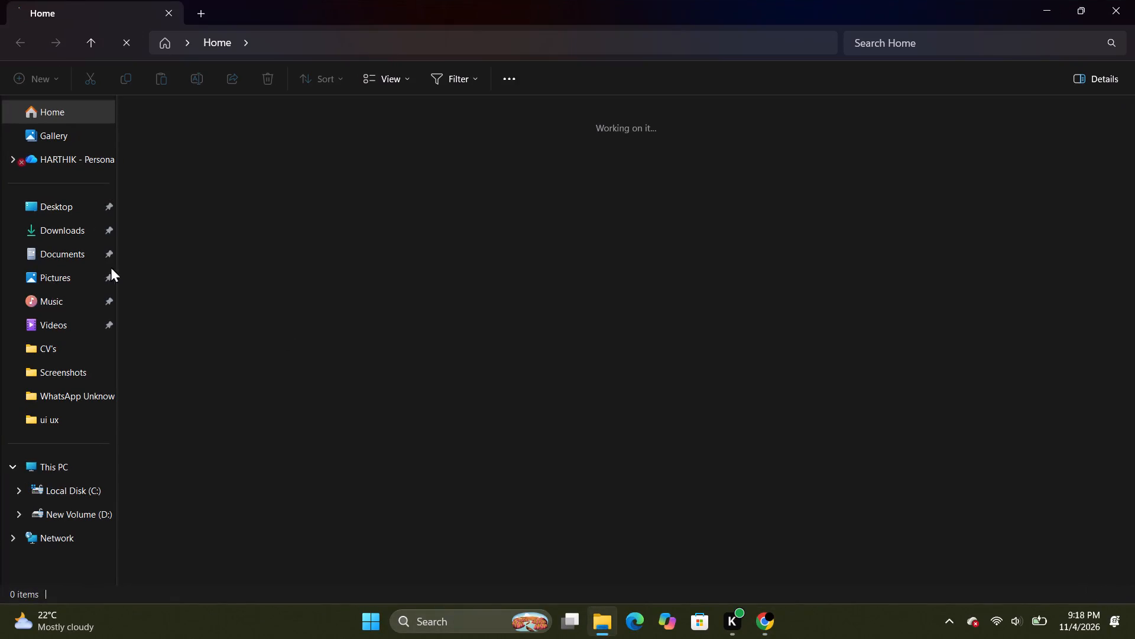
Open the "Campaign 6 - 500 - Uday" workbook from the Downloads folder in Excel.
{"action": "left_click", "coordinate": [55, 241]}
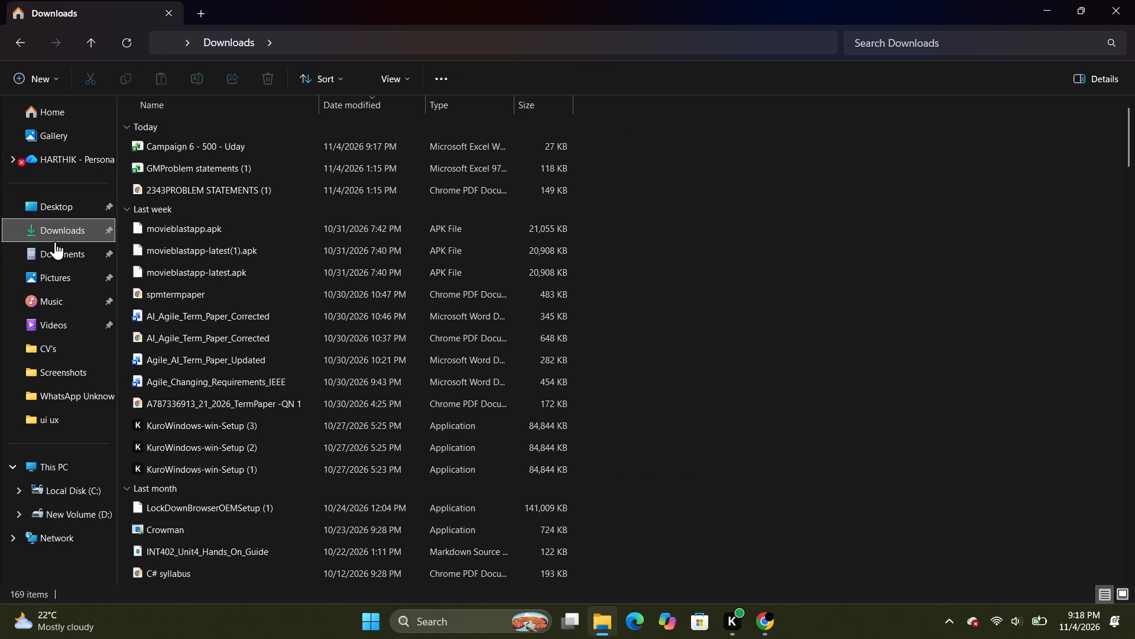
{"action": "double_click", "coordinate": [180, 147]}
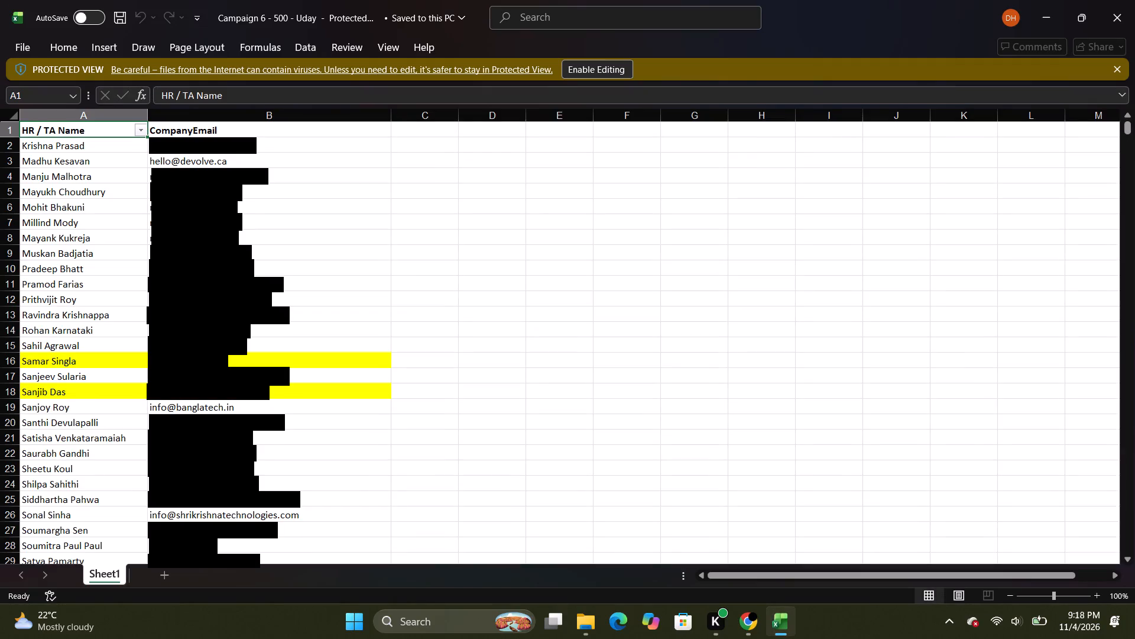
Enable editing of the Campaign 6 - 500 workbook that is open in Protected View.
{"action": "scroll", "coordinate": [441, 344], "scroll_direction": "down", "scroll_amount": 3}
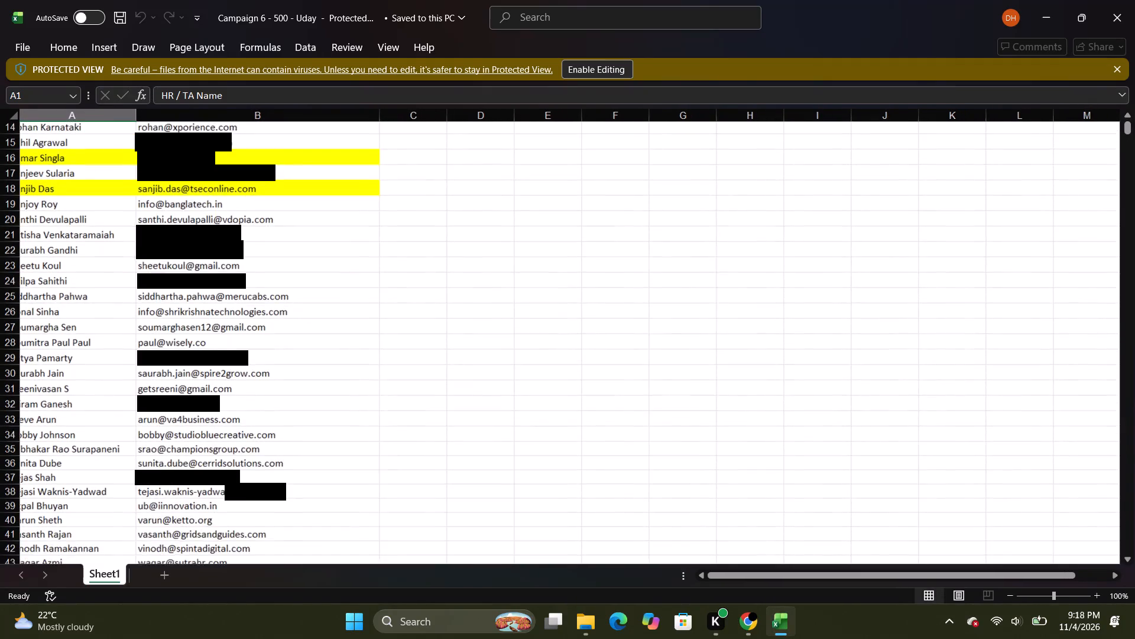
{"action": "left_click", "coordinate": [583, 66]}
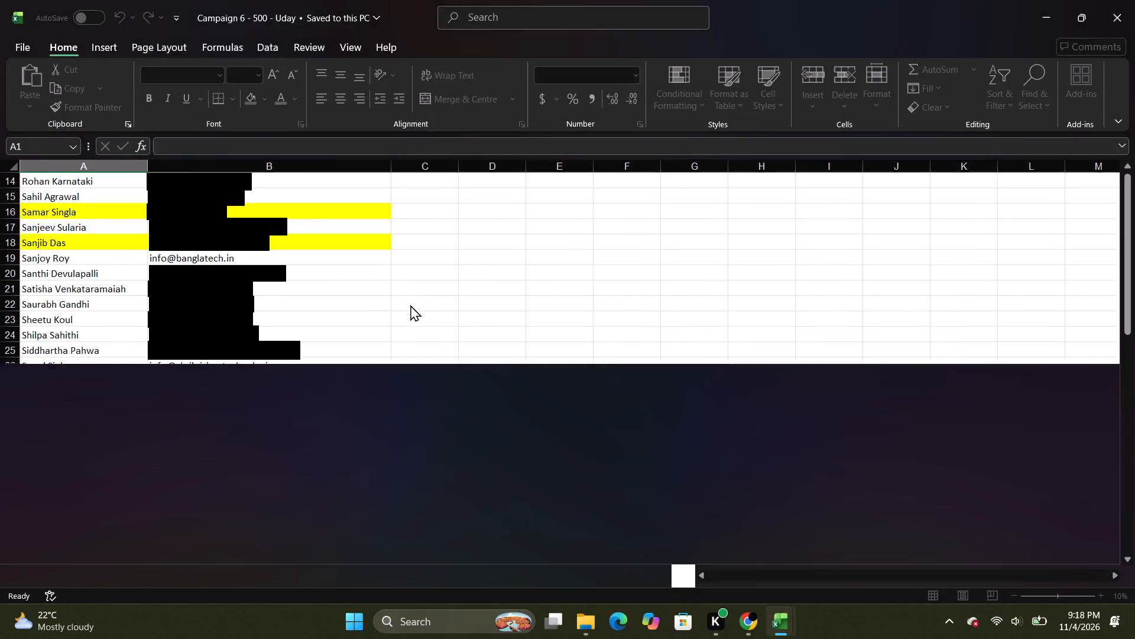
Look through the HR / TA names and company emails in Sheet1, ending with cell A155 selected.
{"action": "scroll", "coordinate": [410, 305], "scroll_direction": "right", "scroll_amount": 1}
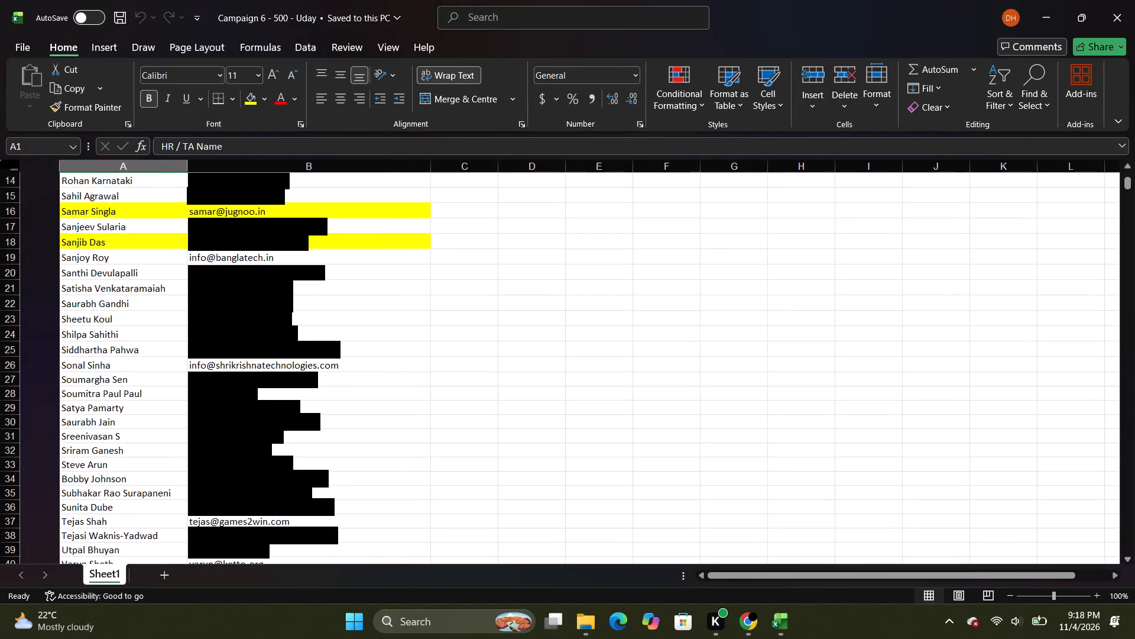
{"action": "scroll", "coordinate": [410, 305], "scroll_direction": "down", "scroll_amount": 3}
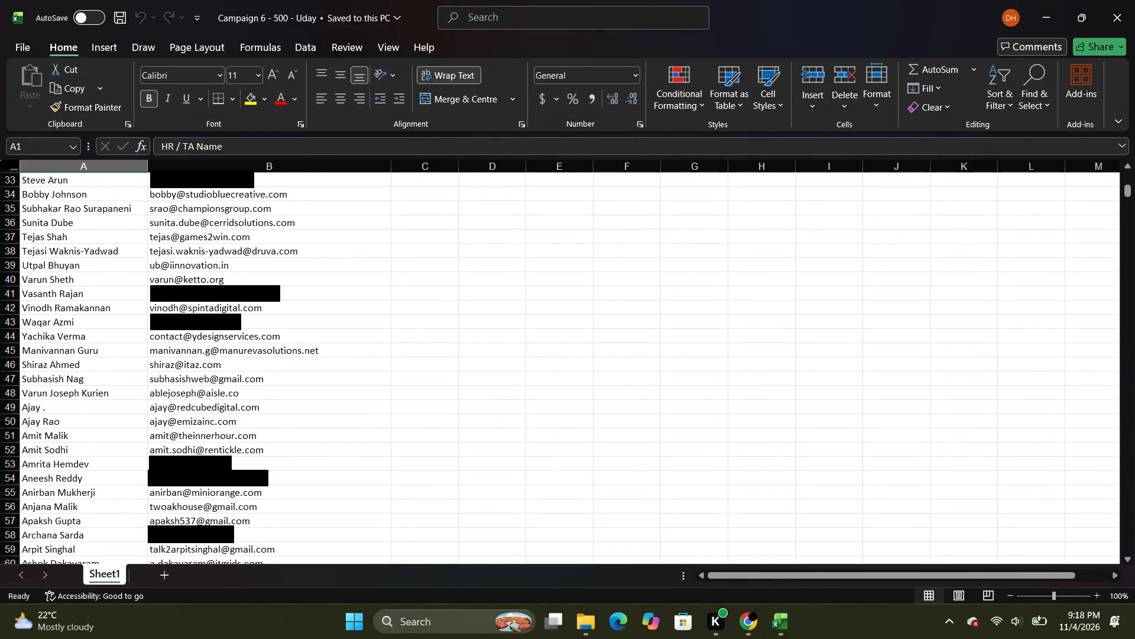
{"action": "scroll", "coordinate": [410, 305], "scroll_direction": "down", "scroll_amount": 4}
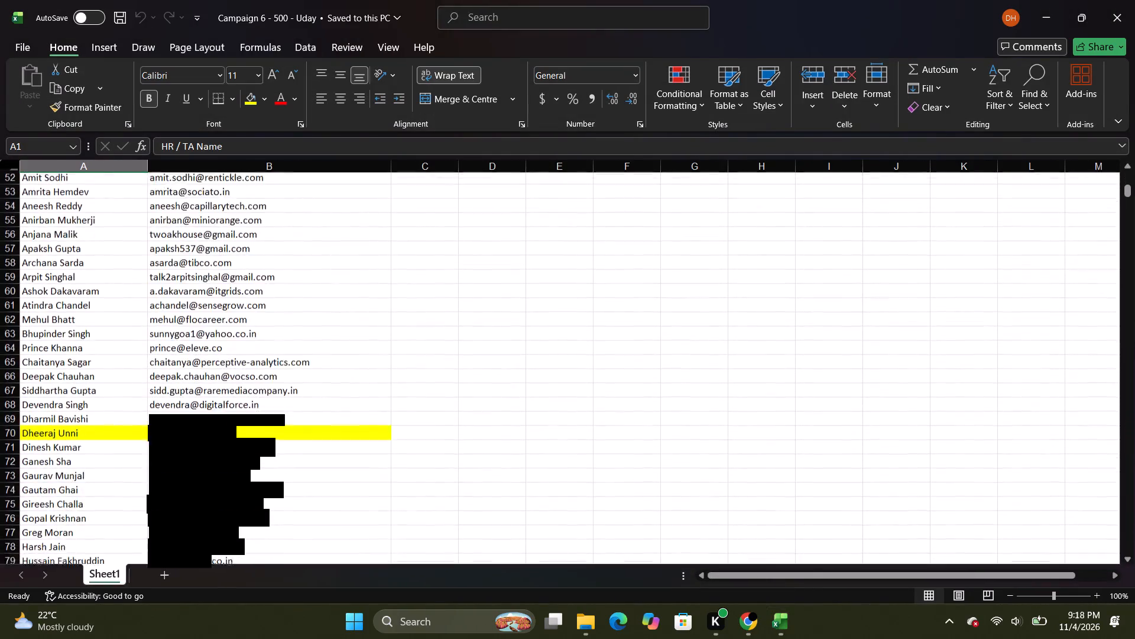
{"action": "scroll", "coordinate": [410, 305], "scroll_direction": "down", "scroll_amount": 4}
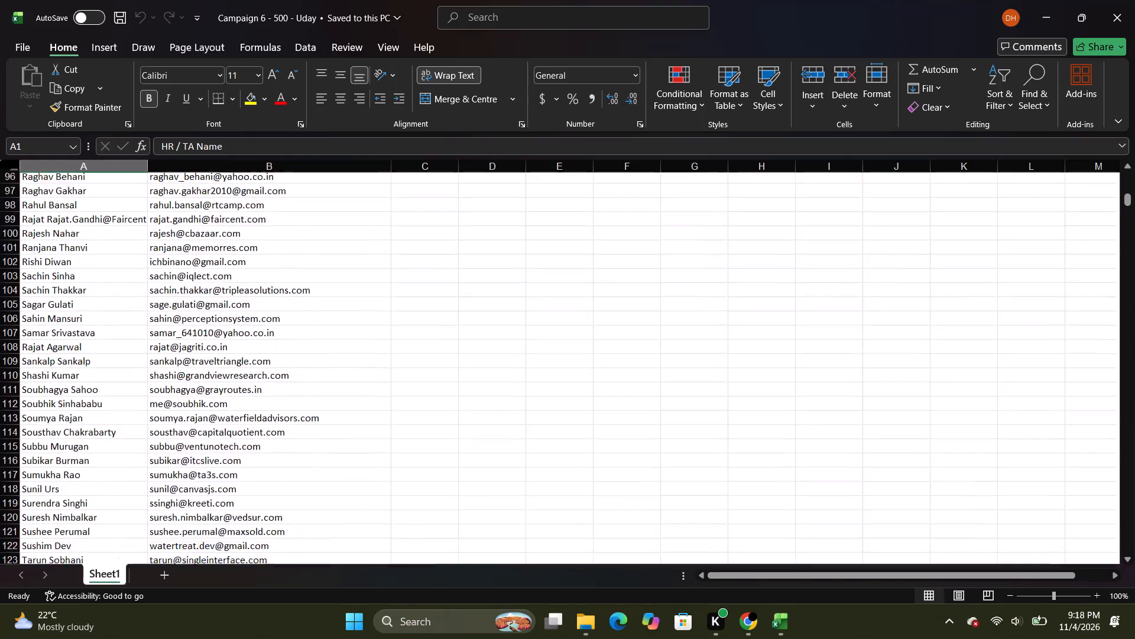
{"action": "scroll", "coordinate": [410, 305], "scroll_direction": "down", "scroll_amount": 8}
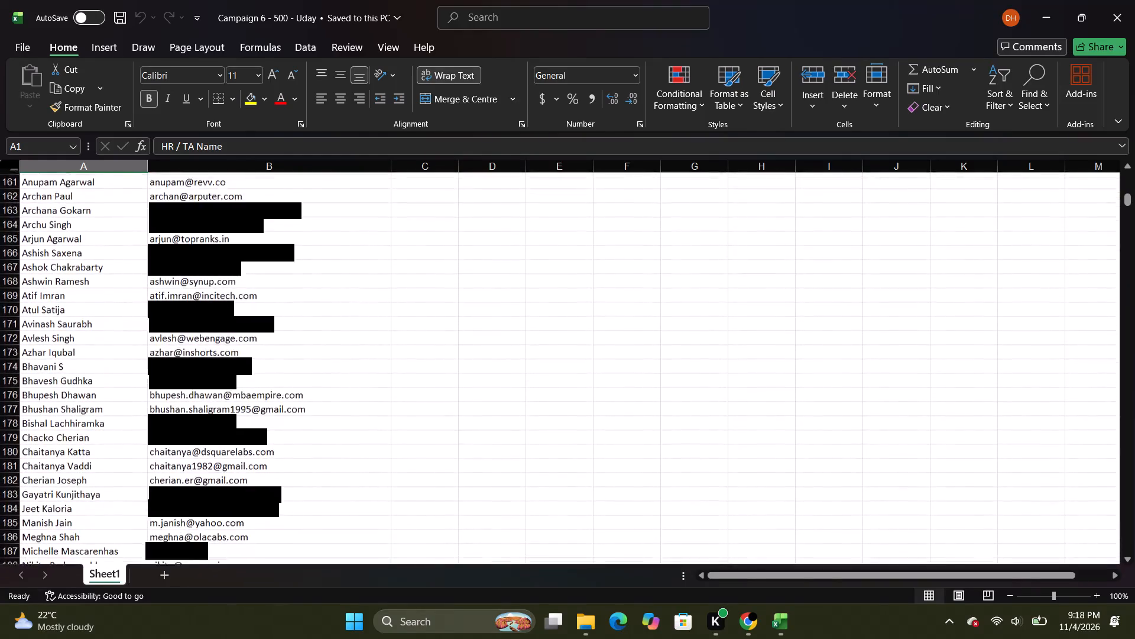
{"action": "scroll", "coordinate": [316, 325], "scroll_direction": "up", "scroll_amount": 1}
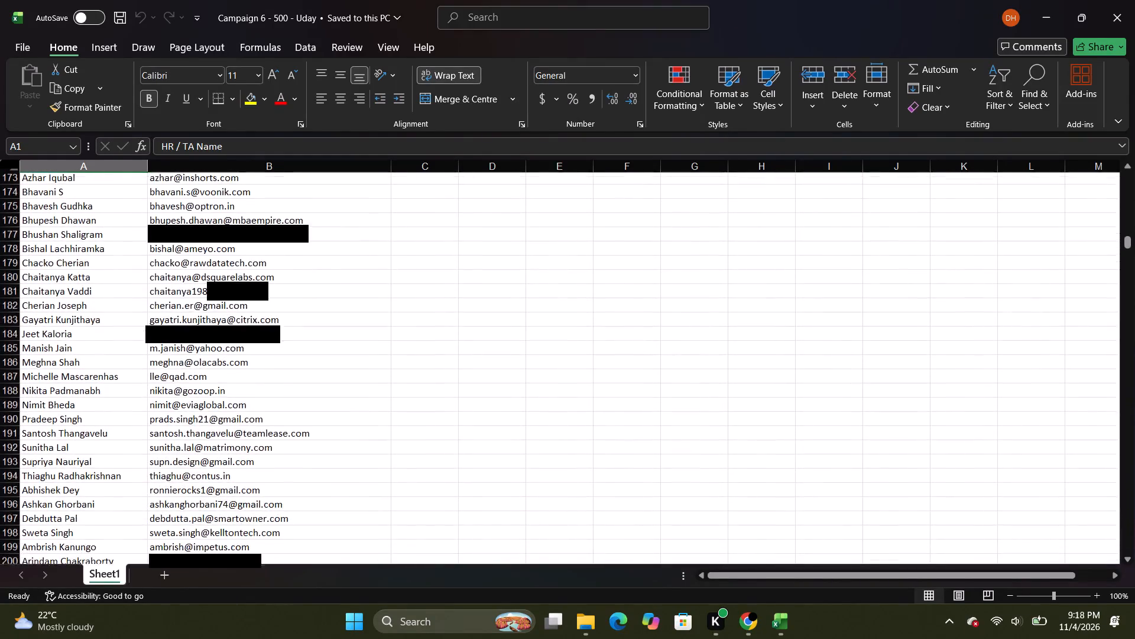
{"action": "scroll", "coordinate": [316, 325], "scroll_direction": "up", "scroll_amount": 2}
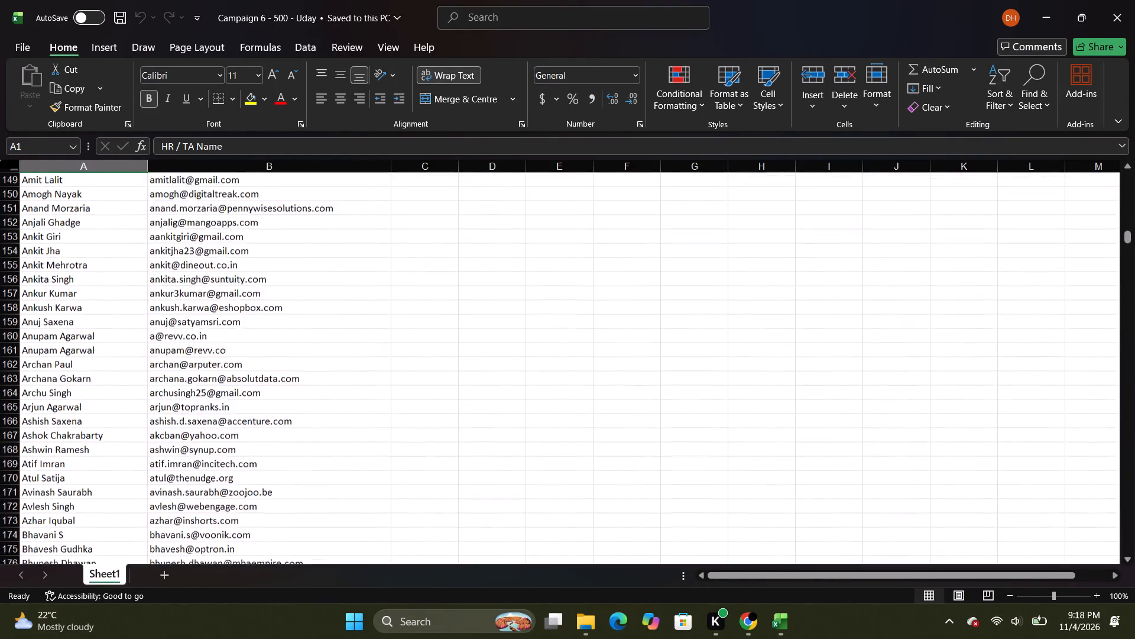
{"action": "left_click", "coordinate": [40, 267]}
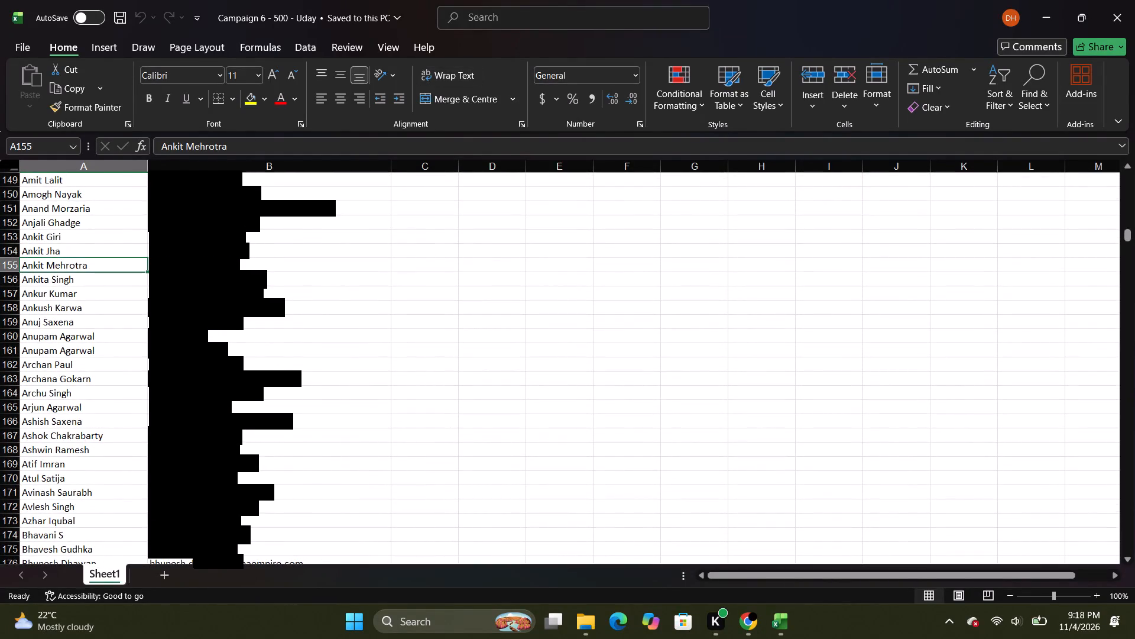
Switch to the File Explorer window showing Downloads and close it.
{"action": "key", "text": "alt+Tab"}
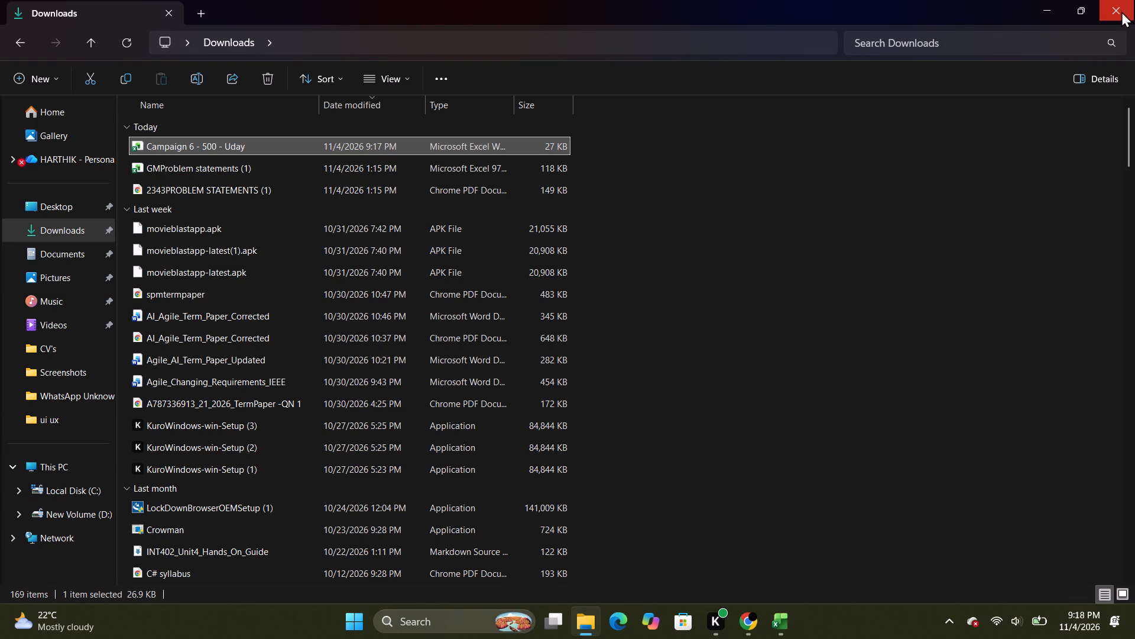
{"action": "left_click", "coordinate": [1118, 12]}
Check the company details on the Placement Communication page in Chrome, and return to the Excel workbook.
{"action": "key", "text": "alt+Tab"}
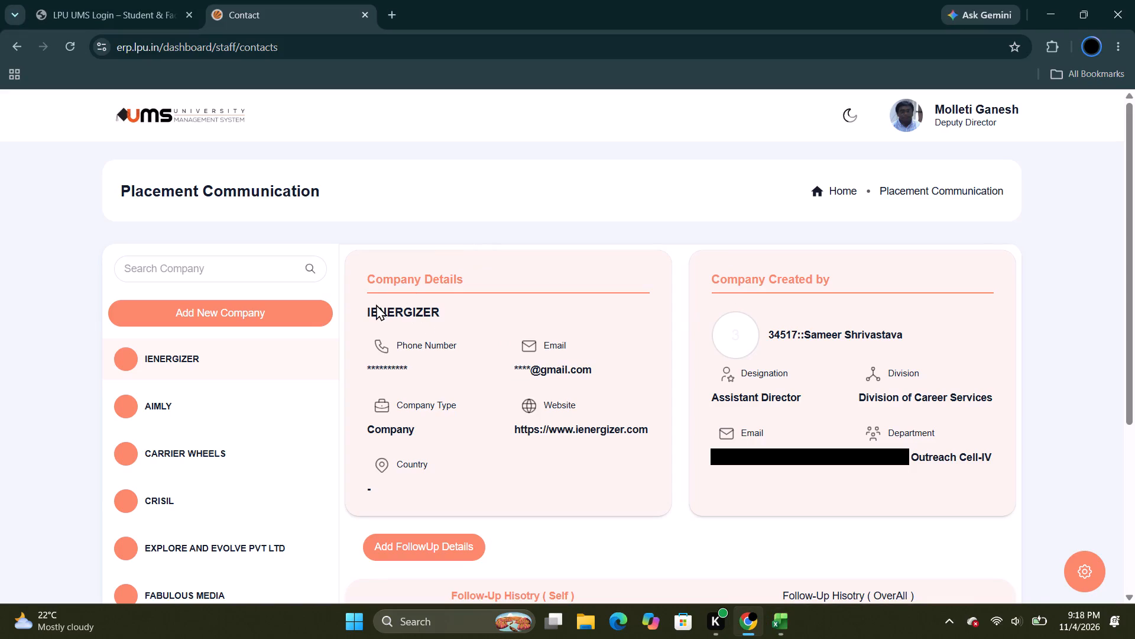
{"action": "key", "text": "alt+Tab"}
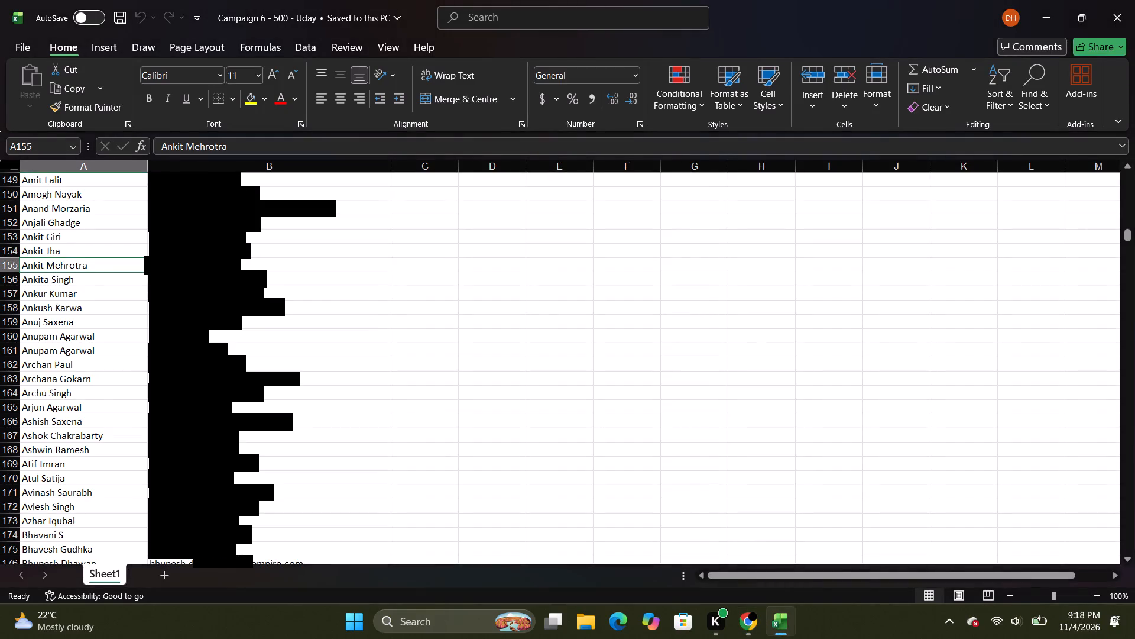
Examine the contact names and company emails further down Sheet1, and return to the rows around 155.
{"action": "scroll", "coordinate": [376, 304], "scroll_direction": "down", "scroll_amount": 2}
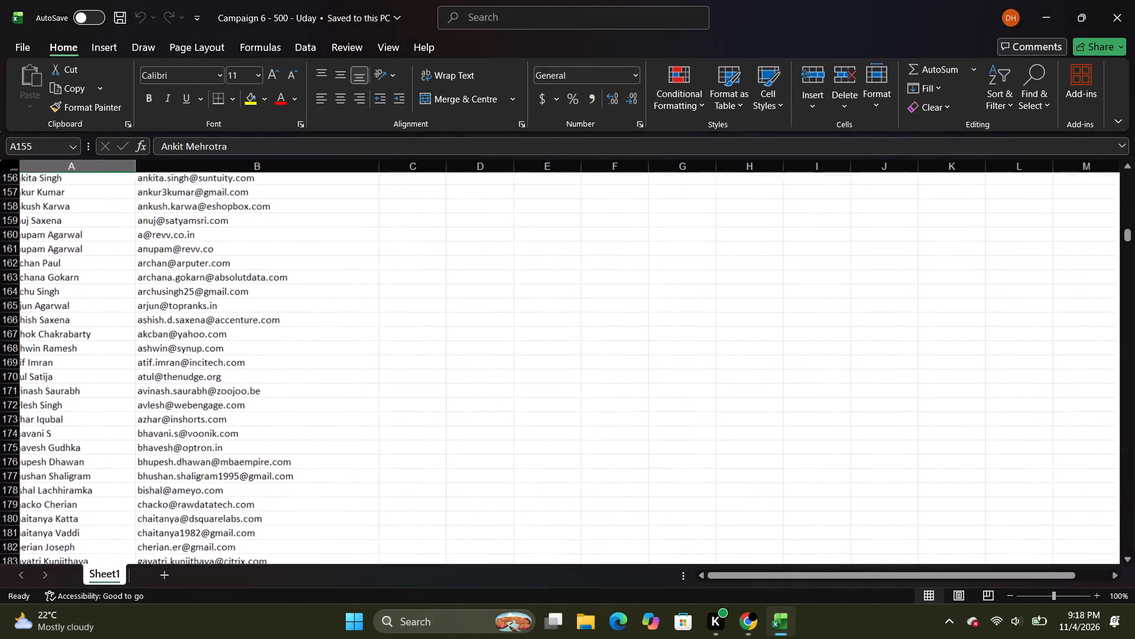
{"action": "scroll", "coordinate": [376, 304], "scroll_direction": "down", "scroll_amount": 6}
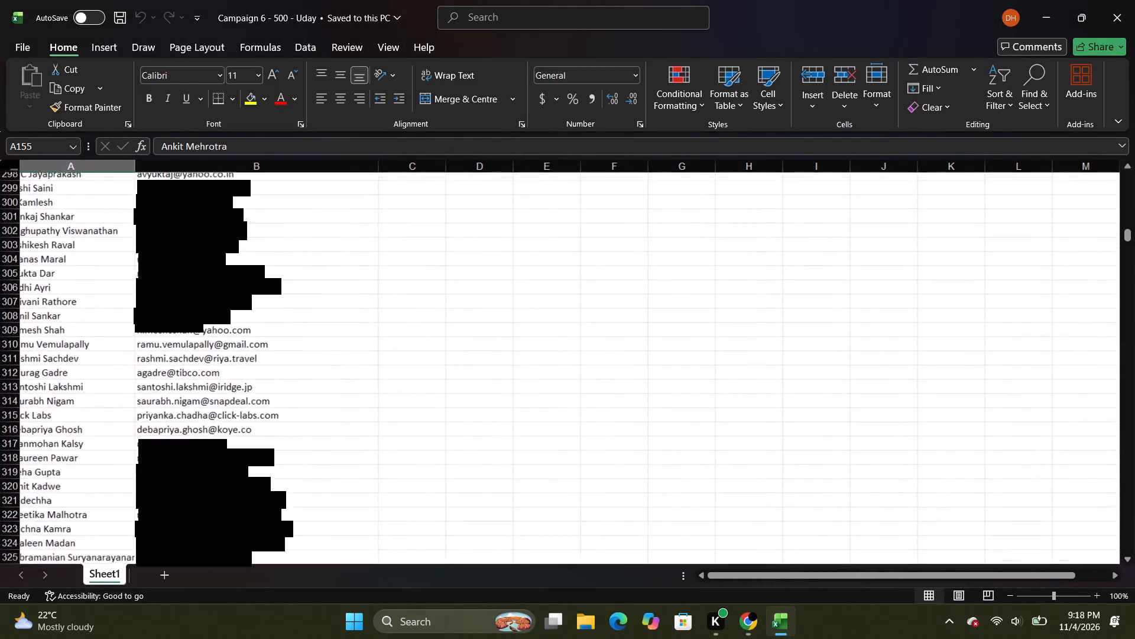
{"action": "scroll", "coordinate": [376, 304], "scroll_direction": "right", "scroll_amount": 1}
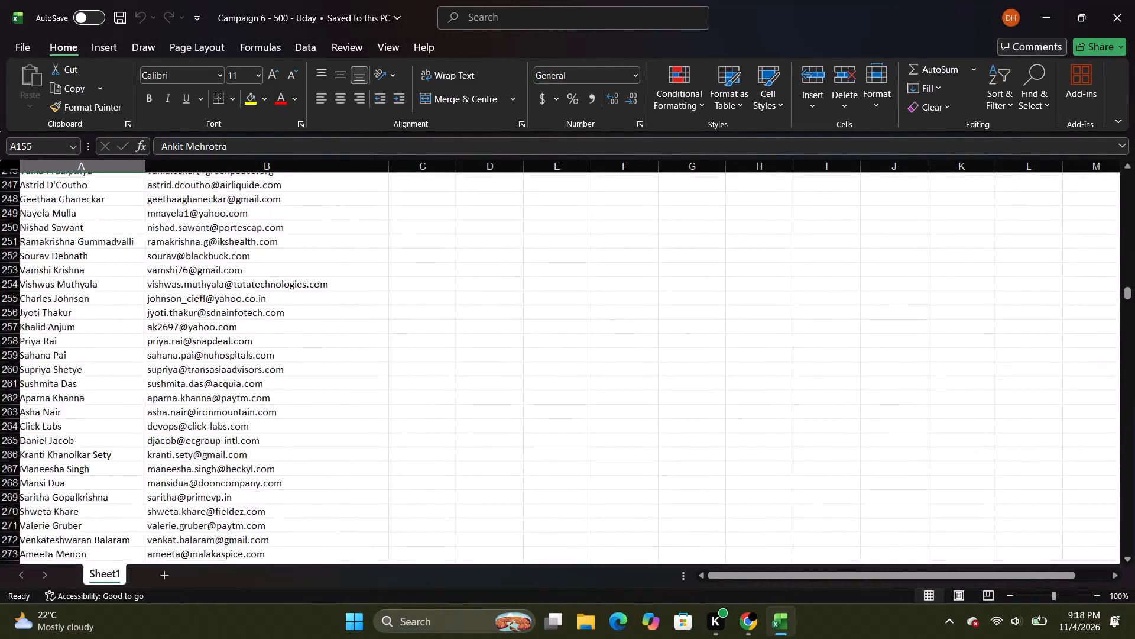
{"action": "scroll", "coordinate": [376, 304], "scroll_direction": "up", "scroll_amount": 4}
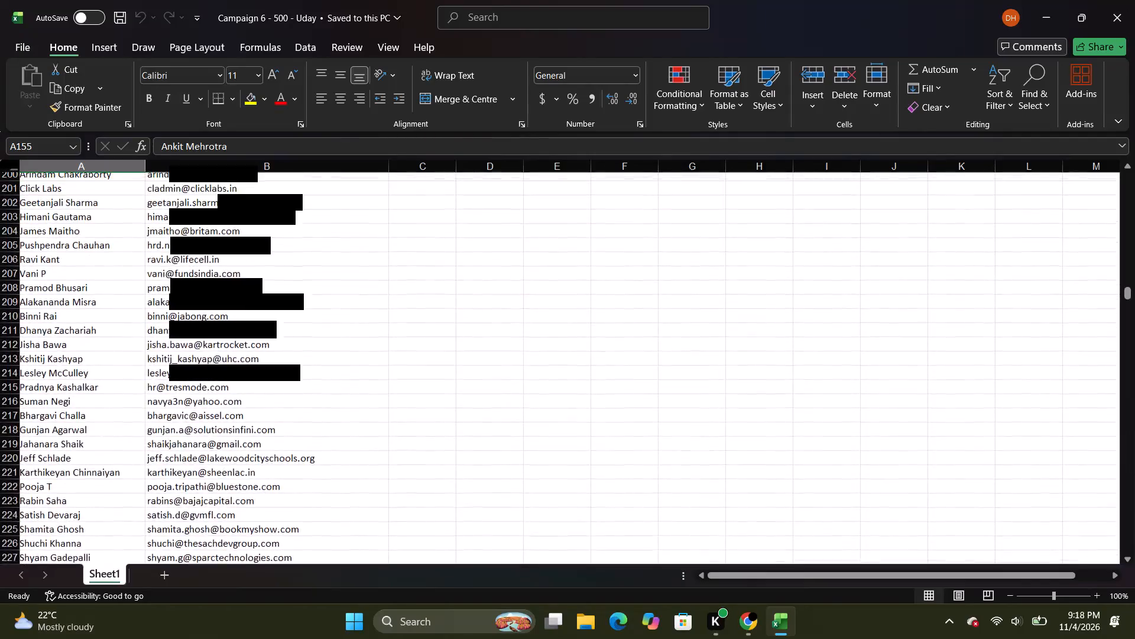
{"action": "scroll", "coordinate": [376, 304], "scroll_direction": "up", "scroll_amount": 5}
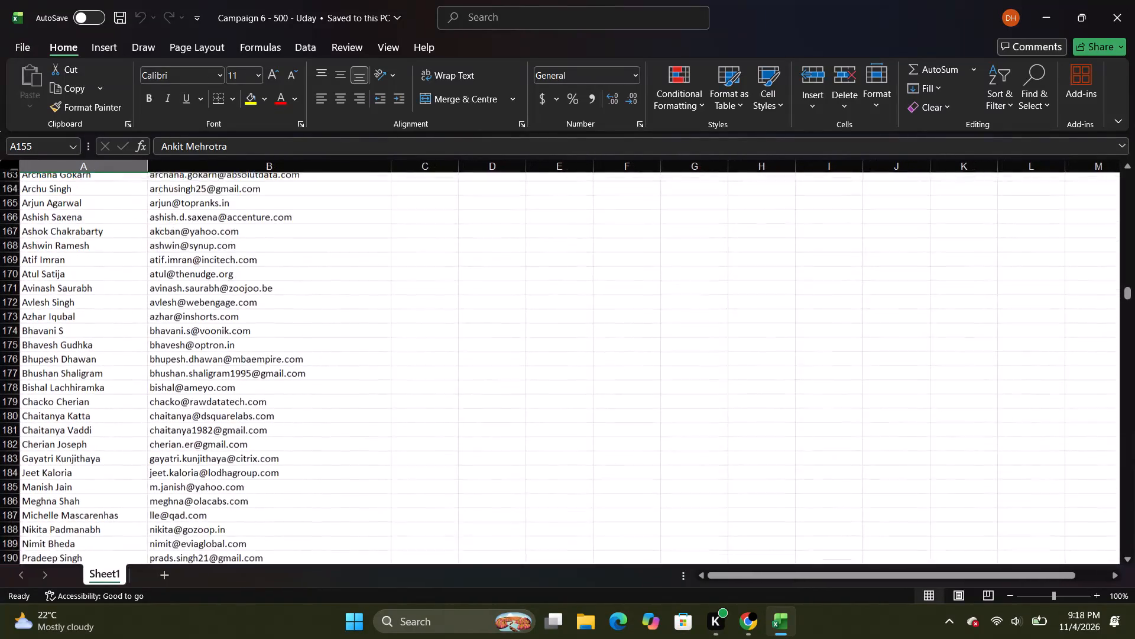
{"action": "scroll", "coordinate": [376, 304], "scroll_direction": "up", "scroll_amount": 3}
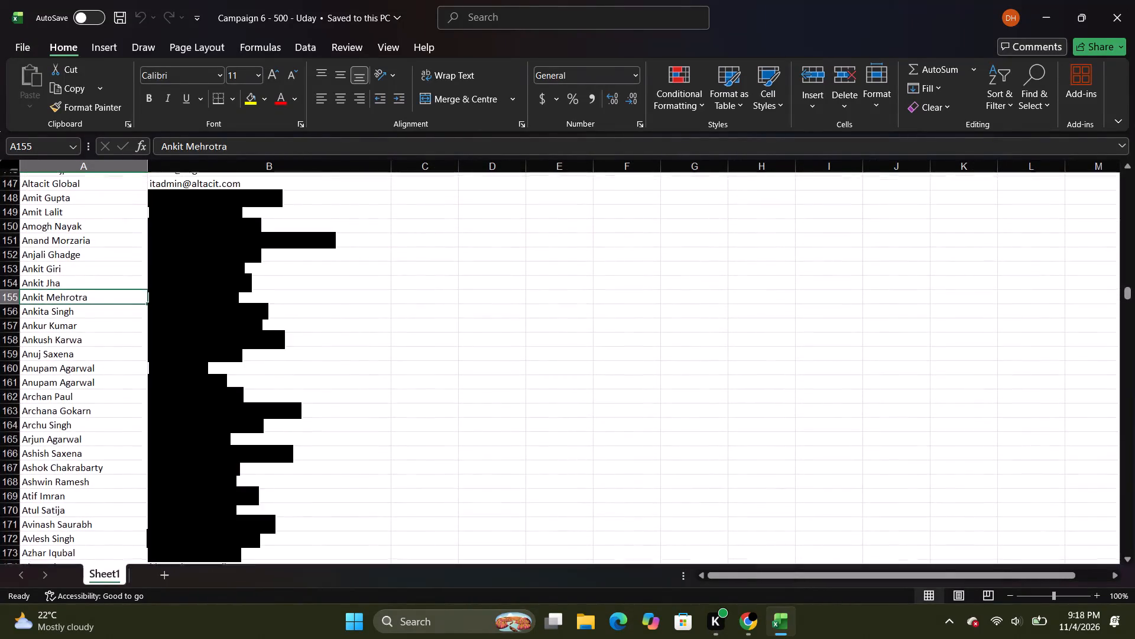
{"action": "scroll", "coordinate": [376, 304], "scroll_direction": "up", "scroll_amount": 1}
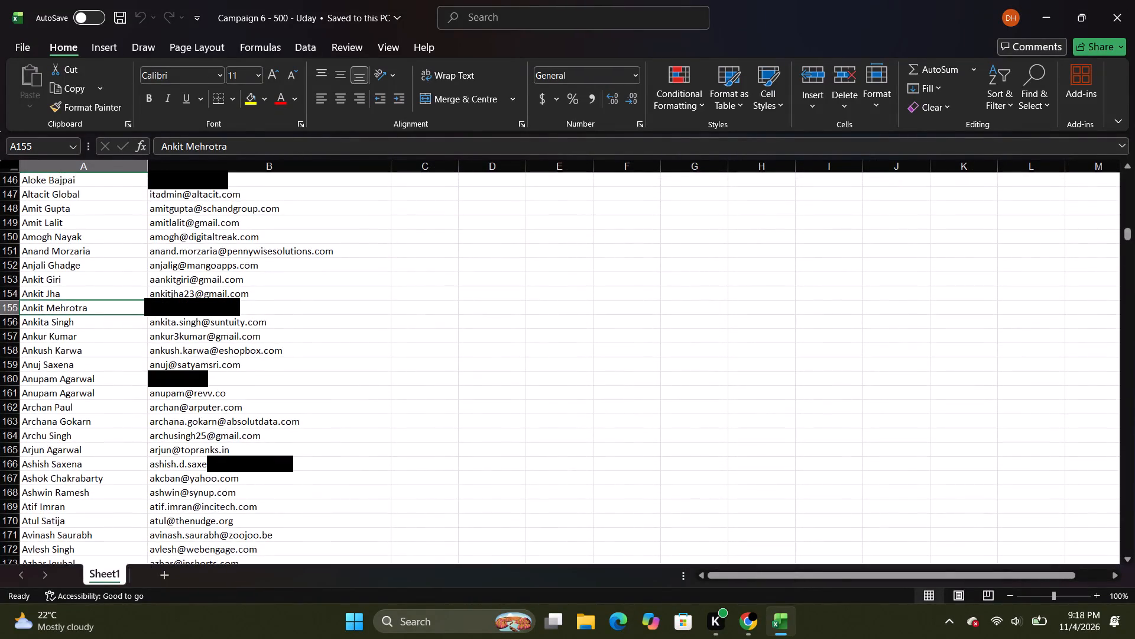
{"action": "scroll", "coordinate": [376, 304], "scroll_direction": "up", "scroll_amount": 1}
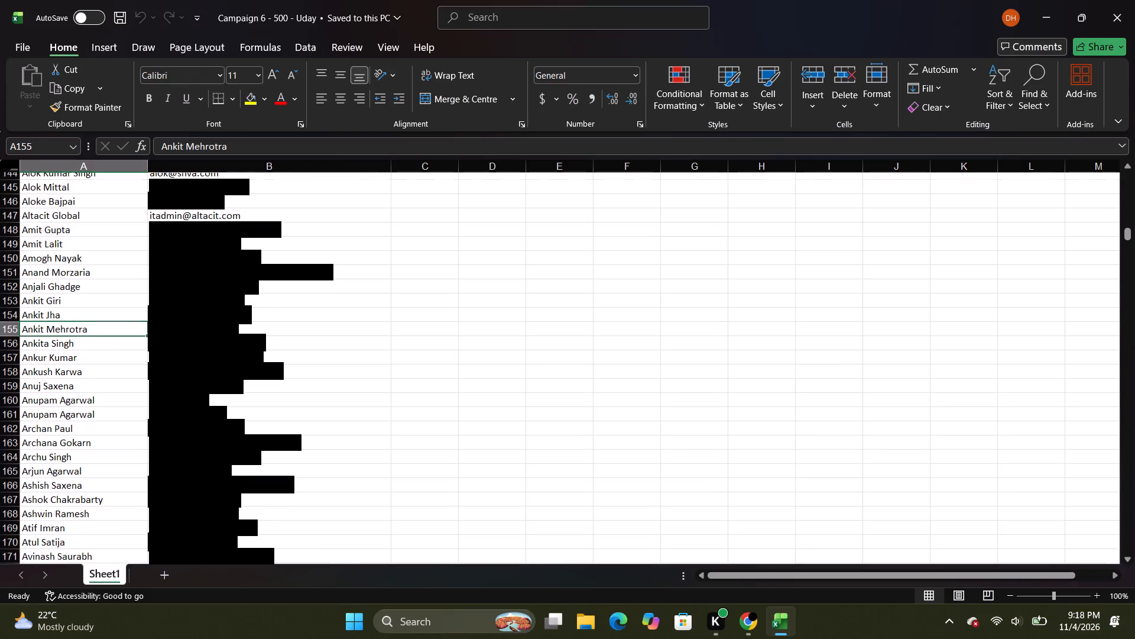
{"action": "scroll", "coordinate": [376, 304], "scroll_direction": "up", "scroll_amount": 1}
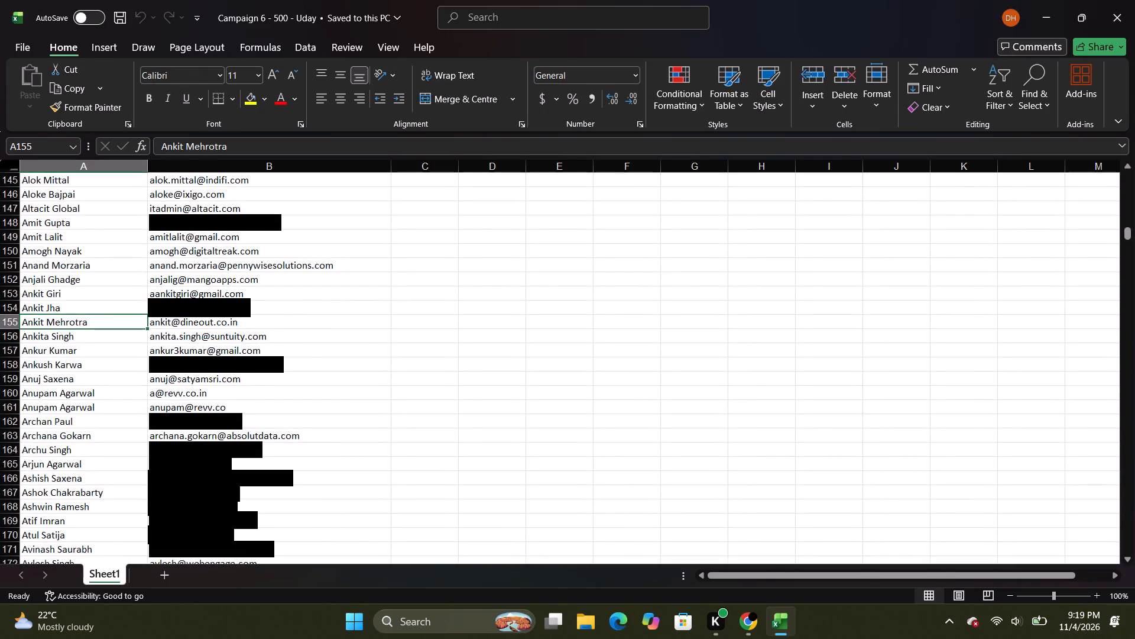
Search the Excel contact sheet for IENERGIZER, using the company name copied from the Placement Communication page in Chrome.
{"action": "key", "text": "alt+Tab"}
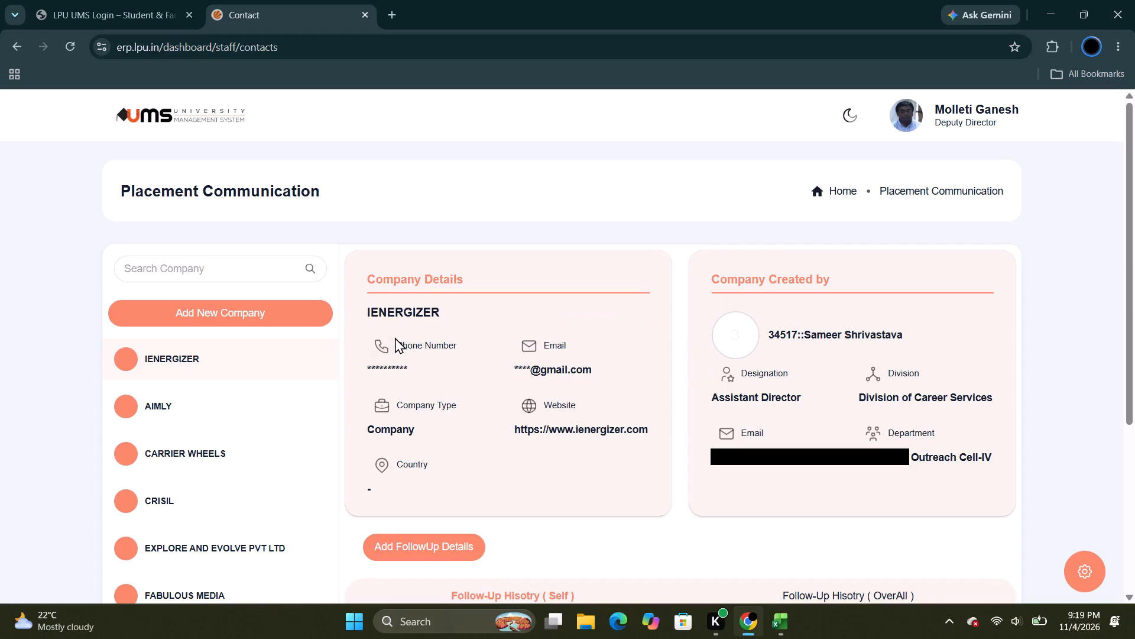
{"action": "left_click_drag", "start_coordinate": [367, 311], "coordinate": [441, 308]}
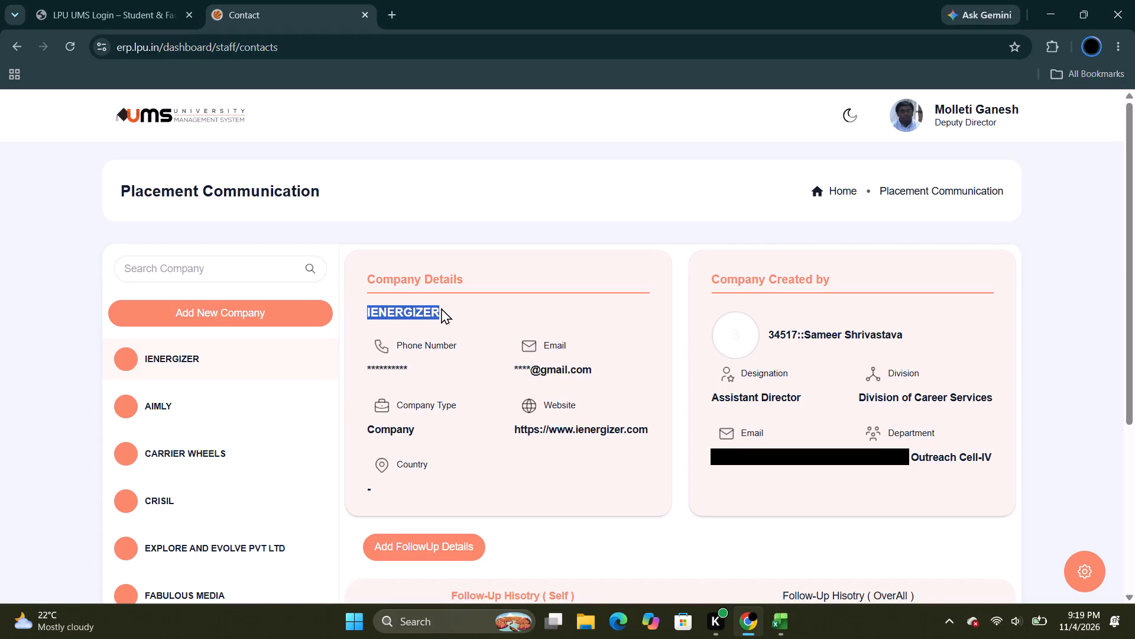
{"action": "key", "text": "ctrl+c"}
{"action": "key", "text": "alt+Tab"}
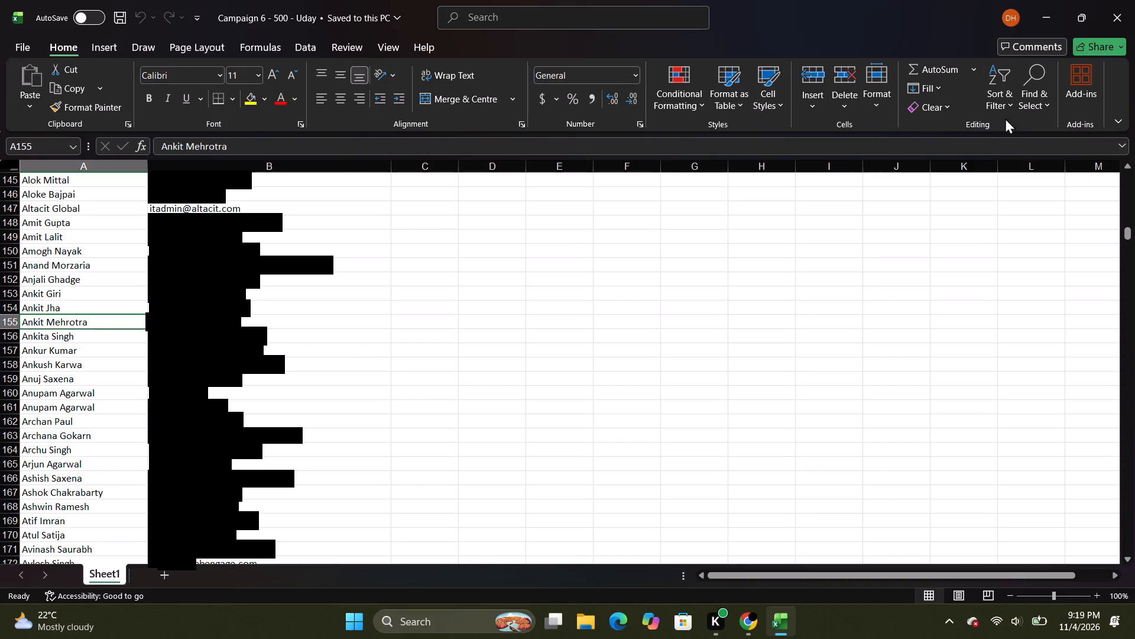
{"action": "left_click", "coordinate": [1028, 91]}
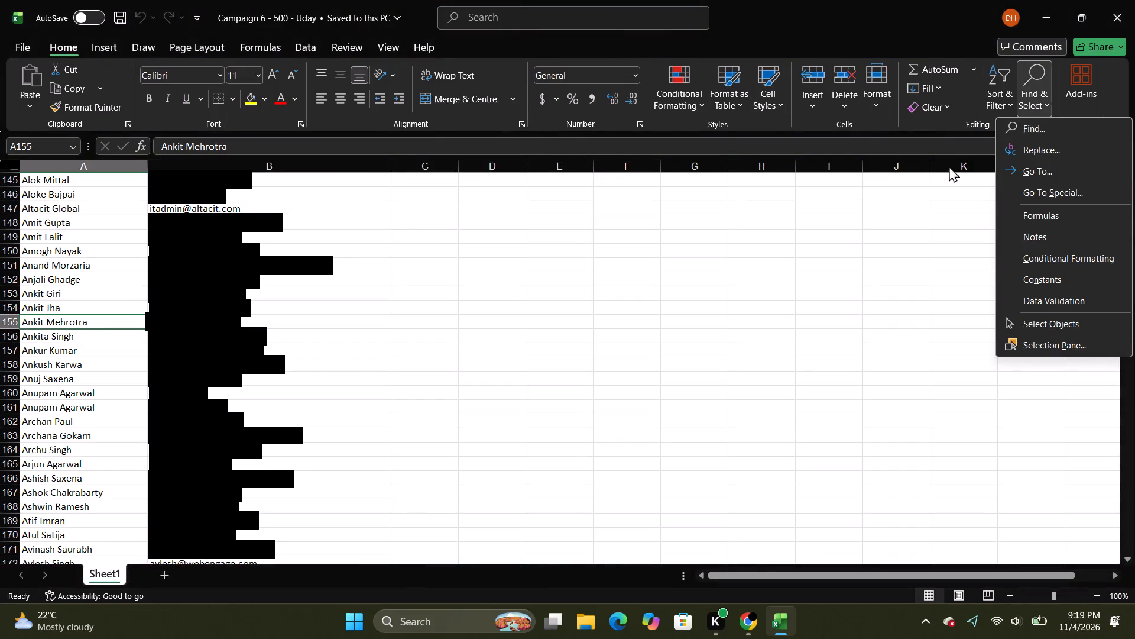
{"action": "left_click", "coordinate": [1039, 130]}
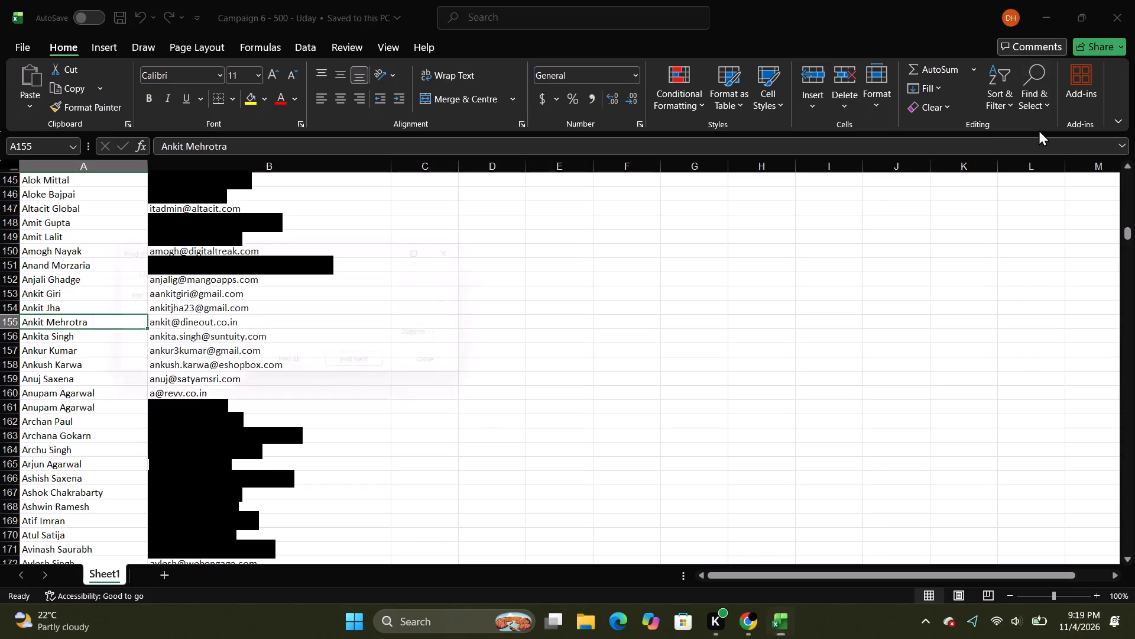
{"action": "key", "text": "ctrl+v"}
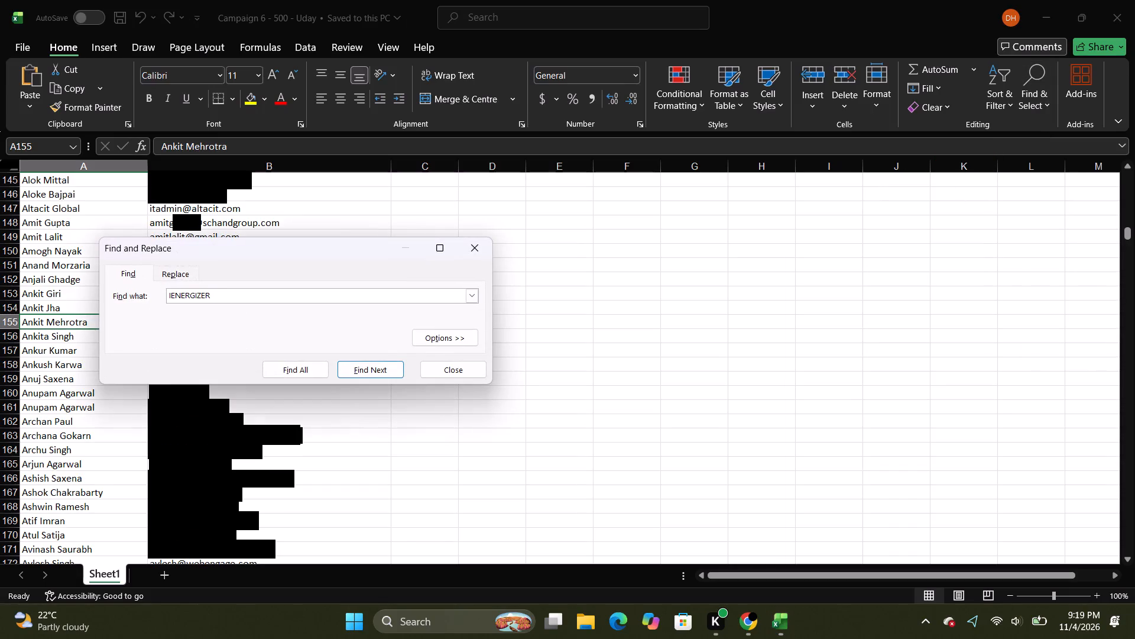
{"action": "key", "text": "Return"}
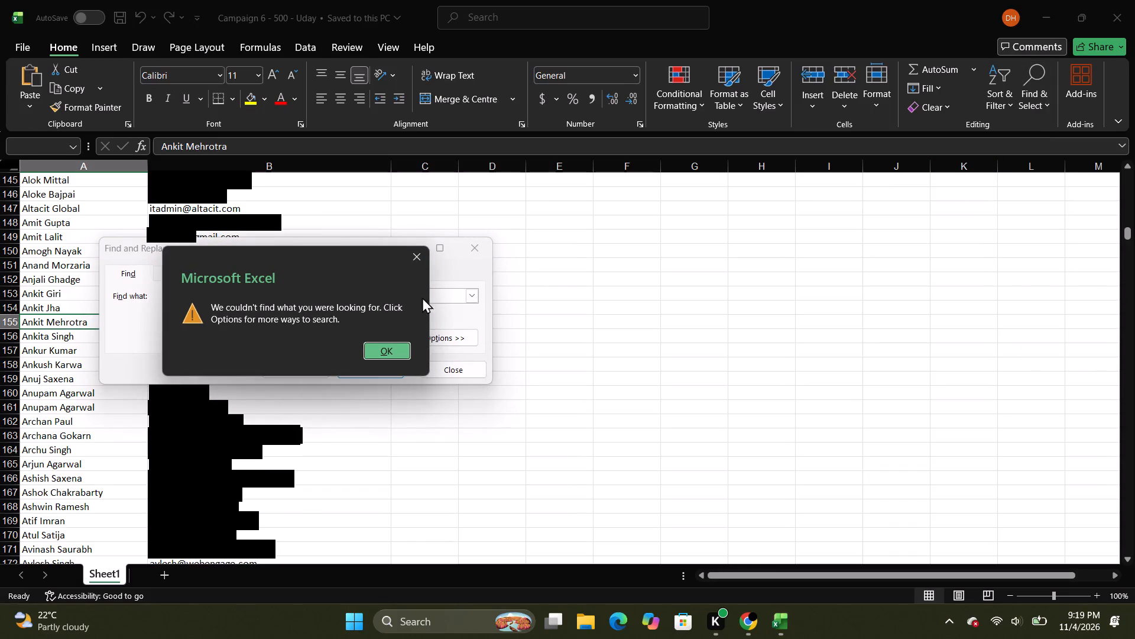
{"action": "left_click", "coordinate": [378, 346]}
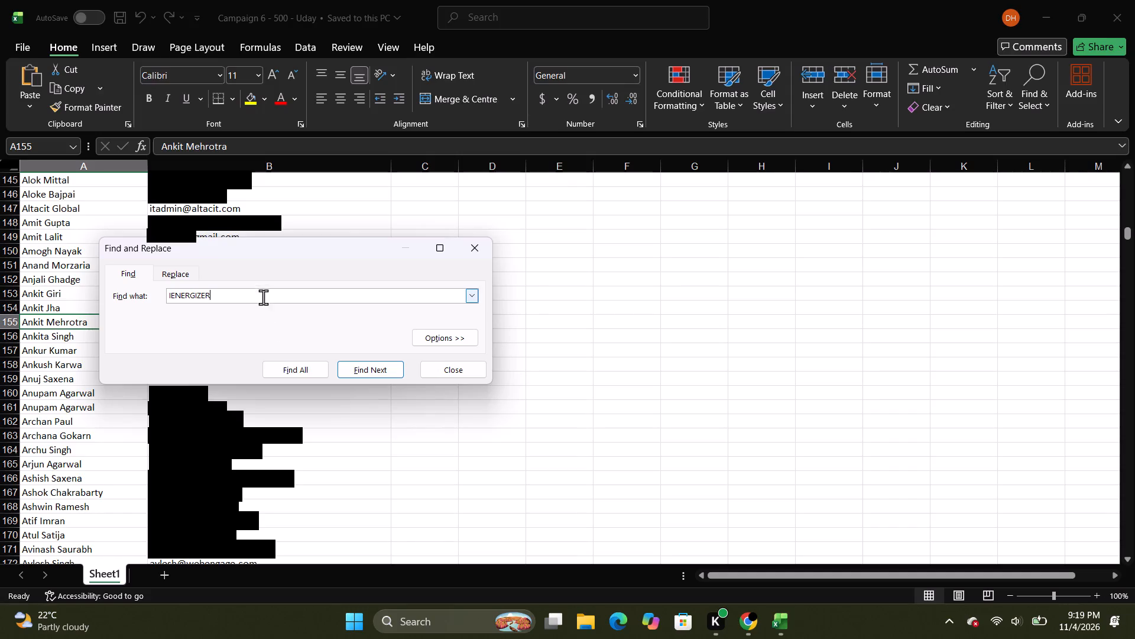
{"action": "left_click", "coordinate": [478, 238]}
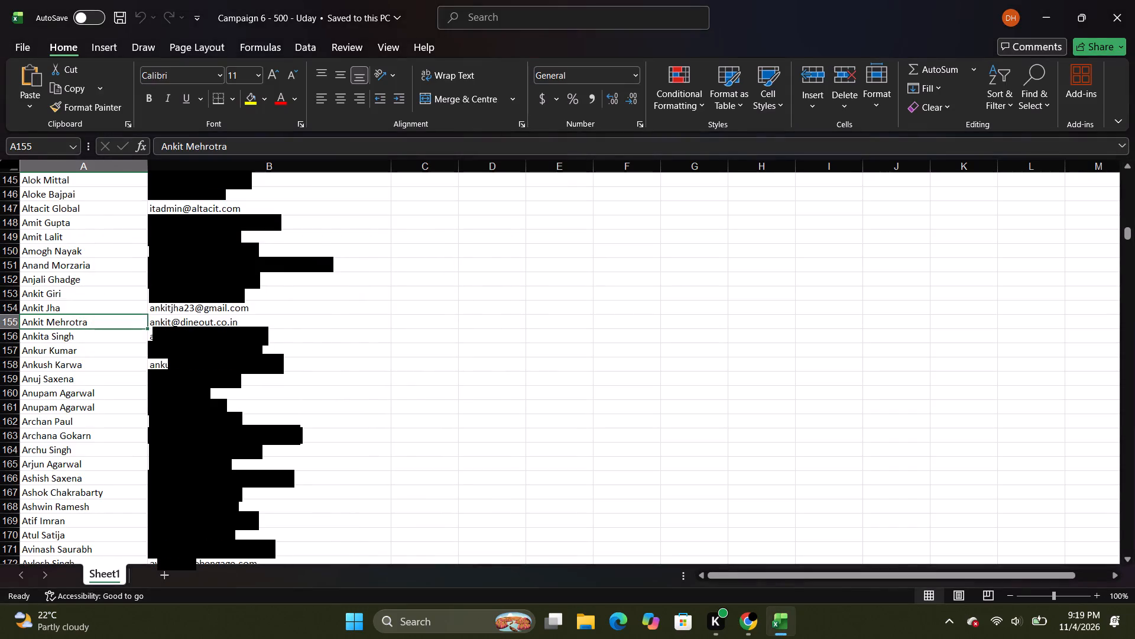
Return to the Placement Communication page in Chrome and deselect the company name.
{"action": "scroll", "coordinate": [312, 338], "scroll_direction": "up", "scroll_amount": 1}
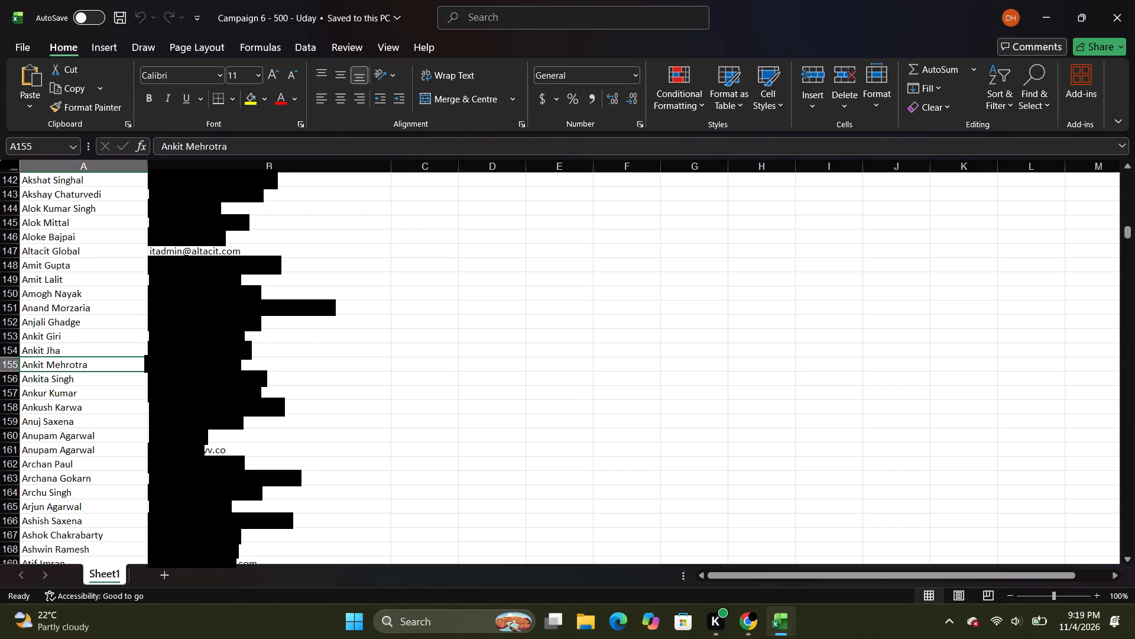
{"action": "key", "text": "alt+Tab"}
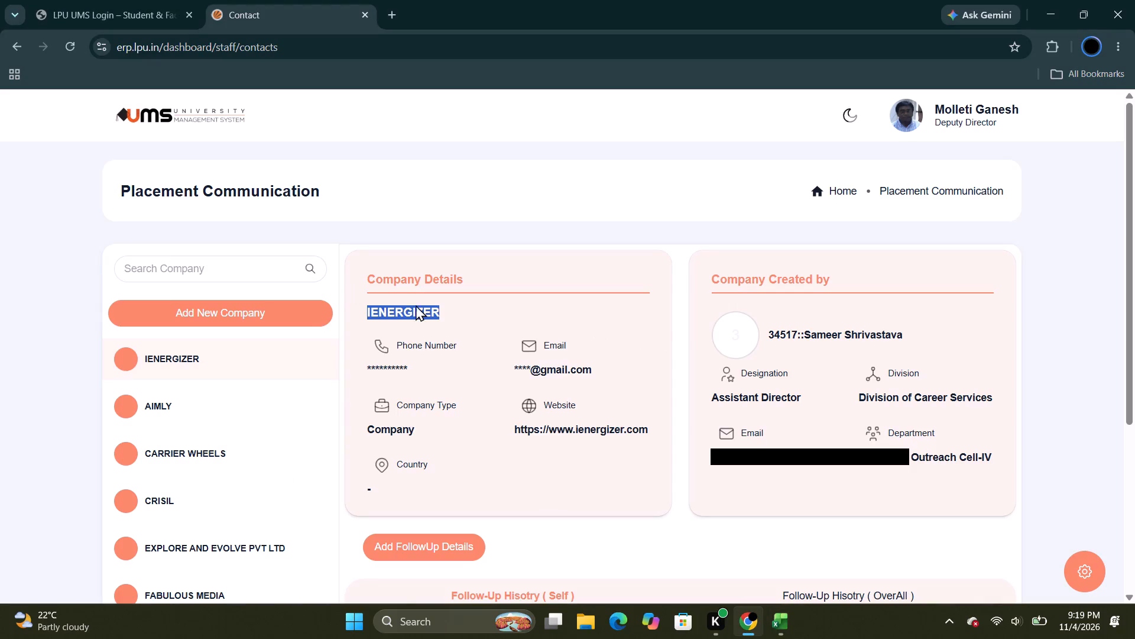
{"action": "left_click", "coordinate": [464, 298]}
Switch to the Excel workbook and examine the contact names and emails around row 155 of Sheet1.
{"action": "key", "text": "alt+Tab"}
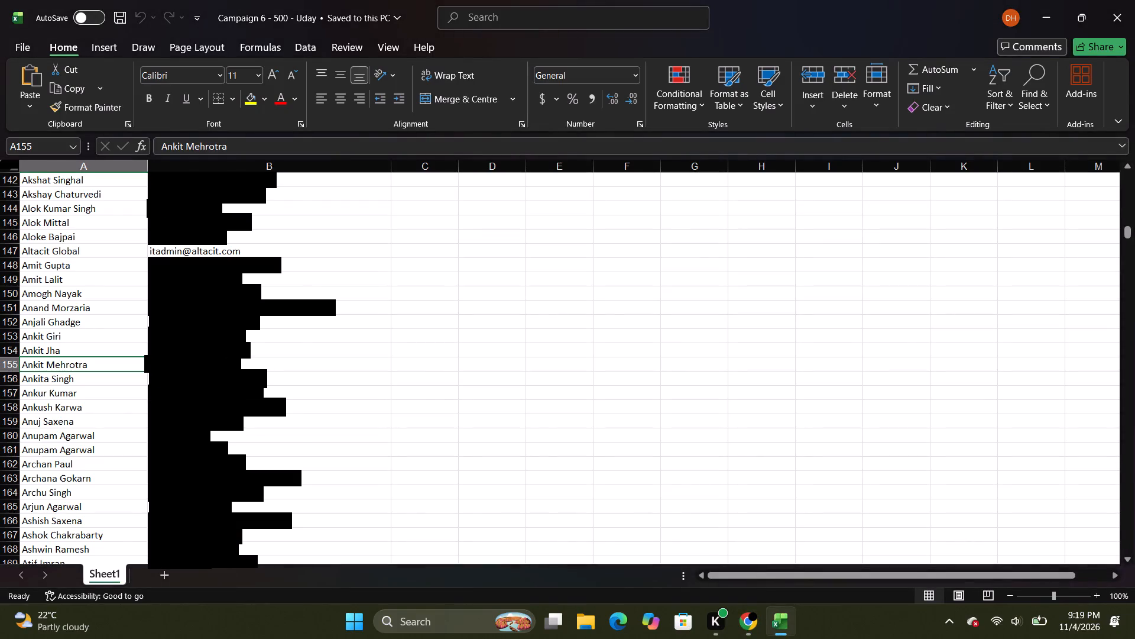
{"action": "right_click", "coordinate": [300, 367]}
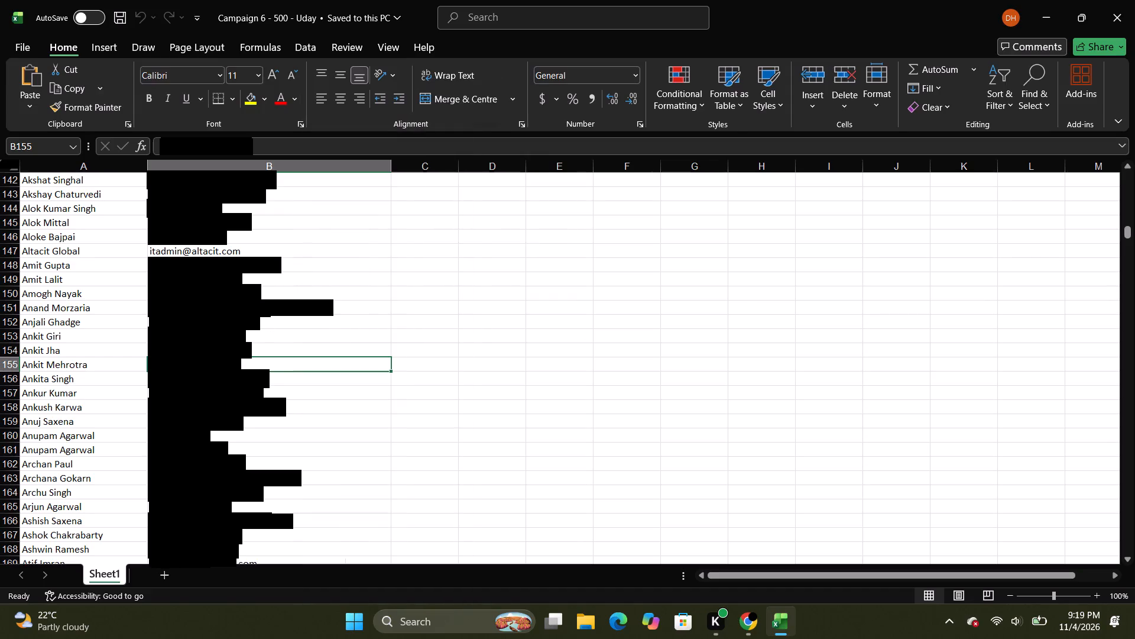
{"action": "left_click", "coordinate": [566, 226]}
{"action": "scroll", "coordinate": [365, 228], "scroll_direction": "up", "scroll_amount": 1}
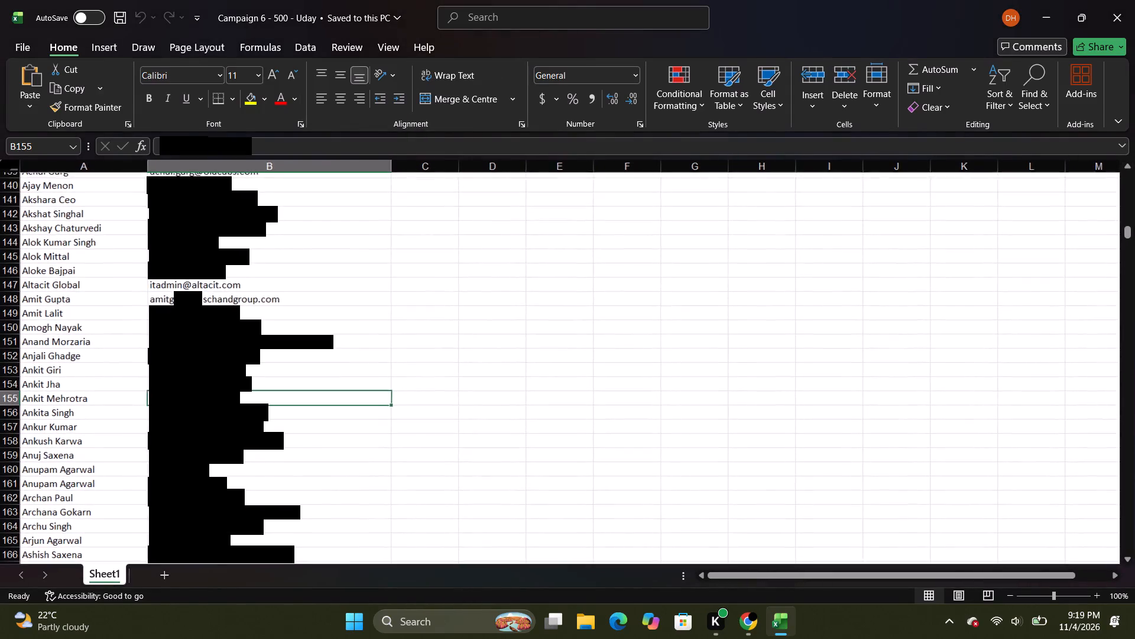
{"action": "scroll", "coordinate": [365, 228], "scroll_direction": "up", "scroll_amount": 1}
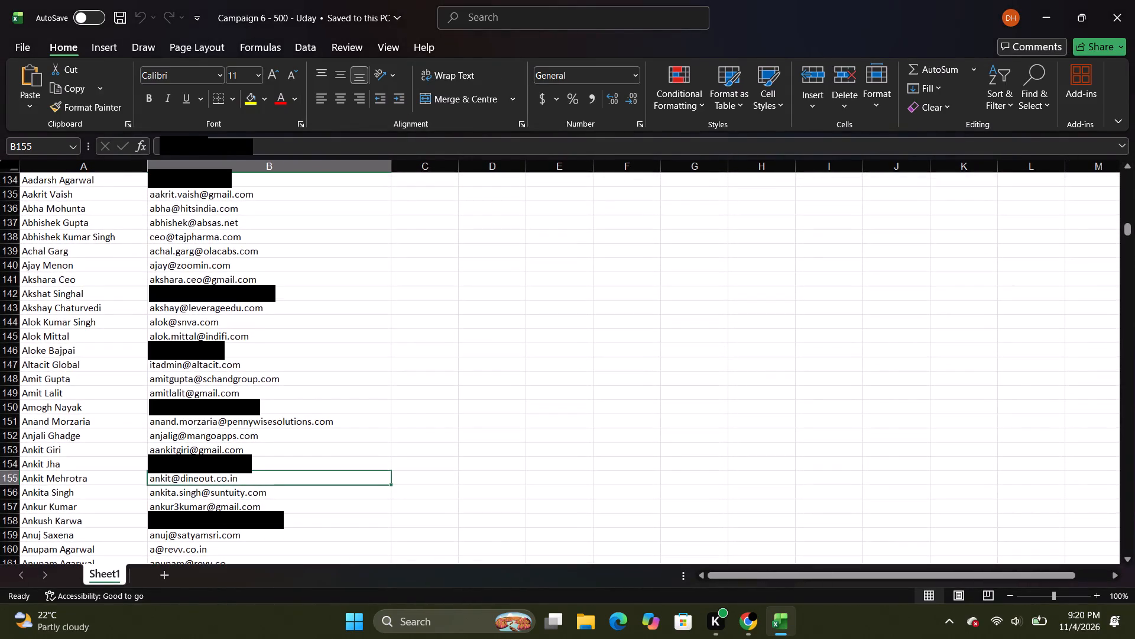
{"action": "scroll", "coordinate": [365, 228], "scroll_direction": "down", "scroll_amount": 1}
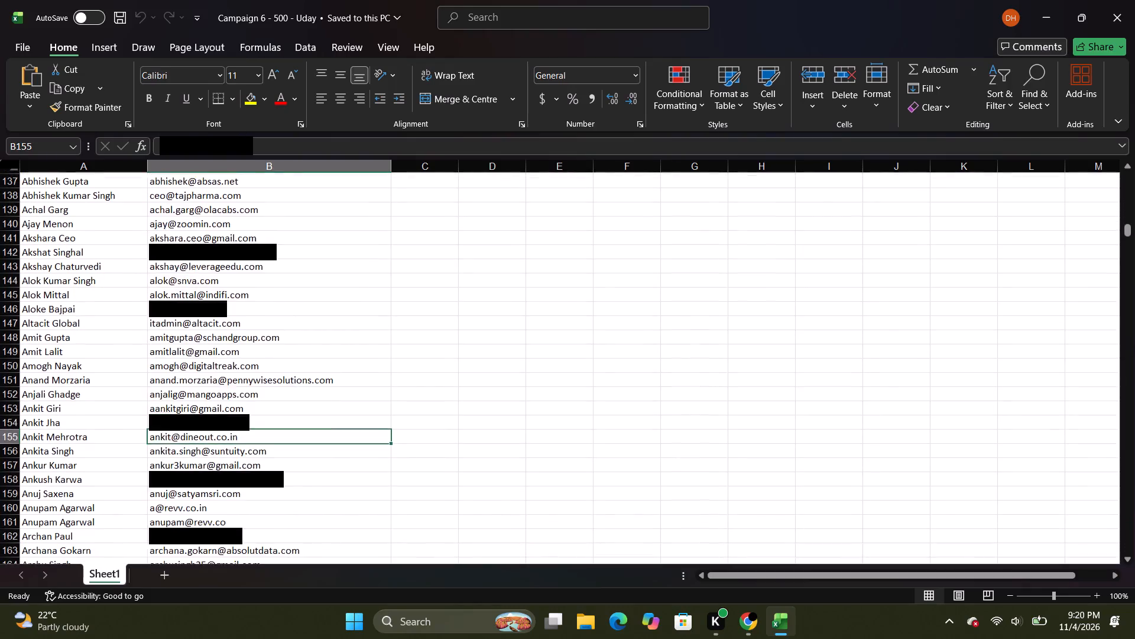
{"action": "scroll", "coordinate": [362, 202], "scroll_direction": "down", "scroll_amount": 1}
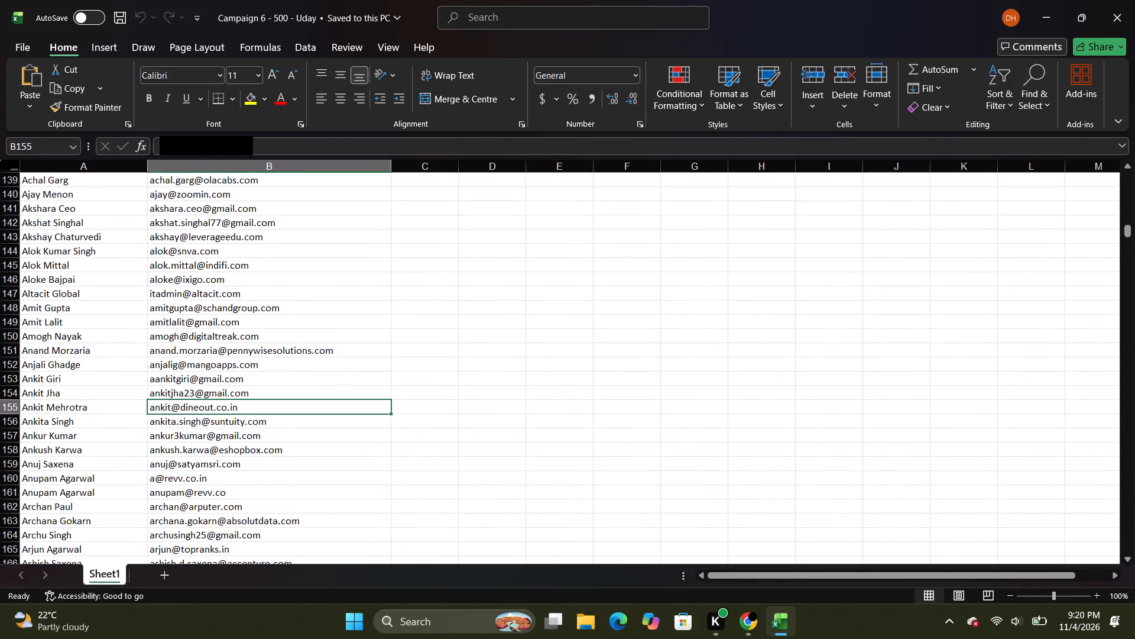
{"action": "scroll", "coordinate": [312, 364], "scroll_direction": "down", "scroll_amount": 1}
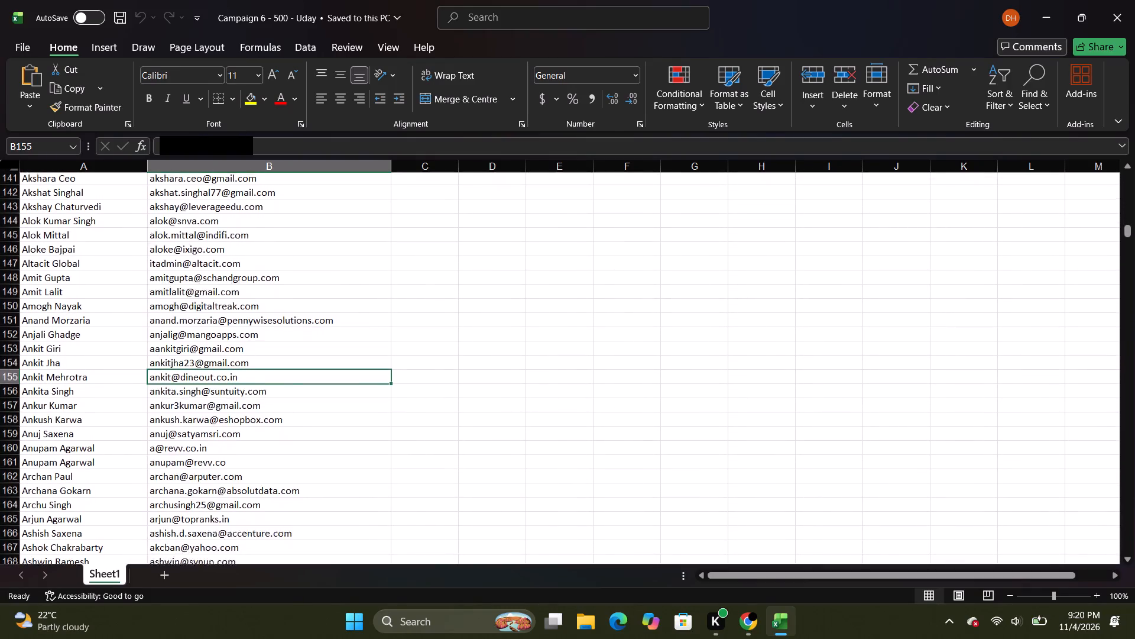
{"action": "scroll", "coordinate": [312, 364], "scroll_direction": "down", "scroll_amount": 1}
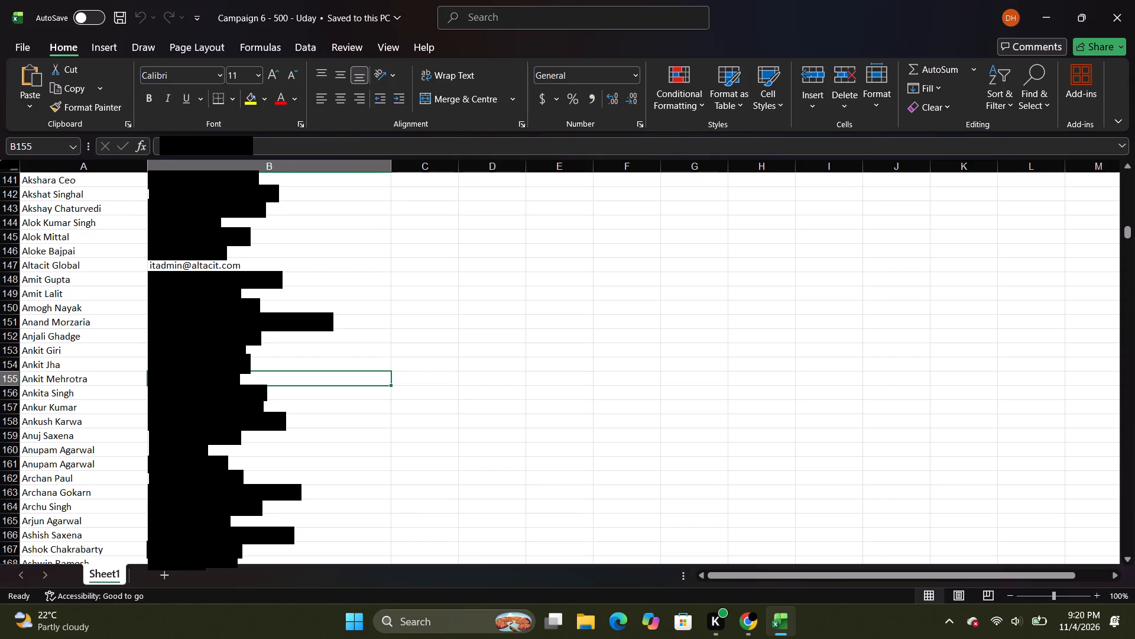
Copy the contact name and email in cells A155:B155 and switch back to the Placement Communication page in Chrome.
{"action": "left_click", "coordinate": [69, 377]}
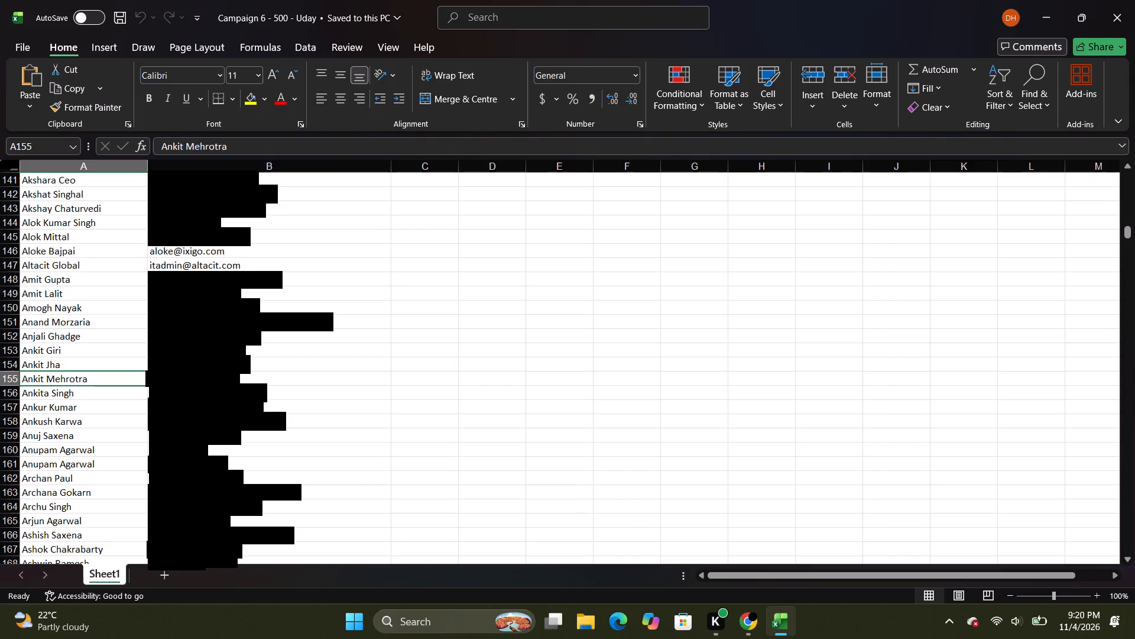
{"action": "key", "text": "shift+Right"}
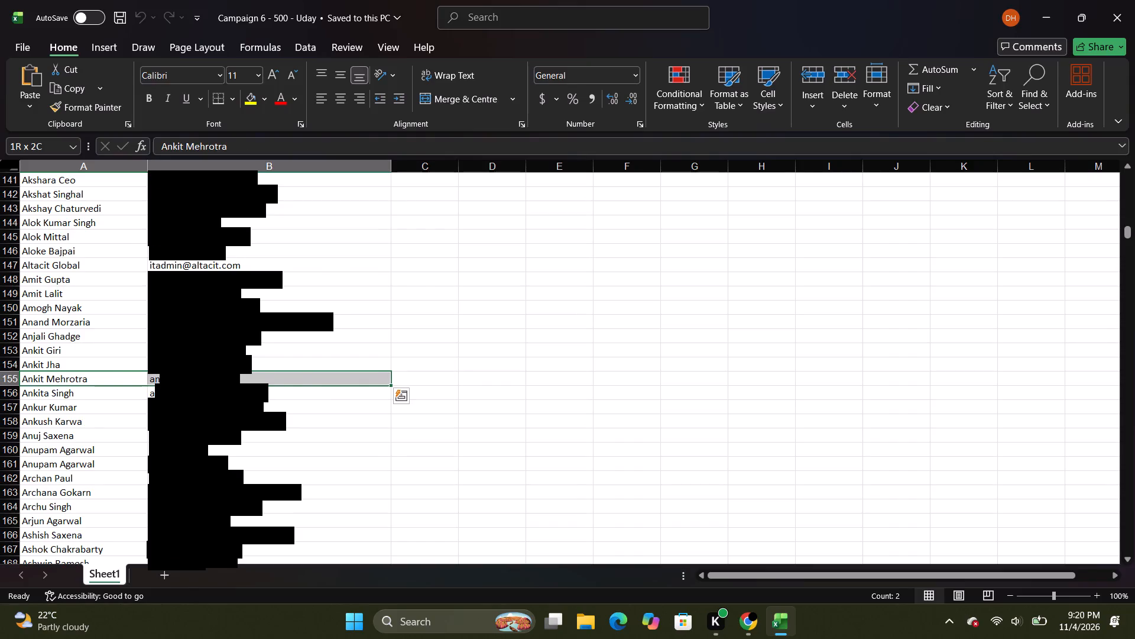
{"action": "key", "text": "ctrl+c"}
{"action": "key", "text": "alt+Tab"}
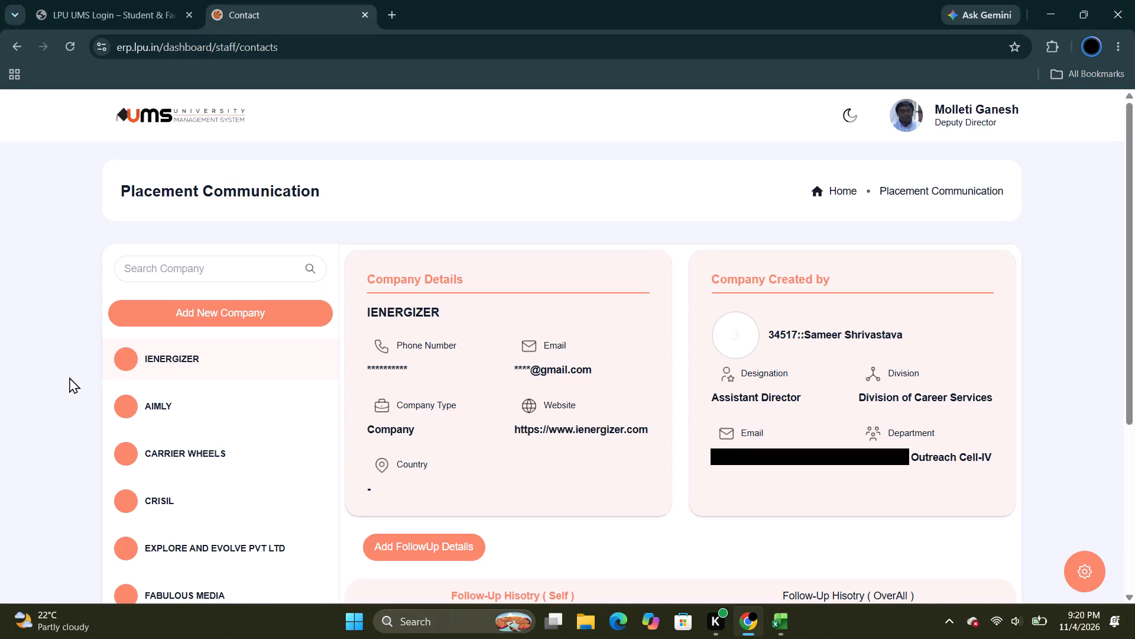
Start a new company entry and fill its email with the copied contact's address, removing the contact name.
{"action": "left_click", "coordinate": [233, 313]}
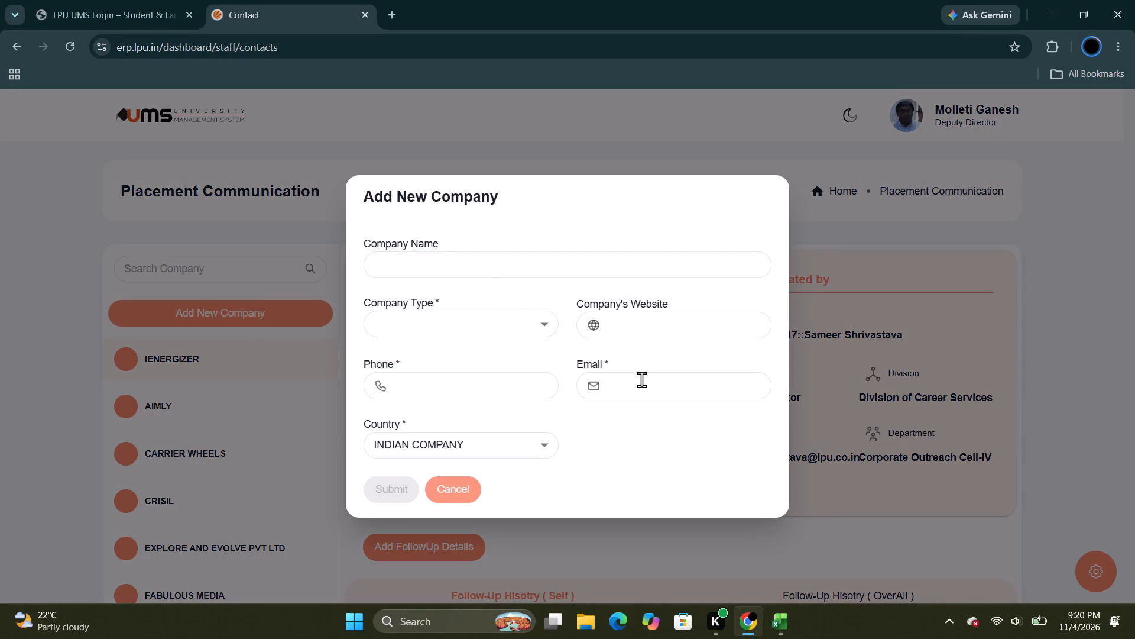
{"action": "left_click", "coordinate": [641, 379]}
{"action": "key", "text": "ctrl+v"}
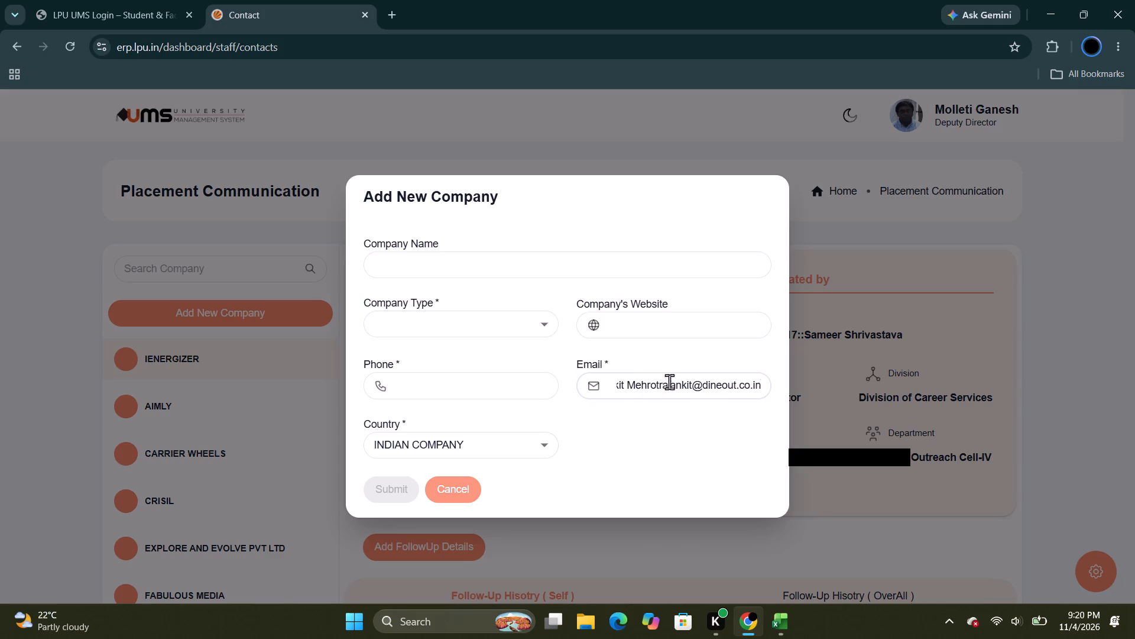
{"action": "scroll", "coordinate": [654, 385], "scroll_direction": "right", "scroll_amount": 1}
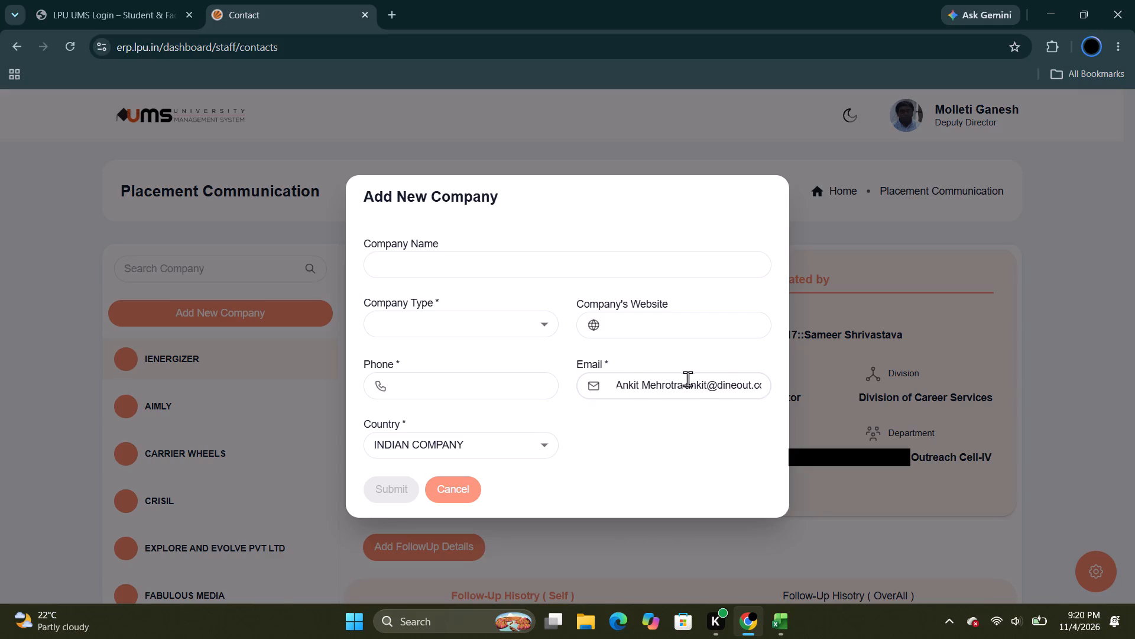
{"action": "left_click_drag", "start_coordinate": [686, 386], "coordinate": [573, 406]}
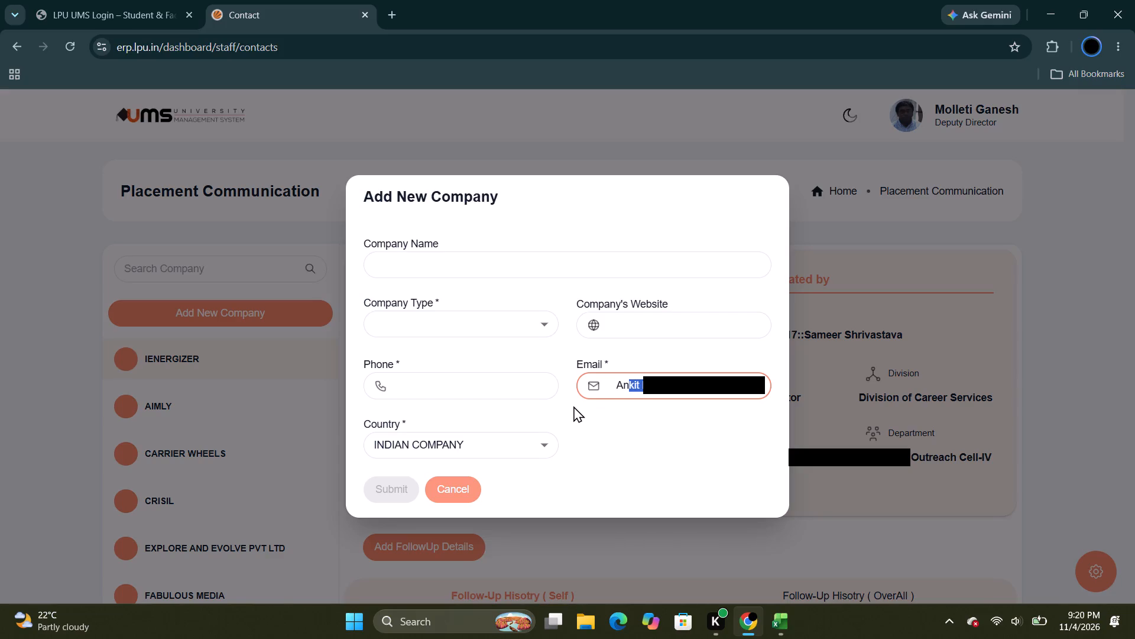
{"action": "key", "text": "BackSpace"}
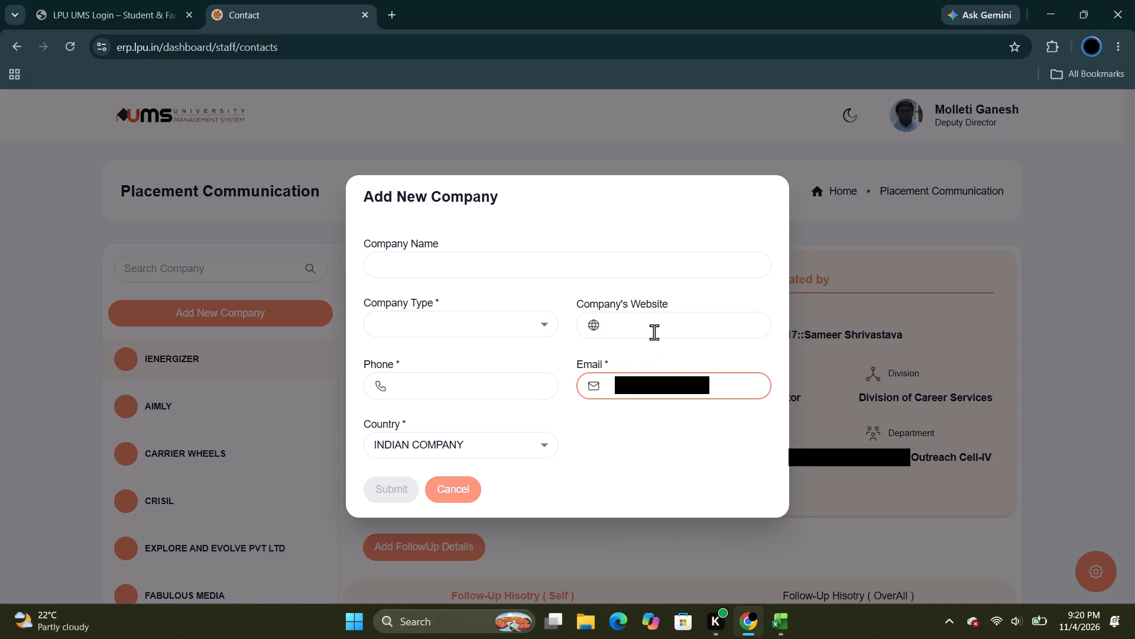
Set the company's website to dineout.co.in, trimmed from the copied contact details, and the company type to Company.
{"action": "left_click", "coordinate": [654, 332]}
{"action": "key", "text": "ctrl+v"}
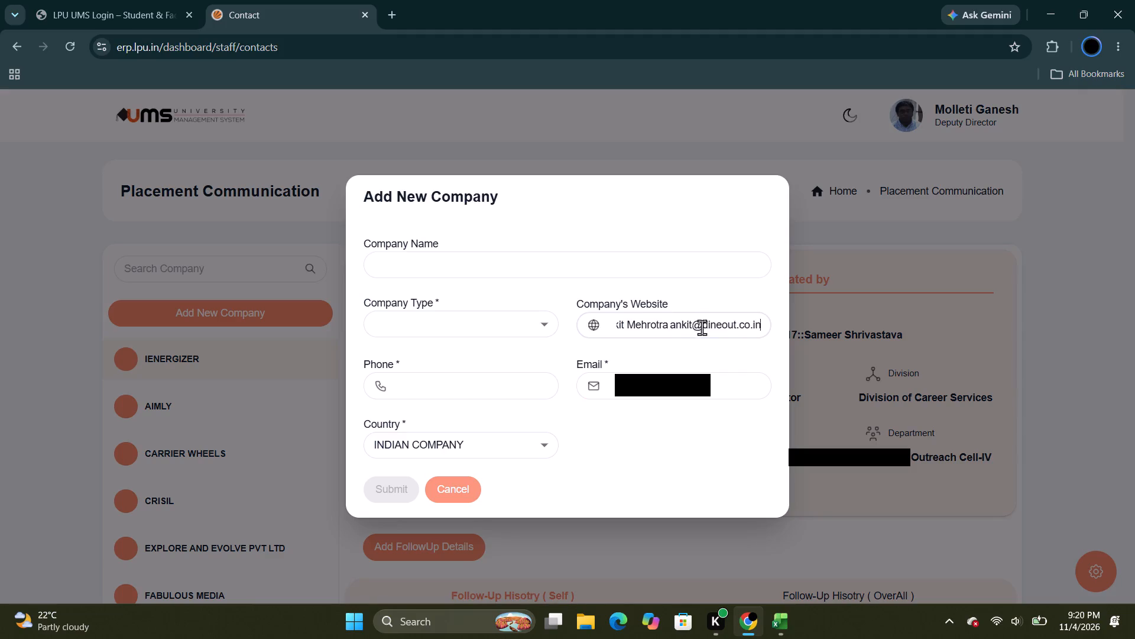
{"action": "left_click_drag", "start_coordinate": [704, 328], "coordinate": [584, 329]}
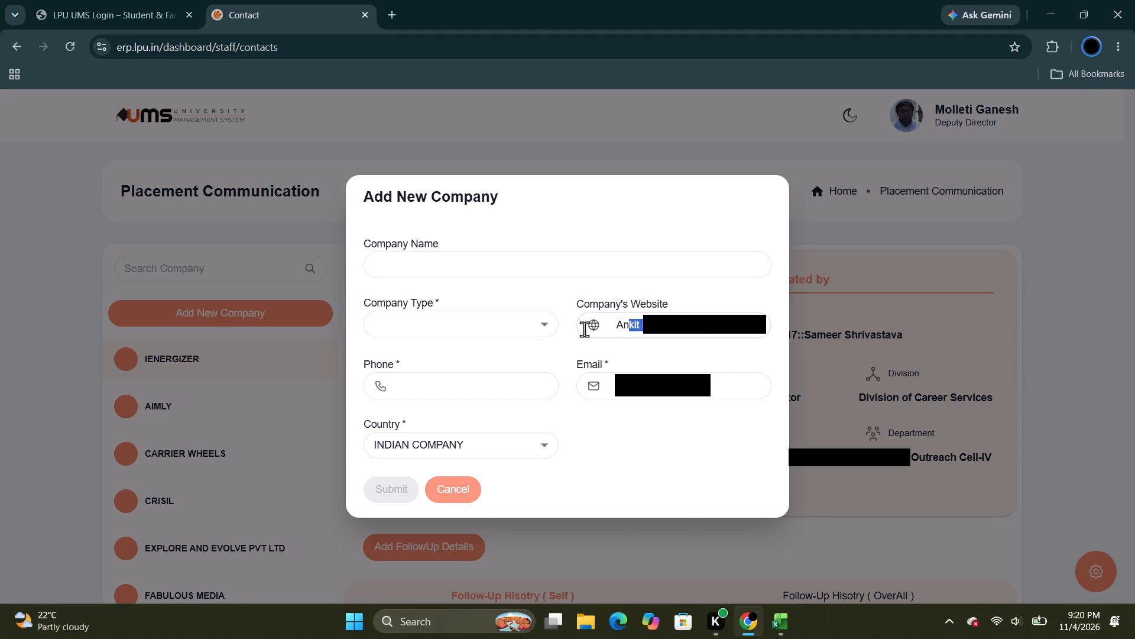
{"action": "key", "text": "BackSpace"}
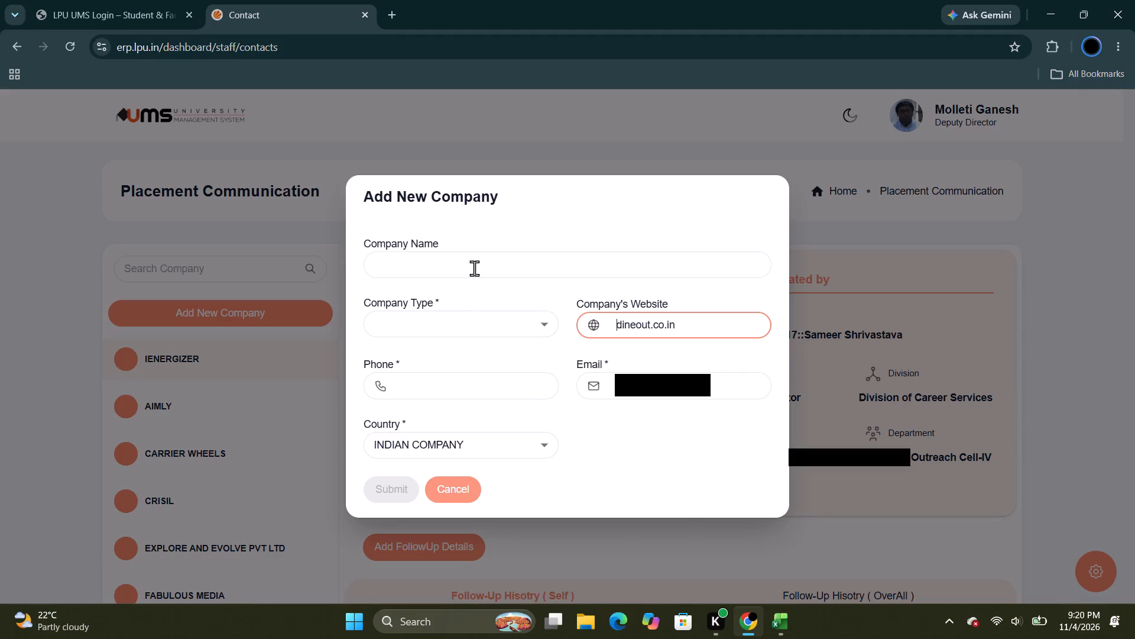
{"action": "left_click", "coordinate": [476, 322]}
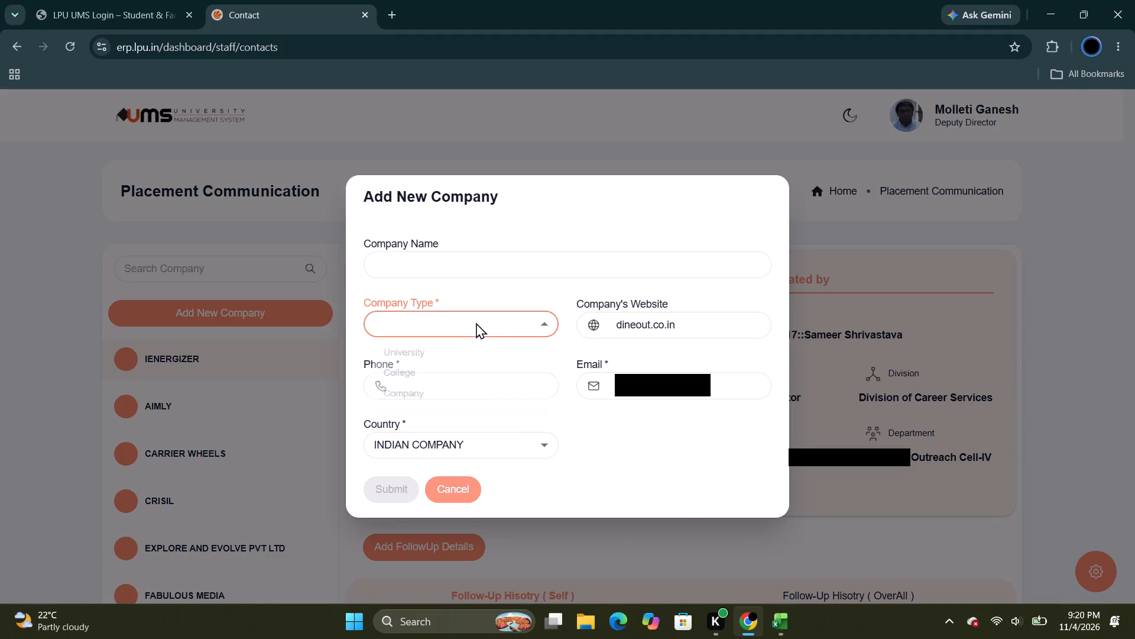
{"action": "left_click", "coordinate": [445, 407]}
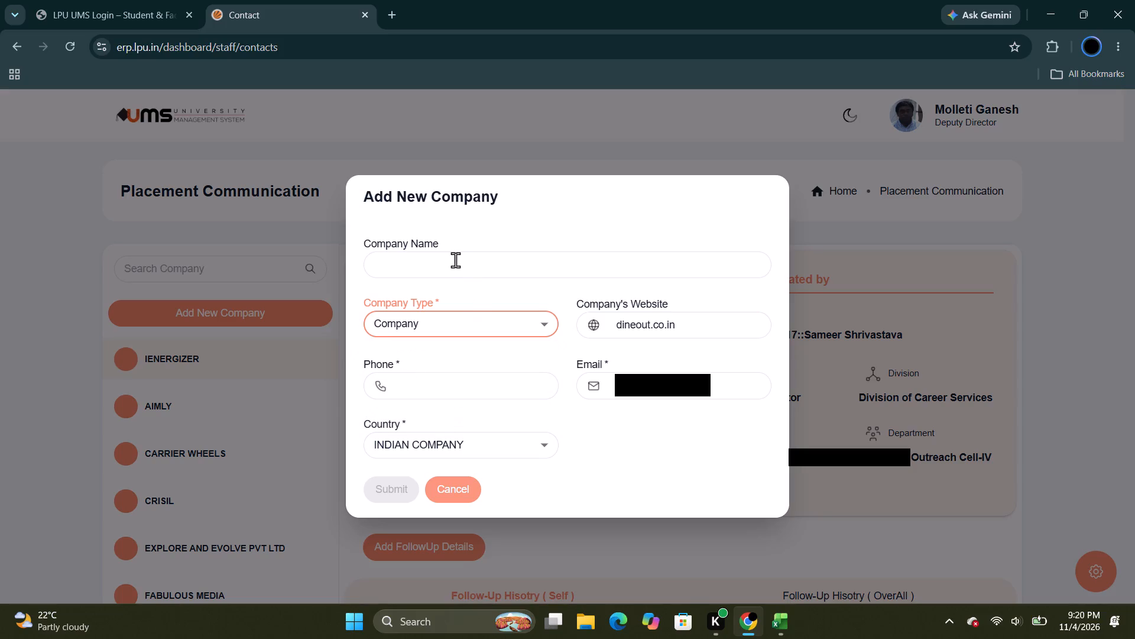
Enter DINEOUT as the company name by trimming the pasted contact details down to the domain name.
{"action": "left_click", "coordinate": [455, 260]}
{"action": "key", "text": "ctrl+v"}
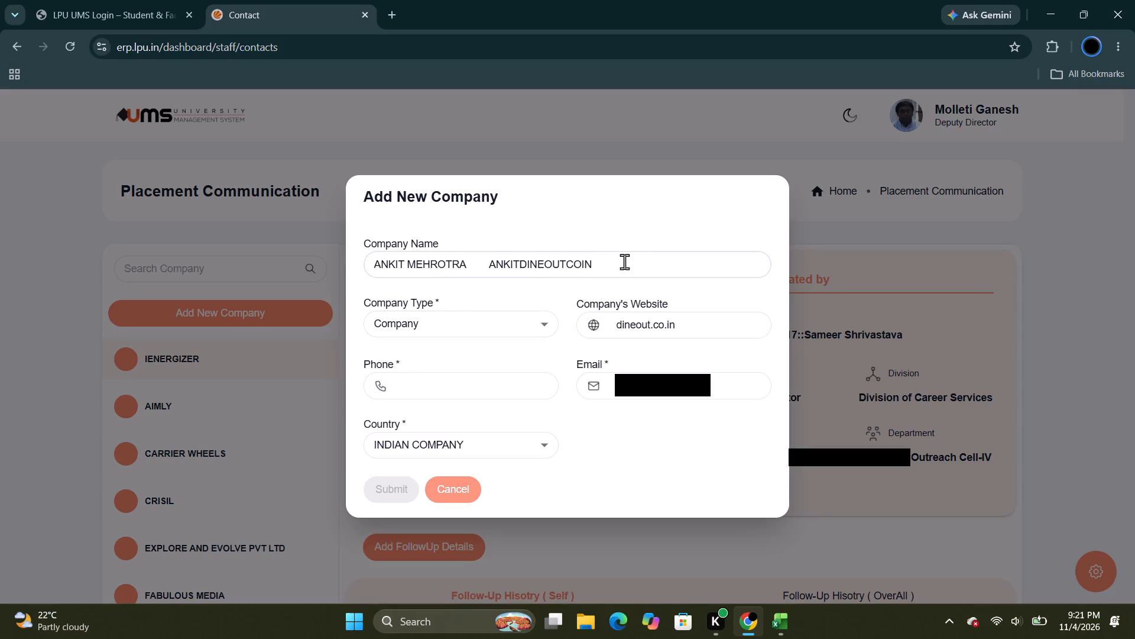
{"action": "key", "text": "BackSpace"}
{"action": "key", "text": "BackSpace"}
{"action": "key", "text": "BackSpace"}
{"action": "key", "text": "BackSpace"}
{"action": "key", "text": "Left"}
{"action": "key", "text": "Left"}
{"action": "key", "text": "Left"}
{"action": "key", "text": "Left"}
{"action": "key", "text": "Left"}
{"action": "key", "text": "Left"}
{"action": "key", "text": "Left"}
{"action": "key", "text": "BackSpace"}
{"action": "key", "text": "BackSpace"}
{"action": "key", "text": "BackSpace"}
{"action": "key", "text": "BackSpace"}
{"action": "key", "text": "BackSpace"}
{"action": "key", "text": "BackSpace"}
{"action": "key", "text": "BackSpace"}
{"action": "key", "text": "BackSpace"}
{"action": "key", "text": "BackSpace"}
{"action": "key", "text": "BackSpace"}
{"action": "key", "text": "BackSpace"}
{"action": "key", "text": "BackSpace"}
{"action": "key", "text": "BackSpace"}
{"action": "key", "text": "BackSpace"}
{"action": "key", "text": "BackSpace"}
{"action": "key", "text": "BackSpace"}
{"action": "key", "text": "BackSpace"}
{"action": "key", "text": "BackSpace"}
{"action": "key", "text": "BackSpace"}
{"action": "key", "text": "BackSpace"}
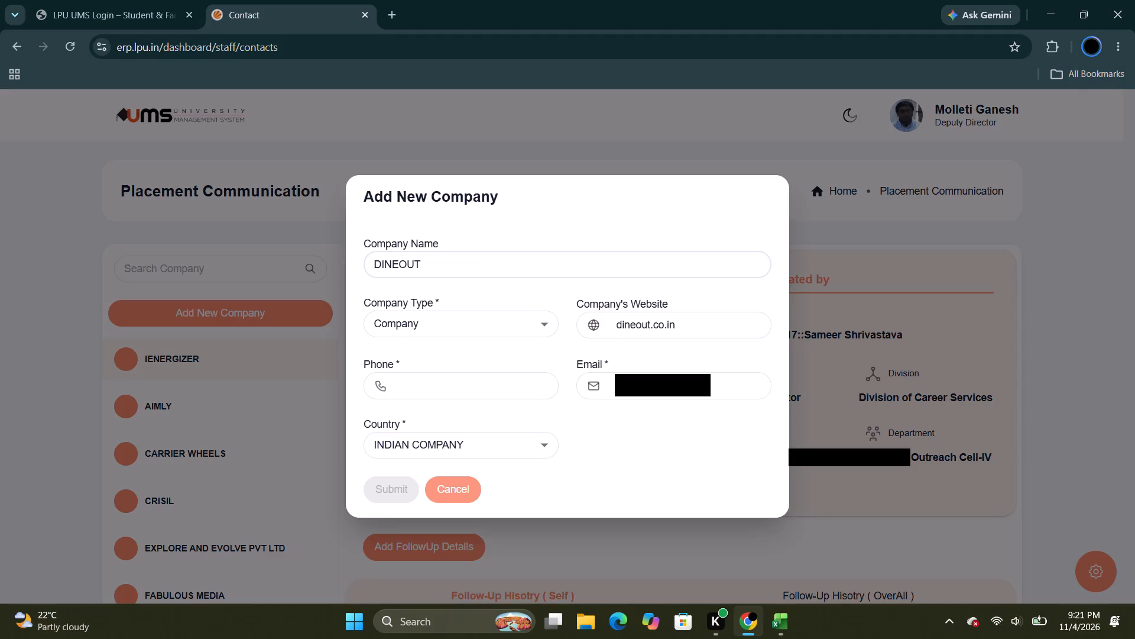
Enter a placeholder phone number of ten zeros and submit the new company.
{"action": "left_click", "coordinate": [504, 392]}
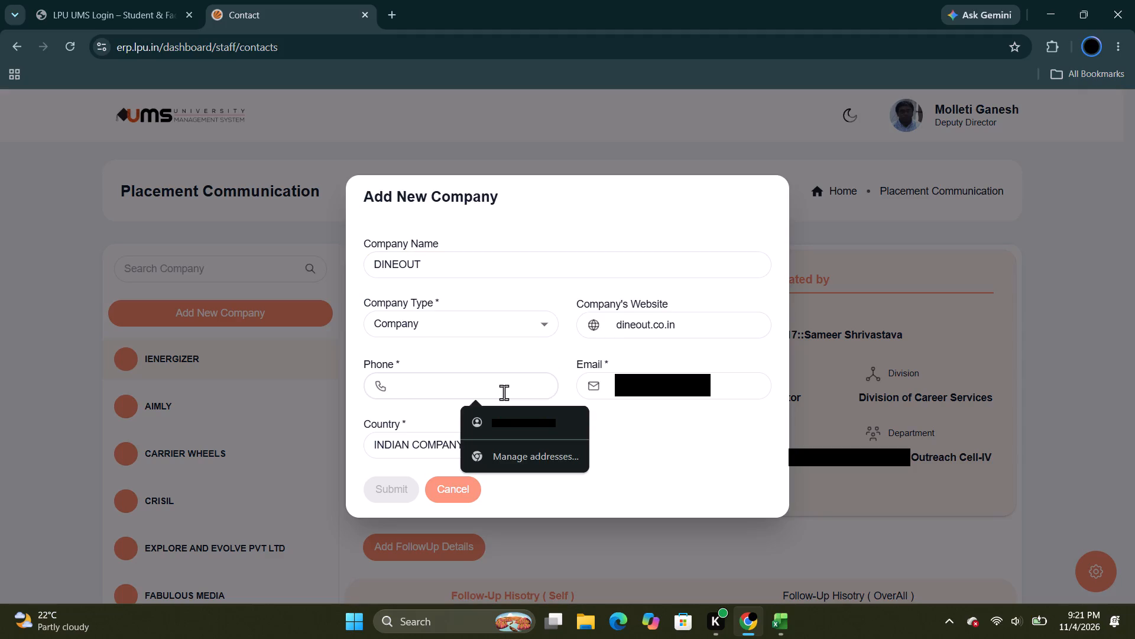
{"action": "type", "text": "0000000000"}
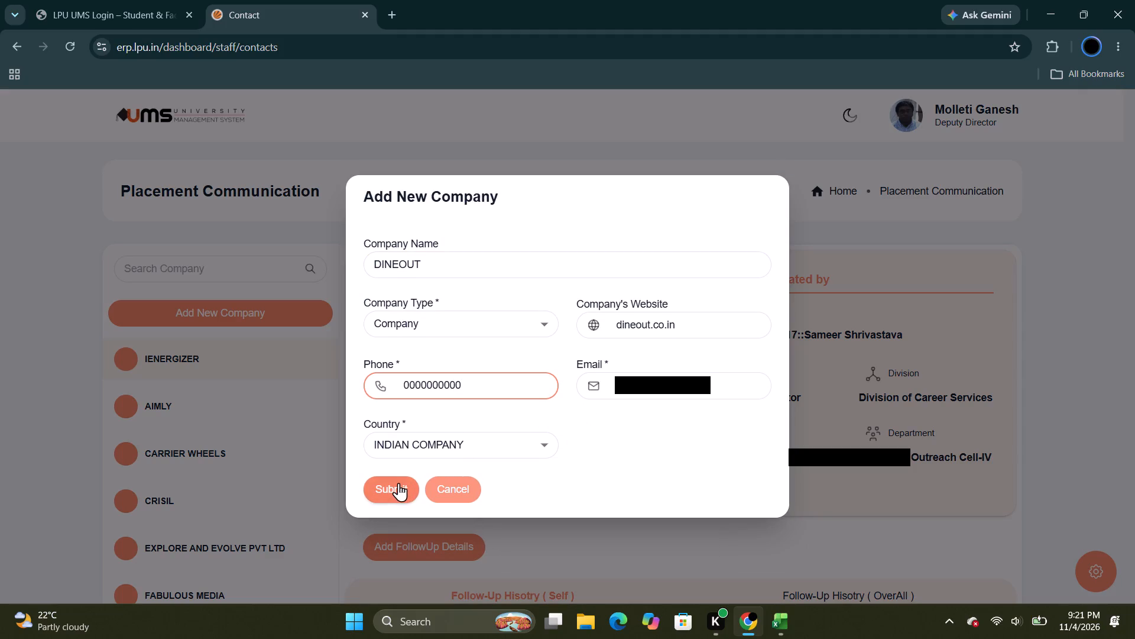
{"action": "left_click", "coordinate": [398, 483]}
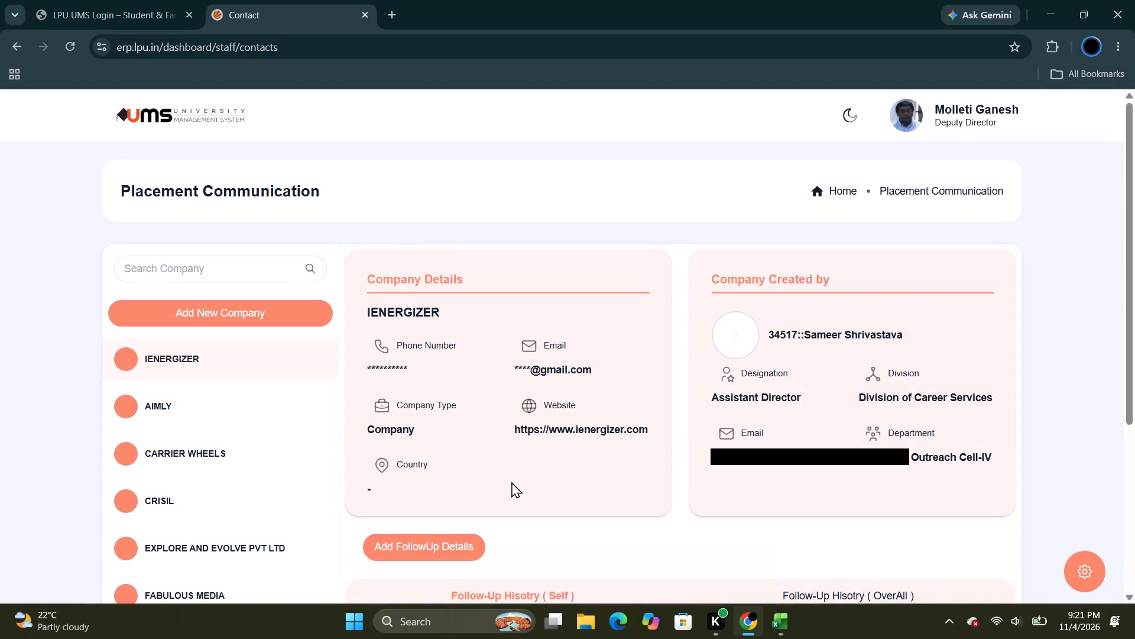
Start another new company entry and fill its email with the copied Dineout contact's address, removing the contact name.
{"action": "scroll", "coordinate": [511, 482], "scroll_direction": "down", "scroll_amount": 1}
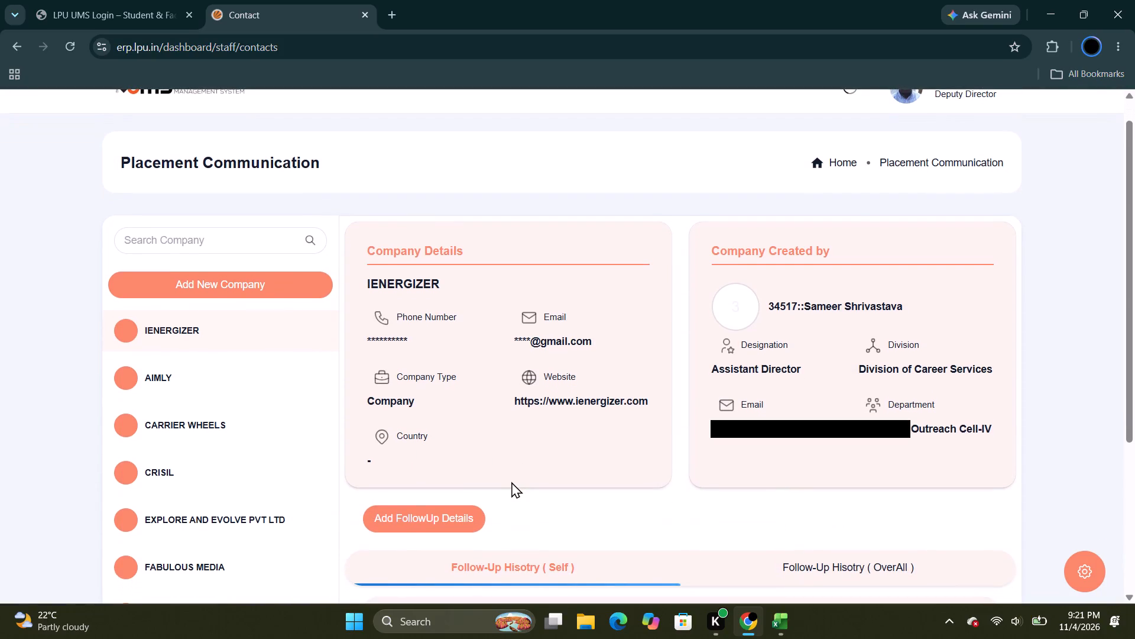
{"action": "scroll", "coordinate": [493, 413], "scroll_direction": "down", "scroll_amount": 1}
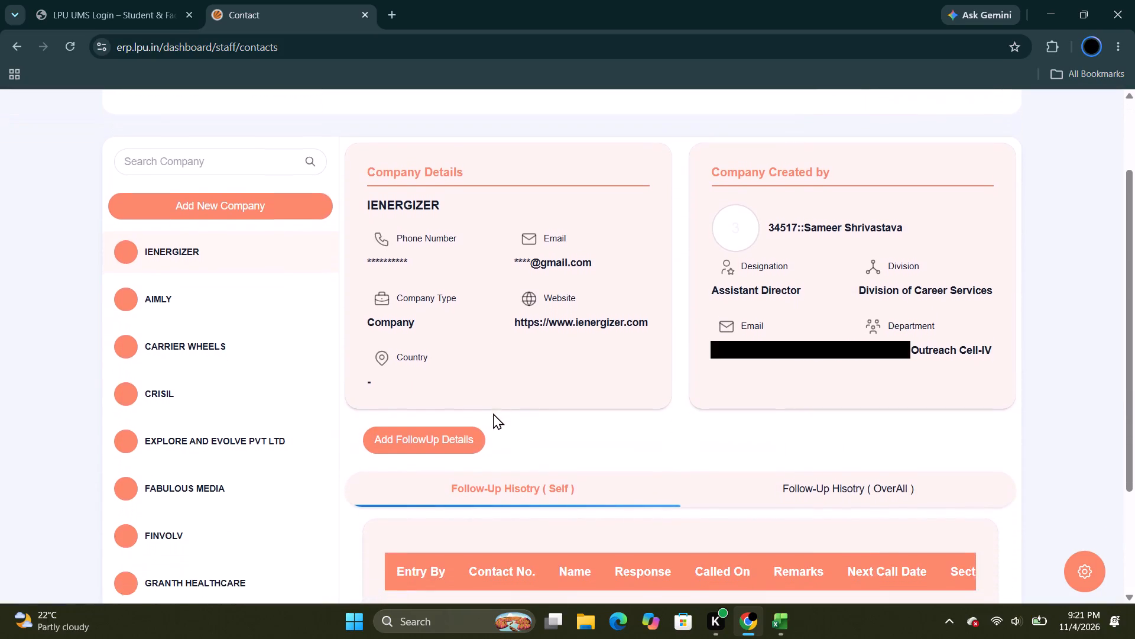
{"action": "scroll", "coordinate": [493, 413], "scroll_direction": "down", "scroll_amount": 1}
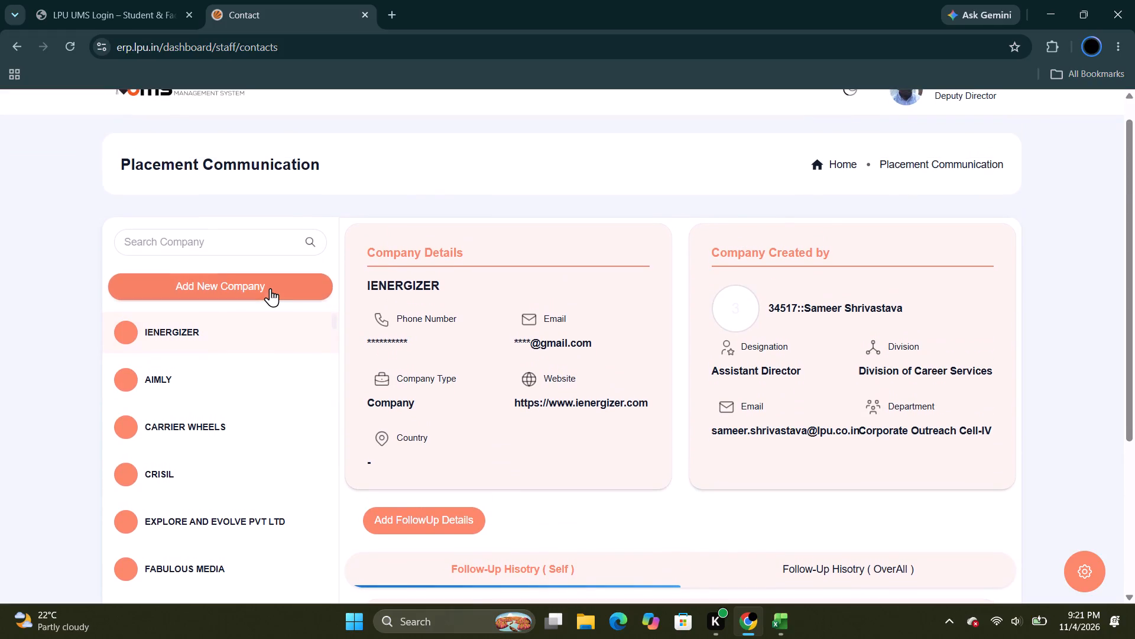
{"action": "left_click", "coordinate": [270, 288]}
{"action": "left_click", "coordinate": [664, 401]}
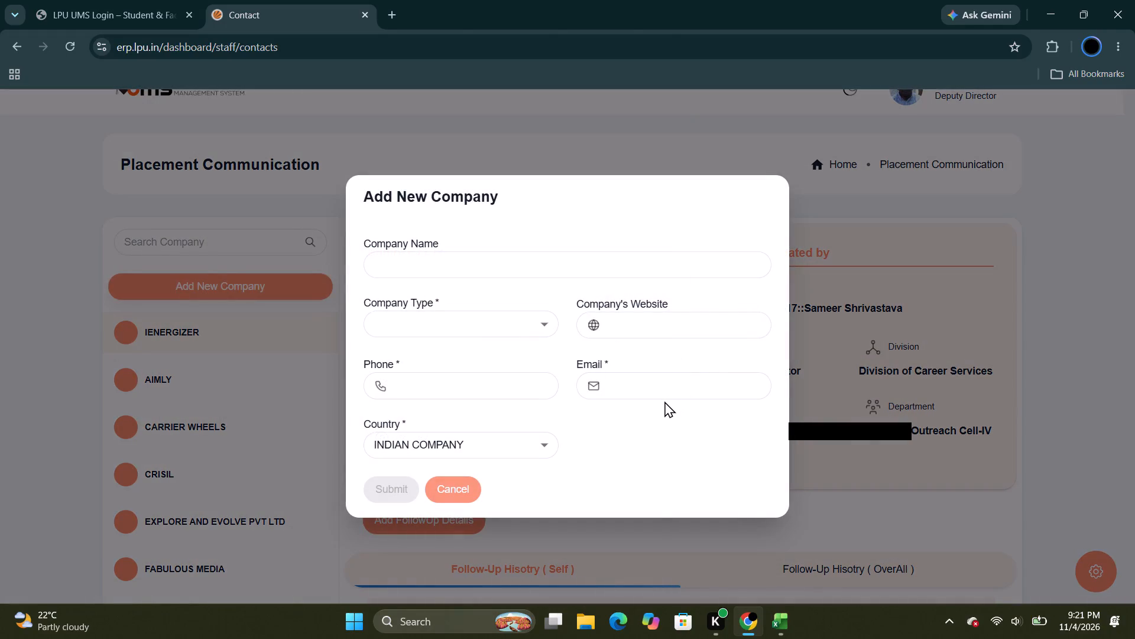
{"action": "left_click", "coordinate": [664, 389]}
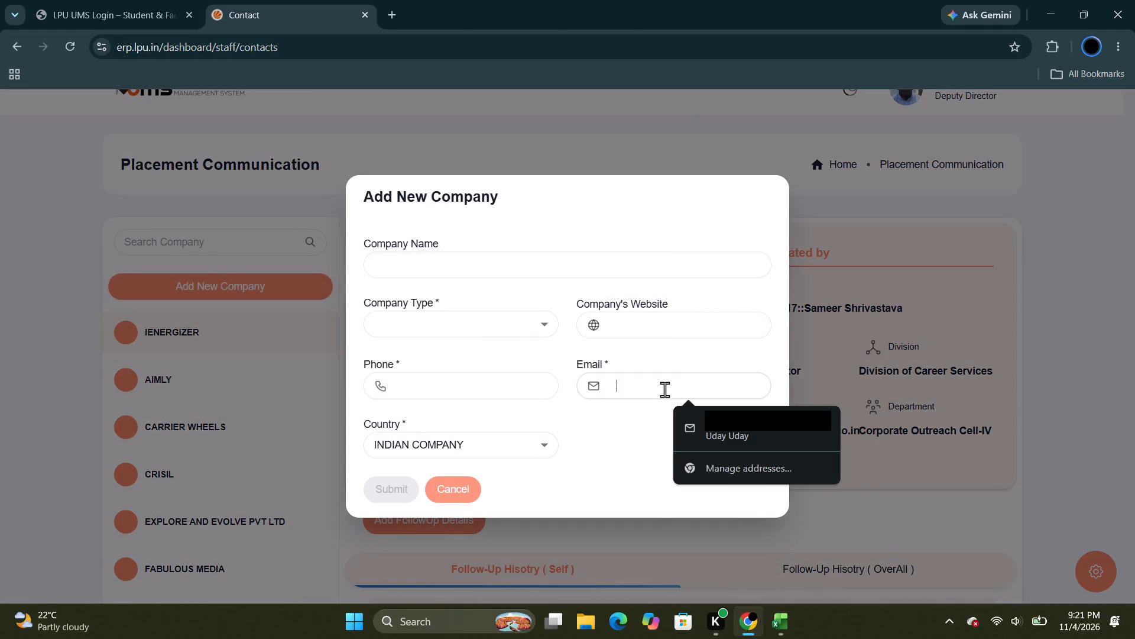
{"action": "key", "text": "ctrl+v"}
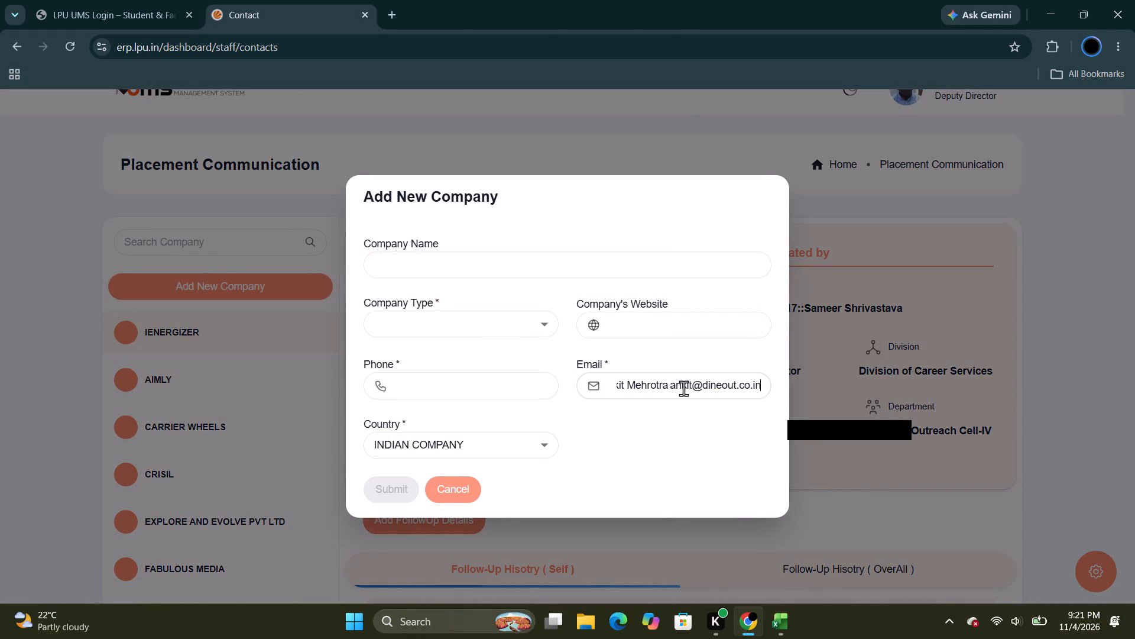
{"action": "left_click_drag", "start_coordinate": [673, 390], "coordinate": [571, 393]}
{"action": "key", "text": "BackSpace"}
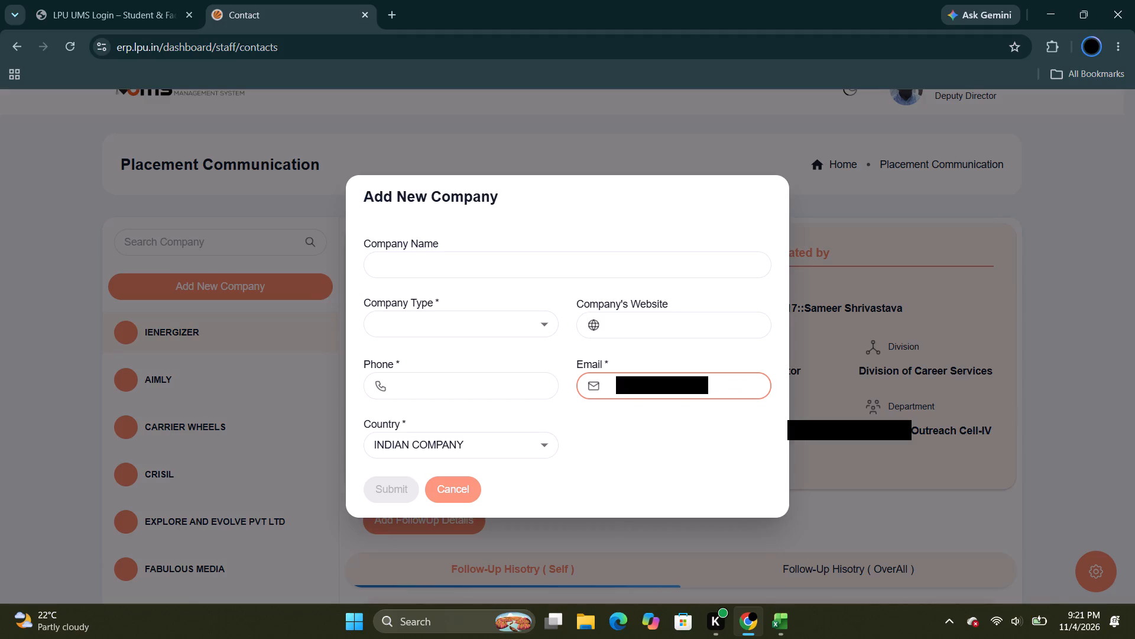
Set the company's website to dineout.co.in, trimmed from the copied contact details.
{"action": "left_click", "coordinate": [650, 329]}
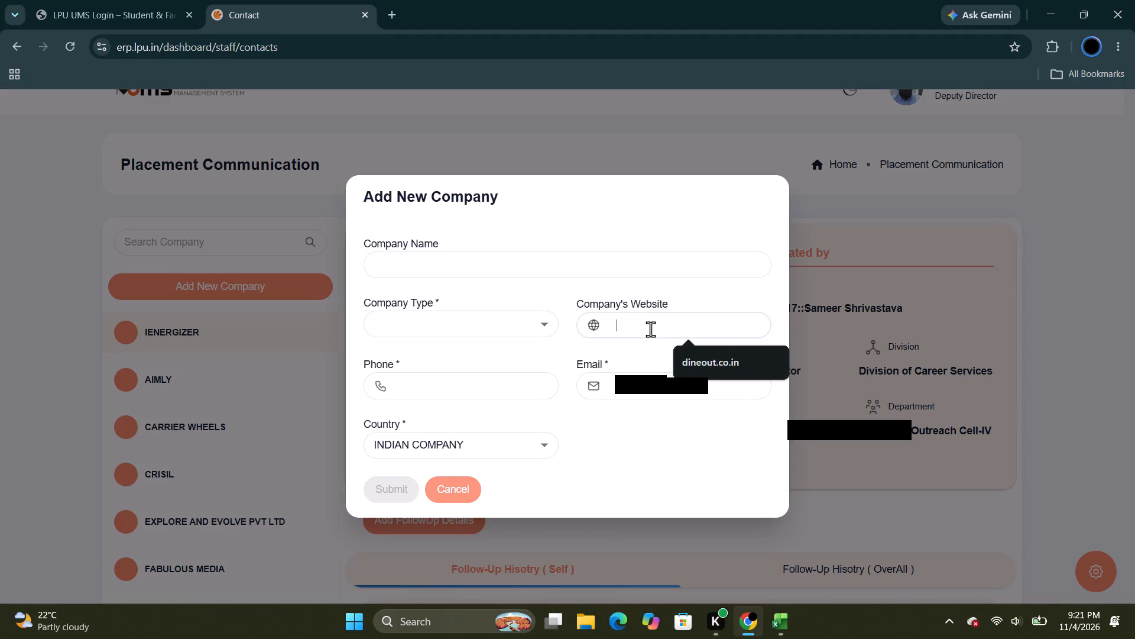
{"action": "key", "text": "ctrl+v"}
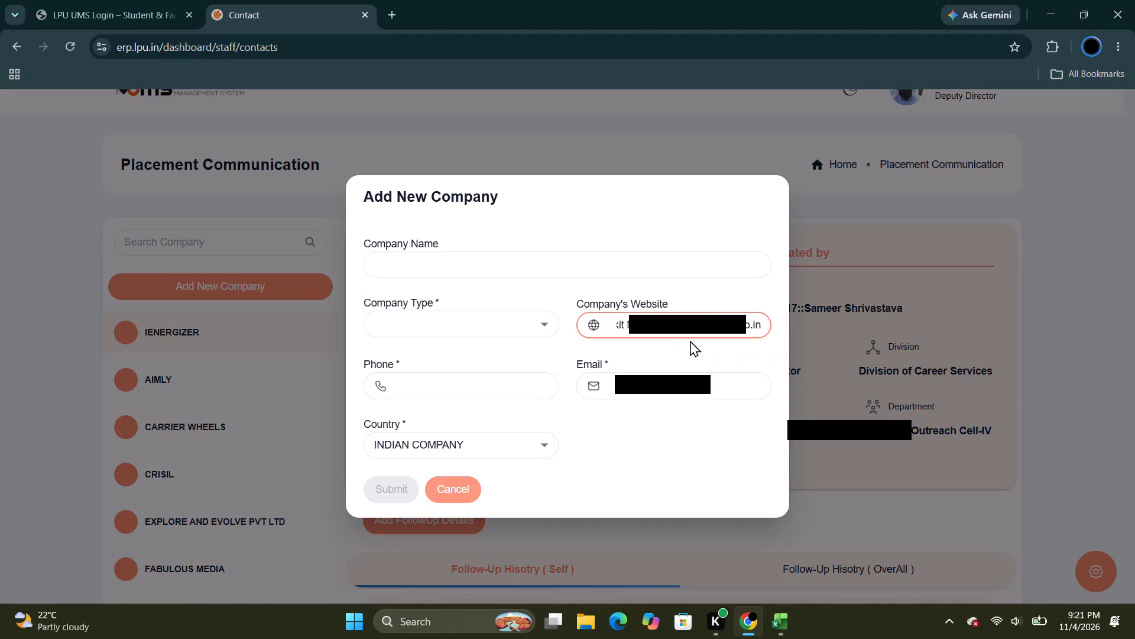
{"action": "left_click_drag", "start_coordinate": [702, 322], "coordinate": [563, 308]}
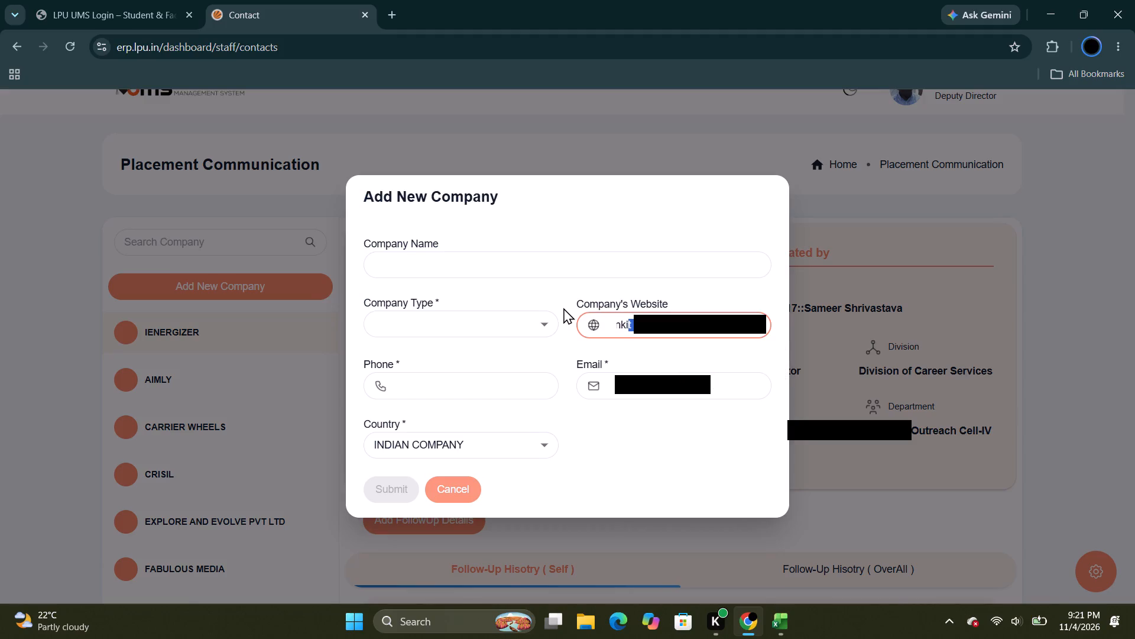
{"action": "key", "text": "BackSpace"}
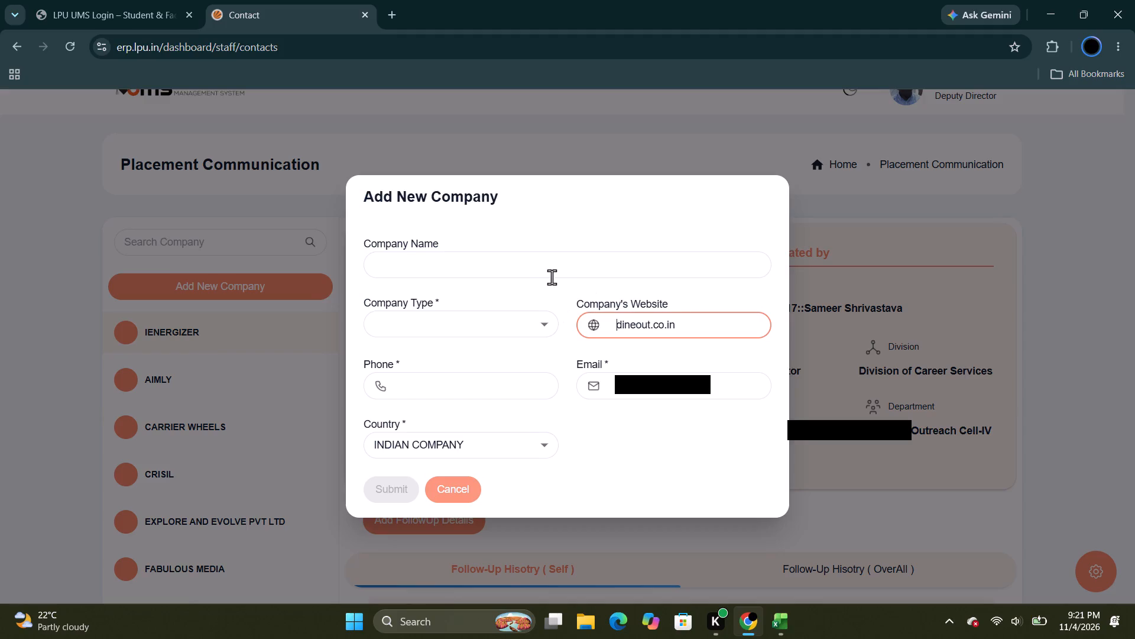
Enter DINEOUT as the company name, trimmed from the pasted contact details, and set the company type to Company.
{"action": "left_click", "coordinate": [541, 272]}
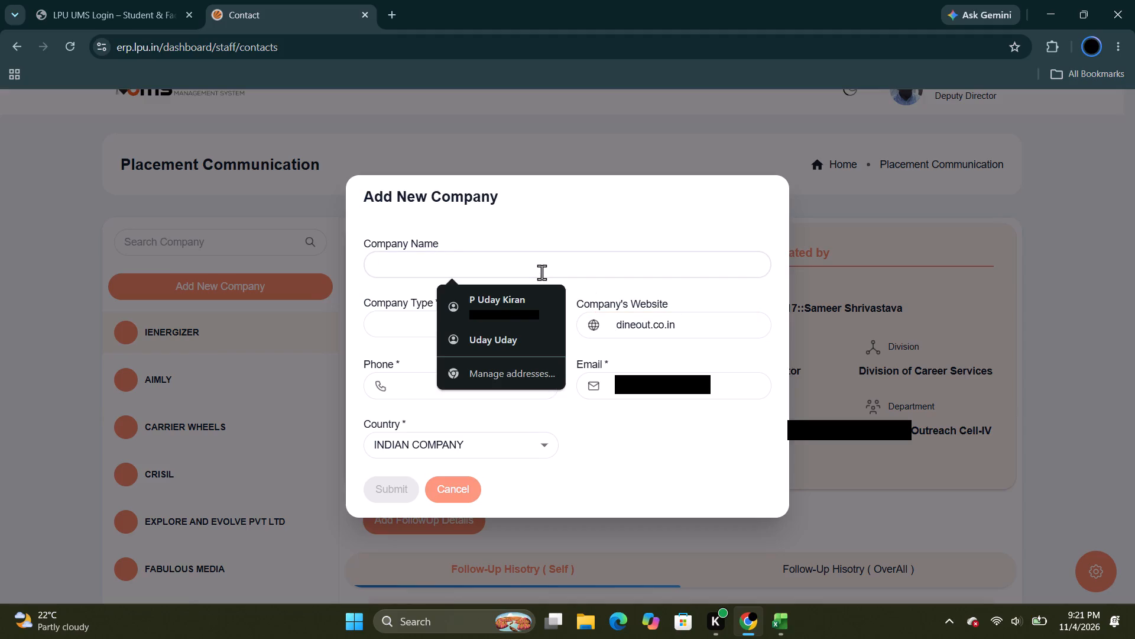
{"action": "key", "text": "ctrl+v"}
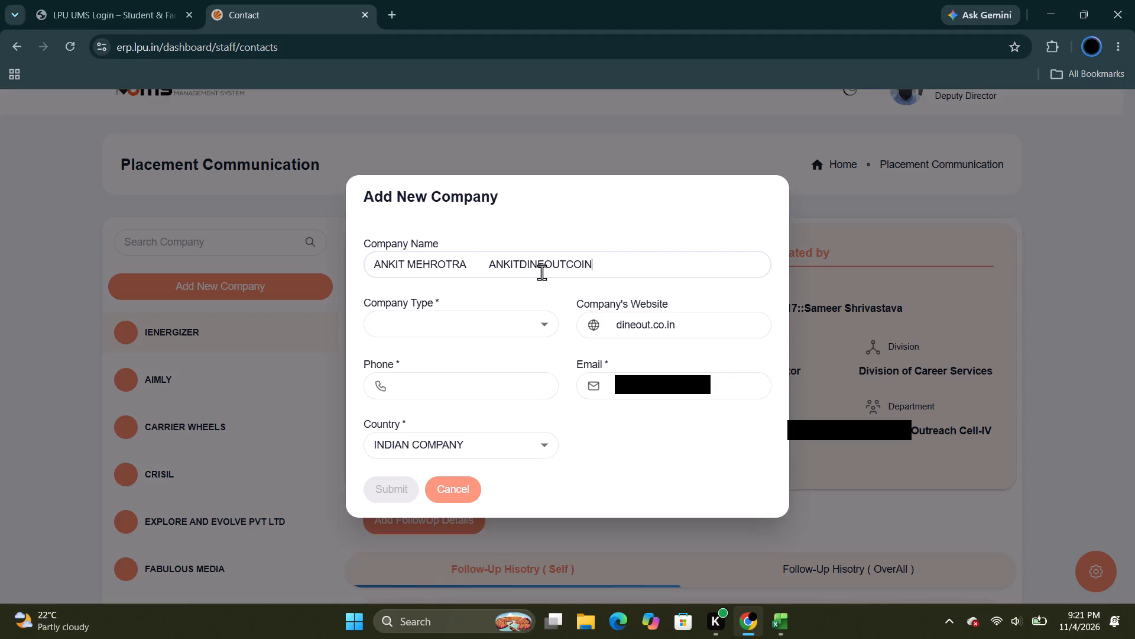
{"action": "key", "text": "BackSpace"}
{"action": "key", "text": "BackSpace"}
{"action": "key", "text": "BackSpace"}
{"action": "key", "text": "BackSpace"}
{"action": "key", "text": "Left"}
{"action": "key", "text": "Left"}
{"action": "key", "text": "Left"}
{"action": "key", "text": "Left"}
{"action": "key", "text": "Left"}
{"action": "key", "text": "Left"}
{"action": "key", "text": "Left"}
{"action": "key", "text": "BackSpace"}
{"action": "key", "text": "BackSpace"}
{"action": "key", "text": "BackSpace"}
{"action": "key", "text": "BackSpace"}
{"action": "key", "text": "BackSpace"}
{"action": "key", "text": "BackSpace"}
{"action": "key", "text": "BackSpace"}
{"action": "key", "text": "BackSpace"}
{"action": "key", "text": "BackSpace"}
{"action": "key", "text": "BackSpace"}
{"action": "key", "text": "BackSpace"}
{"action": "key", "text": "BackSpace"}
{"action": "key", "text": "BackSpace"}
{"action": "key", "text": "BackSpace"}
{"action": "key", "text": "BackSpace"}
{"action": "key", "text": "BackSpace"}
{"action": "key", "text": "BackSpace"}
{"action": "key", "text": "BackSpace"}
{"action": "key", "text": "BackSpace"}
{"action": "key", "text": "BackSpace"}
{"action": "key", "text": "BackSpace"}
{"action": "key", "text": "BackSpace"}
{"action": "key", "text": "BackSpace"}
{"action": "key", "text": "BackSpace"}
{"action": "key", "text": "BackSpace"}
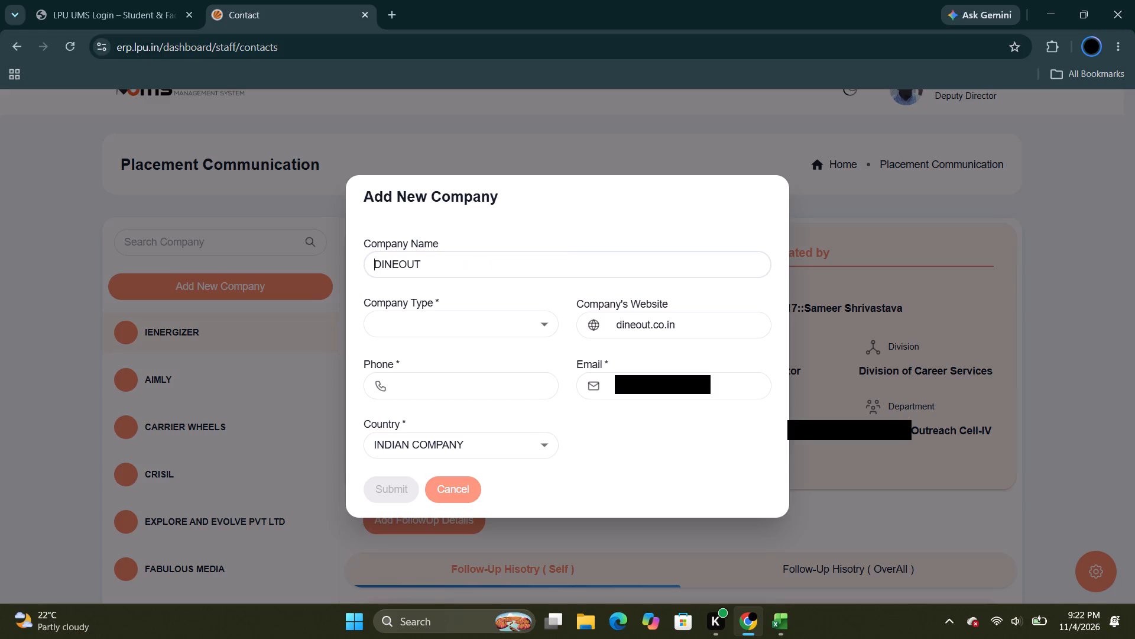
{"action": "left_click", "coordinate": [514, 313]}
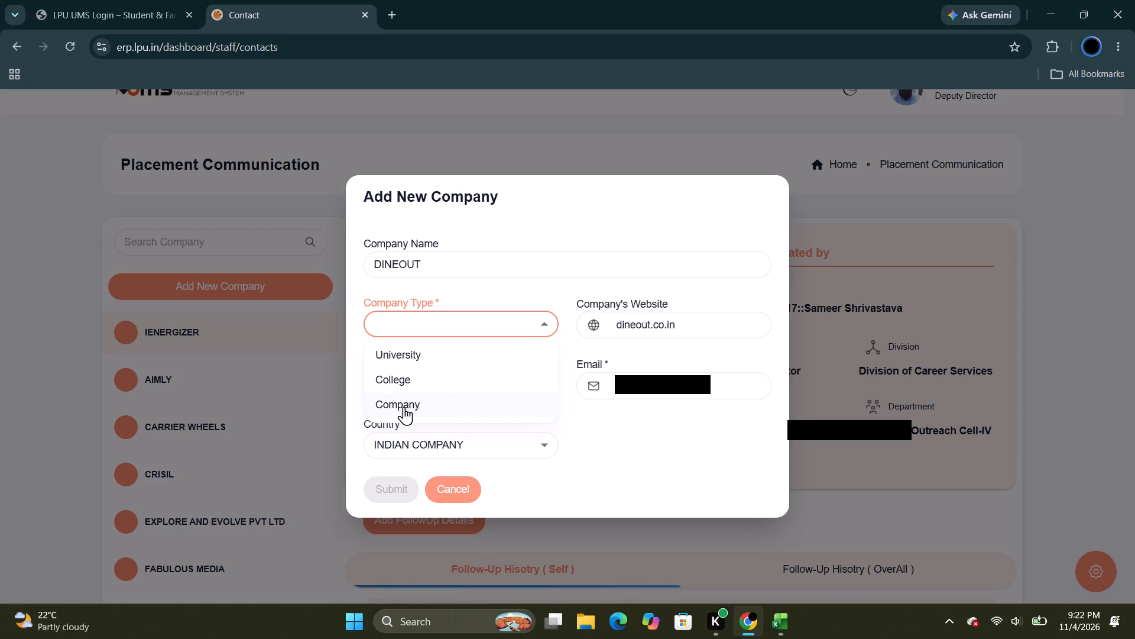
{"action": "left_click", "coordinate": [402, 409]}
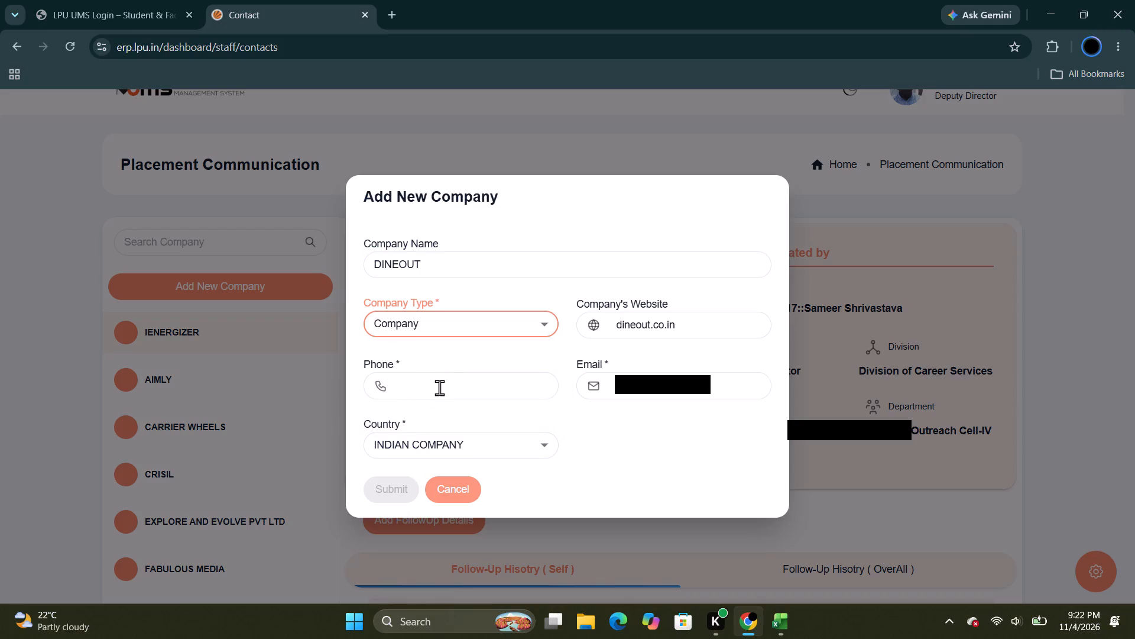
Enter a placeholder phone number of ten zeros and submit the new company.
{"action": "left_click", "coordinate": [449, 389]}
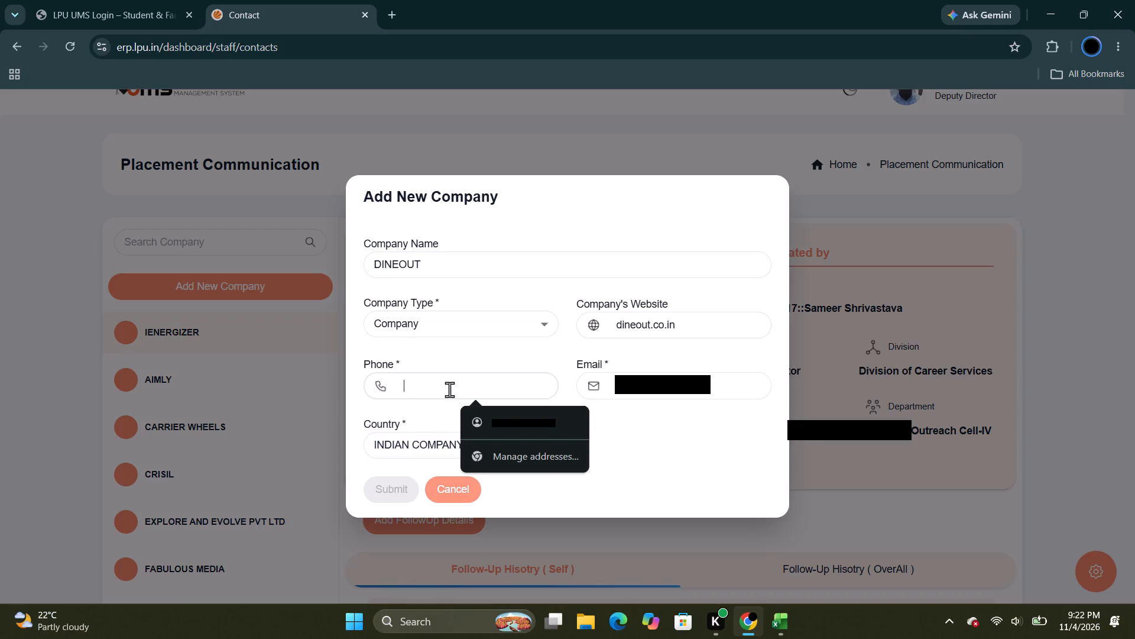
{"action": "type", "text": "00"}
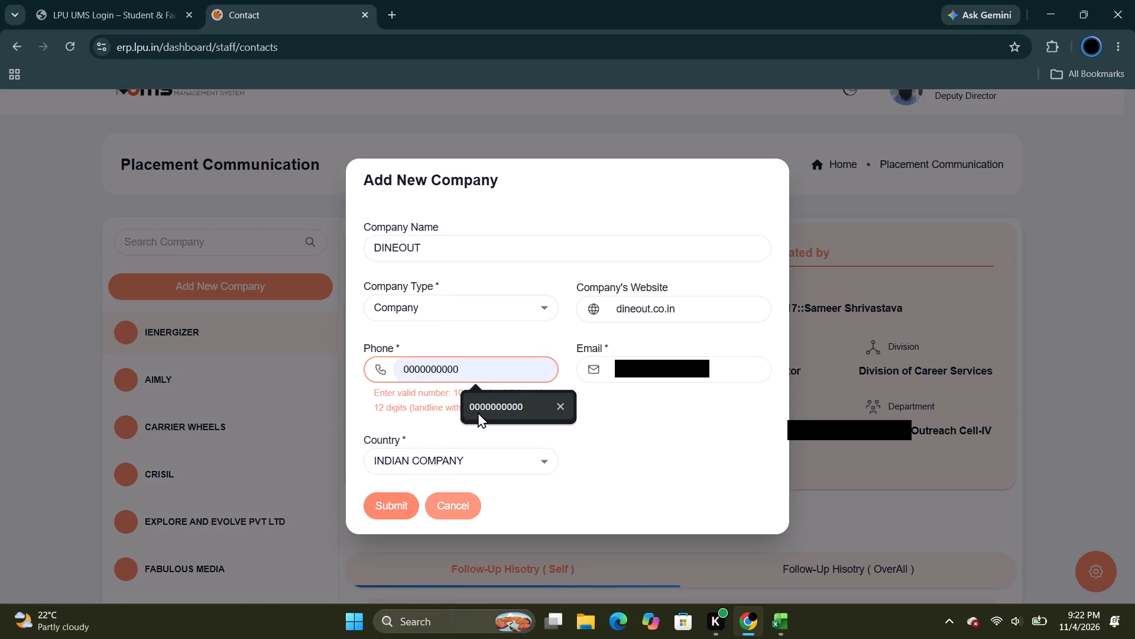
{"action": "left_click", "coordinate": [481, 412]}
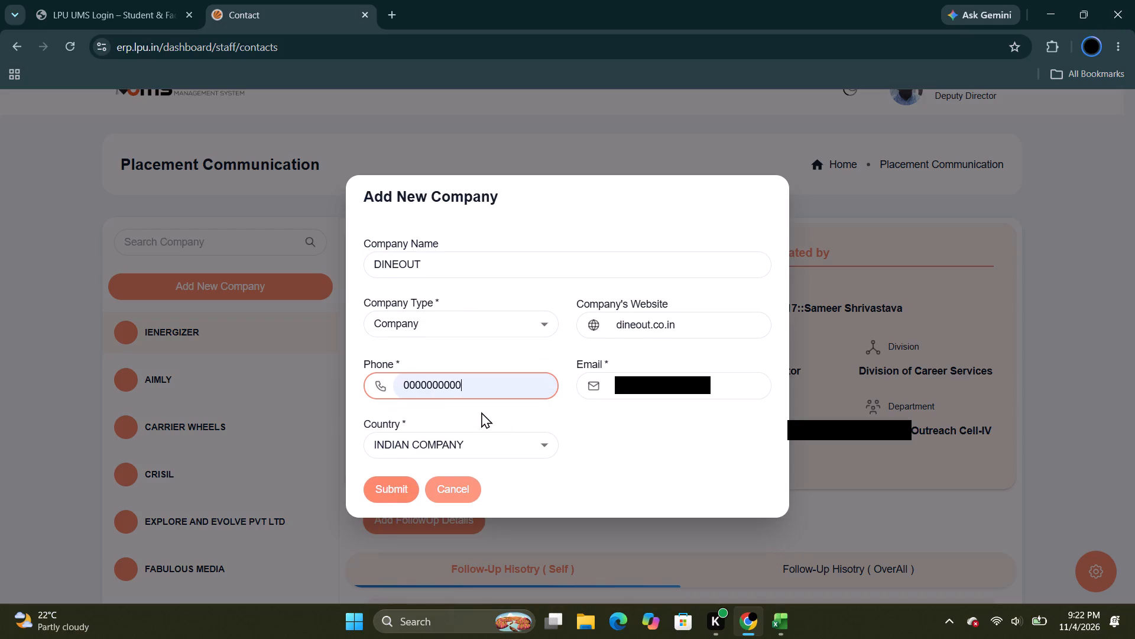
{"action": "left_click", "coordinate": [393, 490]}
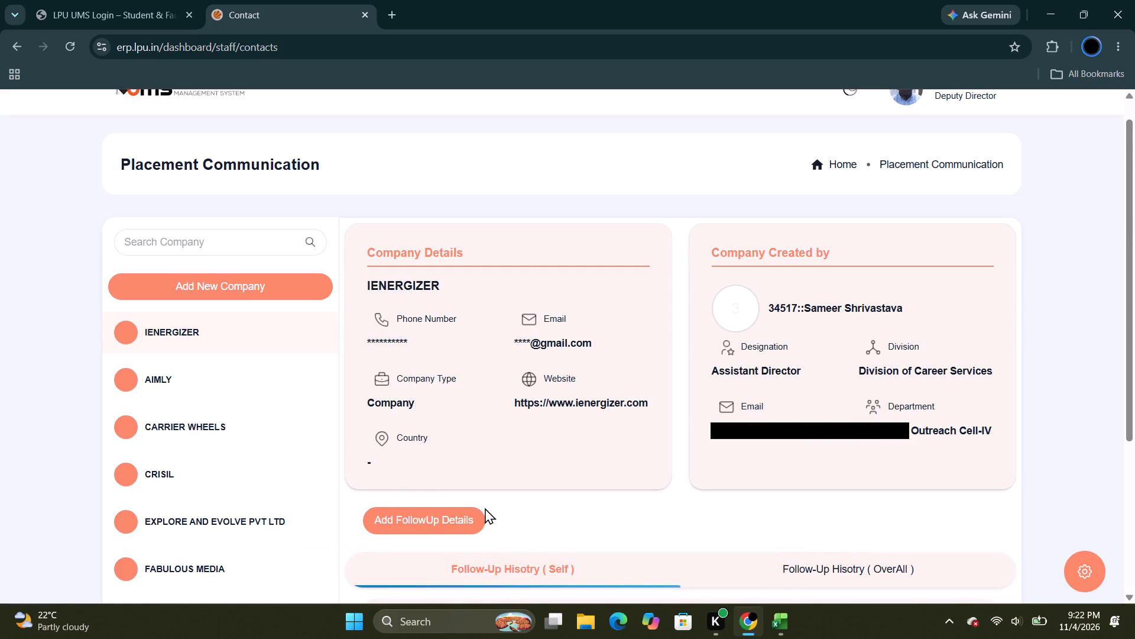
Switch to the Campaign 6 - 500 workbook and copy the contact name and email in row 156.
{"action": "key", "text": "alt+Tab"}
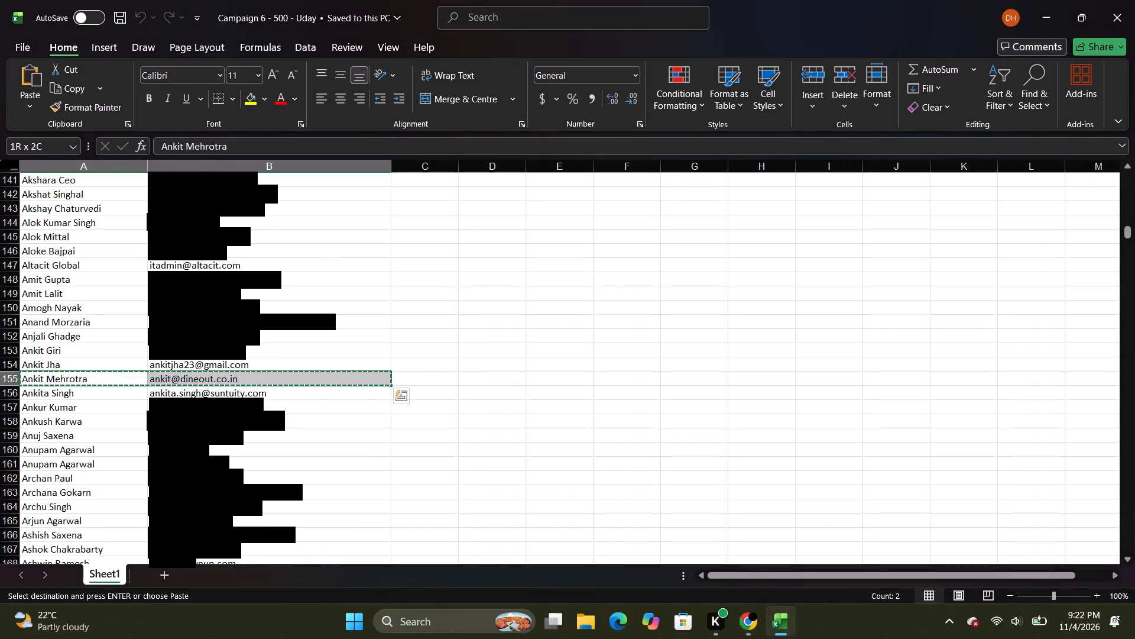
{"action": "left_click", "coordinate": [116, 392]}
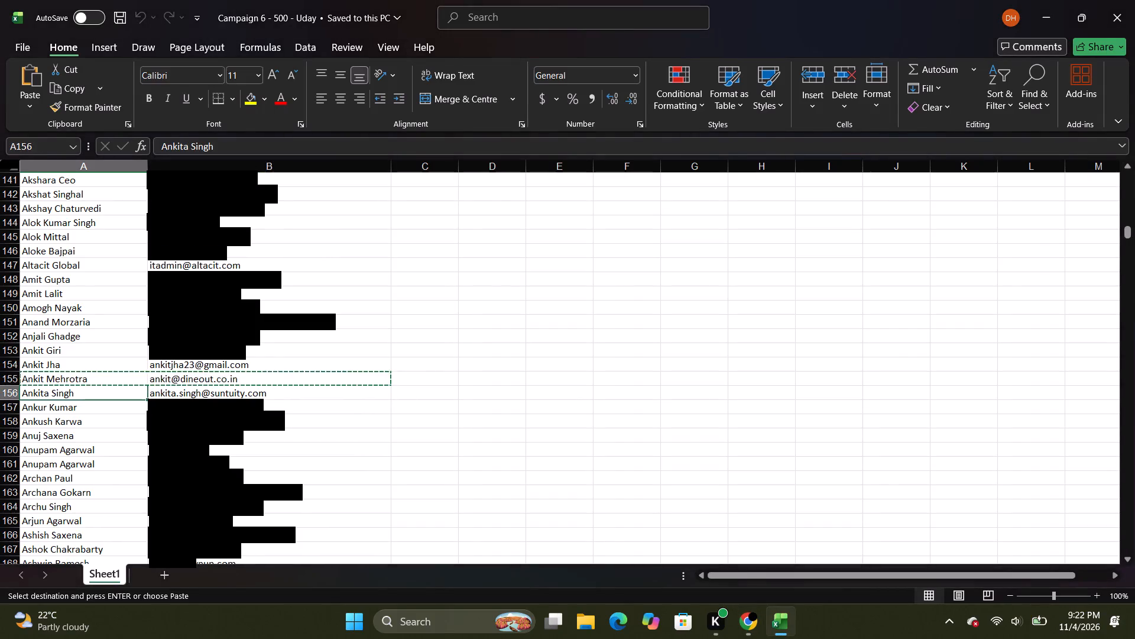
{"action": "key", "text": "shift+Right"}
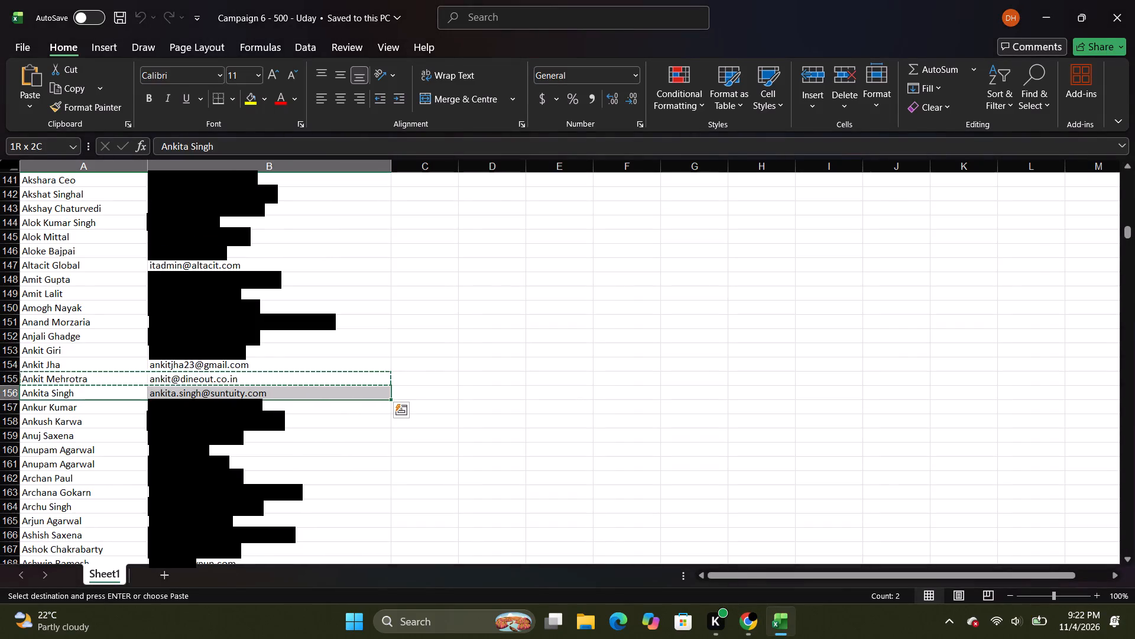
{"action": "key", "text": "ctrl+c"}
Back on the Placement Communication page, start a new company entry and fill its email with the copied address, removing the contact name.
{"action": "key", "text": "alt+Tab"}
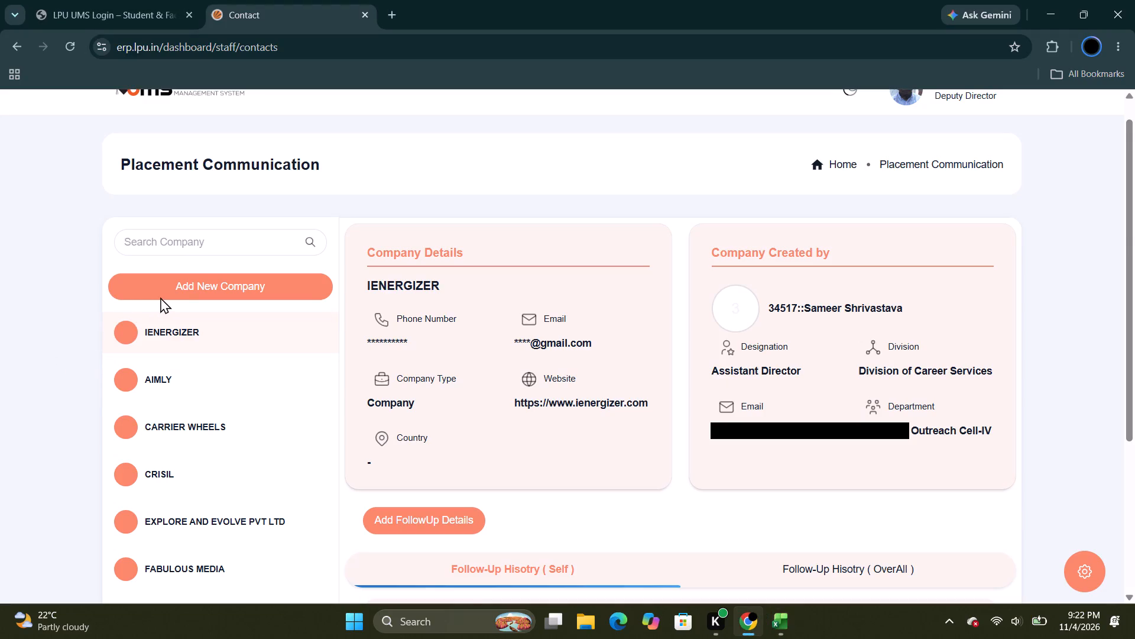
{"action": "left_click", "coordinate": [229, 284]}
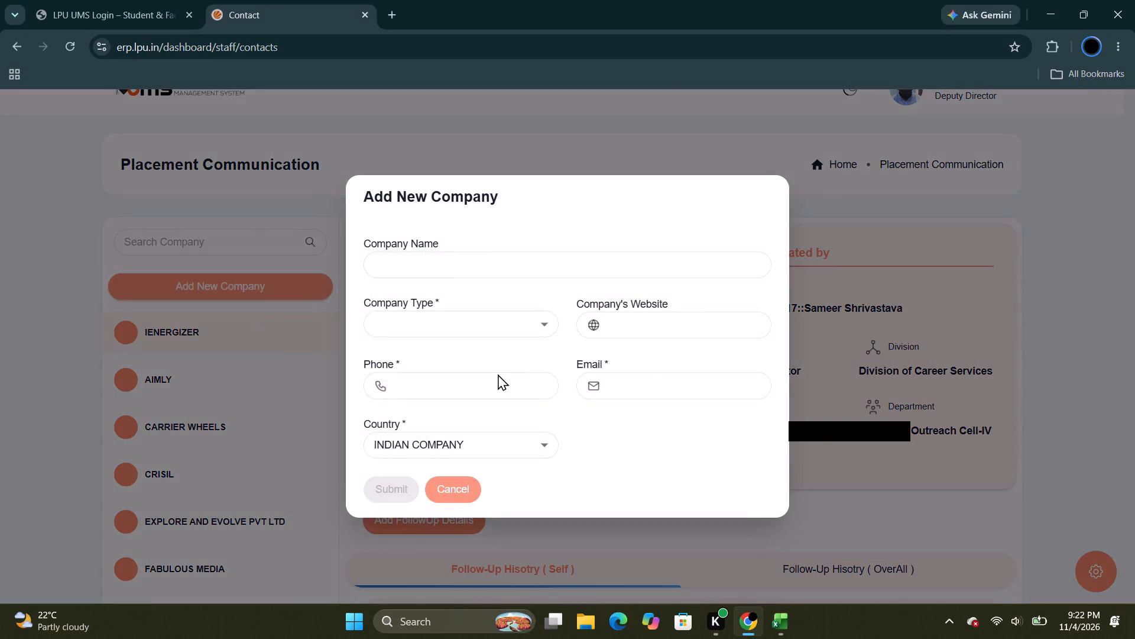
{"action": "left_click", "coordinate": [661, 382]}
{"action": "key", "text": "ctrl+v"}
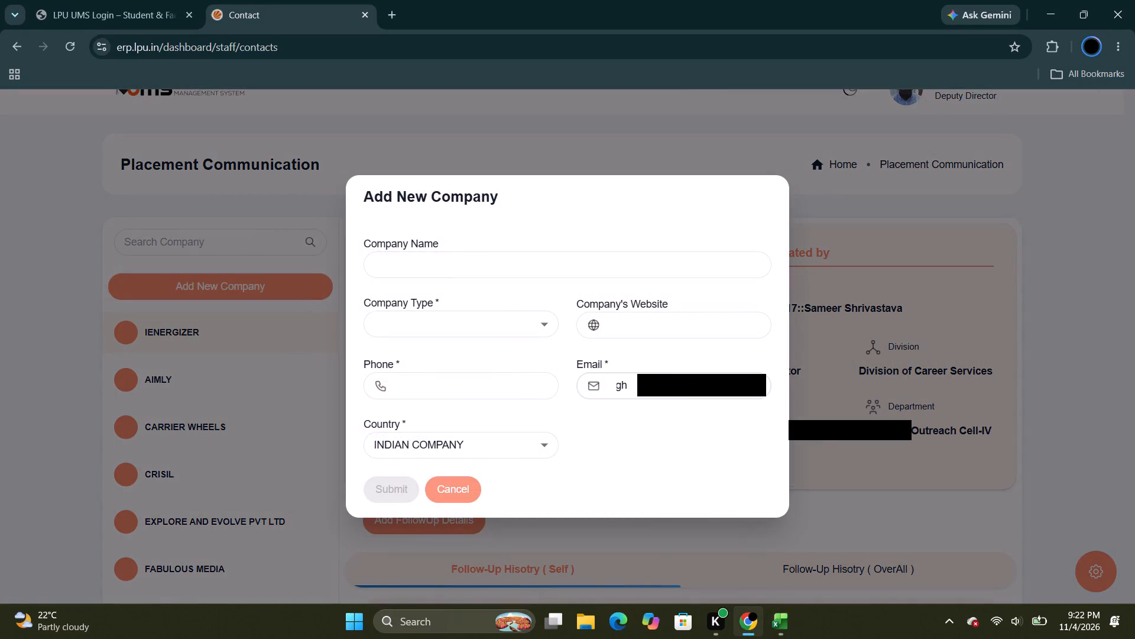
{"action": "left_click_drag", "start_coordinate": [639, 388], "coordinate": [578, 393]}
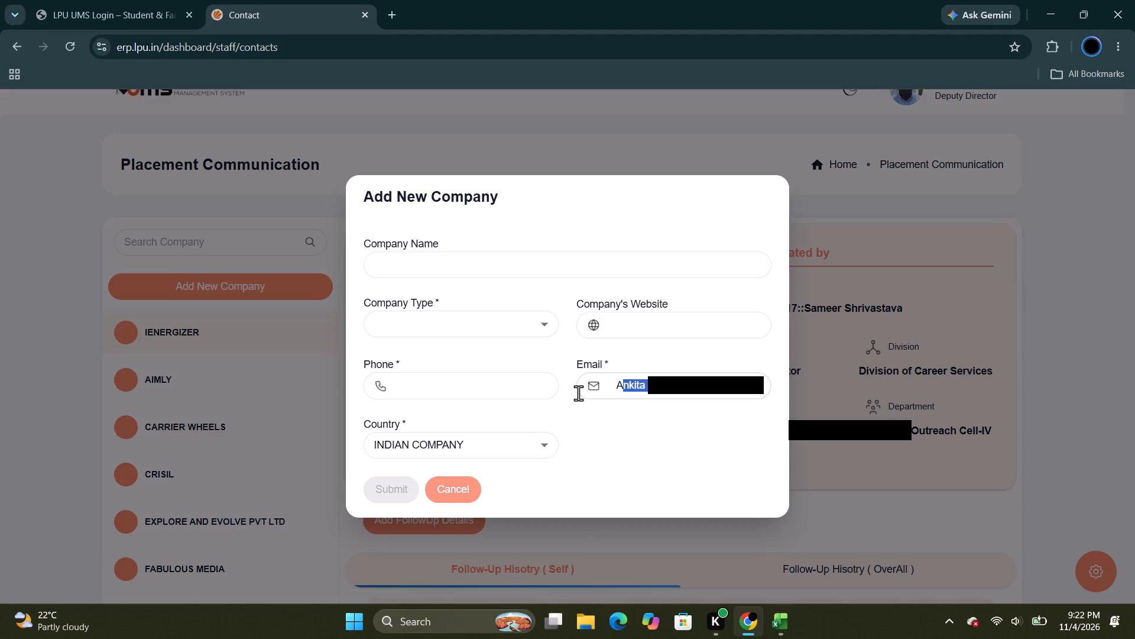
{"action": "key", "text": "BackSpace"}
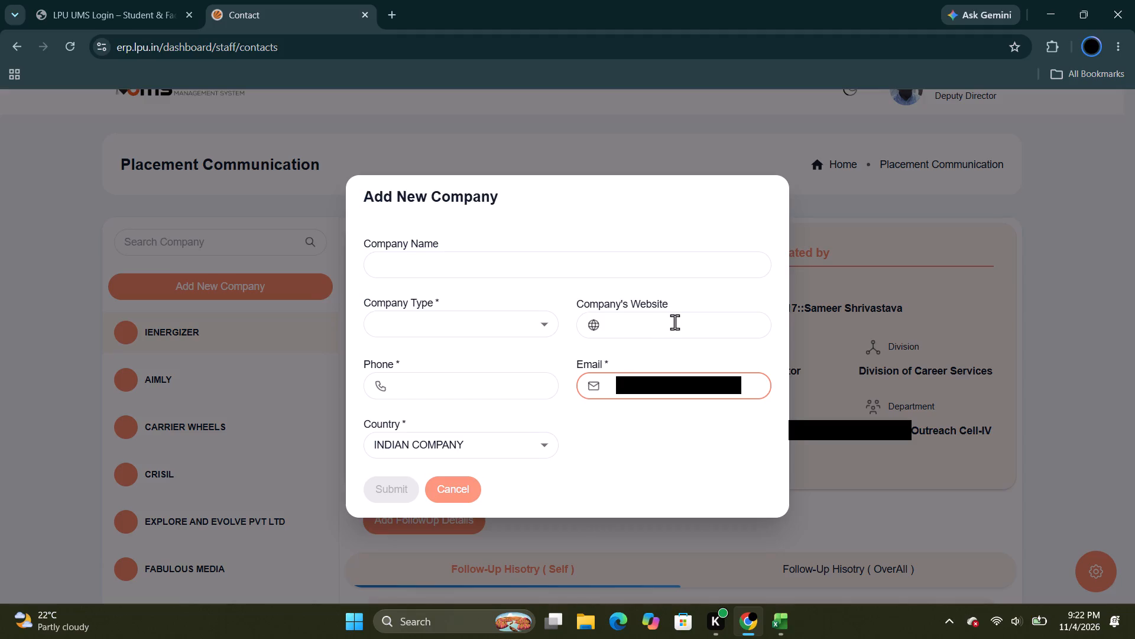
Enter suntuity.com as the company's website, trimmed from the pasted contact details.
{"action": "left_click", "coordinate": [675, 315]}
{"action": "key", "text": "ctrl+v"}
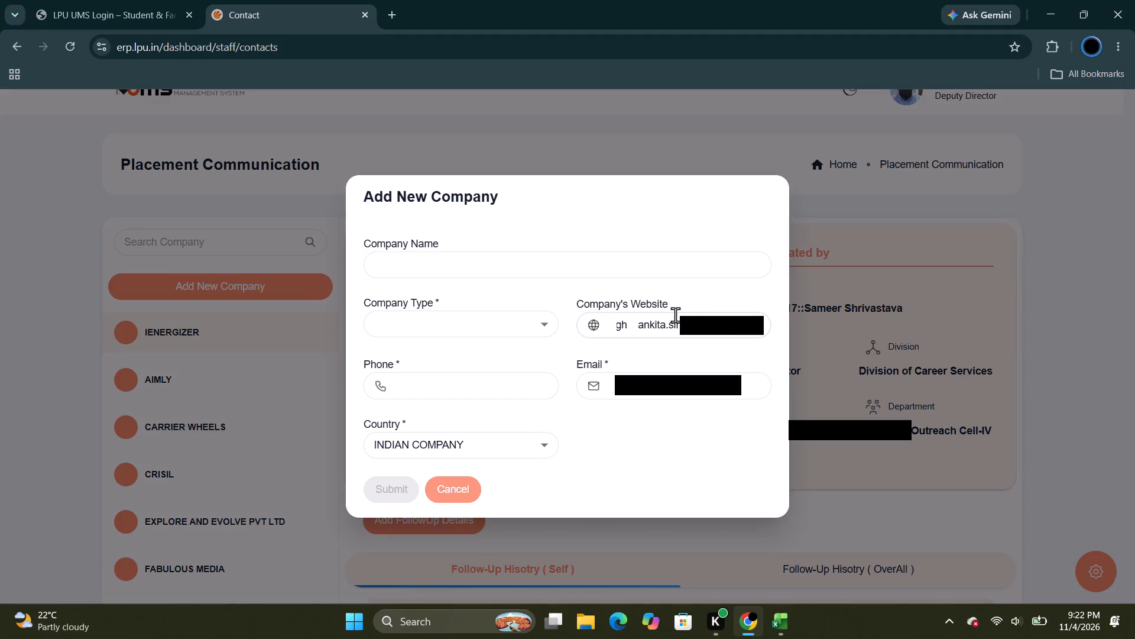
{"action": "left_click", "coordinate": [704, 326]}
{"action": "left_click_drag", "start_coordinate": [704, 326], "coordinate": [588, 327]}
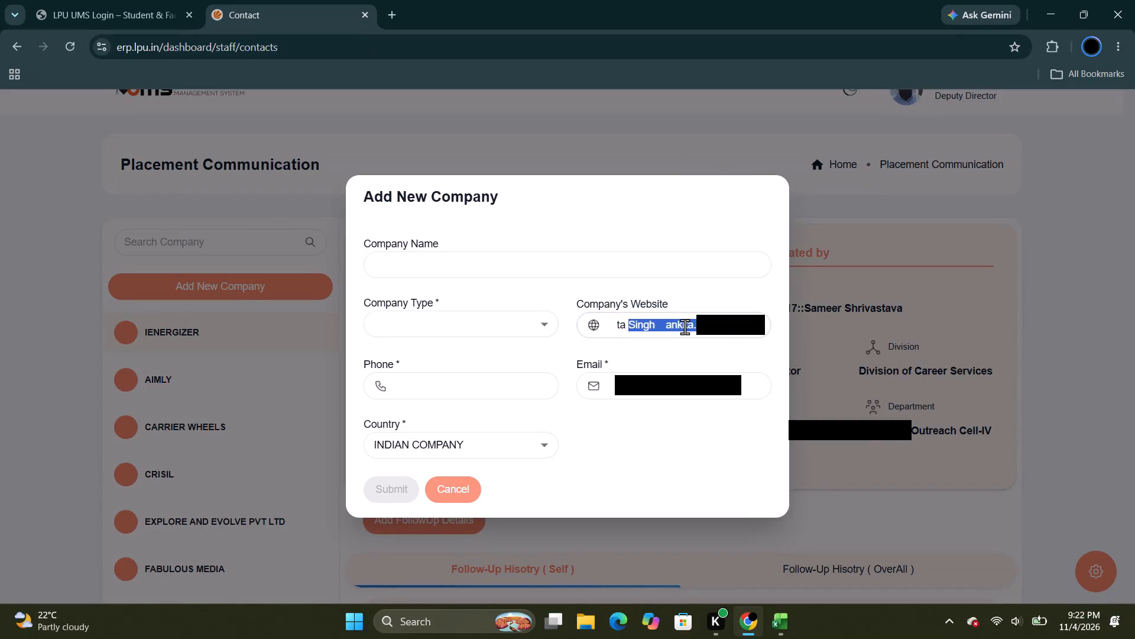
{"action": "scroll", "coordinate": [685, 327], "scroll_direction": "left", "scroll_amount": 1}
{"action": "left_click", "coordinate": [703, 331]}
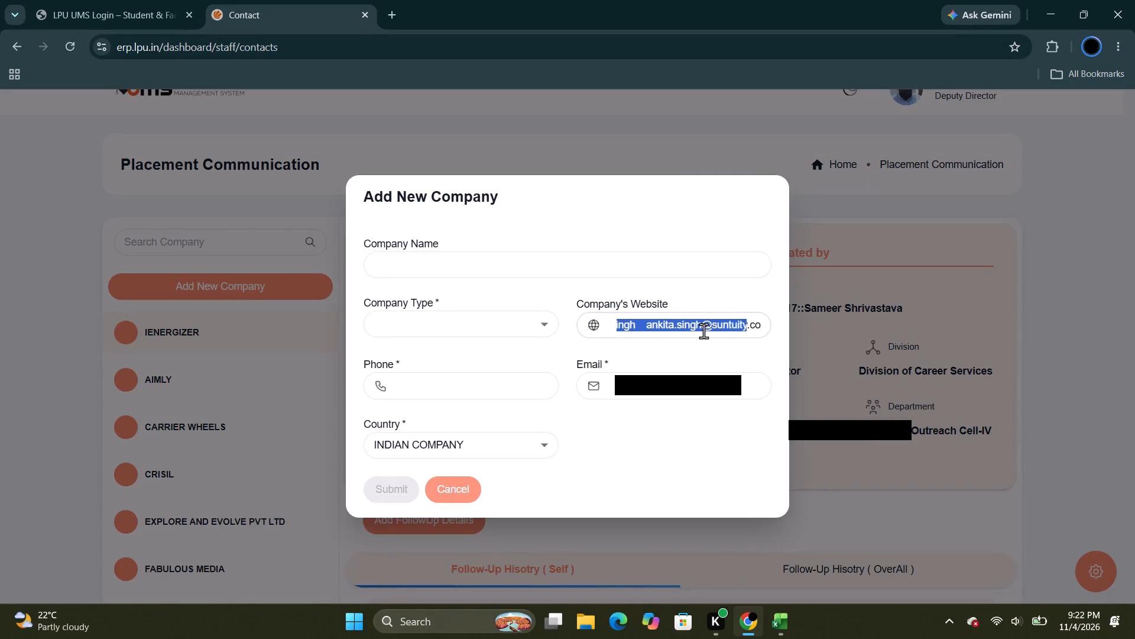
{"action": "left_click_drag", "start_coordinate": [703, 331], "coordinate": [572, 347]}
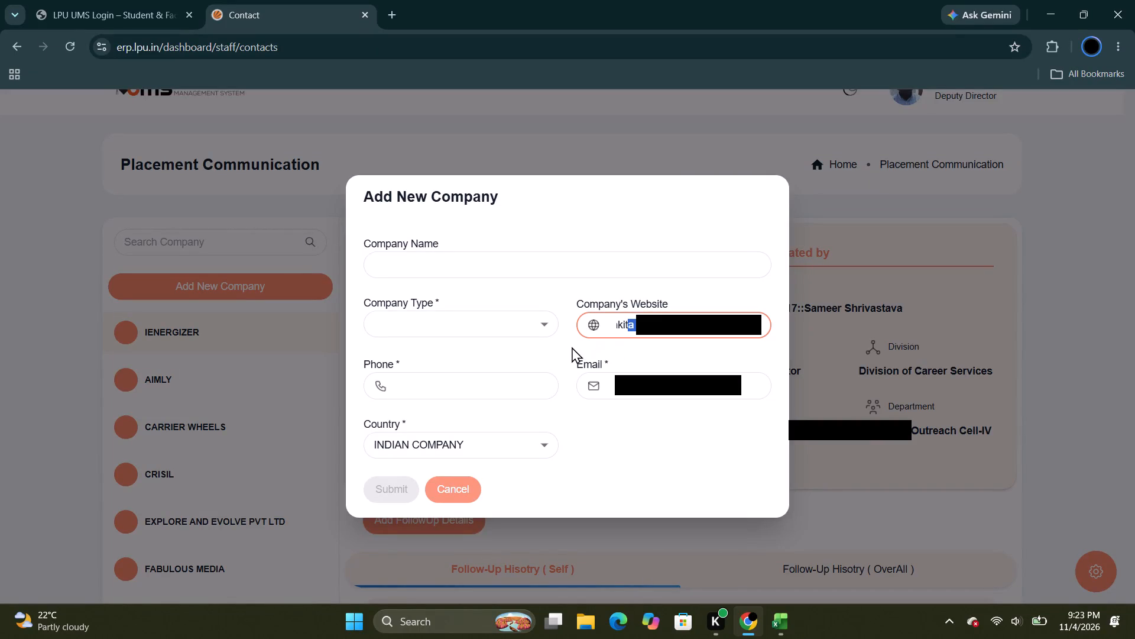
{"action": "key", "text": "BackSpace"}
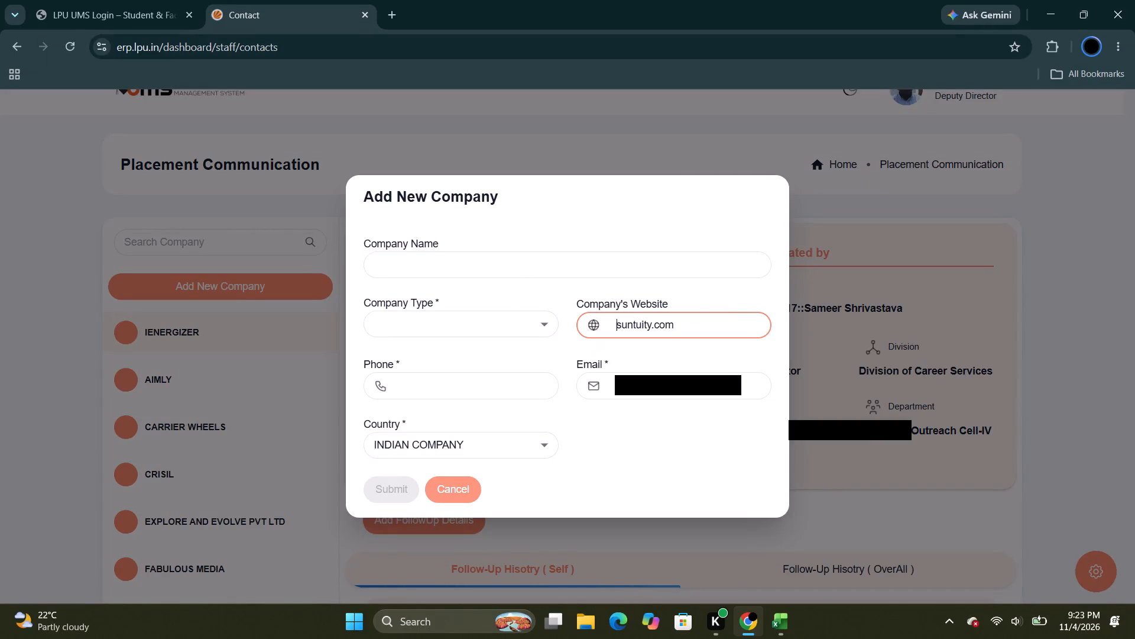
Enter SUNTUITY as the company name, trimmed from the pasted contact details, and set the company type to Company.
{"action": "left_click", "coordinate": [511, 261]}
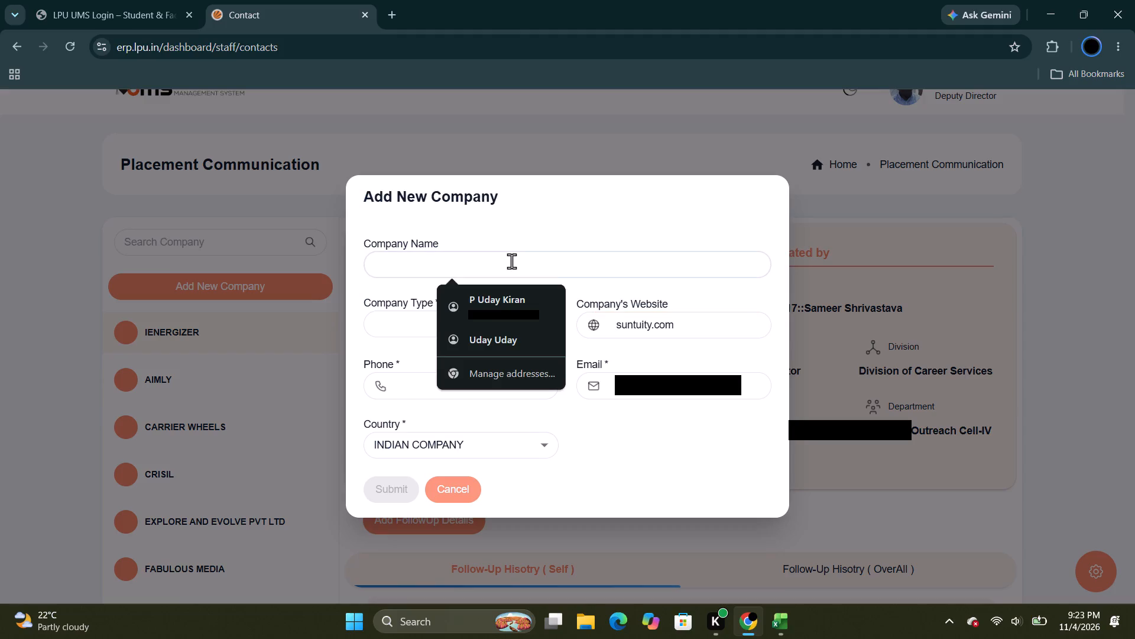
{"action": "key", "text": "ctrl+v"}
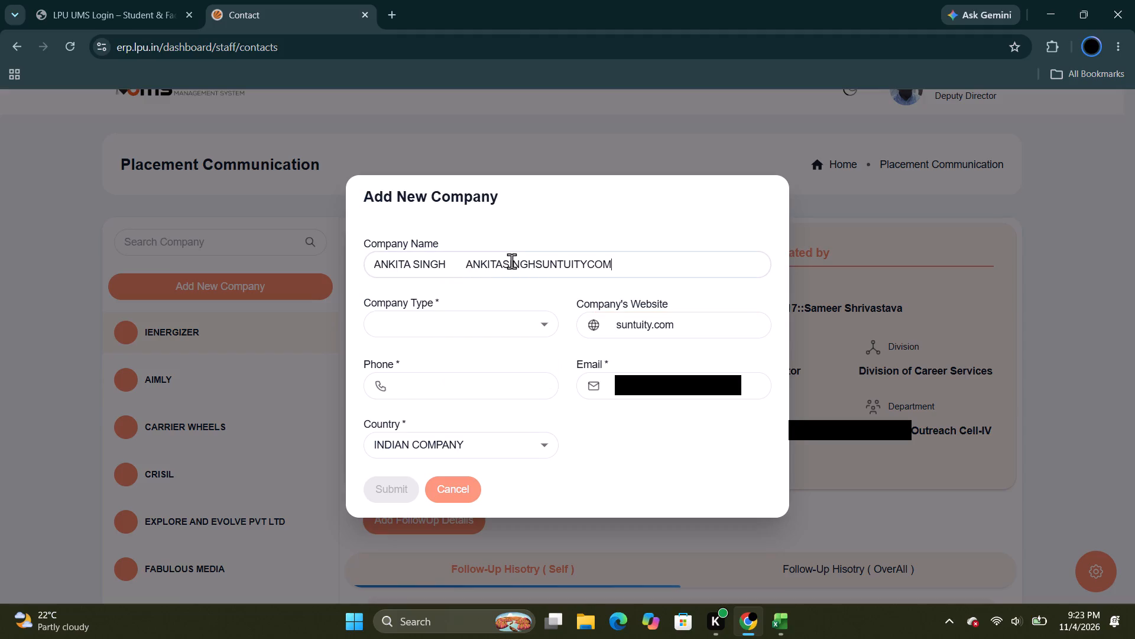
{"action": "key", "text": "BackSpace"}
{"action": "key", "text": "BackSpace"}
{"action": "key", "text": "BackSpace"}
{"action": "key", "text": "Left"}
{"action": "key", "text": "Left"}
{"action": "key", "text": "Left"}
{"action": "key", "text": "Left"}
{"action": "key", "text": "Left"}
{"action": "key", "text": "Left"}
{"action": "key", "text": "Left"}
{"action": "key", "text": "Left"}
{"action": "key", "text": "Left"}
{"action": "key", "text": "Right"}
{"action": "key", "text": "BackSpace"}
{"action": "key", "text": "BackSpace"}
{"action": "key", "text": "BackSpace"}
{"action": "key", "text": "BackSpace"}
{"action": "key", "text": "BackSpace"}
{"action": "key", "text": "BackSpace"}
{"action": "key", "text": "BackSpace"}
{"action": "key", "text": "BackSpace"}
{"action": "key", "text": "BackSpace"}
{"action": "key", "text": "BackSpace"}
{"action": "key", "text": "BackSpace"}
{"action": "key", "text": "BackSpace"}
{"action": "key", "text": "BackSpace"}
{"action": "key", "text": "BackSpace"}
{"action": "key", "text": "BackSpace"}
{"action": "key", "text": "BackSpace"}
{"action": "key", "text": "BackSpace"}
{"action": "key", "text": "BackSpace"}
{"action": "key", "text": "BackSpace"}
{"action": "key", "text": "BackSpace"}
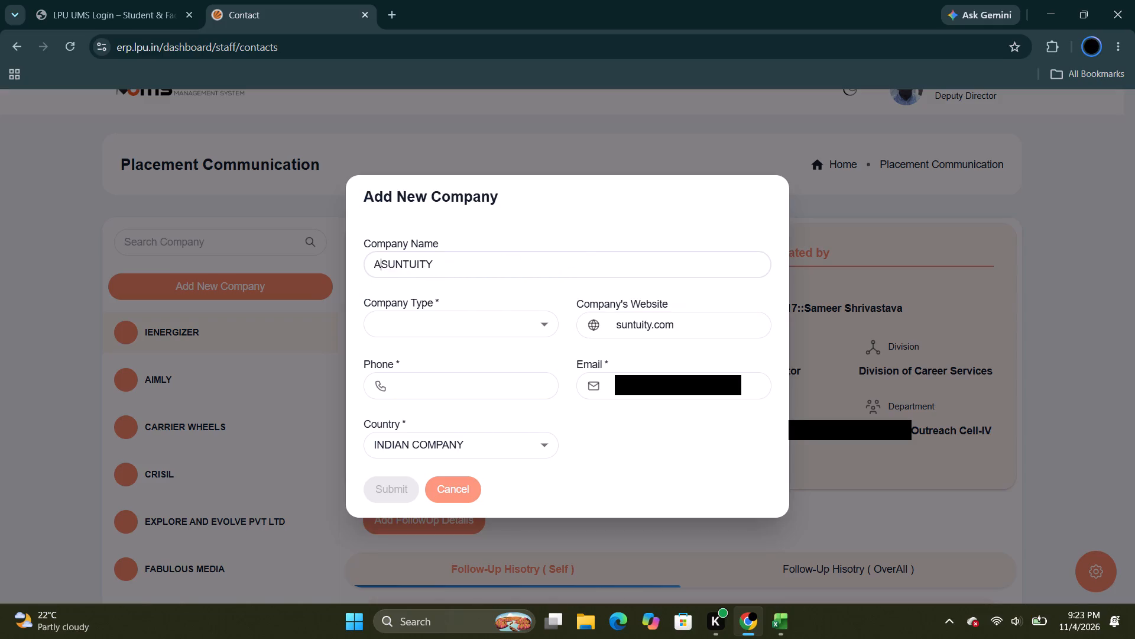
{"action": "key", "text": "BackSpace"}
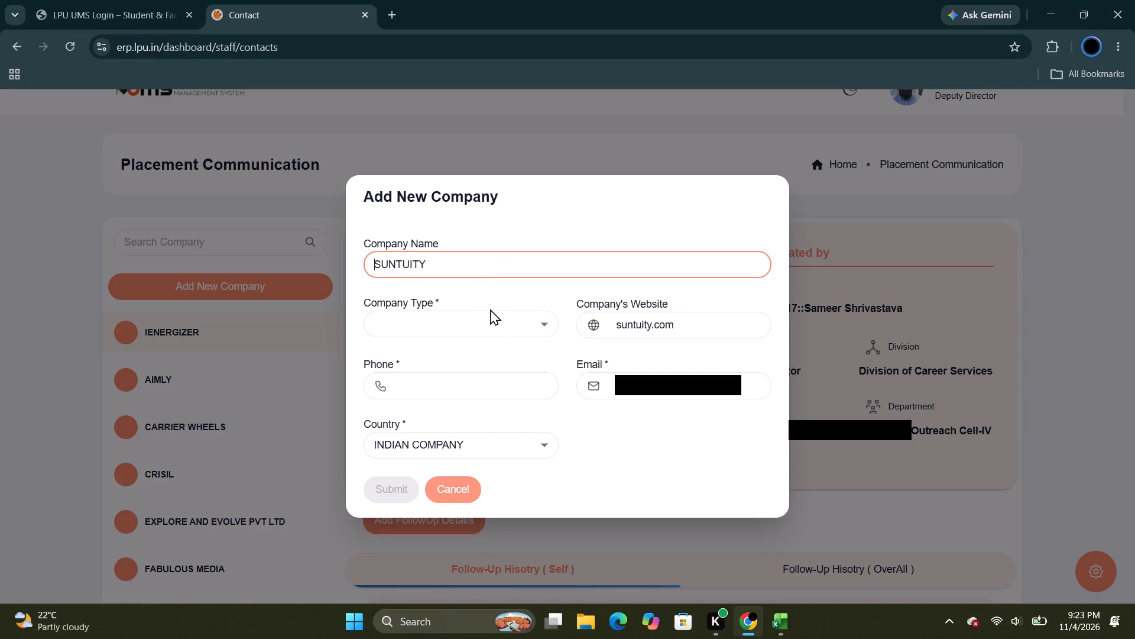
{"action": "left_click", "coordinate": [493, 317]}
{"action": "left_click", "coordinate": [432, 403]}
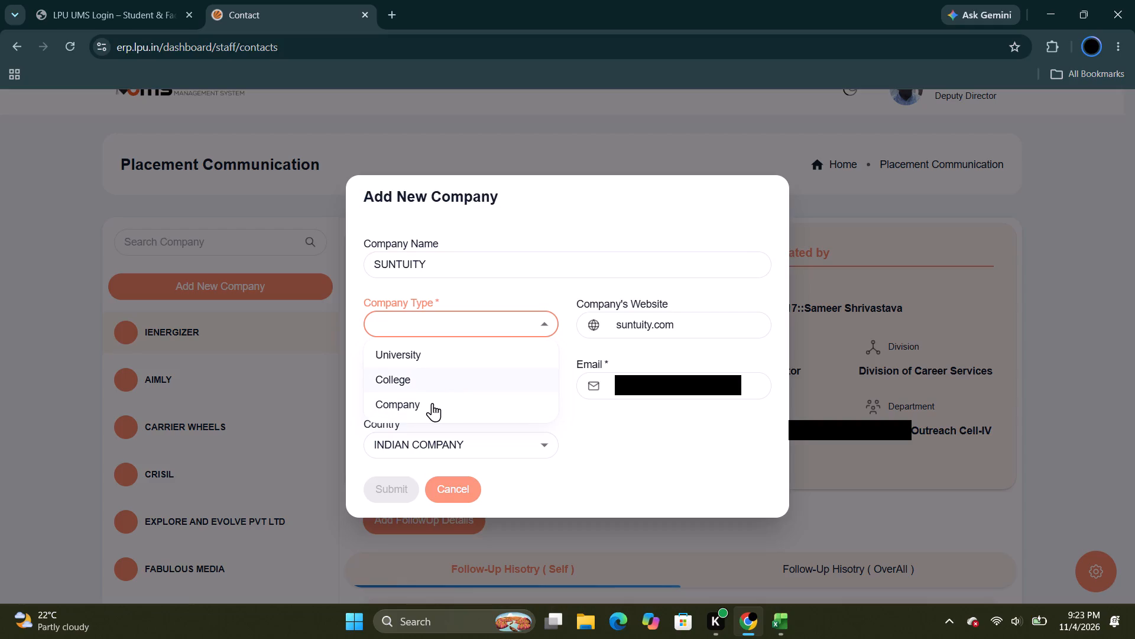
Enter a placeholder phone number of ten zeros and submit the new company.
{"action": "left_click", "coordinate": [444, 393]}
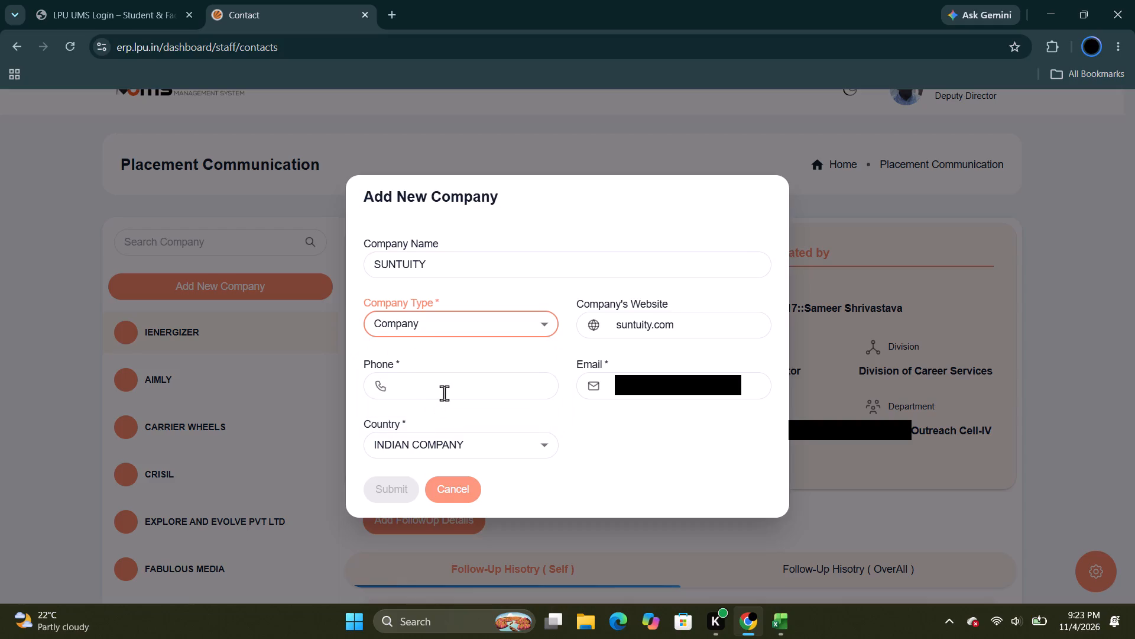
{"action": "key", "text": "0"}
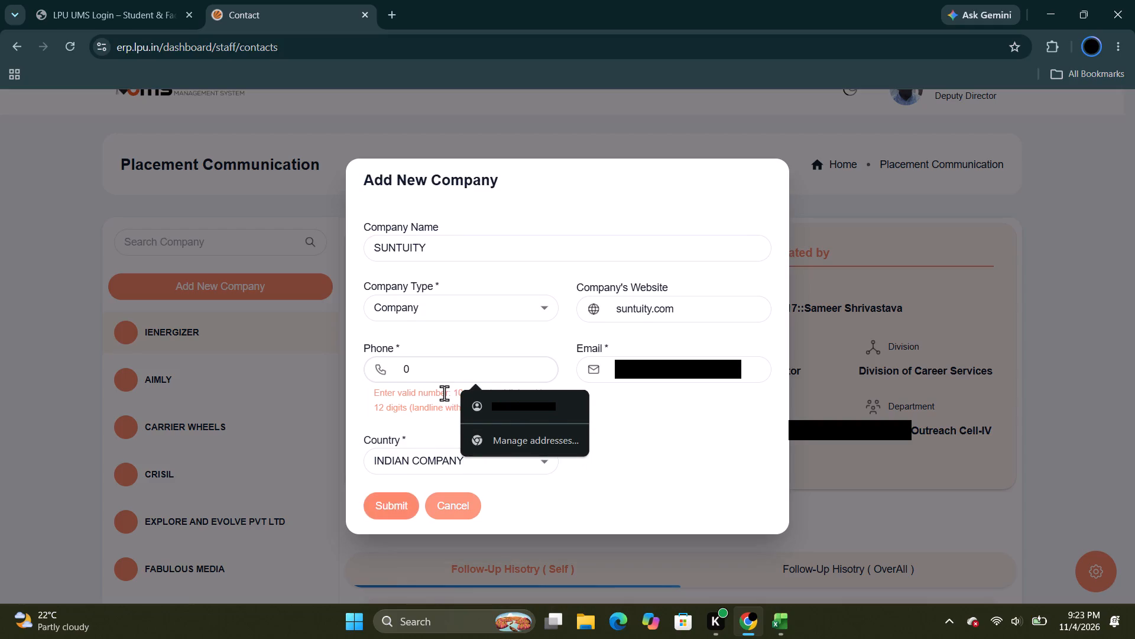
{"action": "key", "text": "0"}
{"action": "left_click", "coordinate": [498, 406]}
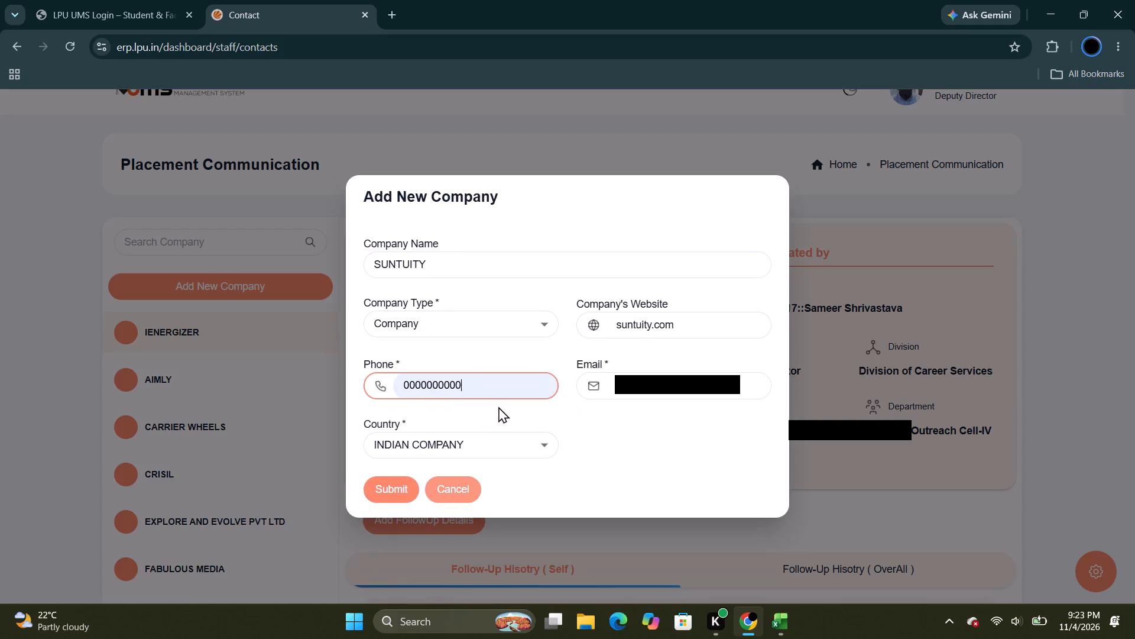
{"action": "left_click", "coordinate": [394, 490]}
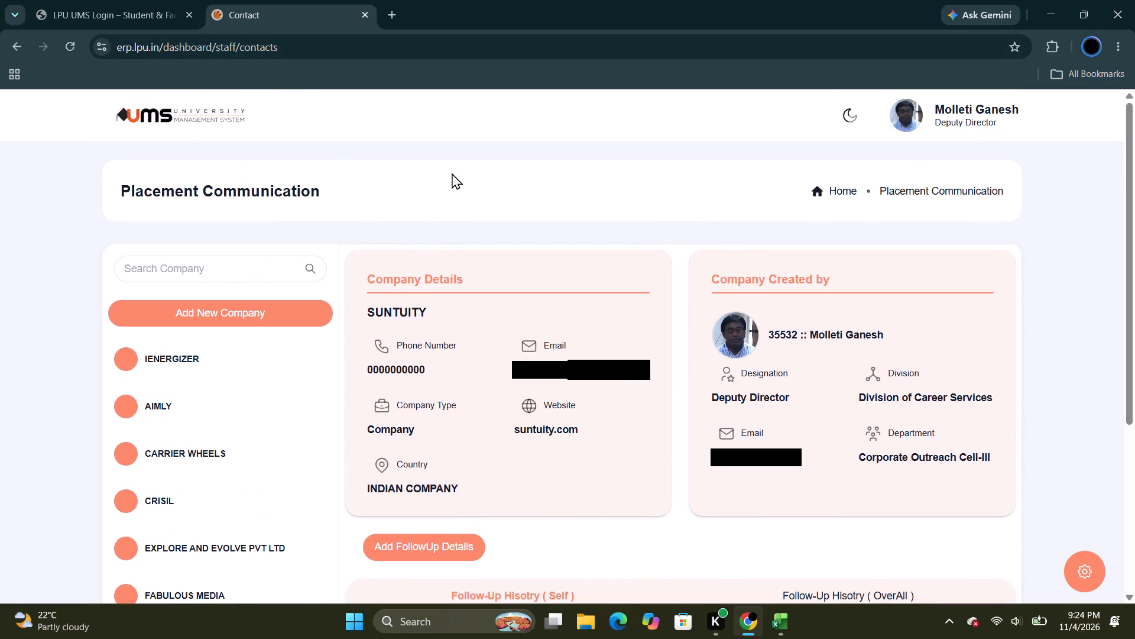
Reload the Placement Communication page, search for "suntu" after checking the spelling in the workbook, and select SUNTUITY.
{"action": "left_click", "coordinate": [70, 51]}
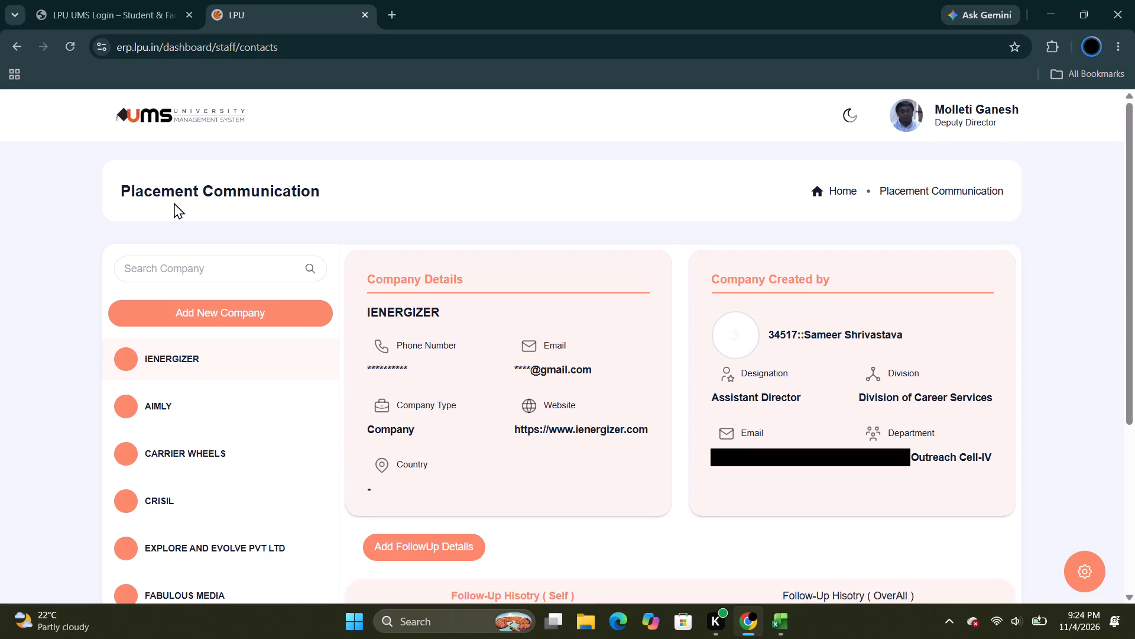
{"action": "left_click", "coordinate": [199, 266]}
{"action": "key", "text": "alt+Tab"}
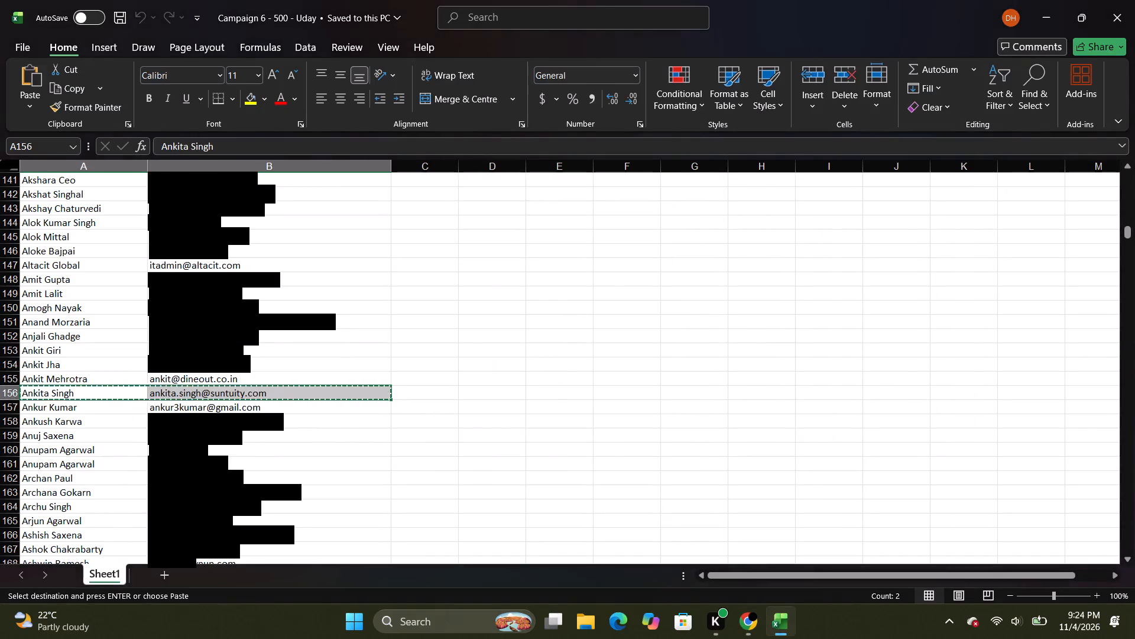
{"action": "key", "text": "alt+Tab"}
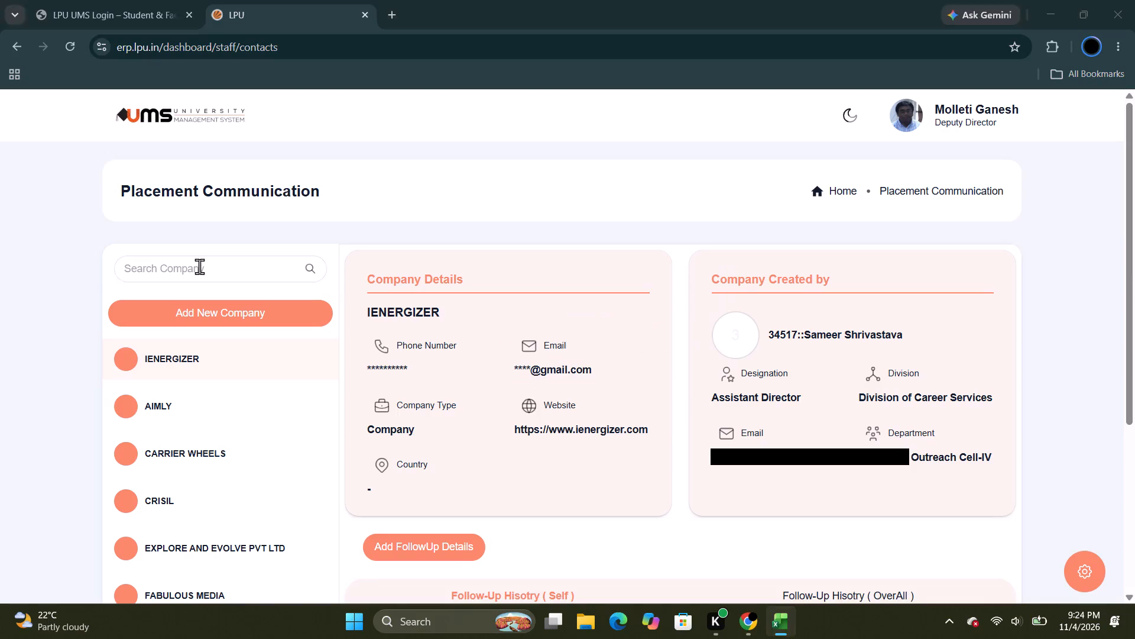
{"action": "type", "text": "sun"}
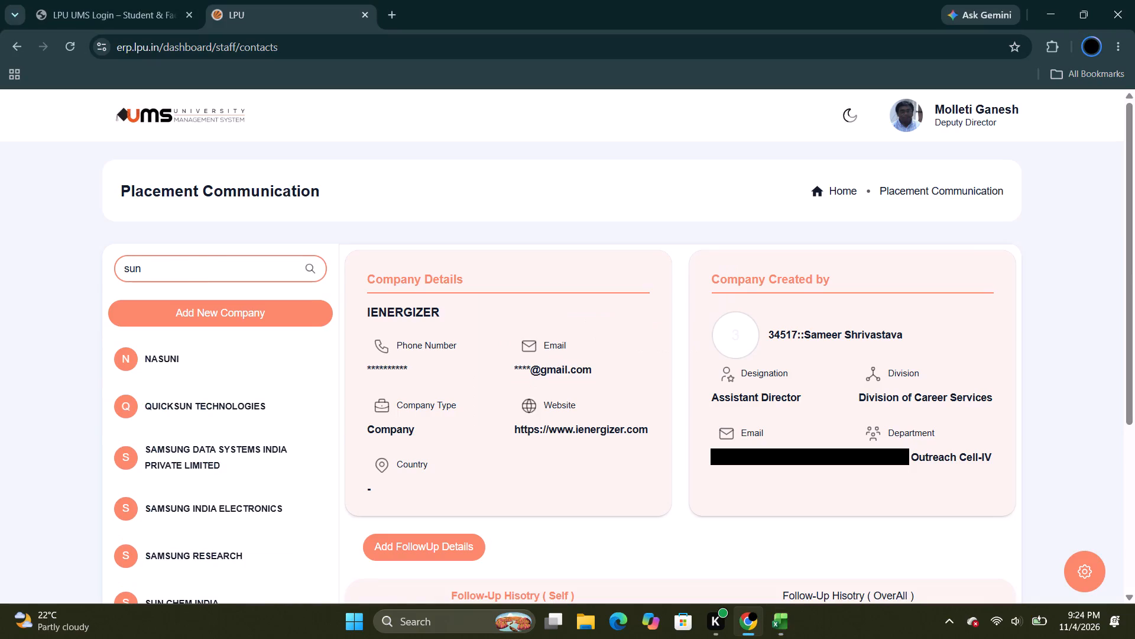
{"action": "key", "text": "alt+Tab"}
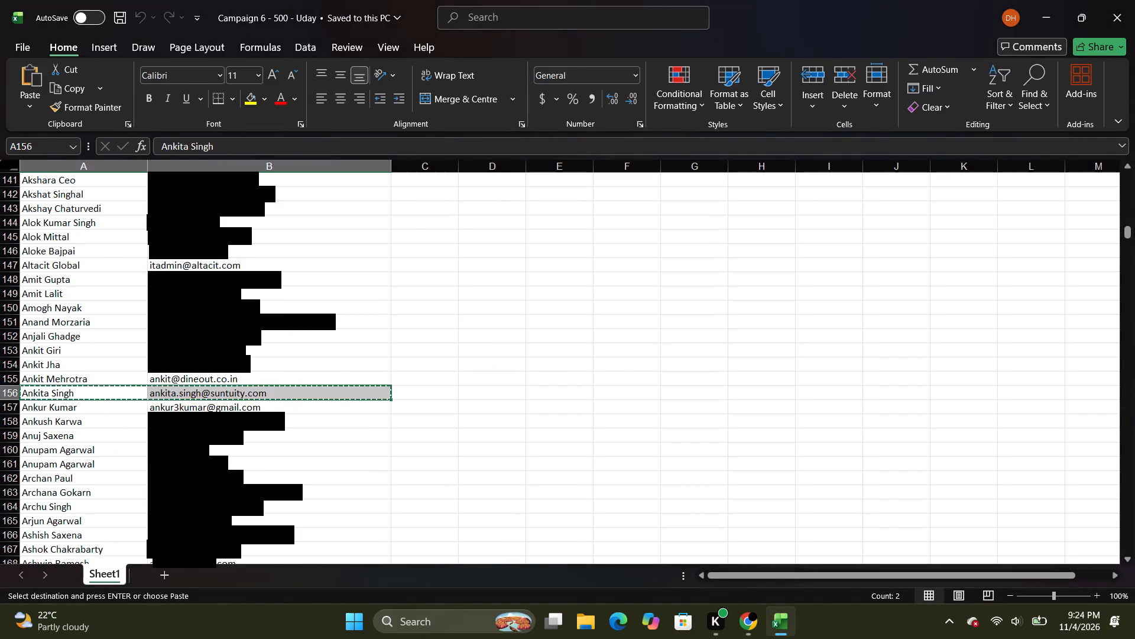
{"action": "key", "text": "alt+Tab"}
{"action": "key", "text": "alt+Tab"}
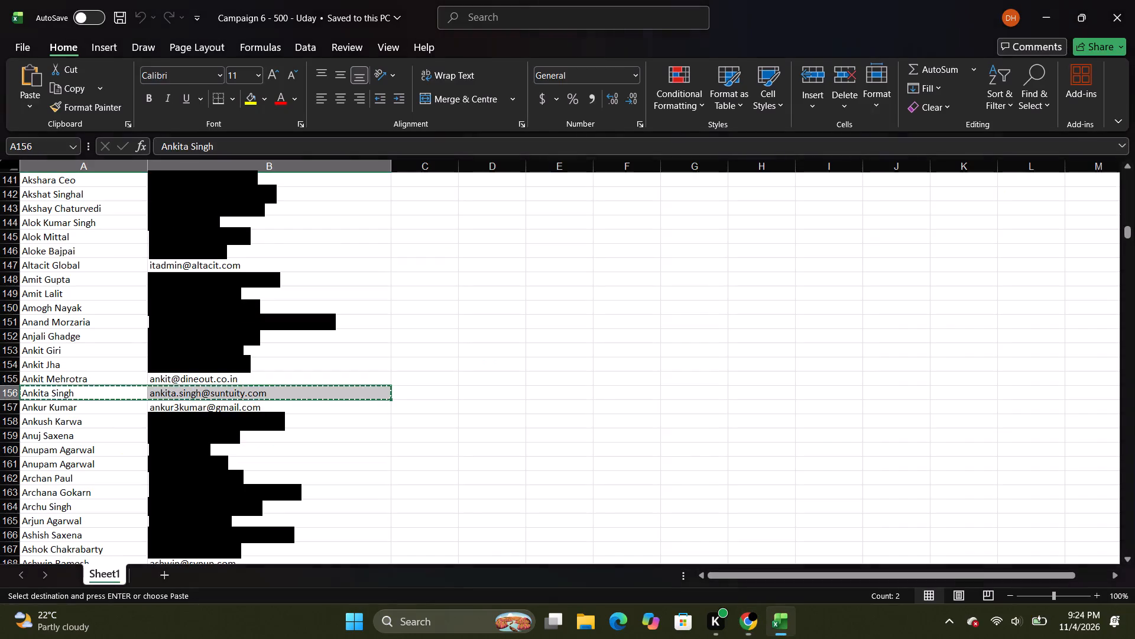
{"action": "key", "text": "alt+Tab"}
{"action": "type", "text": "tu"}
{"action": "left_click", "coordinate": [166, 358]}
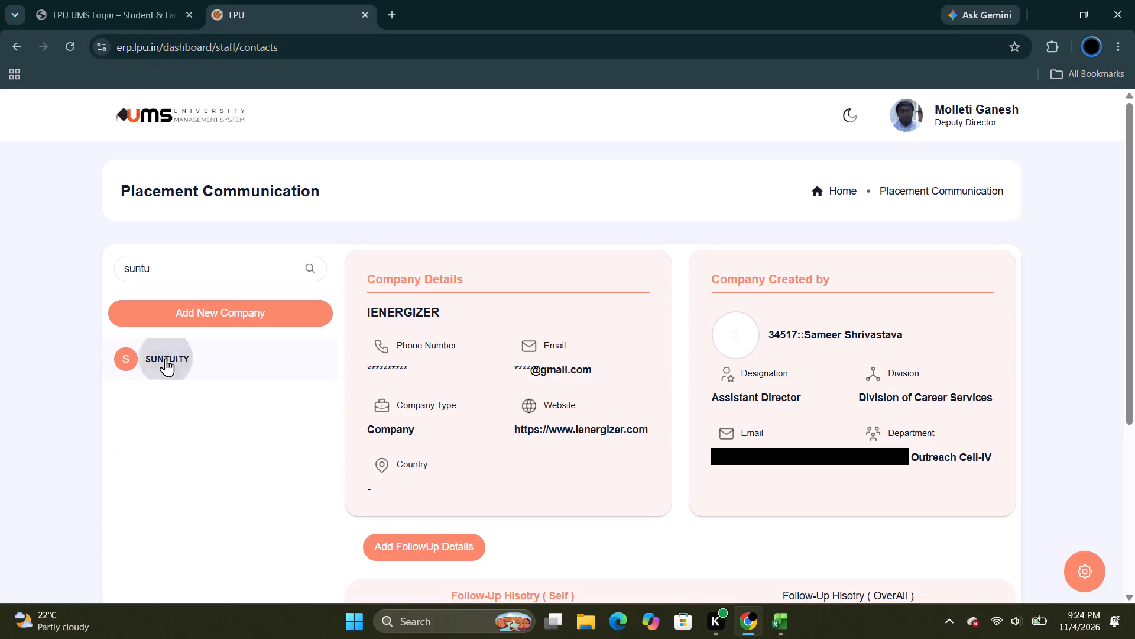
Start a follow-up entry for SUNTUITY with Email as the communication type and fill in only the contact's name from the copied details.
{"action": "left_click", "coordinate": [430, 541]}
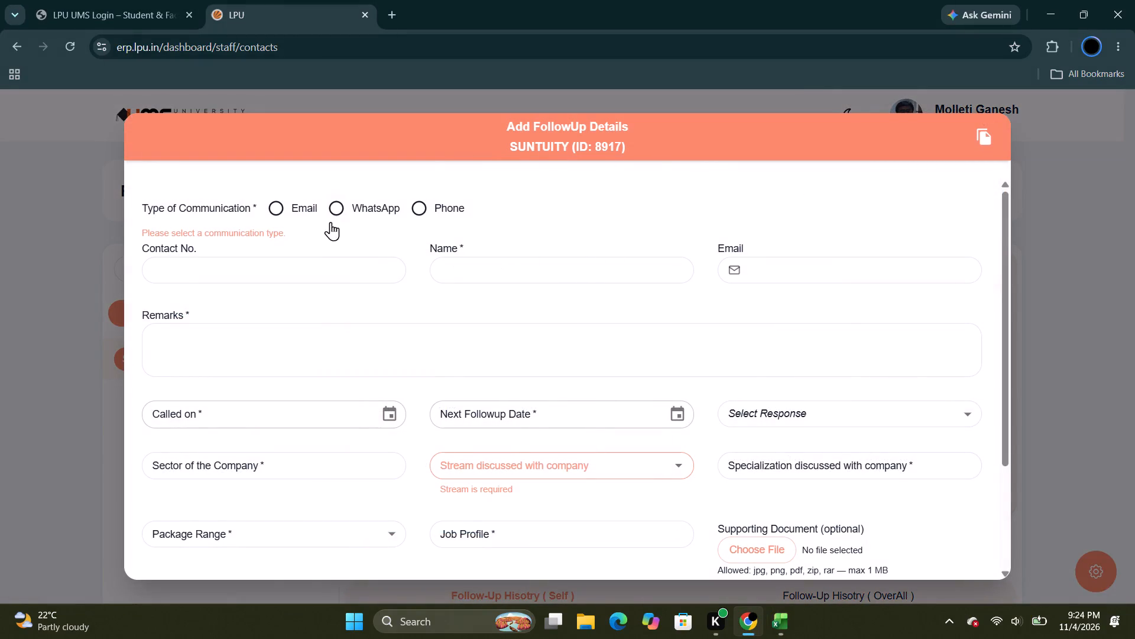
{"action": "left_click", "coordinate": [280, 209]}
{"action": "left_click", "coordinate": [487, 261]}
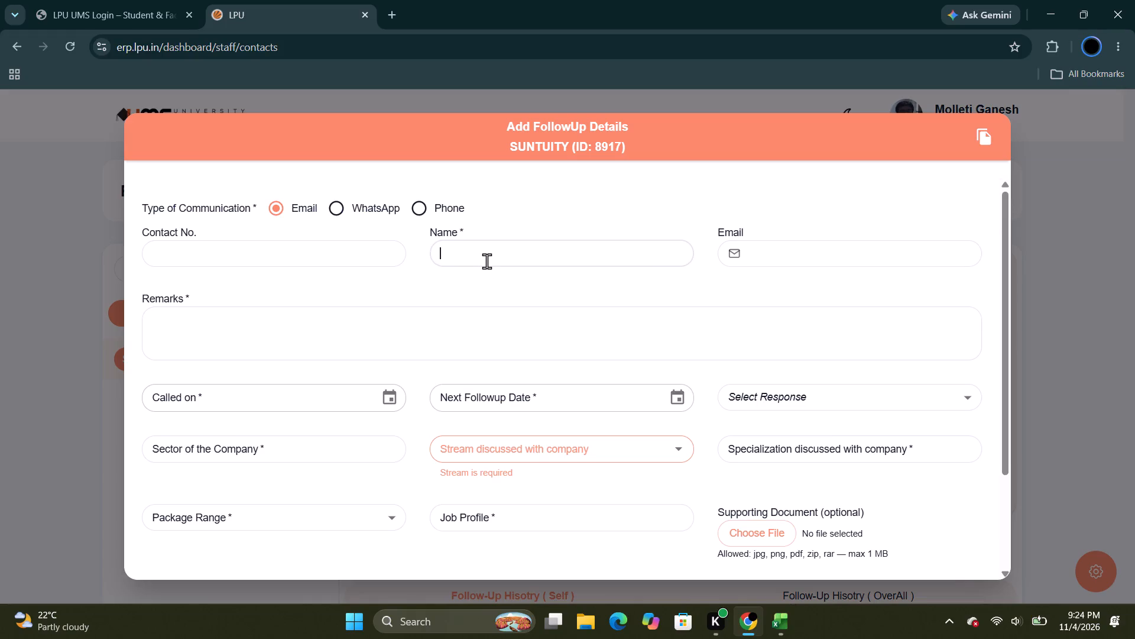
{"action": "key", "text": "ctrl+v"}
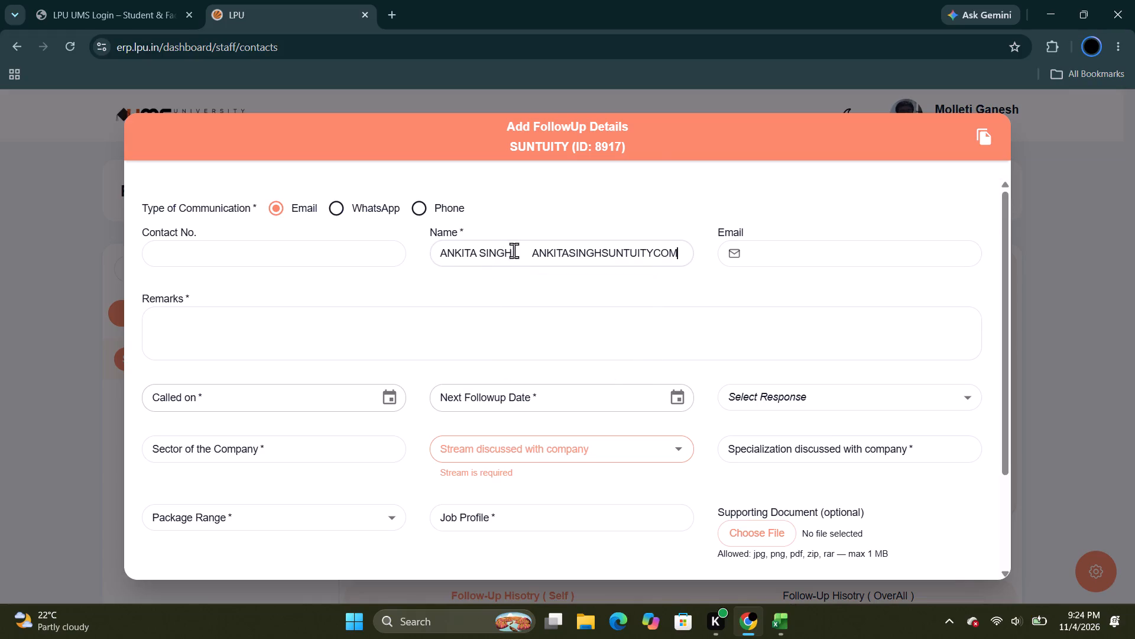
{"action": "left_click_drag", "start_coordinate": [528, 252], "coordinate": [686, 250]}
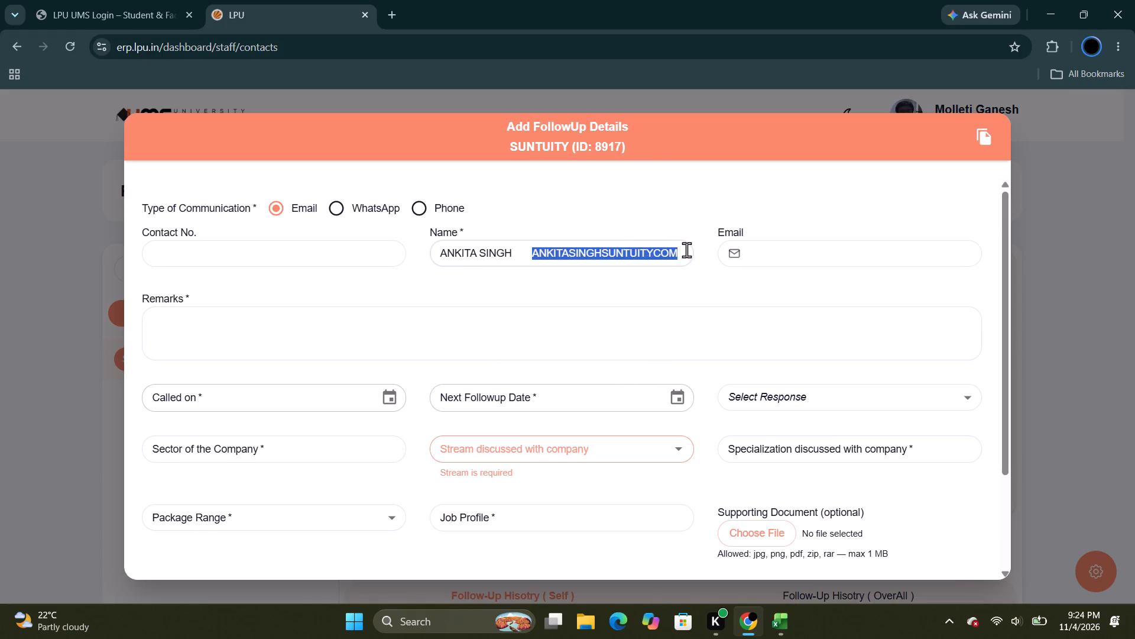
{"action": "left_click_drag", "start_coordinate": [686, 250], "coordinate": [688, 248]}
{"action": "key", "text": "BackSpace"}
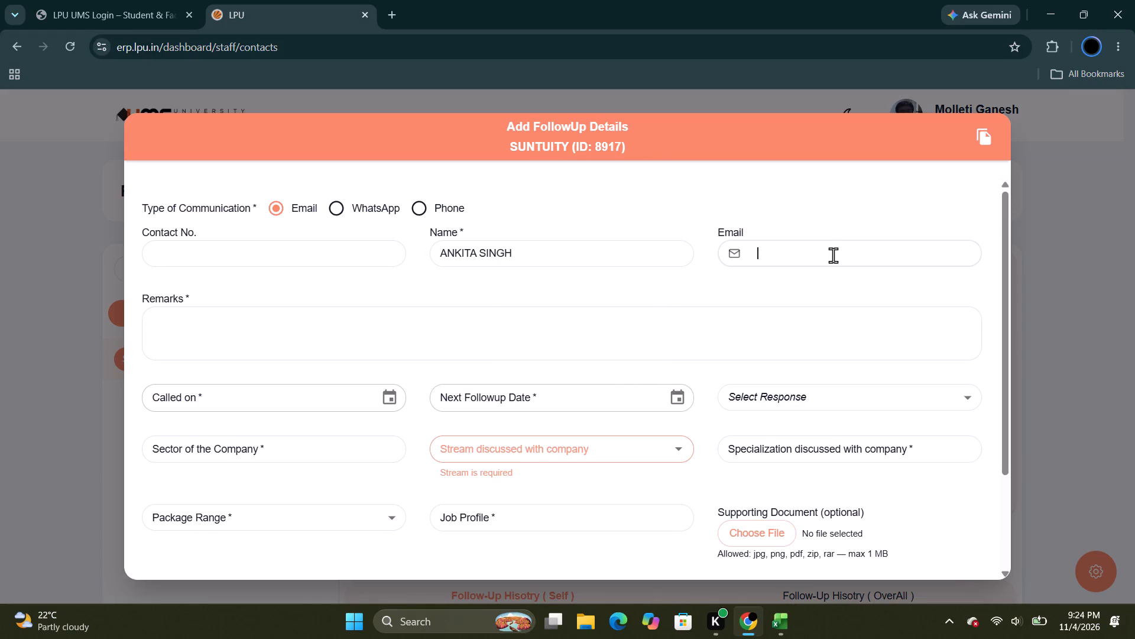
Fill the follow-up's email with the copied contact address, removing the contact name in front of it.
{"action": "left_click", "coordinate": [833, 255]}
{"action": "key", "text": "ctrl+v"}
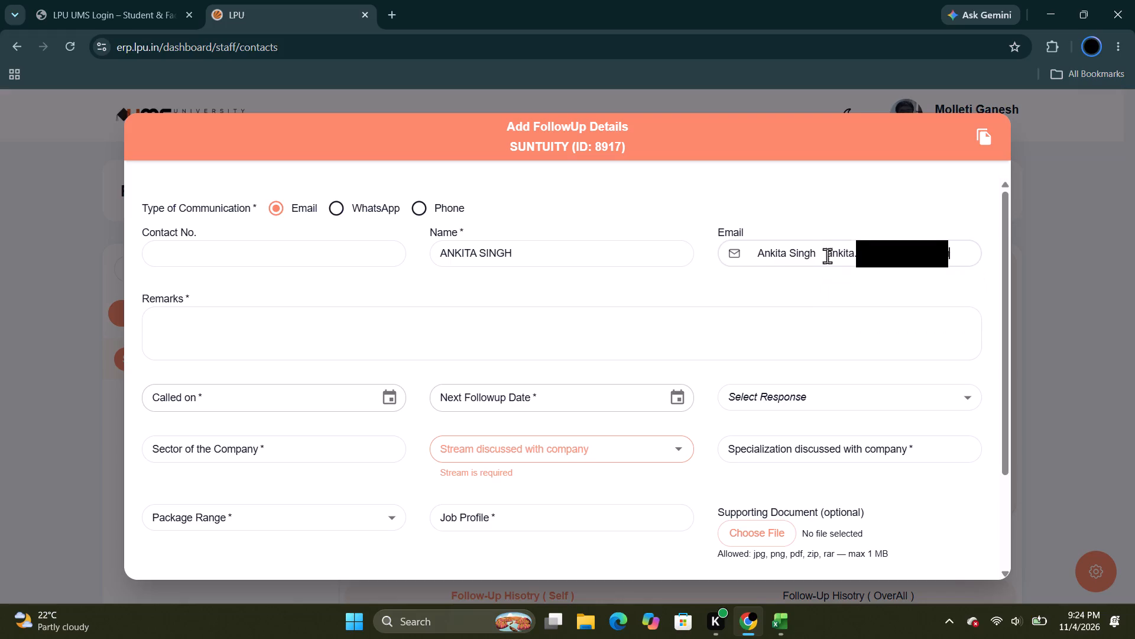
{"action": "left_click_drag", "start_coordinate": [825, 252], "coordinate": [719, 250]}
{"action": "key", "text": "BackSpace"}
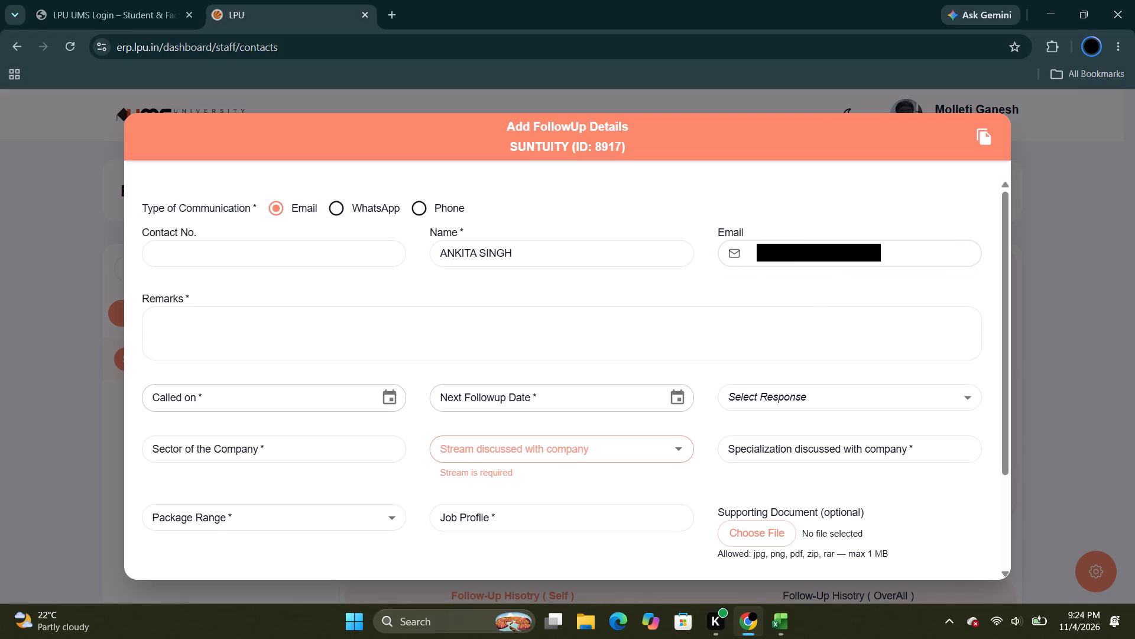
Enter the remark "EMAIL HAS BEEN SENT" in the SUNTUITY follow-up.
{"action": "left_click", "coordinate": [492, 330]}
{"action": "key", "text": "e"}
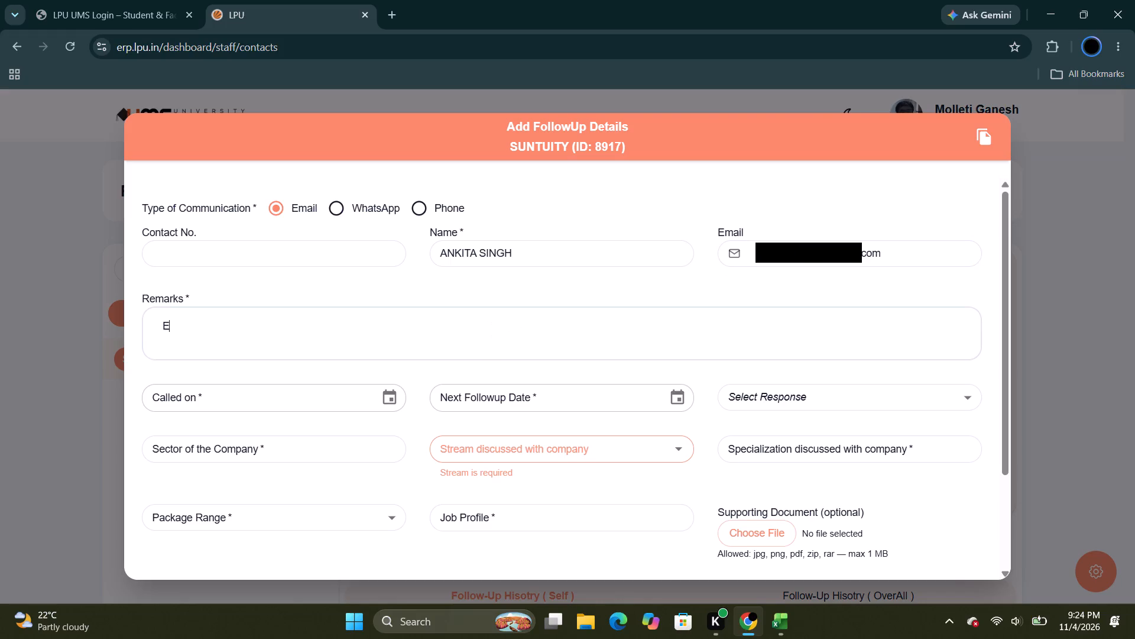
{"action": "type", "text": "MA"}
{"action": "type", "text": "IL HAS"}
{"action": "key", "text": "space"}
{"action": "type", "text": "been sent"}
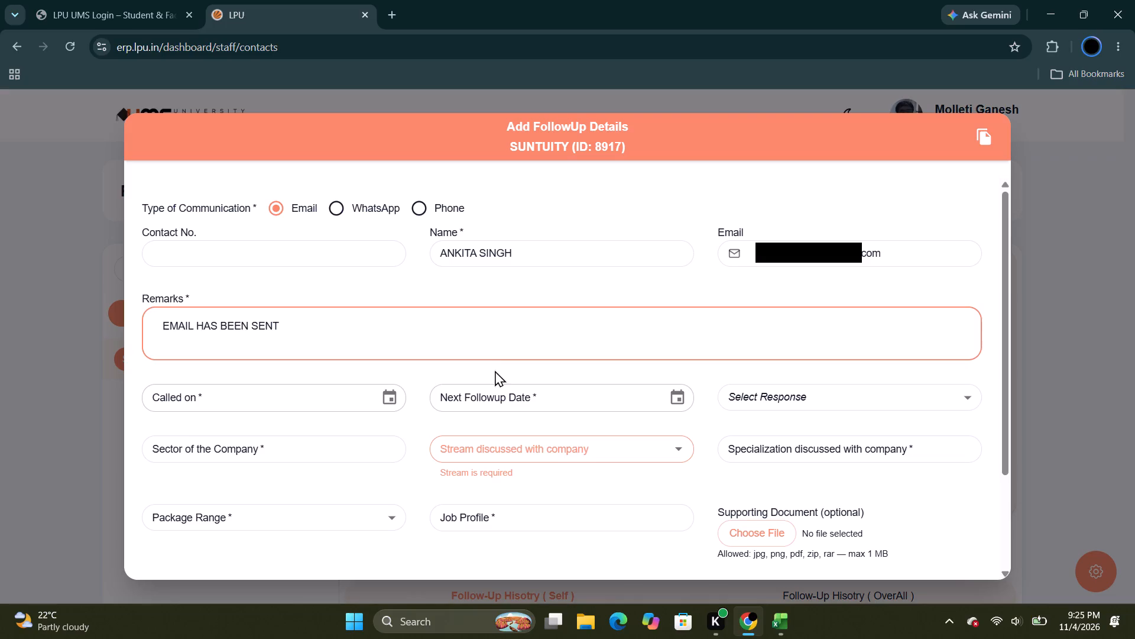
Set the follow-up's called-on date to 31/10/2026 and its next follow-up date to 05/11/2026.
{"action": "left_click", "coordinate": [387, 398]}
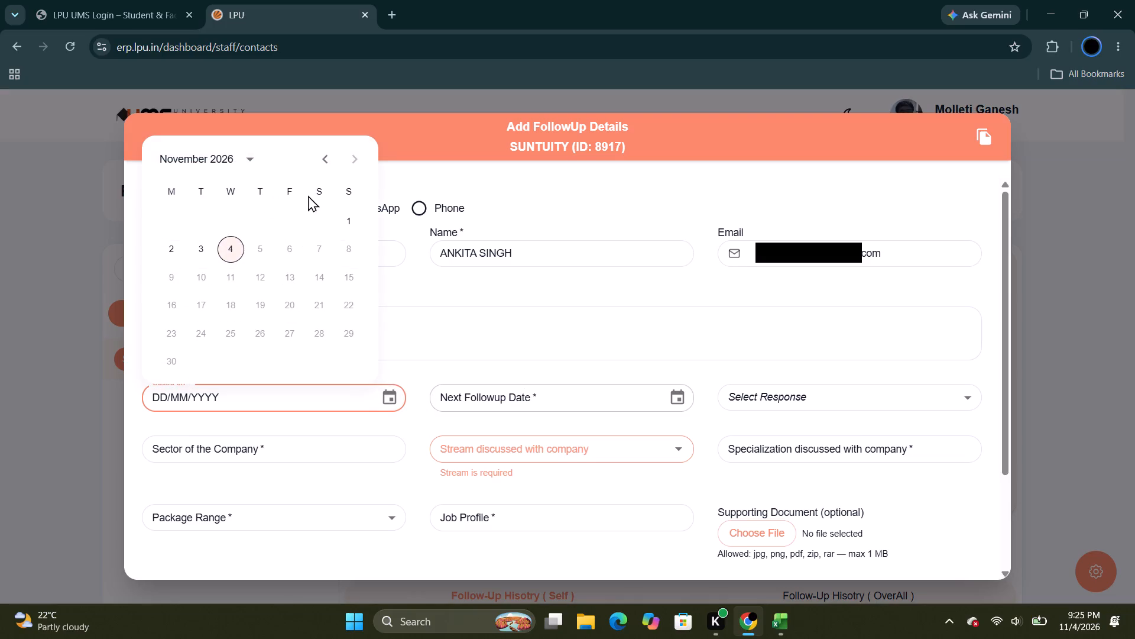
{"action": "left_click", "coordinate": [327, 159]}
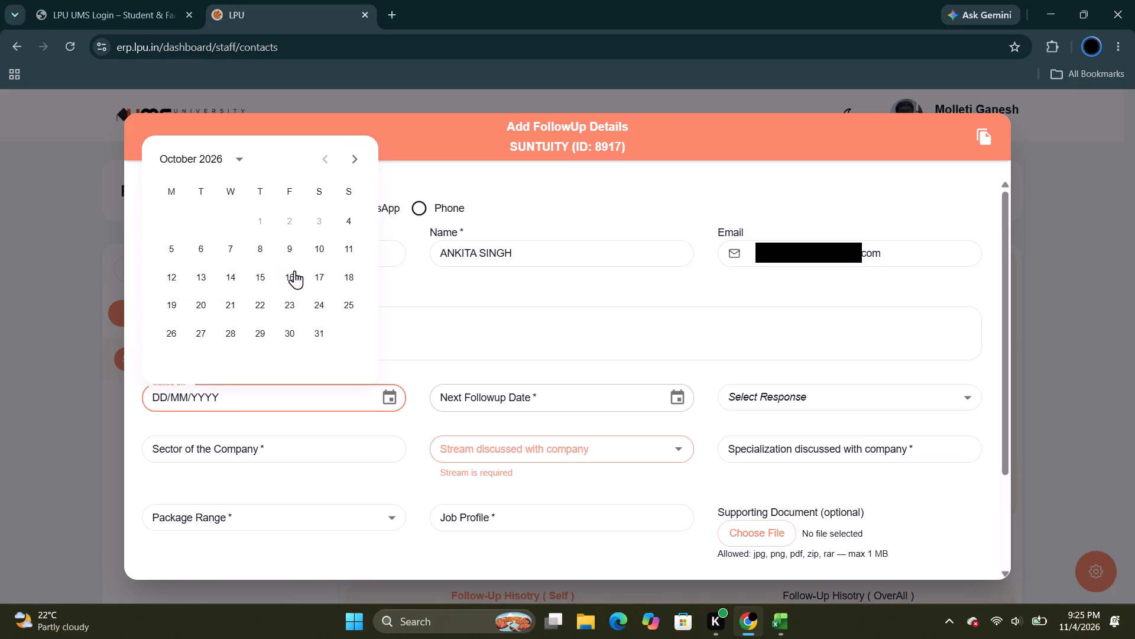
{"action": "left_click", "coordinate": [323, 327]}
{"action": "left_click", "coordinate": [679, 398]}
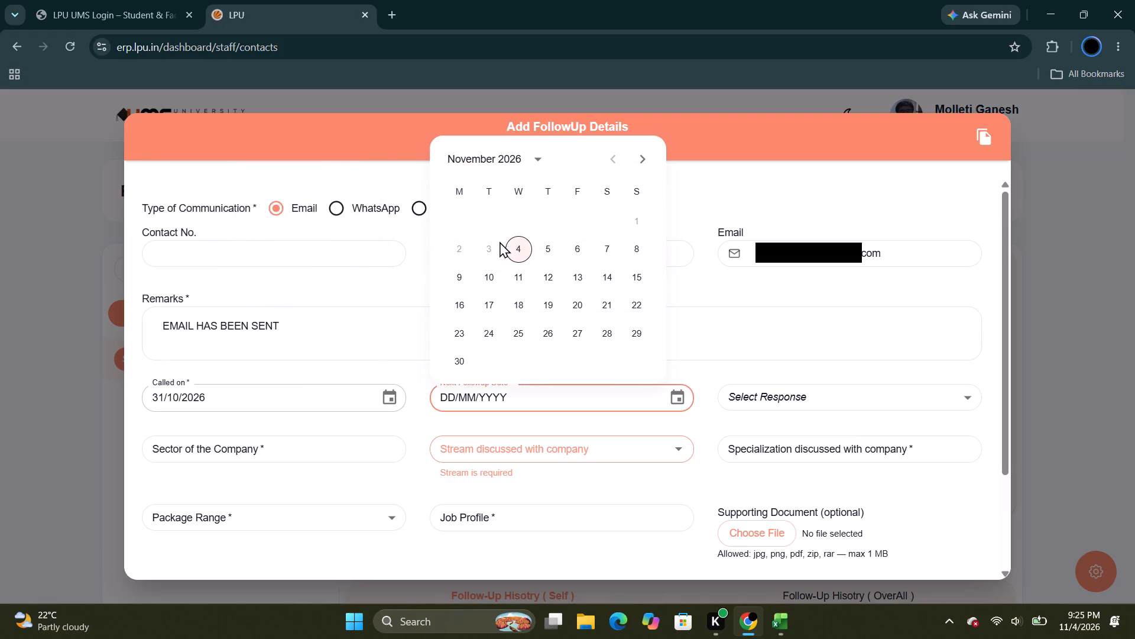
{"action": "left_click", "coordinate": [487, 245]}
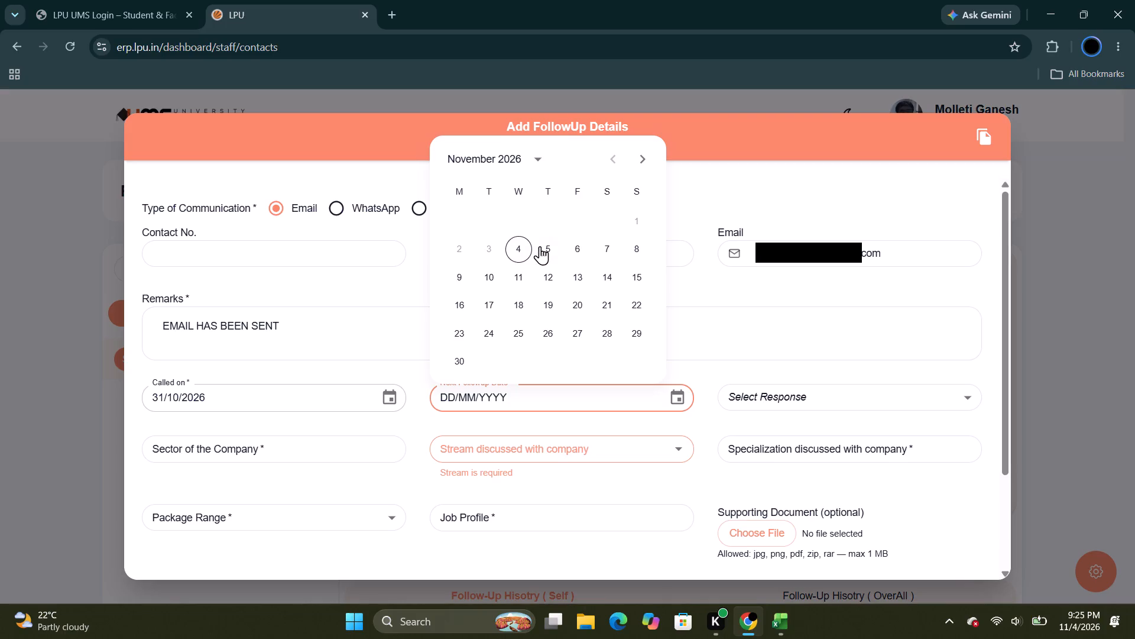
{"action": "left_click", "coordinate": [551, 247]}
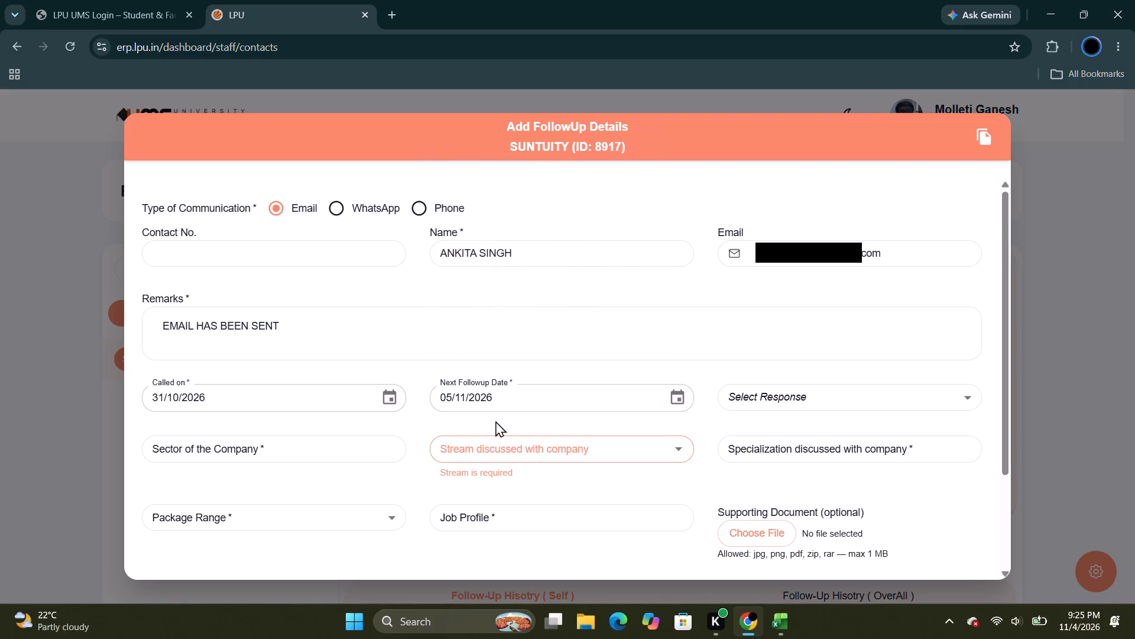
Set the response to Cold and the company sector to the INFORMATION TECHNOLOGY IT SERVICES SOFTWARE DEVELOPMENT GIS entry.
{"action": "left_click", "coordinate": [780, 397]}
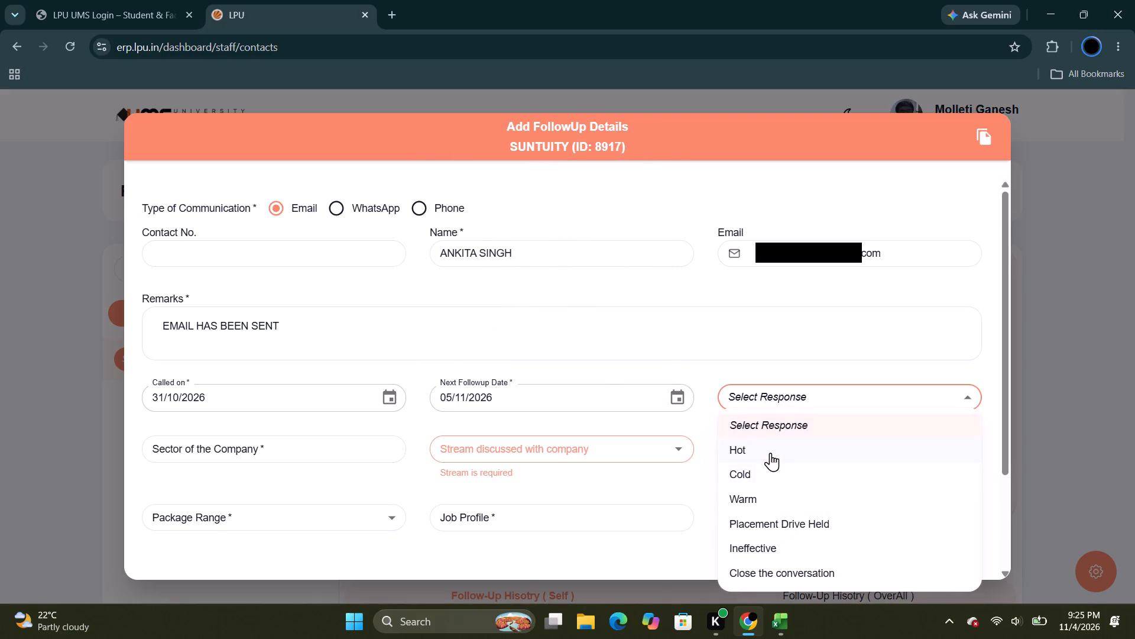
{"action": "left_click", "coordinate": [759, 471]}
{"action": "left_click", "coordinate": [362, 451]}
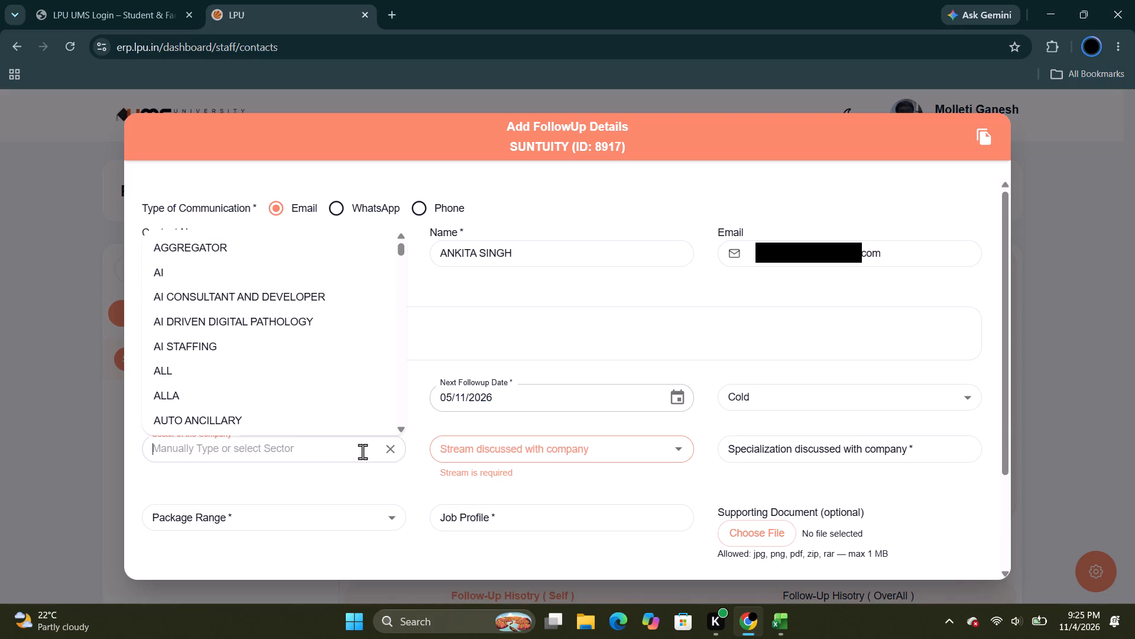
{"action": "type", "text": "it"}
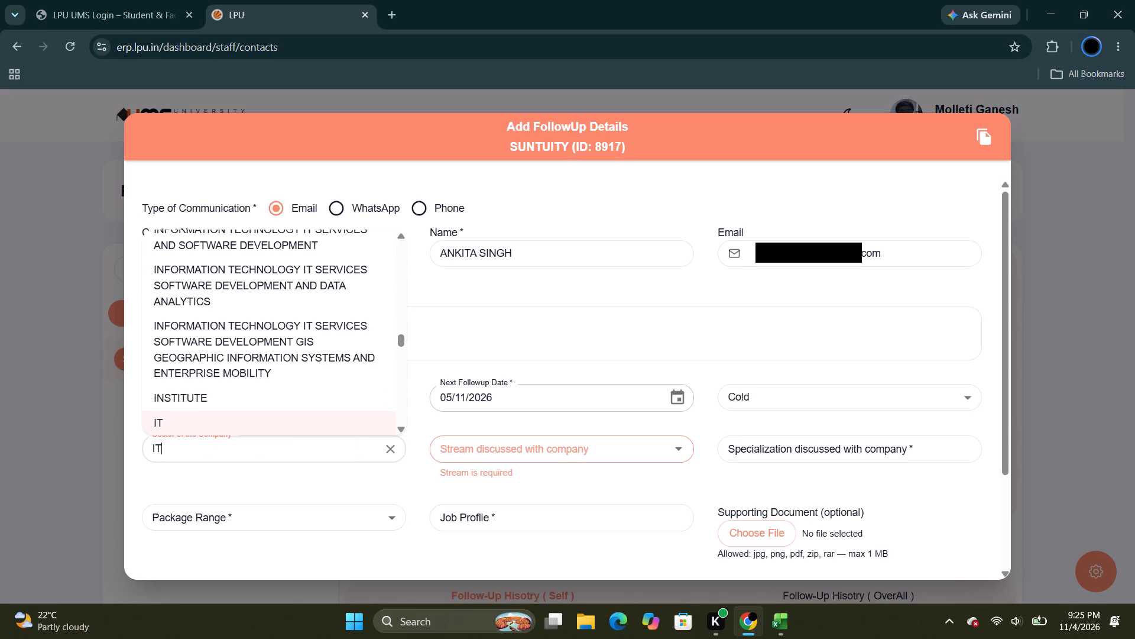
{"action": "left_click", "coordinate": [288, 343]}
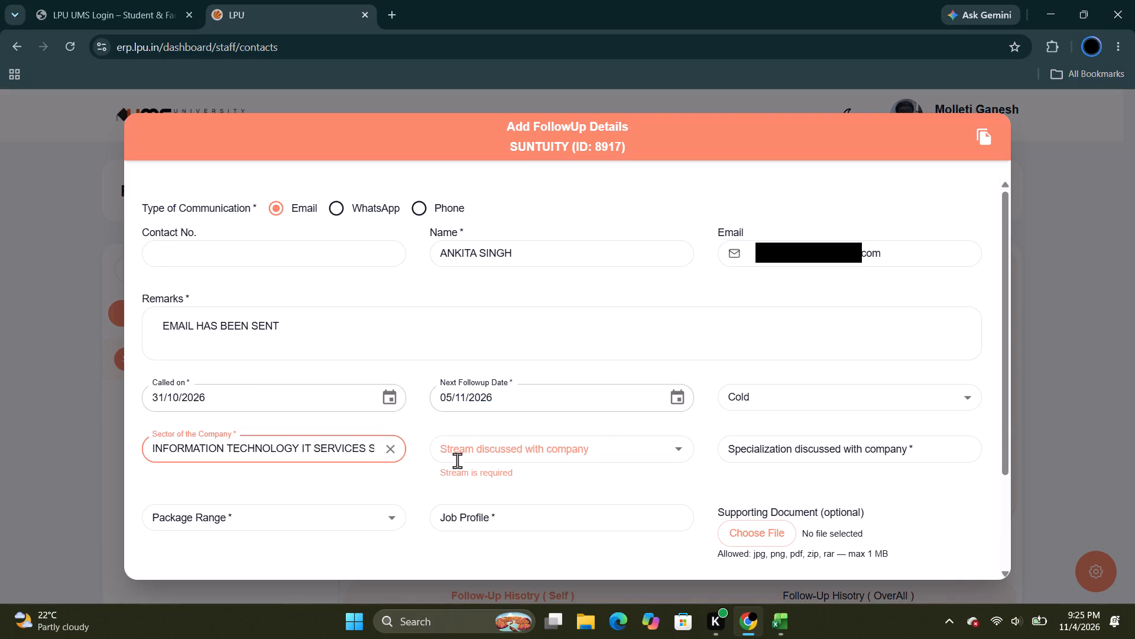
Set the stream discussed with the company to CSE/IT and the specialization to ALL CSE.
{"action": "left_click", "coordinate": [479, 458]}
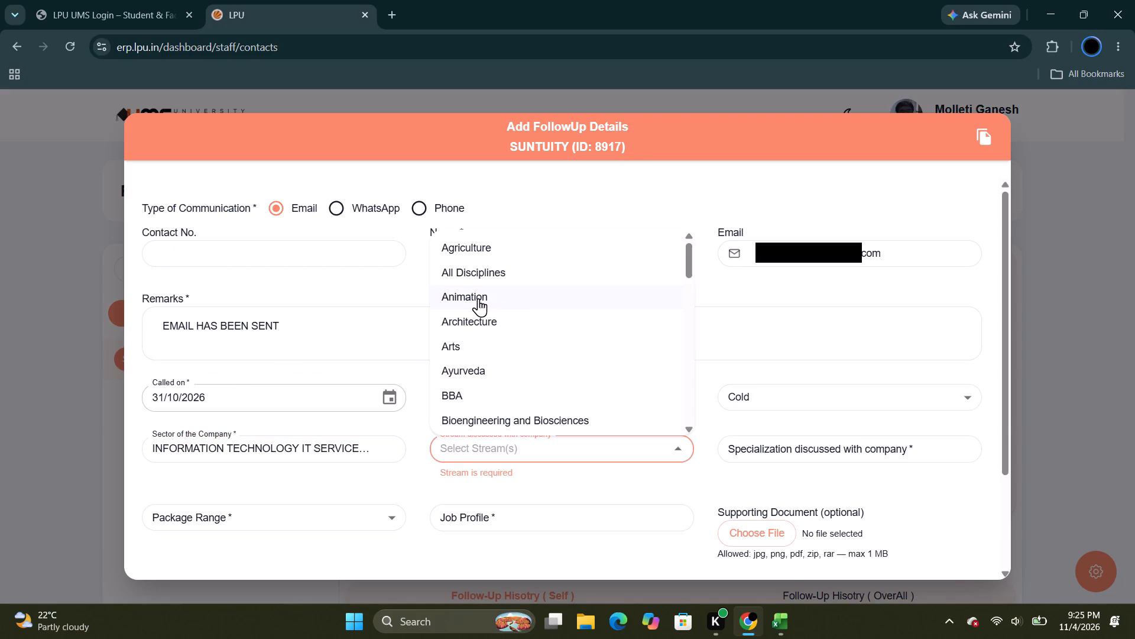
{"action": "type", "text": "it"}
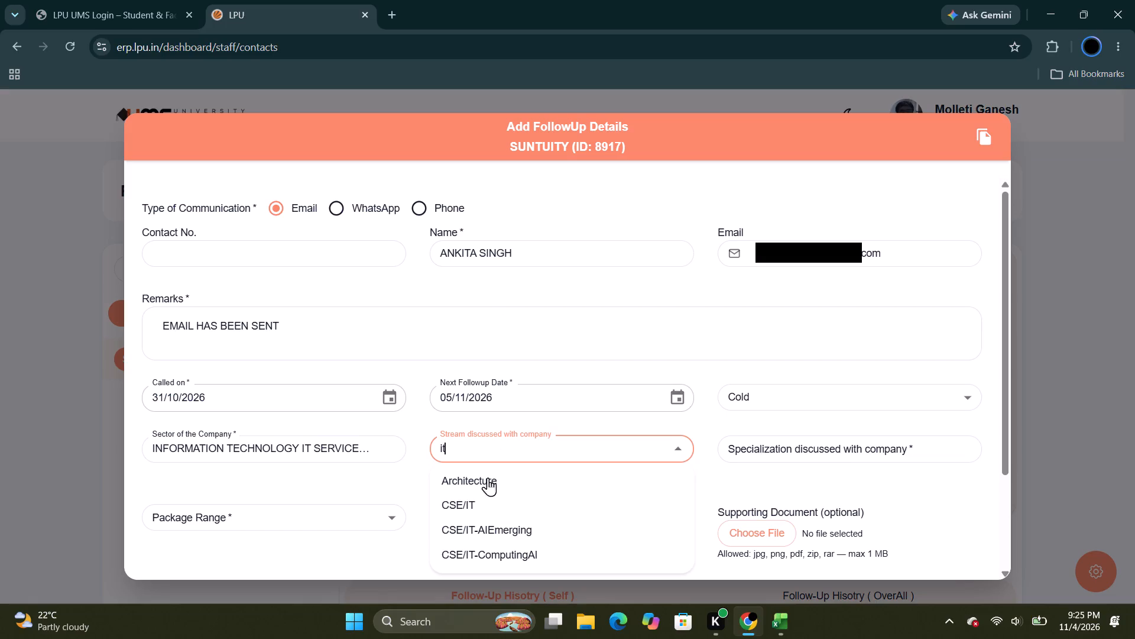
{"action": "left_click", "coordinate": [476, 495]}
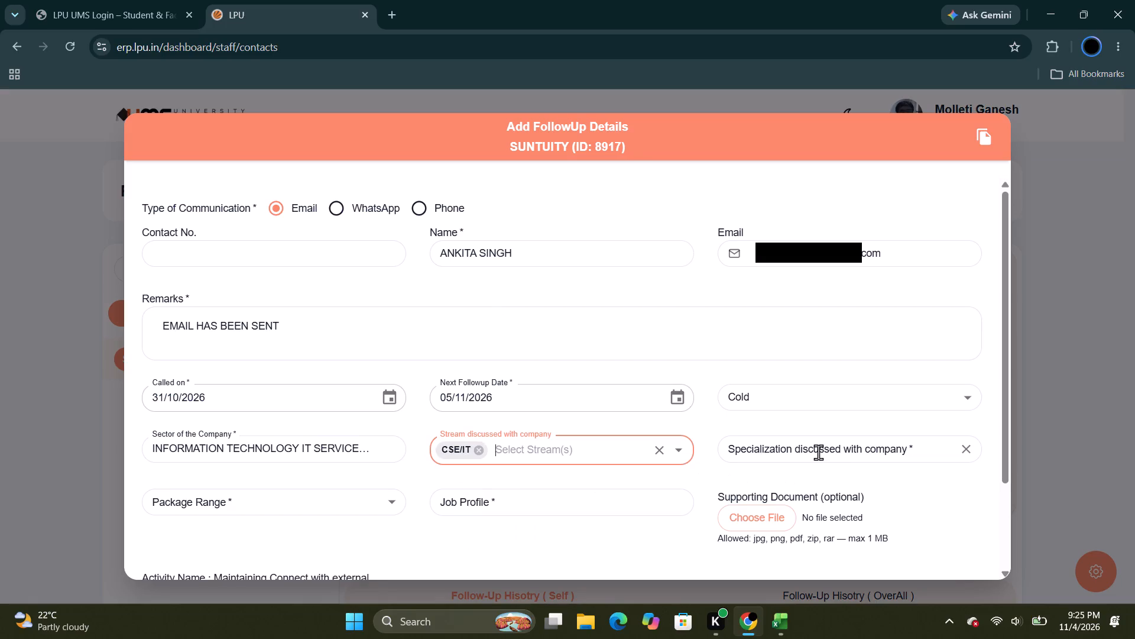
{"action": "left_click", "coordinate": [818, 452]}
{"action": "type", "text": "all"}
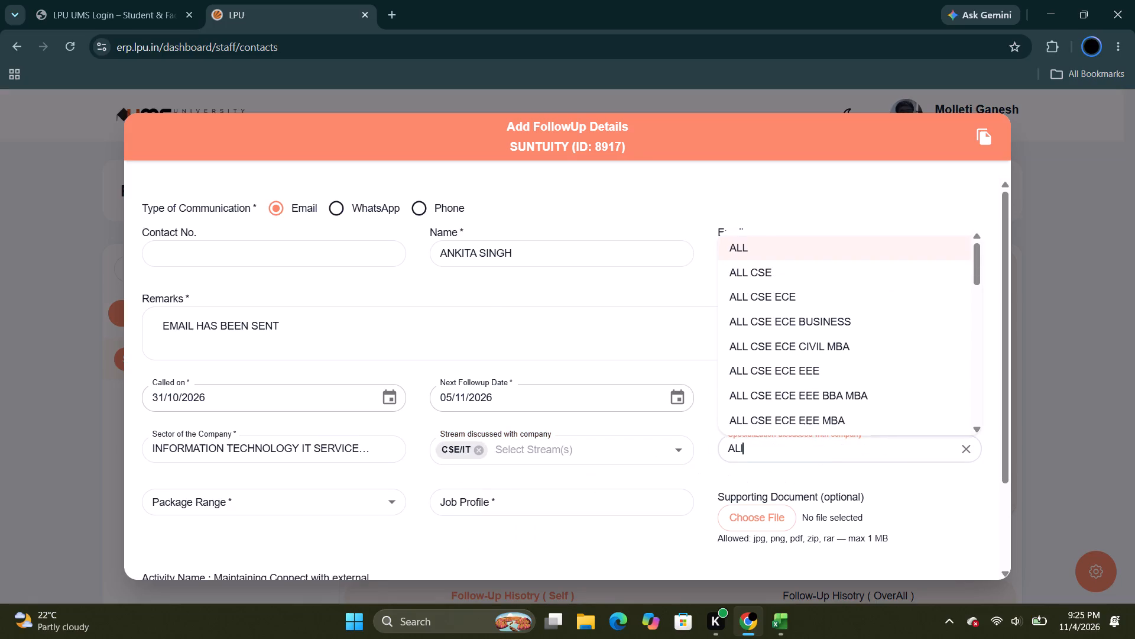
{"action": "left_click", "coordinate": [759, 267]}
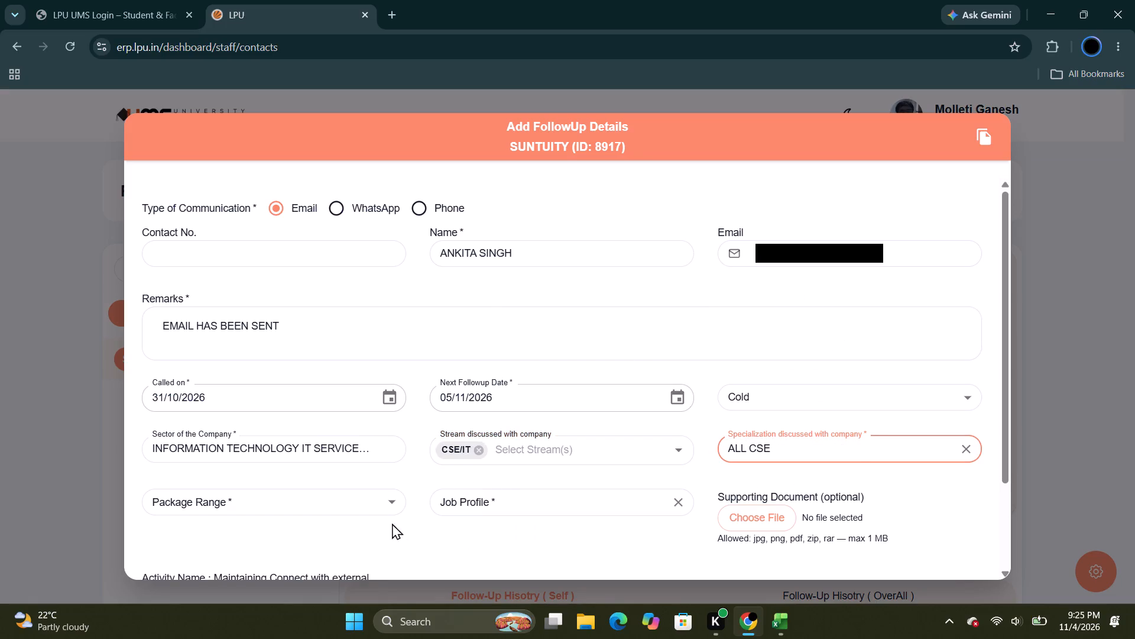
Set the package range to 06-07 Lakh and choose IT ENGINEER as the job profile.
{"action": "left_click", "coordinate": [368, 509]}
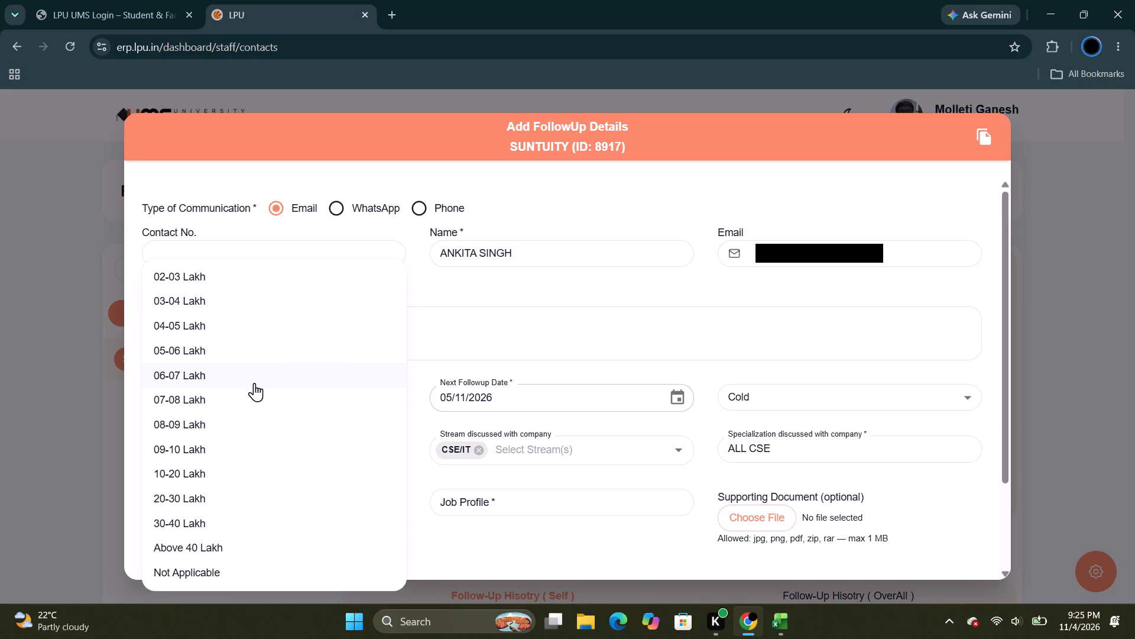
{"action": "left_click", "coordinate": [254, 383]}
{"action": "left_click", "coordinate": [504, 512]}
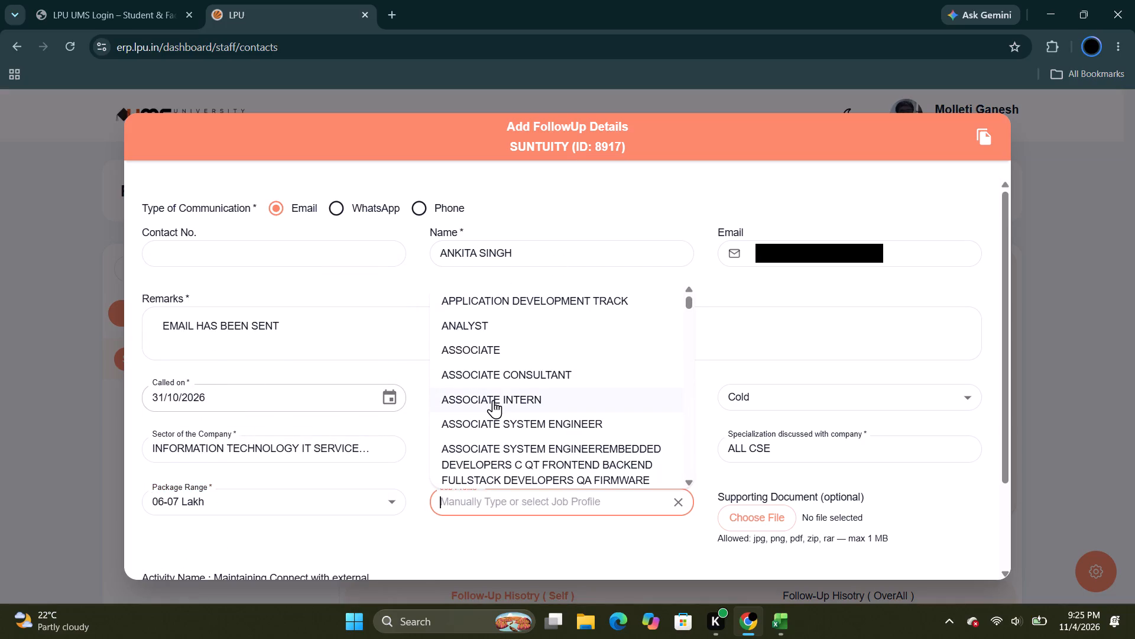
{"action": "type", "text": "it"}
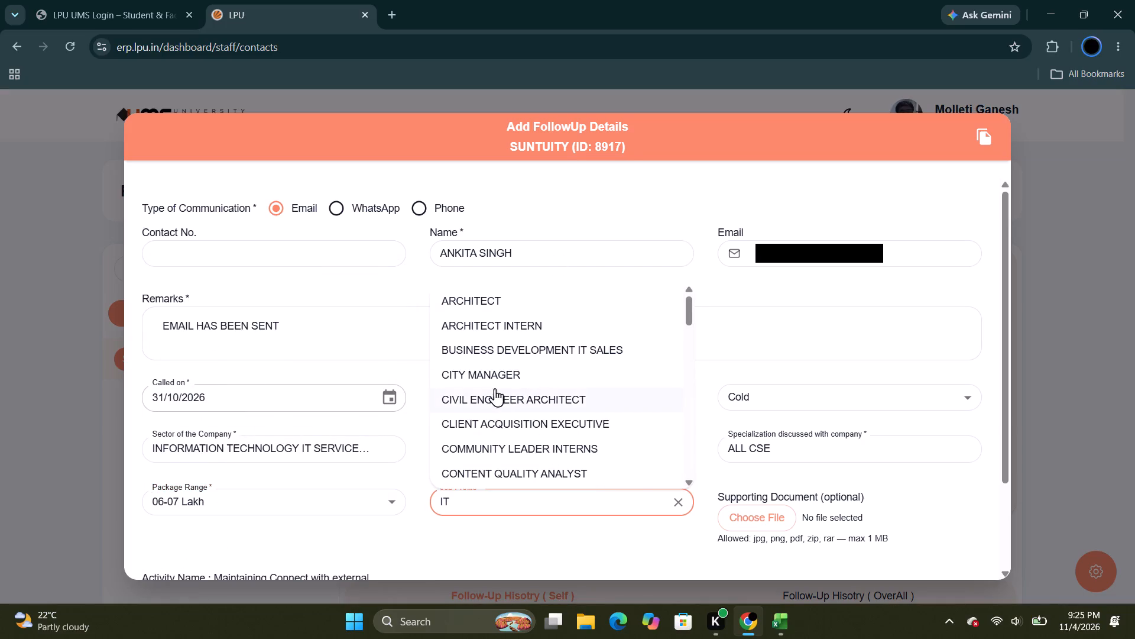
{"action": "scroll", "coordinate": [538, 331], "scroll_direction": "down", "scroll_amount": 3}
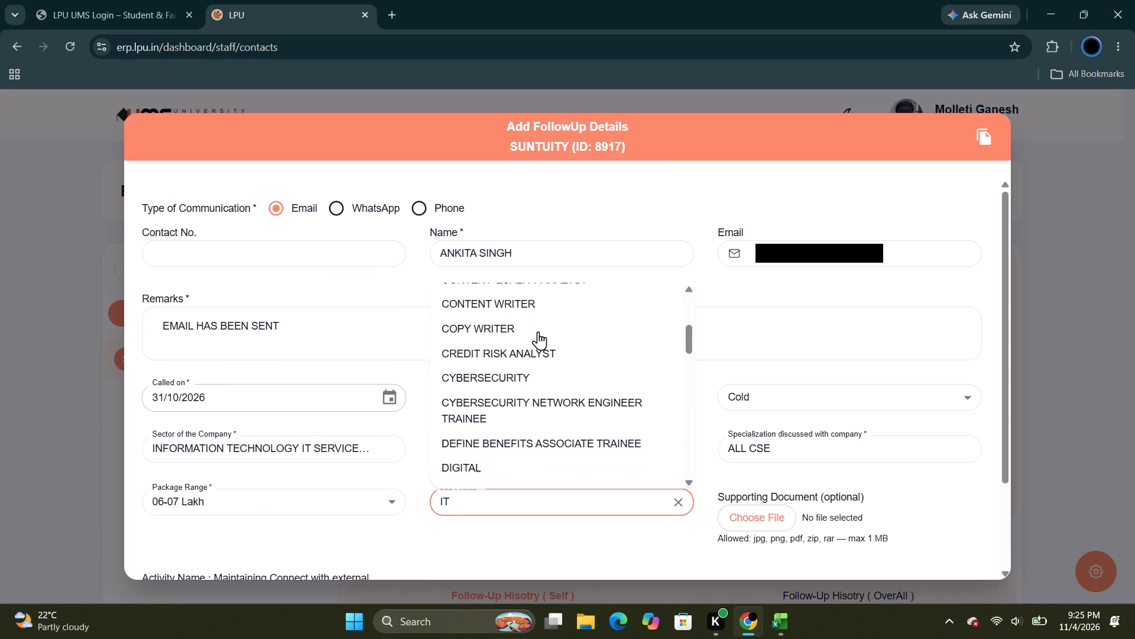
{"action": "scroll", "coordinate": [538, 331], "scroll_direction": "down", "scroll_amount": 2}
{"action": "scroll", "coordinate": [507, 378], "scroll_direction": "down", "scroll_amount": 2}
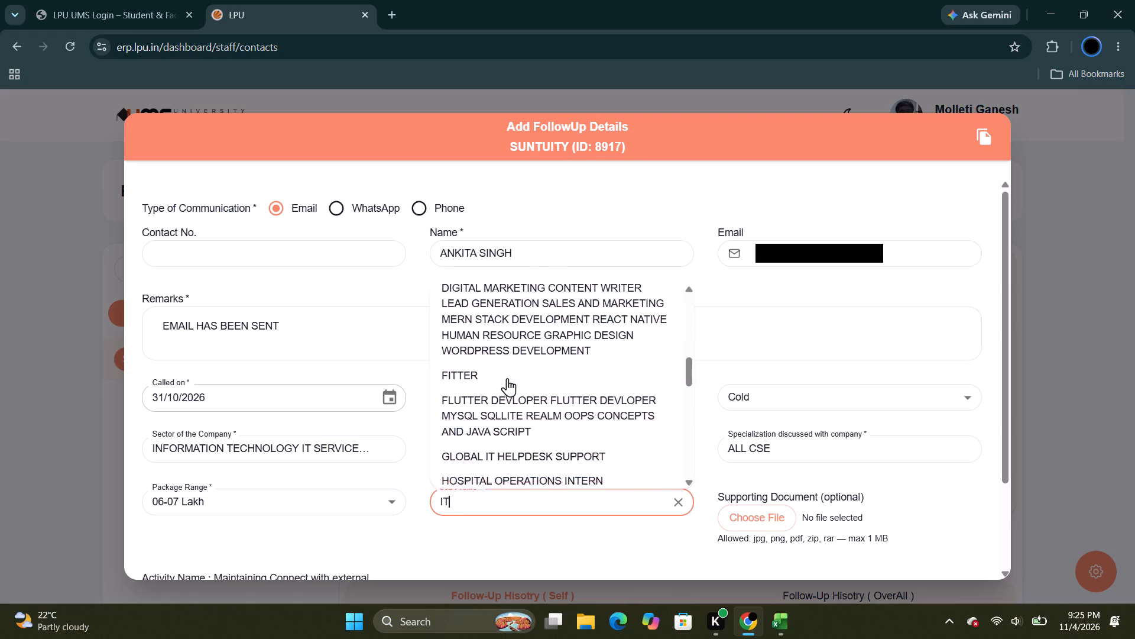
{"action": "scroll", "coordinate": [507, 378], "scroll_direction": "down", "scroll_amount": 6}
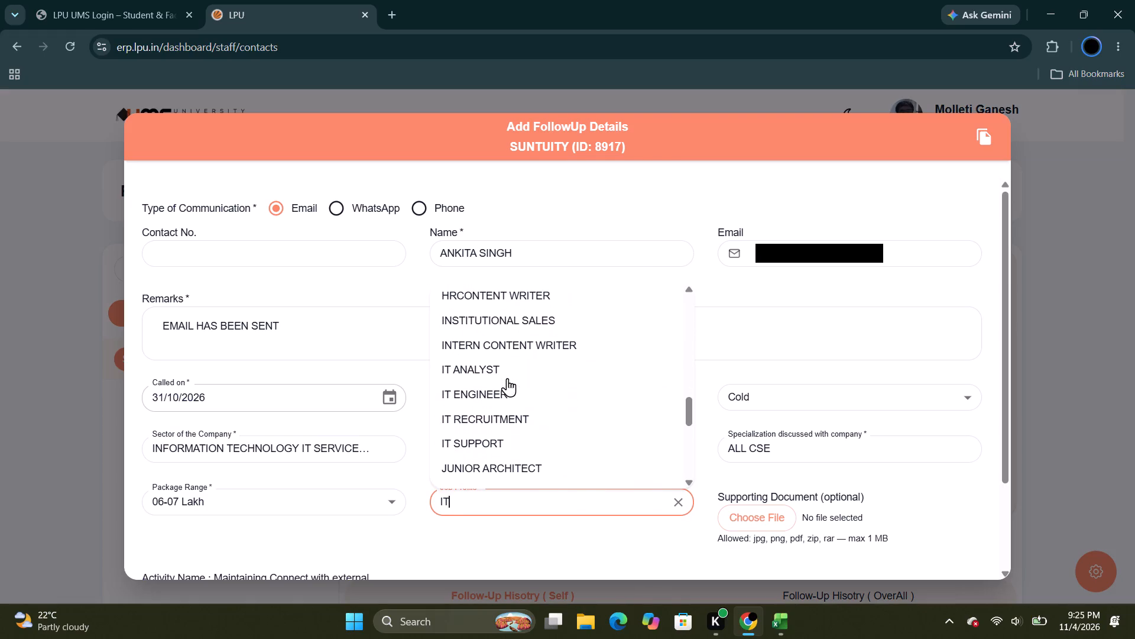
{"action": "left_click", "coordinate": [488, 392]}
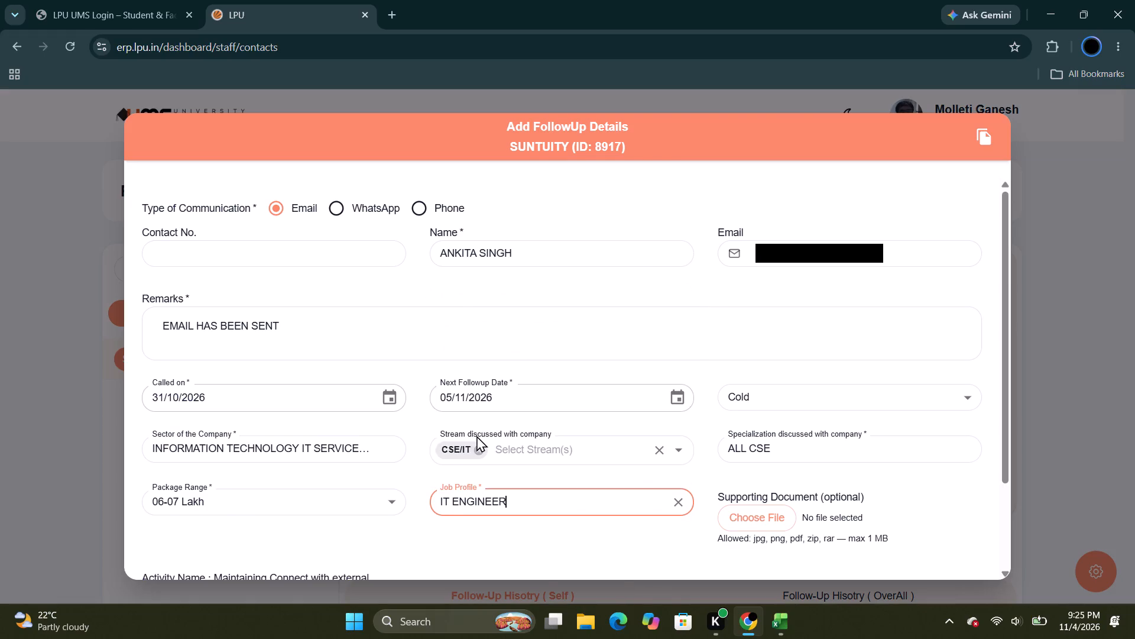
Choose Sending Invitation Letters /Greetings as the DPR action, submit the follow-up and check the company's follow-up history.
{"action": "scroll", "coordinate": [476, 435], "scroll_direction": "down", "scroll_amount": 2}
{"action": "left_click", "coordinate": [335, 499]}
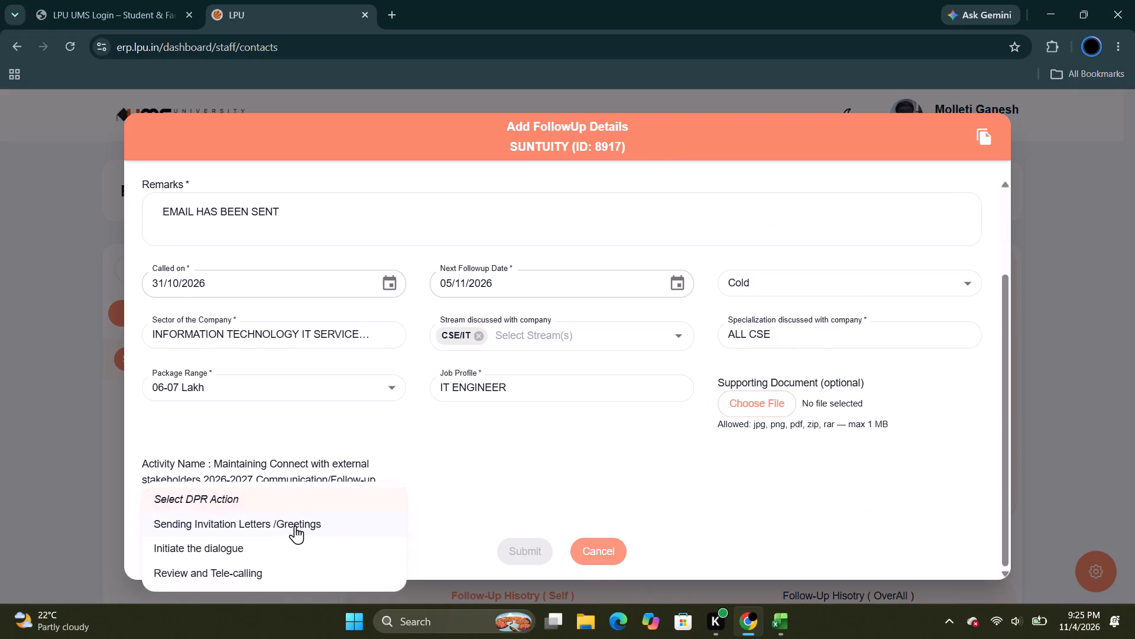
{"action": "left_click", "coordinate": [295, 524]}
{"action": "scroll", "coordinate": [594, 430], "scroll_direction": "up", "scroll_amount": 5}
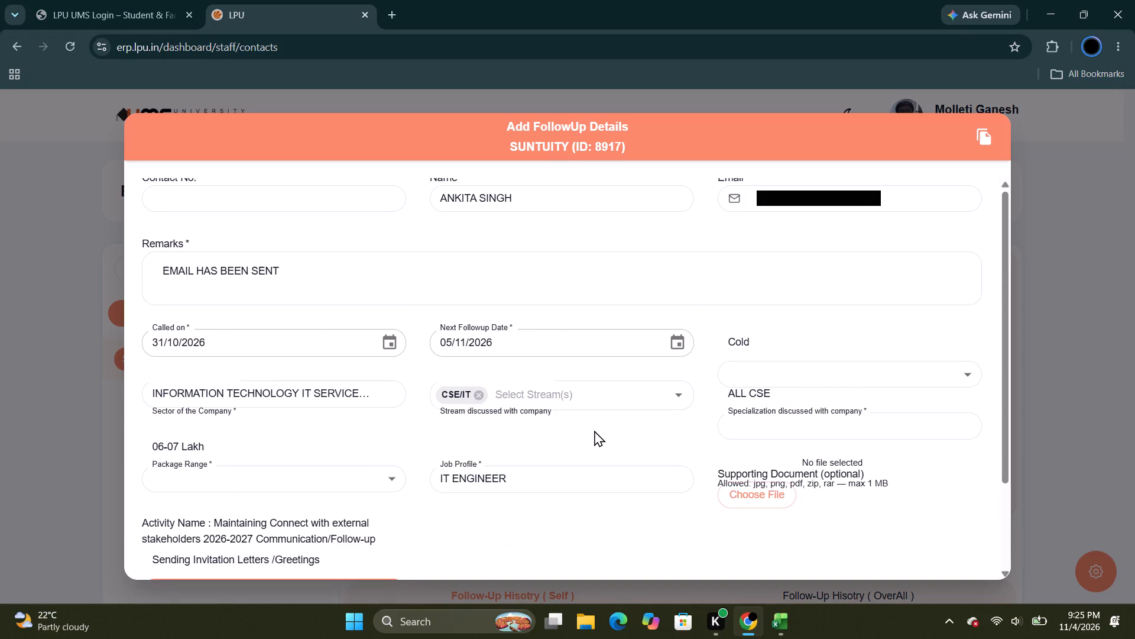
{"action": "scroll", "coordinate": [594, 430], "scroll_direction": "down", "scroll_amount": 3}
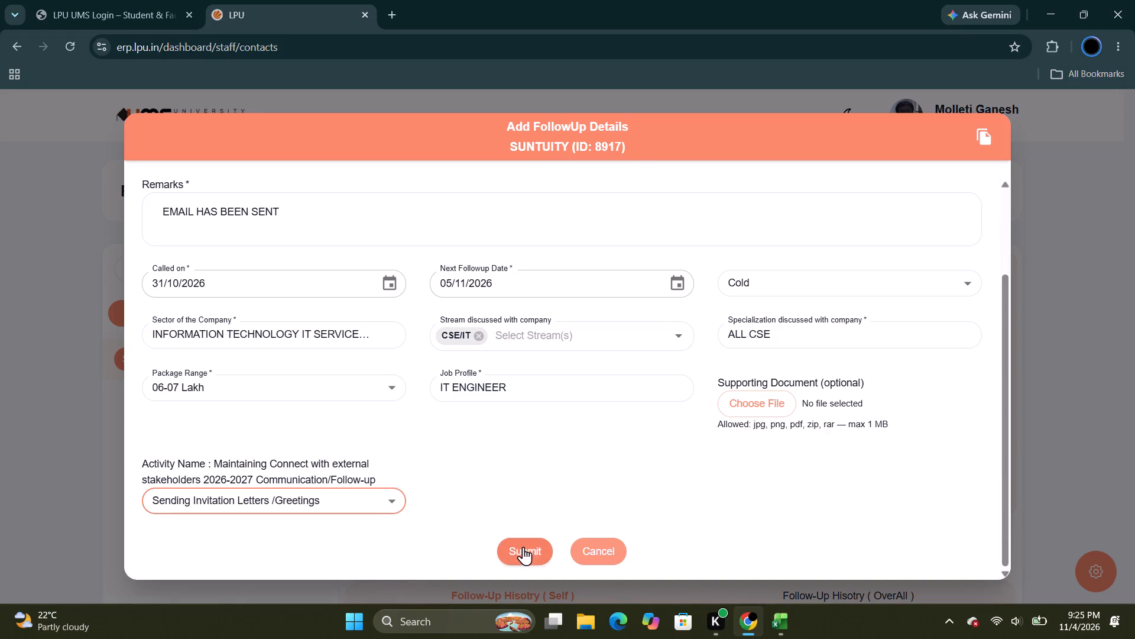
{"action": "left_click", "coordinate": [523, 547]}
{"action": "scroll", "coordinate": [696, 480], "scroll_direction": "down", "scroll_amount": 1}
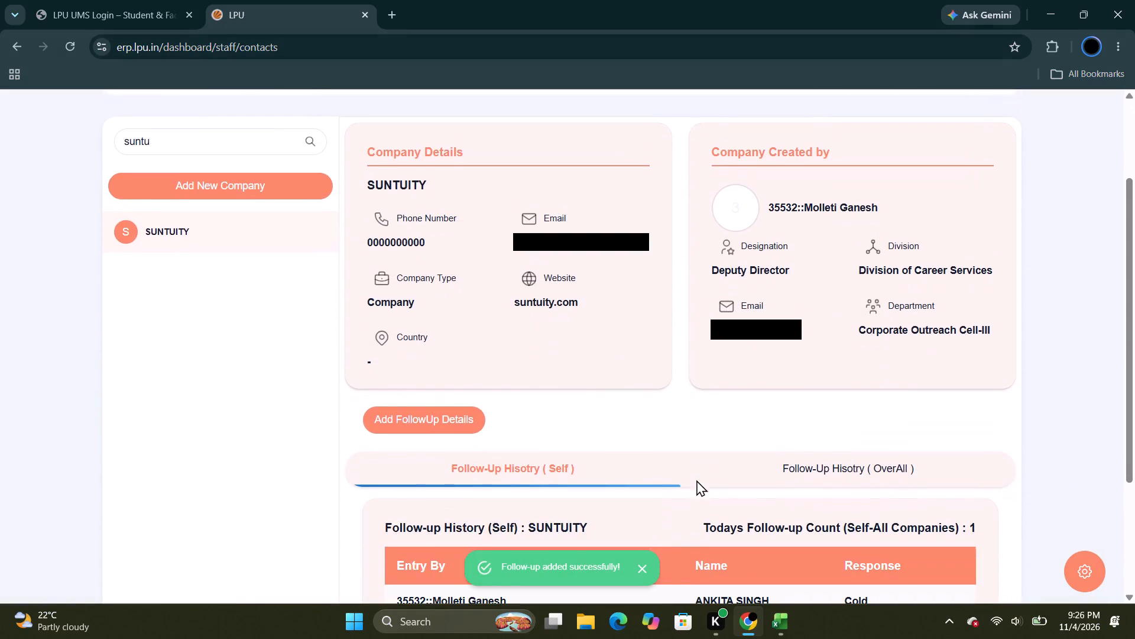
{"action": "scroll", "coordinate": [696, 480], "scroll_direction": "down", "scroll_amount": 1}
{"action": "scroll", "coordinate": [696, 480], "scroll_direction": "up", "scroll_amount": 2}
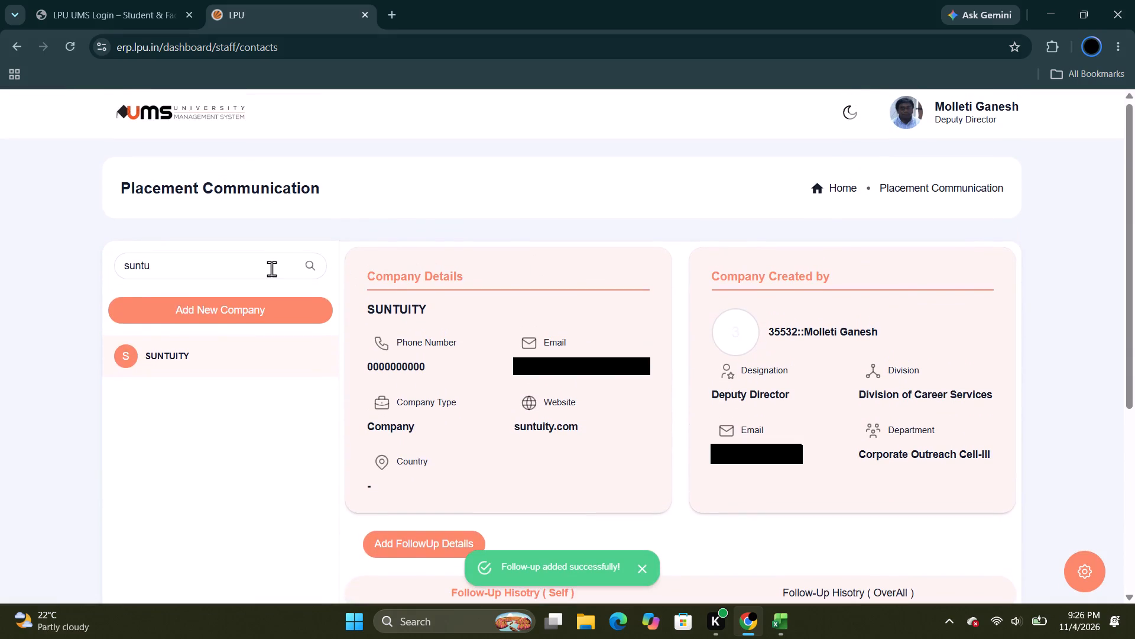
Clear the "suntu" text from the company search.
{"action": "left_click", "coordinate": [271, 269]}
{"action": "key", "text": "BackSpace"}
{"action": "key", "text": "BackSpace"}
{"action": "key", "text": "BackSpace"}
{"action": "key", "text": "BackSpace"}
{"action": "key", "text": "BackSpace"}
{"action": "key", "text": "BackSpace"}
{"action": "key", "text": "BackSpace"}
{"action": "key", "text": "BackSpace"}
{"action": "key", "text": "BackSpace"}
{"action": "key", "text": "BackSpace"}
{"action": "key", "text": "BackSpace"}
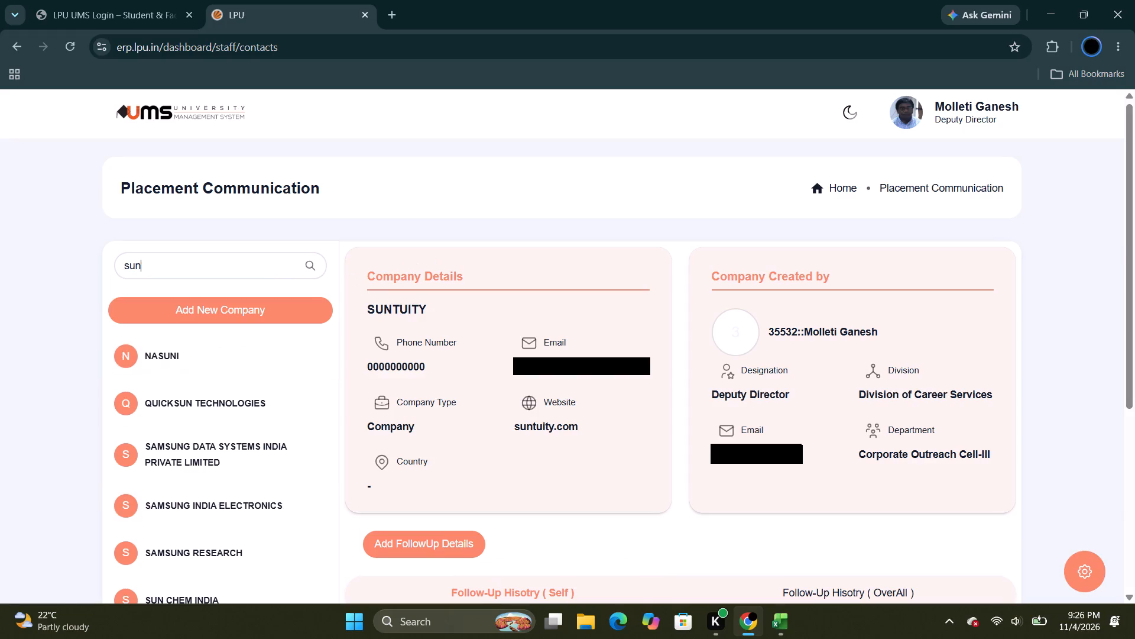
{"action": "key", "text": "BackSpace"}
Switch to the Campaign 6 - 500 workbook in Excel and copy the name and email cells of row 158.
{"action": "key", "text": "alt+Tab"}
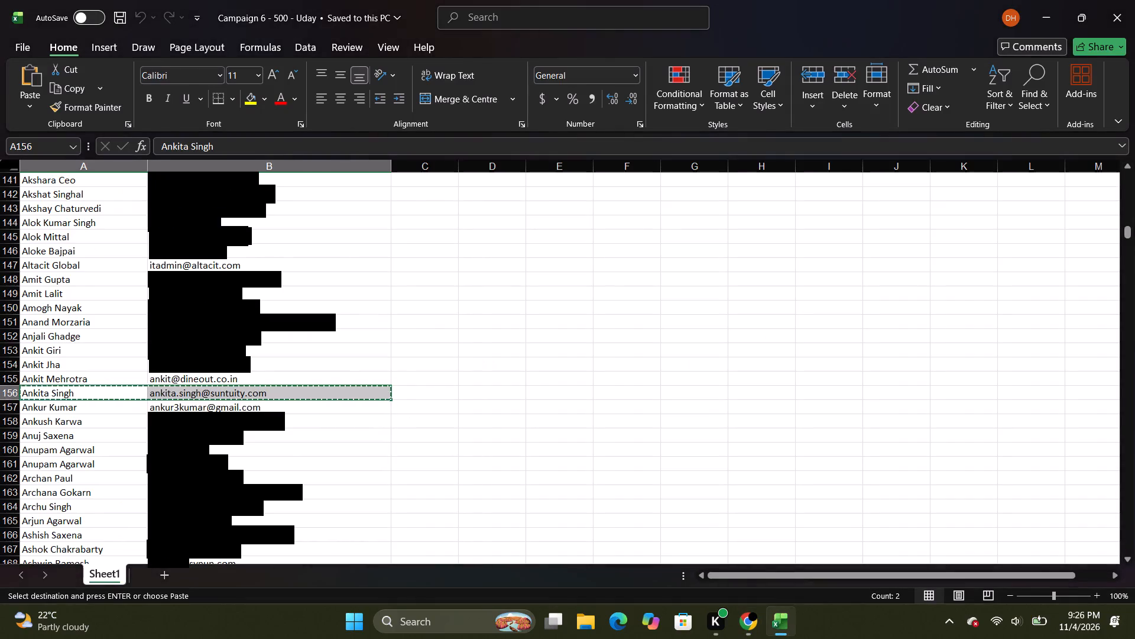
{"action": "left_click", "coordinate": [69, 424]}
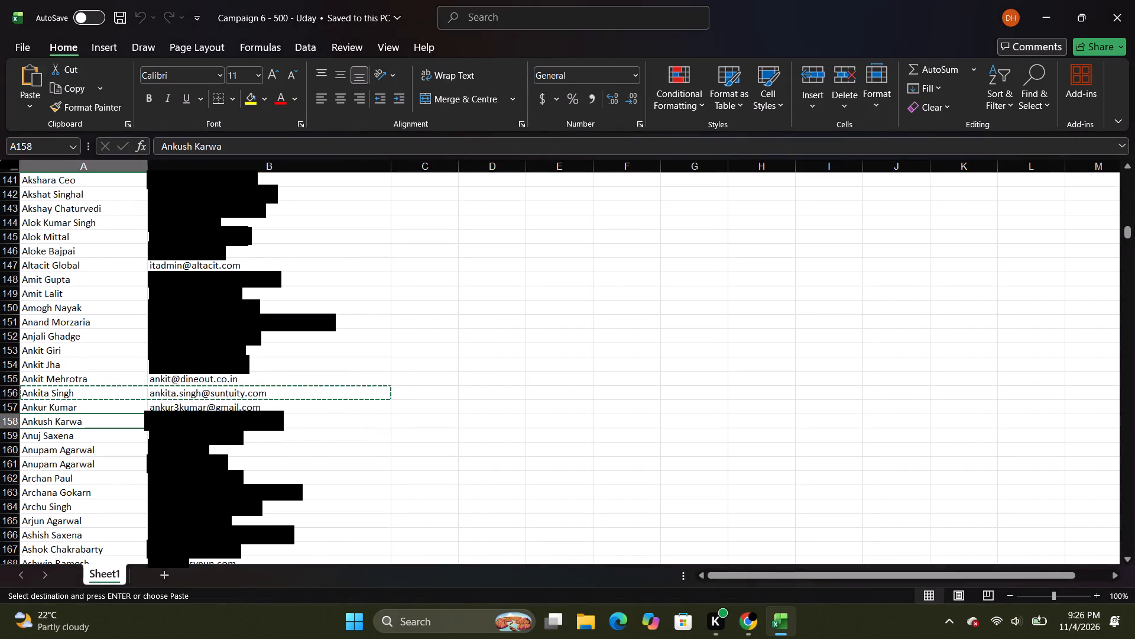
{"action": "key", "text": "shift+Right"}
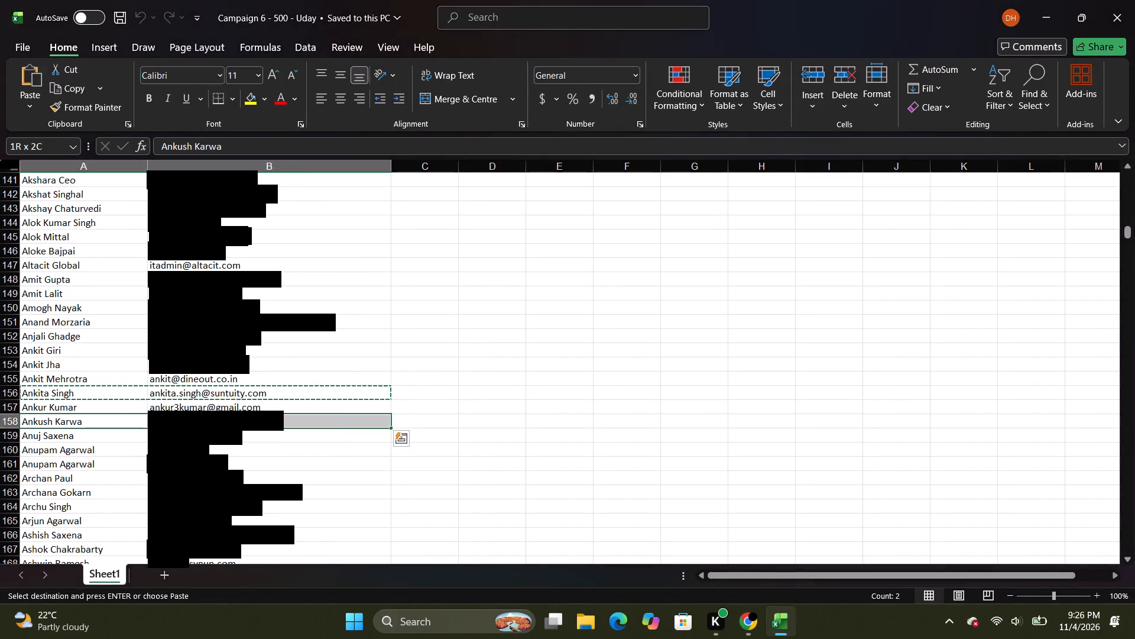
{"action": "key", "text": "ctrl+c"}
{"action": "key", "text": "alt+Tab"}
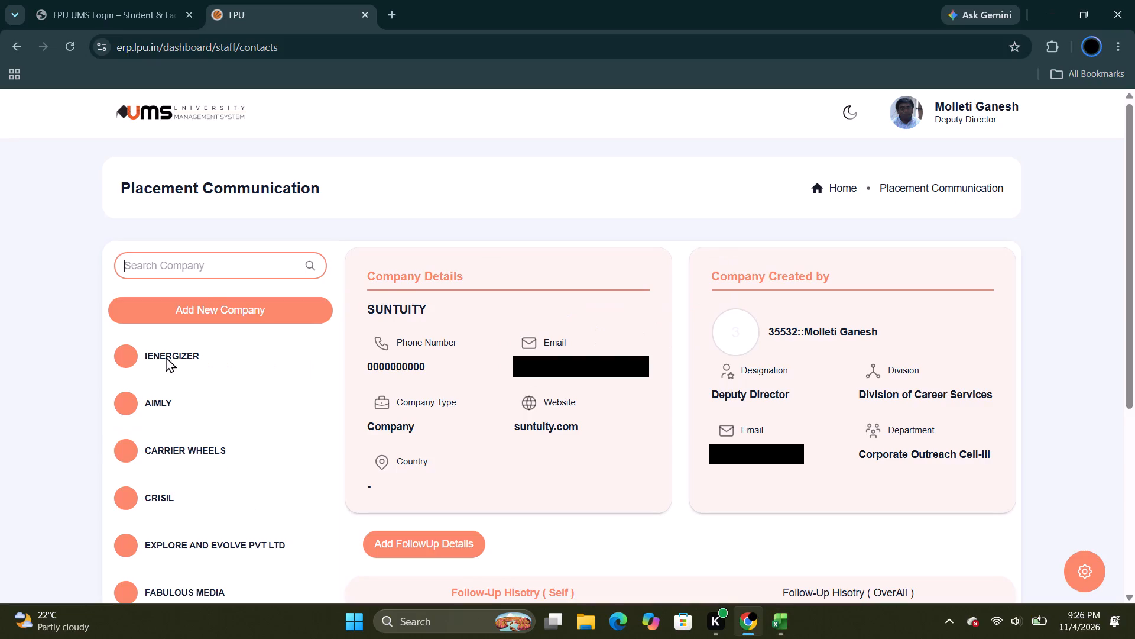
Start a new company entry in Placement Communication and fill its email with only the address copied from row 158.
{"action": "left_click", "coordinate": [238, 307]}
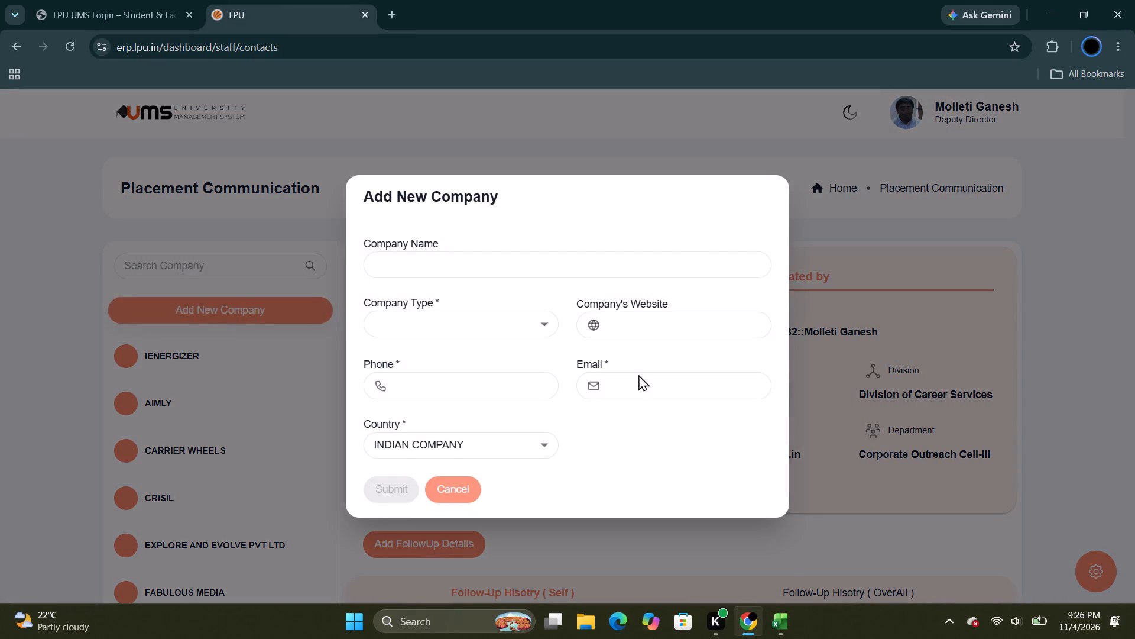
{"action": "left_click", "coordinate": [638, 385]}
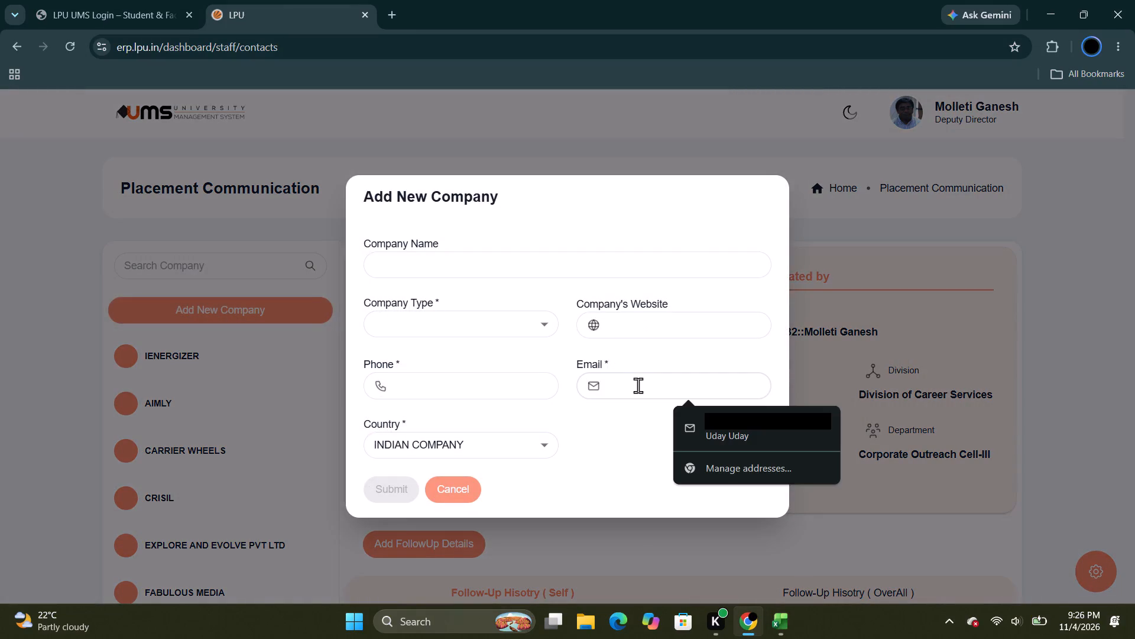
{"action": "key", "text": "ctrl+v"}
{"action": "scroll", "coordinate": [660, 384], "scroll_direction": "right", "scroll_amount": 1}
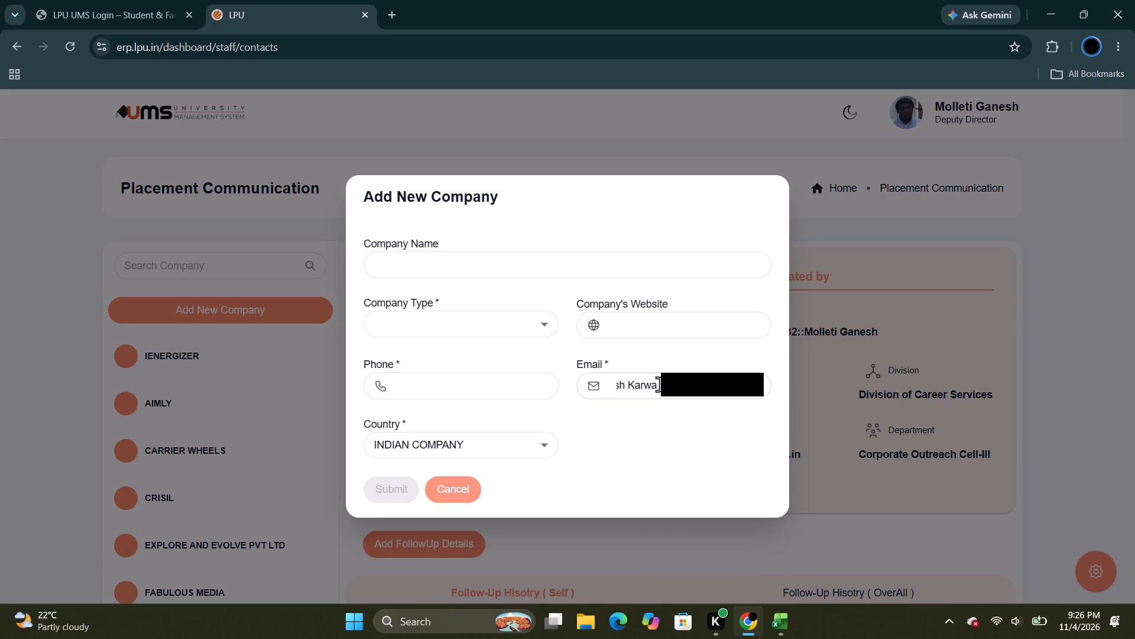
{"action": "scroll", "coordinate": [660, 384], "scroll_direction": "right", "scroll_amount": 1}
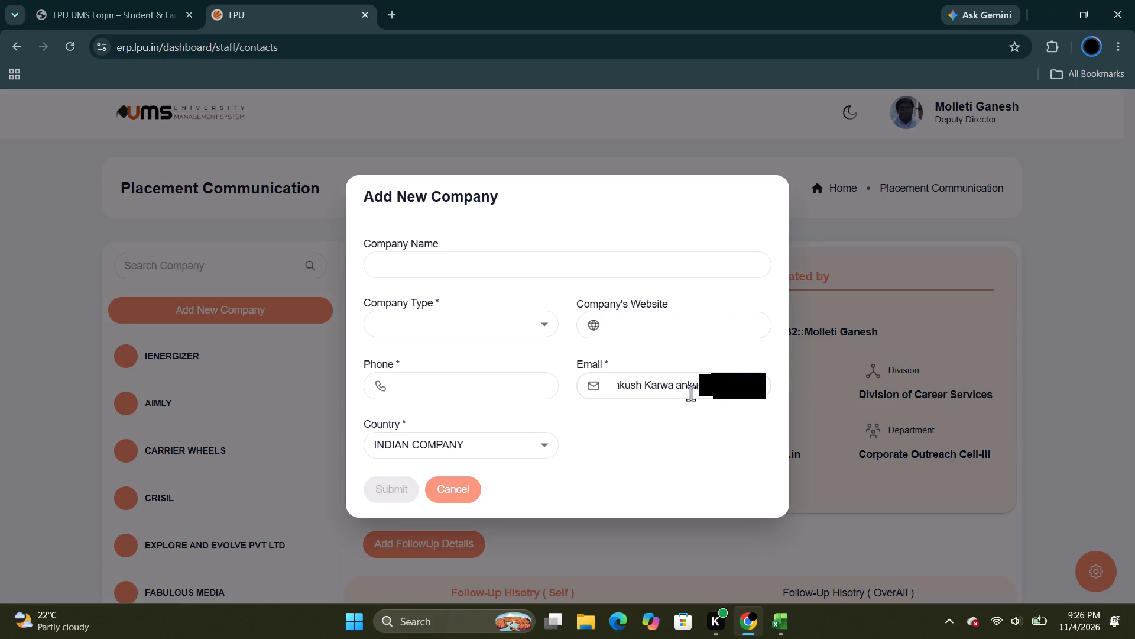
{"action": "left_click_drag", "start_coordinate": [675, 385], "coordinate": [570, 383]}
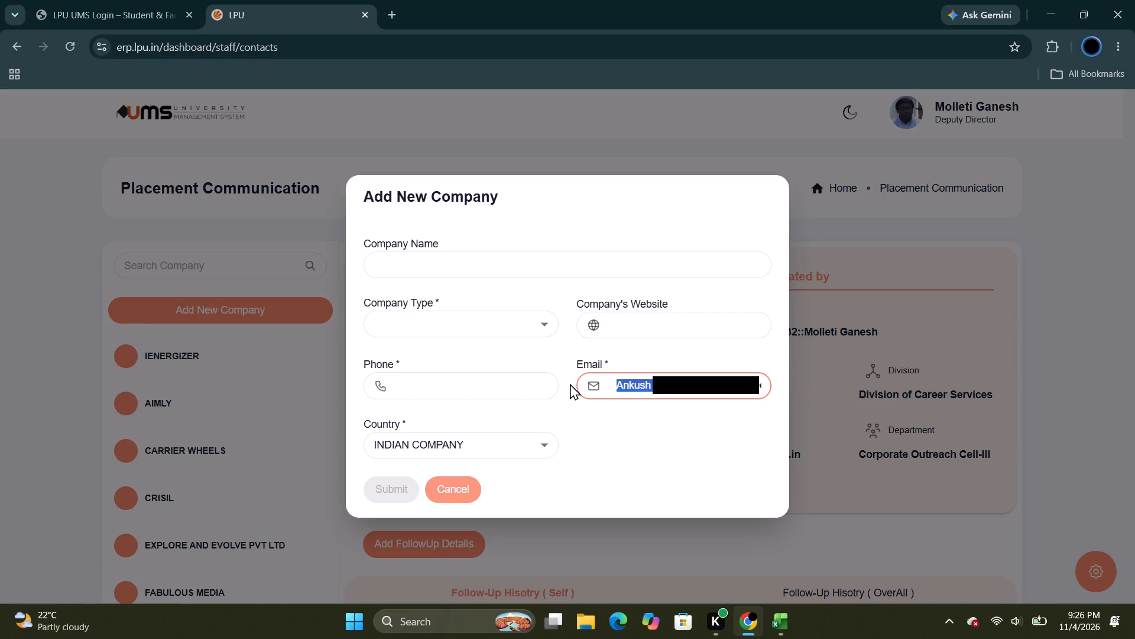
{"action": "left_click_drag", "start_coordinate": [570, 383], "coordinate": [546, 382]}
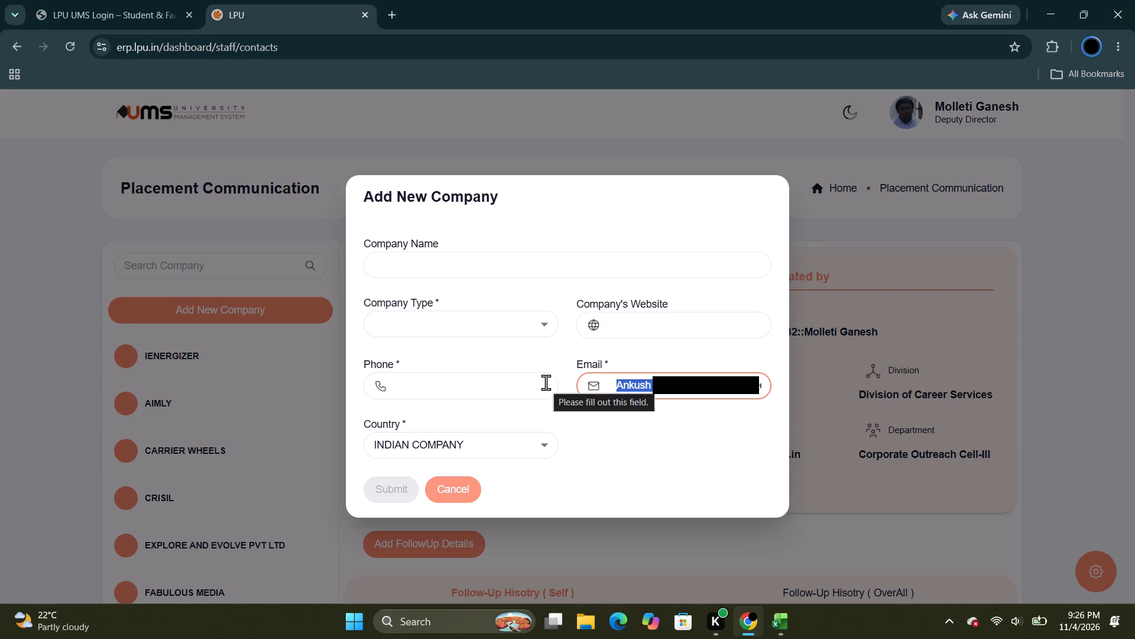
{"action": "key", "text": "BackSpace"}
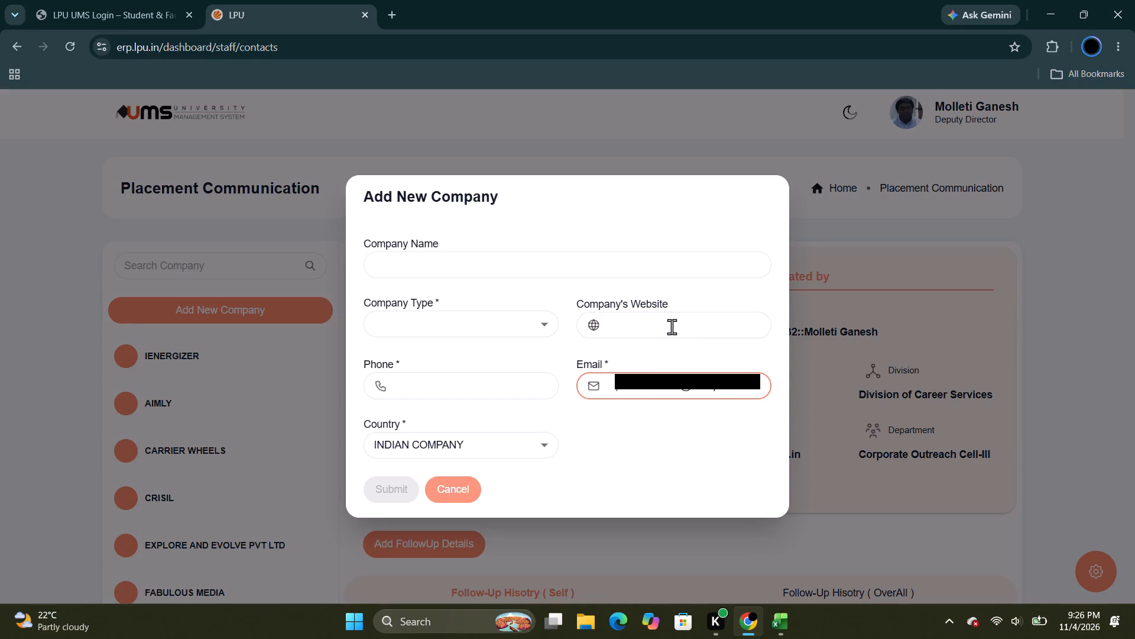
Set the new company's website to eshopbox.com and its name to ESHOPBOX, trimming both from the copied contact text.
{"action": "left_click", "coordinate": [672, 327]}
{"action": "key", "text": "ctrl+v"}
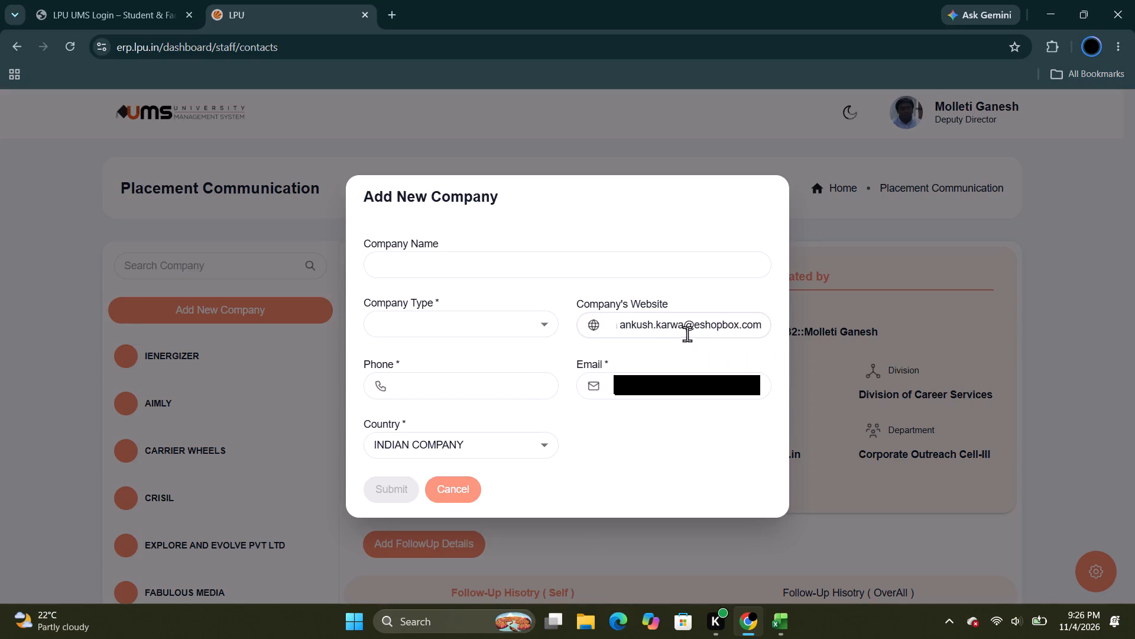
{"action": "left_click_drag", "start_coordinate": [694, 330], "coordinate": [561, 351]}
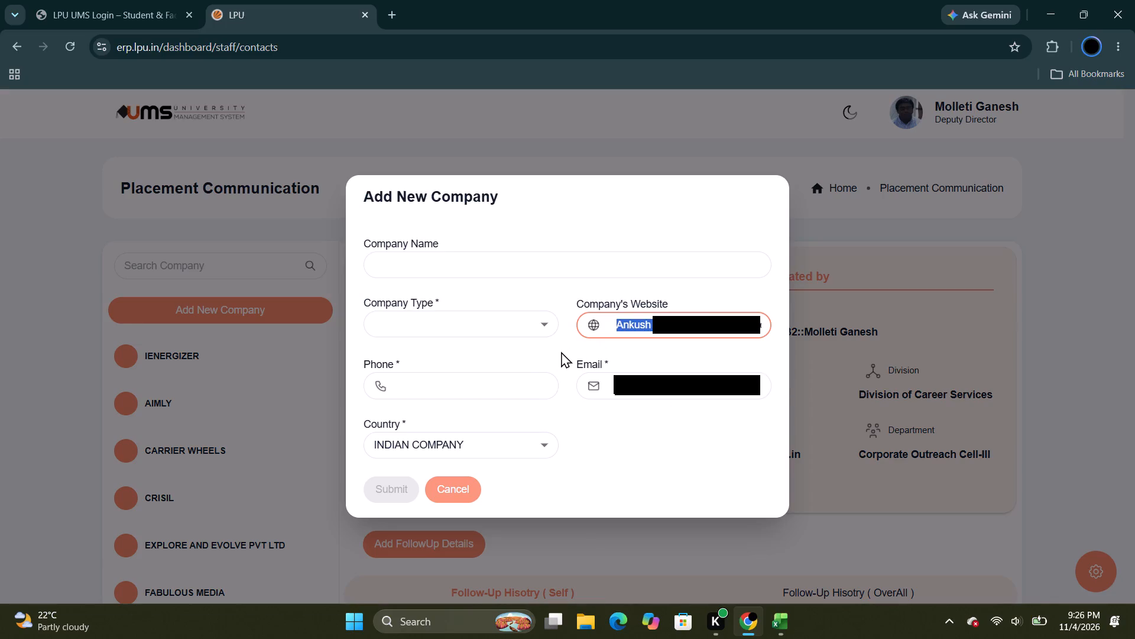
{"action": "key", "text": "BackSpace"}
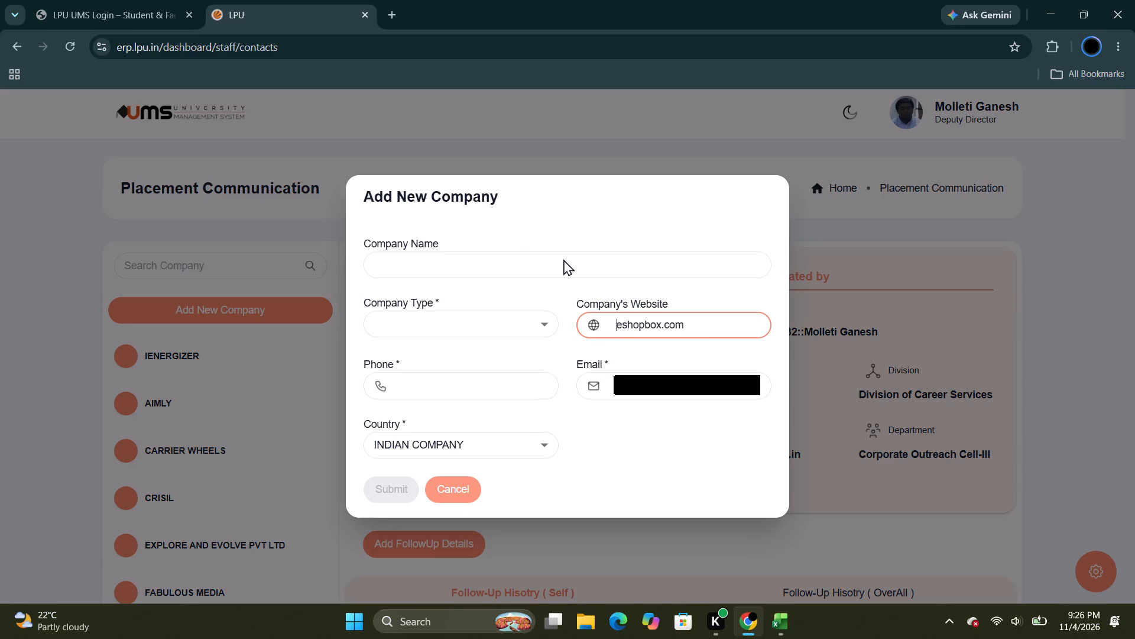
{"action": "left_click", "coordinate": [526, 256]}
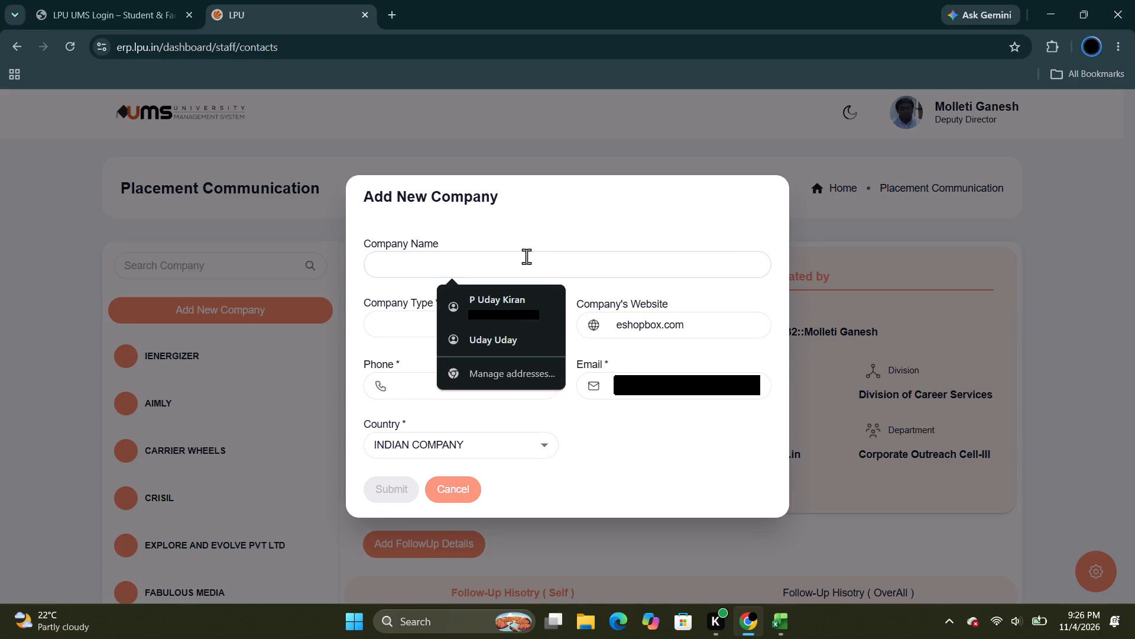
{"action": "key", "text": "ctrl+v"}
{"action": "key", "text": "BackSpace"}
{"action": "key", "text": "BackSpace"}
{"action": "key", "text": "BackSpace"}
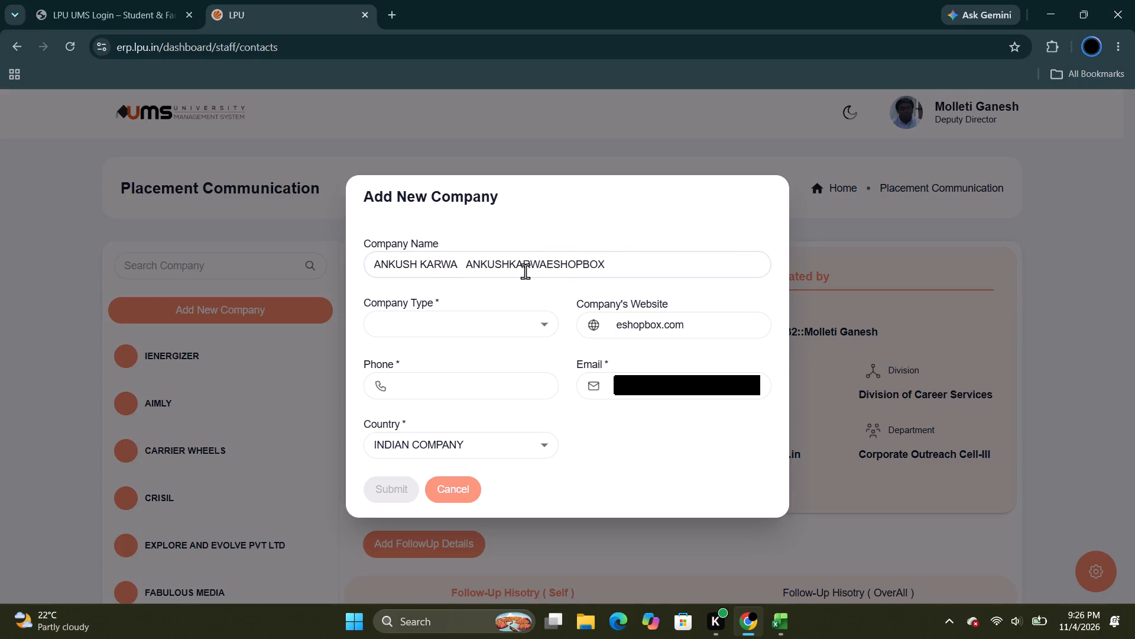
{"action": "left_click_drag", "start_coordinate": [544, 263], "coordinate": [362, 260]}
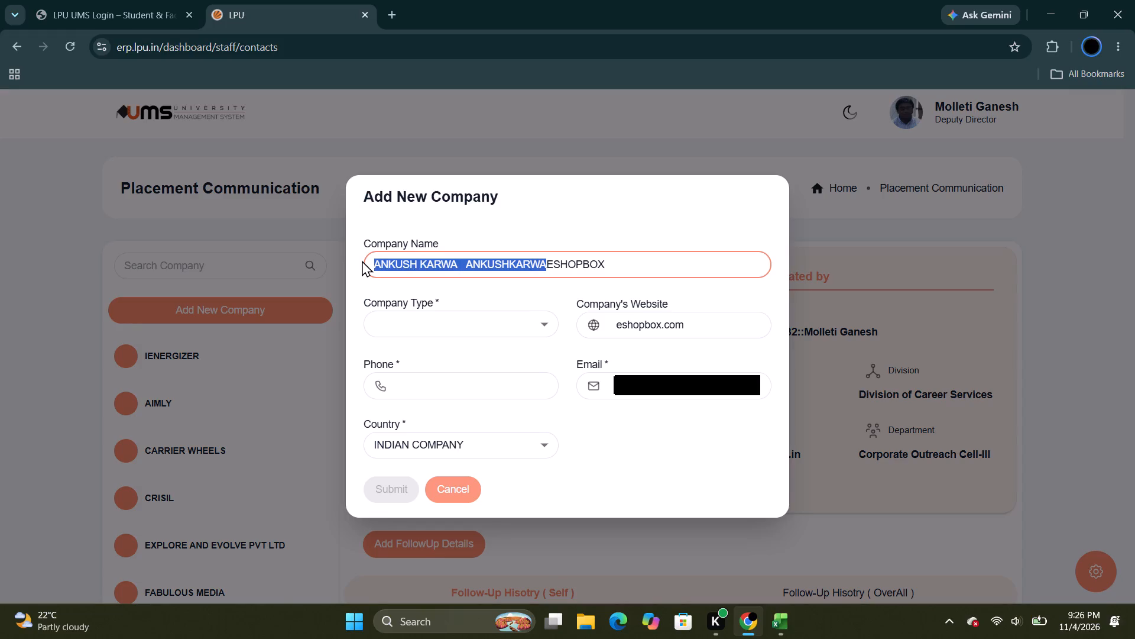
{"action": "key", "text": "BackSpace"}
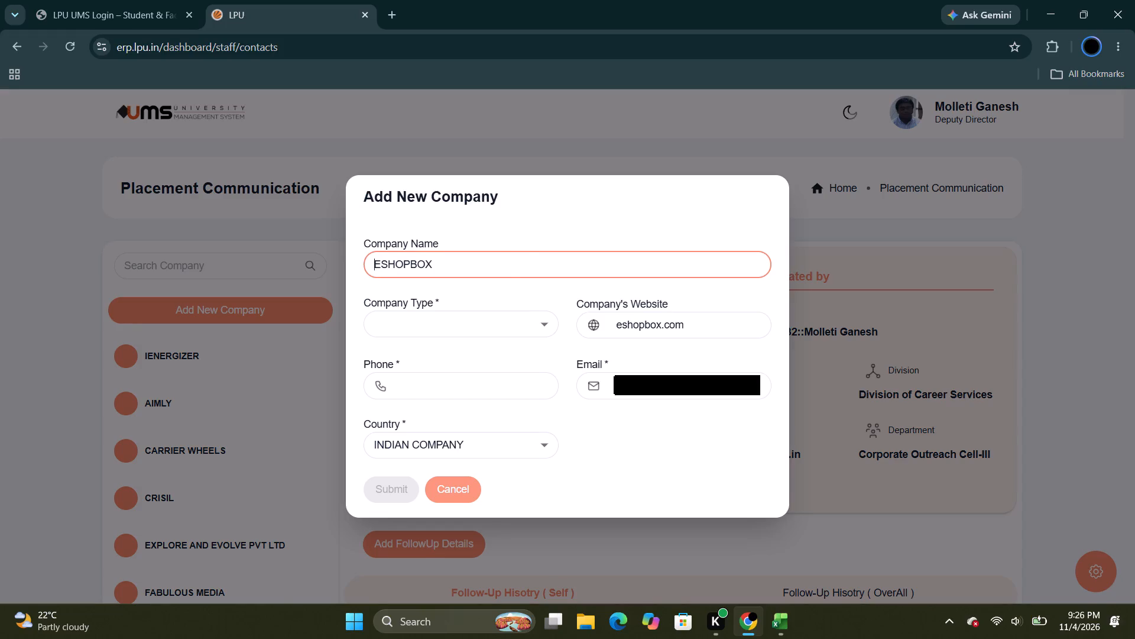
Set the company type to Company, enter the all-zero placeholder phone number and submit the new company.
{"action": "left_click", "coordinate": [415, 318]}
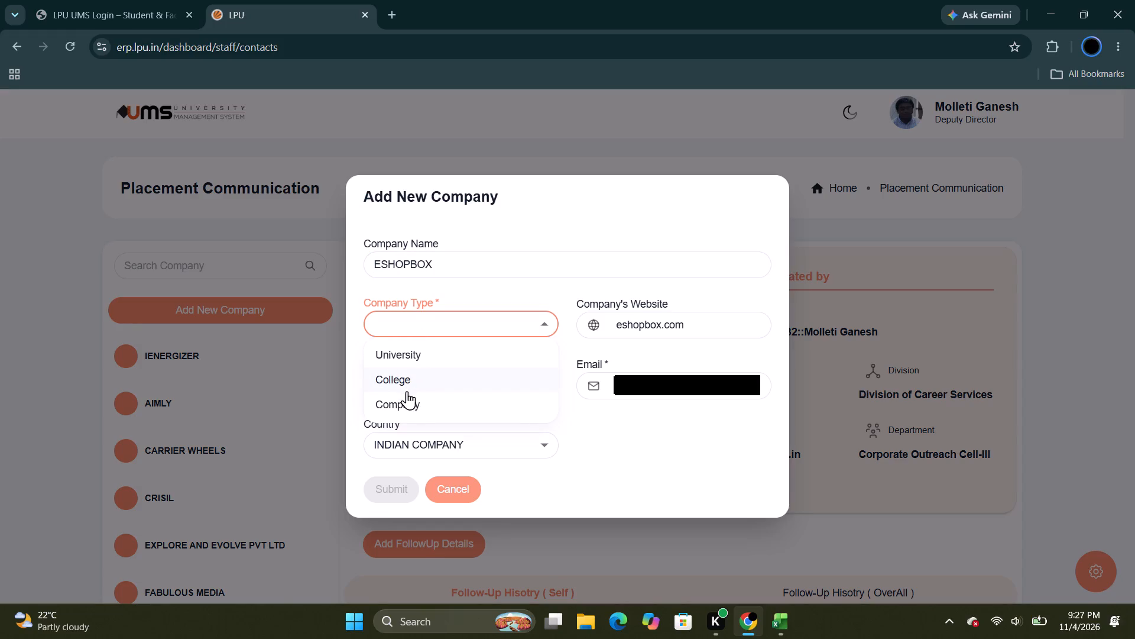
{"action": "left_click", "coordinate": [408, 406]}
{"action": "left_click", "coordinate": [429, 395]}
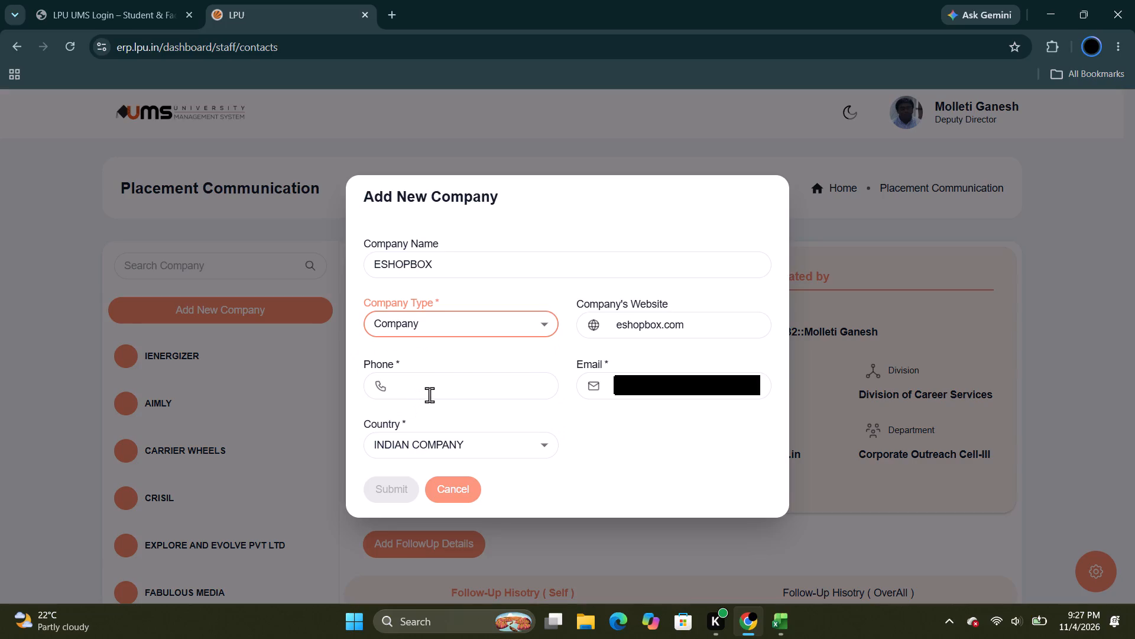
{"action": "type", "text": "000"}
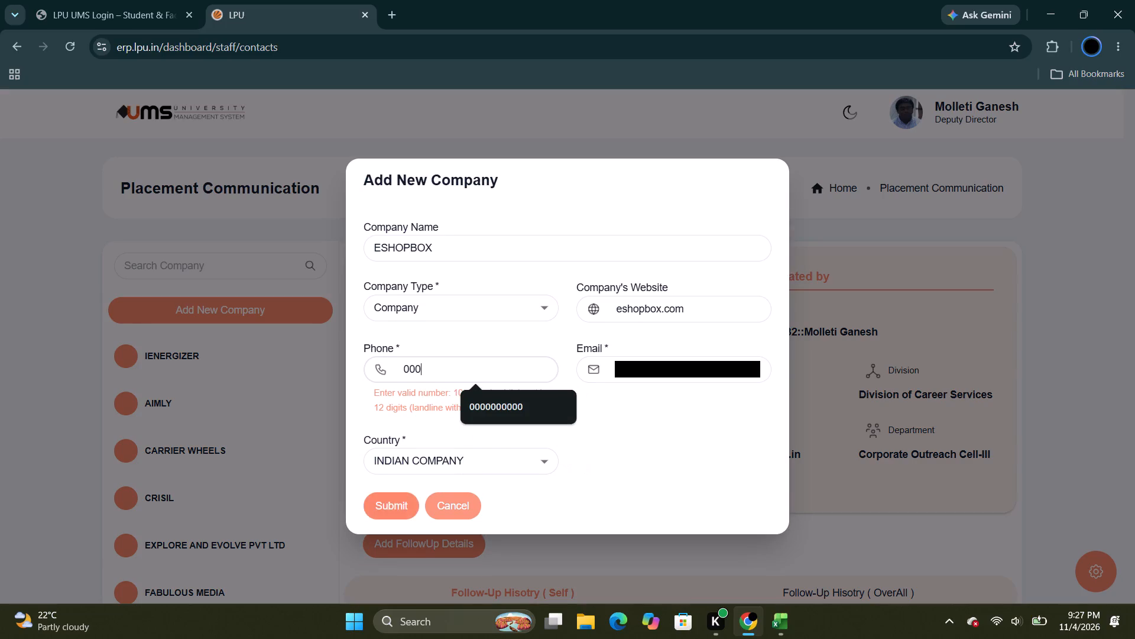
{"action": "left_click", "coordinate": [490, 406]}
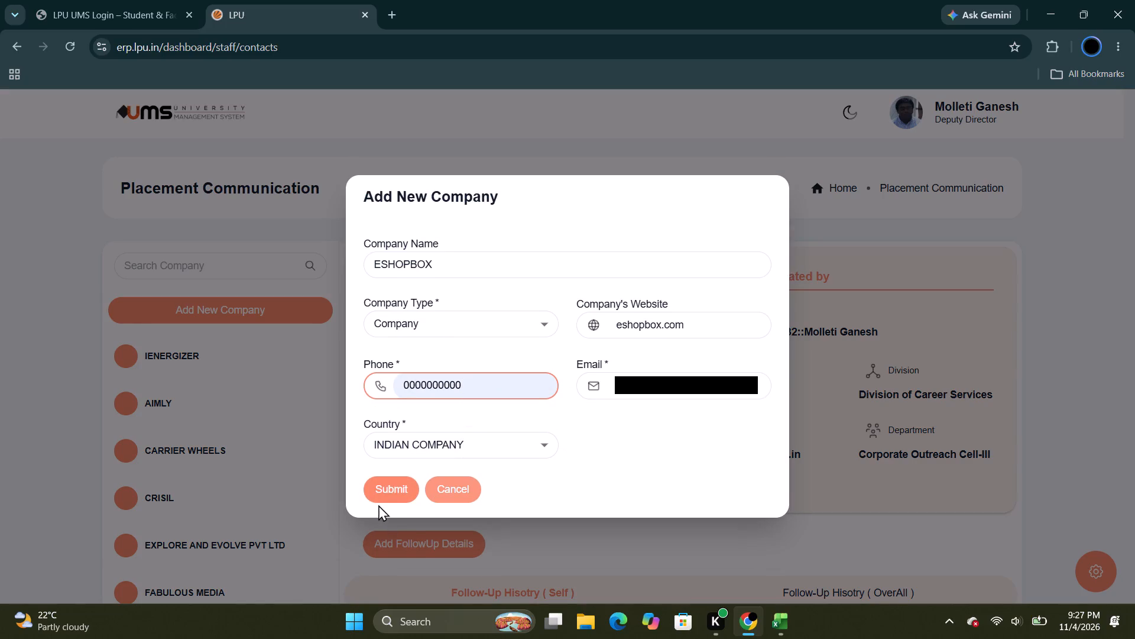
{"action": "left_click", "coordinate": [391, 497]}
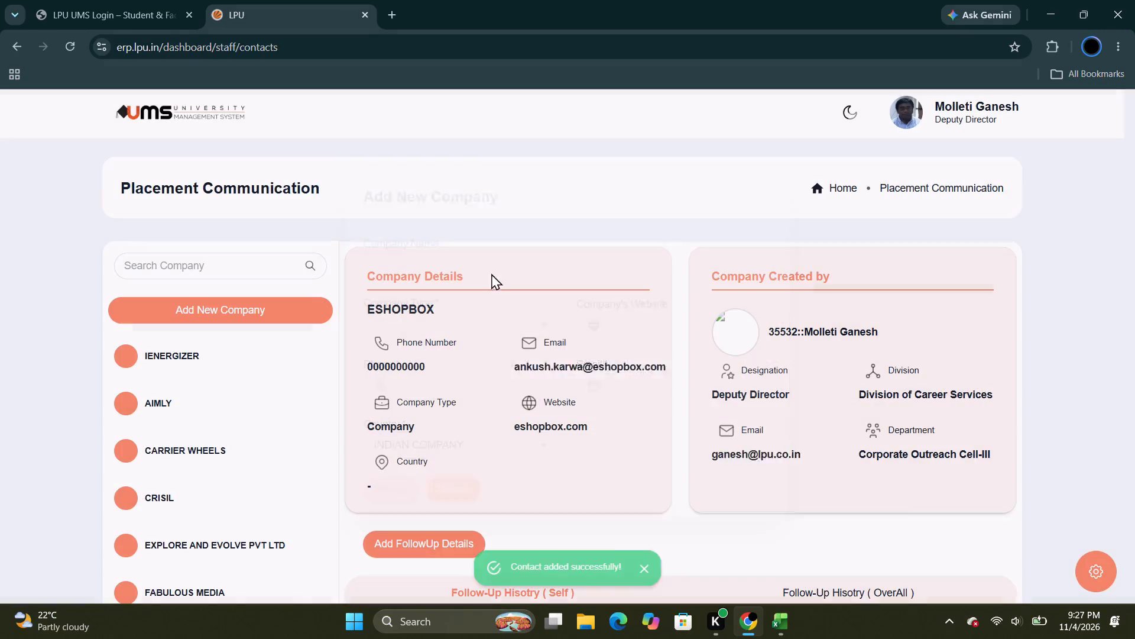
Copy the new company's name, reload the page, search for ESHOPBOX and select it from the company list.
{"action": "left_click_drag", "start_coordinate": [436, 305], "coordinate": [375, 312]}
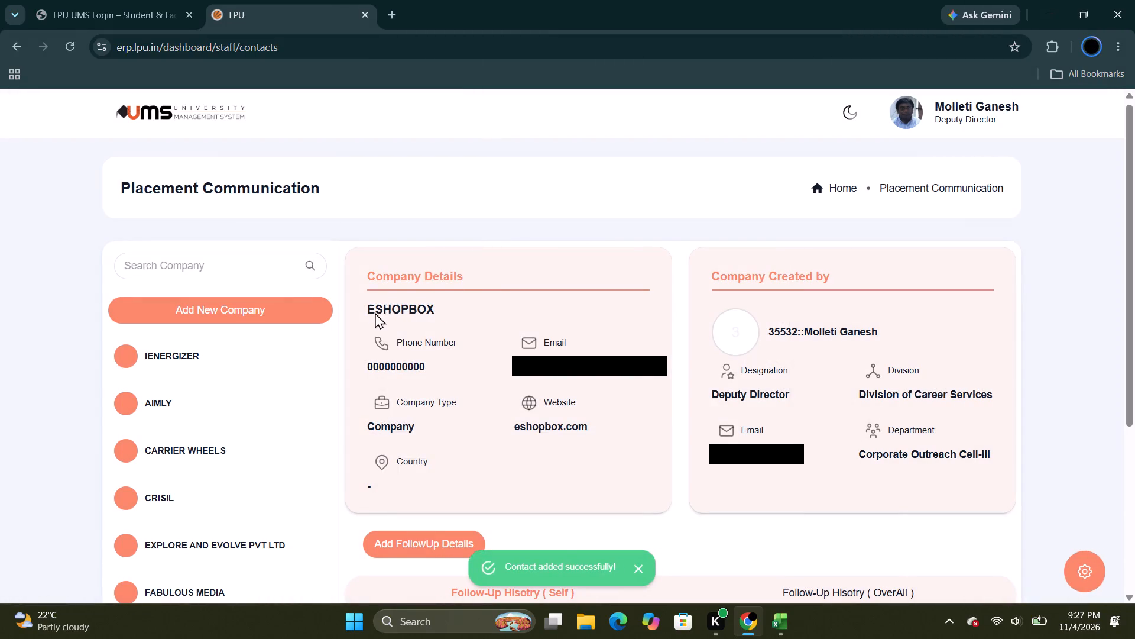
{"action": "left_click_drag", "start_coordinate": [375, 312], "coordinate": [367, 314]}
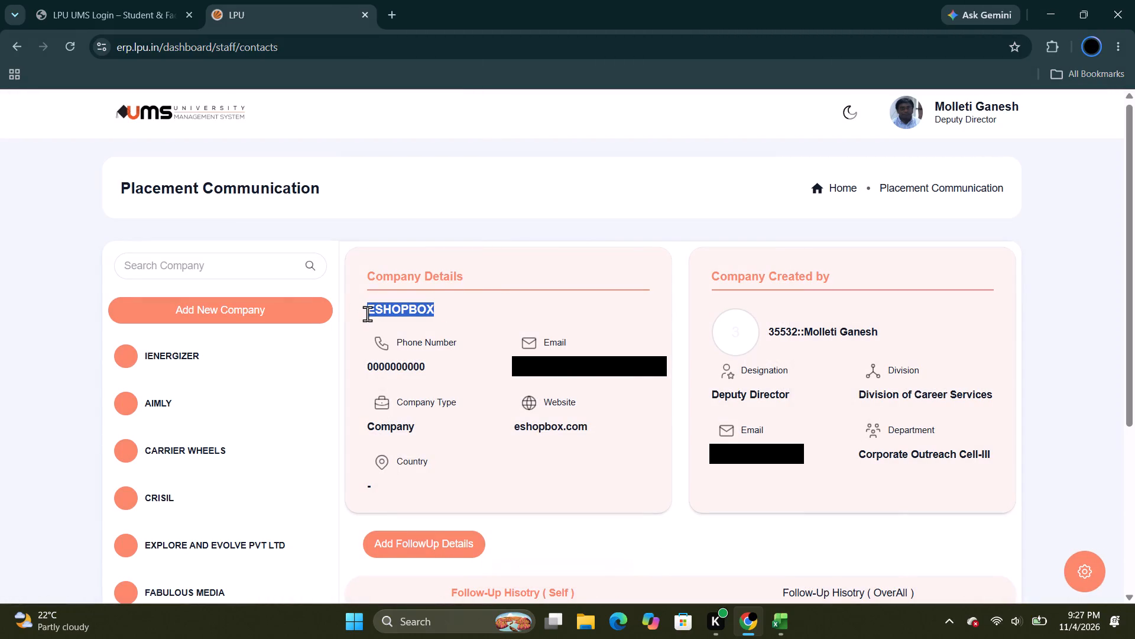
{"action": "key", "text": "ctrl+c"}
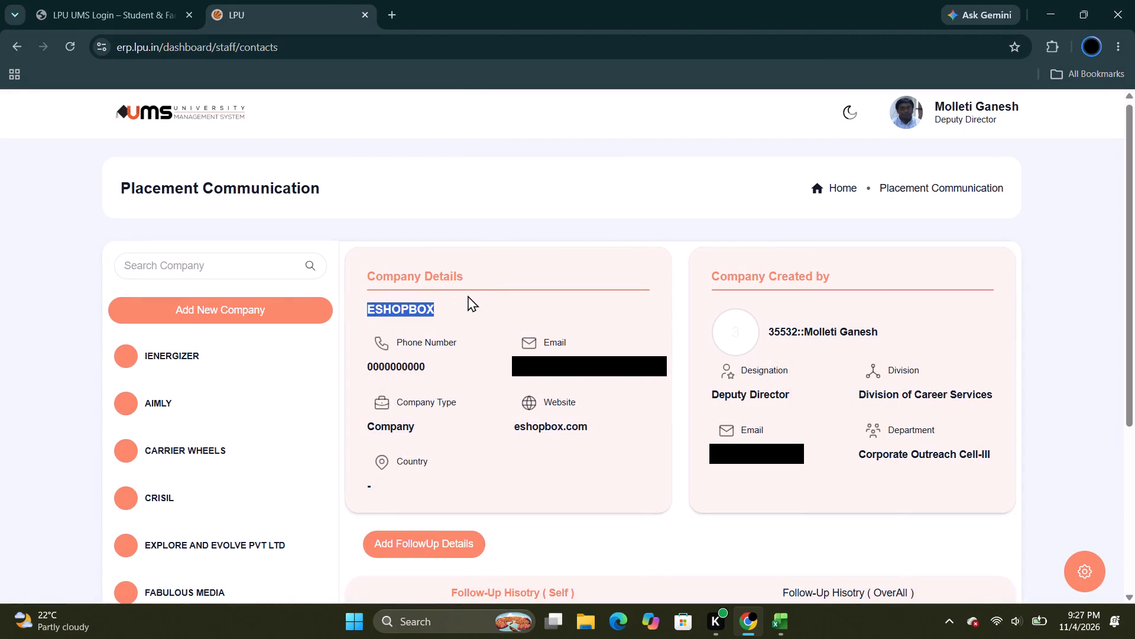
{"action": "left_click", "coordinate": [470, 295]}
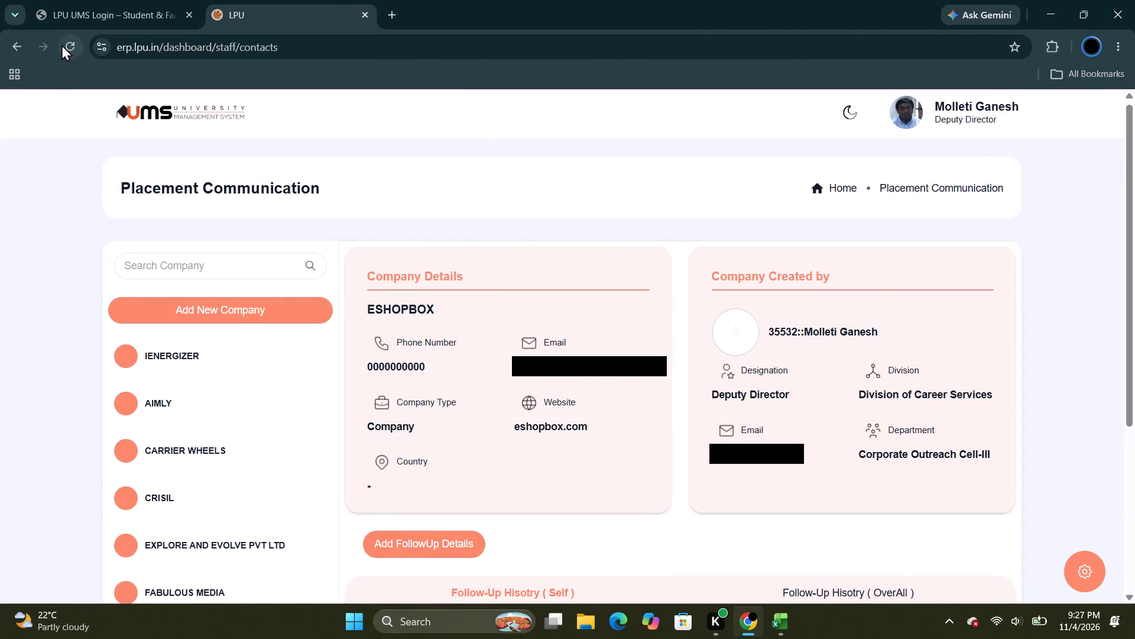
{"action": "left_click", "coordinate": [67, 45]}
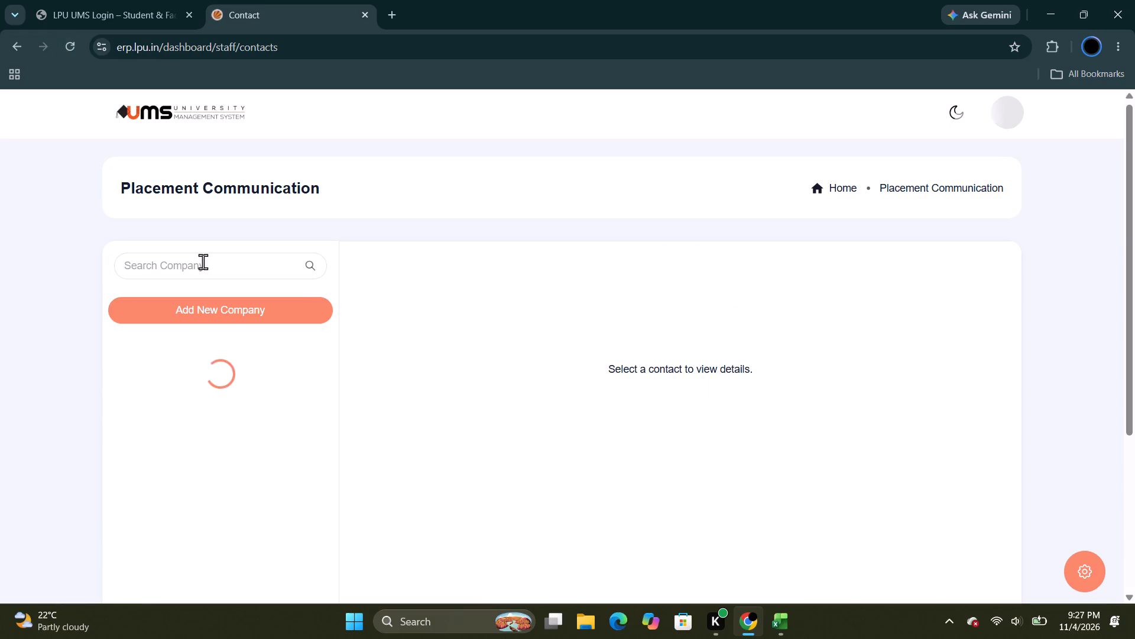
{"action": "left_click", "coordinate": [196, 258]}
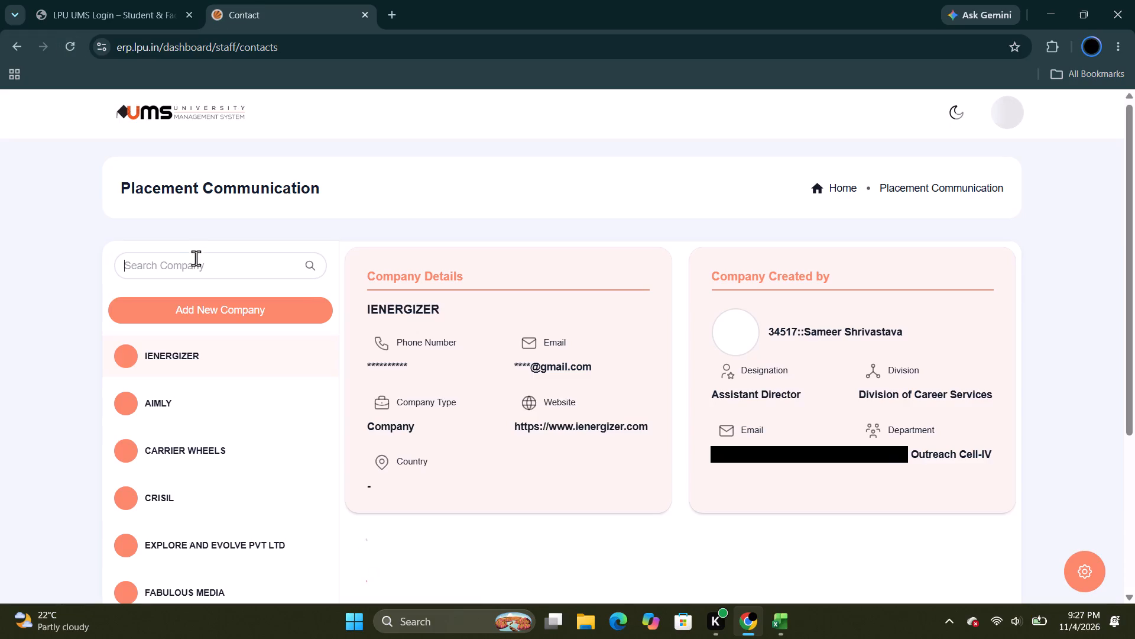
{"action": "key", "text": "ctrl+v"}
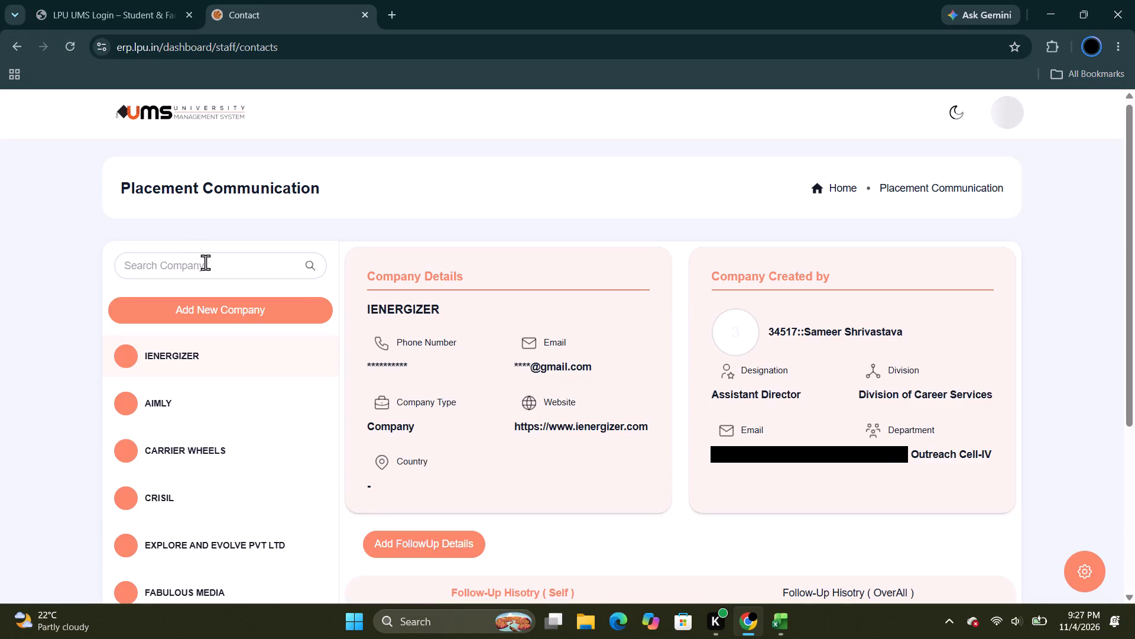
{"action": "left_click", "coordinate": [209, 356]}
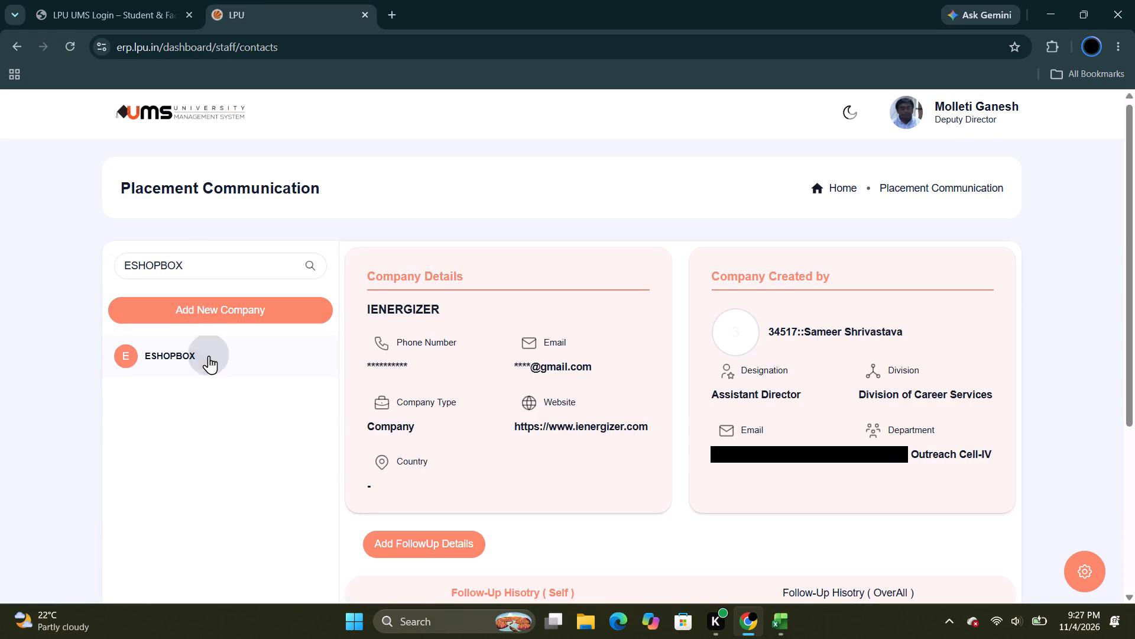
Start a new follow-up for ESHOPBOX with Email as the type of communication.
{"action": "left_click", "coordinate": [426, 546]}
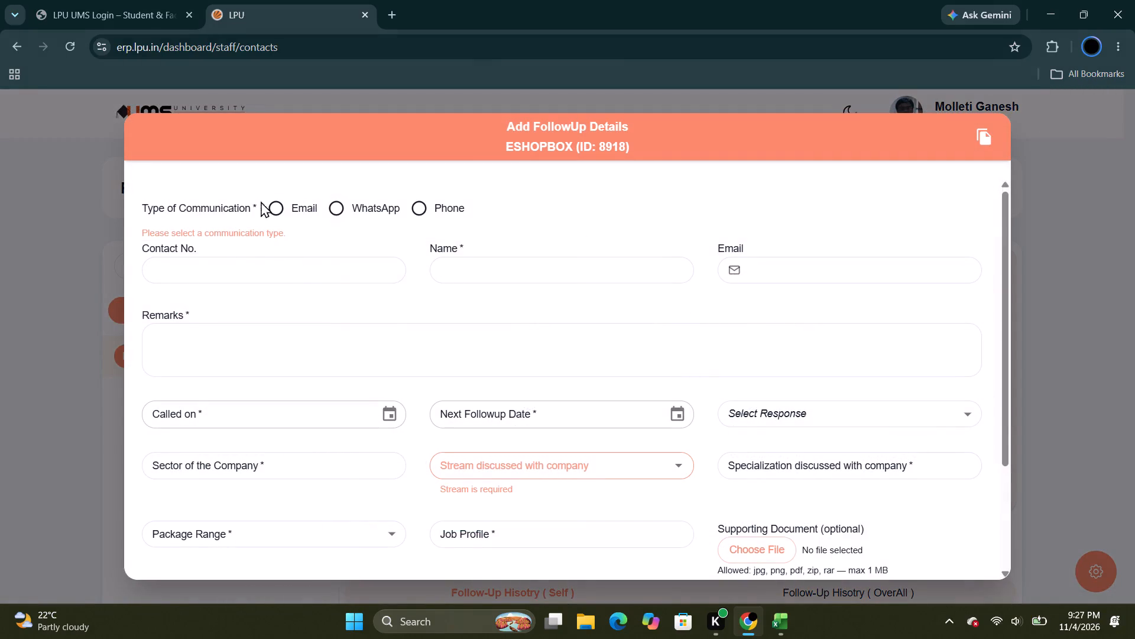
{"action": "left_click", "coordinate": [277, 212]}
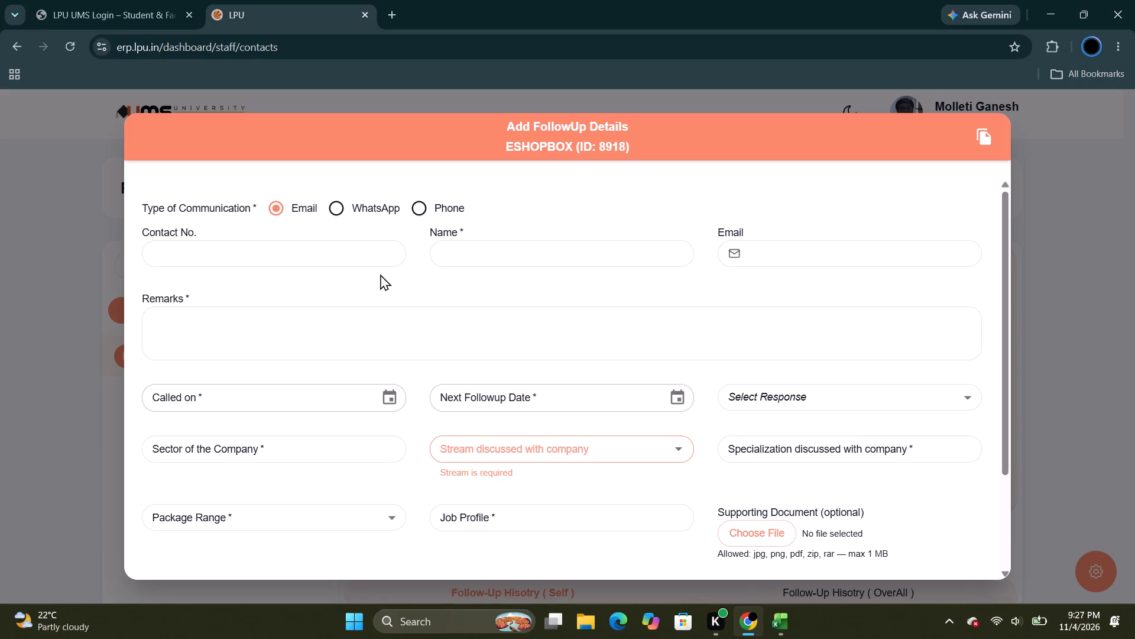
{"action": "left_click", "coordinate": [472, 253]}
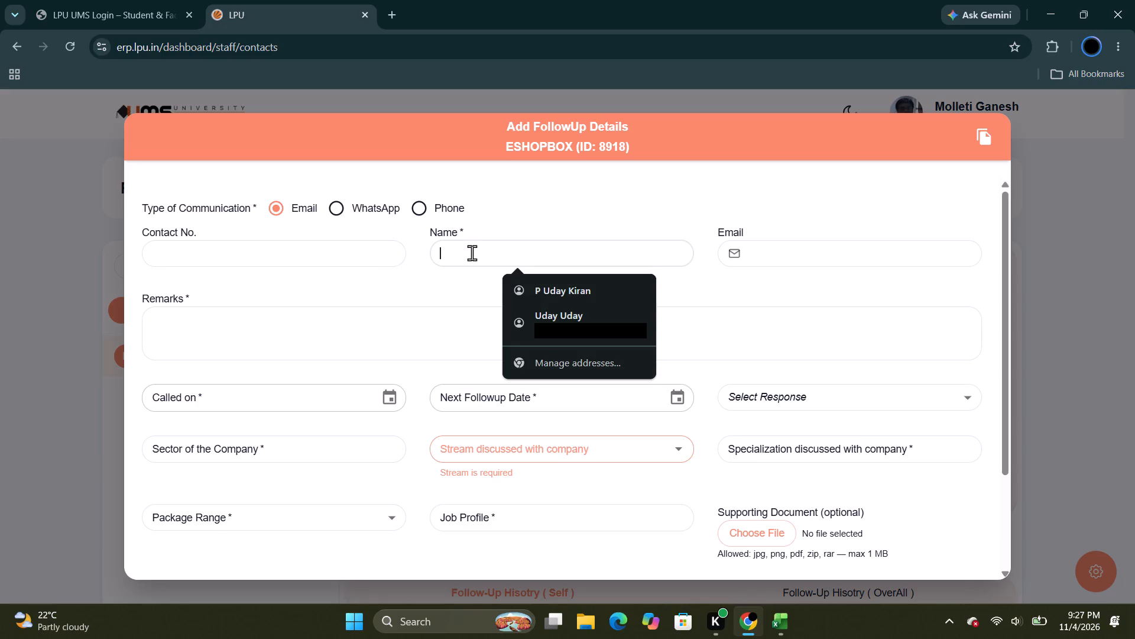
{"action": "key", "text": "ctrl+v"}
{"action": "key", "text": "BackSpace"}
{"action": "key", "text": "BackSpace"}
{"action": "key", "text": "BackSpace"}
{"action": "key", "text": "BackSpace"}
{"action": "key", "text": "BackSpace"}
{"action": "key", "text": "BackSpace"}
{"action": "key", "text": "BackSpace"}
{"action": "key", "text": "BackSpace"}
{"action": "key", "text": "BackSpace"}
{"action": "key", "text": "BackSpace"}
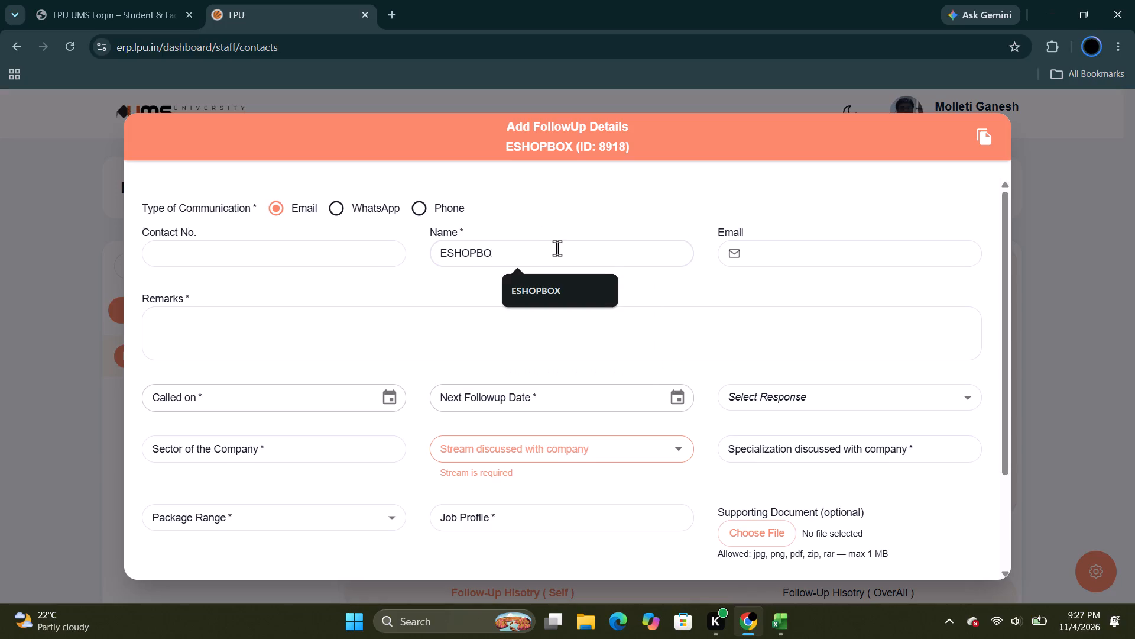
Fill the follow-up's contact name and email from row 158 of the Excel workbook, trimming each to its own part.
{"action": "key", "text": "BackSpace"}
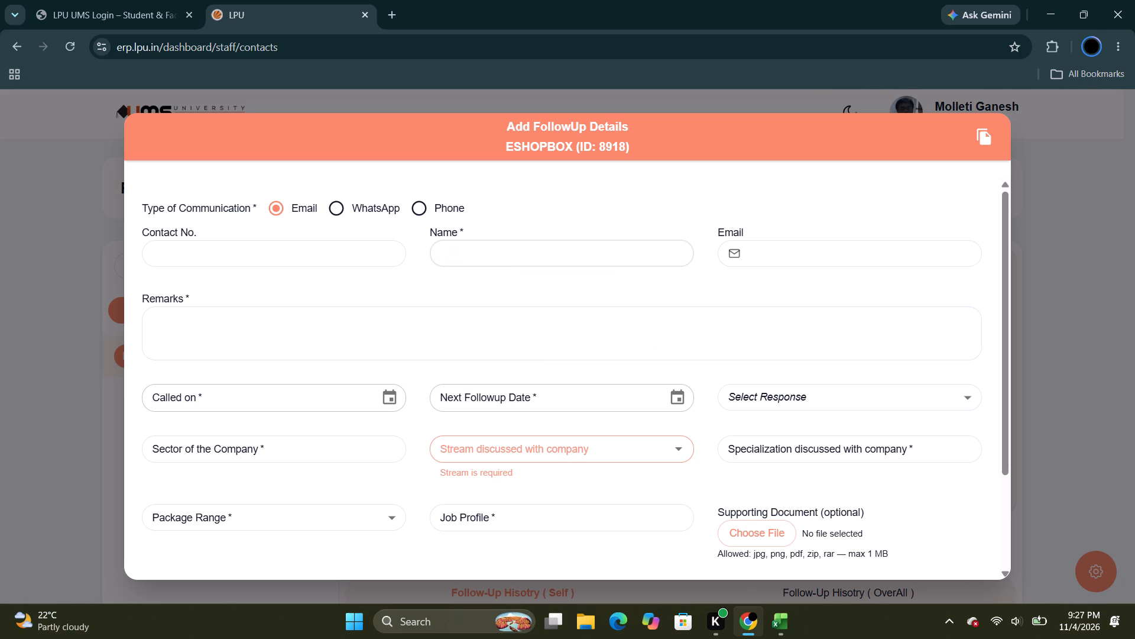
{"action": "key", "text": "alt+Tab"}
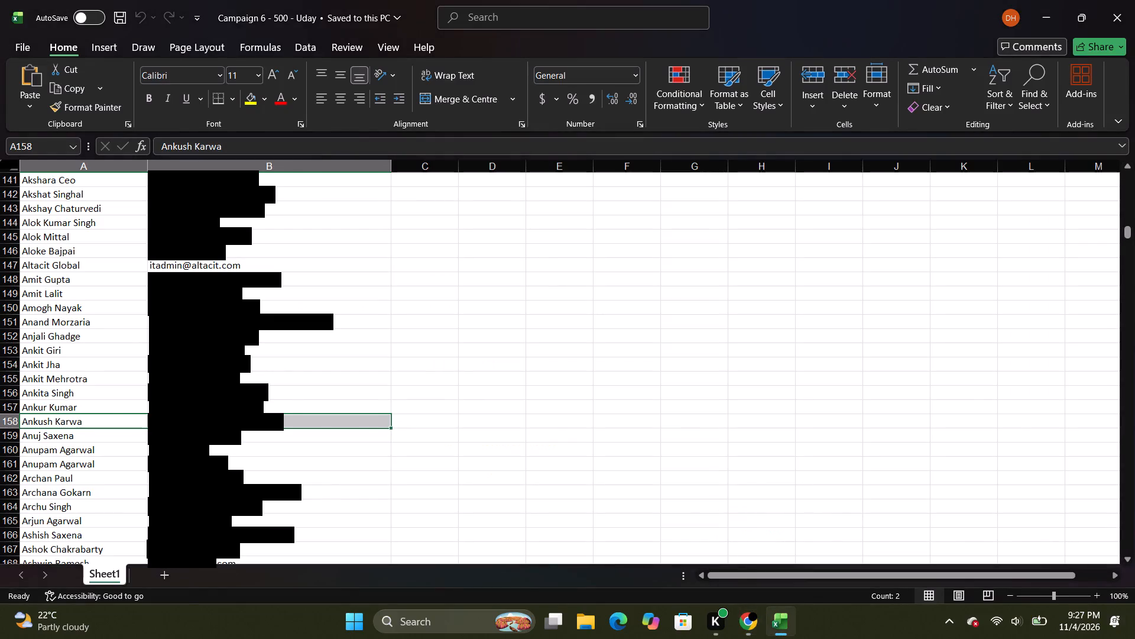
{"action": "key", "text": "ctrl+c"}
{"action": "key", "text": "alt+Tab"}
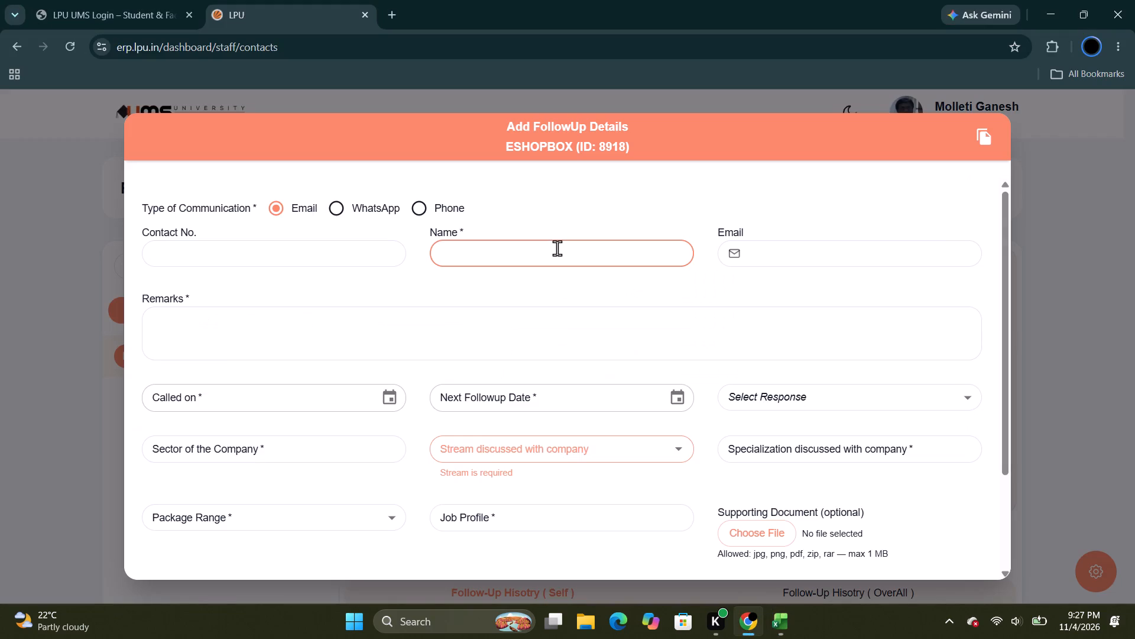
{"action": "key", "text": "ctrl+v"}
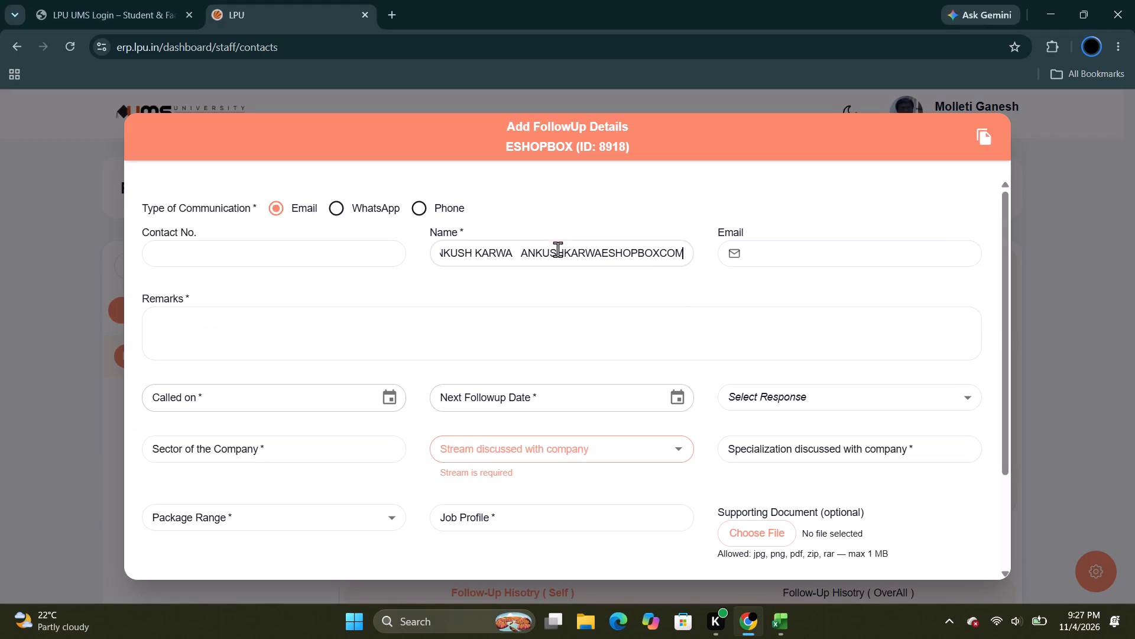
{"action": "left_click_drag", "start_coordinate": [516, 251], "coordinate": [654, 252]}
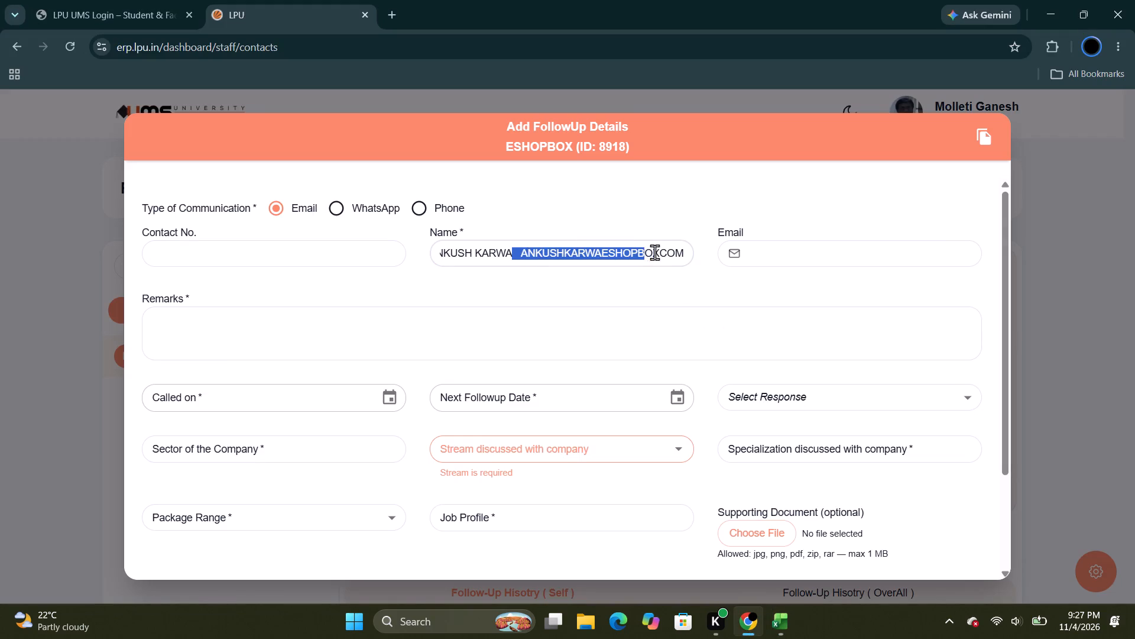
{"action": "left_click_drag", "start_coordinate": [654, 252], "coordinate": [696, 254]}
{"action": "key", "text": "BackSpace"}
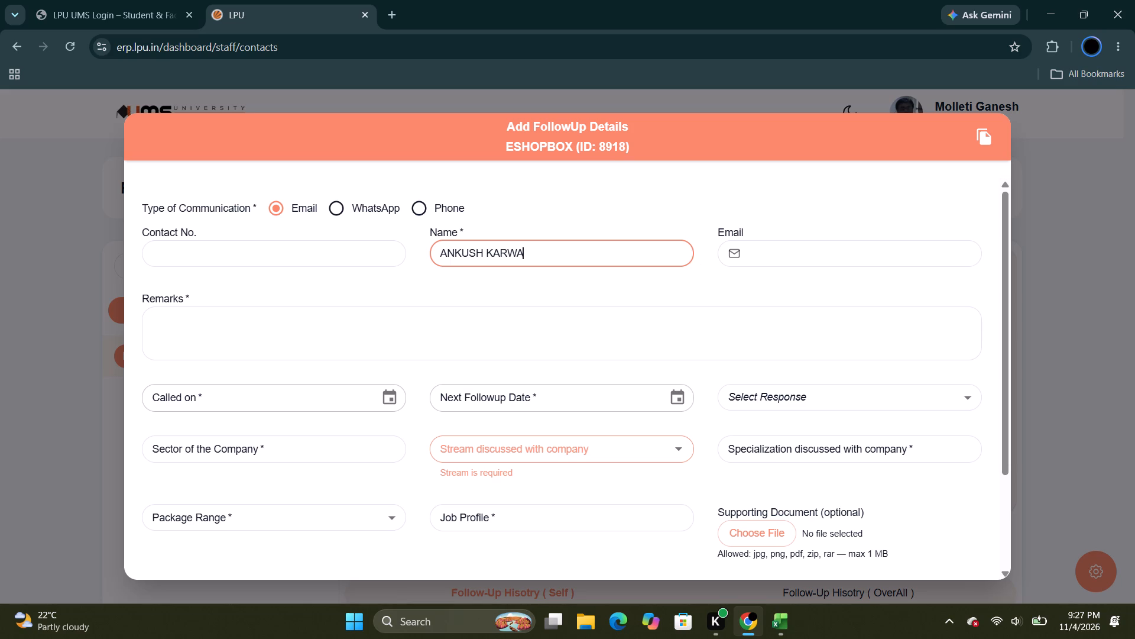
{"action": "left_click", "coordinate": [768, 256]}
{"action": "key", "text": "ctrl+v"}
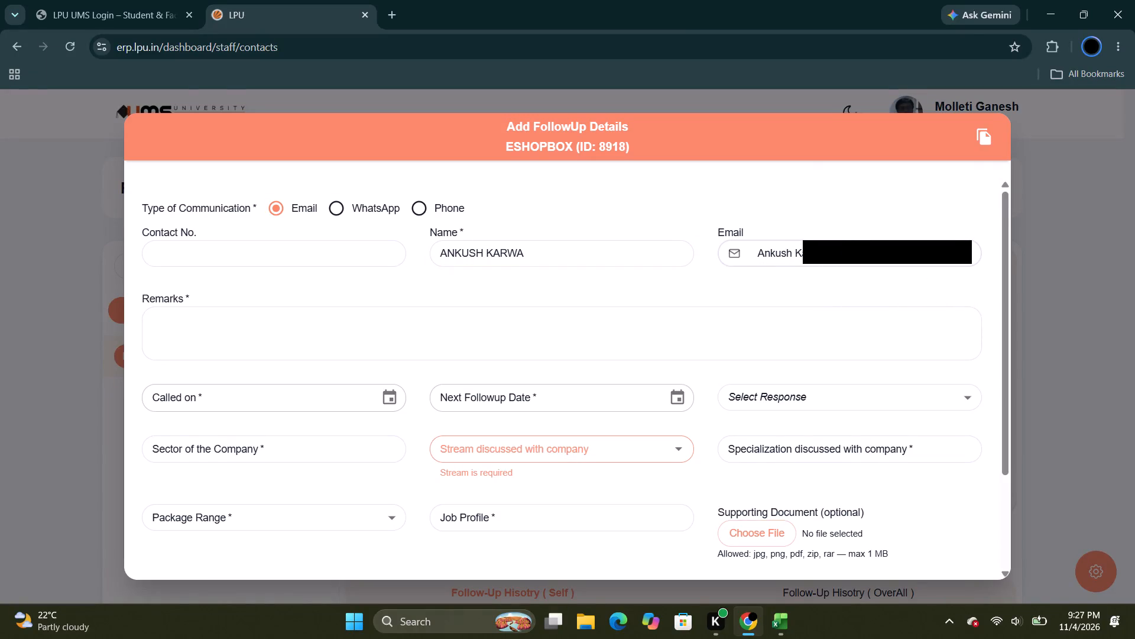
{"action": "left_click_drag", "start_coordinate": [823, 252], "coordinate": [726, 273]}
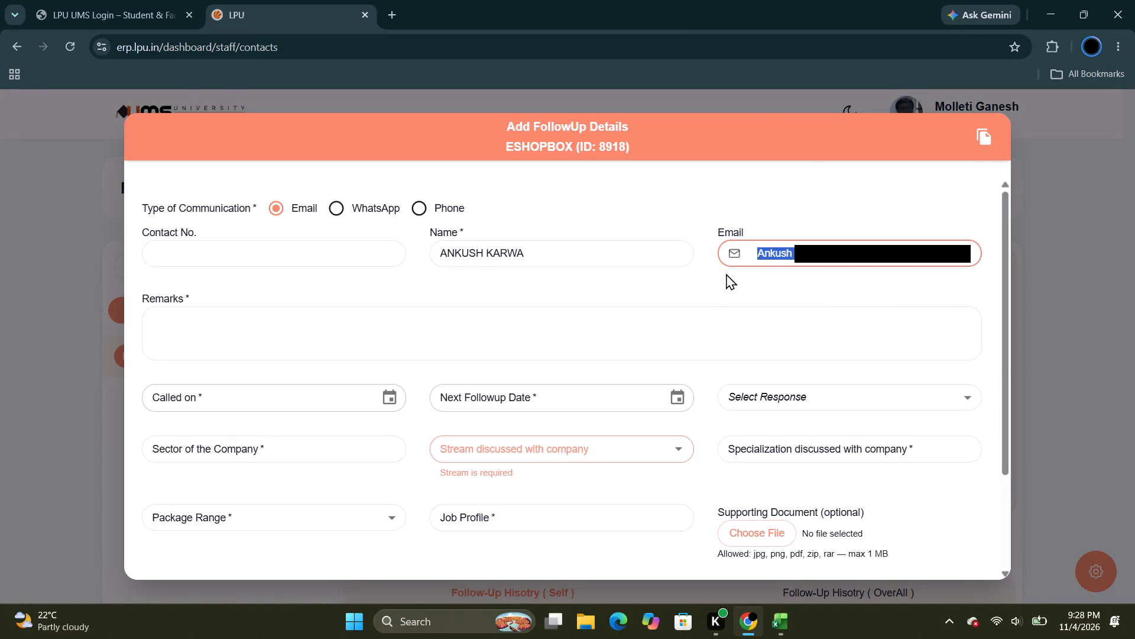
{"action": "key", "text": "BackSpace"}
Enter the remark EMAIL HAS BEEN SENT, called-on date 31/10/2026, next follow-up date 05/11/2026 and response Cold.
{"action": "left_click", "coordinate": [507, 315]}
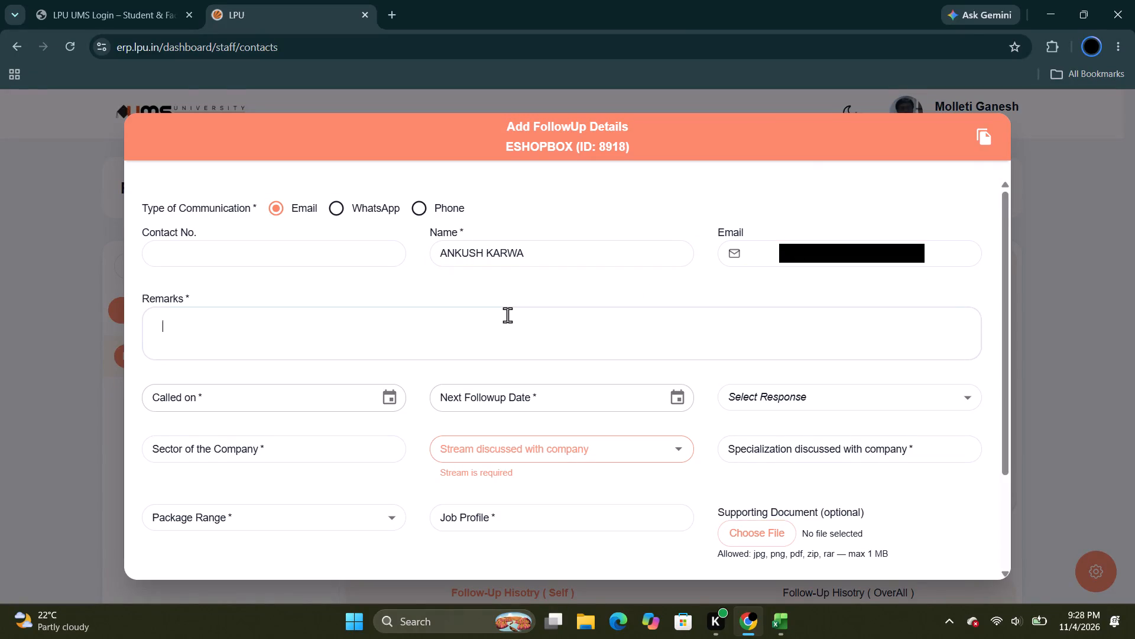
{"action": "type", "text": "email has been sent"}
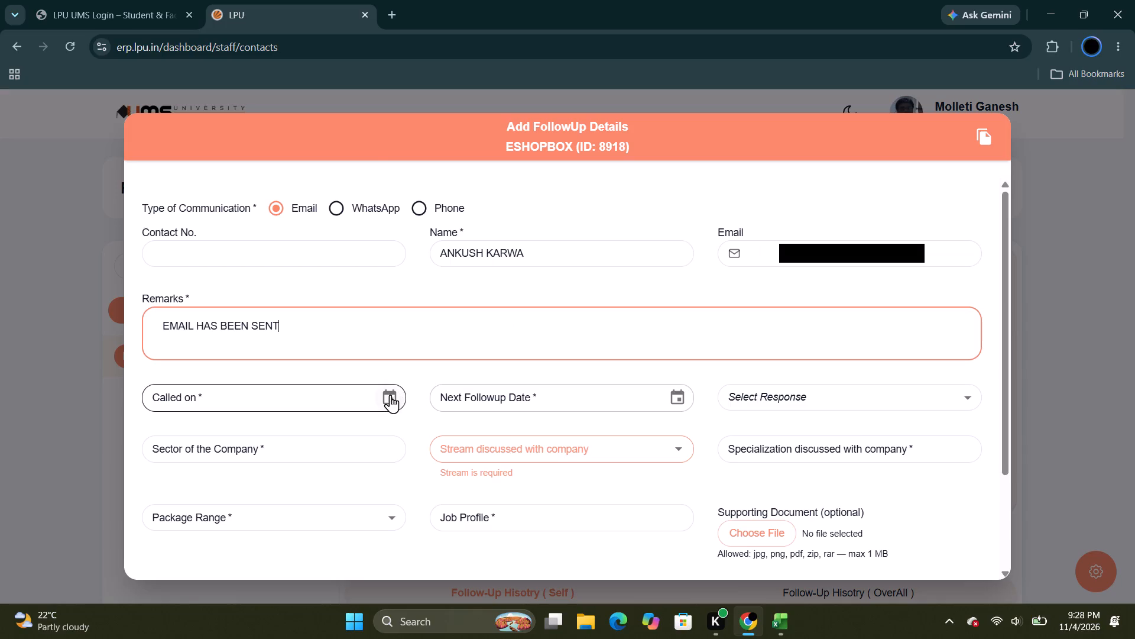
{"action": "left_click", "coordinate": [390, 395]}
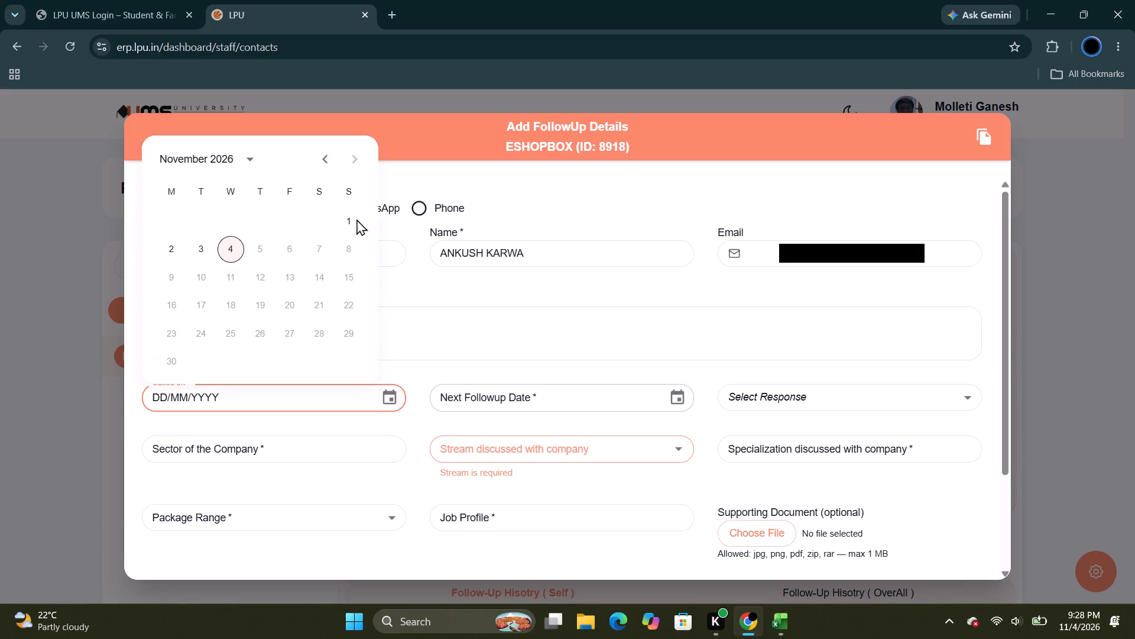
{"action": "left_click", "coordinate": [325, 167]}
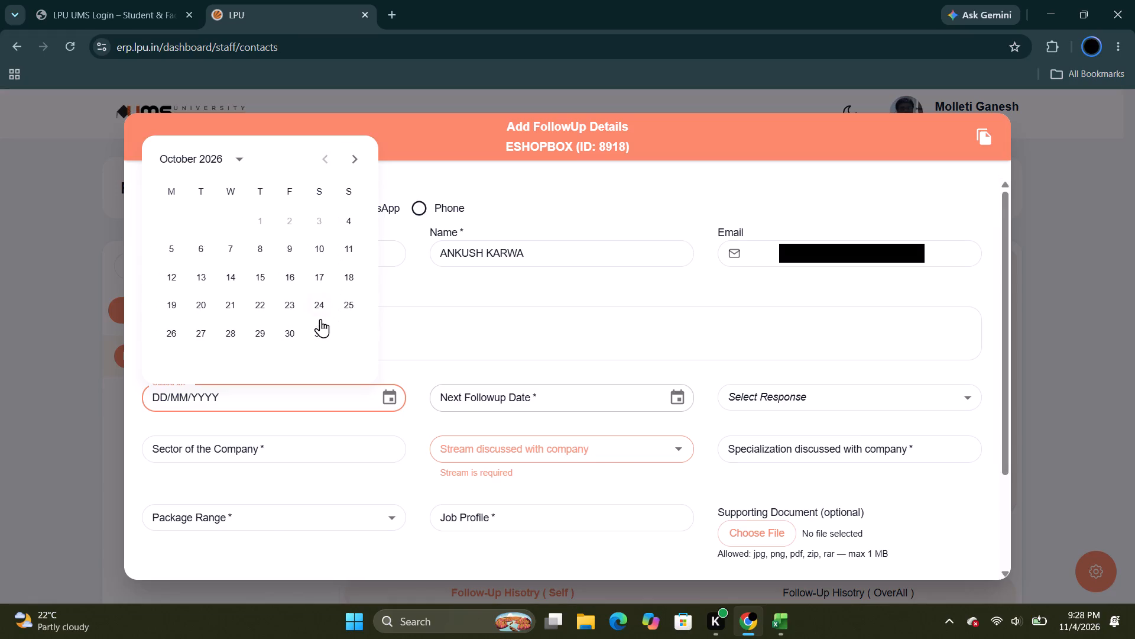
{"action": "left_click", "coordinate": [320, 325]}
{"action": "left_click", "coordinate": [677, 399]}
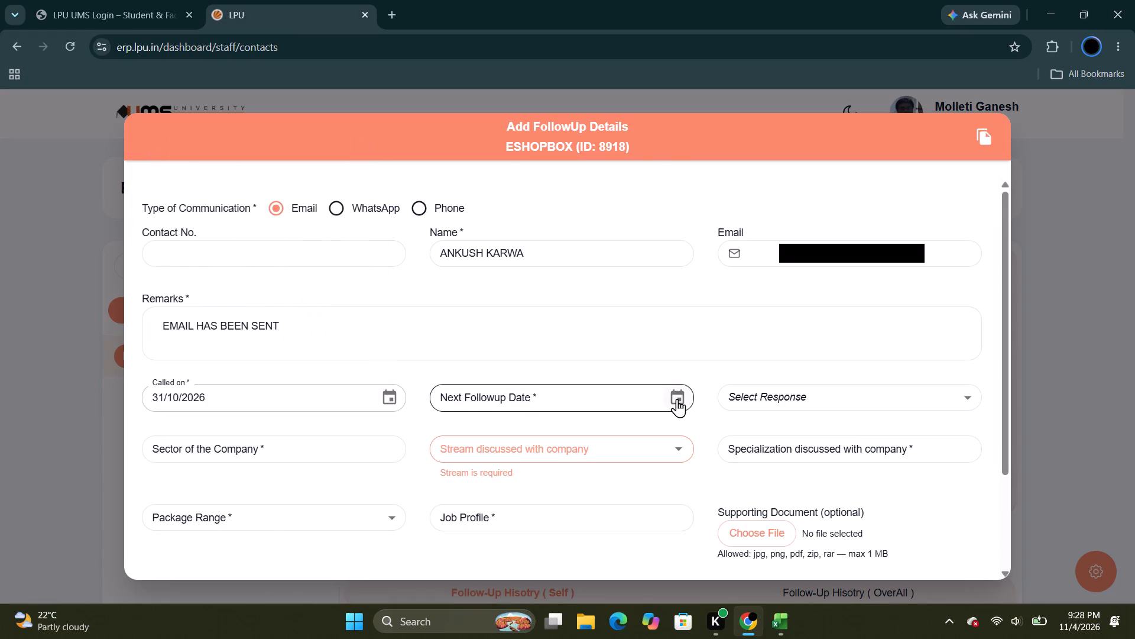
{"action": "left_click", "coordinate": [545, 248]}
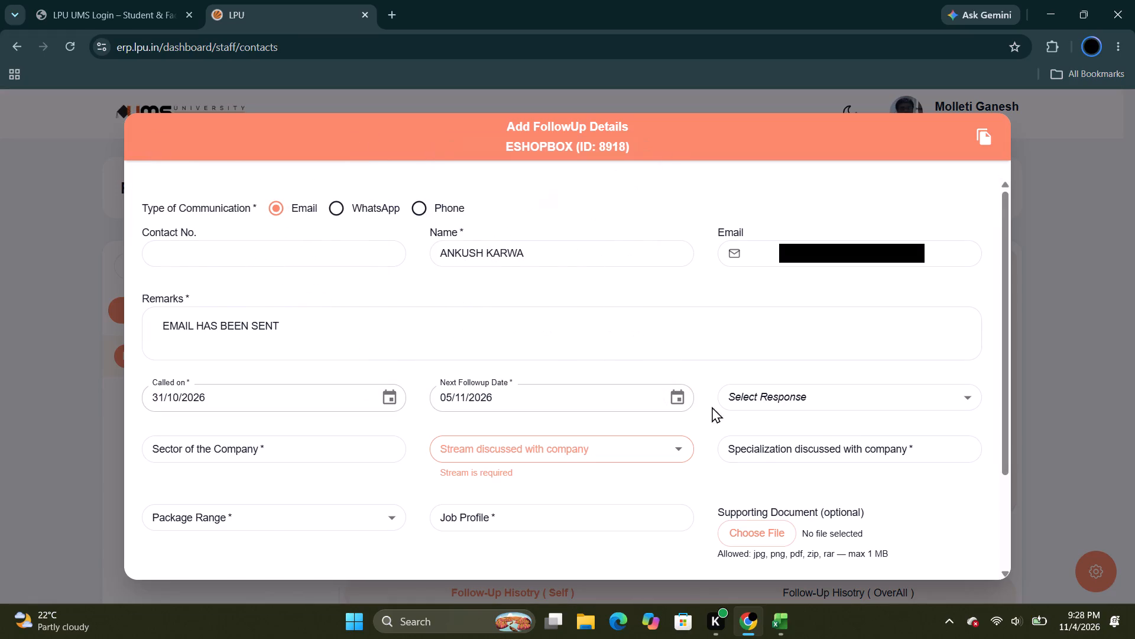
{"action": "left_click", "coordinate": [784, 404]}
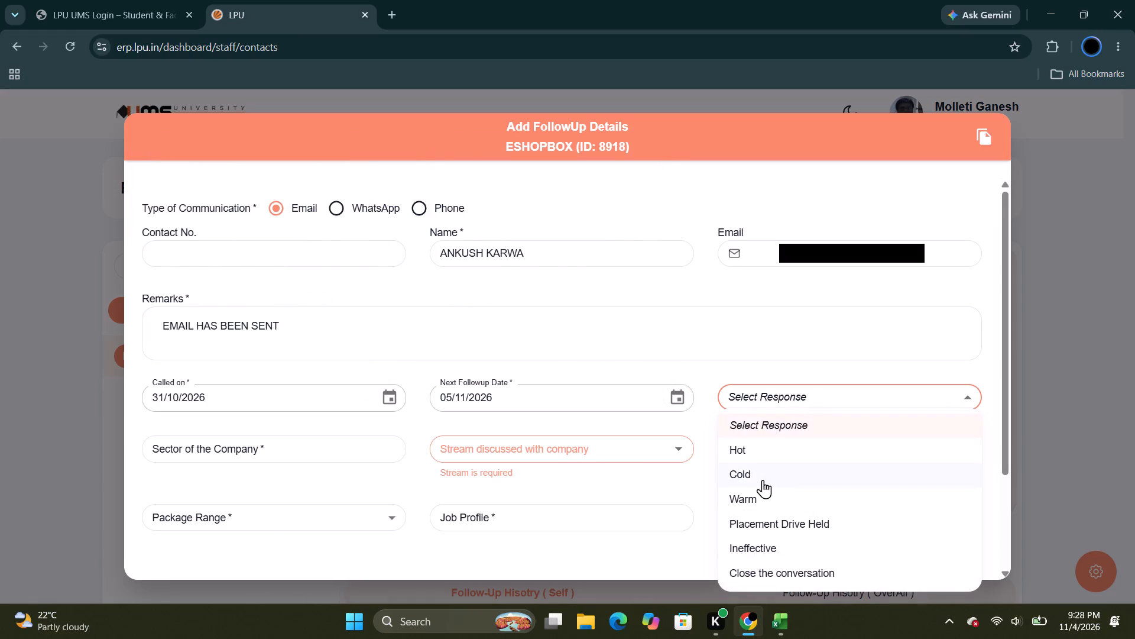
{"action": "left_click", "coordinate": [763, 479]}
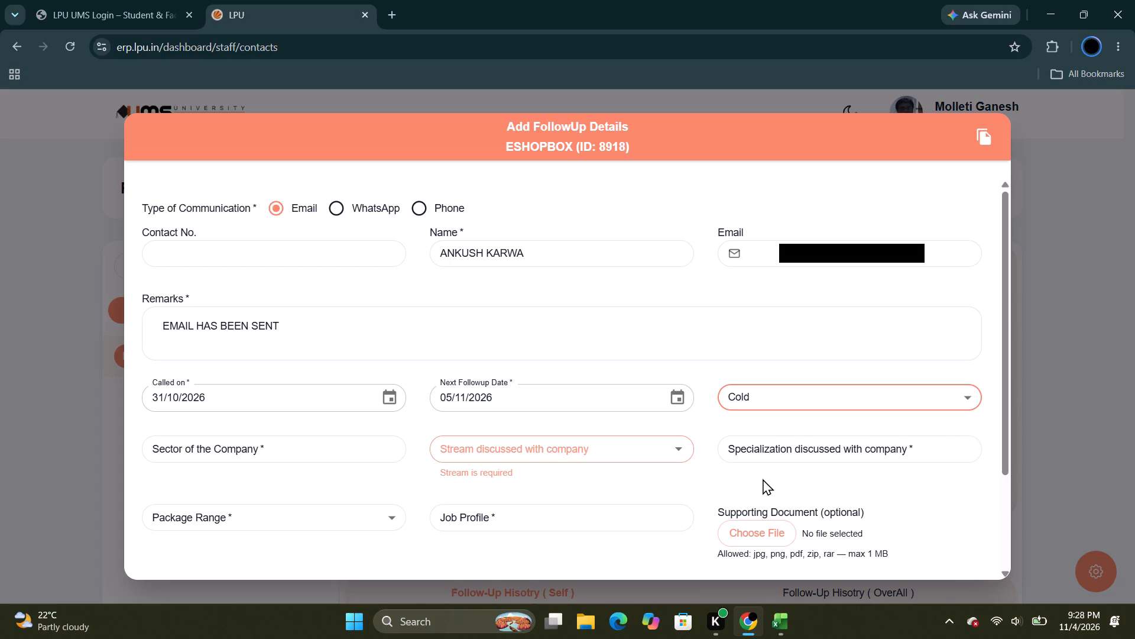
Set the sector to IT SOFTWARE DEVELOPMENT, the stream discussed to CSE/IT and the specialization to ALL CSE.
{"action": "left_click", "coordinate": [374, 451]}
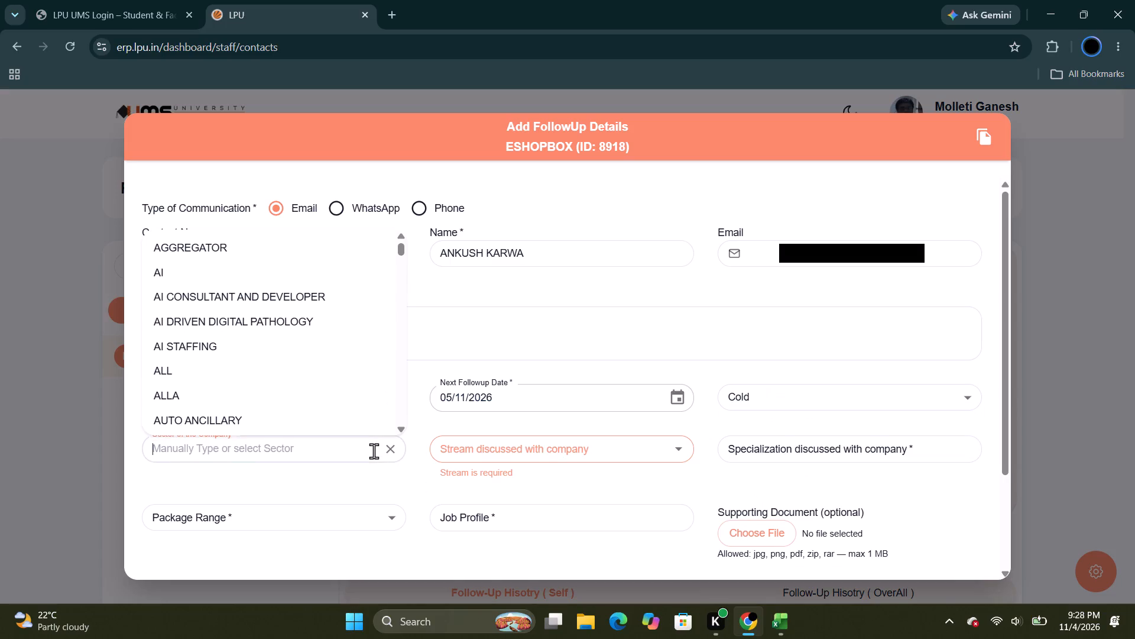
{"action": "type", "text": "softw"}
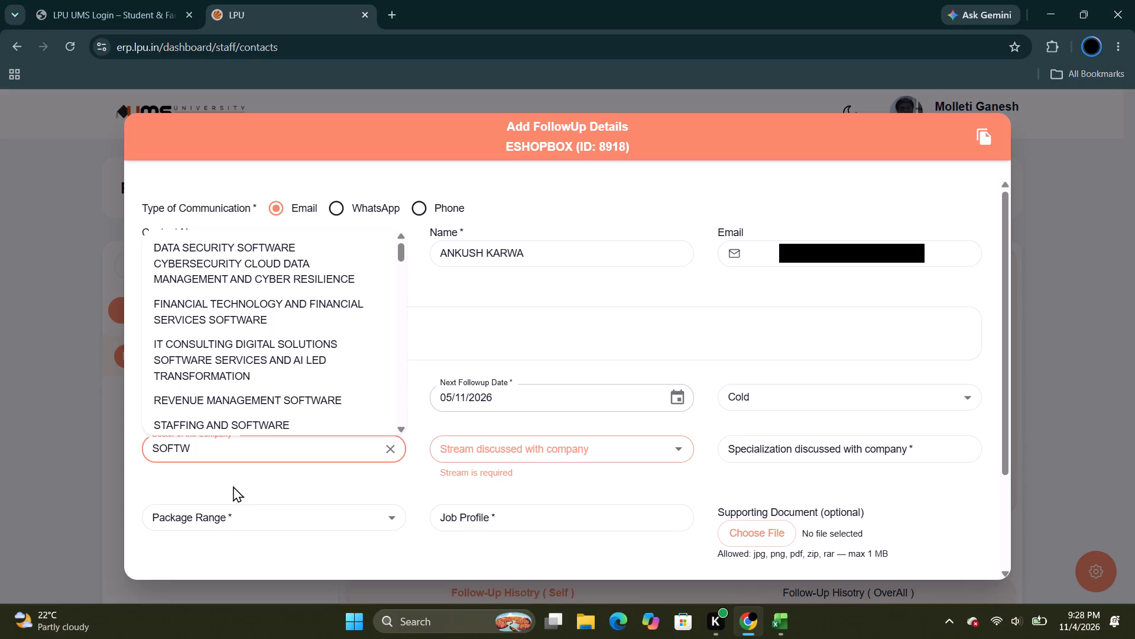
{"action": "type", "text": "are"}
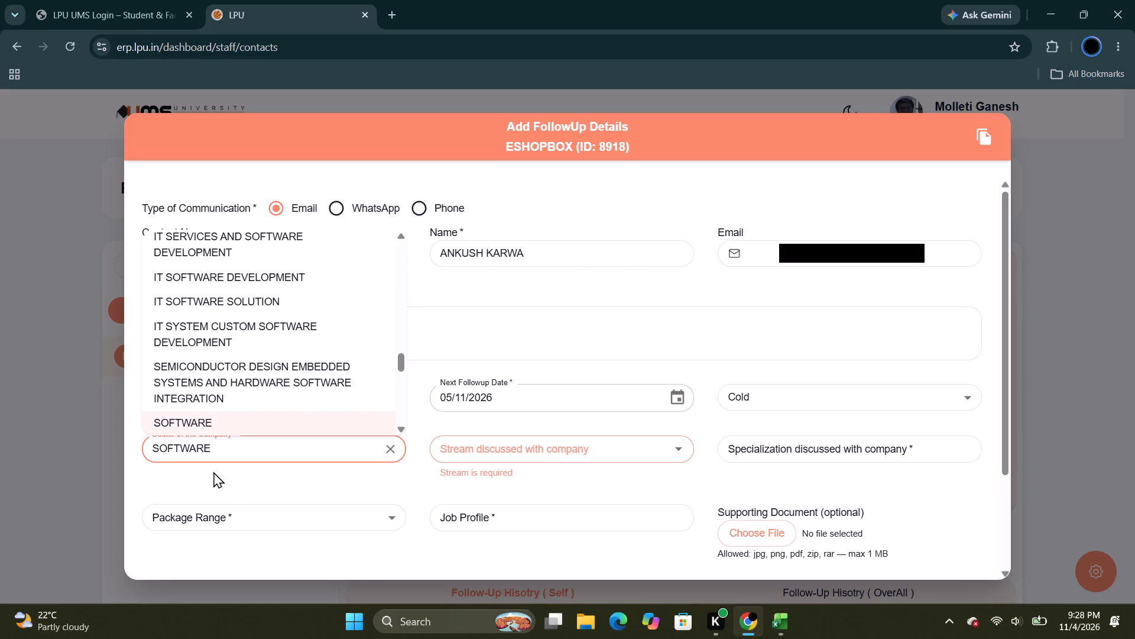
{"action": "left_click", "coordinate": [225, 281]}
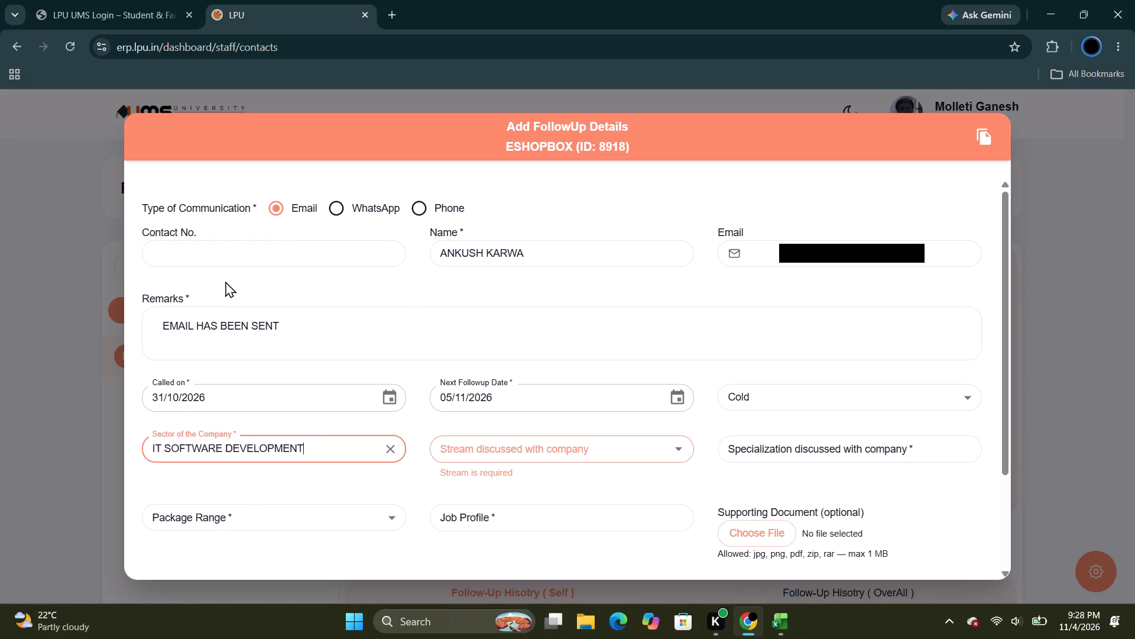
{"action": "left_click", "coordinate": [580, 438]}
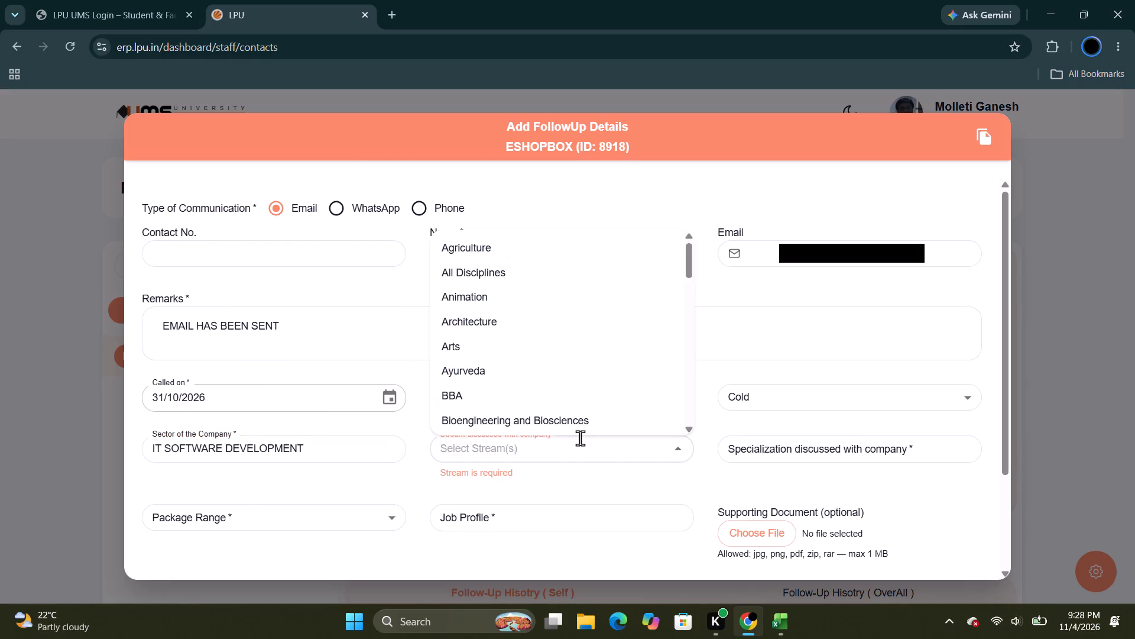
{"action": "type", "text": "it"}
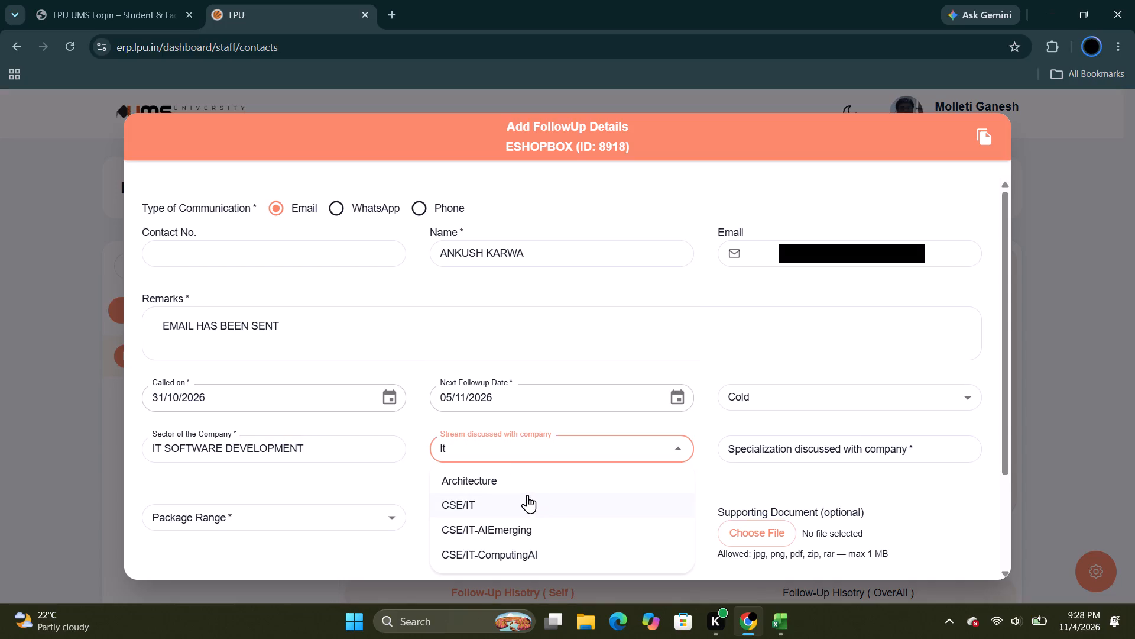
{"action": "left_click", "coordinate": [512, 502]}
{"action": "left_click", "coordinate": [791, 444]}
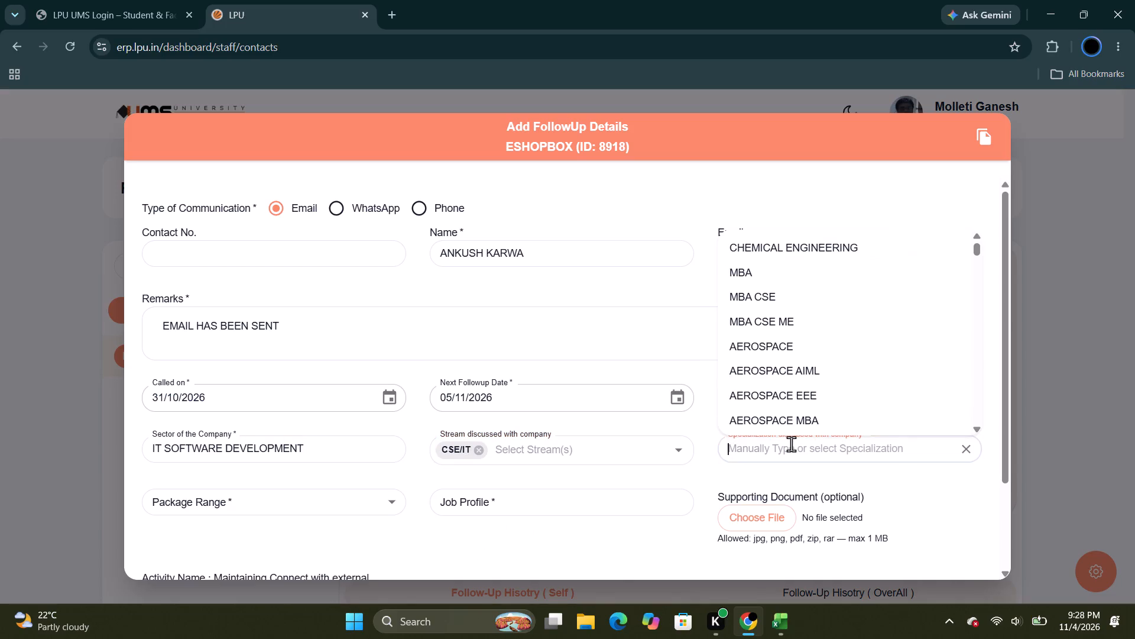
{"action": "type", "text": "all"}
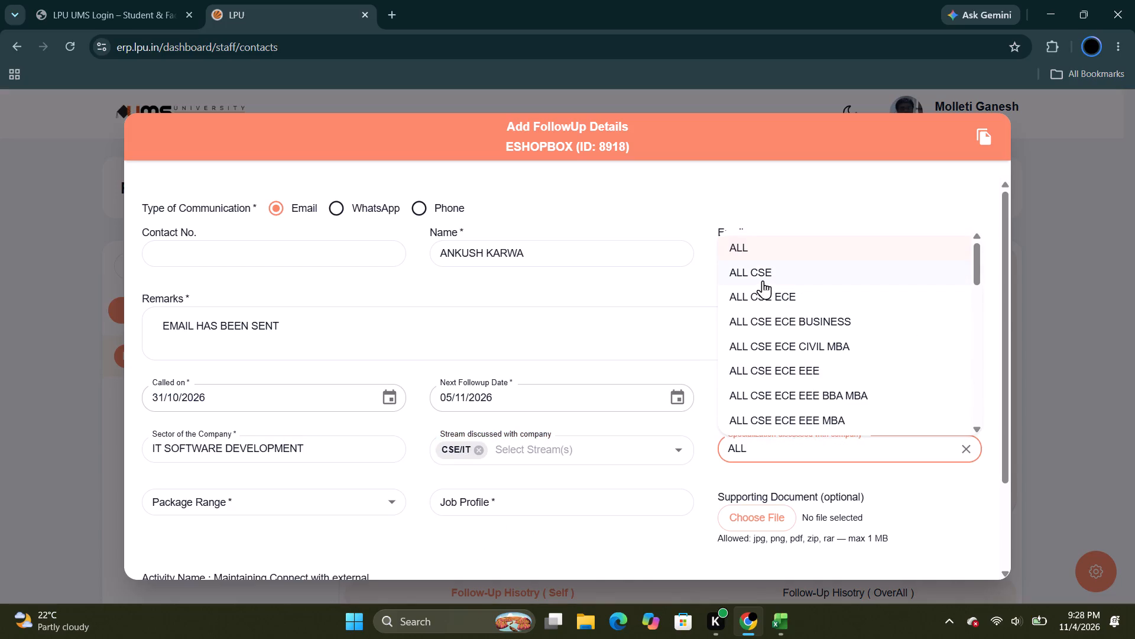
{"action": "left_click", "coordinate": [763, 280]}
Set the package range to 06-07 Lakh and the job profile to SOFTWARE DEVELOPMENT.
{"action": "scroll", "coordinate": [570, 293], "scroll_direction": "down", "scroll_amount": 1}
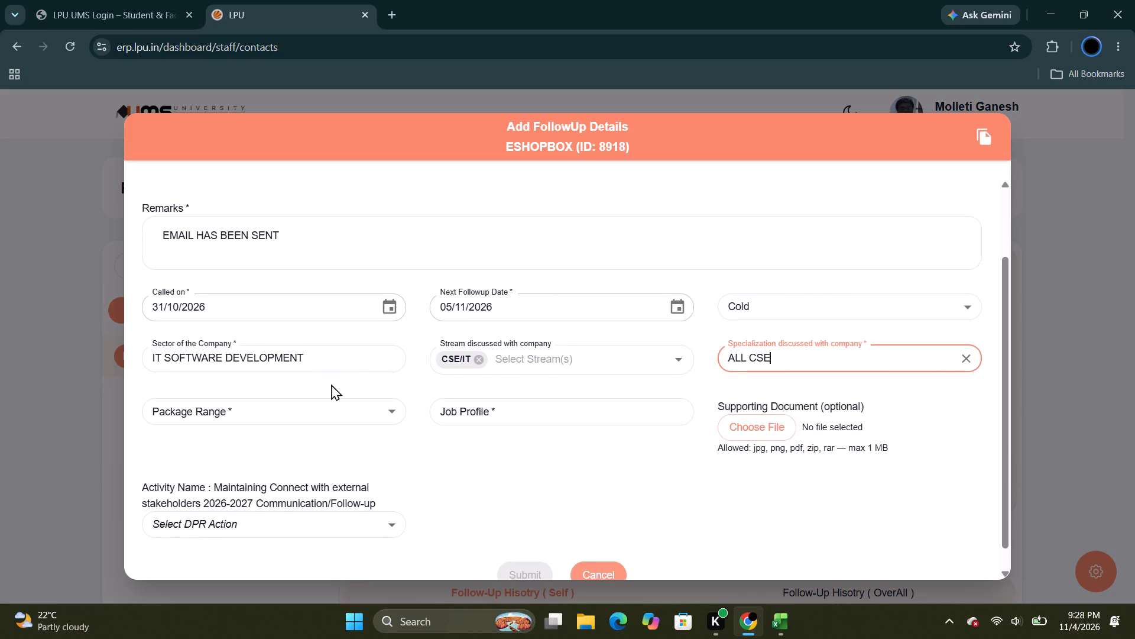
{"action": "left_click", "coordinate": [293, 419]}
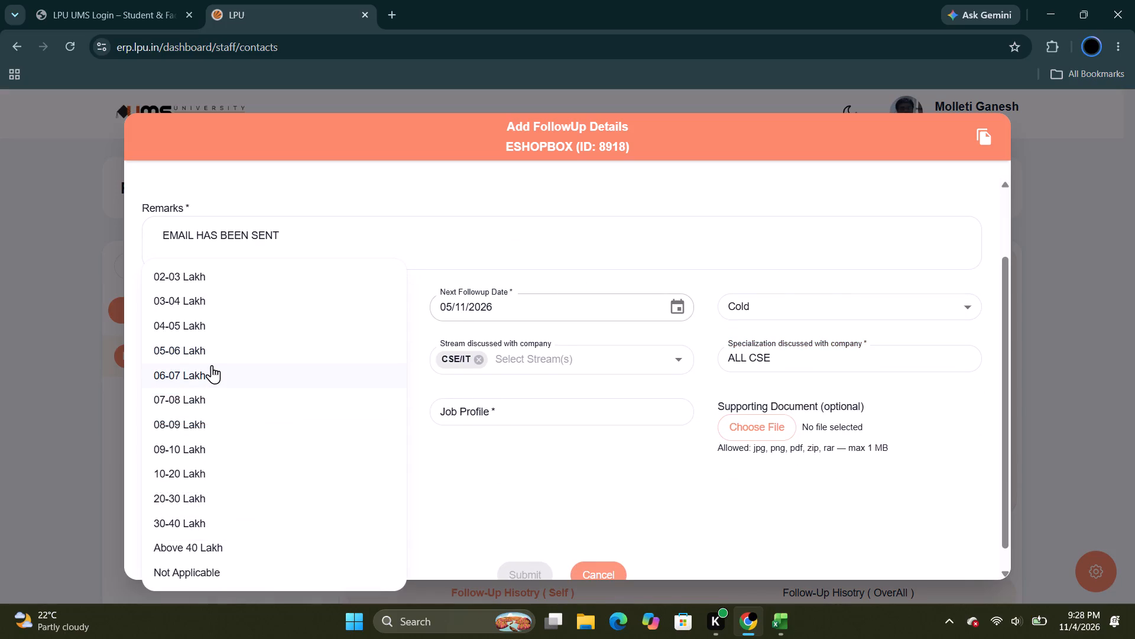
{"action": "left_click", "coordinate": [212, 365]}
{"action": "left_click", "coordinate": [553, 408]}
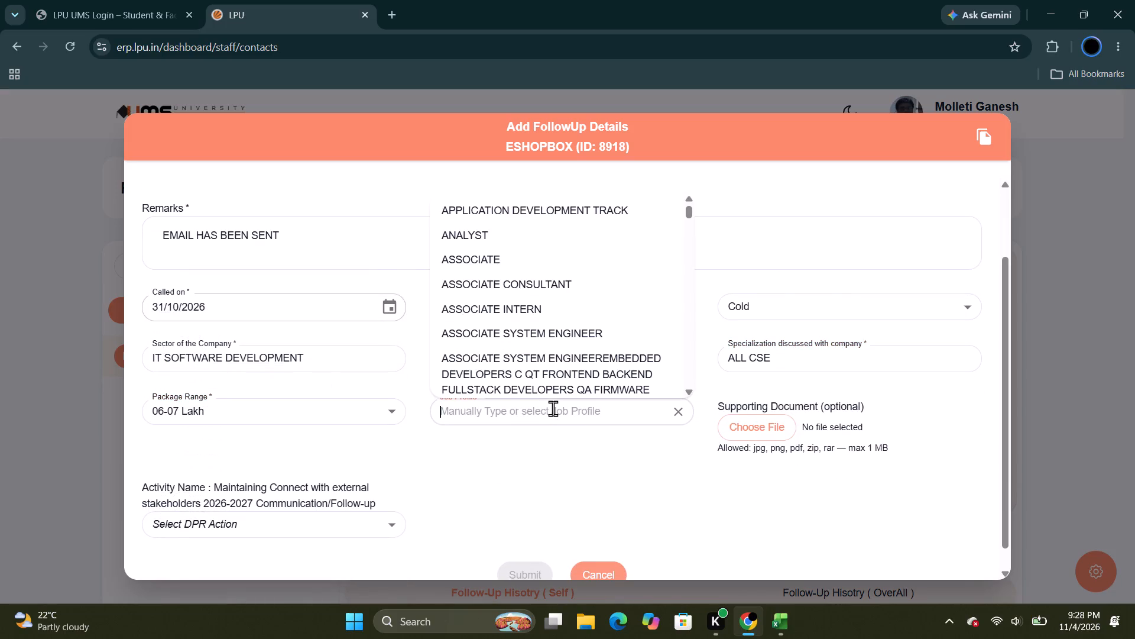
{"action": "type", "text": "so"}
{"action": "type", "text": "ft"}
{"action": "key", "text": "w"}
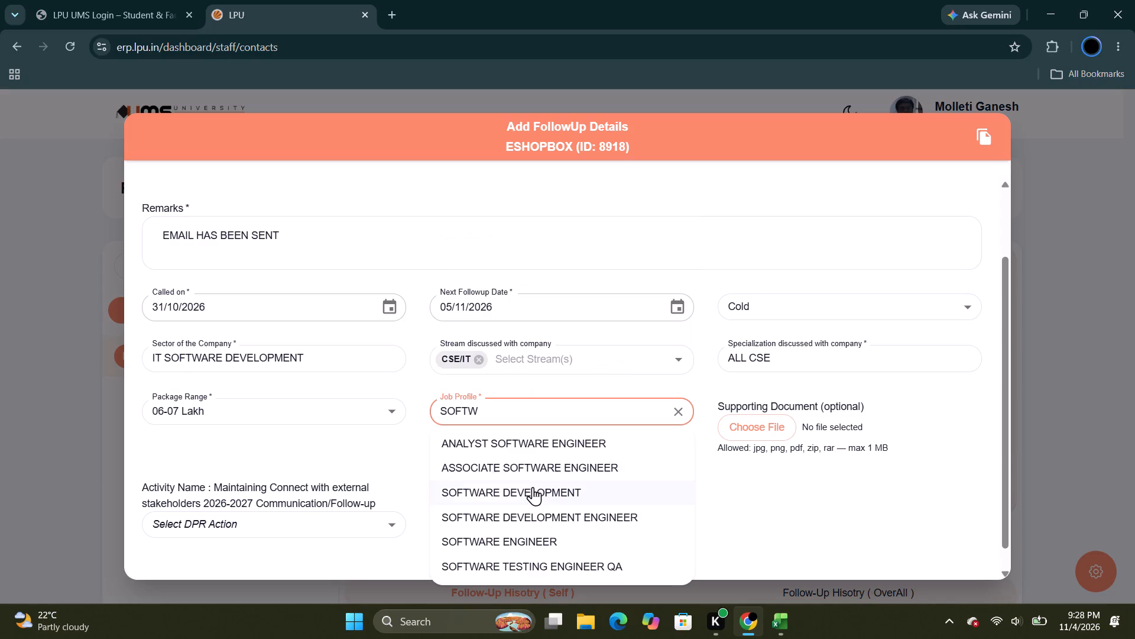
{"action": "left_click", "coordinate": [532, 490]}
Choose Sending Invitation Letters /Greetings as the DPR action and submit the ESHOPBOX follow-up.
{"action": "left_click", "coordinate": [273, 525]}
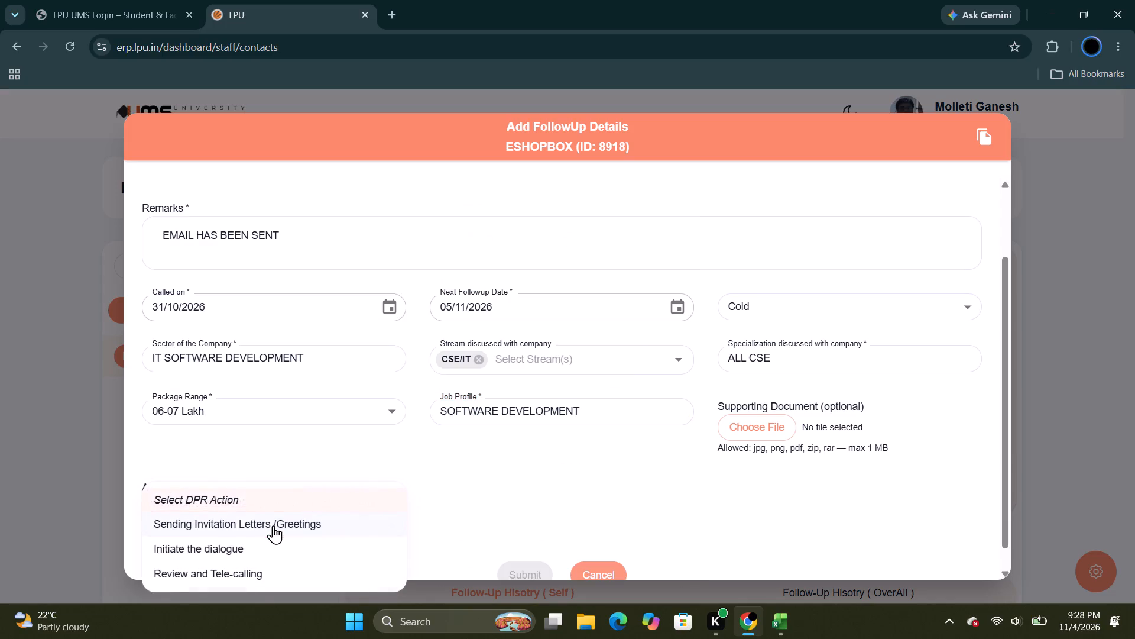
{"action": "left_click", "coordinate": [276, 518]}
{"action": "scroll", "coordinate": [504, 490], "scroll_direction": "right", "scroll_amount": 1}
{"action": "left_click", "coordinate": [520, 554]}
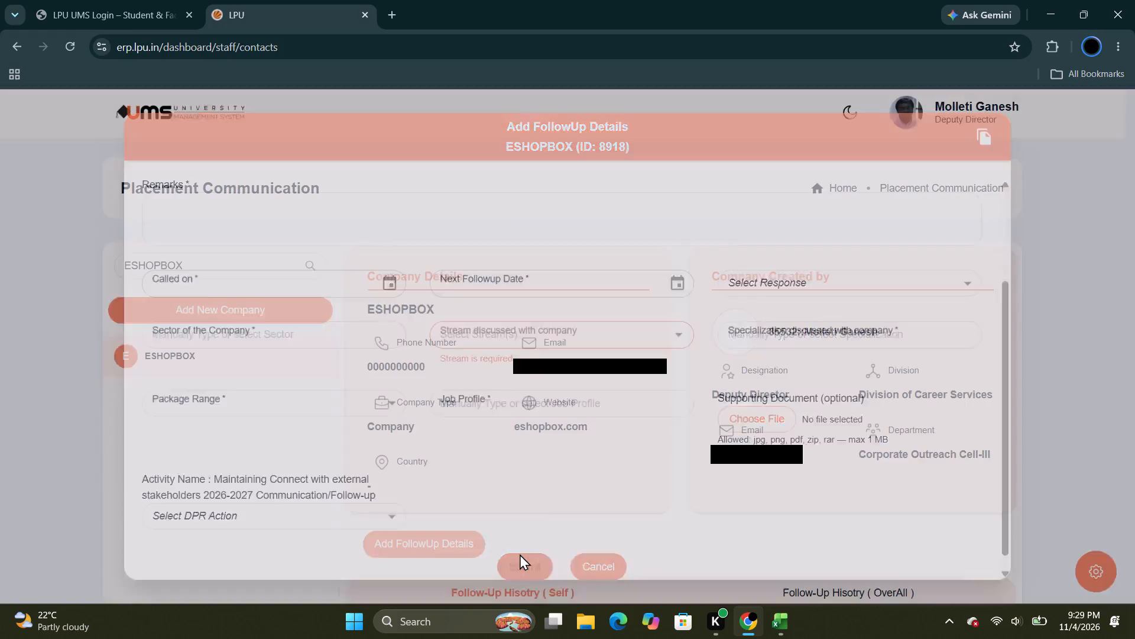
{"action": "scroll", "coordinate": [676, 434], "scroll_direction": "up", "scroll_amount": 1}
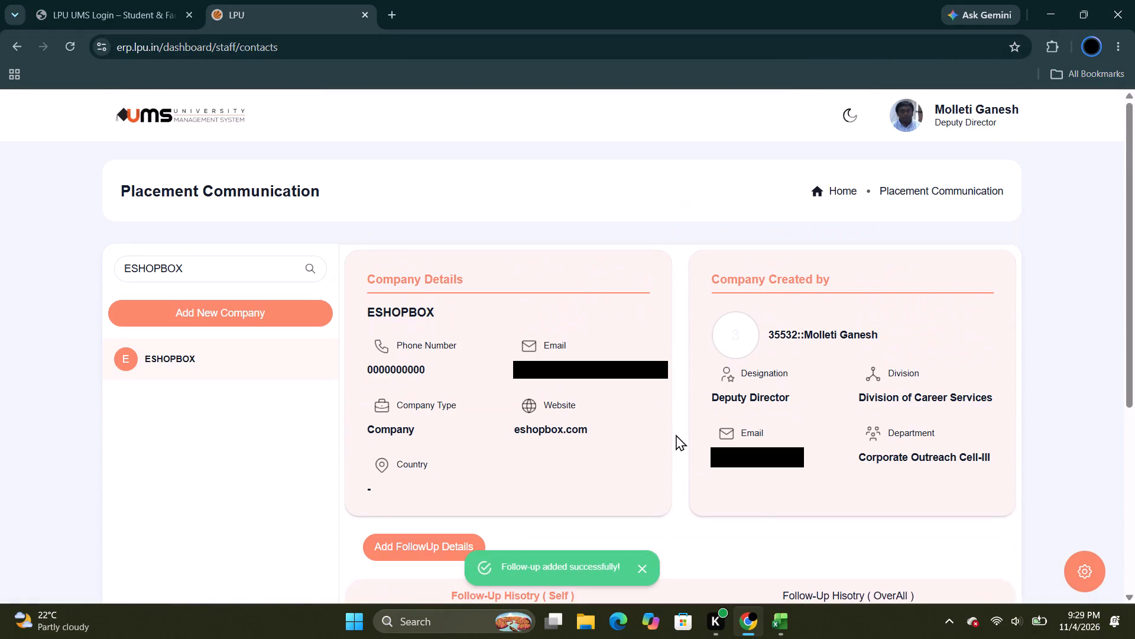
Switch to the Excel workbook and copy the next contact's name and email from row 159.
{"action": "key", "text": "alt+Tab"}
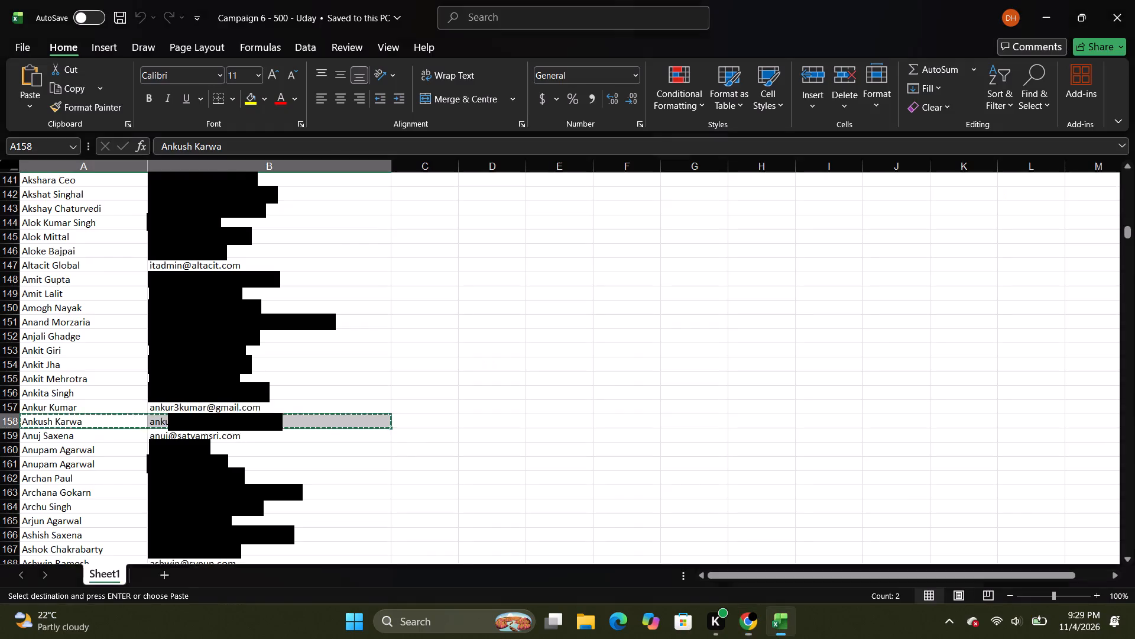
{"action": "left_click", "coordinate": [104, 441]}
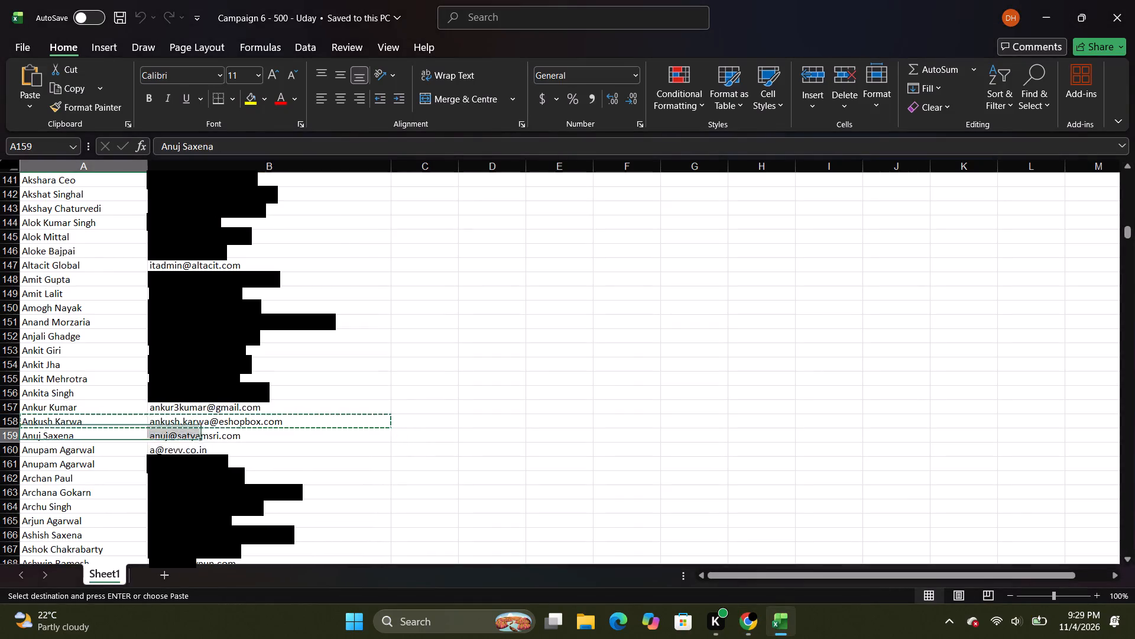
{"action": "key", "text": "shift+Right"}
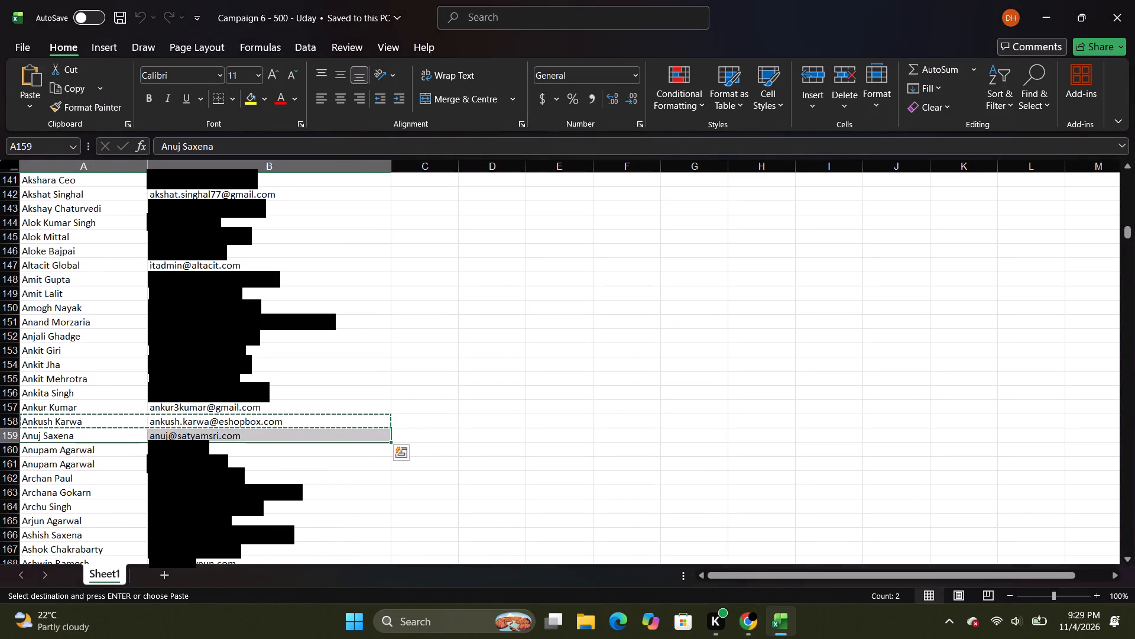
{"action": "left_click", "coordinate": [104, 441], "text": "ctrl"}
{"action": "key", "text": "ctrl+c"}
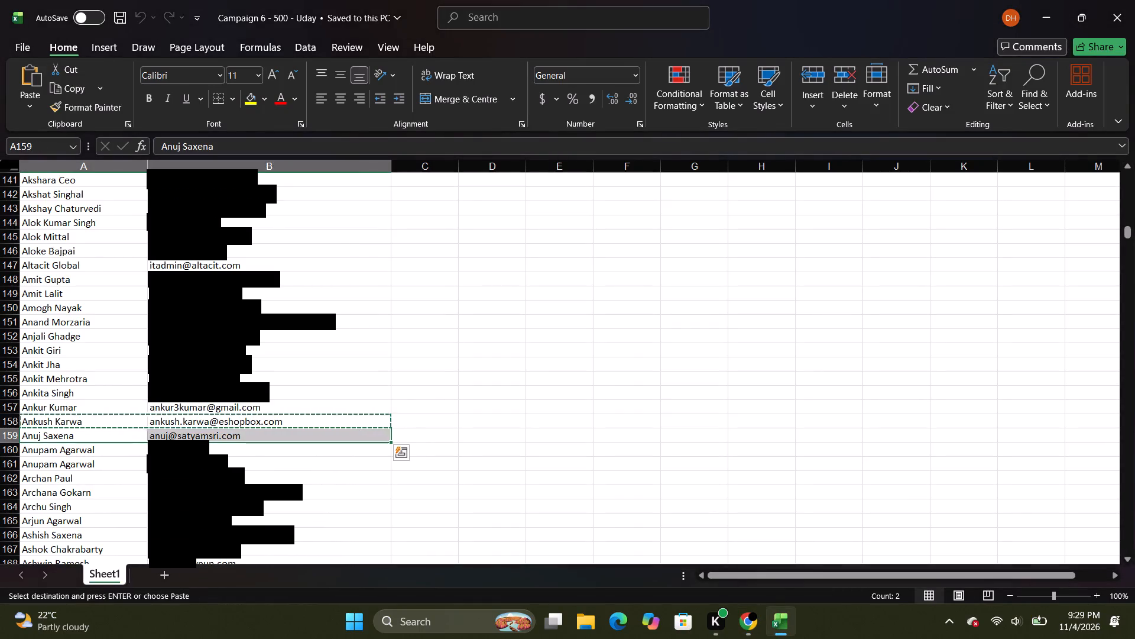
Switch to Chrome and open a blank form for adding a new company.
{"action": "key", "text": "alt+Tab"}
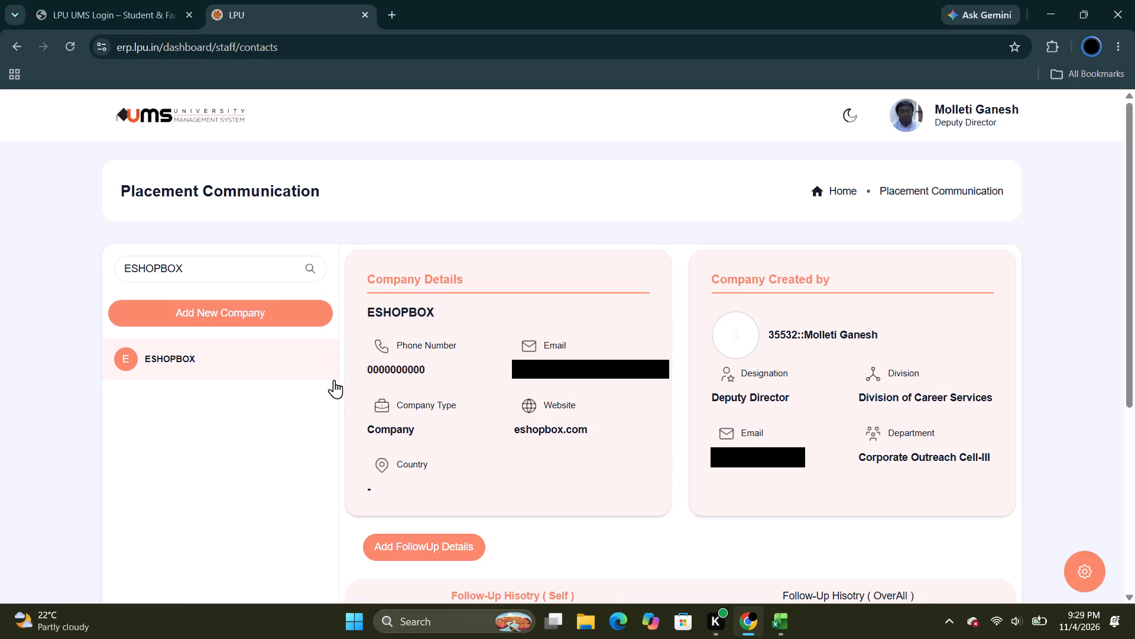
{"action": "left_click", "coordinate": [228, 319]}
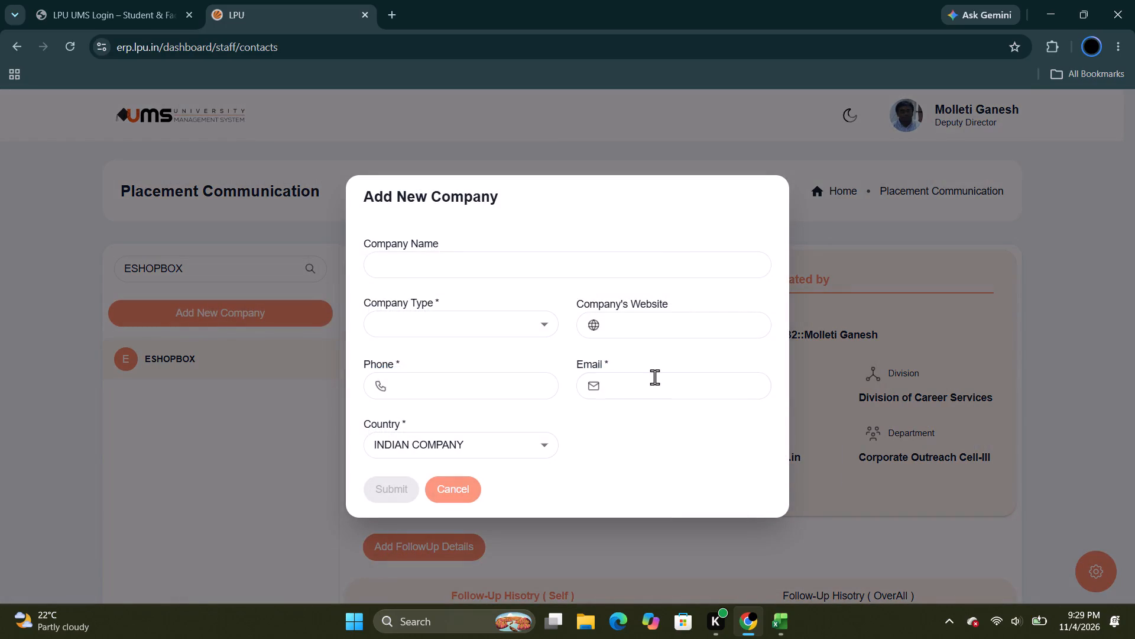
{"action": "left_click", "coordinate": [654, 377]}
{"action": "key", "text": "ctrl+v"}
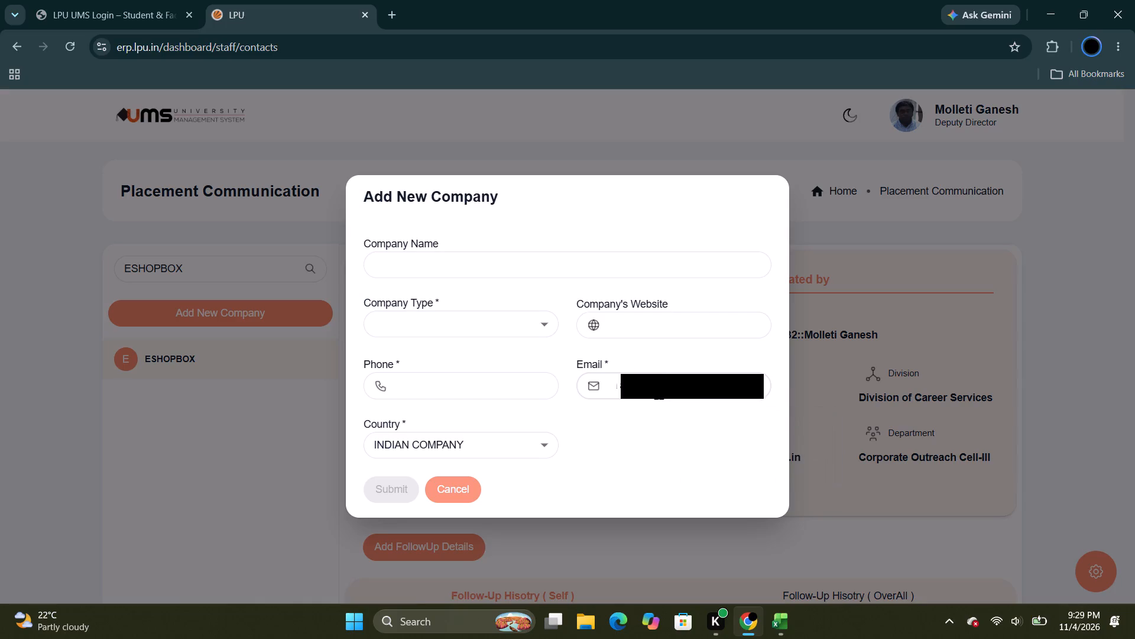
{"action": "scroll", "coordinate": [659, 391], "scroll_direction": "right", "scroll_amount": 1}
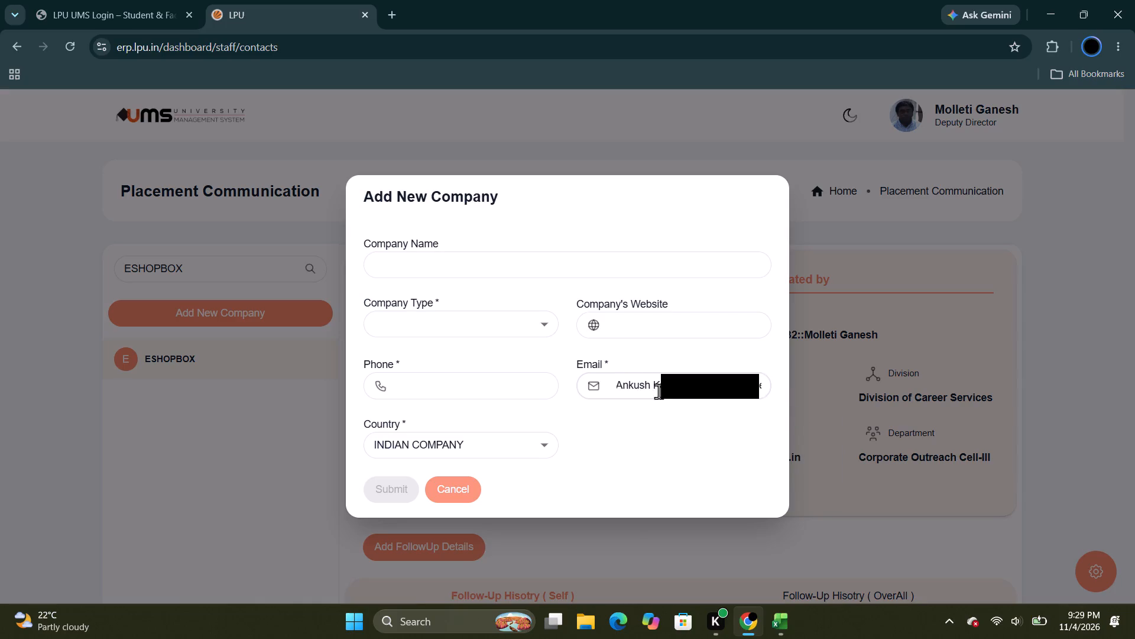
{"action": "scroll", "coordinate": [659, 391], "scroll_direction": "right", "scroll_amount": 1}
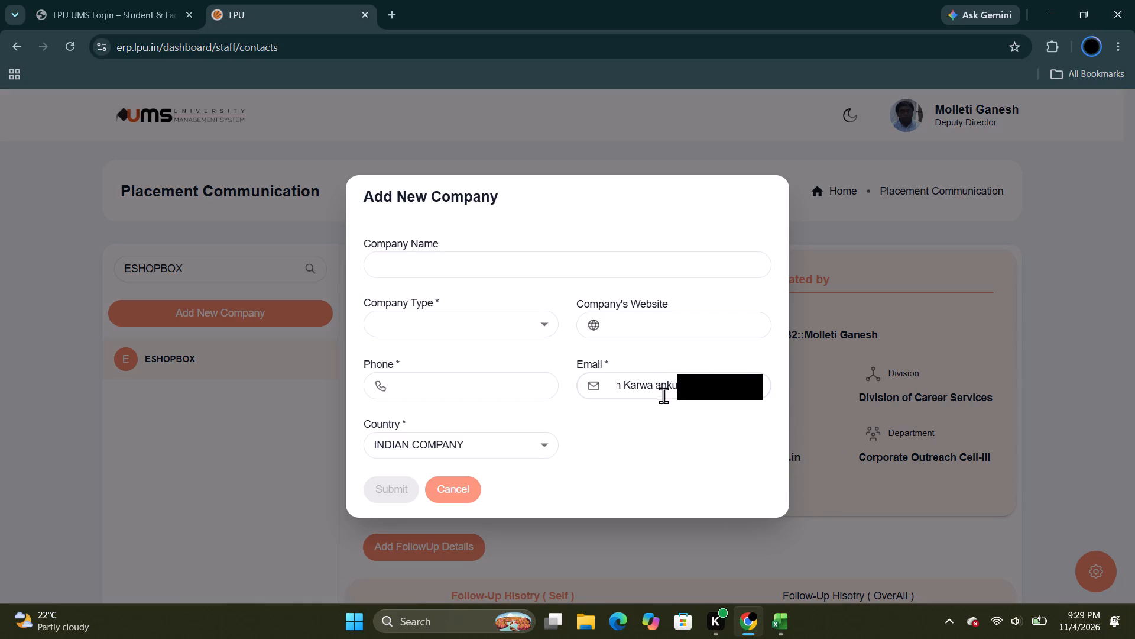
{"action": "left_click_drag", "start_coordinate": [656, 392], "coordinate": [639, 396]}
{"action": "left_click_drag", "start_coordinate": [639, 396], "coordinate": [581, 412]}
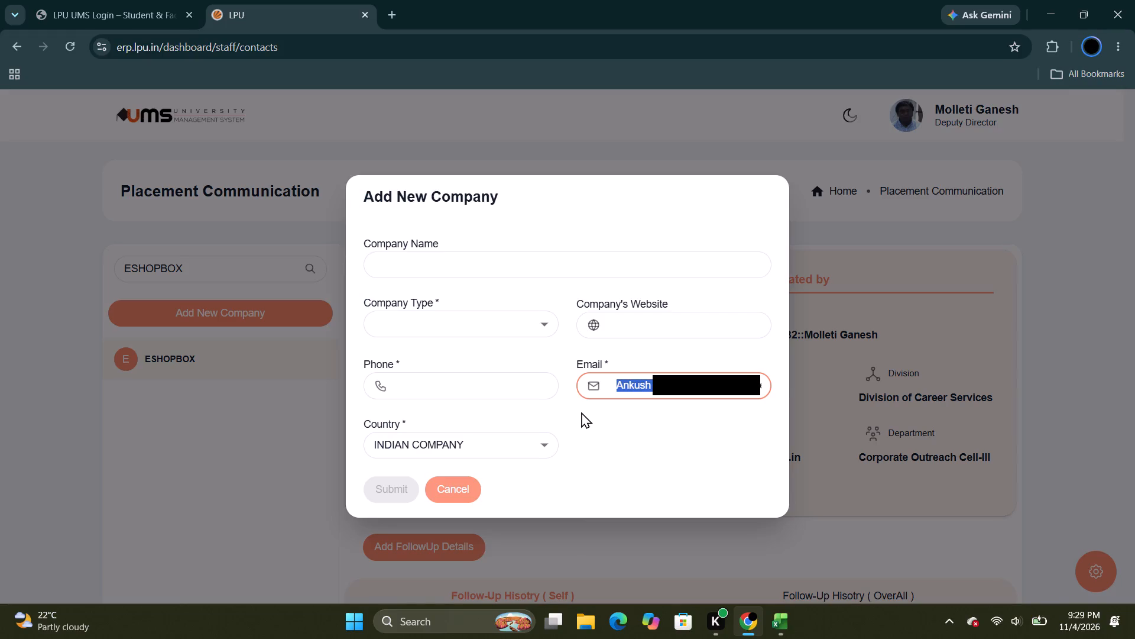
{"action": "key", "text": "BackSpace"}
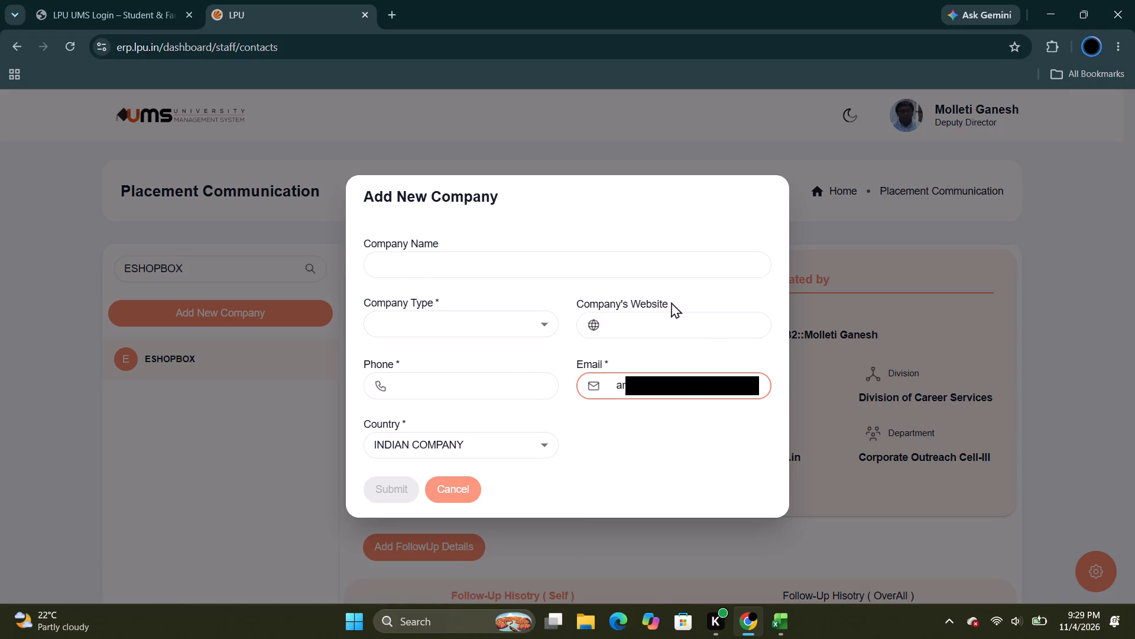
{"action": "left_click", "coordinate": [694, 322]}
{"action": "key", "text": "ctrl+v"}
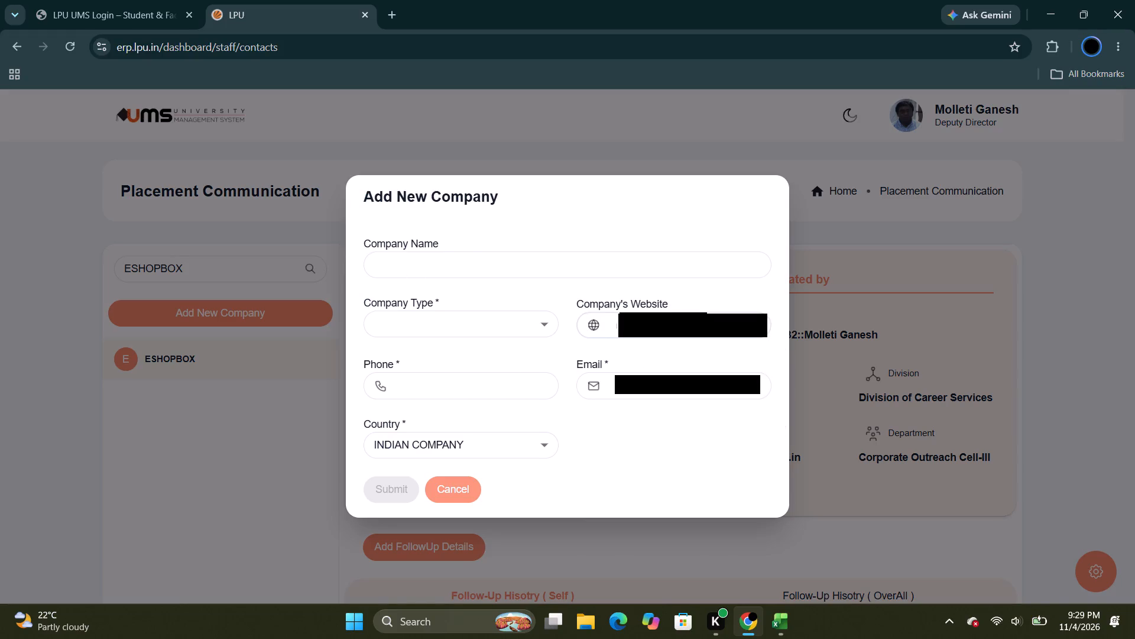
Copy the row 159 contact from the Excel workbook and replace the new company's email in Chrome with only that contact's address.
{"action": "key", "text": "alt+Tab"}
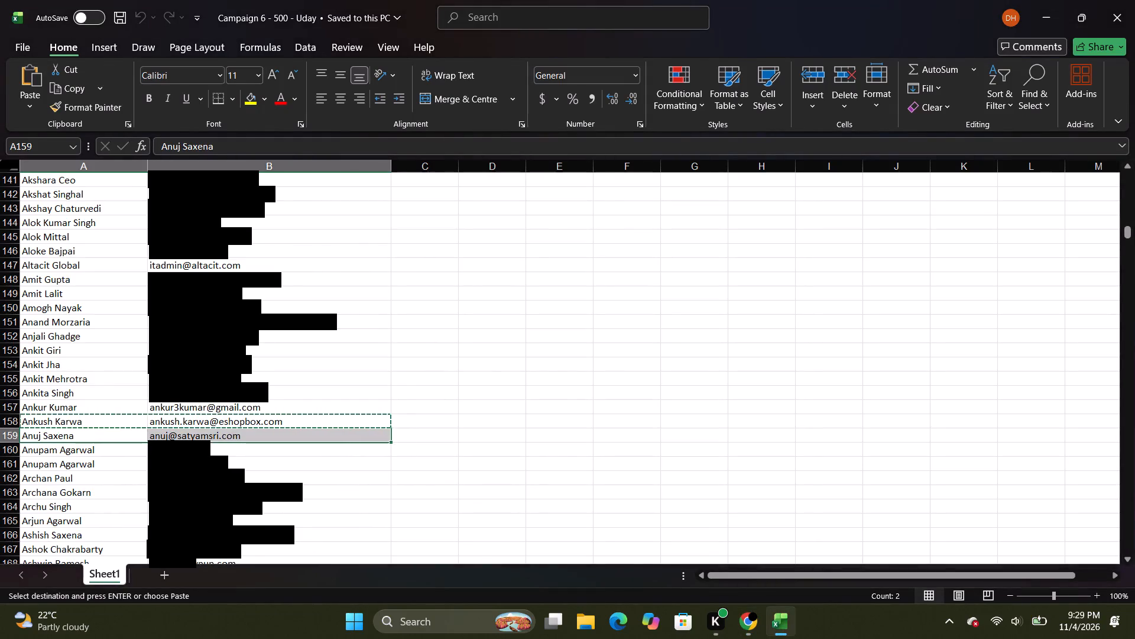
{"action": "key", "text": "ctrl+c"}
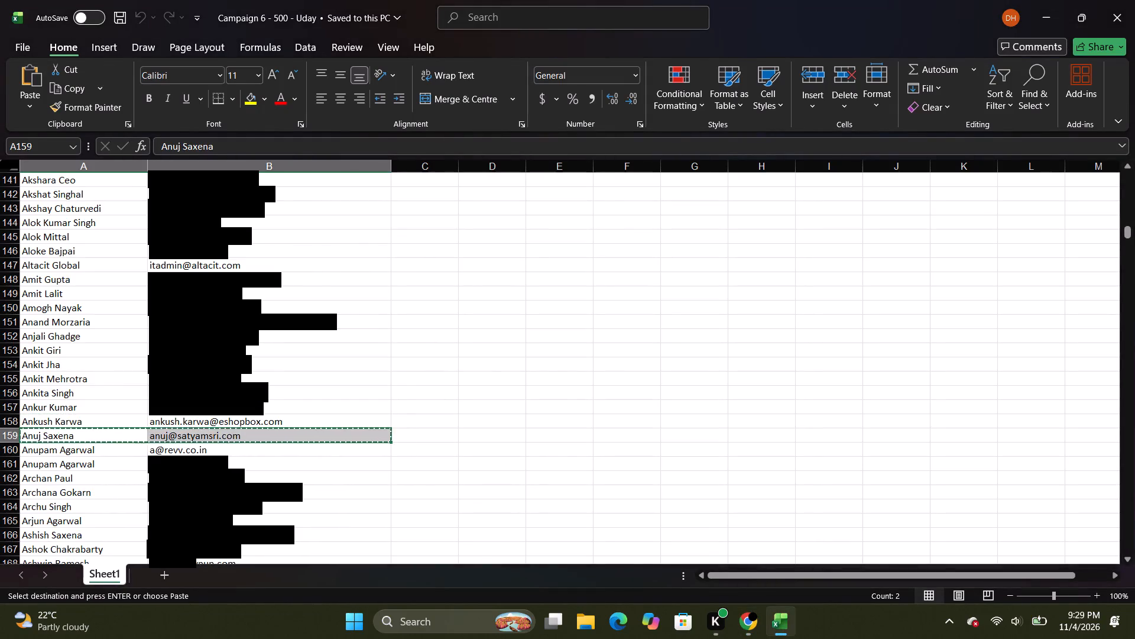
{"action": "key", "text": "alt+Tab"}
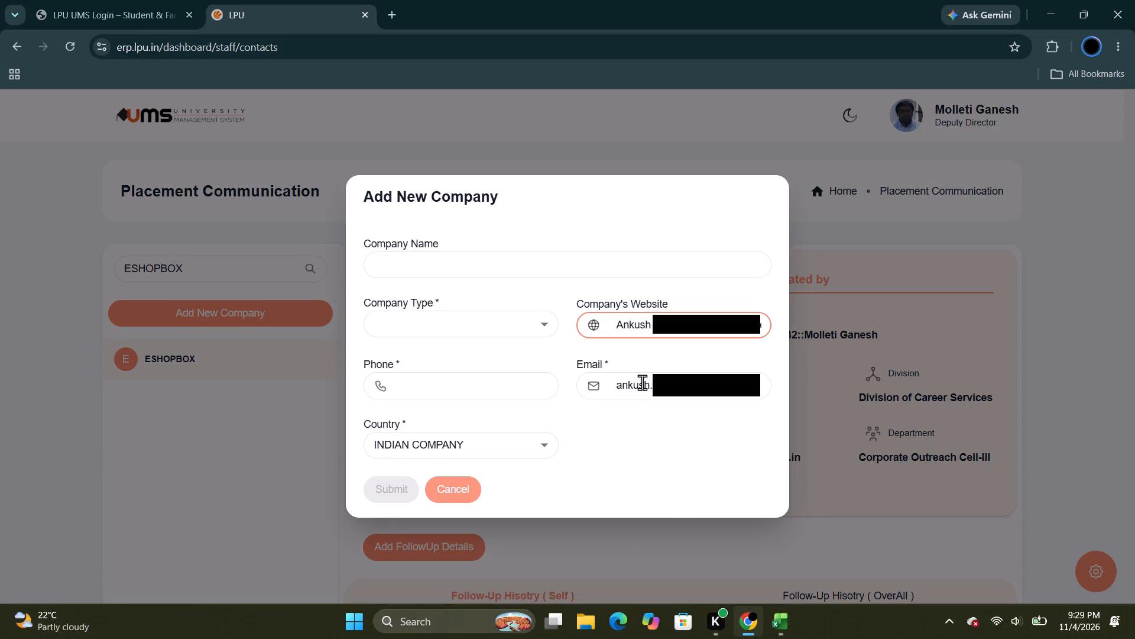
{"action": "left_click_drag", "start_coordinate": [618, 385], "coordinate": [809, 388]}
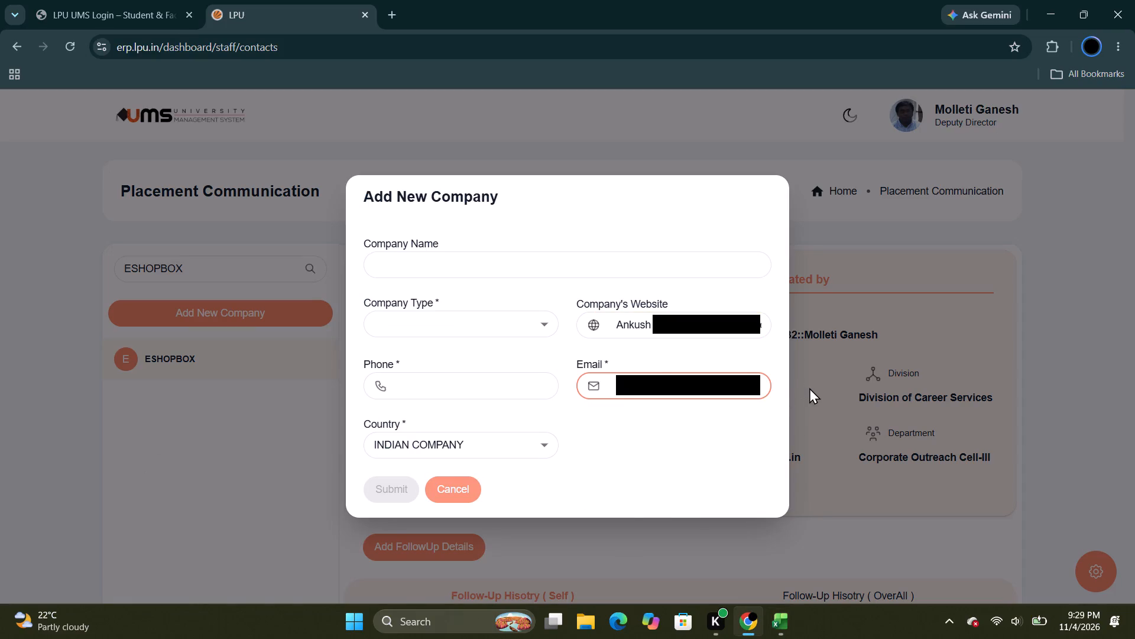
{"action": "key", "text": "ctrl+v"}
{"action": "left_click_drag", "start_coordinate": [661, 391], "coordinate": [586, 385]}
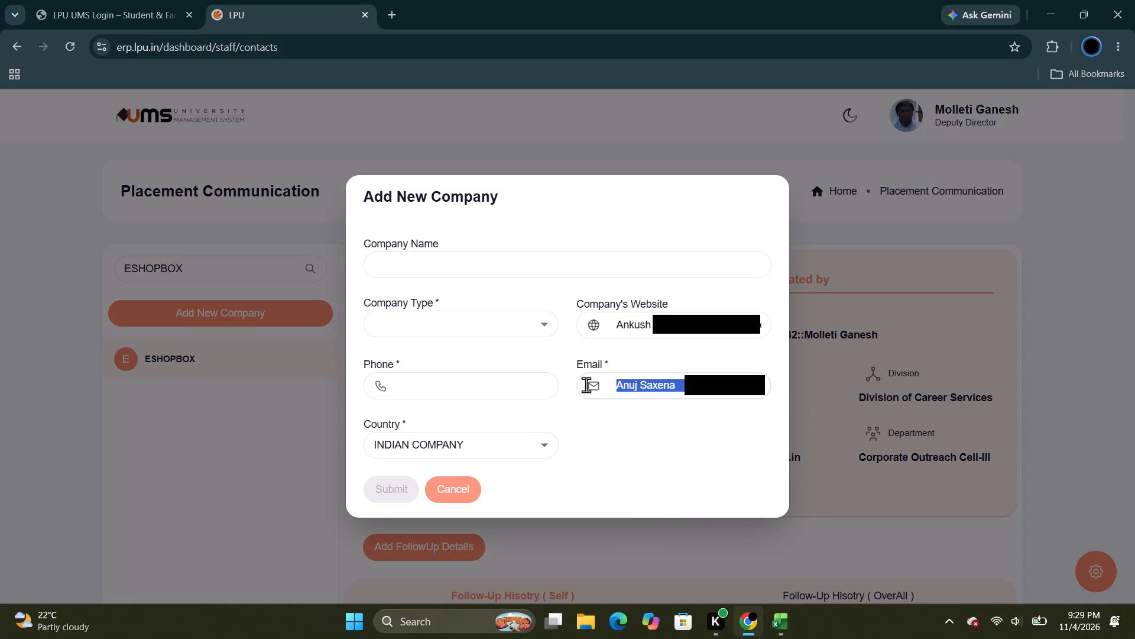
{"action": "left_click_drag", "start_coordinate": [586, 385], "coordinate": [573, 387]}
{"action": "key", "text": "BackSpace"}
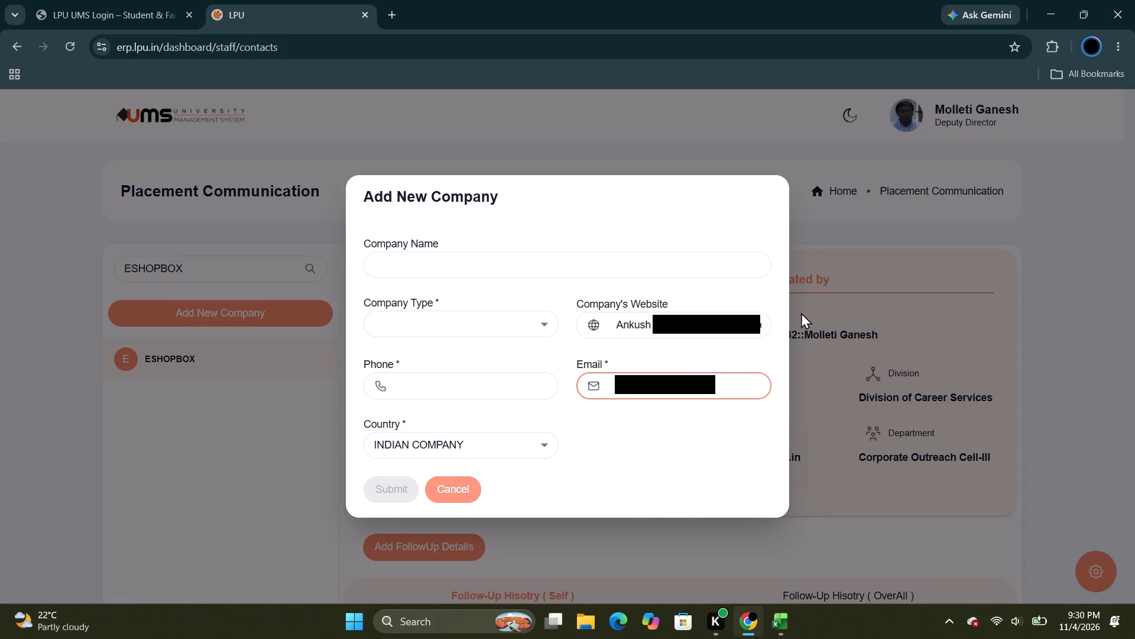
Replace the company's website with satyamsri.com, taken from the copied contact's email domain.
{"action": "triple_click", "coordinate": [680, 322]}
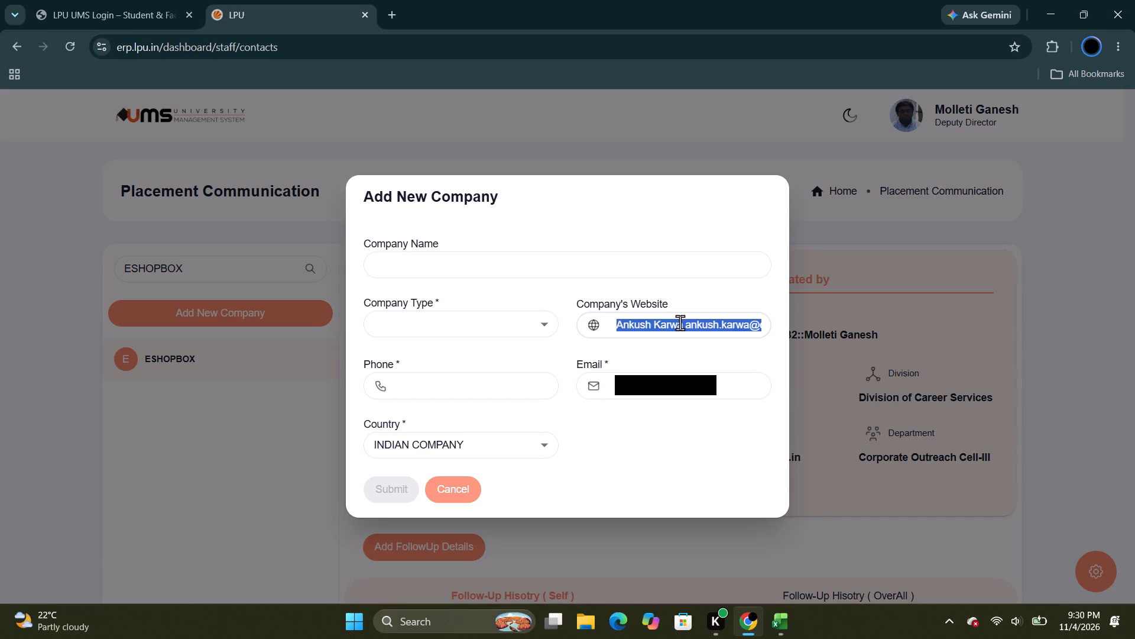
{"action": "key", "text": "ctrl+v"}
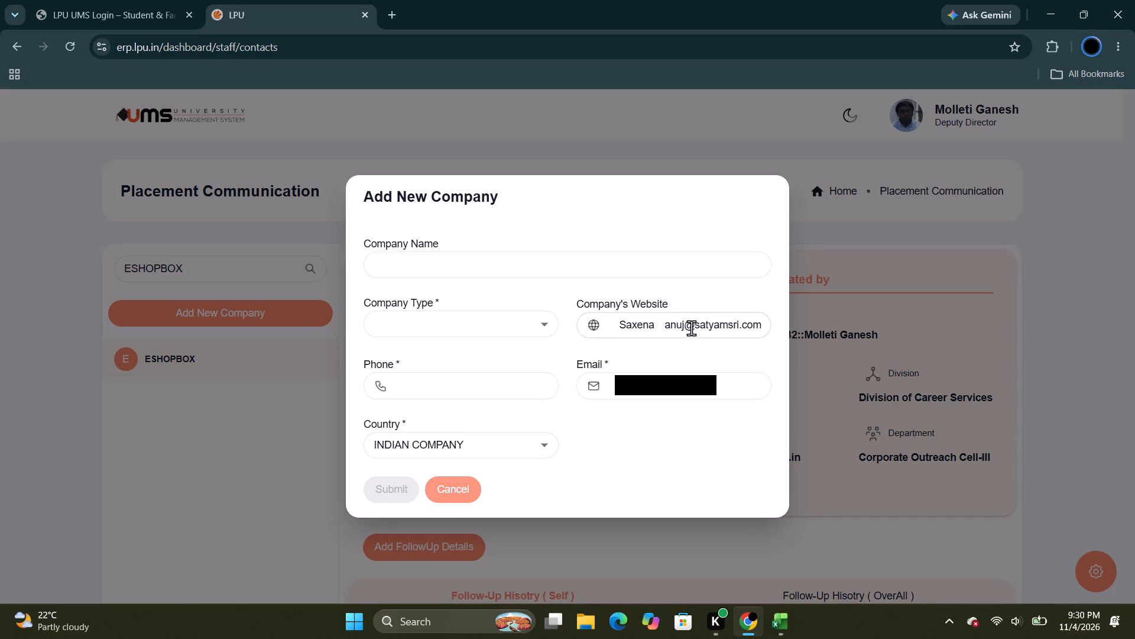
{"action": "left_click_drag", "start_coordinate": [693, 326], "coordinate": [591, 337]}
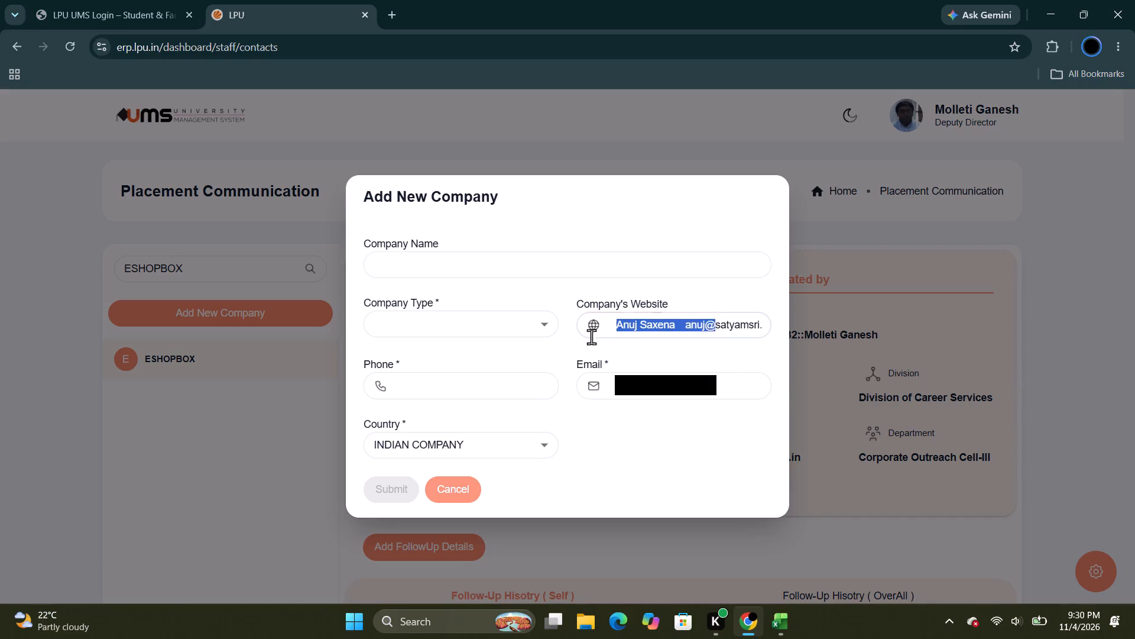
{"action": "left_click_drag", "start_coordinate": [591, 337], "coordinate": [568, 339]}
{"action": "key", "text": "BackSpace"}
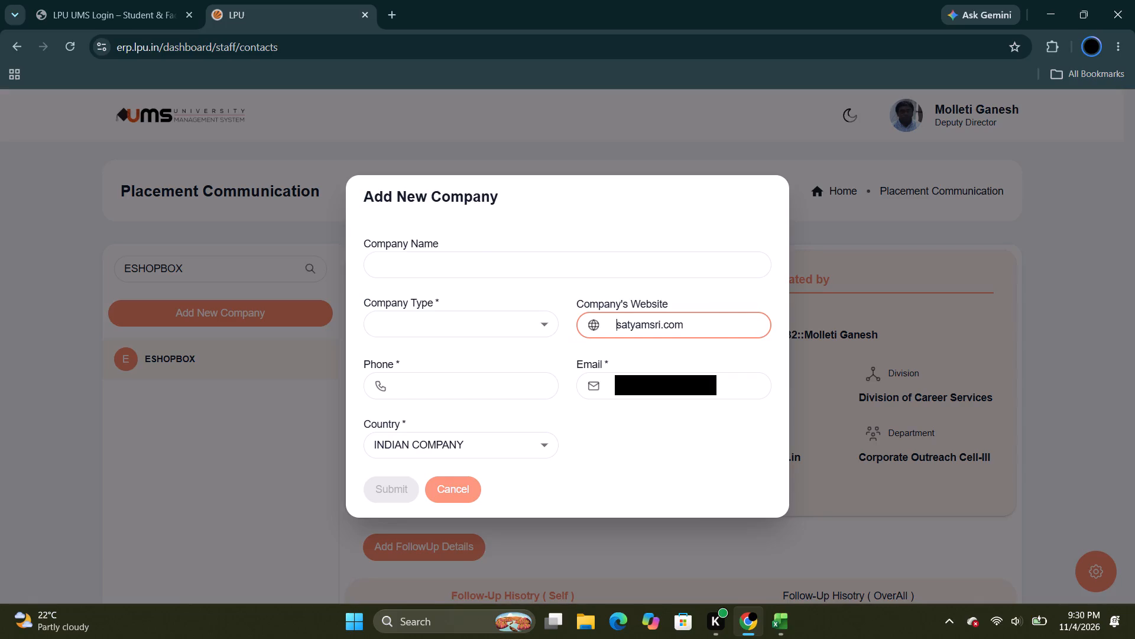
Enter SATYAMSRI as the company name, trimming the pasted contact details down to the domain name.
{"action": "left_click", "coordinate": [481, 269]}
{"action": "key", "text": "ctrl+v"}
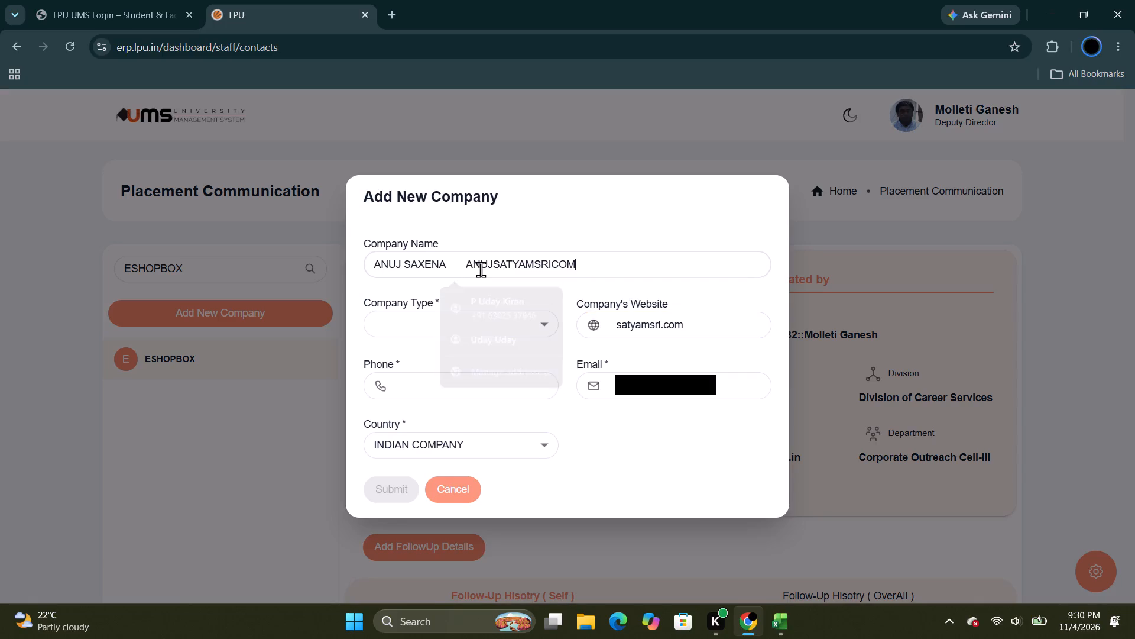
{"action": "key", "text": "BackSpace"}
{"action": "key", "text": "BackSpace"}
{"action": "key", "text": "BackSpace"}
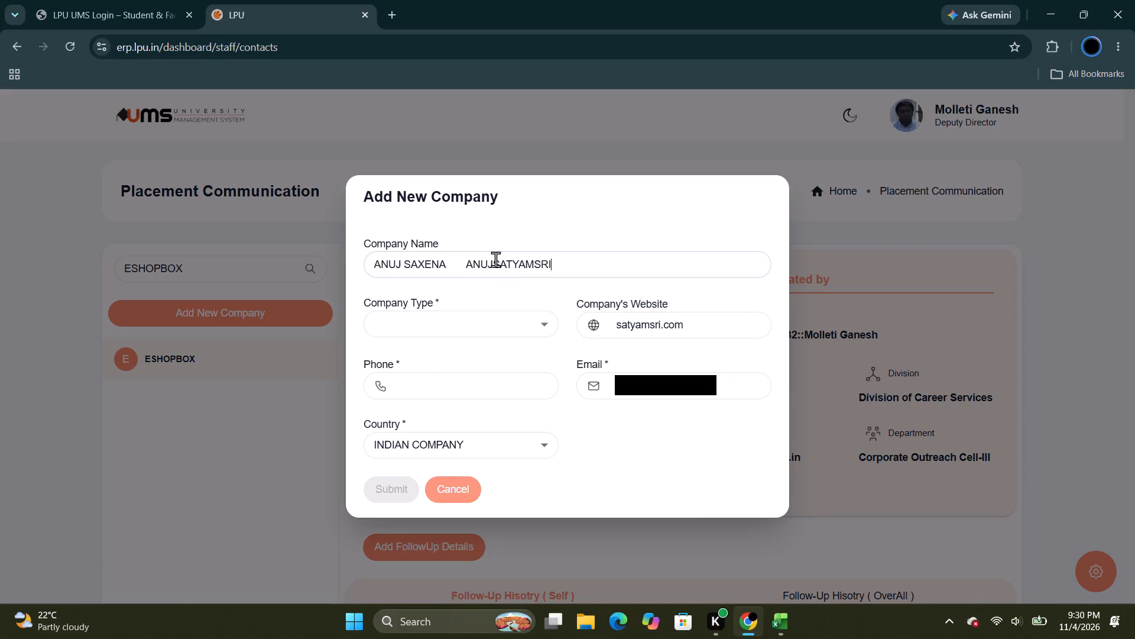
{"action": "left_click", "coordinate": [495, 259]}
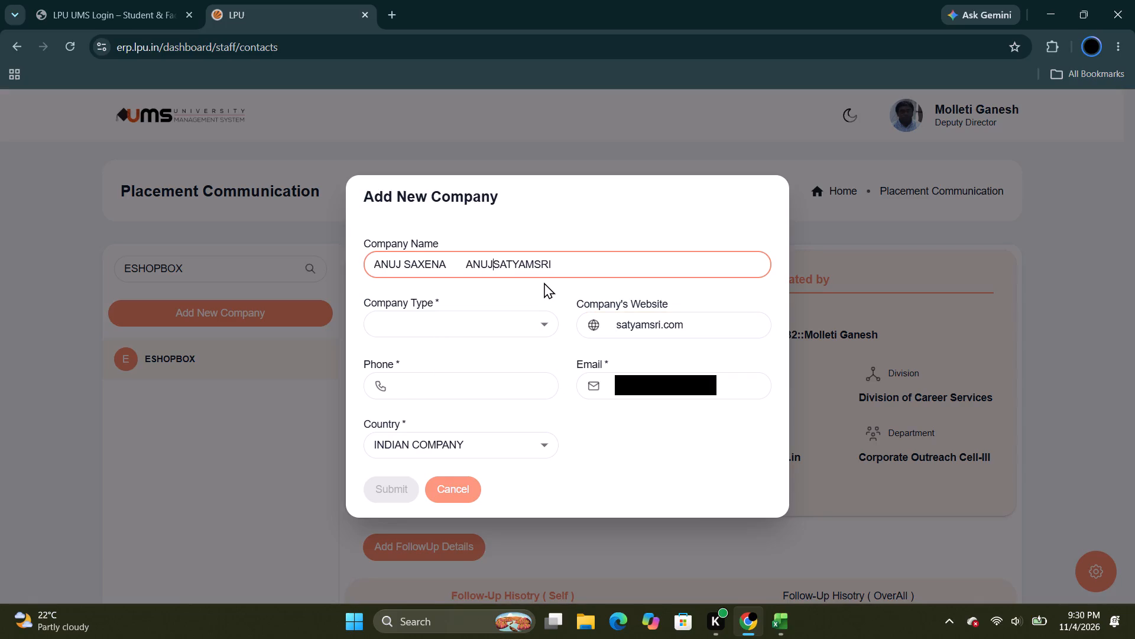
{"action": "key", "text": "BackSpace"}
{"action": "key", "text": "BackSpace"}
{"action": "key", "text": "BackSpace"}
{"action": "key", "text": "BackSpace"}
{"action": "key", "text": "BackSpace"}
{"action": "key", "text": "BackSpace"}
{"action": "key", "text": "BackSpace"}
{"action": "key", "text": "BackSpace"}
{"action": "key", "text": "BackSpace"}
{"action": "key", "text": "BackSpace"}
{"action": "key", "text": "BackSpace"}
{"action": "key", "text": "BackSpace"}
{"action": "key", "text": "BackSpace"}
{"action": "key", "text": "BackSpace"}
{"action": "key", "text": "BackSpace"}
{"action": "key", "text": "BackSpace"}
{"action": "key", "text": "BackSpace"}
{"action": "key", "text": "BackSpace"}
{"action": "key", "text": "BackSpace"}
{"action": "key", "text": "BackSpace"}
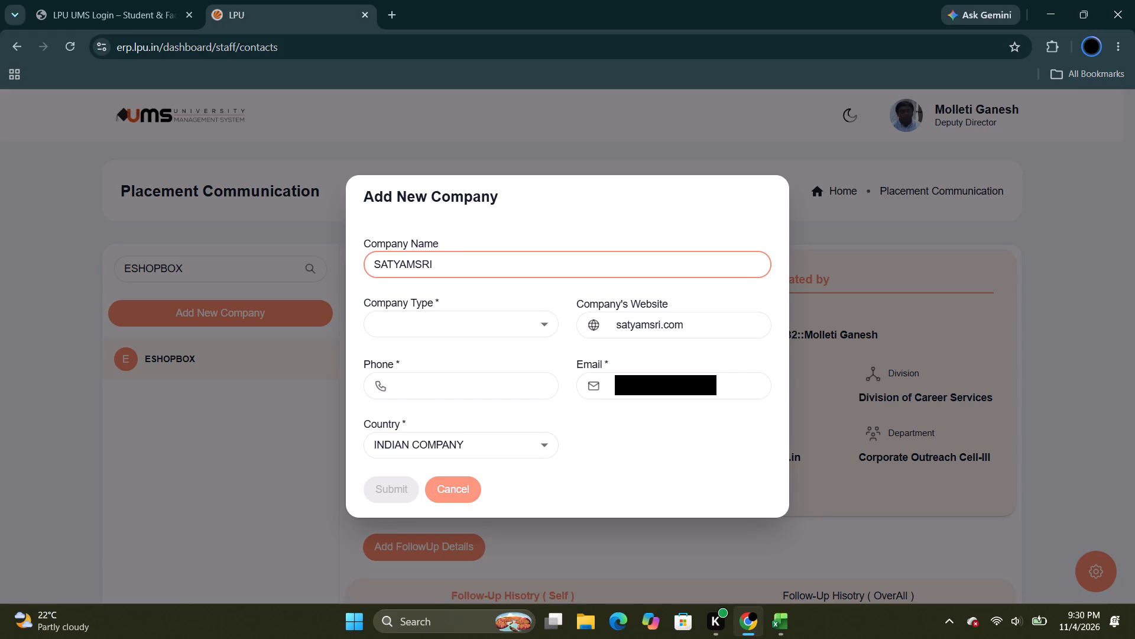
{"action": "key", "text": "BackSpace"}
Set the company type to Company, fill in the all-zero placeholder phone number and submit the new company.
{"action": "left_click", "coordinate": [419, 324]}
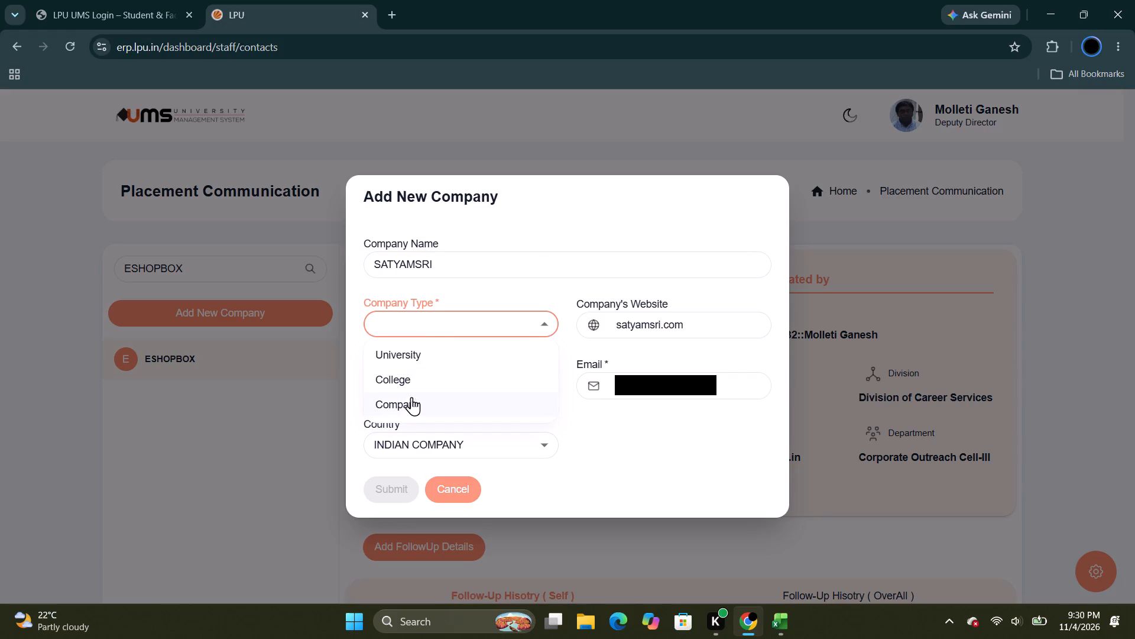
{"action": "left_click", "coordinate": [412, 404]}
{"action": "left_click", "coordinate": [441, 388]}
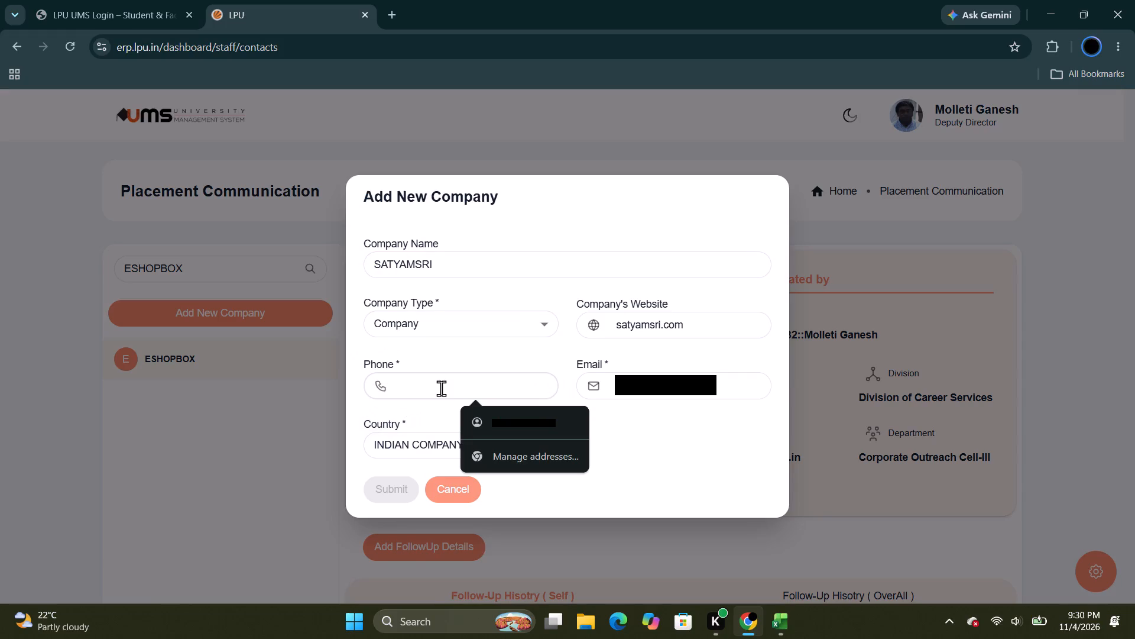
{"action": "type", "text": "000"}
{"action": "left_click", "coordinate": [511, 406]}
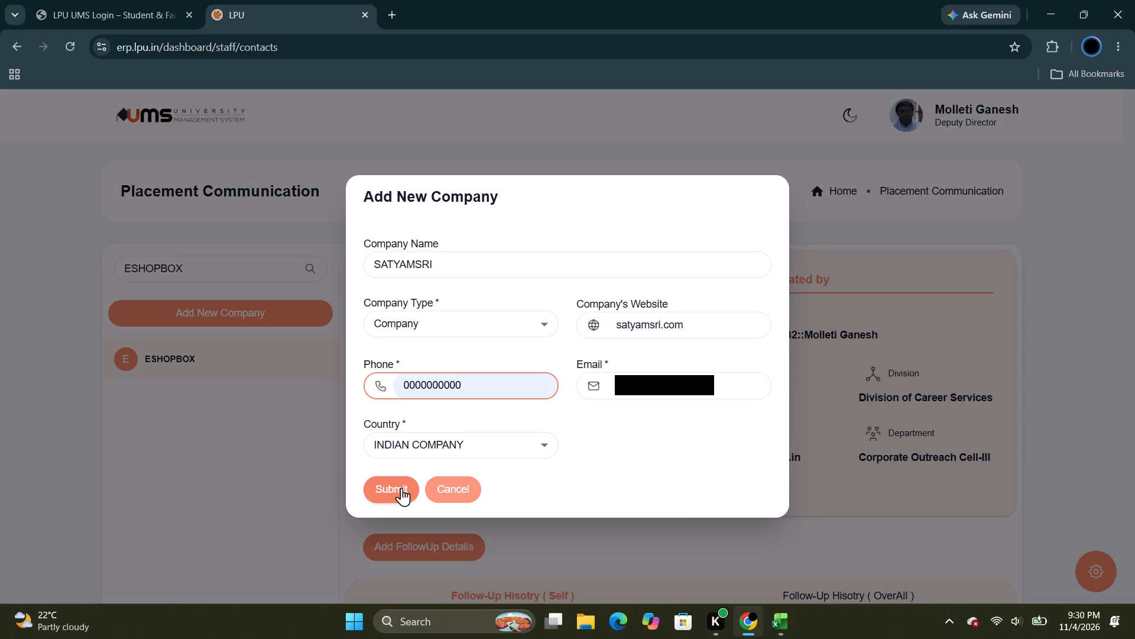
{"action": "left_click", "coordinate": [401, 488]}
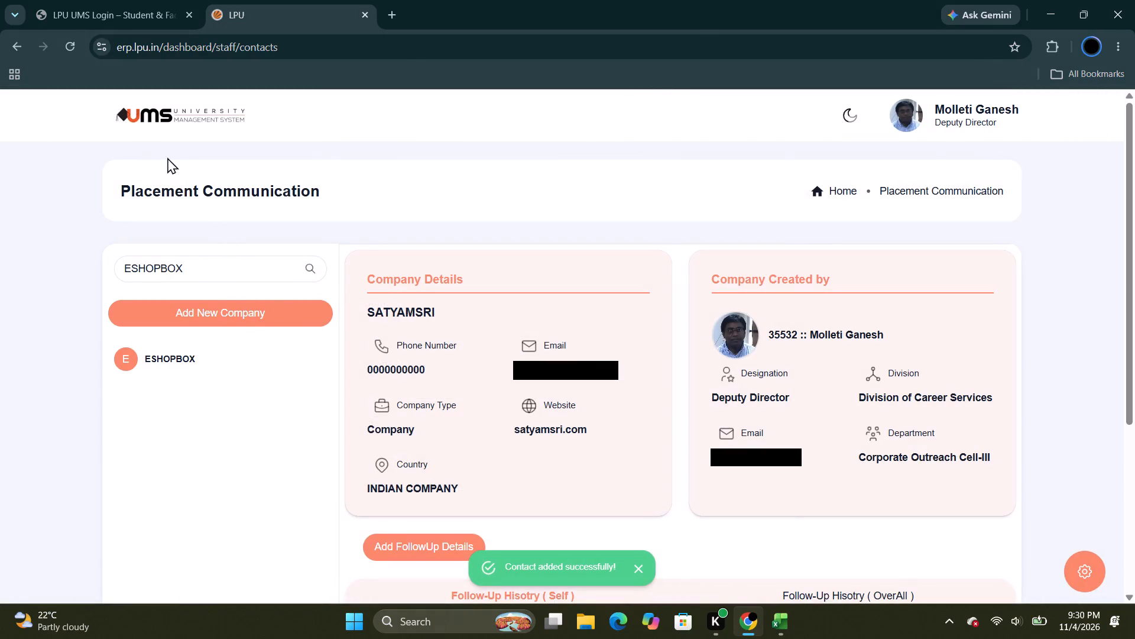
Reload the Placement Communication page, search for satya and open the SATYAMSRI company record.
{"action": "left_click", "coordinate": [74, 47]}
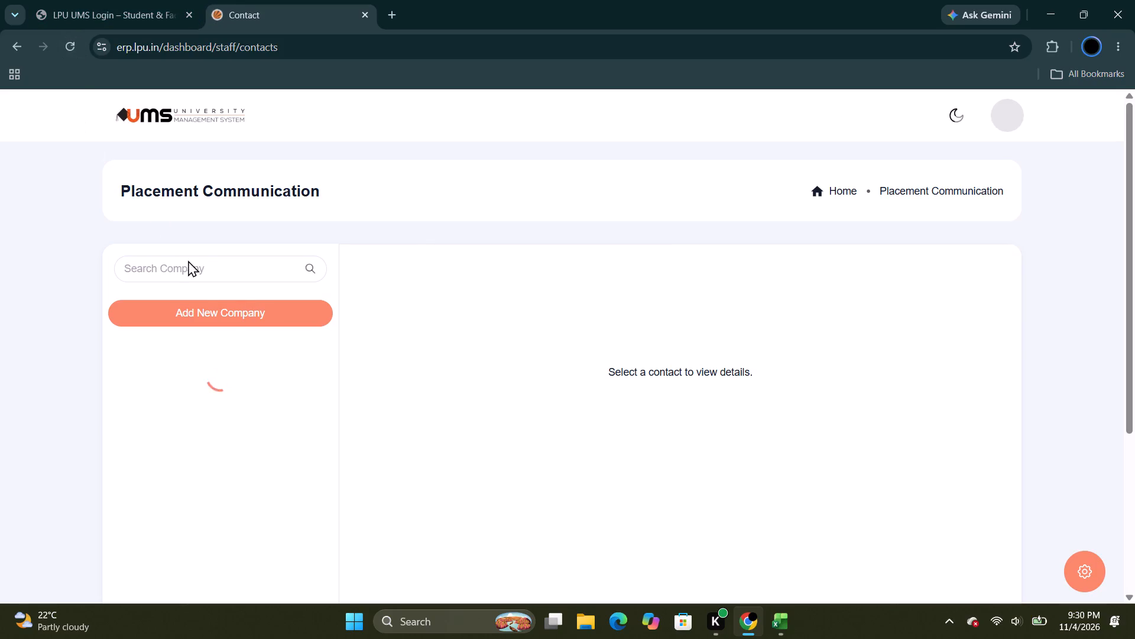
{"action": "left_click", "coordinate": [207, 276]}
{"action": "type", "text": "saty"}
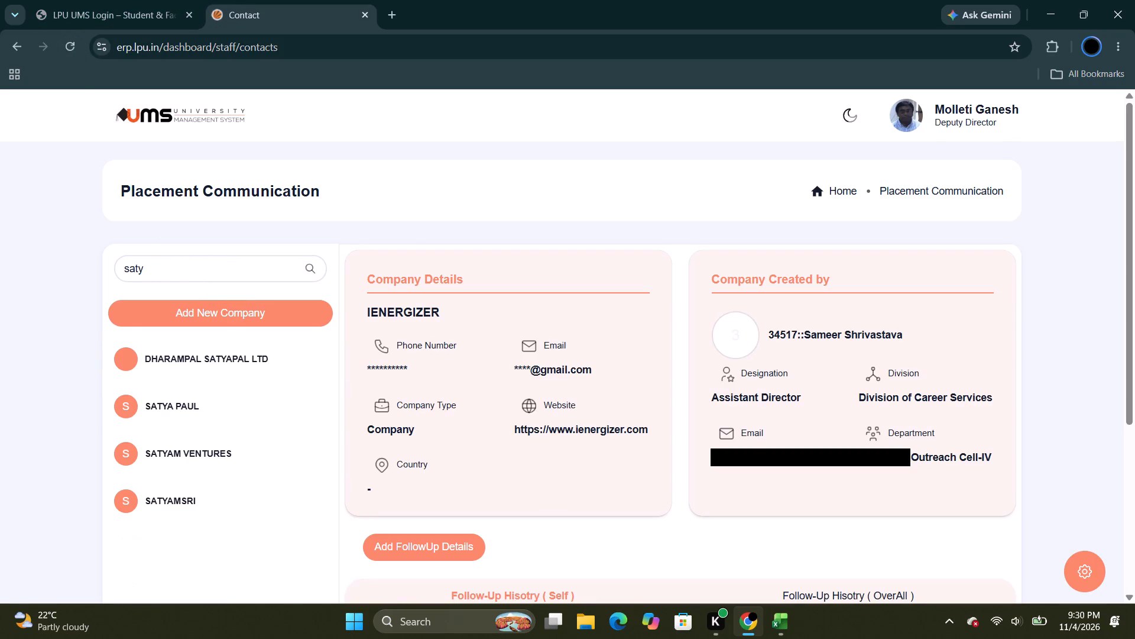
{"action": "key", "text": "a"}
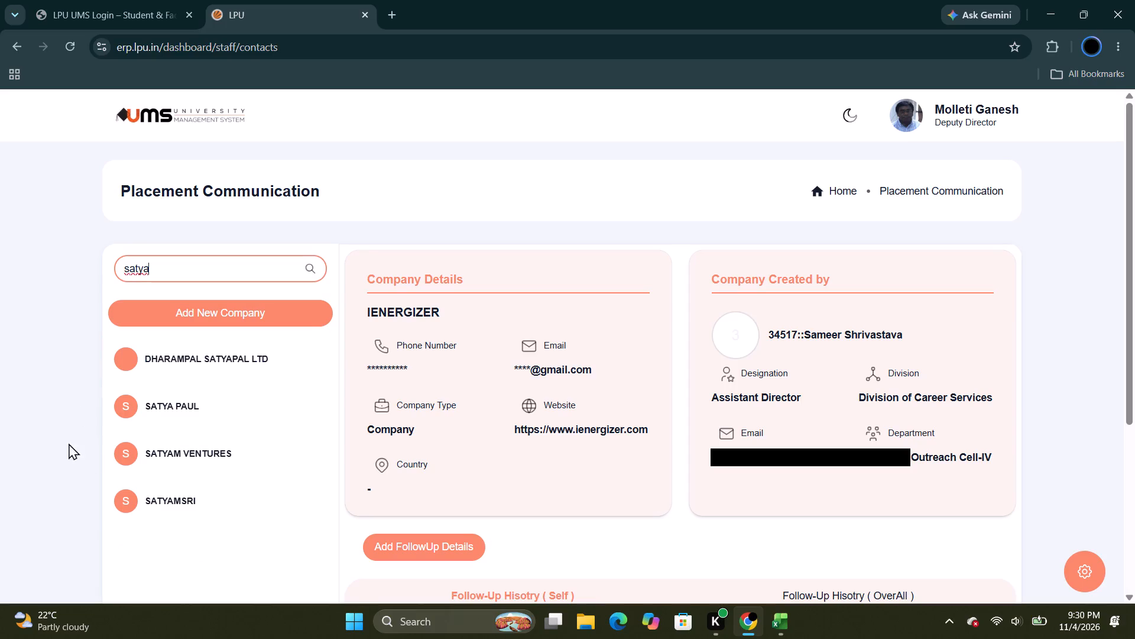
{"action": "left_click", "coordinate": [157, 493]}
{"action": "key", "text": "alt+Tab"}
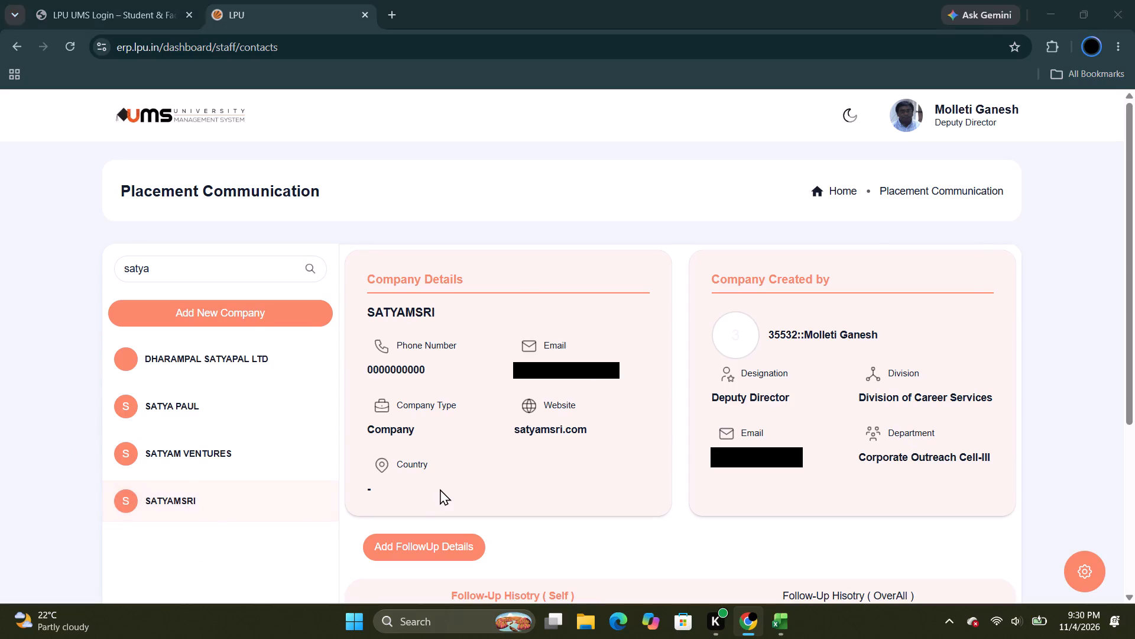
{"action": "key", "text": "alt+Tab"}
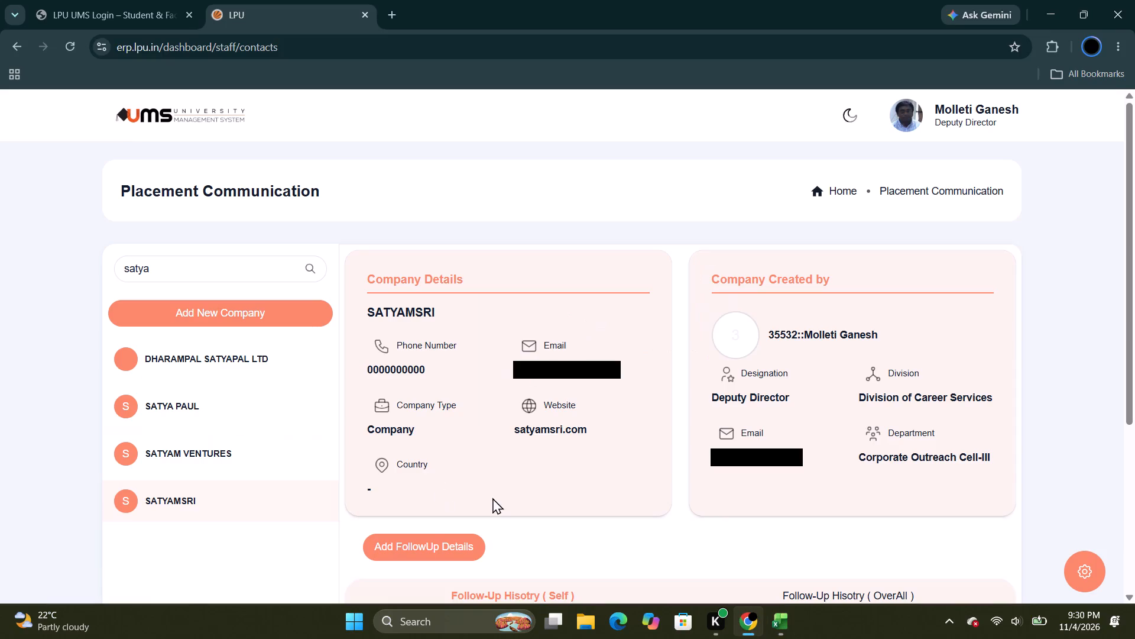
Start a new follow-up for SATYAMSRI with Email as the type of communication.
{"action": "left_click", "coordinate": [424, 536]}
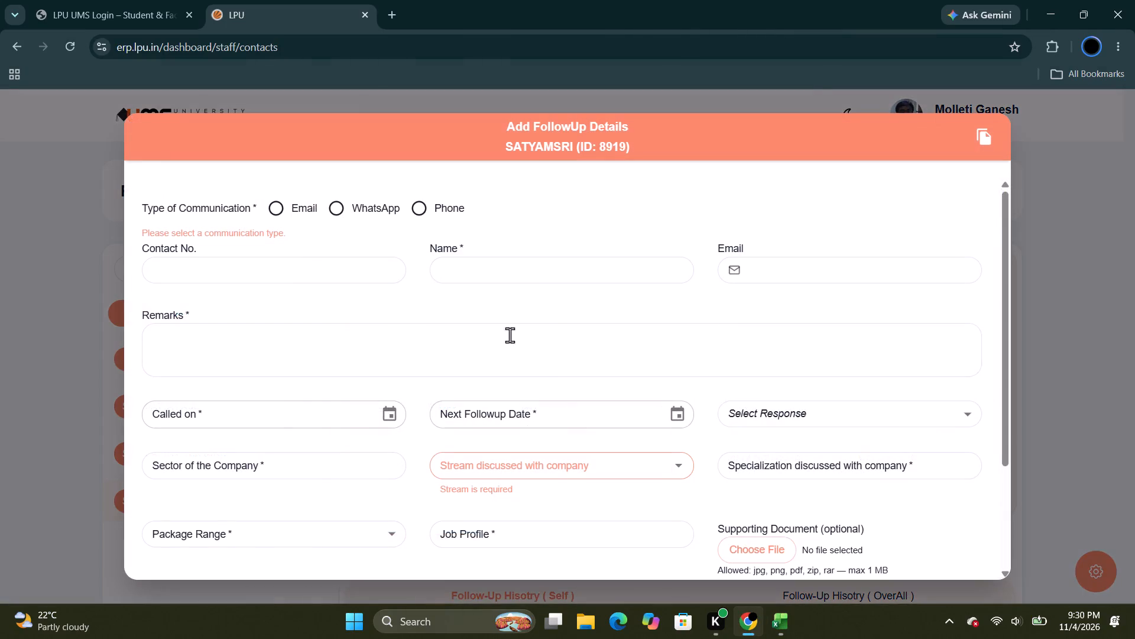
{"action": "left_click", "coordinate": [289, 210]}
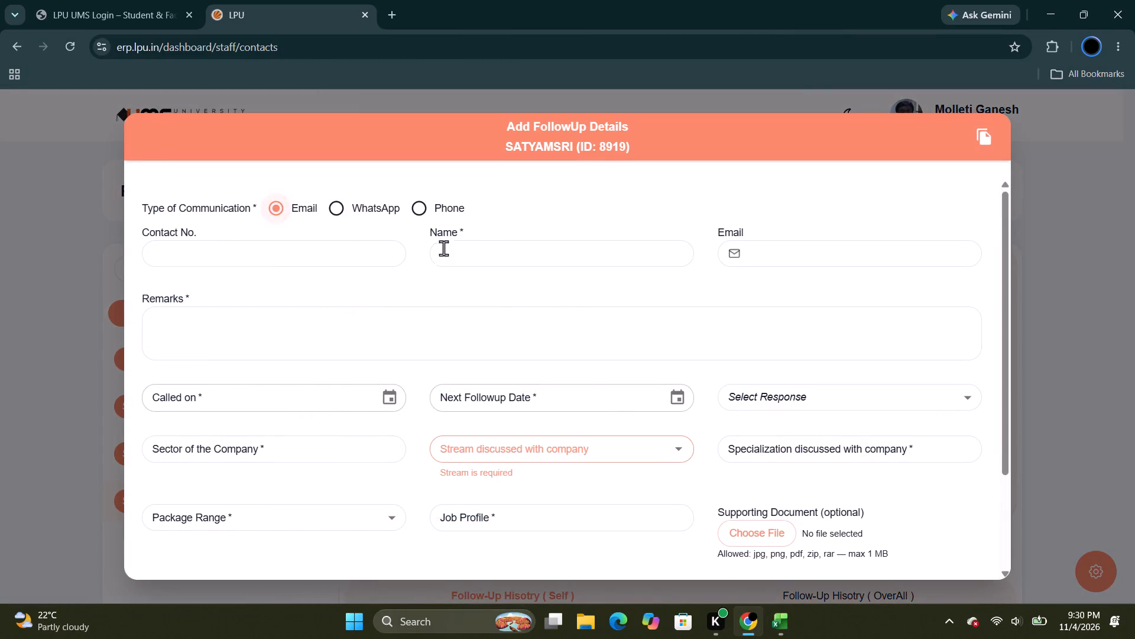
Fill in the contact person's name and email in the SATYAMSRI follow-up, trimming the pasted details to suit each field.
{"action": "left_click", "coordinate": [486, 243]}
{"action": "key", "text": "ctrl+v"}
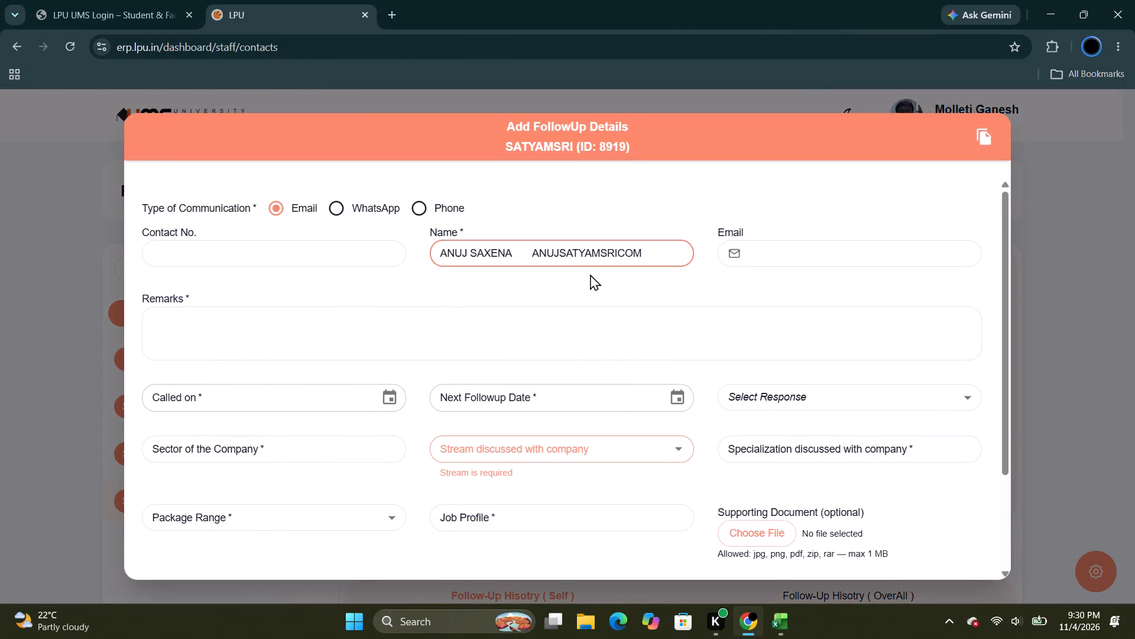
{"action": "key", "text": "BackSpace"}
{"action": "key", "text": "BackSpace"}
{"action": "key", "text": "BackSpace"}
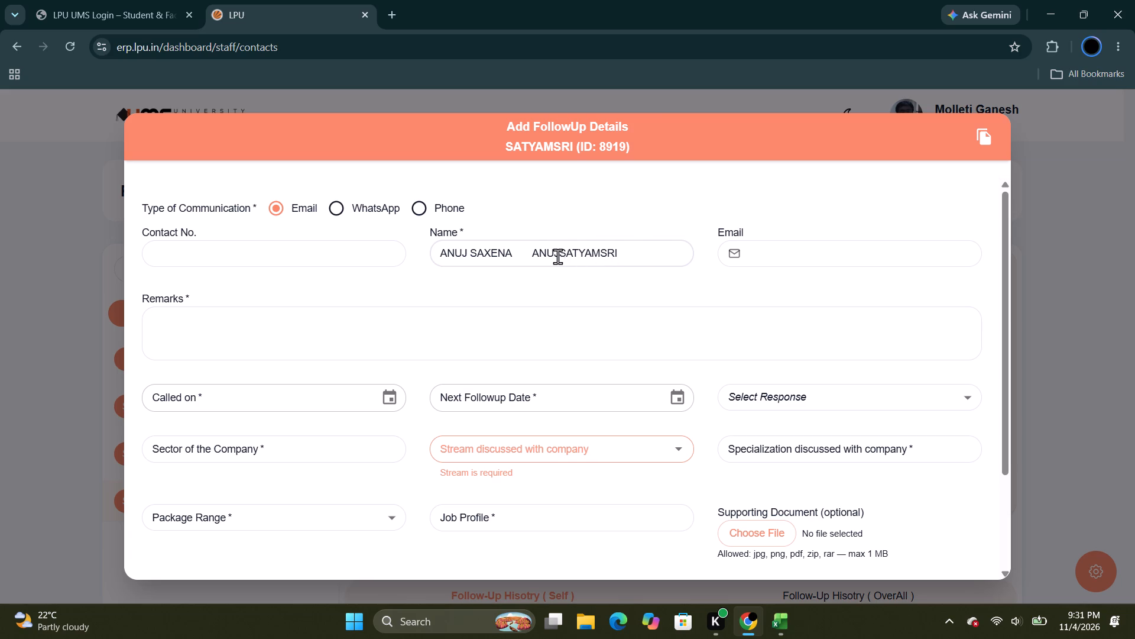
{"action": "left_click", "coordinate": [554, 248]}
{"action": "left_click_drag", "start_coordinate": [534, 249], "coordinate": [689, 227]}
{"action": "key", "text": "BackSpace"}
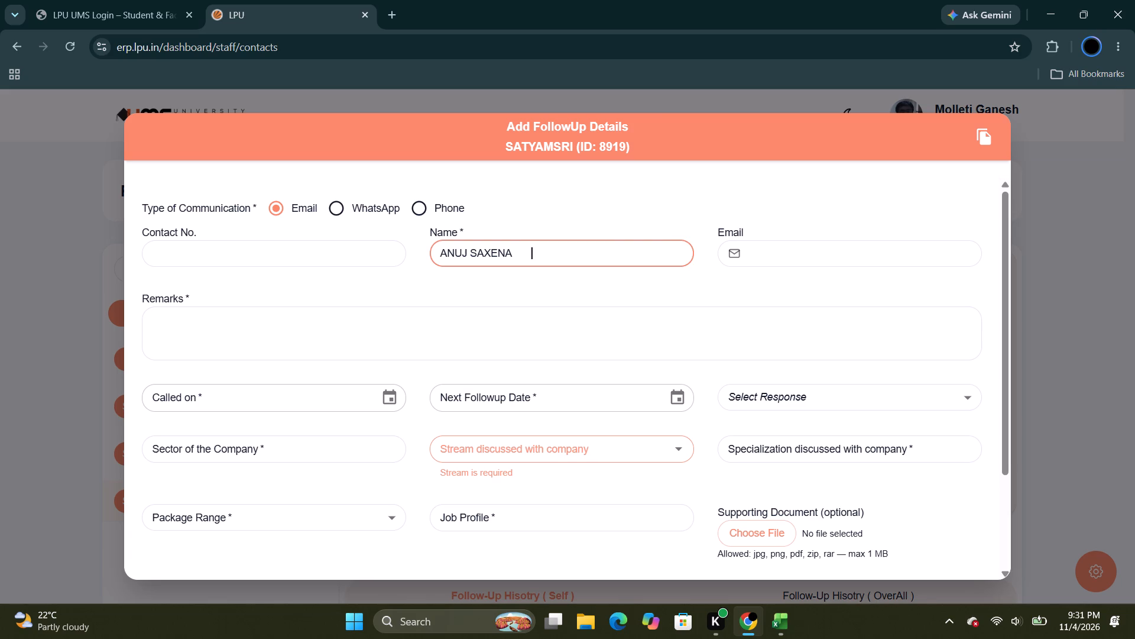
{"action": "left_click", "coordinate": [796, 248]}
{"action": "key", "text": "ctrl+v"}
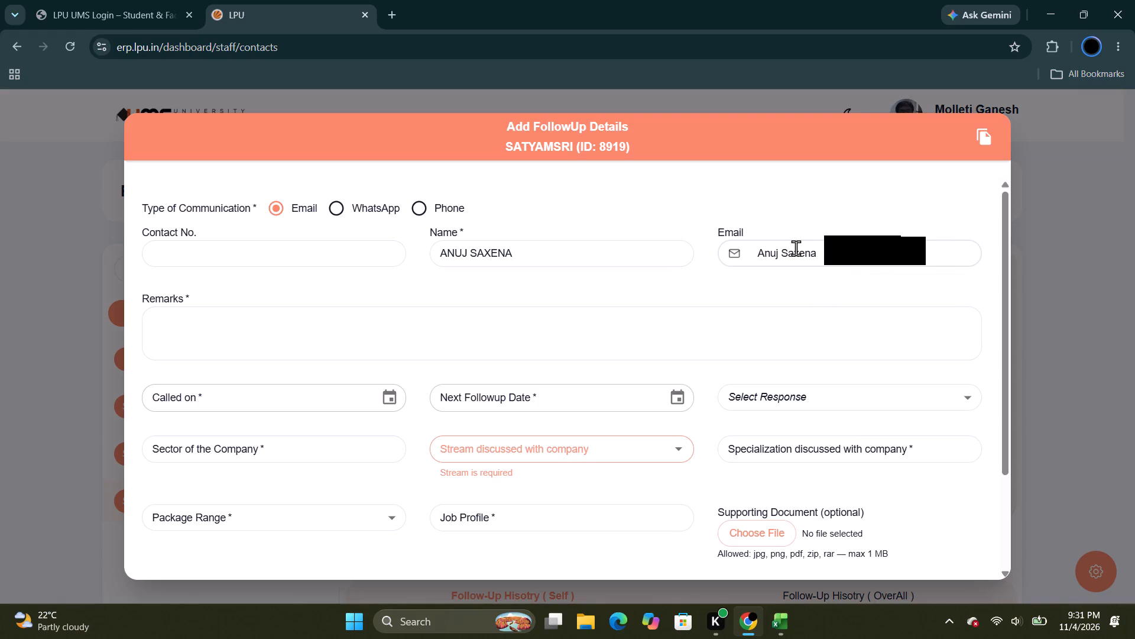
{"action": "left_click_drag", "start_coordinate": [829, 245], "coordinate": [758, 246]}
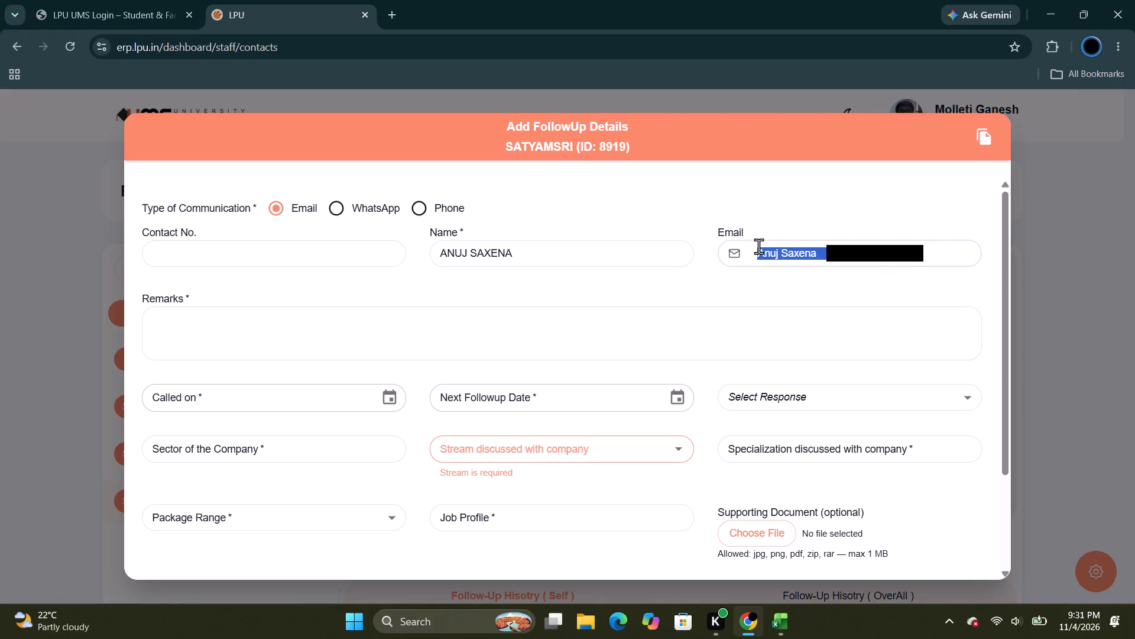
{"action": "key", "text": "BackSpace"}
Enter EMAIL HAS BEEN SENT as the remarks of the SATYAMSRI follow-up.
{"action": "left_click", "coordinate": [391, 349]}
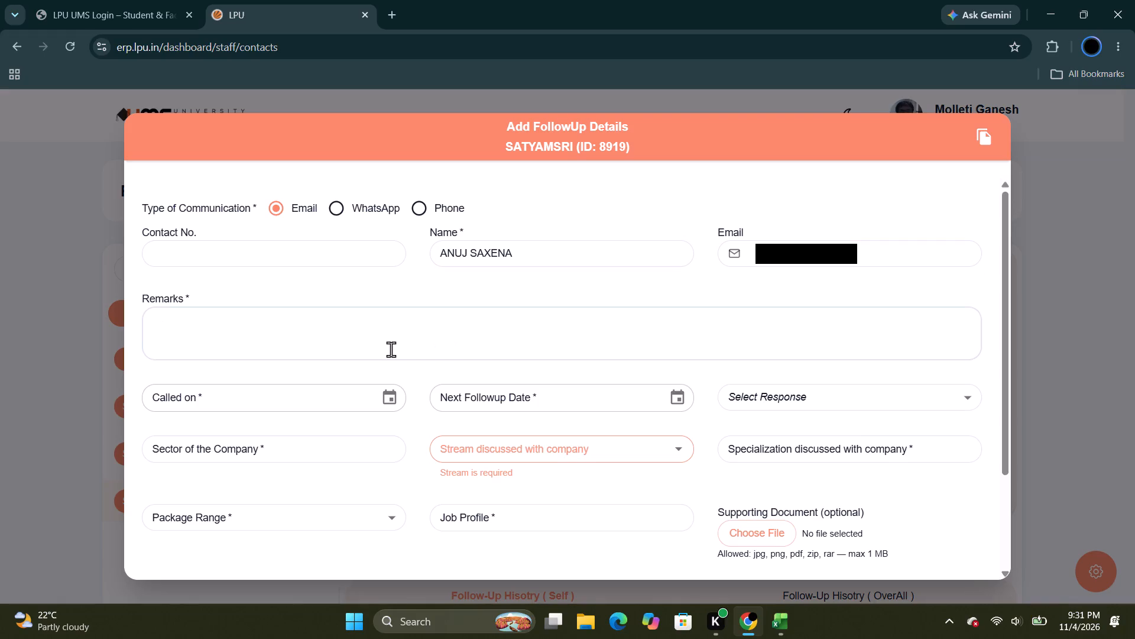
{"action": "type", "text": "email hass"}
{"action": "key", "text": "BackSpace"}
{"action": "key", "text": "space"}
{"action": "type", "text": "been sent"}
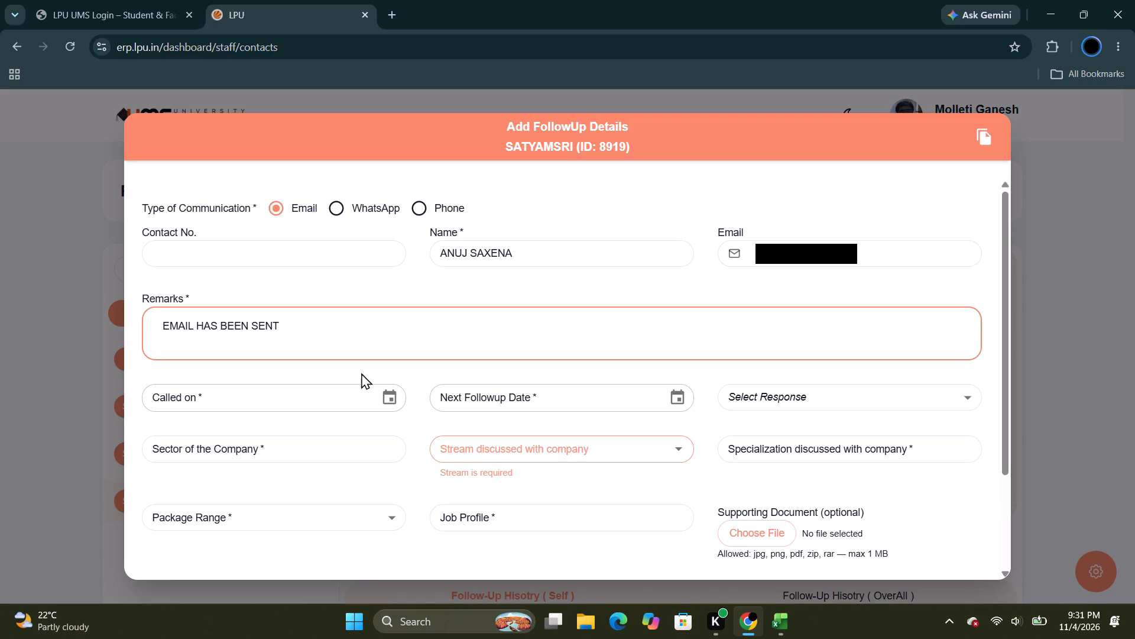
Set the called-on date to 31/10/2026, the next follow-up date to 05/11/2026 and the response to Cold.
{"action": "left_click", "coordinate": [387, 396]}
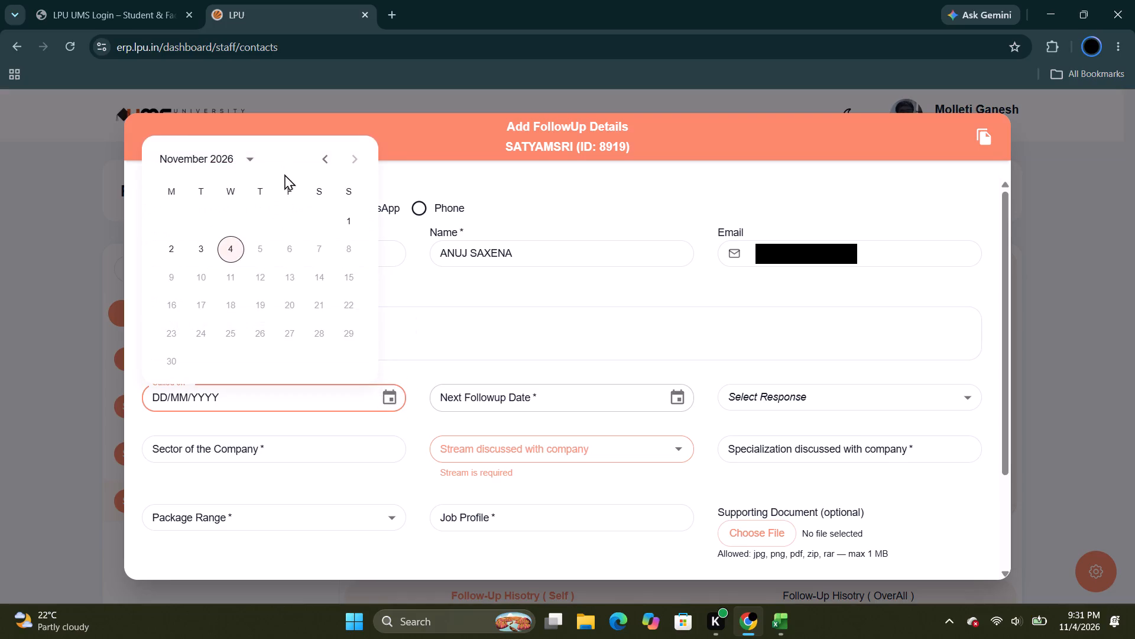
{"action": "left_click", "coordinate": [319, 166]}
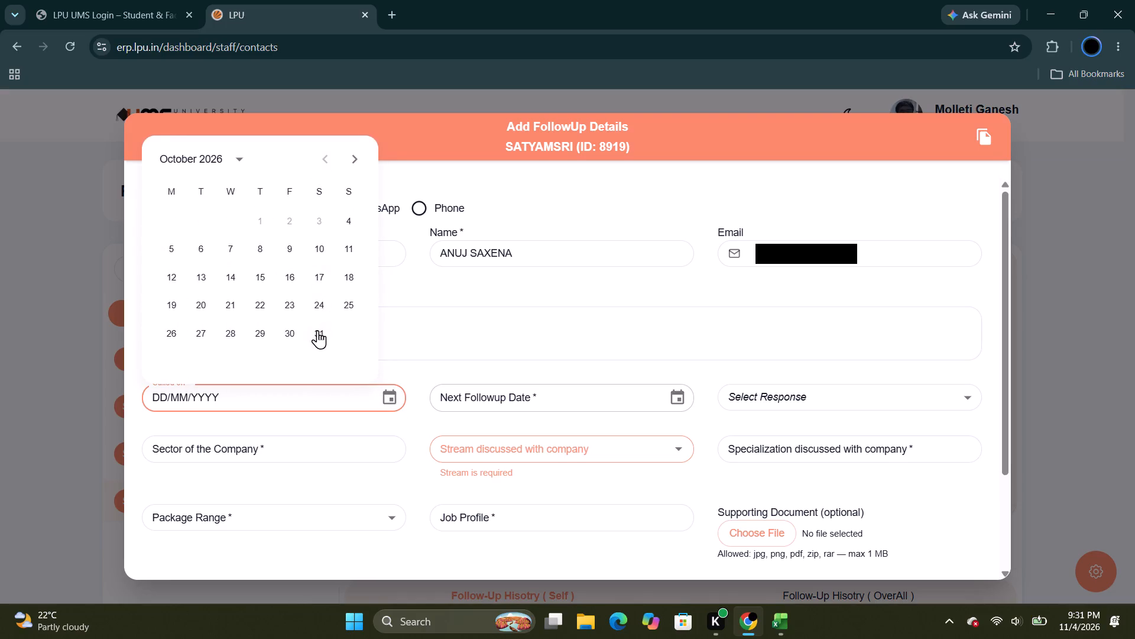
{"action": "left_click", "coordinate": [317, 330]}
{"action": "left_click", "coordinate": [677, 405]}
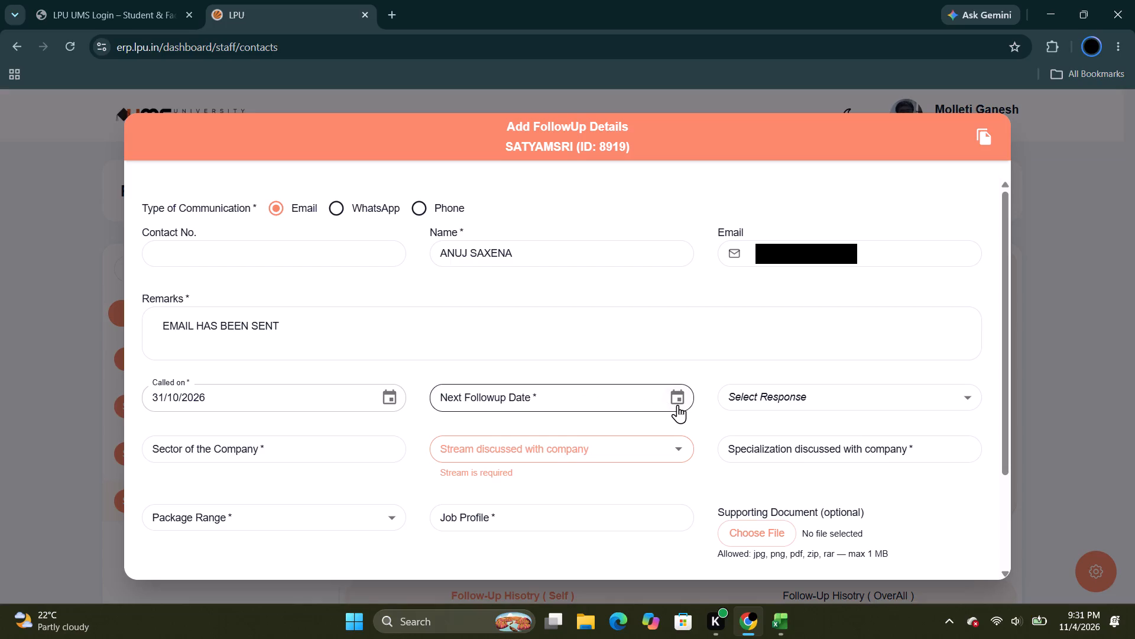
{"action": "left_click", "coordinate": [548, 255]}
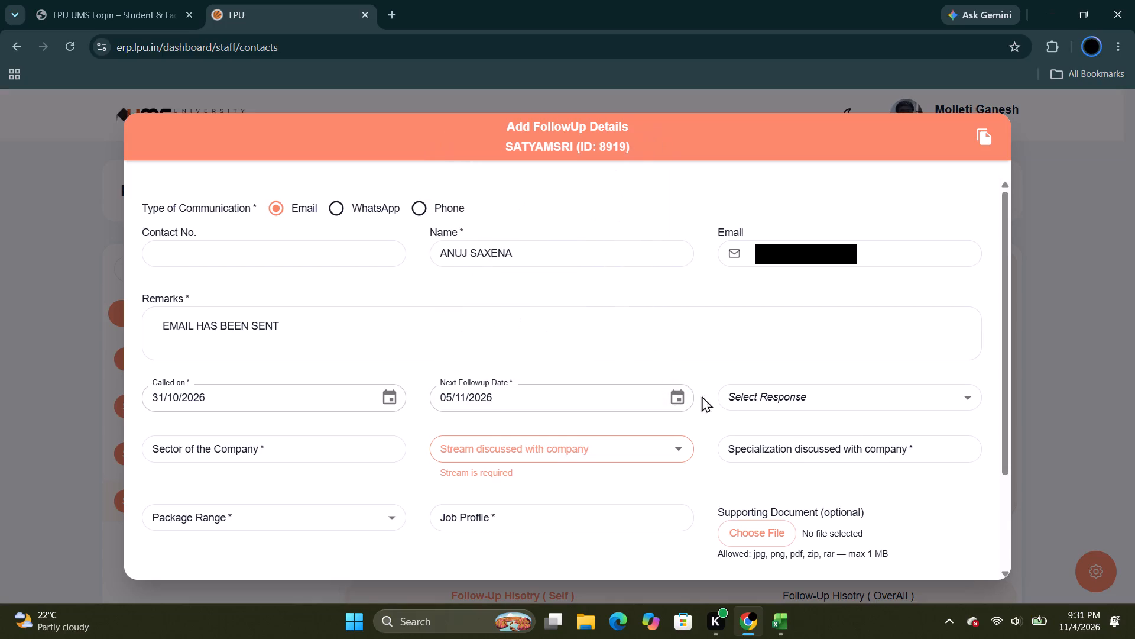
{"action": "left_click", "coordinate": [768, 391]}
{"action": "left_click", "coordinate": [761, 464]}
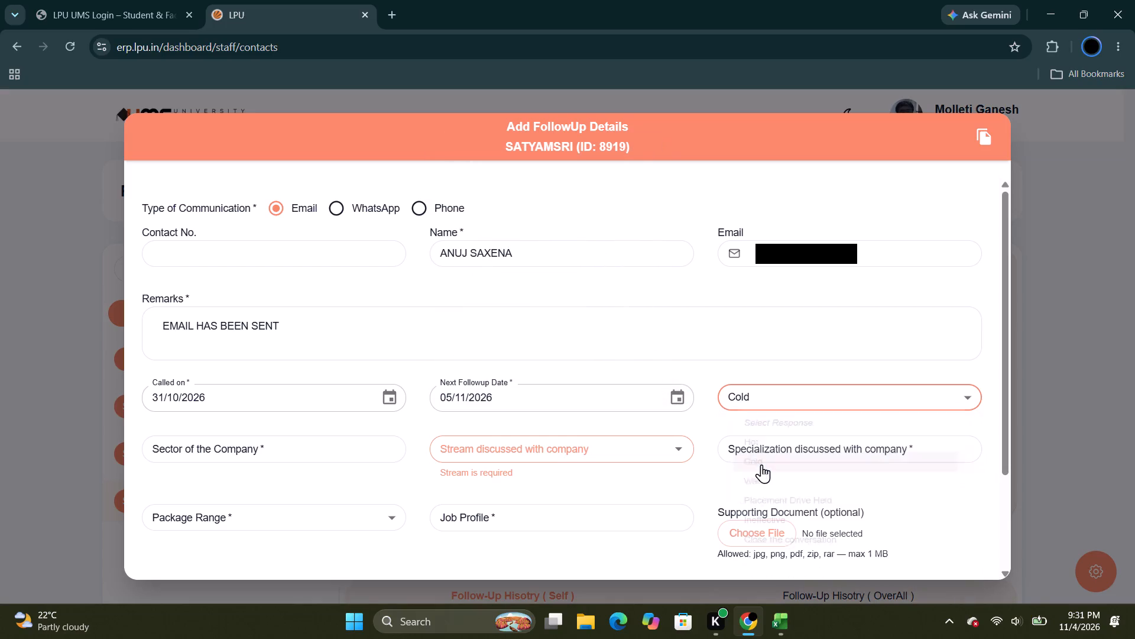
Find software sectors with softw and set the company's sector to IT CONSULTING DIGITAL SOLUTIONS SOFTWARE SERVICES AND AI LED TRANSFORMATION.
{"action": "left_click", "coordinate": [348, 441]}
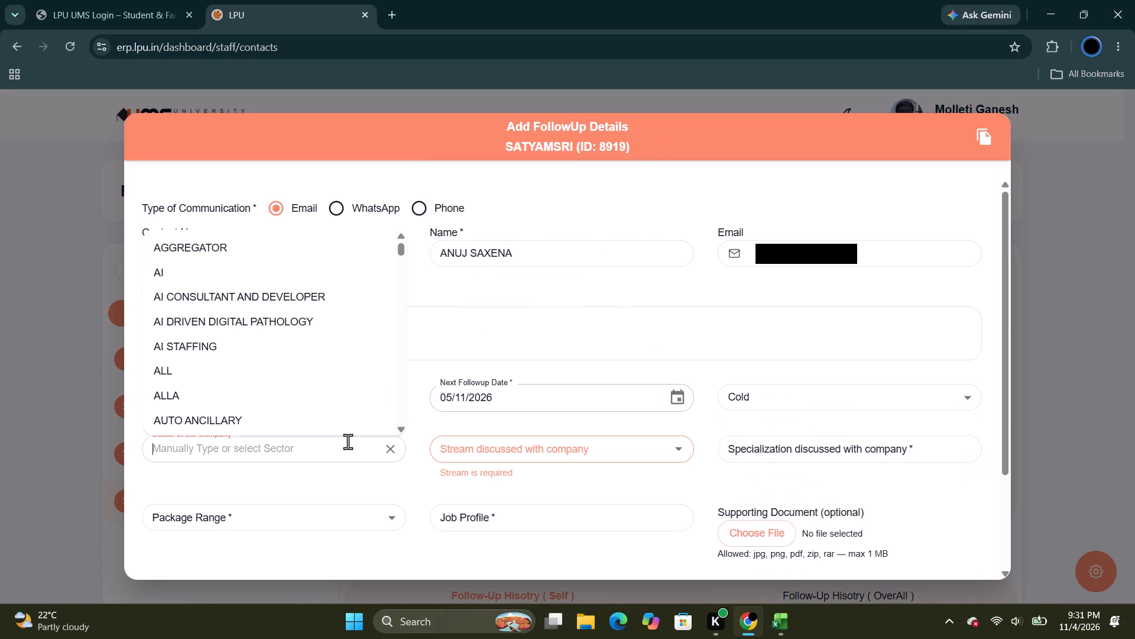
{"action": "type", "text": "softw"}
{"action": "left_click", "coordinate": [231, 342]}
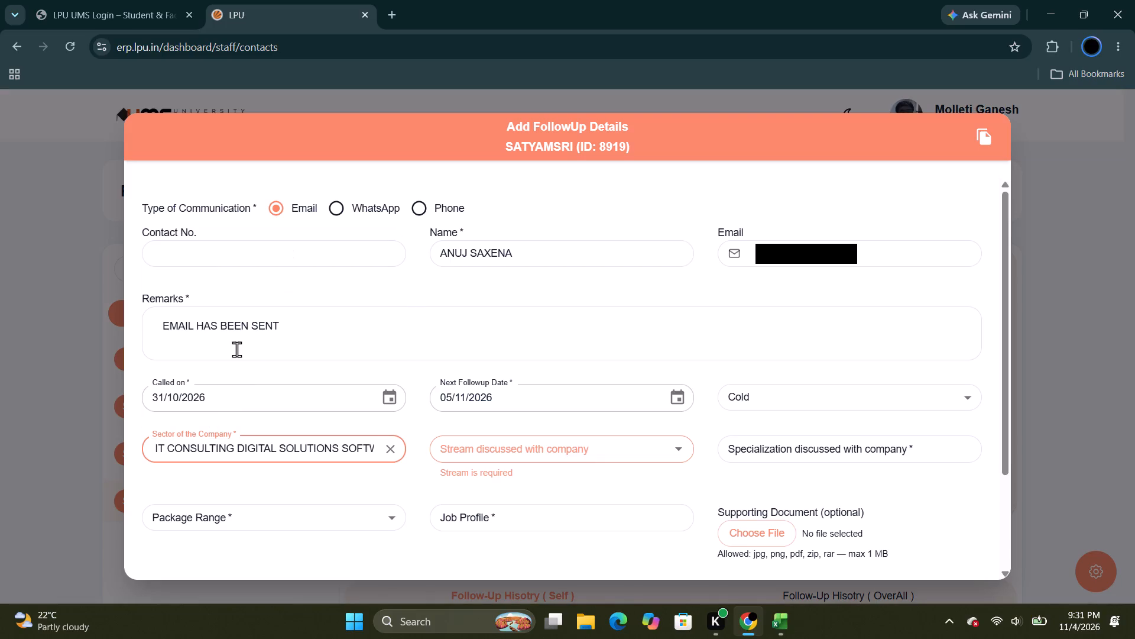
Select CSE/IT as the stream and ALL CSE as the specialization discussed with the company.
{"action": "left_click", "coordinate": [547, 458]}
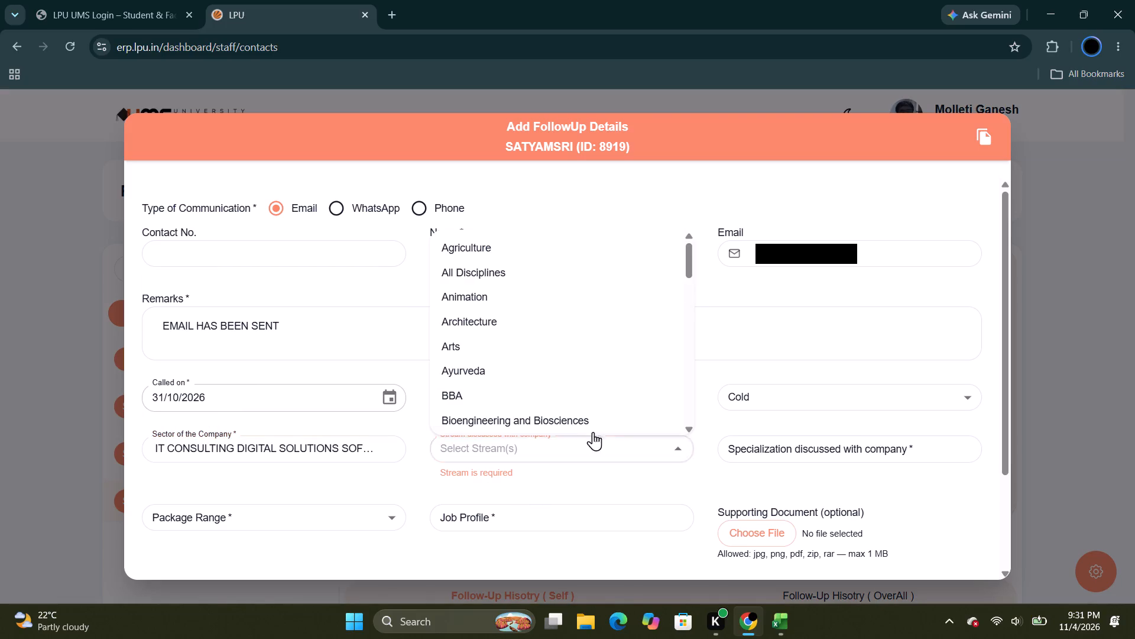
{"action": "type", "text": "it"}
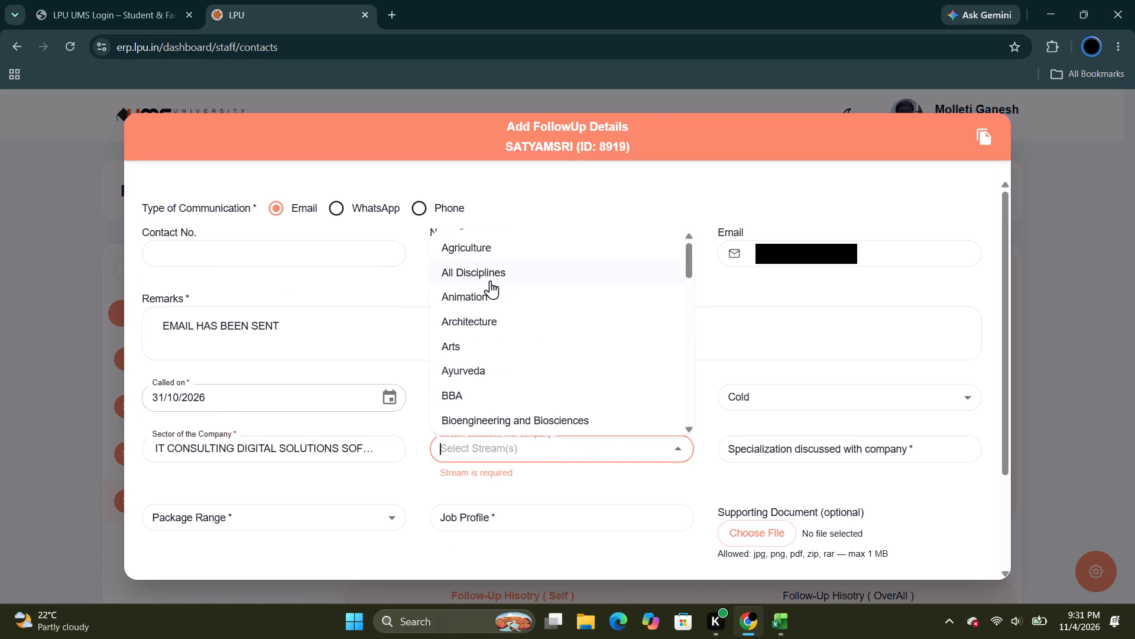
{"action": "type", "text": "it"}
{"action": "left_click", "coordinate": [479, 510]}
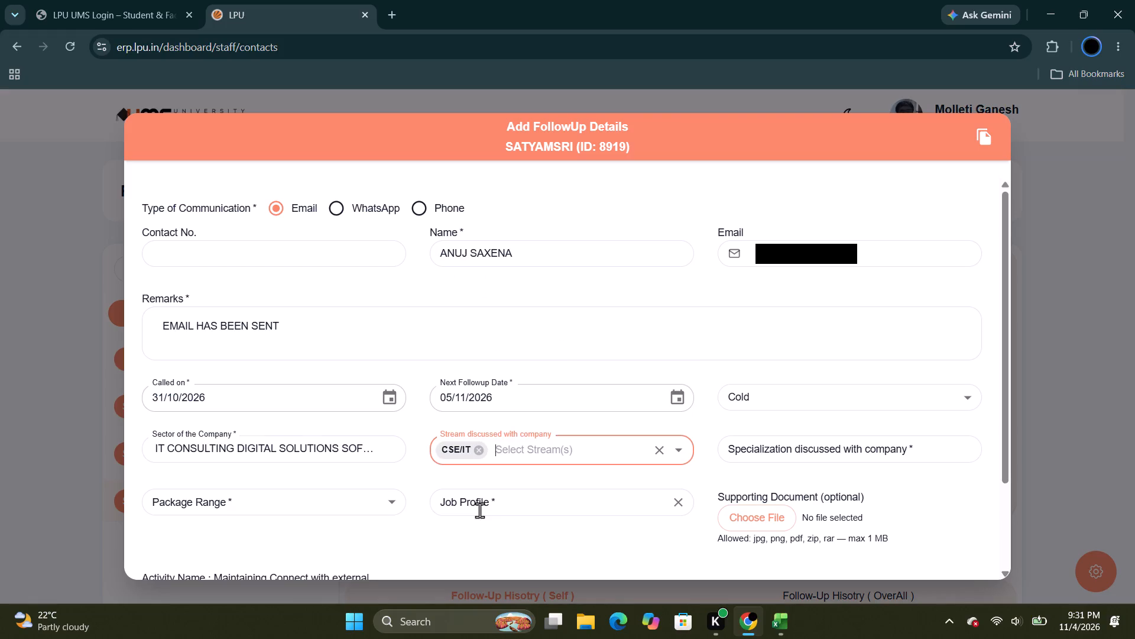
{"action": "left_click", "coordinate": [771, 458]}
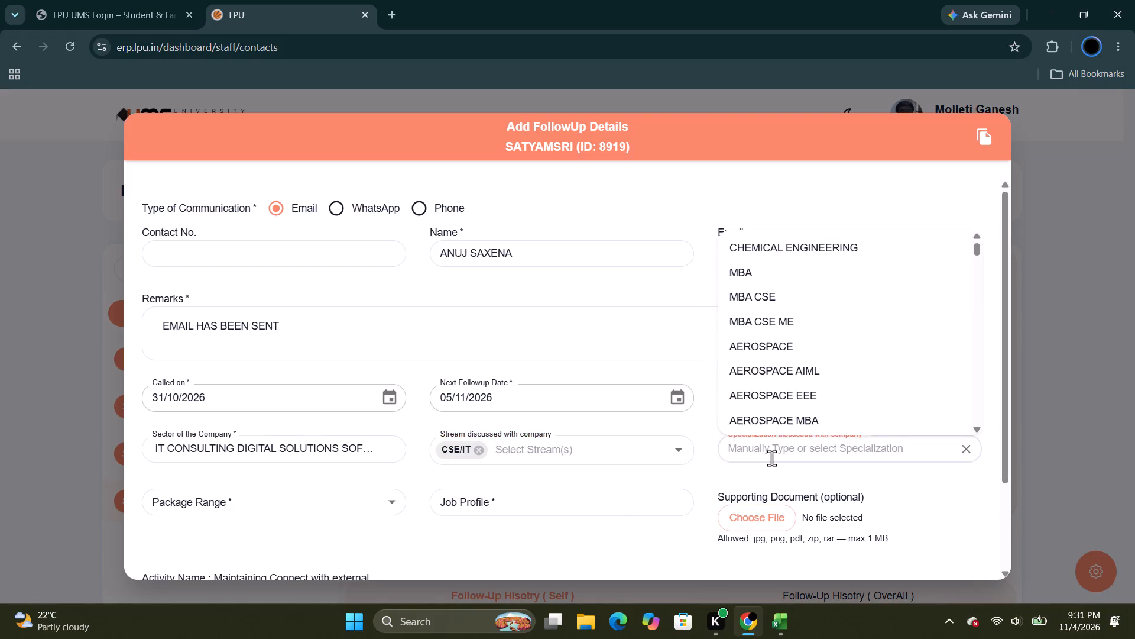
{"action": "type", "text": "all"}
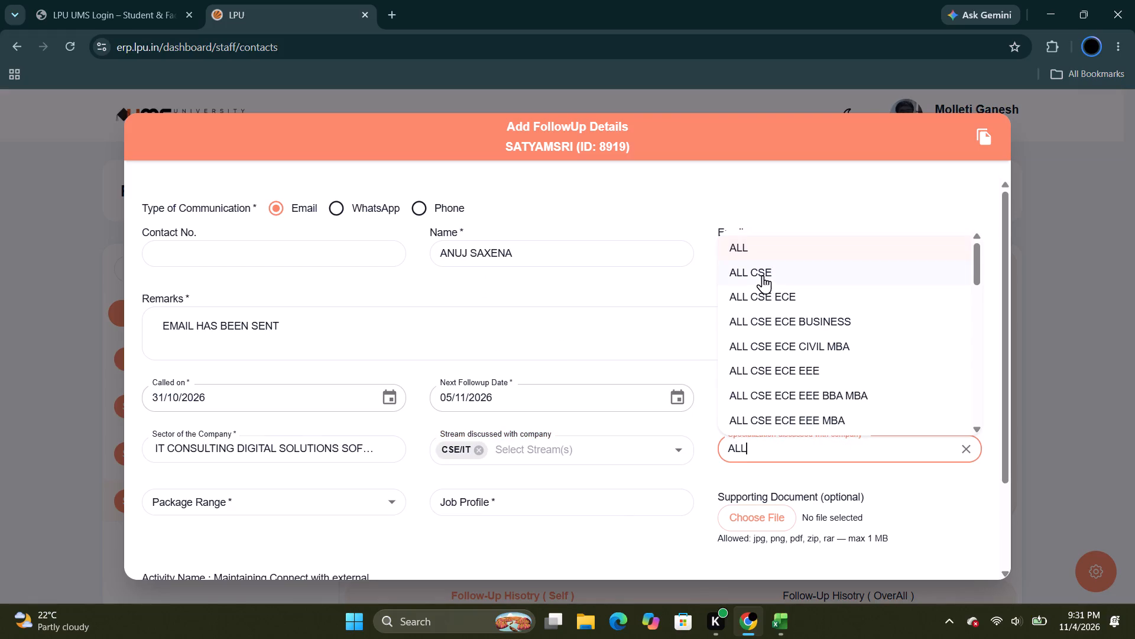
{"action": "left_click", "coordinate": [762, 275]}
Set the package range to 07-08 Lakh and look up softw among the job profiles.
{"action": "scroll", "coordinate": [762, 275], "scroll_direction": "down", "scroll_amount": 2}
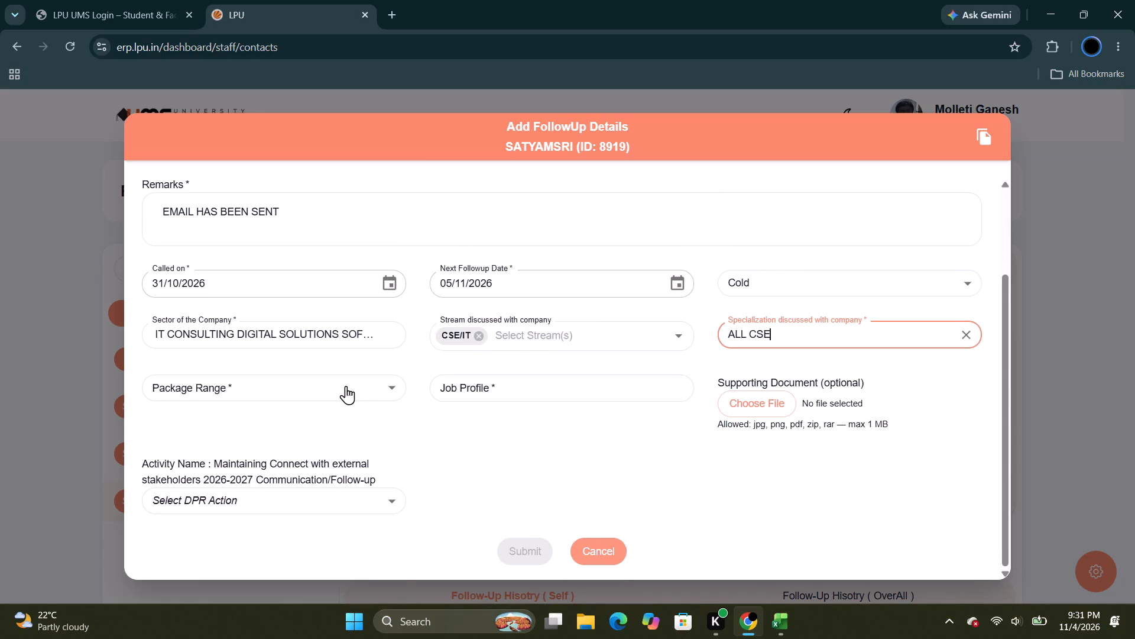
{"action": "left_click", "coordinate": [346, 386]}
{"action": "left_click", "coordinate": [207, 401]}
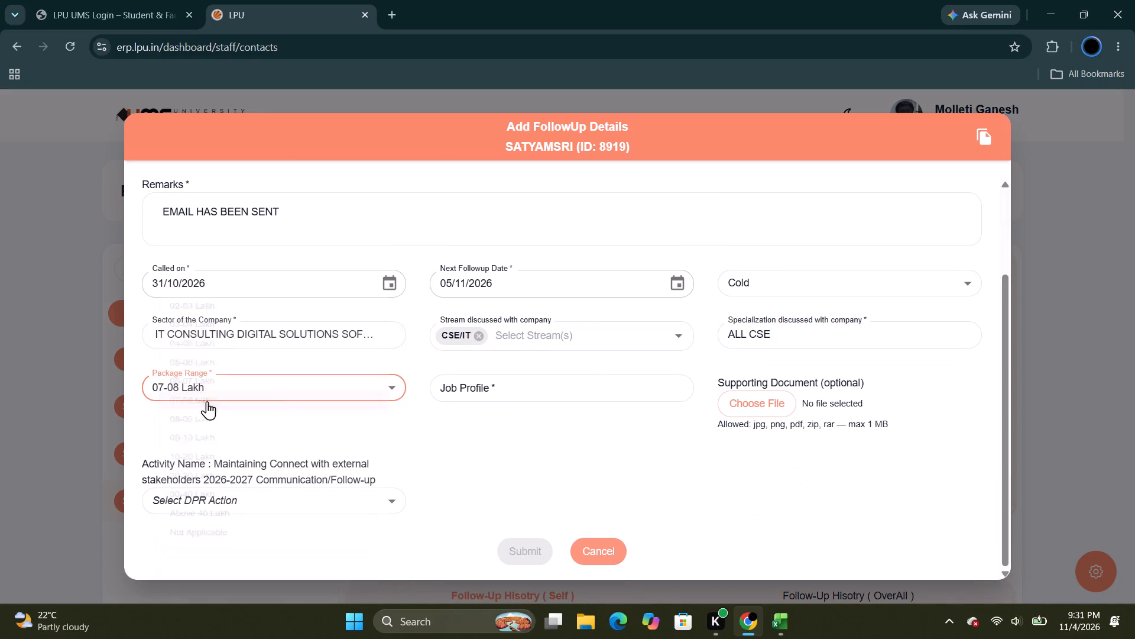
{"action": "left_click", "coordinate": [495, 399]}
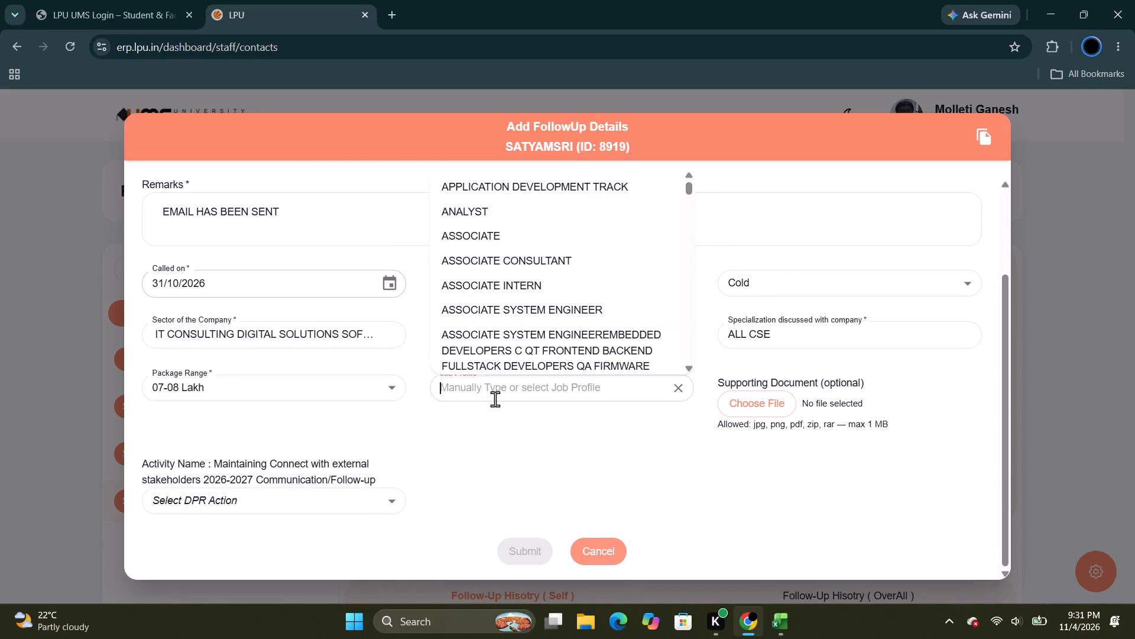
{"action": "type", "text": "softw"}
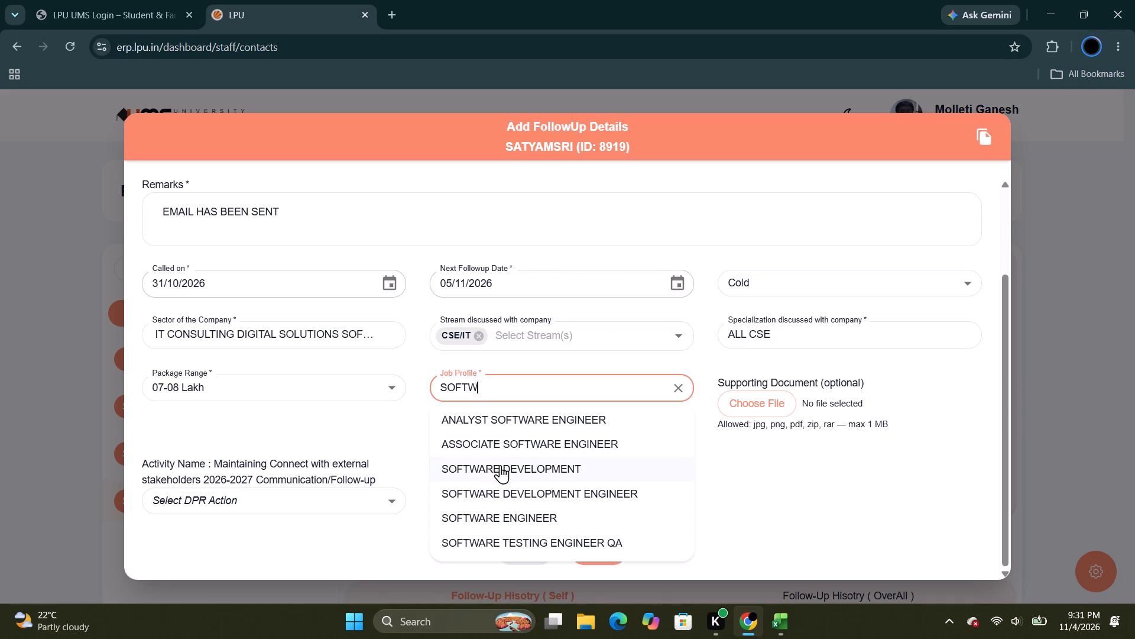
Choose SOFTWARE DEVELOPMENT as the job profile and Sending Invitation Letters /Greetings as the DPR action.
{"action": "left_click", "coordinate": [500, 465]}
{"action": "left_click", "coordinate": [347, 501]}
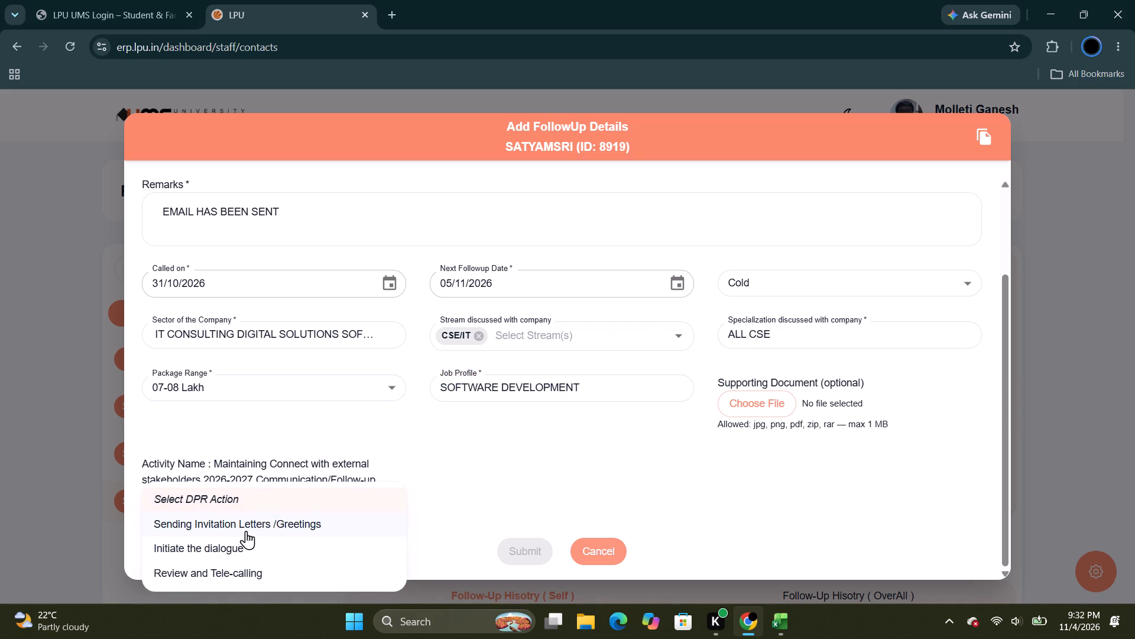
{"action": "left_click", "coordinate": [267, 524]}
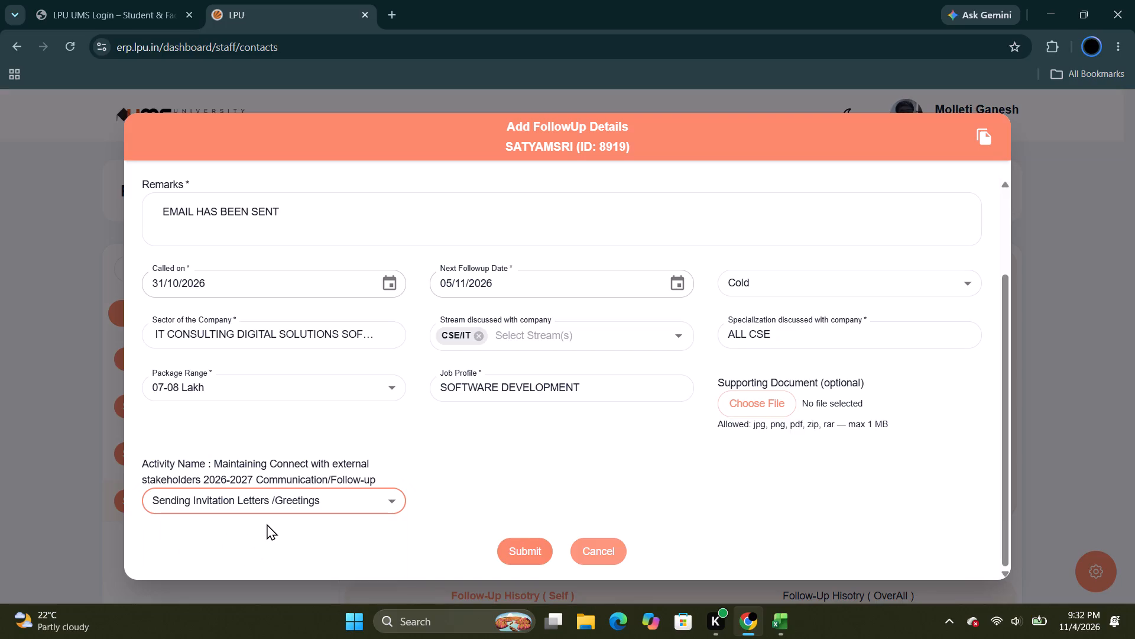
Review the completed follow-up details for SATYAMSRI and submit them.
{"action": "scroll", "coordinate": [426, 433], "scroll_direction": "up", "scroll_amount": 1}
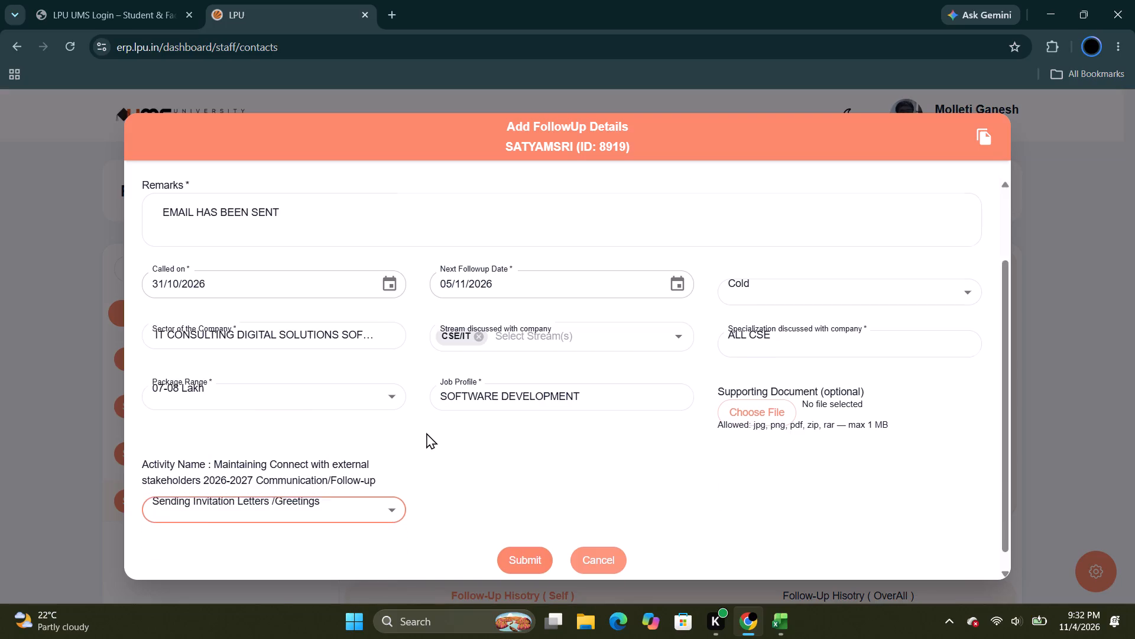
{"action": "scroll", "coordinate": [426, 433], "scroll_direction": "up", "scroll_amount": 1}
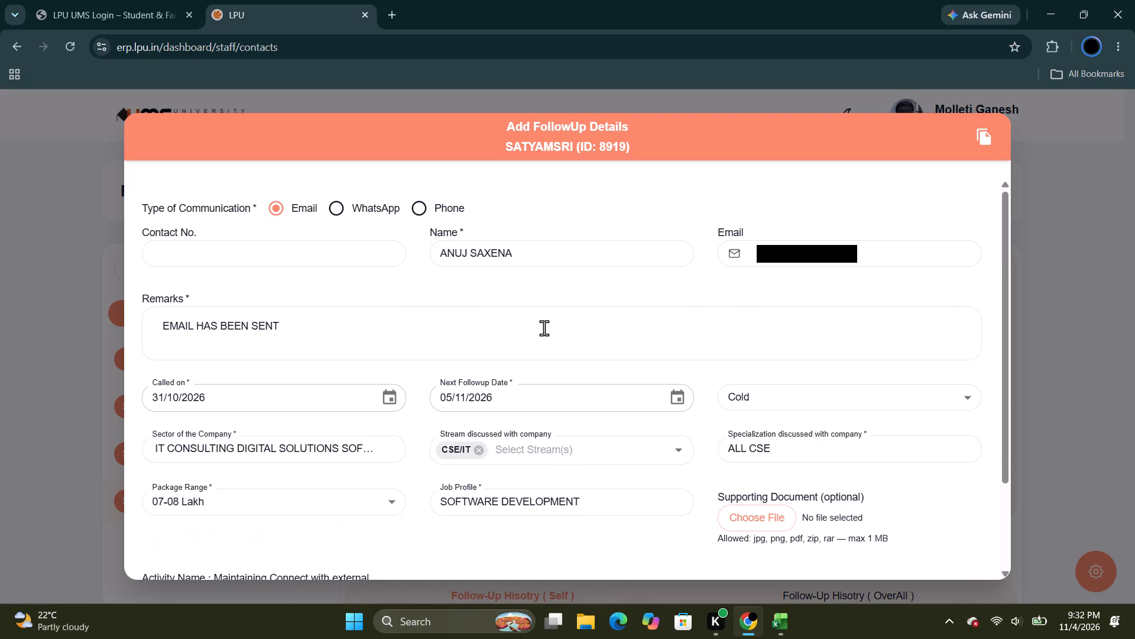
{"action": "scroll", "coordinate": [544, 328], "scroll_direction": "down", "scroll_amount": 2}
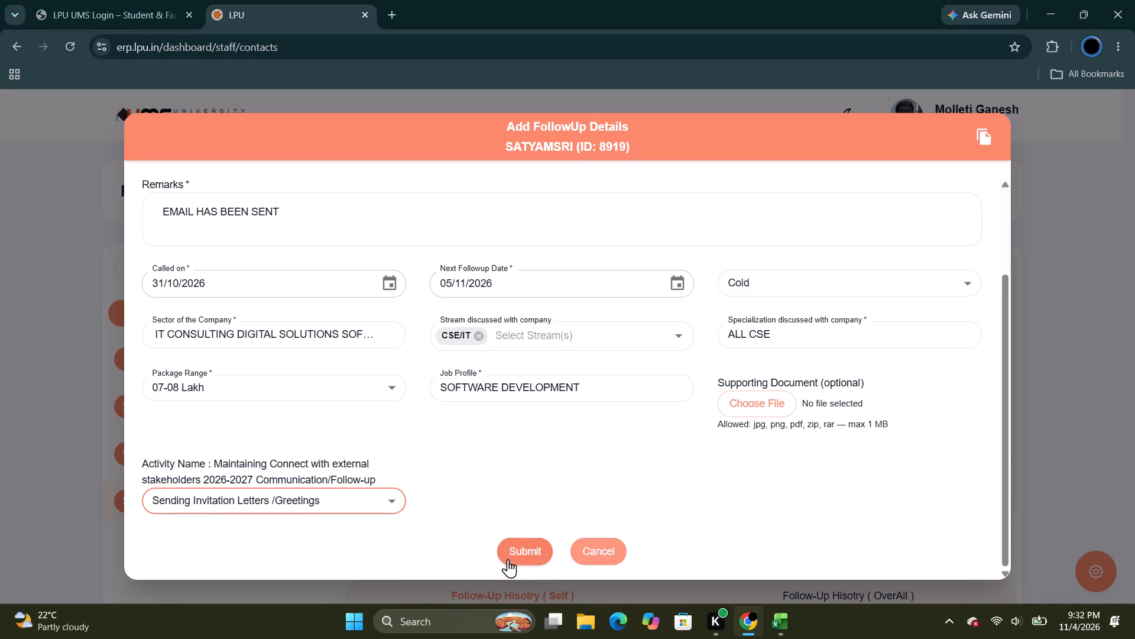
{"action": "left_click", "coordinate": [508, 559]}
{"action": "scroll", "coordinate": [554, 284], "scroll_direction": "left", "scroll_amount": 1}
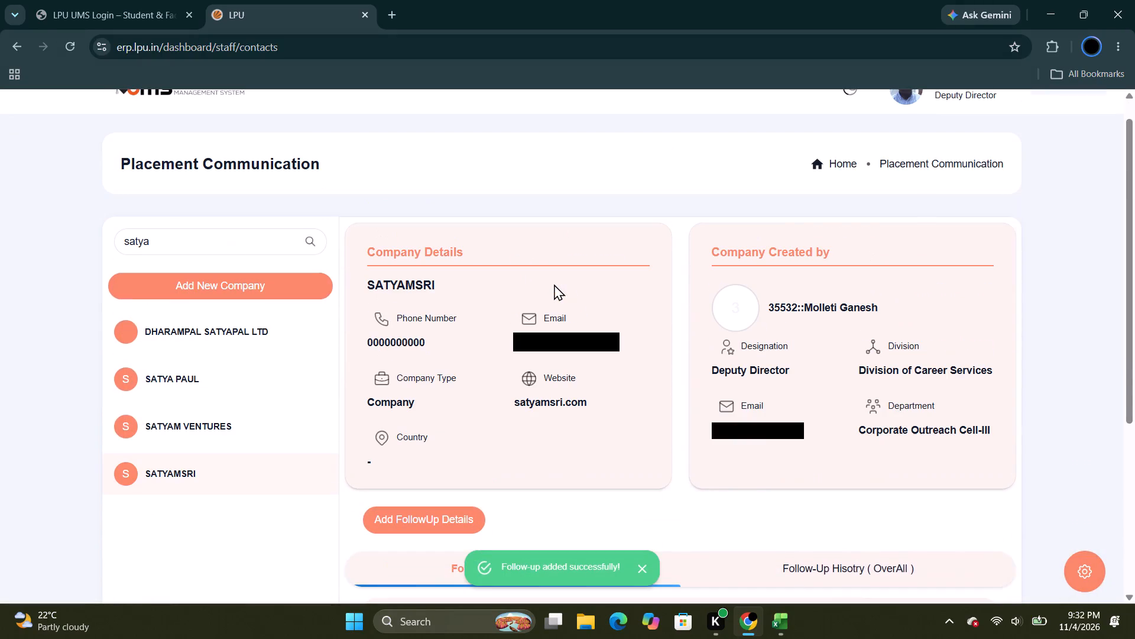
{"action": "scroll", "coordinate": [554, 284], "scroll_direction": "left", "scroll_amount": 1}
Switch to the Campaign 6 workbook in Excel, copy the contact name and email in row 160, and return to Chrome.
{"action": "key", "text": "alt+Tab"}
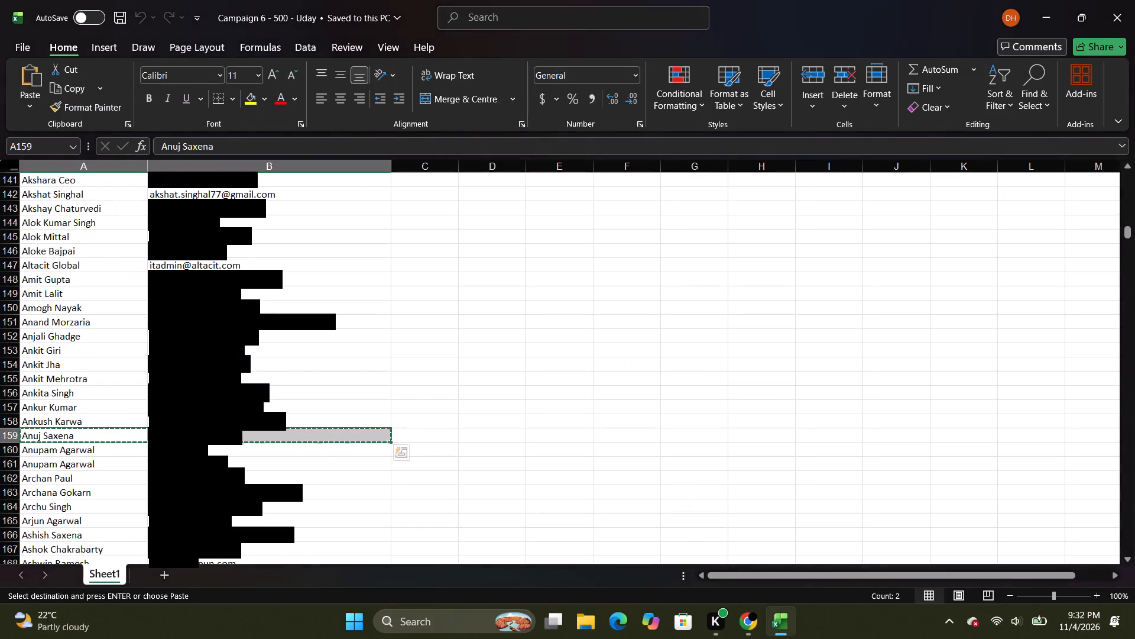
{"action": "left_click", "coordinate": [73, 450]}
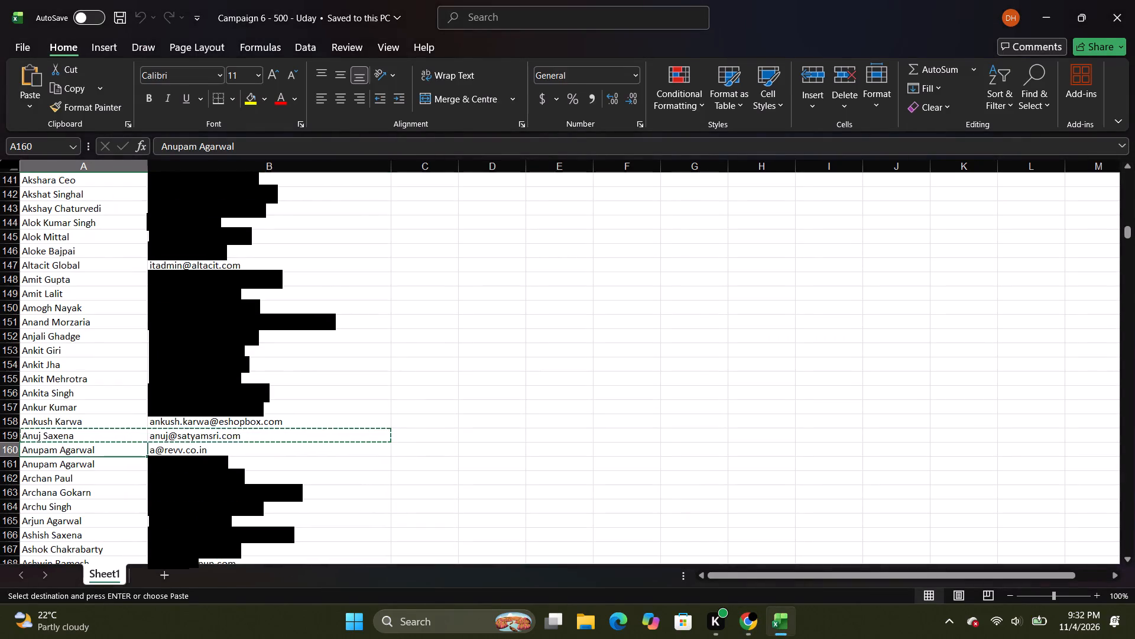
{"action": "key", "text": "shift+Right"}
{"action": "key", "text": "ctrl+c"}
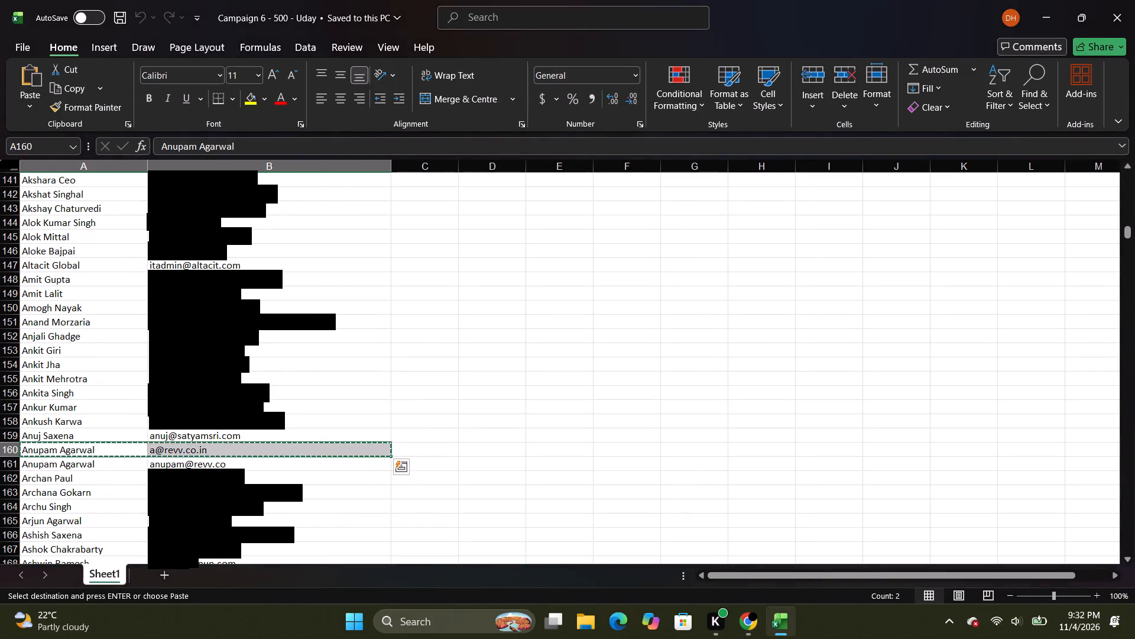
{"action": "key", "text": "alt+Tab"}
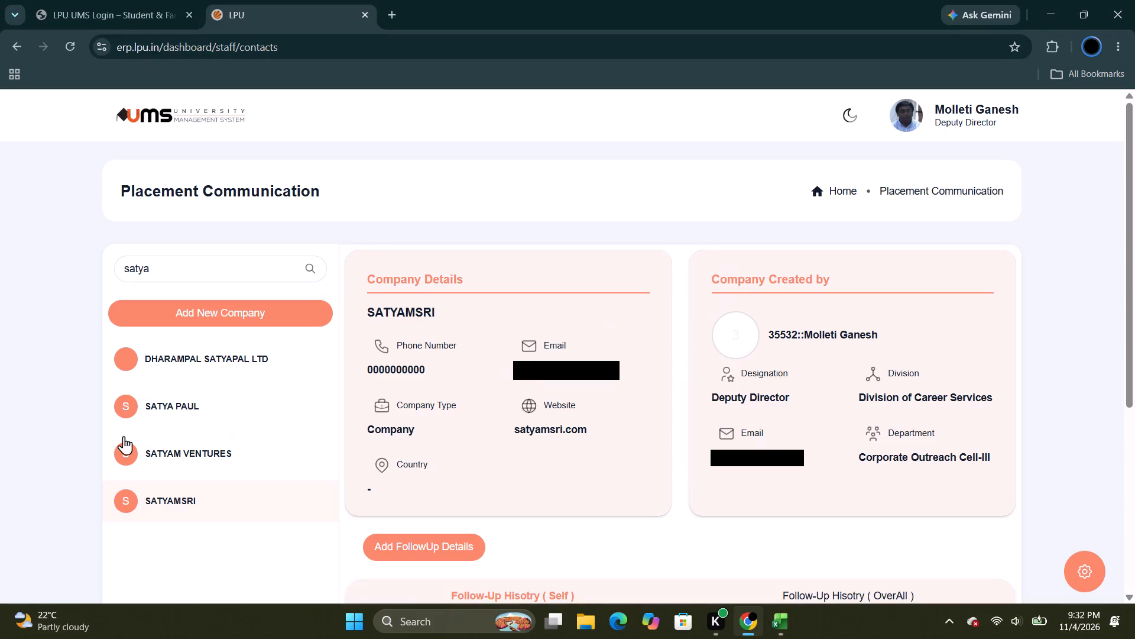
Start a new company record with the copied contact's email address and revv.co.in as the company's website.
{"action": "left_click", "coordinate": [242, 305]}
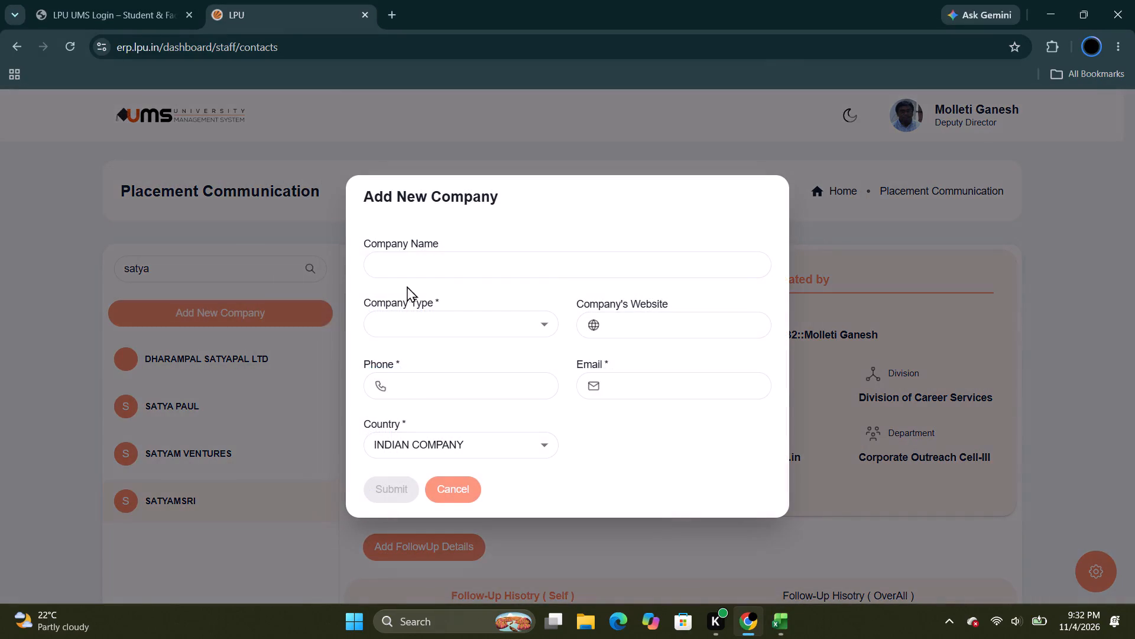
{"action": "left_click", "coordinate": [642, 369]}
{"action": "left_click", "coordinate": [642, 376]}
{"action": "key", "text": "ctrl+v"}
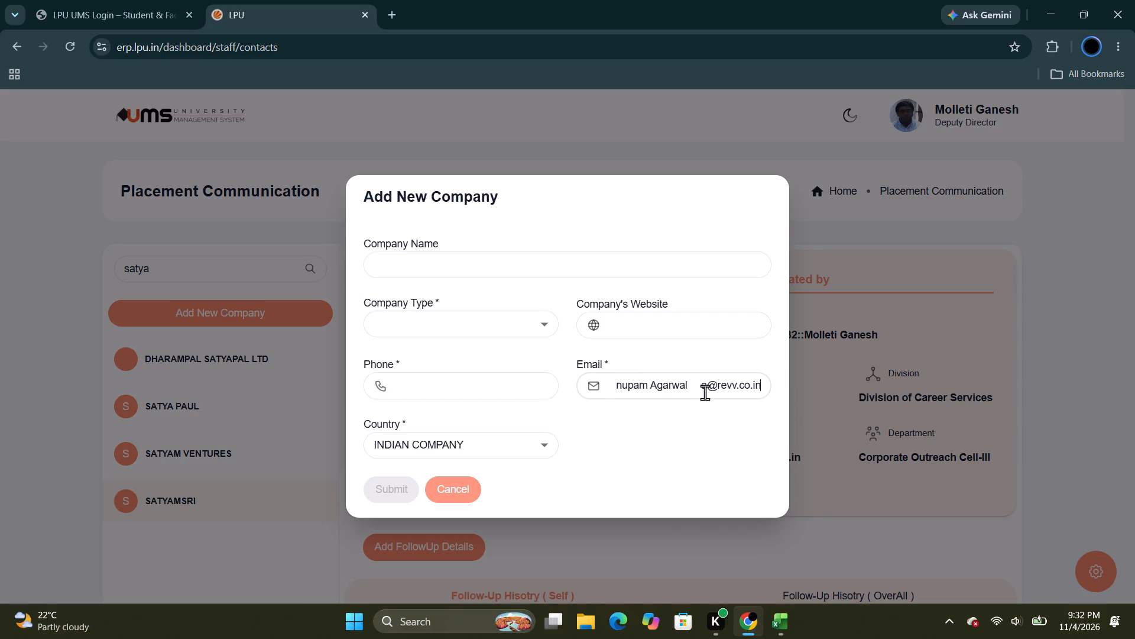
{"action": "left_click_drag", "start_coordinate": [699, 389], "coordinate": [585, 403]}
{"action": "key", "text": "BackSpace"}
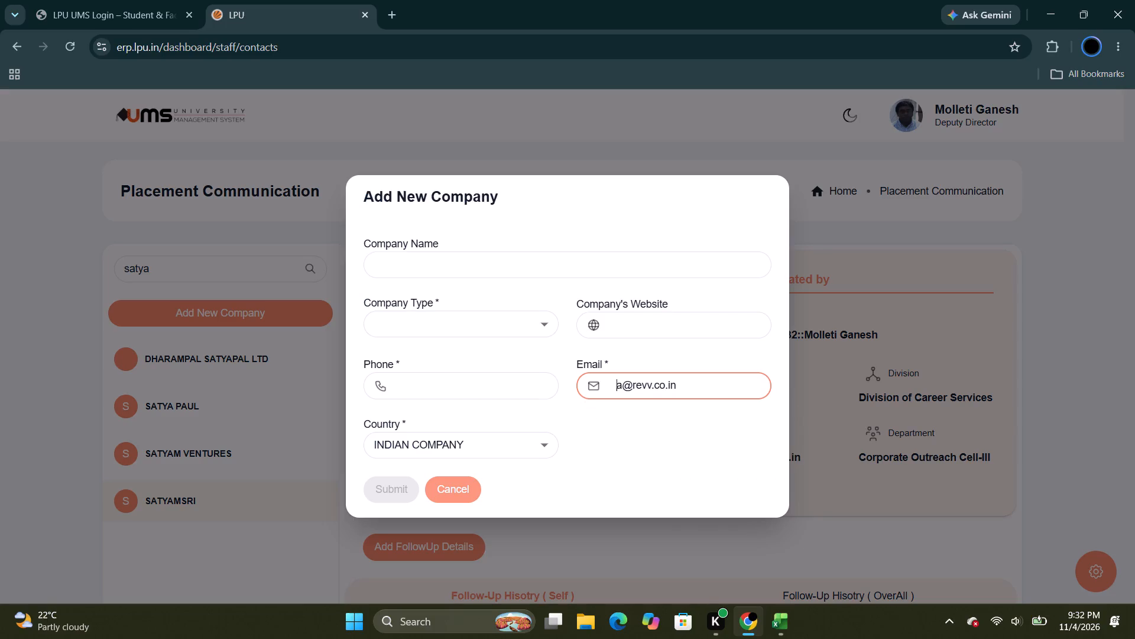
{"action": "left_click", "coordinate": [668, 322]}
{"action": "key", "text": "ctrl+v"}
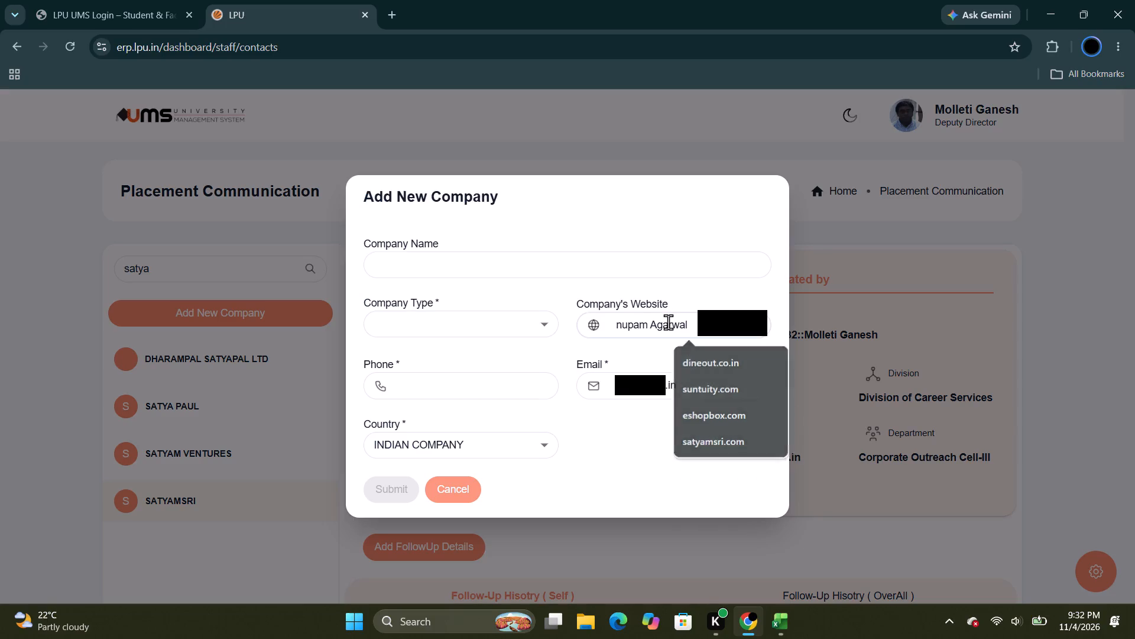
{"action": "left_click_drag", "start_coordinate": [719, 328], "coordinate": [558, 330]}
{"action": "key", "text": "BackSpace"}
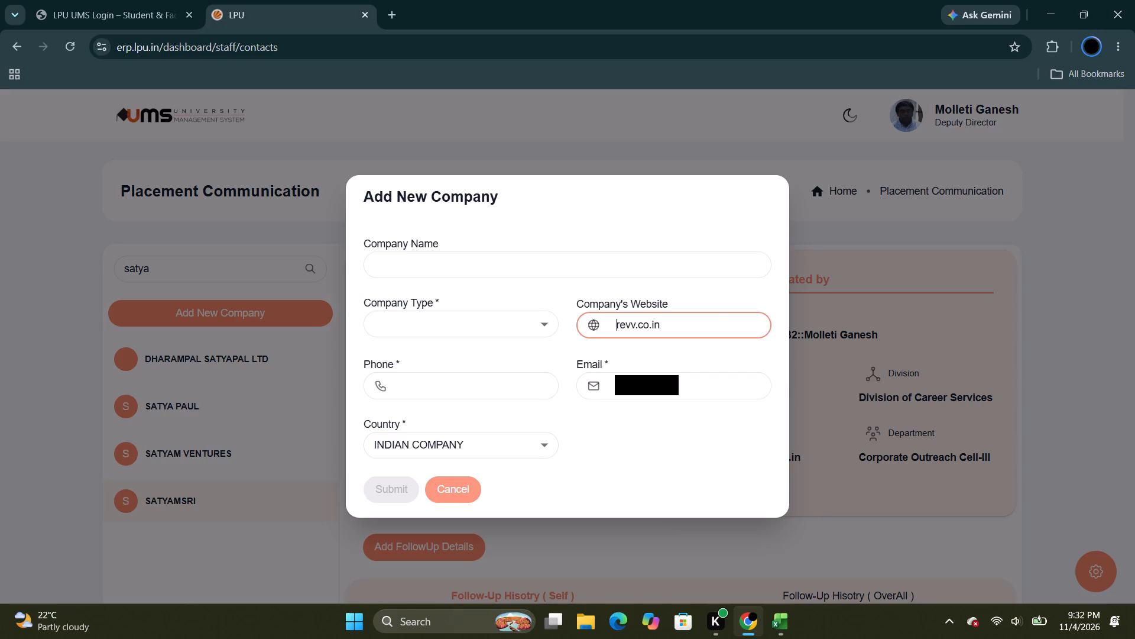
Paste the copied contact details as the company name and trim them down to REVV.
{"action": "left_click", "coordinate": [553, 260]}
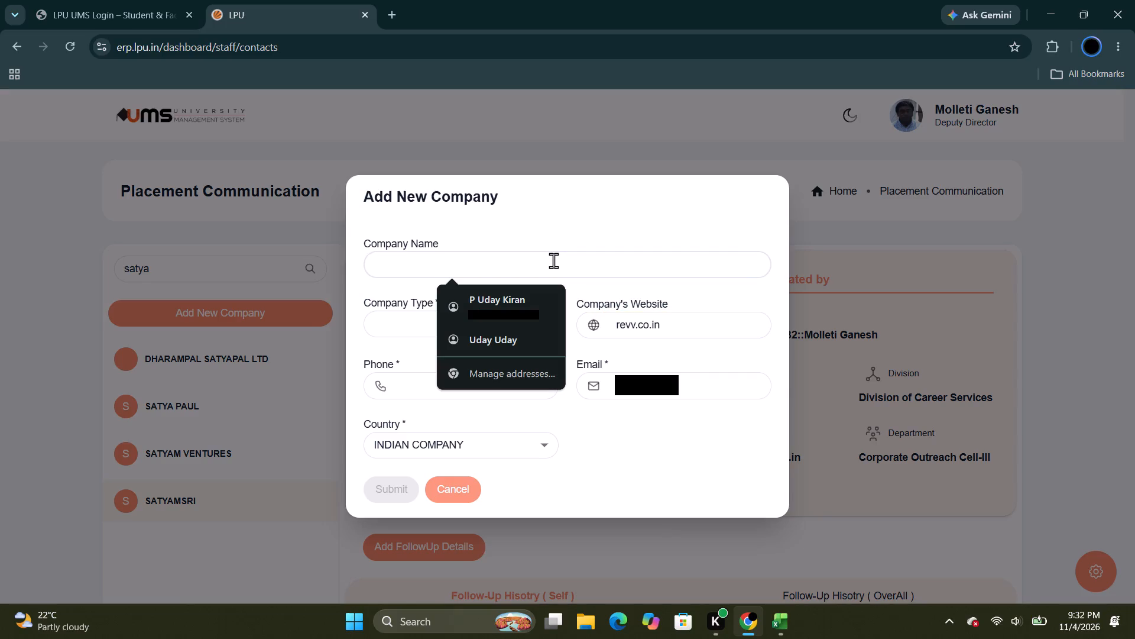
{"action": "key", "text": "ctrl+v"}
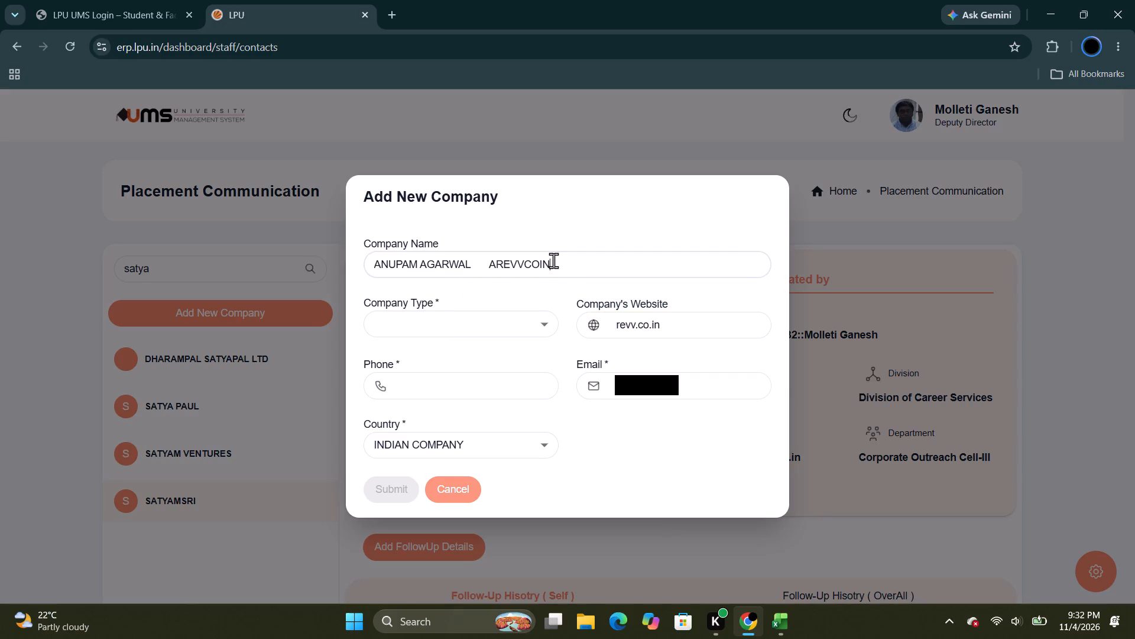
{"action": "key", "text": "BackSpace"}
{"action": "key", "text": "BackSpace"}
{"action": "key", "text": "BackSpace"}
{"action": "key", "text": "BackSpace"}
{"action": "key", "text": "Left"}
{"action": "key", "text": "Left"}
{"action": "key", "text": "Left"}
{"action": "key", "text": "Left"}
{"action": "key", "text": "BackSpace"}
{"action": "key", "text": "BackSpace"}
{"action": "key", "text": "BackSpace"}
{"action": "key", "text": "BackSpace"}
{"action": "key", "text": "BackSpace"}
{"action": "key", "text": "BackSpace"}
{"action": "key", "text": "BackSpace"}
{"action": "key", "text": "BackSpace"}
{"action": "key", "text": "BackSpace"}
{"action": "key", "text": "BackSpace"}
{"action": "key", "text": "BackSpace"}
{"action": "key", "text": "BackSpace"}
{"action": "key", "text": "BackSpace"}
{"action": "key", "text": "BackSpace"}
{"action": "key", "text": "BackSpace"}
{"action": "key", "text": "BackSpace"}
{"action": "key", "text": "BackSpace"}
{"action": "key", "text": "BackSpace"}
{"action": "key", "text": "BackSpace"}
{"action": "key", "text": "BackSpace"}
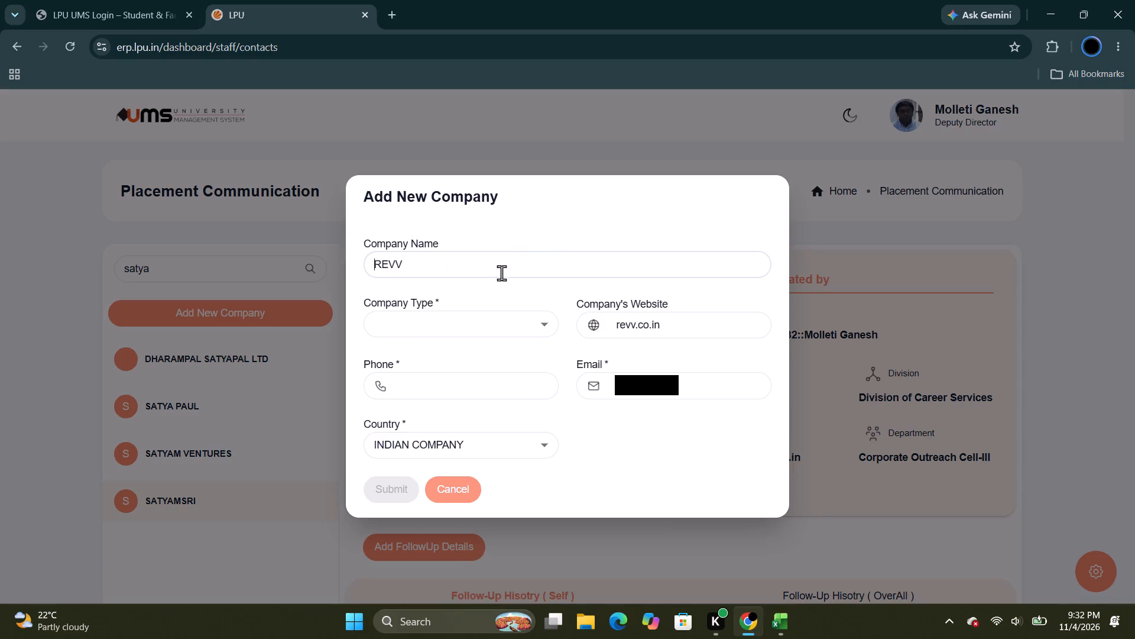
Set the company type to Company, fill in the all-zero placeholder phone number and submit the new company.
{"action": "left_click", "coordinate": [479, 327]}
{"action": "left_click", "coordinate": [431, 404]}
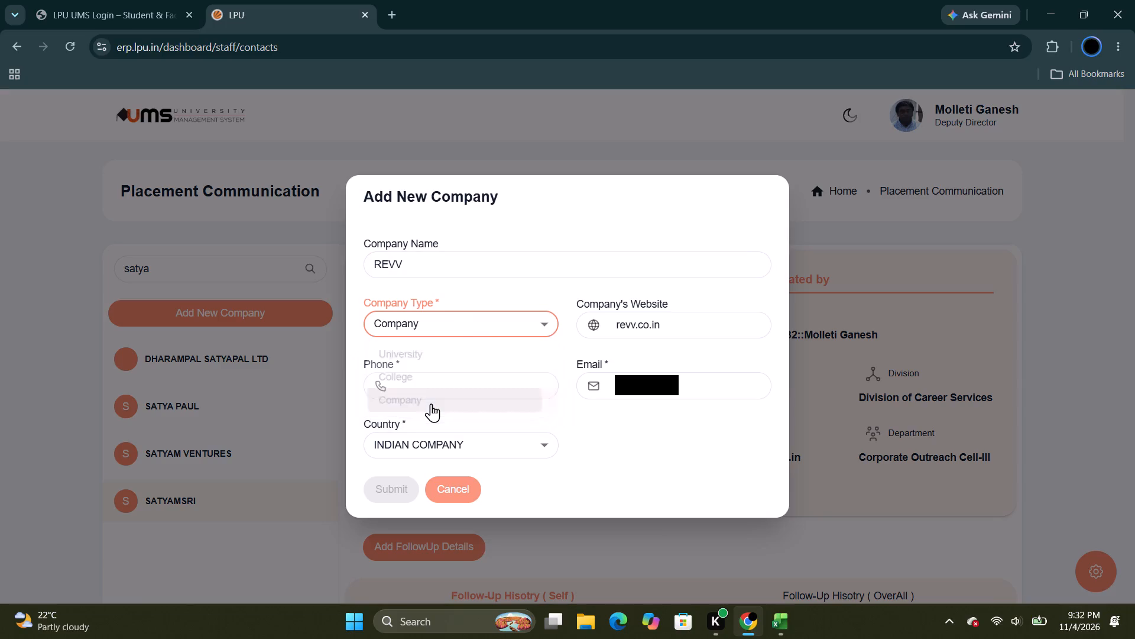
{"action": "left_click", "coordinate": [434, 391]}
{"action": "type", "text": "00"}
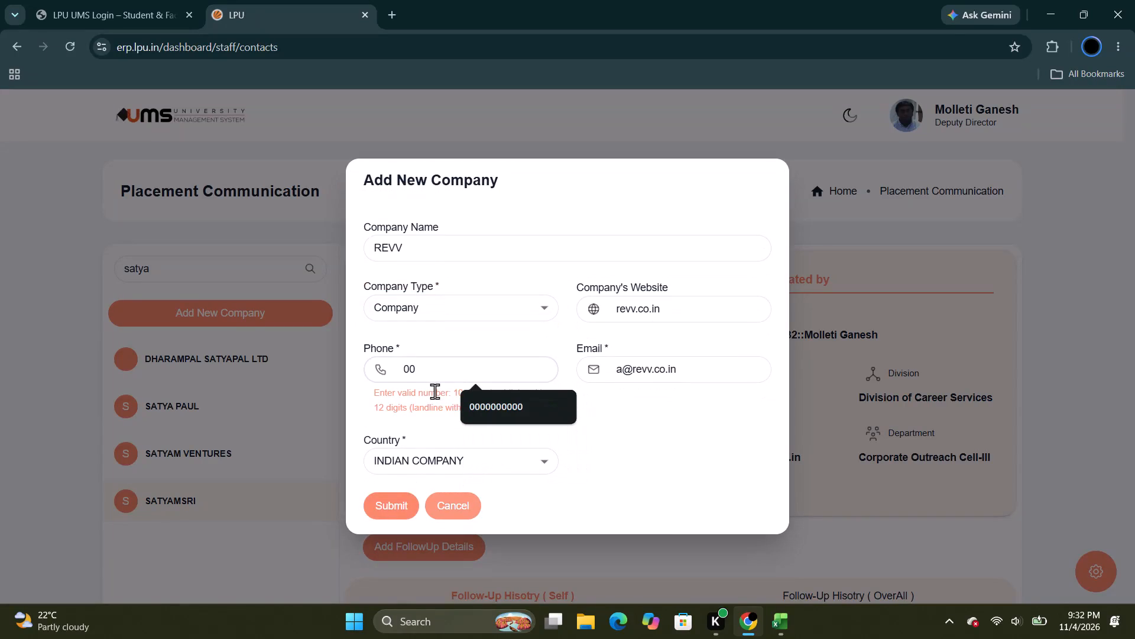
{"action": "left_click", "coordinate": [516, 402]}
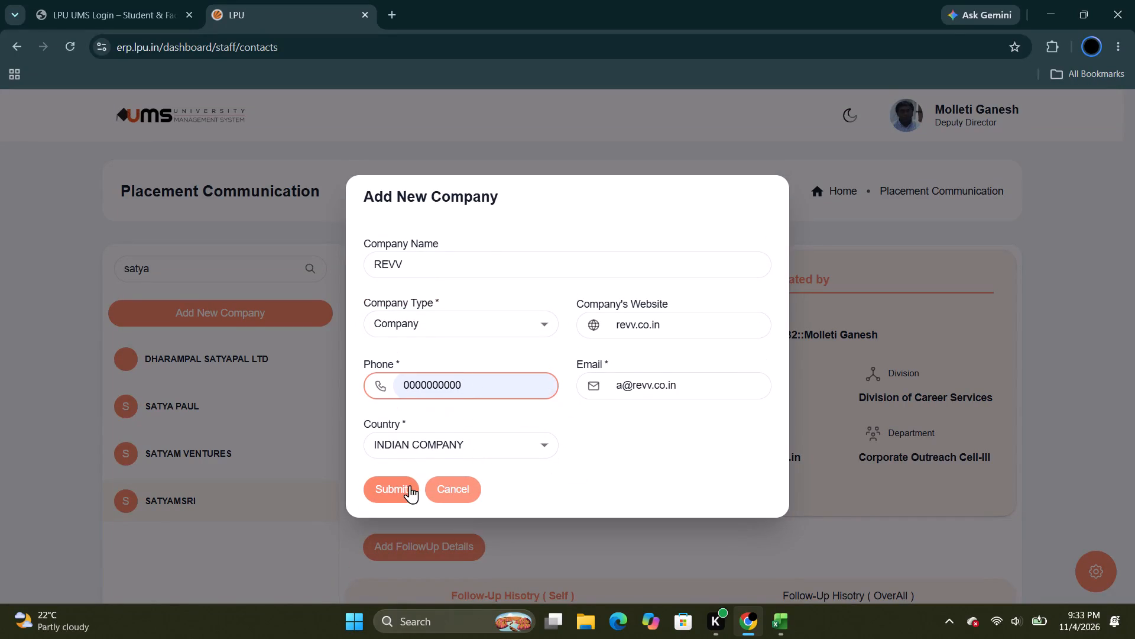
{"action": "left_click", "coordinate": [405, 485]}
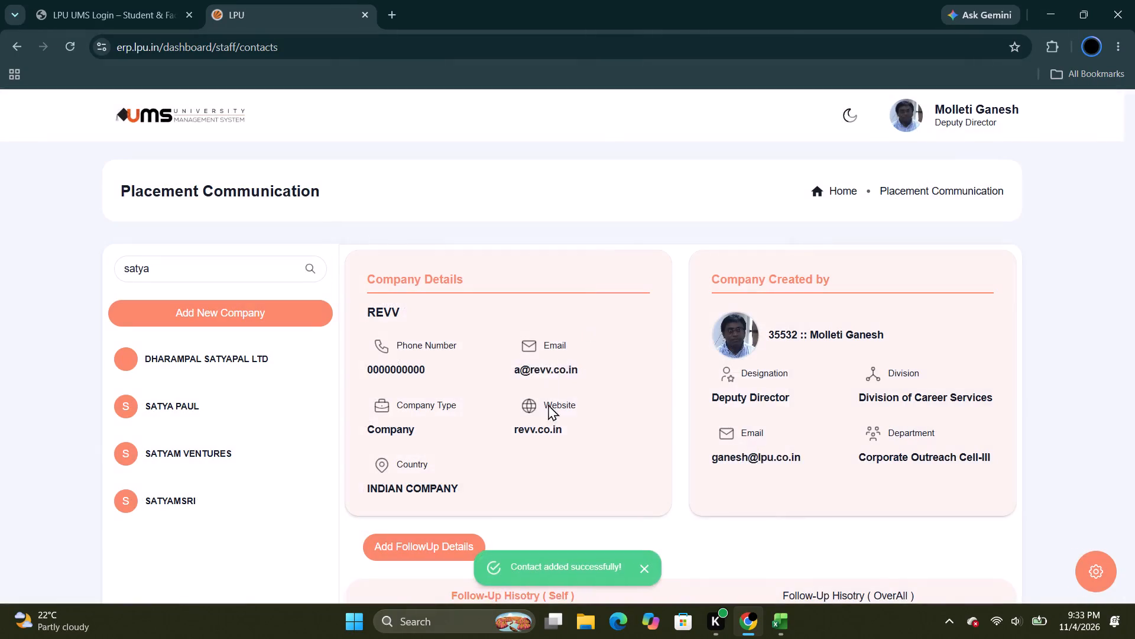
{"action": "scroll", "coordinate": [669, 439], "scroll_direction": "down", "scroll_amount": 1}
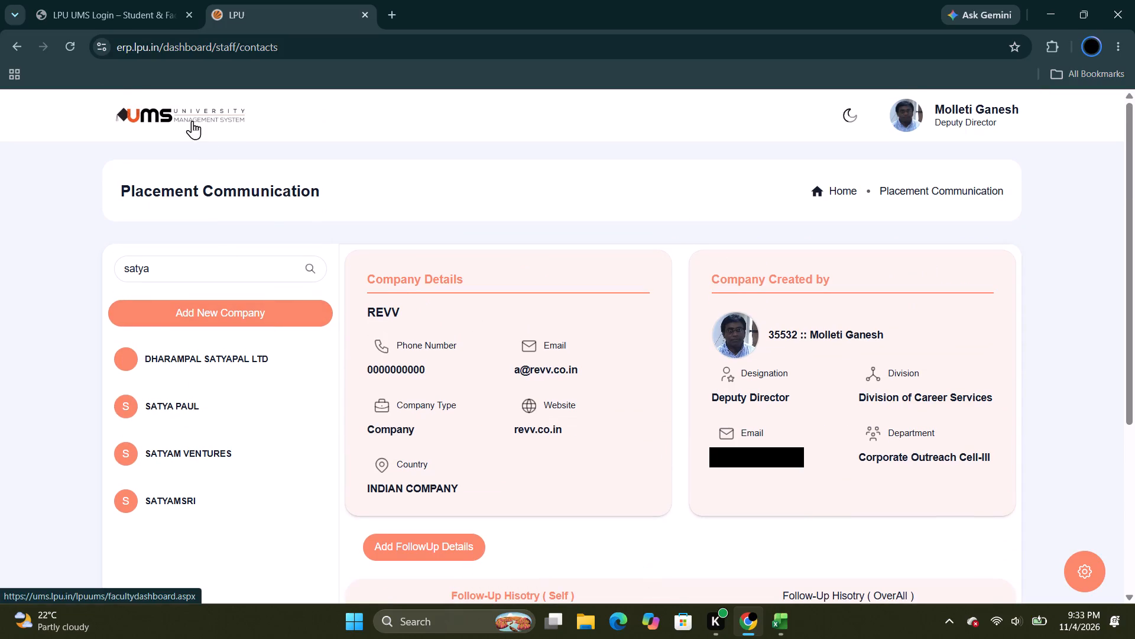
Reload the Placement Communication page and search for evv to find the REVV company.
{"action": "left_click", "coordinate": [67, 53]}
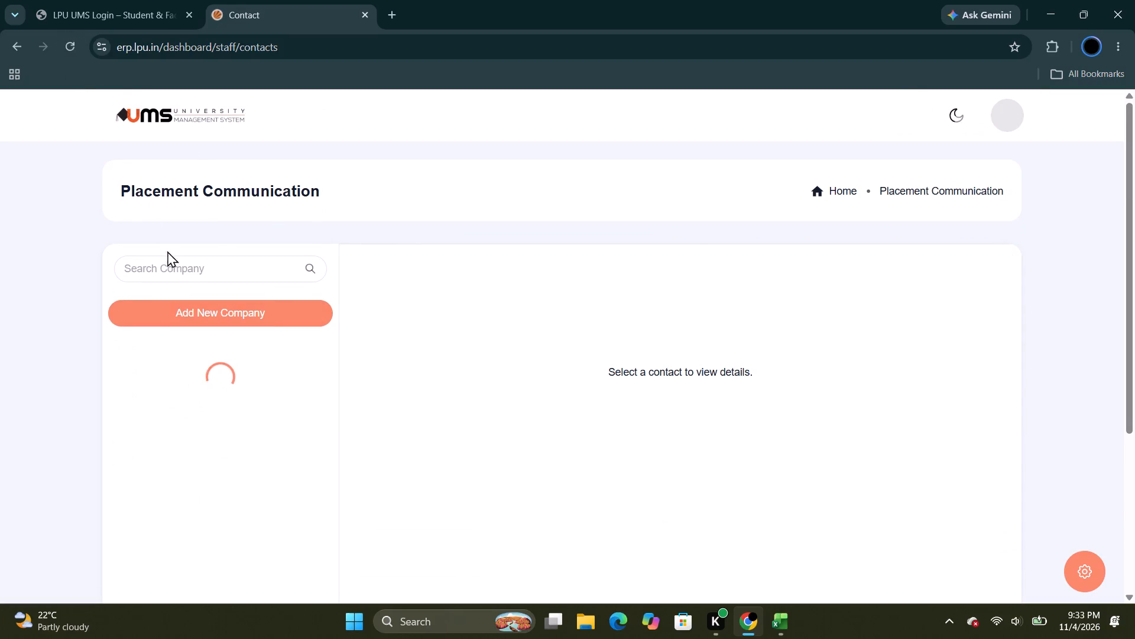
{"action": "left_click", "coordinate": [200, 279]}
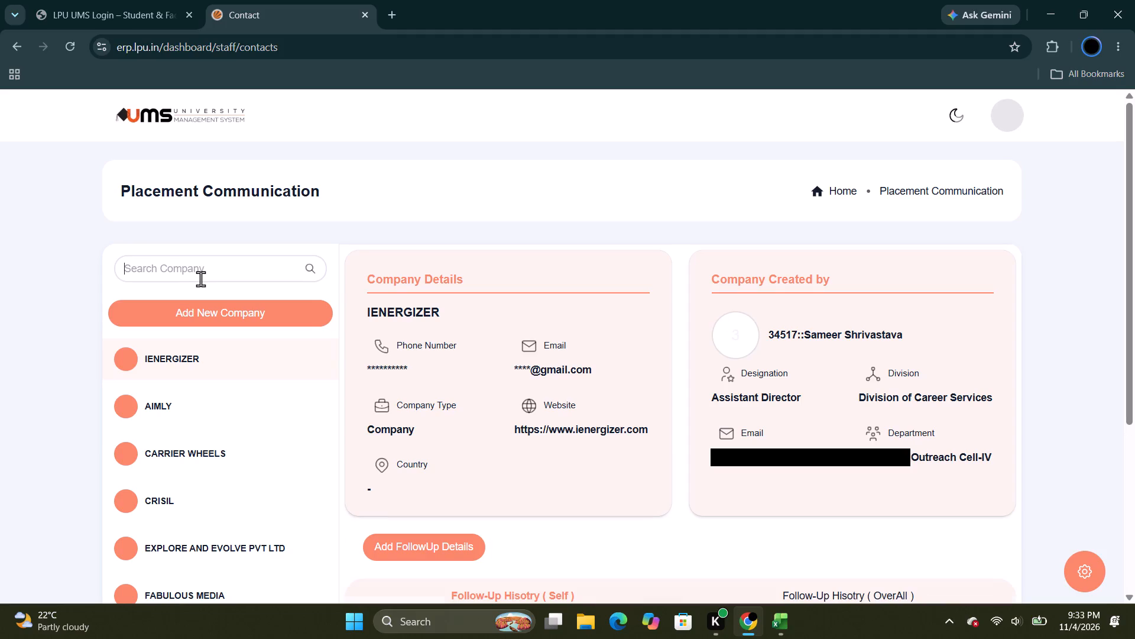
{"action": "type", "text": "evv"}
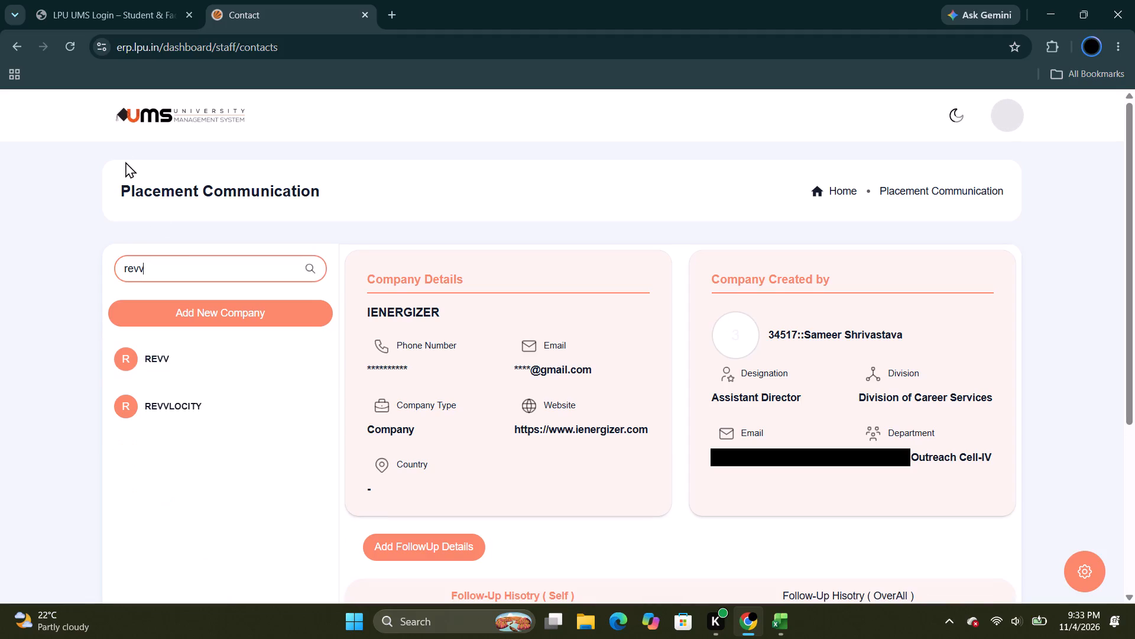
Start a follow-up entry for the company REVV with Email as the type of communication.
{"action": "left_click", "coordinate": [193, 355]}
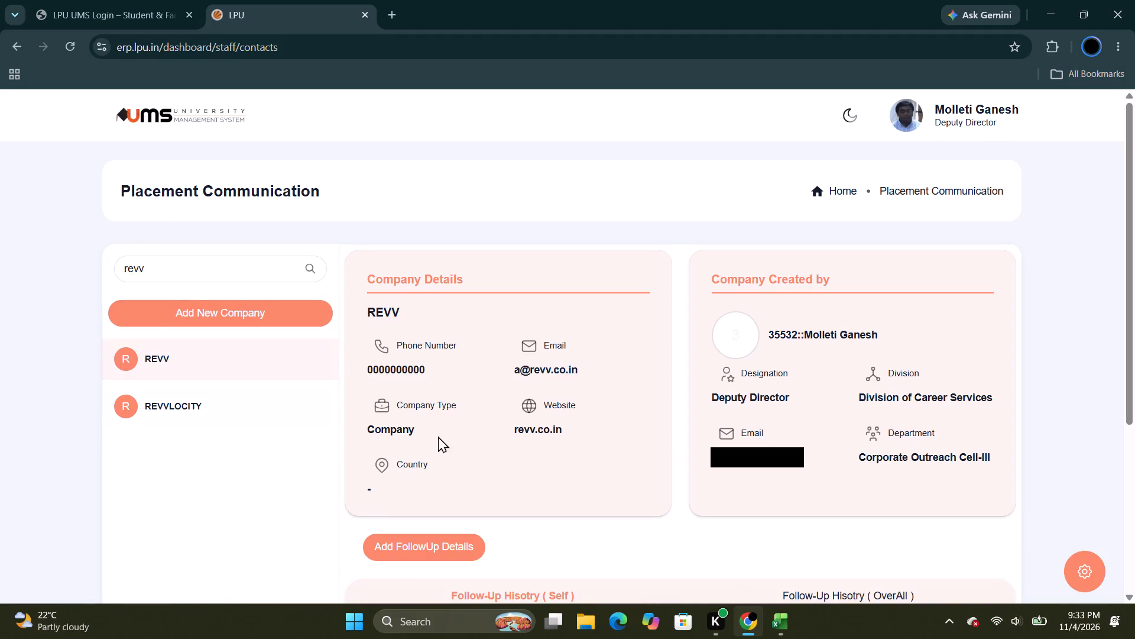
{"action": "left_click", "coordinate": [445, 537]}
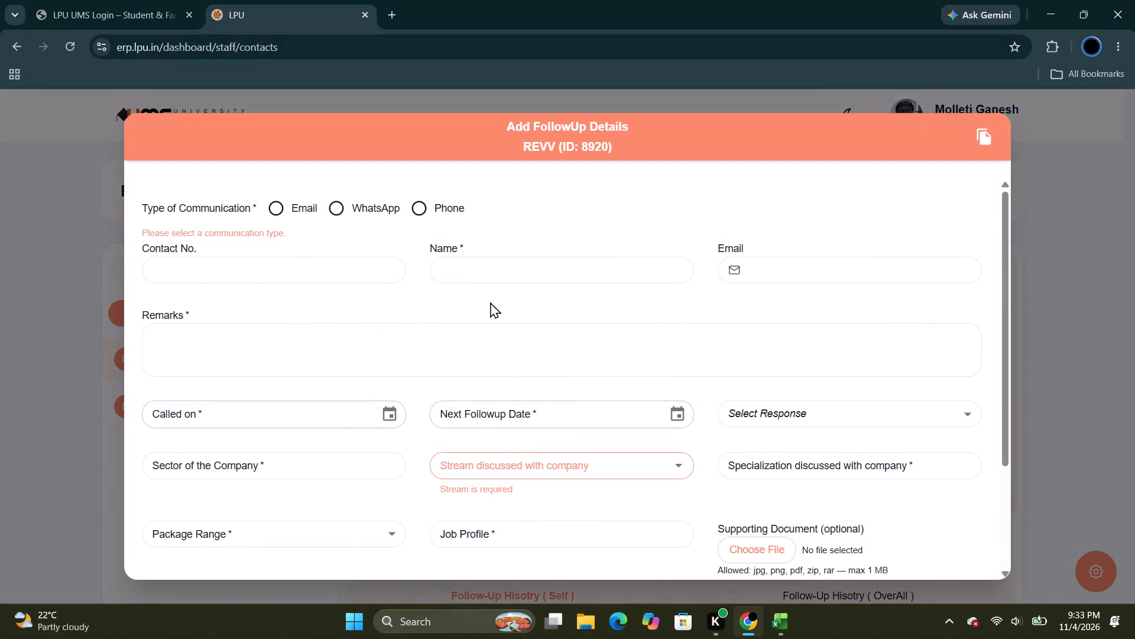
{"action": "left_click", "coordinate": [286, 199]}
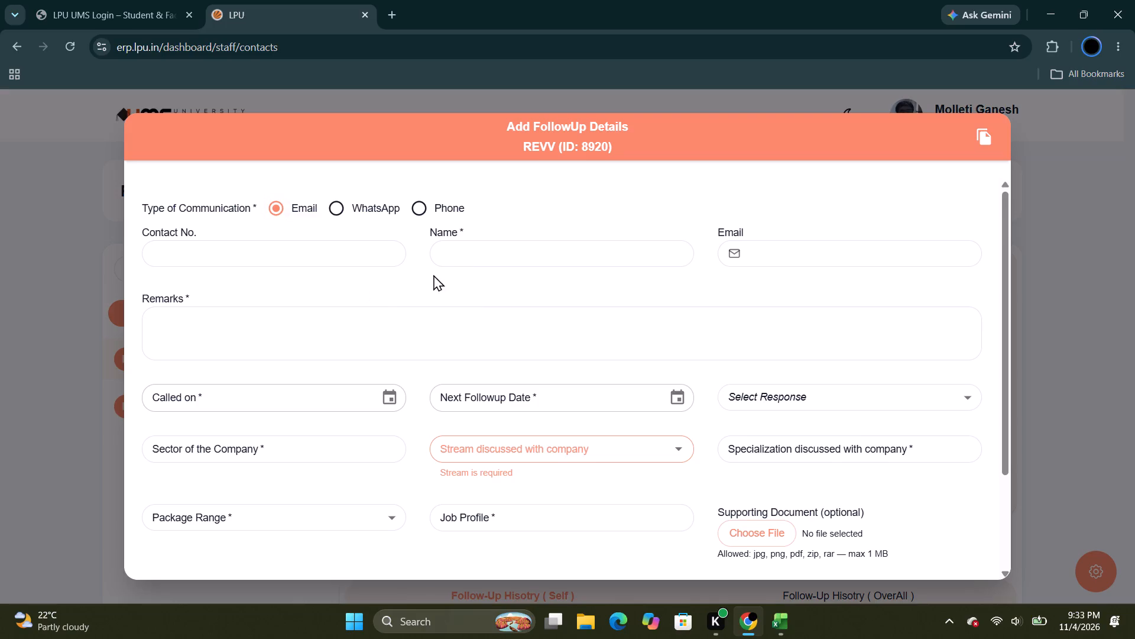
Enter the copied contact's name in the follow-up, removing the email text that comes along with it.
{"action": "left_click", "coordinate": [502, 251]}
{"action": "key", "text": "ctrl+v"}
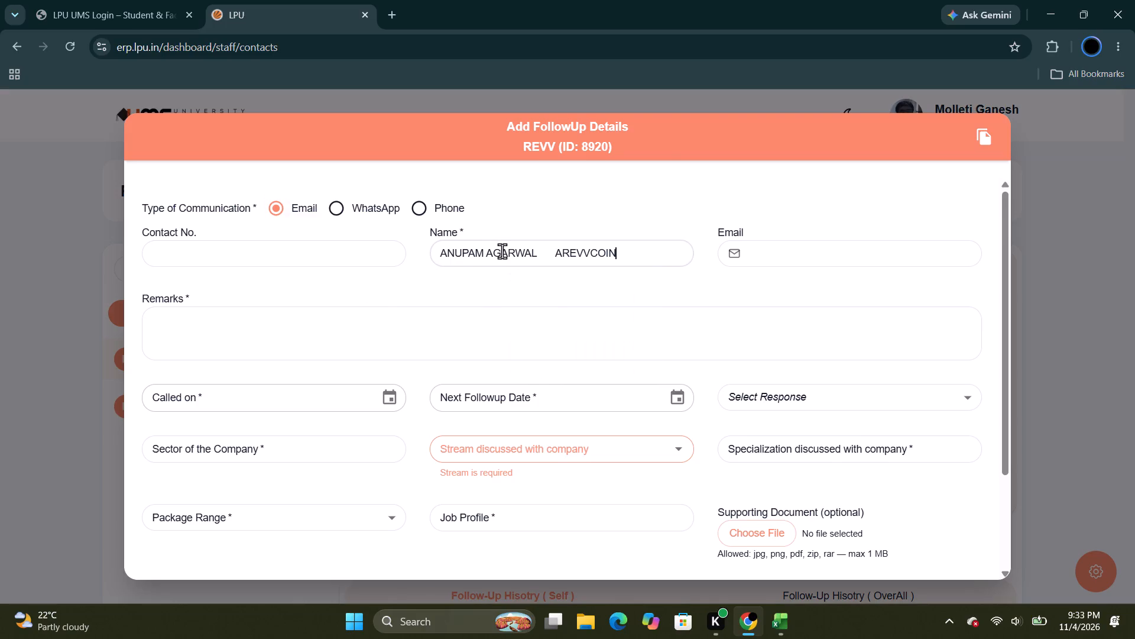
{"action": "key", "text": "BackSpace"}
{"action": "key", "text": "BackSpace"}
{"action": "key", "text": "BackSpace"}
{"action": "key", "text": "BackSpace"}
{"action": "key", "text": "BackSpace"}
{"action": "key", "text": "BackSpace"}
{"action": "key", "text": "BackSpace"}
{"action": "key", "text": "BackSpace"}
{"action": "key", "text": "BackSpace"}
Enter the copied contact's email address in the follow-up, removing the name and blank space in front of it.
{"action": "left_click", "coordinate": [777, 241]}
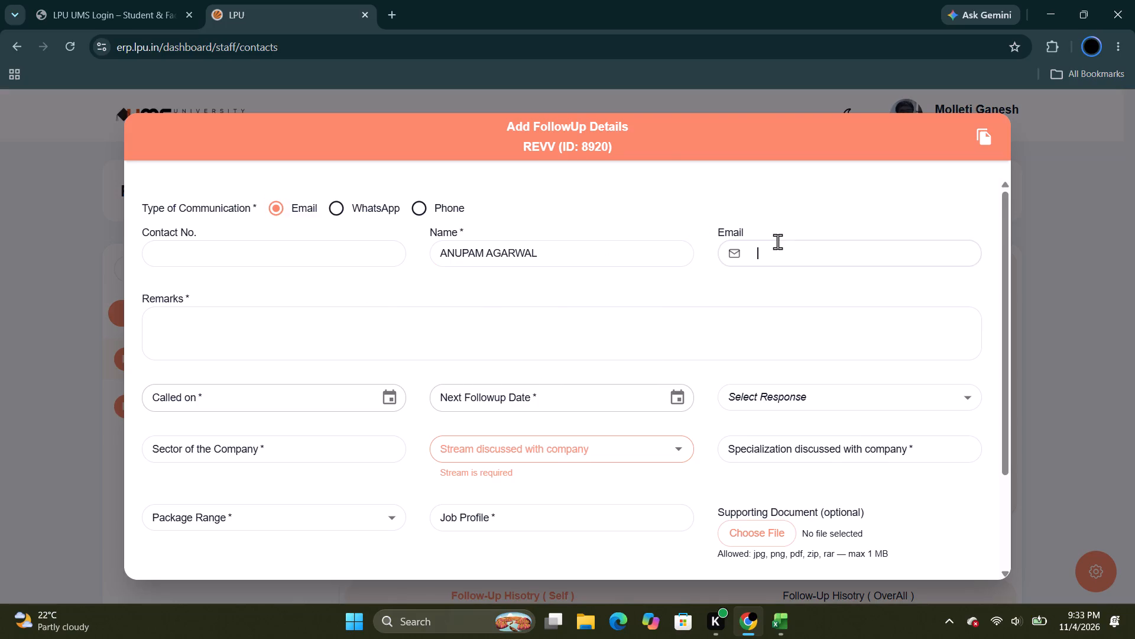
{"action": "key", "text": "ctrl+v"}
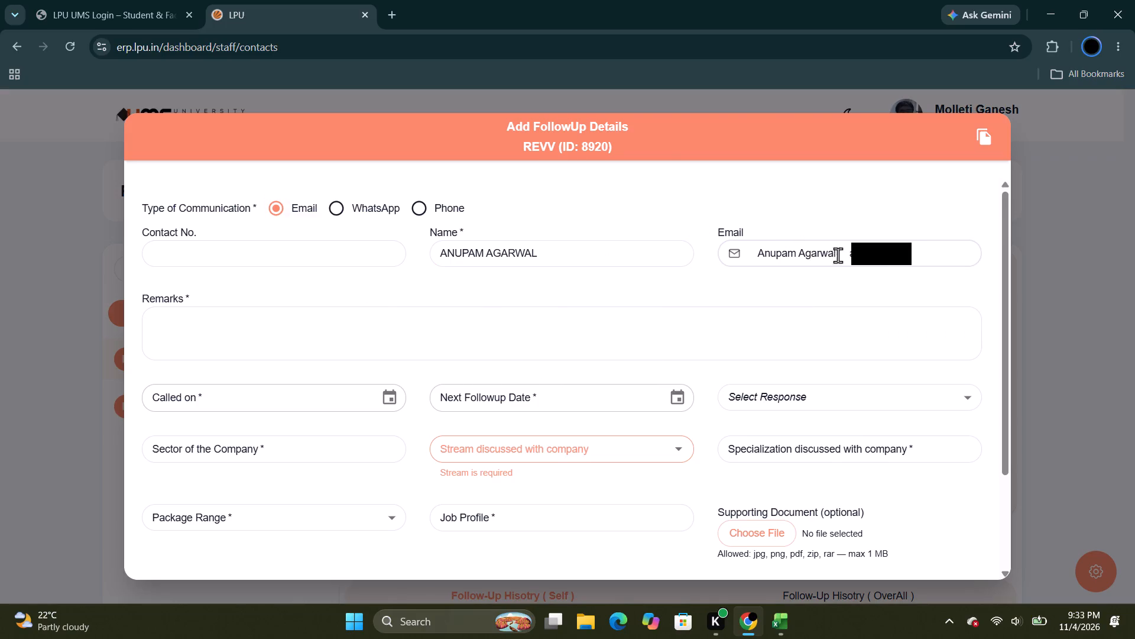
{"action": "left_click_drag", "start_coordinate": [840, 256], "coordinate": [674, 264]}
{"action": "key", "text": "BackSpace"}
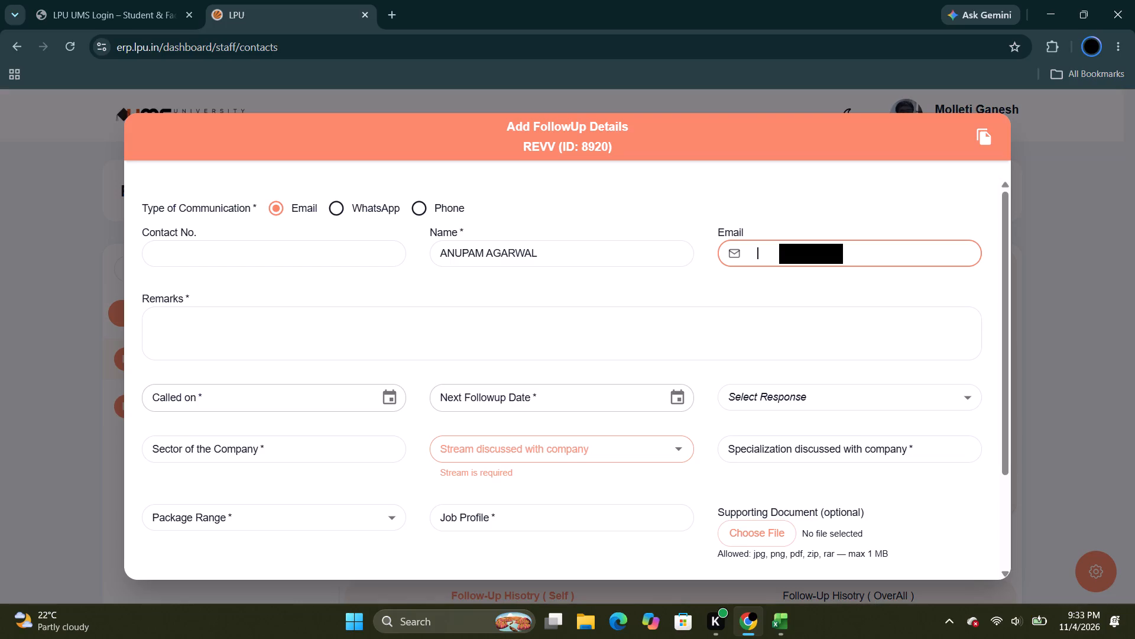
{"action": "key", "text": "Right"}
{"action": "key", "text": "BackSpace"}
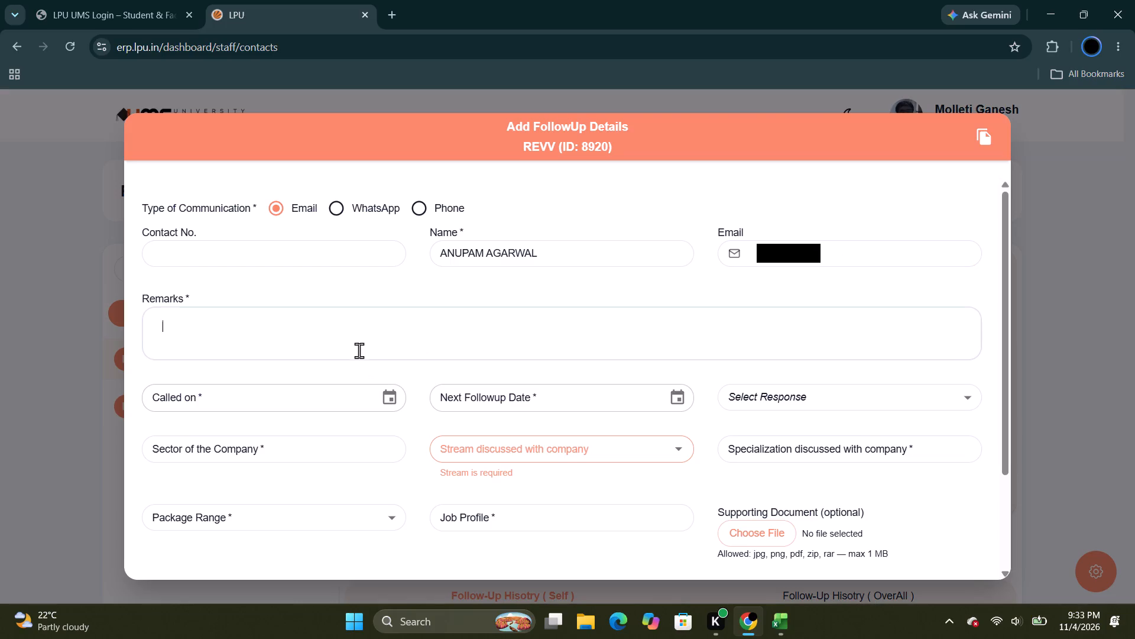
Enter the remark EMAIL HAS BEEN SENT and set the Called on date to 31/10/2026.
{"action": "left_click", "coordinate": [359, 350]}
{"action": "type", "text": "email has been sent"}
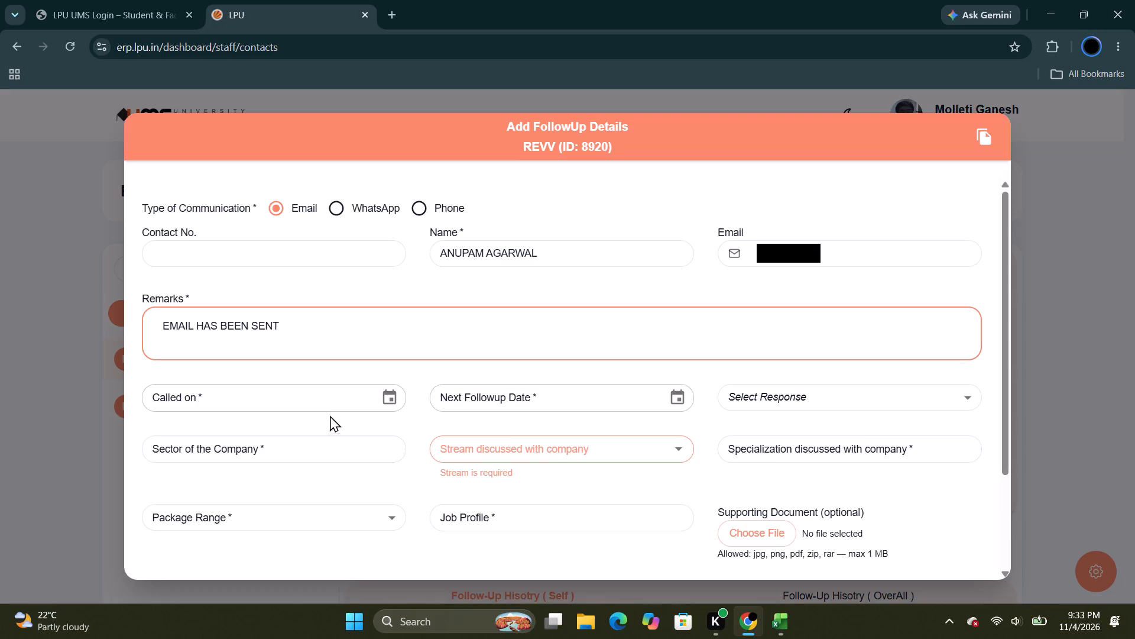
{"action": "left_click", "coordinate": [386, 399]}
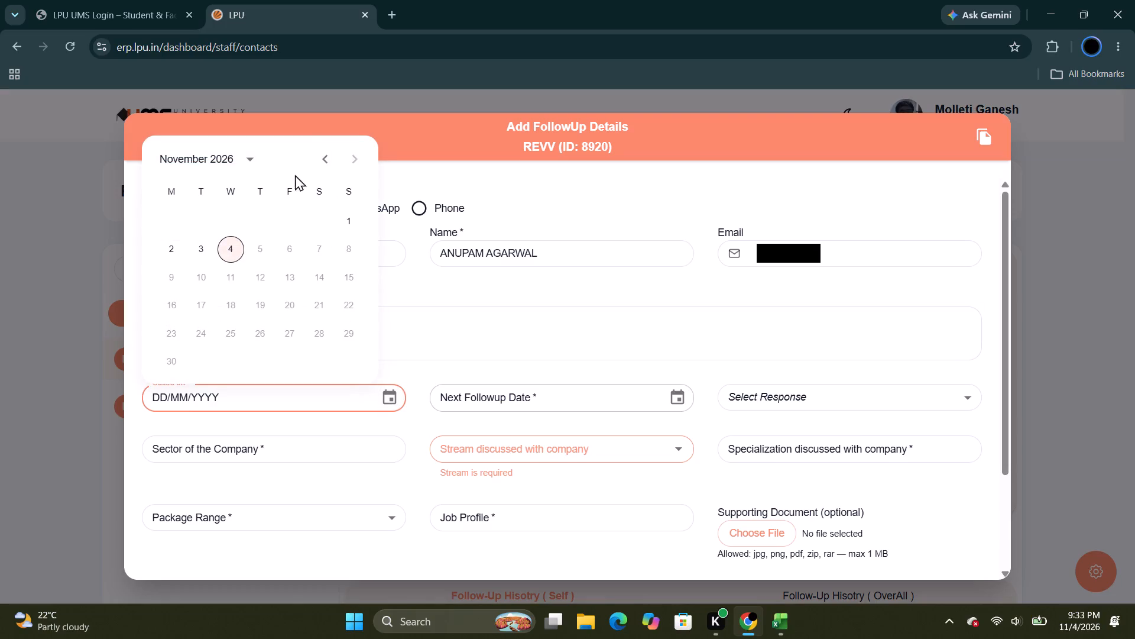
{"action": "left_click", "coordinate": [323, 158]}
{"action": "left_click", "coordinate": [324, 332]}
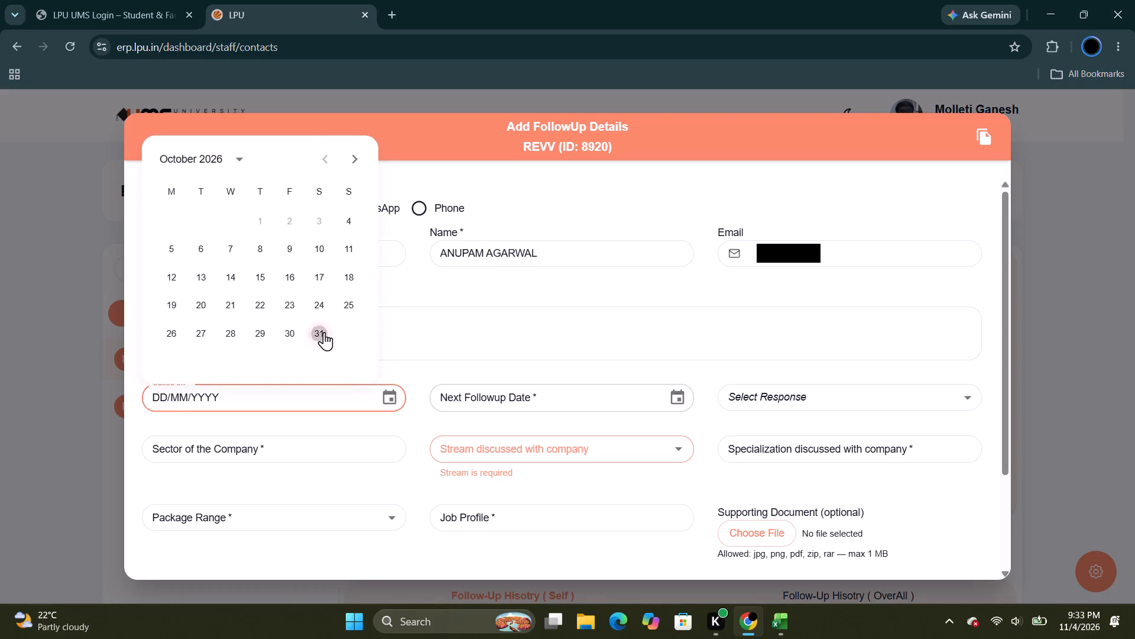
Open the calendar for the Next Followup Date.
{"action": "left_click", "coordinate": [679, 401]}
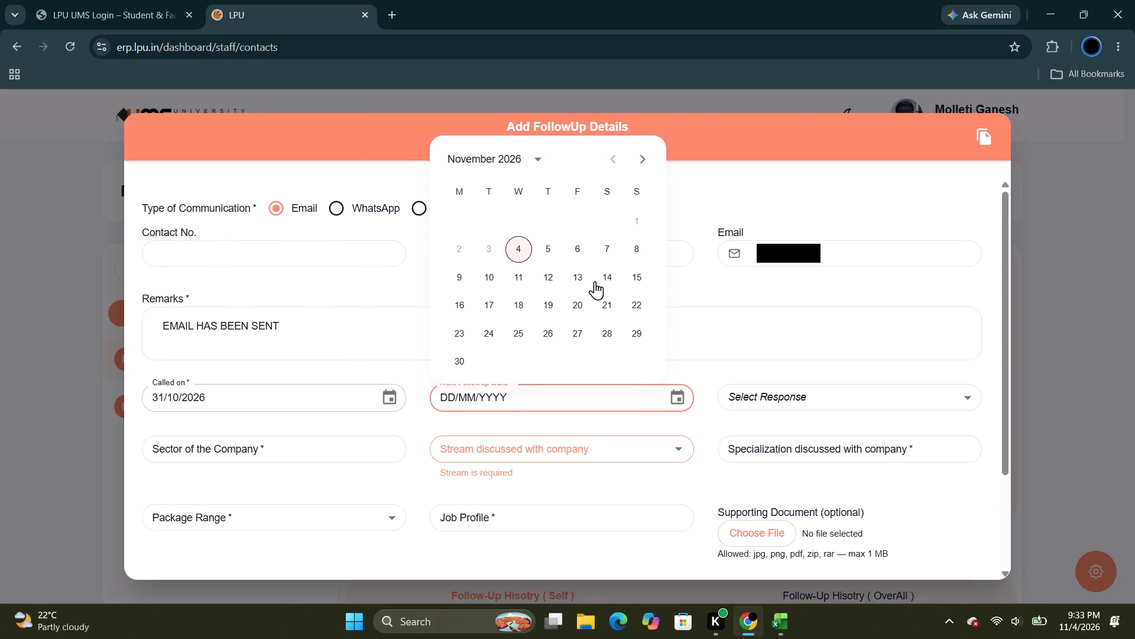
Set the REVV follow-up's next follow-up date to 05/11/2026 and its response to Cold.
{"action": "left_click", "coordinate": [559, 248]}
{"action": "left_click", "coordinate": [737, 393]}
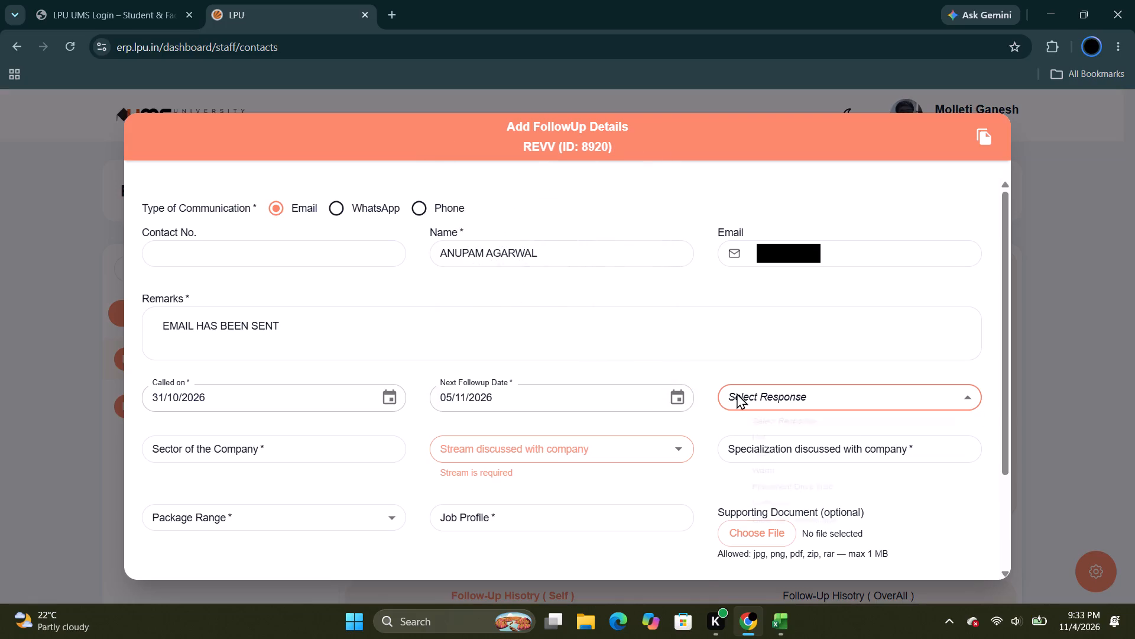
{"action": "left_click", "coordinate": [748, 472]}
Filter the sectors by soft and set REVV's sector to DATA SECURITY SOFTWARE CYBERSECURITY CLOUD DATA MANAGEMENT AND CYBER RESILIENCE.
{"action": "left_click", "coordinate": [358, 435]}
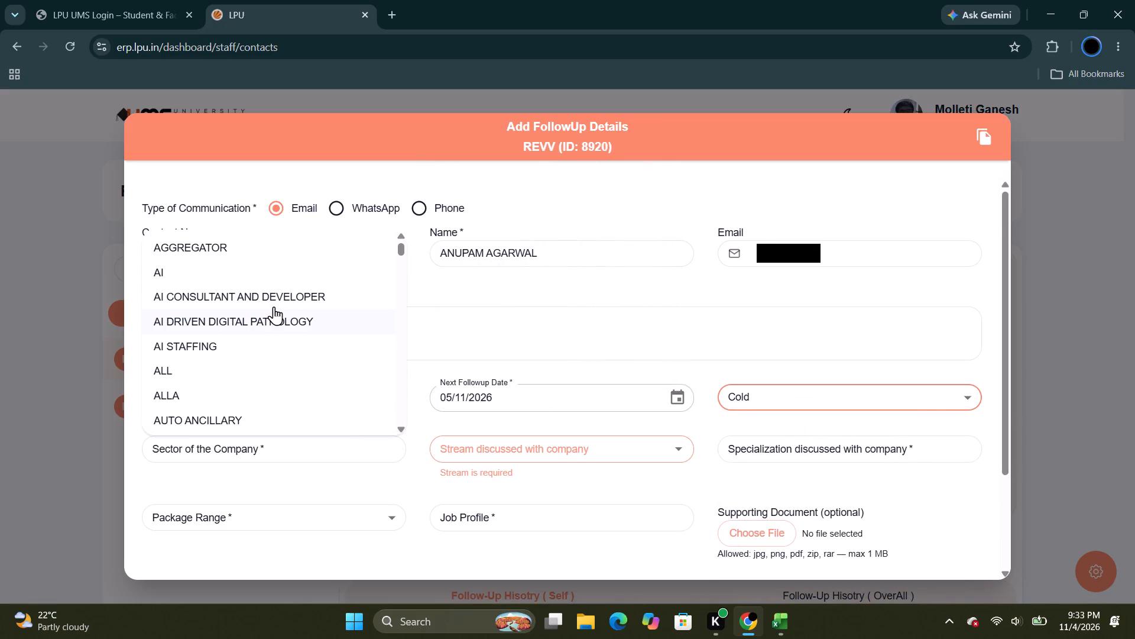
{"action": "type", "text": "sod"}
{"action": "key", "text": "BackSpace"}
{"action": "type", "text": "ft"}
{"action": "left_click", "coordinate": [242, 448]}
{"action": "type", "text": "soft"}
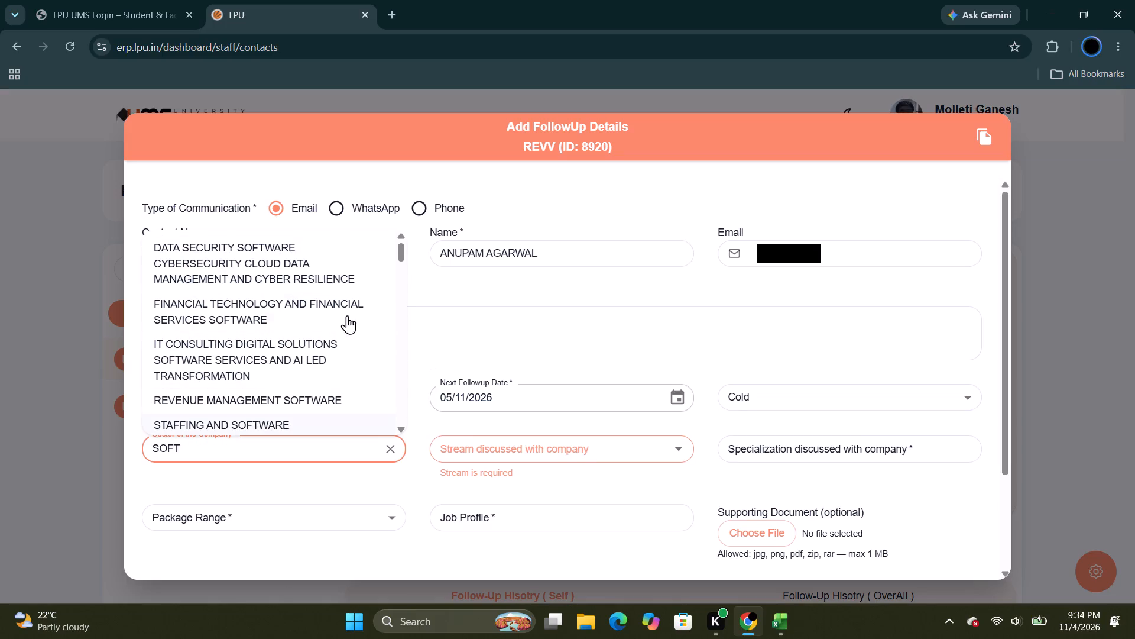
{"action": "left_click", "coordinate": [270, 259]}
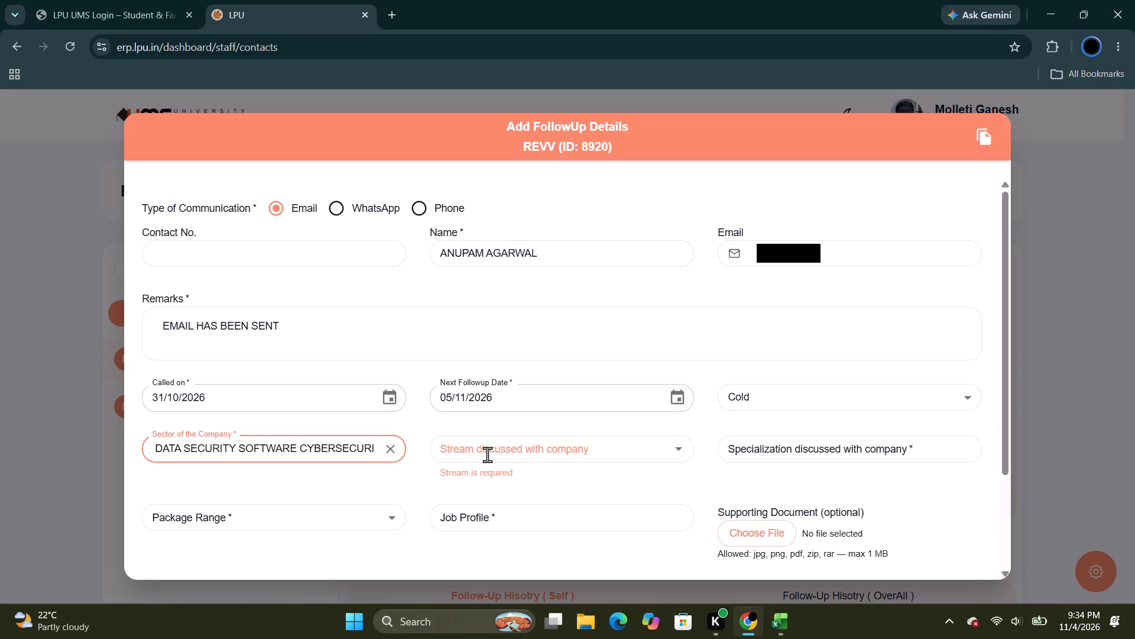
Set REVV's stream discussed to CSE/IT and the specialization discussed to ALL CSE.
{"action": "left_click", "coordinate": [487, 454]}
{"action": "type", "text": "it"}
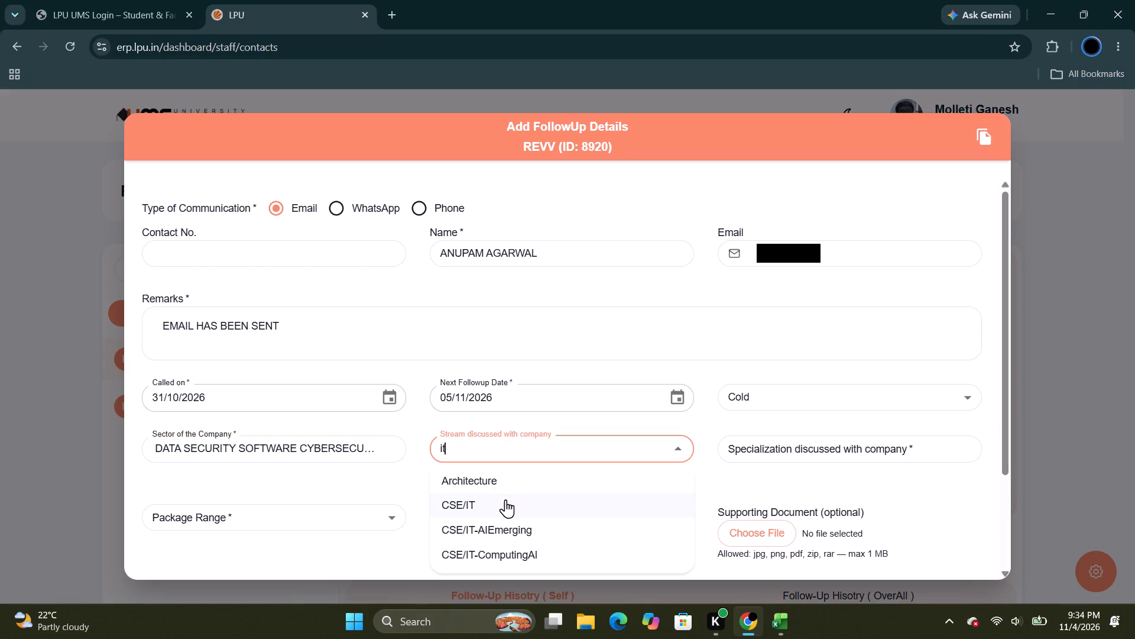
{"action": "left_click", "coordinate": [507, 503]}
{"action": "left_click", "coordinate": [828, 457]}
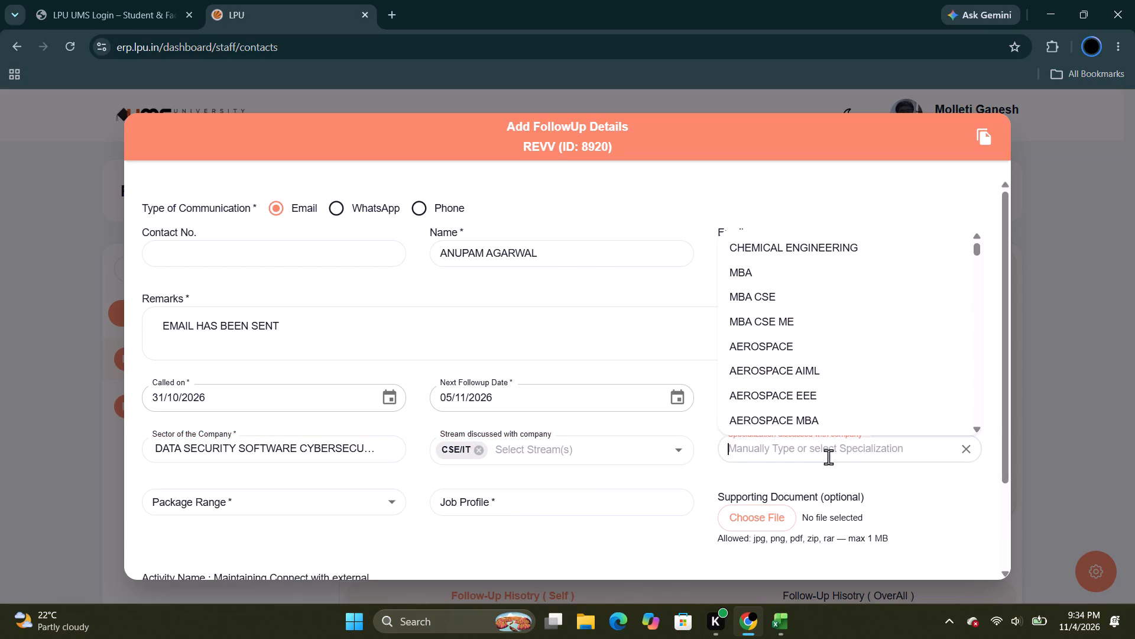
{"action": "type", "text": "all"}
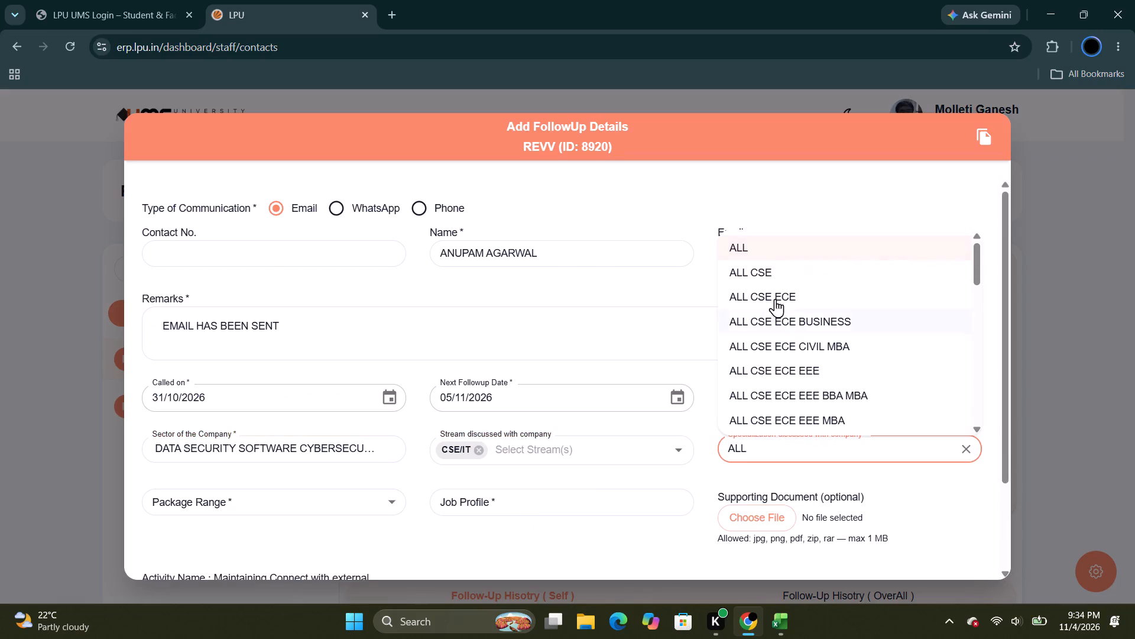
{"action": "left_click", "coordinate": [763, 264]}
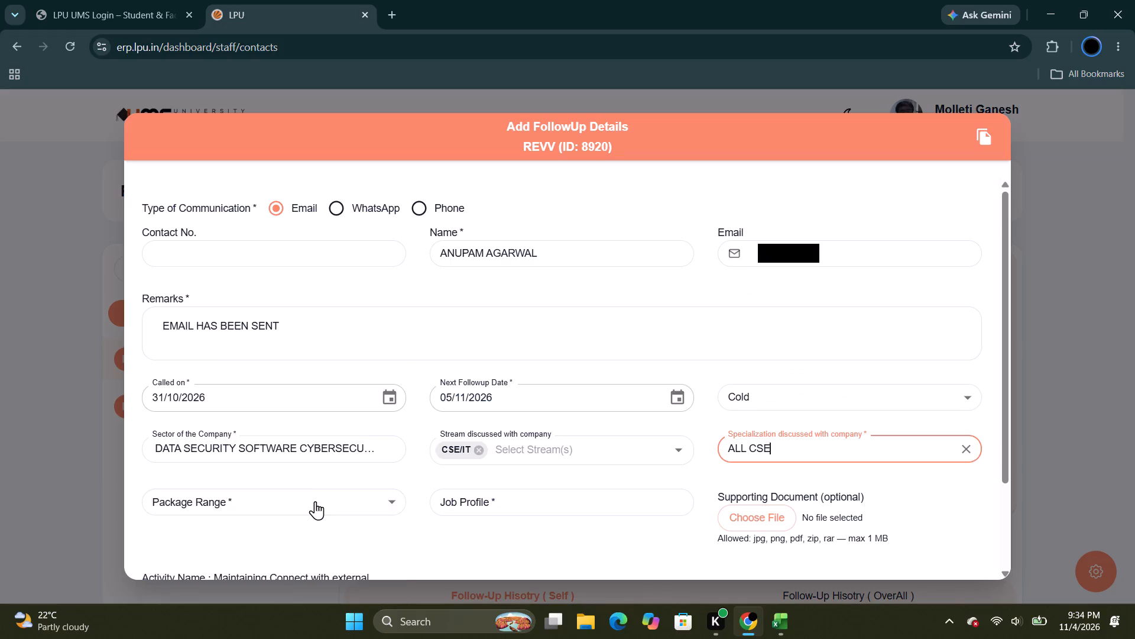
Set REVV's package range to 07-08 Lakh and the job profile to ASSOCIATE.
{"action": "left_click", "coordinate": [315, 501]}
{"action": "left_click", "coordinate": [226, 406]}
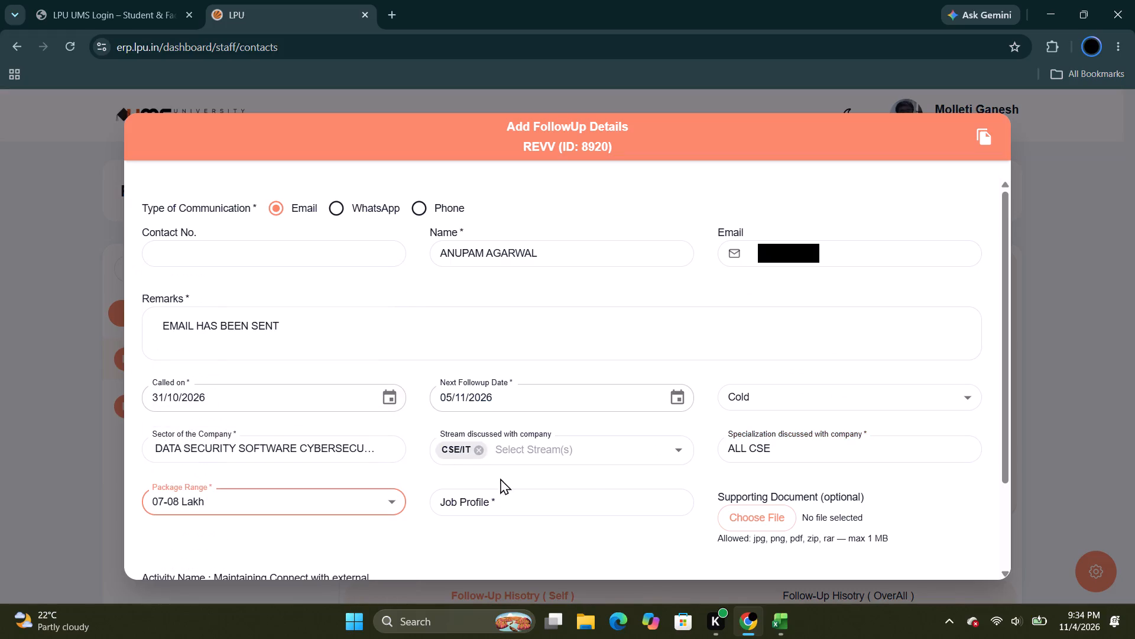
{"action": "left_click", "coordinate": [501, 506]}
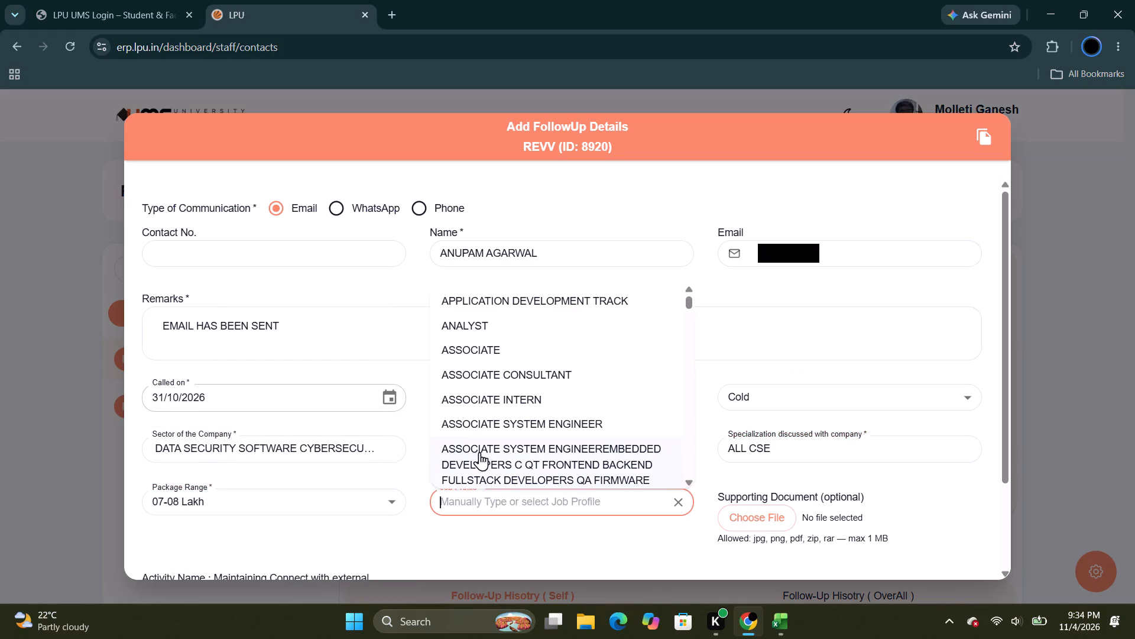
{"action": "left_click", "coordinate": [467, 357]}
Choose Sending Invitation Letters /Greetings as the DPR action and submit REVV's follow-up.
{"action": "scroll", "coordinate": [467, 357], "scroll_direction": "down", "scroll_amount": 3}
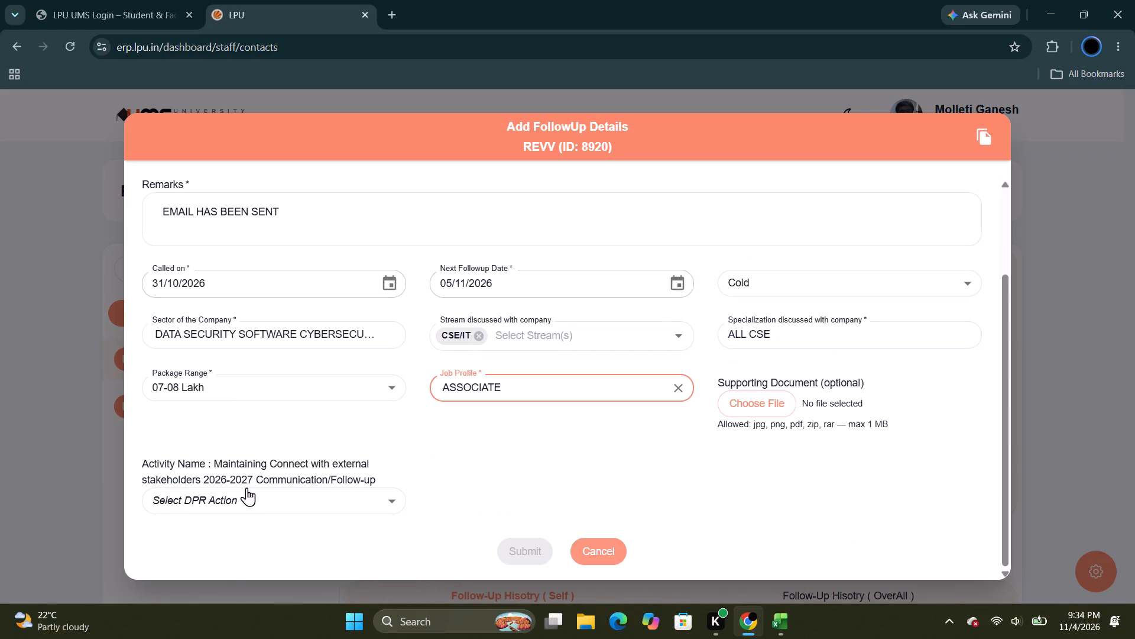
{"action": "left_click", "coordinate": [247, 488]}
{"action": "left_click", "coordinate": [254, 519]}
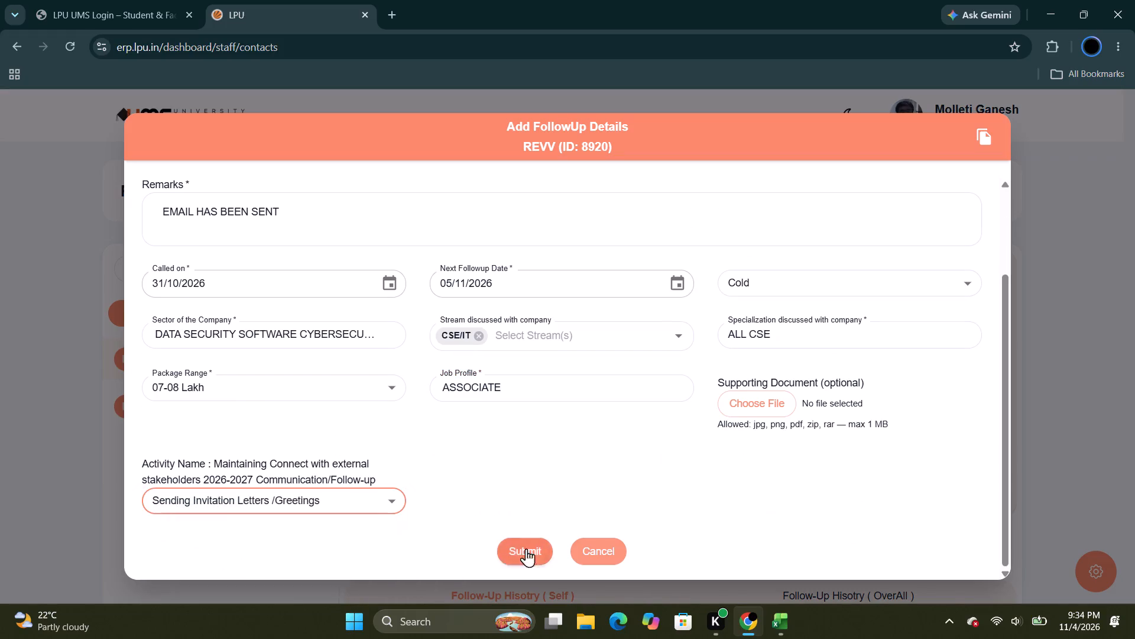
{"action": "left_click", "coordinate": [531, 551]}
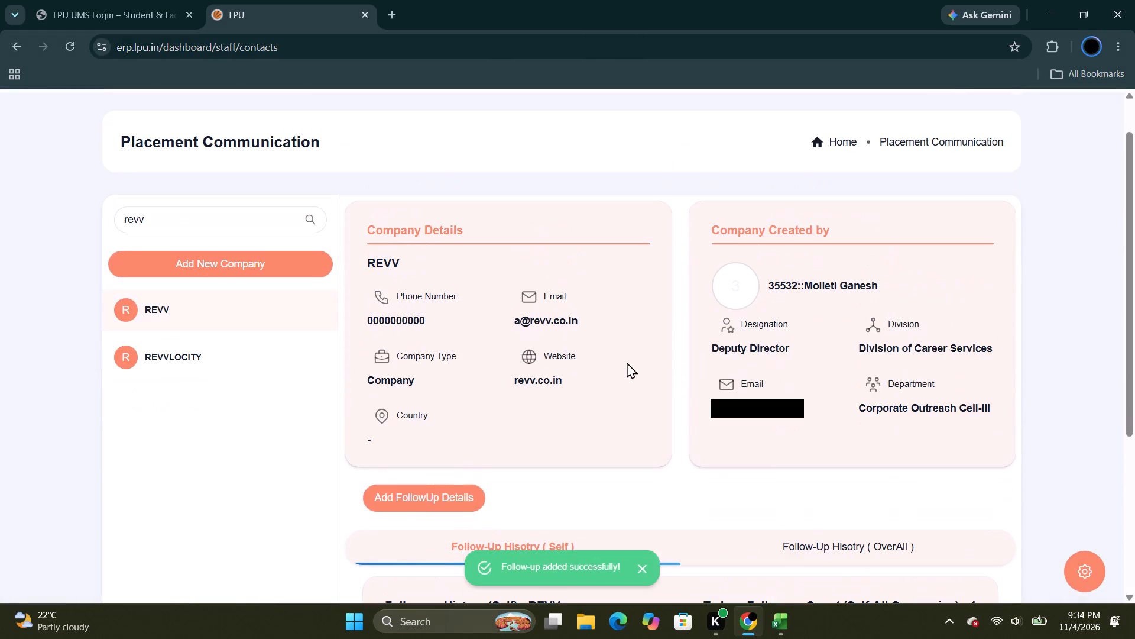
Switch to the Campaign 6 - 500 workbook, copy the contact name and email in row 162, and return to Placement Communication.
{"action": "key", "text": "alt+Tab"}
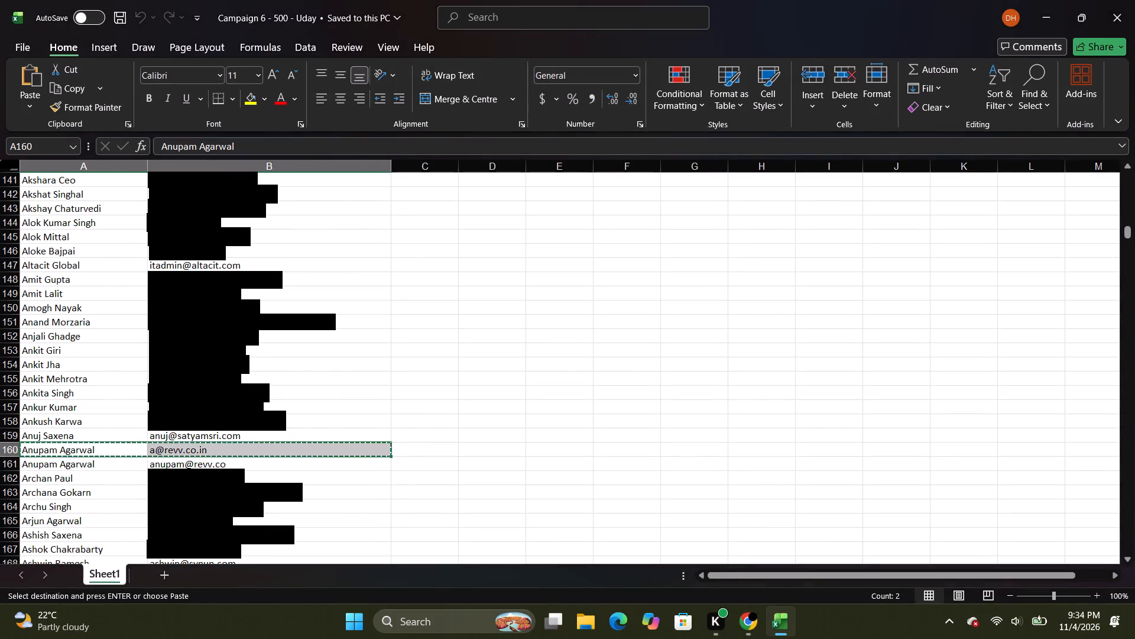
{"action": "left_click", "coordinate": [88, 469]}
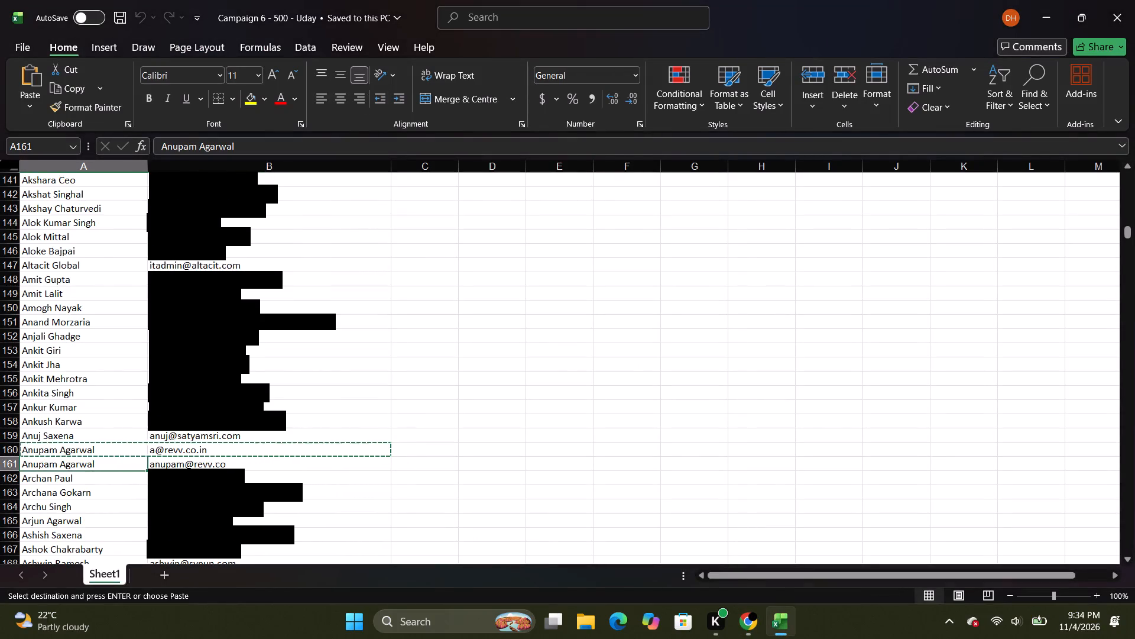
{"action": "left_click", "coordinate": [117, 482]}
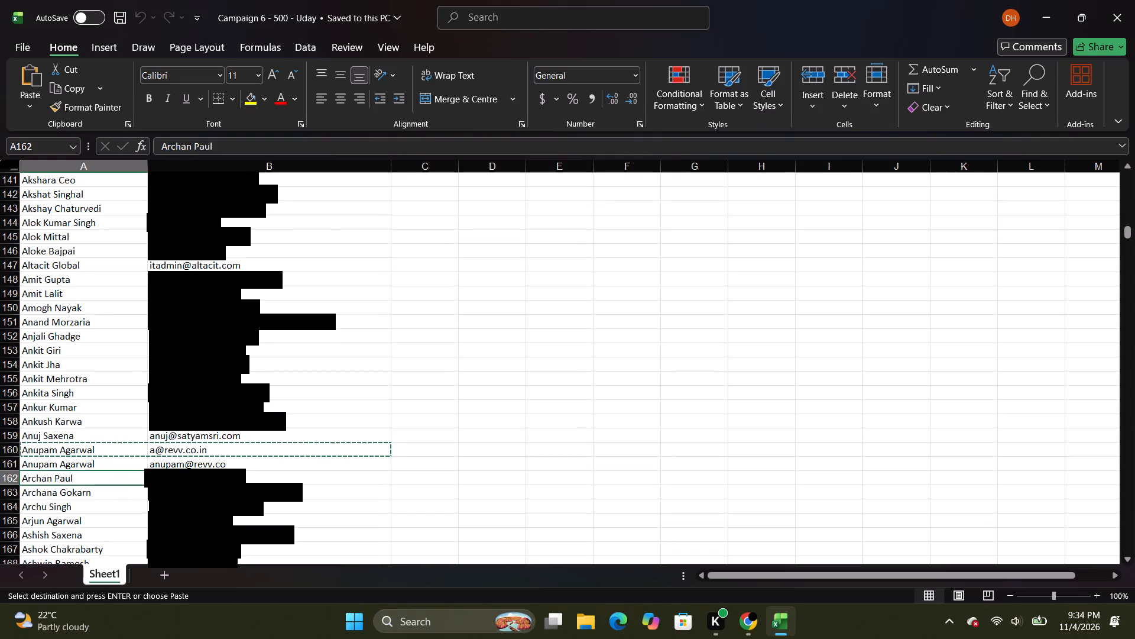
{"action": "key", "text": "shift+Right"}
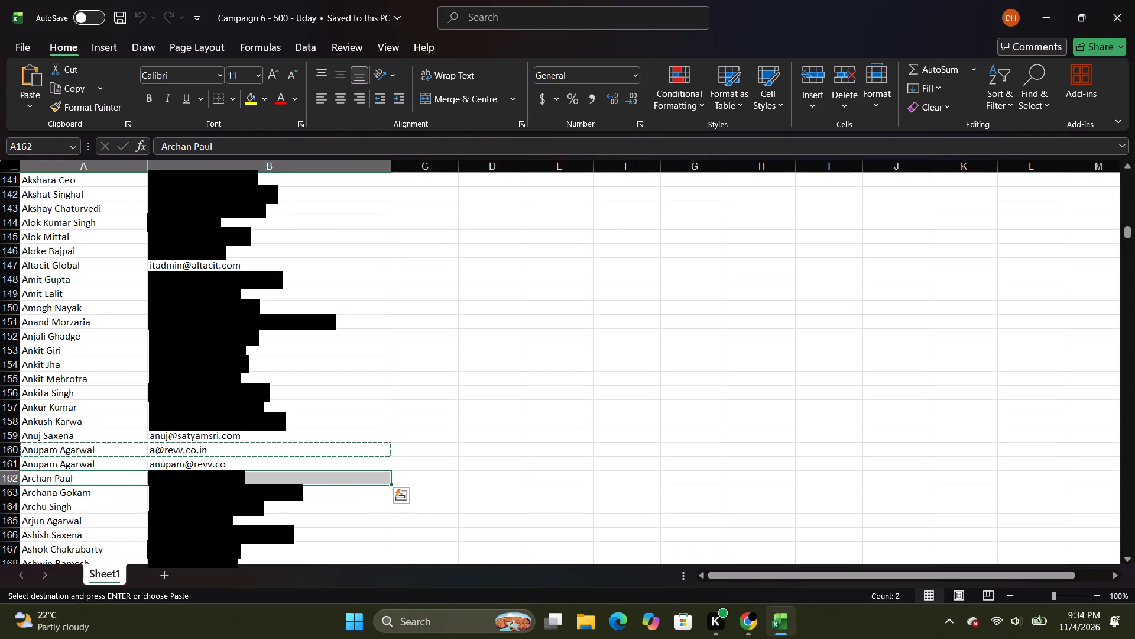
{"action": "key", "text": "ctrl+c"}
{"action": "key", "text": "alt+Tab"}
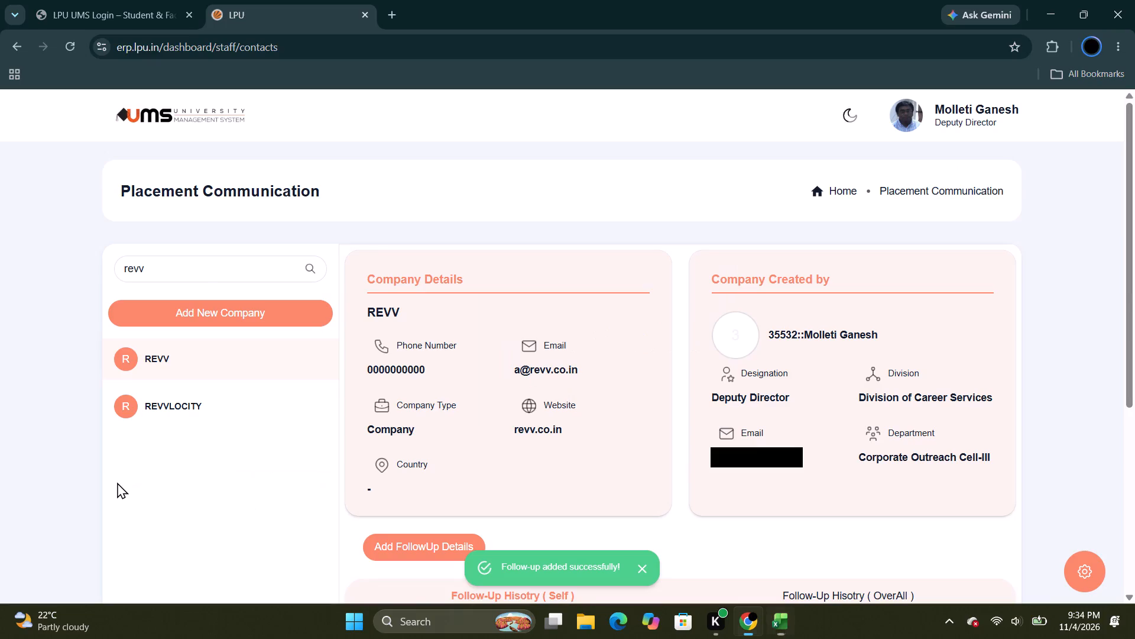
Start a new company entry and fill in only the copied contact's email address, without the contact name.
{"action": "left_click", "coordinate": [245, 303]}
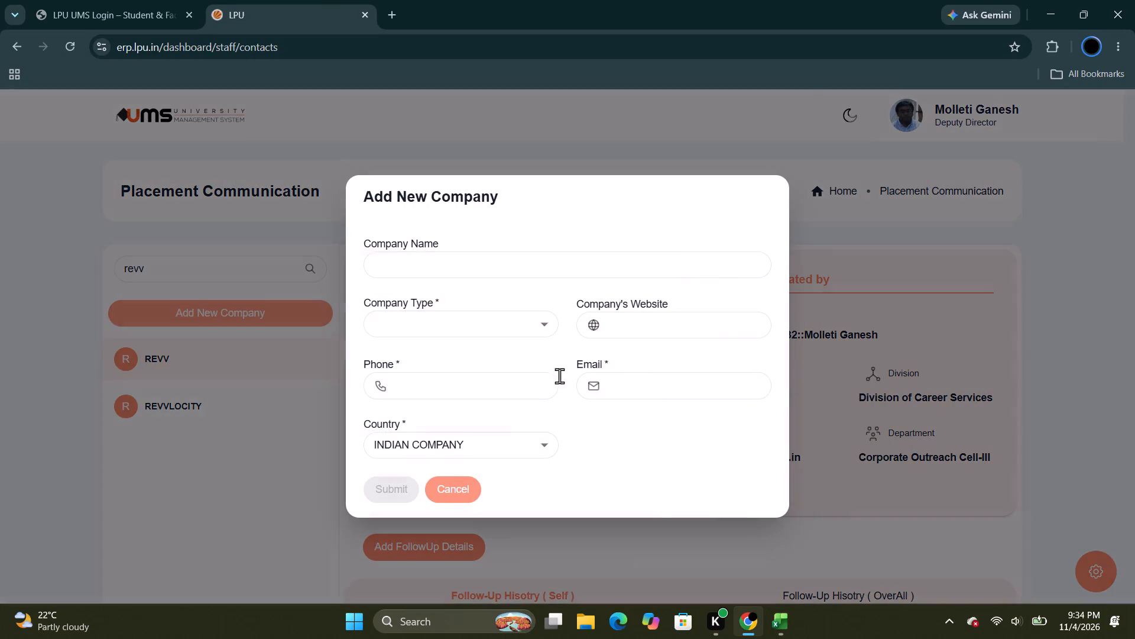
{"action": "left_click", "coordinate": [716, 381]}
{"action": "key", "text": "ctrl+v"}
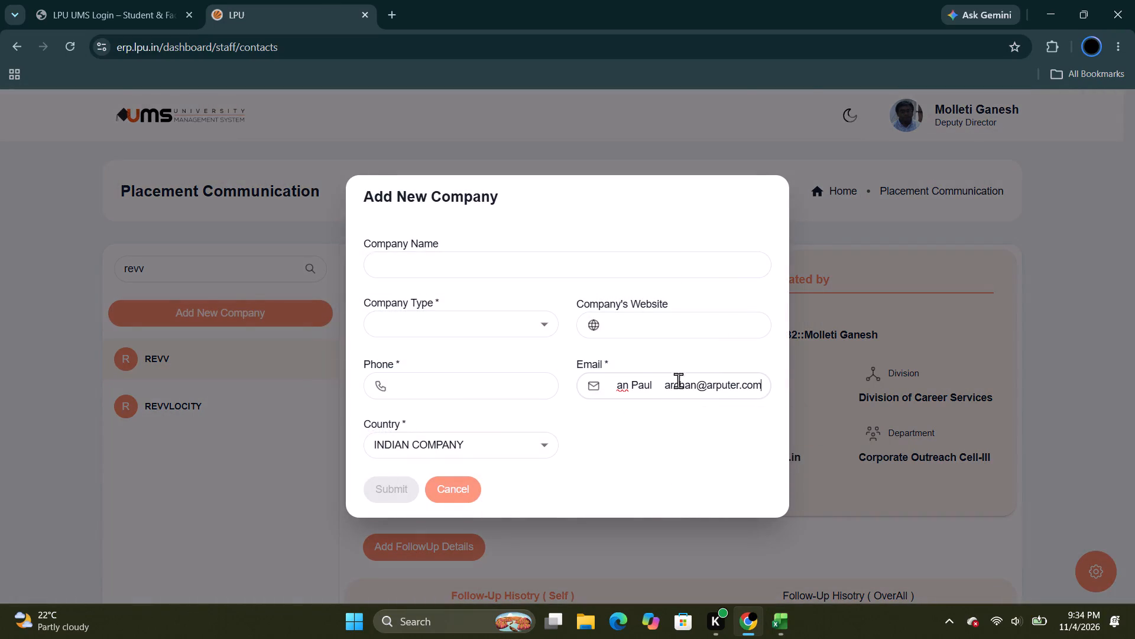
{"action": "left_click_drag", "start_coordinate": [668, 379], "coordinate": [598, 371]}
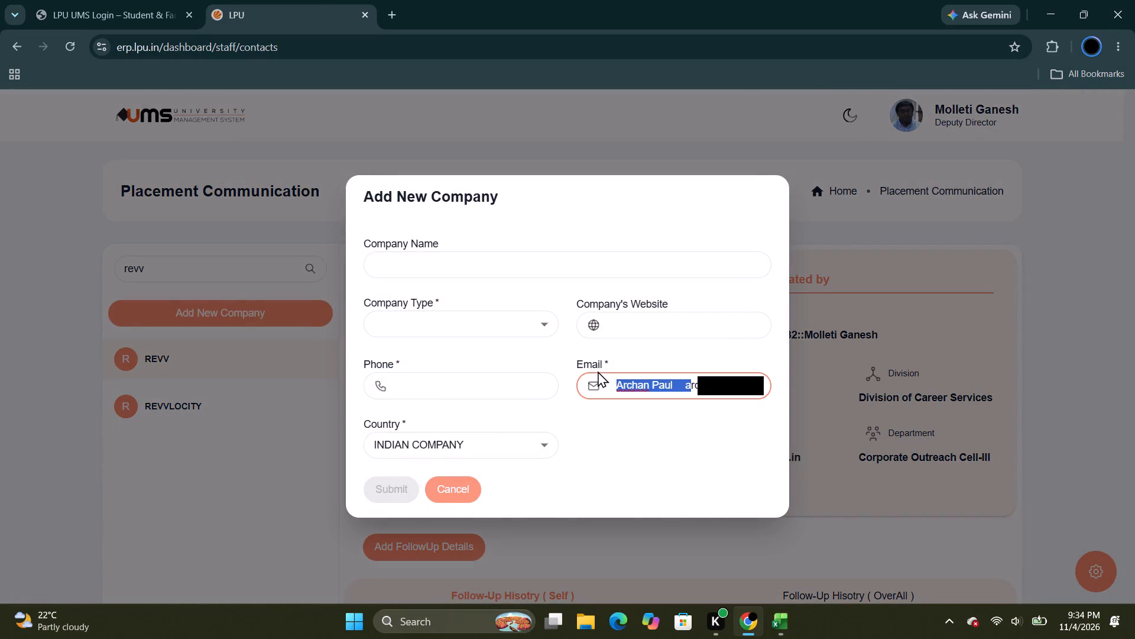
{"action": "key", "text": "BackSpace"}
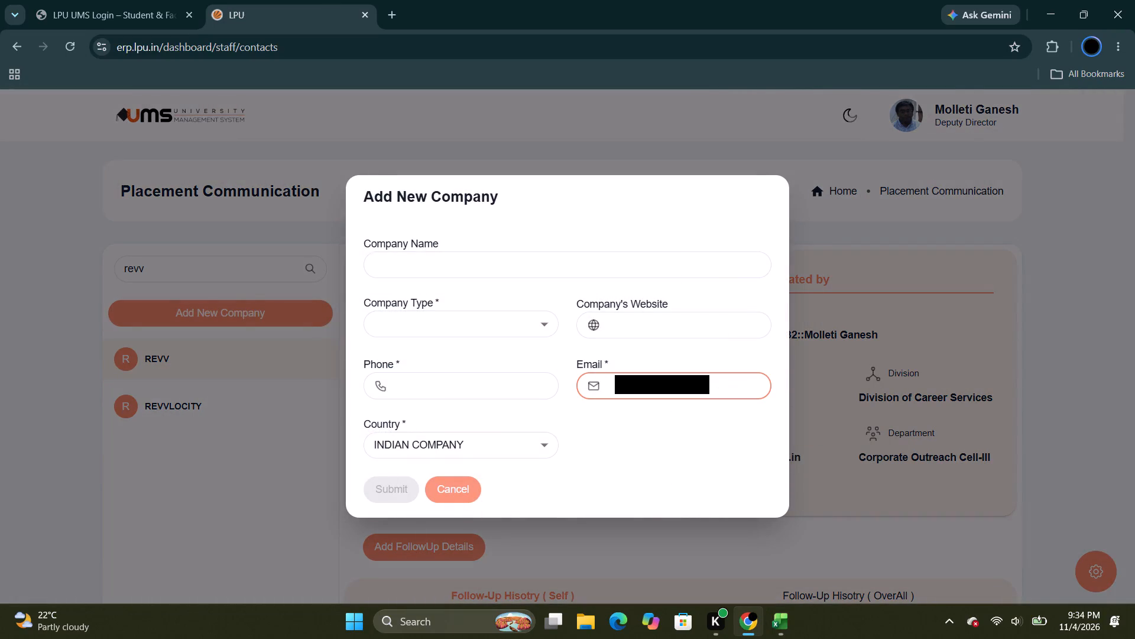
{"action": "key", "text": "a"}
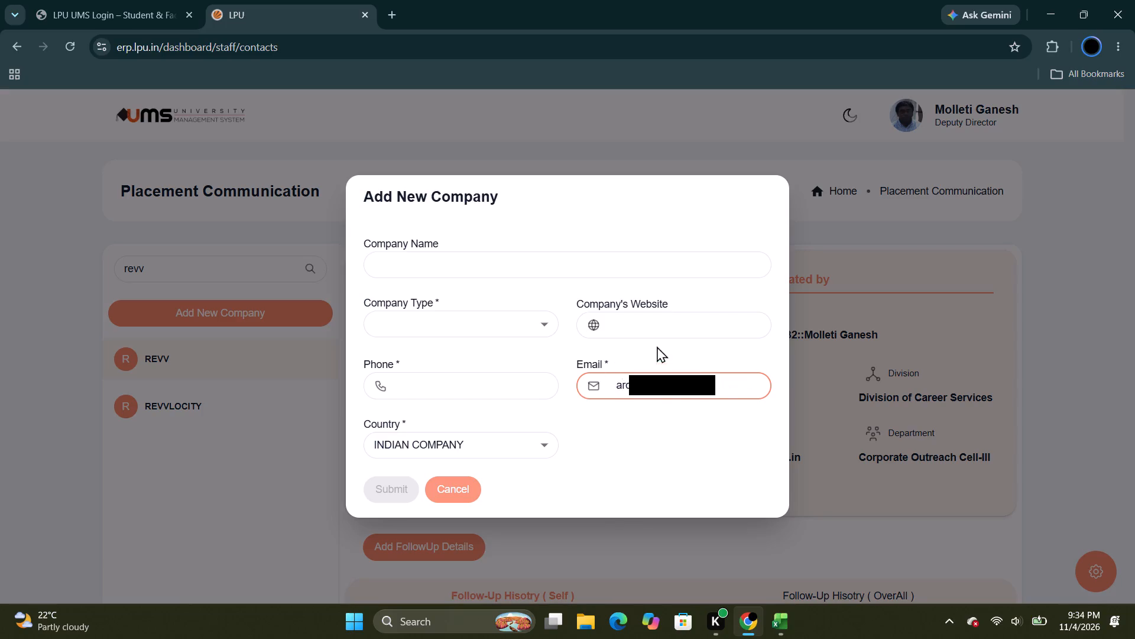
Using the copied contact text, set the new company's website to arputer.com and its name to ARPUTER.
{"action": "left_click", "coordinate": [661, 329]}
{"action": "key", "text": "ctrl+v"}
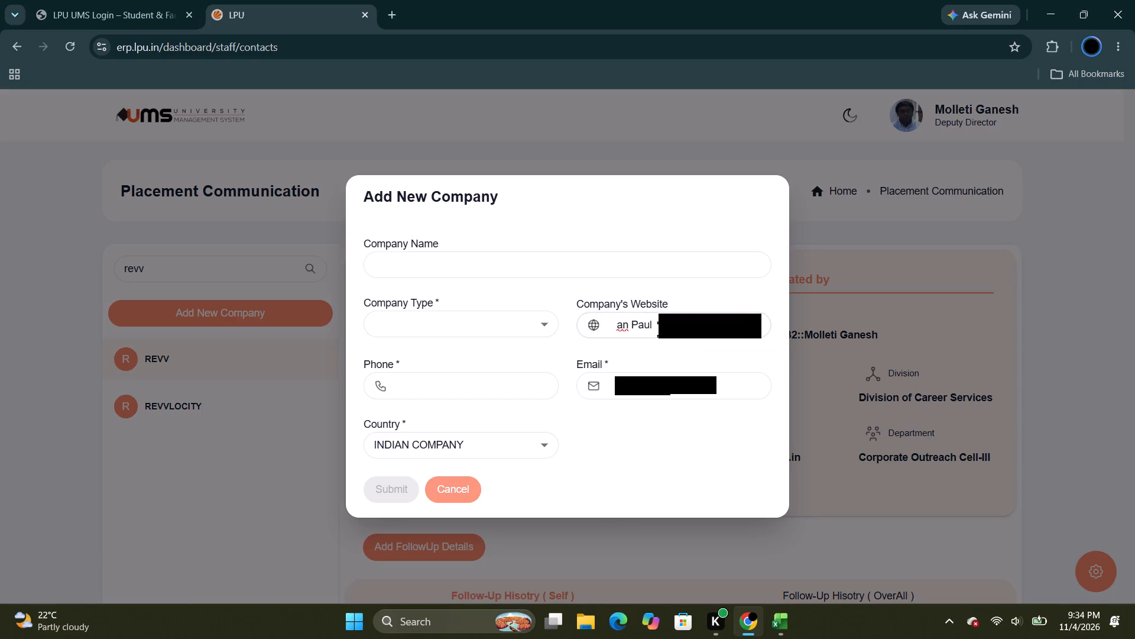
{"action": "left_click_drag", "start_coordinate": [707, 328], "coordinate": [594, 332]}
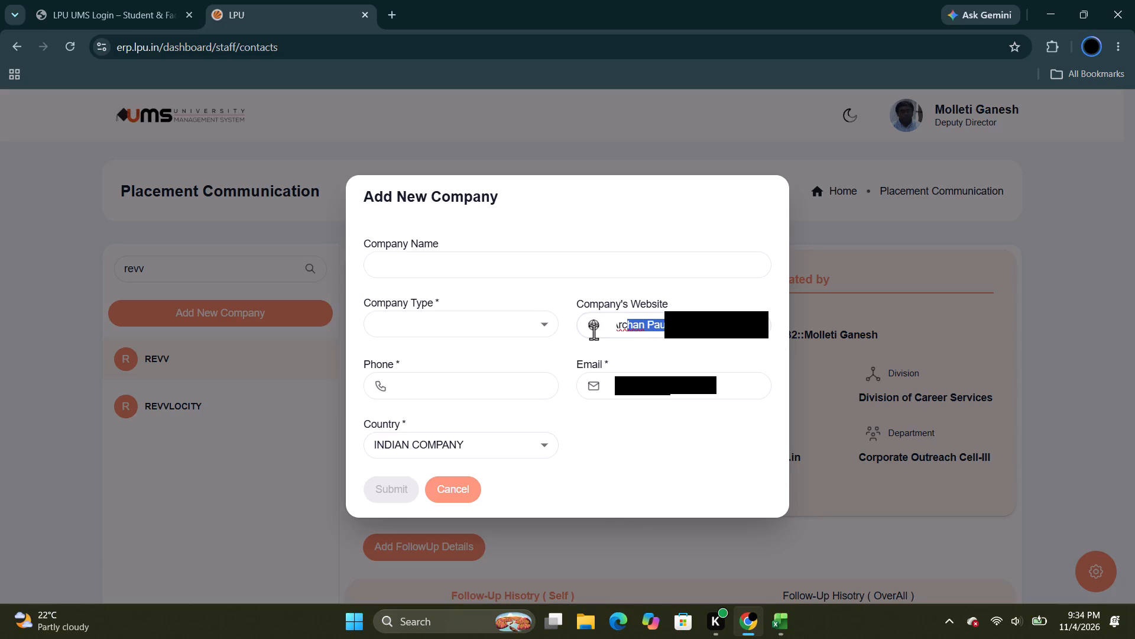
{"action": "key", "text": "BackSpace"}
{"action": "left_click", "coordinate": [502, 252]}
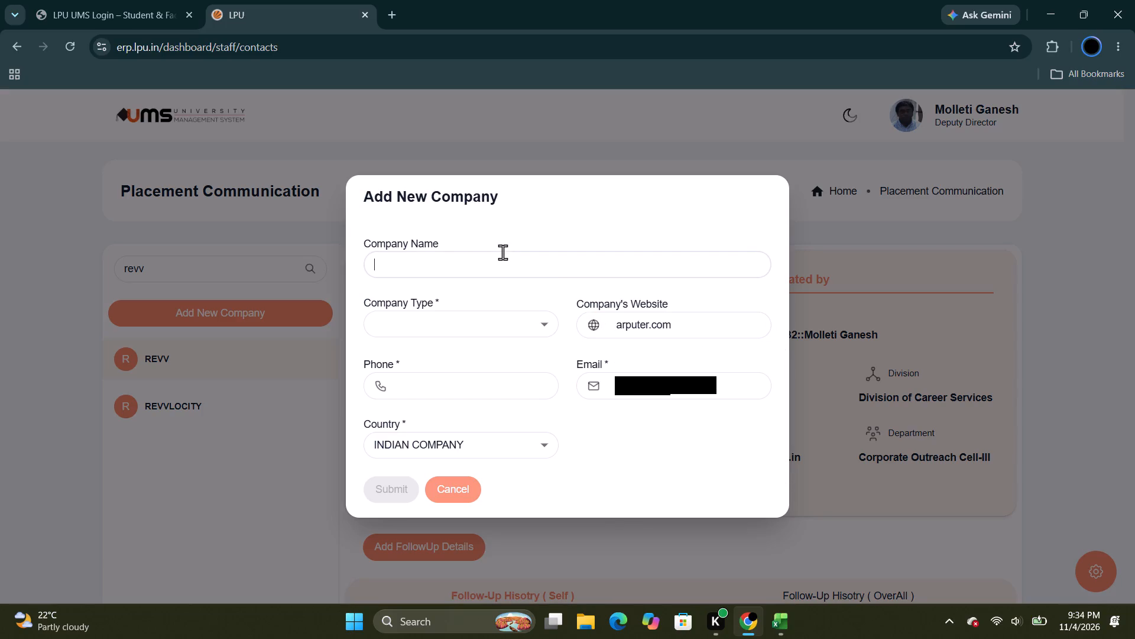
{"action": "key", "text": "ctrl+v"}
{"action": "key", "text": "BackSpace"}
{"action": "key", "text": "BackSpace"}
{"action": "key", "text": "BackSpace"}
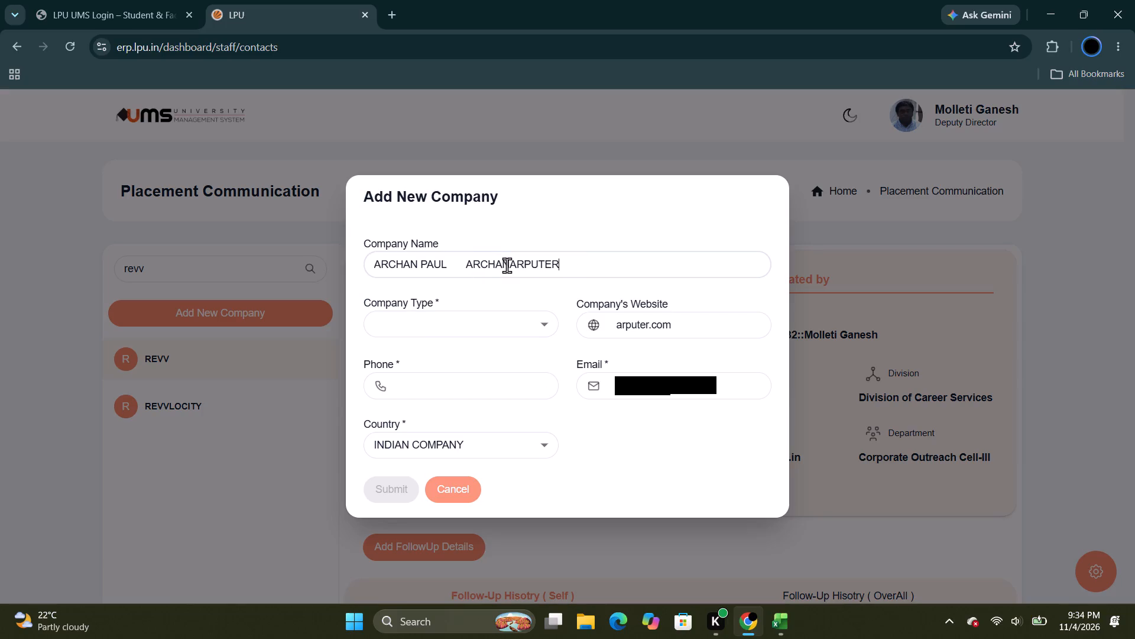
{"action": "left_click_drag", "start_coordinate": [507, 265], "coordinate": [270, 249]}
{"action": "key", "text": "BackSpace"}
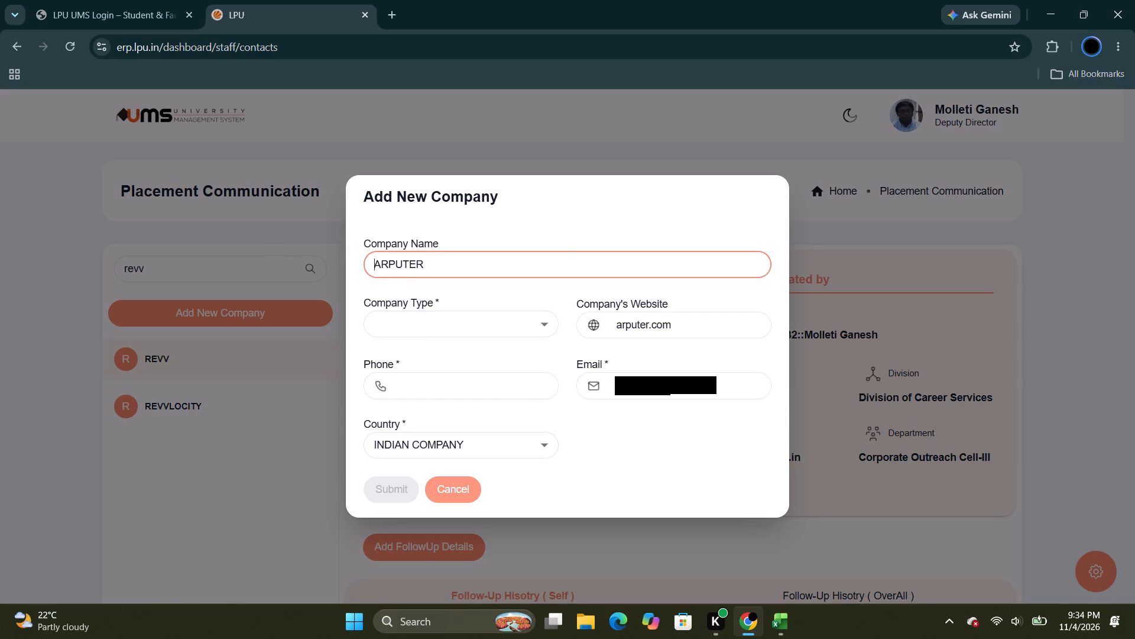
Set ARPUTER's company type to Company, enter the all-zero placeholder phone number, and submit the new company.
{"action": "left_click", "coordinate": [446, 328]}
{"action": "left_click", "coordinate": [413, 406]}
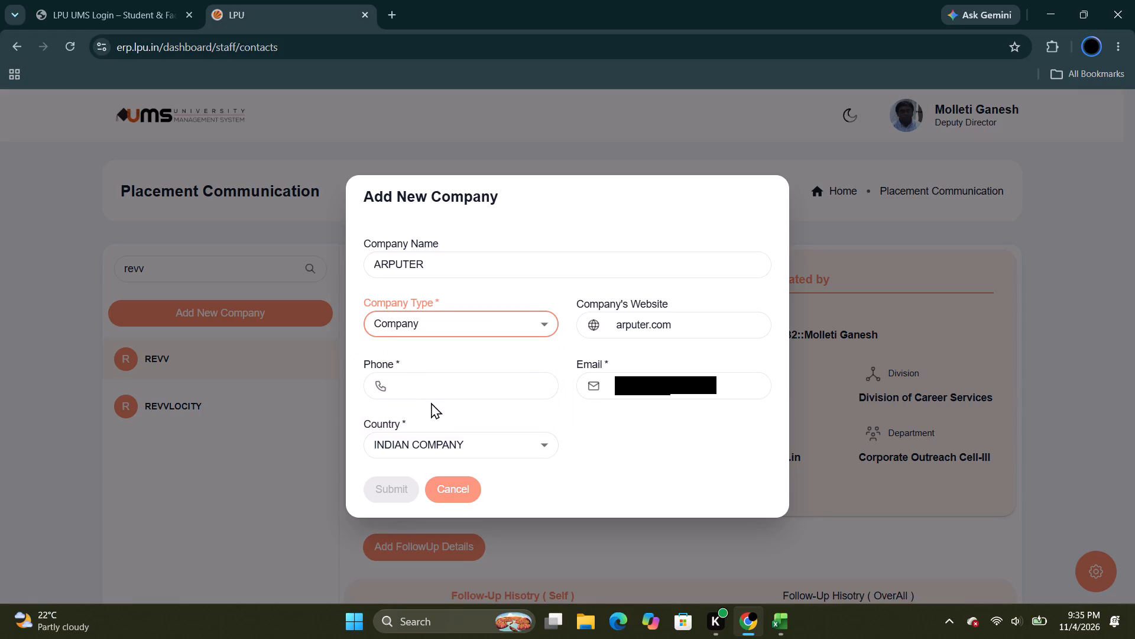
{"action": "left_click", "coordinate": [439, 393]}
{"action": "type", "text": "000"}
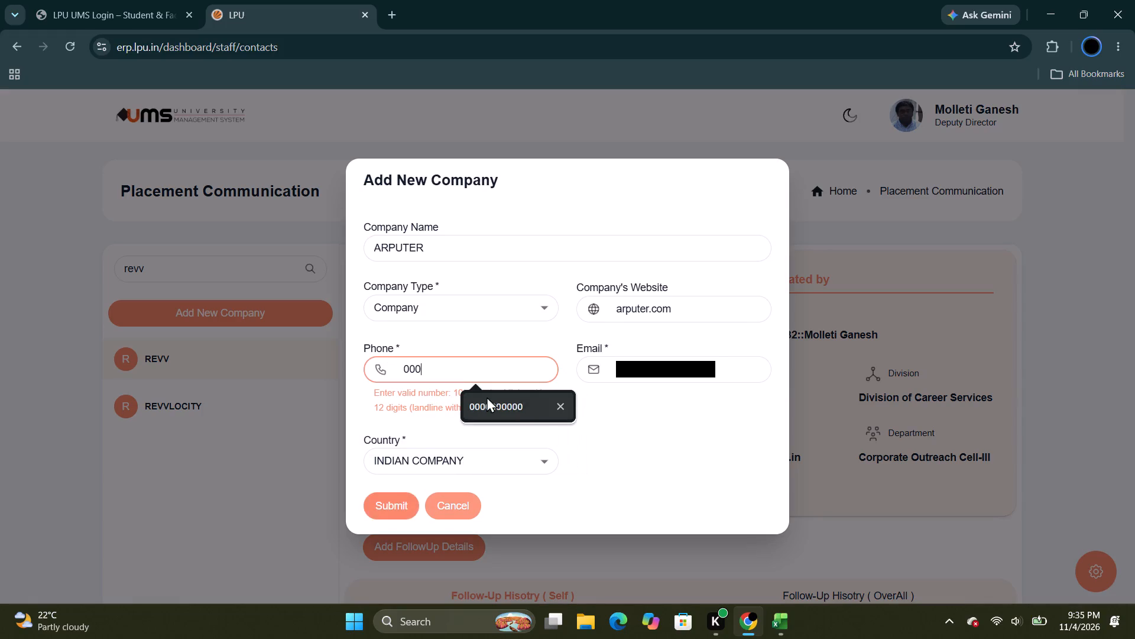
{"action": "left_click", "coordinate": [534, 417]}
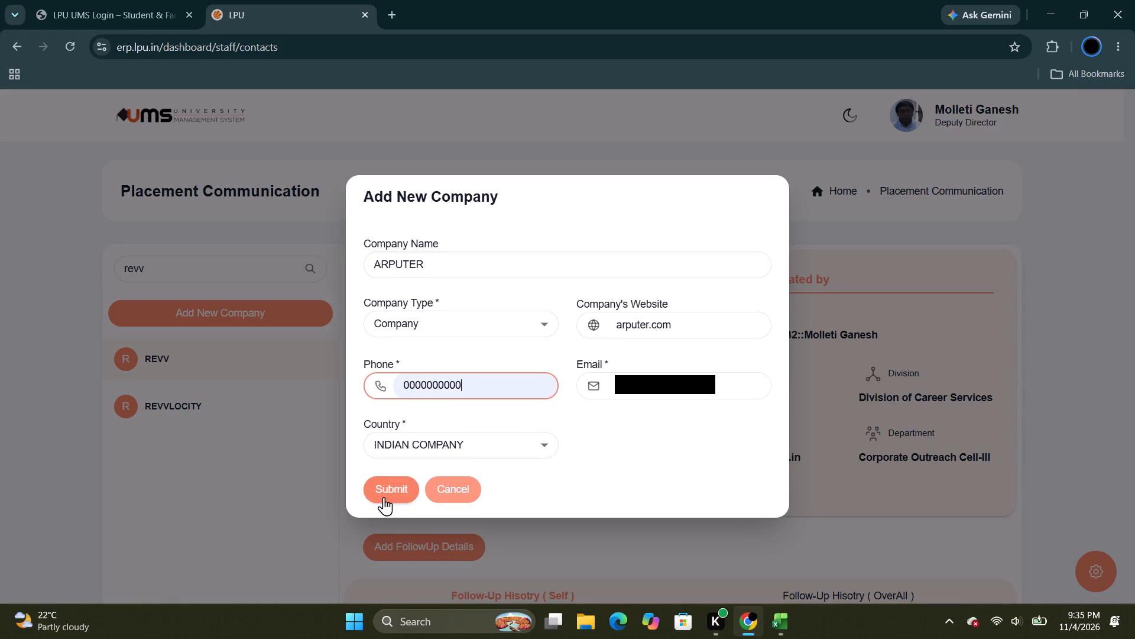
{"action": "left_click", "coordinate": [385, 496]}
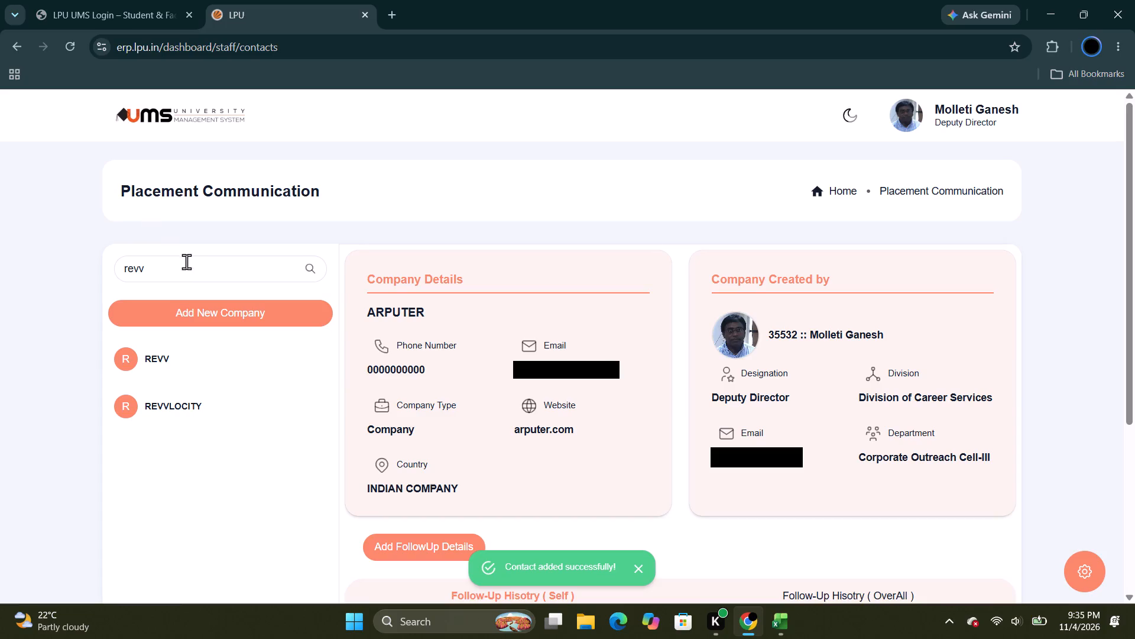
Reload the Placement Communication page, search for arputer and open the ARPUTER company.
{"action": "left_click", "coordinate": [68, 51]}
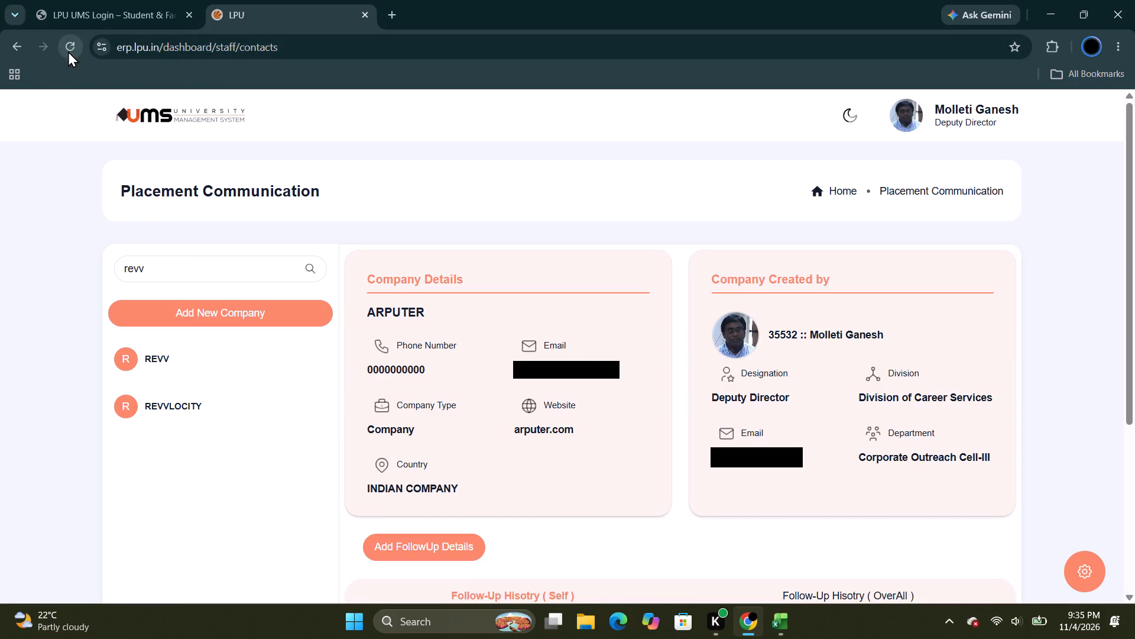
{"action": "left_click", "coordinate": [177, 272]}
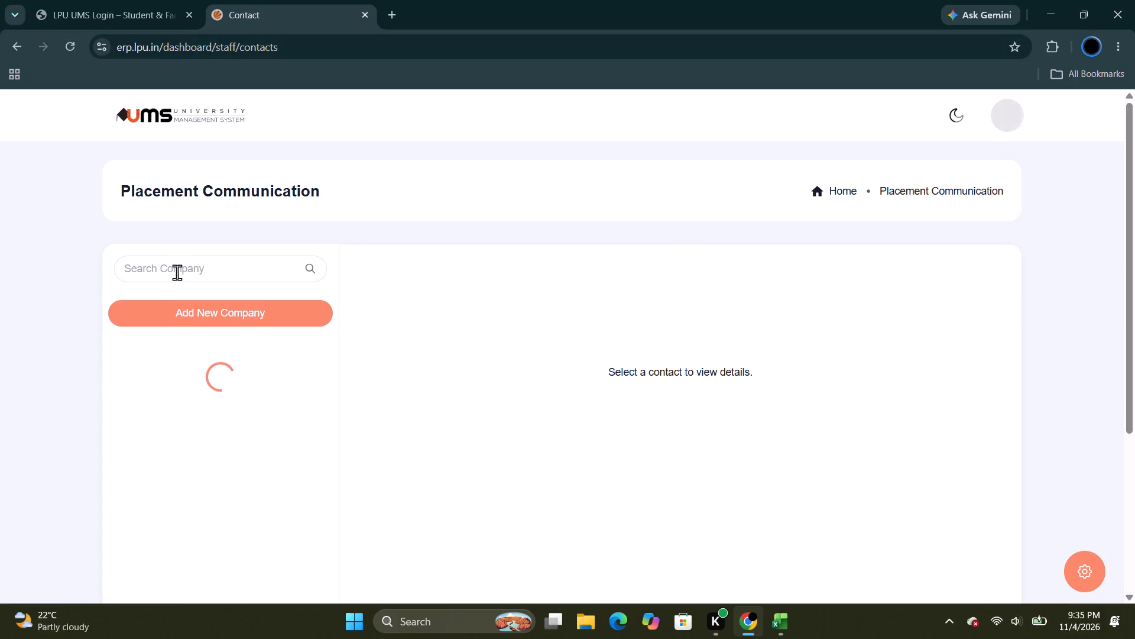
{"action": "key", "text": "a"}
{"action": "type", "text": "rputer"}
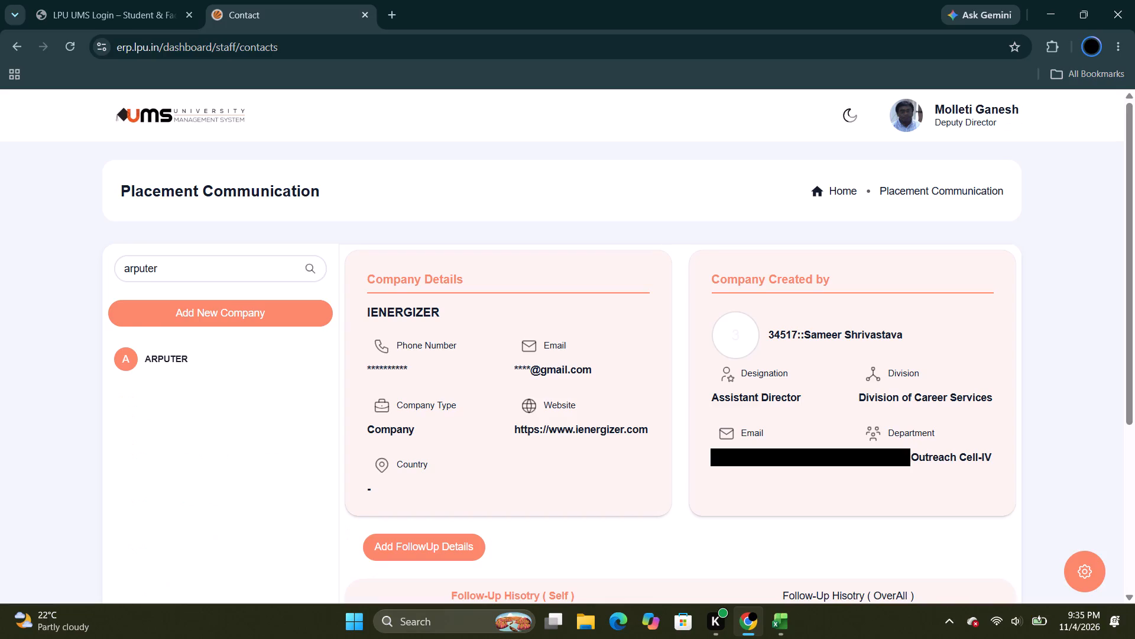
{"action": "left_click", "coordinate": [168, 362]}
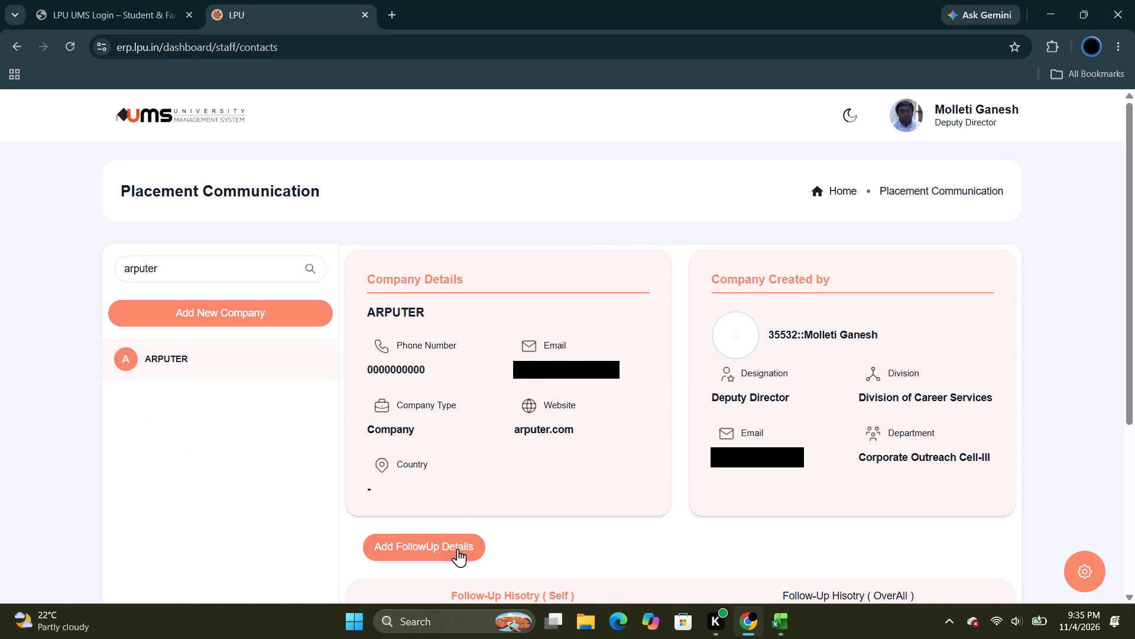
Start a follow-up for ARPUTER with communication type Email, filling in the contact's name and email address separately from the copied text.
{"action": "left_click", "coordinate": [459, 548]}
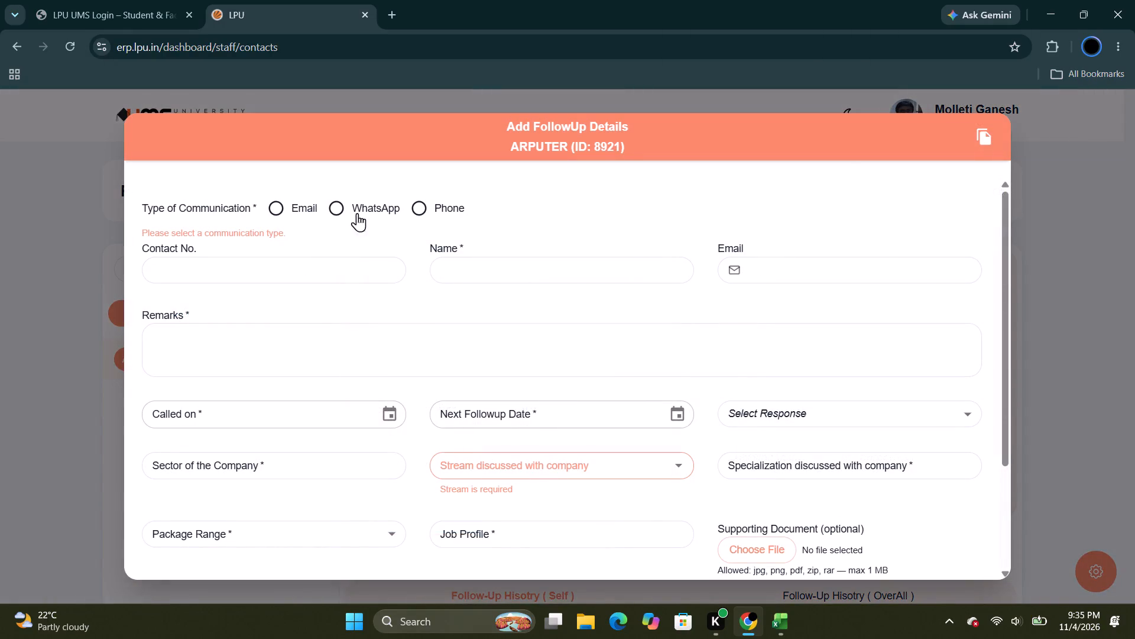
{"action": "left_click", "coordinate": [291, 211]}
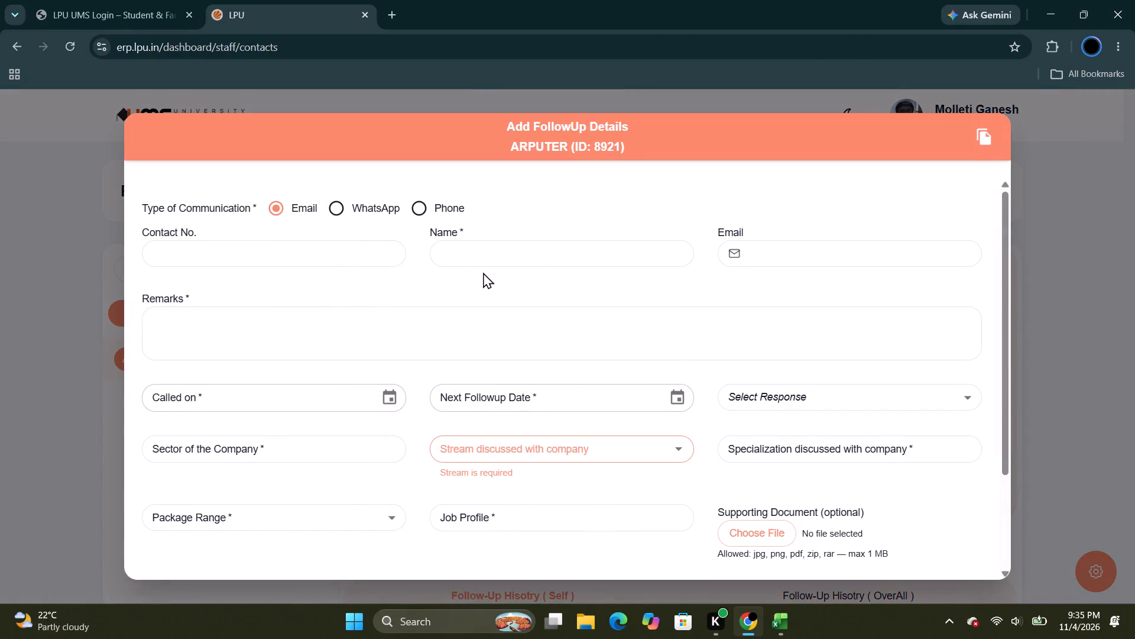
{"action": "left_click", "coordinate": [487, 264]}
{"action": "key", "text": "ctrl+v"}
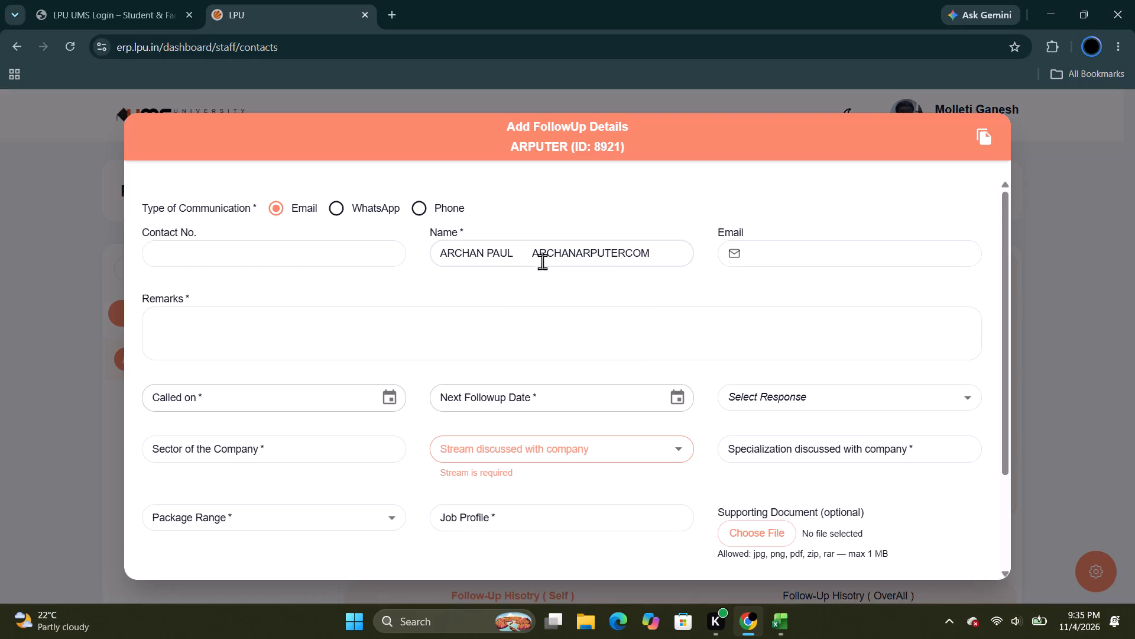
{"action": "left_click_drag", "start_coordinate": [534, 253], "coordinate": [716, 240]}
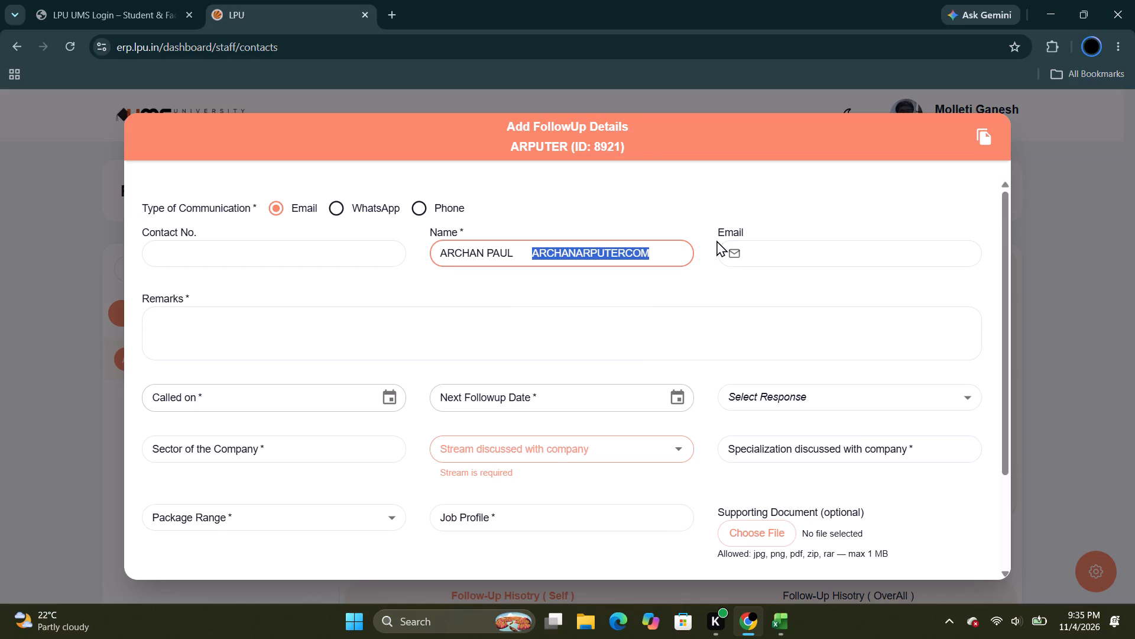
{"action": "key", "text": "BackSpace"}
{"action": "left_click_drag", "start_coordinate": [855, 236], "coordinate": [853, 250]}
{"action": "left_click", "coordinate": [853, 250]}
{"action": "key", "text": "ctrl+v"}
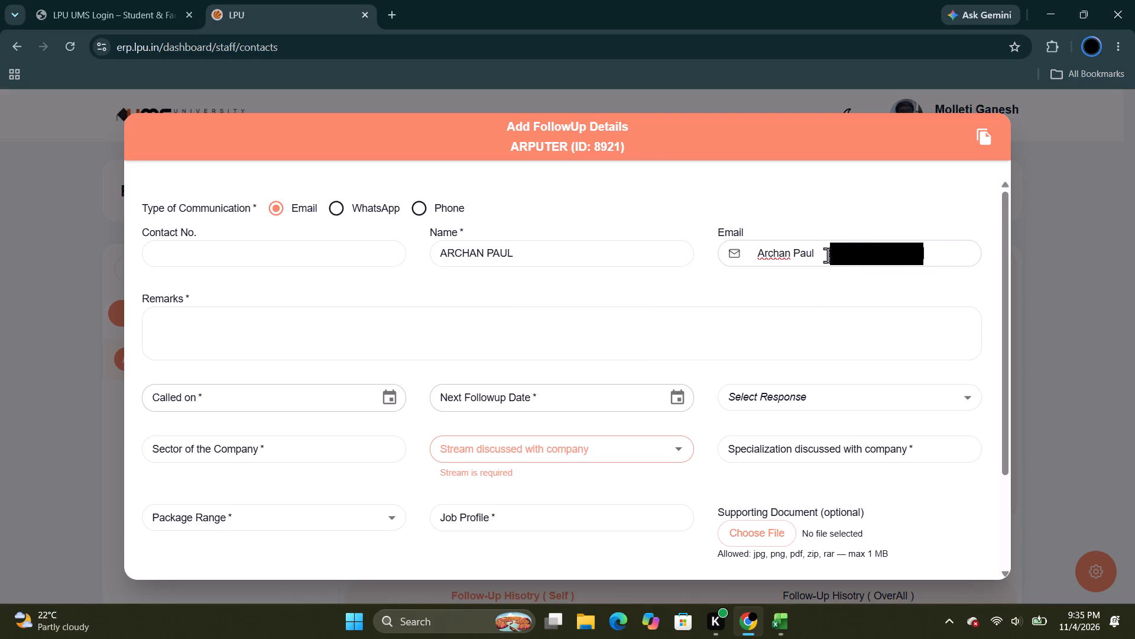
{"action": "left_click_drag", "start_coordinate": [825, 253], "coordinate": [699, 253]}
{"action": "key", "text": "BackSpace"}
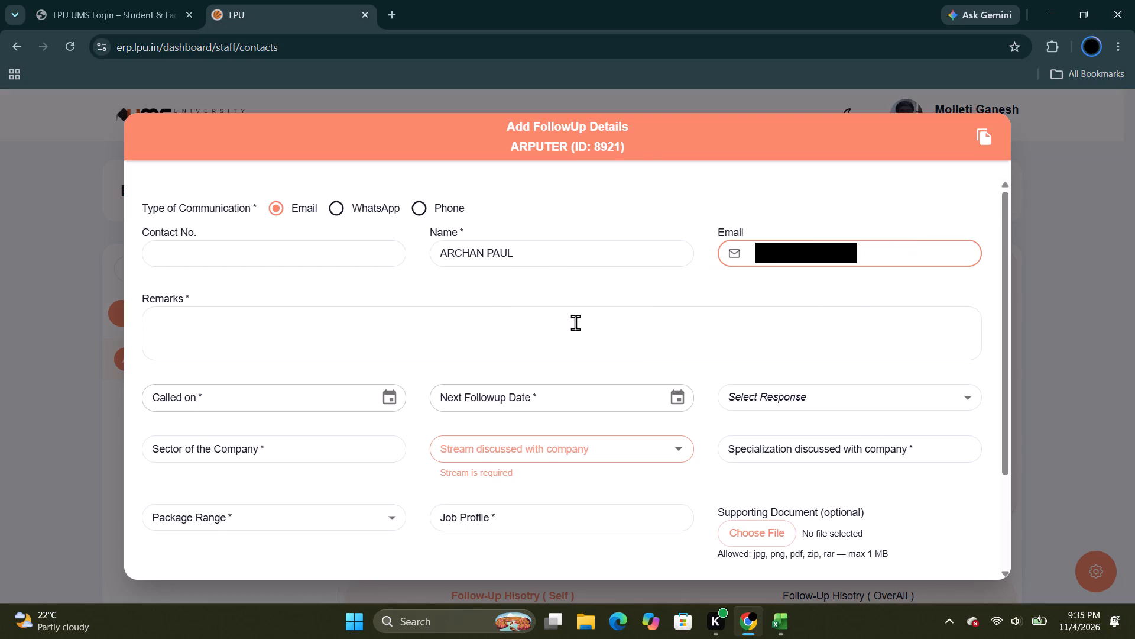
Enter the remark EMAIL HAS BEEN SENT, called-on date 31/10/2026, next follow-up date 06/11/2026 and response Cold.
{"action": "left_click", "coordinate": [487, 318]}
{"action": "type", "text": "email has been sent"}
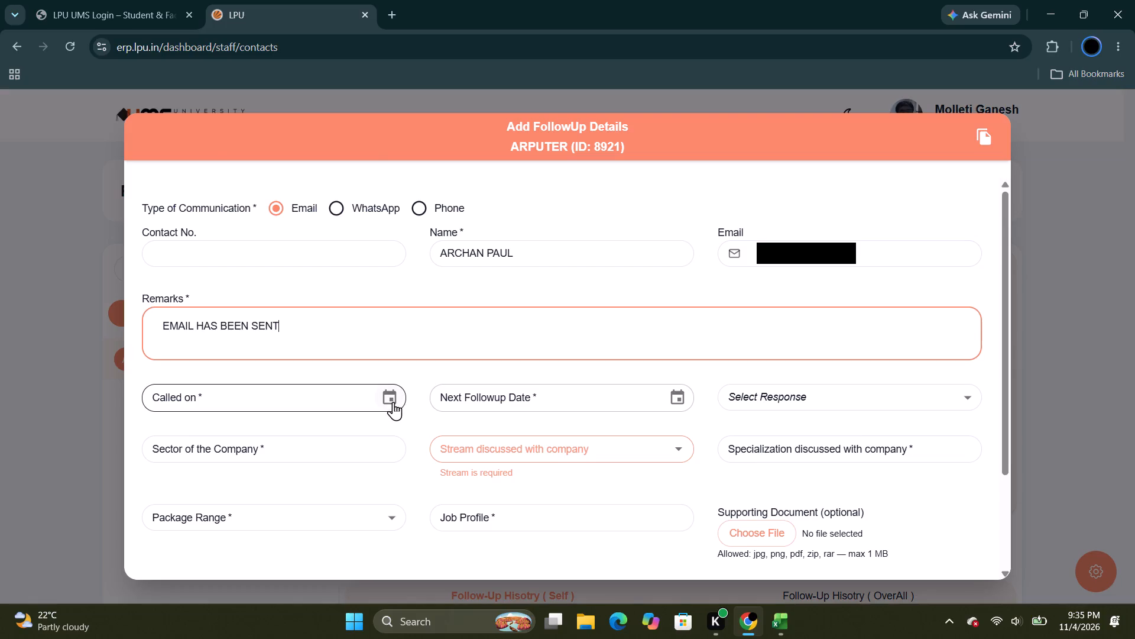
{"action": "left_click", "coordinate": [393, 402]}
{"action": "left_click", "coordinate": [317, 160]}
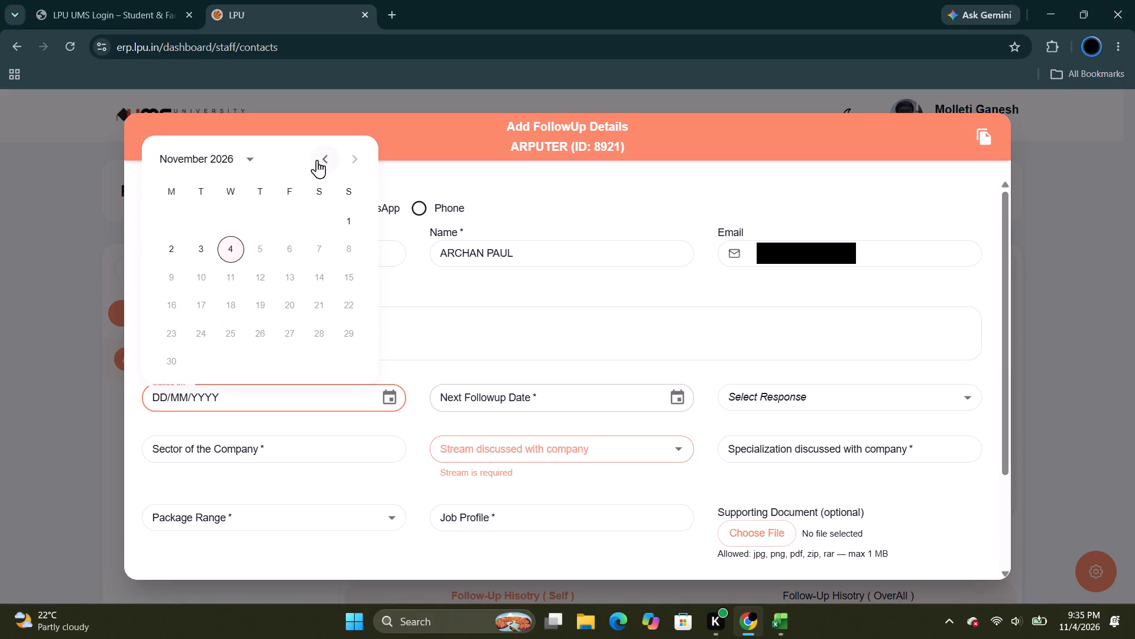
{"action": "left_click", "coordinate": [314, 333]}
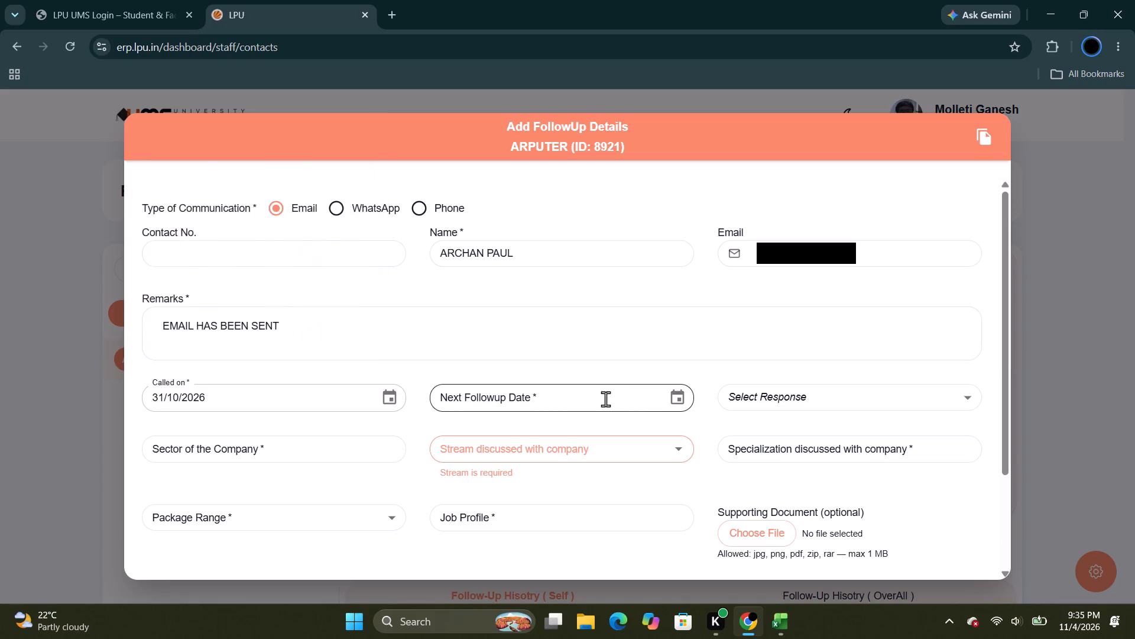
{"action": "left_click", "coordinate": [677, 402]}
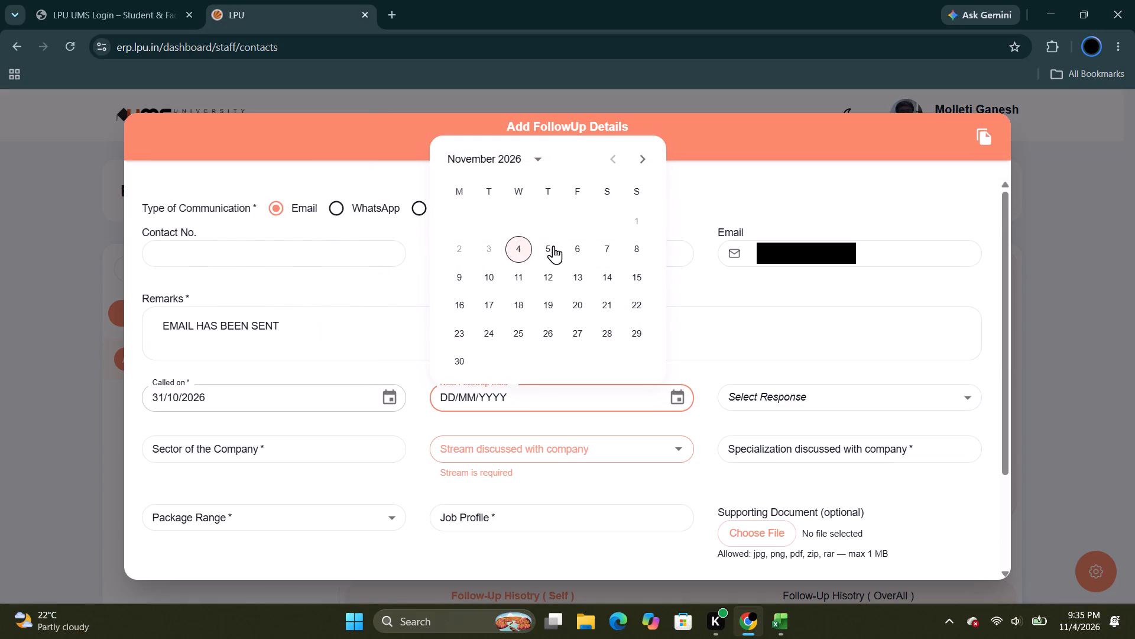
{"action": "left_click", "coordinate": [575, 244]}
{"action": "left_click", "coordinate": [735, 396]}
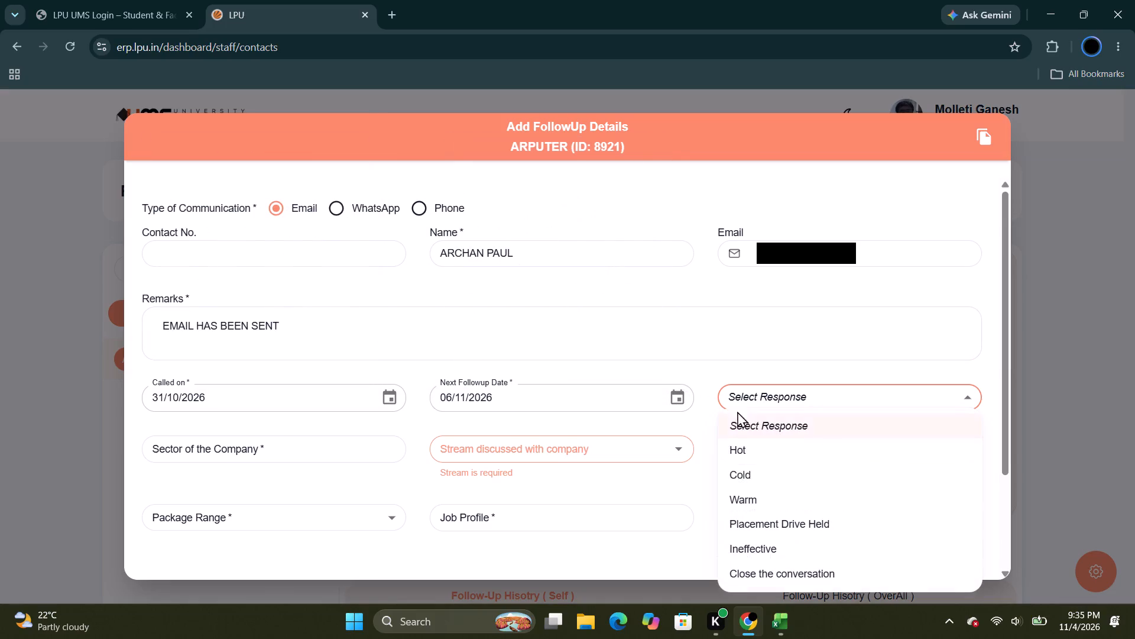
{"action": "left_click", "coordinate": [746, 466]}
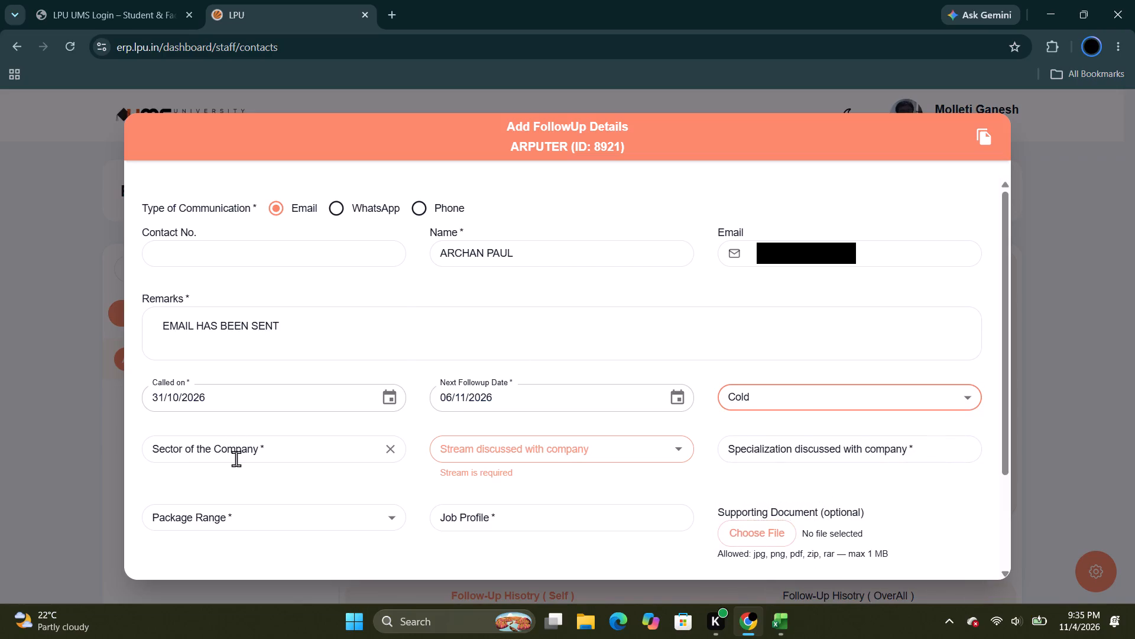
Set the company sector to DIGITAL MARKETING AGENCY, the stream to BBA and the specialization to BBA BCOM BSC BA.
{"action": "left_click", "coordinate": [236, 459]}
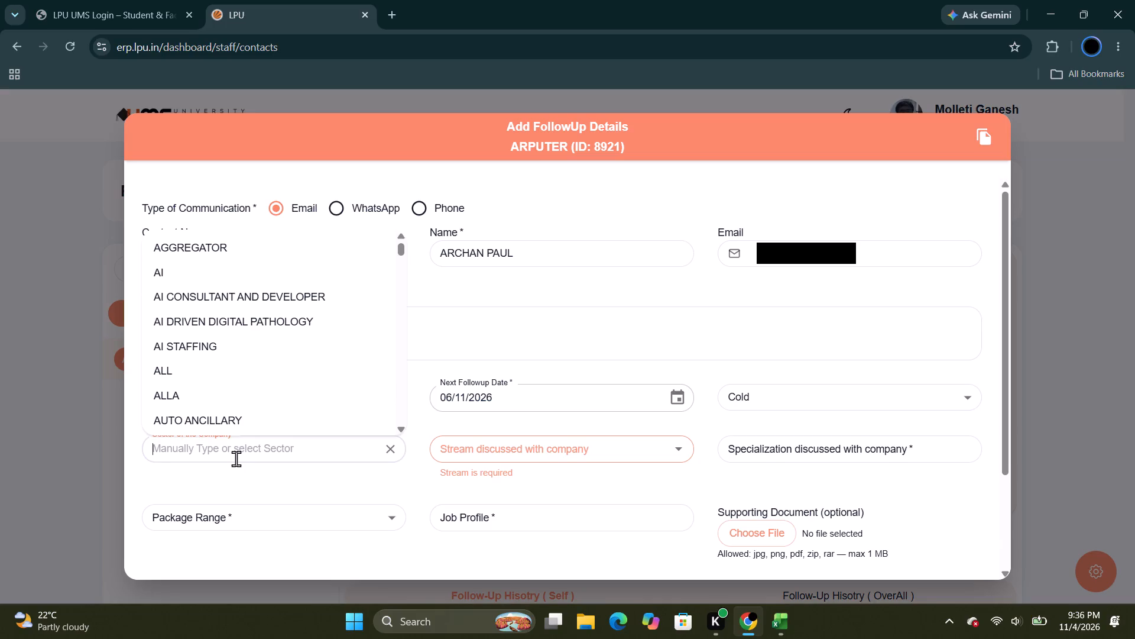
{"action": "type", "text": "marke"}
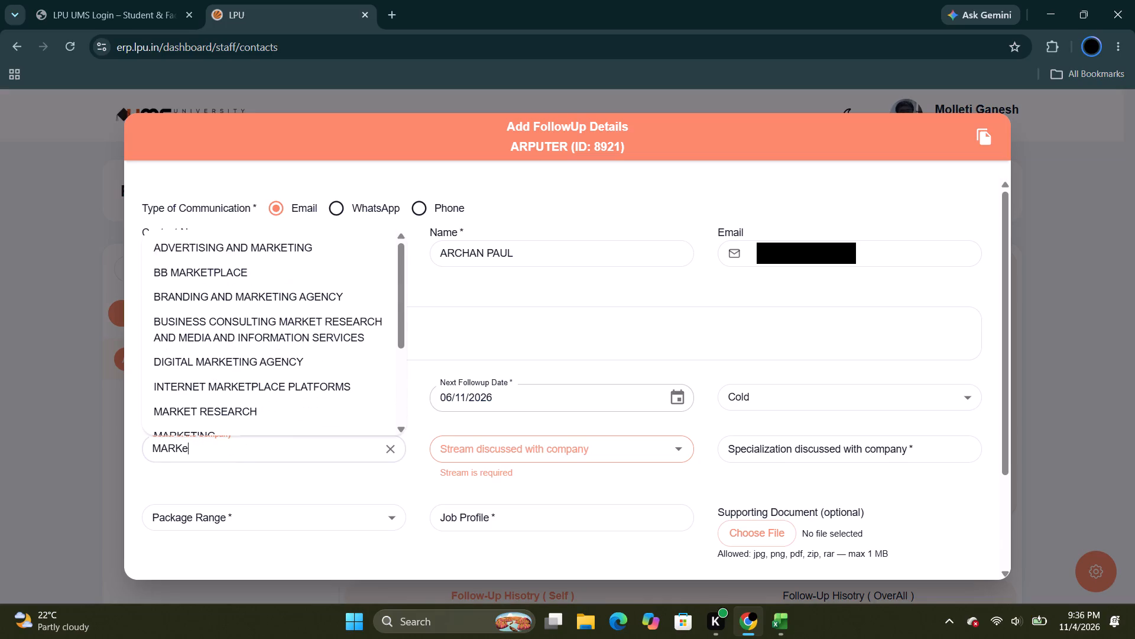
{"action": "left_click", "coordinate": [230, 362]}
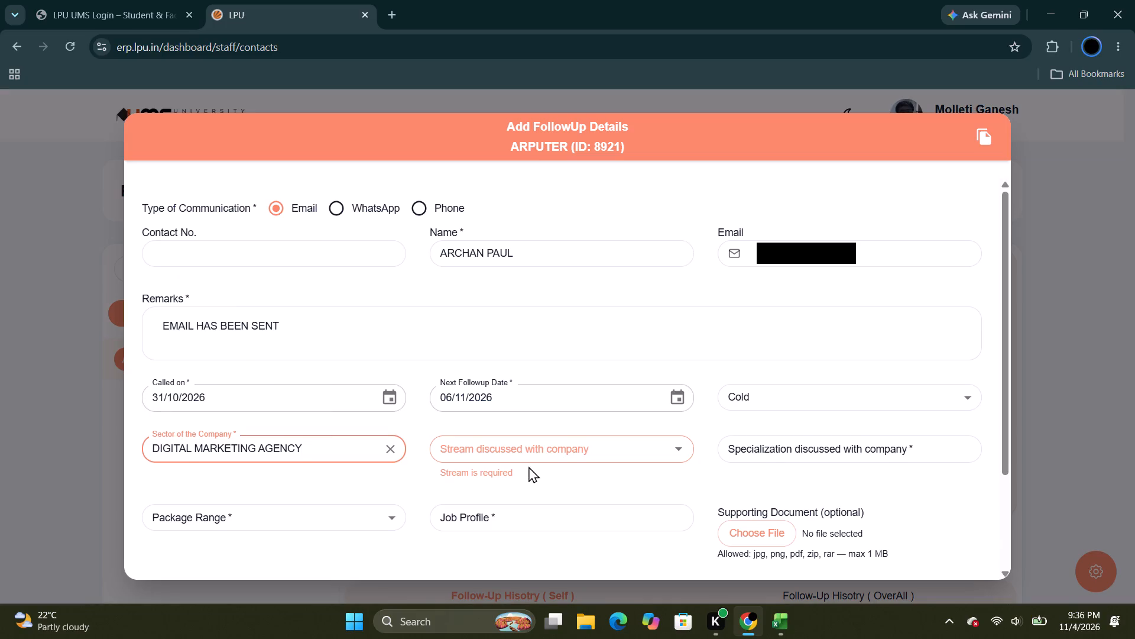
{"action": "left_click", "coordinate": [543, 455]}
{"action": "type", "text": "bba"}
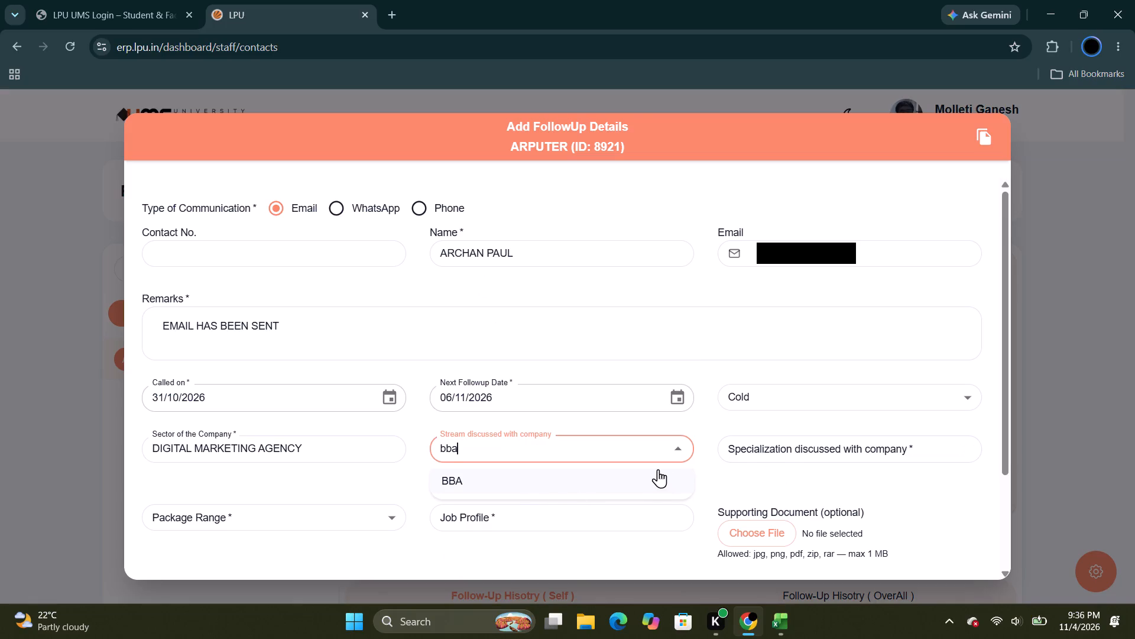
{"action": "left_click", "coordinate": [641, 469]}
{"action": "left_click", "coordinate": [780, 444]}
{"action": "type", "text": "bba"}
{"action": "left_click", "coordinate": [806, 317]}
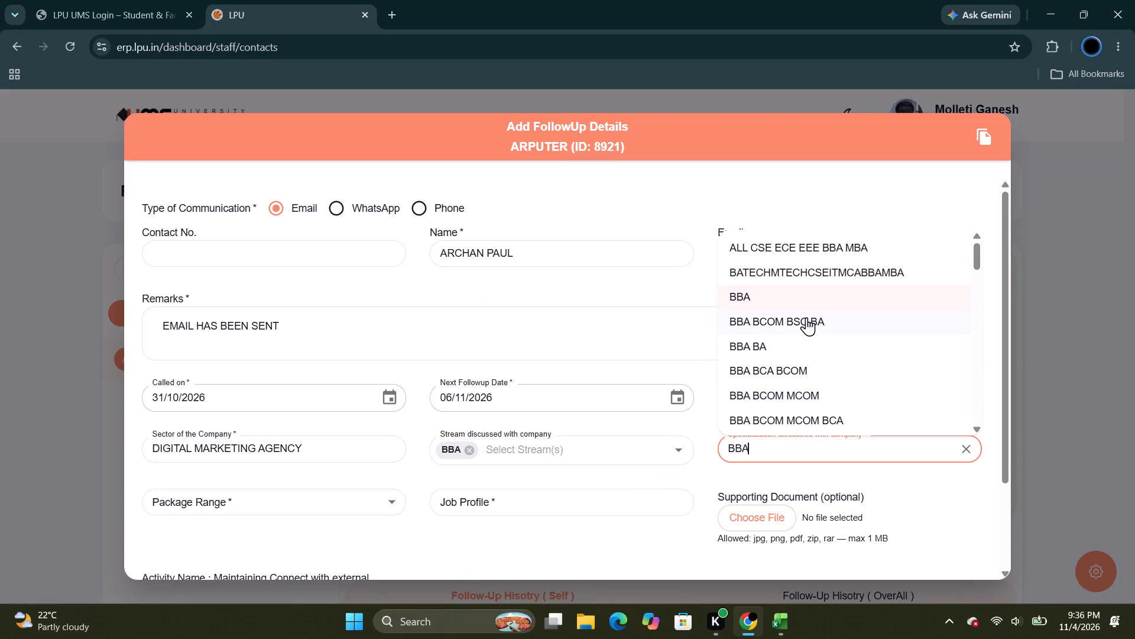
Choose package range 05-06 Lakh, job profile MARKETING and DPR action Sending Invitation Letters /Greetings, and submit the follow-up.
{"action": "left_click", "coordinate": [357, 505]}
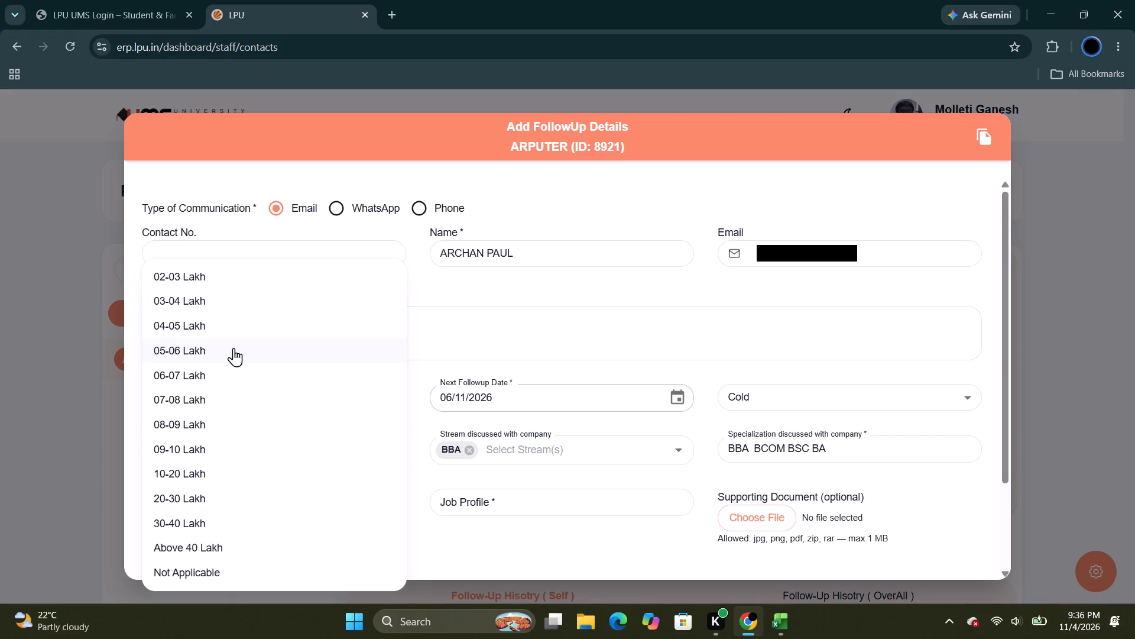
{"action": "left_click", "coordinate": [233, 346]}
{"action": "left_click", "coordinate": [524, 488]}
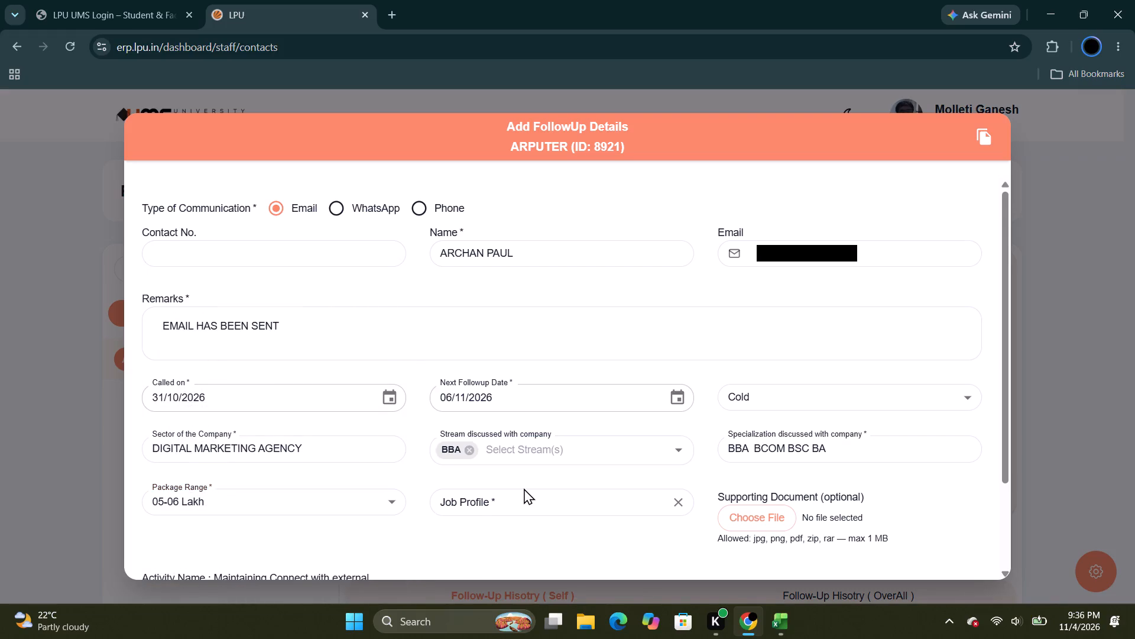
{"action": "left_click", "coordinate": [520, 501]}
{"action": "type", "text": "mare"}
{"action": "key", "text": "BackSpace"}
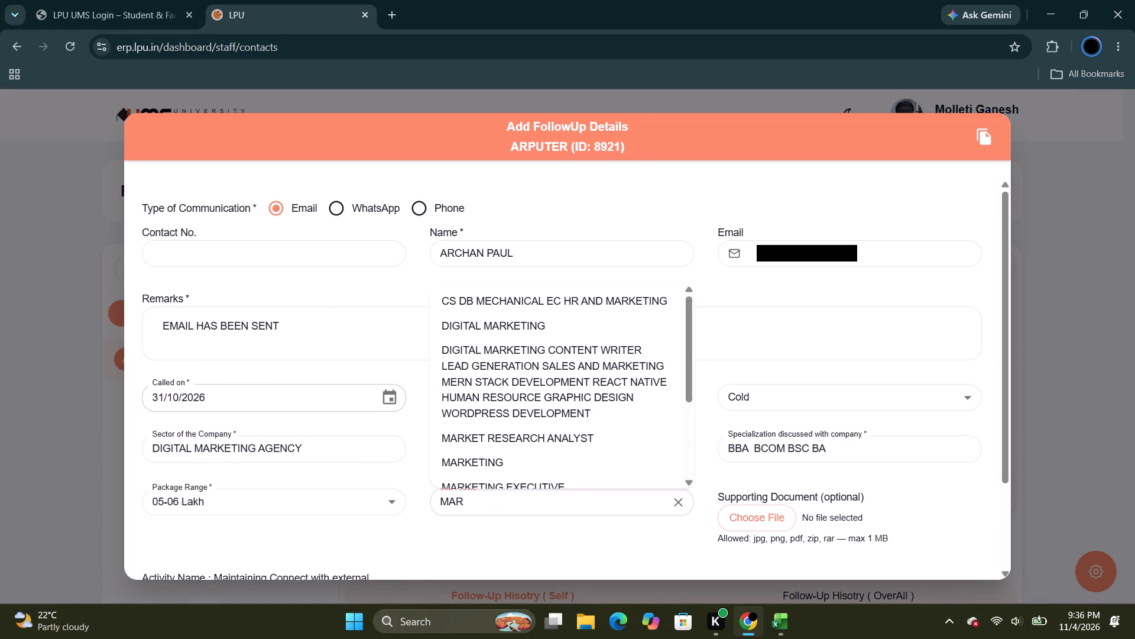
{"action": "left_click", "coordinate": [501, 469]}
{"action": "scroll", "coordinate": [501, 469], "scroll_direction": "down", "scroll_amount": 2}
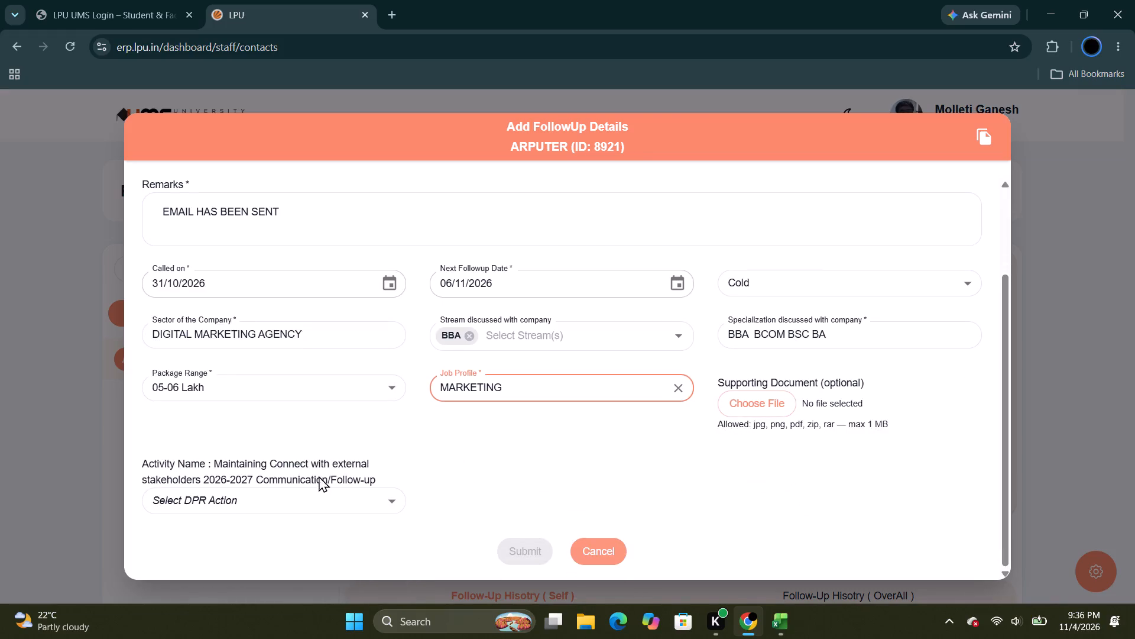
{"action": "left_click_drag", "start_coordinate": [313, 483], "coordinate": [313, 499]}
{"action": "left_click", "coordinate": [313, 499]}
{"action": "left_click", "coordinate": [311, 520]}
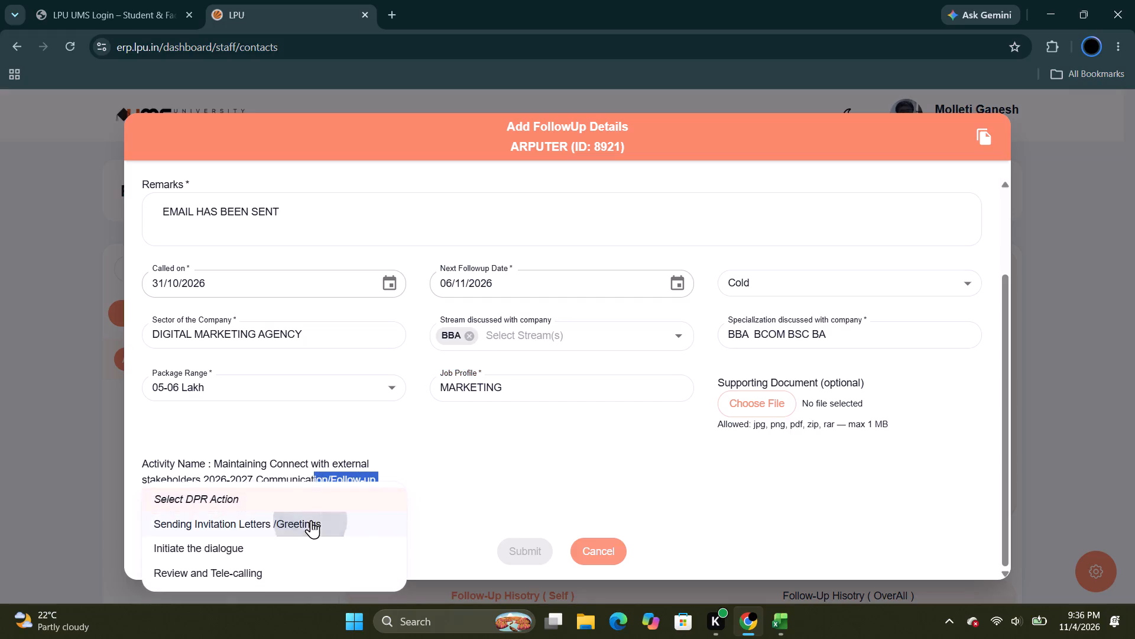
{"action": "left_click", "coordinate": [519, 546]}
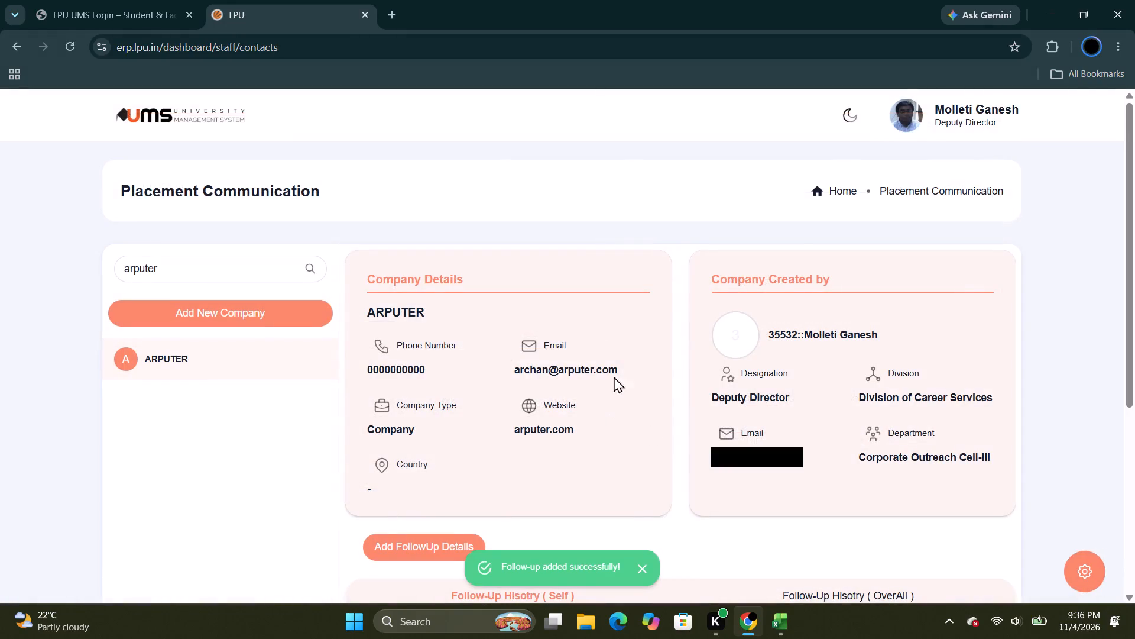
Switch to the Campaign 6 - 500 workbook in Excel, copy the contact name and email in row 163, and return to Chrome.
{"action": "key", "text": "alt+Tab"}
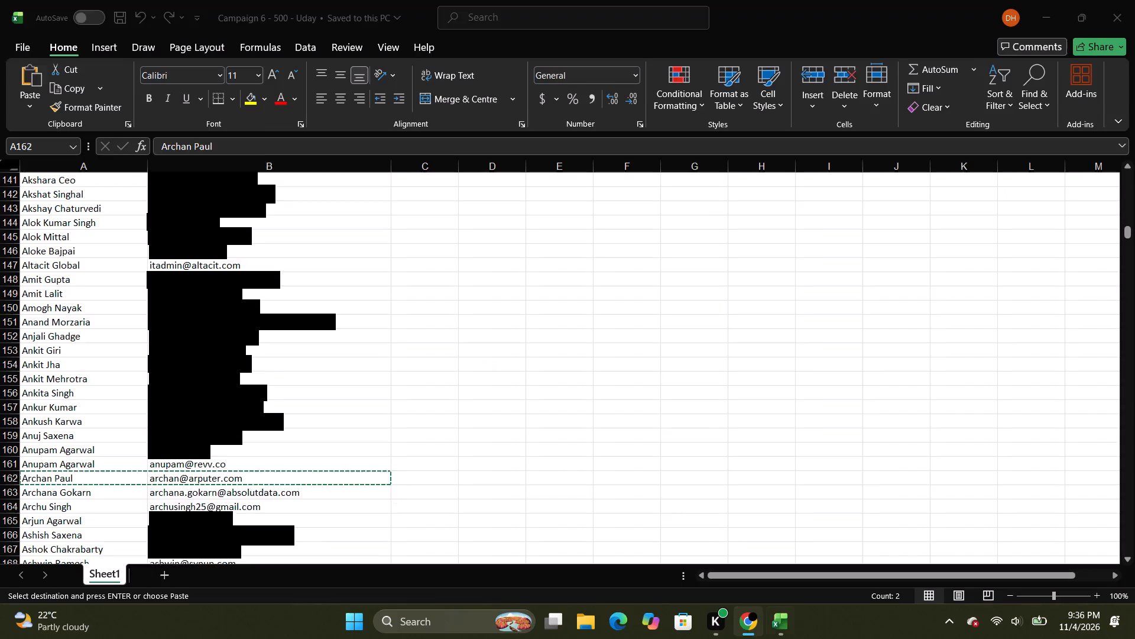
{"action": "left_click", "coordinate": [127, 496]}
{"action": "key", "text": "shift+Right"}
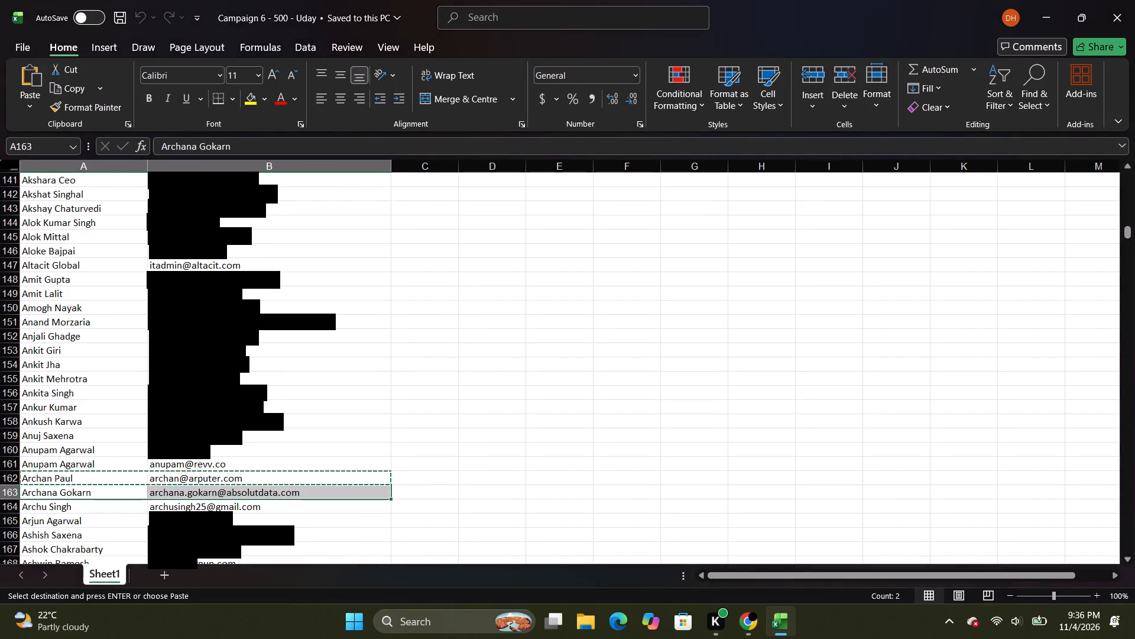
{"action": "key", "text": "ctrl+c"}
{"action": "key", "text": "alt+Tab"}
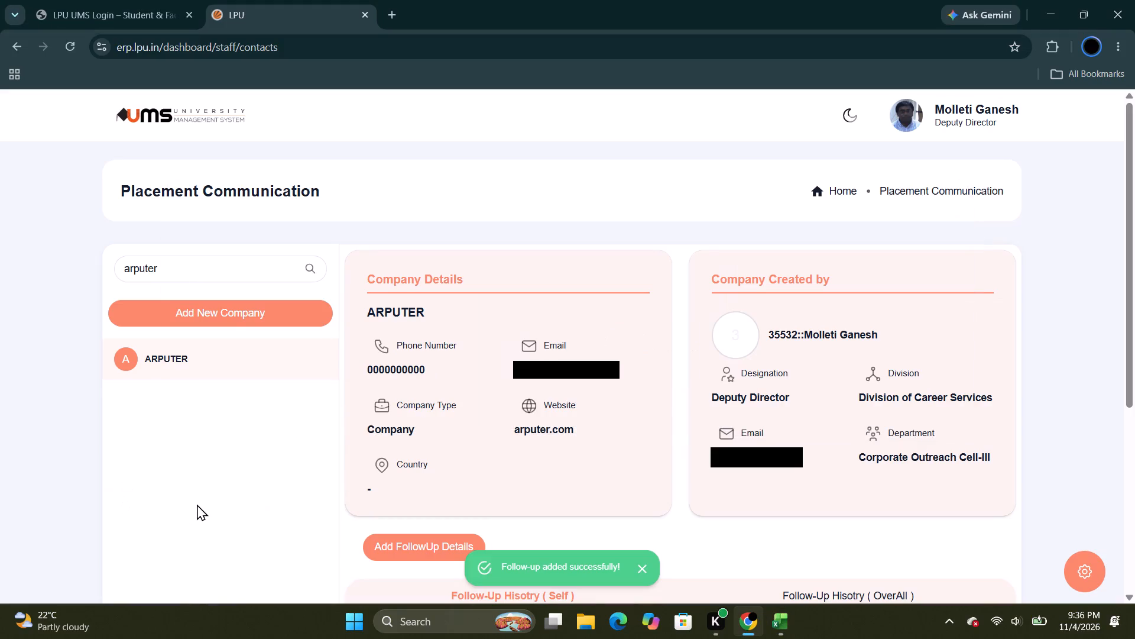
Start a new company entry and fill in only the copied contact's email address, without the contact name.
{"action": "left_click", "coordinate": [266, 307]}
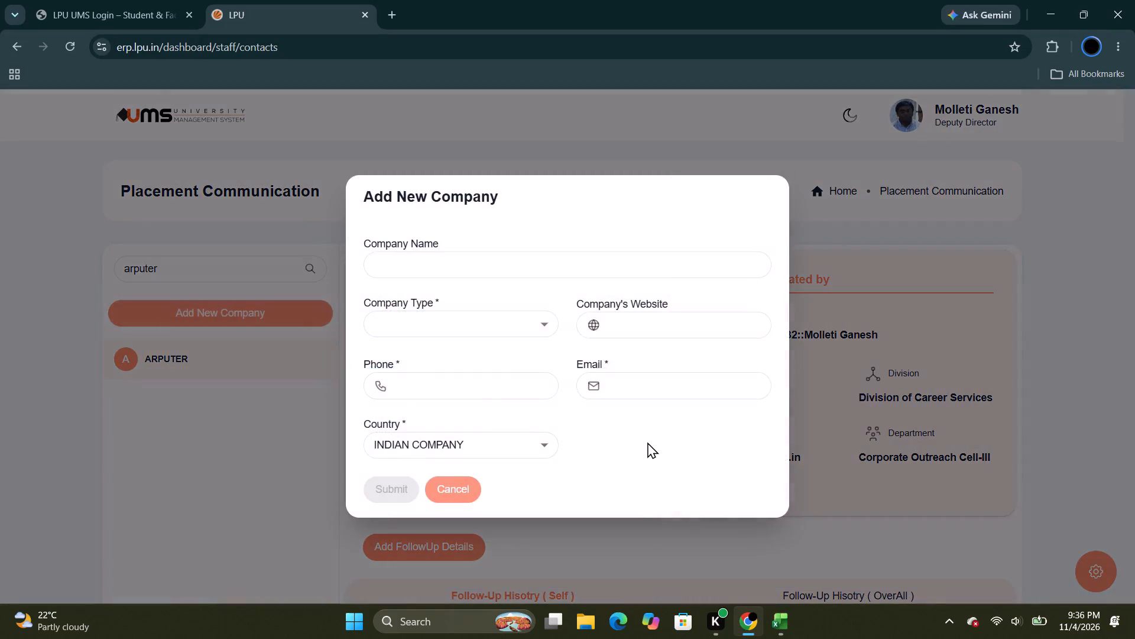
{"action": "left_click", "coordinate": [622, 380]}
{"action": "key", "text": "ctrl+v"}
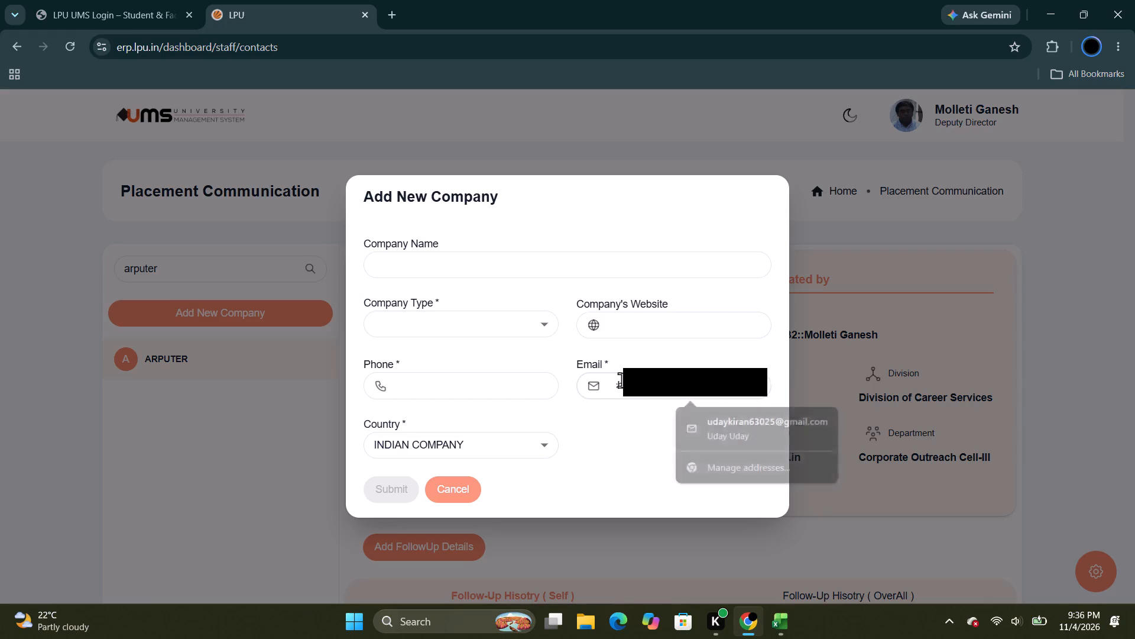
{"action": "scroll", "coordinate": [644, 382], "scroll_direction": "right", "scroll_amount": 2}
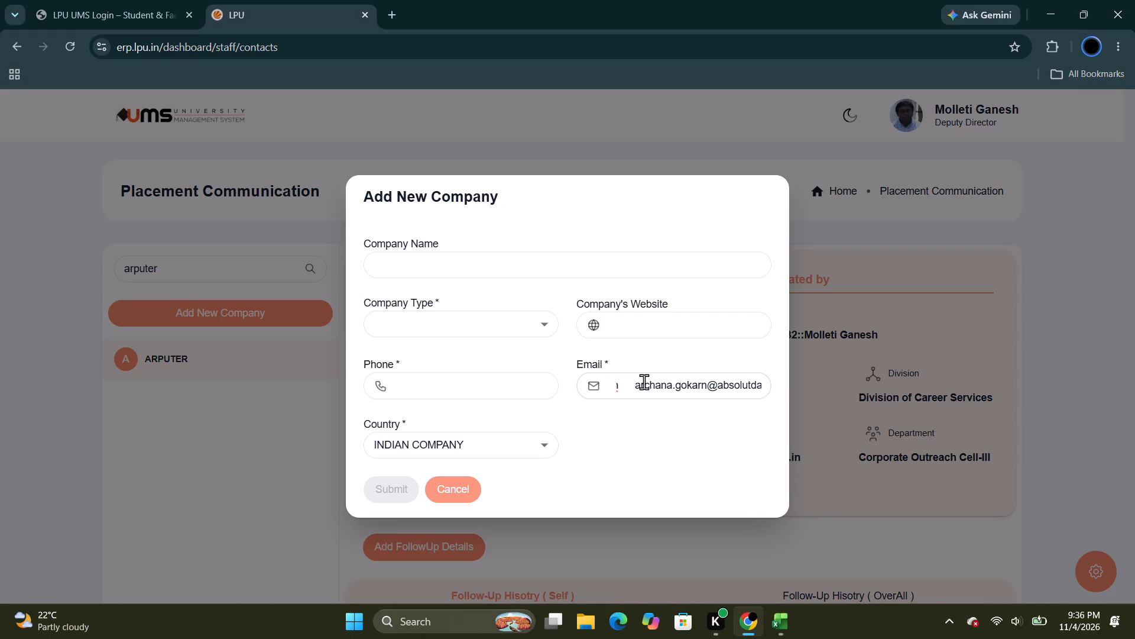
{"action": "scroll", "coordinate": [644, 382], "scroll_direction": "right", "scroll_amount": 1}
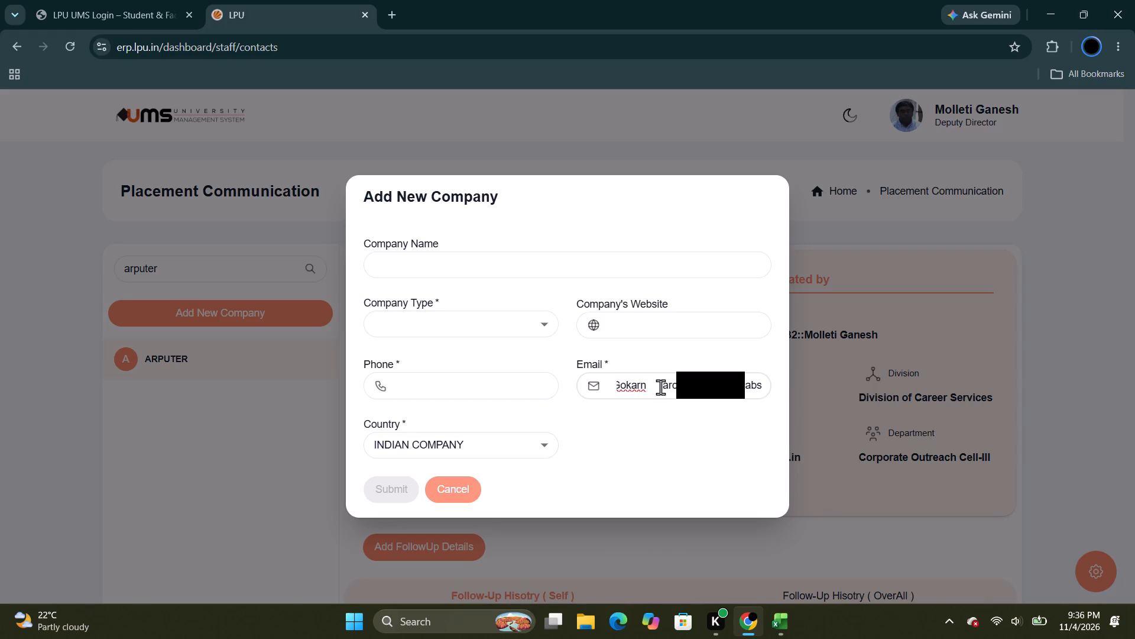
{"action": "left_click_drag", "start_coordinate": [660, 387], "coordinate": [575, 399]}
{"action": "key", "text": "BackSpace"}
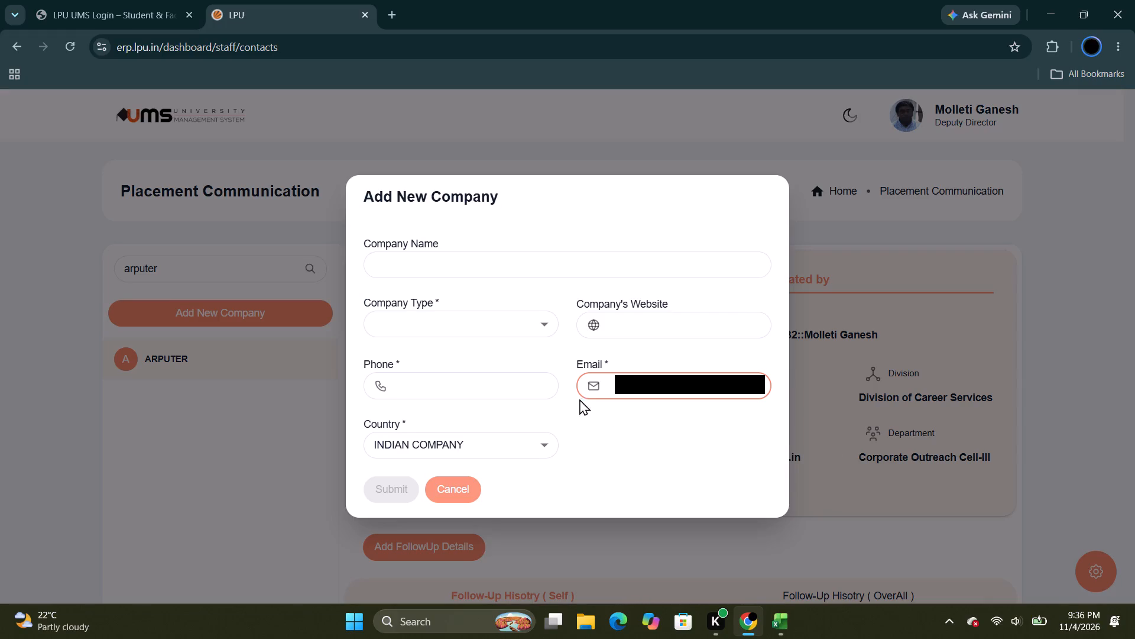
Fill in the company's website as absolutdata.com, keeping only the domain from the copied contact details.
{"action": "left_click", "coordinate": [689, 324]}
{"action": "key", "text": "ctrl+v"}
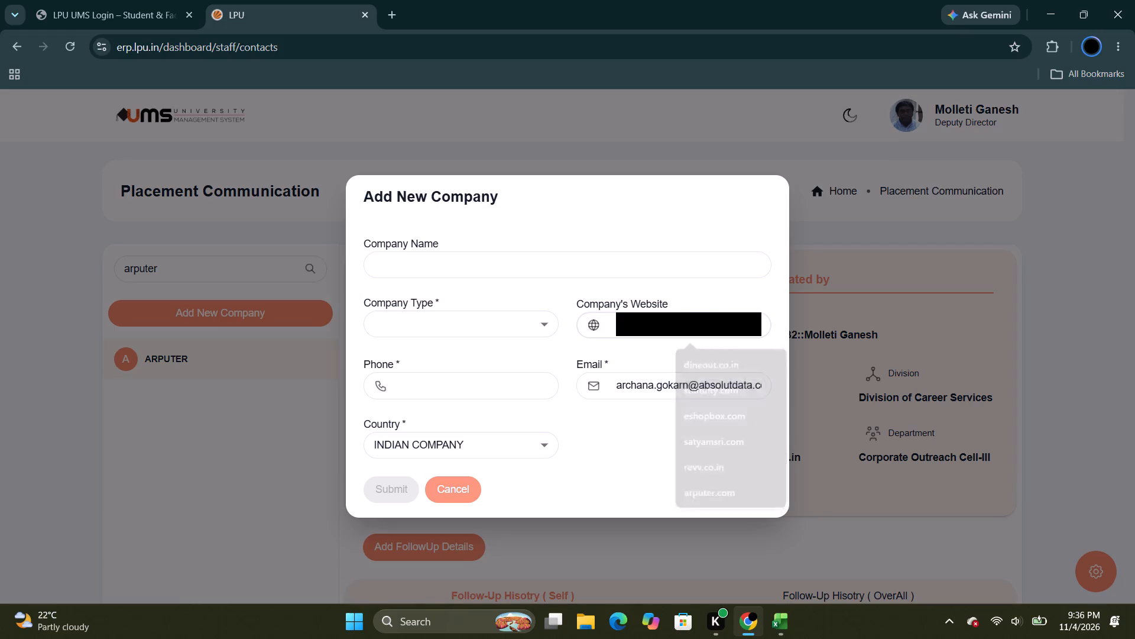
{"action": "left_click_drag", "start_coordinate": [686, 324], "coordinate": [598, 335]}
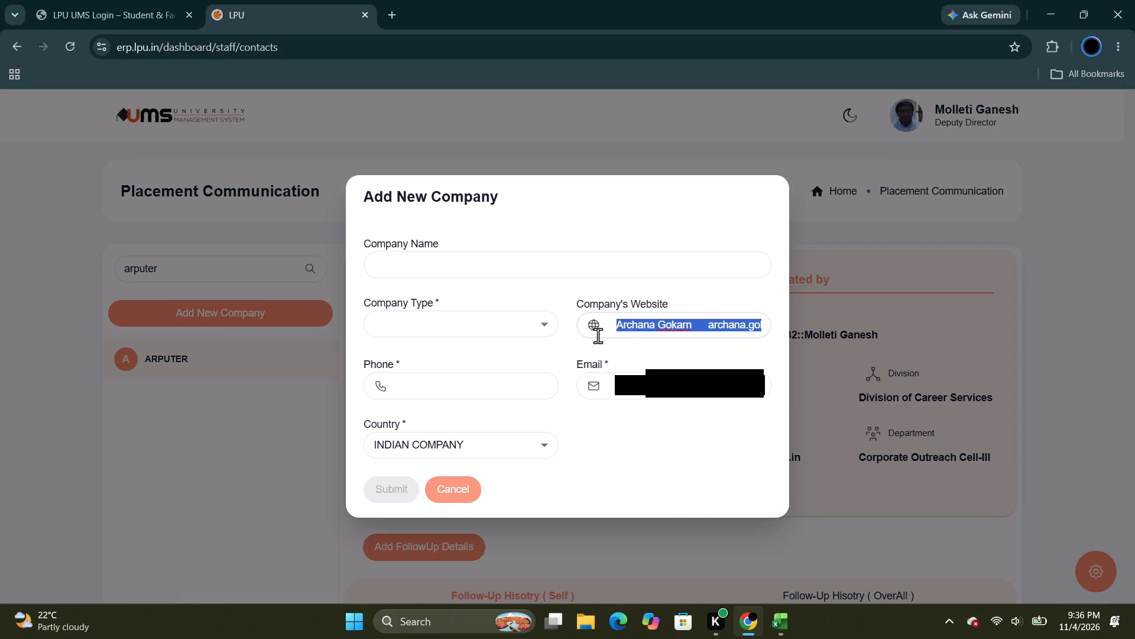
{"action": "left_click_drag", "start_coordinate": [598, 335], "coordinate": [494, 340]}
{"action": "key", "text": "BackSpace"}
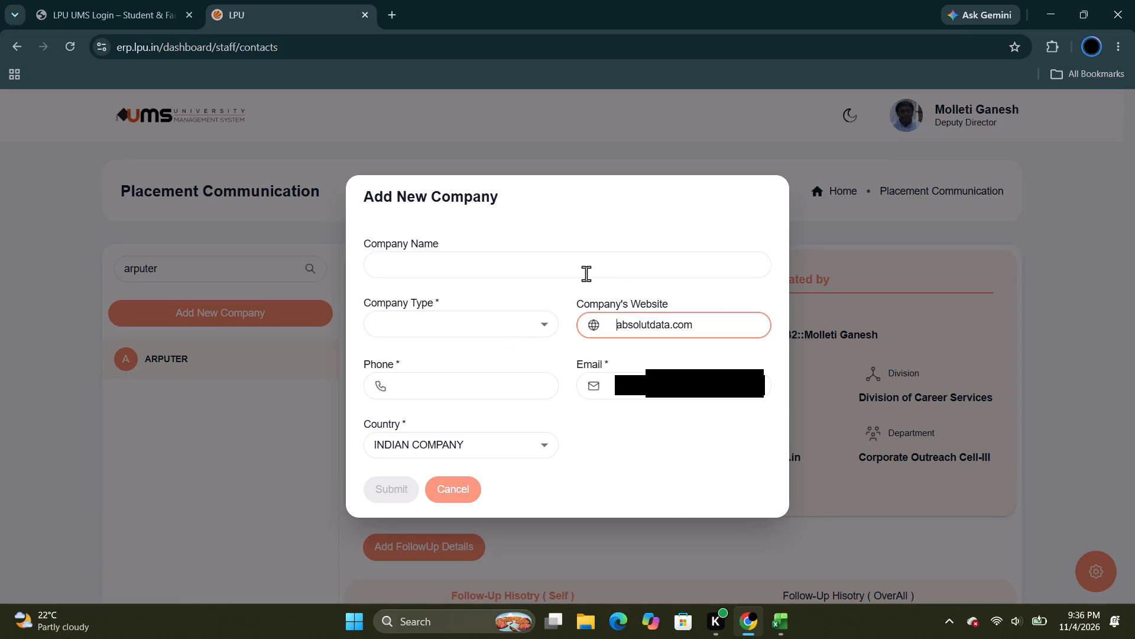
Enter ABSOLUTDATA as the company name, trimming the rest of the copied contact details.
{"action": "left_click", "coordinate": [586, 273]}
{"action": "key", "text": "ctrl+v"}
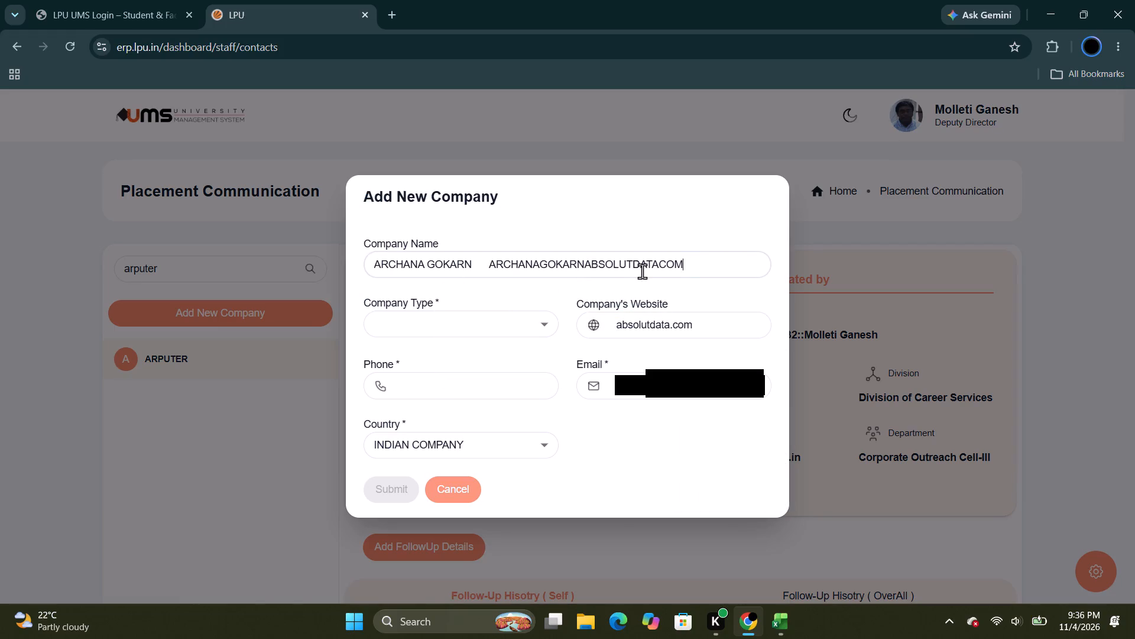
{"action": "key", "text": "BackSpace"}
{"action": "key", "text": "BackSpace"}
{"action": "key", "text": "BackSpace"}
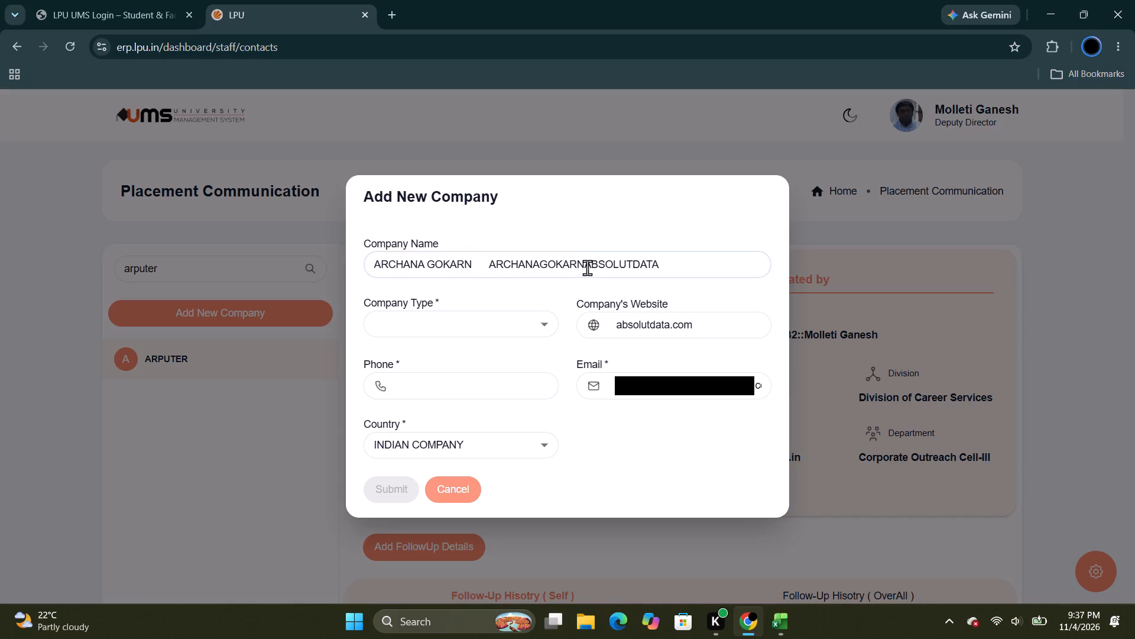
{"action": "left_click_drag", "start_coordinate": [587, 267], "coordinate": [433, 288]}
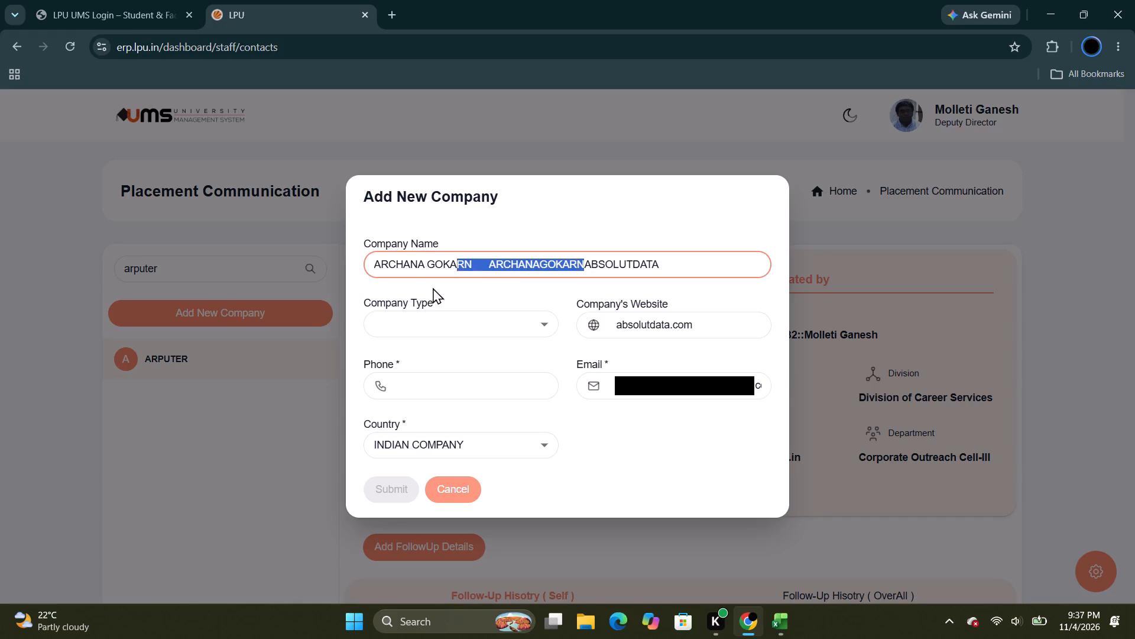
{"action": "left_click_drag", "start_coordinate": [433, 288], "coordinate": [333, 310]}
{"action": "key", "text": "BackSpace"}
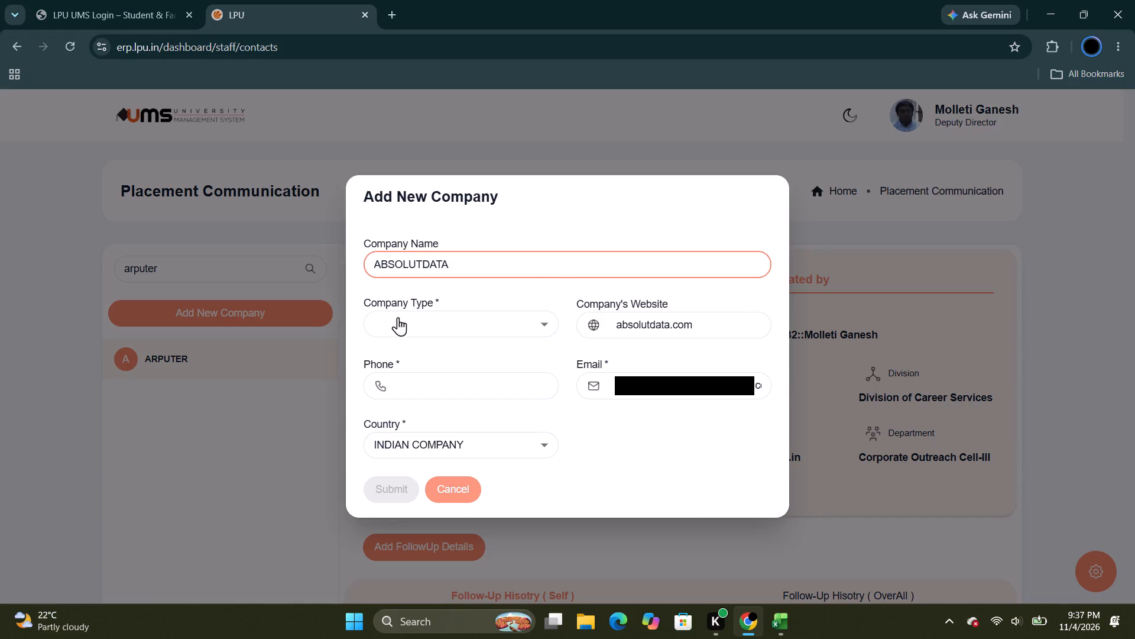
Set the company type to Company, enter an all-zero placeholder phone number and submit the new company.
{"action": "left_click", "coordinate": [403, 320]}
{"action": "left_click", "coordinate": [409, 408]}
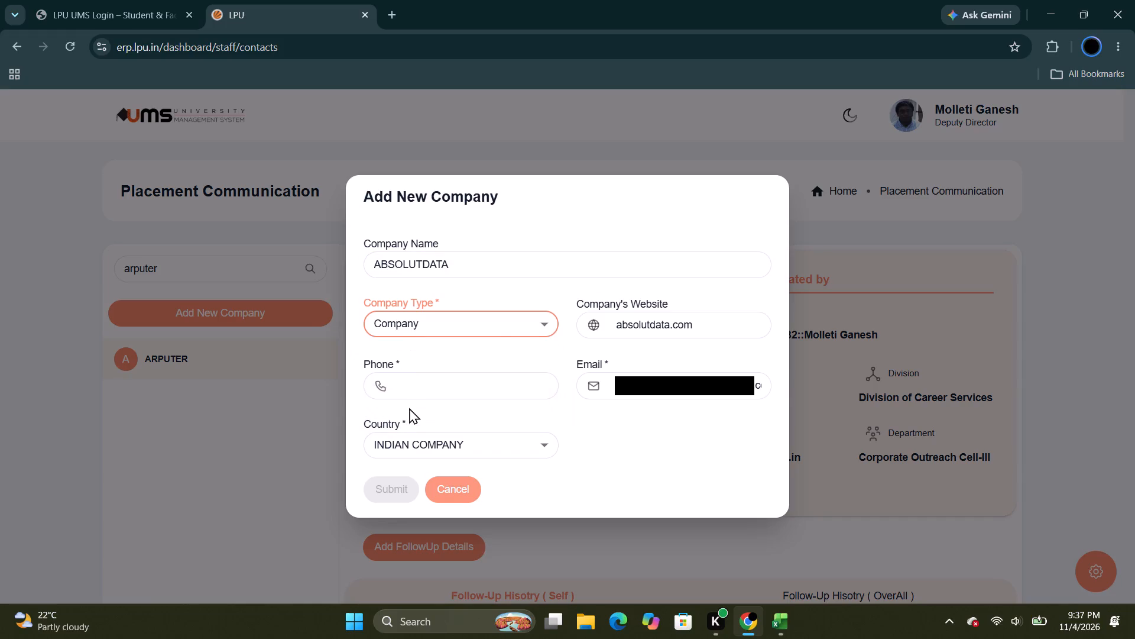
{"action": "left_click", "coordinate": [428, 389]}
{"action": "type", "text": "000"}
{"action": "left_click", "coordinate": [505, 409]}
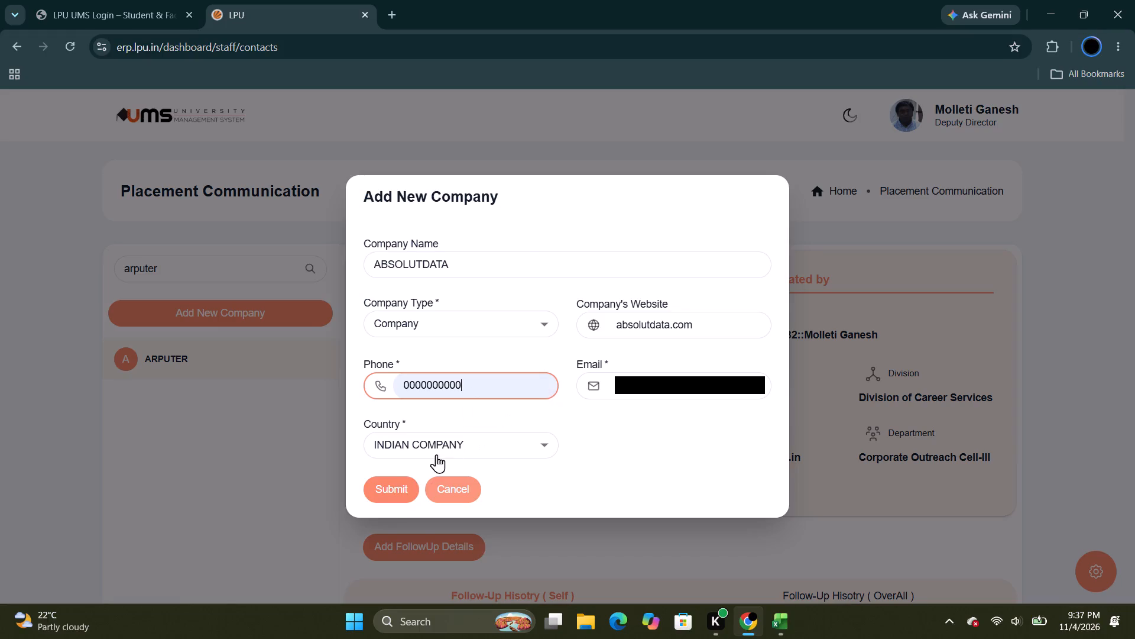
{"action": "left_click", "coordinate": [391, 496]}
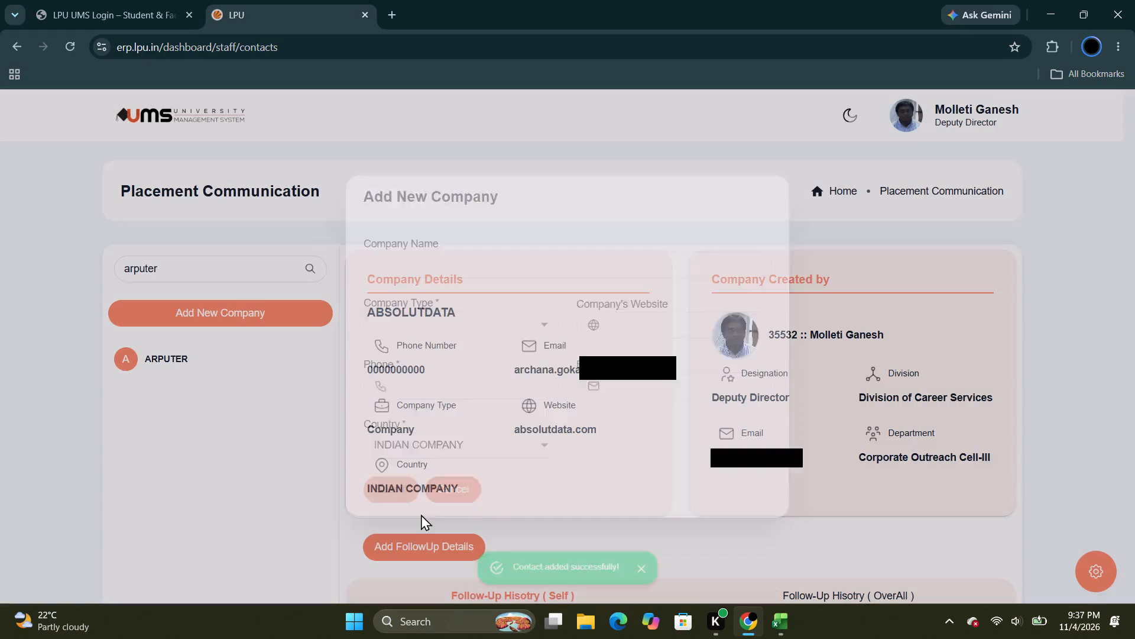
Reload the Placement Communication page, search for "abso" and open the ABSOLUTDATA company record.
{"action": "scroll", "coordinate": [715, 485], "scroll_direction": "right", "scroll_amount": 1}
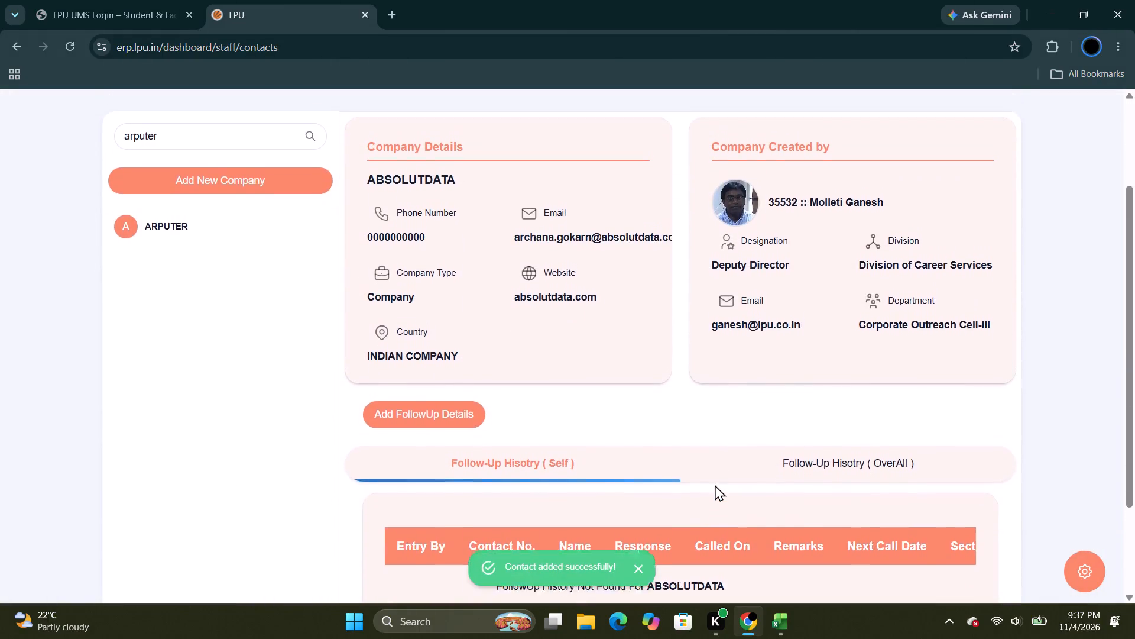
{"action": "scroll", "coordinate": [715, 485], "scroll_direction": "right", "scroll_amount": 1}
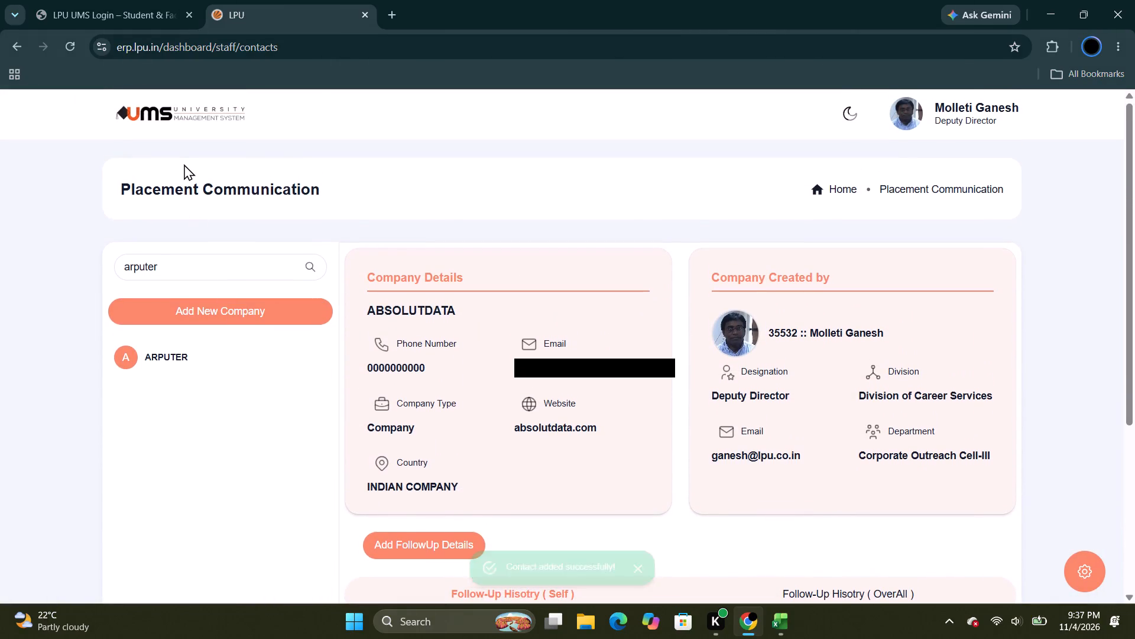
{"action": "left_click", "coordinate": [65, 50]}
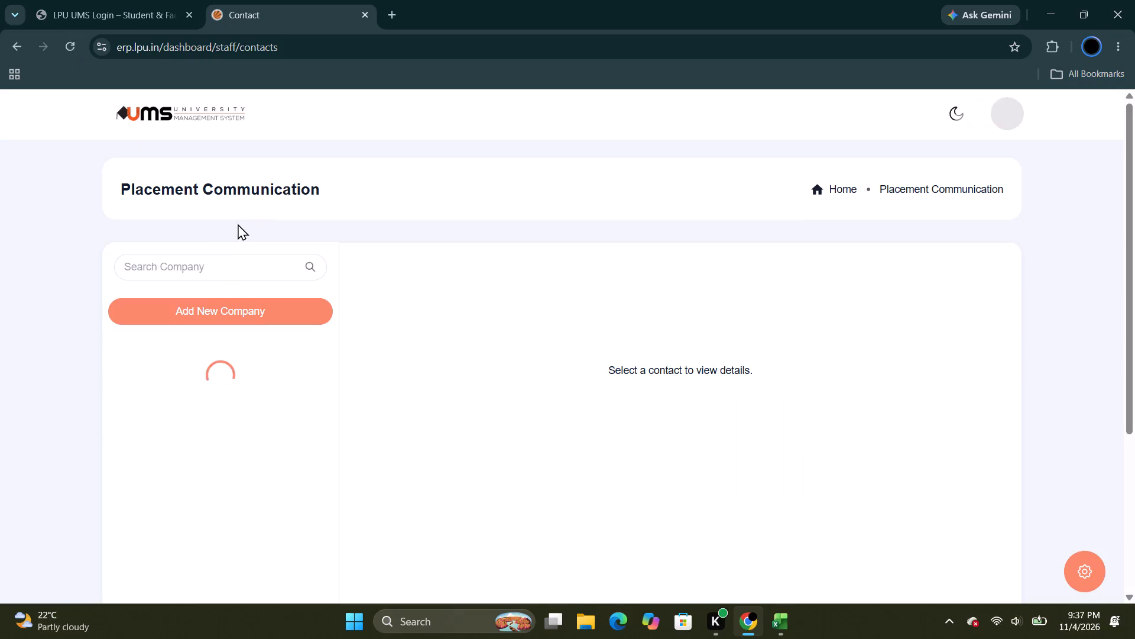
{"action": "left_click", "coordinate": [218, 282]}
{"action": "left_click", "coordinate": [227, 271]}
{"action": "type", "text": "ab"}
{"action": "type", "text": "so"}
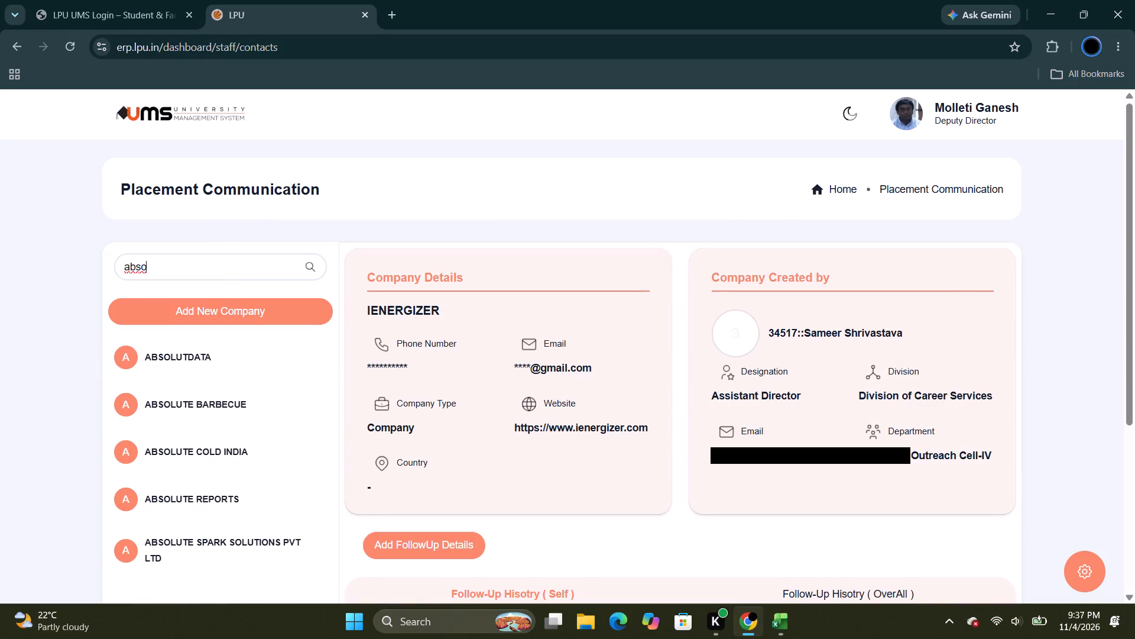
{"action": "left_click", "coordinate": [205, 350]}
Start a follow-up for ABSOLUTDATA with communication type Email and fill in the copied contact's name and email address.
{"action": "left_click", "coordinate": [414, 547]}
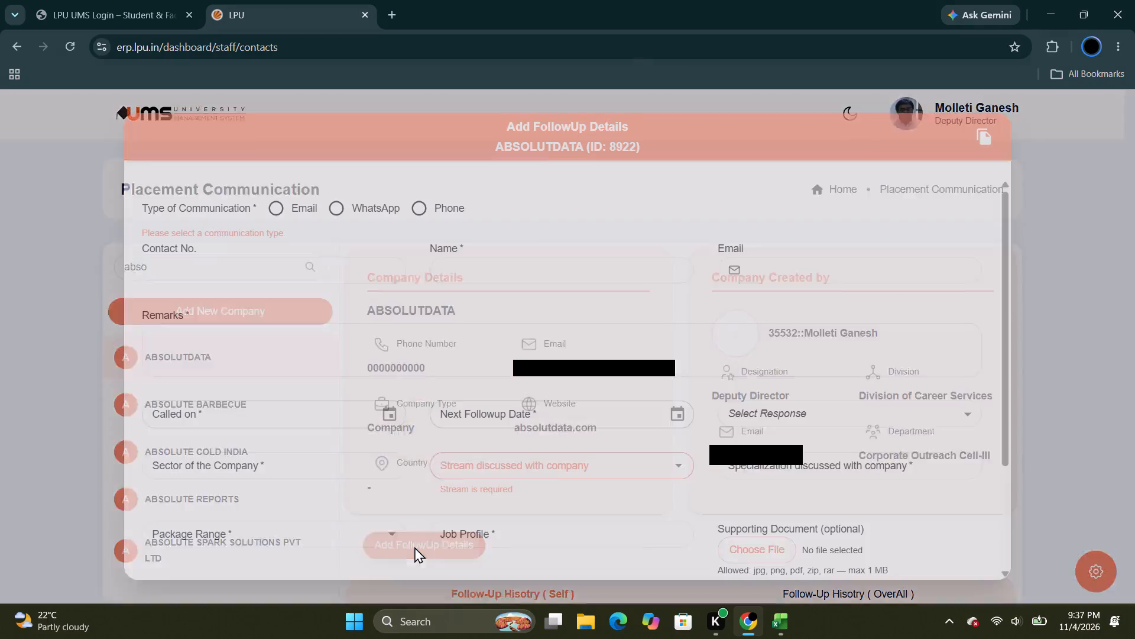
{"action": "left_click", "coordinate": [271, 205]}
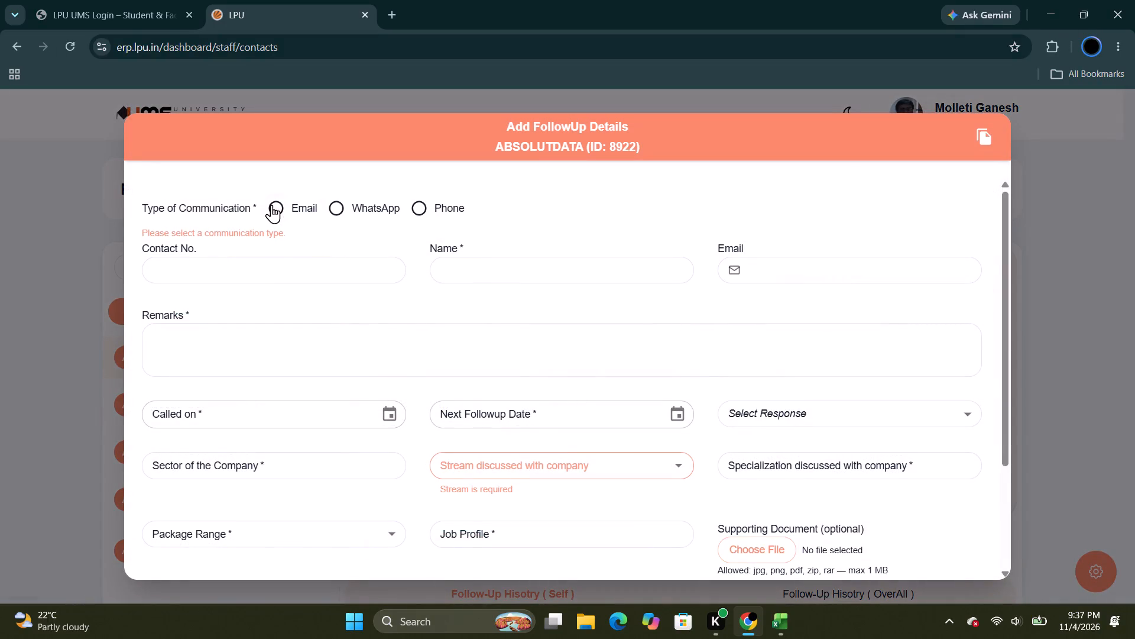
{"action": "left_click", "coordinate": [507, 253]}
{"action": "key", "text": "ctrl+v"}
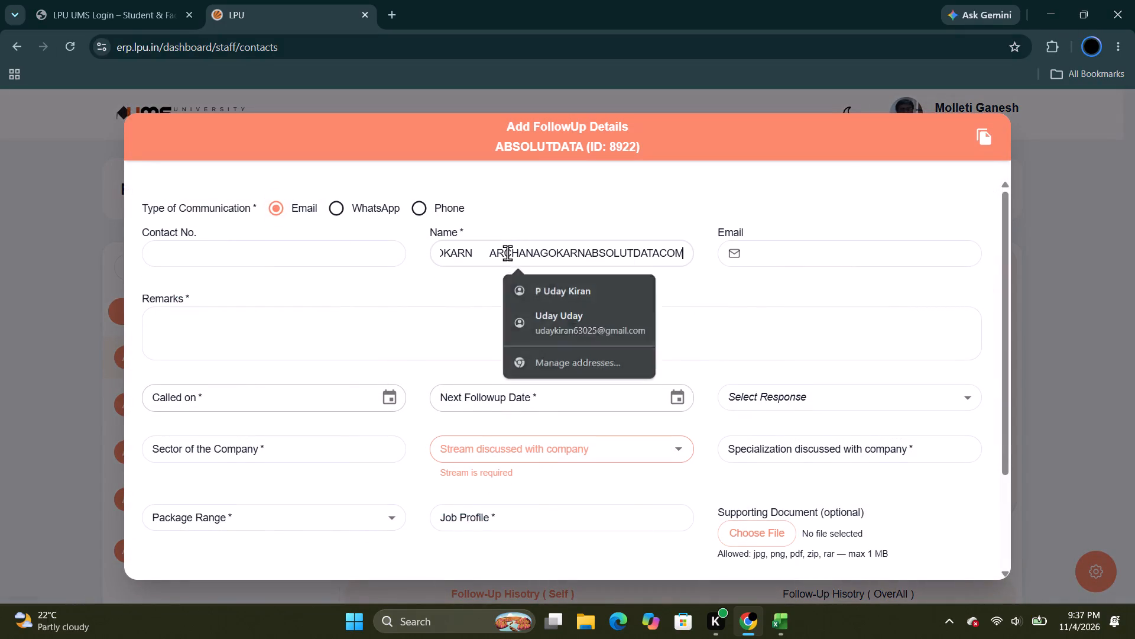
{"action": "left_click_drag", "start_coordinate": [483, 258], "coordinate": [711, 288]}
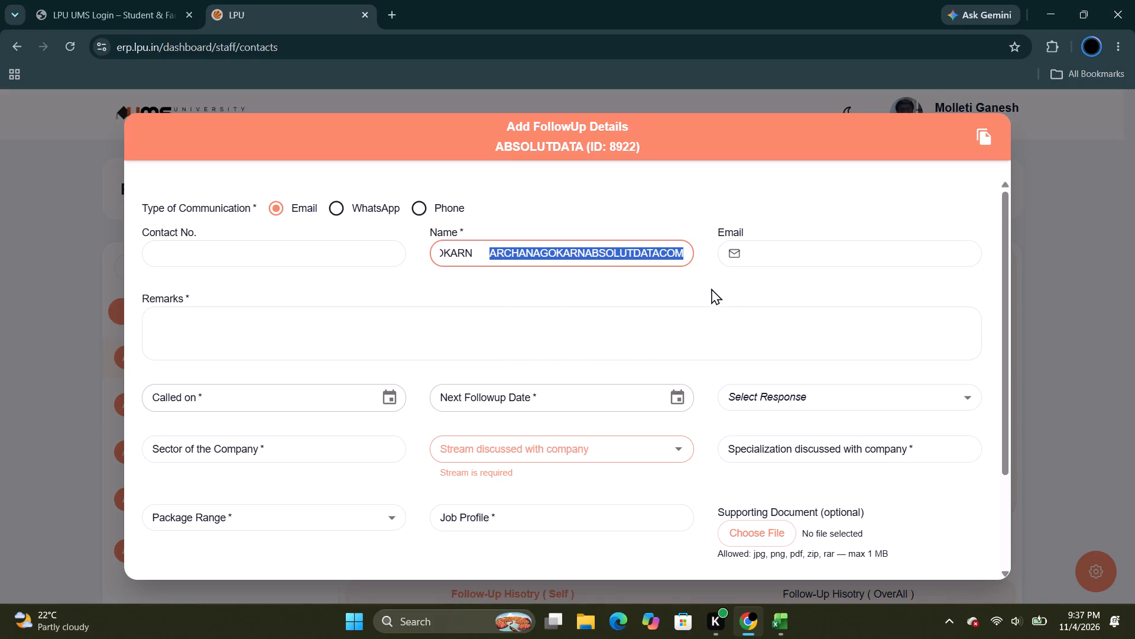
{"action": "left_click_drag", "start_coordinate": [711, 288], "coordinate": [725, 292]}
{"action": "key", "text": "BackSpace"}
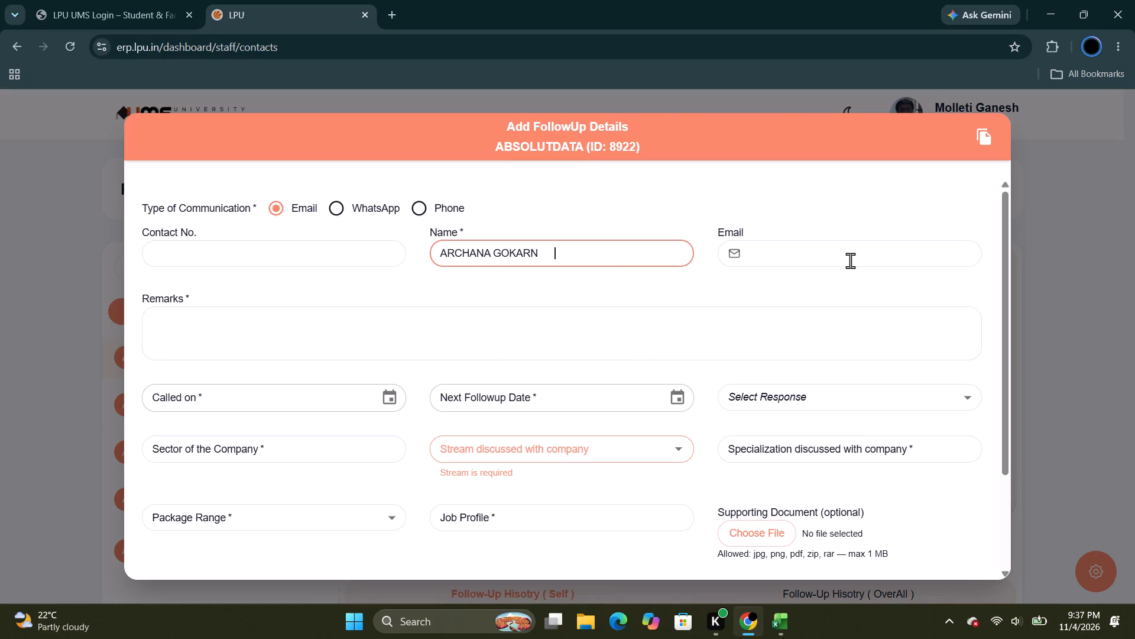
{"action": "left_click", "coordinate": [850, 260]}
{"action": "key", "text": "ctrl+v"}
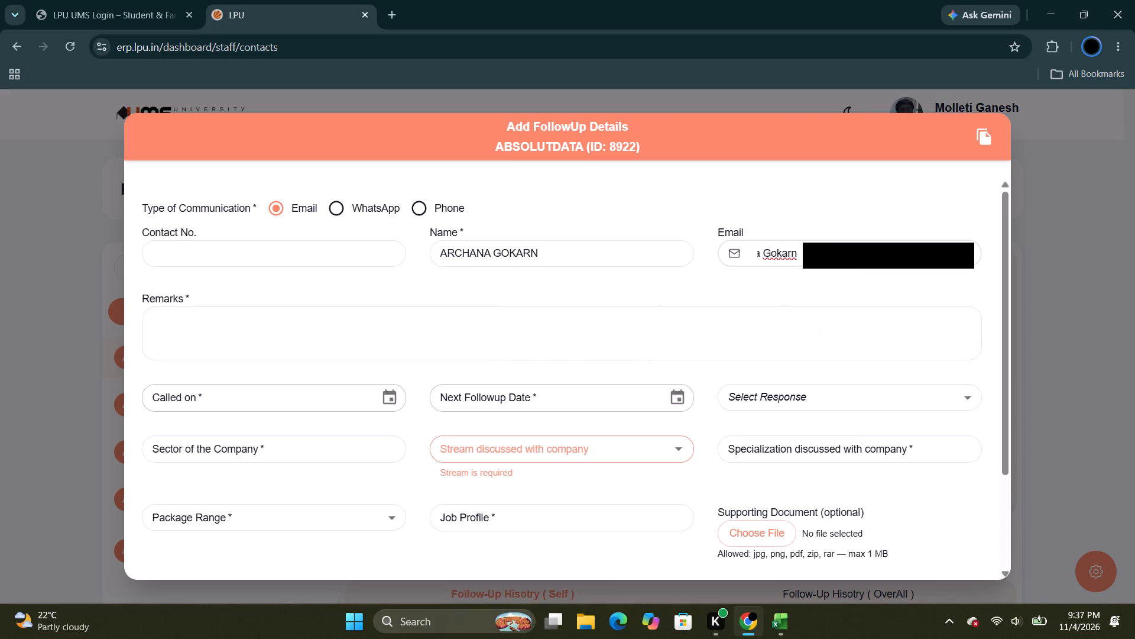
{"action": "left_click_drag", "start_coordinate": [809, 256], "coordinate": [611, 276]}
{"action": "key", "text": "BackSpace"}
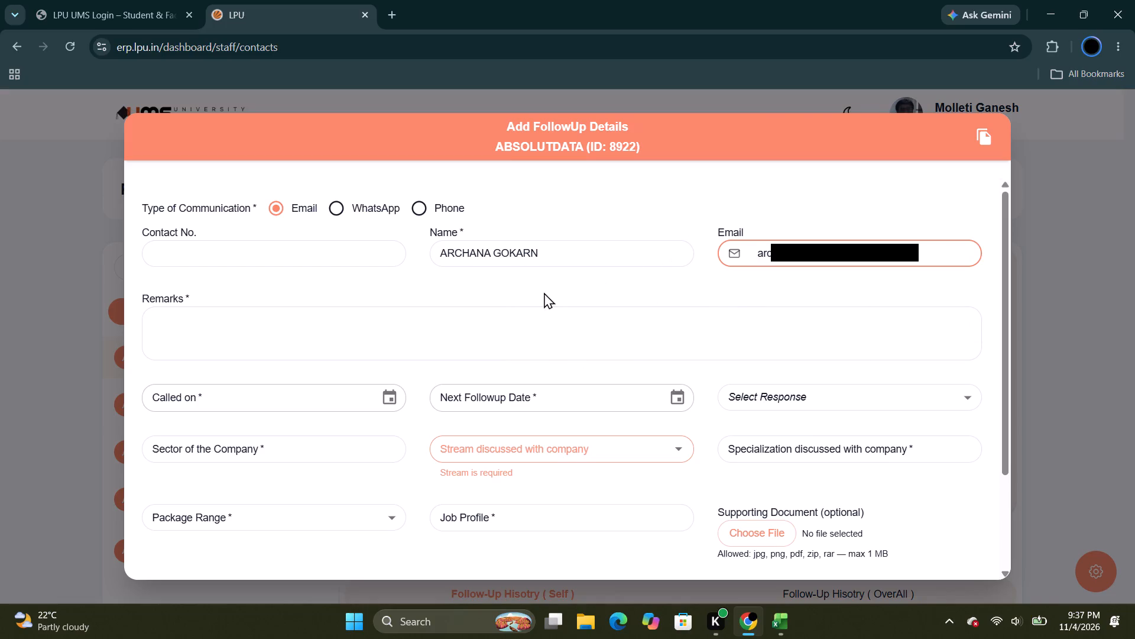
Enter the remark EMAIL HAS BEEN SENT, called-on date 30/10/2026, next follow-up date 06/11/2026 and response Cold.
{"action": "left_click", "coordinate": [425, 342]}
{"action": "type", "text": "email has been sent"}
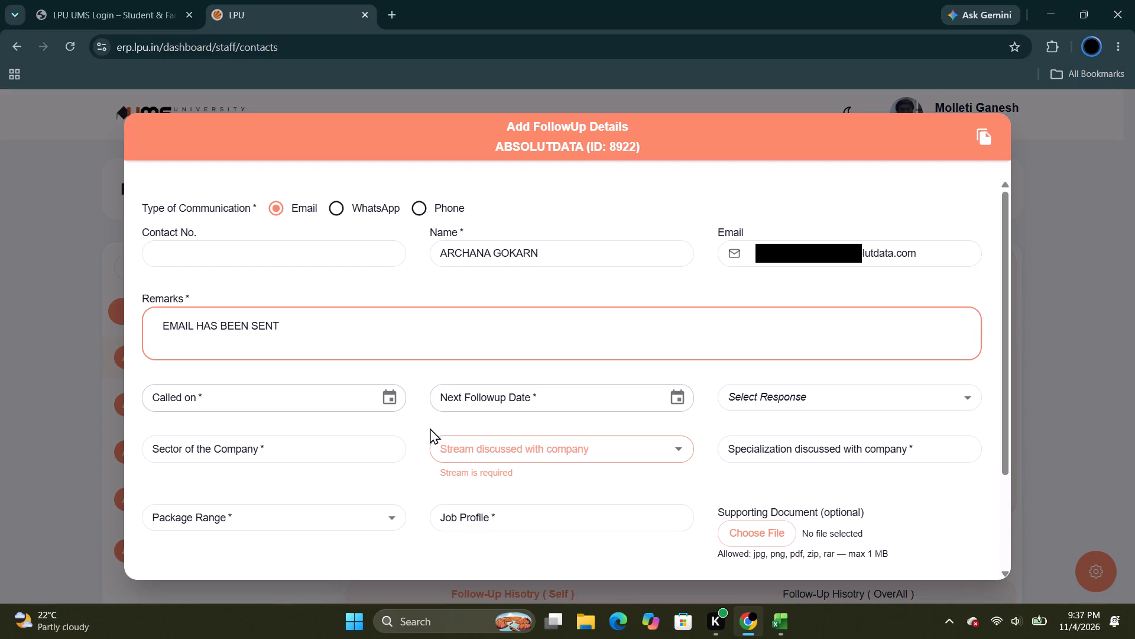
{"action": "left_click", "coordinate": [388, 395]}
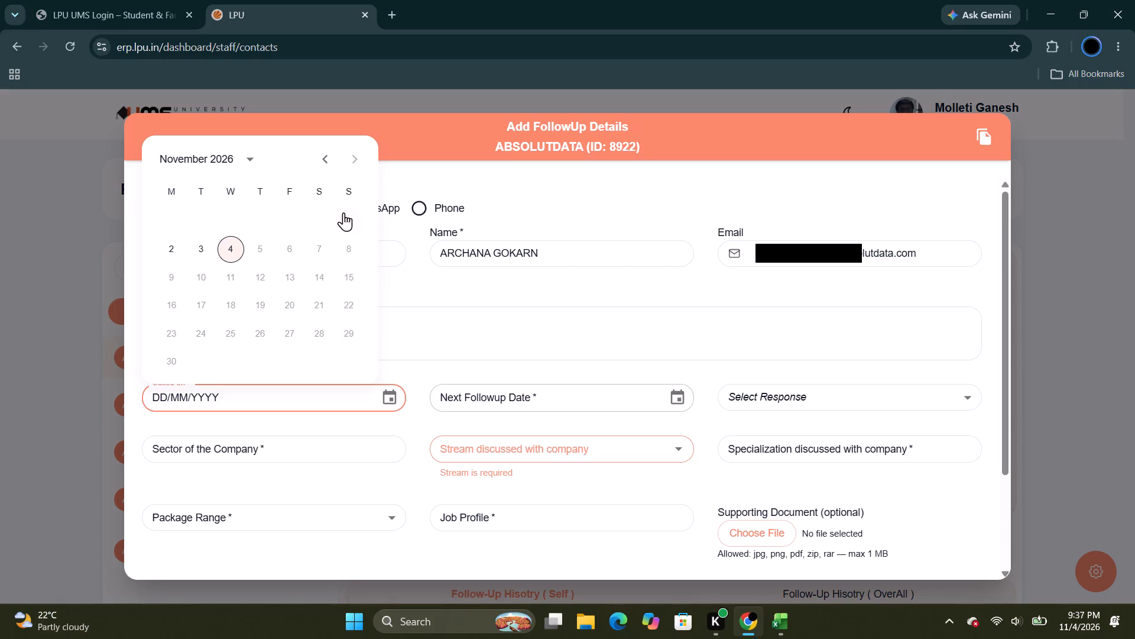
{"action": "left_click", "coordinate": [321, 164]}
{"action": "left_click", "coordinate": [291, 331]}
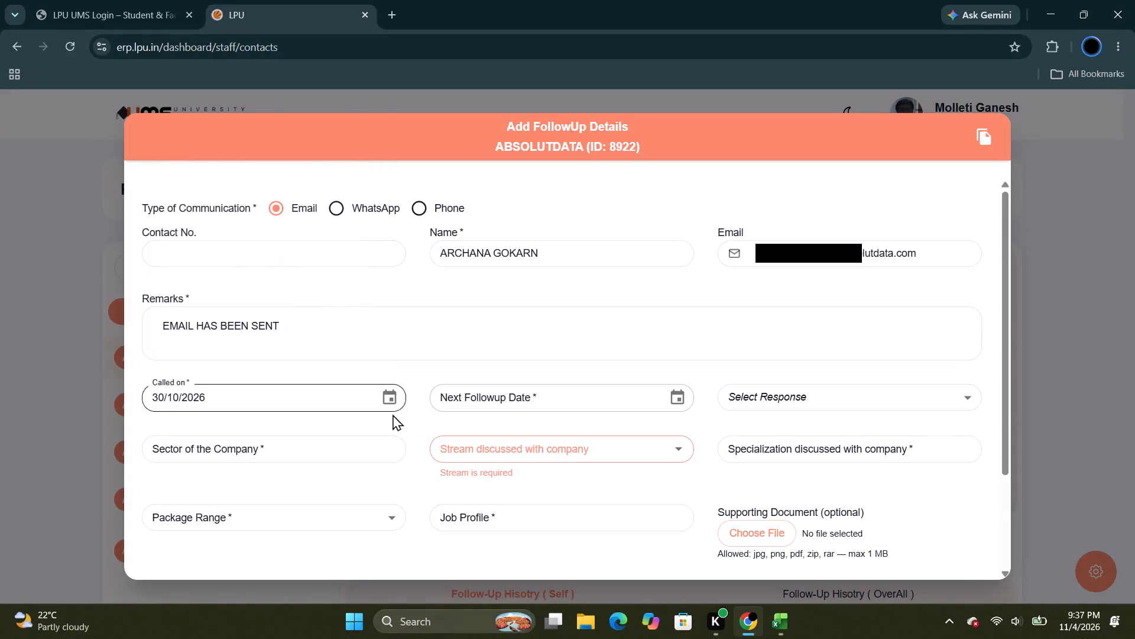
{"action": "left_click", "coordinate": [682, 398]}
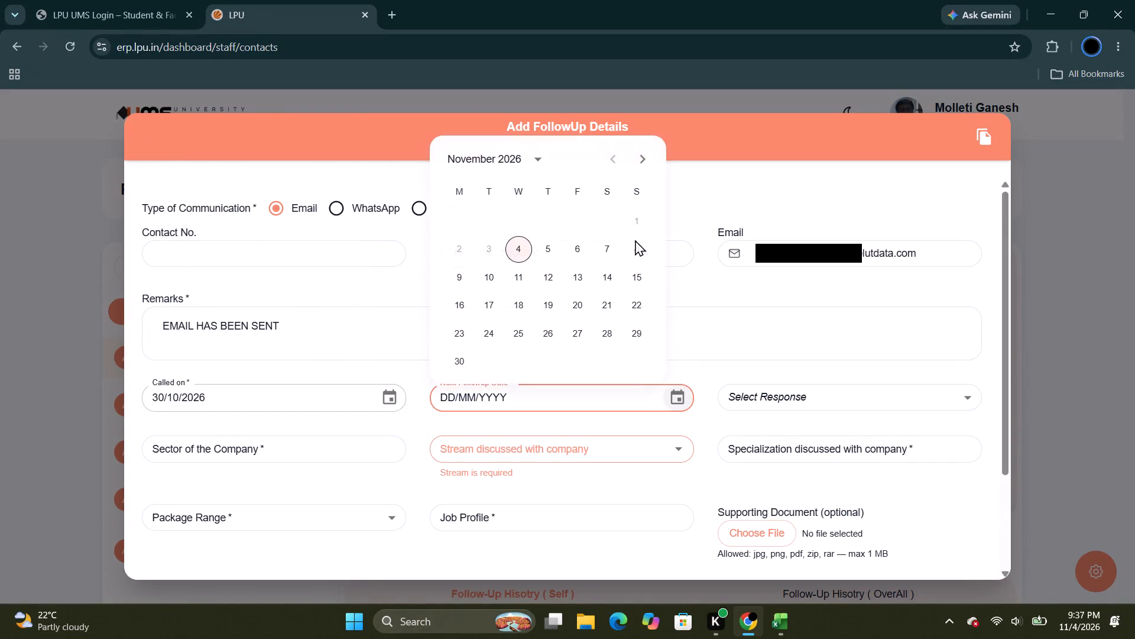
{"action": "left_click", "coordinate": [583, 250]}
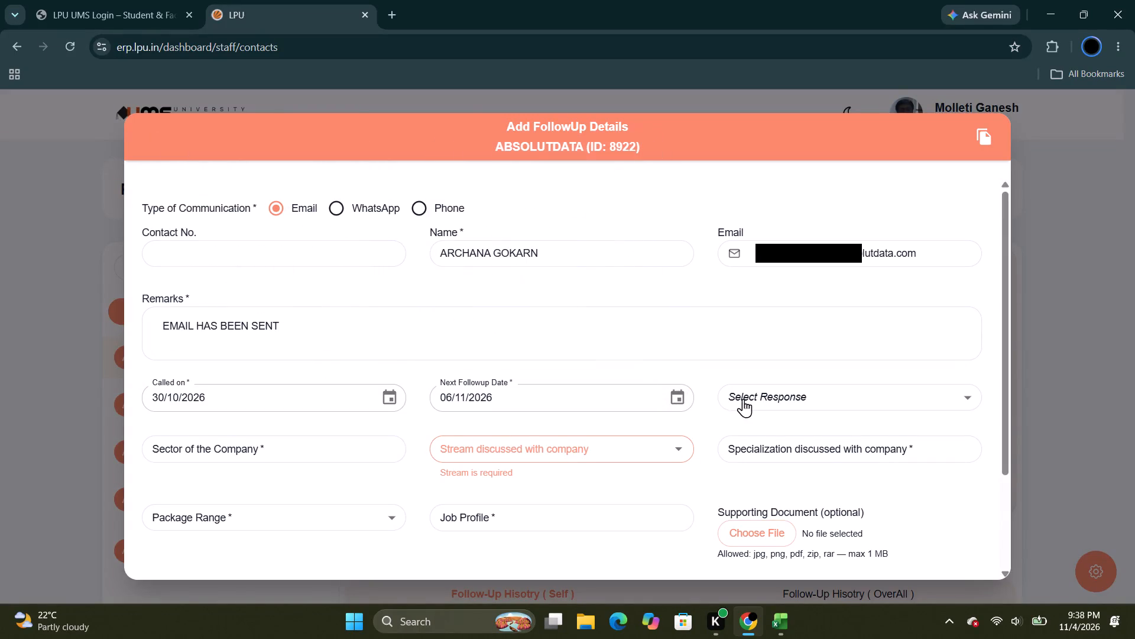
{"action": "left_click", "coordinate": [743, 399]}
{"action": "left_click", "coordinate": [747, 476]}
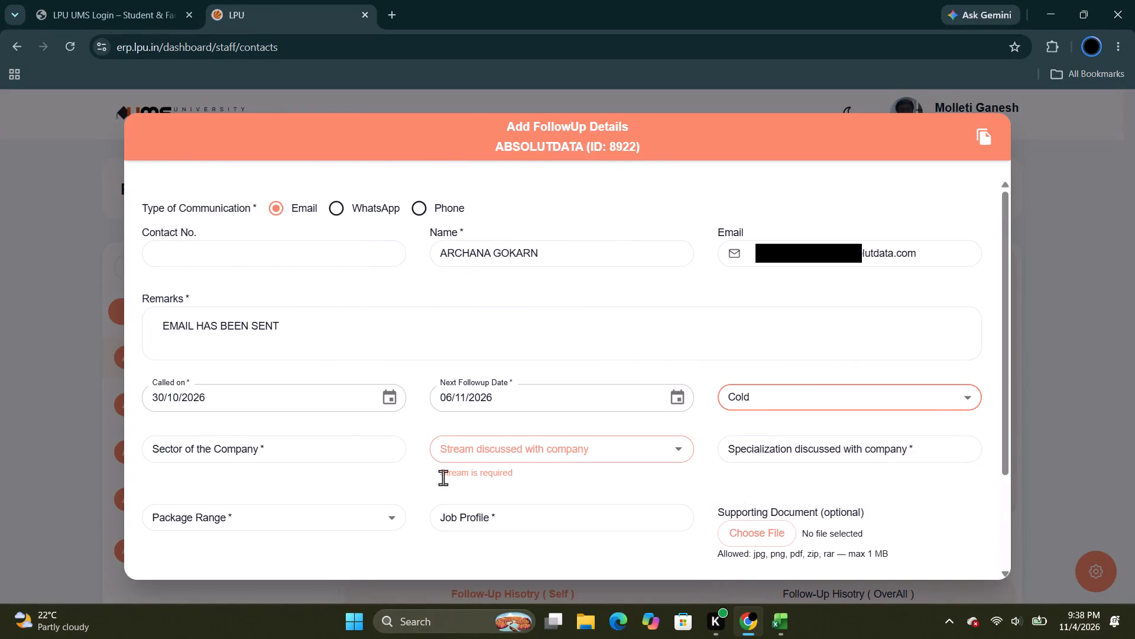
Set the company sector to DATA ANALYTICS, the stream to CSE/IT and the specialization to ALL CSE.
{"action": "left_click", "coordinate": [327, 440]}
{"action": "type", "text": "data"}
{"action": "left_click", "coordinate": [239, 392]}
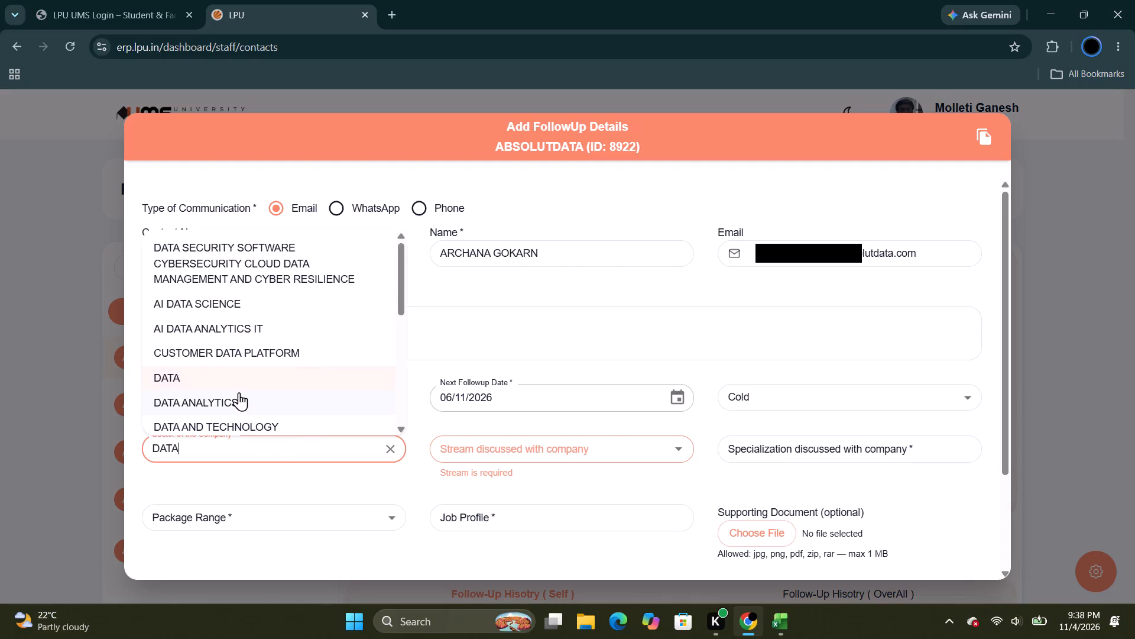
{"action": "left_click", "coordinate": [557, 454]}
{"action": "type", "text": "it"}
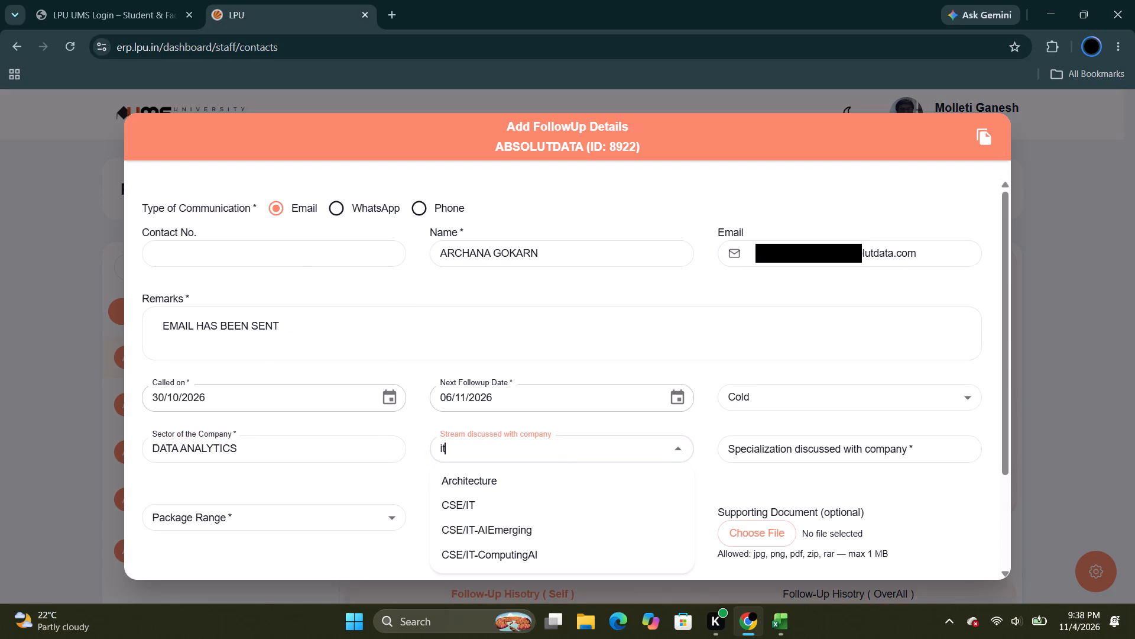
{"action": "left_click", "coordinate": [535, 511]}
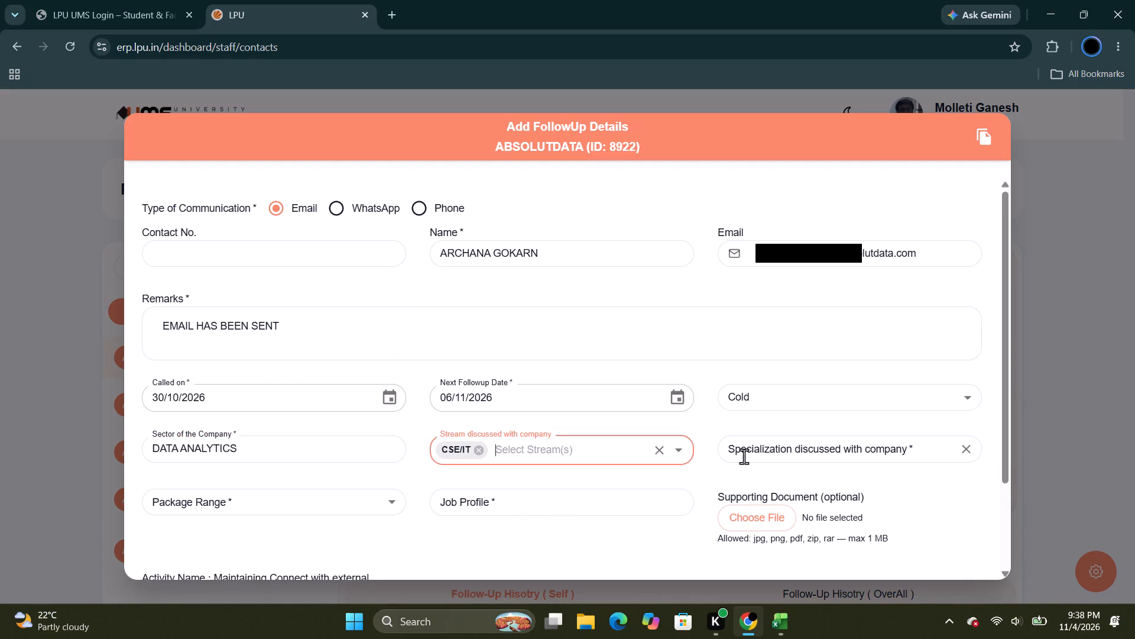
{"action": "left_click", "coordinate": [769, 451]}
{"action": "type", "text": "all"}
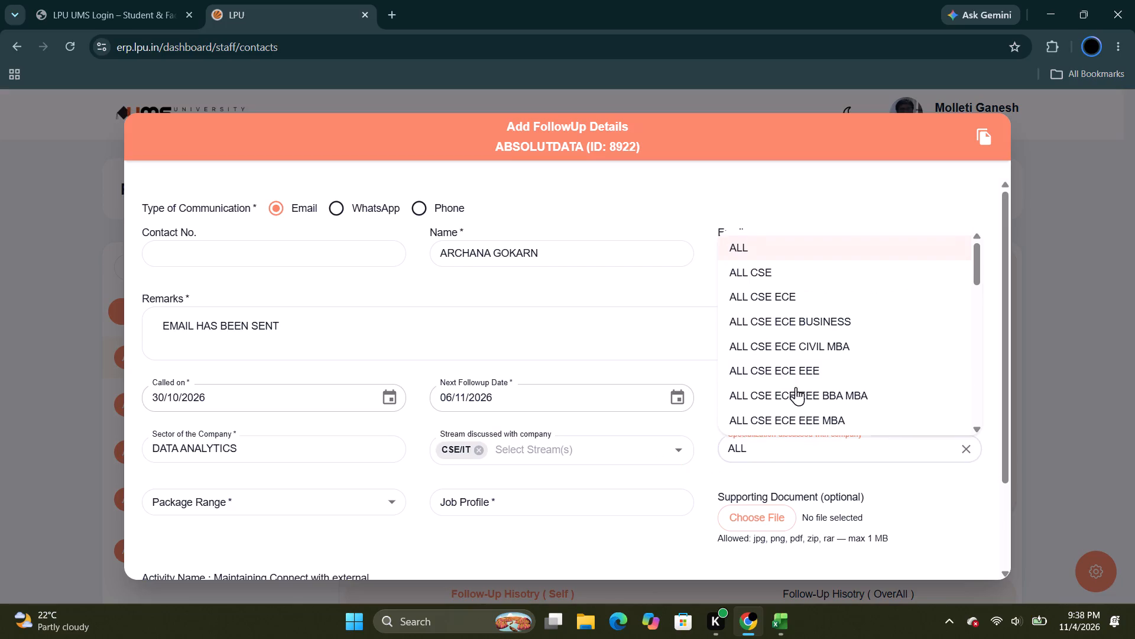
{"action": "left_click", "coordinate": [751, 270]}
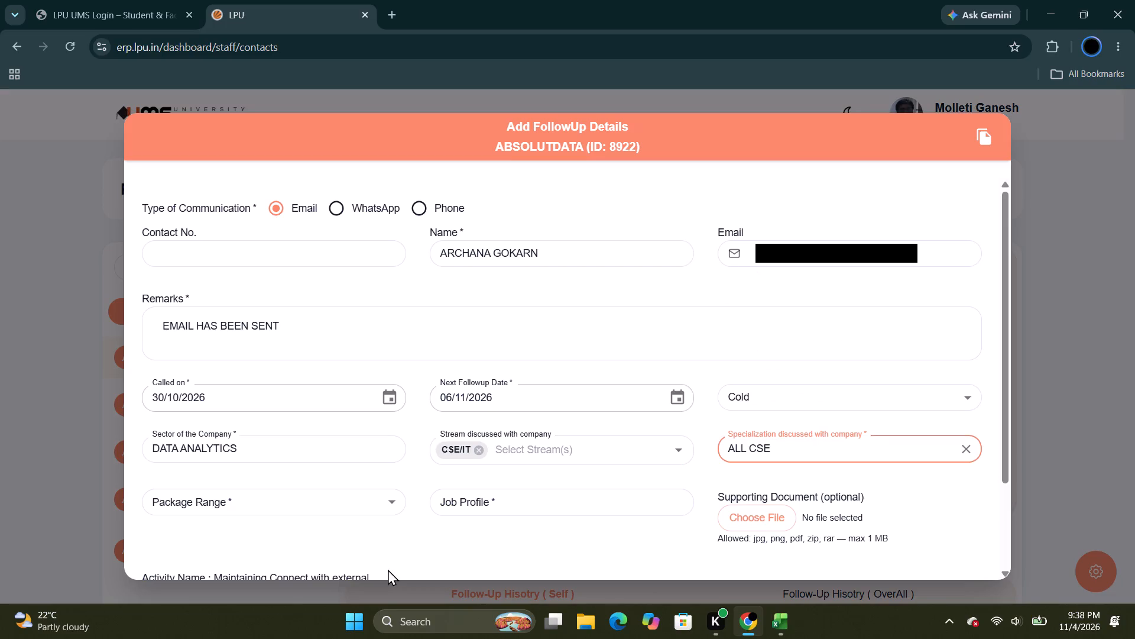
Set the package range to 08-09 Lakh and the job profile to DATA ENGINEER for ABSOLUTDATA.
{"action": "left_click", "coordinate": [321, 500]}
{"action": "left_click", "coordinate": [264, 427]}
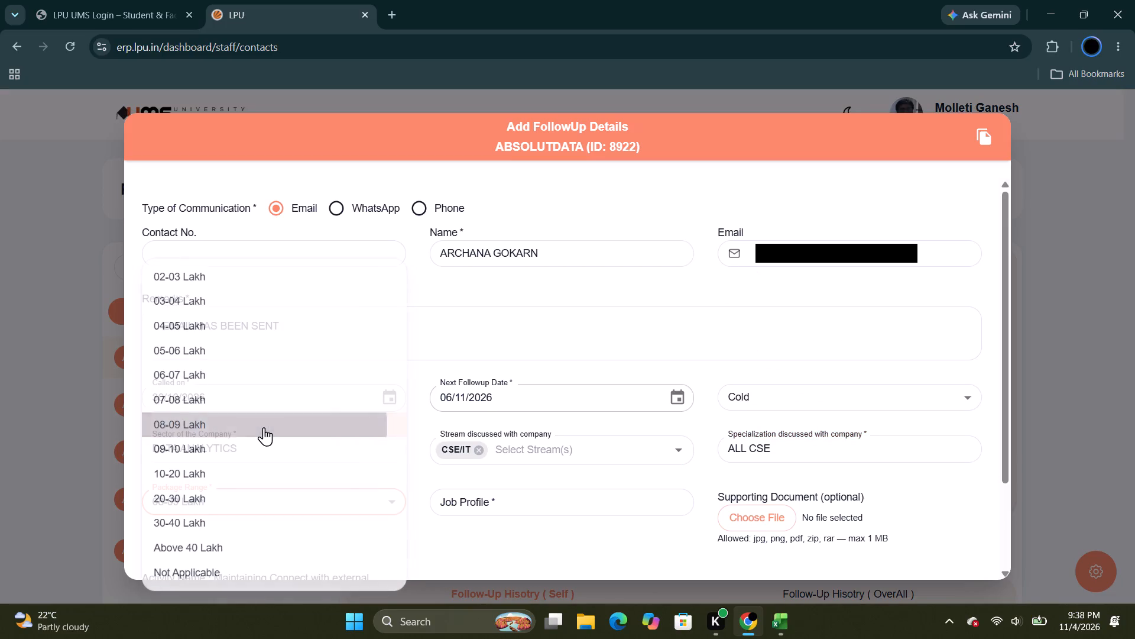
{"action": "left_click", "coordinate": [505, 496]}
{"action": "key", "text": "i"}
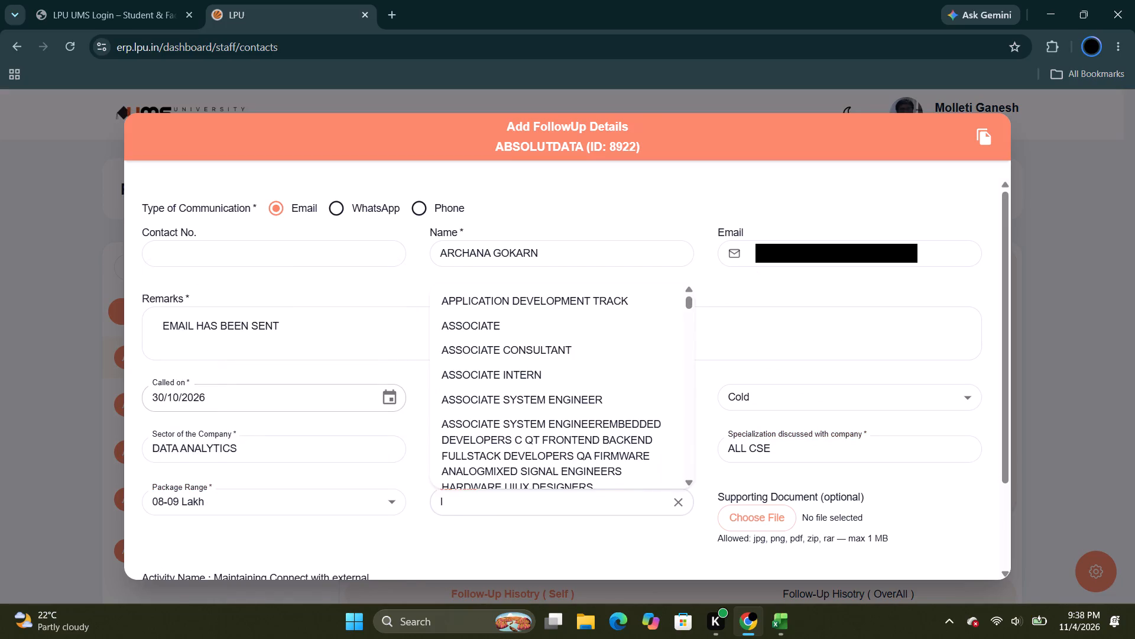
{"action": "key", "text": "BackSpace"}
{"action": "type", "text": "data"}
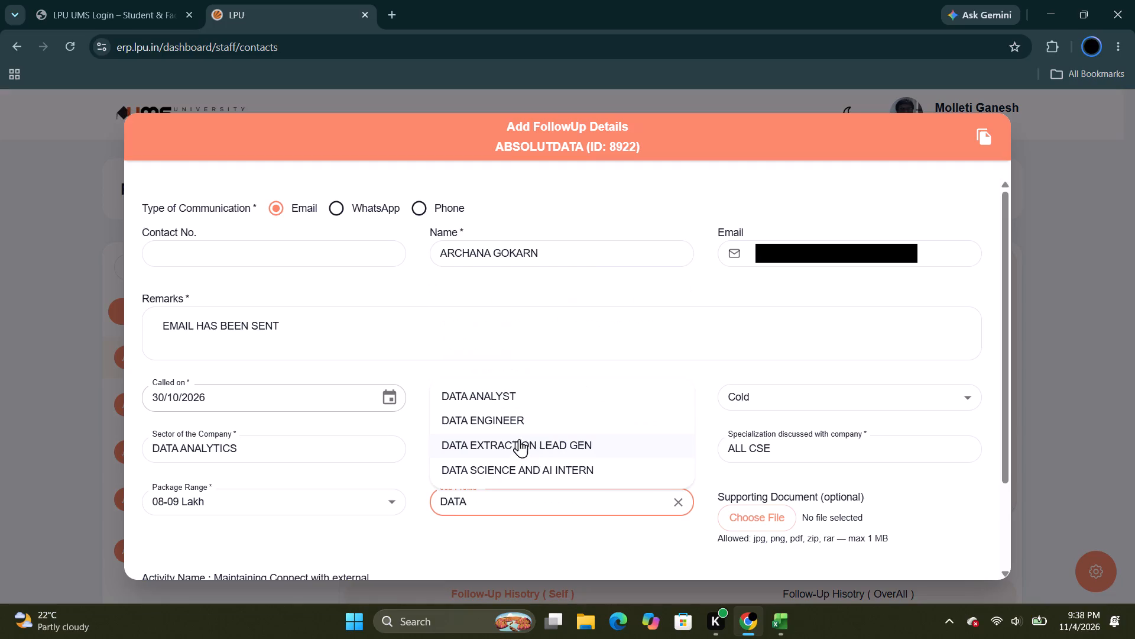
{"action": "left_click", "coordinate": [507, 431]}
Choose Sending Invitation Letters /Greetings as the DPR action and submit the ABSOLUTDATA follow-up.
{"action": "scroll", "coordinate": [520, 436], "scroll_direction": "down", "scroll_amount": 2}
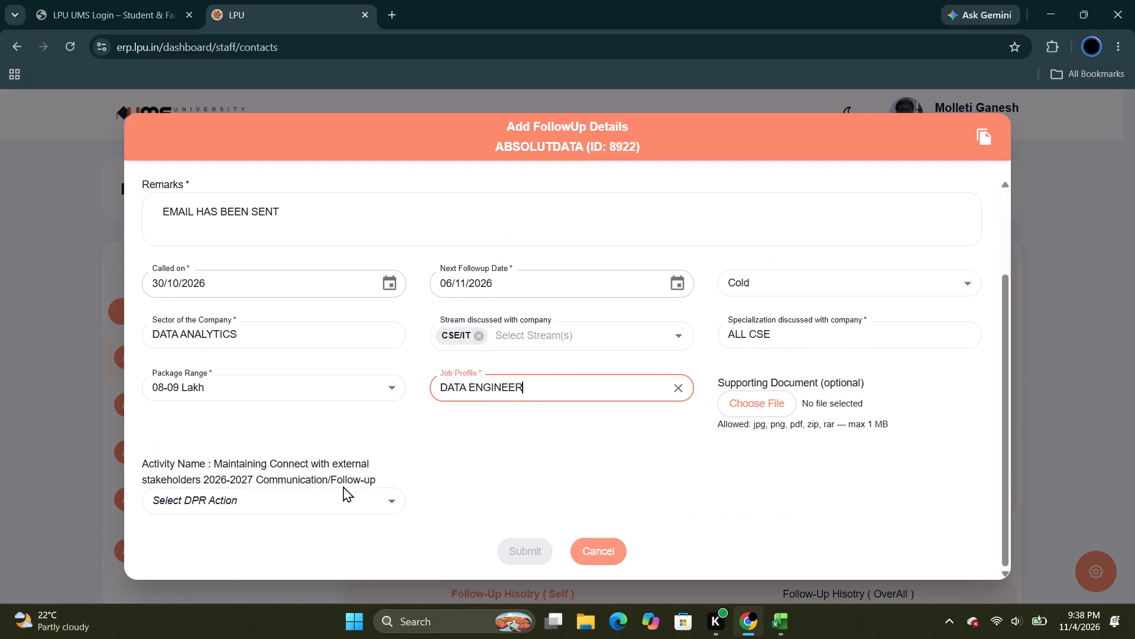
{"action": "left_click_drag", "start_coordinate": [346, 491], "coordinate": [325, 530]}
{"action": "left_click", "coordinate": [325, 530]}
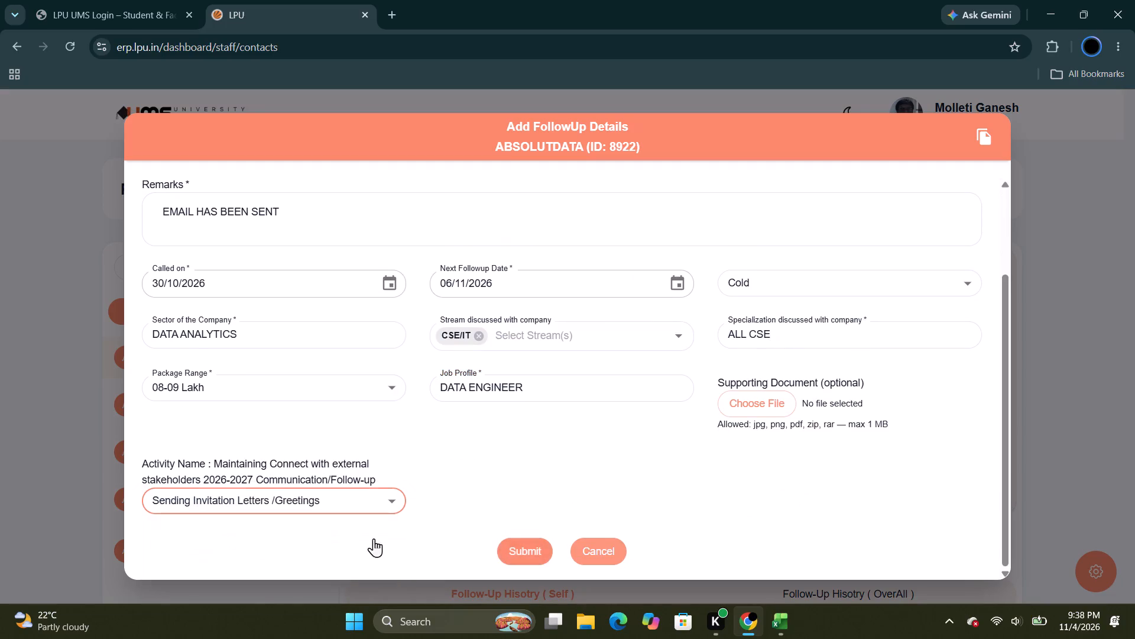
{"action": "left_click", "coordinate": [526, 541]}
{"action": "scroll", "coordinate": [678, 475], "scroll_direction": "down", "scroll_amount": 1}
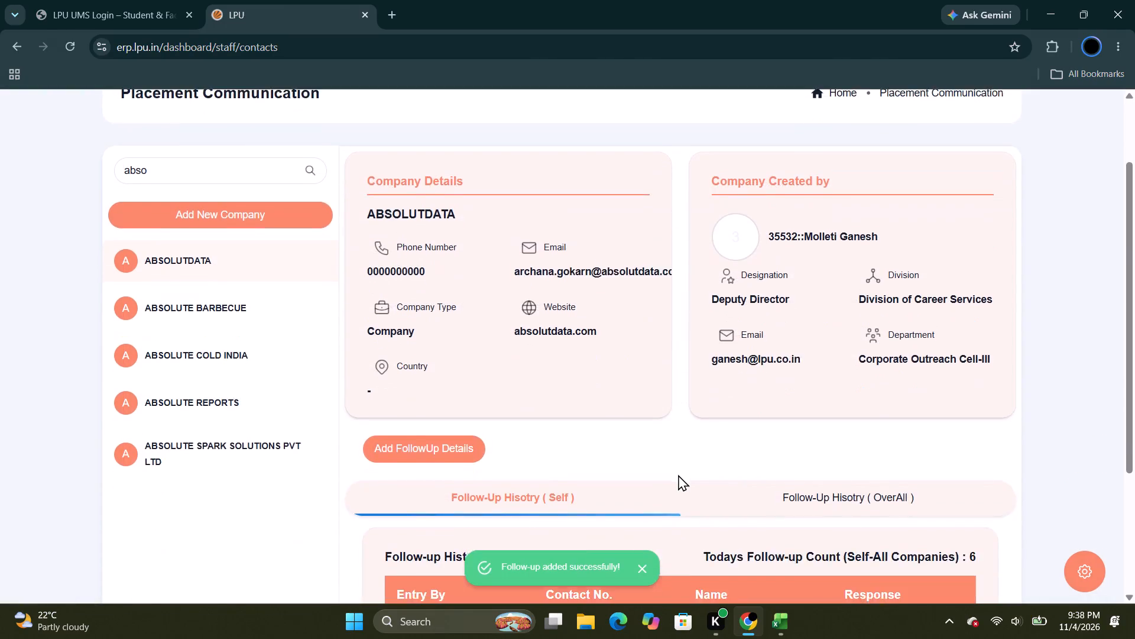
{"action": "scroll", "coordinate": [678, 475], "scroll_direction": "down", "scroll_amount": 1}
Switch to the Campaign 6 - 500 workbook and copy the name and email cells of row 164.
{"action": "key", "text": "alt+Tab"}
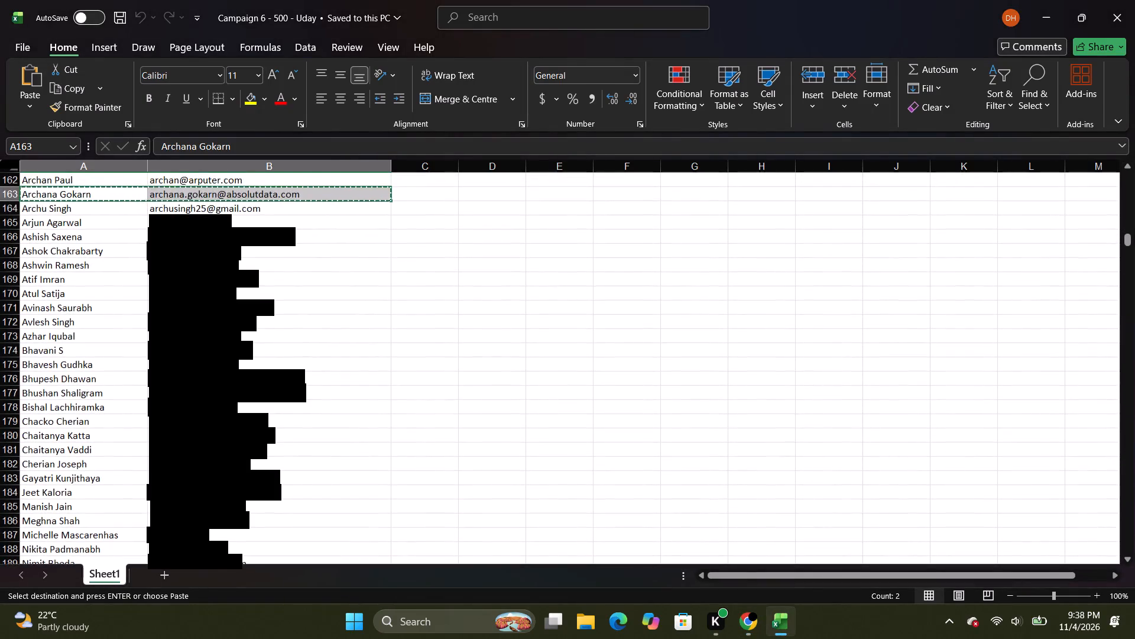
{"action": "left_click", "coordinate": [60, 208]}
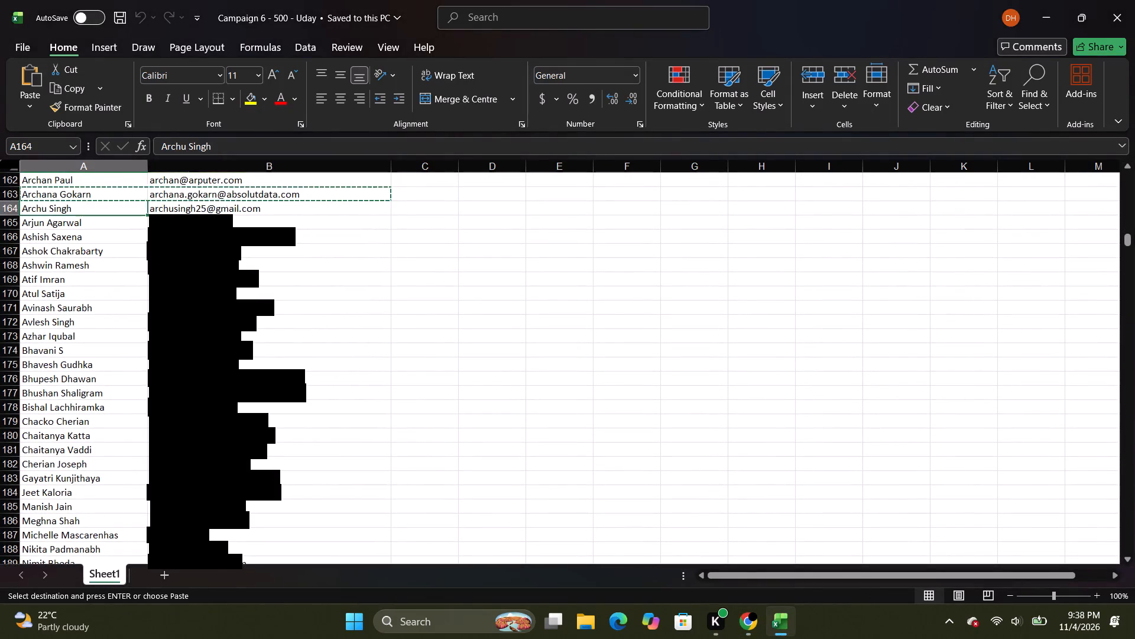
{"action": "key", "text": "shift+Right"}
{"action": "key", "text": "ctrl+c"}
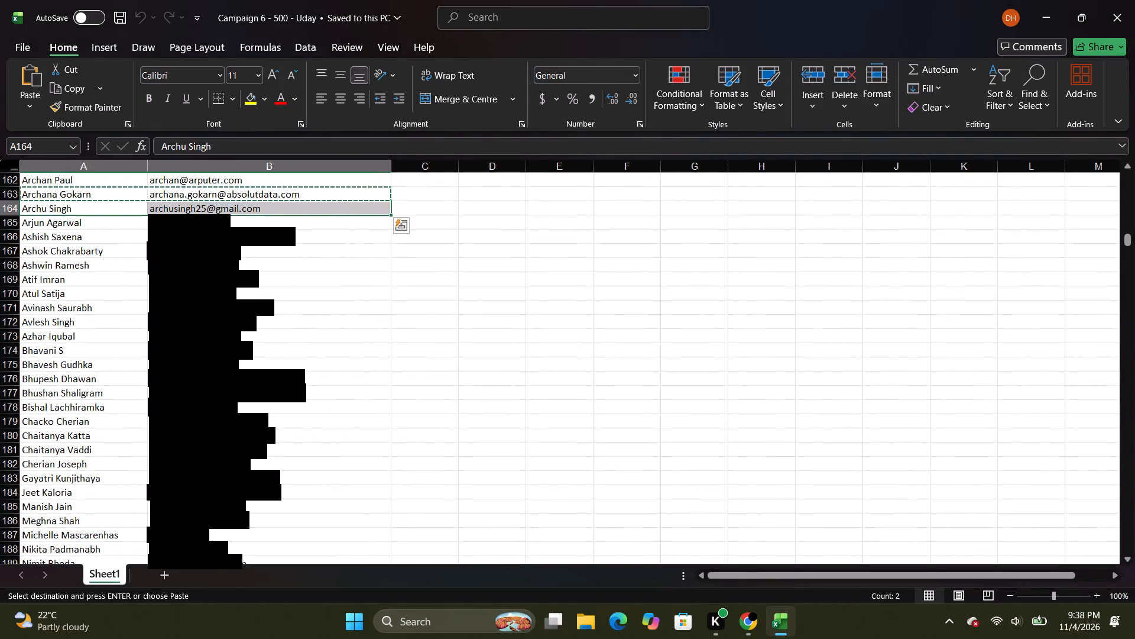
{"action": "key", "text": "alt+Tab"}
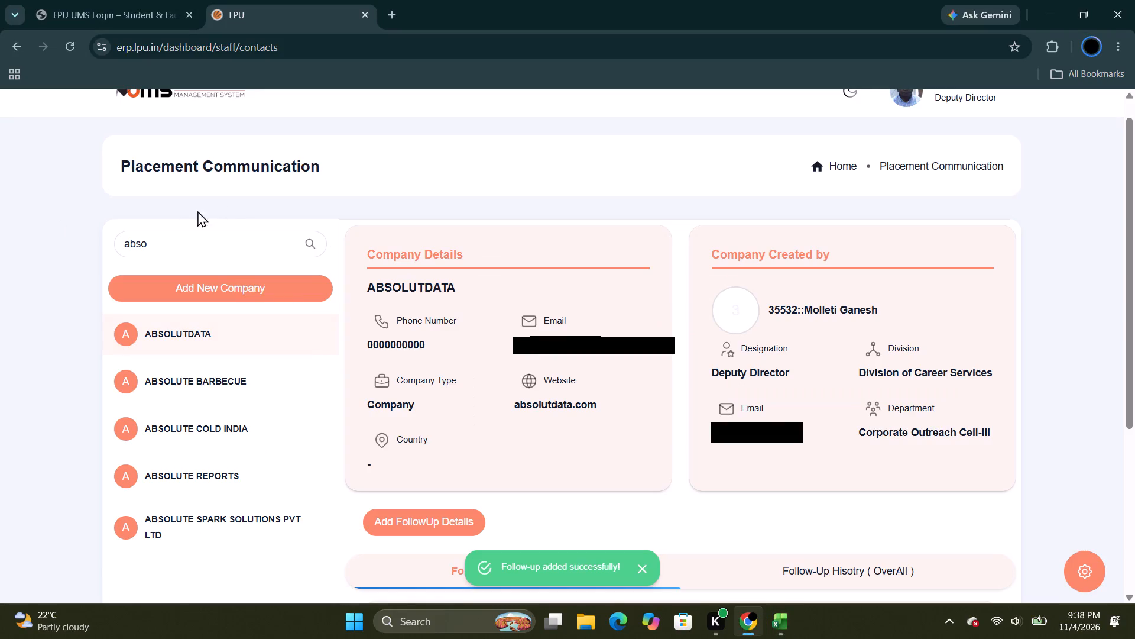
Start a new company entry in Placement Communication and paste the copied row 164 contact into the email and website.
{"action": "left_click", "coordinate": [321, 279]}
{"action": "left_click", "coordinate": [680, 377]}
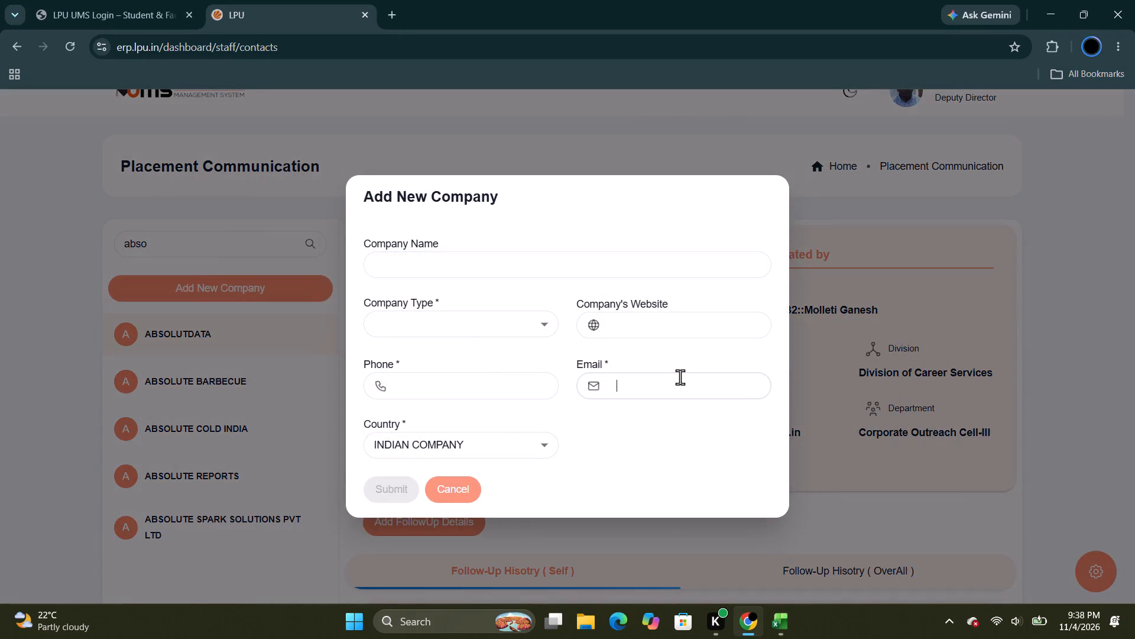
{"action": "key", "text": "ctrl+v"}
{"action": "left_click_drag", "start_coordinate": [636, 383], "coordinate": [487, 402]}
{"action": "key", "text": "BackSpace"}
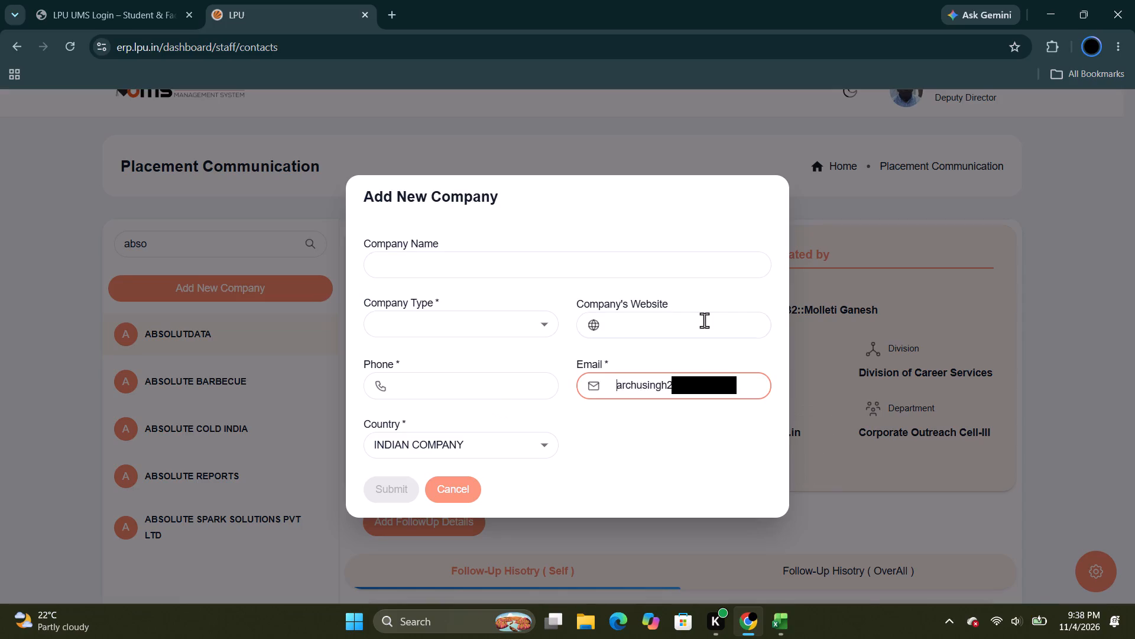
{"action": "left_click", "coordinate": [704, 320]}
{"action": "key", "text": "ctrl+v"}
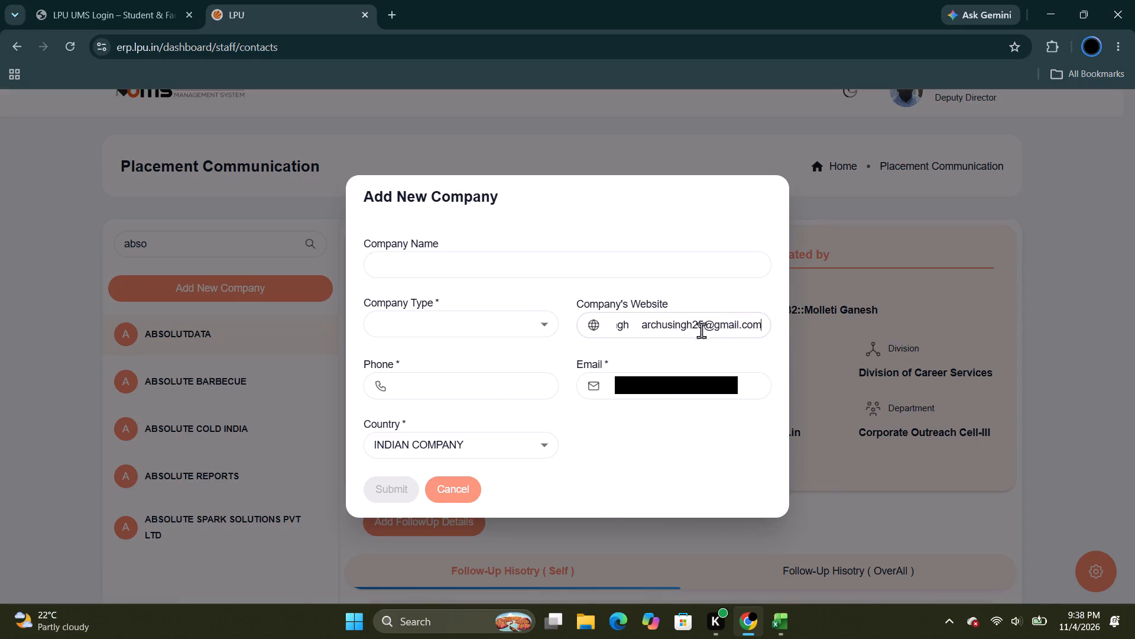
Return to the Campaign 6 - 500 workbook and copy the name and email cells of row 165 instead.
{"action": "key", "text": "alt+Tab"}
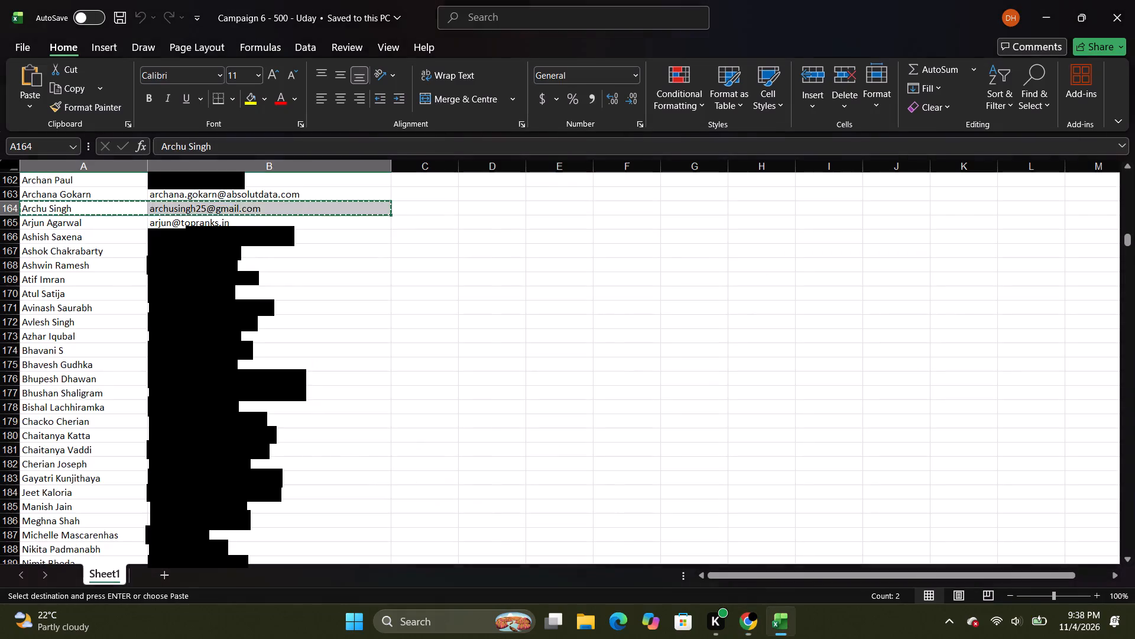
{"action": "left_click", "coordinate": [69, 227]}
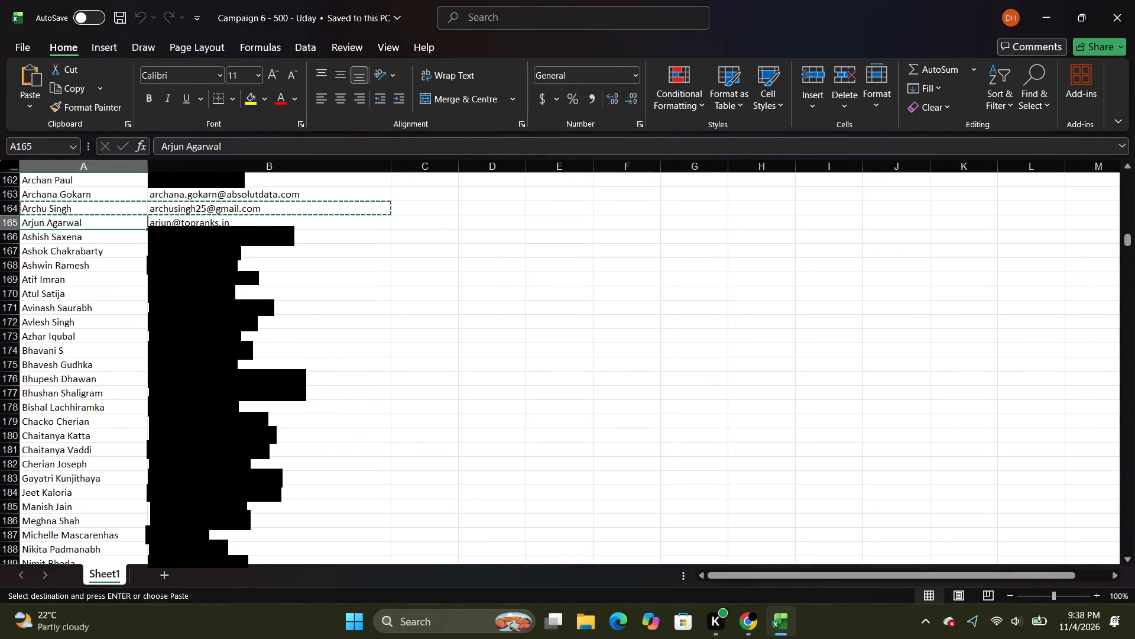
{"action": "key", "text": "shift+Right"}
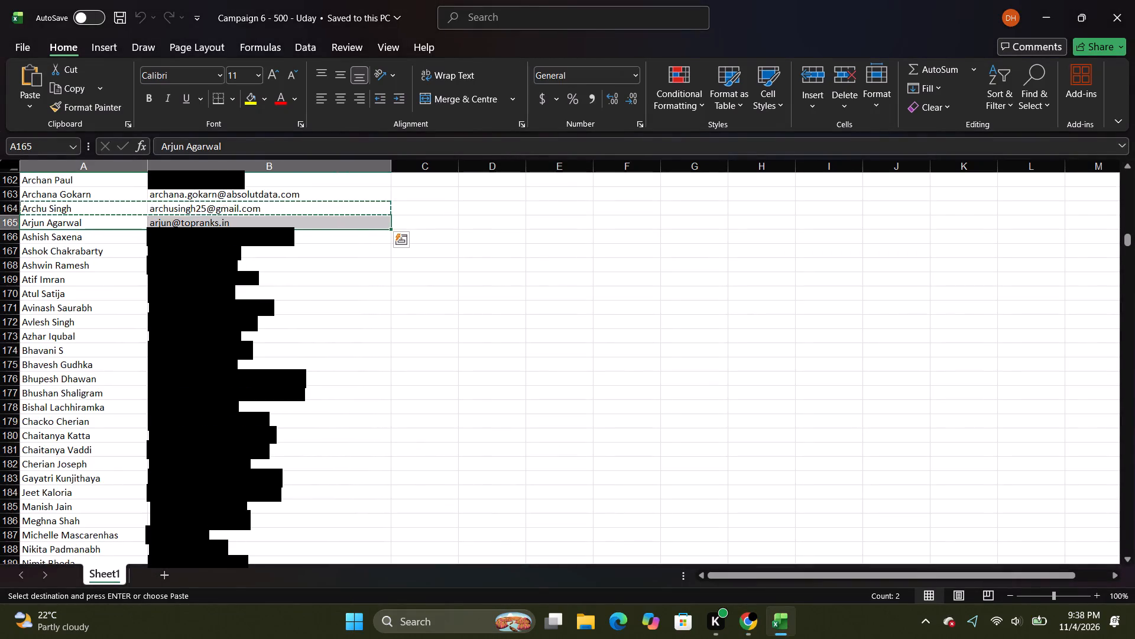
{"action": "key", "text": "ctrl+c"}
{"action": "key", "text": "alt+Tab"}
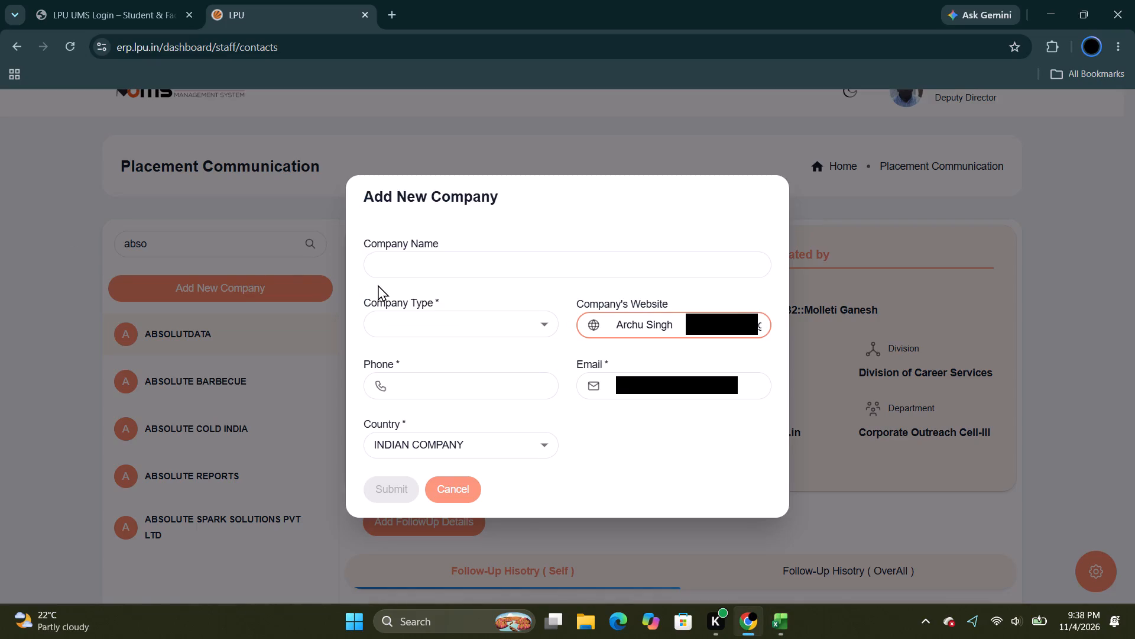
Replace the new company's email with the copied row 165 contact's address and its website with topranks.in.
{"action": "left_click_drag", "start_coordinate": [753, 392], "coordinate": [553, 405]}
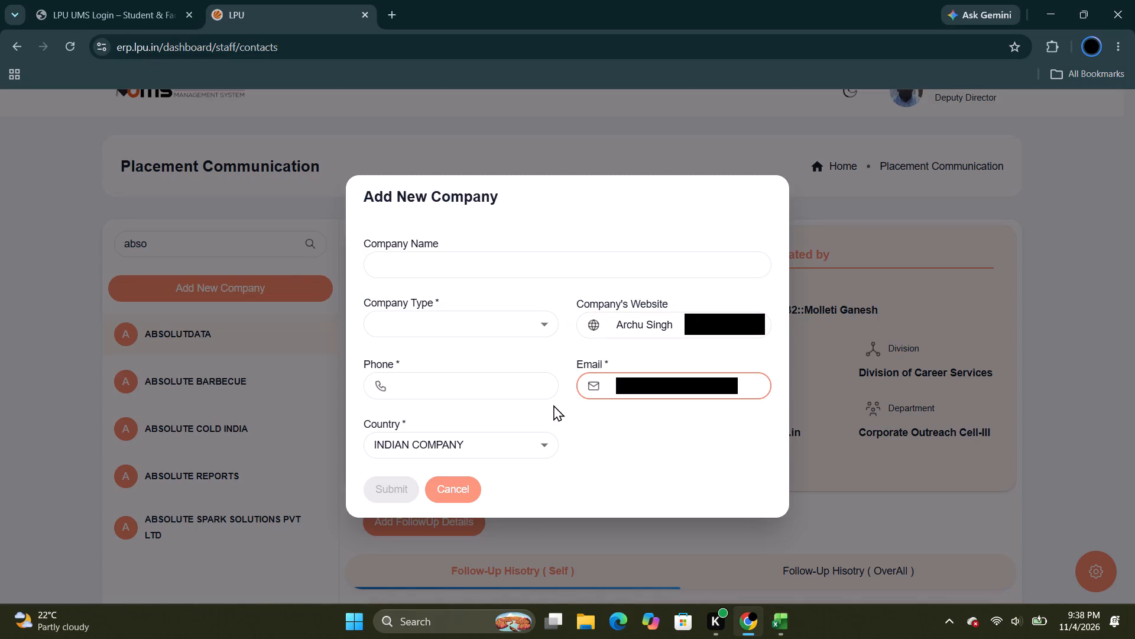
{"action": "key", "text": "ctrl+v"}
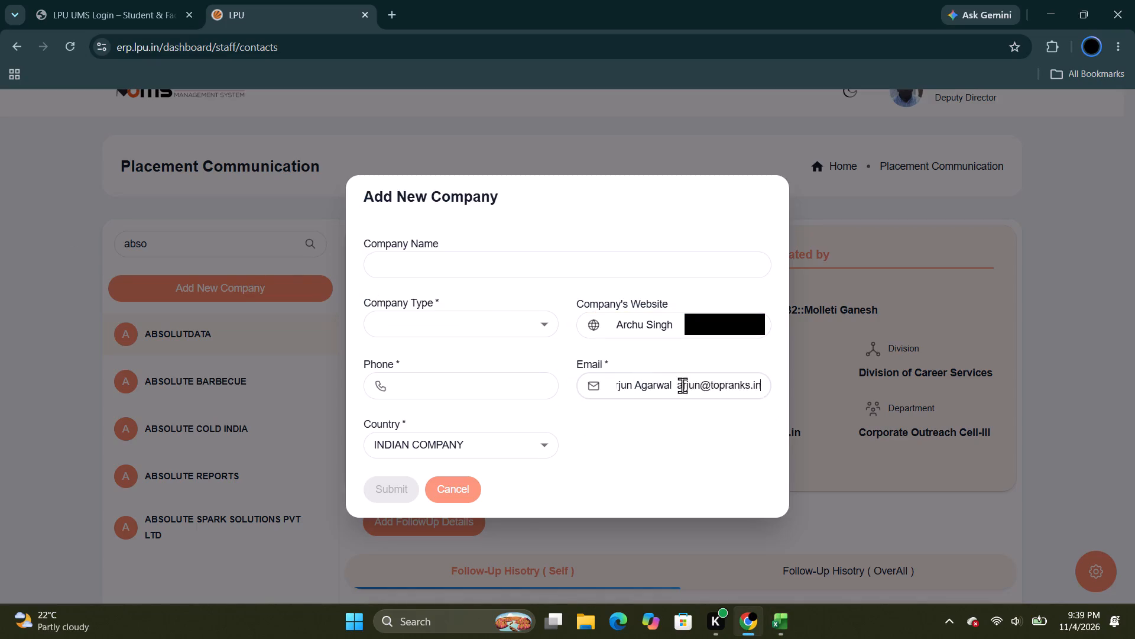
{"action": "left_click_drag", "start_coordinate": [677, 385], "coordinate": [400, 396]}
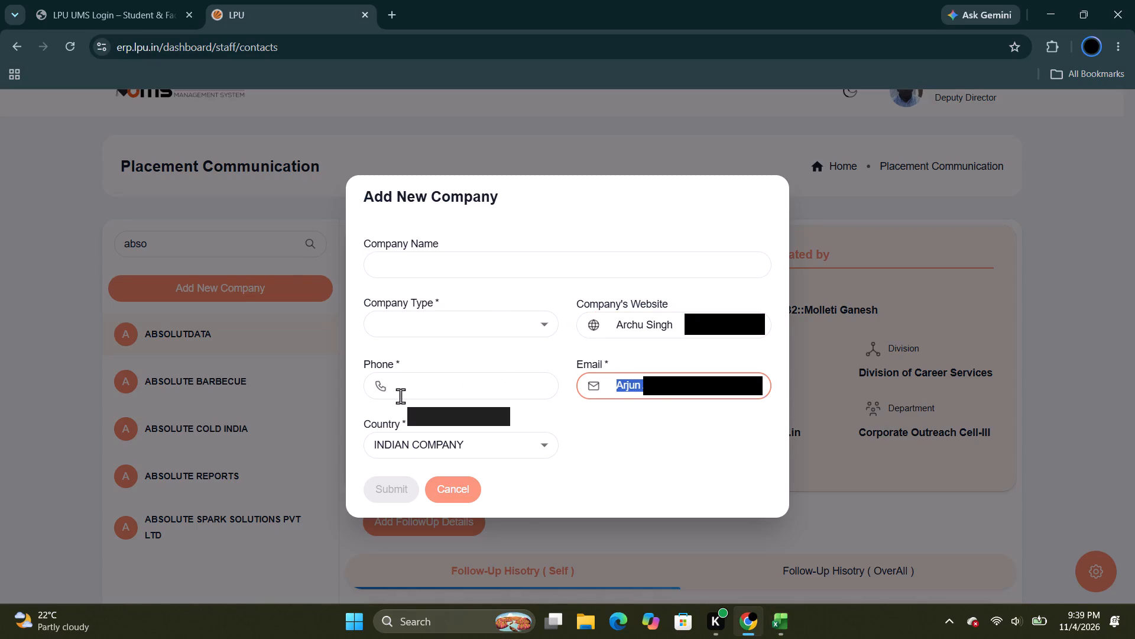
{"action": "key", "text": "BackSpace"}
{"action": "double_click", "coordinate": [722, 331]}
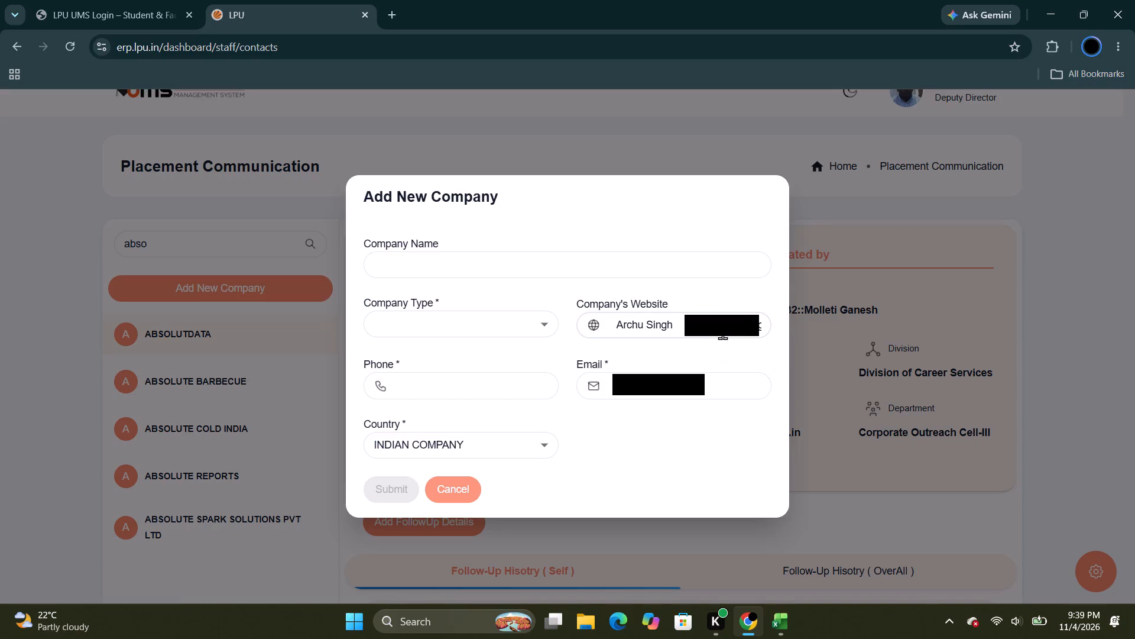
{"action": "double_click", "coordinate": [722, 331]}
{"action": "double_click", "coordinate": [722, 331]}
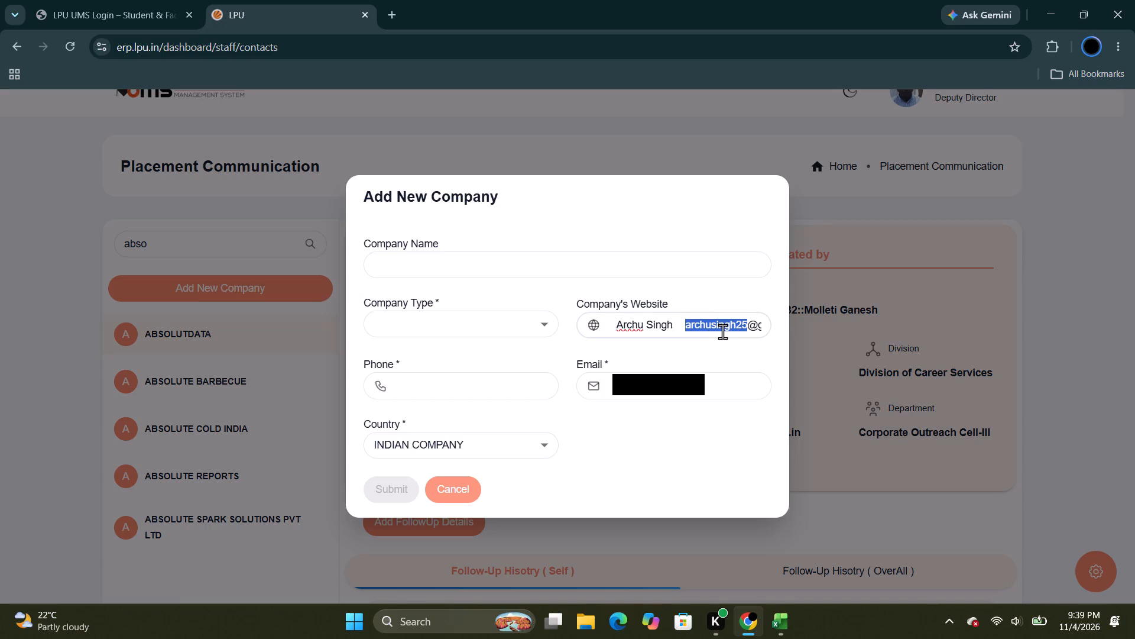
{"action": "triple_click", "coordinate": [680, 321]}
{"action": "left_click", "coordinate": [680, 321]}
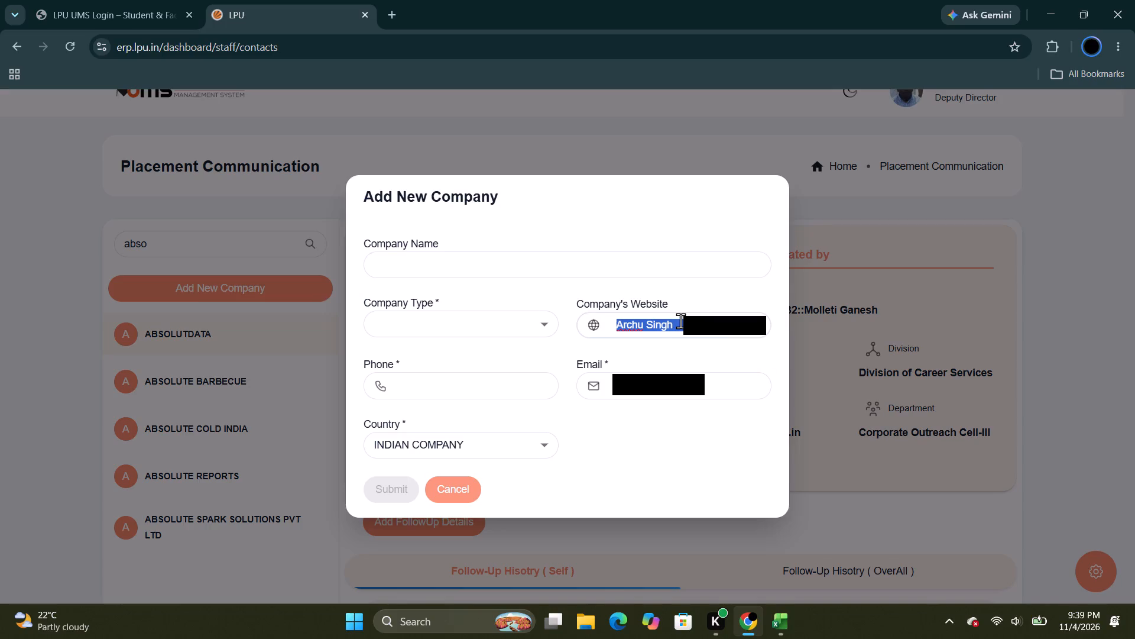
{"action": "key", "text": "ctrl+v"}
{"action": "left_click_drag", "start_coordinate": [708, 327], "coordinate": [477, 354]}
{"action": "key", "text": "BackSpace"}
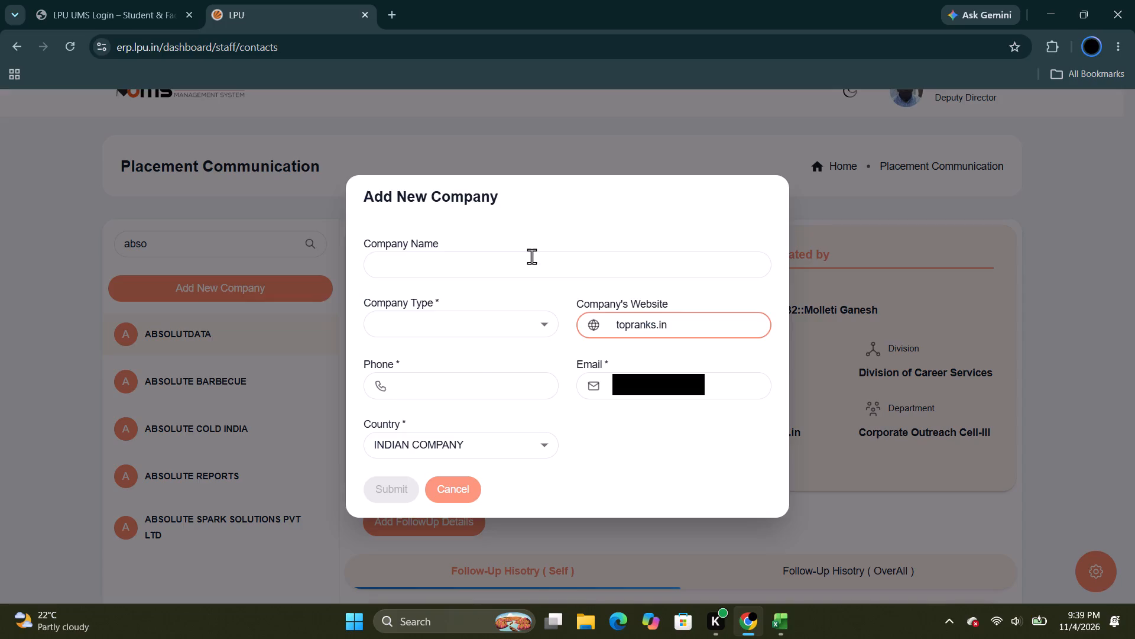
Enter TOPRANKS as the new company's name, trimming it from the pasted contact details.
{"action": "left_click", "coordinate": [531, 255]}
{"action": "key", "text": "ctrl+v"}
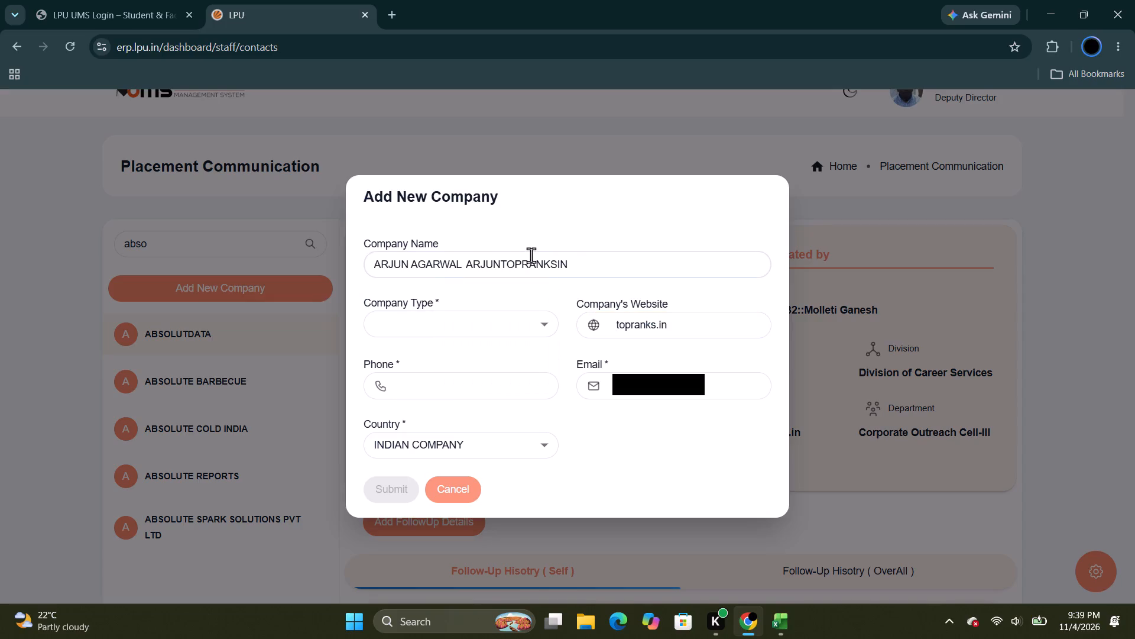
{"action": "key", "text": "BackSpace"}
{"action": "key", "text": "BackSpace"}
{"action": "left_click", "coordinate": [511, 266]}
{"action": "key", "text": "BackSpace"}
{"action": "key", "text": "BackSpace"}
{"action": "key", "text": "BackSpace"}
{"action": "key", "text": "BackSpace"}
{"action": "key", "text": "BackSpace"}
{"action": "key", "text": "BackSpace"}
{"action": "key", "text": "BackSpace"}
{"action": "key", "text": "BackSpace"}
{"action": "key", "text": "BackSpace"}
{"action": "key", "text": "BackSpace"}
{"action": "key", "text": "BackSpace"}
{"action": "key", "text": "BackSpace"}
{"action": "key", "text": "BackSpace"}
{"action": "key", "text": "BackSpace"}
{"action": "key", "text": "BackSpace"}
{"action": "key", "text": "BackSpace"}
{"action": "key", "text": "BackSpace"}
{"action": "key", "text": "BackSpace"}
{"action": "key", "text": "BackSpace"}
{"action": "key", "text": "BackSpace"}
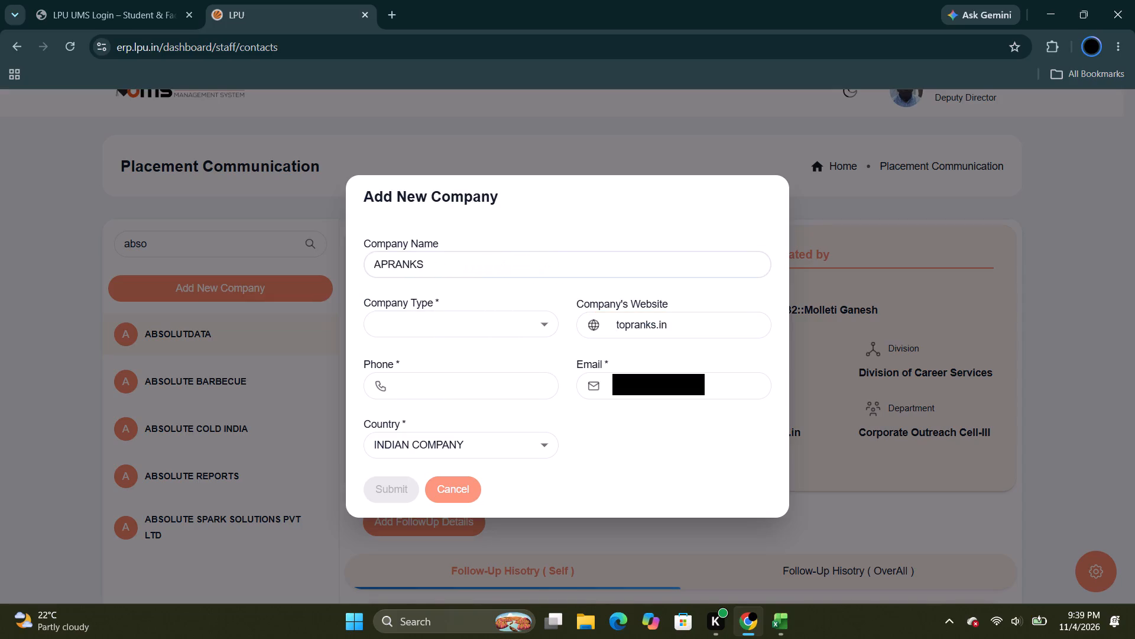
{"action": "key", "text": "BackSpace"}
{"action": "type", "text": "to"}
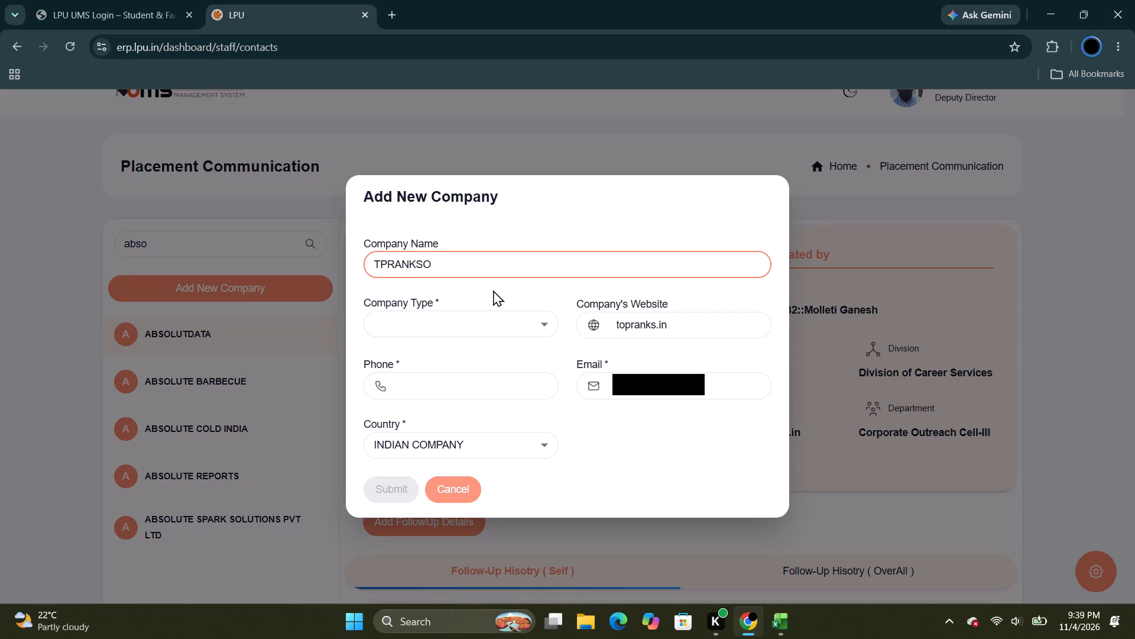
{"action": "key", "text": "BackSpace"}
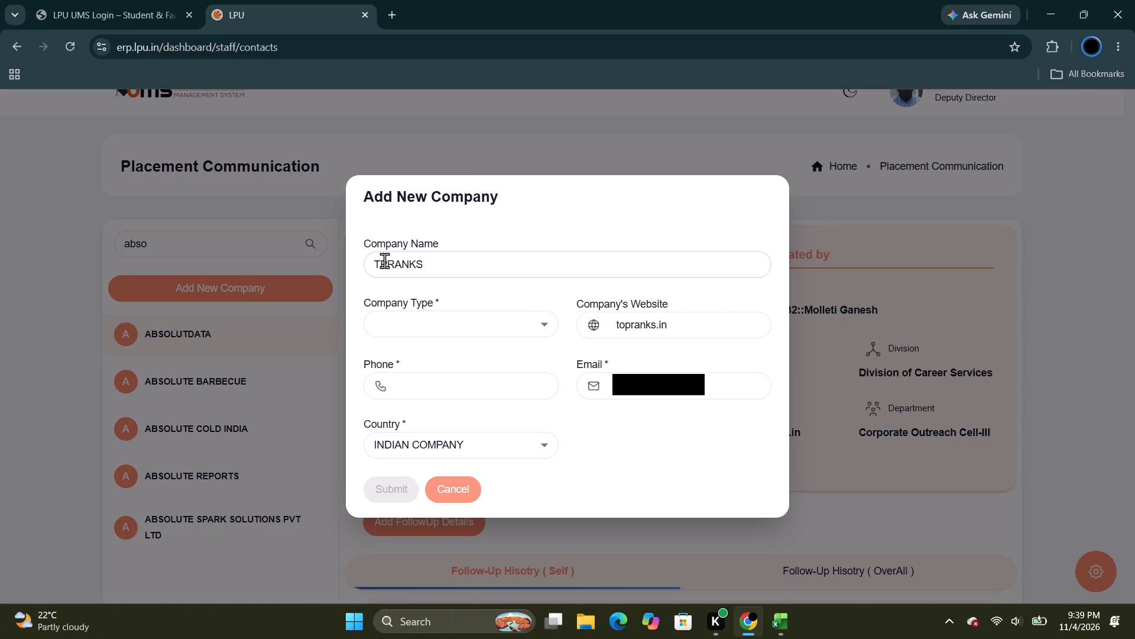
{"action": "left_click", "coordinate": [384, 260]}
{"action": "key", "text": "Left"}
{"action": "key", "text": "o"}
Set the company type to Company, enter the all-zero placeholder phone number and submit the TOPRANKS entry.
{"action": "left_click", "coordinate": [460, 332]}
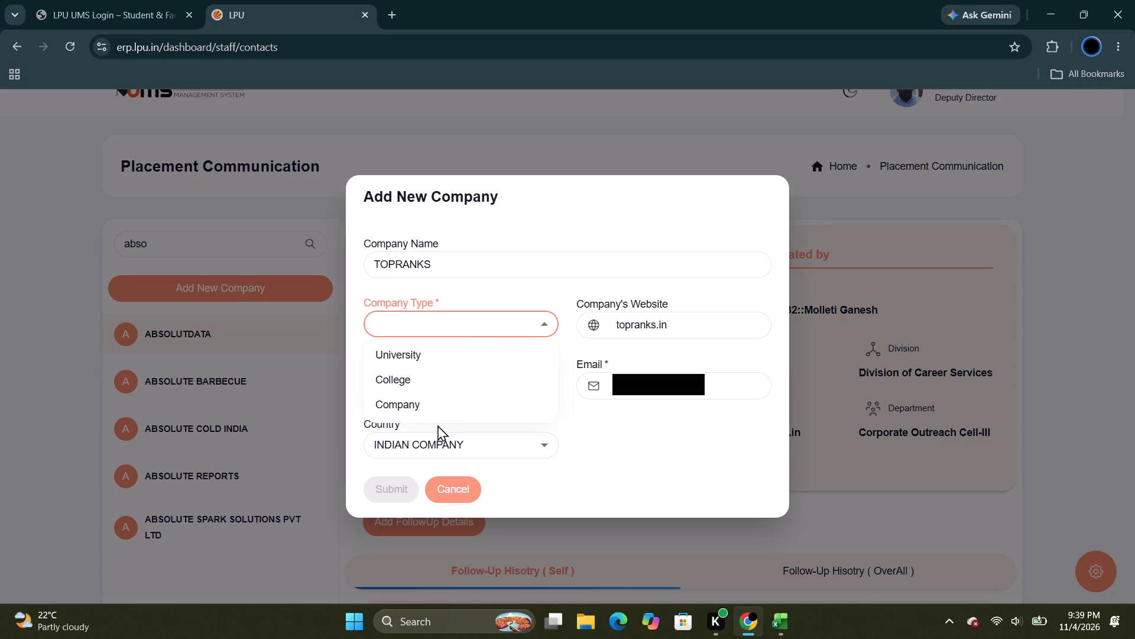
{"action": "left_click", "coordinate": [433, 407]}
{"action": "left_click", "coordinate": [436, 387]}
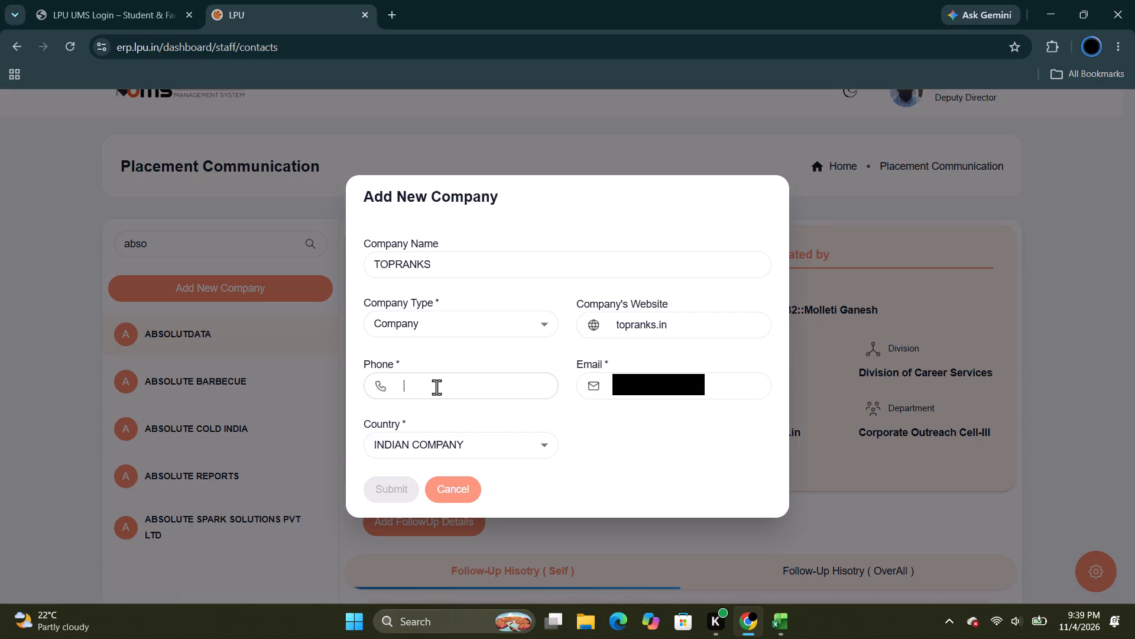
{"action": "type", "text": "00"}
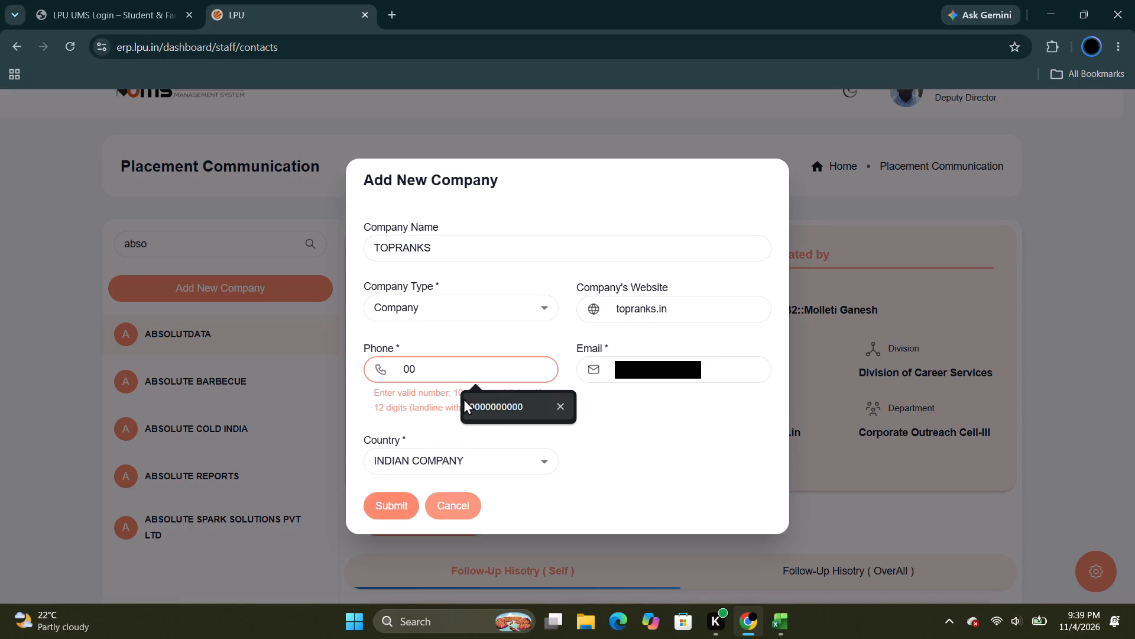
{"action": "left_click", "coordinate": [497, 418]}
{"action": "left_click", "coordinate": [398, 482]}
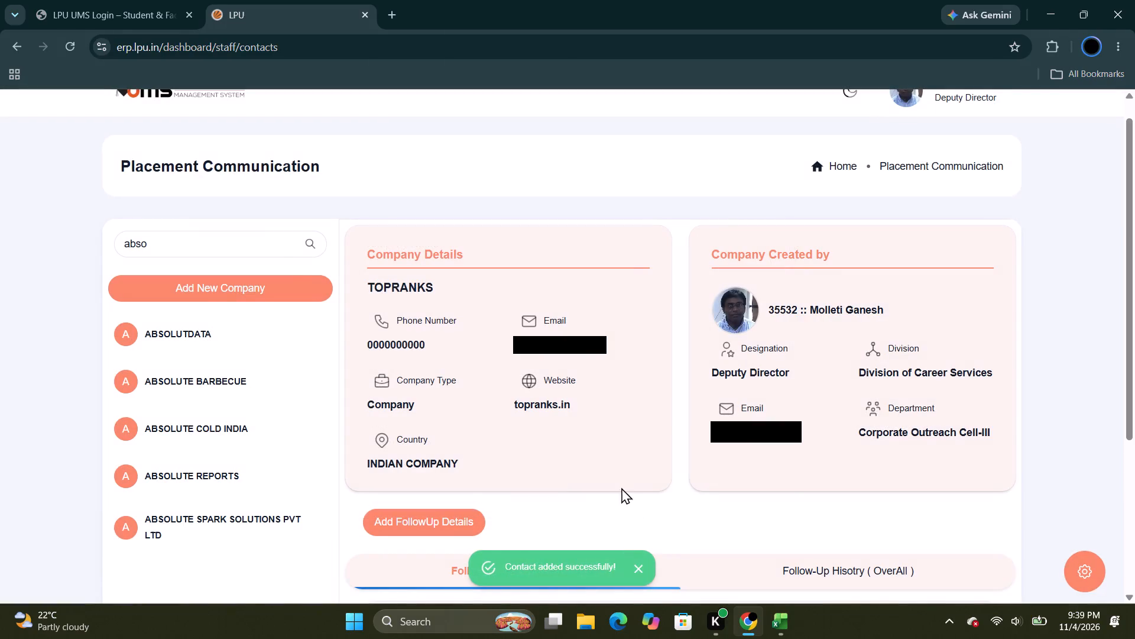
Reload the Placement Communication page, search the companies for "topra" and open the TOPRANKS record.
{"action": "left_click", "coordinate": [61, 46]}
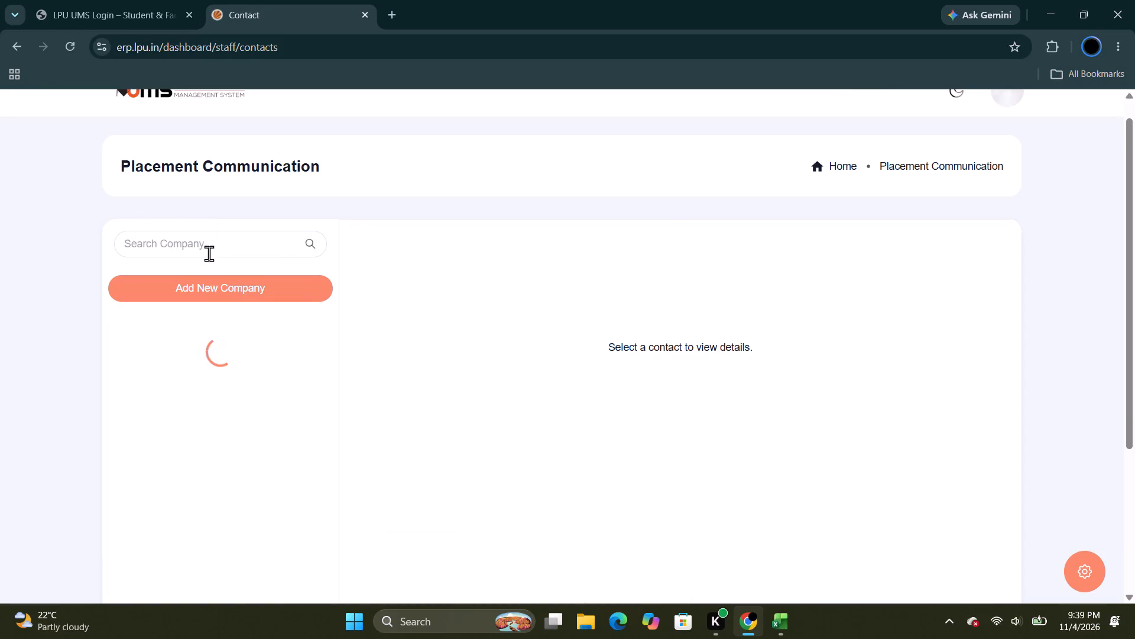
{"action": "left_click", "coordinate": [210, 245]}
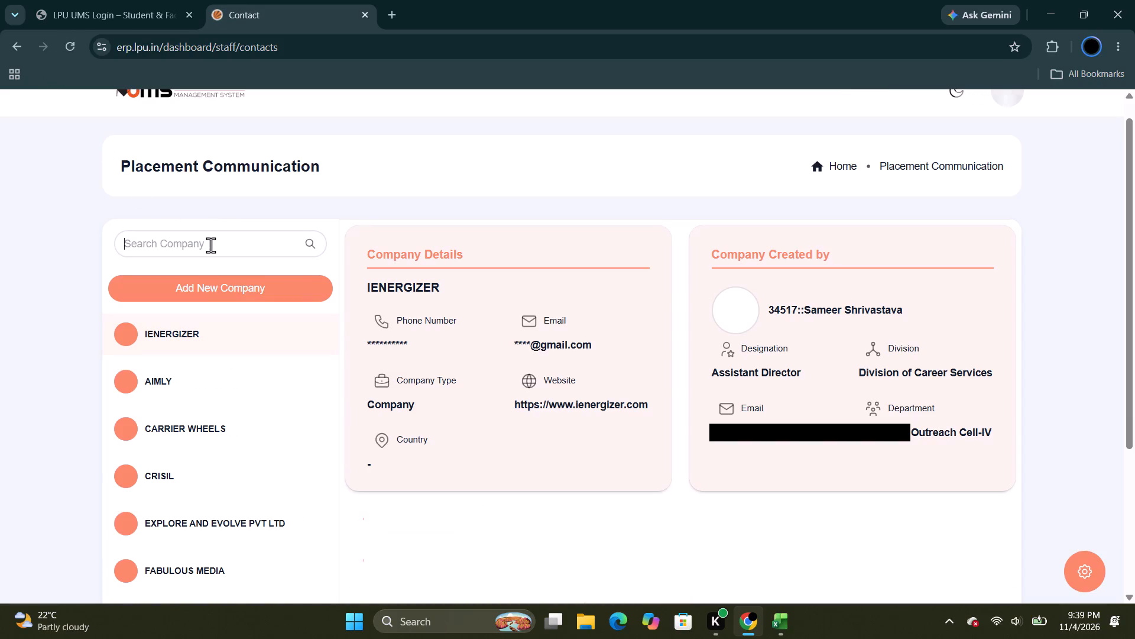
{"action": "type", "text": "top"}
{"action": "type", "text": "ra"}
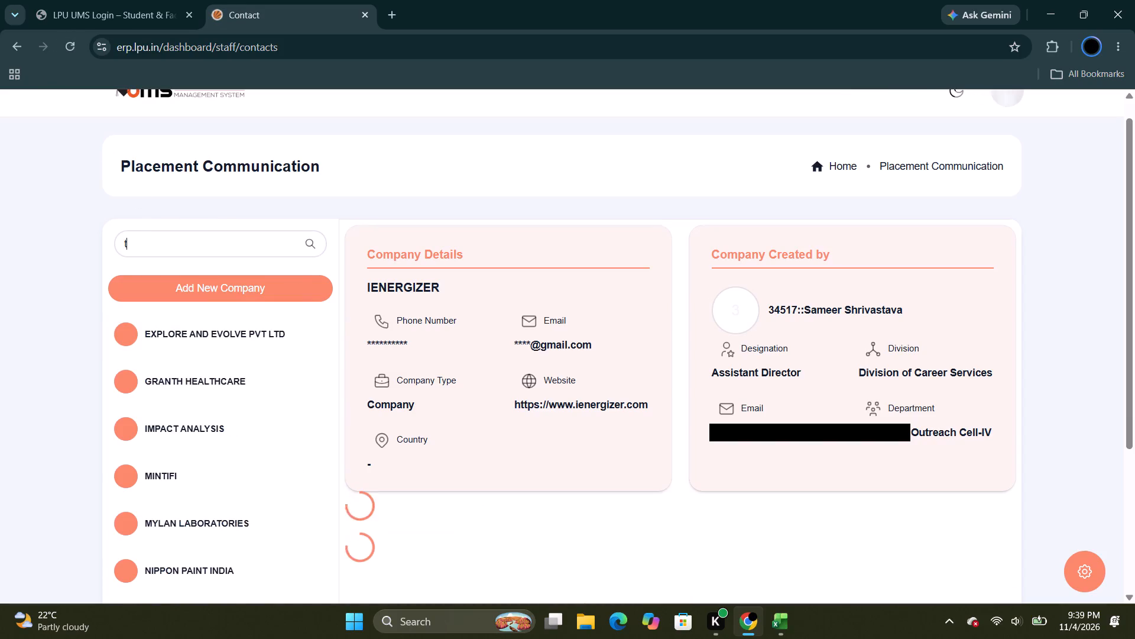
{"action": "left_click", "coordinate": [192, 338]}
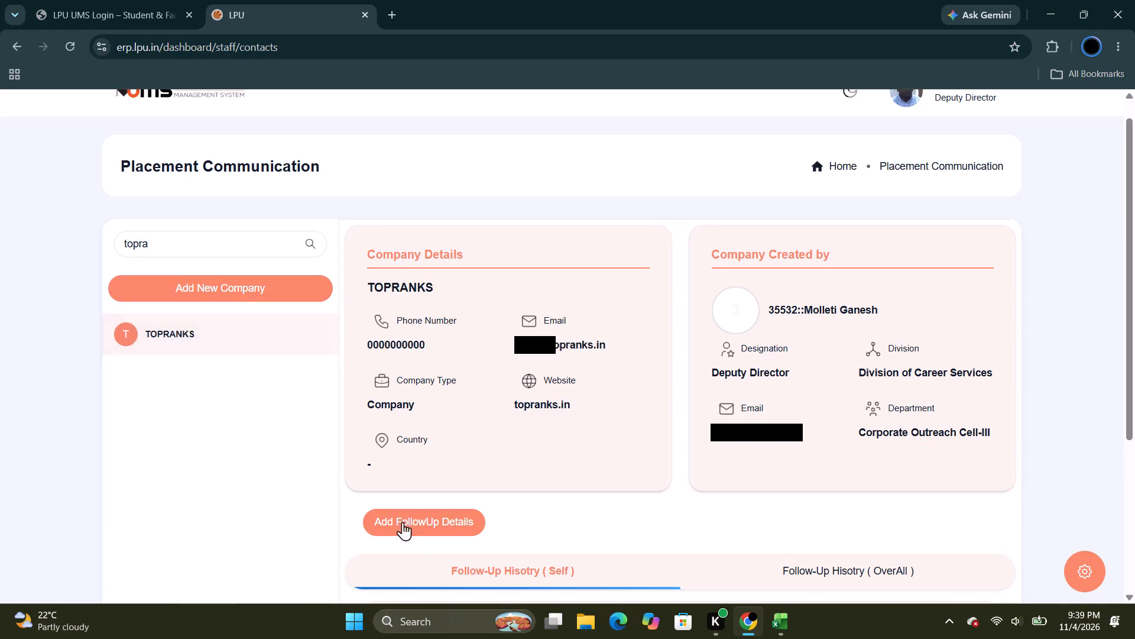
Start a follow-up for TOPRANKS with Email as the communication type and the copied contact's name, trimming off the pasted address.
{"action": "left_click", "coordinate": [427, 528]}
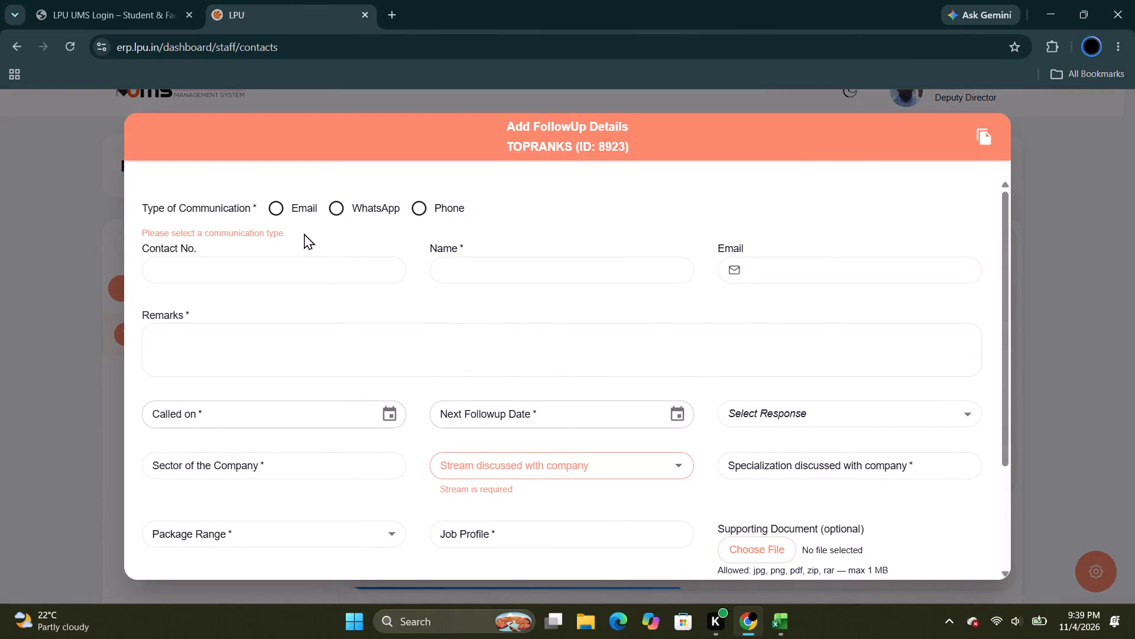
{"action": "left_click", "coordinate": [283, 212]}
{"action": "left_click", "coordinate": [526, 255]}
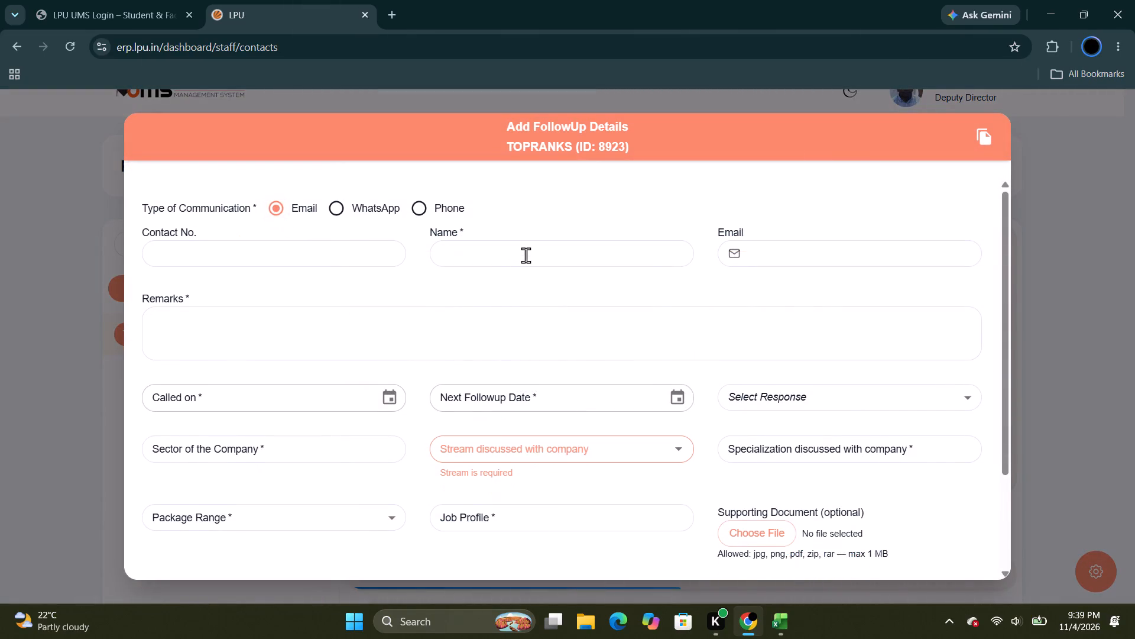
{"action": "key", "text": "ctrl+v"}
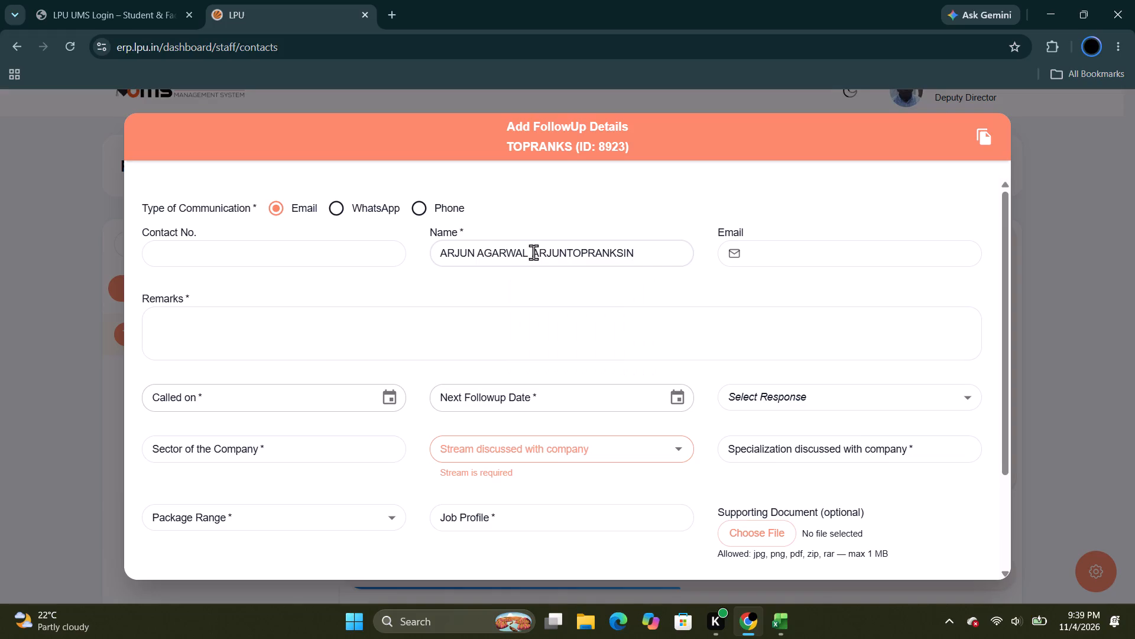
{"action": "left_click_drag", "start_coordinate": [533, 253], "coordinate": [694, 262]}
{"action": "key", "text": "BackSpace"}
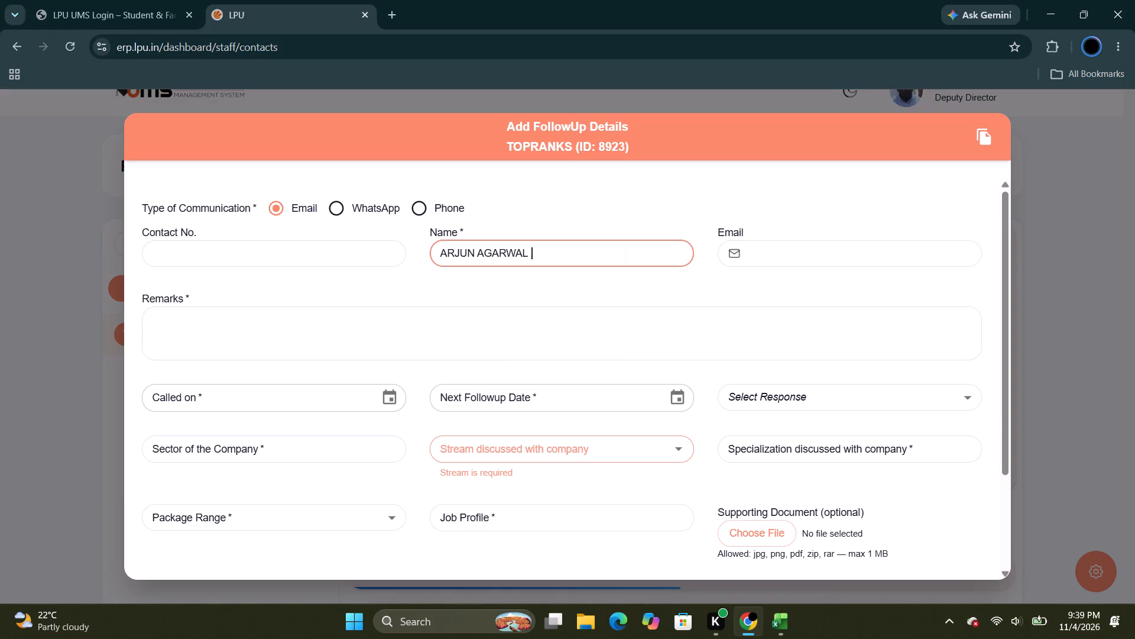
Fill in the contact's email address, trimming off the pasted name, and enter the remark "EMAIL HAS BEEN SENT".
{"action": "left_click", "coordinate": [783, 251]}
{"action": "key", "text": "ctrl+v"}
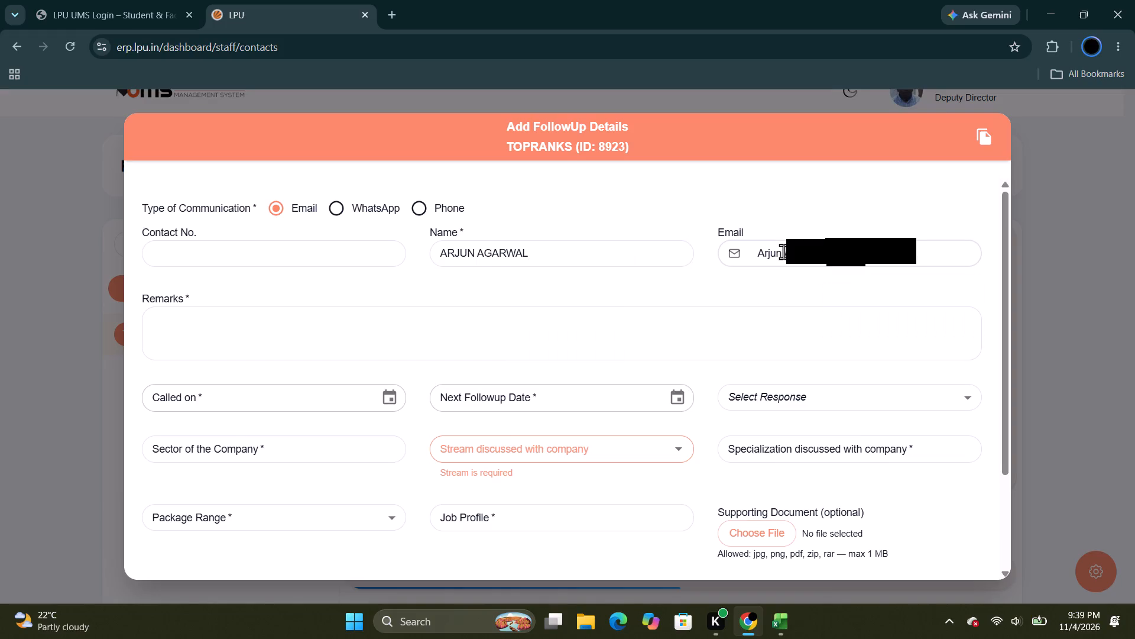
{"action": "left_click", "coordinate": [831, 254]}
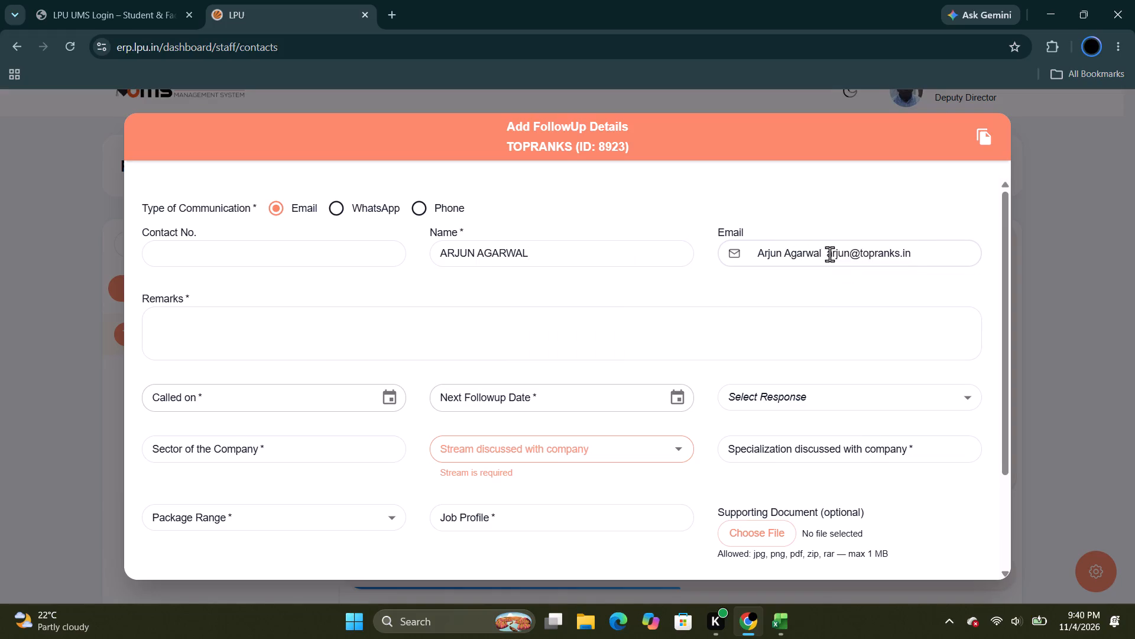
{"action": "left_click_drag", "start_coordinate": [828, 254], "coordinate": [744, 264]}
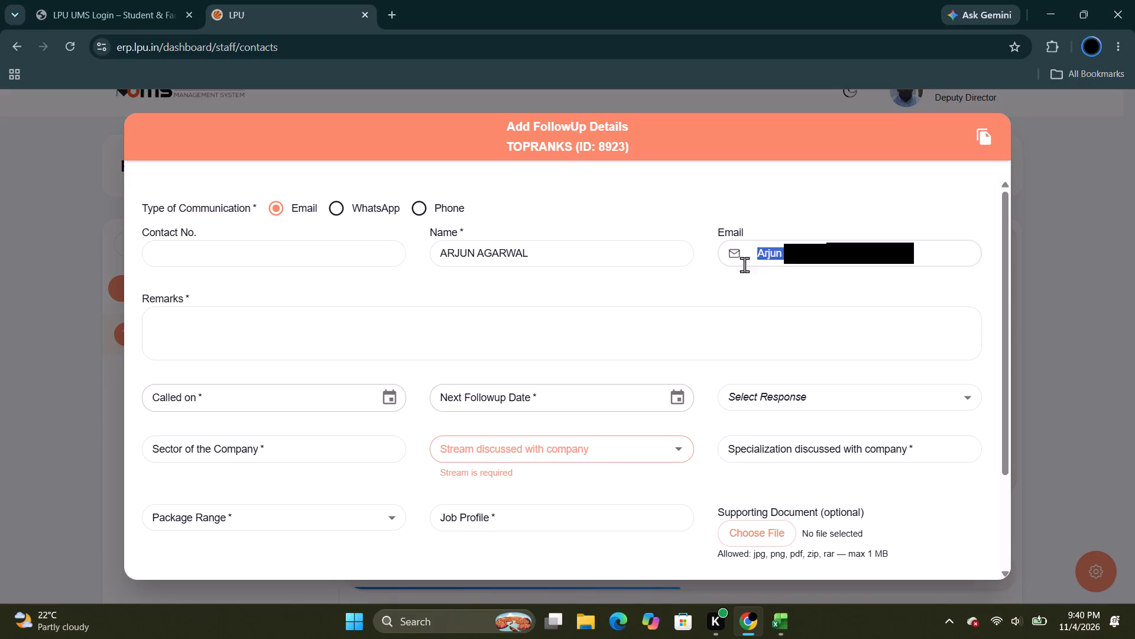
{"action": "key", "text": "BackSpace"}
{"action": "left_click", "coordinate": [564, 342]}
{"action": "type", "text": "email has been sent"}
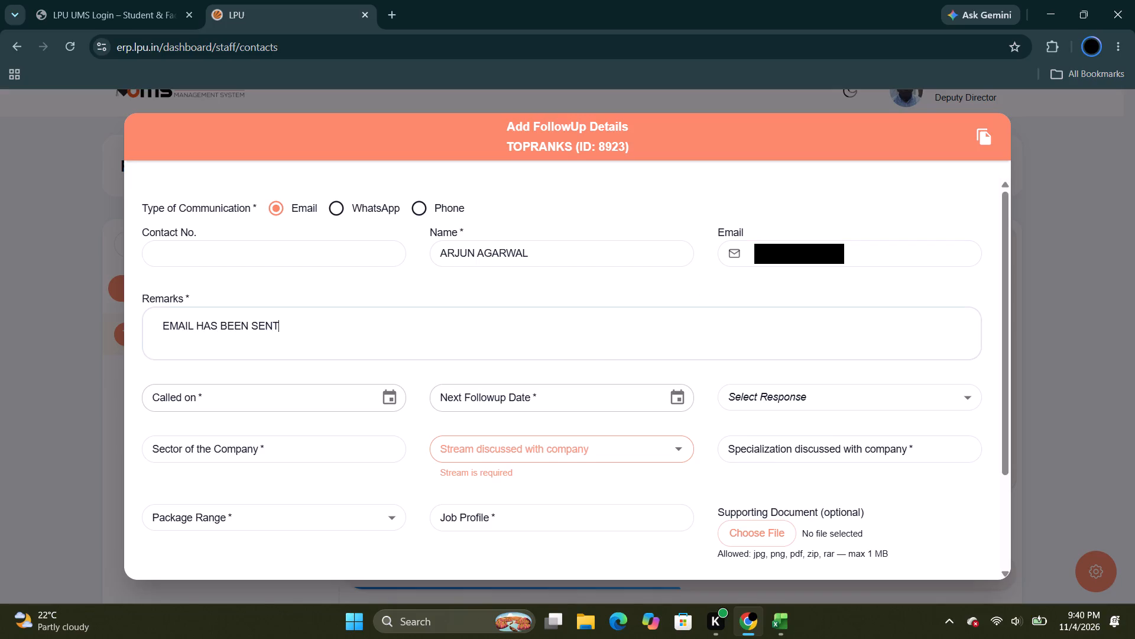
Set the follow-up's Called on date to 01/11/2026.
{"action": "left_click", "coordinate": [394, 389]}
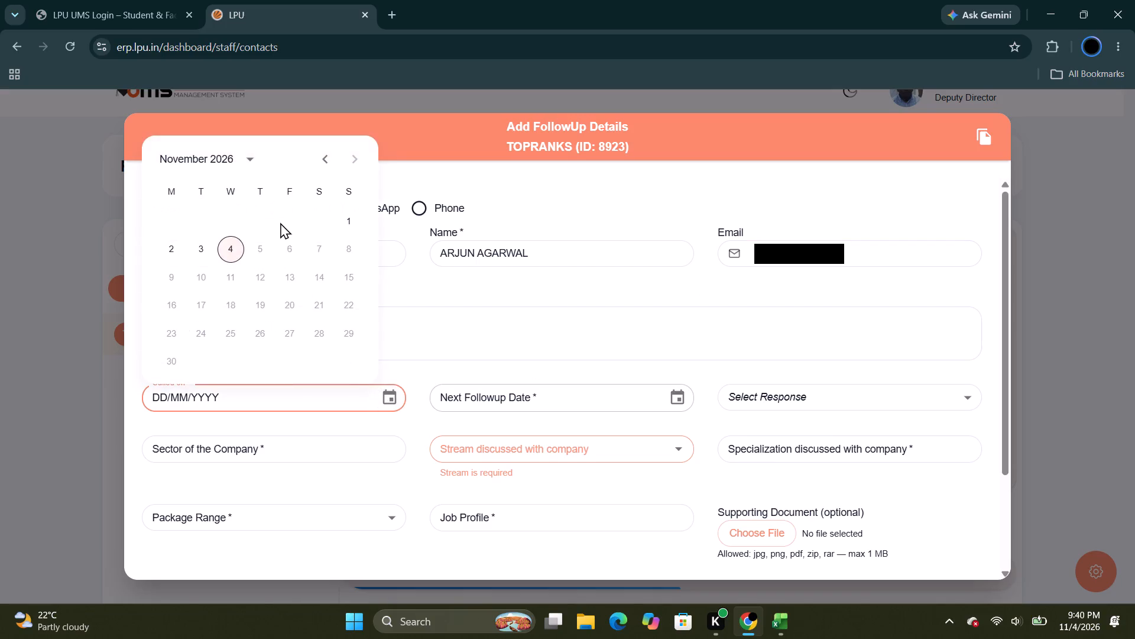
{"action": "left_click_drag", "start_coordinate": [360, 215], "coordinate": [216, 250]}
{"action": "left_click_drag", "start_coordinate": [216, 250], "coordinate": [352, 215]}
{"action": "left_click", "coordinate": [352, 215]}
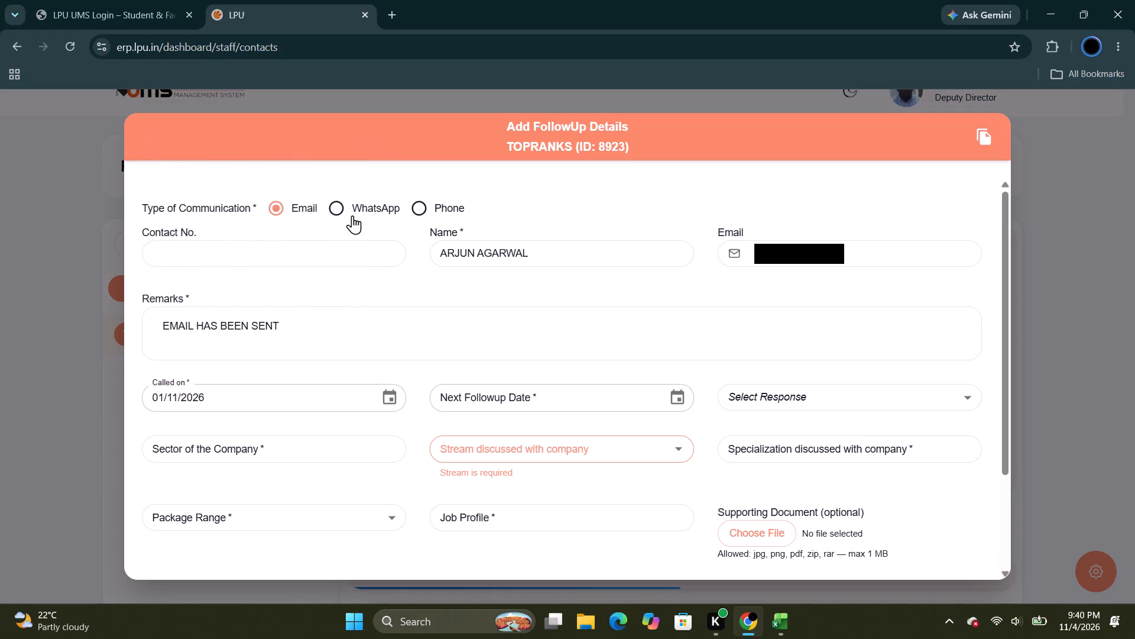
Set the Called on date to 31/10/2026 and the Next Followup Date to 06/11/2026.
{"action": "left_click", "coordinate": [391, 391]}
{"action": "left_click", "coordinate": [323, 154]}
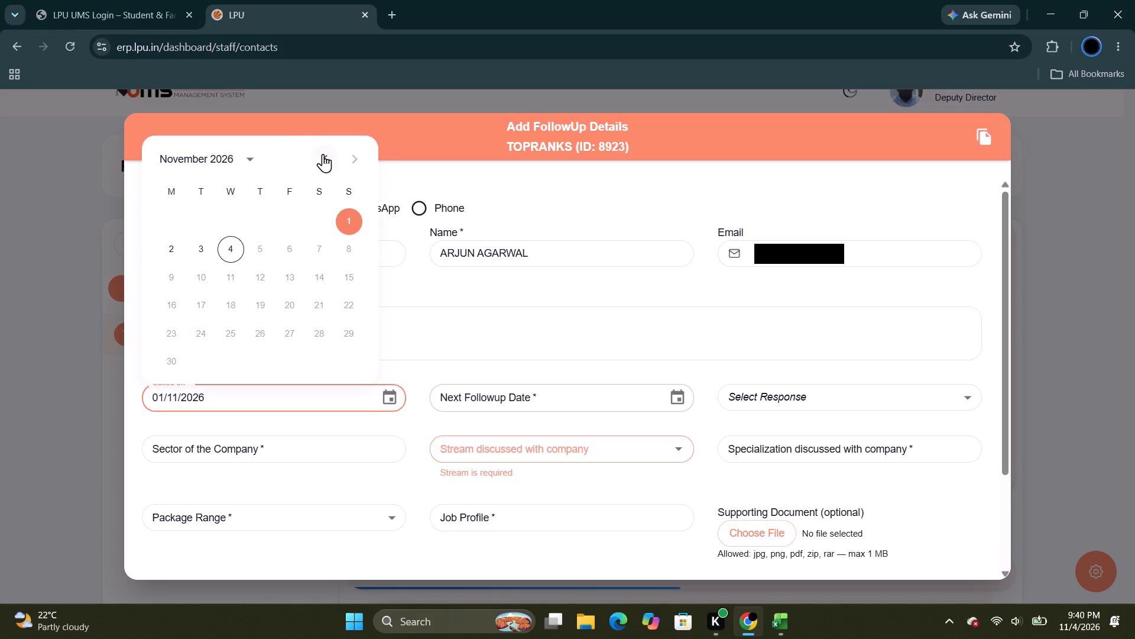
{"action": "left_click", "coordinate": [318, 321]}
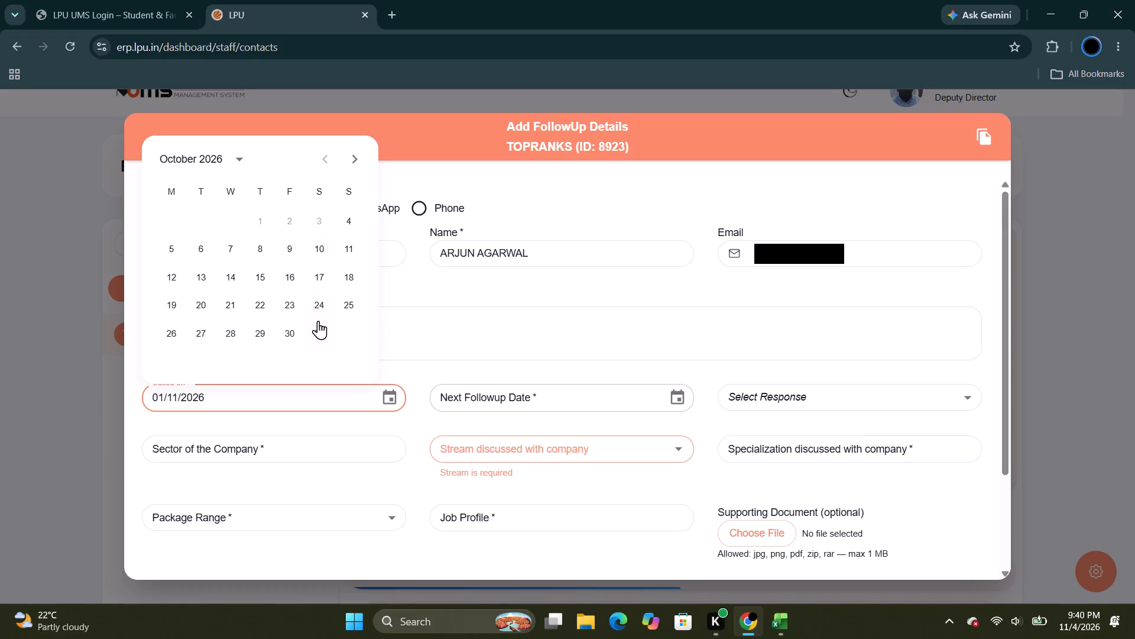
{"action": "left_click", "coordinate": [677, 398]}
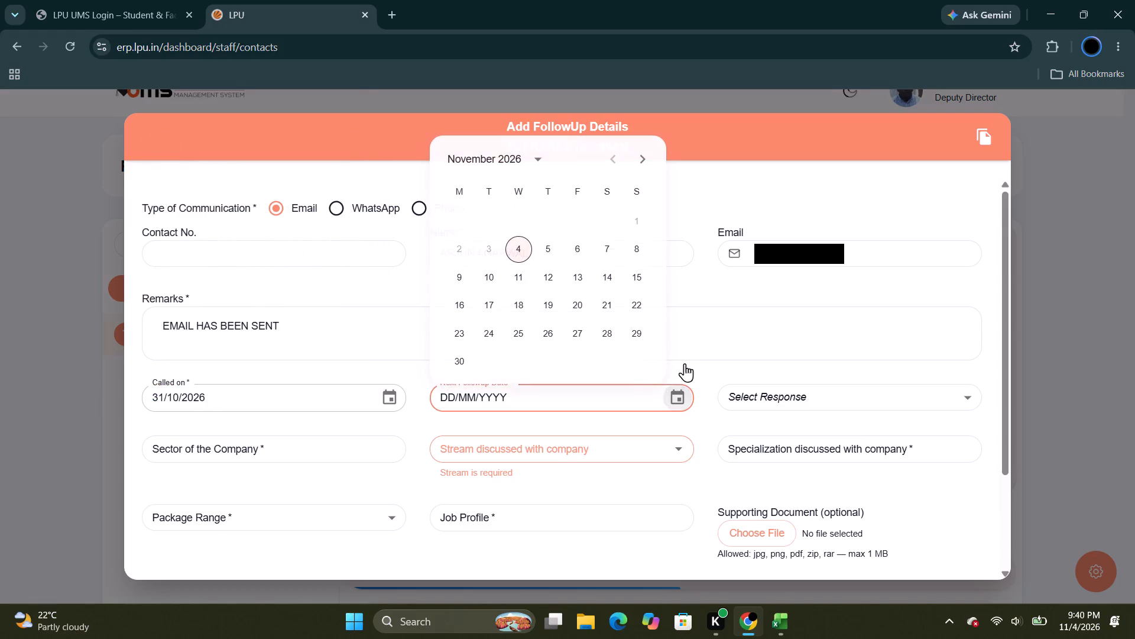
{"action": "left_click", "coordinate": [567, 242]}
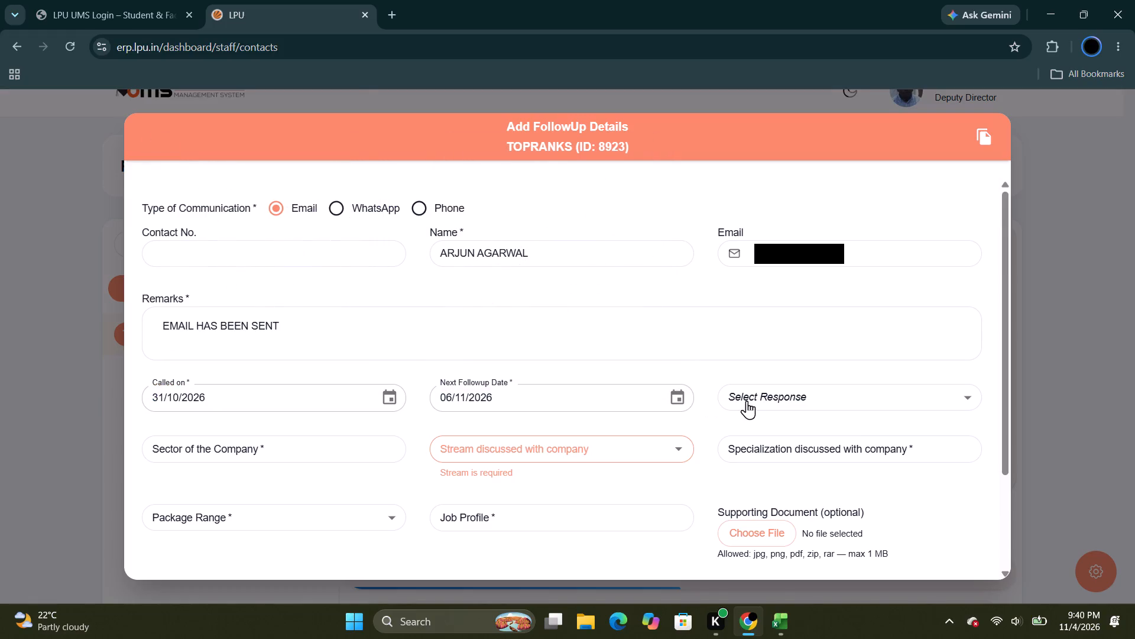
Set the follow-up's response to Cold, the company sector to AI and the stream discussed to CSE/IT.
{"action": "left_click", "coordinate": [747, 401]}
{"action": "left_click", "coordinate": [755, 463]}
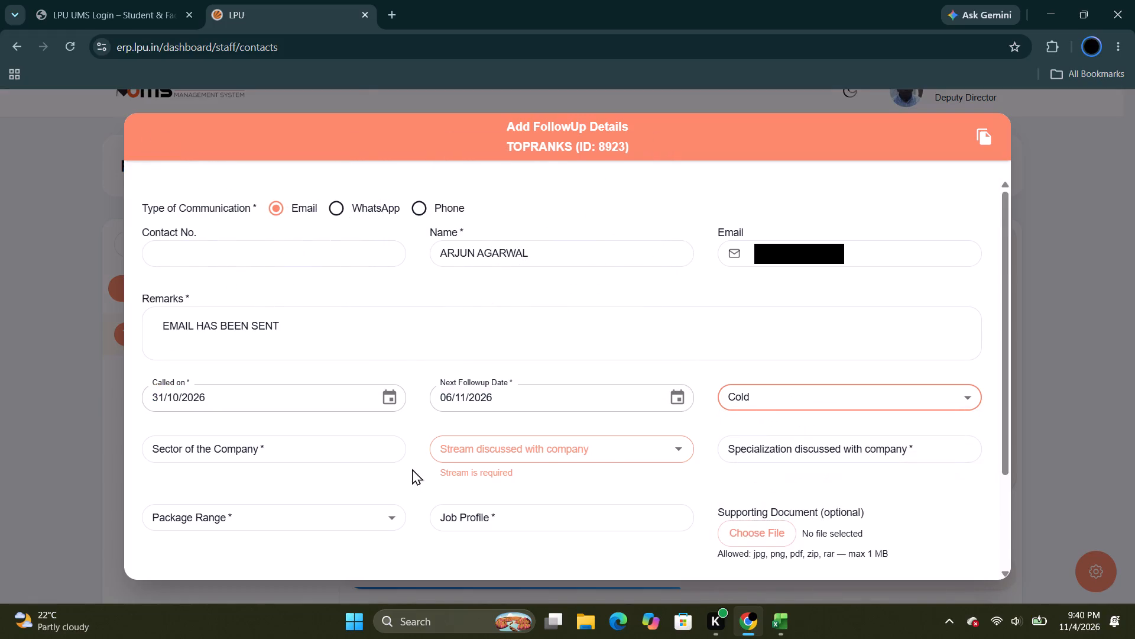
{"action": "left_click", "coordinate": [348, 459]}
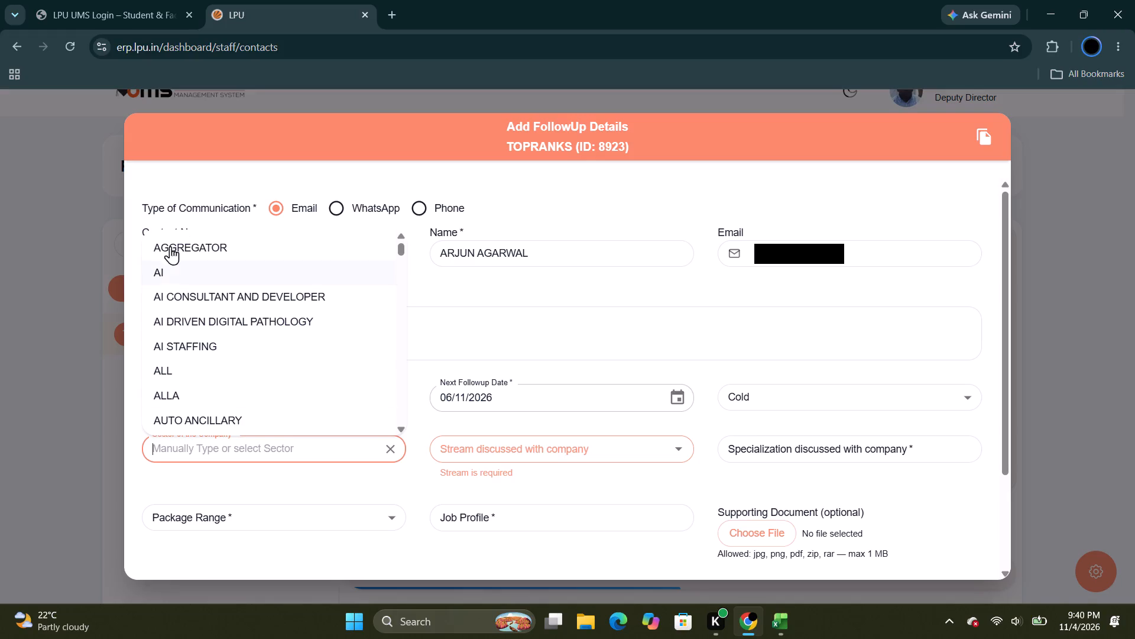
{"action": "left_click", "coordinate": [213, 276]}
{"action": "left_click", "coordinate": [526, 453]}
{"action": "type", "text": "it"}
{"action": "left_click", "coordinate": [482, 493]}
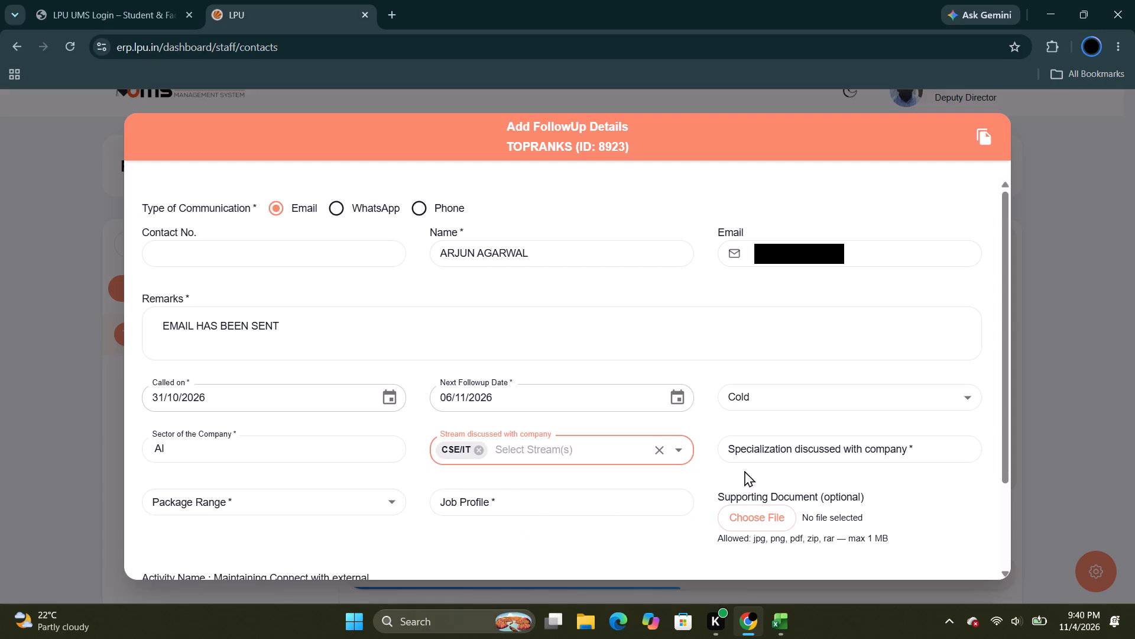
Set the specialization discussed to ALL CSE, the package range to 07-08 Lakh and the job profile to IT ANALYST.
{"action": "double_click", "coordinate": [803, 461]}
{"action": "type", "text": "all"}
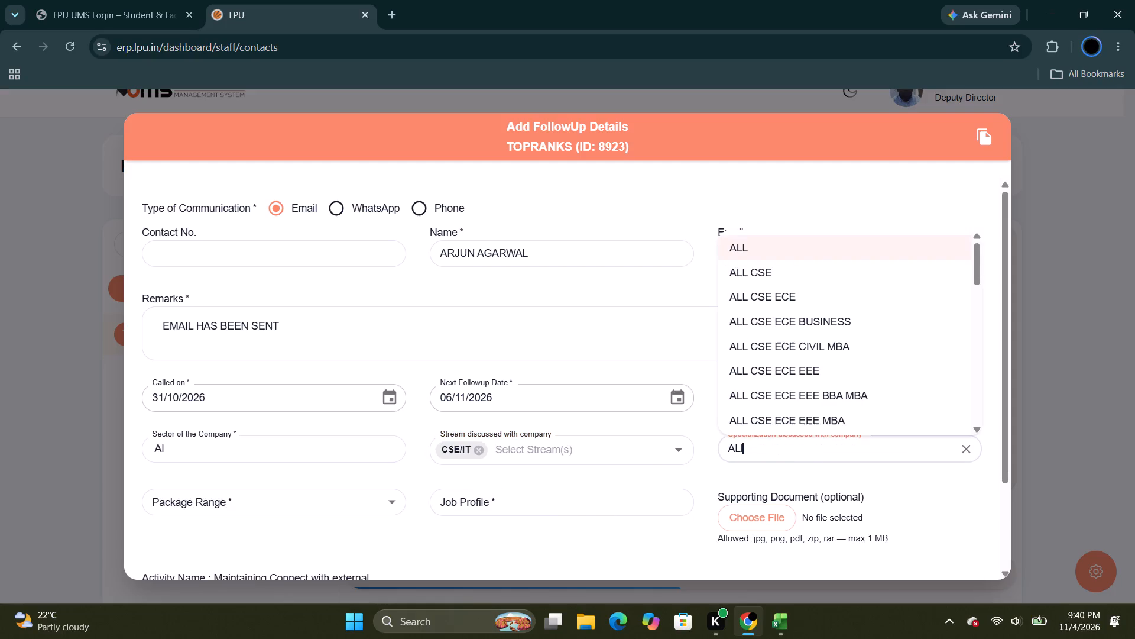
{"action": "left_click", "coordinate": [757, 283]}
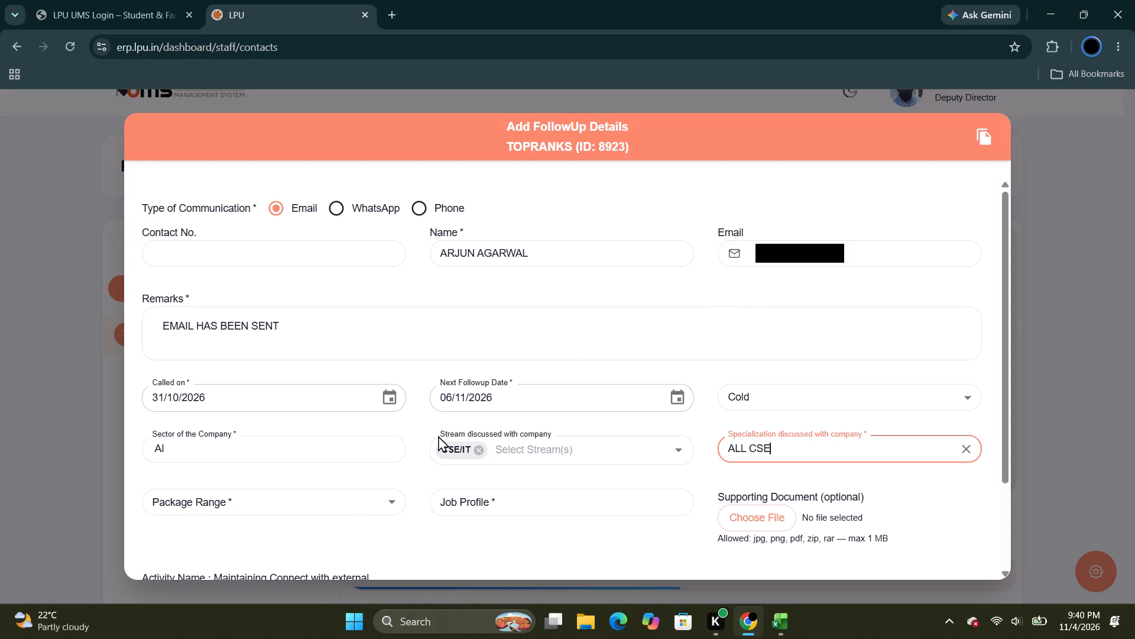
{"action": "left_click", "coordinate": [346, 502]}
{"action": "left_click", "coordinate": [230, 389]}
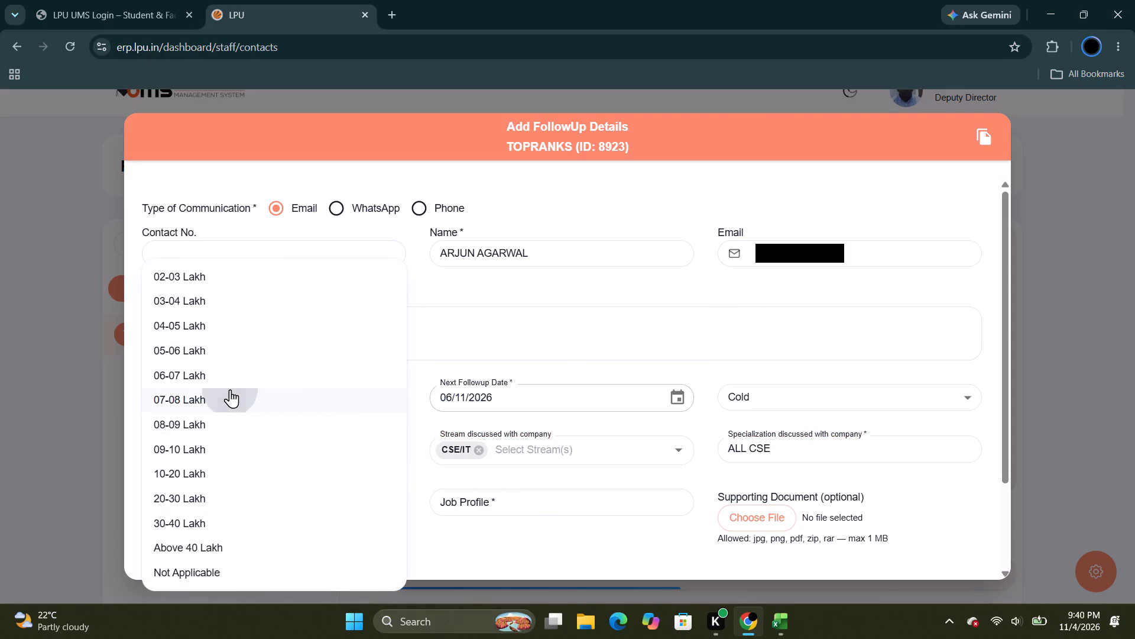
{"action": "left_click", "coordinate": [521, 495]}
{"action": "type", "text": "it"}
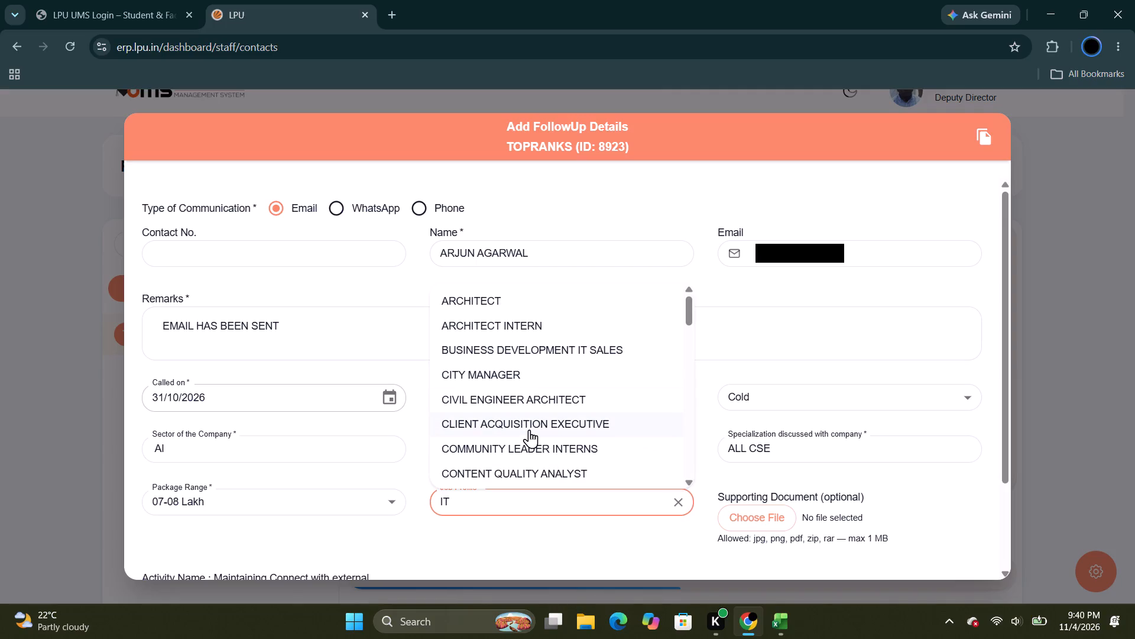
{"action": "key", "text": "space"}
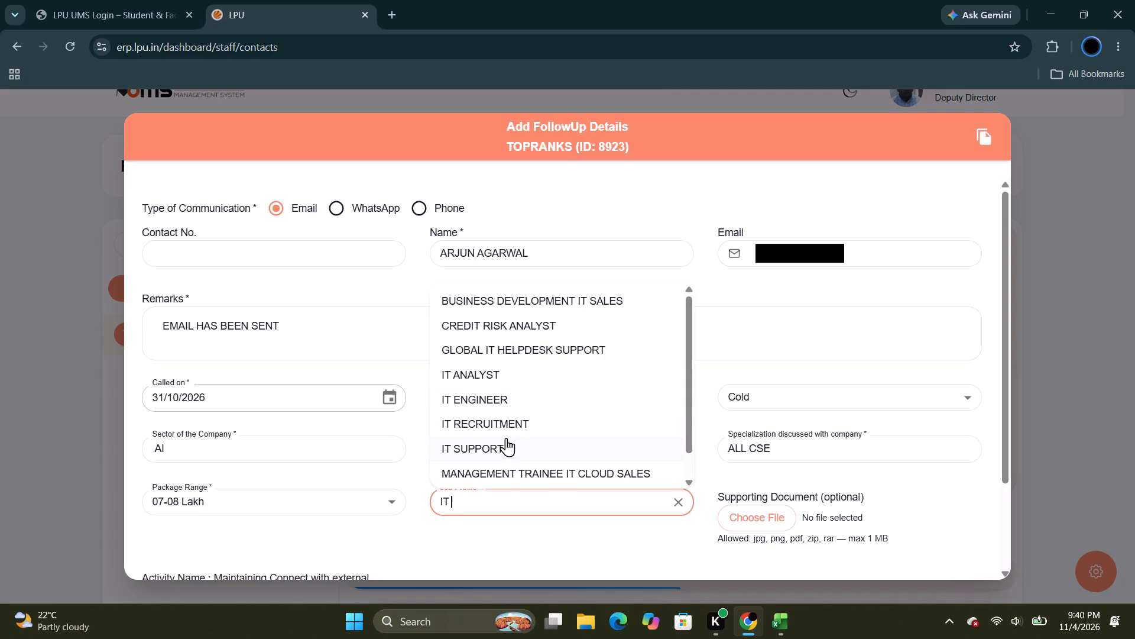
{"action": "left_click", "coordinate": [488, 386]}
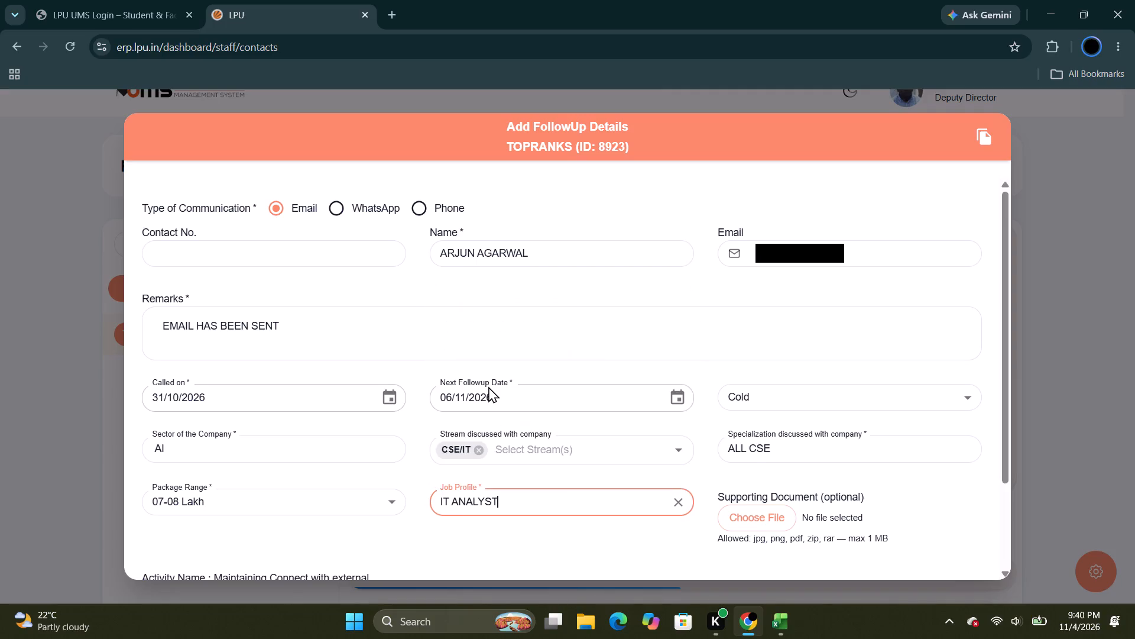
Choose Sending Invitation Letters /Greetings as the DPR action and submit the TOPRANKS follow-up.
{"action": "scroll", "coordinate": [488, 386], "scroll_direction": "down", "scroll_amount": 3}
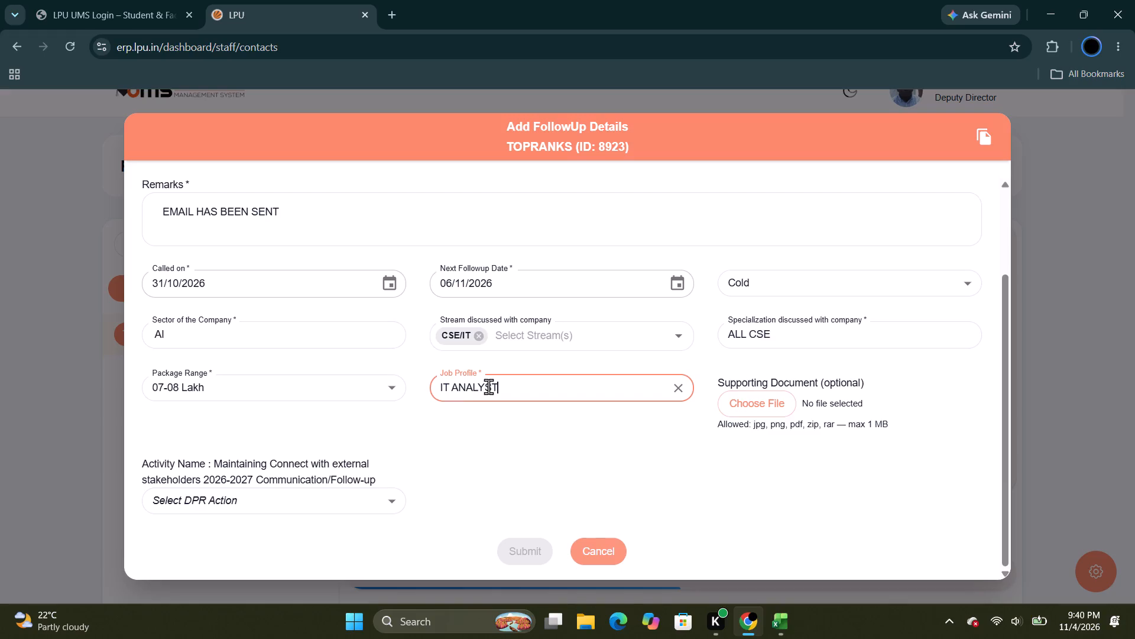
{"action": "left_click", "coordinate": [363, 498]}
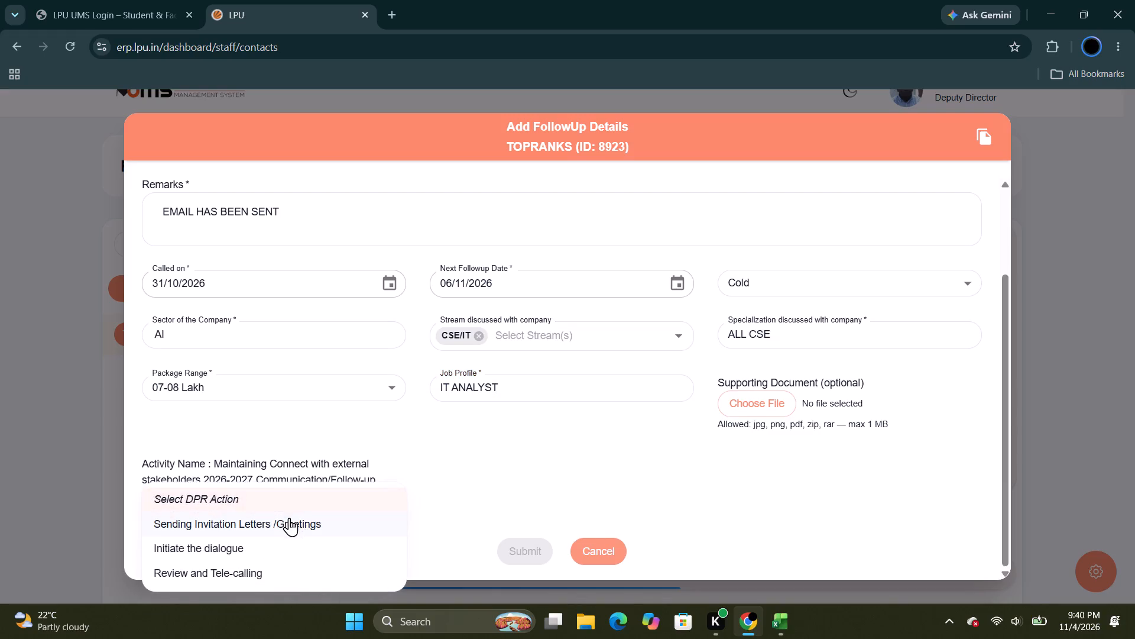
{"action": "left_click", "coordinate": [285, 525]}
{"action": "left_click", "coordinate": [521, 557]}
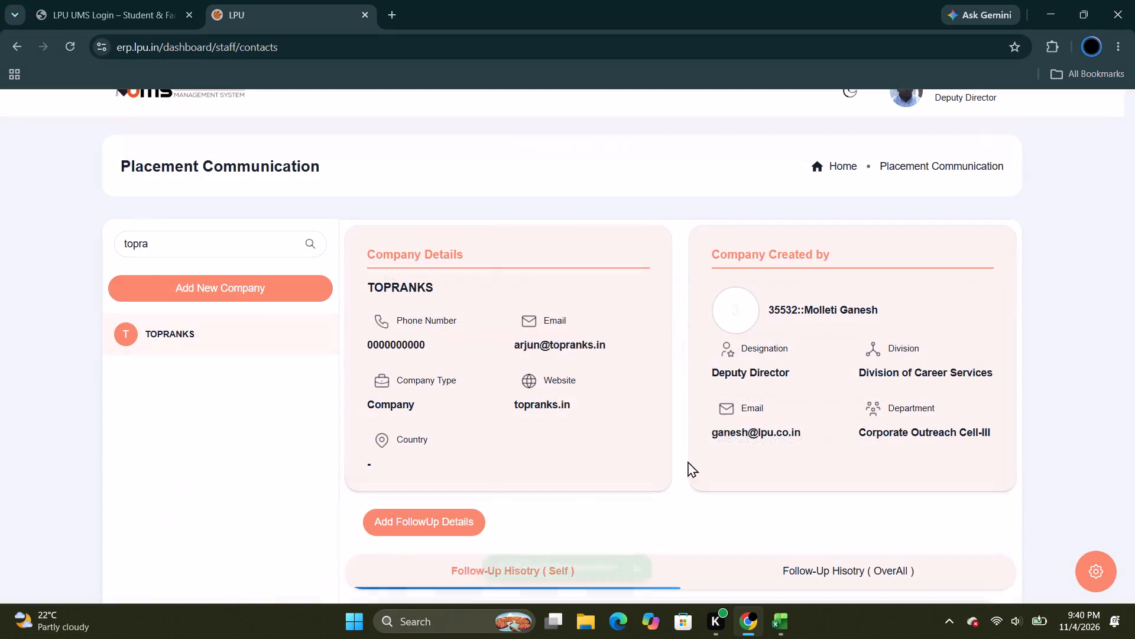
{"action": "scroll", "coordinate": [696, 466], "scroll_direction": "down", "scroll_amount": 1}
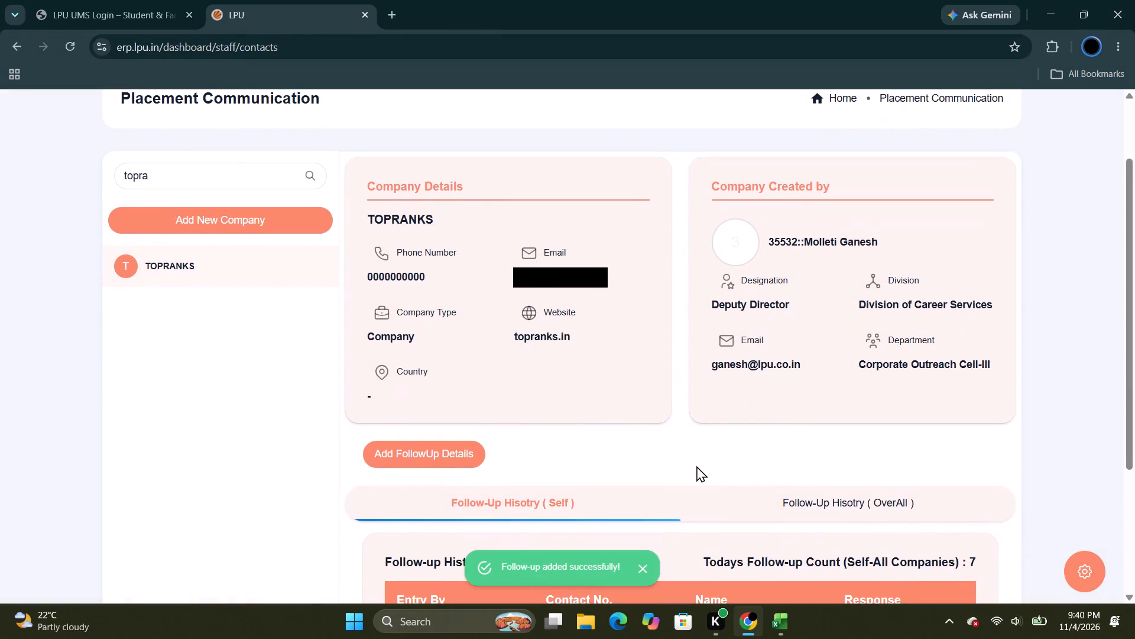
Switch to the Campaign 6 - 500 workbook in Excel and copy the name and email cells of row 166.
{"action": "key", "text": "alt+Tab"}
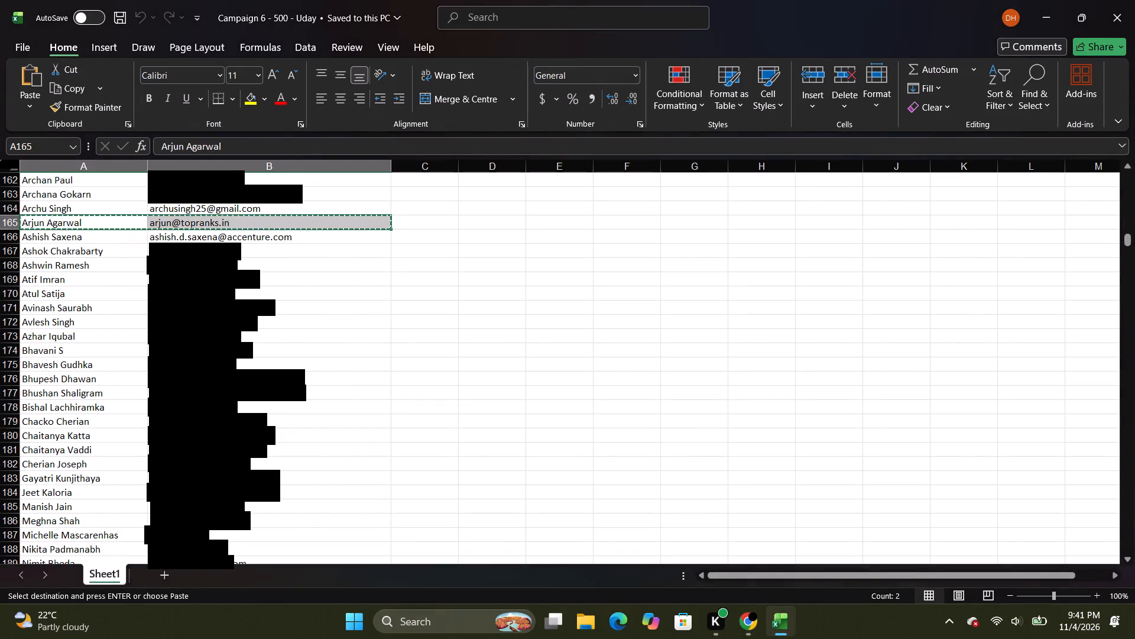
{"action": "left_click", "coordinate": [98, 238]}
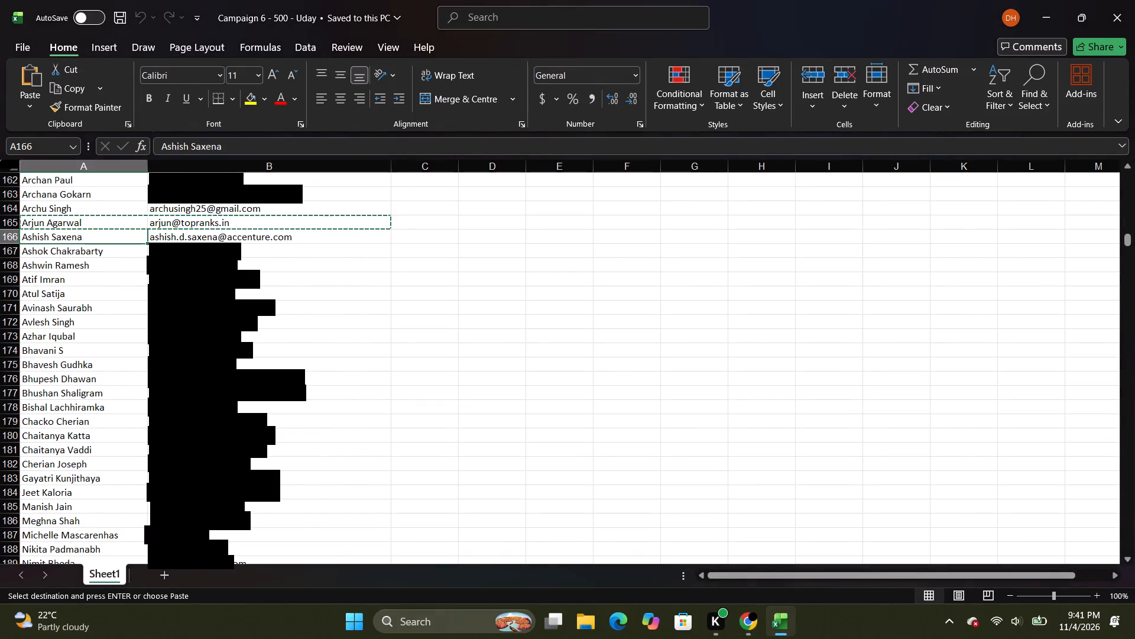
{"action": "key", "text": "shift+Right"}
{"action": "key", "text": "ctrl+c"}
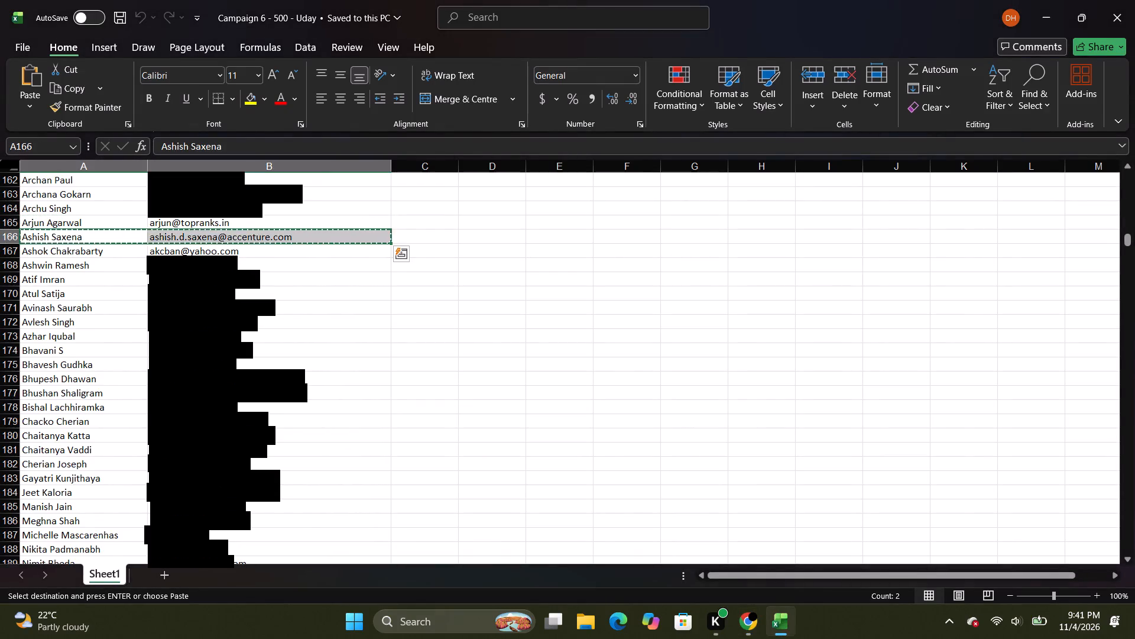
Back in Chrome, start a new company entry with the row 166 contact's email address and accenture.com as the website.
{"action": "key", "text": "alt+Tab"}
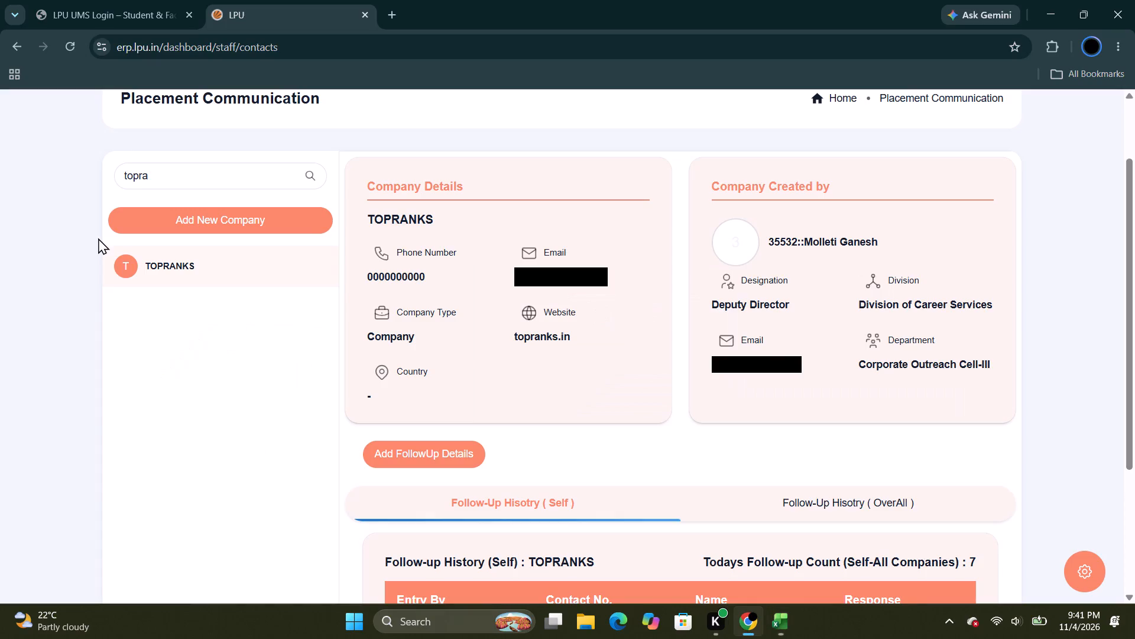
{"action": "left_click", "coordinate": [260, 215]}
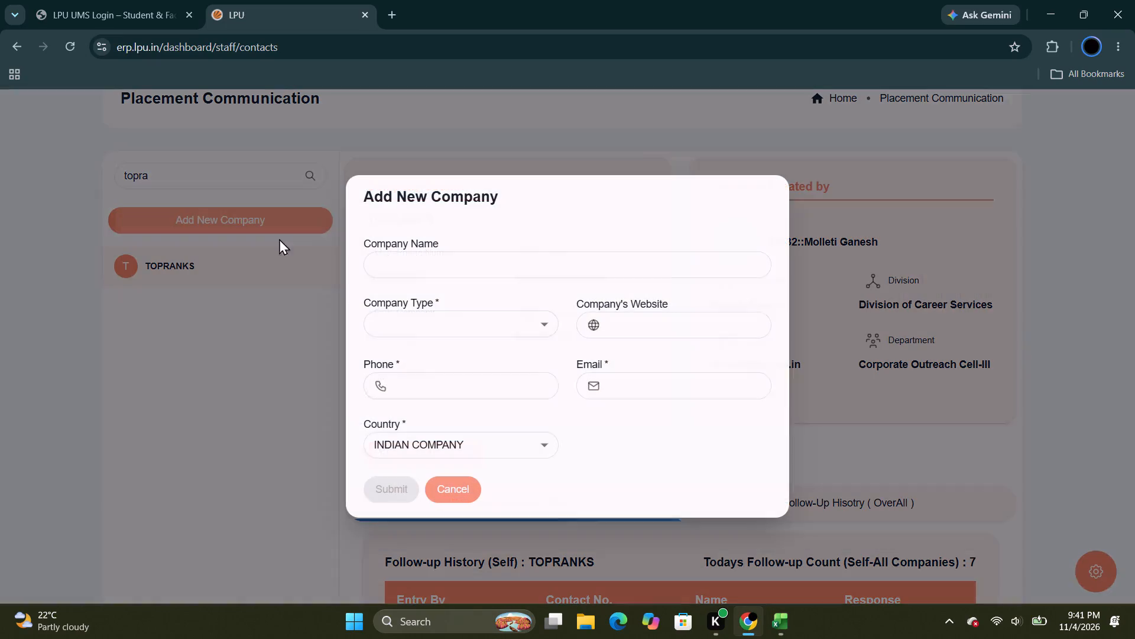
{"action": "left_click", "coordinate": [674, 376]}
{"action": "key", "text": "ctrl+v"}
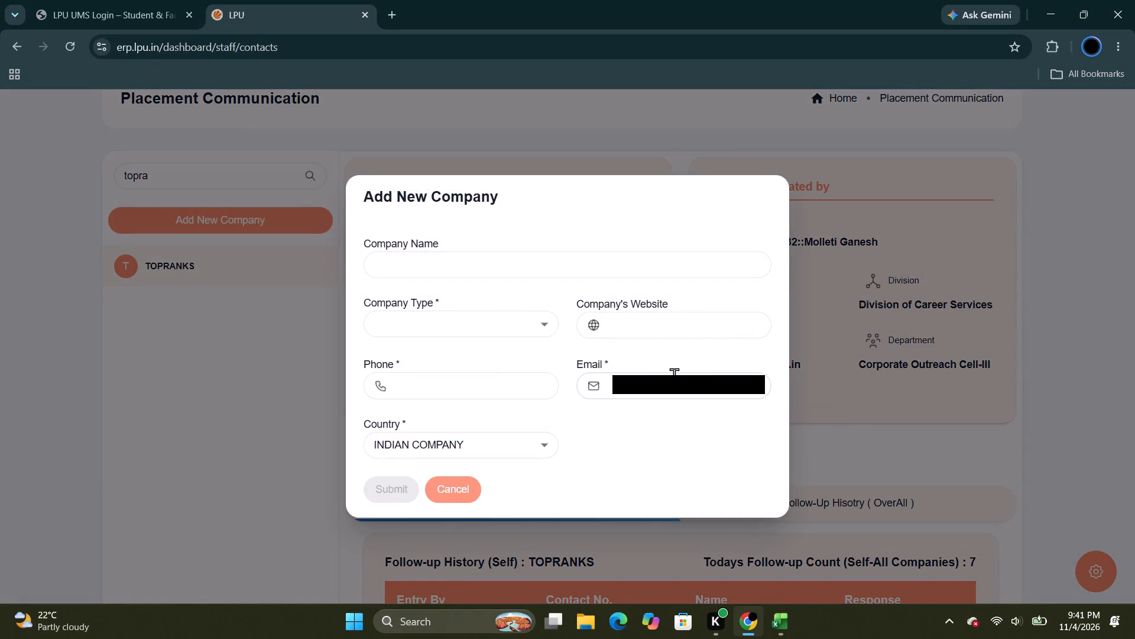
{"action": "scroll", "coordinate": [662, 384], "scroll_direction": "right", "scroll_amount": 1}
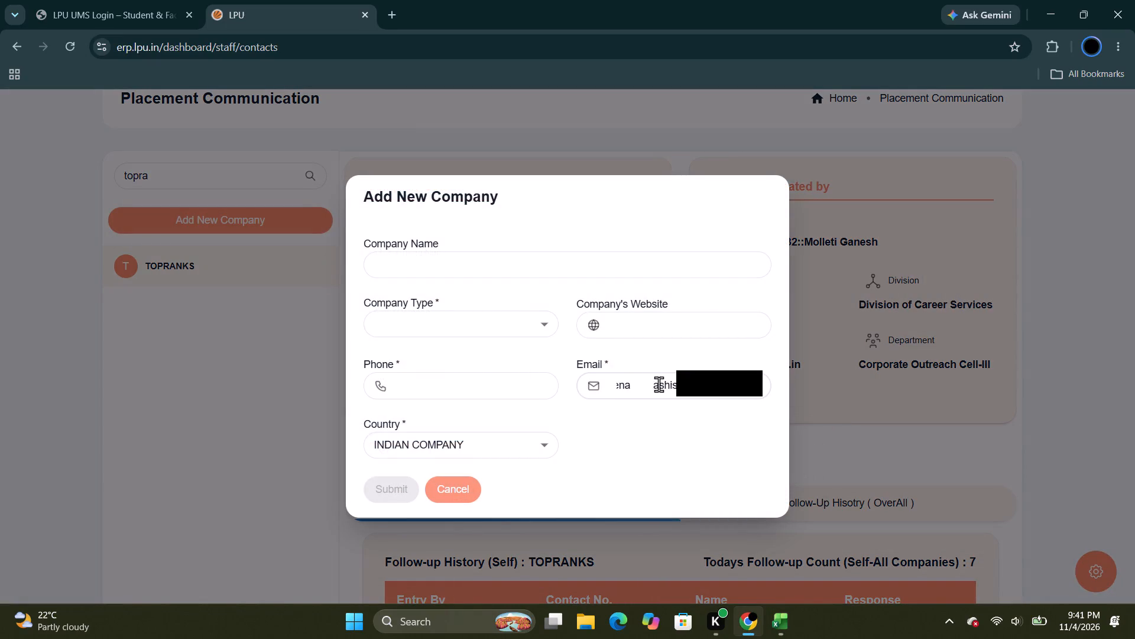
{"action": "left_click_drag", "start_coordinate": [654, 382], "coordinate": [447, 390]}
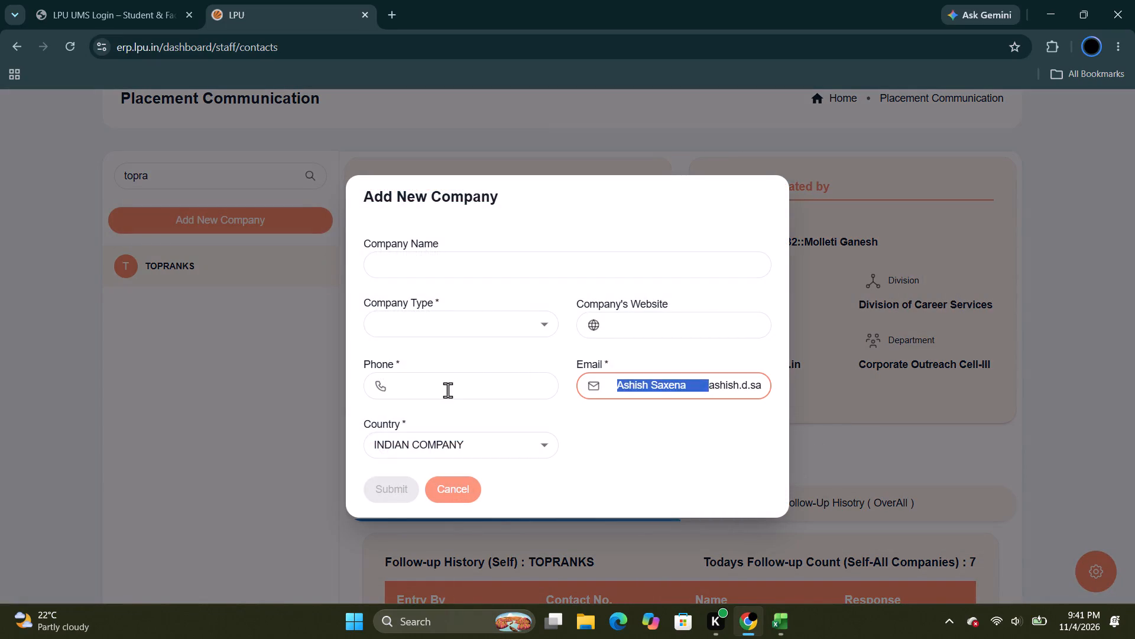
{"action": "key", "text": "BackSpace"}
{"action": "left_click", "coordinate": [703, 315]}
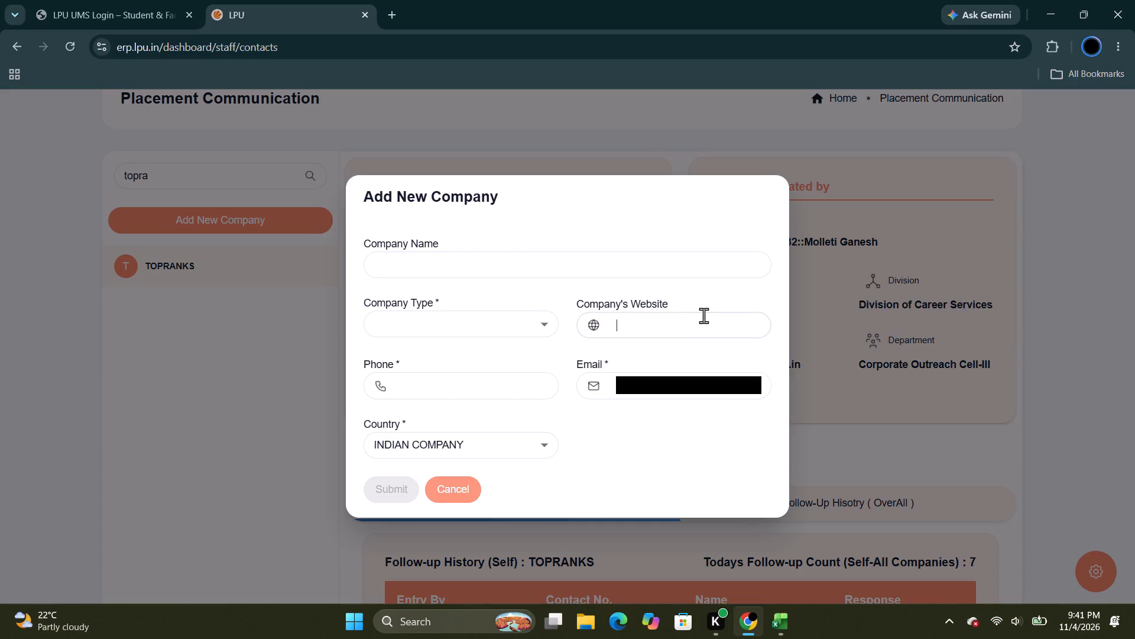
{"action": "key", "text": "ctrl+v"}
{"action": "left_click_drag", "start_coordinate": [693, 321], "coordinate": [438, 341]}
{"action": "key", "text": "BackSpace"}
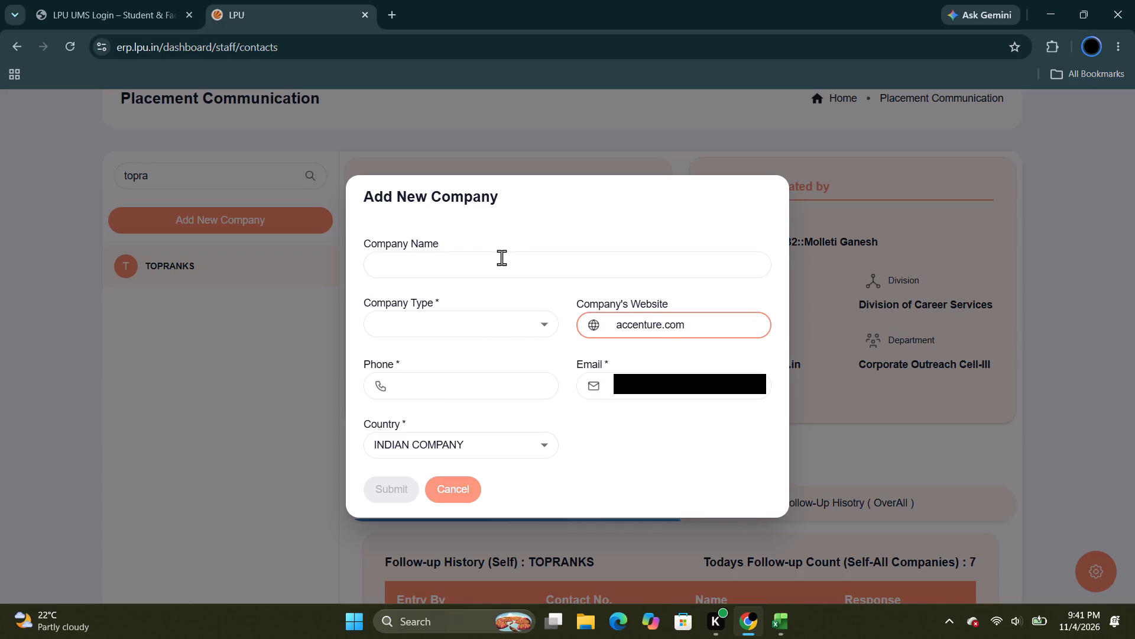
Enter ACCENTURE as the new company's name, trimming it from the pasted contact details.
{"action": "left_click", "coordinate": [501, 259]}
{"action": "key", "text": "ctrl+v"}
{"action": "key", "text": "BackSpace"}
{"action": "key", "text": "BackSpace"}
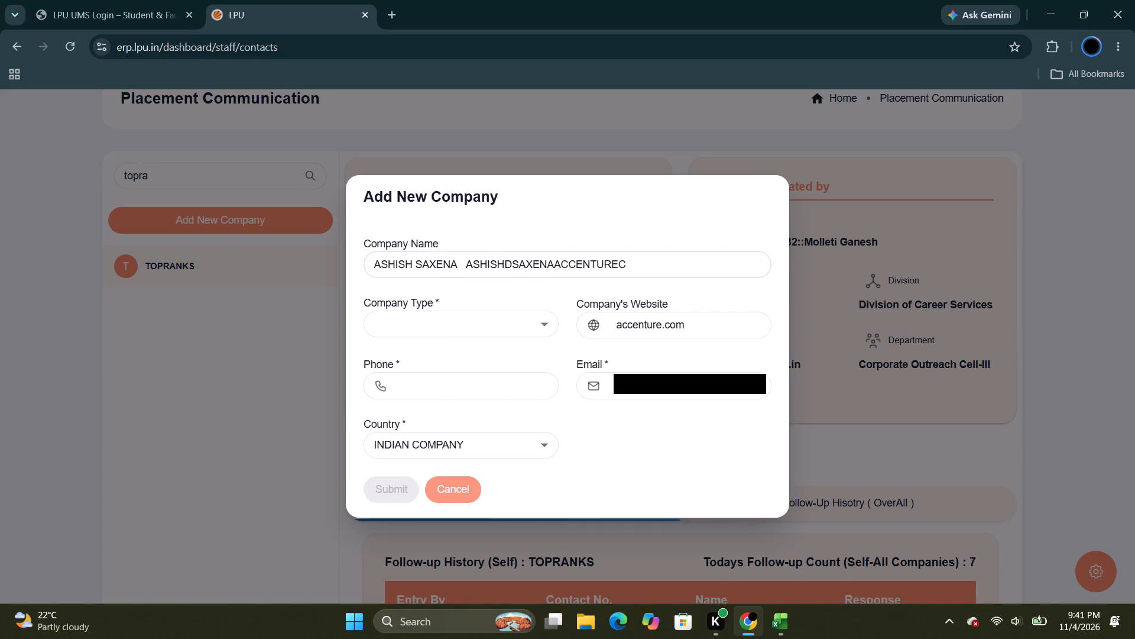
{"action": "key", "text": "BackSpace"}
{"action": "left_click_drag", "start_coordinate": [554, 263], "coordinate": [371, 270]}
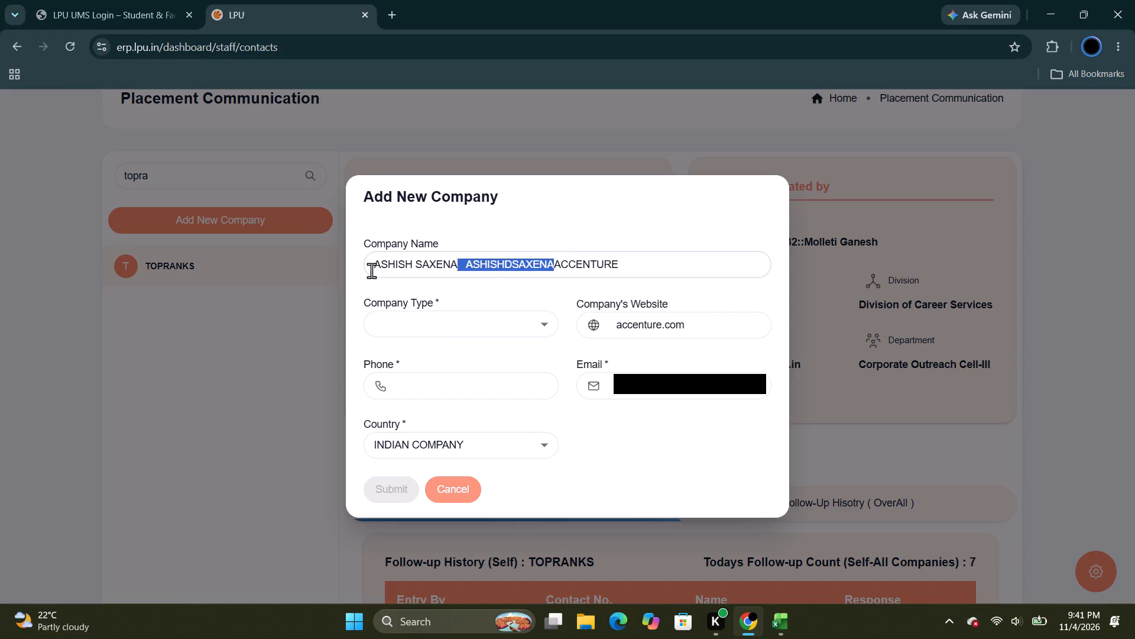
{"action": "left_click_drag", "start_coordinate": [371, 270], "coordinate": [184, 283]}
{"action": "key", "text": "BackSpace"}
Set the company type to Company, enter the all-zero placeholder phone number, and submit the new ACCENTURE entry.
{"action": "left_click", "coordinate": [412, 318]}
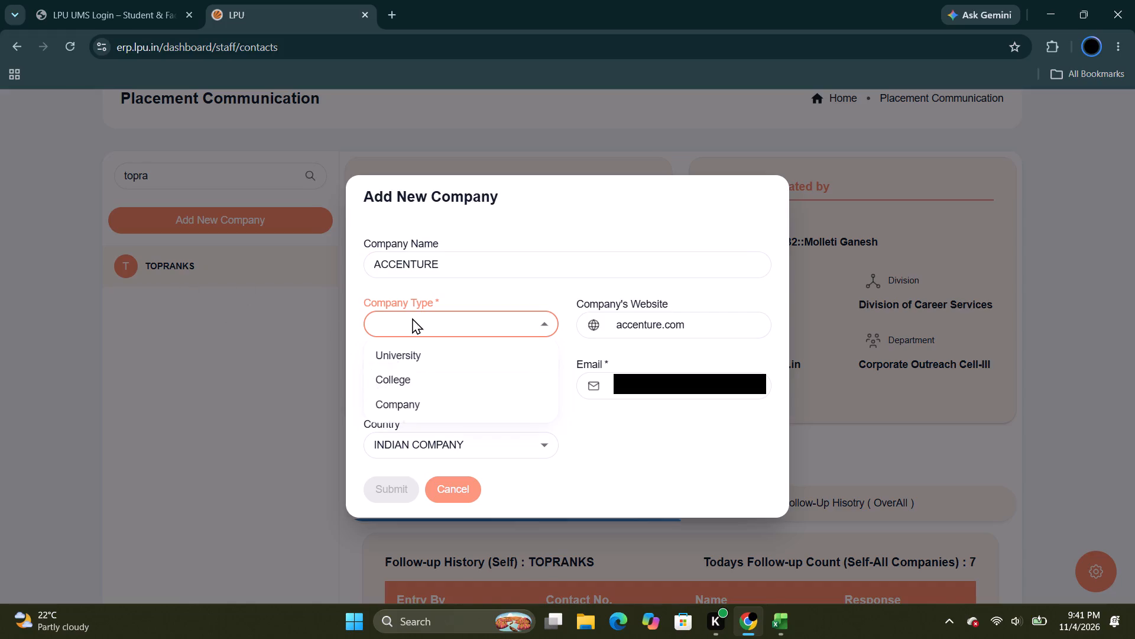
{"action": "left_click", "coordinate": [425, 400]}
{"action": "left_click", "coordinate": [446, 391]}
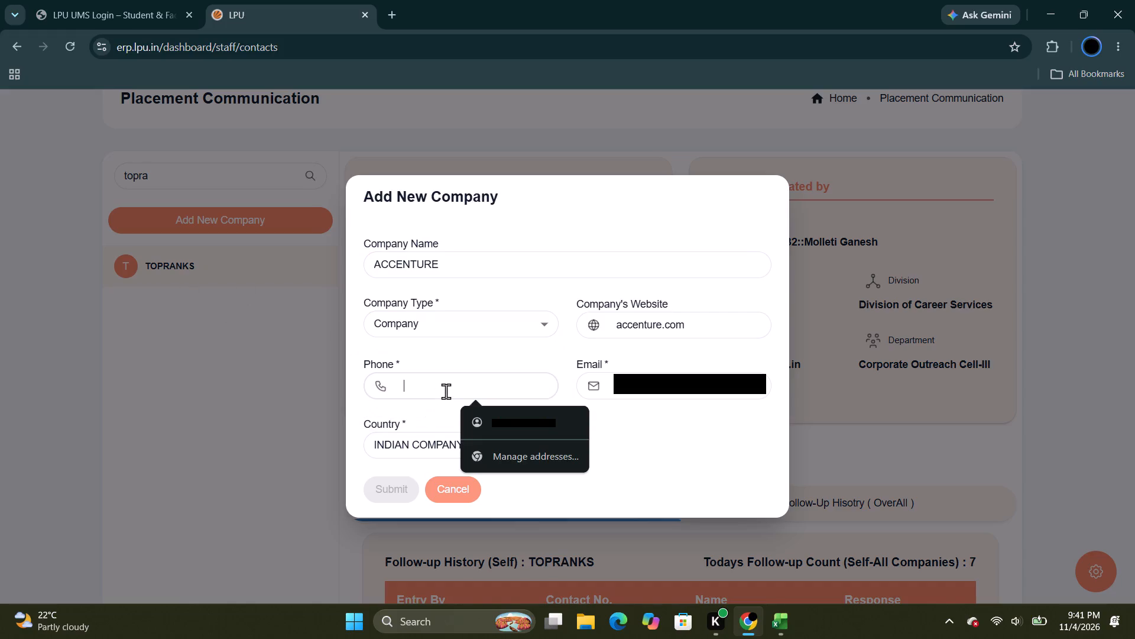
{"action": "type", "text": "000"}
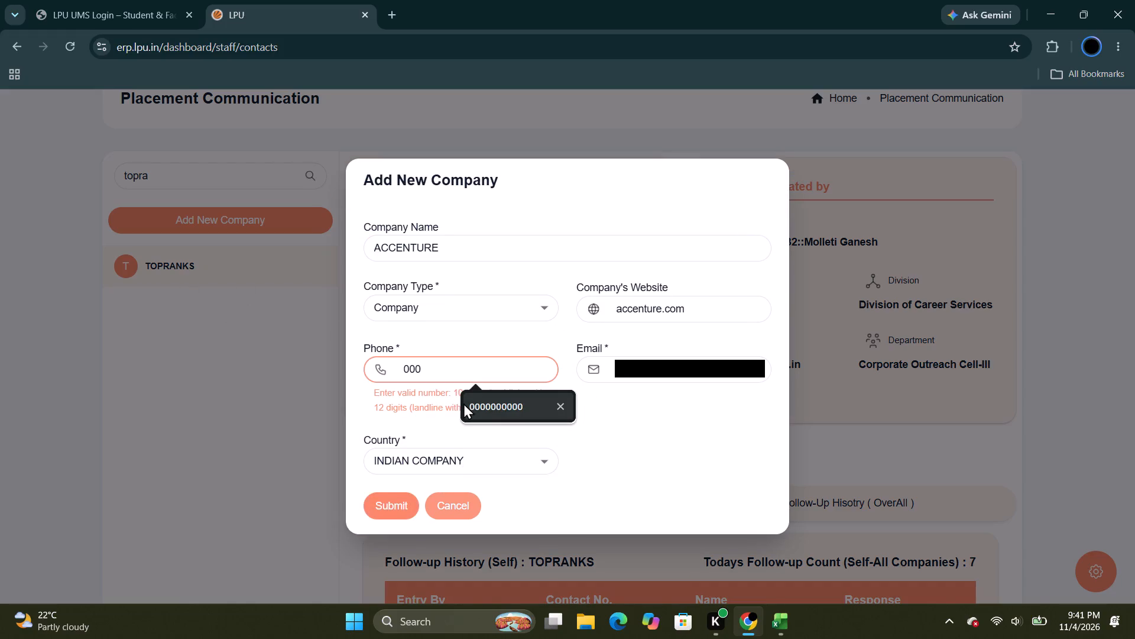
{"action": "left_click", "coordinate": [491, 404]}
{"action": "left_click", "coordinate": [394, 483]}
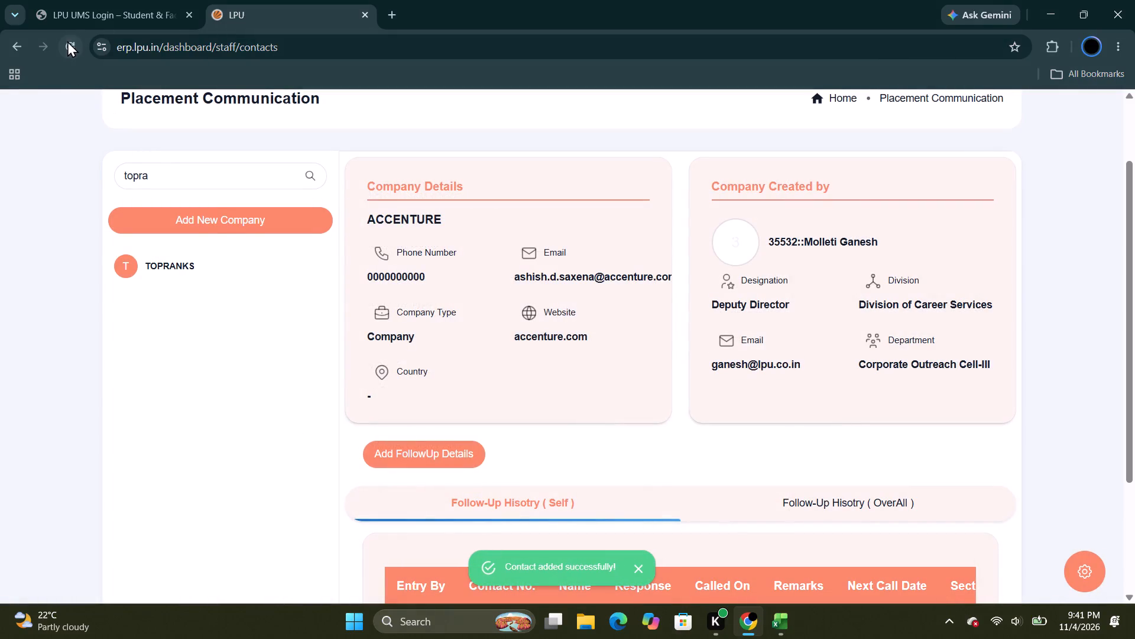
Reload the contacts page, search for accenture, and open the first ACCENTURE entry.
{"action": "left_click", "coordinate": [67, 41]}
{"action": "left_click", "coordinate": [186, 189]}
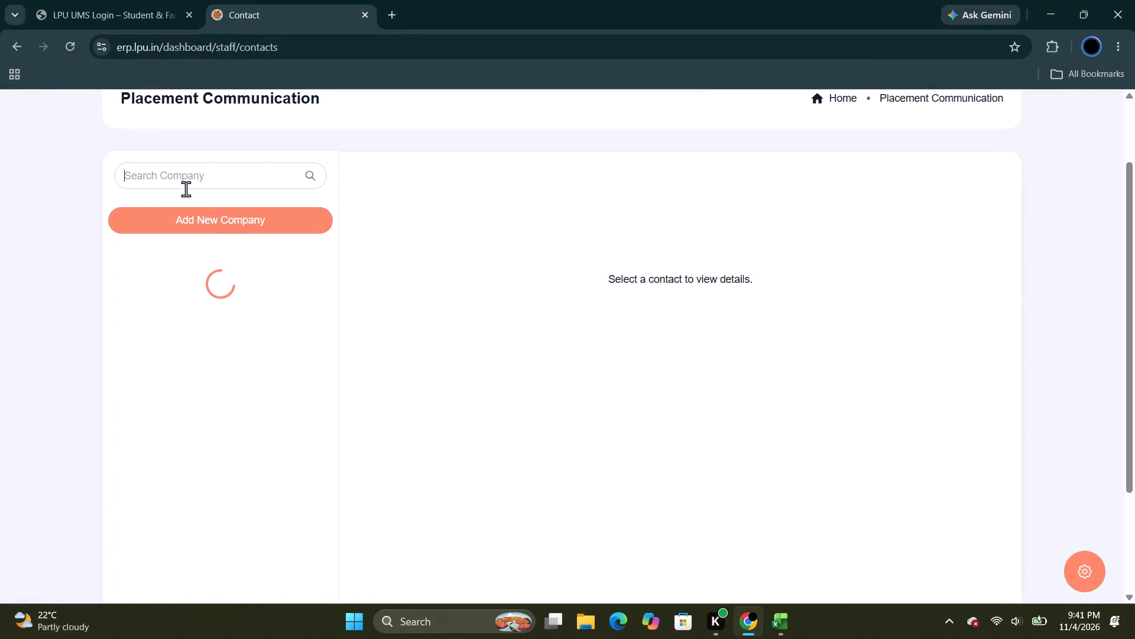
{"action": "type", "text": "accenture"}
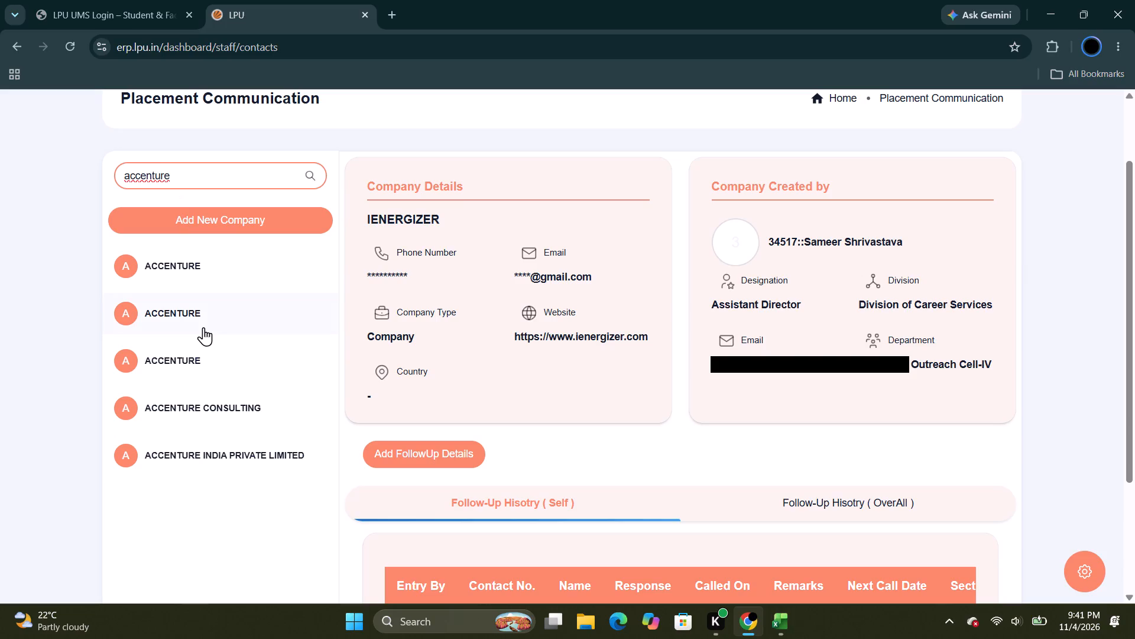
{"action": "left_click", "coordinate": [229, 281]}
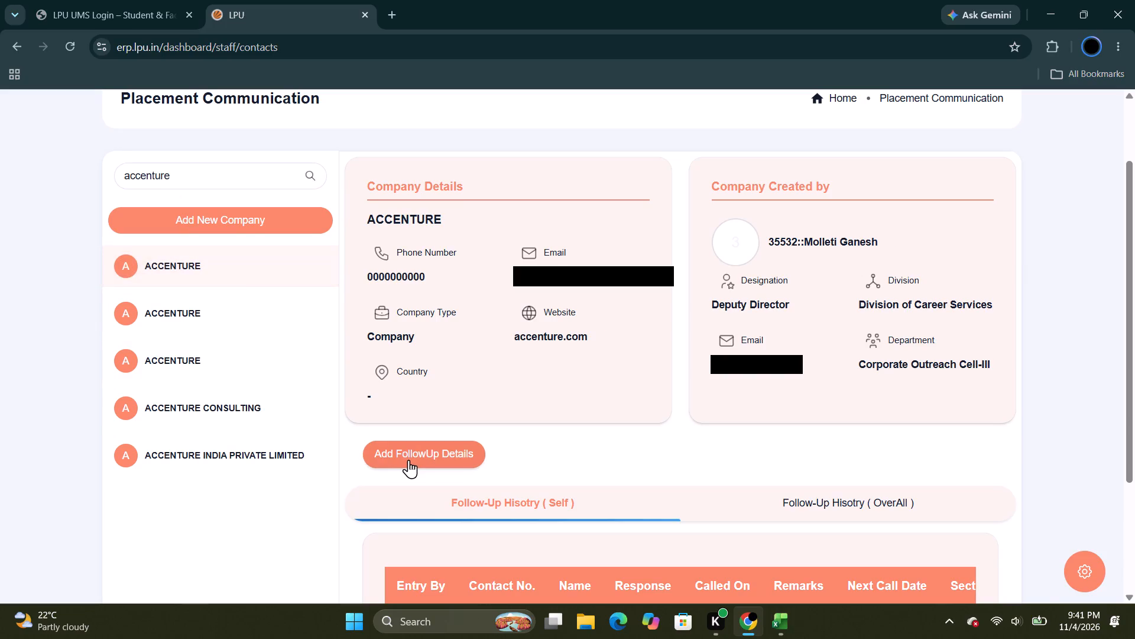
Start an Email follow-up for ACCENTURE and fill in the row 166 contact's name and email address, trimmed from the pasted details.
{"action": "key", "text": "alt+Tab"}
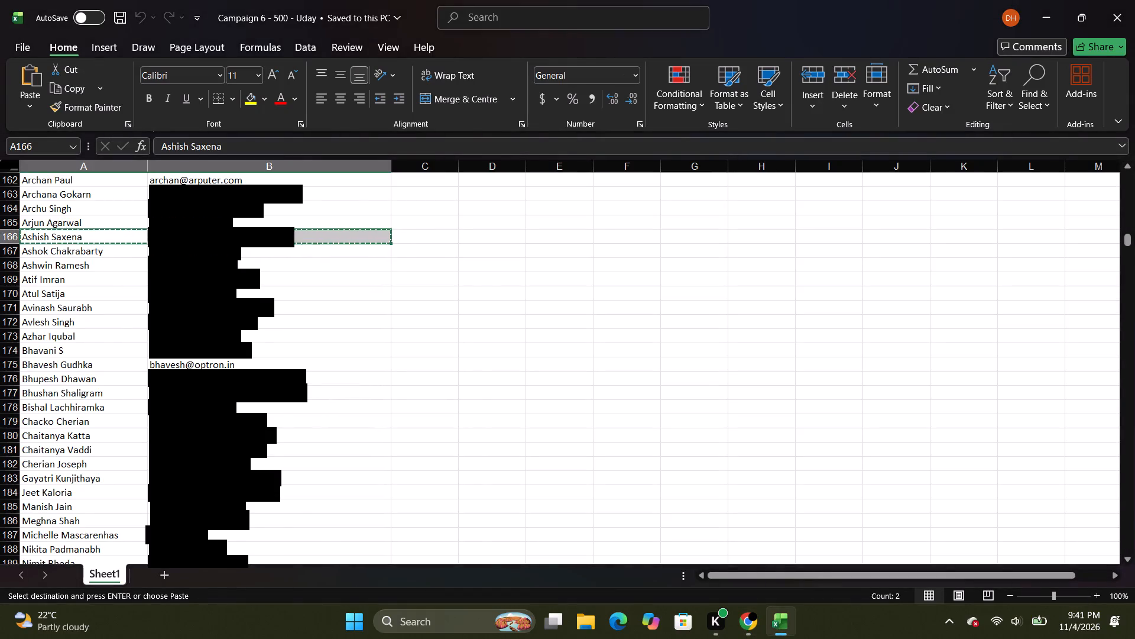
{"action": "key", "text": "alt+Tab"}
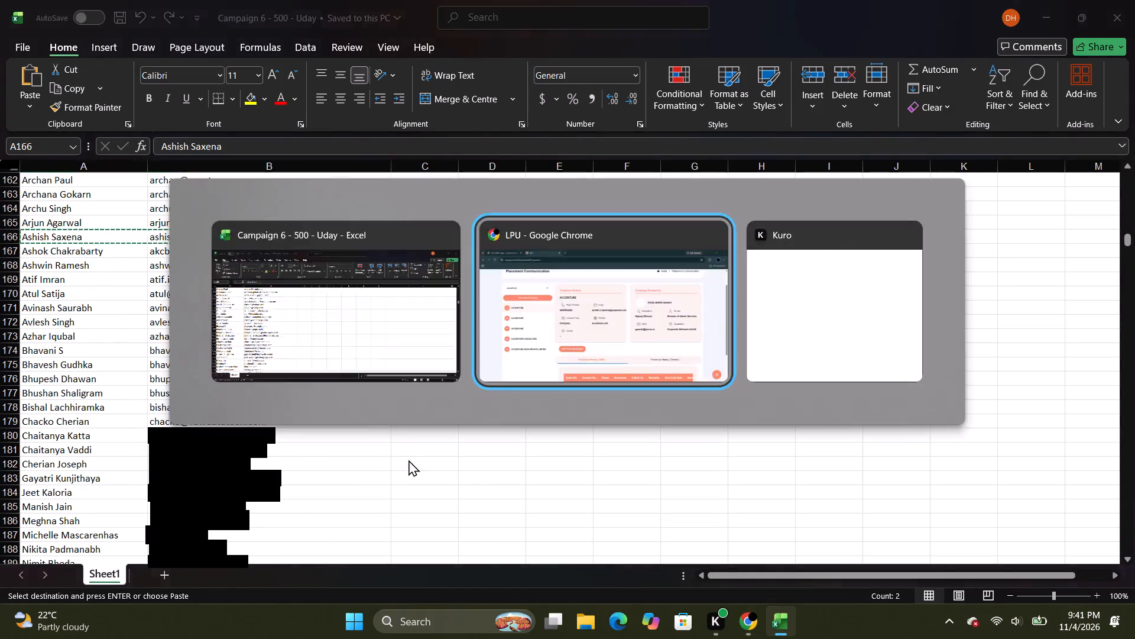
{"action": "left_click", "coordinate": [455, 447]}
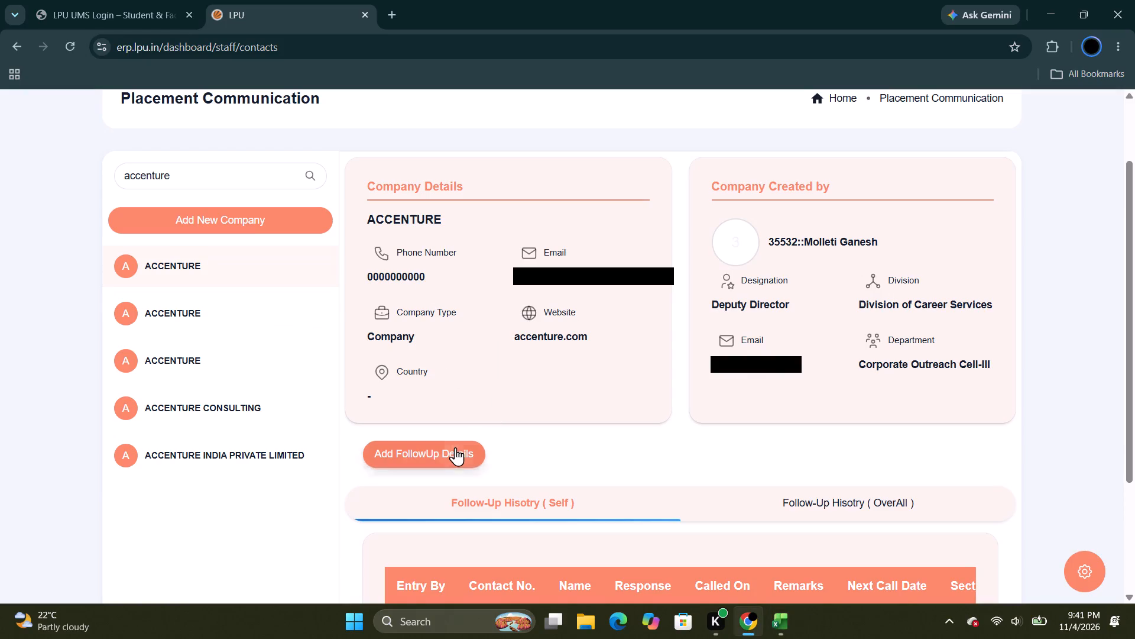
{"action": "left_click", "coordinate": [297, 204]}
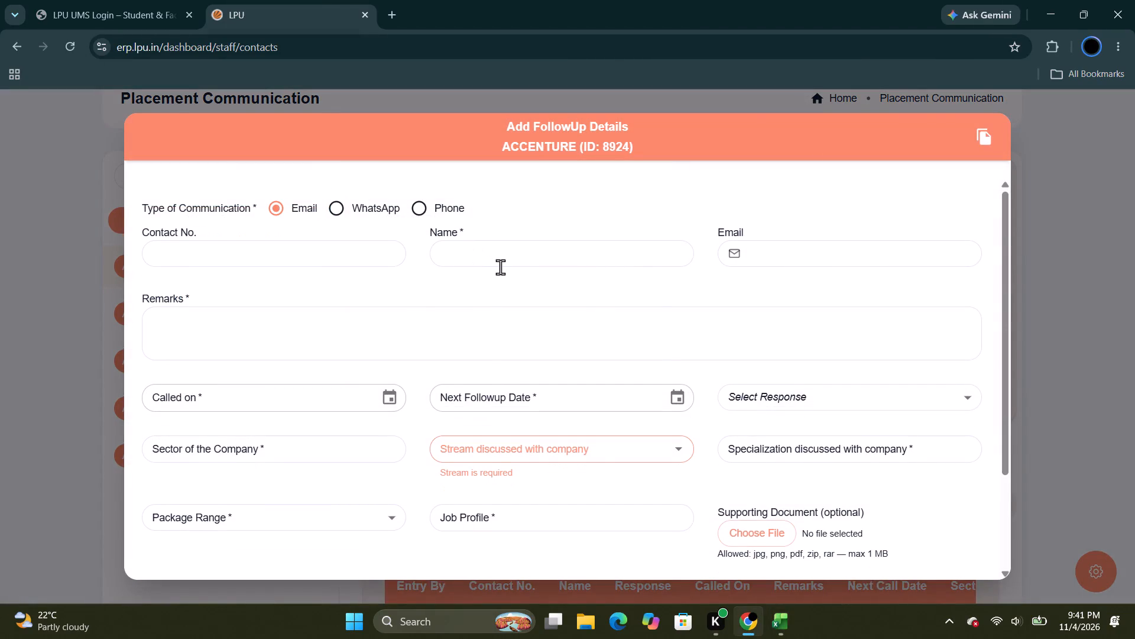
{"action": "left_click", "coordinate": [500, 267]}
{"action": "key", "text": "ctrl+v"}
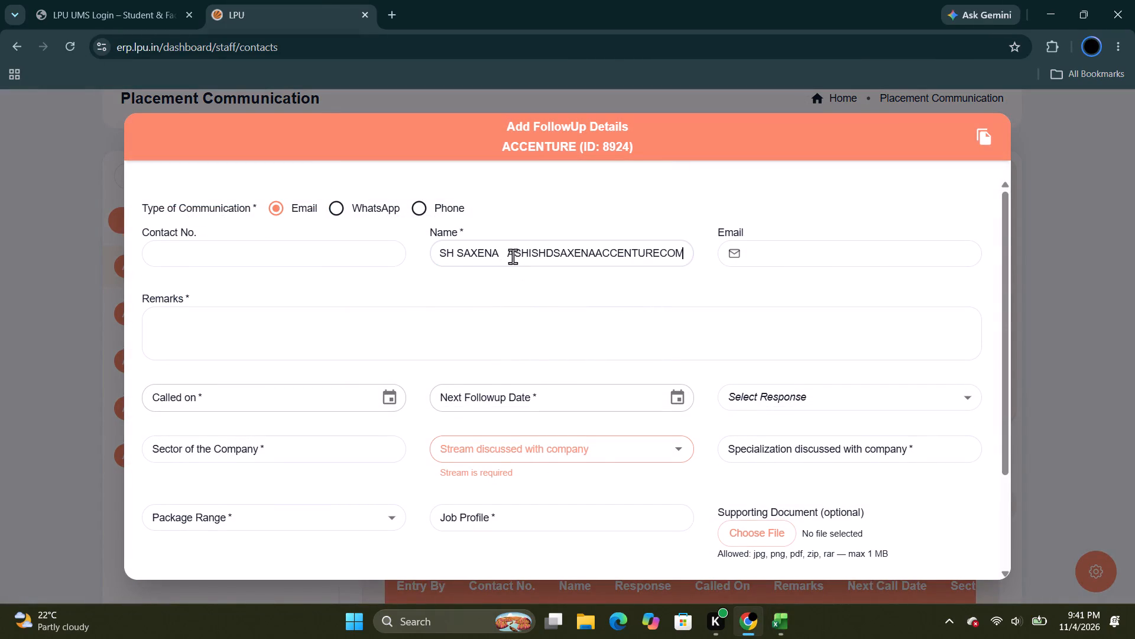
{"action": "left_click_drag", "start_coordinate": [510, 253], "coordinate": [904, 276]}
{"action": "key", "text": "BackSpace"}
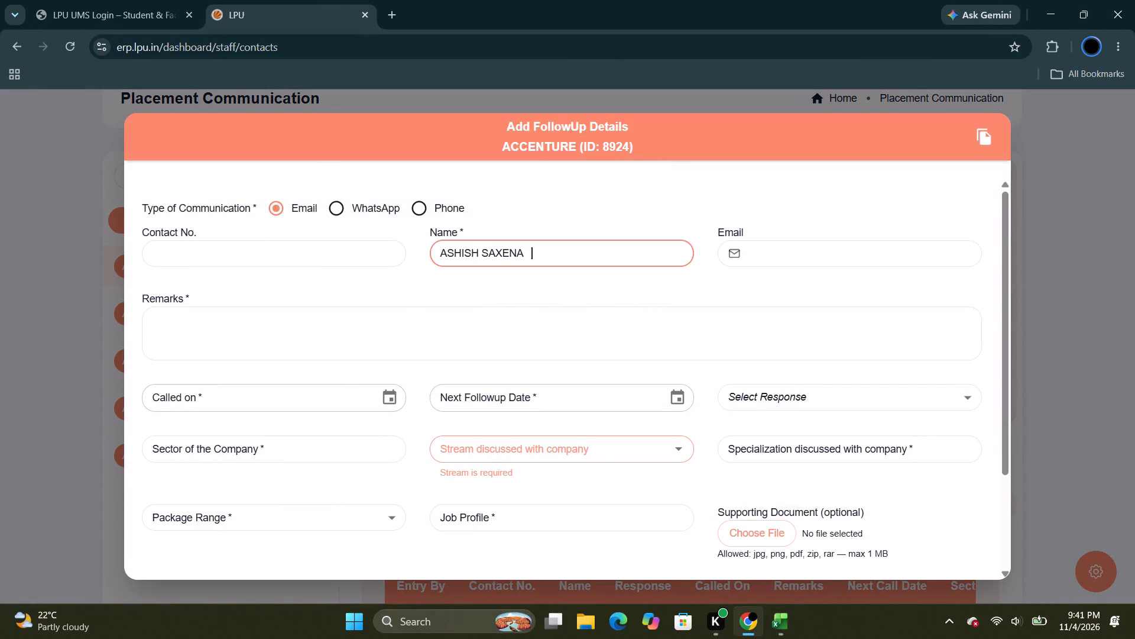
{"action": "left_click", "coordinate": [871, 253]}
{"action": "key", "text": "ctrl+v"}
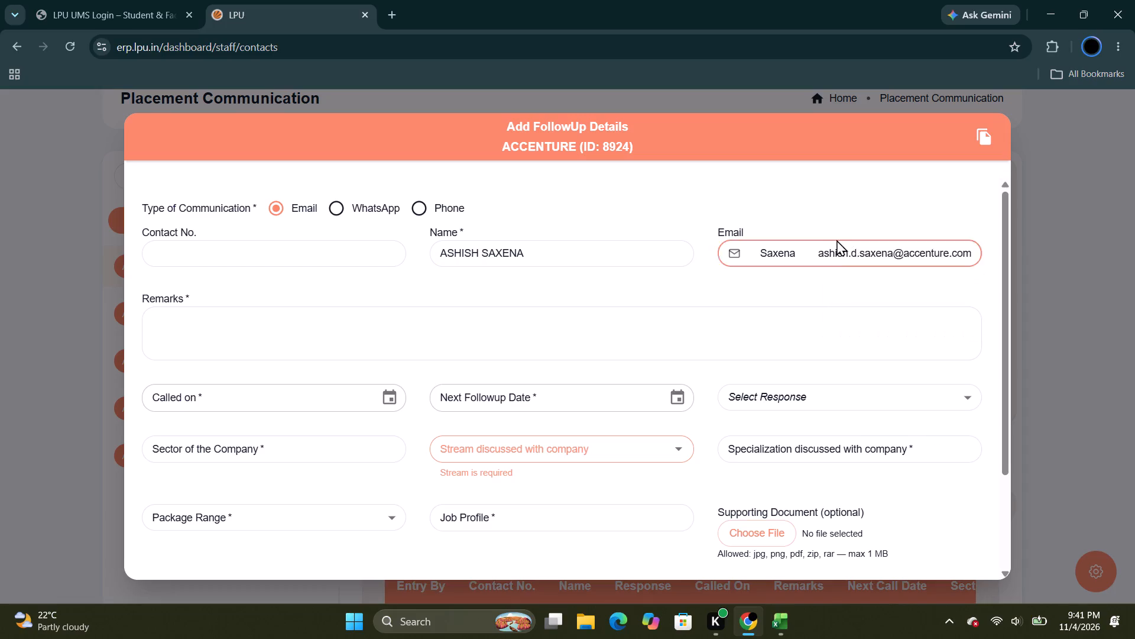
{"action": "left_click_drag", "start_coordinate": [815, 254], "coordinate": [559, 319]}
{"action": "key", "text": "BackSpace"}
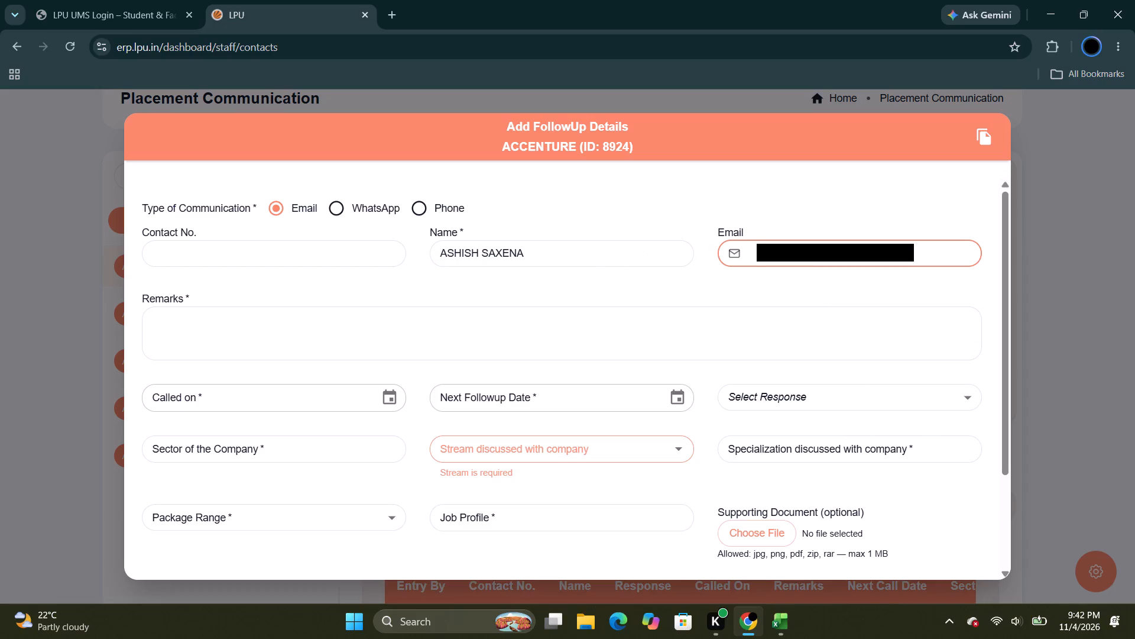
Enter the remark "email haas been sent", with Called on 31/10/2026 and Next Followup Date 06/11/2026.
{"action": "left_click", "coordinate": [544, 331]}
{"action": "type", "text": "email haas been sent"}
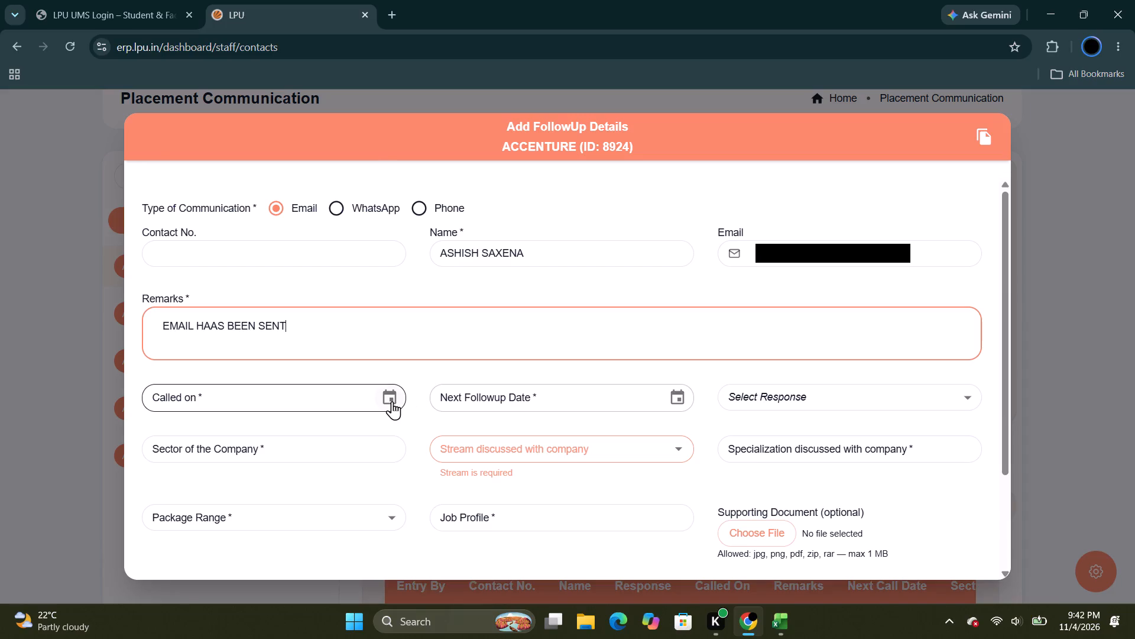
{"action": "left_click", "coordinate": [392, 401]}
{"action": "left_click", "coordinate": [319, 172]}
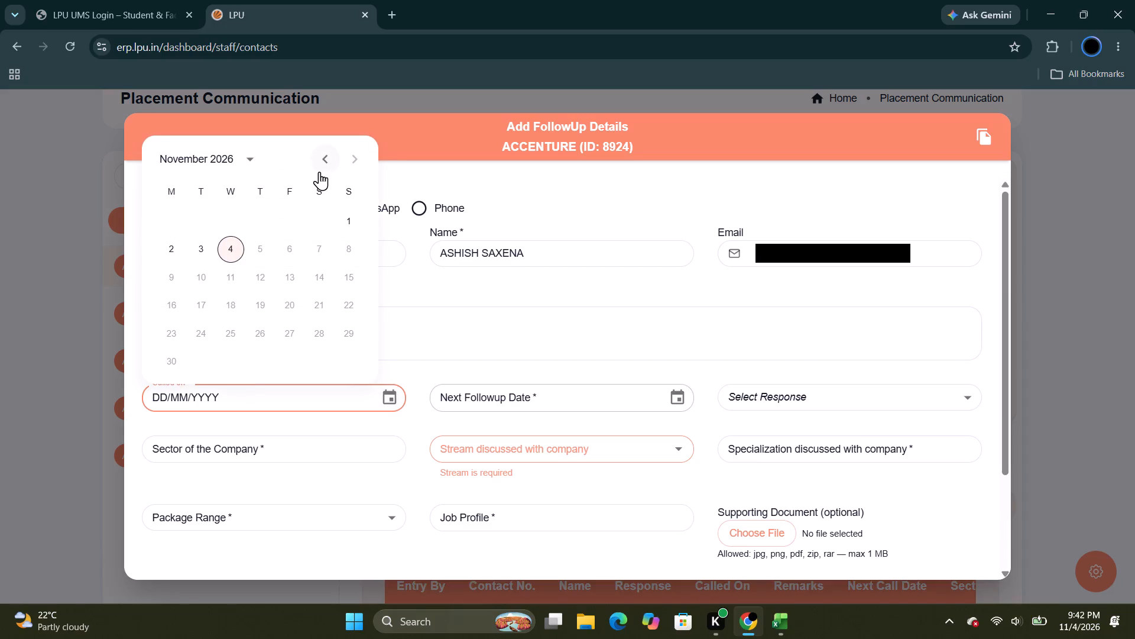
{"action": "left_click", "coordinate": [305, 332]}
{"action": "left_click", "coordinate": [317, 337]}
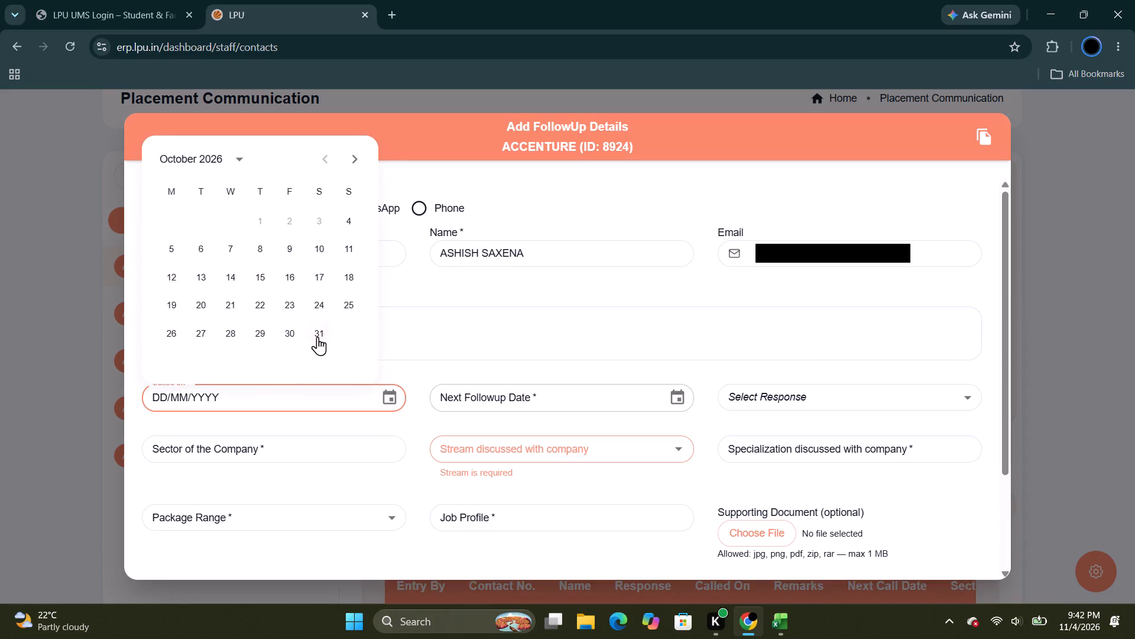
{"action": "left_click", "coordinate": [672, 393]}
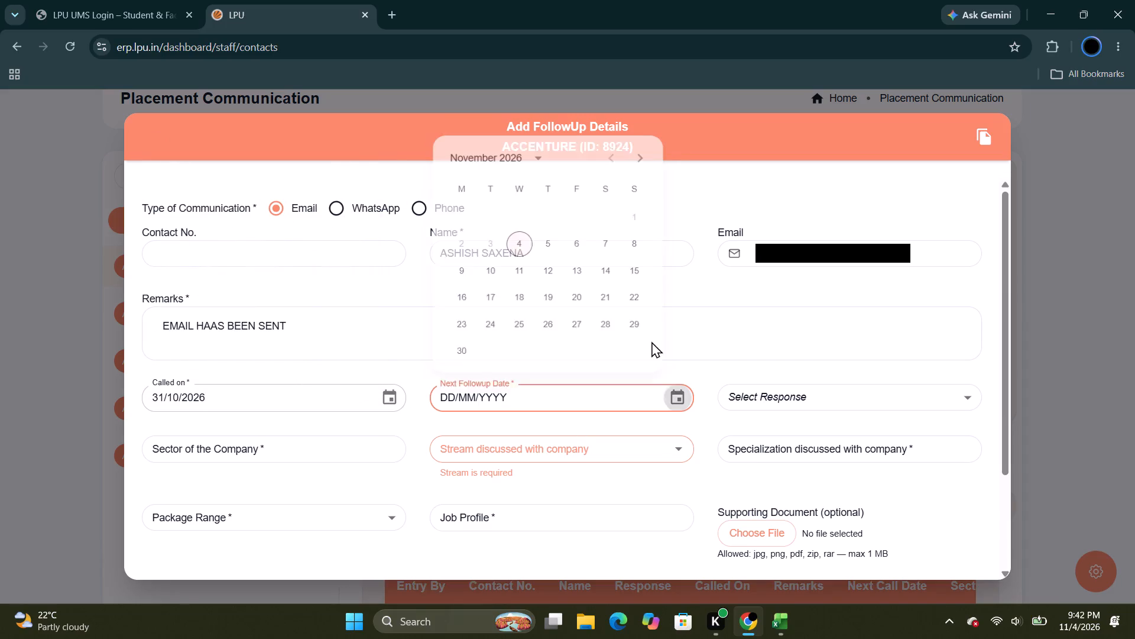
{"action": "left_click", "coordinate": [575, 244]}
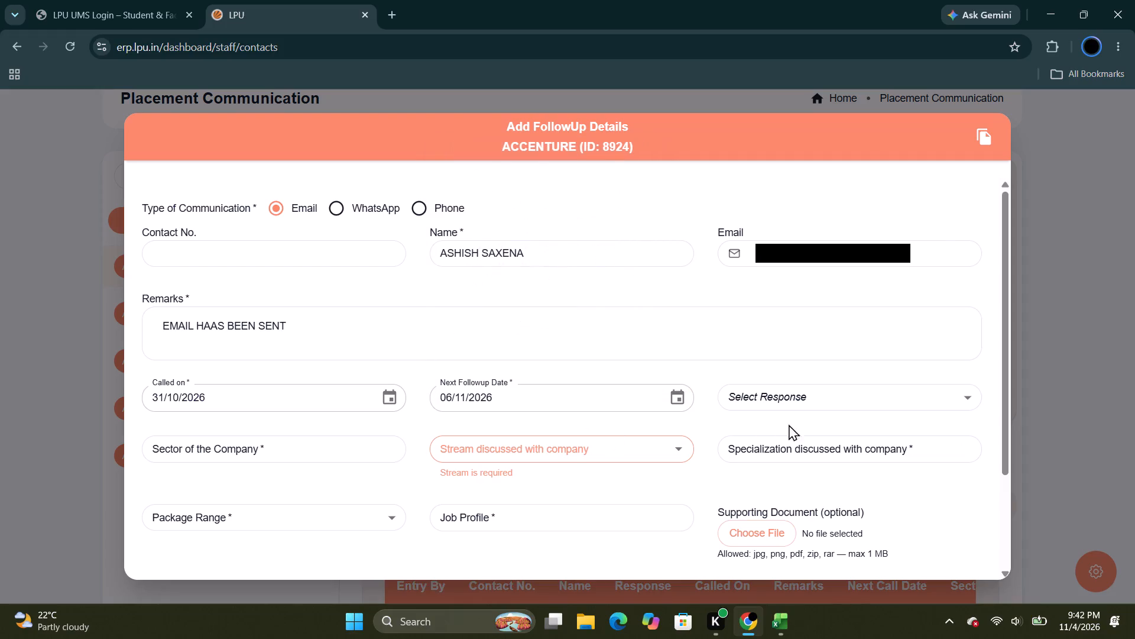
Set the response to Cold, the sector to IT CONSULTING DIGITAL SOLUTIONS SOFTWARE SERVICES AND AI LED TRANSFORMATION, and the stream to CSE/IT.
{"action": "left_click_drag", "start_coordinate": [812, 403], "coordinate": [784, 469]}
{"action": "left_click", "coordinate": [784, 469]}
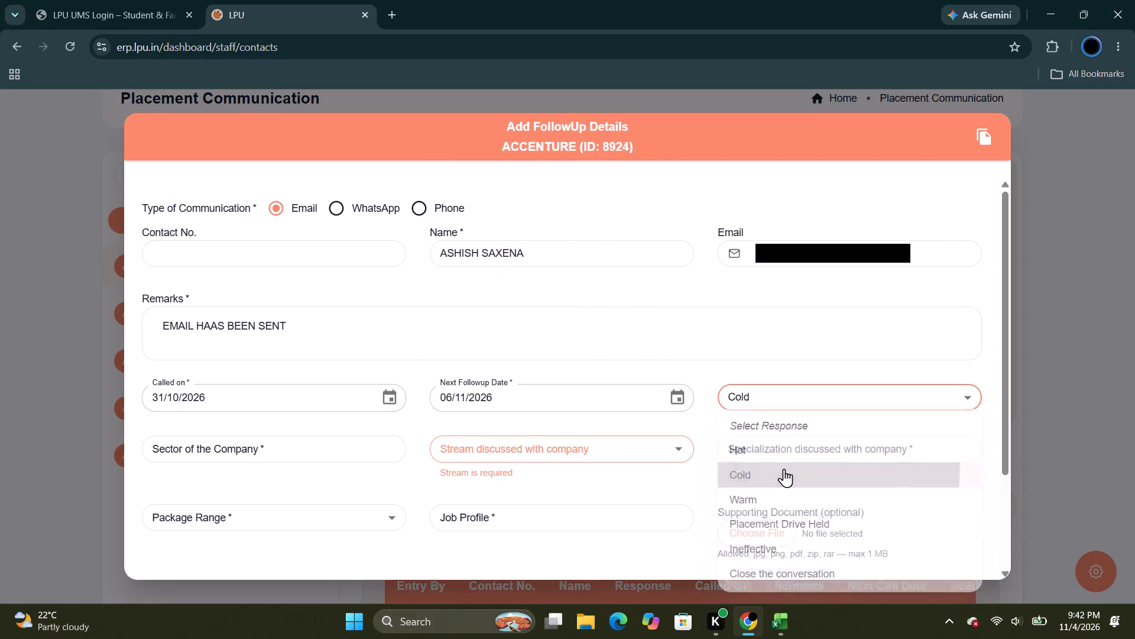
{"action": "left_click", "coordinate": [293, 457]}
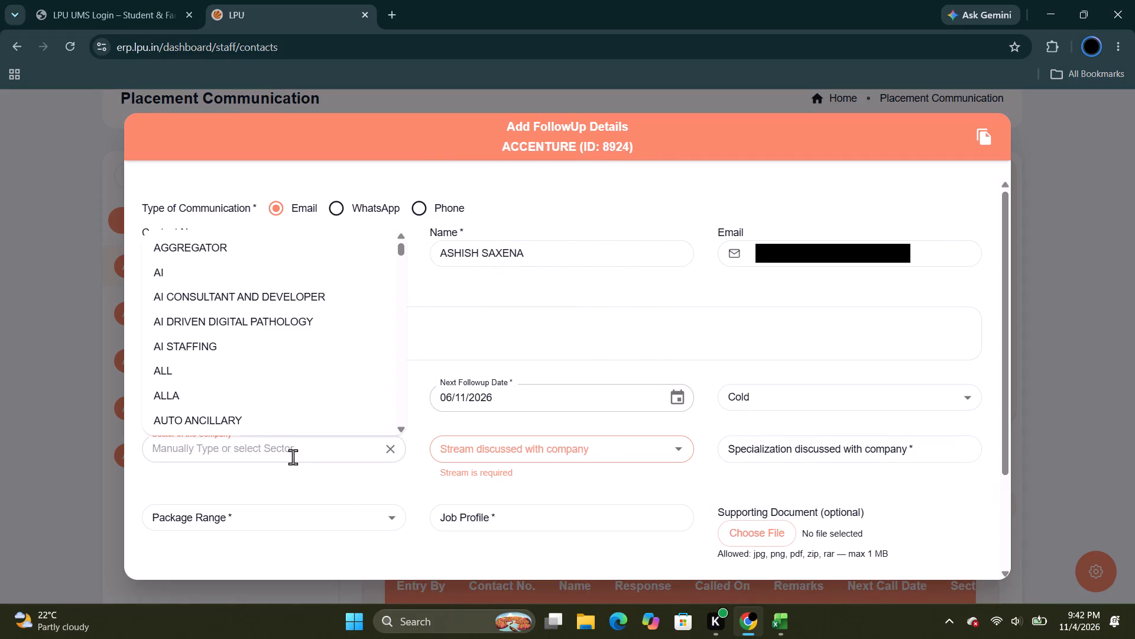
{"action": "type", "text": "softw"}
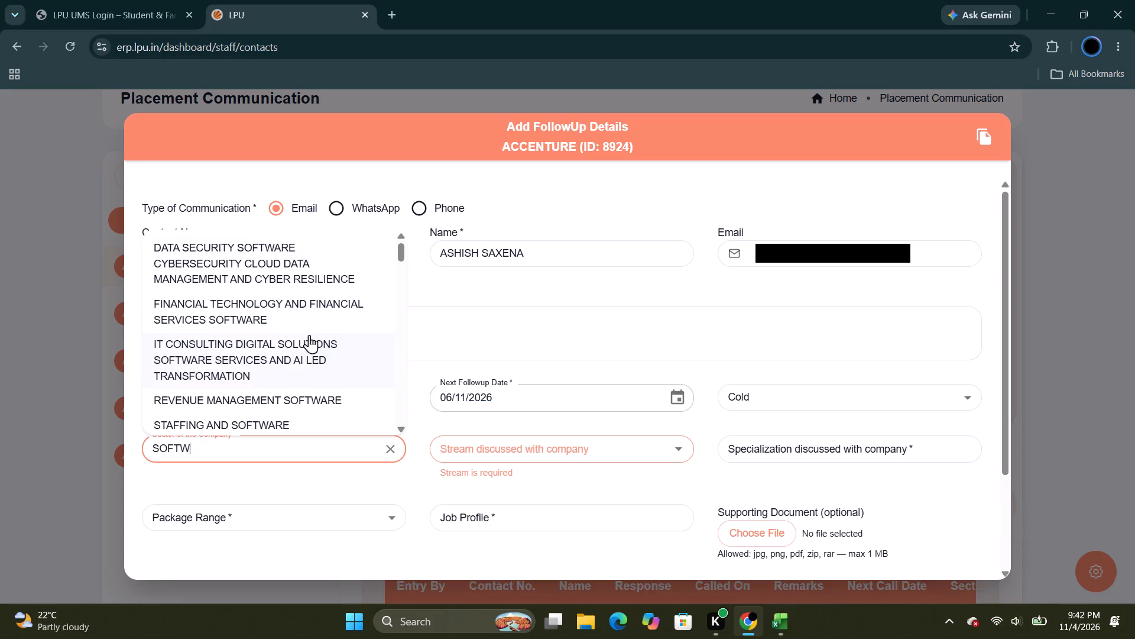
{"action": "left_click", "coordinate": [272, 345]}
{"action": "left_click", "coordinate": [567, 455]}
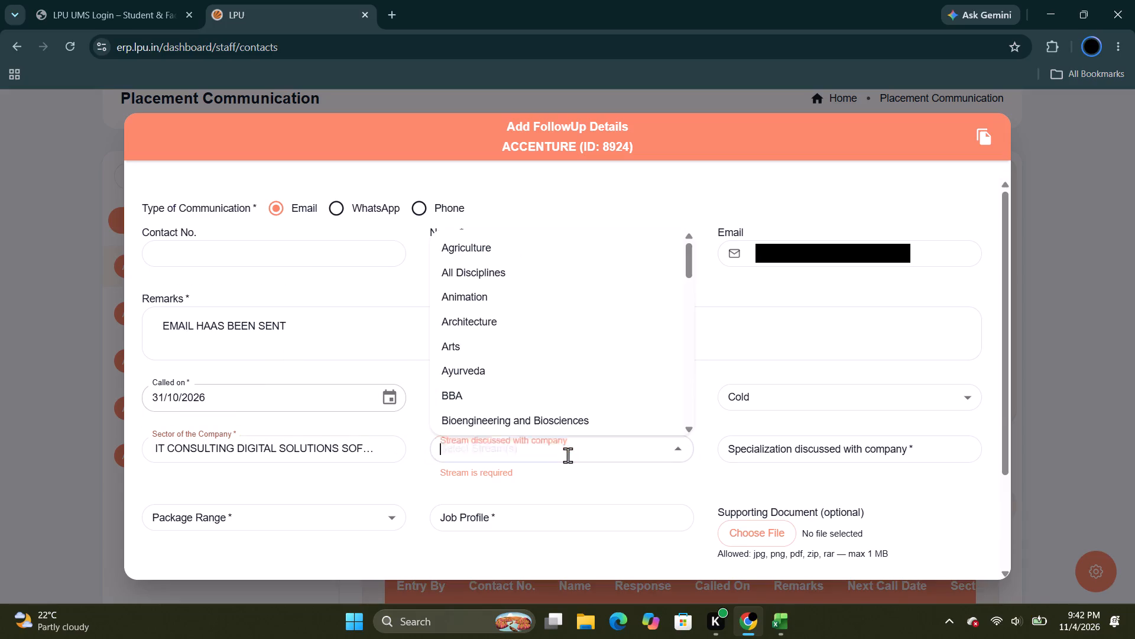
{"action": "type", "text": "it"}
{"action": "left_click", "coordinate": [466, 515]}
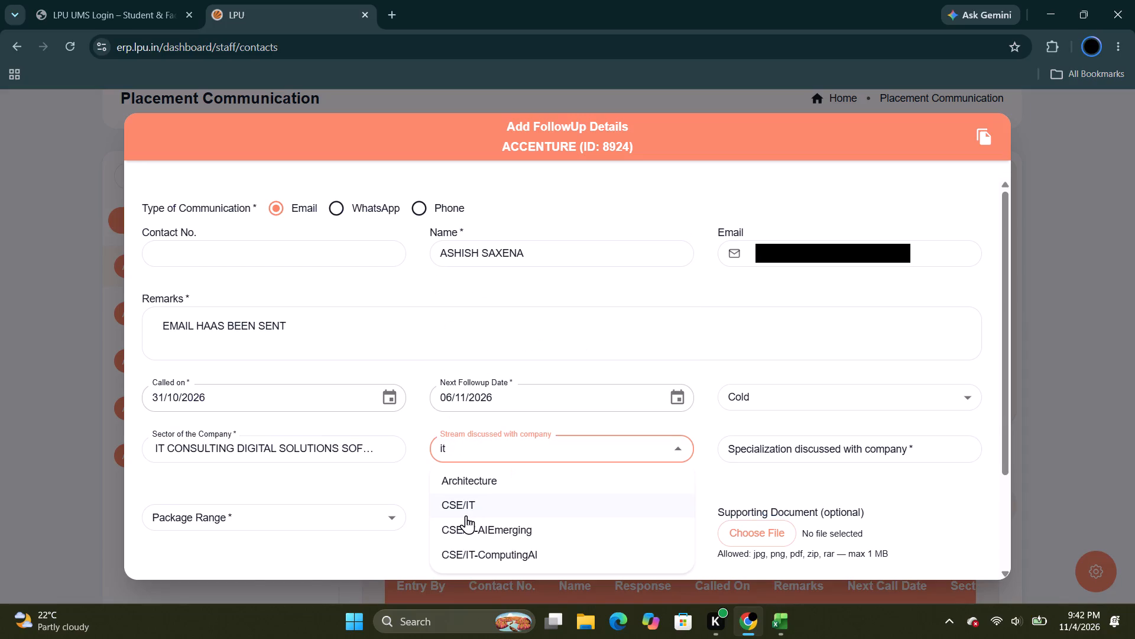
Set the specialization to ALL CSE, the package range to 06-07 Lakh, and the job profile to ASSOCIATE.
{"action": "left_click", "coordinate": [779, 455]}
{"action": "type", "text": "all"}
{"action": "left_click", "coordinate": [751, 269]}
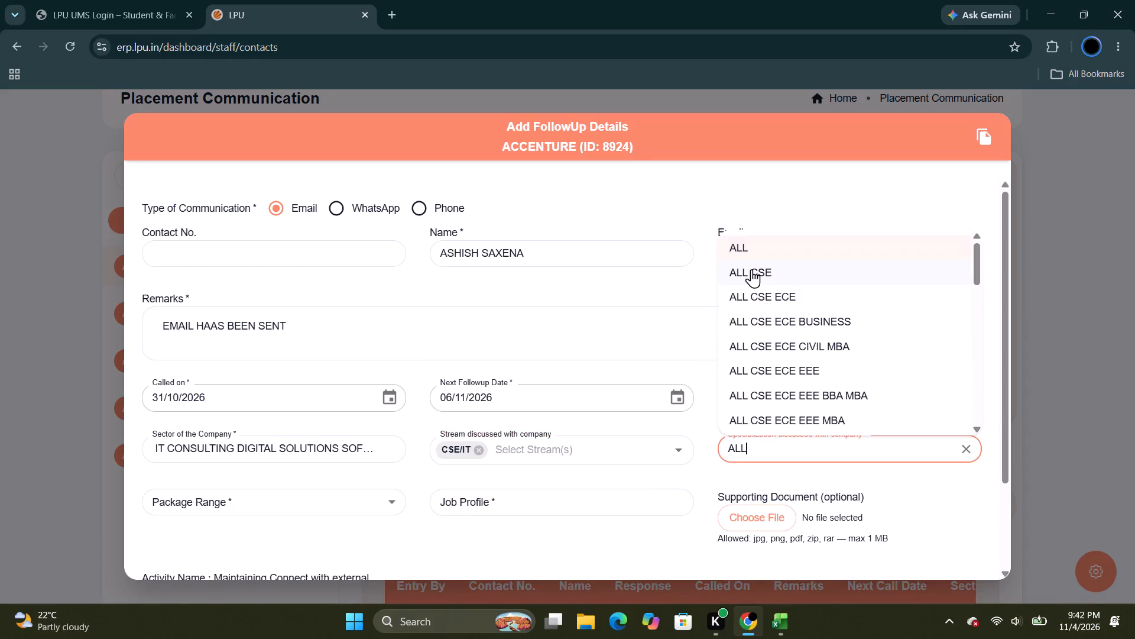
{"action": "left_click", "coordinate": [288, 506]}
{"action": "left_click", "coordinate": [249, 386]}
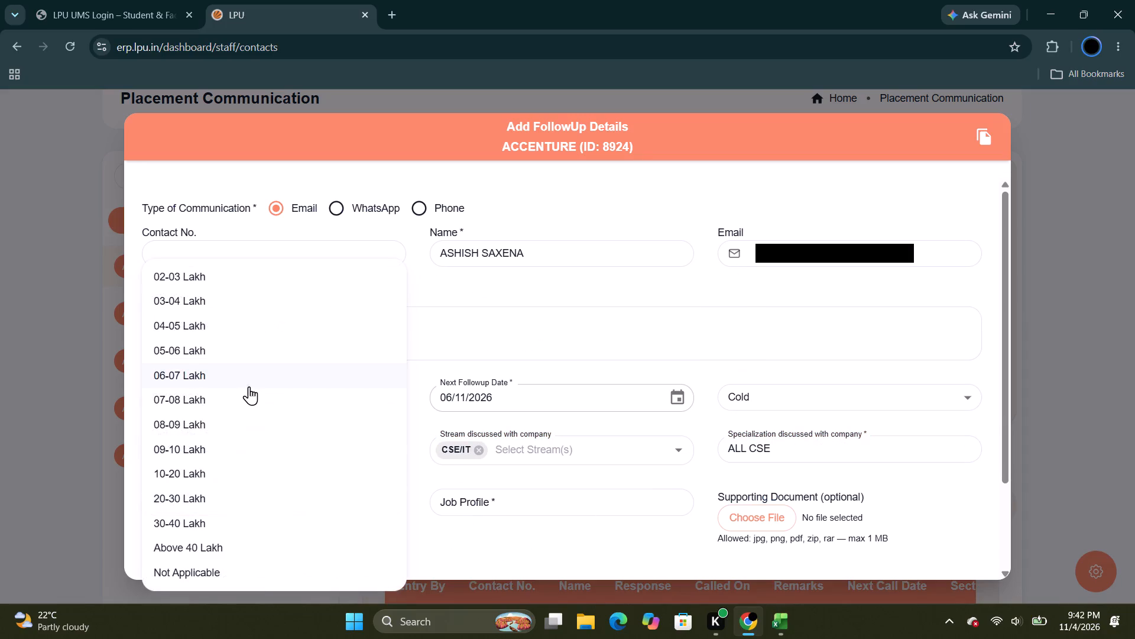
{"action": "left_click", "coordinate": [569, 492]}
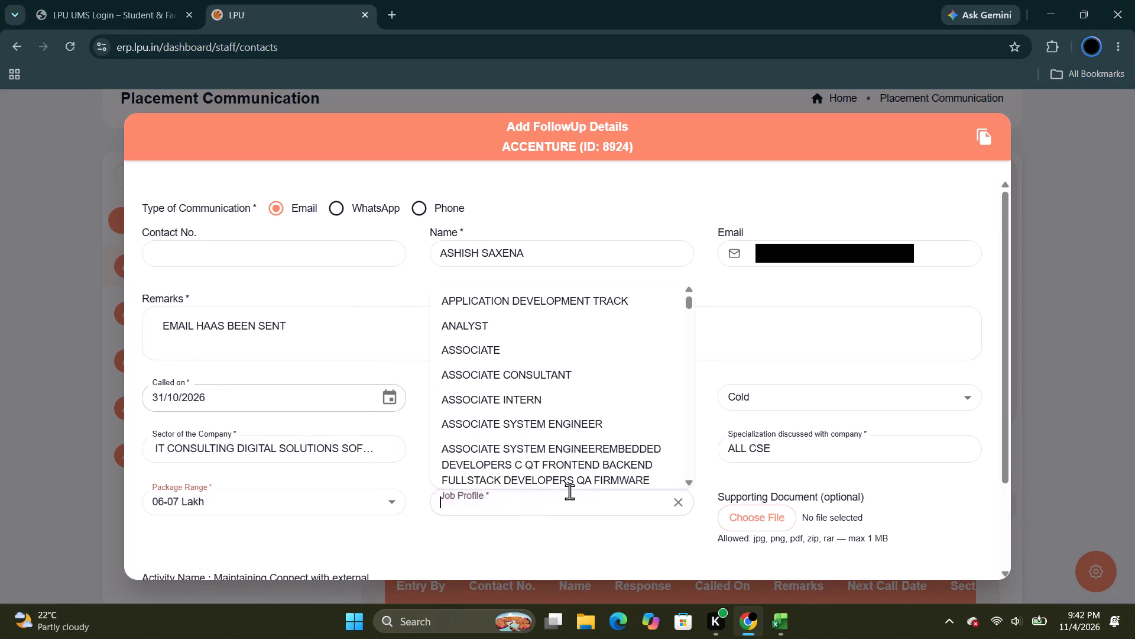
{"action": "left_click", "coordinate": [513, 358]}
Choose Sending Invitation Letters /Greetings as the DPR action and submit the ACCENTURE follow-up.
{"action": "scroll", "coordinate": [513, 358], "scroll_direction": "down", "scroll_amount": 3}
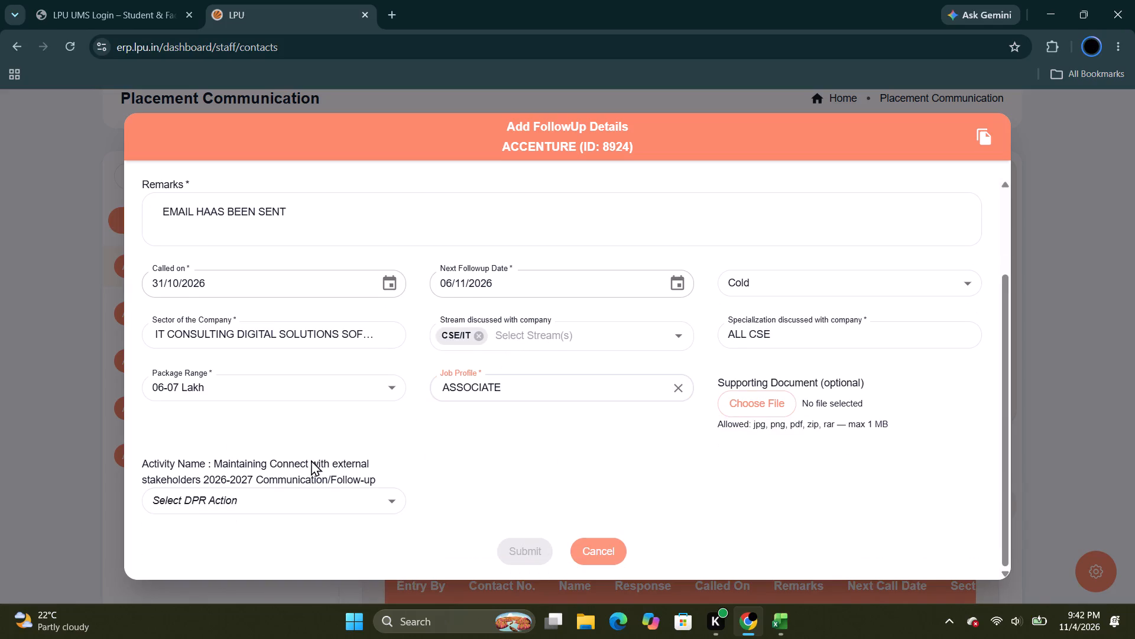
{"action": "left_click_drag", "start_coordinate": [294, 489], "coordinate": [290, 519]}
{"action": "left_click", "coordinate": [290, 519]}
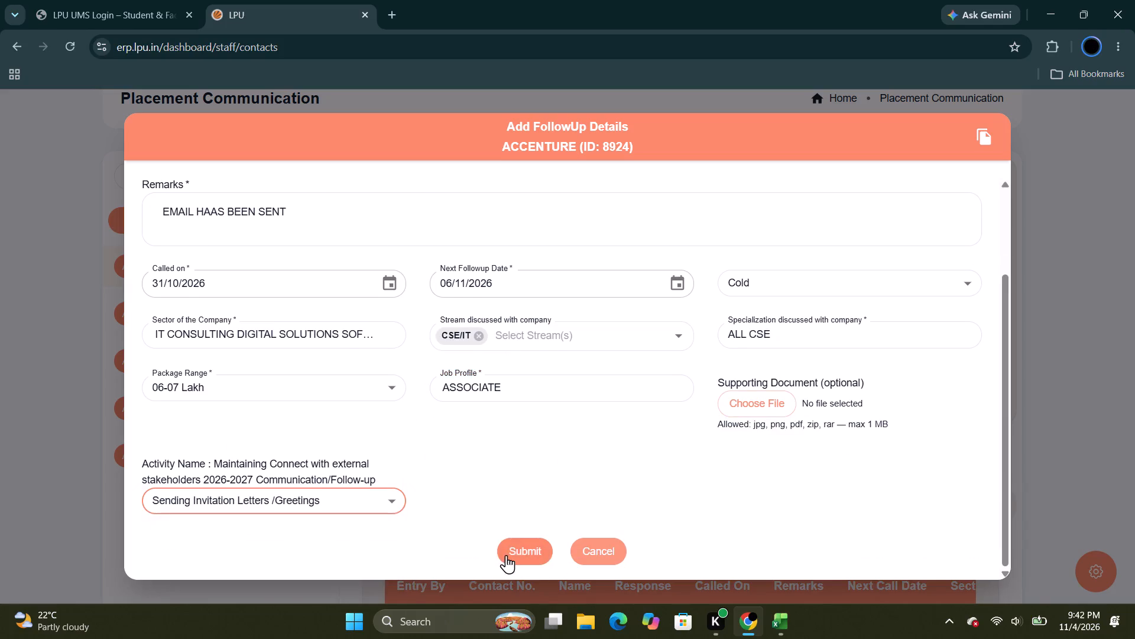
{"action": "left_click", "coordinate": [521, 554]}
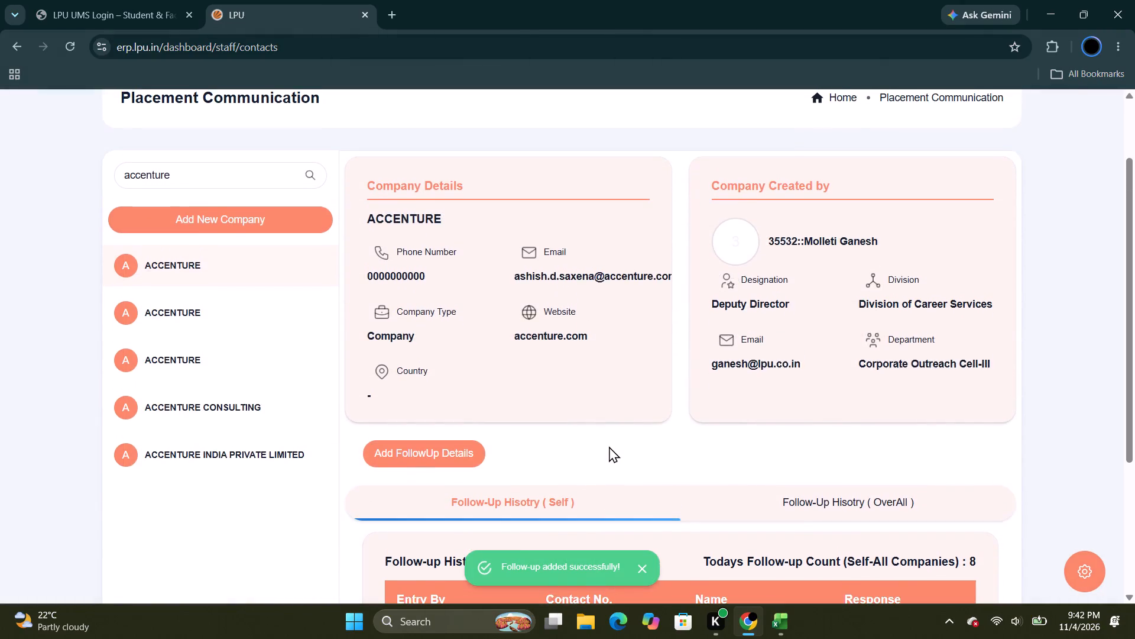
Switch to the Campaign 6 - 500 workbook in Excel, copy the name and email cells of row 167, and return to Chrome.
{"action": "key", "text": "alt+Tab"}
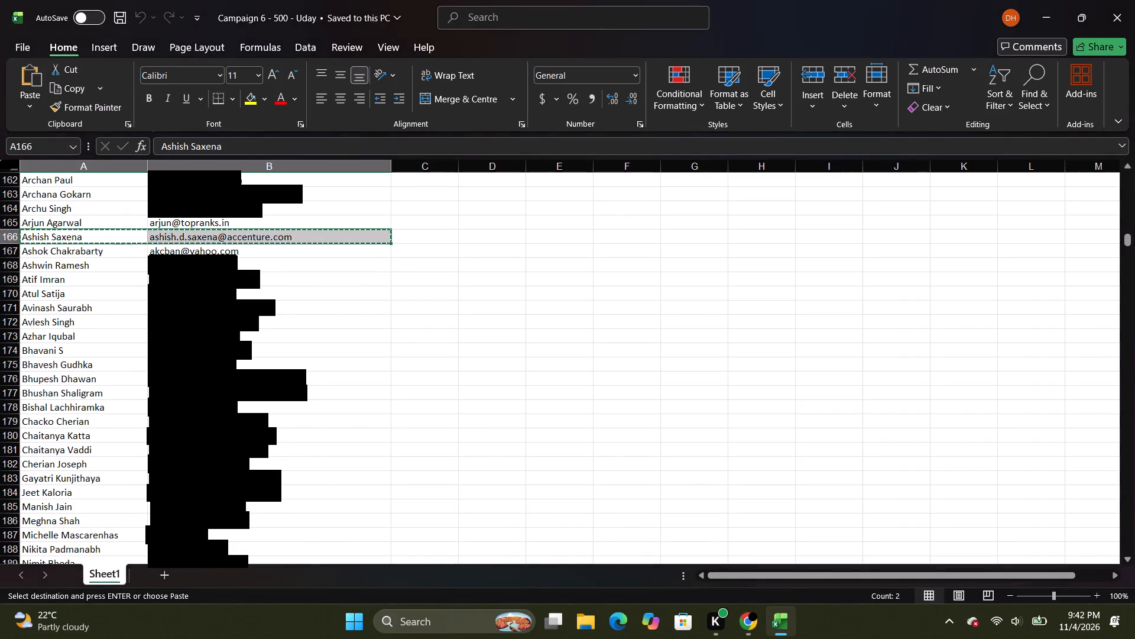
{"action": "left_click", "coordinate": [105, 253]}
{"action": "key", "text": "shift+Right"}
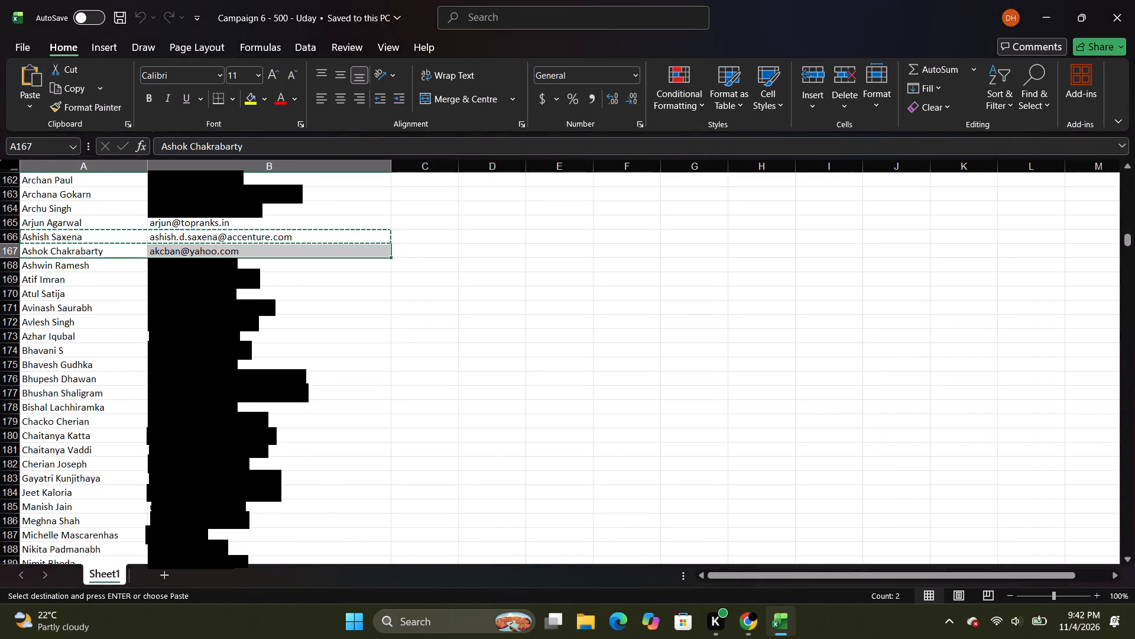
{"action": "key", "text": "ctrl+c"}
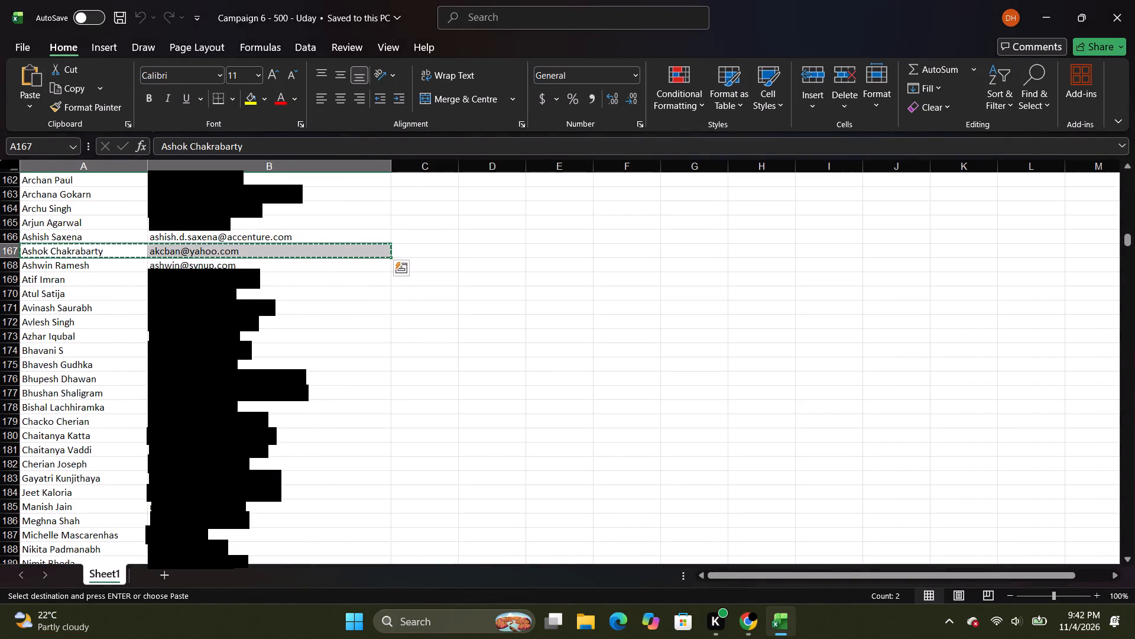
{"action": "key", "text": "alt+Tab"}
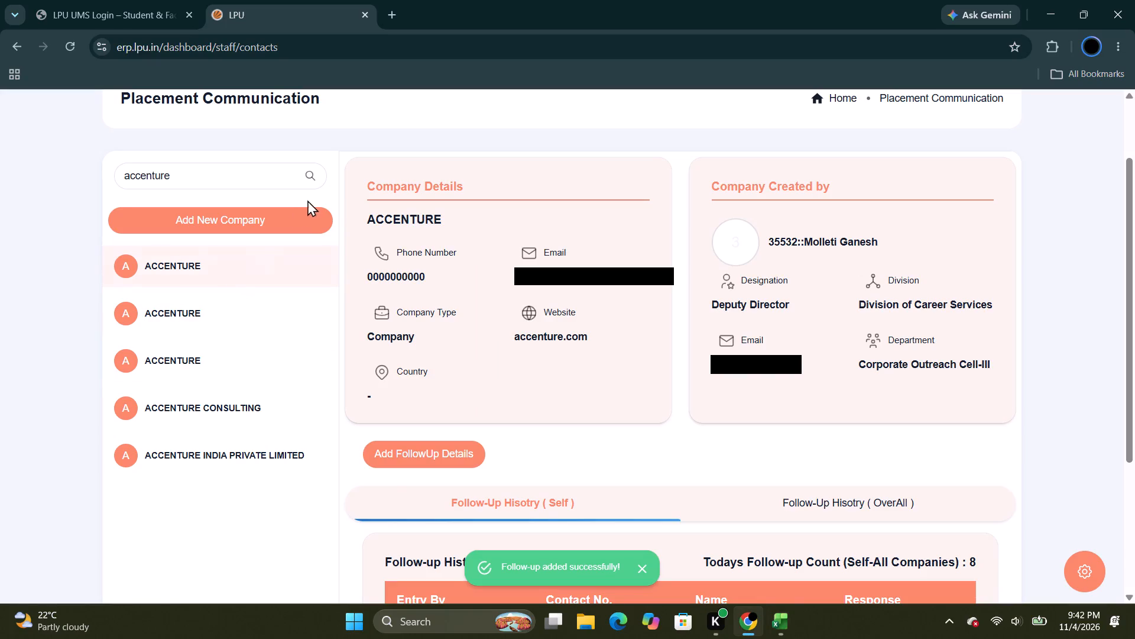
Start a new company record and fill its email field with only the email address copied from row 167.
{"action": "left_click", "coordinate": [291, 208]}
{"action": "left_click", "coordinate": [722, 392]}
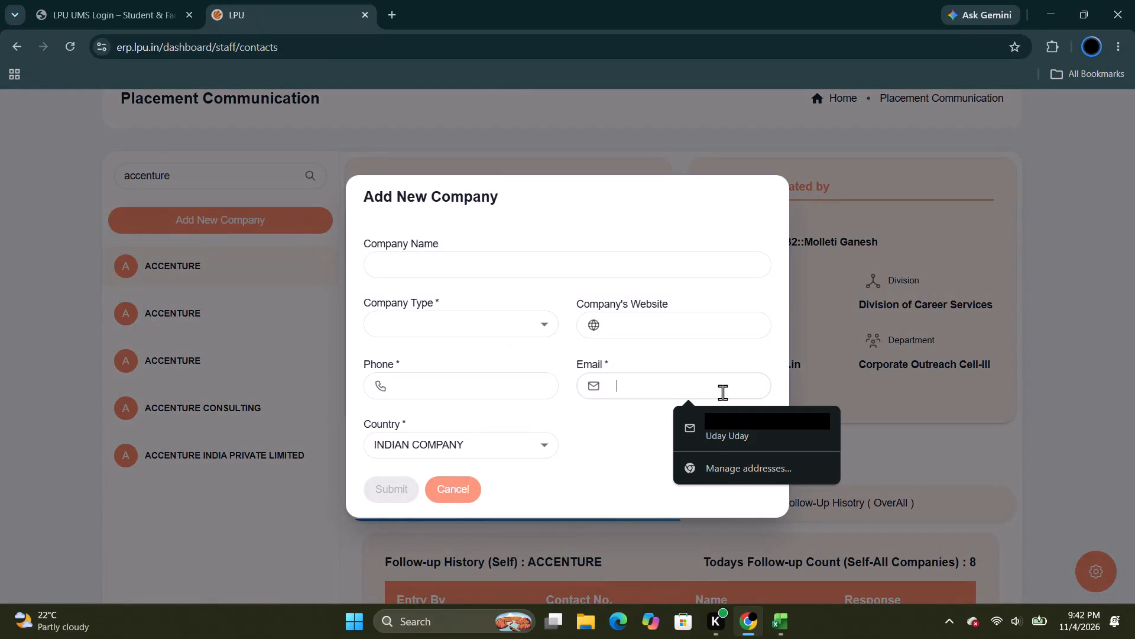
{"action": "key", "text": "ctrl+v"}
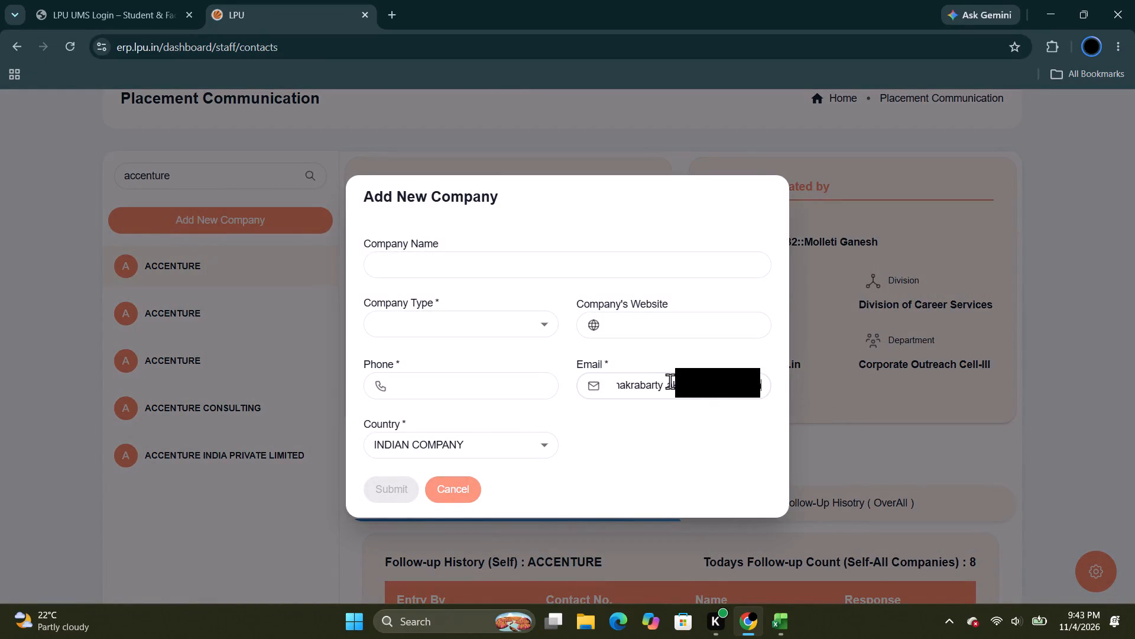
{"action": "left_click_drag", "start_coordinate": [670, 381], "coordinate": [386, 418]}
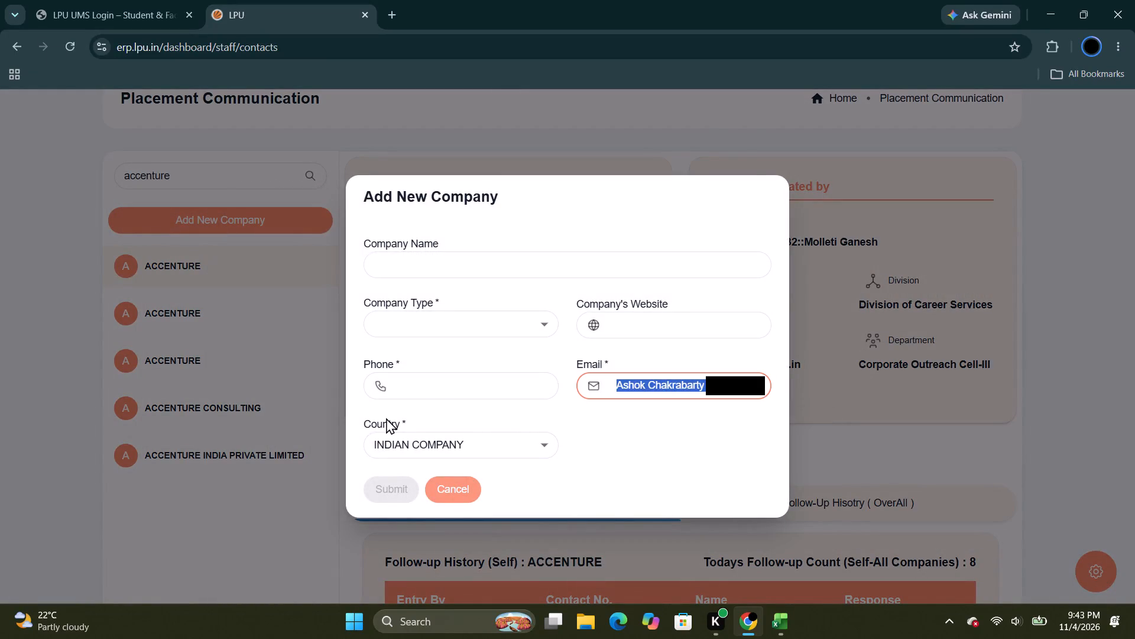
{"action": "key", "text": "BackSpace"}
{"action": "key", "text": "a"}
Set the new company's website to yahoo.com using the copied row 167 contact text.
{"action": "left_click_drag", "start_coordinate": [635, 305], "coordinate": [638, 330]}
{"action": "left_click", "coordinate": [638, 330]}
{"action": "key", "text": "ctrl+v"}
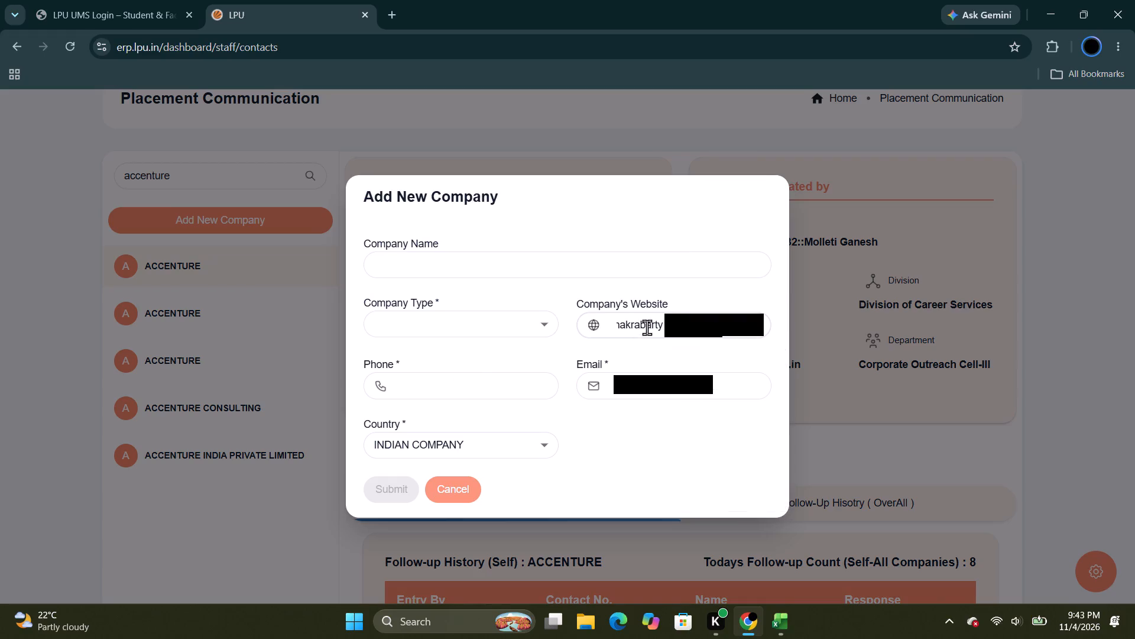
{"action": "left_click_drag", "start_coordinate": [714, 326], "coordinate": [377, 314]}
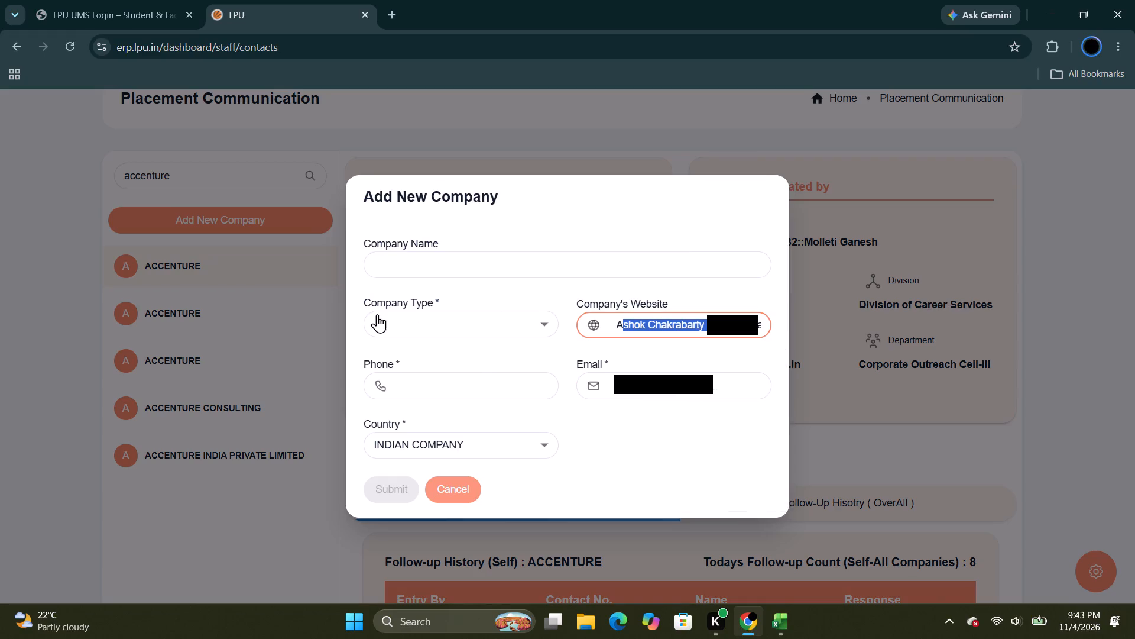
{"action": "key", "text": "BackSpace"}
{"action": "key", "text": "y"}
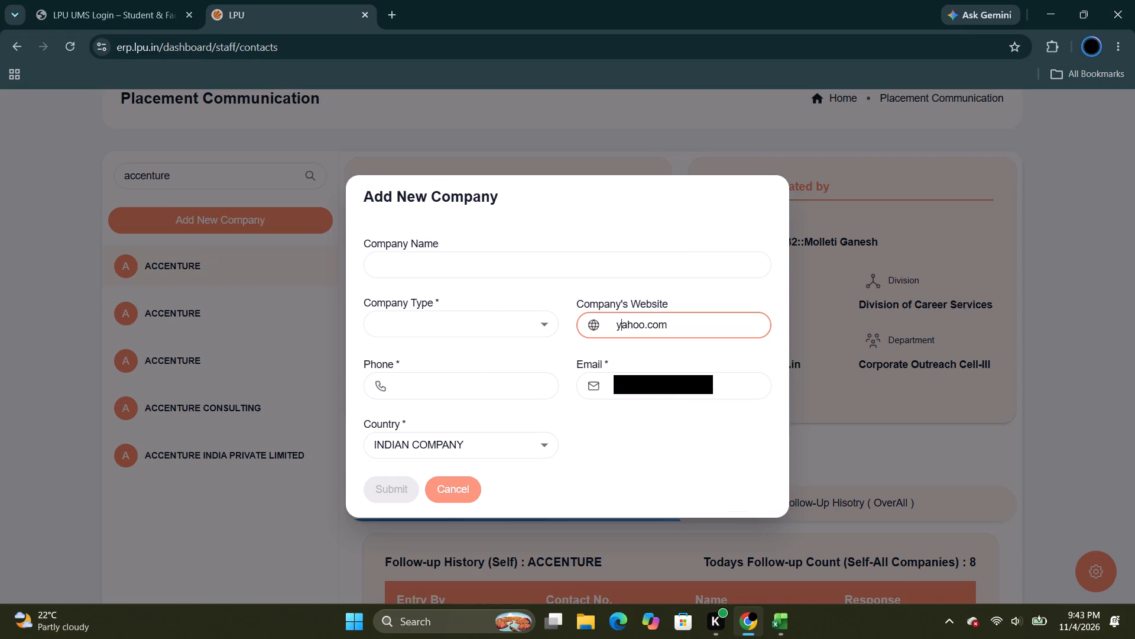
Enter YAHOO as the company name, removing the contact name and other leftover text from the pasted row.
{"action": "left_click", "coordinate": [459, 260]}
{"action": "key", "text": "ctrl+v"}
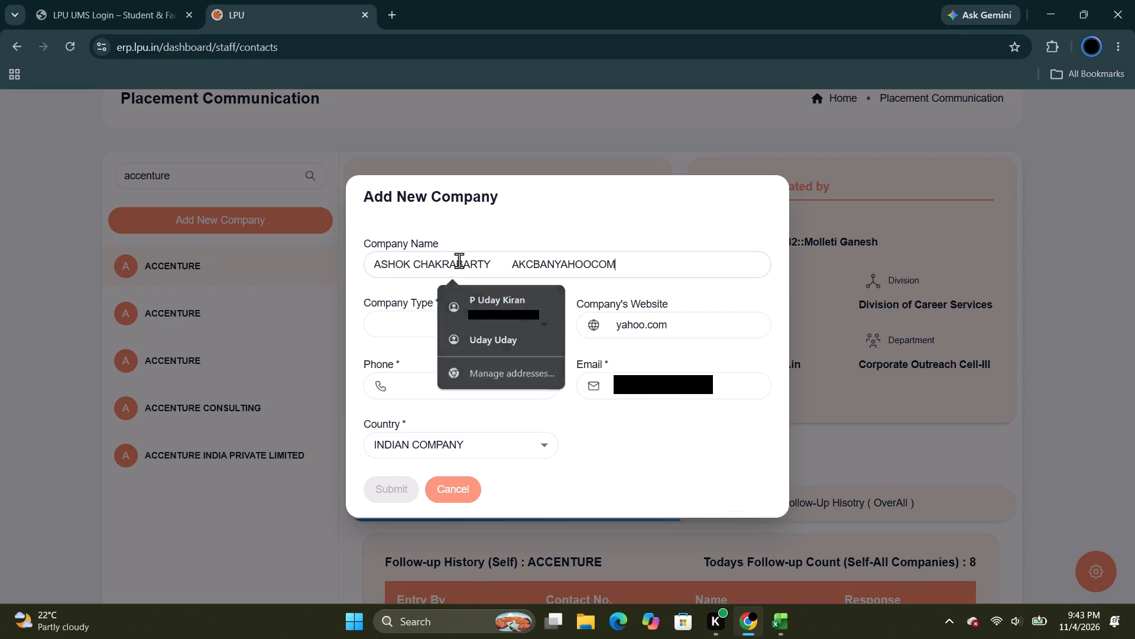
{"action": "key", "text": "BackSpace"}
{"action": "key", "text": "BackSpace"}
{"action": "key", "text": "BackSpace"}
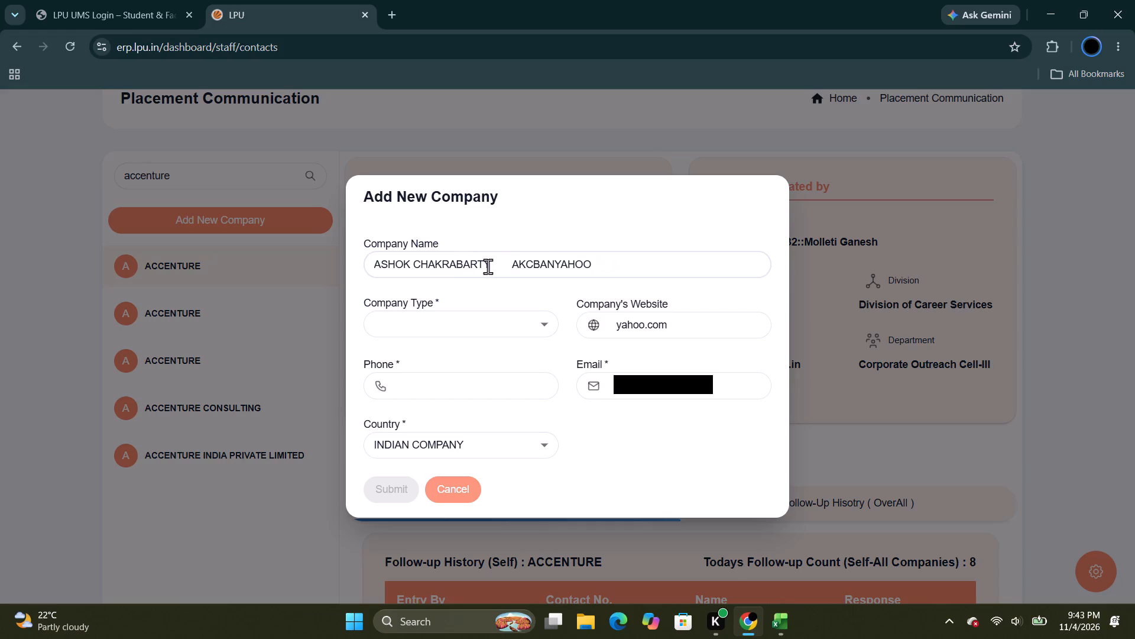
{"action": "left_click_drag", "start_coordinate": [554, 263], "coordinate": [296, 273]}
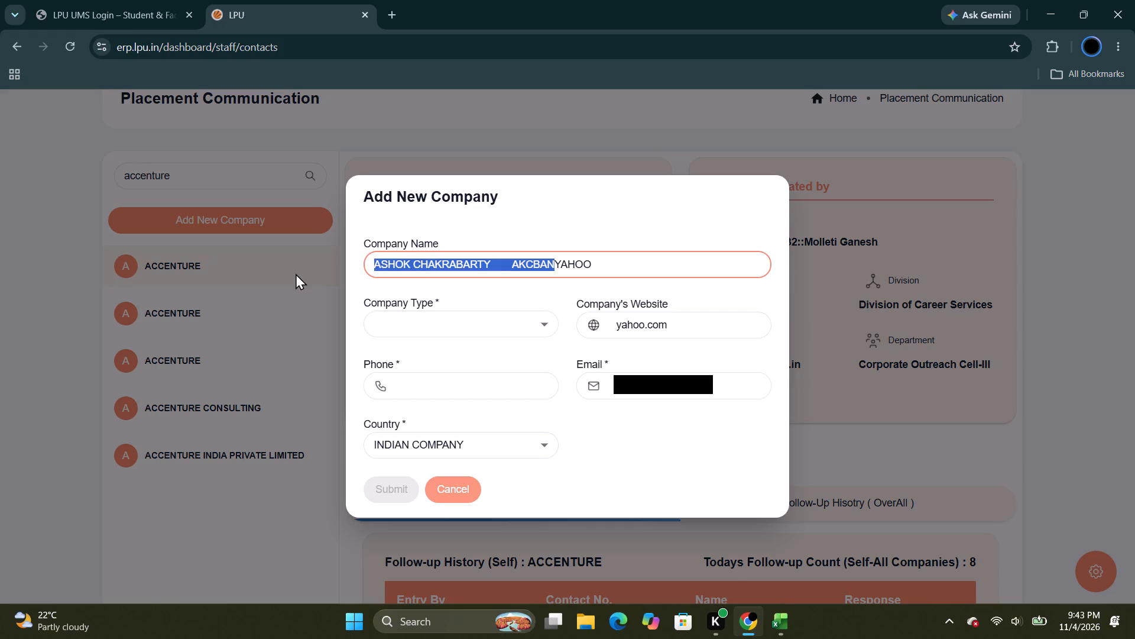
{"action": "key", "text": "BackSpace"}
Set the company type to Company, enter the all-zero placeholder phone number, and submit the YAHOO record.
{"action": "left_click", "coordinate": [454, 318]}
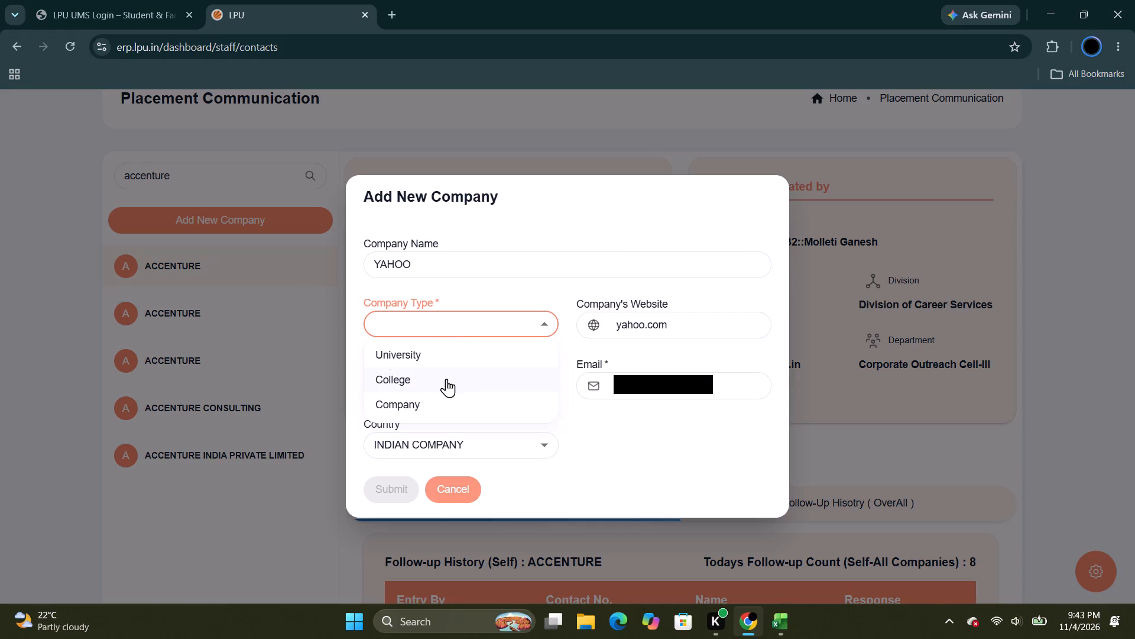
{"action": "left_click", "coordinate": [449, 402]}
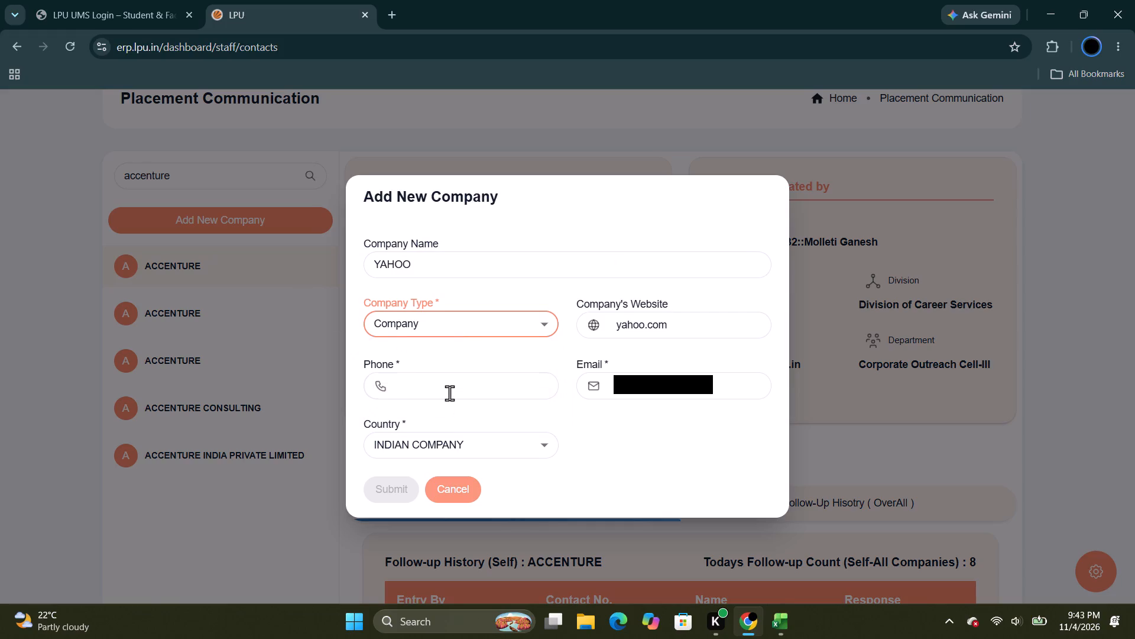
{"action": "left_click", "coordinate": [449, 393]}
{"action": "type", "text": "000"}
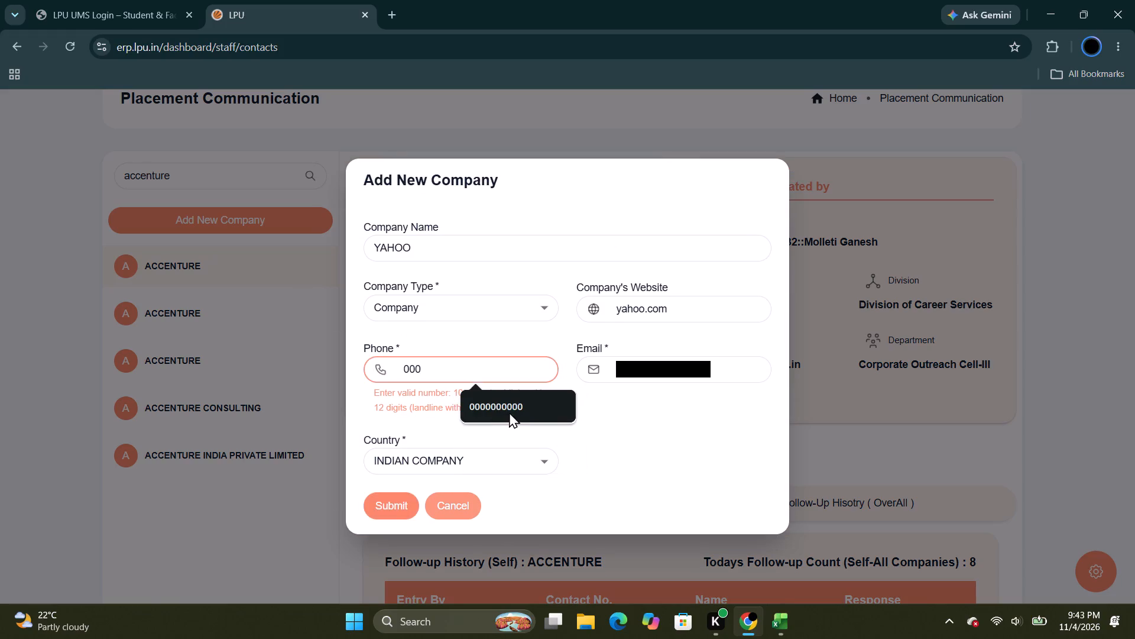
{"action": "left_click", "coordinate": [509, 412]}
{"action": "left_click", "coordinate": [390, 492]}
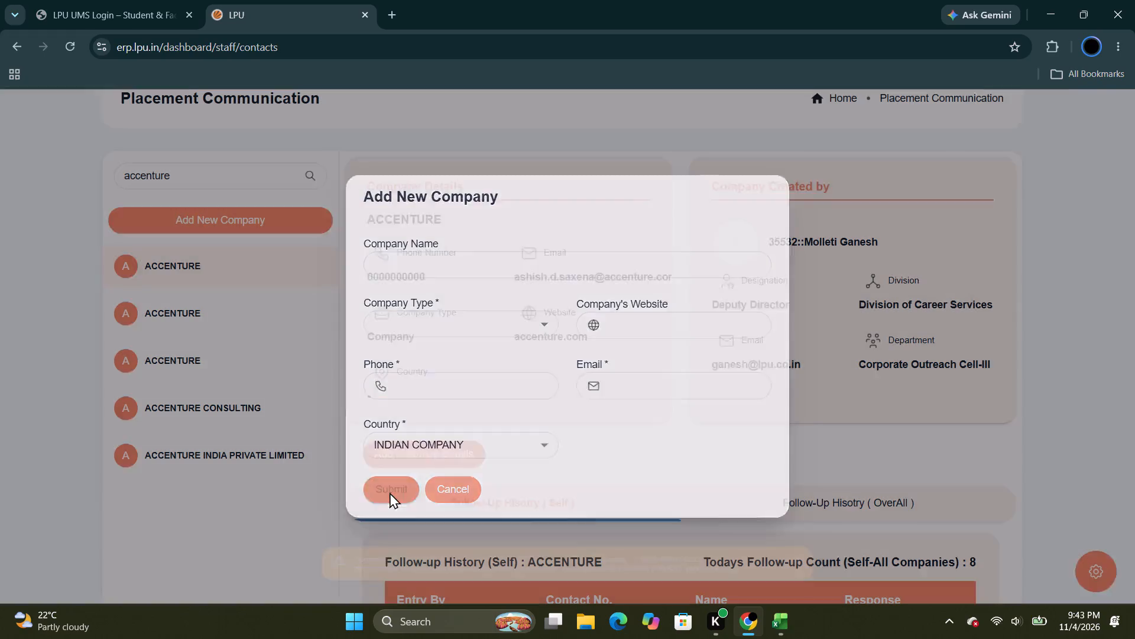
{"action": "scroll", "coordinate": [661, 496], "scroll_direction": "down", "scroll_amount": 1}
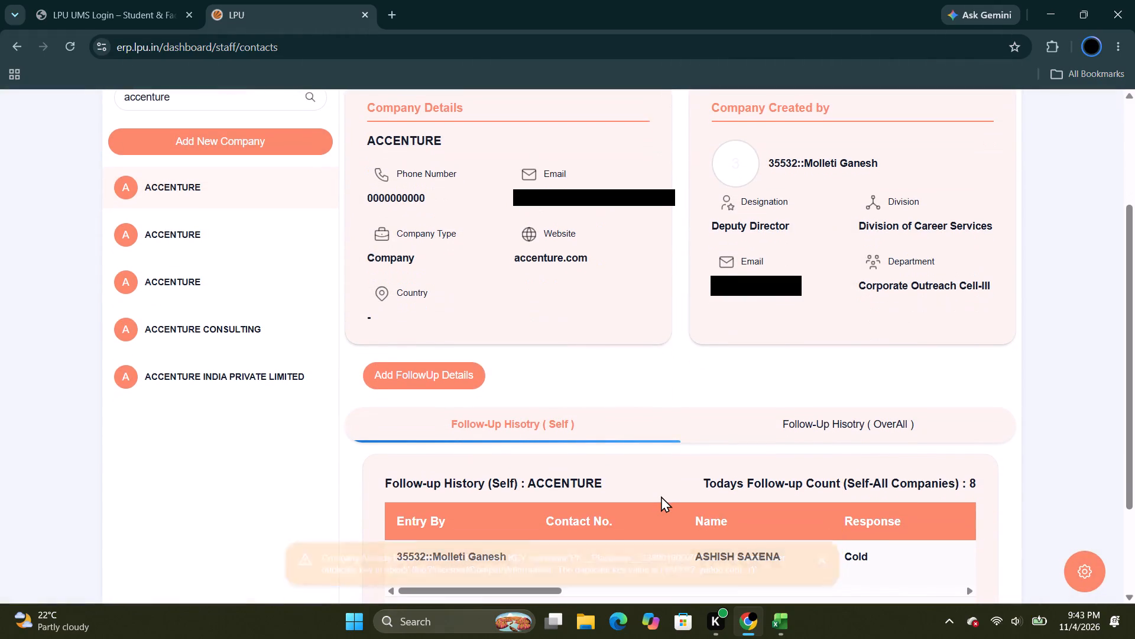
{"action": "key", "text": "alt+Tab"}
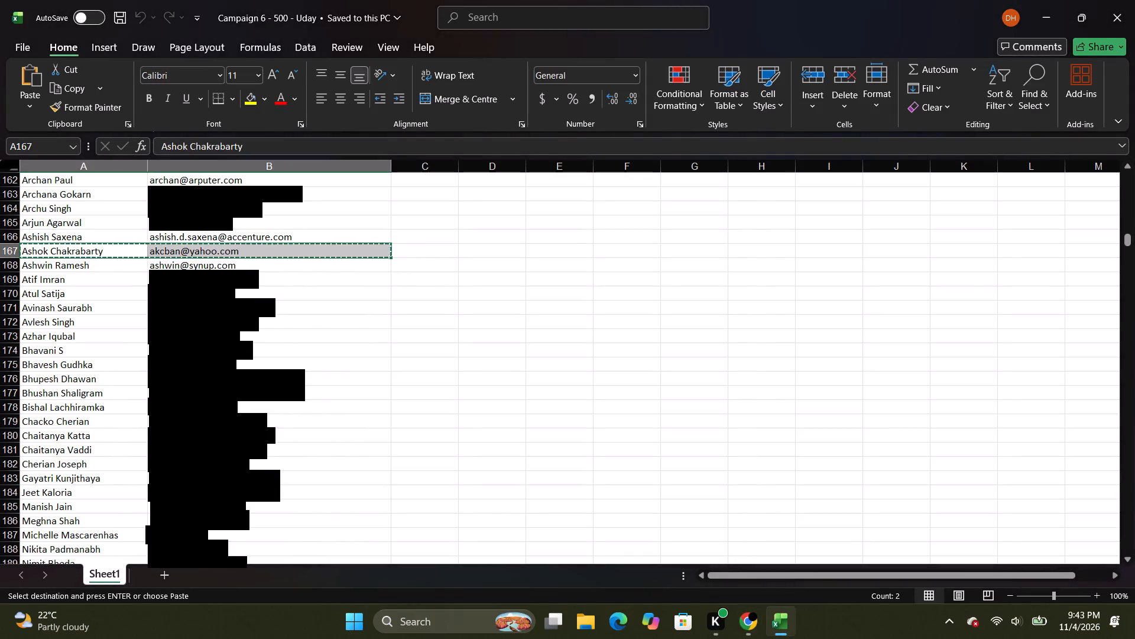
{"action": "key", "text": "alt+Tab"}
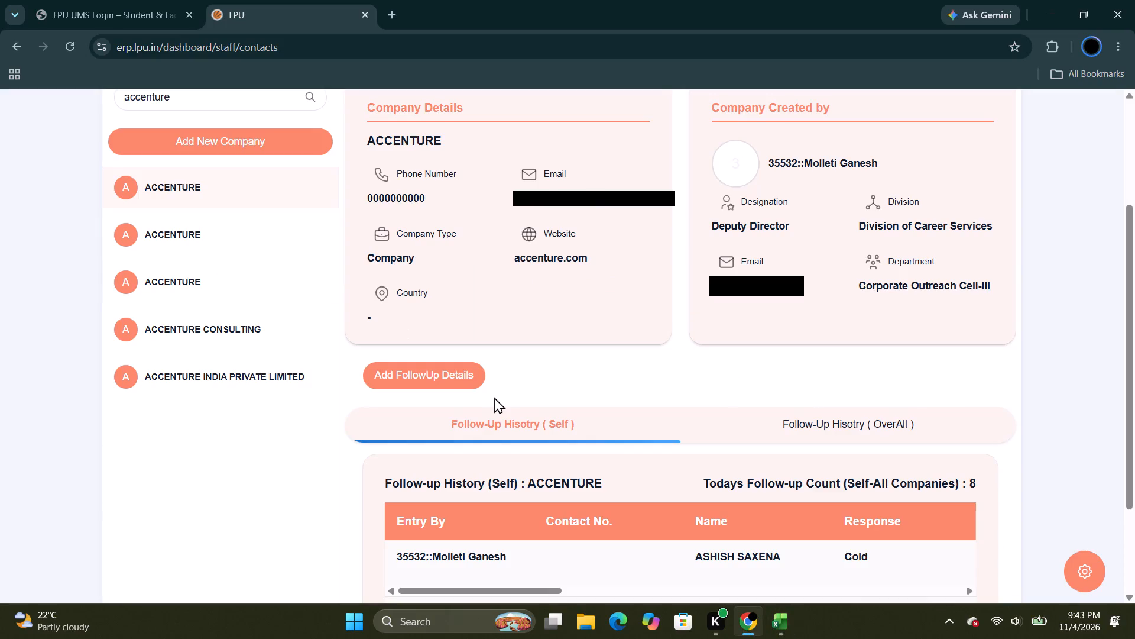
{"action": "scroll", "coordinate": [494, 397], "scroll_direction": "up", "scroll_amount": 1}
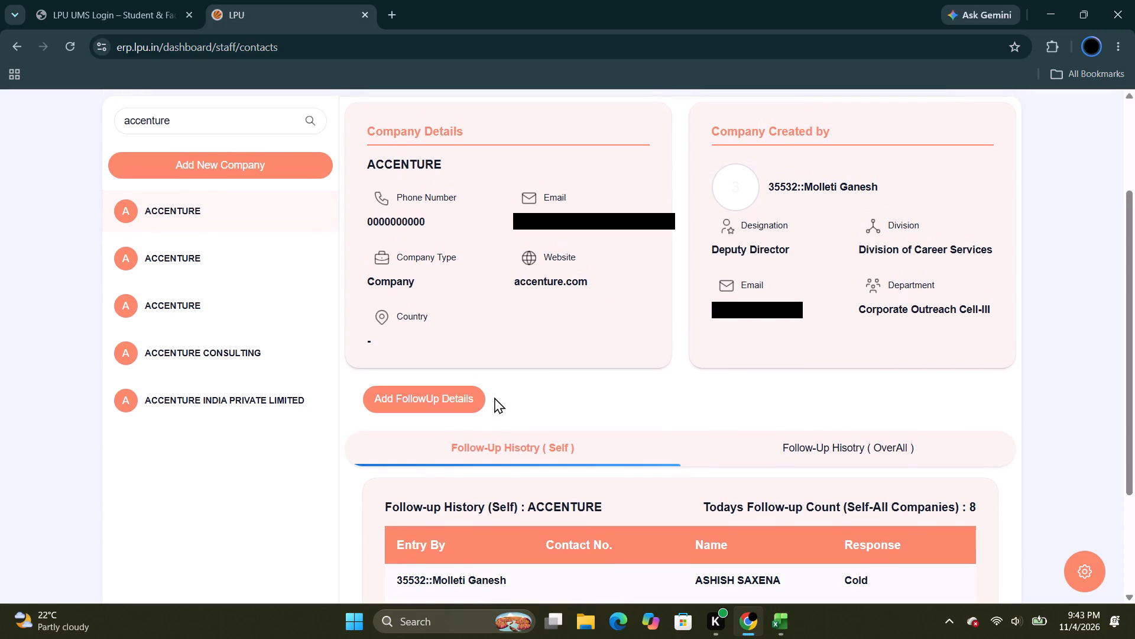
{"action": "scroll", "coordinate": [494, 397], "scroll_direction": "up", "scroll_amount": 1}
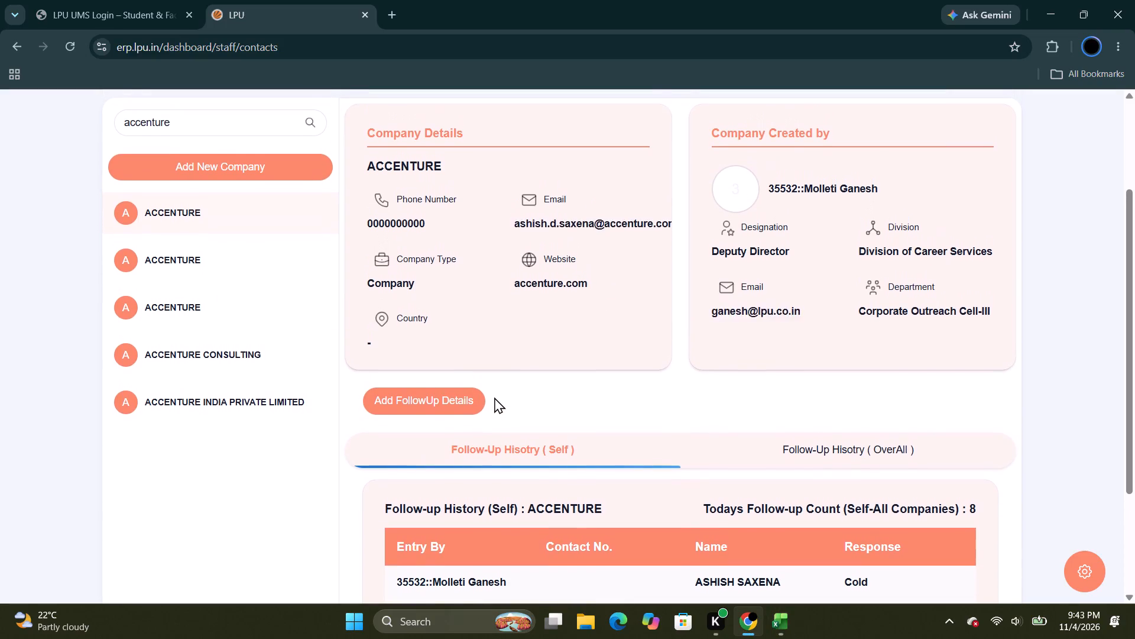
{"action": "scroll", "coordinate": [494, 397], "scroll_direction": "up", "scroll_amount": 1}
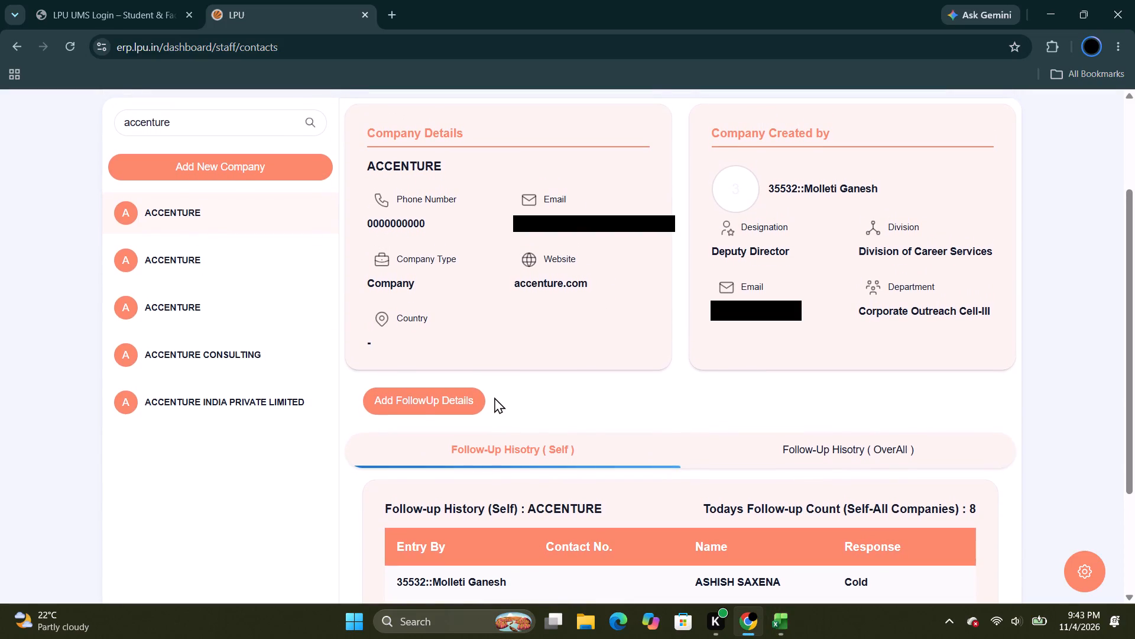
Switch to the Campaign 6 - 500 workbook in Excel, copy the name and email cells of row 168, and return to Chrome.
{"action": "key", "text": "alt+Tab"}
{"action": "left_click", "coordinate": [109, 272]}
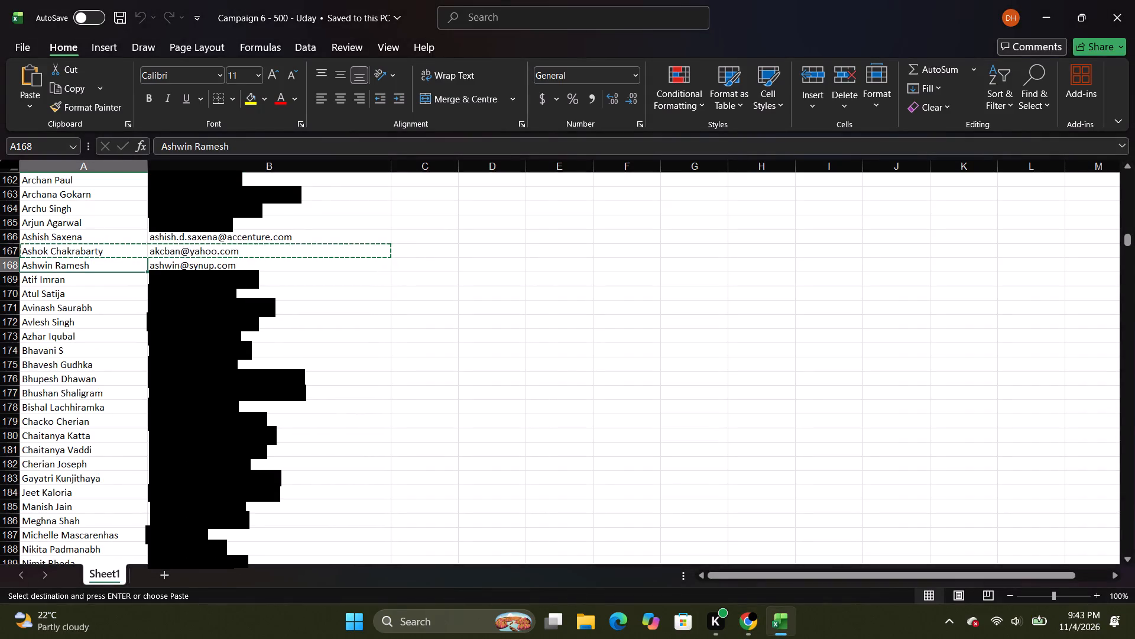
{"action": "key", "text": "shift+Right"}
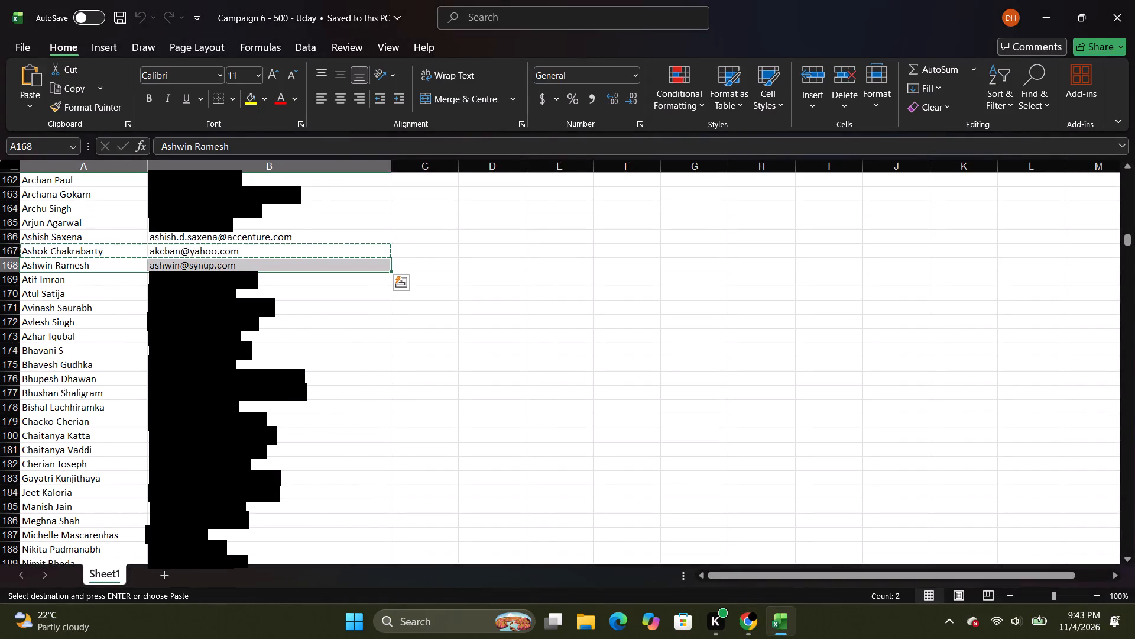
{"action": "key", "text": "ctrl+c"}
{"action": "key", "text": "alt+Tab"}
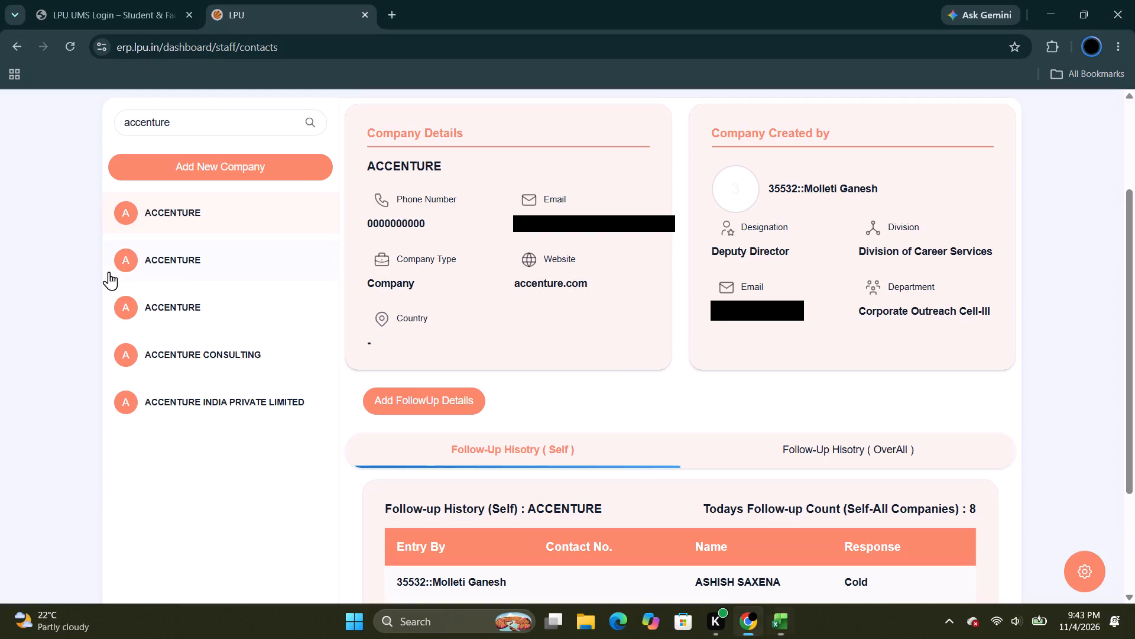
Start another new company record and fill its email field with only the email address copied from row 168.
{"action": "left_click", "coordinate": [236, 159]}
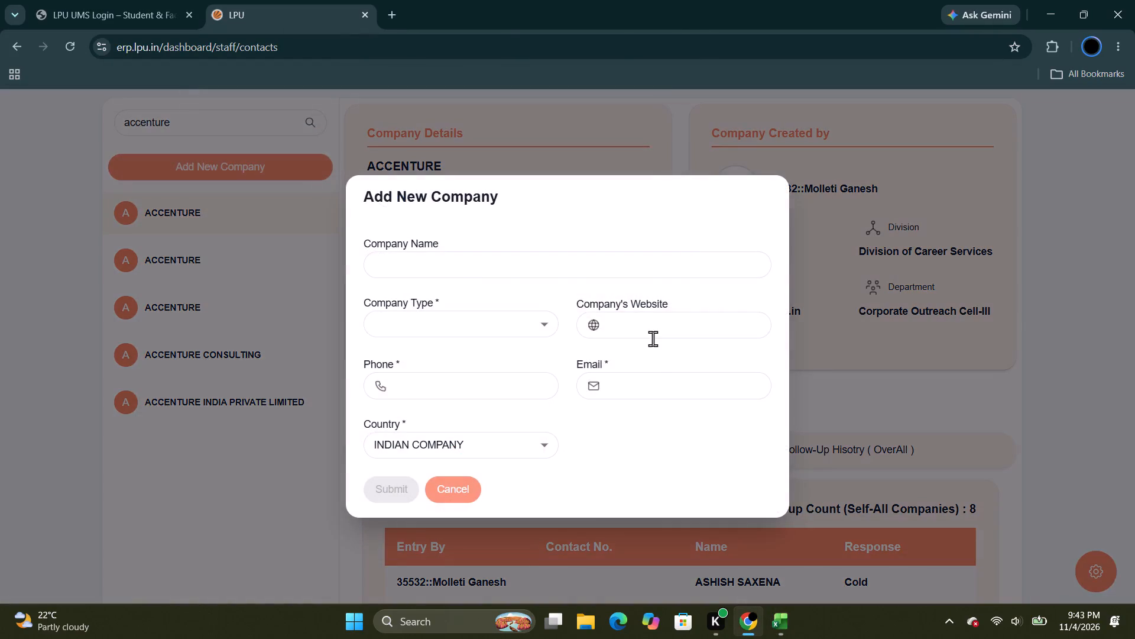
{"action": "left_click", "coordinate": [658, 379]}
{"action": "key", "text": "ctrl+v"}
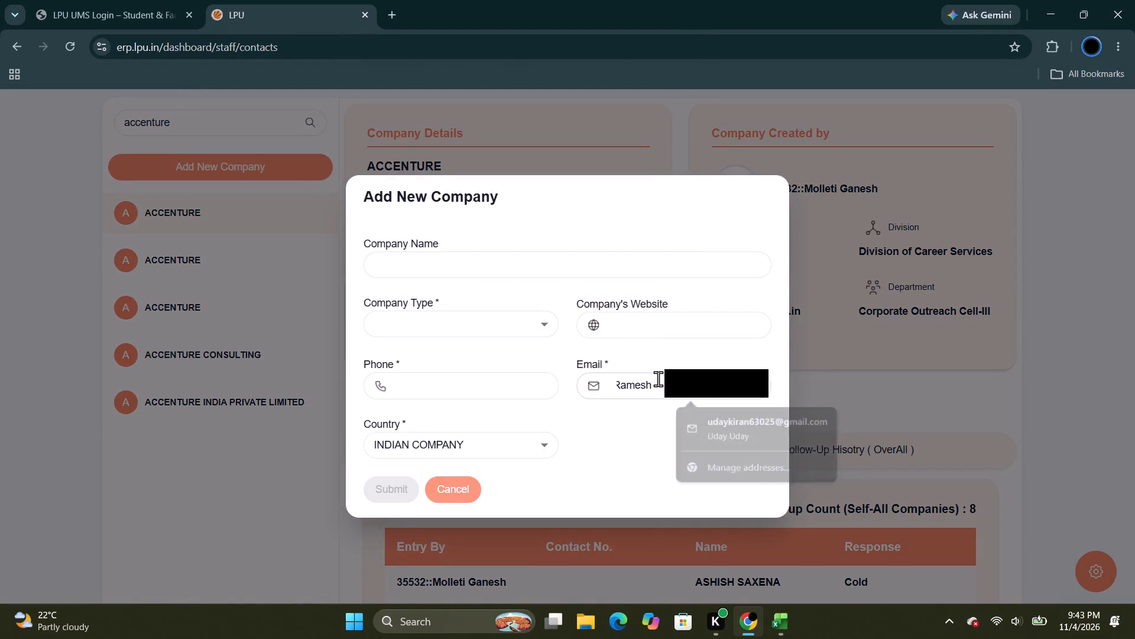
{"action": "left_click_drag", "start_coordinate": [669, 380], "coordinate": [492, 379]}
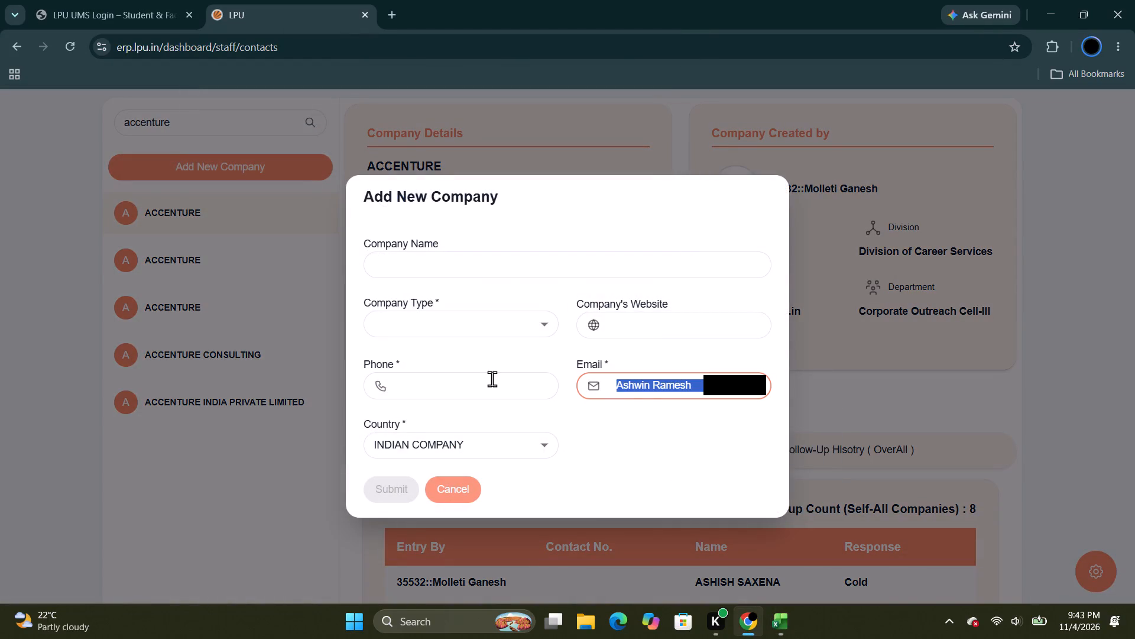
{"action": "key", "text": "BackSpace"}
Set the new company's website to synup.com by trimming the pasted row 168 contact text down to its domain.
{"action": "left_click", "coordinate": [692, 322]}
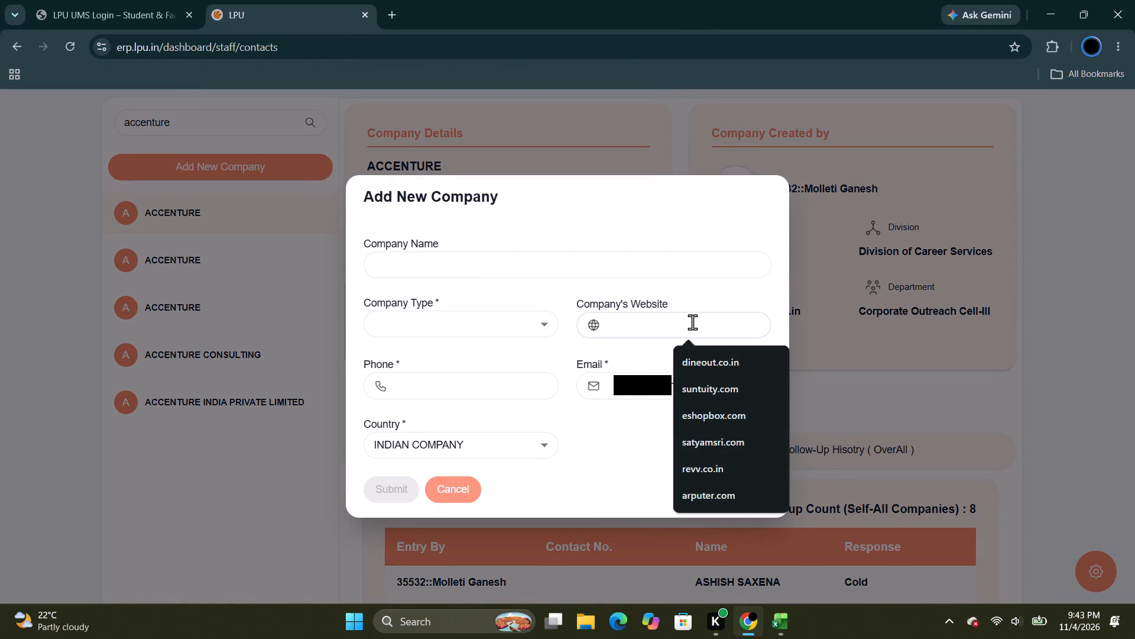
{"action": "key", "text": "ctrl+v"}
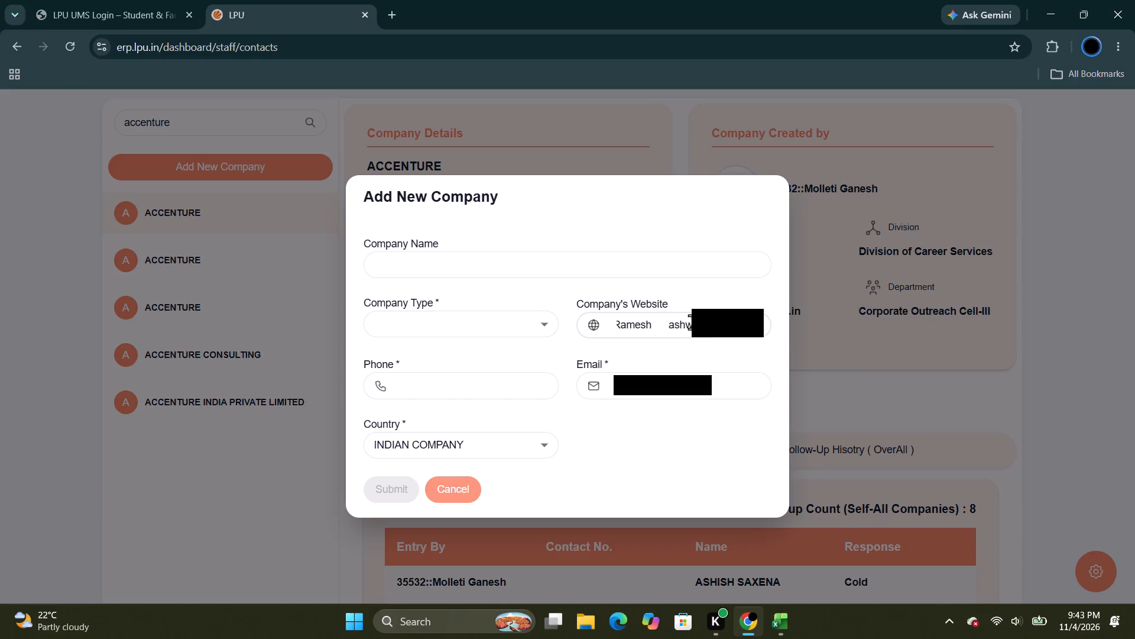
{"action": "key", "text": "Left"}
{"action": "key", "text": "Left"}
{"action": "key", "text": "Left"}
{"action": "key", "text": "Left"}
{"action": "key", "text": "Left"}
{"action": "key", "text": "Left"}
{"action": "key", "text": "Left"}
{"action": "key", "text": "Left"}
{"action": "key", "text": "Left"}
{"action": "key", "text": "BackSpace"}
{"action": "key", "text": "BackSpace"}
{"action": "key", "text": "BackSpace"}
{"action": "key", "text": "BackSpace"}
{"action": "key", "text": "BackSpace"}
{"action": "key", "text": "BackSpace"}
{"action": "key", "text": "BackSpace"}
{"action": "key", "text": "BackSpace"}
{"action": "key", "text": "BackSpace"}
{"action": "key", "text": "BackSpace"}
{"action": "key", "text": "BackSpace"}
{"action": "key", "text": "BackSpace"}
{"action": "key", "text": "BackSpace"}
{"action": "key", "text": "BackSpace"}
{"action": "key", "text": "BackSpace"}
{"action": "key", "text": "BackSpace"}
{"action": "key", "text": "BackSpace"}
{"action": "key", "text": "BackSpace"}
{"action": "key", "text": "BackSpace"}
{"action": "key", "text": "BackSpace"}
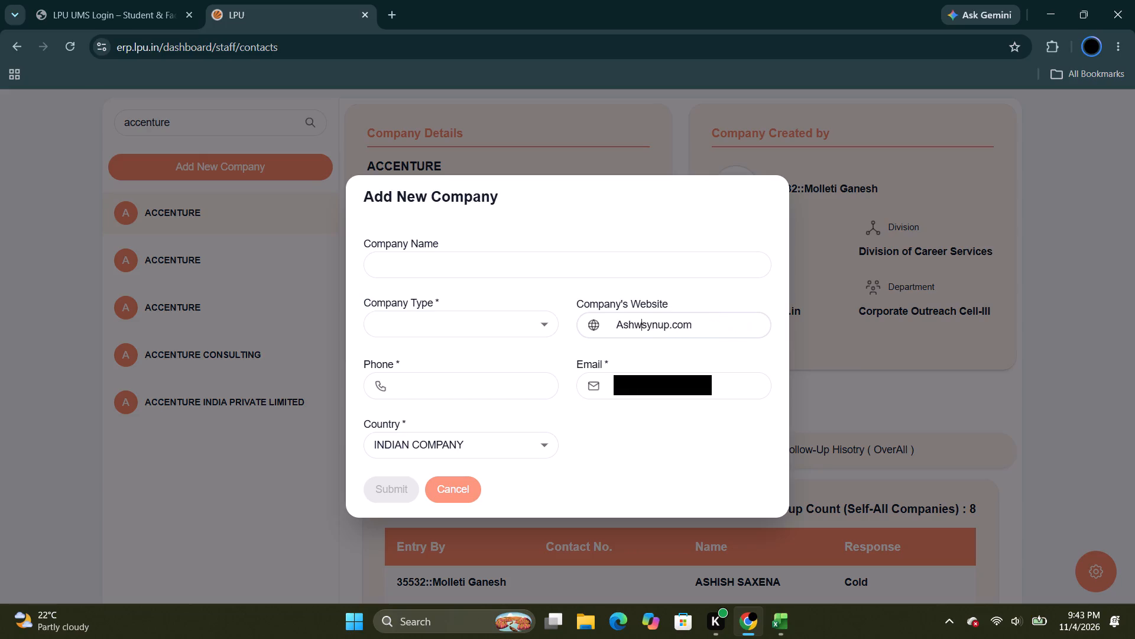
{"action": "key", "text": "BackSpace"}
Paste the row 168 contact text as the company name and trim it down to SYNUP.
{"action": "left_click", "coordinate": [669, 258]}
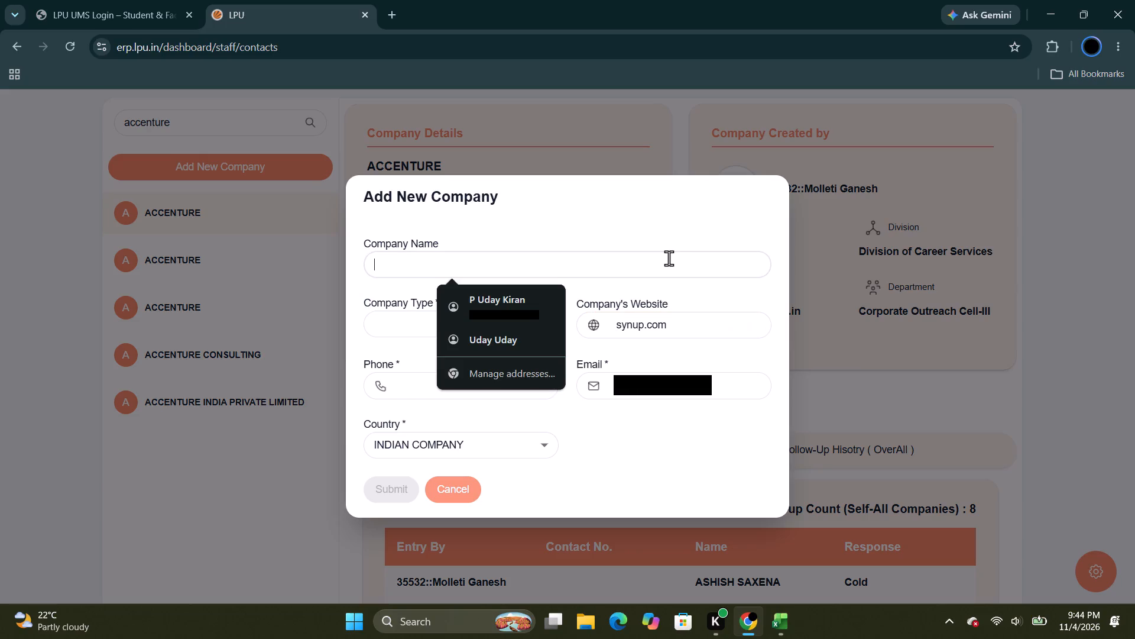
{"action": "key", "text": "ctrl+v"}
{"action": "key", "text": "BackSpace"}
{"action": "key", "text": "BackSpace"}
{"action": "key", "text": "BackSpace"}
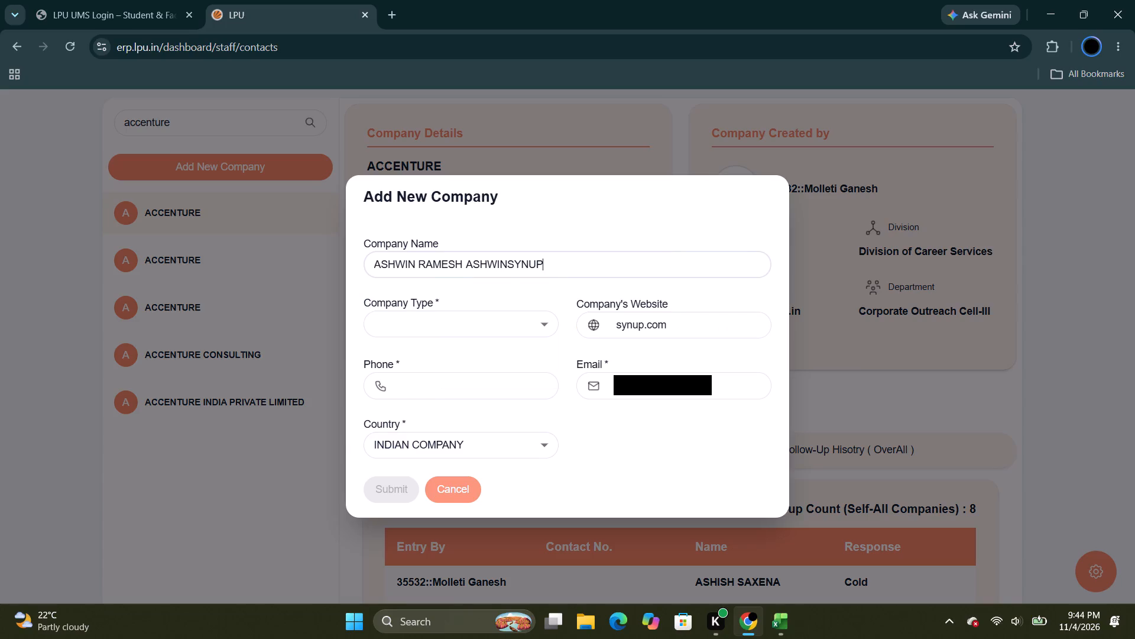
Remove the contact's name and email prefix from the new company's name, leaving only SYNUP.
{"action": "key", "text": "Left"}
{"action": "key", "text": "Left"}
{"action": "key", "text": "Left"}
{"action": "key", "text": "Left"}
{"action": "key", "text": "Left"}
{"action": "key", "text": "Left"}
{"action": "key", "text": "Left"}
{"action": "key", "text": "Left"}
{"action": "key", "text": "Right"}
{"action": "key", "text": "Right"}
{"action": "key", "text": "Right"}
{"action": "key", "text": "BackSpace"}
{"action": "key", "text": "BackSpace"}
{"action": "key", "text": "BackSpace"}
{"action": "key", "text": "BackSpace"}
{"action": "key", "text": "BackSpace"}
{"action": "key", "text": "BackSpace"}
{"action": "key", "text": "BackSpace"}
{"action": "key", "text": "BackSpace"}
{"action": "key", "text": "BackSpace"}
{"action": "key", "text": "BackSpace"}
{"action": "key", "text": "BackSpace"}
{"action": "key", "text": "BackSpace"}
{"action": "key", "text": "BackSpace"}
{"action": "key", "text": "BackSpace"}
{"action": "key", "text": "BackSpace"}
{"action": "key", "text": "BackSpace"}
{"action": "key", "text": "BackSpace"}
{"action": "key", "text": "BackSpace"}
{"action": "key", "text": "BackSpace"}
{"action": "key", "text": "BackSpace"}
{"action": "key", "text": "BackSpace"}
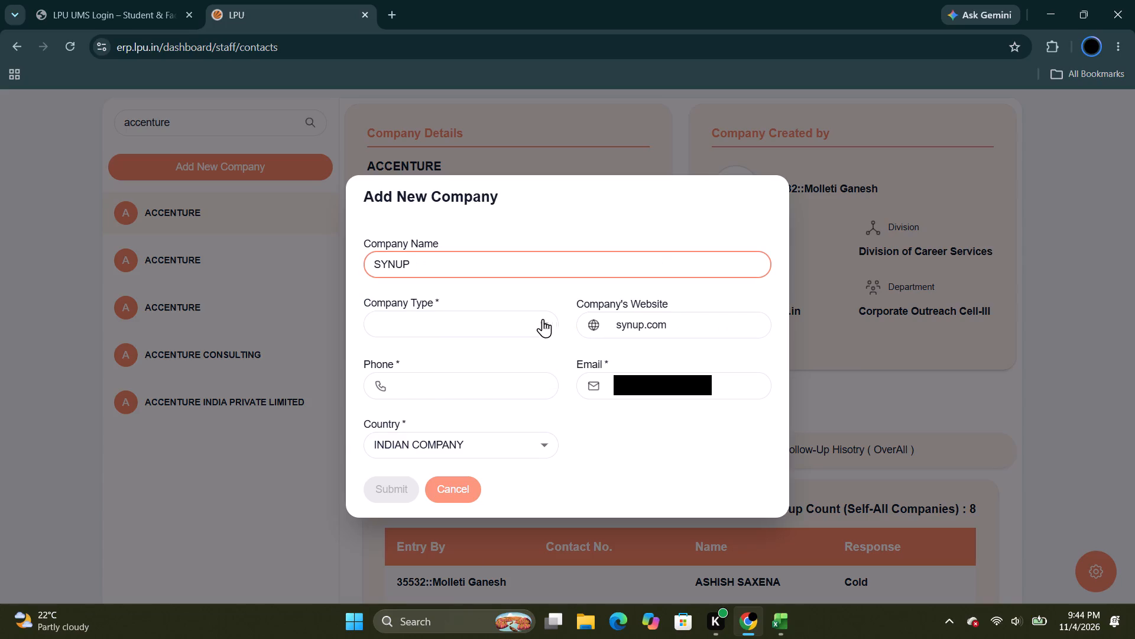
Set the company type to Company, fill in the all-zero placeholder phone number, and submit the new SYNUP record.
{"action": "left_click", "coordinate": [543, 319]}
{"action": "left_click", "coordinate": [482, 399]}
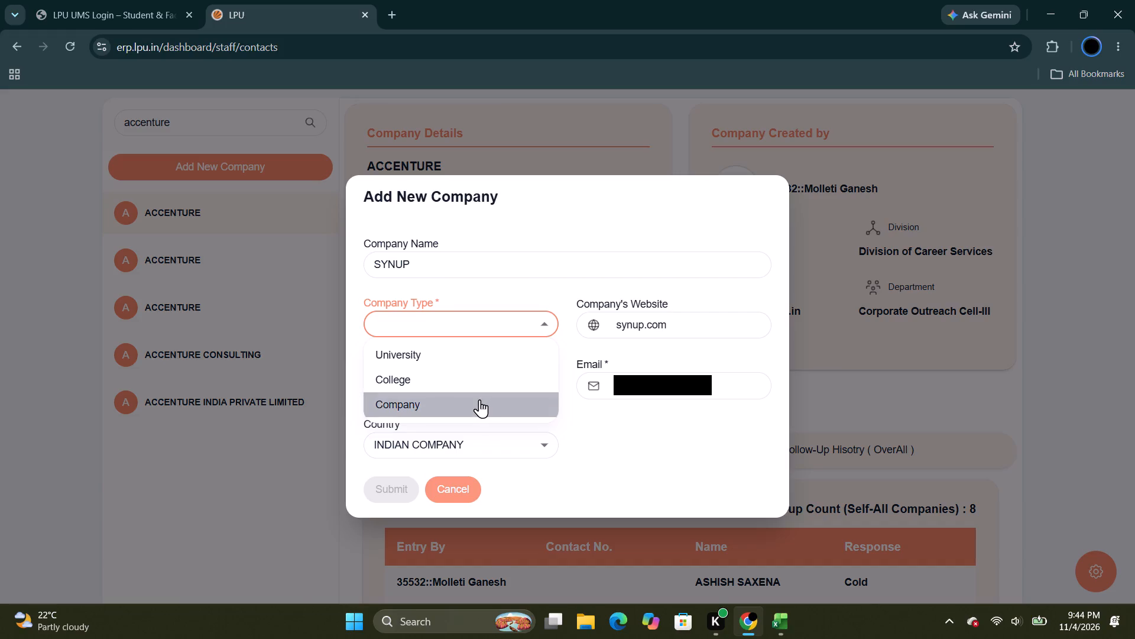
{"action": "left_click", "coordinate": [479, 399]}
{"action": "left_click", "coordinate": [485, 391]}
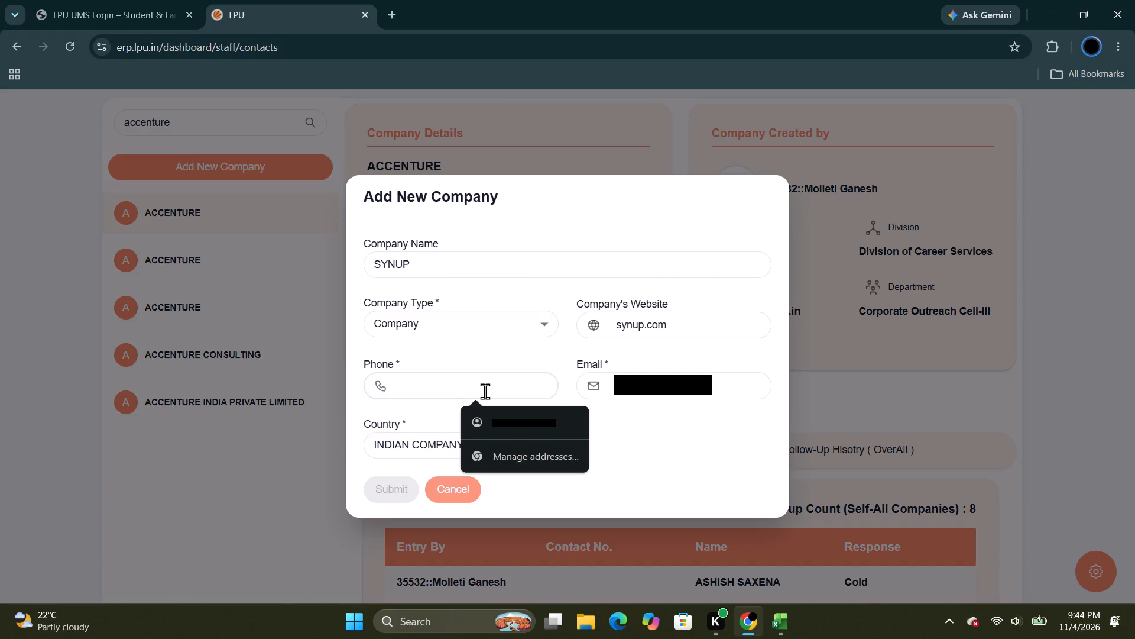
{"action": "type", "text": "00"}
{"action": "left_click", "coordinate": [494, 403]}
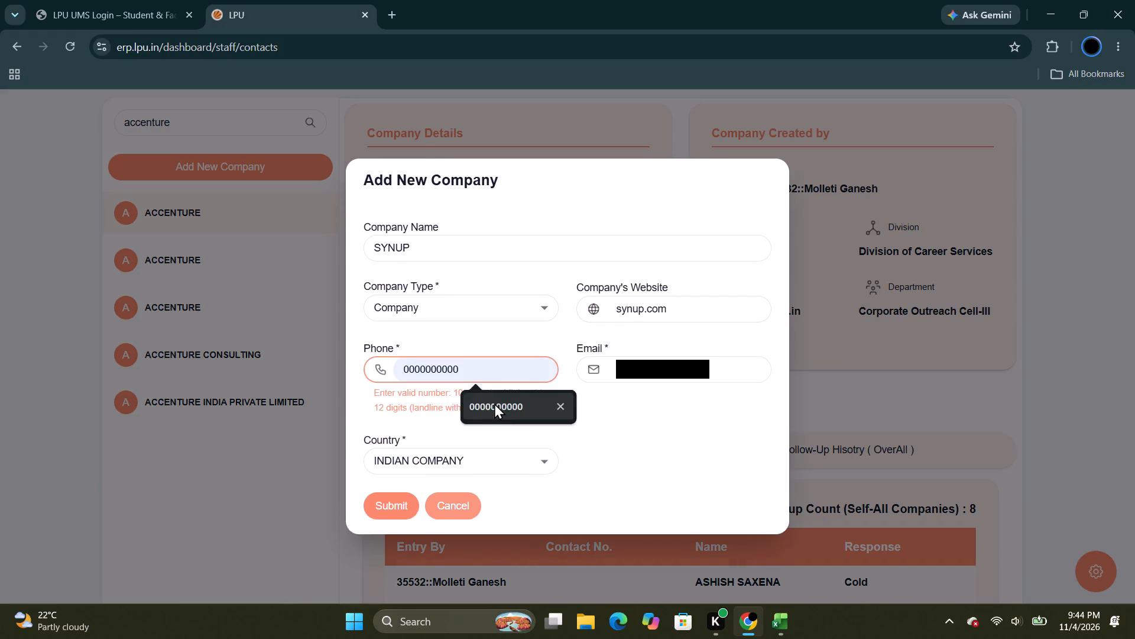
{"action": "left_click", "coordinate": [394, 479]}
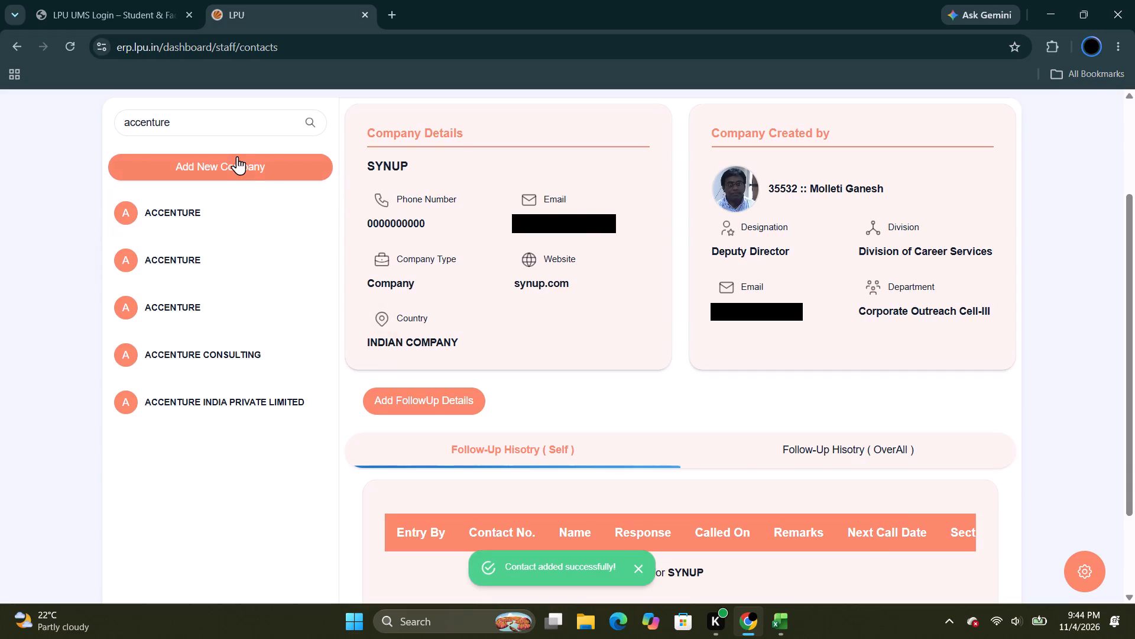
Reload the Placement Communication page, search companies for "synu", and open the SYNUP record.
{"action": "scroll", "coordinate": [237, 156], "scroll_direction": "up", "scroll_amount": 2}
{"action": "left_click", "coordinate": [66, 47]}
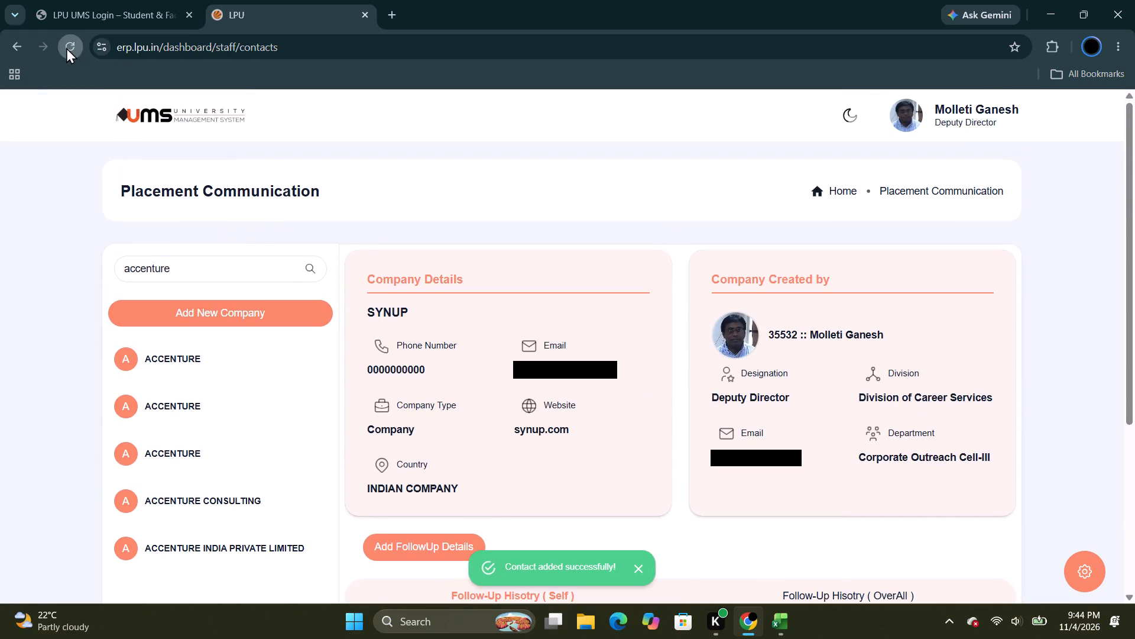
{"action": "left_click", "coordinate": [234, 260]}
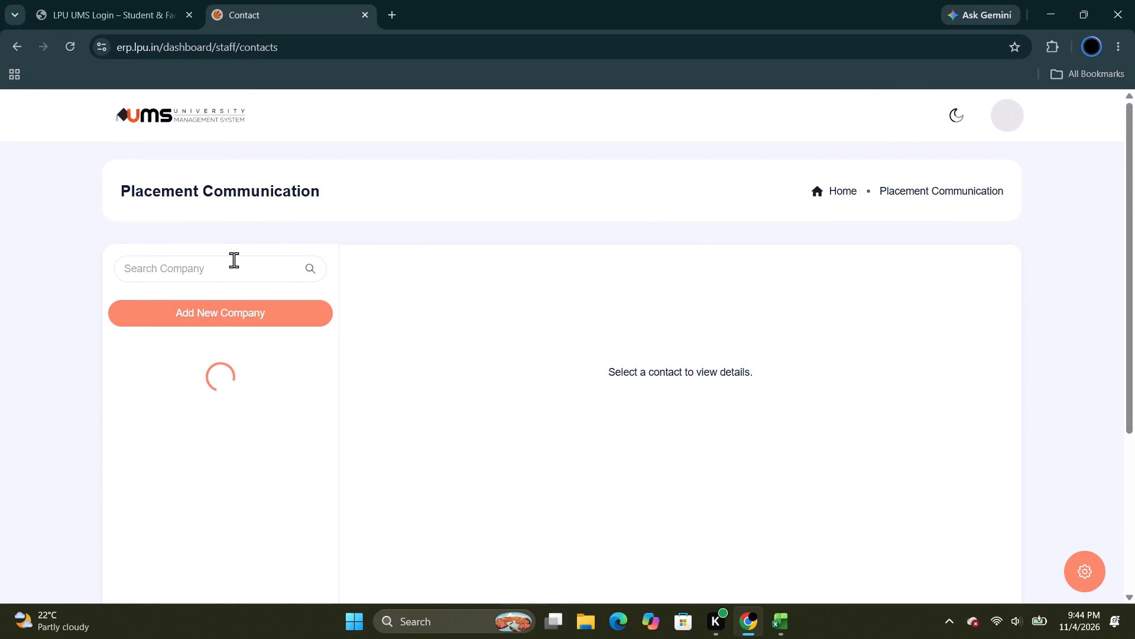
{"action": "type", "text": "synu"}
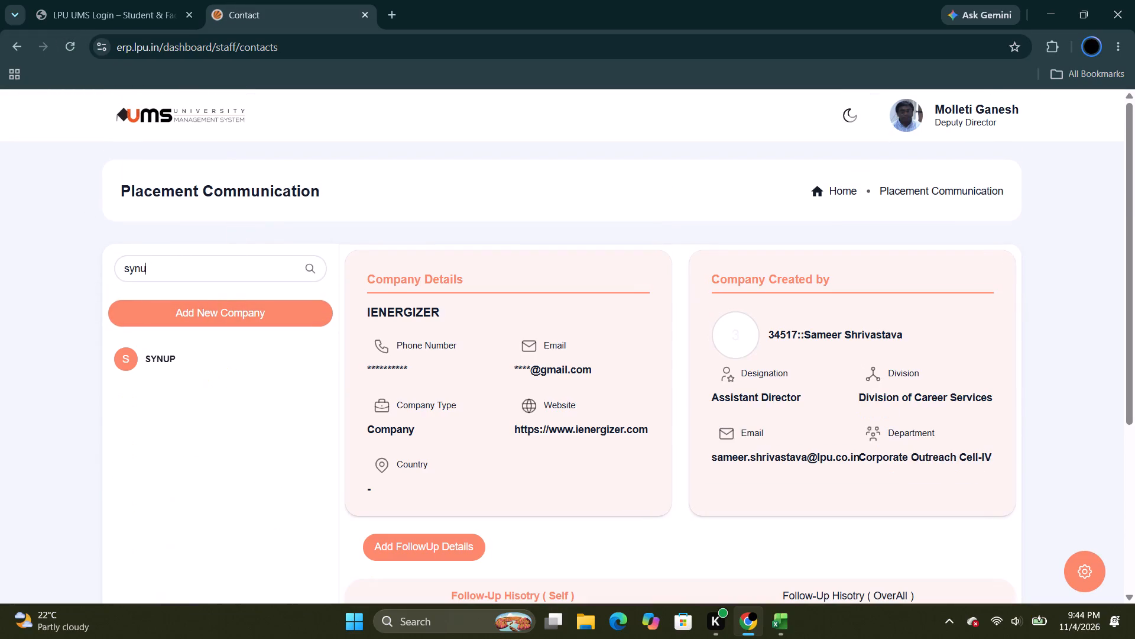
{"action": "left_click", "coordinate": [173, 358]}
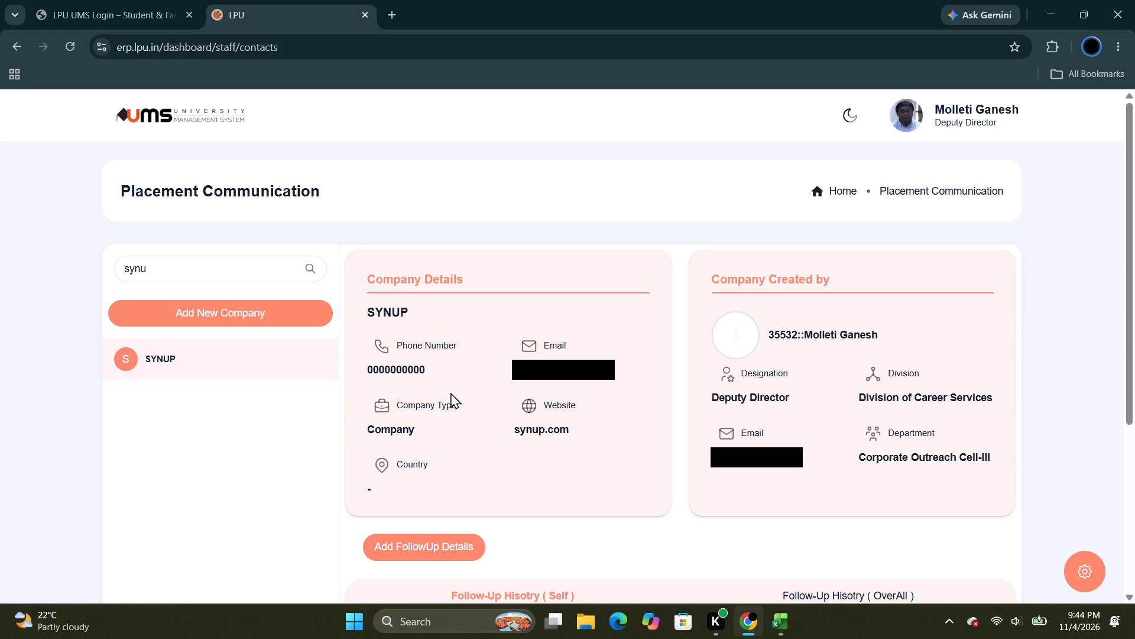
Start a follow-up for SYNUP by Email and fill in the contact's name and email address from the copied row 168 text.
{"action": "left_click", "coordinate": [460, 554]}
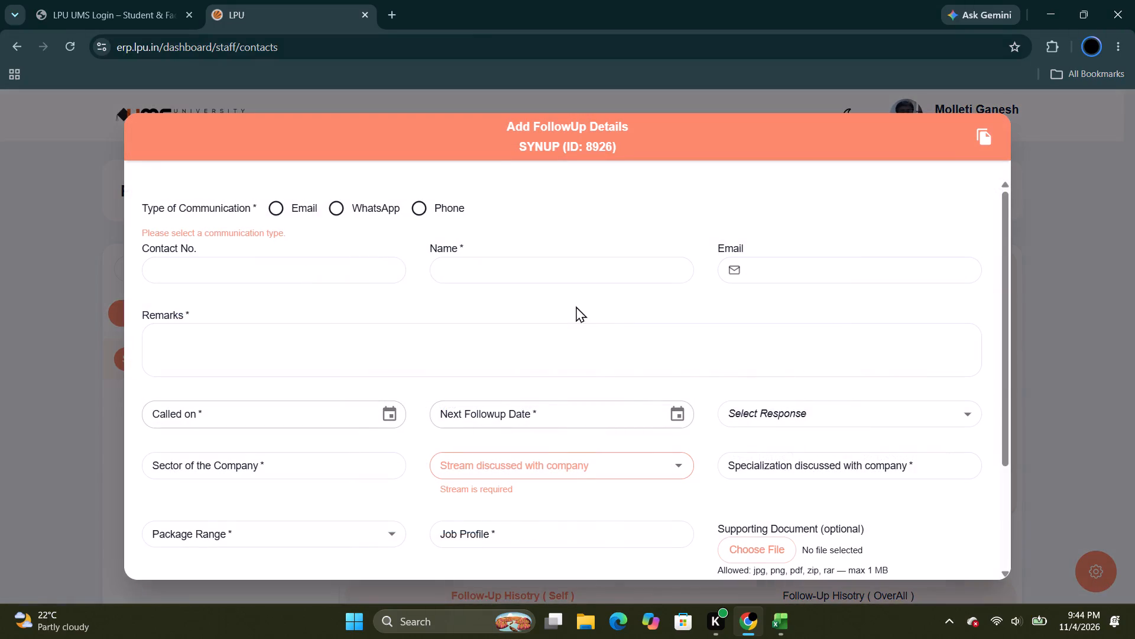
{"action": "left_click", "coordinate": [284, 202]}
{"action": "left_click", "coordinate": [489, 248]}
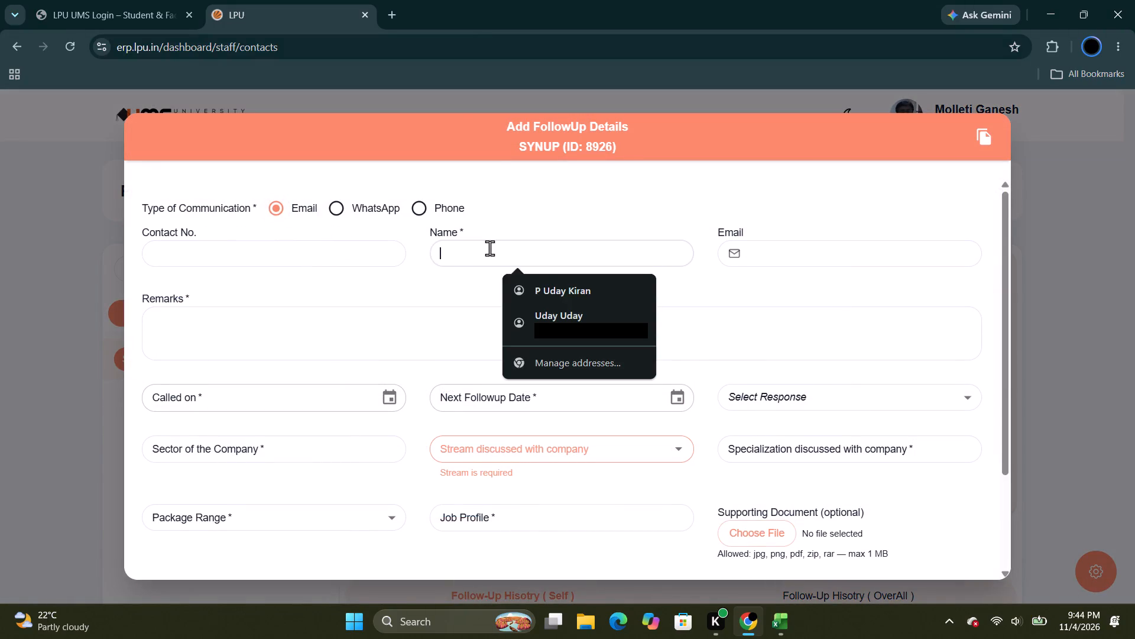
{"action": "key", "text": "ctrl+v"}
{"action": "left_click_drag", "start_coordinate": [535, 250], "coordinate": [576, 256]}
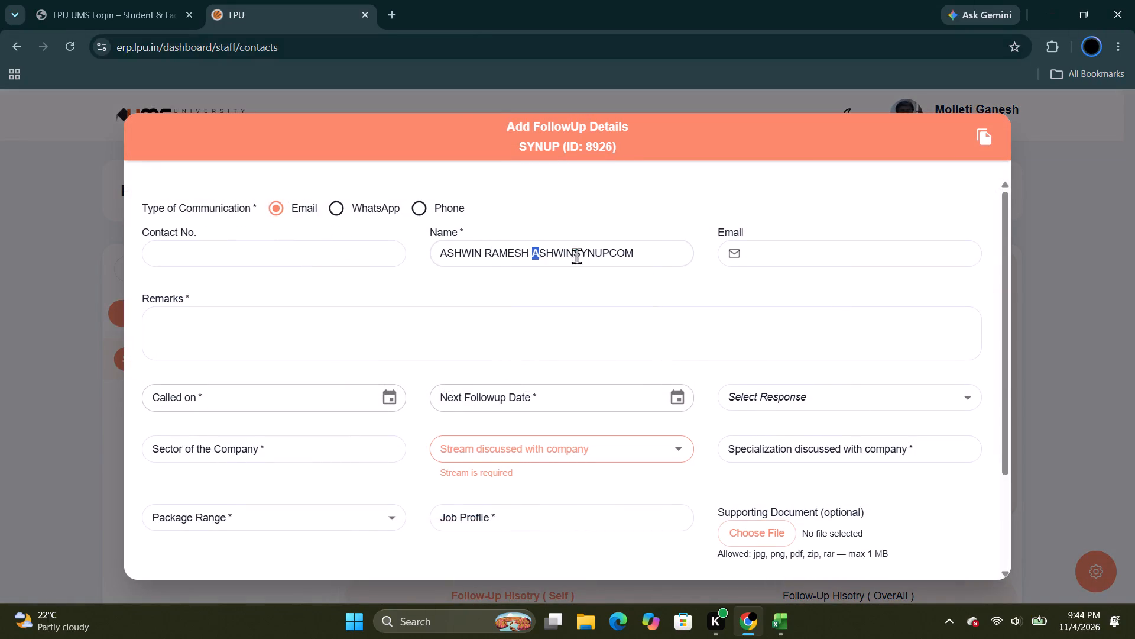
{"action": "left_click_drag", "start_coordinate": [576, 256], "coordinate": [737, 243]}
{"action": "key", "text": "BackSpace"}
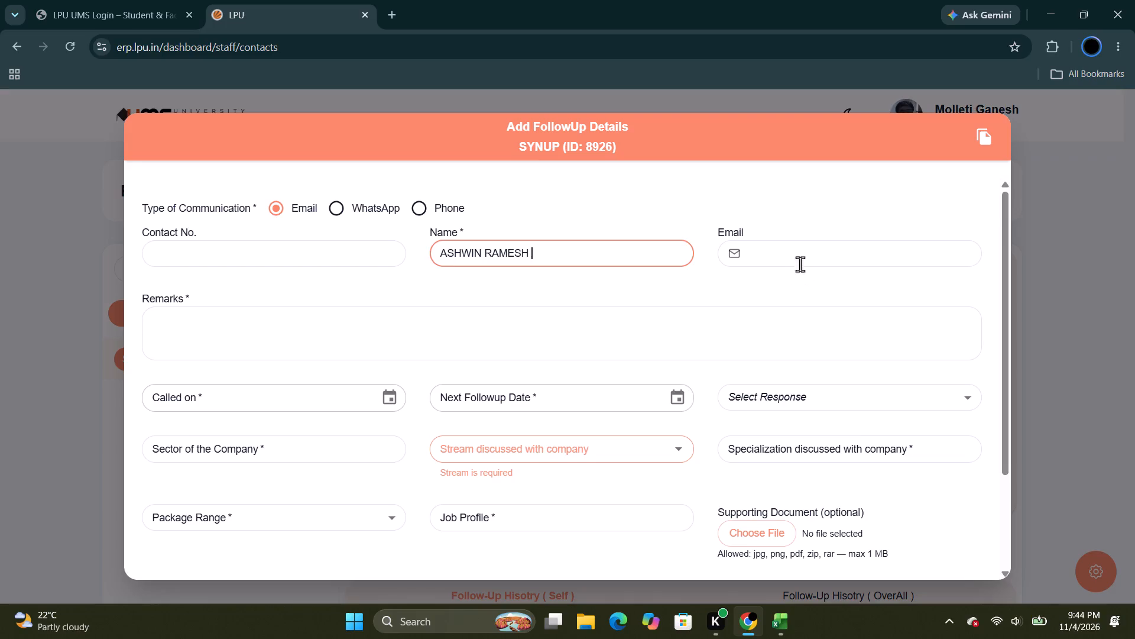
{"action": "left_click", "coordinate": [800, 250]}
{"action": "key", "text": "ctrl+v"}
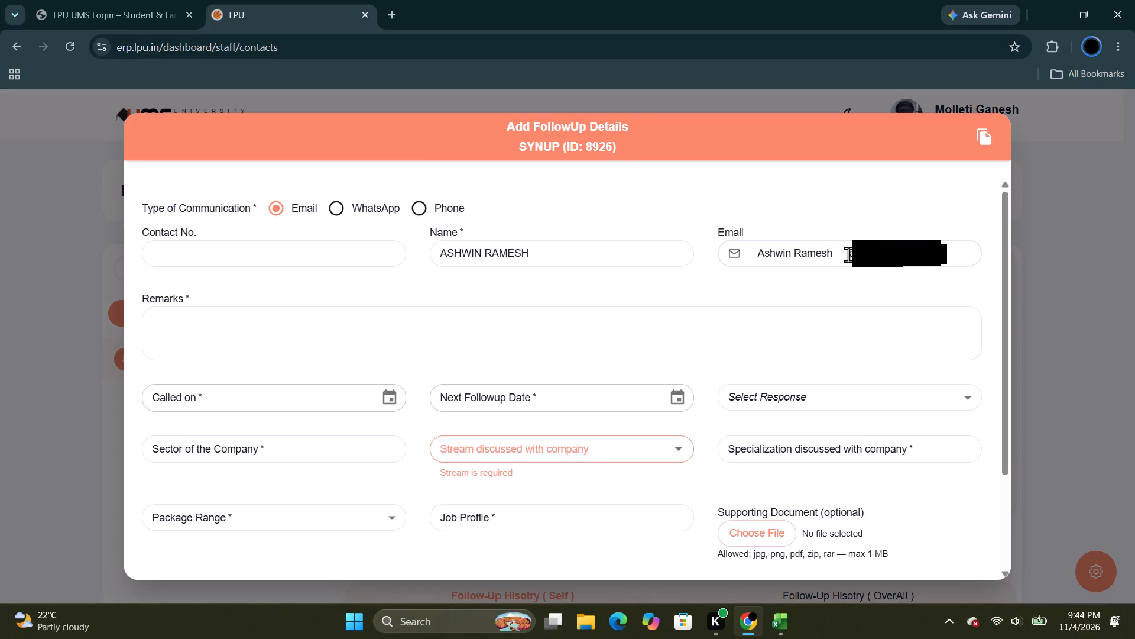
{"action": "left_click_drag", "start_coordinate": [848, 254], "coordinate": [579, 272]}
{"action": "key", "text": "BackSpace"}
Enter the remark "email has been sent", called-on date 31/10/2026, next follow-up date 06/11/2026 and response Cold.
{"action": "left_click", "coordinate": [488, 314]}
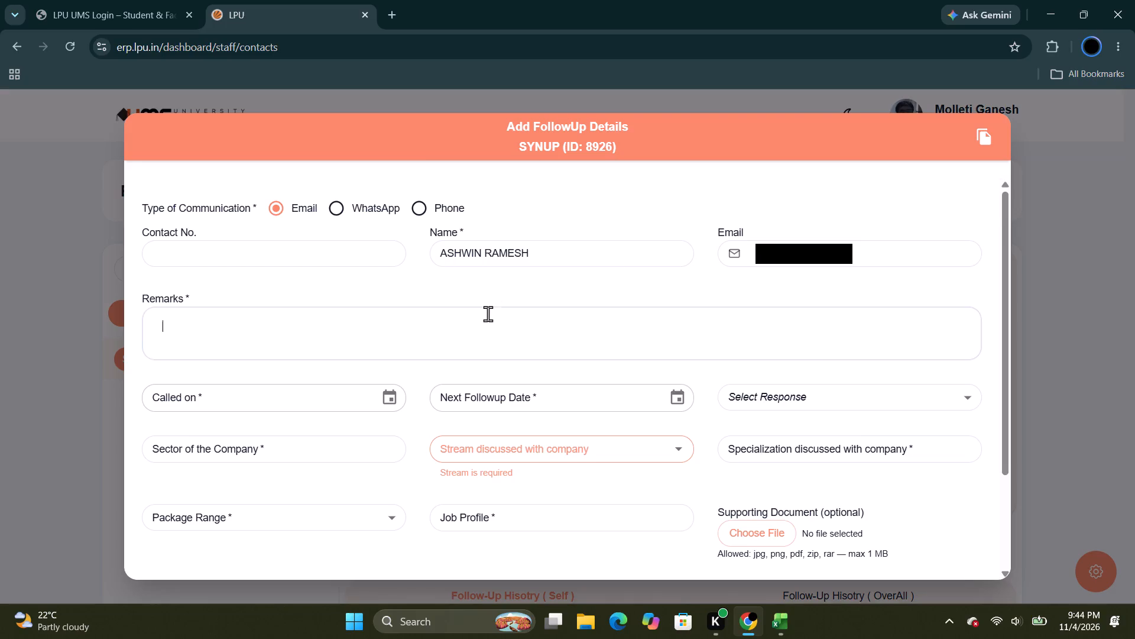
{"action": "type", "text": "email has been sent"}
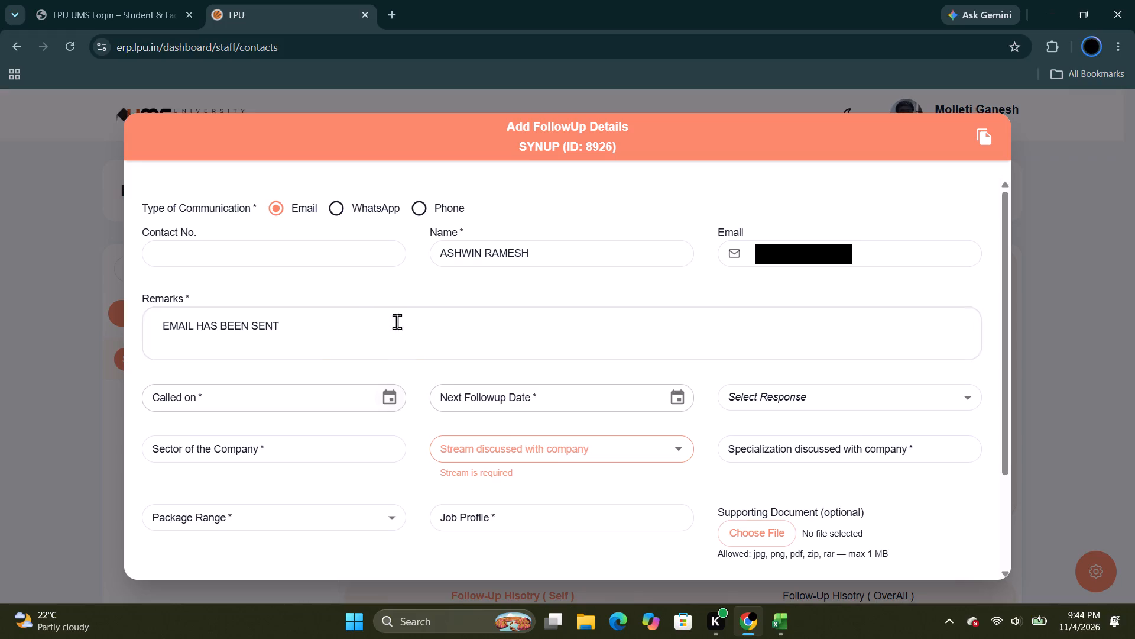
{"action": "left_click", "coordinate": [385, 409]}
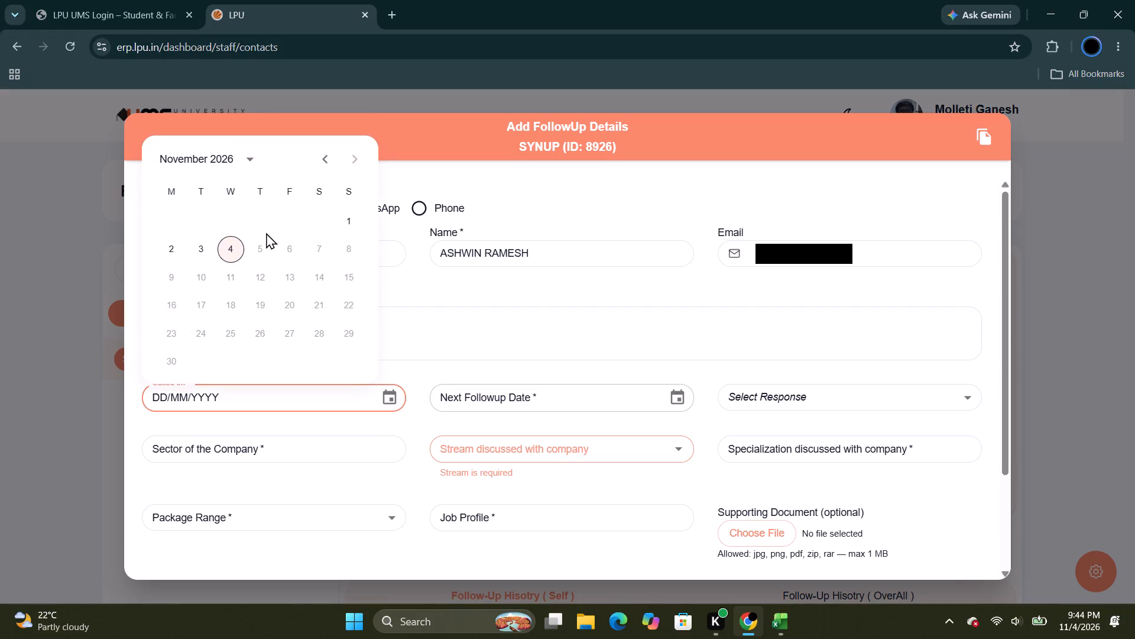
{"action": "left_click", "coordinate": [335, 161]}
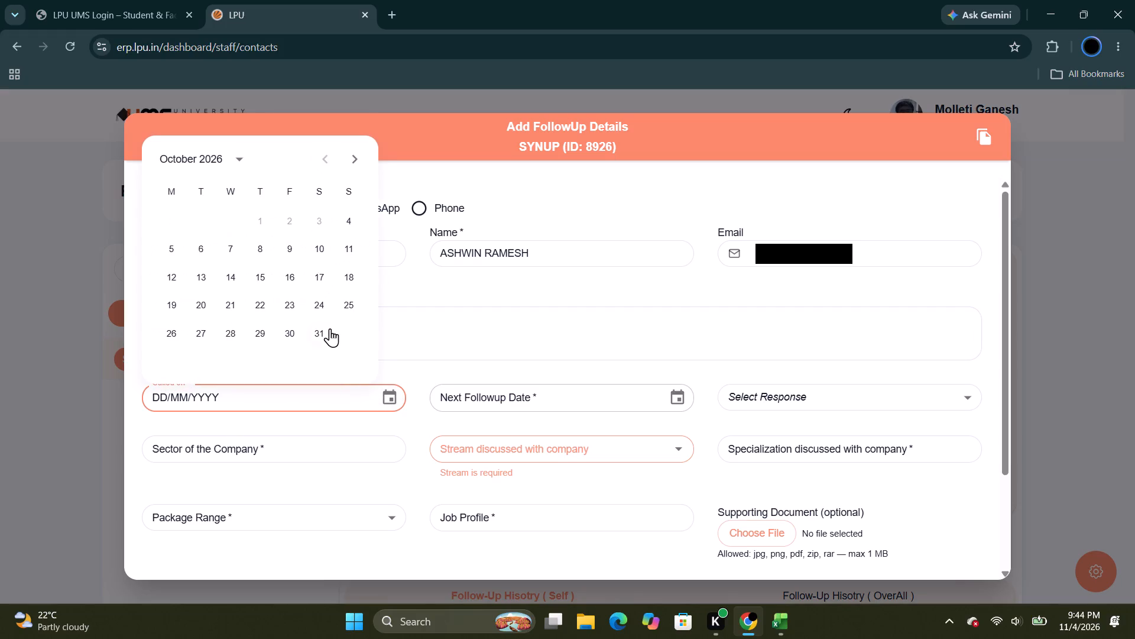
{"action": "left_click", "coordinate": [330, 328]}
{"action": "left_click", "coordinate": [673, 393]}
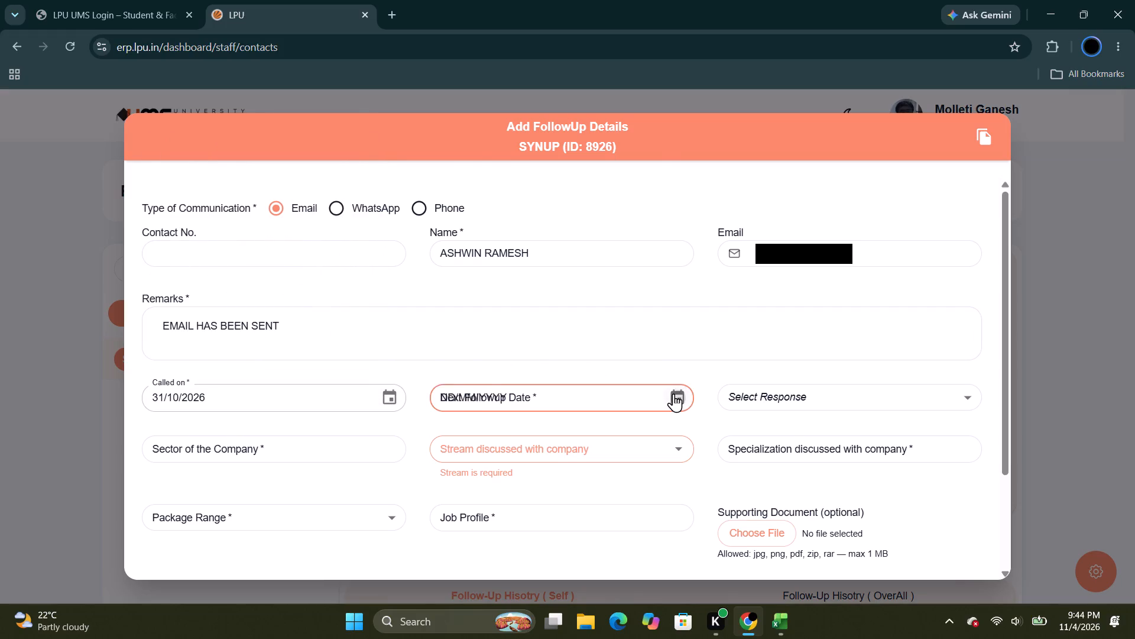
{"action": "left_click", "coordinate": [572, 243]}
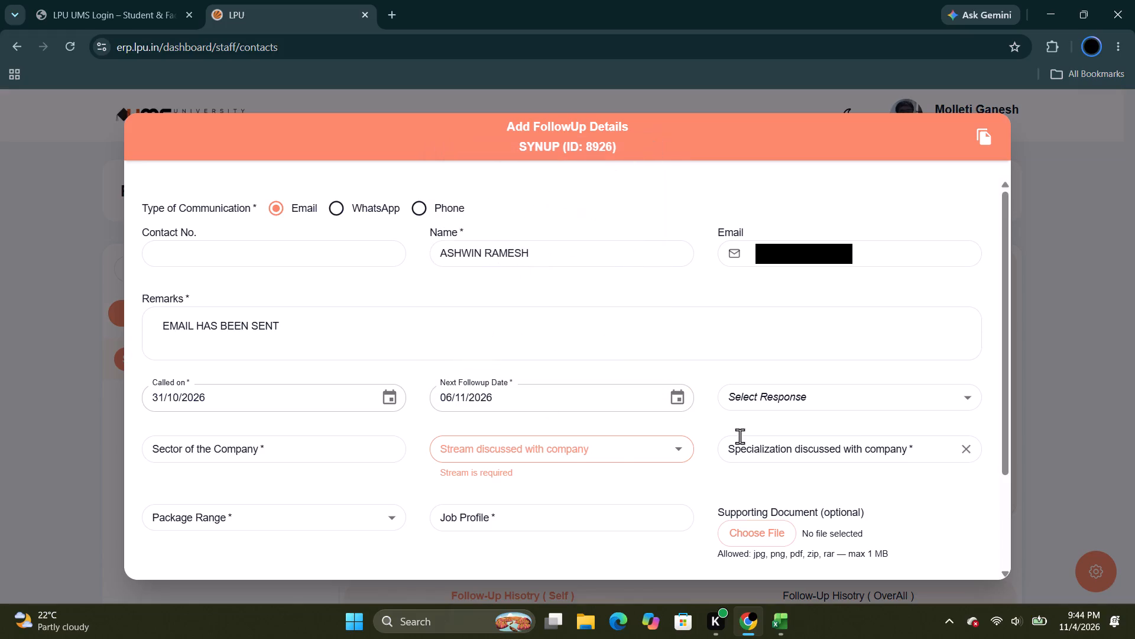
{"action": "left_click", "coordinate": [783, 400]}
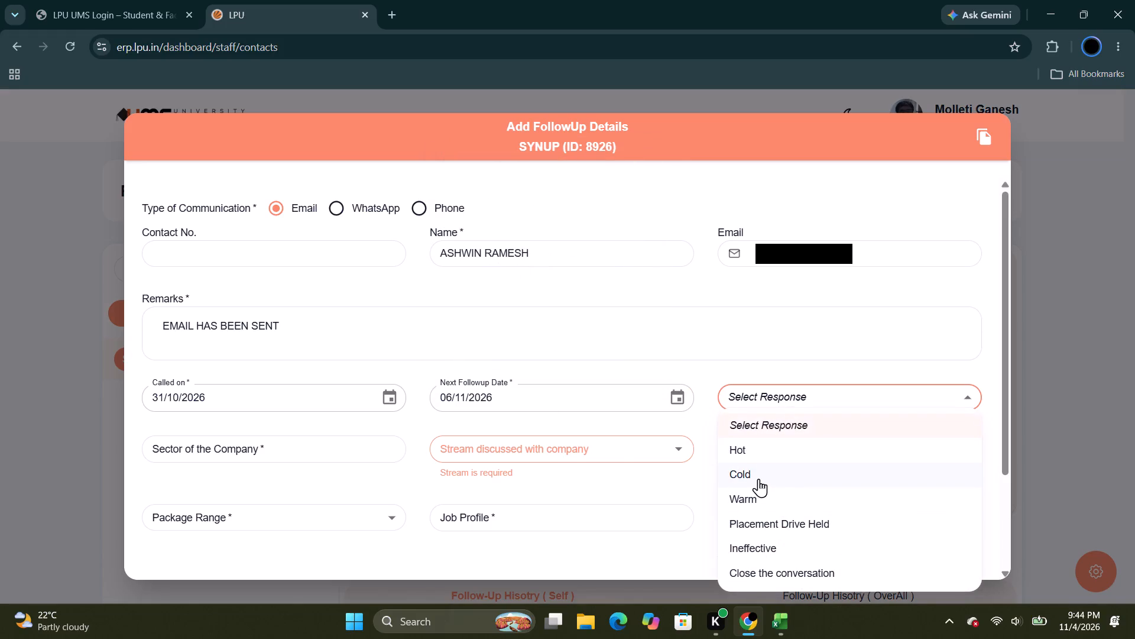
{"action": "left_click", "coordinate": [758, 478]}
Set the sector to IT CONSULTING DIGITAL SOLUTIONS SOFTWARE SERVICES AND AI LED TRANSFORMATION, the stream to CSE/IT and the specialization to ALL CSE.
{"action": "left_click", "coordinate": [305, 450]}
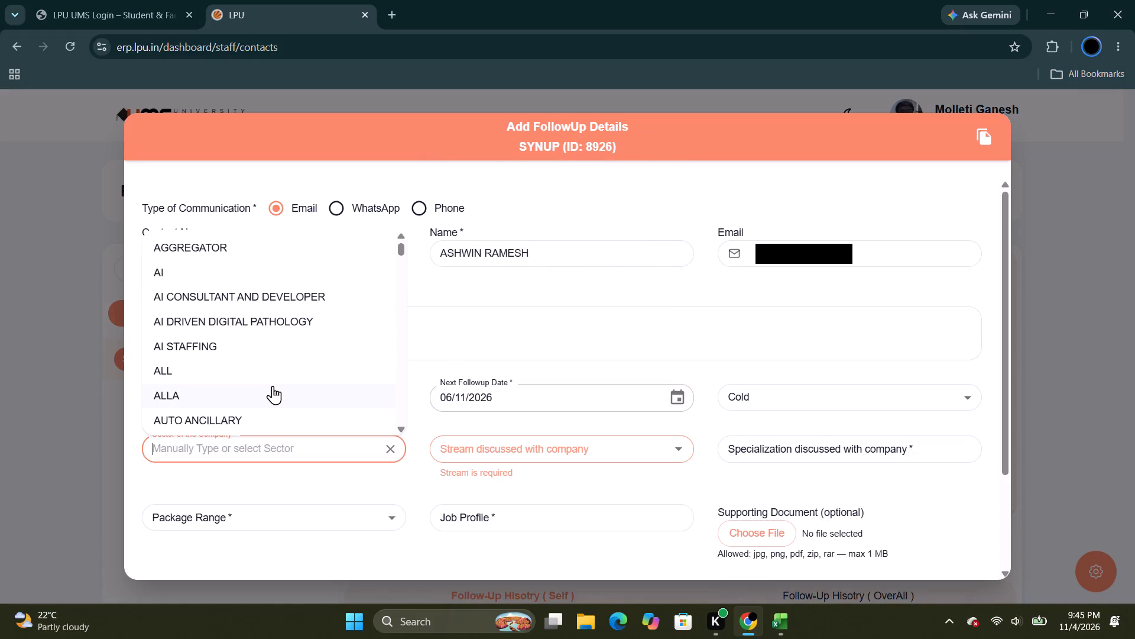
{"action": "type", "text": "soft"}
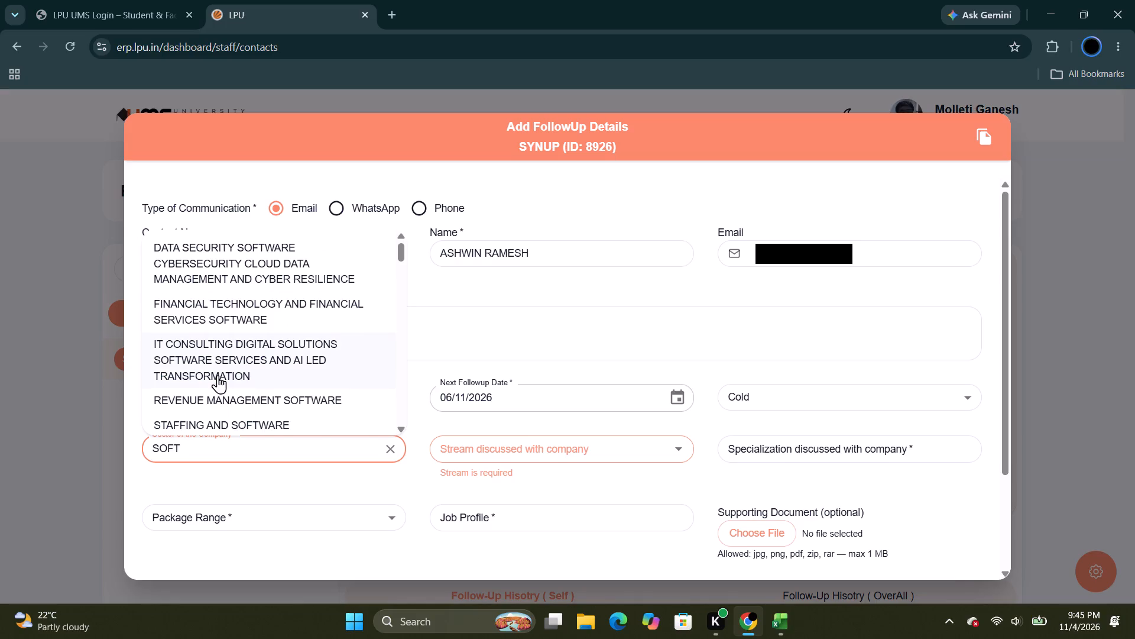
{"action": "left_click", "coordinate": [222, 370]}
{"action": "left_click", "coordinate": [524, 442]}
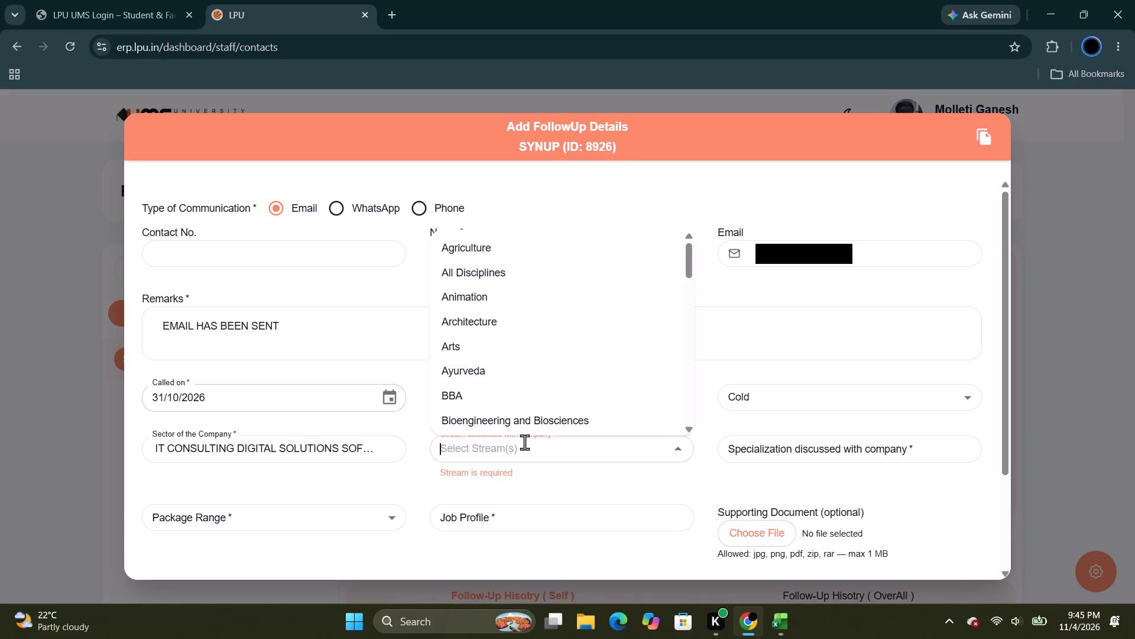
{"action": "type", "text": "it"}
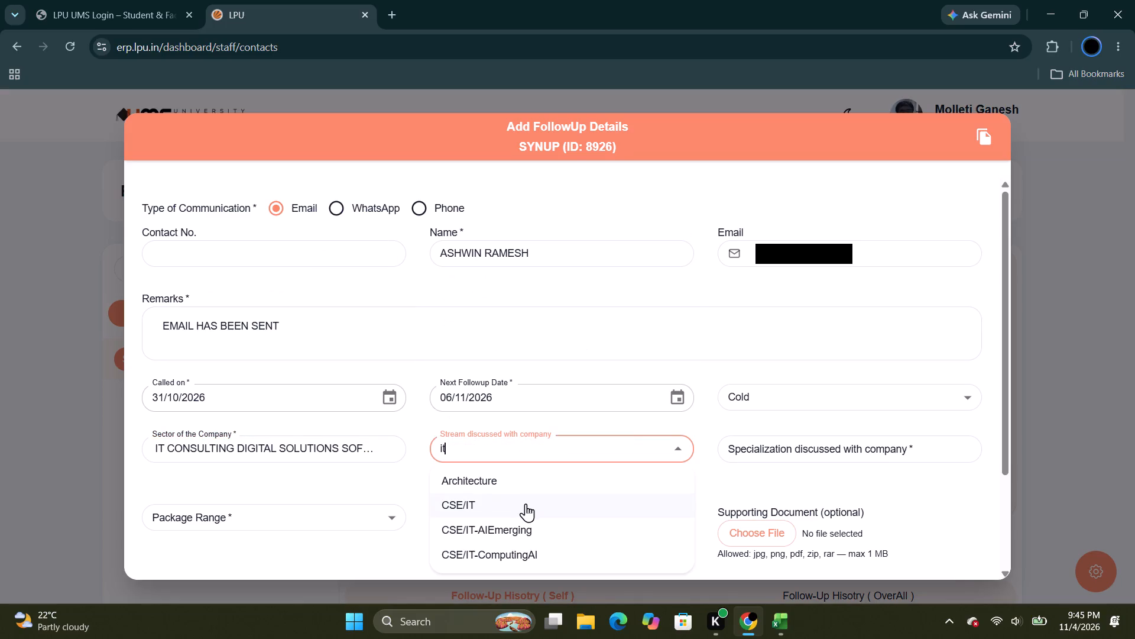
{"action": "left_click", "coordinate": [609, 514]}
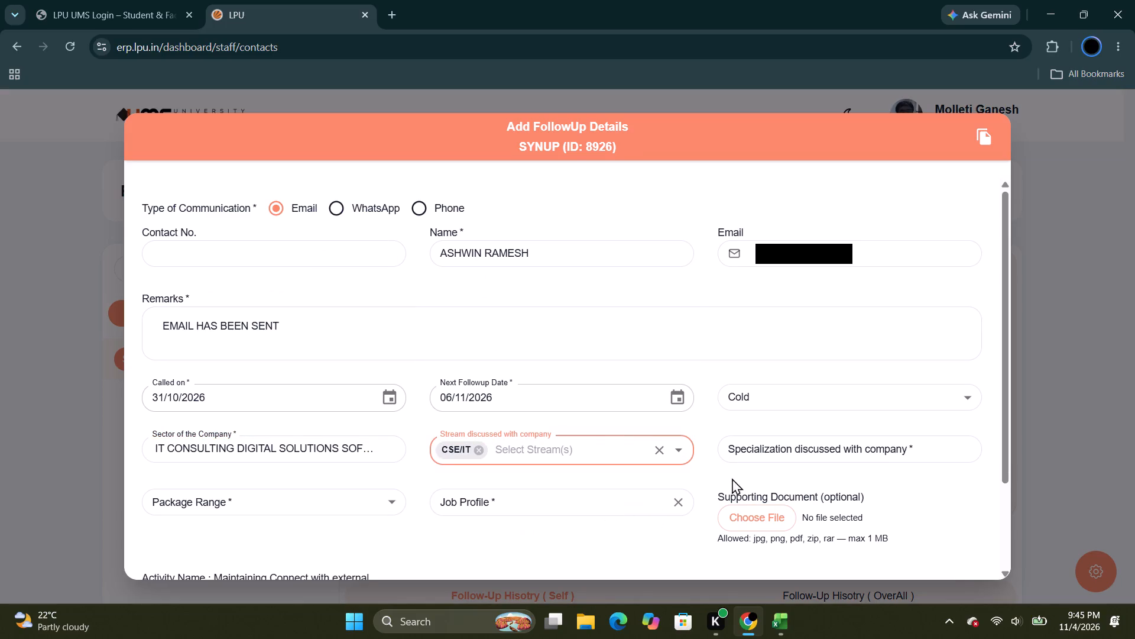
{"action": "left_click", "coordinate": [780, 440]}
{"action": "type", "text": "all"}
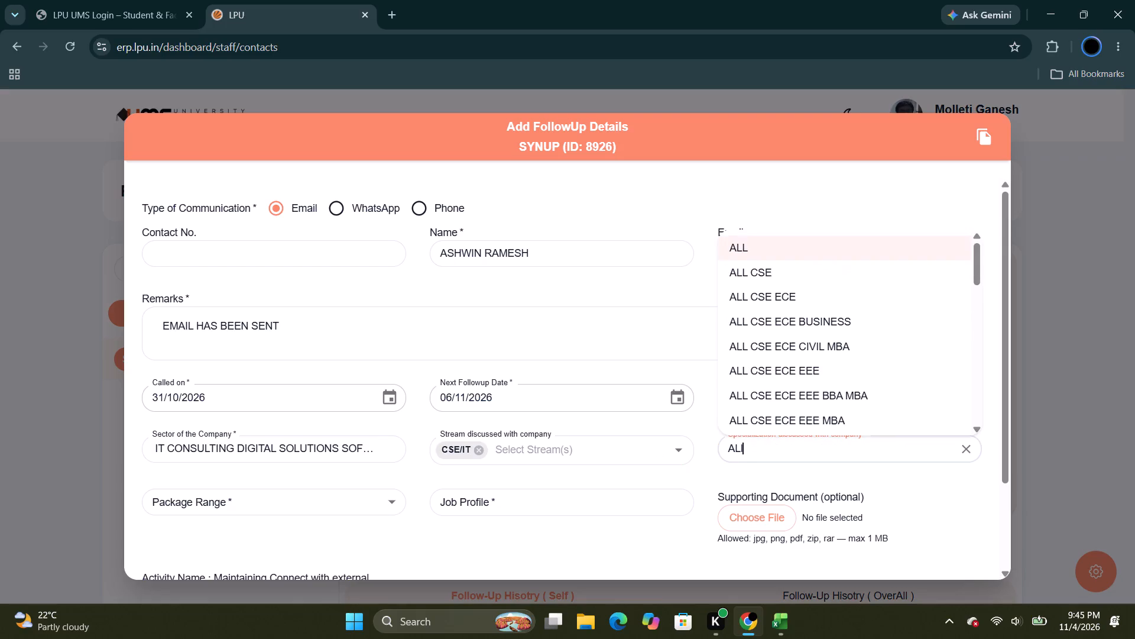
{"action": "left_click", "coordinate": [753, 275]}
Set package range 06-07 Lakh, job profile IT RECRUITMENT and DPR action Sending Invitation Letters /Greetings, and submit the follow-up.
{"action": "scroll", "coordinate": [485, 484], "scroll_direction": "down", "scroll_amount": 2}
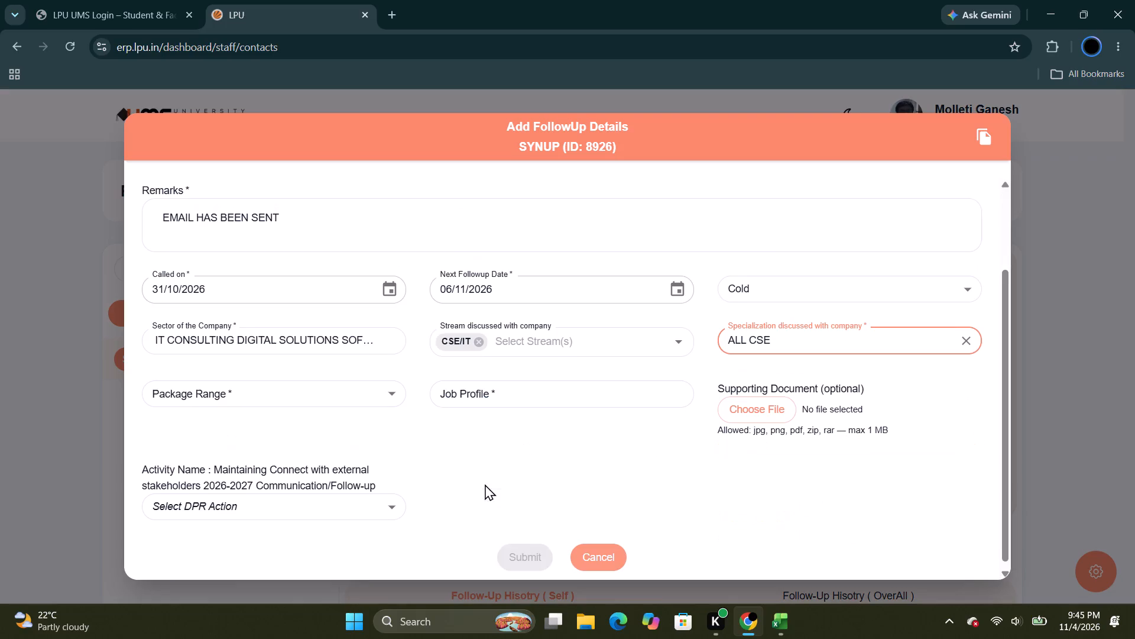
{"action": "scroll", "coordinate": [485, 484], "scroll_direction": "down", "scroll_amount": 1}
{"action": "left_click", "coordinate": [321, 388]}
{"action": "left_click", "coordinate": [228, 379]}
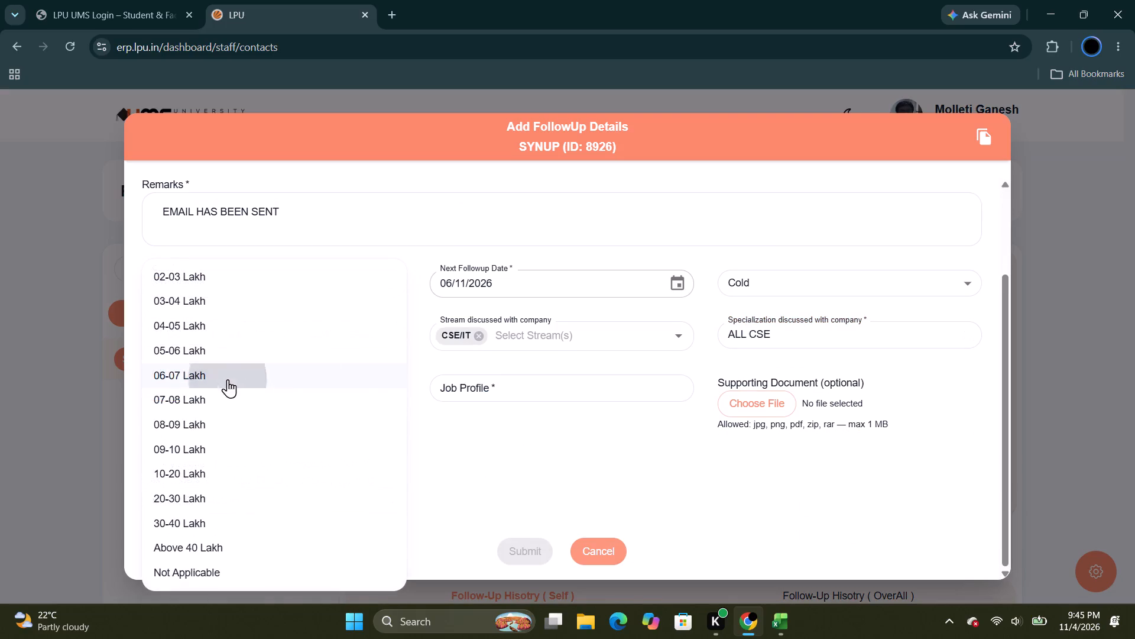
{"action": "left_click", "coordinate": [521, 388]}
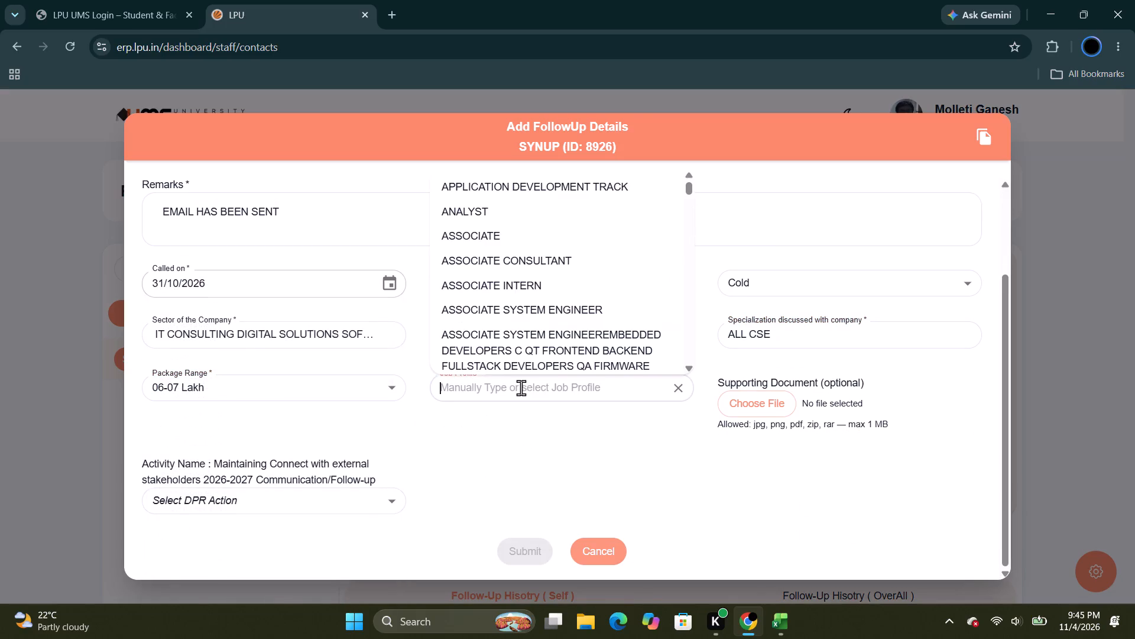
{"action": "type", "text": "it"}
{"action": "key", "text": "space"}
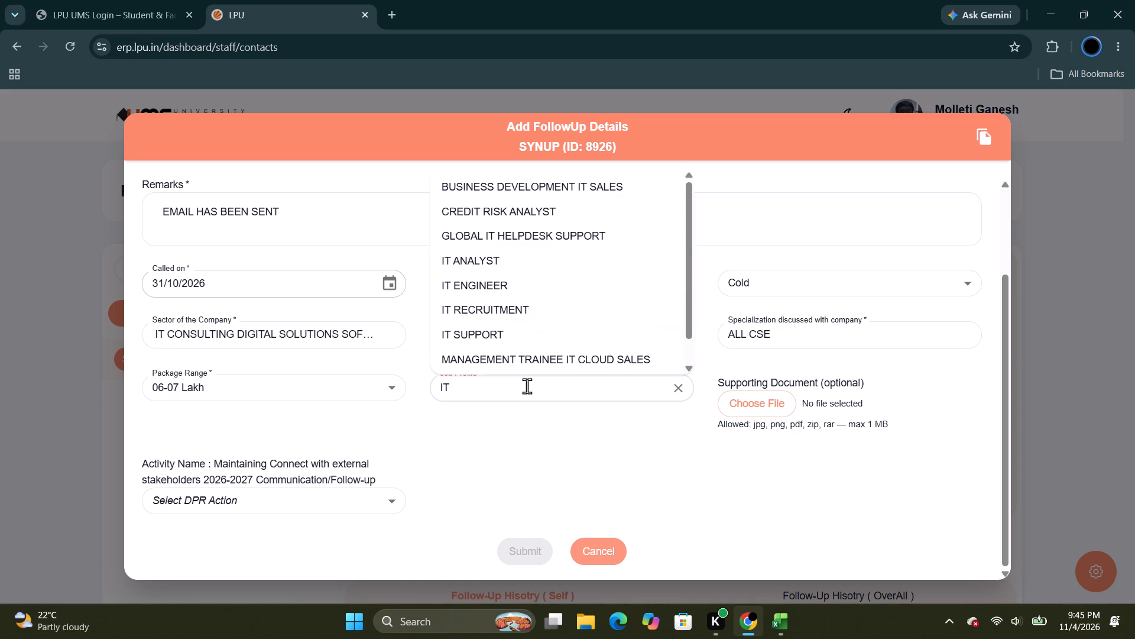
{"action": "left_click", "coordinate": [485, 319]}
{"action": "left_click", "coordinate": [358, 490]}
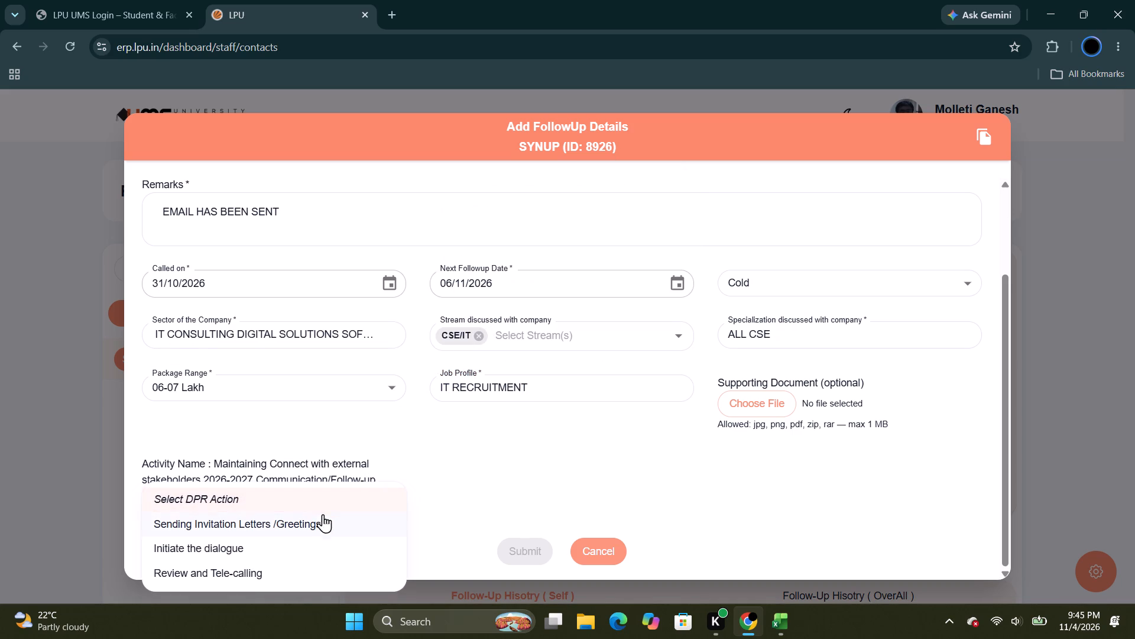
{"action": "left_click", "coordinate": [321, 519]}
{"action": "left_click", "coordinate": [513, 550]}
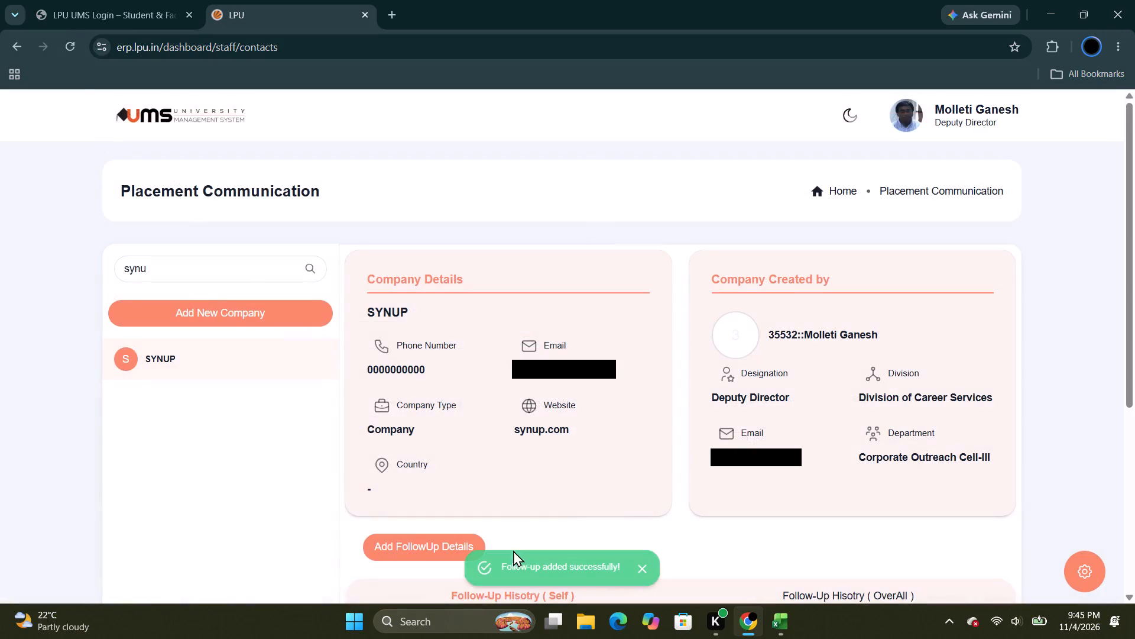
Switch to the Campaign 6 - 500 workbook in Excel and copy the contact's name and email cells from row 169.
{"action": "scroll", "coordinate": [563, 448], "scroll_direction": "down", "scroll_amount": 1}
{"action": "key", "text": "alt+Tab"}
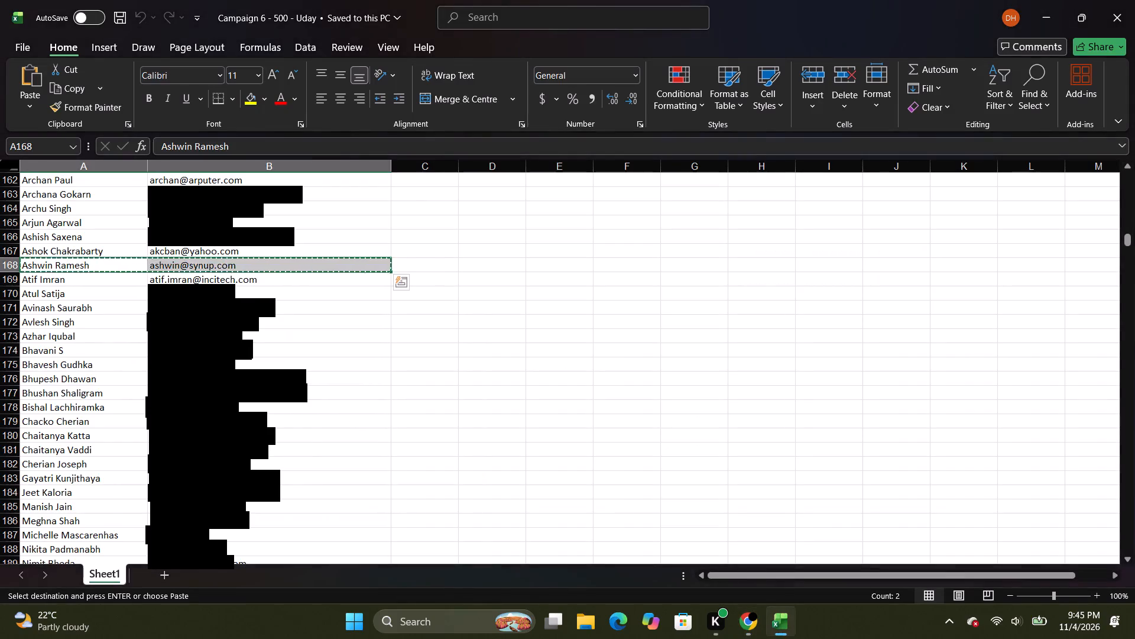
{"action": "left_click", "coordinate": [54, 277]}
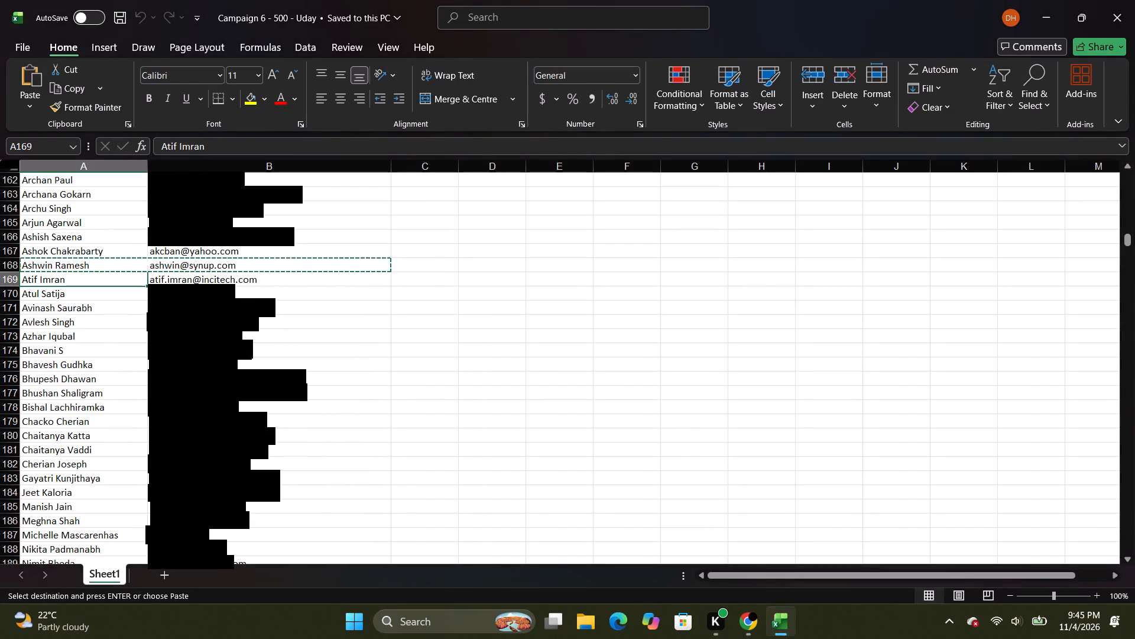
{"action": "key", "text": "shift+Right"}
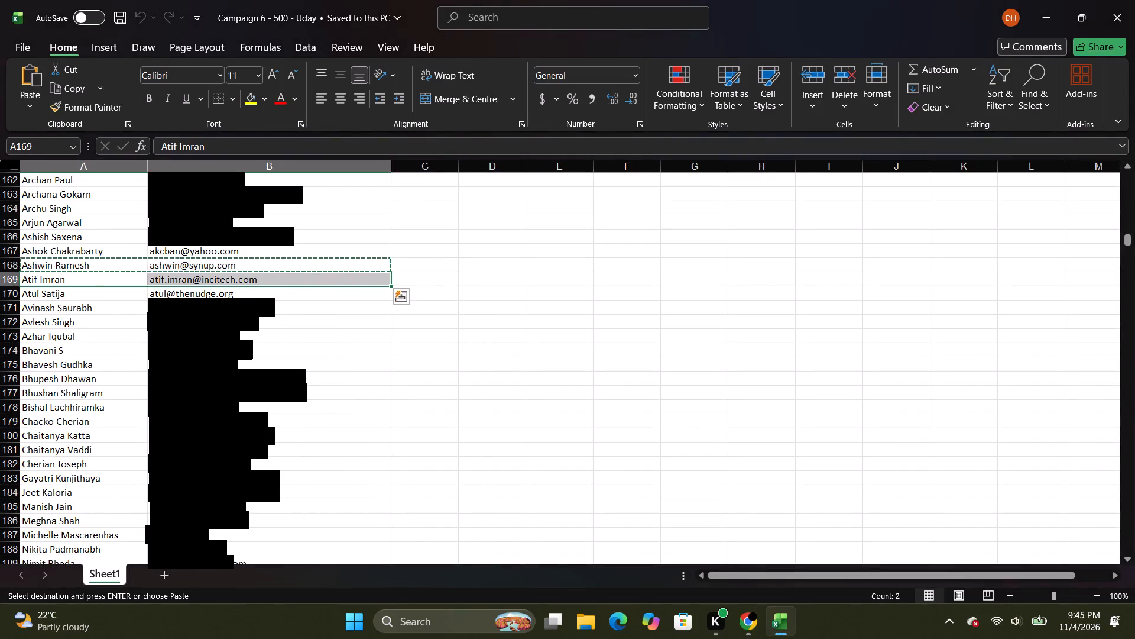
{"action": "key", "text": "ctrl+c"}
Back in Chrome, start adding a new company and fill its email with only the address from the copied row 169 text.
{"action": "key", "text": "alt+Tab"}
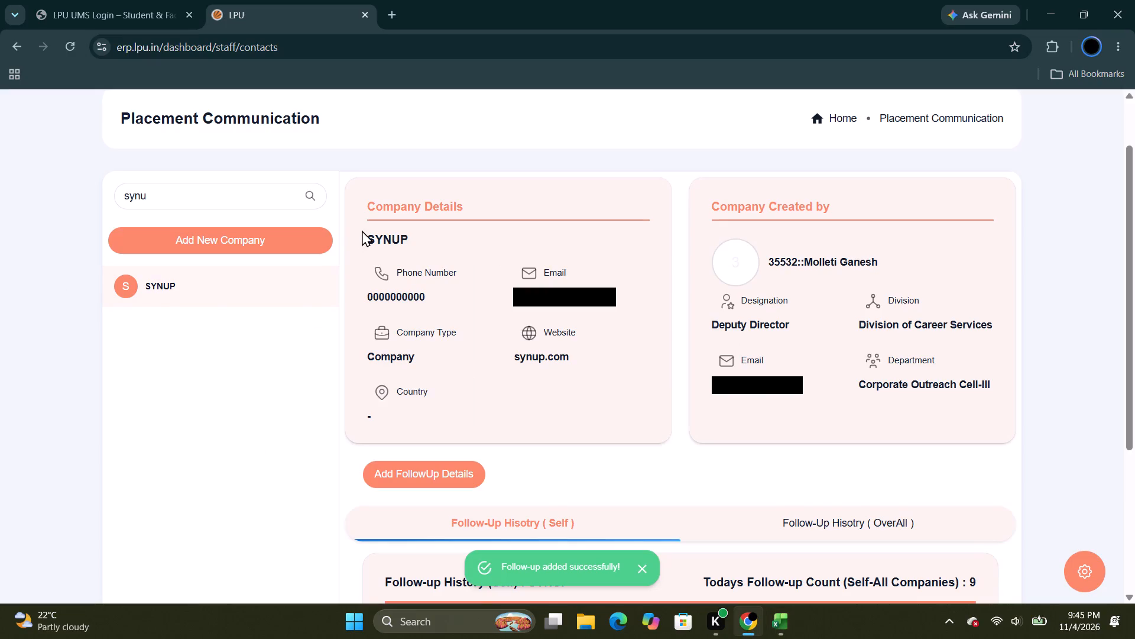
{"action": "left_click", "coordinate": [246, 243]}
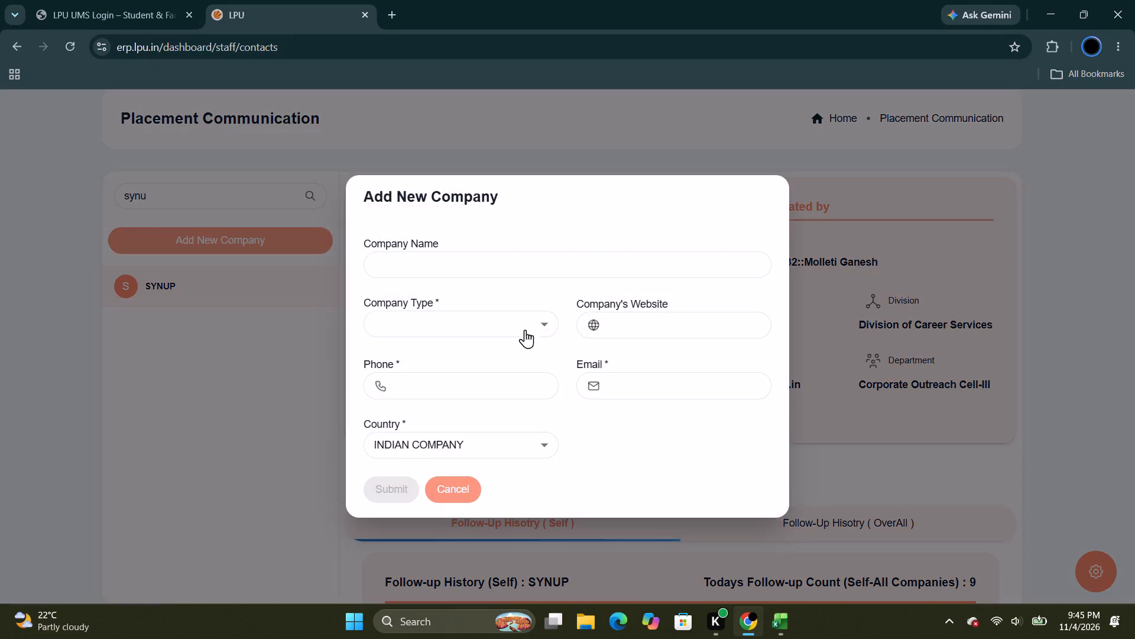
{"action": "left_click", "coordinate": [672, 390]}
{"action": "key", "text": "ctrl+v"}
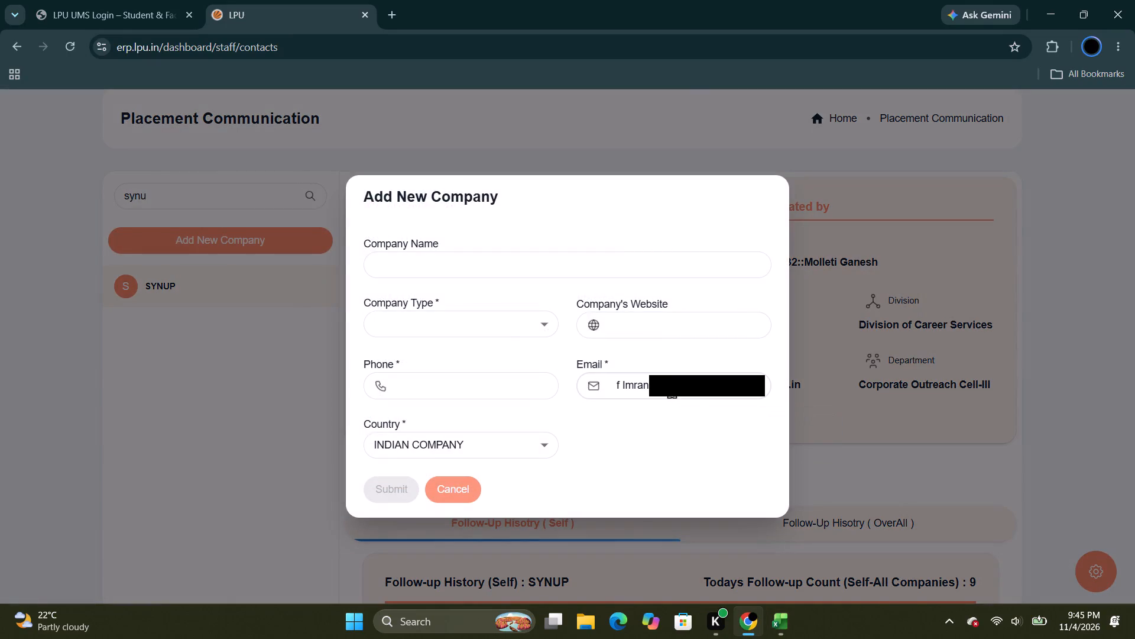
{"action": "left_click_drag", "start_coordinate": [648, 389], "coordinate": [513, 401]}
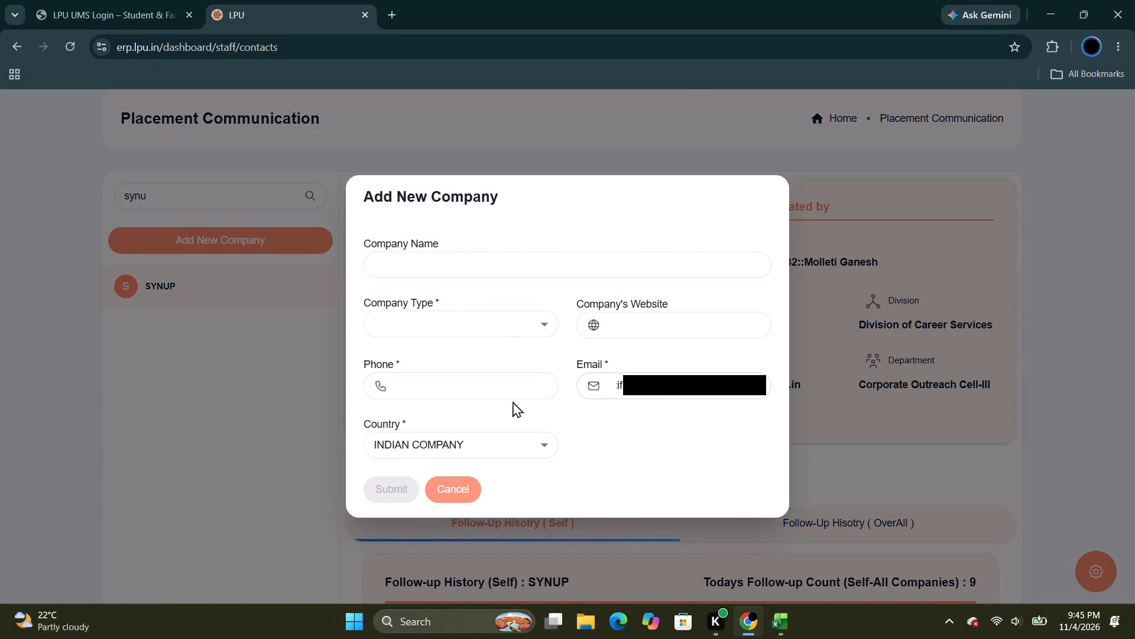
{"action": "left_click_drag", "start_coordinate": [513, 401], "coordinate": [495, 404]}
{"action": "key", "text": "BackSpace"}
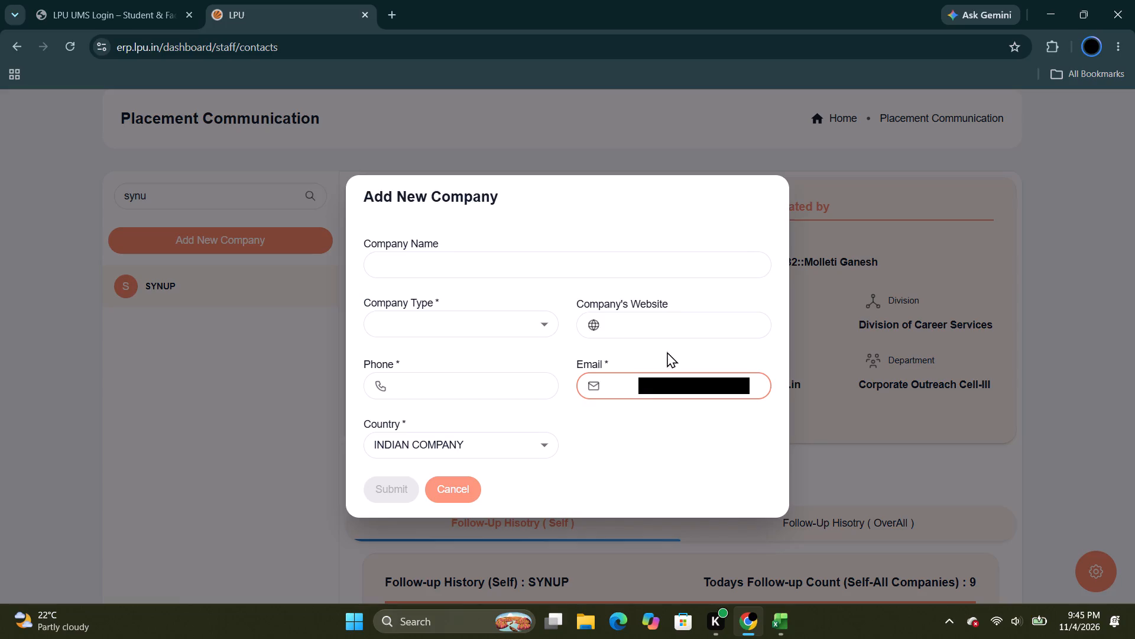
{"action": "key", "text": "Right"}
{"action": "key", "text": "BackSpace"}
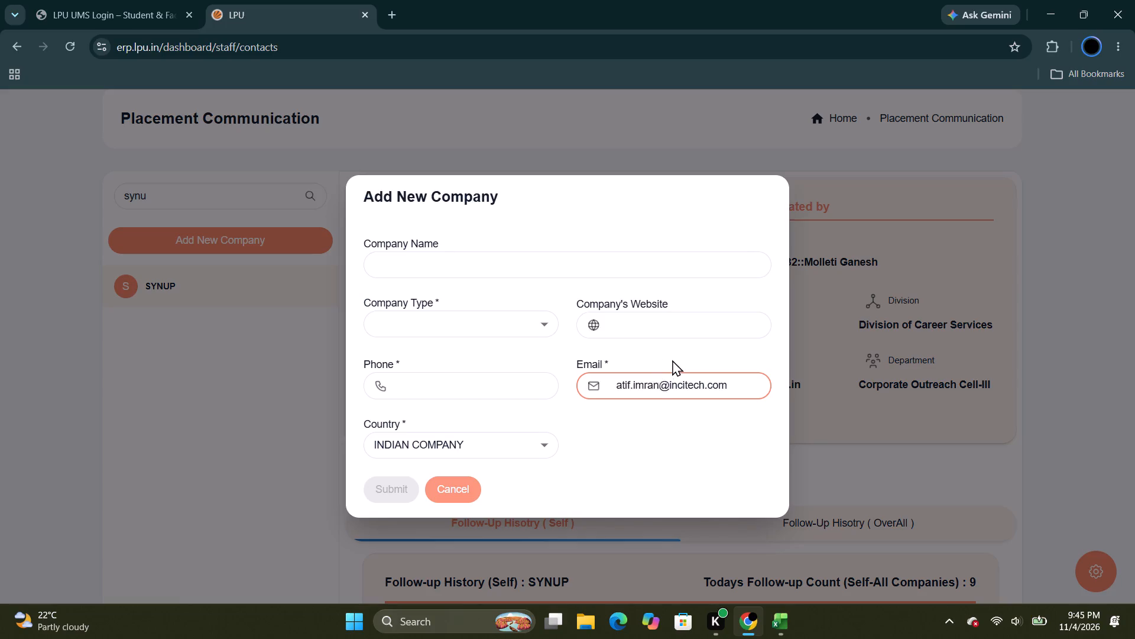
Set the company's website to incitech.com by trimming the pasted contact text down to the domain.
{"action": "left_click", "coordinate": [672, 331]}
{"action": "key", "text": "ctrl+v"}
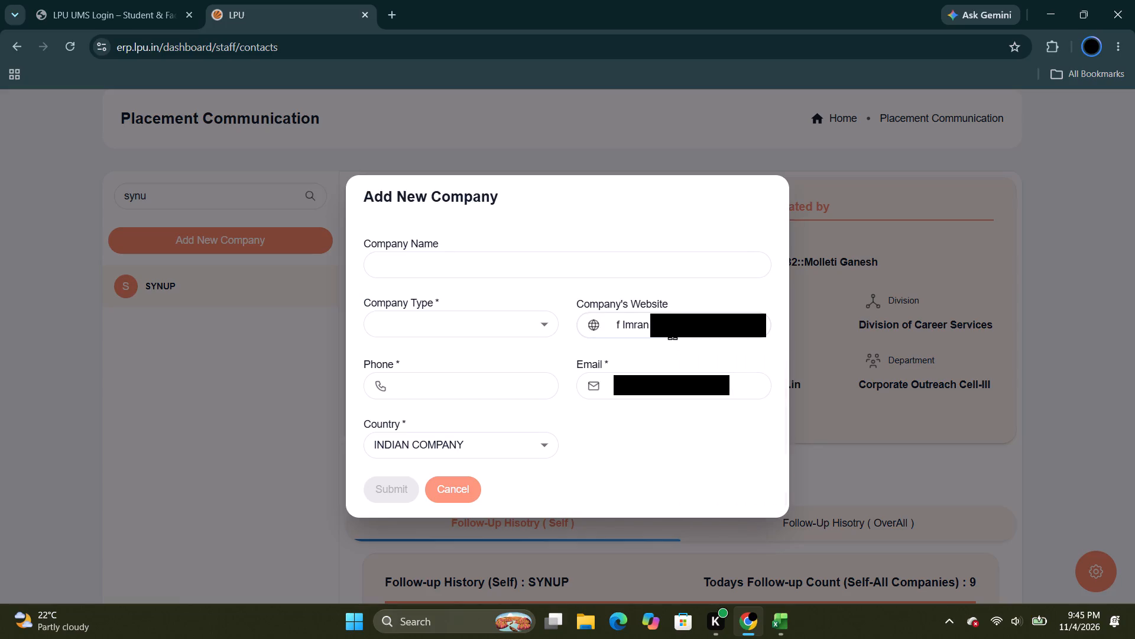
{"action": "key", "text": "Left"}
{"action": "key", "text": "Left"}
{"action": "key", "text": "Left"}
{"action": "key", "text": "Left"}
{"action": "key", "text": "Left"}
{"action": "key", "text": "Left"}
{"action": "key", "text": "Left"}
{"action": "key", "text": "Left"}
{"action": "key", "text": "Left"}
{"action": "key", "text": "Left"}
{"action": "key", "text": "Left"}
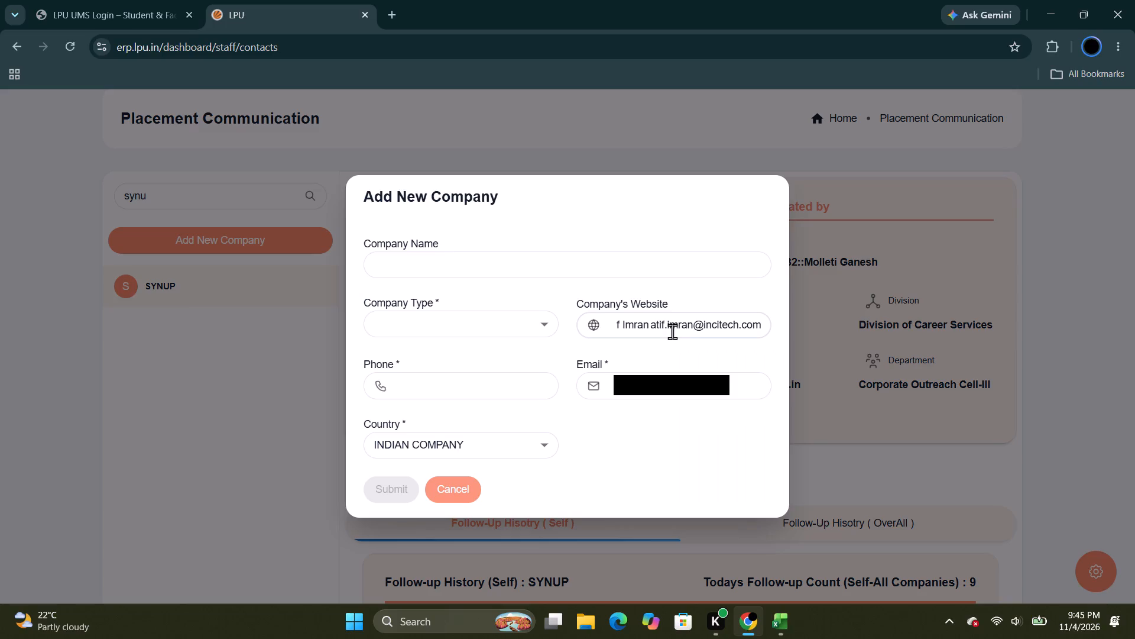
{"action": "key", "text": "BackSpace"}
{"action": "key", "text": "BackSpace"}
{"action": "key", "text": "BackSpace"}
{"action": "key", "text": "BackSpace"}
{"action": "key", "text": "BackSpace"}
{"action": "key", "text": "BackSpace"}
{"action": "key", "text": "BackSpace"}
{"action": "key", "text": "BackSpace"}
{"action": "key", "text": "BackSpace"}
{"action": "key", "text": "BackSpace"}
{"action": "key", "text": "BackSpace"}
{"action": "key", "text": "BackSpace"}
{"action": "key", "text": "BackSpace"}
{"action": "key", "text": "BackSpace"}
{"action": "key", "text": "BackSpace"}
{"action": "key", "text": "BackSpace"}
{"action": "key", "text": "BackSpace"}
{"action": "key", "text": "BackSpace"}
{"action": "key", "text": "BackSpace"}
{"action": "key", "text": "BackSpace"}
{"action": "key", "text": "BackSpace"}
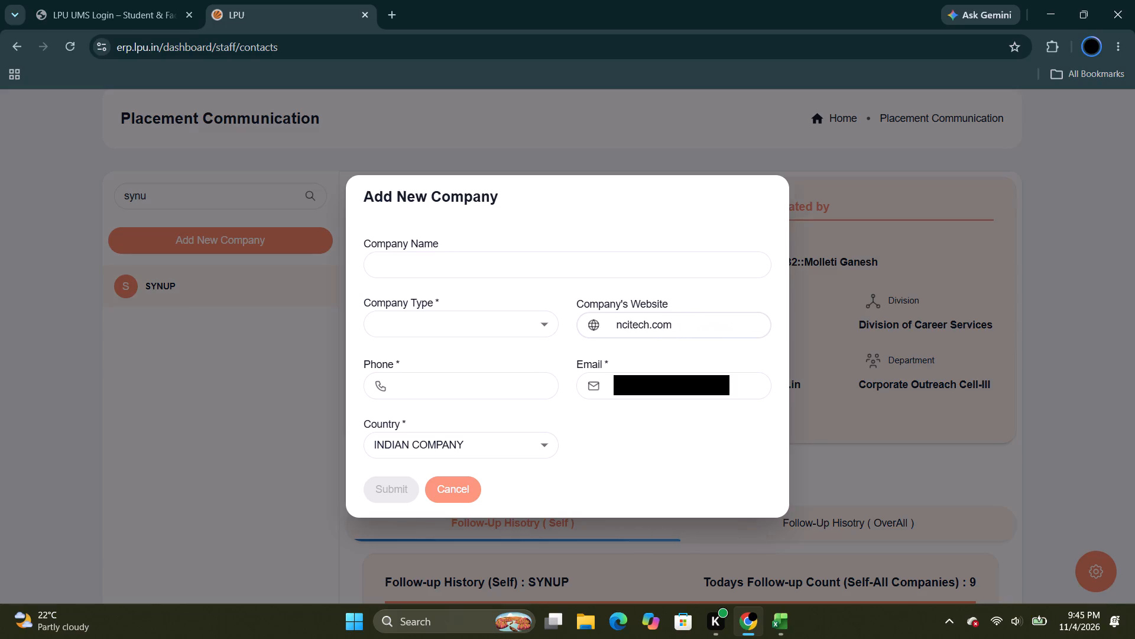
{"action": "key", "text": "i"}
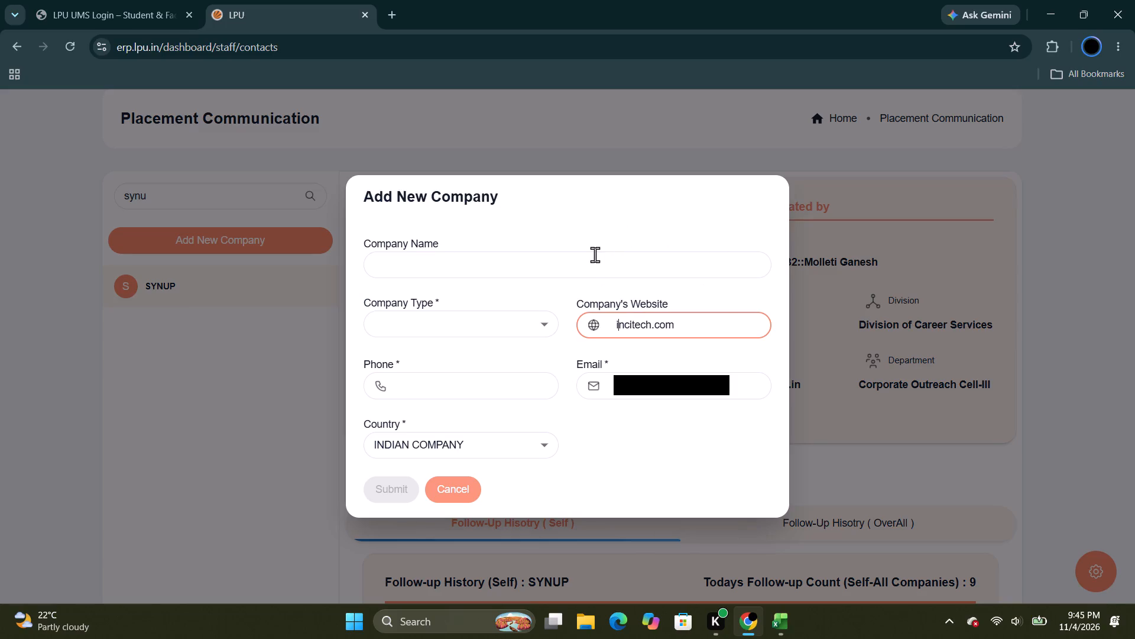
Set the company name to INCITECH by trimming the pasted contact text.
{"action": "left_click", "coordinate": [560, 263]}
{"action": "key", "text": "ctrl+v"}
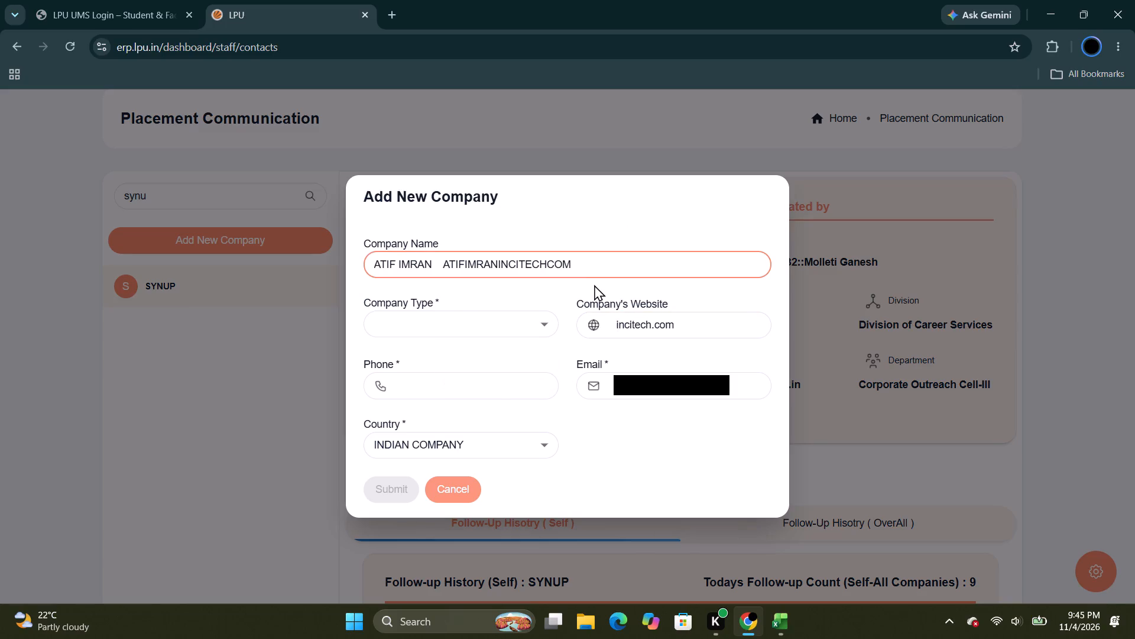
{"action": "key", "text": "BackSpace"}
{"action": "key", "text": "BackSpace"}
{"action": "key", "text": "BackSpace"}
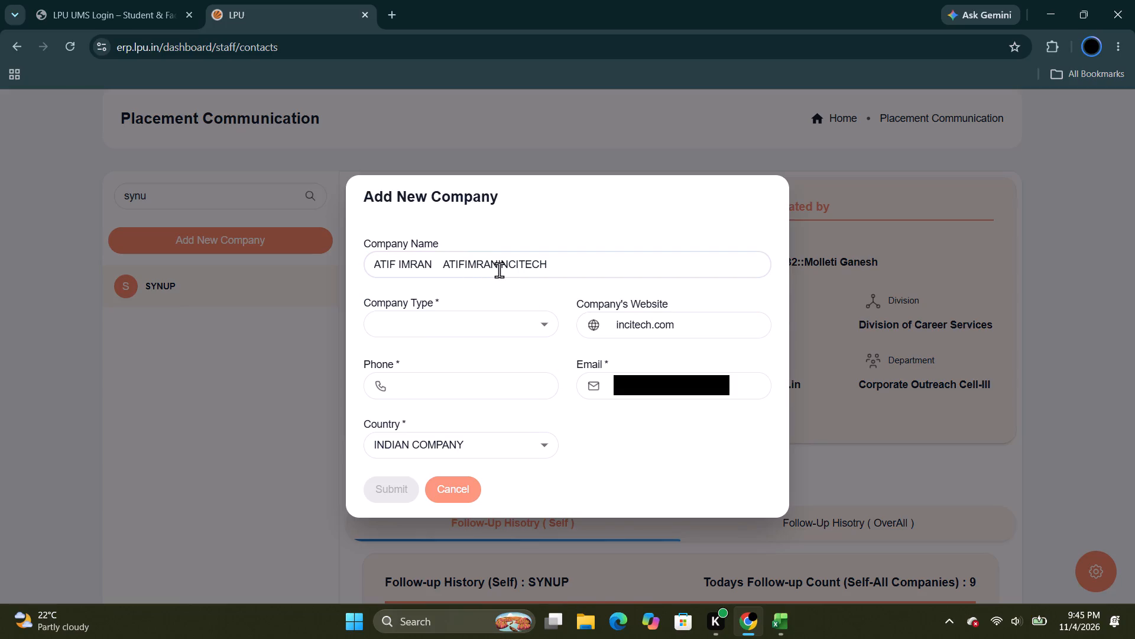
{"action": "left_click", "coordinate": [499, 270]}
{"action": "key", "text": "BackSpace"}
{"action": "key", "text": "BackSpace"}
{"action": "key", "text": "BackSpace"}
{"action": "key", "text": "BackSpace"}
{"action": "key", "text": "BackSpace"}
{"action": "key", "text": "BackSpace"}
{"action": "key", "text": "BackSpace"}
{"action": "key", "text": "BackSpace"}
{"action": "key", "text": "BackSpace"}
{"action": "key", "text": "BackSpace"}
{"action": "key", "text": "BackSpace"}
{"action": "key", "text": "BackSpace"}
{"action": "key", "text": "BackSpace"}
{"action": "key", "text": "BackSpace"}
{"action": "key", "text": "BackSpace"}
{"action": "key", "text": "BackSpace"}
{"action": "key", "text": "BackSpace"}
{"action": "key", "text": "BackSpace"}
{"action": "key", "text": "BackSpace"}
{"action": "key", "text": "BackSpace"}
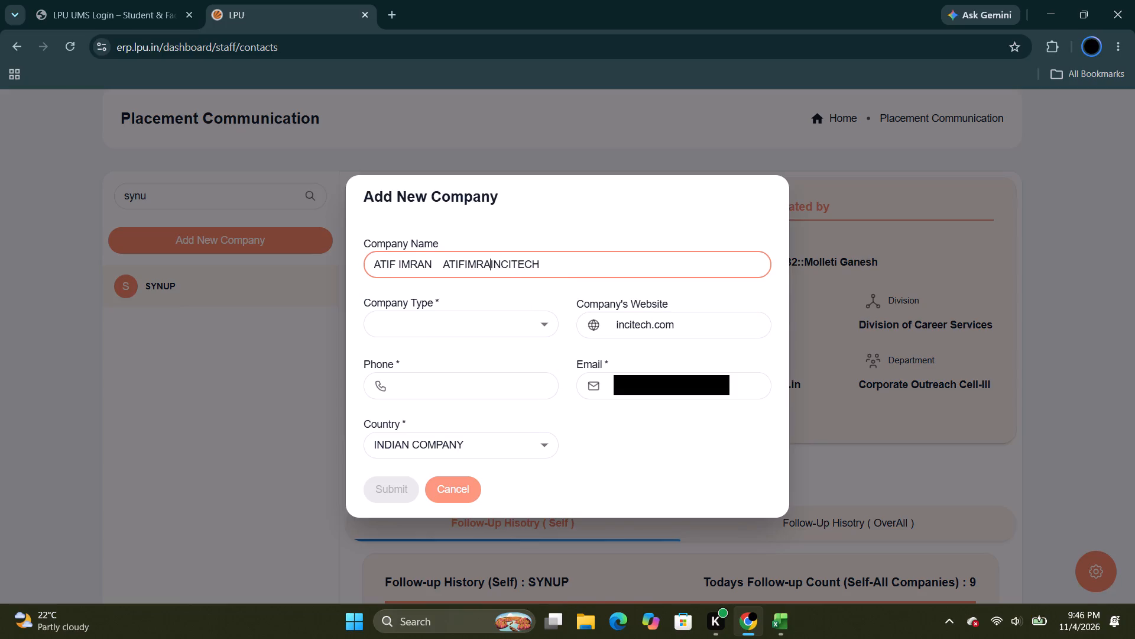
{"action": "key", "text": "BackSpace"}
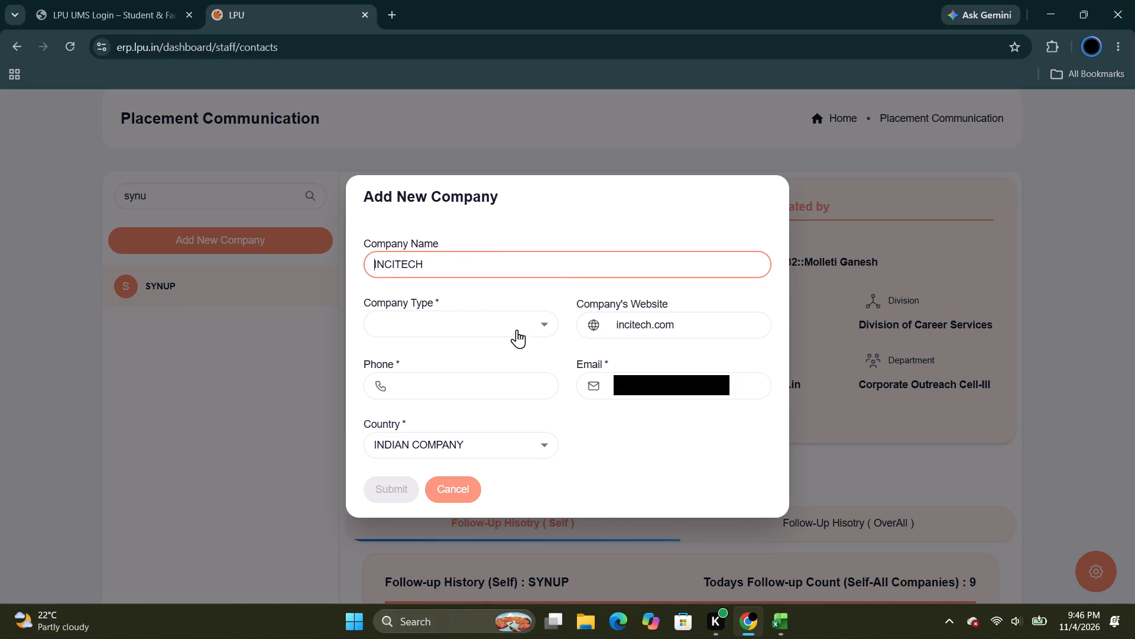
Set the company type to Company, enter the all-zero placeholder phone number and submit the new company.
{"action": "left_click", "coordinate": [517, 330]}
{"action": "left_click", "coordinate": [464, 403]}
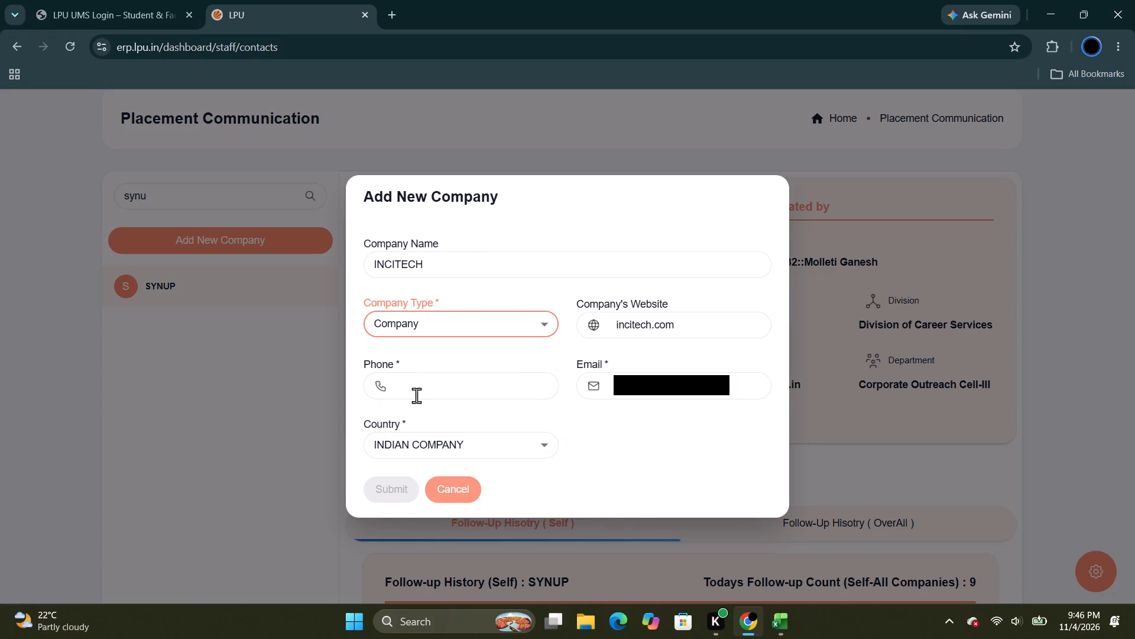
{"action": "left_click", "coordinate": [416, 395]}
{"action": "type", "text": "000."}
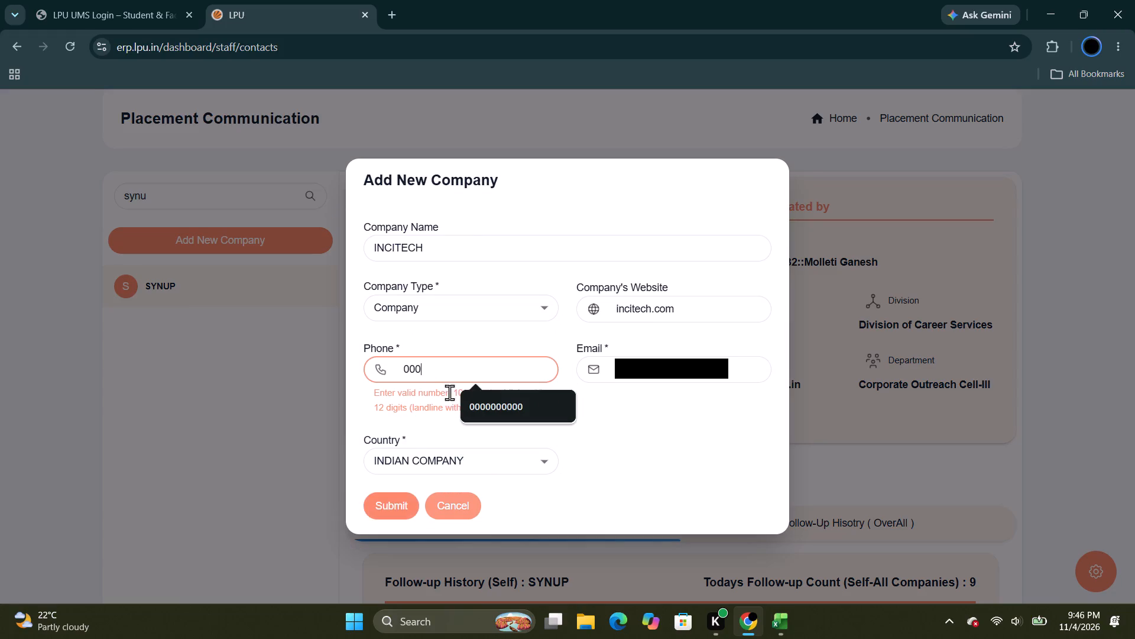
{"action": "left_click", "coordinate": [496, 396]}
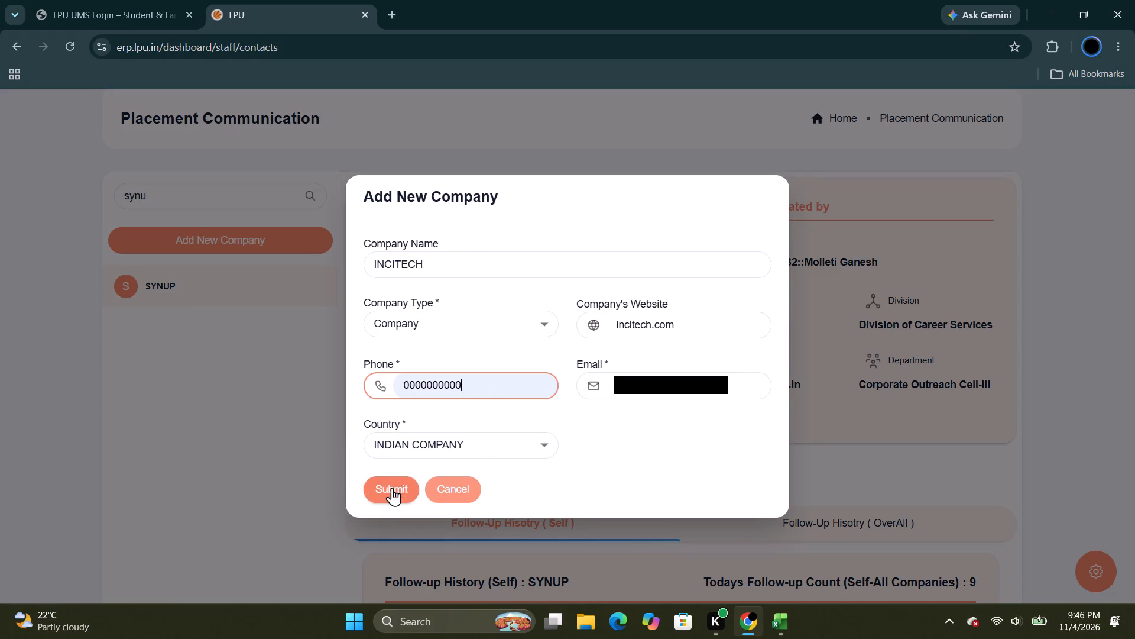
{"action": "left_click", "coordinate": [392, 488]}
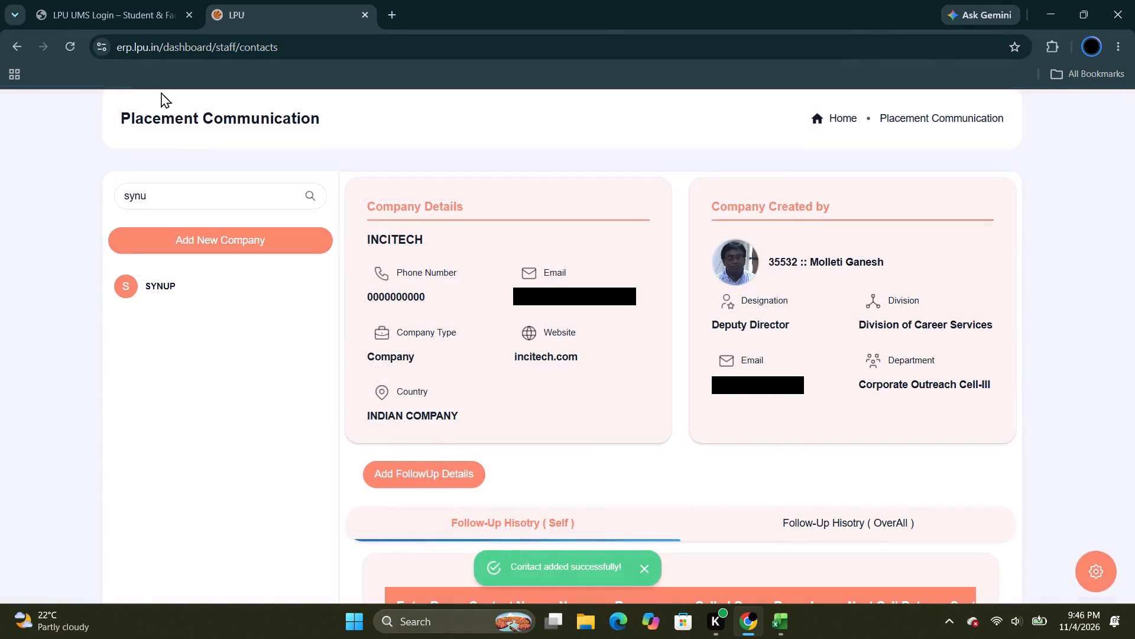
Reload Placement Communication, search the companies for "incitech" and open the INCITECH record.
{"action": "left_click", "coordinate": [74, 40]}
{"action": "left_click", "coordinate": [195, 191]}
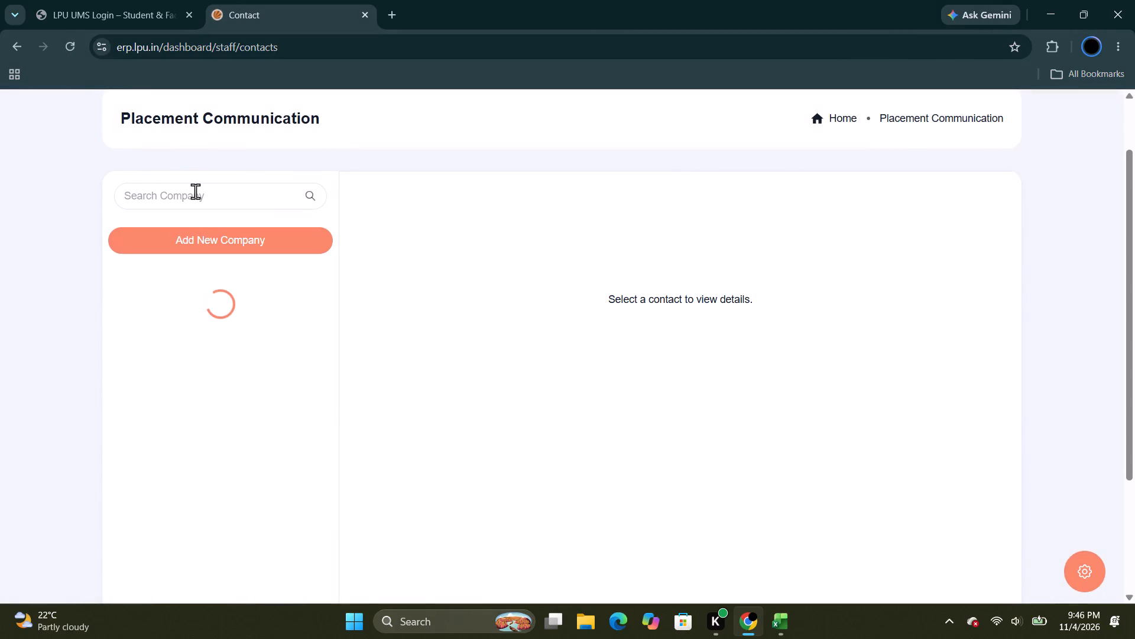
{"action": "type", "text": "incitec"}
{"action": "key", "text": "h"}
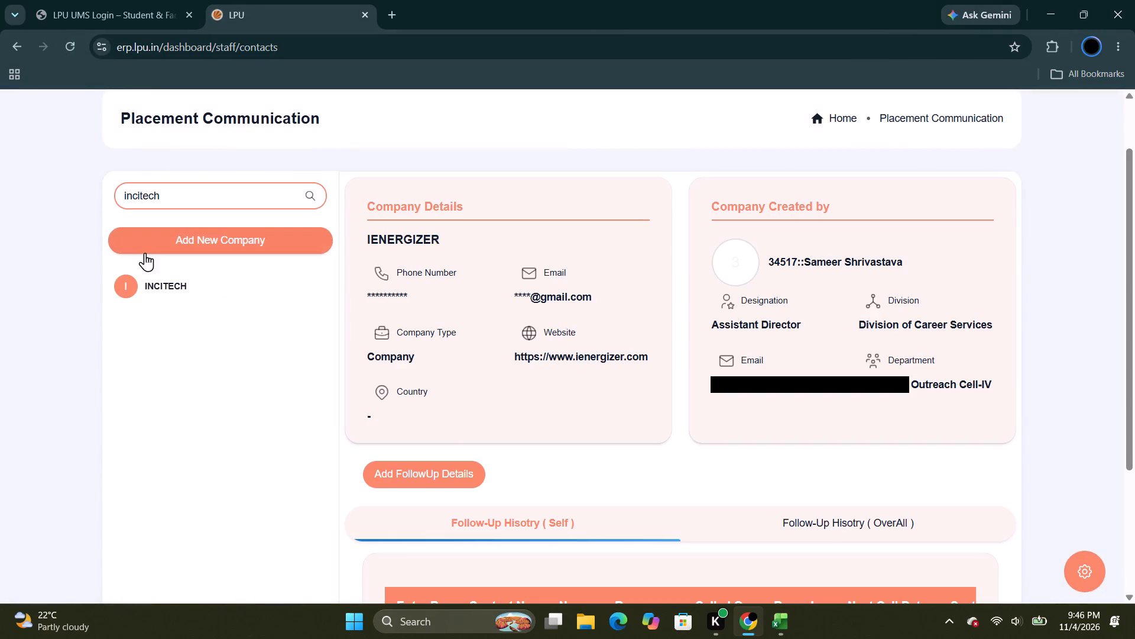
{"action": "left_click_drag", "start_coordinate": [157, 264], "coordinate": [174, 278]}
{"action": "left_click", "coordinate": [174, 278]}
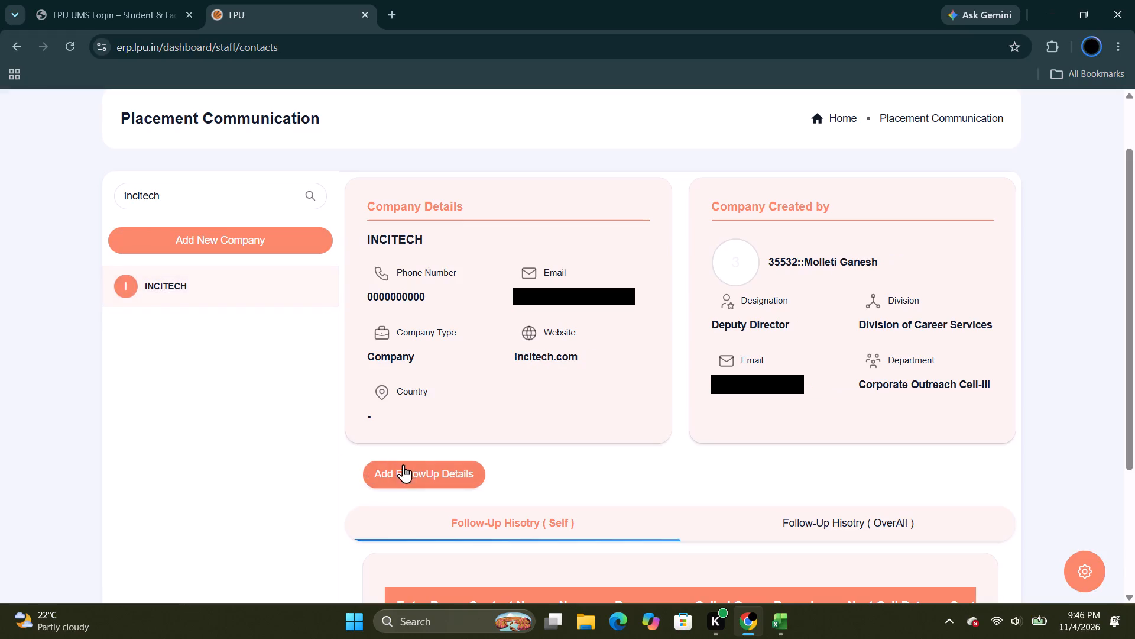
Start a follow-up for INCITECH by Email and fill in the contact's name and email address from the copied row 169 text.
{"action": "left_click", "coordinate": [403, 464]}
{"action": "left_click", "coordinate": [276, 198]}
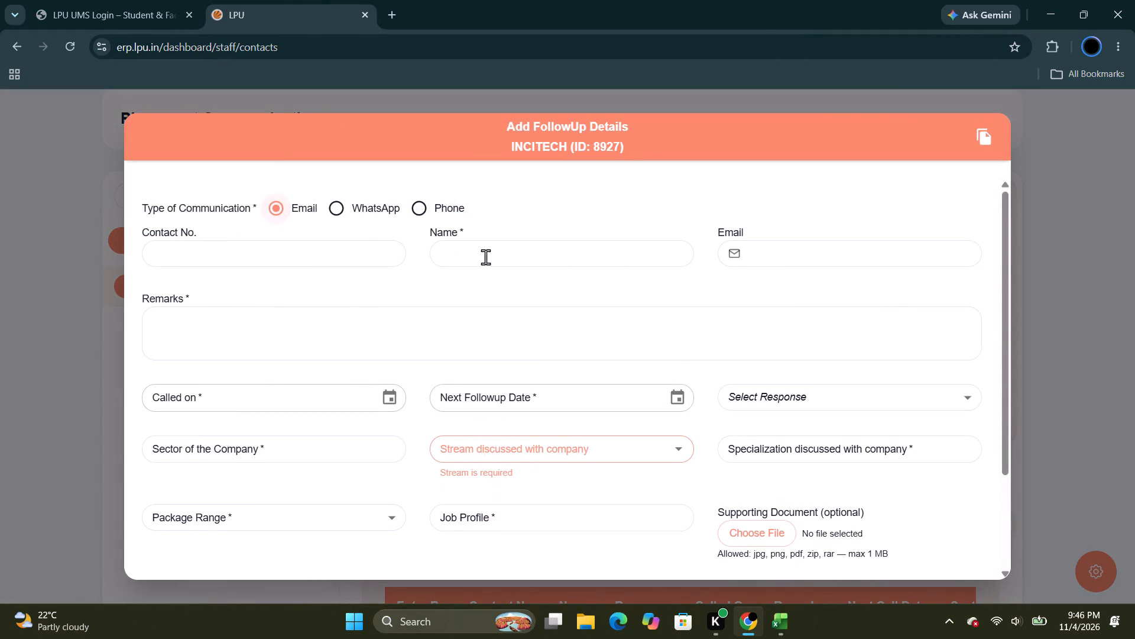
{"action": "left_click", "coordinate": [495, 256]}
{"action": "key", "text": "ctrl+v"}
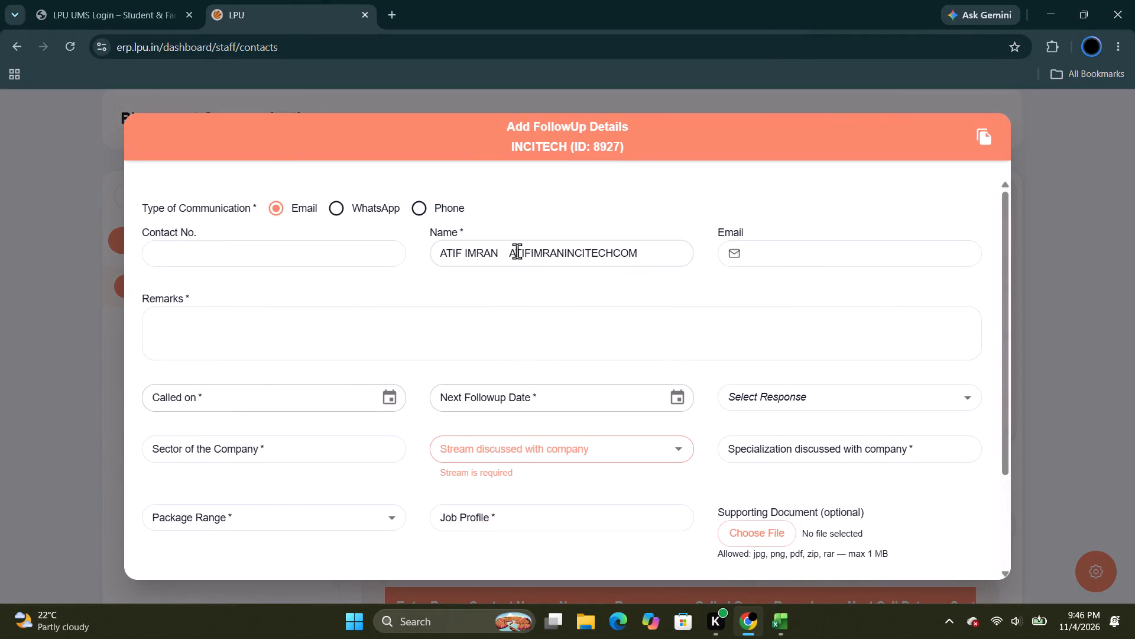
{"action": "left_click_drag", "start_coordinate": [505, 251], "coordinate": [828, 269]}
{"action": "key", "text": "BackSpace"}
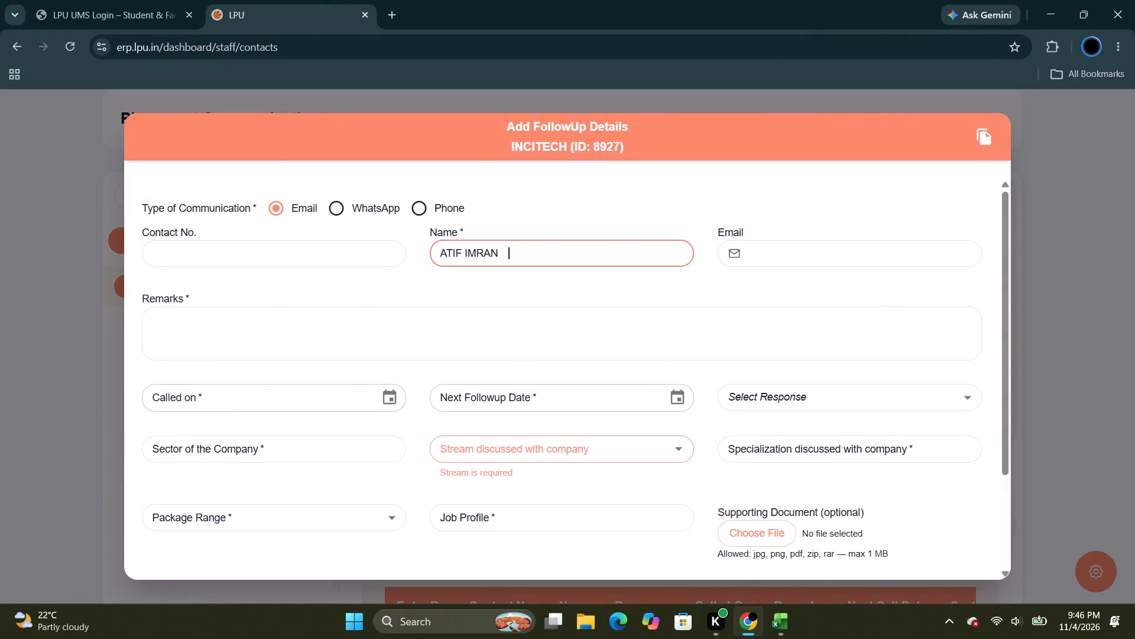
{"action": "left_click", "coordinate": [884, 269]}
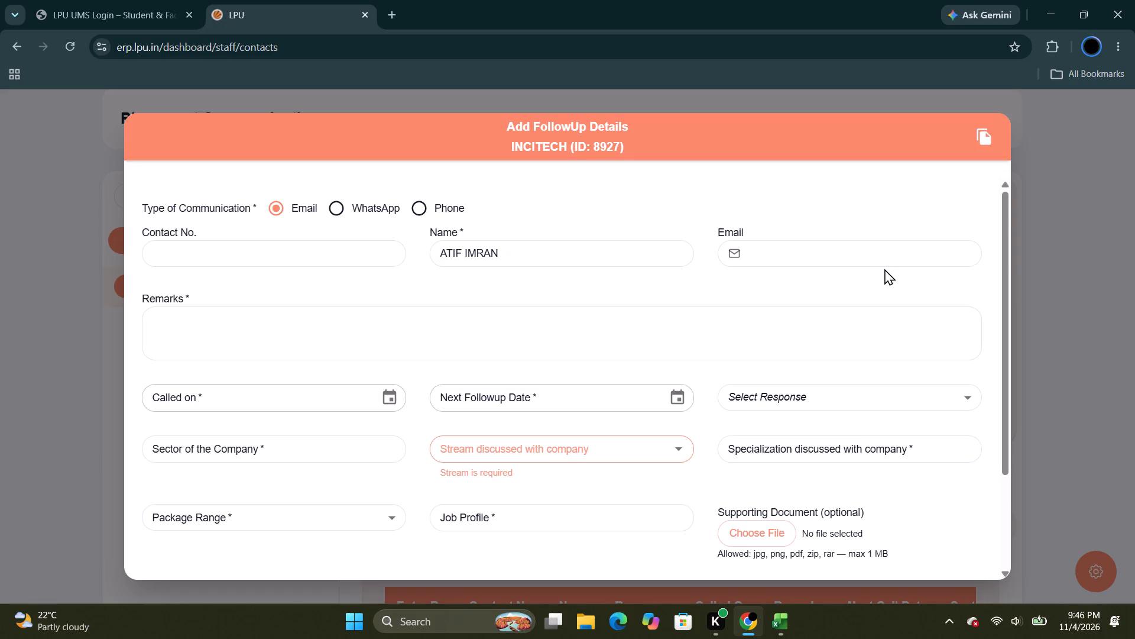
{"action": "left_click", "coordinate": [895, 266]}
{"action": "key", "text": "ctrl+v"}
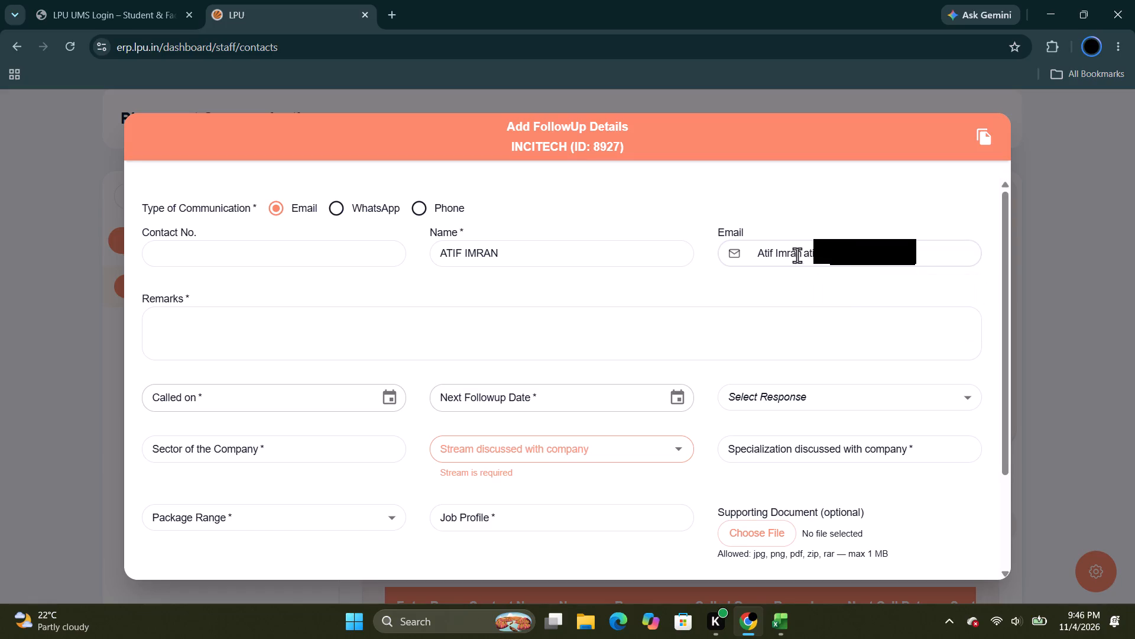
{"action": "left_click_drag", "start_coordinate": [805, 257], "coordinate": [640, 279]}
{"action": "key", "text": "BackSpace"}
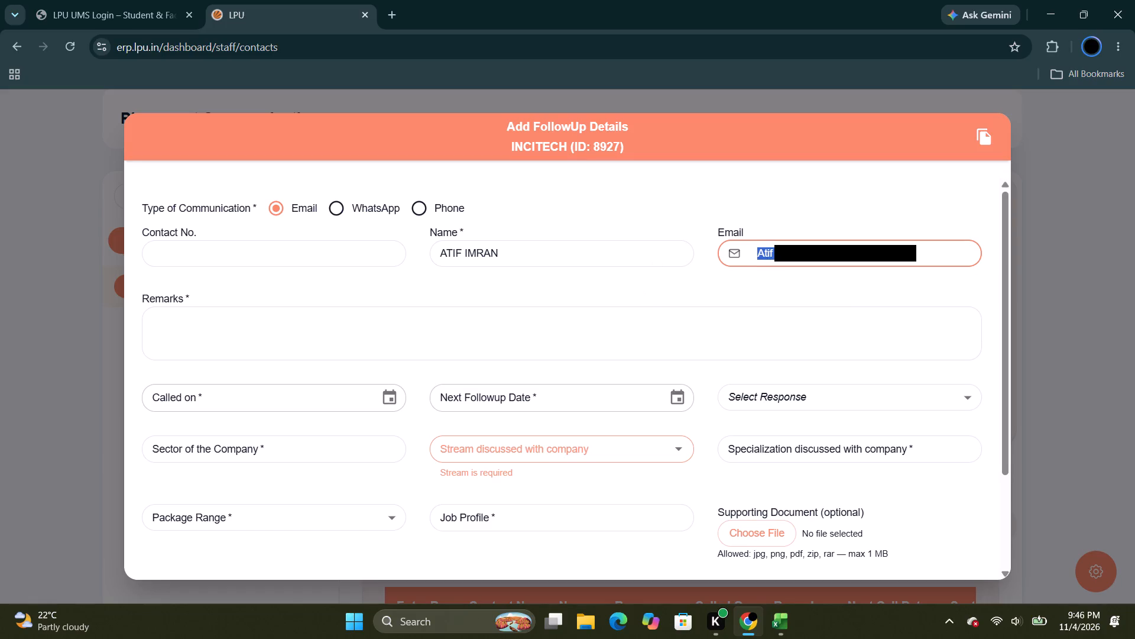
Enter EMAIL HAS BEEN SENT as the remarks of the INCITECH follow-up.
{"action": "left_click", "coordinate": [600, 322]}
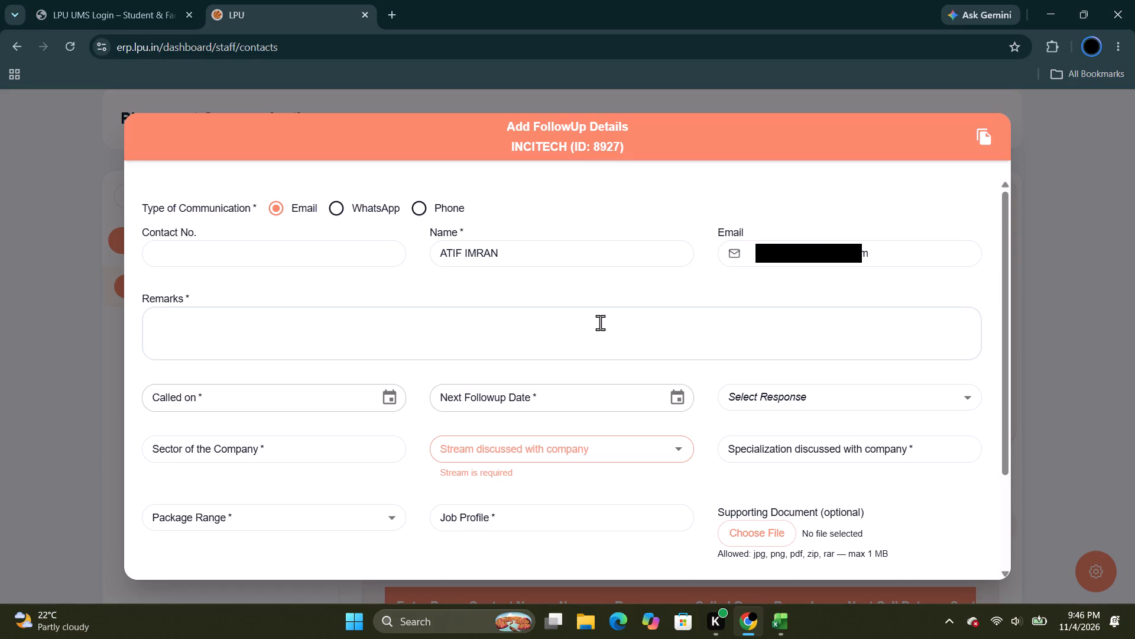
{"action": "type", "text": "email has been sen"}
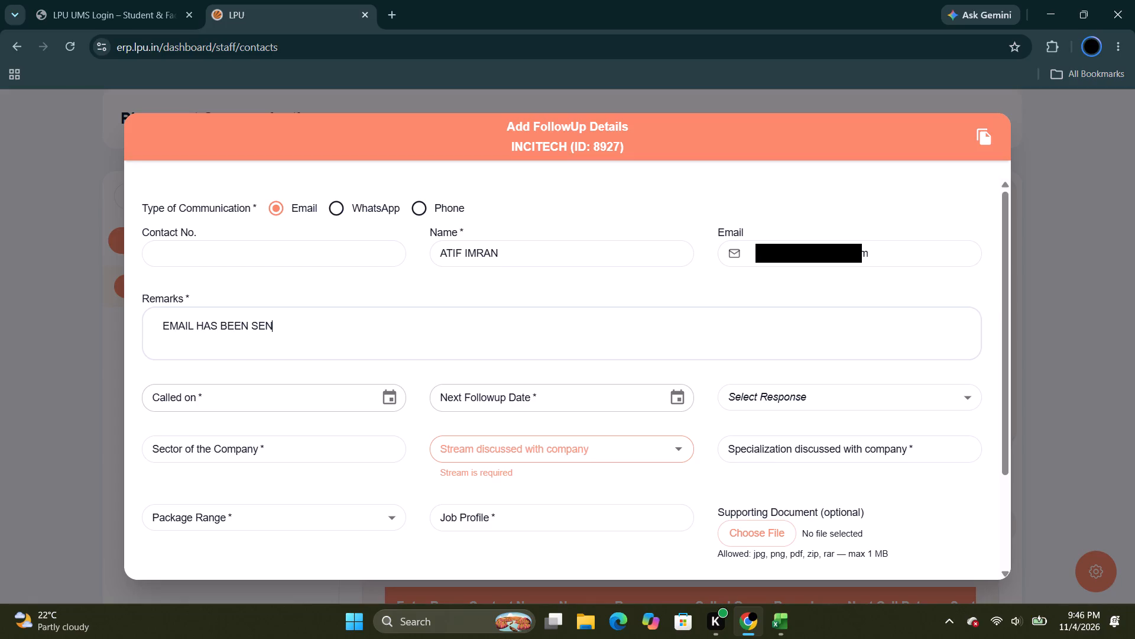
{"action": "key", "text": "t"}
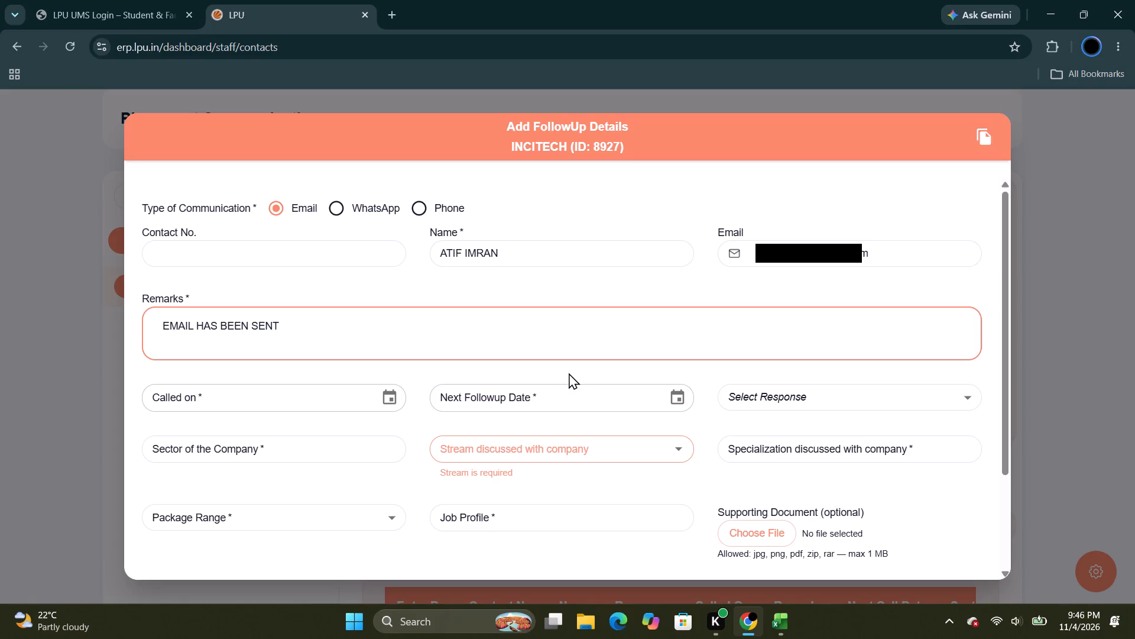
Set the called-on date to 31/10/2026, the next follow-up date to 05/11/2026 and the response to Cold.
{"action": "left_click", "coordinate": [388, 401]}
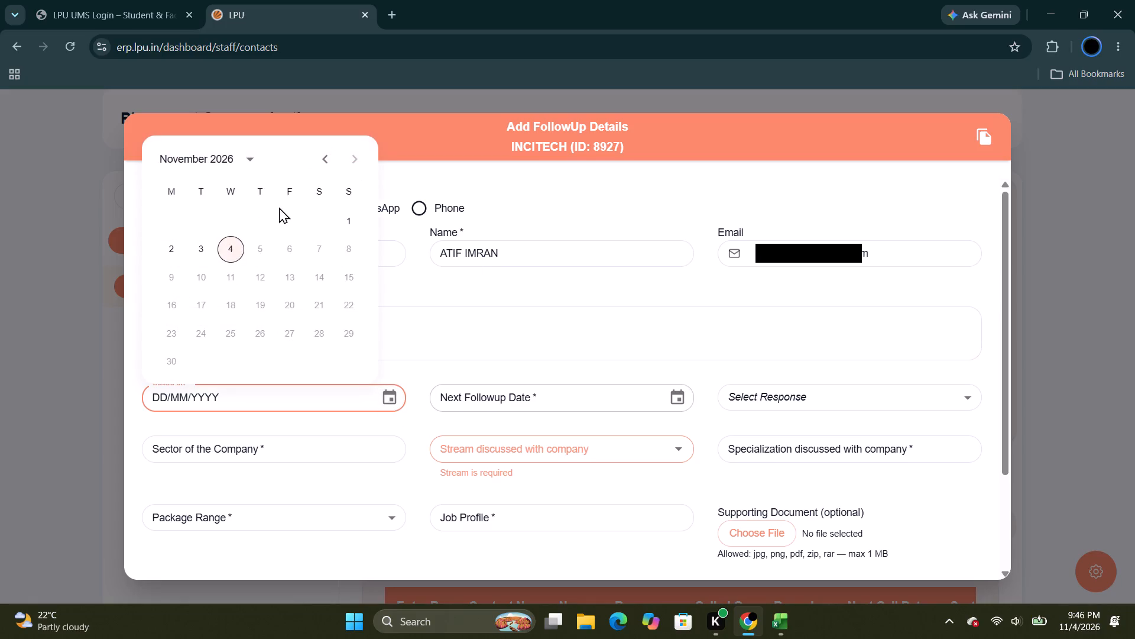
{"action": "left_click", "coordinate": [330, 170]}
{"action": "left_click", "coordinate": [322, 322]}
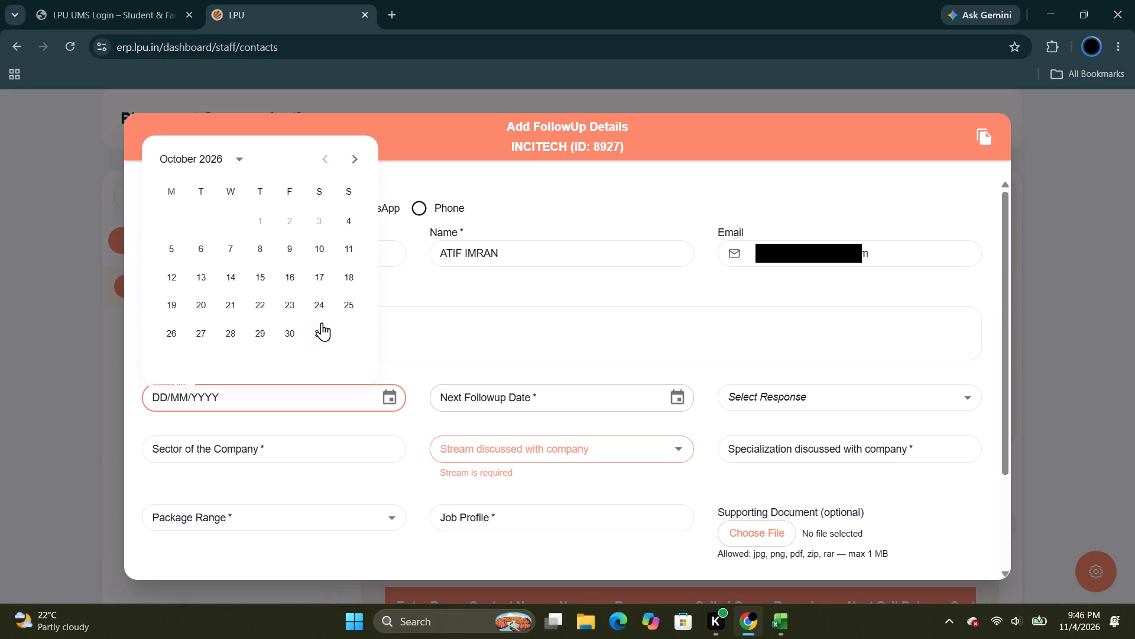
{"action": "left_click", "coordinate": [554, 388]}
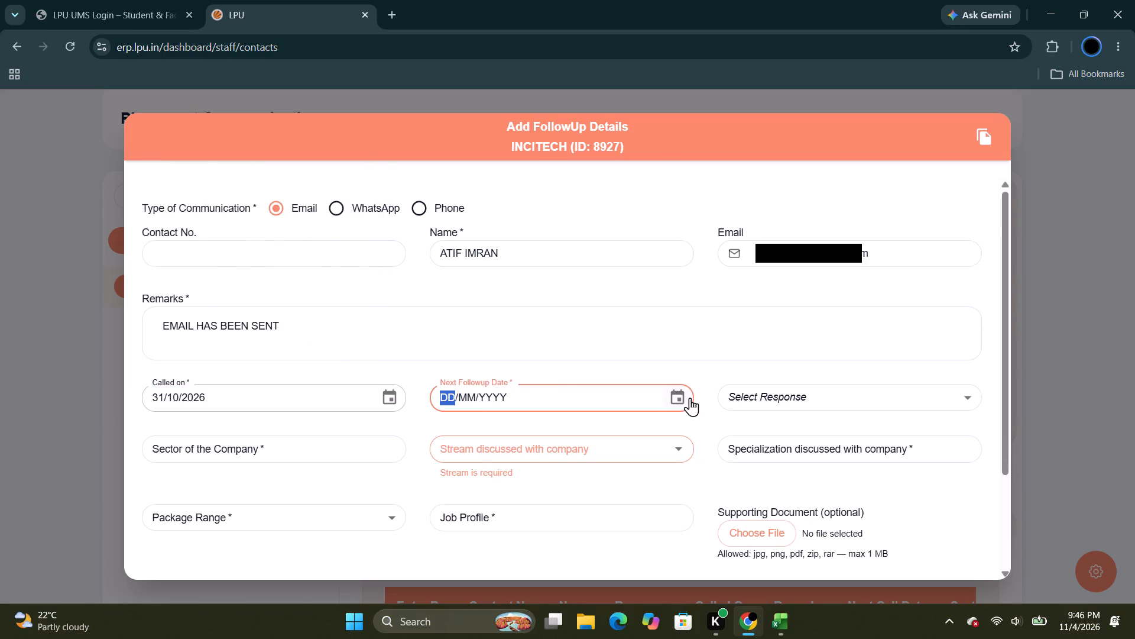
{"action": "left_click", "coordinate": [690, 398]}
{"action": "left_click", "coordinate": [550, 250]}
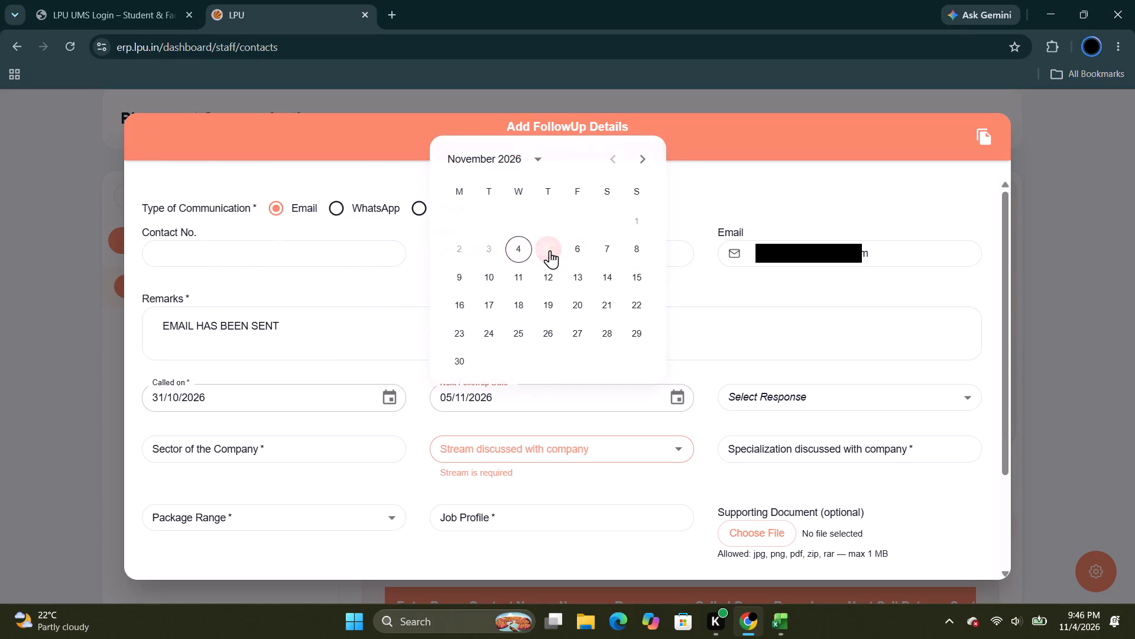
{"action": "left_click_drag", "start_coordinate": [766, 388], "coordinate": [771, 469]}
{"action": "left_click", "coordinate": [771, 469]}
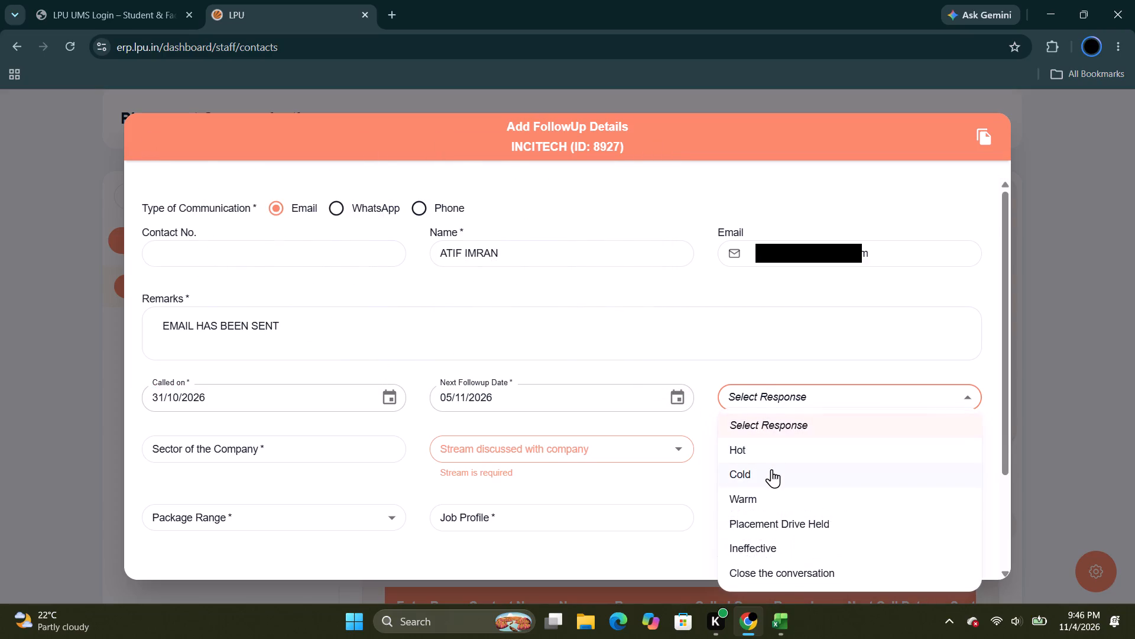
Set the company sector to IT WEB DEV, the discussed stream to CSE/IT and the specialization to ALL CSE.
{"action": "left_click", "coordinate": [346, 449]}
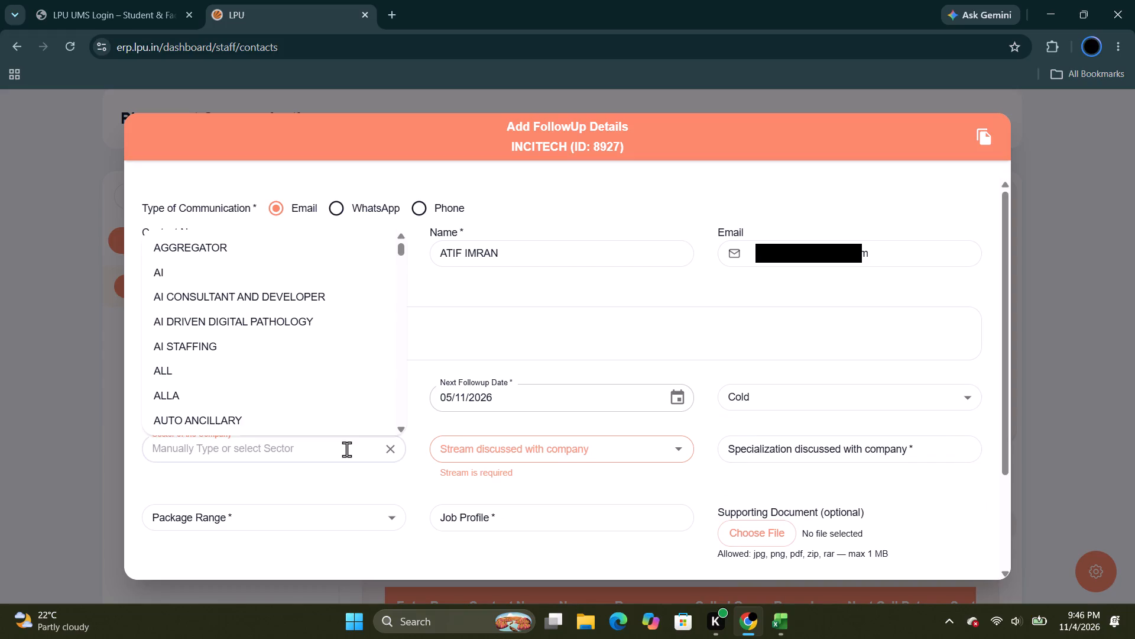
{"action": "type", "text": "it"}
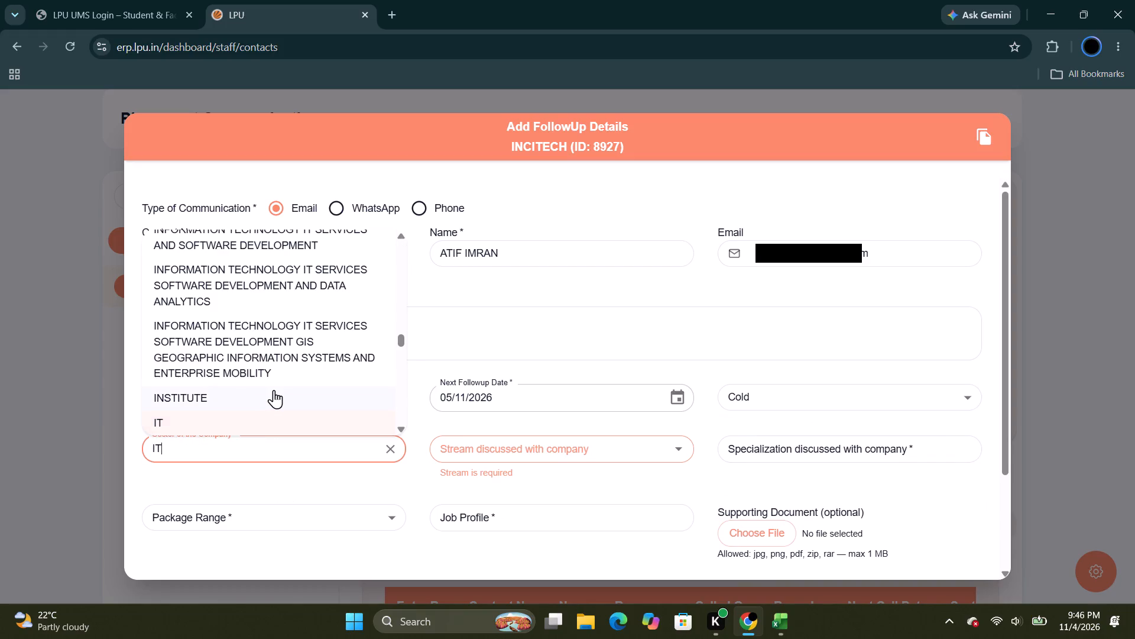
{"action": "scroll", "coordinate": [275, 389], "scroll_direction": "down", "scroll_amount": 2}
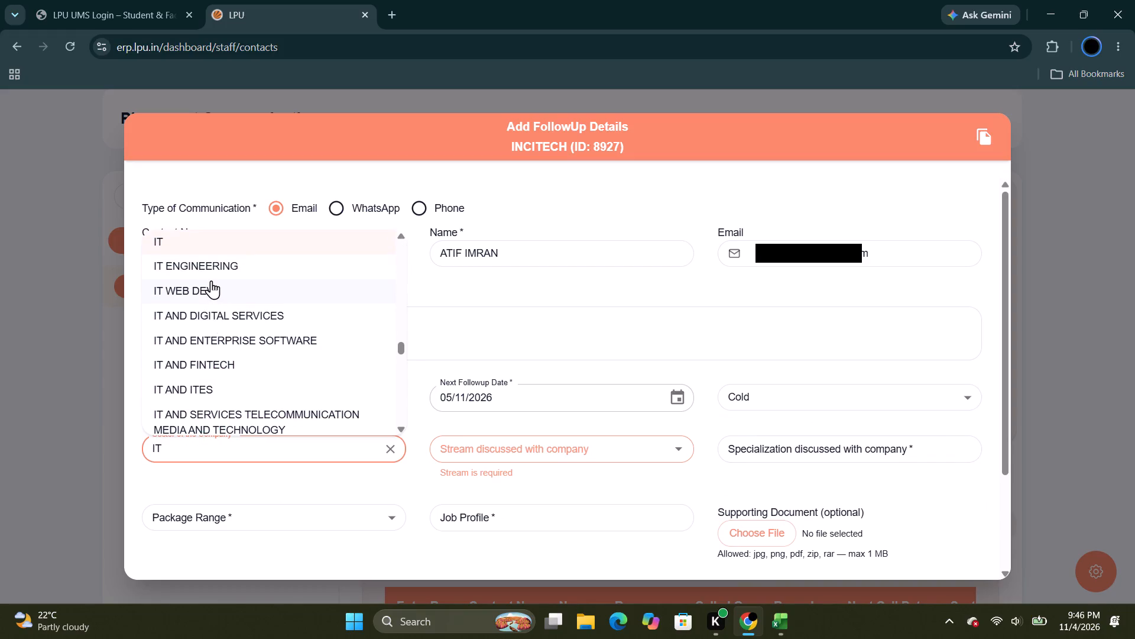
{"action": "left_click", "coordinate": [211, 281]}
{"action": "left_click", "coordinate": [515, 459]}
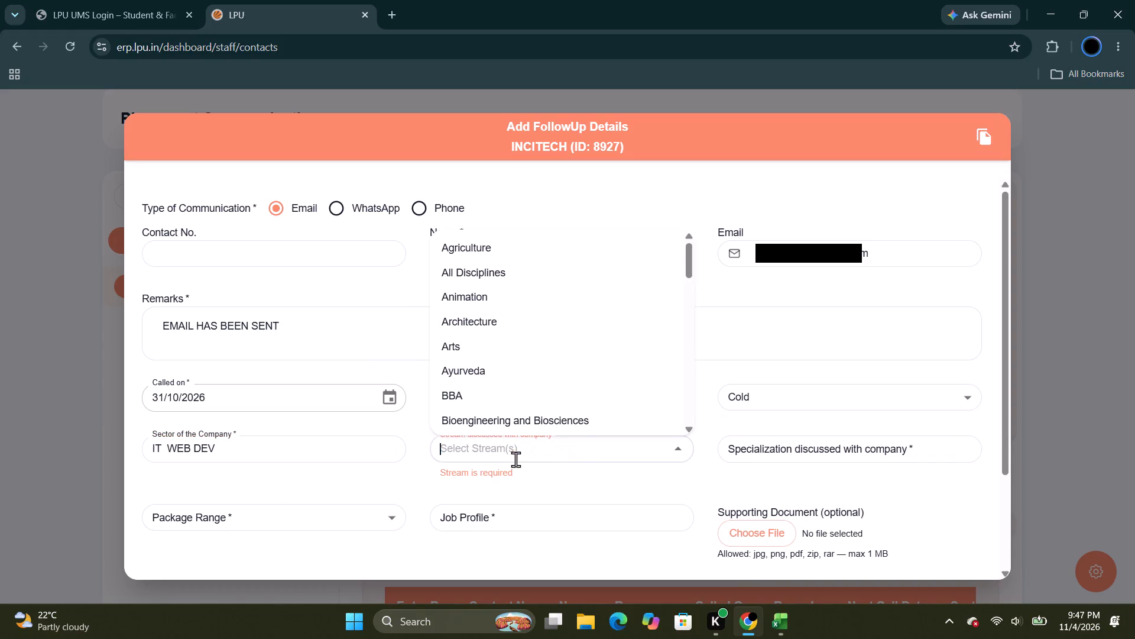
{"action": "type", "text": "it"}
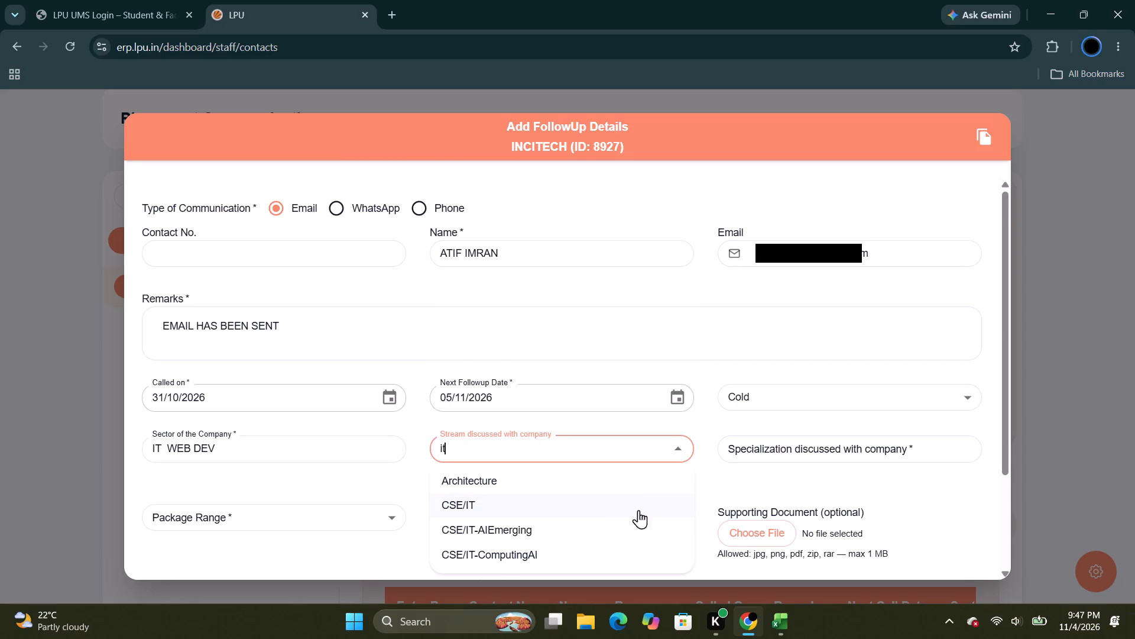
{"action": "left_click", "coordinate": [604, 511]}
{"action": "left_click", "coordinate": [805, 443]}
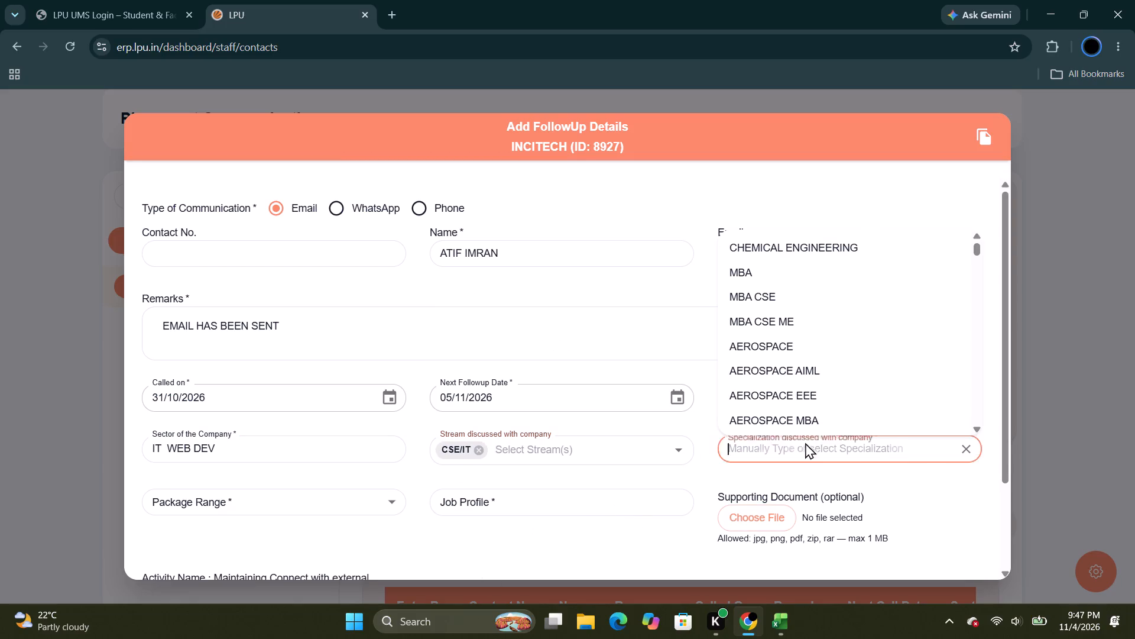
{"action": "type", "text": "all"}
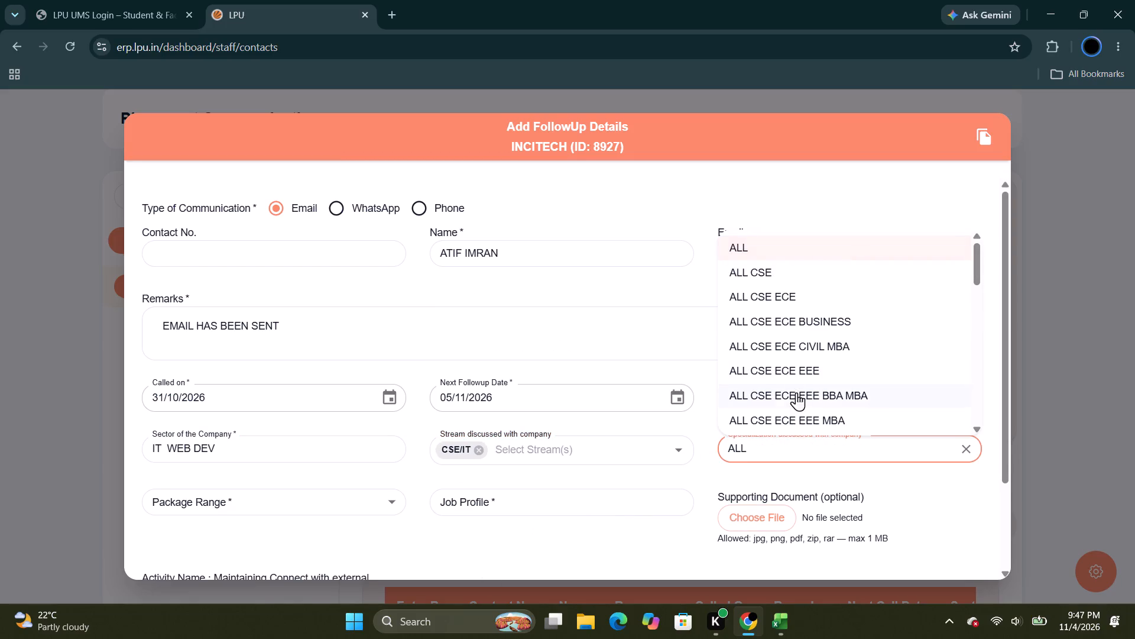
{"action": "left_click", "coordinate": [754, 267]}
Choose the 05-06 Lakh package range and the IT SUPPORT job profile for the follow-up.
{"action": "scroll", "coordinate": [682, 324], "scroll_direction": "down", "scroll_amount": 1}
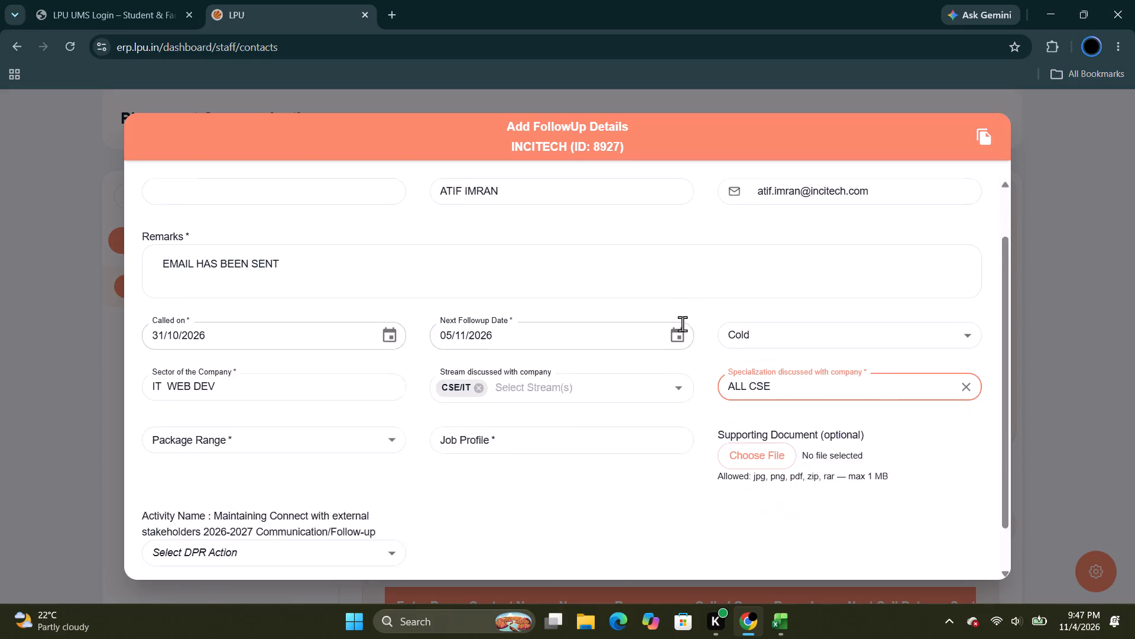
{"action": "scroll", "coordinate": [682, 324], "scroll_direction": "down", "scroll_amount": 1}
{"action": "left_click", "coordinate": [366, 409]}
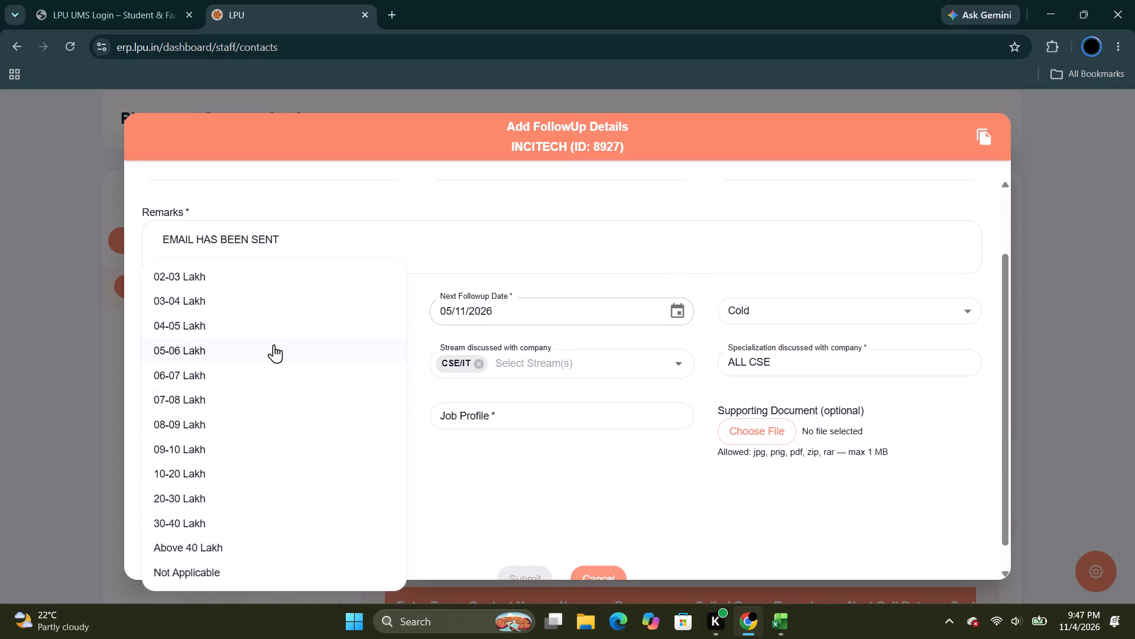
{"action": "left_click", "coordinate": [274, 344]}
{"action": "left_click", "coordinate": [468, 404]}
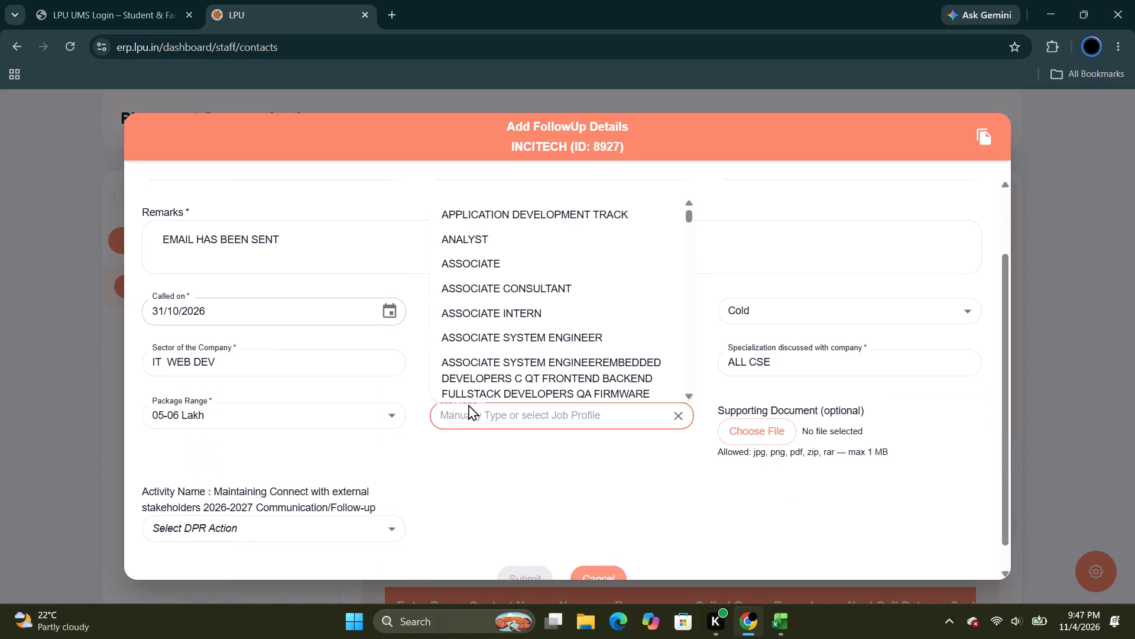
{"action": "type", "text": "it"}
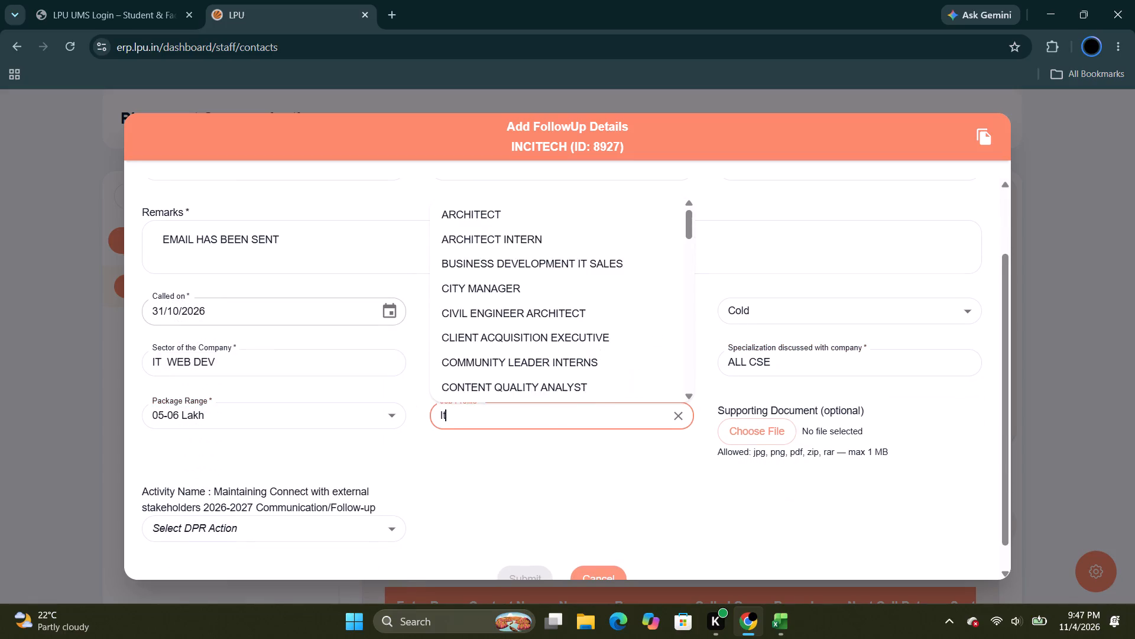
{"action": "key", "text": "space"}
{"action": "left_click", "coordinate": [511, 364]}
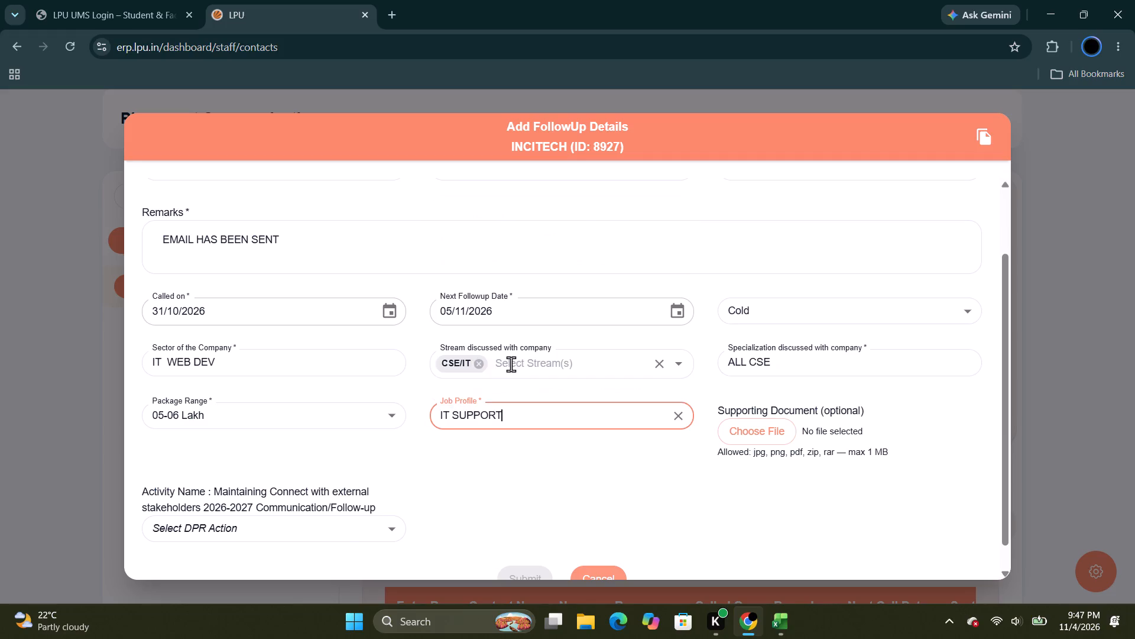
Set the DPR action to Sending Invitation Letters /Greetings and submit the INCITECH follow-up.
{"action": "left_click", "coordinate": [336, 532]}
{"action": "left_click", "coordinate": [322, 525]}
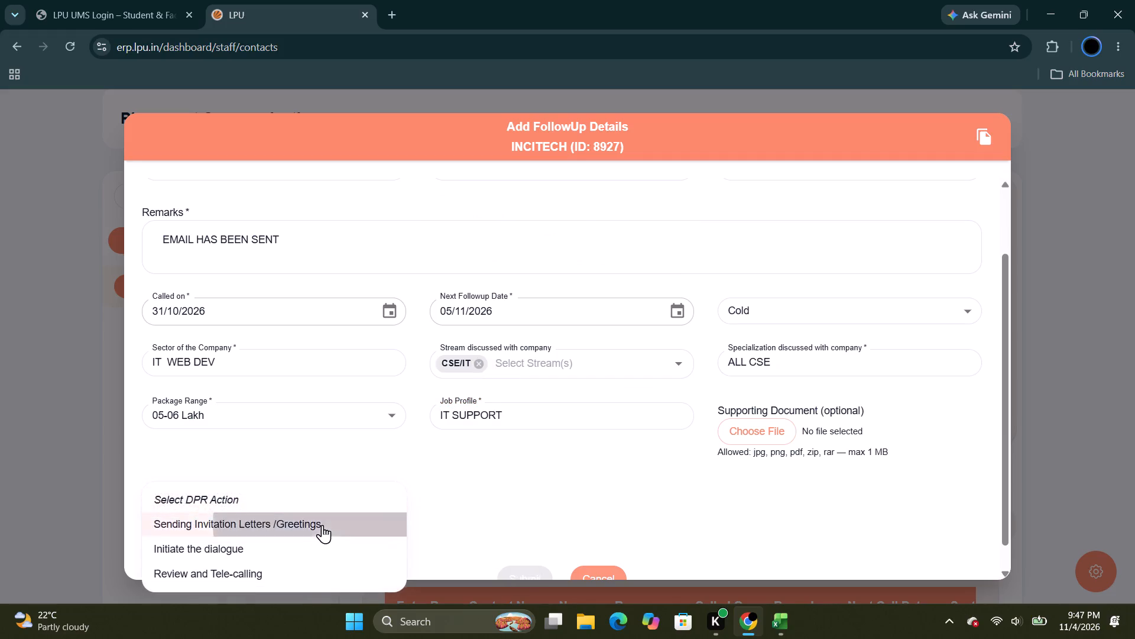
{"action": "left_click", "coordinate": [516, 572]}
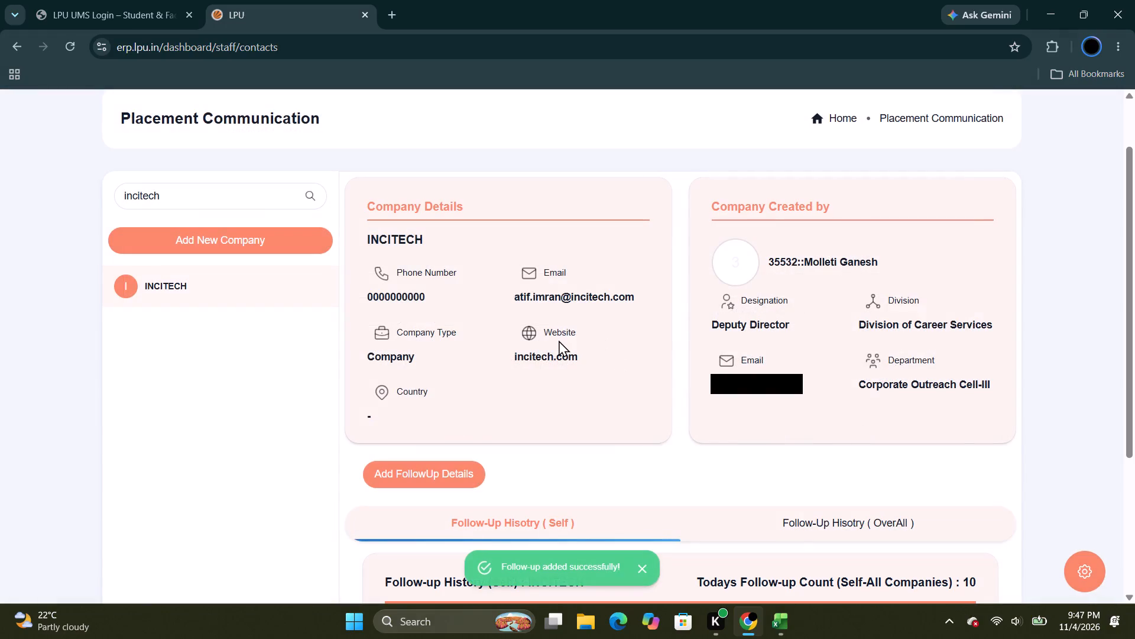
Switch to the Campaign 6 - 500 workbook in Excel and copy the contact name and email in row 170.
{"action": "key", "text": "alt+Tab"}
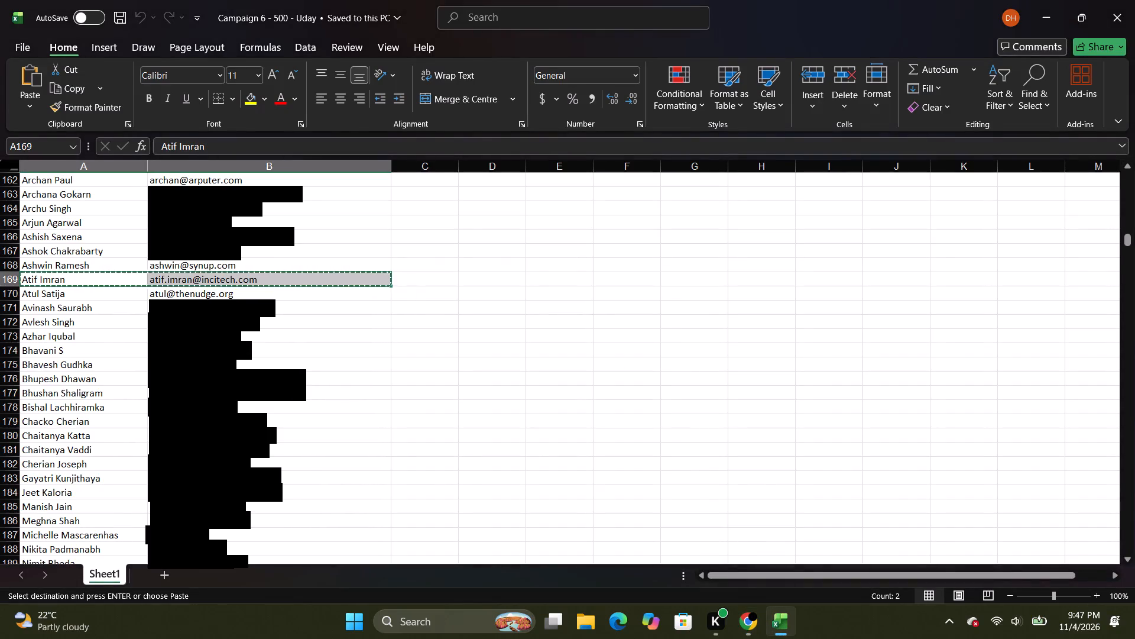
{"action": "left_click", "coordinate": [130, 293]}
{"action": "key", "text": "shift+Right"}
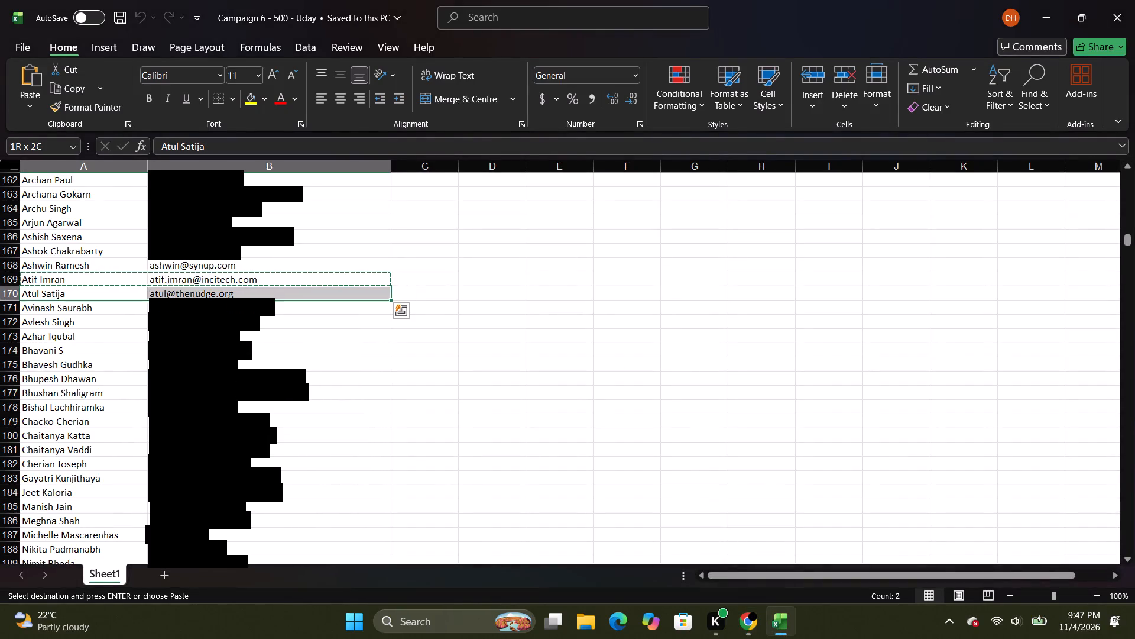
{"action": "key", "text": "ctrl+c"}
Back in Placement Communication in Chrome, start a new company and fill in its email from the copied row 170 text.
{"action": "key", "text": "alt+Tab"}
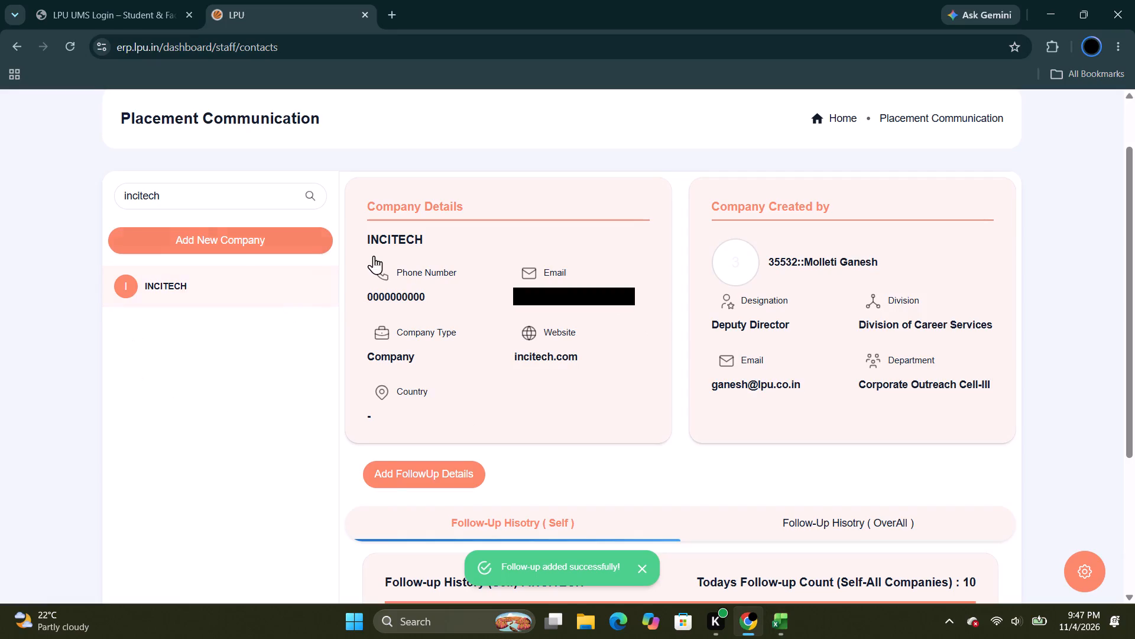
{"action": "left_click", "coordinate": [241, 238]}
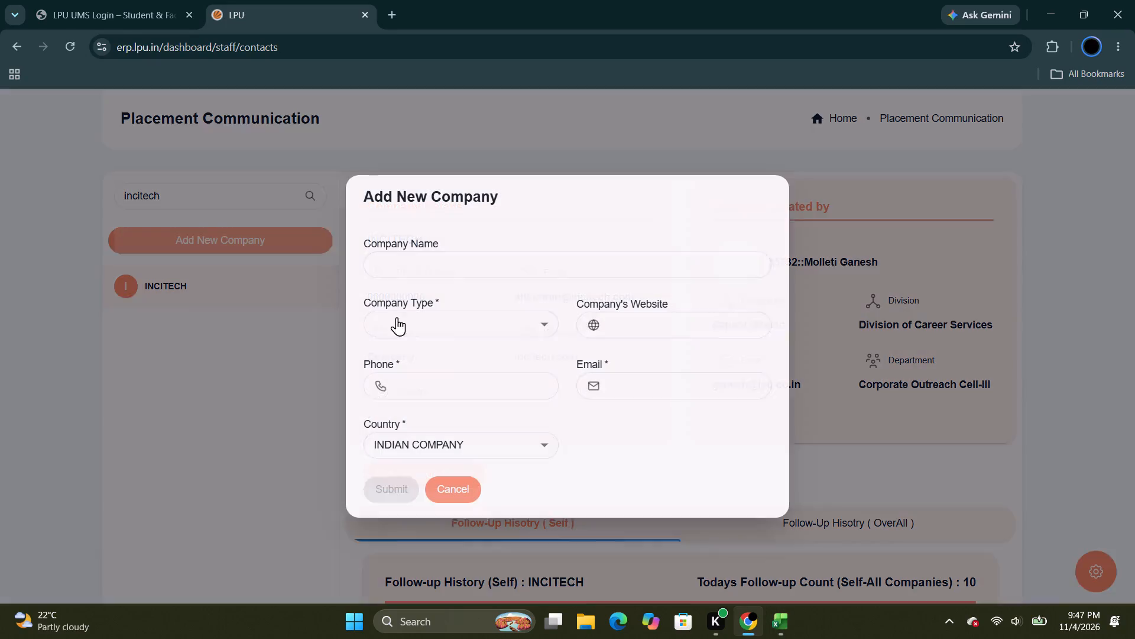
{"action": "left_click", "coordinate": [663, 379]}
{"action": "key", "text": "ctrl+v"}
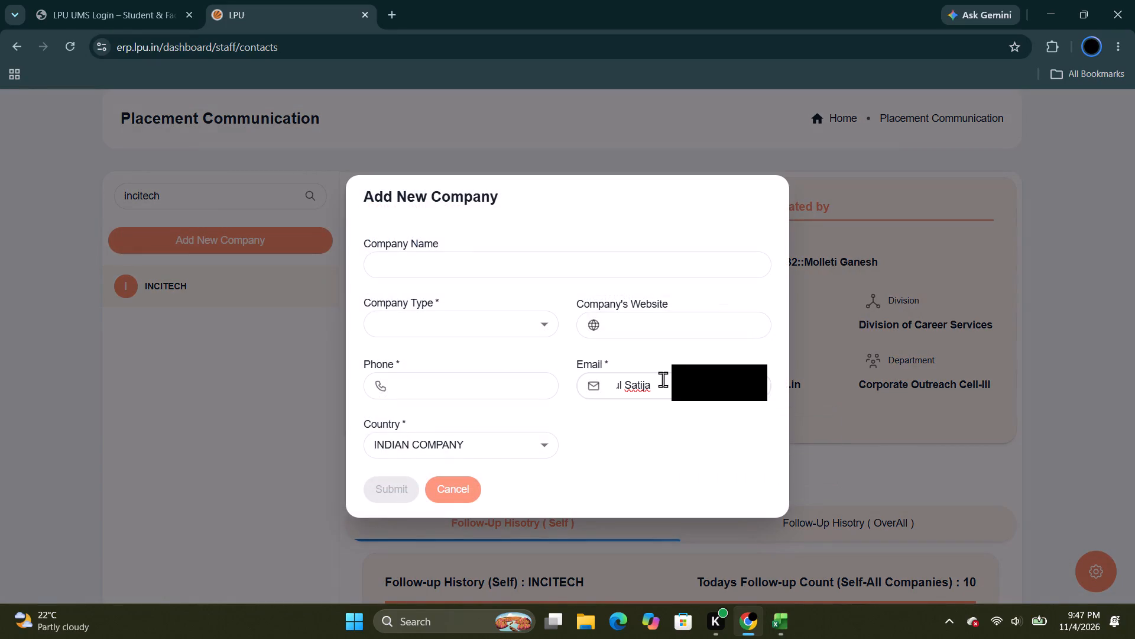
{"action": "left_click_drag", "start_coordinate": [671, 385], "coordinate": [450, 410]}
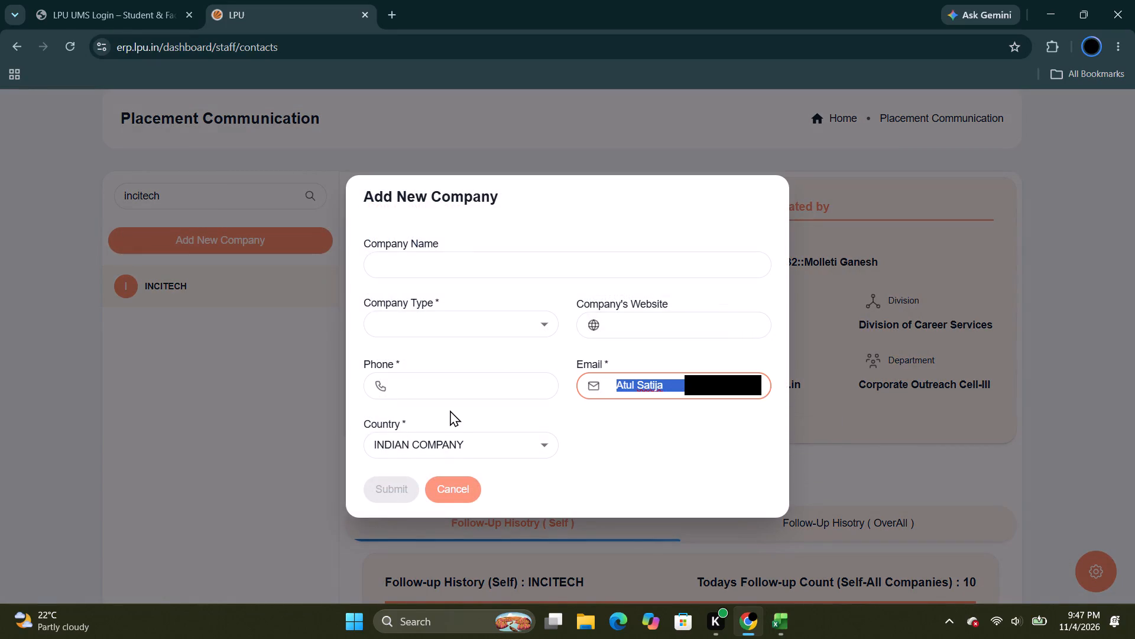
{"action": "key", "text": "BackSpace"}
Set the company's website to thenudge.org by trimming the pasted row 170 text.
{"action": "left_click_drag", "start_coordinate": [657, 341], "coordinate": [665, 331]}
{"action": "left_click", "coordinate": [665, 331]}
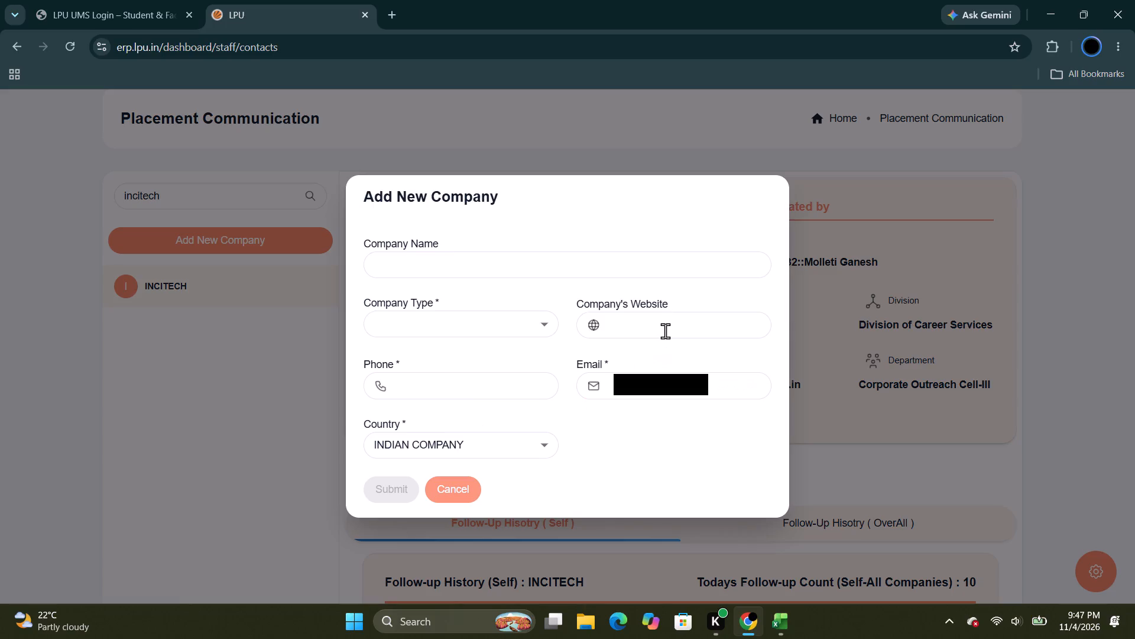
{"action": "key", "text": "ctrl+v"}
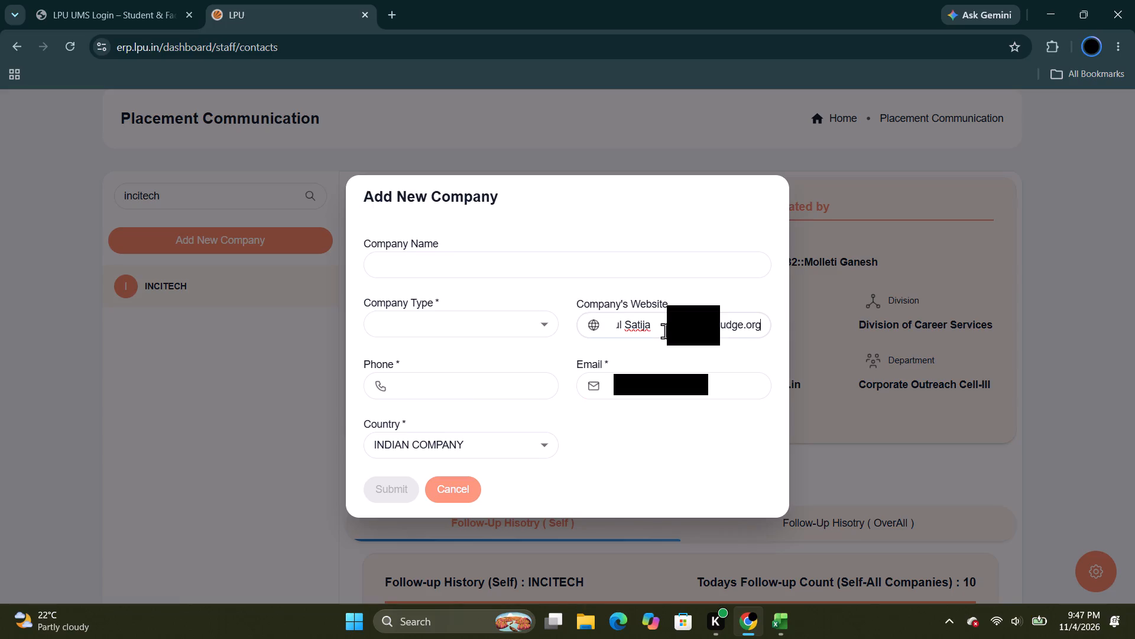
{"action": "key", "text": "Left"}
{"action": "key", "text": "Left"}
{"action": "key", "text": "Left"}
{"action": "key", "text": "Left"}
{"action": "key", "text": "Left"}
{"action": "key", "text": "Left"}
{"action": "key", "text": "Left"}
{"action": "key", "text": "Left"}
{"action": "key", "text": "Left"}
{"action": "key", "text": "Left"}
{"action": "key", "text": "Left"}
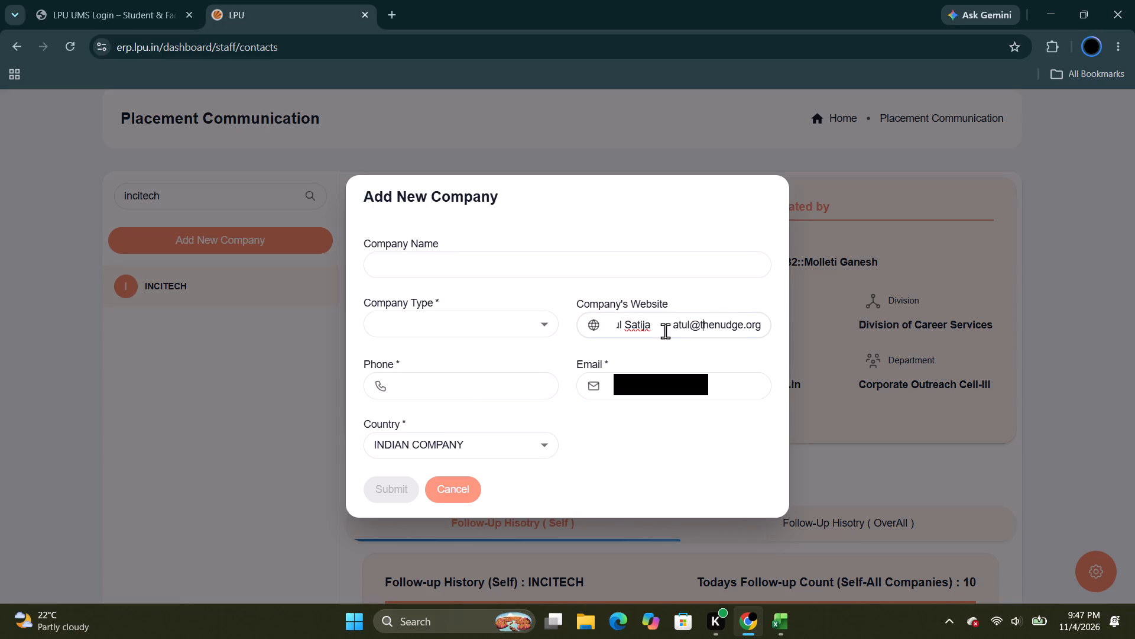
{"action": "key", "text": "Left"}
{"action": "key", "text": "BackSpace"}
{"action": "key", "text": "BackSpace"}
{"action": "key", "text": "BackSpace"}
{"action": "key", "text": "BackSpace"}
{"action": "key", "text": "BackSpace"}
{"action": "key", "text": "BackSpace"}
{"action": "key", "text": "BackSpace"}
{"action": "key", "text": "BackSpace"}
{"action": "key", "text": "BackSpace"}
{"action": "key", "text": "BackSpace"}
{"action": "key", "text": "BackSpace"}
{"action": "key", "text": "BackSpace"}
{"action": "key", "text": "BackSpace"}
{"action": "key", "text": "BackSpace"}
{"action": "key", "text": "BackSpace"}
{"action": "key", "text": "BackSpace"}
{"action": "key", "text": "BackSpace"}
{"action": "key", "text": "BackSpace"}
{"action": "key", "text": "BackSpace"}
{"action": "key", "text": "BackSpace"}
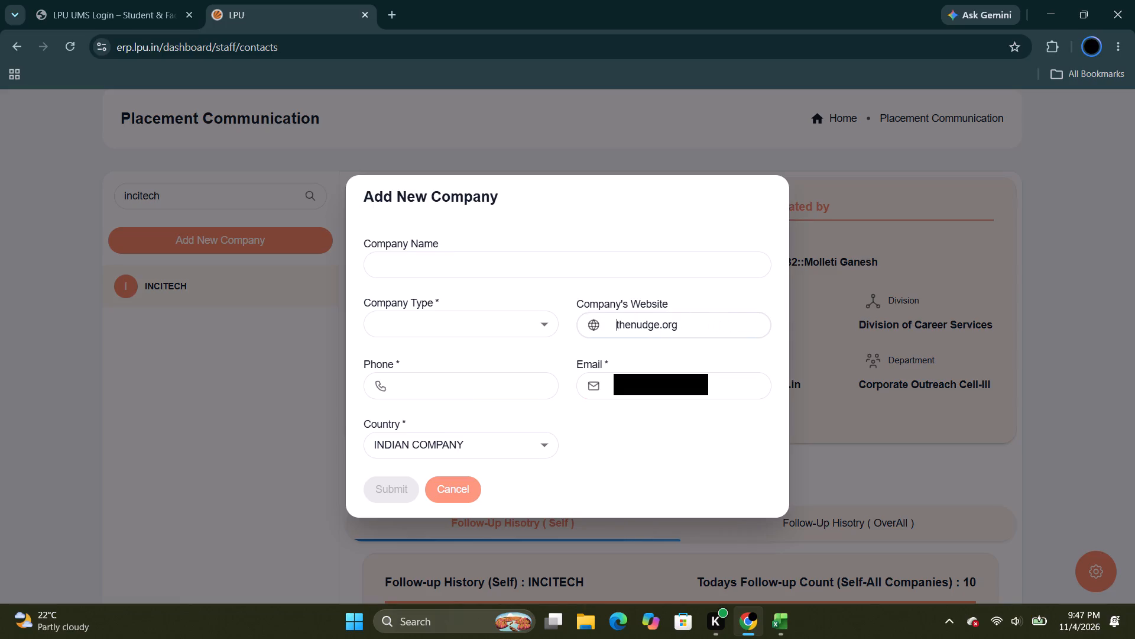
{"action": "key", "text": "BackSpace"}
Set the new company's name to THENUDGE by pasting the copied row 170 text and trimming the rest.
{"action": "left_click", "coordinate": [689, 262]}
{"action": "key", "text": "ctrl+v"}
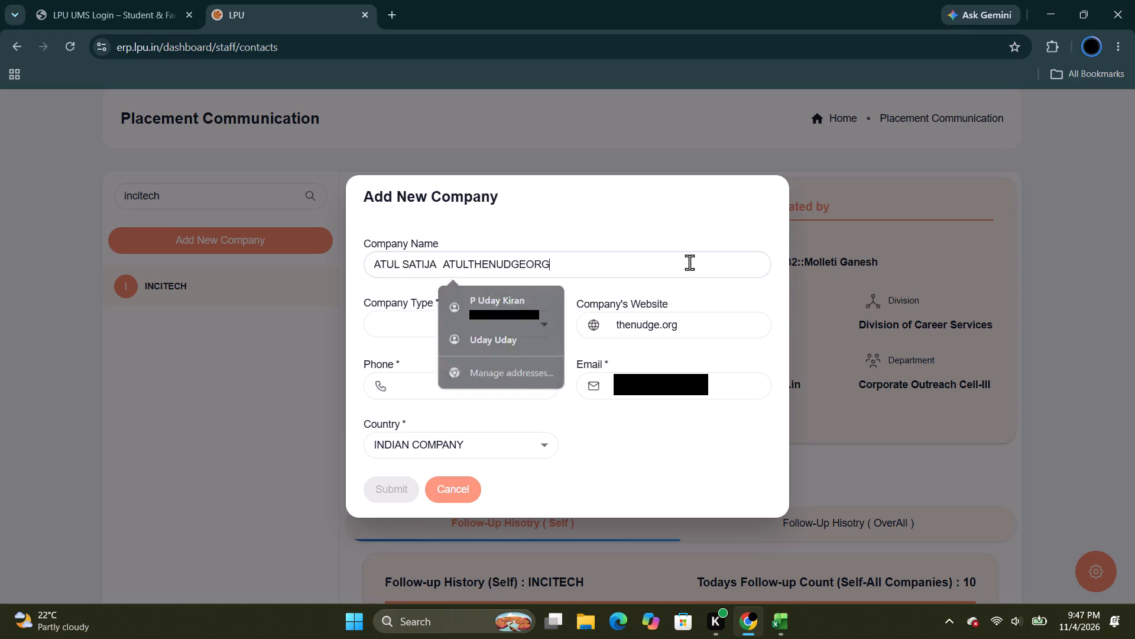
{"action": "key", "text": "BackSpace"}
{"action": "key", "text": "BackSpace"}
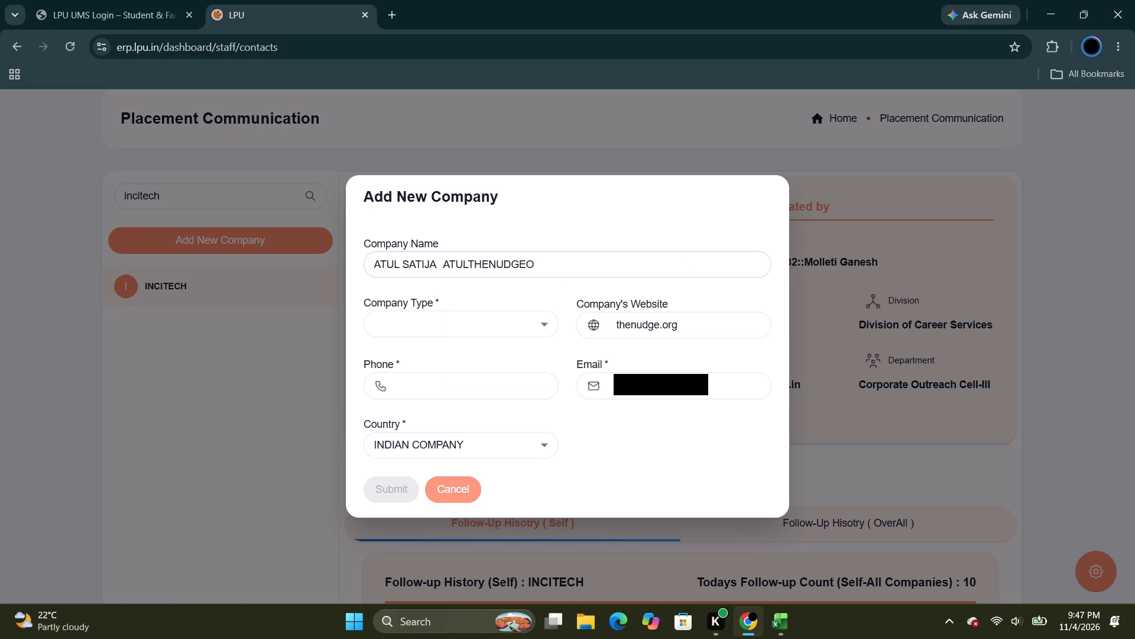
{"action": "key", "text": "BackSpace"}
{"action": "left_click_drag", "start_coordinate": [467, 260], "coordinate": [314, 249]}
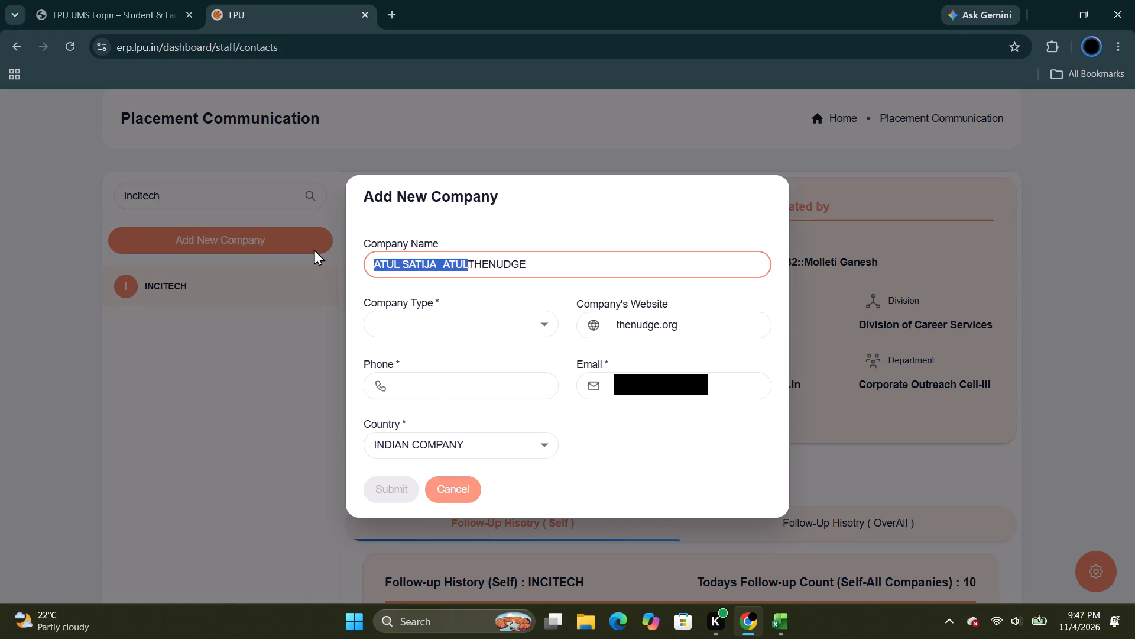
{"action": "key", "text": "BackSpace"}
Set the company type to Company, enter the all-zeros placeholder phone number, and submit the new company.
{"action": "left_click_drag", "start_coordinate": [446, 314], "coordinate": [456, 411]}
{"action": "left_click", "coordinate": [456, 411]}
{"action": "left_click", "coordinate": [473, 384]}
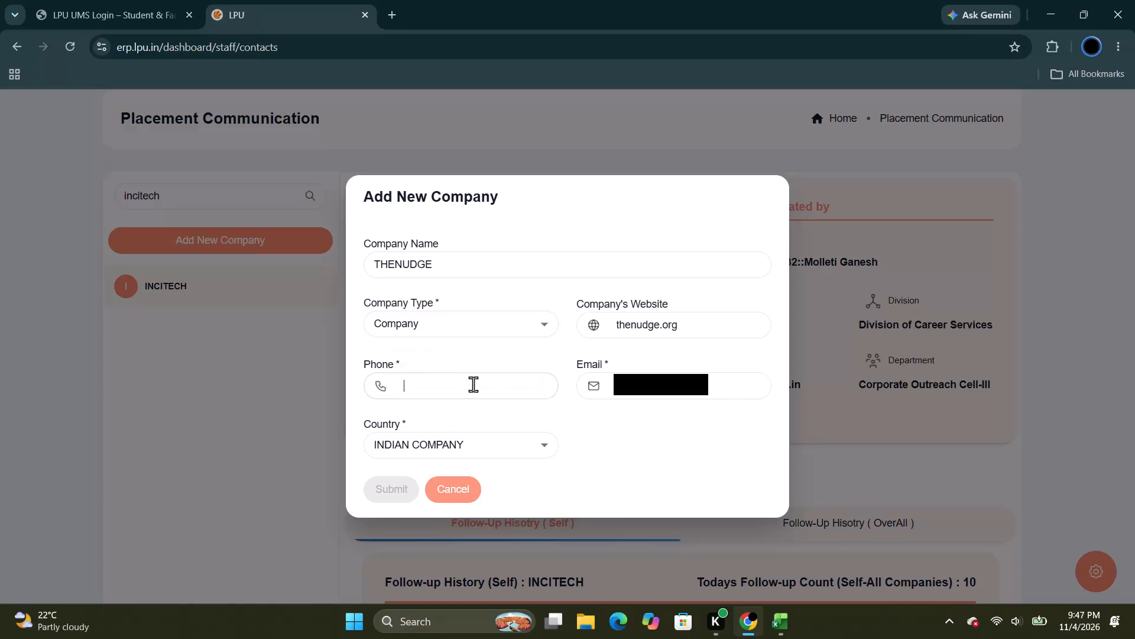
{"action": "type", "text": "000"}
{"action": "left_click", "coordinate": [514, 405]}
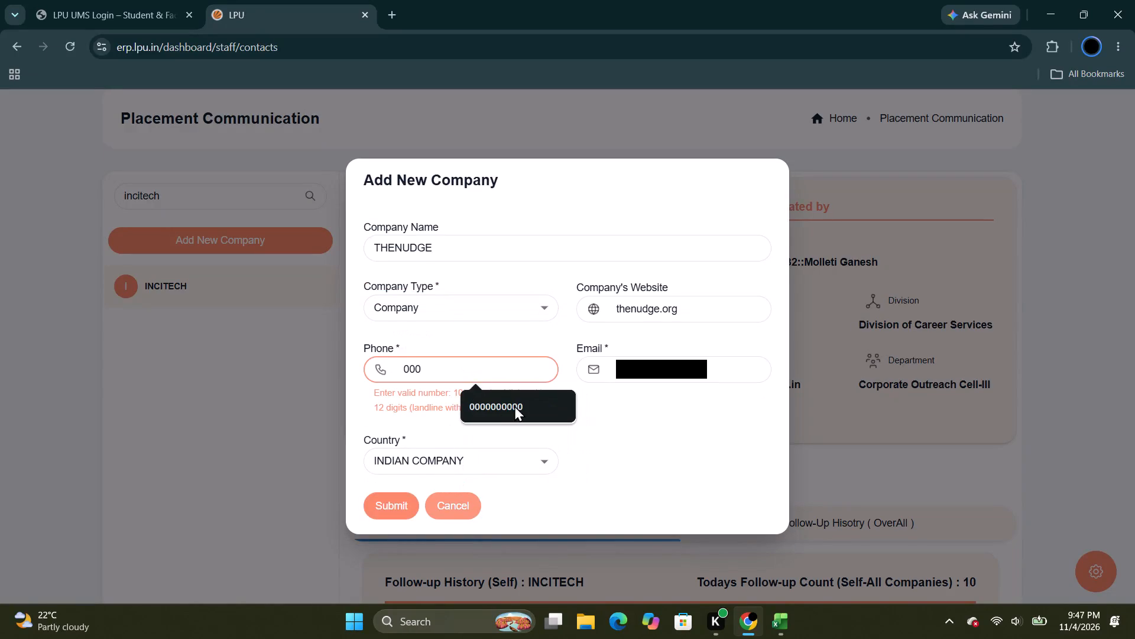
{"action": "left_click", "coordinate": [385, 489]}
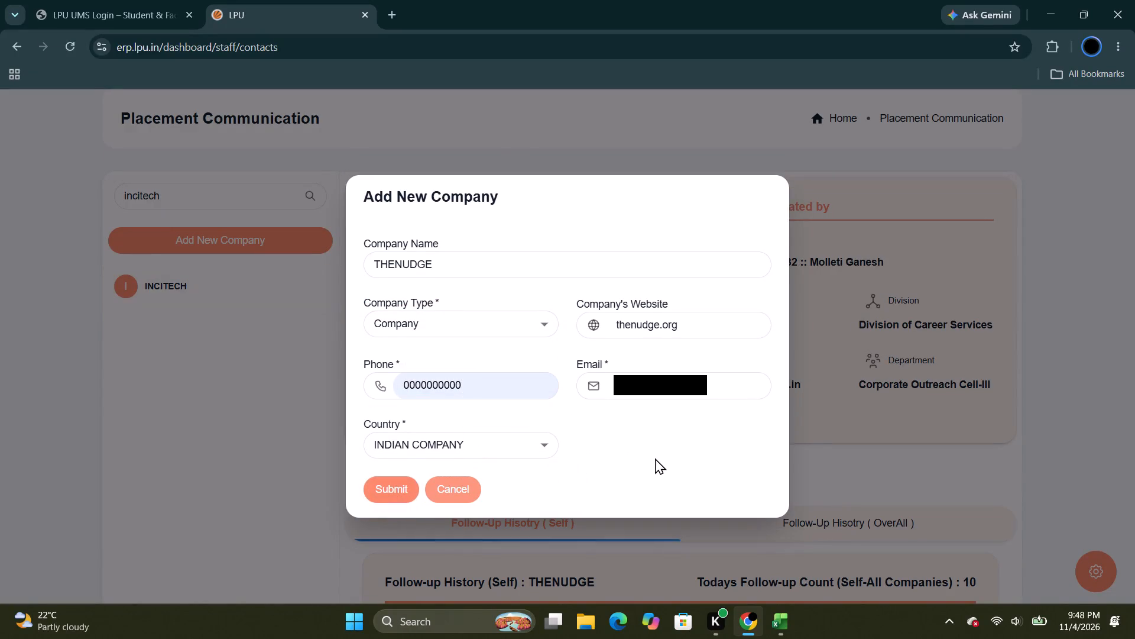
Reload Placement Communication, search the companies for "thenu" and open the THENUDGE record.
{"action": "scroll", "coordinate": [662, 456], "scroll_direction": "down", "scroll_amount": 1}
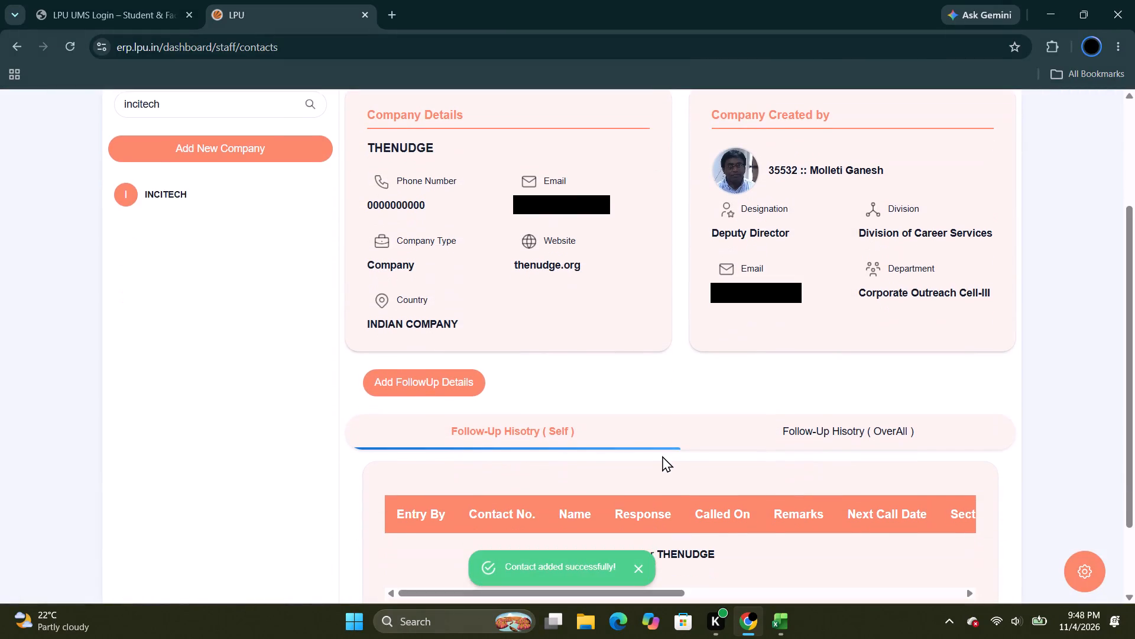
{"action": "scroll", "coordinate": [662, 456], "scroll_direction": "up", "scroll_amount": 5}
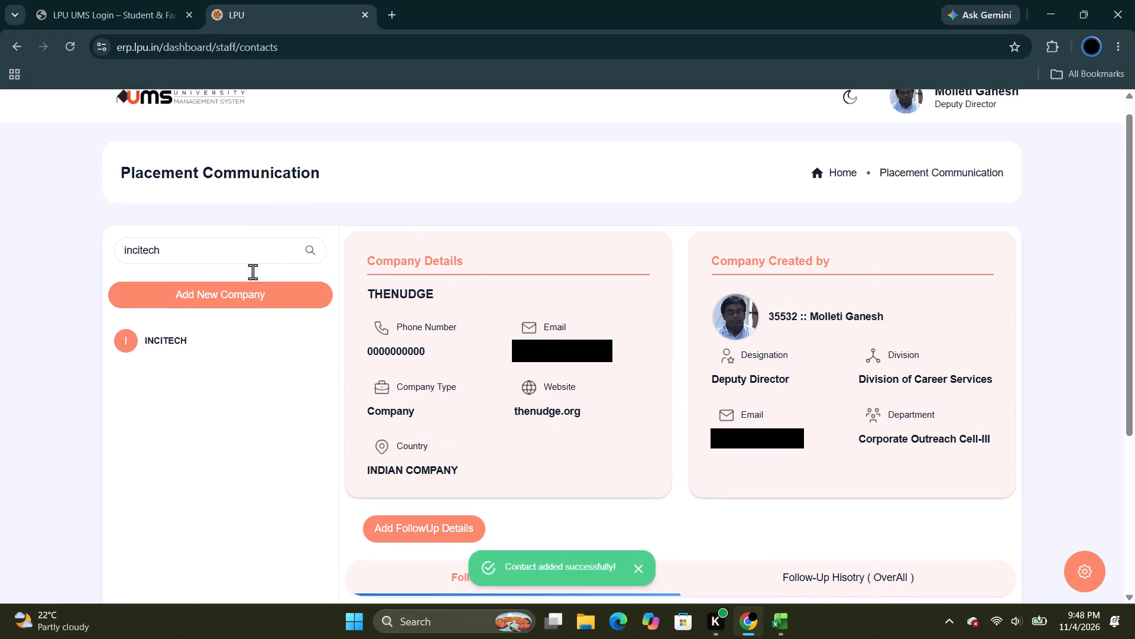
{"action": "left_click", "coordinate": [253, 270]}
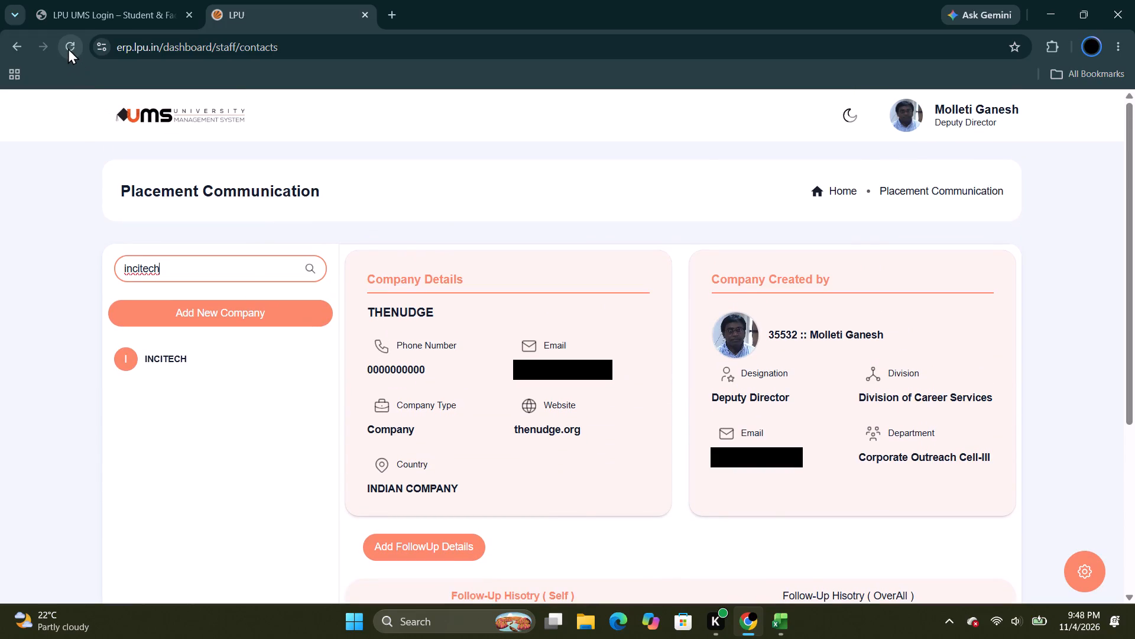
{"action": "left_click", "coordinate": [68, 48]}
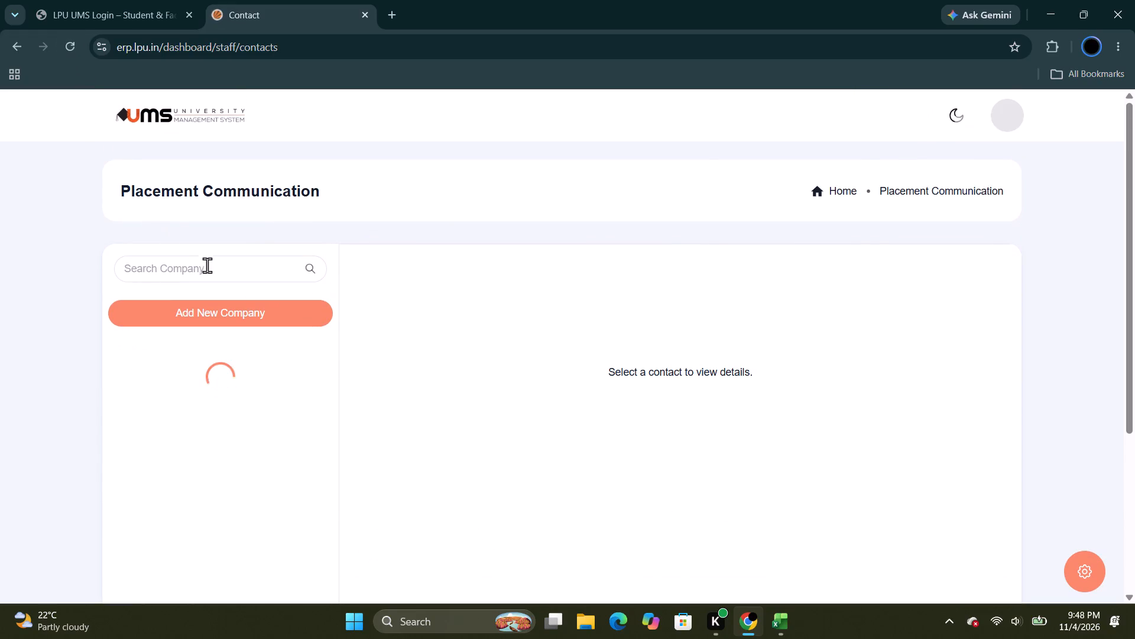
{"action": "left_click", "coordinate": [208, 266]}
{"action": "type", "text": "thenu"}
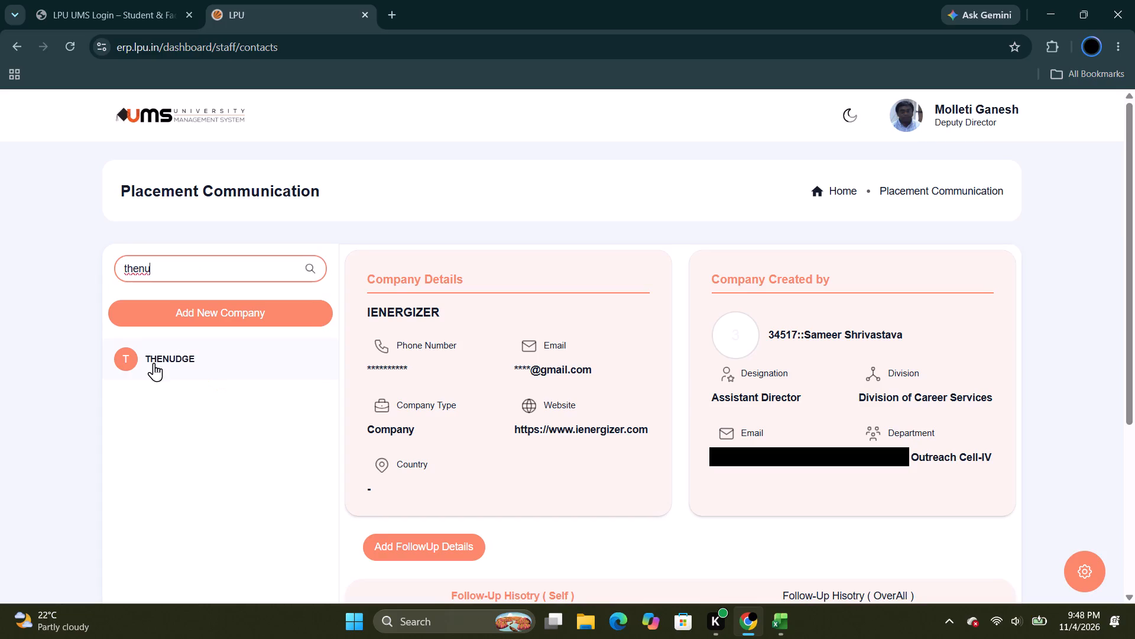
{"action": "left_click", "coordinate": [154, 363]}
Start an Email follow-up for THENUDGE and fill in the contact's name and email from the copied row 170 text.
{"action": "left_click", "coordinate": [433, 543]}
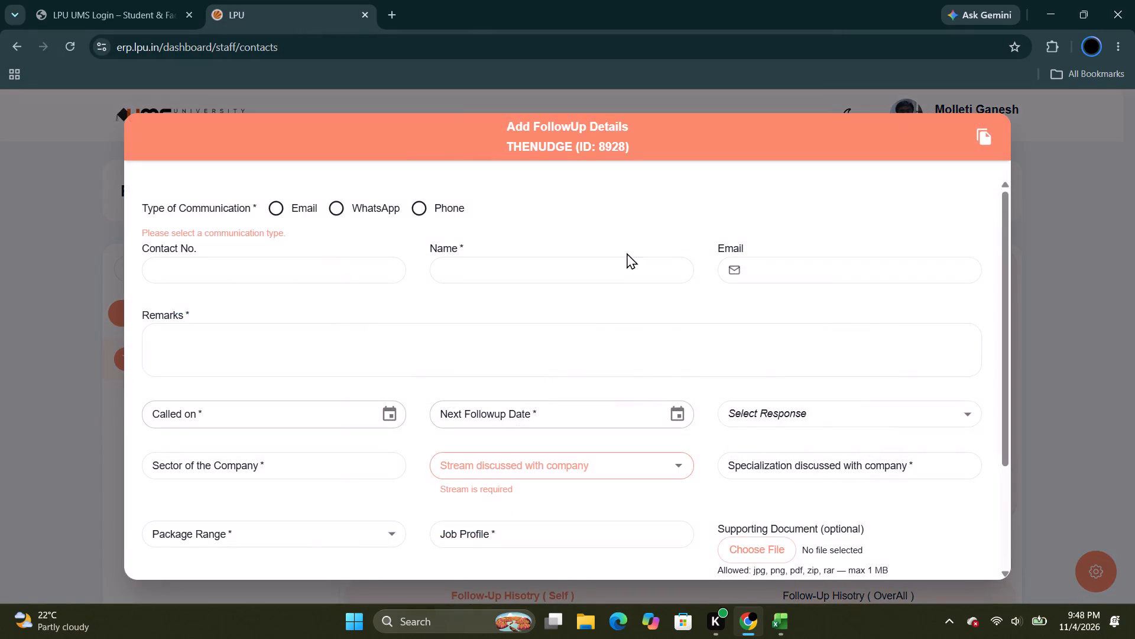
{"action": "left_click", "coordinate": [284, 208]}
{"action": "left_click", "coordinate": [545, 259]}
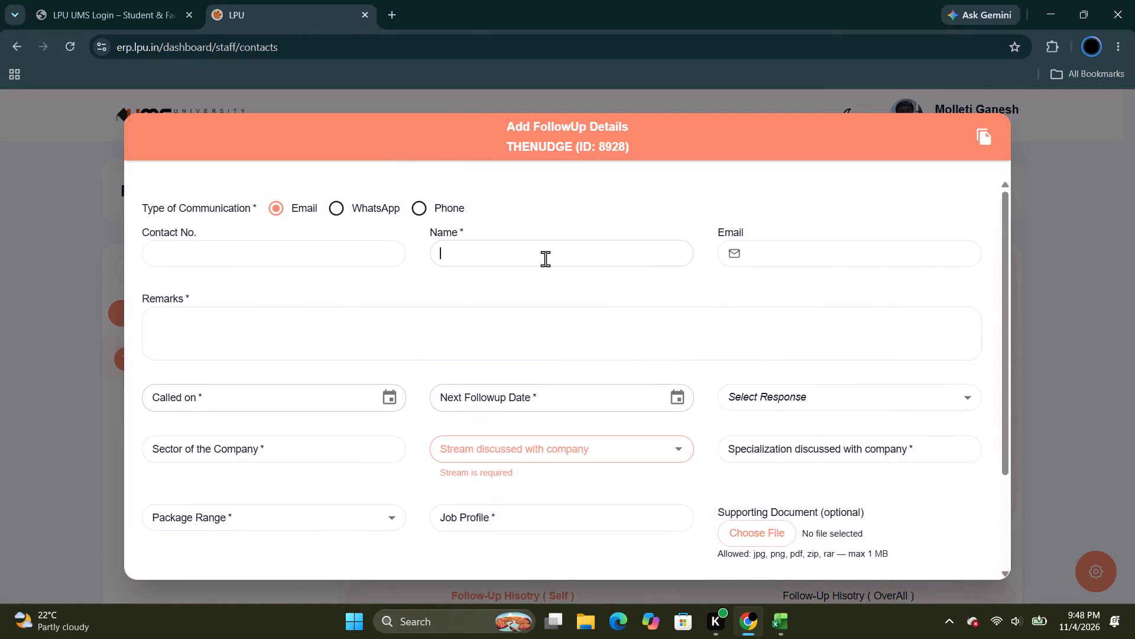
{"action": "key", "text": "ctrl+v"}
{"action": "left_click_drag", "start_coordinate": [505, 253], "coordinate": [524, 253]}
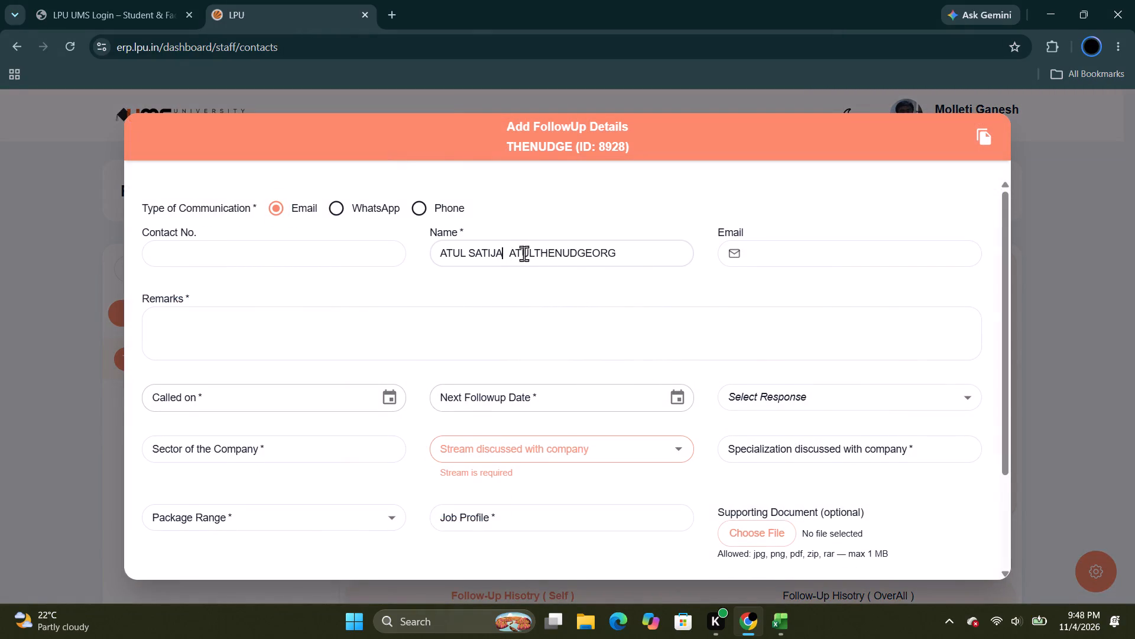
{"action": "left_click_drag", "start_coordinate": [524, 253], "coordinate": [745, 272]}
{"action": "key", "text": "BackSpace"}
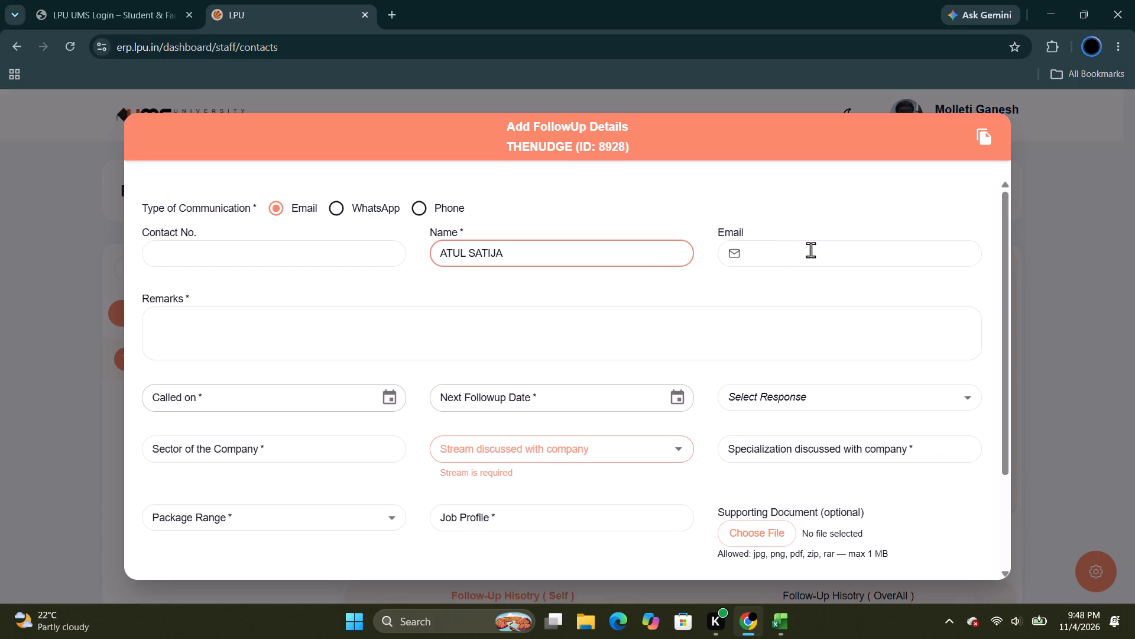
{"action": "left_click", "coordinate": [810, 250]}
{"action": "key", "text": "ctrl+v"}
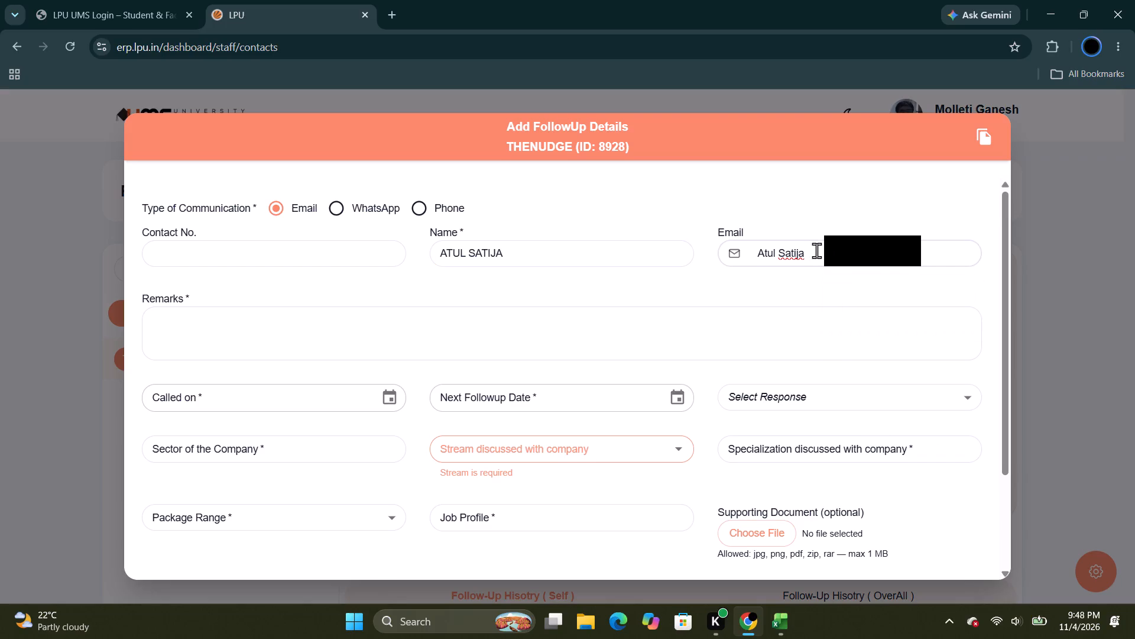
{"action": "left_click_drag", "start_coordinate": [829, 258], "coordinate": [676, 285]}
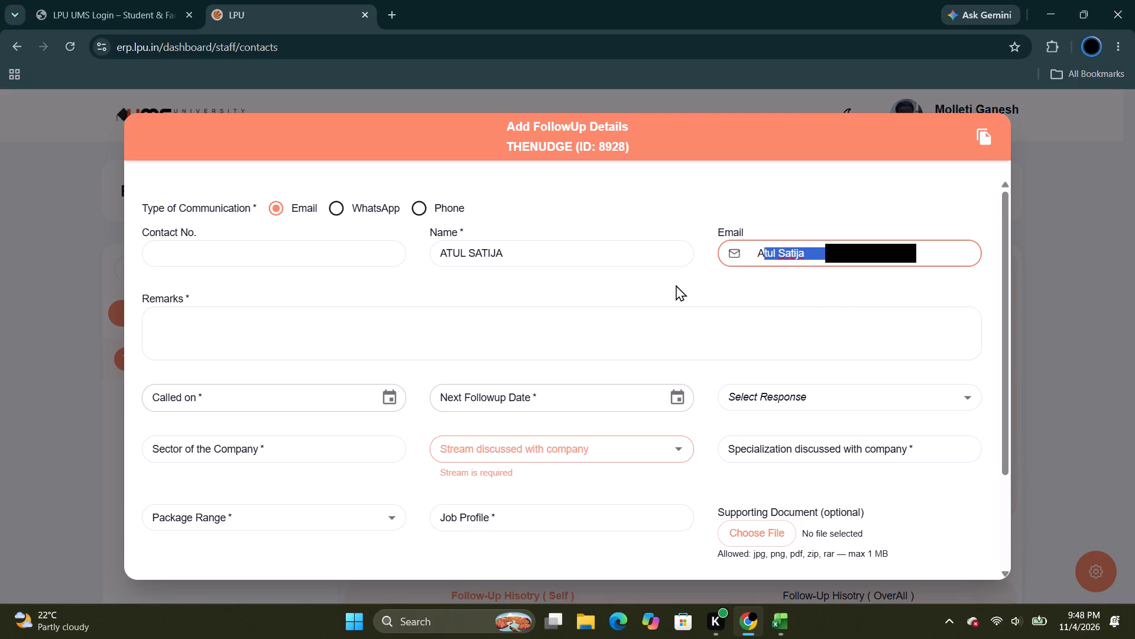
{"action": "key", "text": "BackSpace"}
Enter the follow-up remark EMAIL HAS BEEN SENT.
{"action": "left_click", "coordinate": [611, 309]}
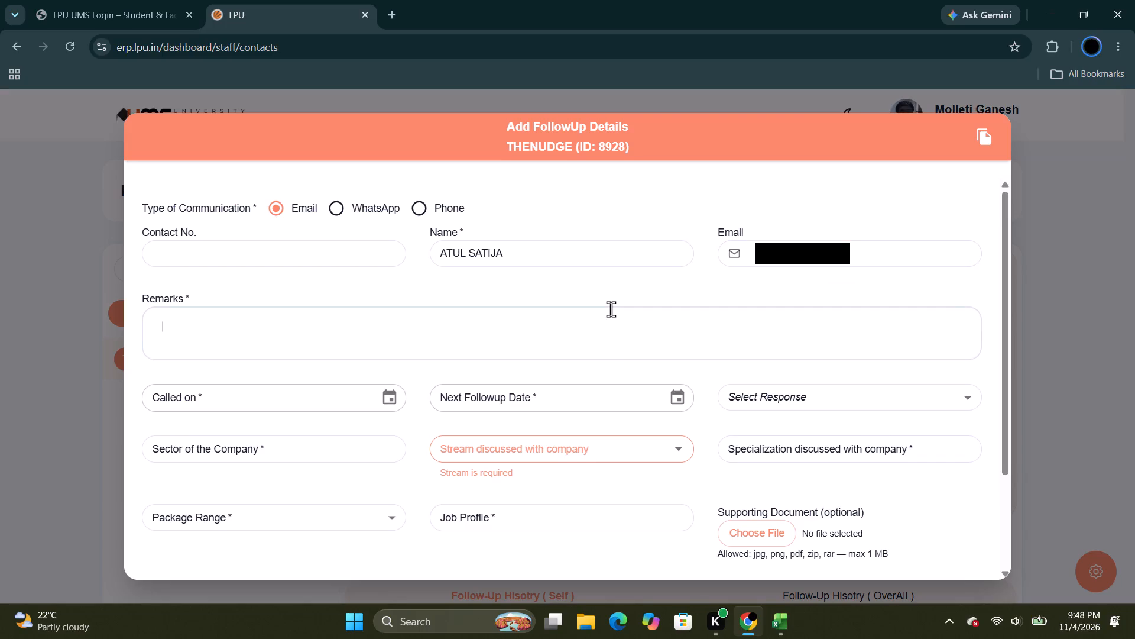
{"action": "type", "text": "email has"}
{"action": "key", "text": "space"}
{"action": "type", "text": "been sent"}
Set the called-on date to 31/10/2026, the next follow-up date to 05/11/2026 and the response to Cold.
{"action": "left_click_drag", "start_coordinate": [404, 393], "coordinate": [398, 396]}
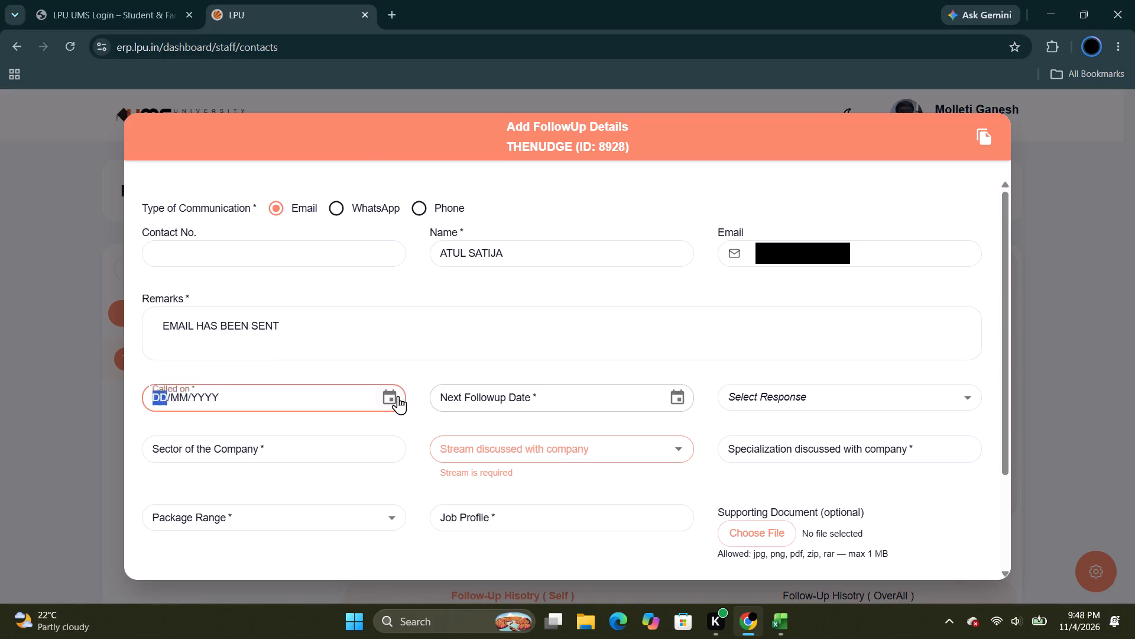
{"action": "left_click", "coordinate": [398, 396]}
{"action": "left_click", "coordinate": [319, 163]}
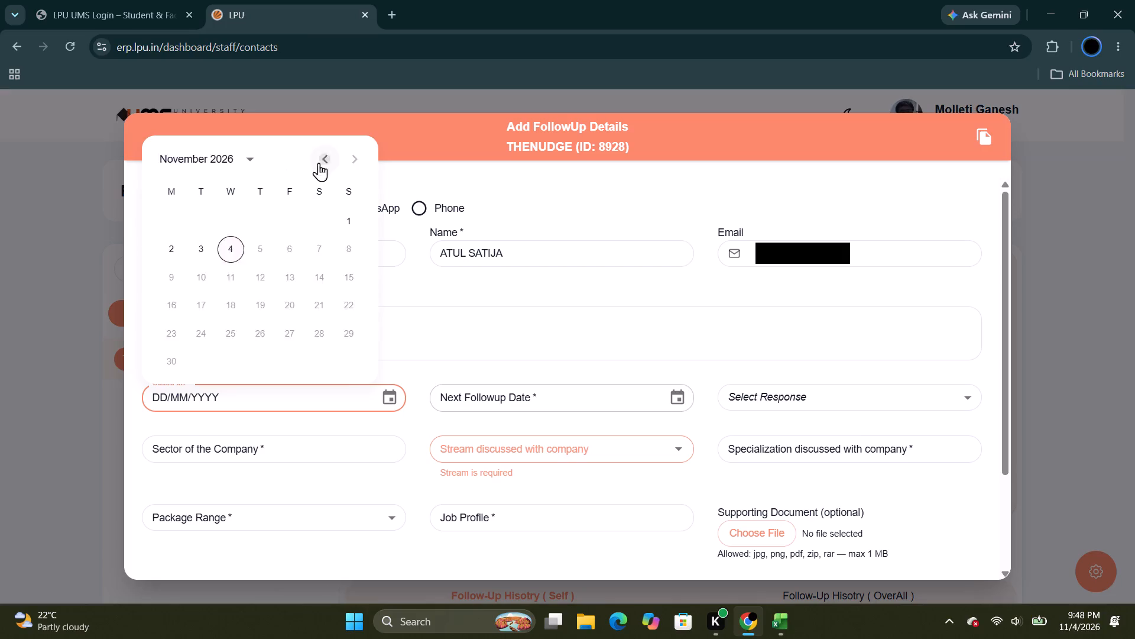
{"action": "left_click", "coordinate": [314, 333]}
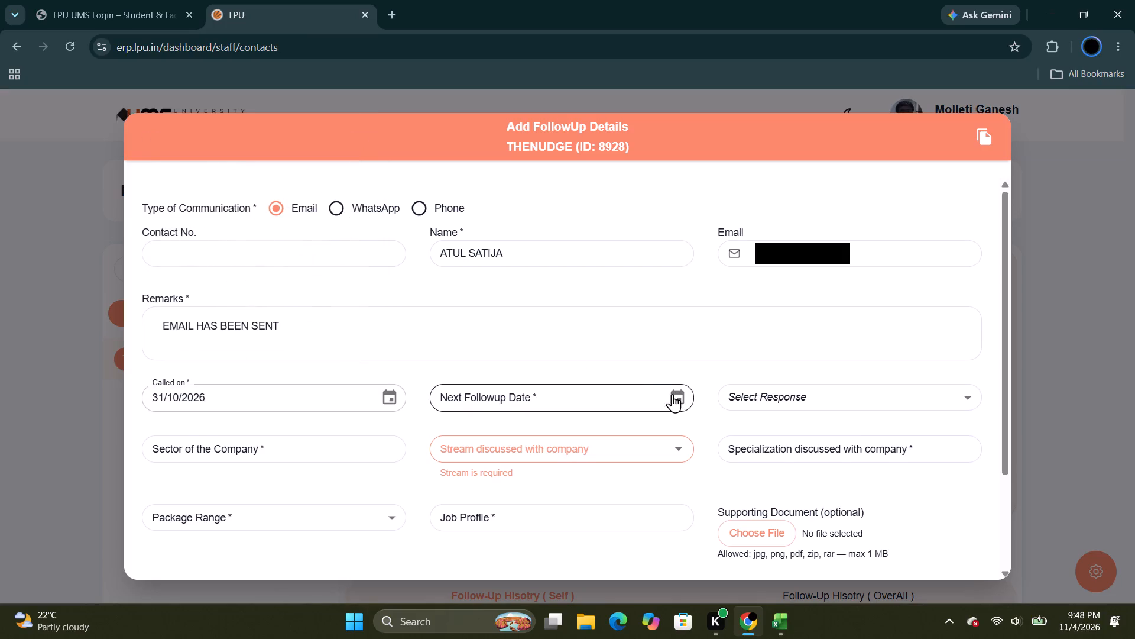
{"action": "left_click", "coordinate": [677, 400]}
{"action": "left_click", "coordinate": [555, 249]}
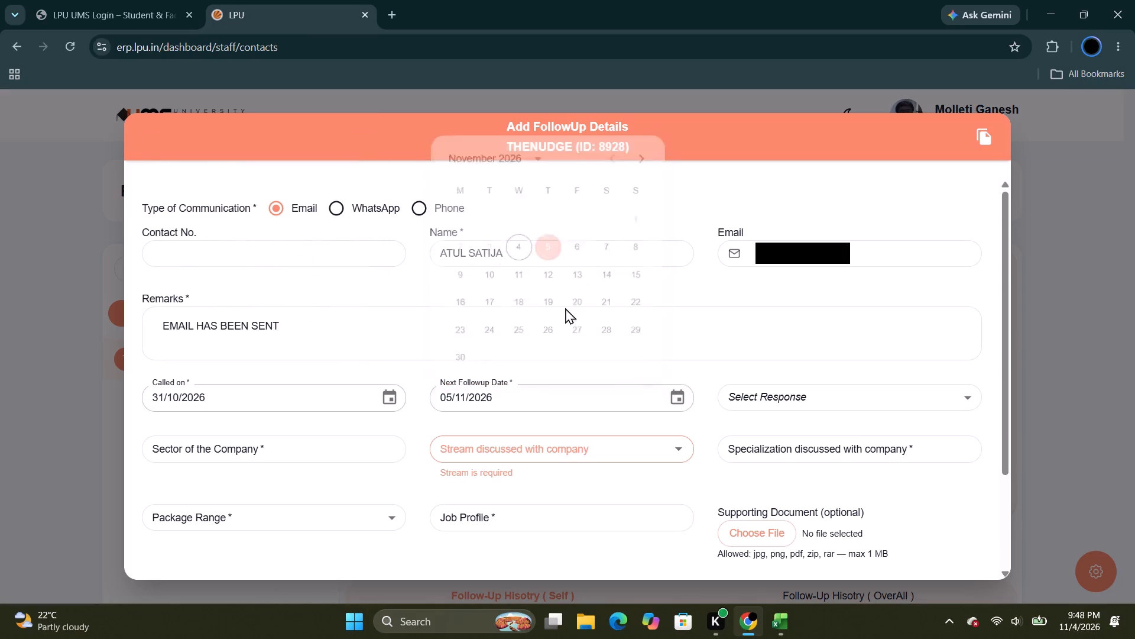
{"action": "left_click", "coordinate": [757, 390]}
{"action": "left_click", "coordinate": [761, 471]}
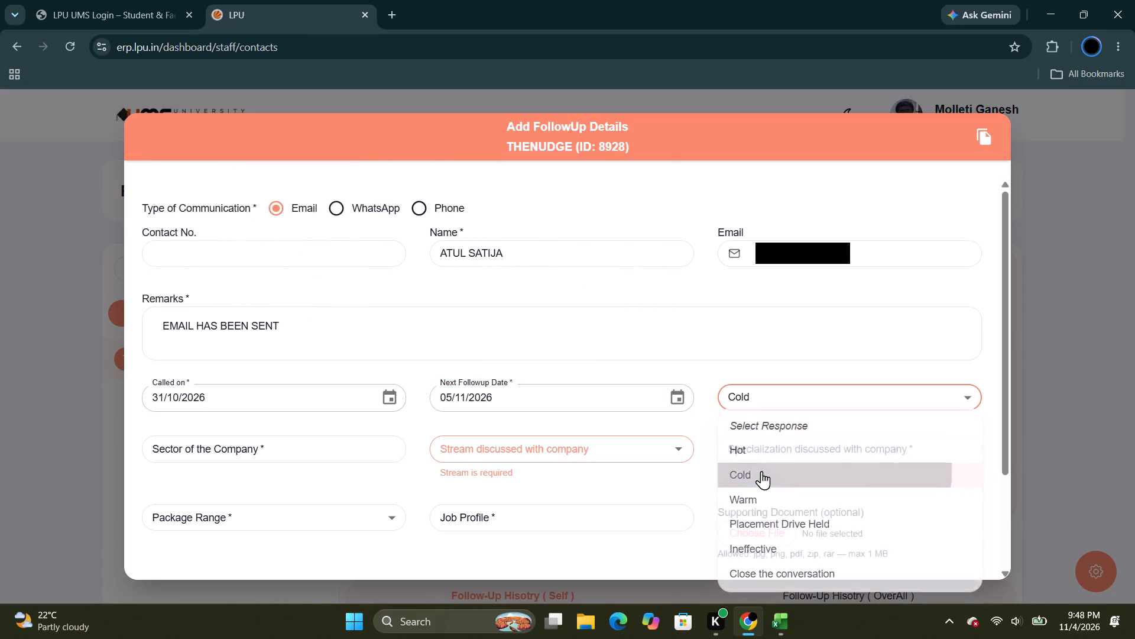
Set the sector to IT CONSULTING DIGITAL SOLUTIONS SOFTWARE SERVICES AND AI LED TRANSFORMATION, the stream to CSE/IT and the specialization to ALL CSE.
{"action": "left_click", "coordinate": [336, 442]}
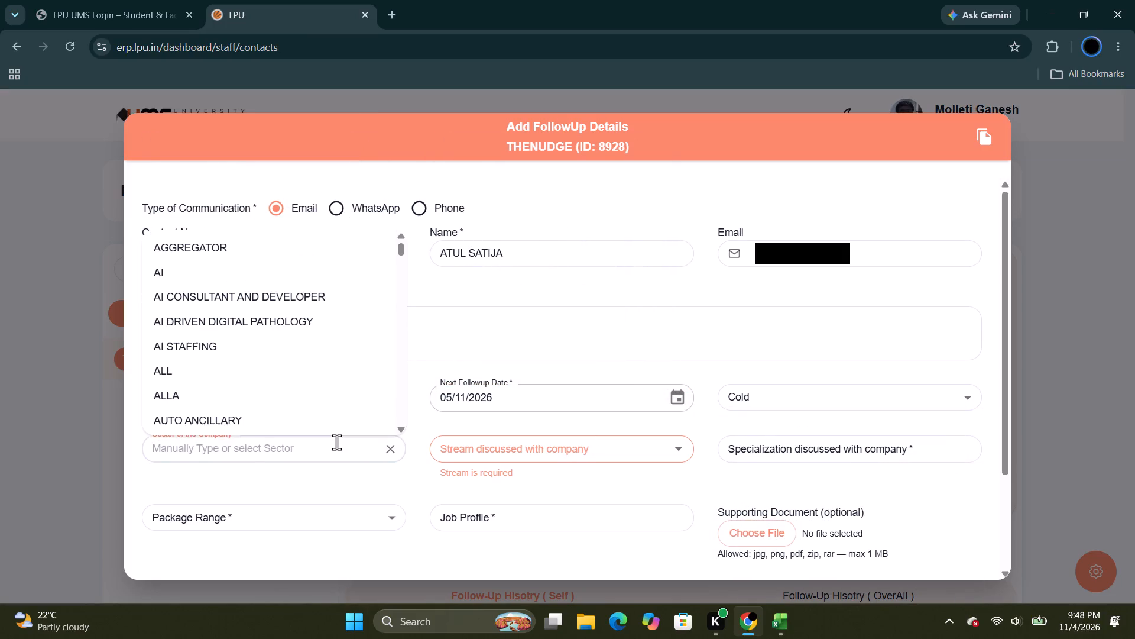
{"action": "type", "text": "soft"}
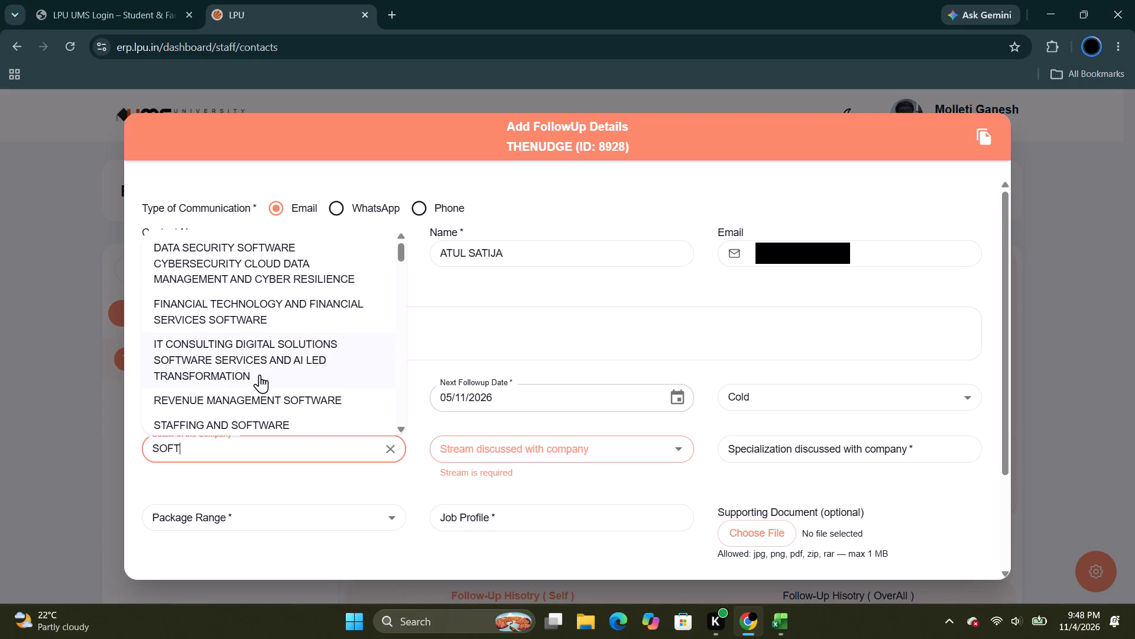
{"action": "left_click", "coordinate": [260, 375]}
{"action": "left_click", "coordinate": [511, 457]}
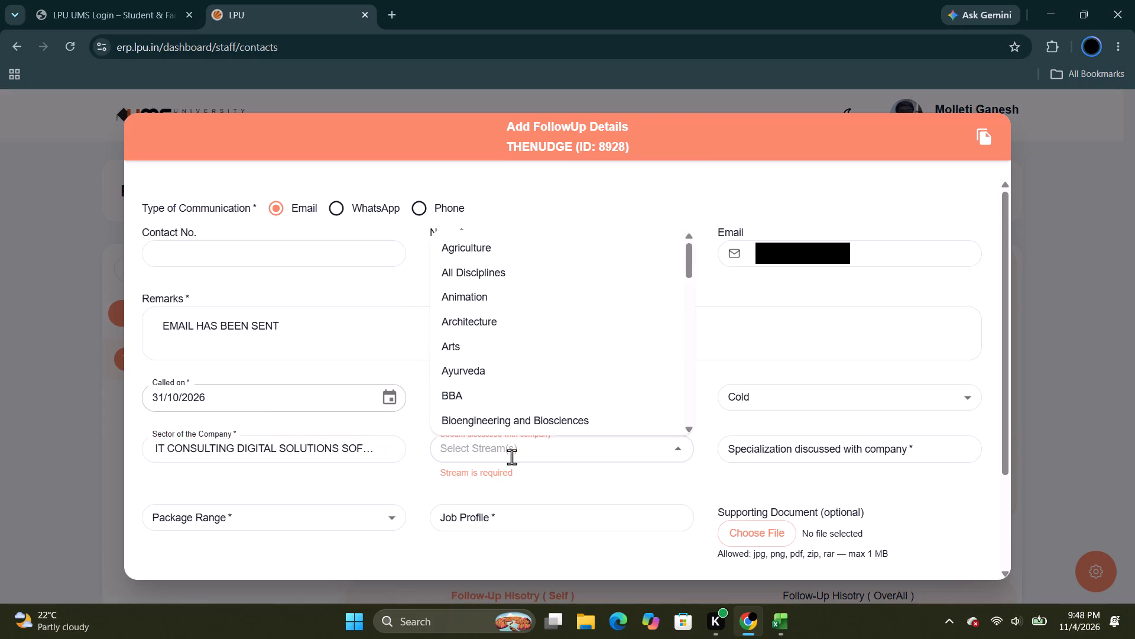
{"action": "type", "text": "it"}
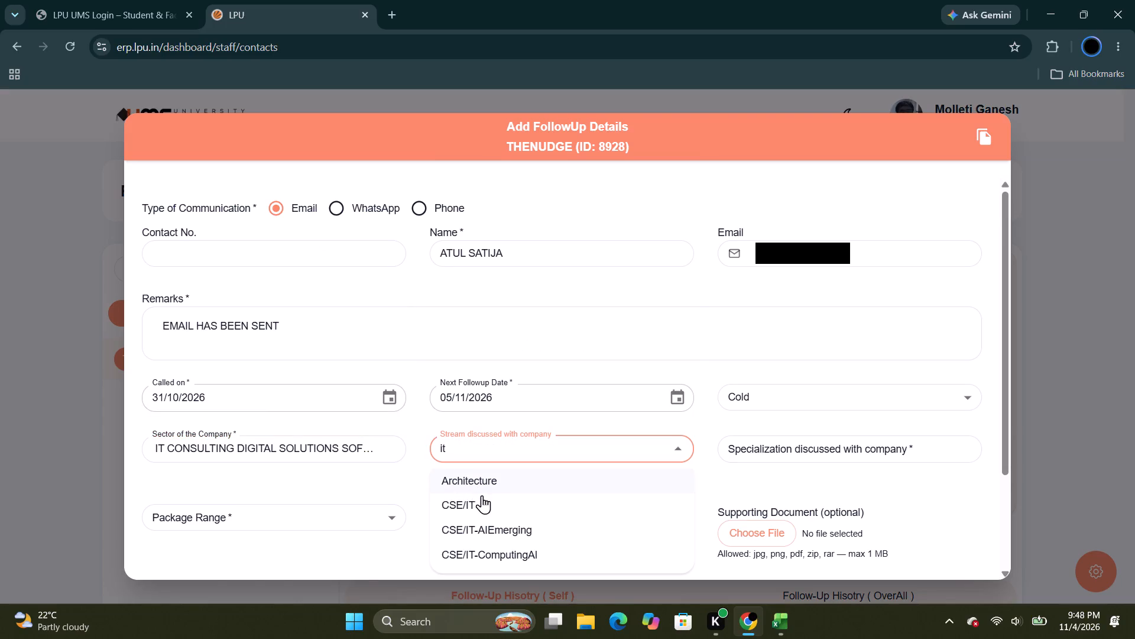
{"action": "left_click", "coordinate": [482, 495]}
{"action": "left_click", "coordinate": [763, 445]}
{"action": "type", "text": "all"}
{"action": "left_click", "coordinate": [838, 268]}
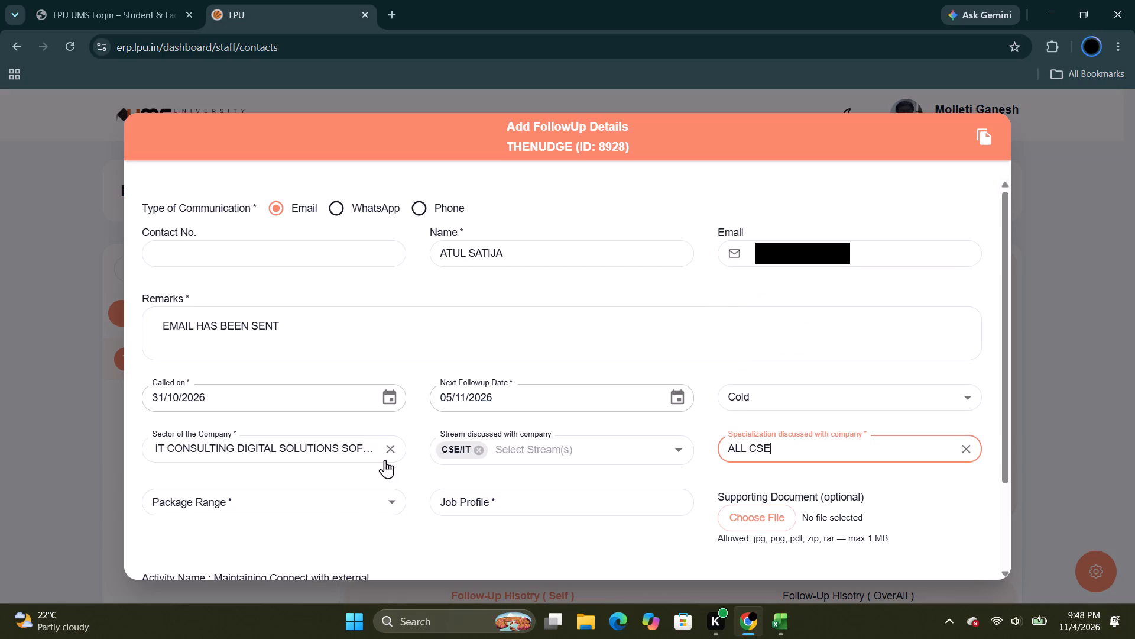
Set the package range to 07-08 Lakh and the job profile to SOFTWARE DEVELOPMENT ENGINEER.
{"action": "left_click_drag", "start_coordinate": [345, 500], "coordinate": [291, 405]}
{"action": "left_click", "coordinate": [291, 405]}
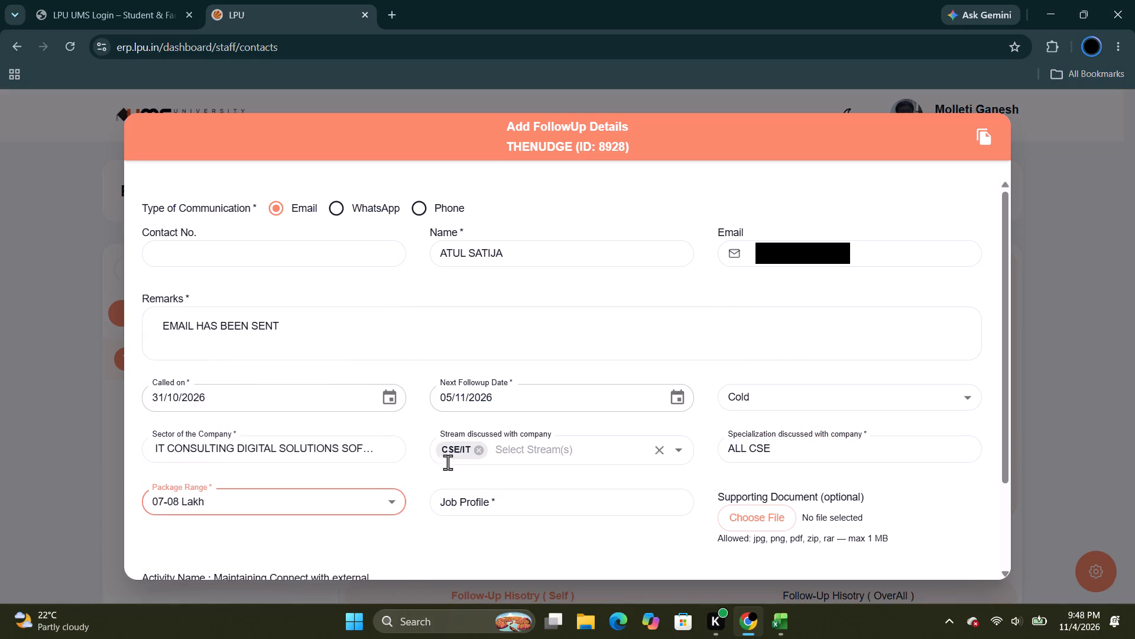
{"action": "left_click", "coordinate": [492, 499]}
{"action": "type", "text": "soft"}
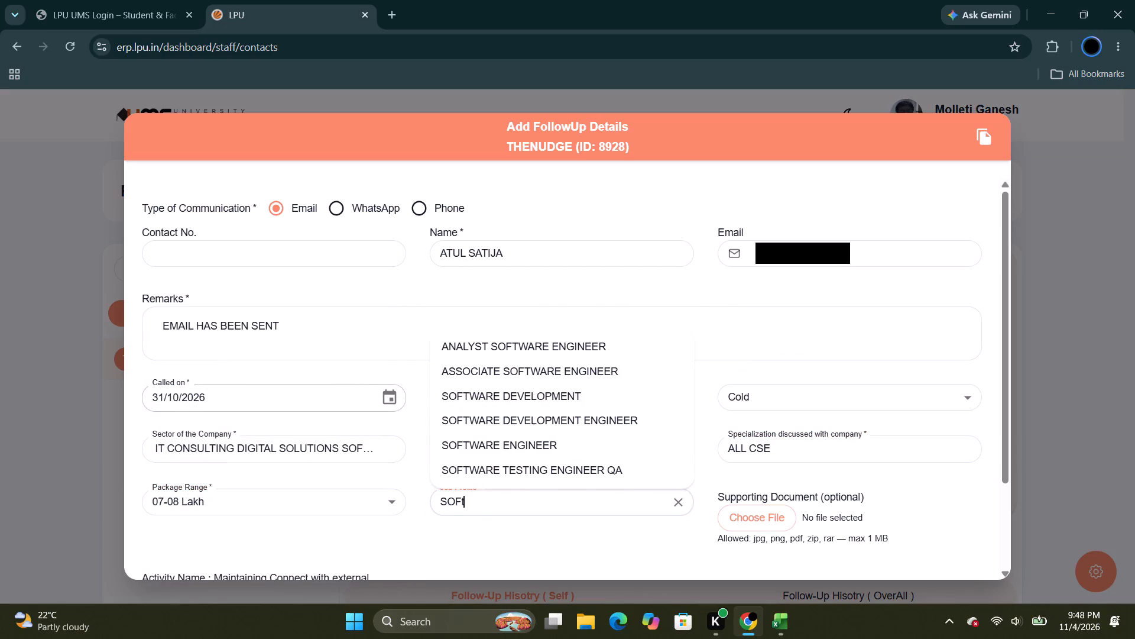
{"action": "left_click", "coordinate": [504, 425]}
Set the DPR action to Sending Invitation Letters /Greetings and submit the THENUDGE follow-up.
{"action": "scroll", "coordinate": [380, 470], "scroll_direction": "down", "scroll_amount": 2}
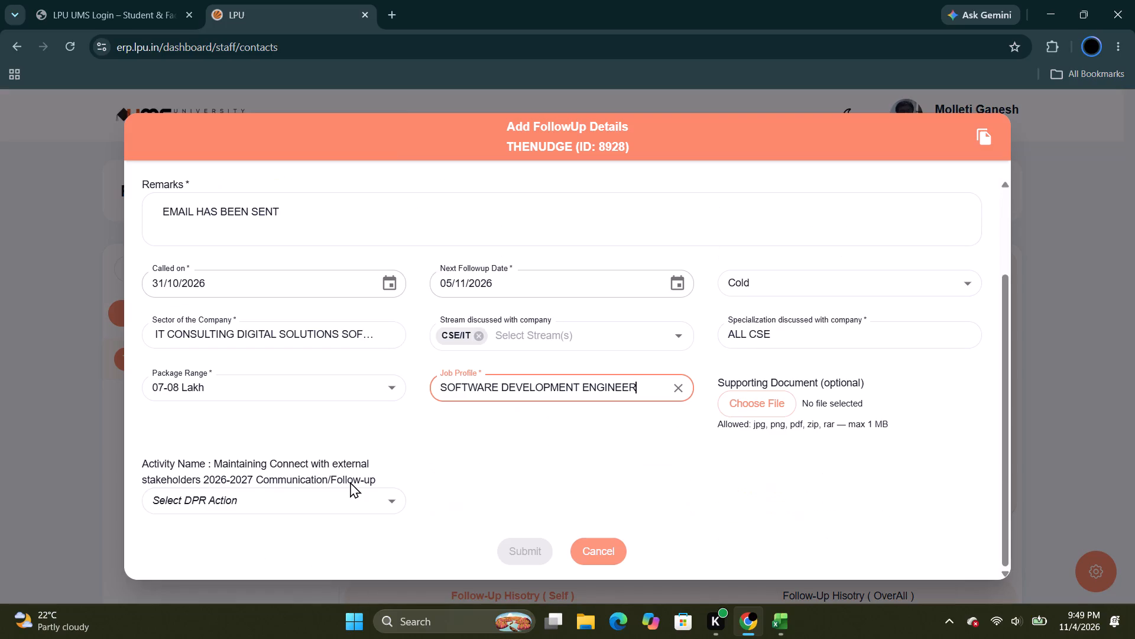
{"action": "left_click_drag", "start_coordinate": [351, 482], "coordinate": [363, 493]}
{"action": "left_click", "coordinate": [363, 493]}
{"action": "left_click", "coordinate": [364, 516]}
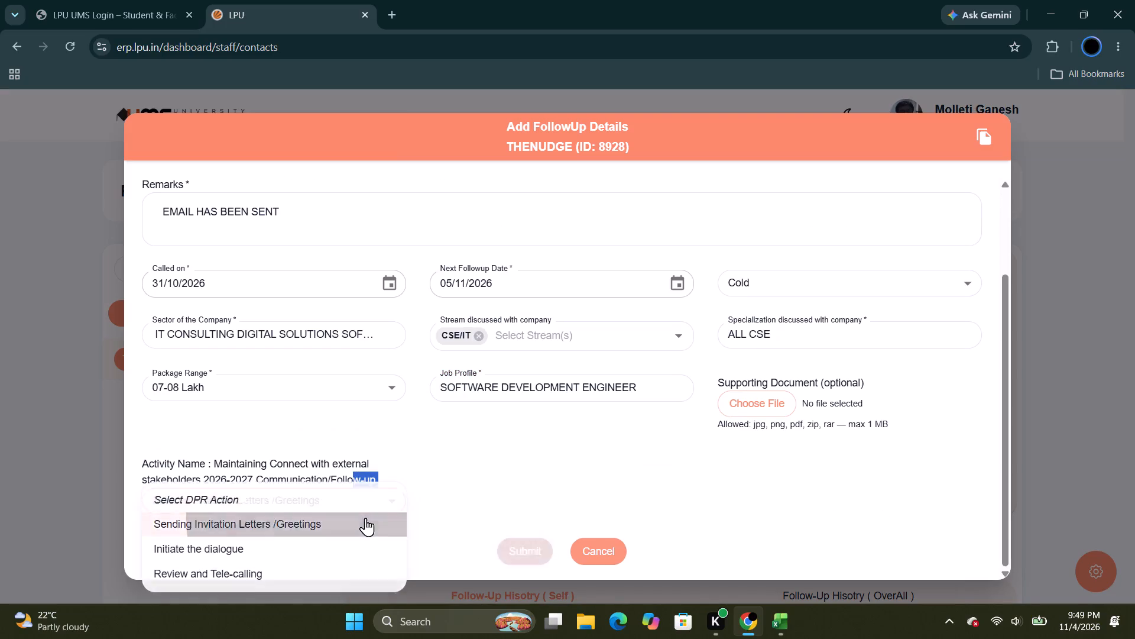
{"action": "left_click", "coordinate": [543, 544]}
{"action": "scroll", "coordinate": [630, 473], "scroll_direction": "down", "scroll_amount": 1}
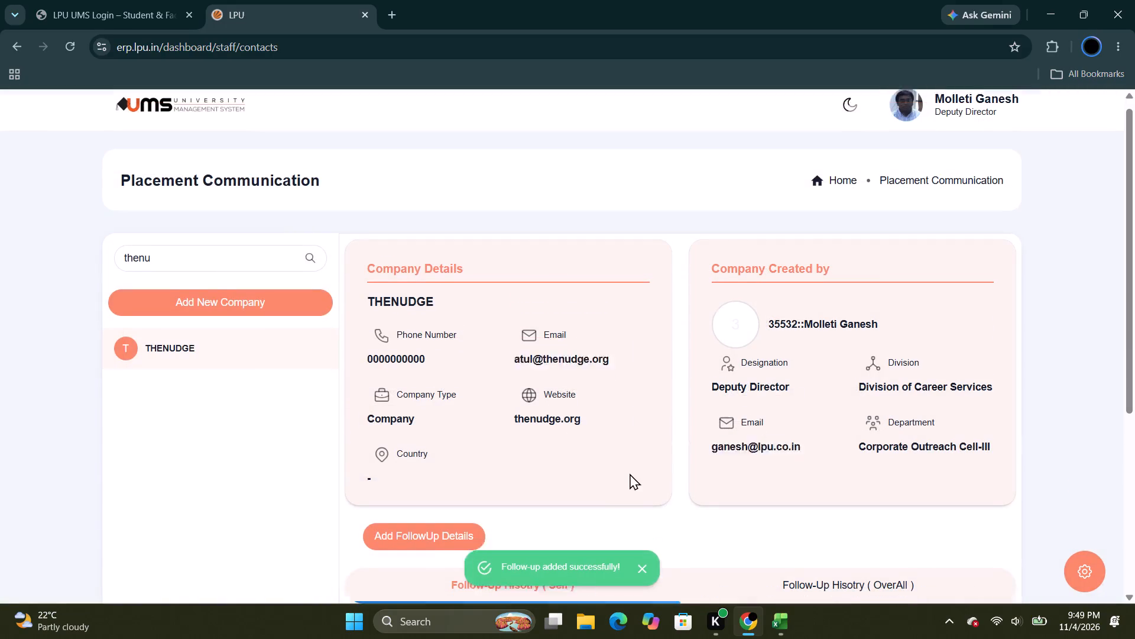
Switch to the Campaign 6 - 500 workbook in Excel and copy the contact name and email from row 171.
{"action": "scroll", "coordinate": [630, 473], "scroll_direction": "down", "scroll_amount": 1}
{"action": "key", "text": "alt+Tab"}
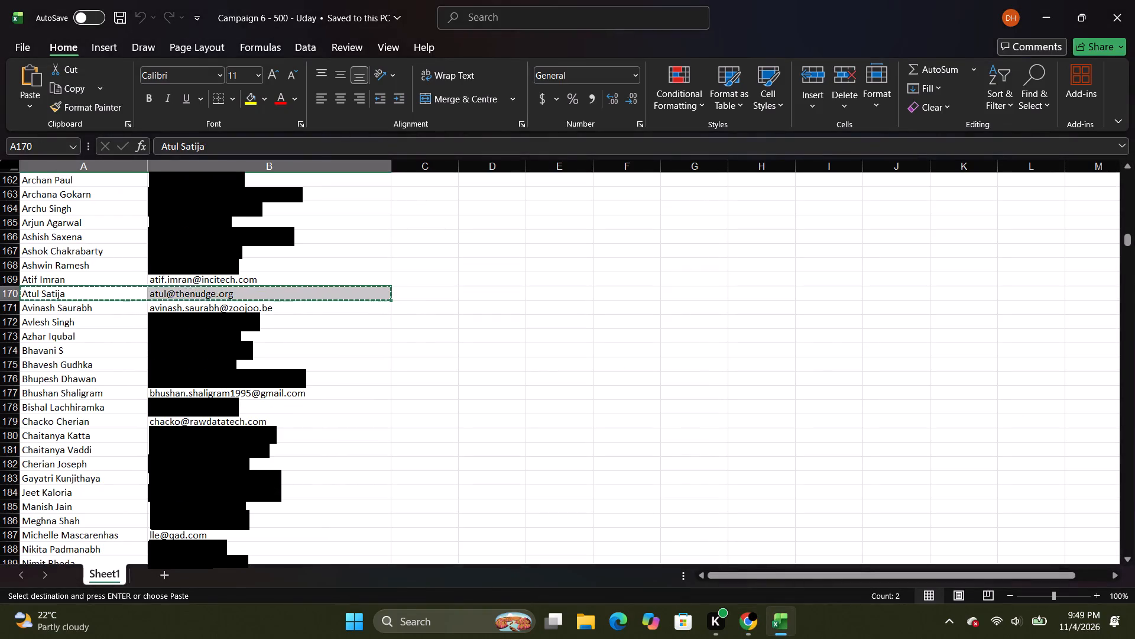
{"action": "left_click", "coordinate": [111, 317]}
{"action": "key", "text": "Up"}
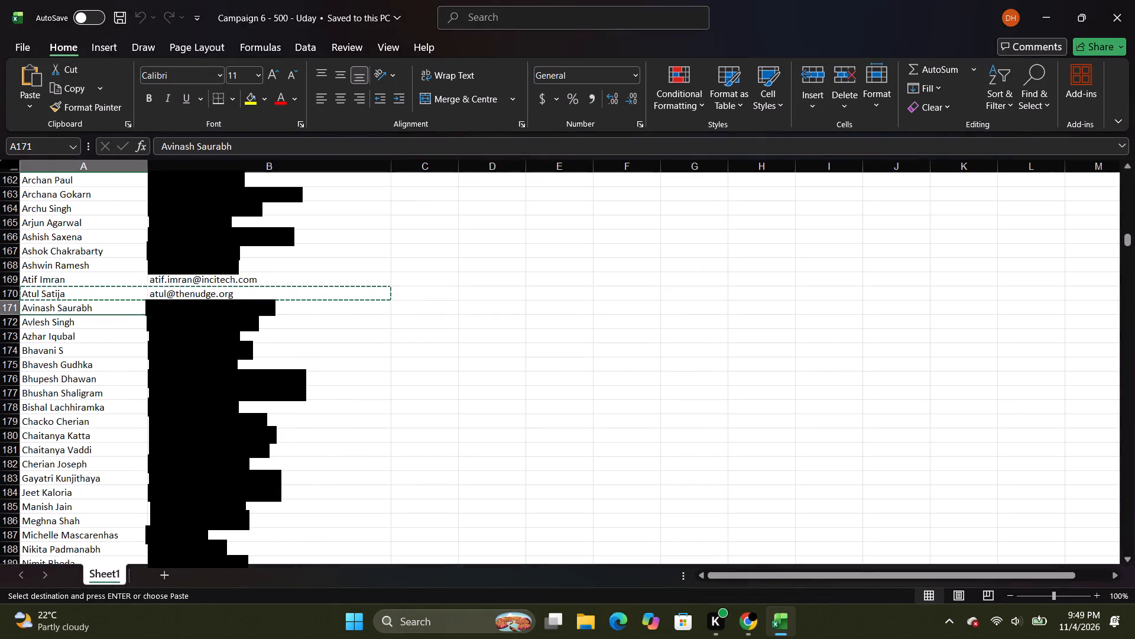
{"action": "key", "text": "shift+Right"}
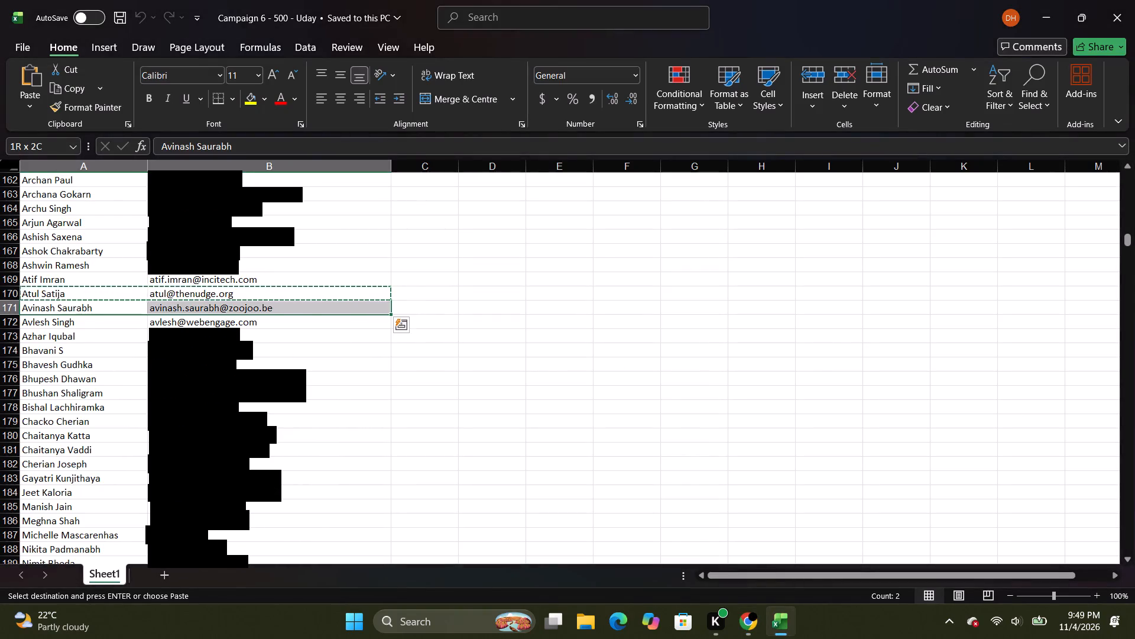
{"action": "key", "text": "ctrl+c"}
Back in UMS Placement Communication in Chrome, start a new company record and enter only the row 171 contact's email address.
{"action": "key", "text": "alt+Tab"}
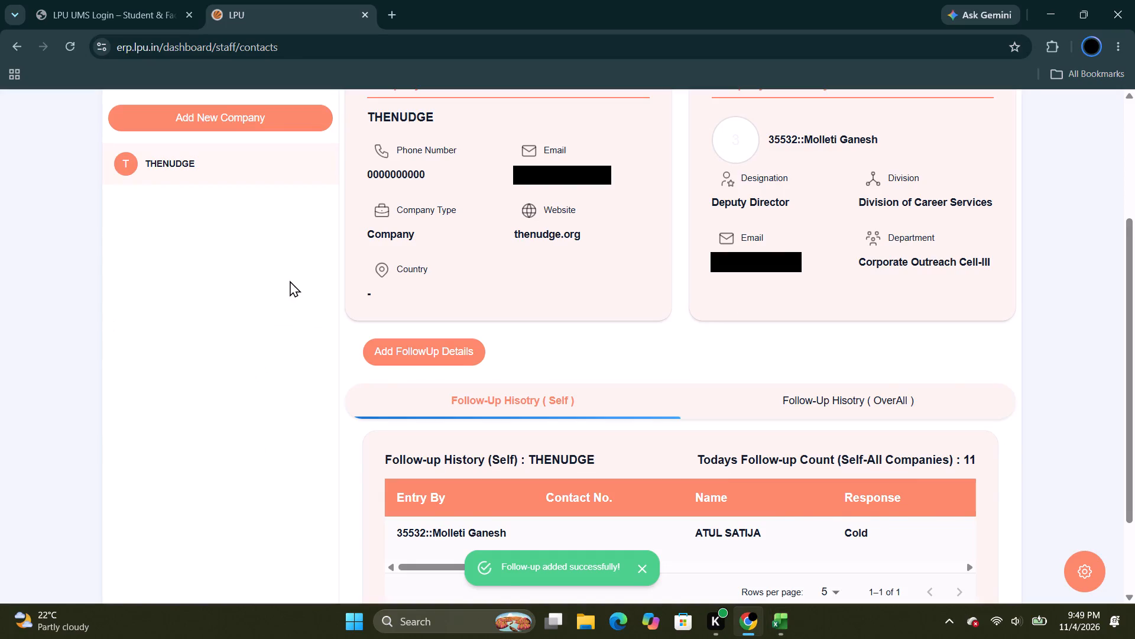
{"action": "scroll", "coordinate": [290, 280], "scroll_direction": "up", "scroll_amount": 2}
{"action": "left_click", "coordinate": [278, 311]}
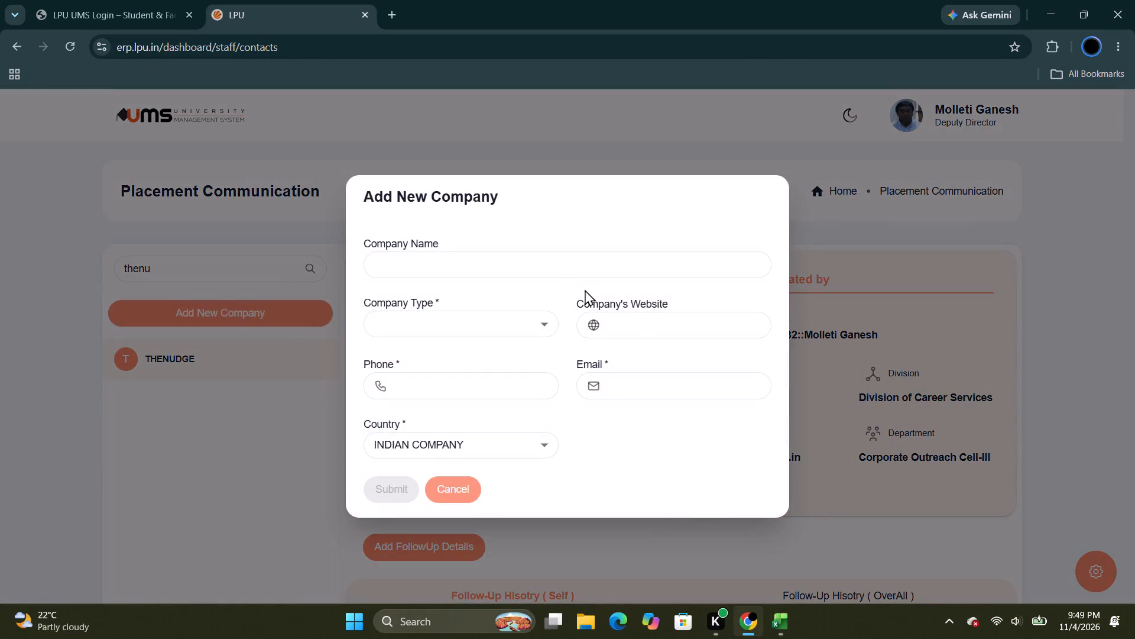
{"action": "left_click", "coordinate": [674, 388]}
{"action": "key", "text": "ctrl+v"}
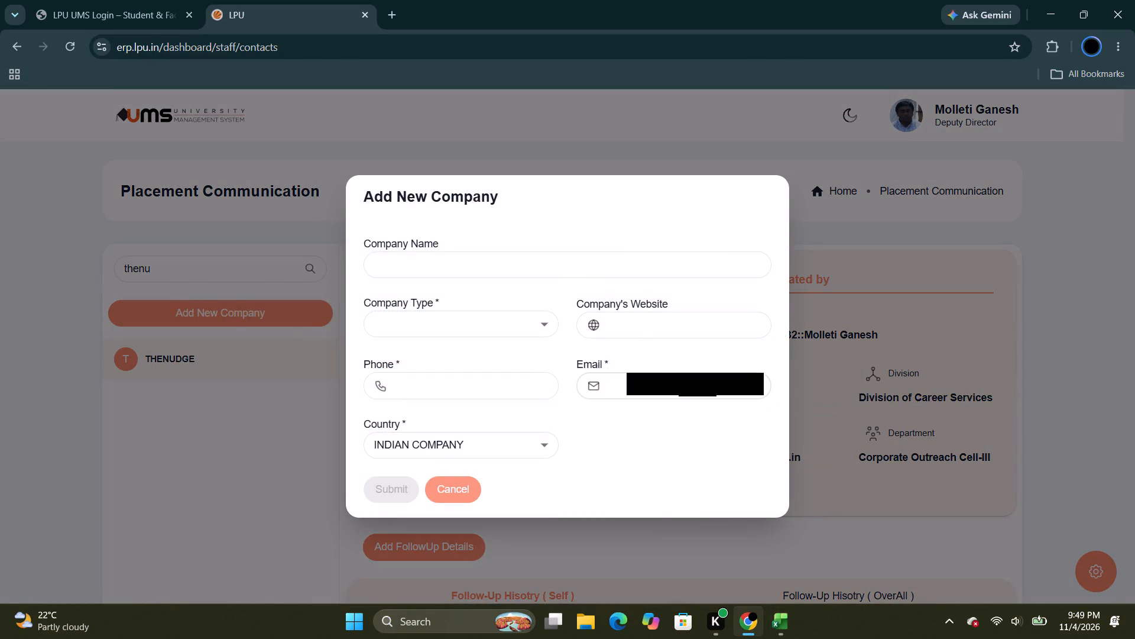
{"action": "scroll", "coordinate": [673, 385], "scroll_direction": "right", "scroll_amount": 1}
{"action": "left_click_drag", "start_coordinate": [663, 385], "coordinate": [491, 404]}
{"action": "key", "text": "BackSpace"}
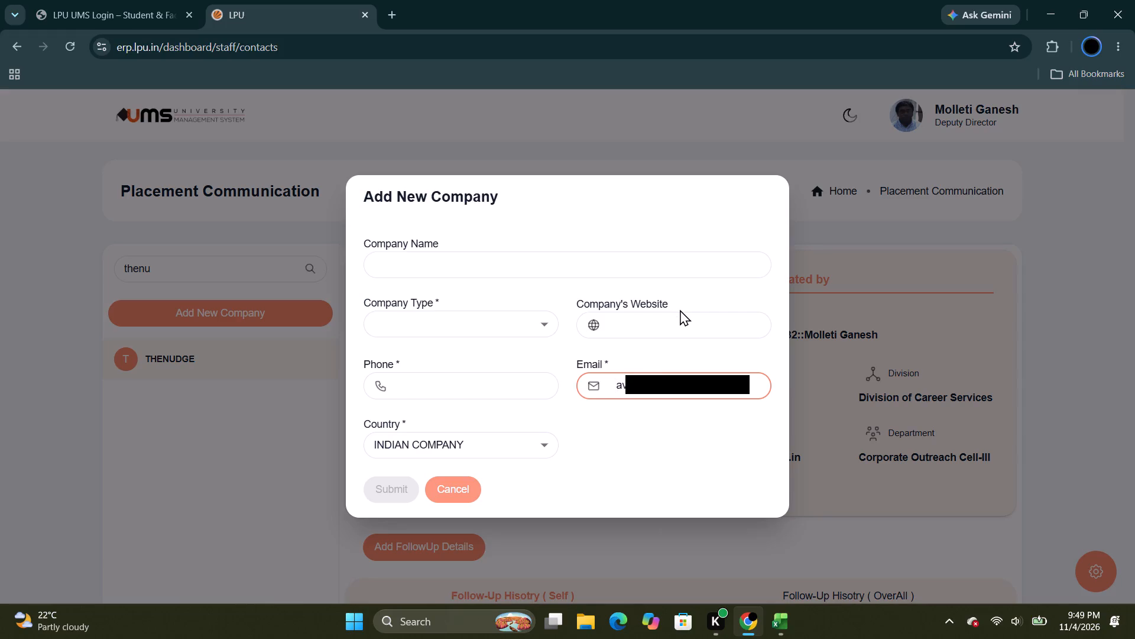
Set the new company's website to zoojoo.be and its name to ZOOJOO.
{"action": "left_click", "coordinate": [680, 309]}
{"action": "left_click", "coordinate": [676, 319]}
{"action": "key", "text": "ctrl+v"}
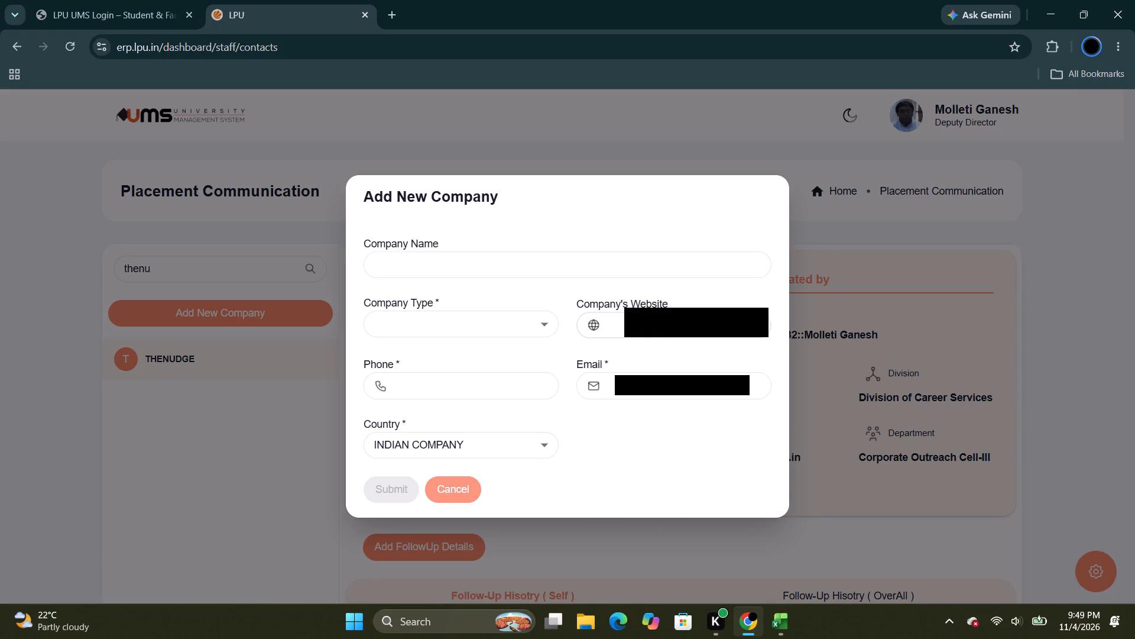
{"action": "left_click_drag", "start_coordinate": [712, 330], "coordinate": [458, 321]}
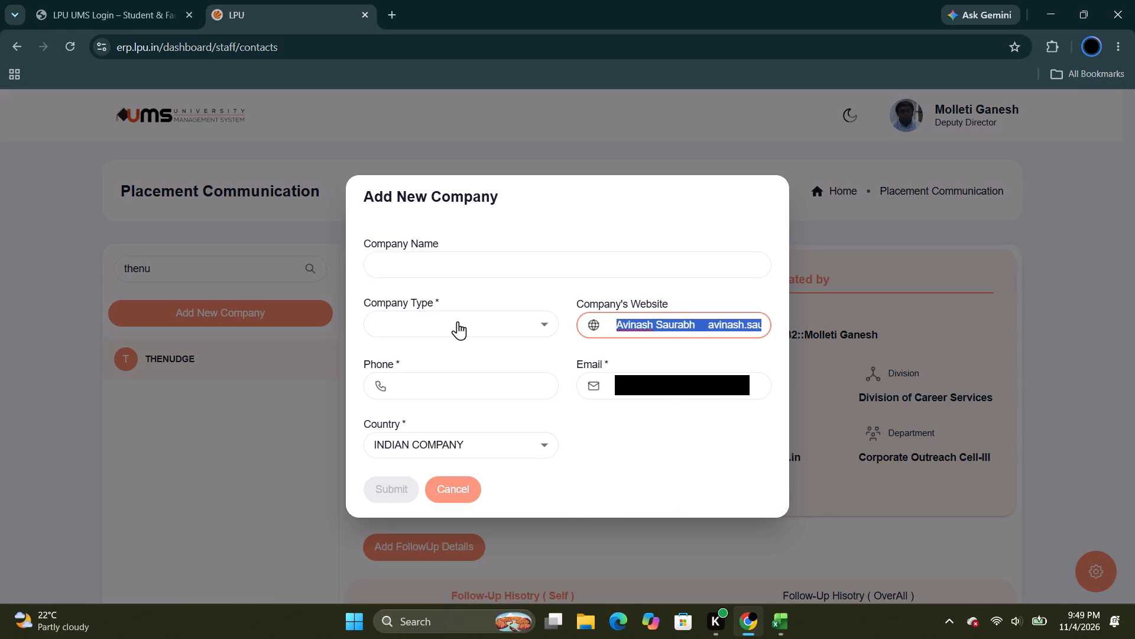
{"action": "key", "text": "BackSpace"}
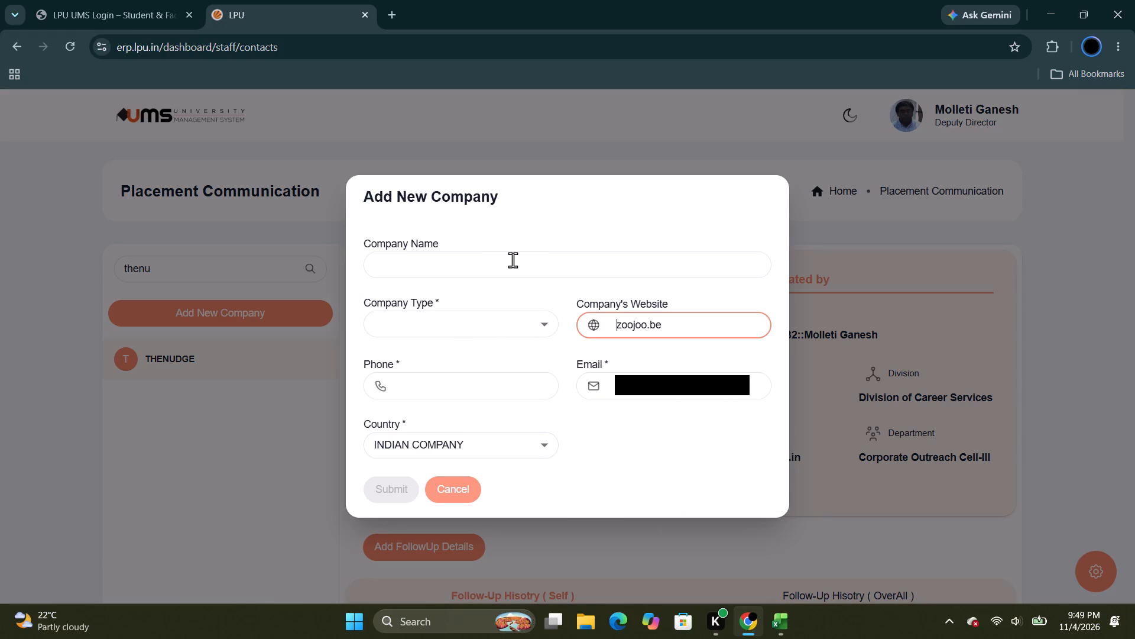
{"action": "left_click", "coordinate": [513, 260]}
{"action": "key", "text": "ctrl+v"}
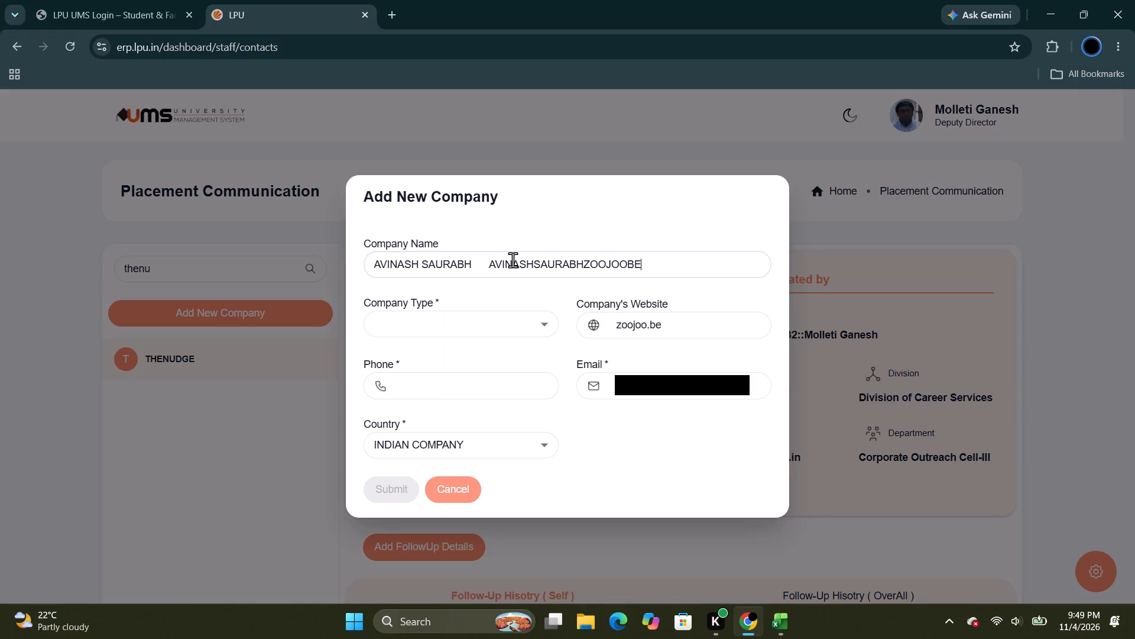
{"action": "key", "text": "BackSpace"}
{"action": "key", "text": "BackSpace"}
{"action": "left_click_drag", "start_coordinate": [583, 263], "coordinate": [202, 310]}
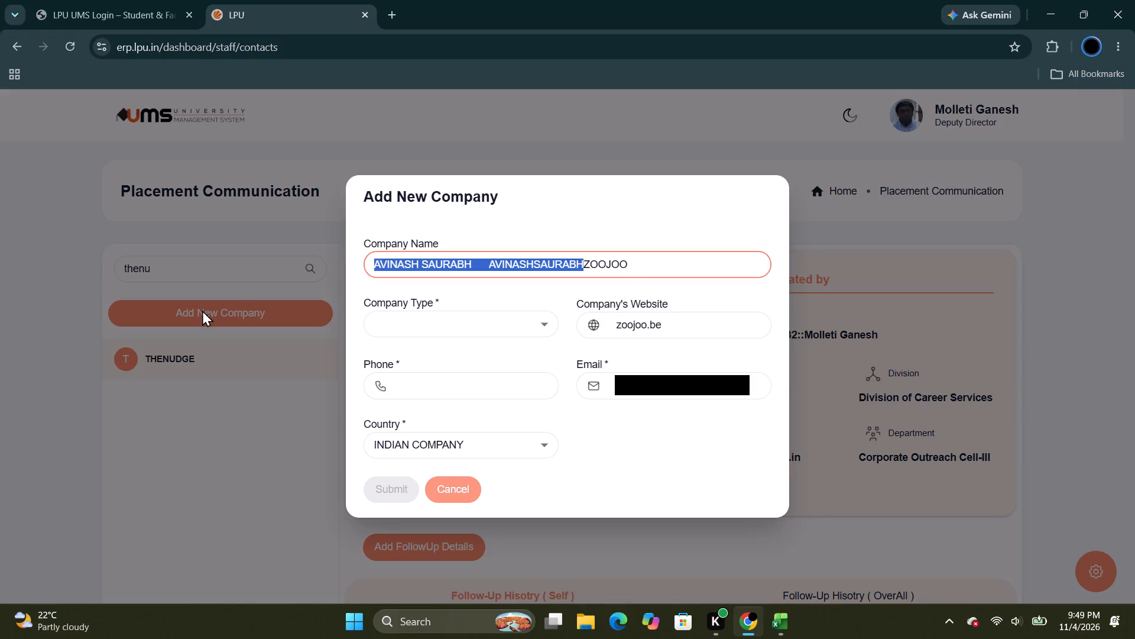
{"action": "key", "text": "BackSpace"}
Set the company type to Company, enter the ten-zero placeholder phone number and submit the ZOOJOO record.
{"action": "left_click_drag", "start_coordinate": [401, 322], "coordinate": [407, 369]}
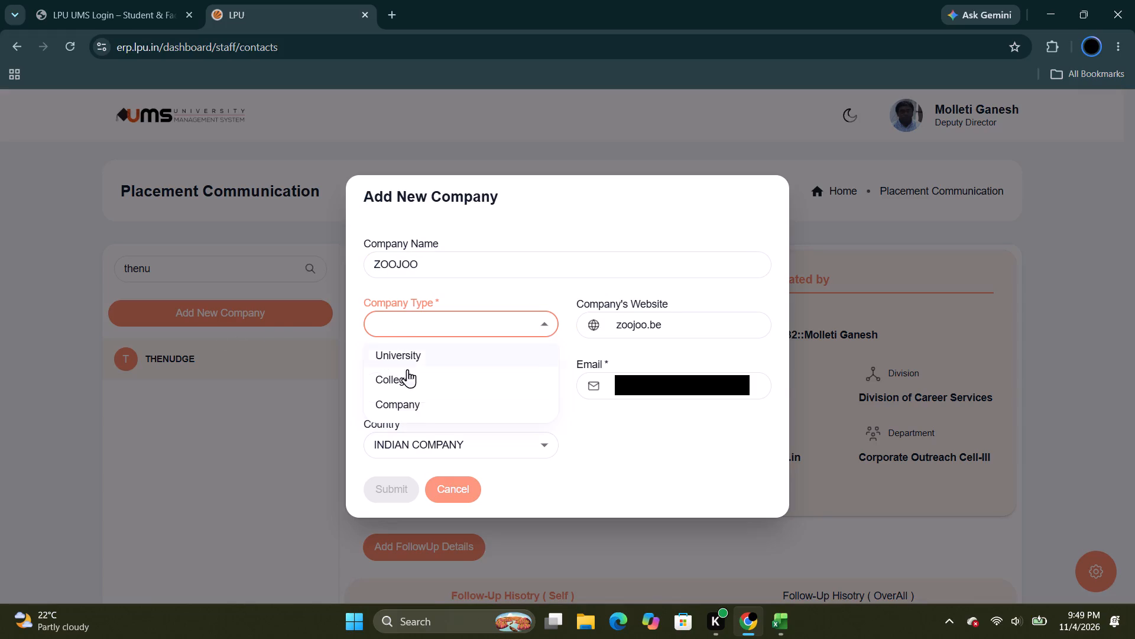
{"action": "left_click_drag", "start_coordinate": [407, 369], "coordinate": [417, 405]}
{"action": "left_click", "coordinate": [417, 405]}
{"action": "left_click", "coordinate": [448, 388]}
{"action": "type", "text": "000"}
{"action": "left_click", "coordinate": [510, 405]}
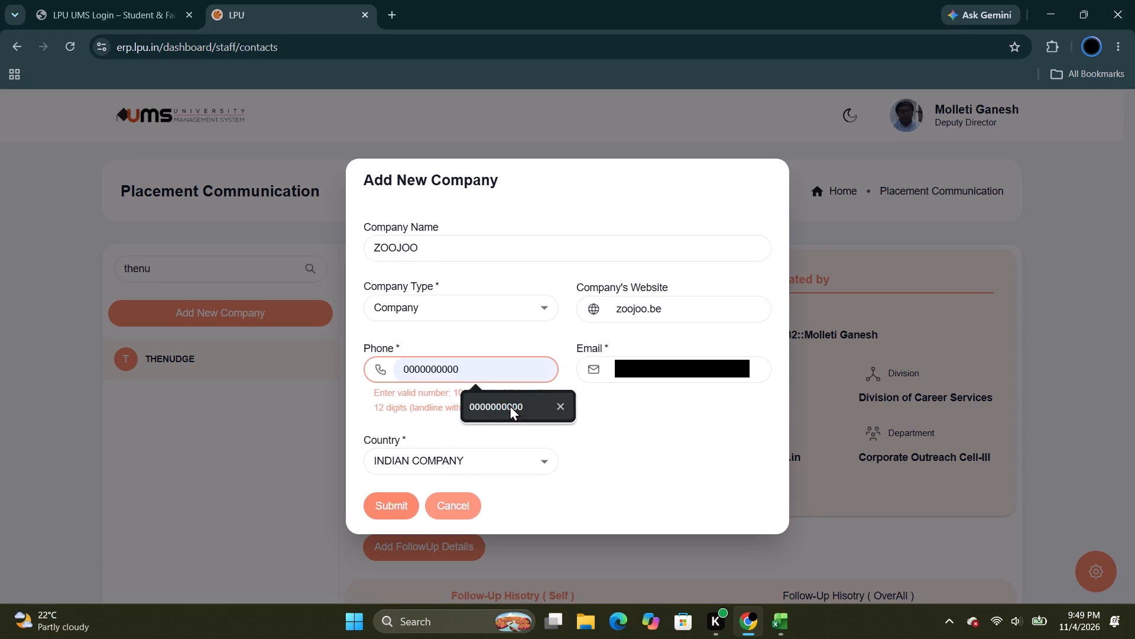
{"action": "left_click", "coordinate": [396, 485]}
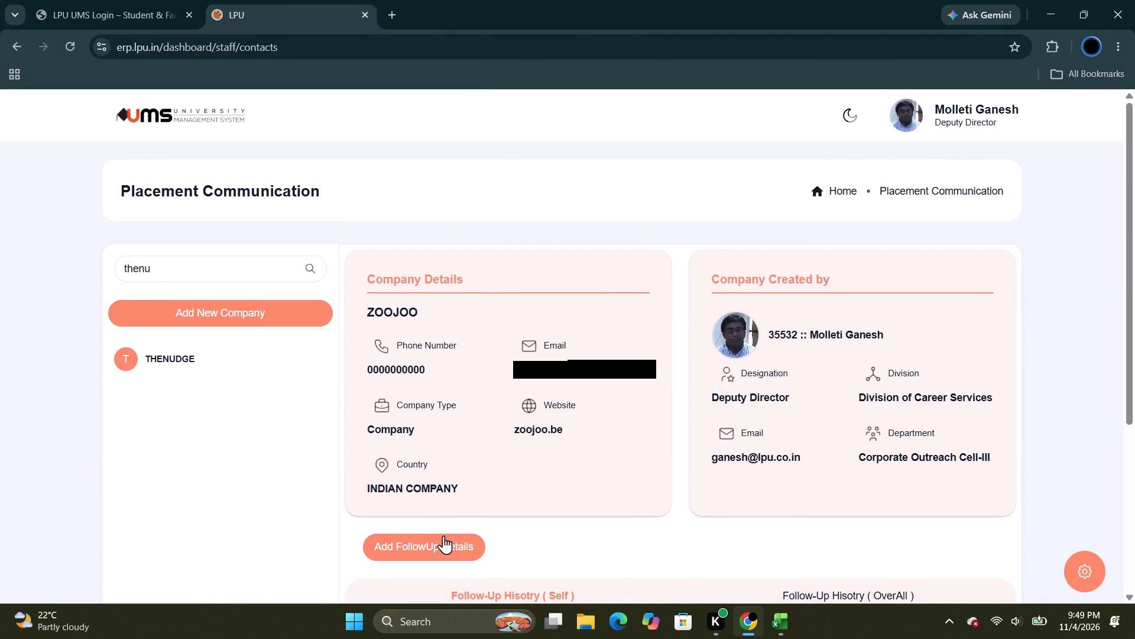
Reload the Placement Communication page, search companies for "zoojo" and open the ZOOJOO entry.
{"action": "left_click", "coordinate": [67, 40]}
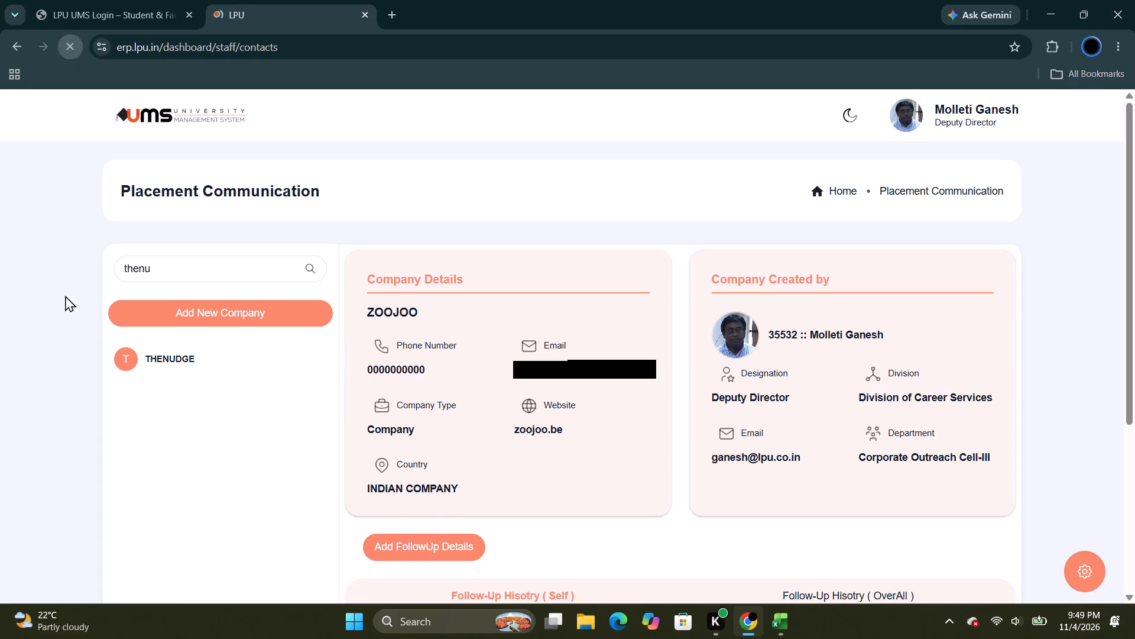
{"action": "left_click", "coordinate": [230, 272]}
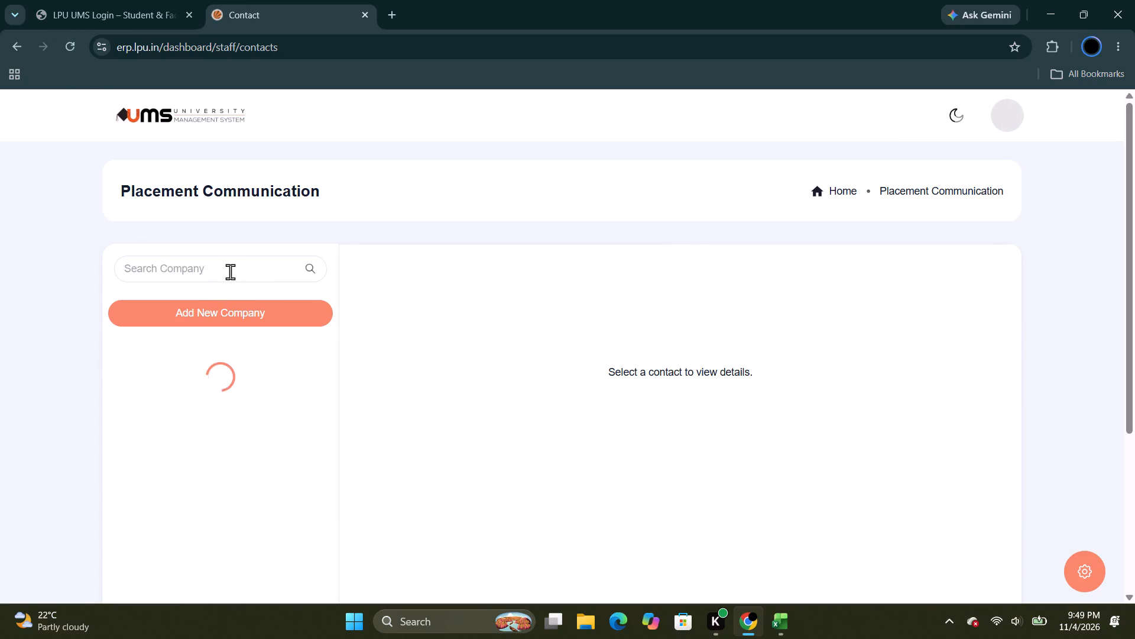
{"action": "left_click", "coordinate": [230, 272]}
{"action": "key", "text": "z"}
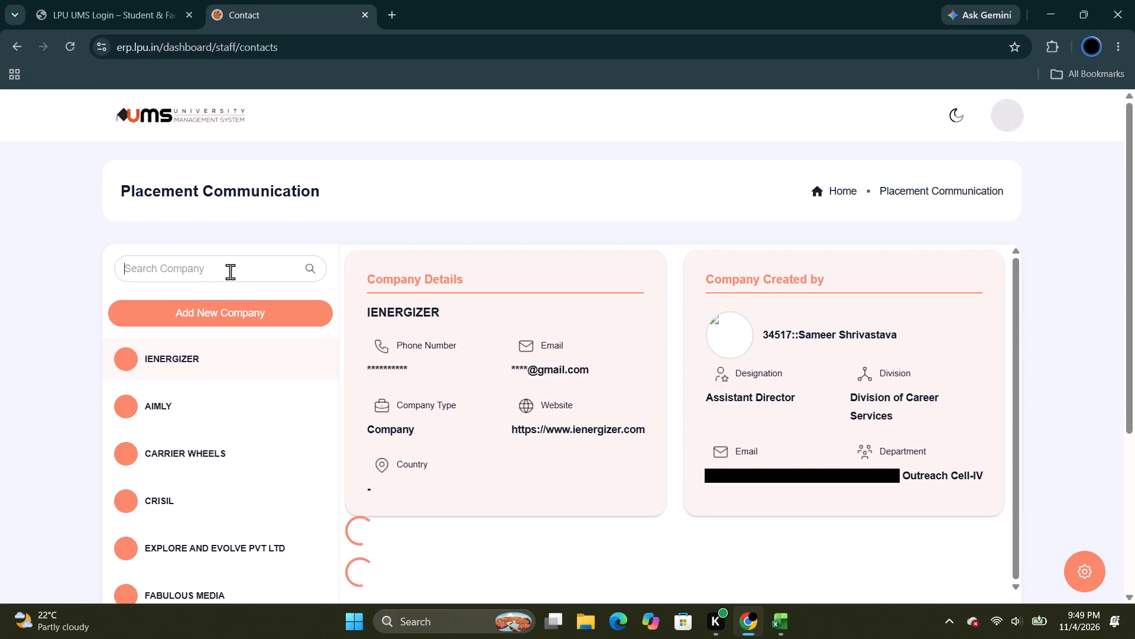
{"action": "type", "text": "oojo"}
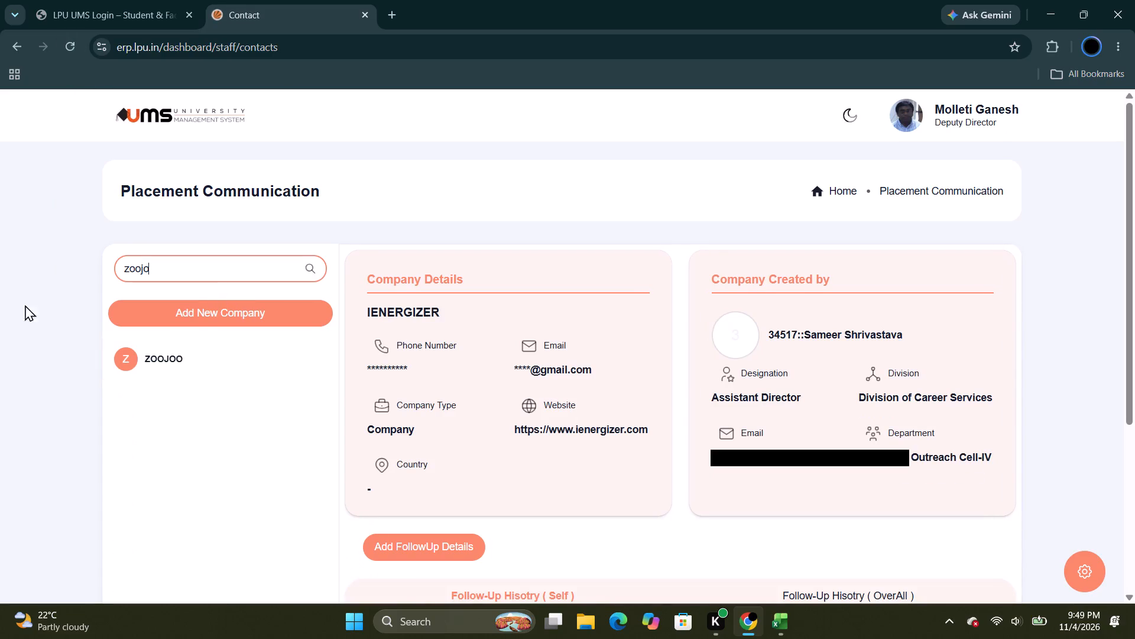
{"action": "left_click", "coordinate": [174, 355]}
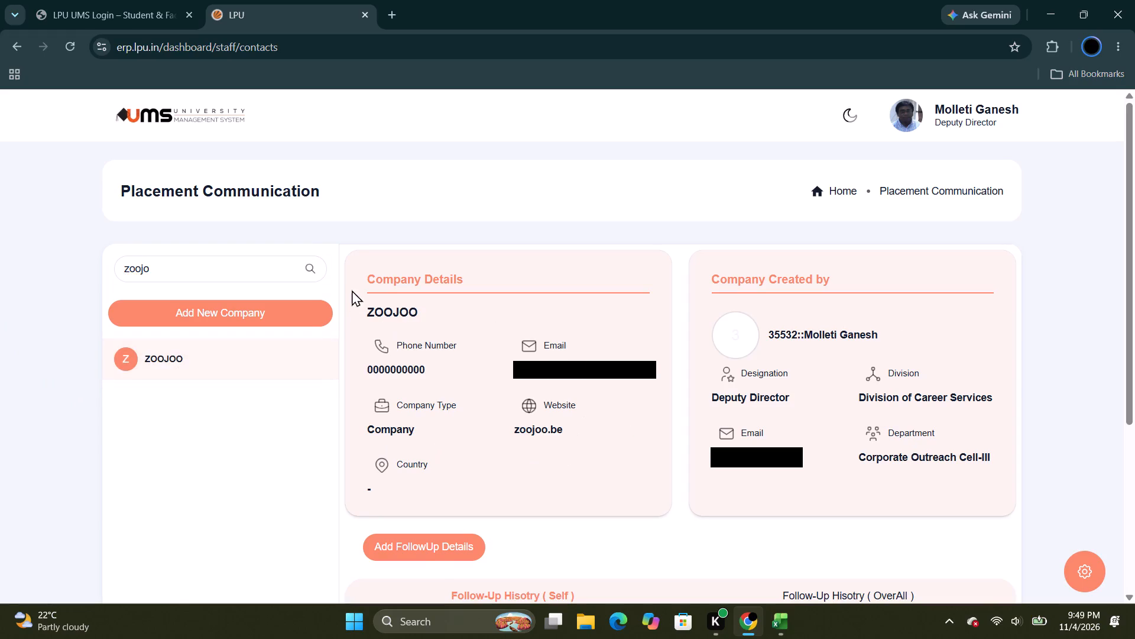
Start a follow-up for ZOOJOO with Email as the communication type and enter only the row 171 contact's name.
{"action": "left_click_drag", "start_coordinate": [439, 562], "coordinate": [453, 552]}
{"action": "left_click", "coordinate": [453, 552]}
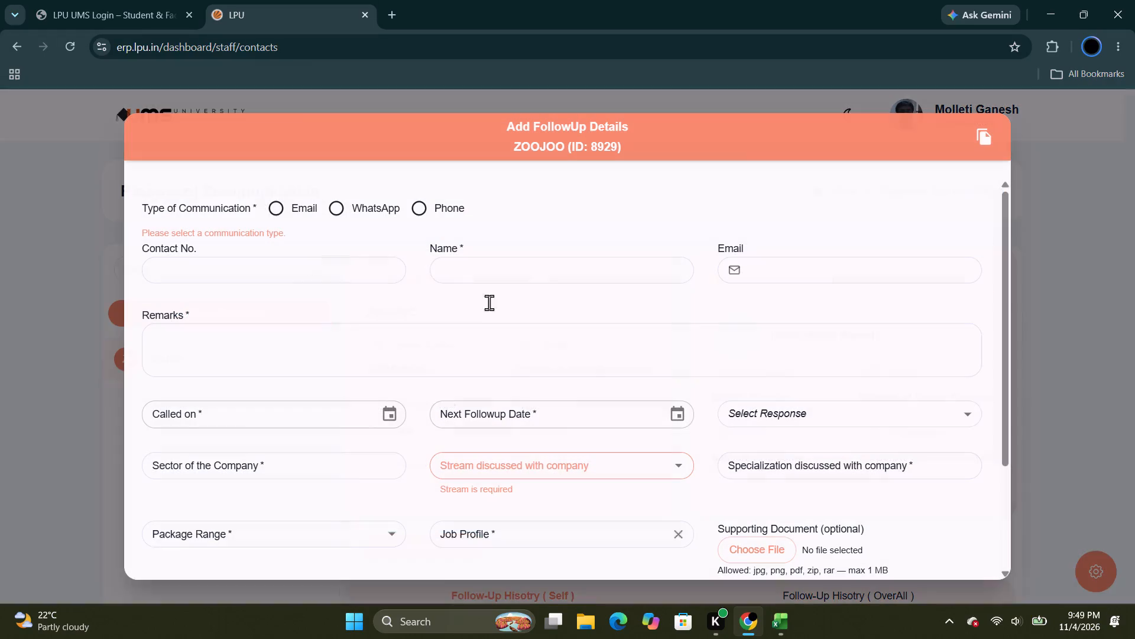
{"action": "left_click", "coordinate": [279, 208]}
{"action": "left_click", "coordinate": [506, 257]}
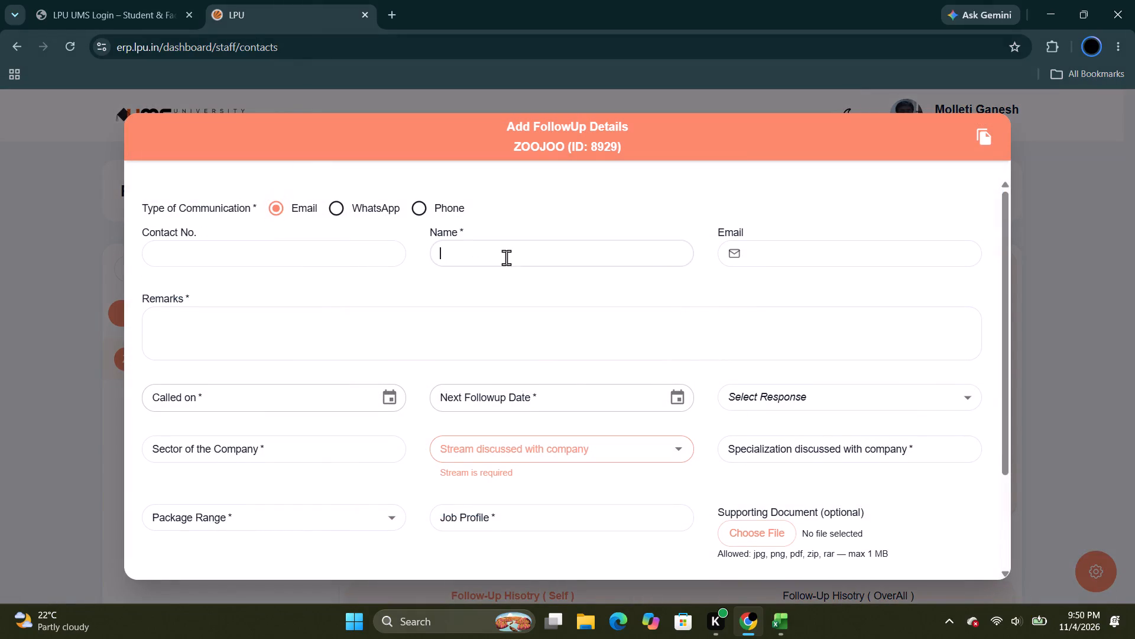
{"action": "key", "text": "ctrl+v"}
{"action": "left_click_drag", "start_coordinate": [526, 250], "coordinate": [790, 249]}
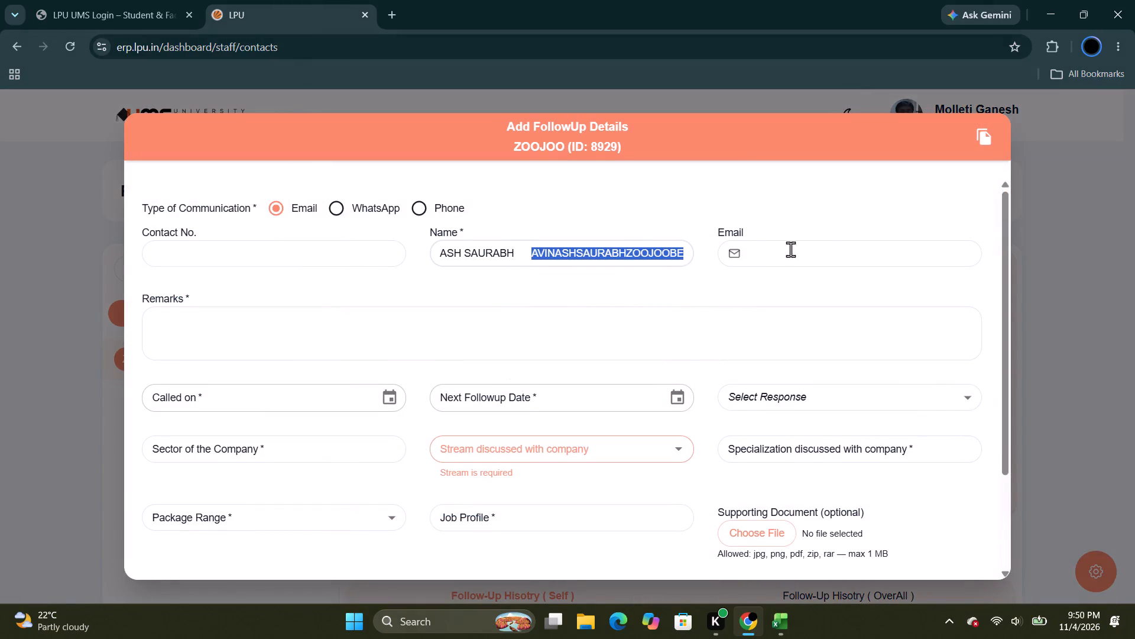
{"action": "left_click_drag", "start_coordinate": [790, 249], "coordinate": [830, 249]}
{"action": "key", "text": "BackSpace"}
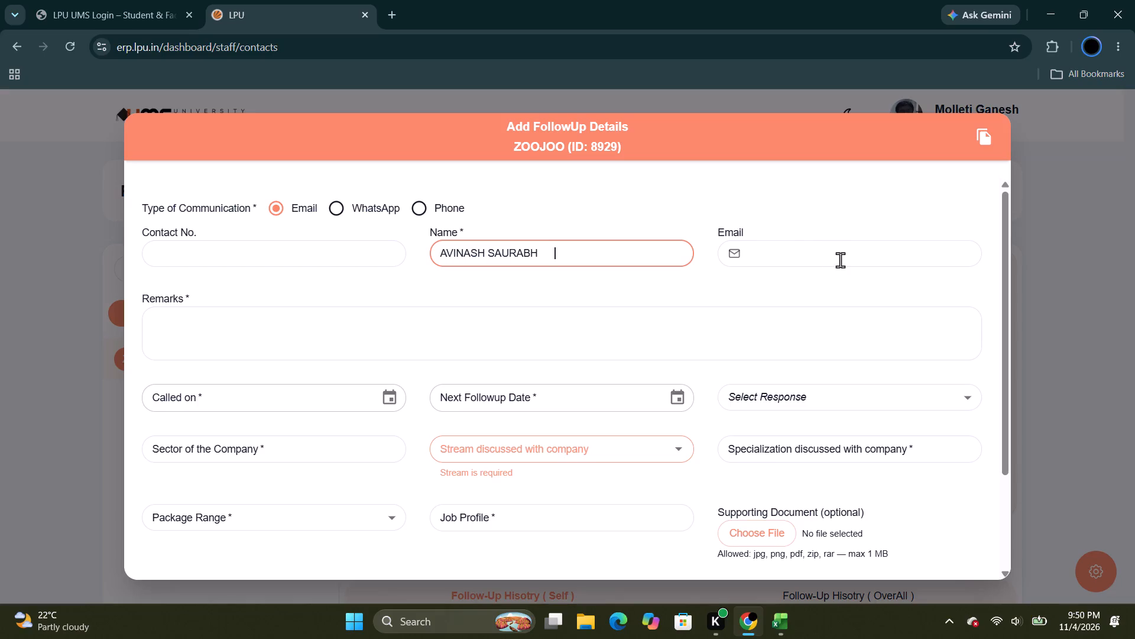
Enter the row 171 contact's email address in the follow-up and set the remarks to EMAIL HAS BEEN SENT.
{"action": "left_click", "coordinate": [840, 260]}
{"action": "key", "text": "ctrl+v"}
{"action": "left_click_drag", "start_coordinate": [835, 257], "coordinate": [693, 257]}
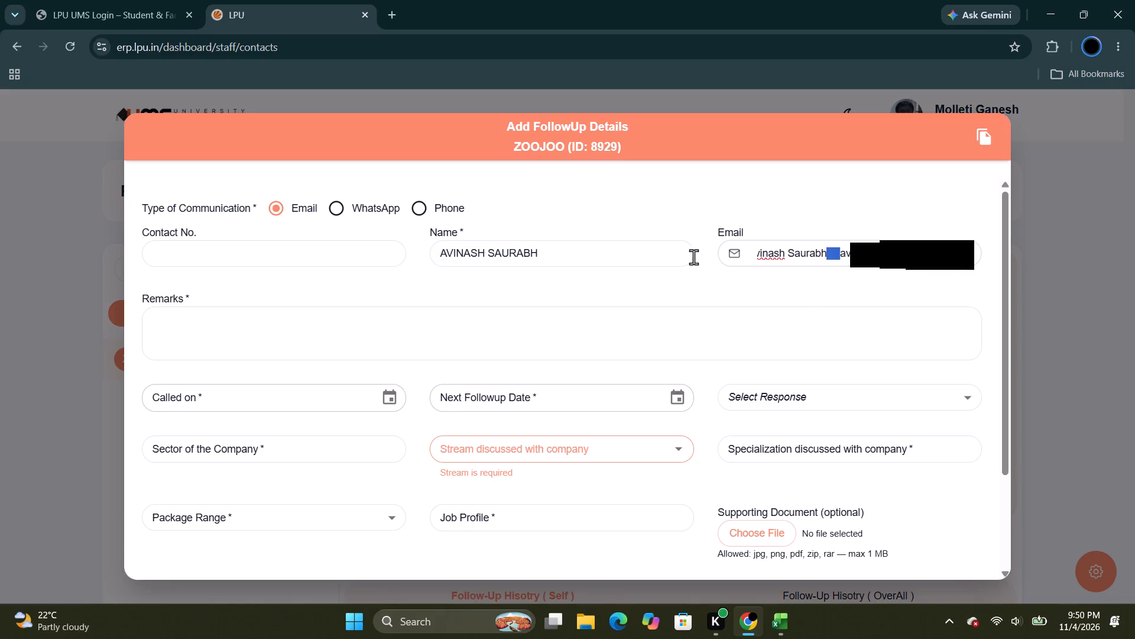
{"action": "left_click_drag", "start_coordinate": [693, 257], "coordinate": [503, 270]}
{"action": "key", "text": "BackSpace"}
{"action": "left_click", "coordinate": [456, 327]}
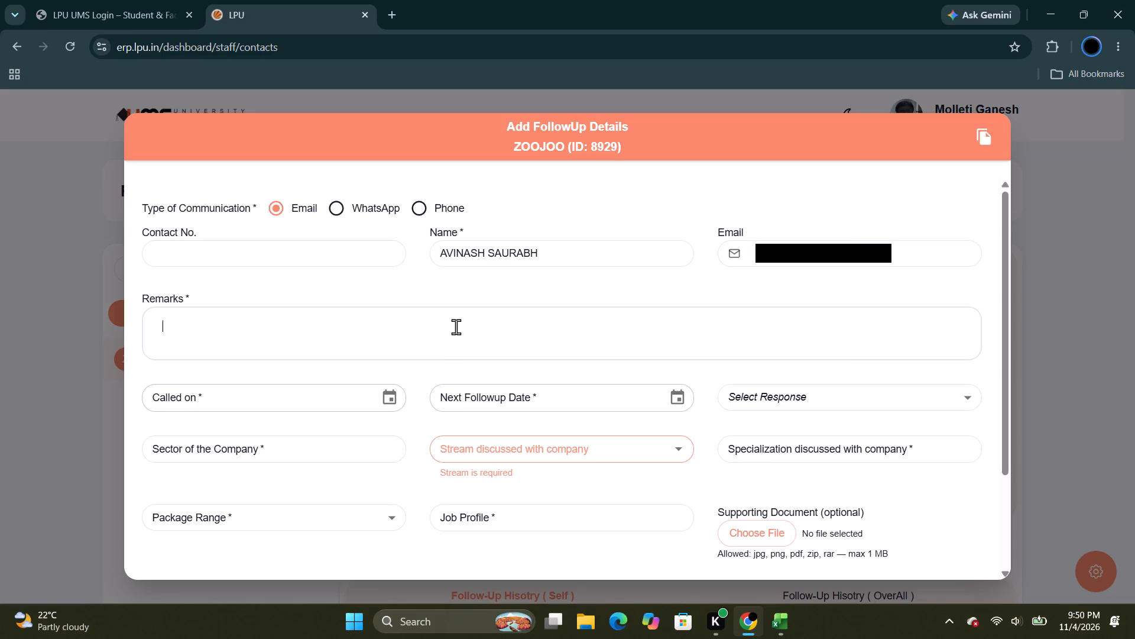
{"action": "type", "text": "email has been sent"}
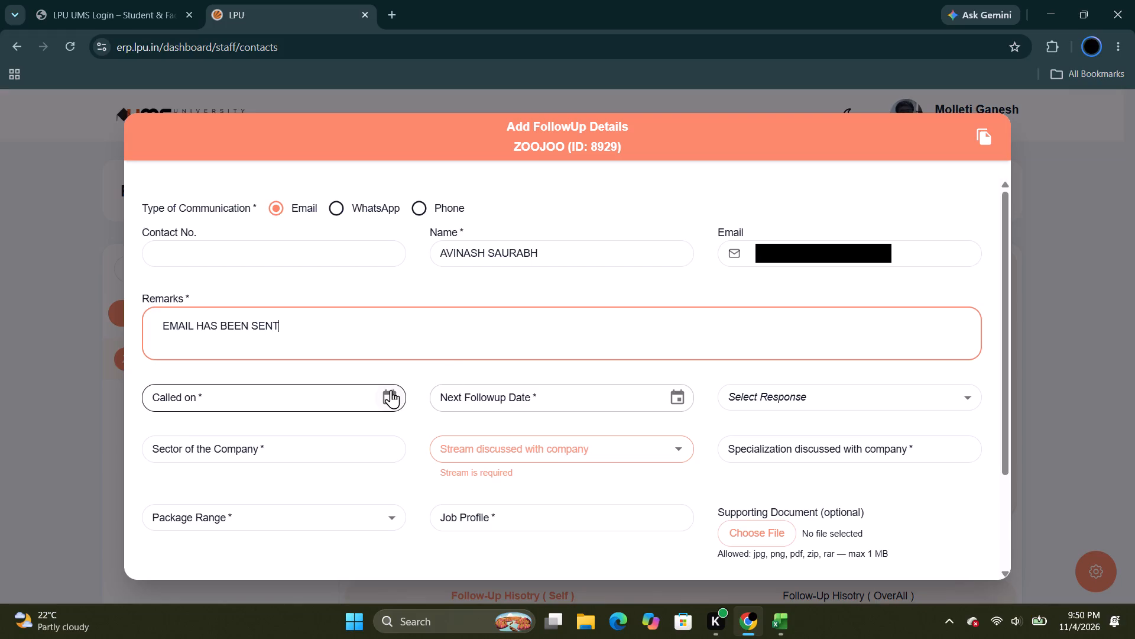
Set the called-on date to 31/10/2026, the next follow-up date to 05/11/2026 and the response to Cold.
{"action": "left_click", "coordinate": [384, 394]}
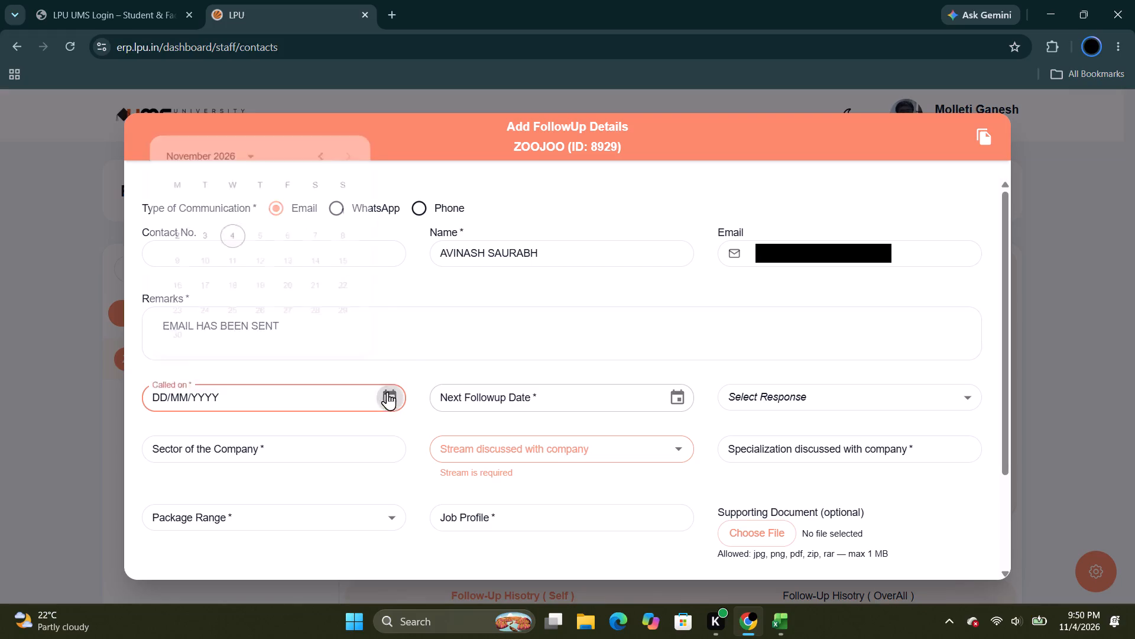
{"action": "left_click", "coordinate": [335, 162]}
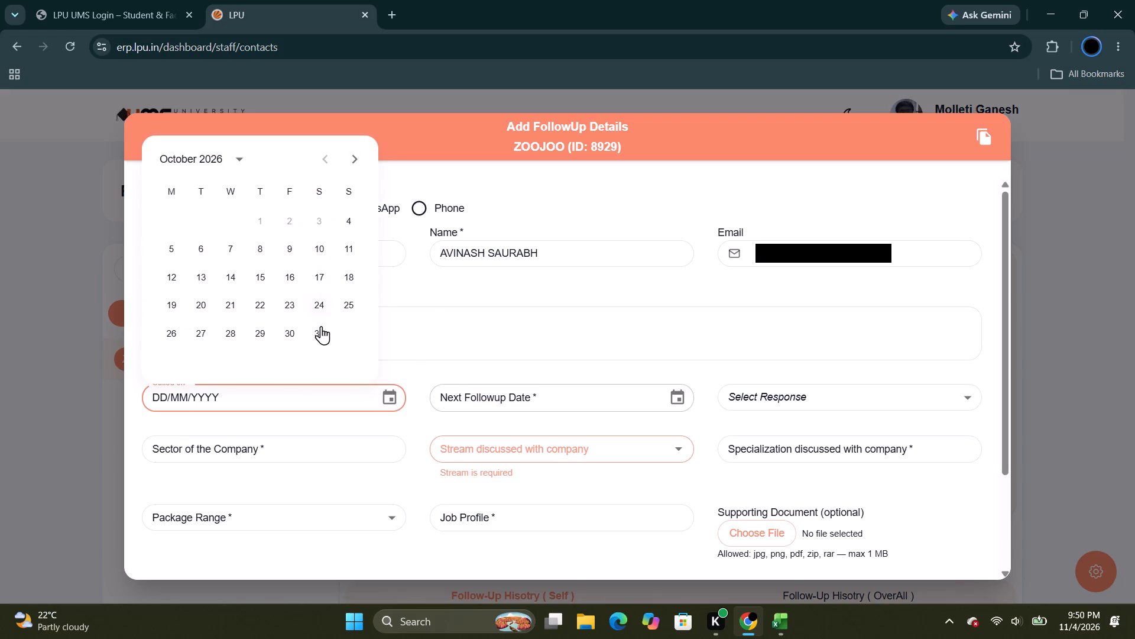
{"action": "left_click", "coordinate": [320, 327]}
{"action": "left_click", "coordinate": [673, 392]}
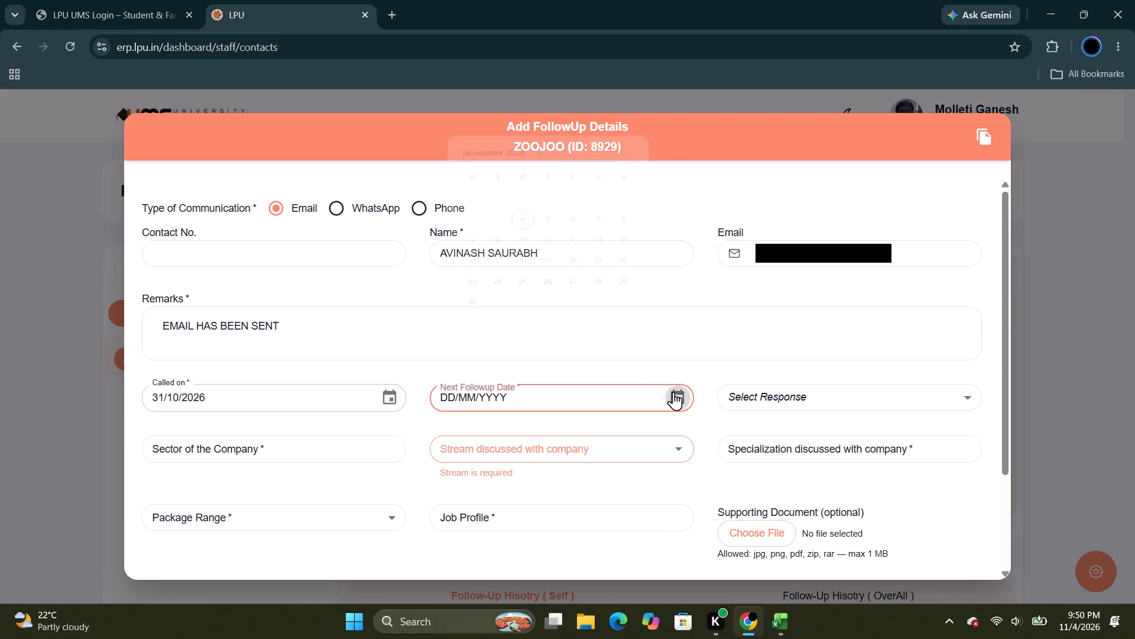
{"action": "left_click", "coordinate": [539, 247]}
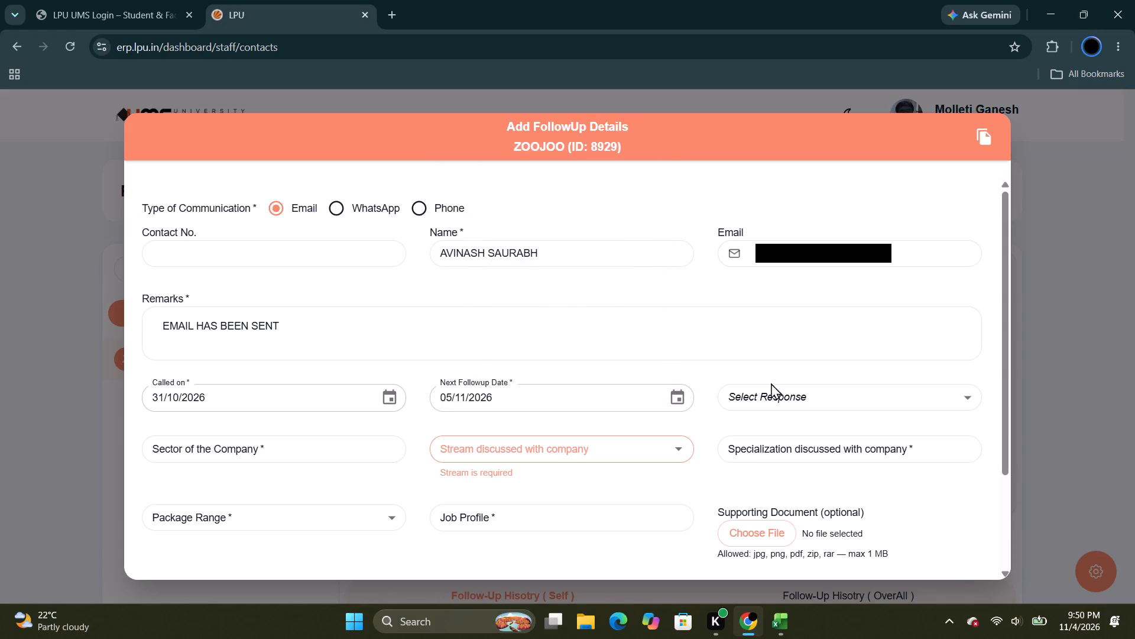
{"action": "left_click", "coordinate": [772, 391]}
{"action": "left_click", "coordinate": [770, 477]}
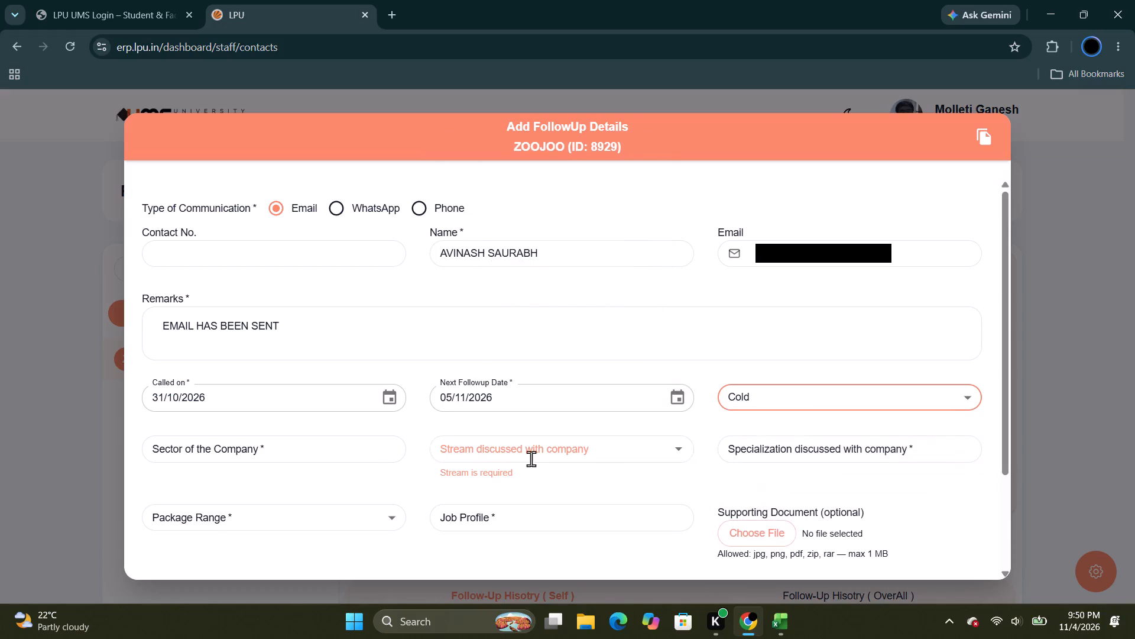
Set the sector to IT CONSULTING DIGITAL SOLUTIONS SOFTWARE SERVICES AND AI LED TRANSFORMATION.
{"action": "left_click", "coordinate": [377, 459]}
{"action": "type", "text": "softwa"}
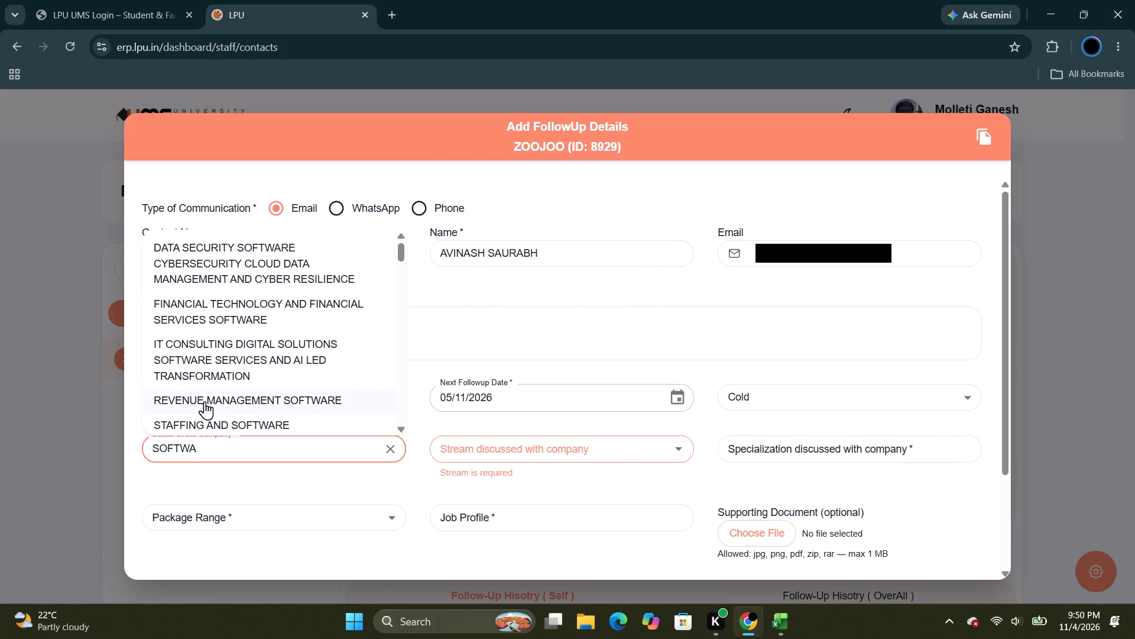
{"action": "left_click", "coordinate": [261, 379]}
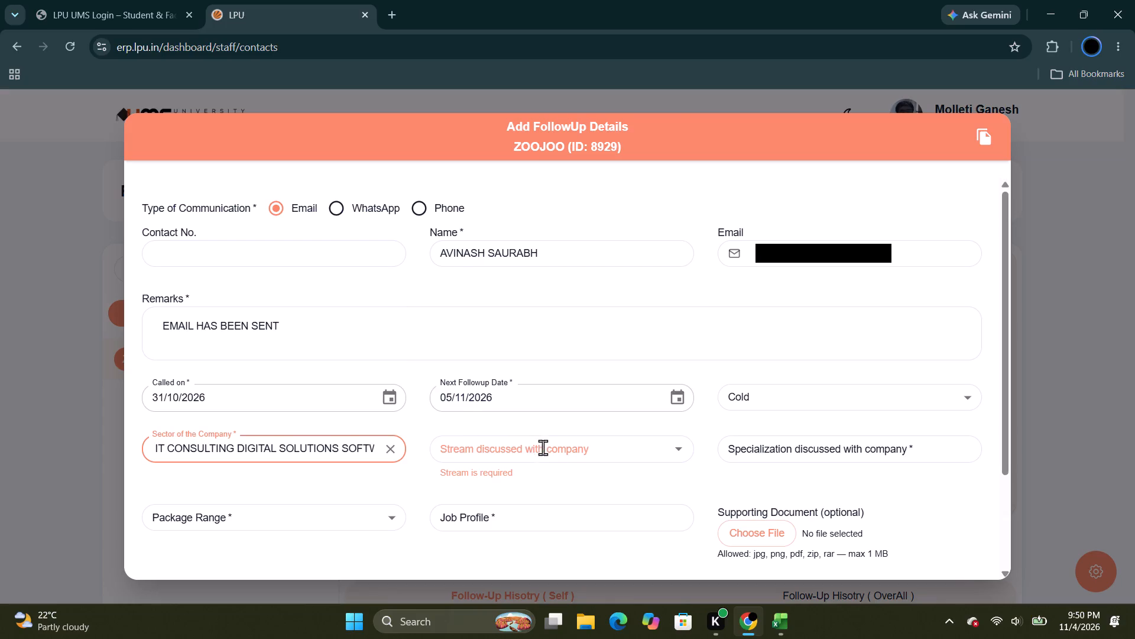
Set the ZOOJOO follow-up's discussed stream to CSE/IT and its specialization to ALL CSE.
{"action": "left_click", "coordinate": [543, 447]}
{"action": "type", "text": "it"}
{"action": "left_click", "coordinate": [526, 504]}
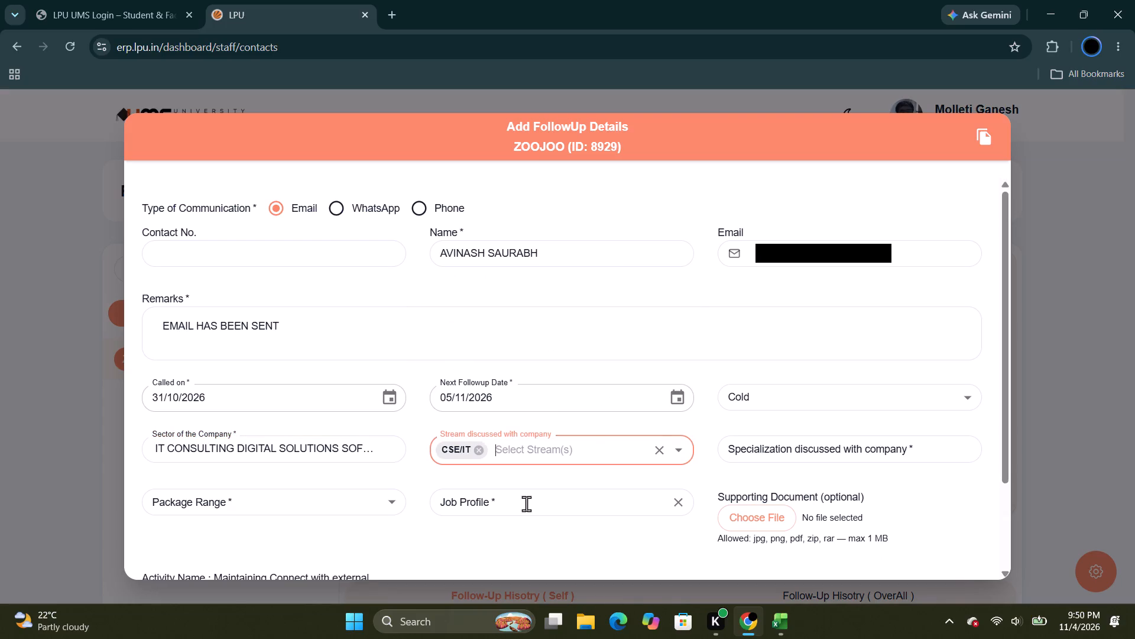
{"action": "left_click", "coordinate": [844, 450]}
{"action": "type", "text": "all"}
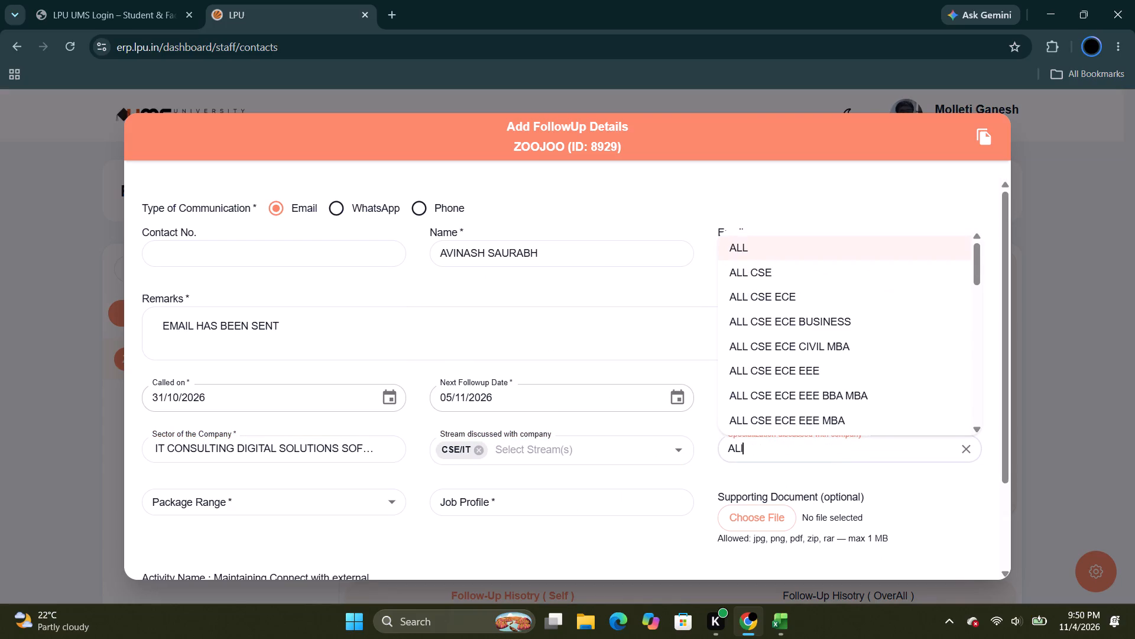
{"action": "left_click", "coordinate": [810, 277]}
Set the package range to 06-07 Lakh and choose the job profile beginning ASSOCIATE SYSTEM ENGINEEREMBEDDED DEVELOPERS.
{"action": "scroll", "coordinate": [505, 356], "scroll_direction": "down", "scroll_amount": 3}
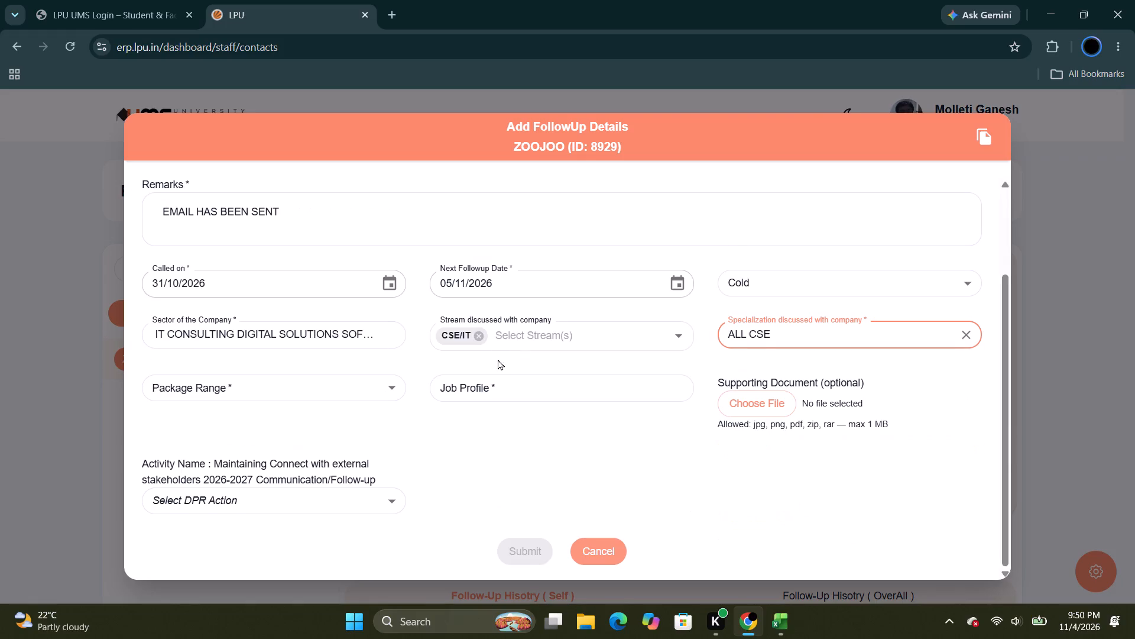
{"action": "left_click", "coordinate": [273, 386]}
{"action": "left_click", "coordinate": [246, 382]}
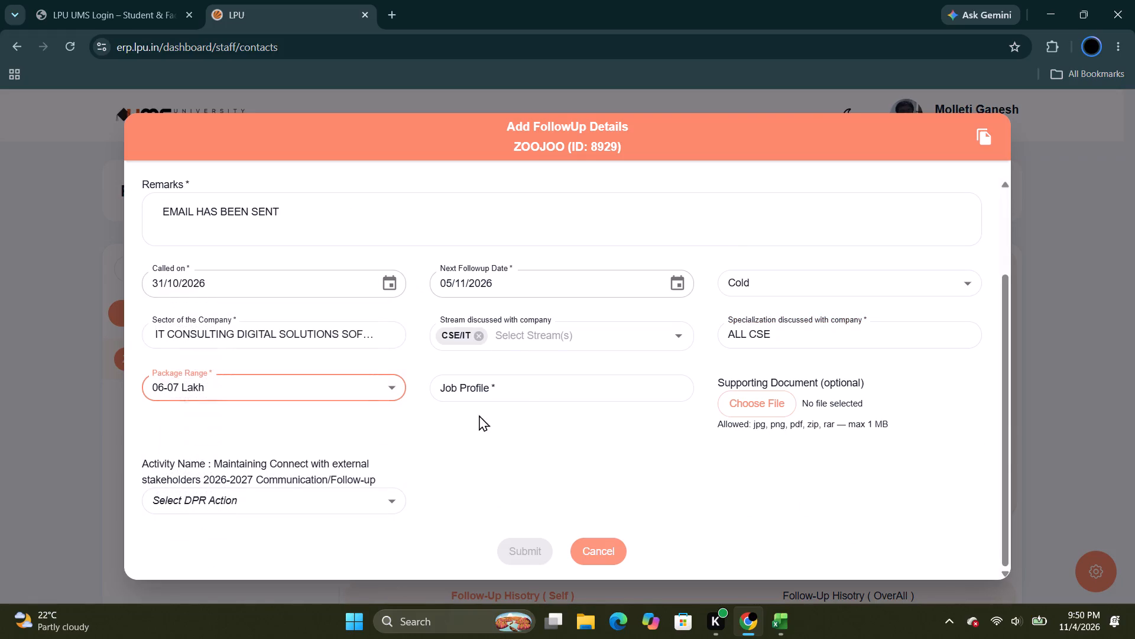
{"action": "left_click", "coordinate": [526, 399]}
{"action": "type", "text": "ia"}
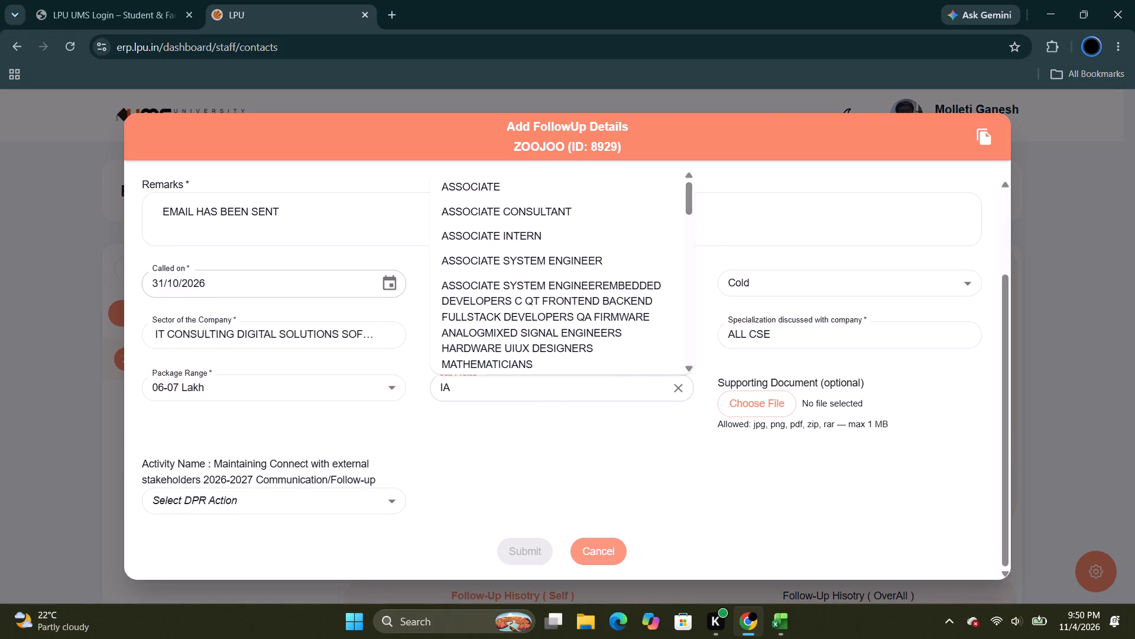
{"action": "left_click", "coordinate": [595, 310]}
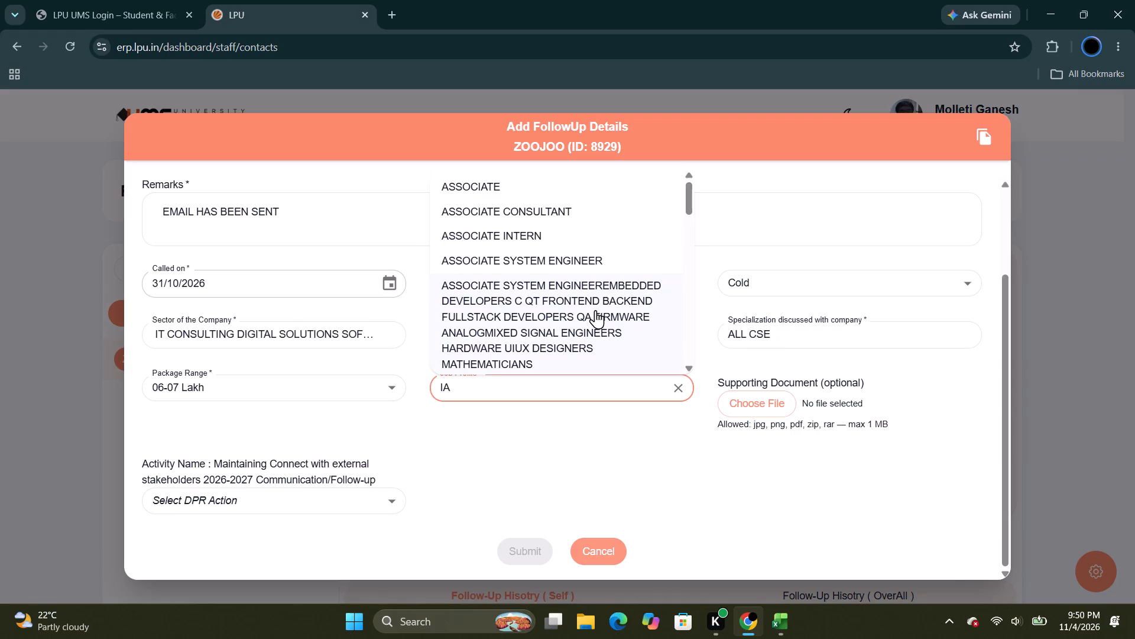
Choose Sending Invitation Letters /Greetings as the DPR action and submit the ZOOJOO follow-up.
{"action": "left_click_drag", "start_coordinate": [333, 510], "coordinate": [283, 526]}
{"action": "left_click", "coordinate": [283, 526]}
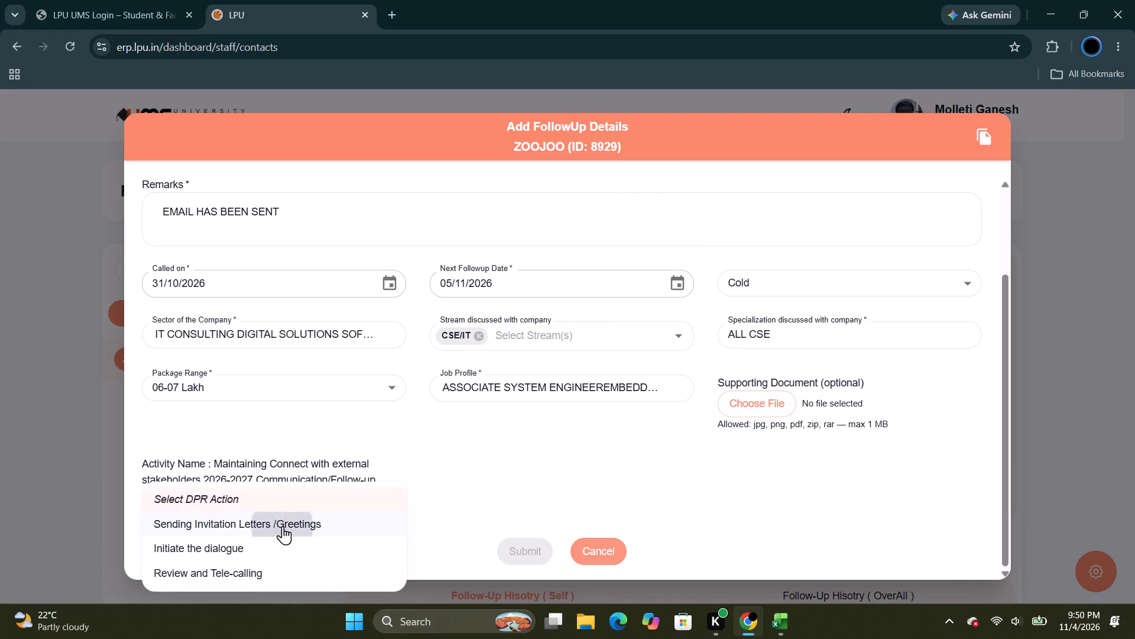
{"action": "left_click", "coordinate": [514, 547]}
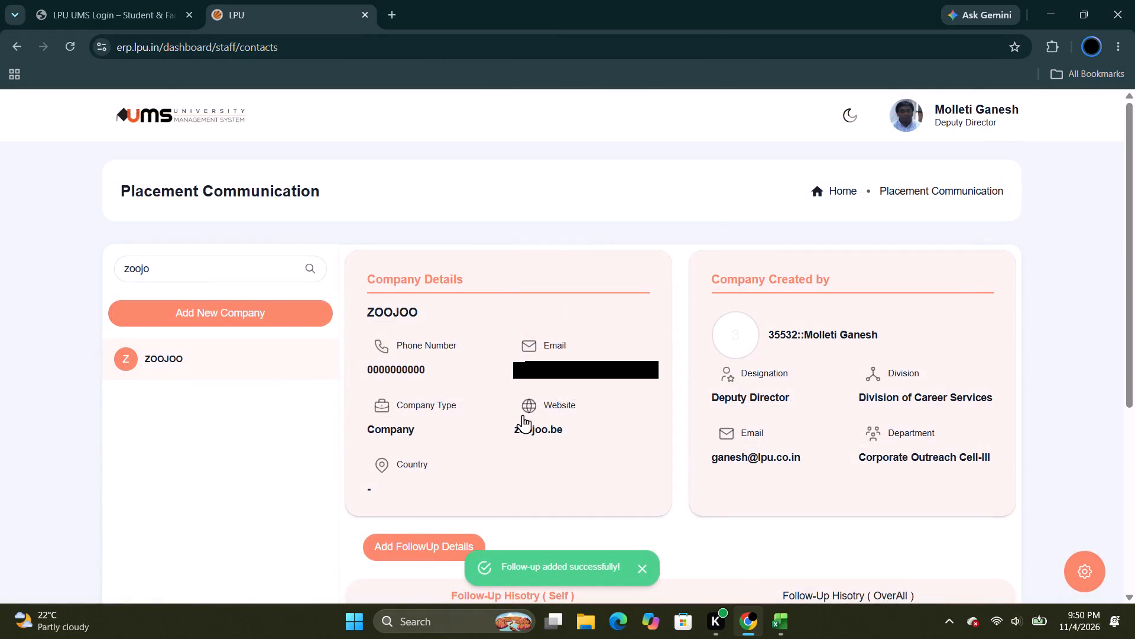
{"action": "scroll", "coordinate": [523, 415], "scroll_direction": "down", "scroll_amount": 3}
Switch to the Campaign 6 - 500 workbook in Excel, copy the name and email in row 172, and return to Chrome.
{"action": "key", "text": "alt+Tab"}
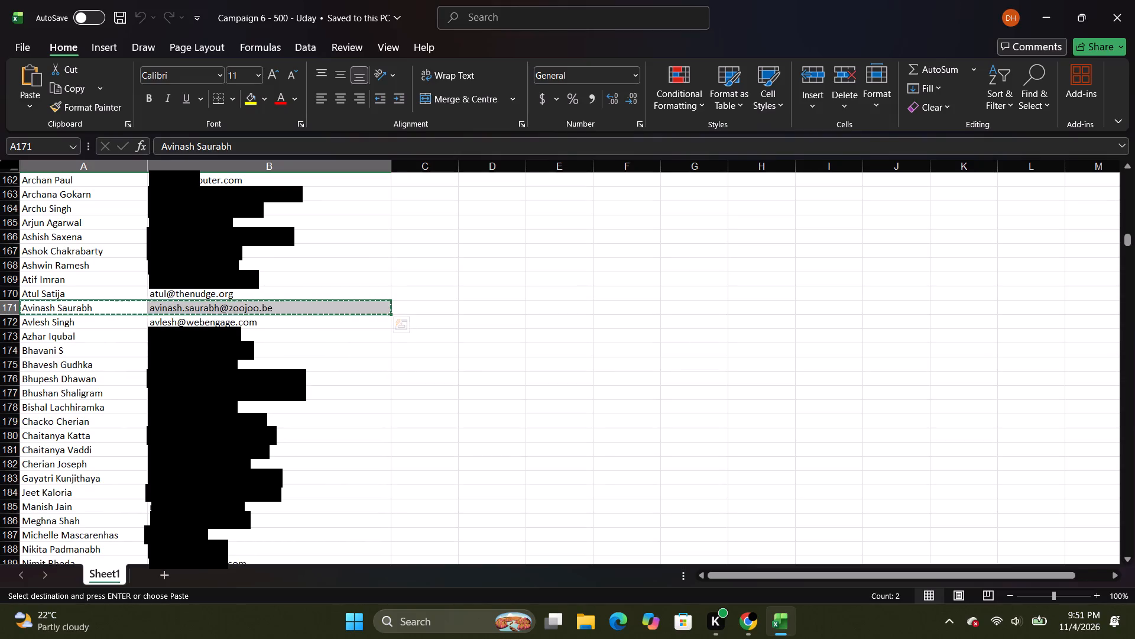
{"action": "left_click", "coordinate": [121, 323]}
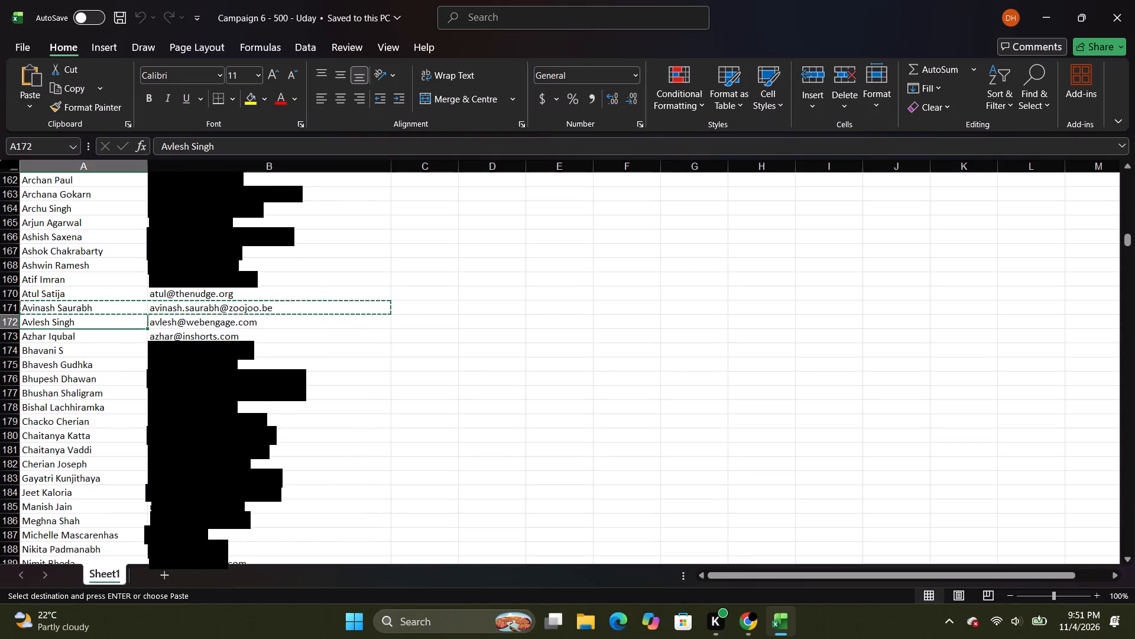
{"action": "key", "text": "shift+Right"}
{"action": "key", "text": "ctrl+c"}
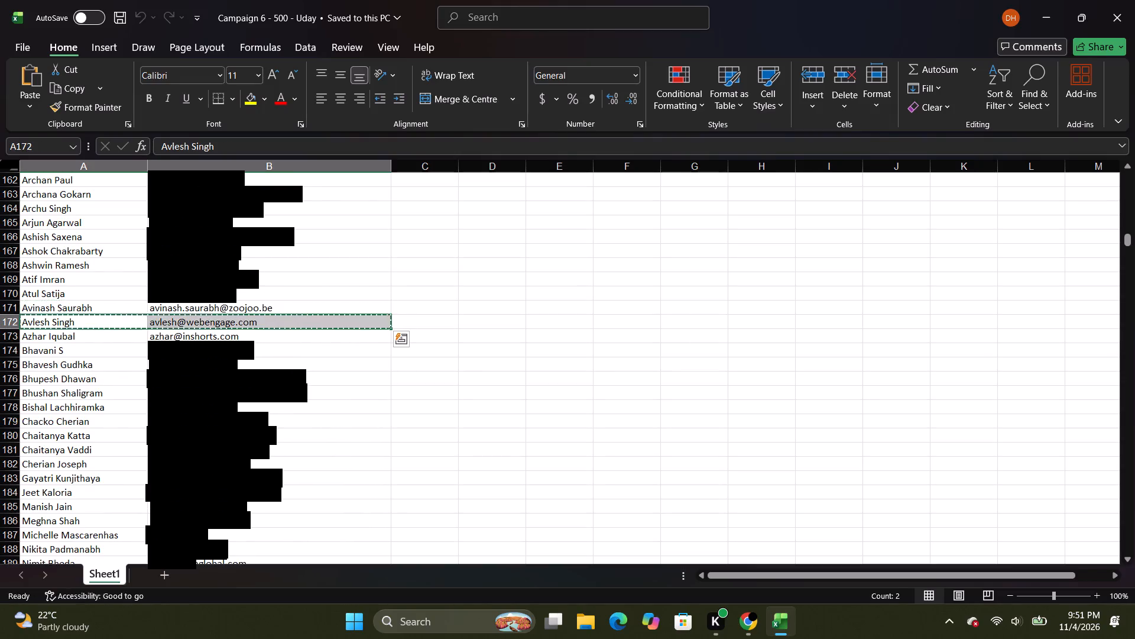
{"action": "key", "text": "alt+Tab"}
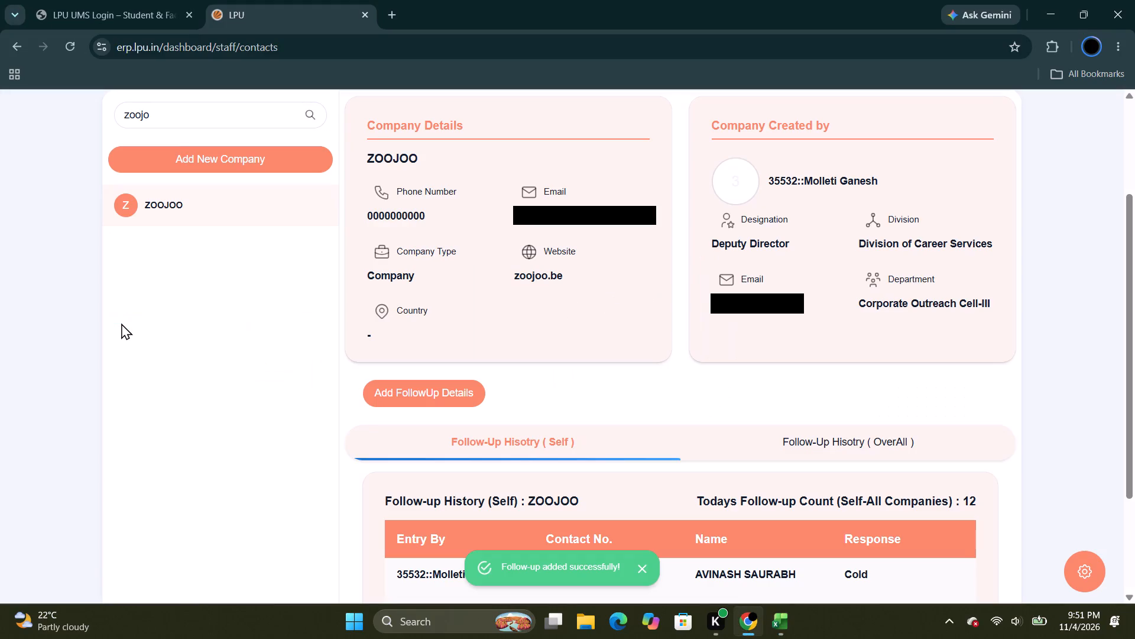
{"action": "key", "text": "alt+Tab"}
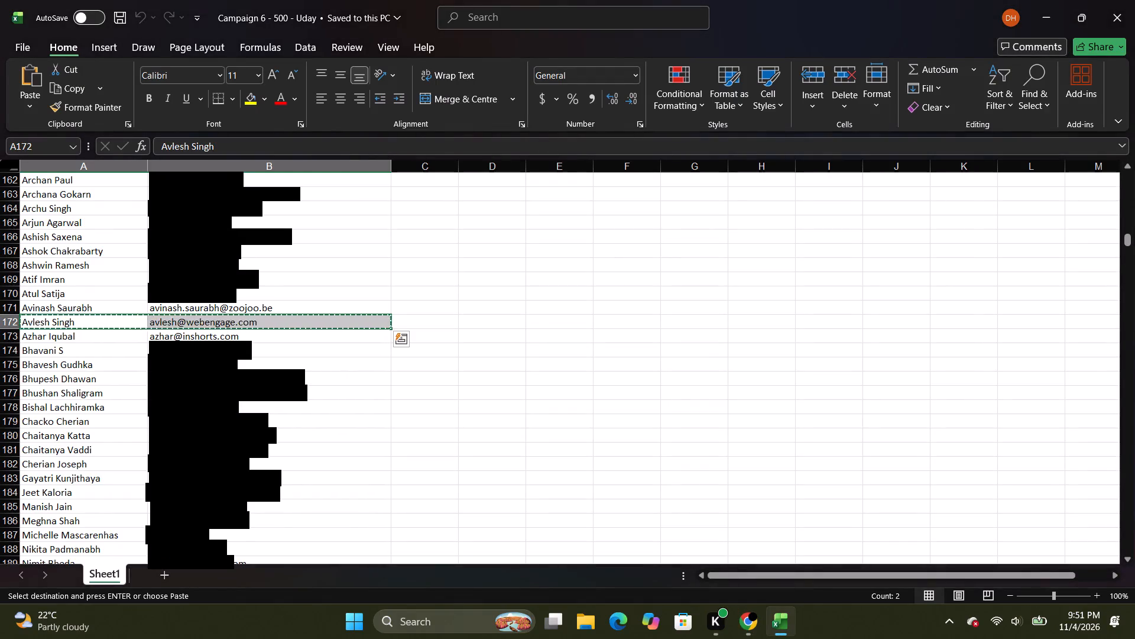
{"action": "key", "text": "alt+Tab"}
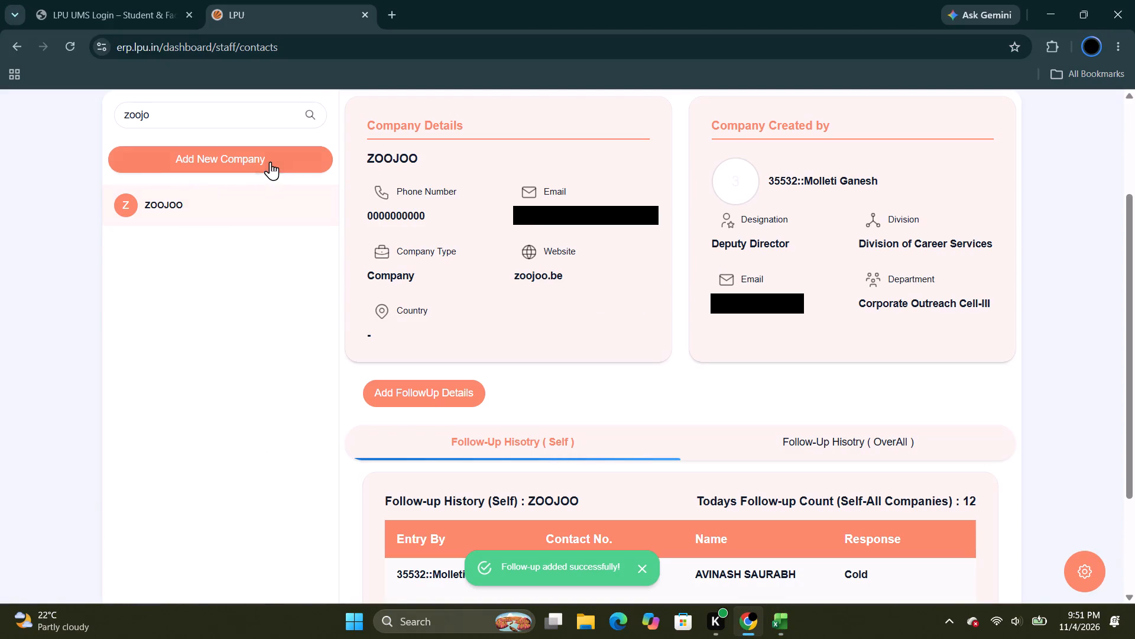
Start a new company, entering only the row 172 contact's email address and webengage.com as the website.
{"action": "left_click", "coordinate": [271, 160]}
{"action": "left_click", "coordinate": [635, 392]}
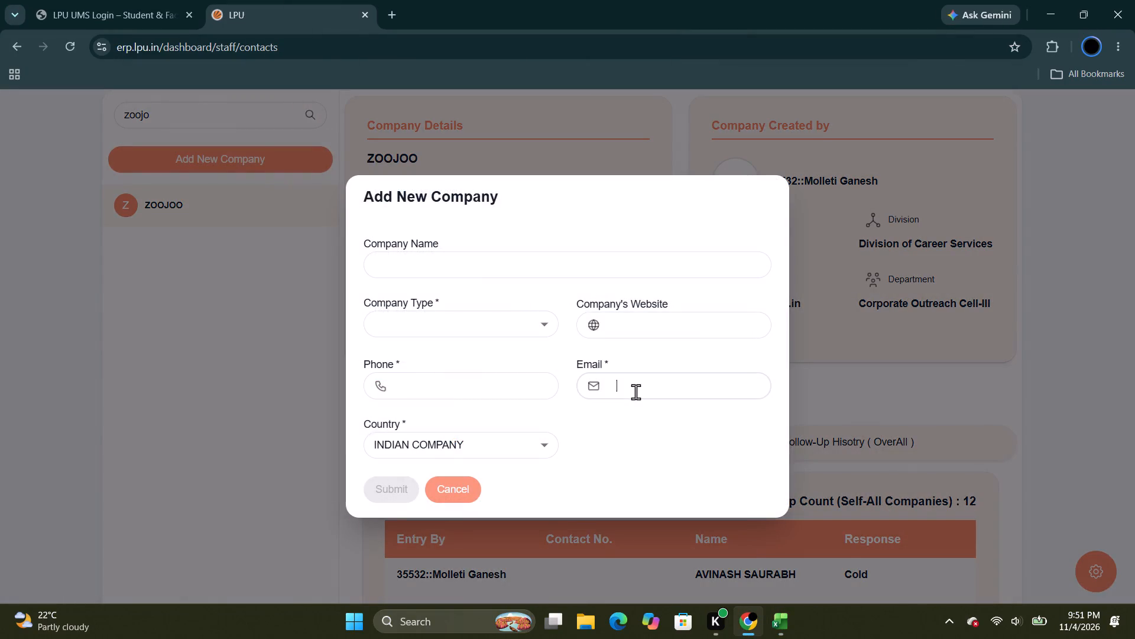
{"action": "key", "text": "ctrl+v"}
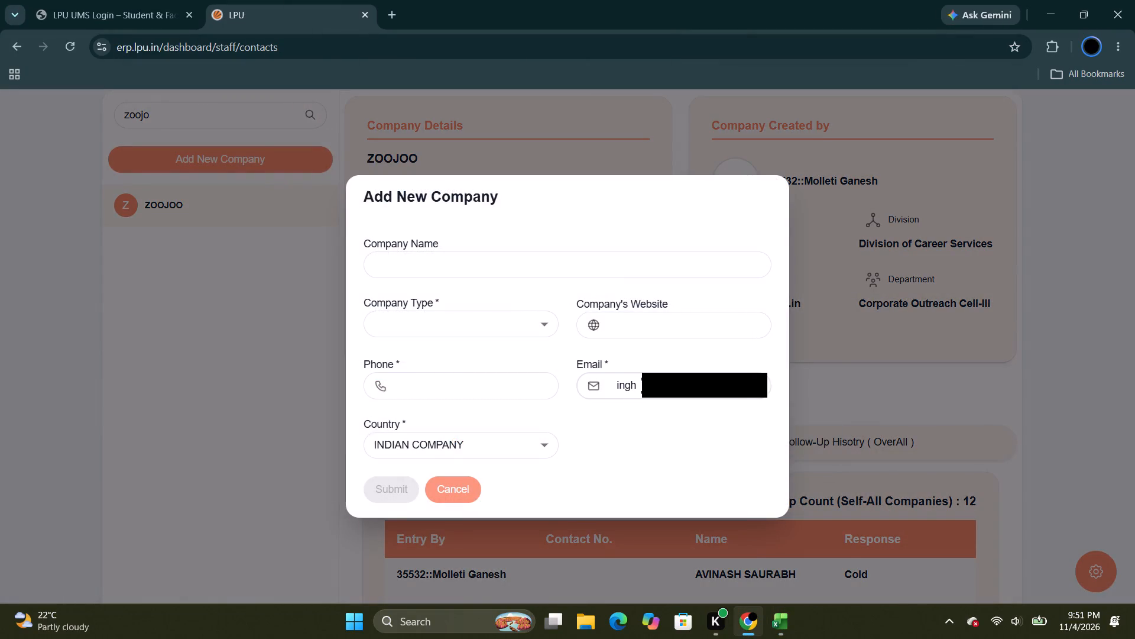
{"action": "left_click_drag", "start_coordinate": [646, 385], "coordinate": [443, 391]}
{"action": "key", "text": "BackSpace"}
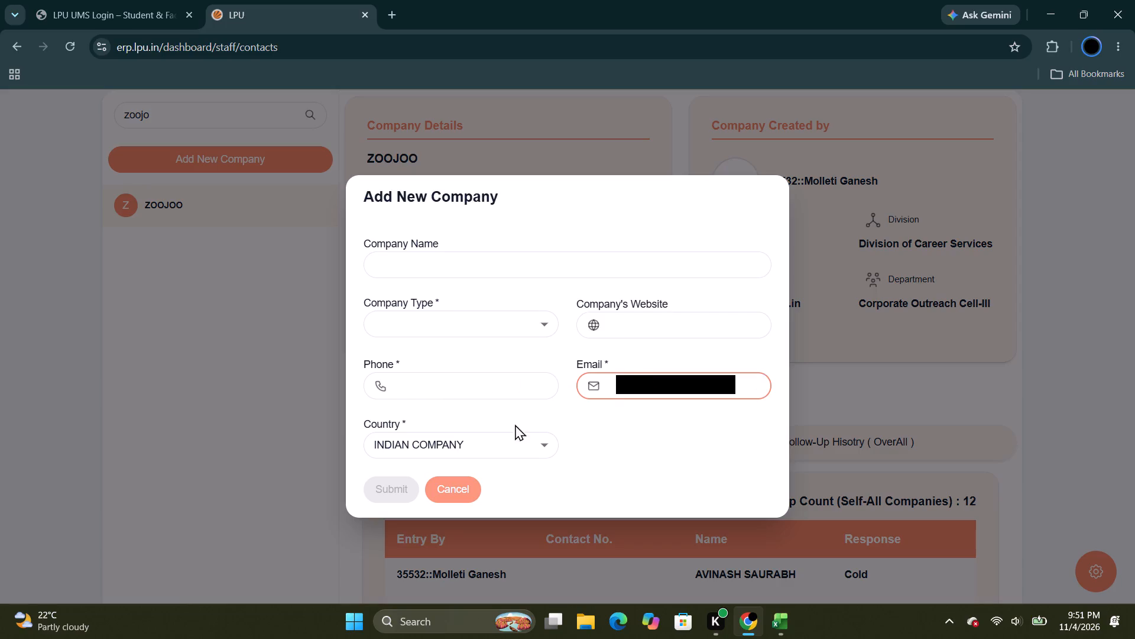
{"action": "left_click", "coordinate": [650, 332]}
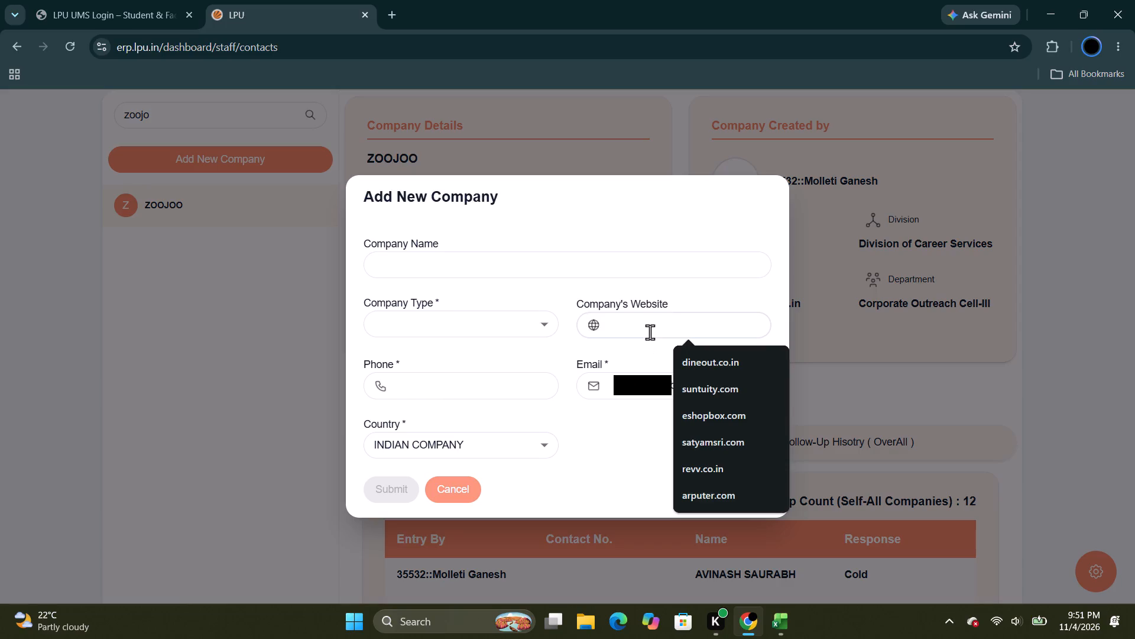
{"action": "key", "text": "ctrl+v"}
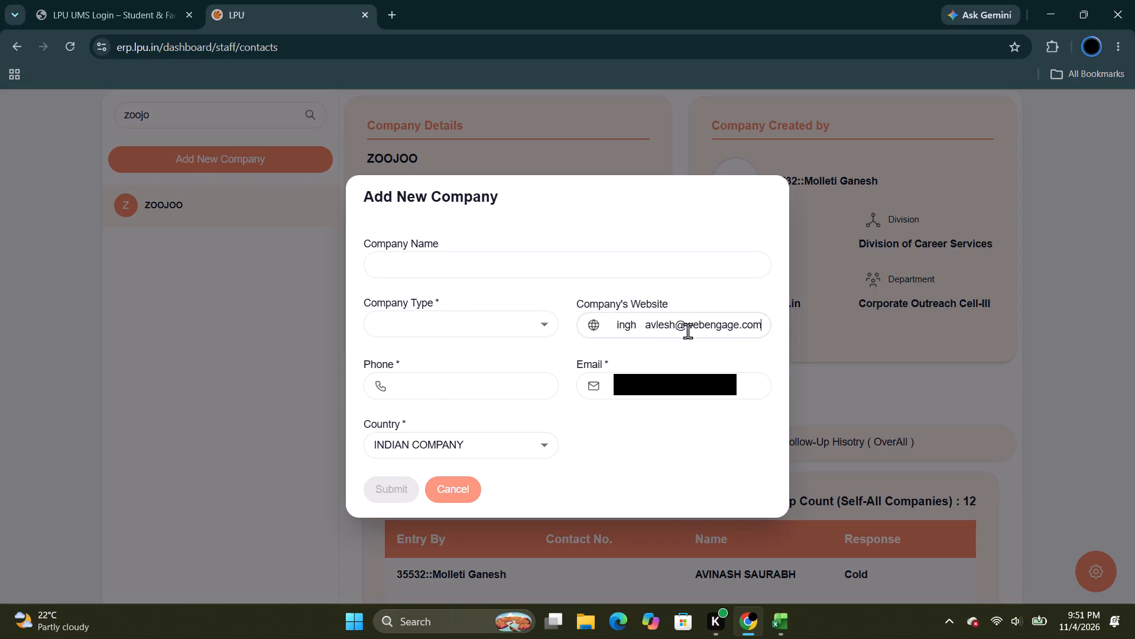
{"action": "left_click_drag", "start_coordinate": [687, 327], "coordinate": [533, 344]}
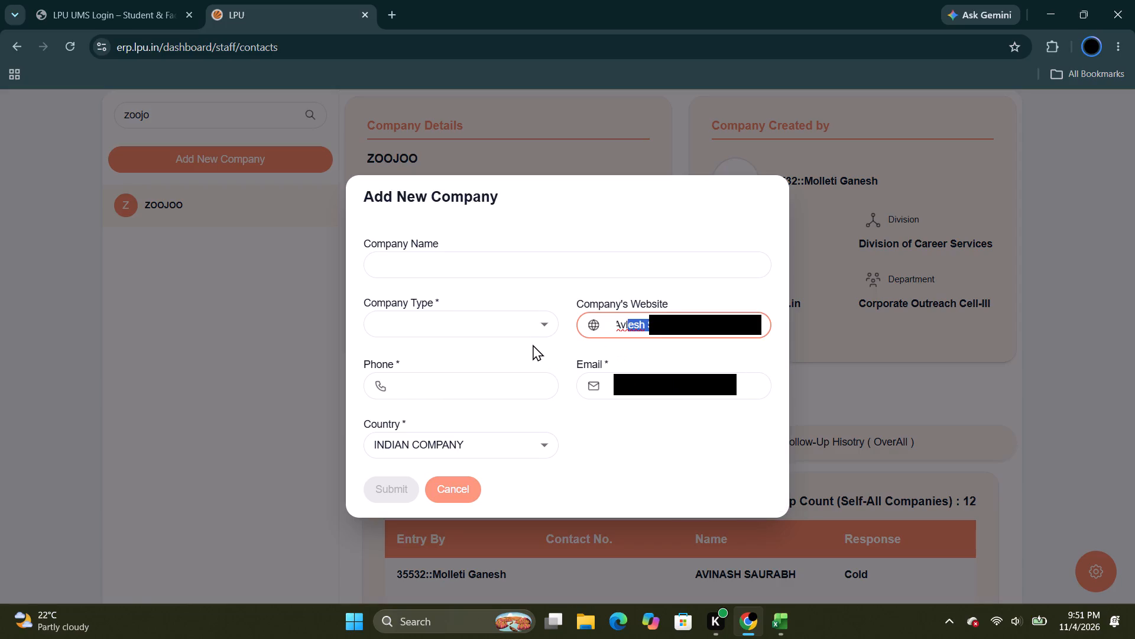
{"action": "key", "text": "BackSpace"}
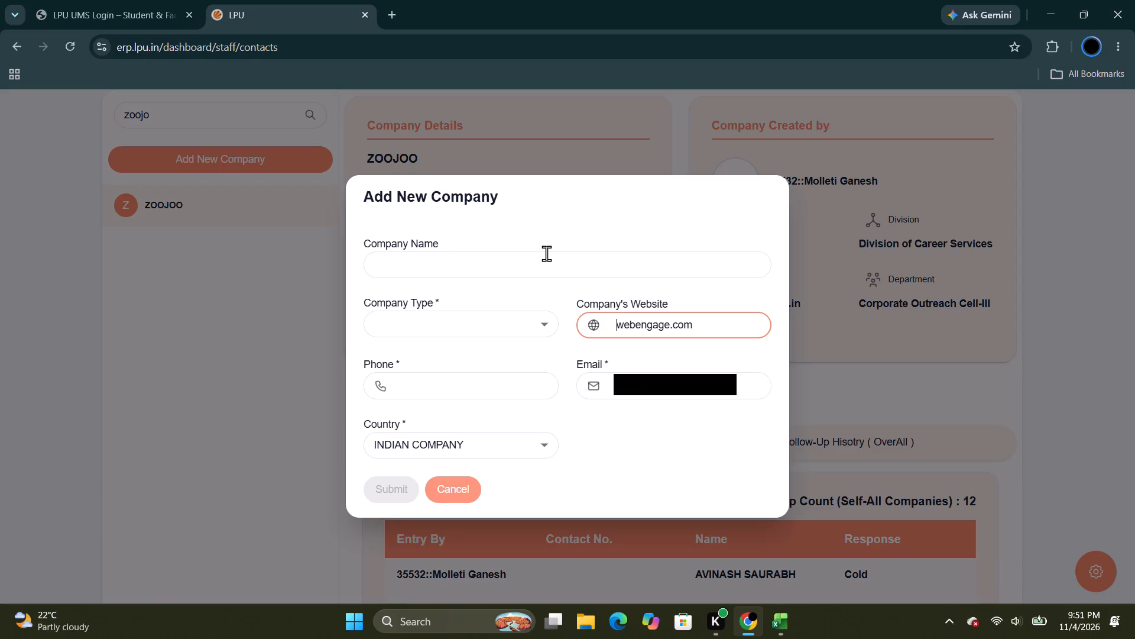
Enter WEBENGAGE as the company name, stripping the contact's name and other extra text from the copied row 172 details.
{"action": "left_click", "coordinate": [546, 253]}
{"action": "key", "text": "ctrl+v"}
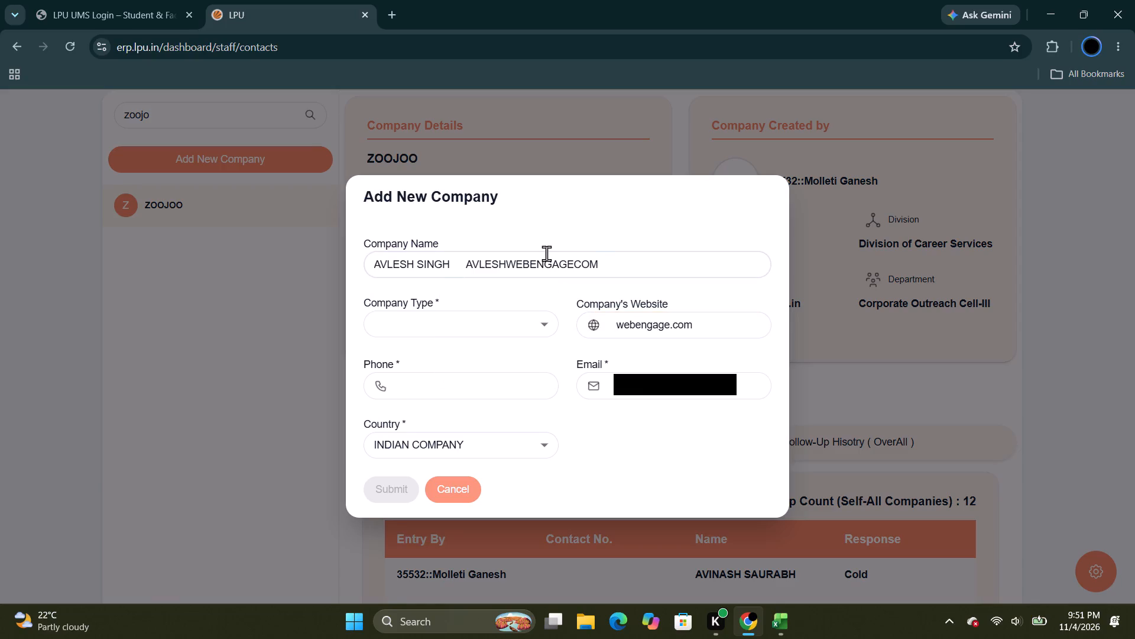
{"action": "key", "text": "BackSpace"}
{"action": "key", "text": "BackSpace"}
{"action": "key", "text": "BackSpace"}
{"action": "left_click", "coordinate": [505, 262]}
{"action": "left_click_drag", "start_coordinate": [505, 262], "coordinate": [354, 276]}
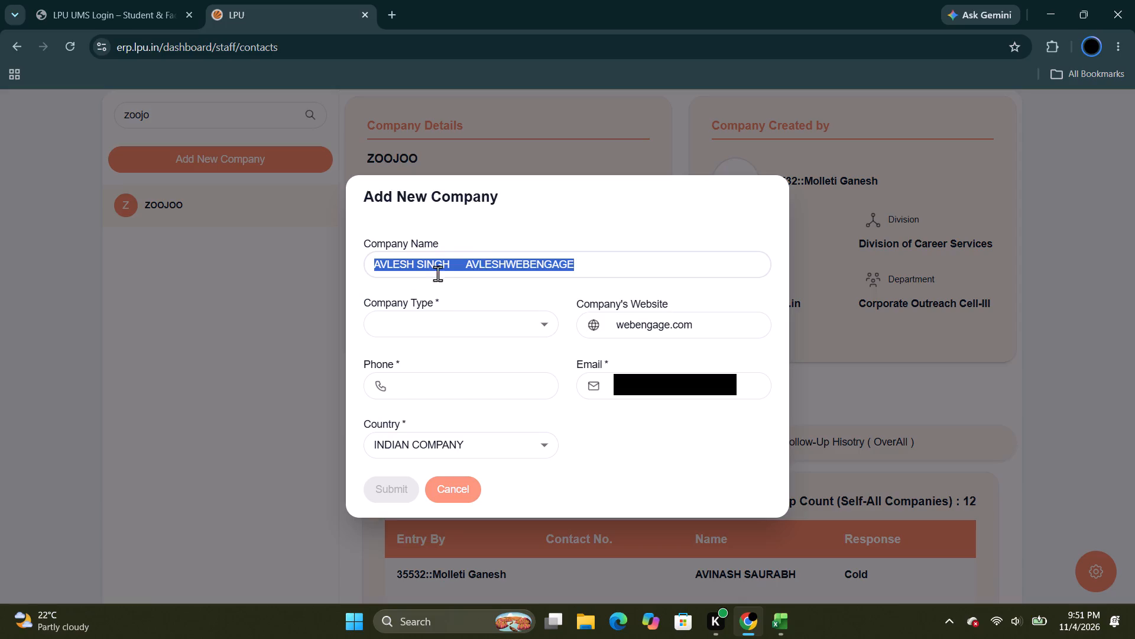
{"action": "double_click", "coordinate": [502, 270]}
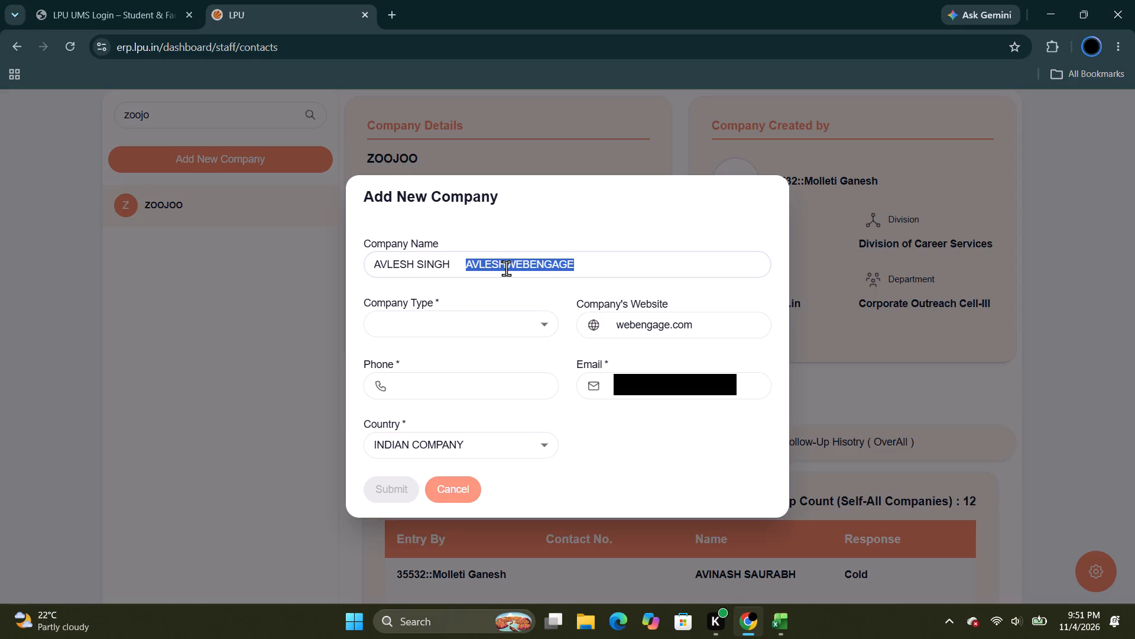
{"action": "left_click", "coordinate": [506, 265]}
{"action": "left_click_drag", "start_coordinate": [506, 265], "coordinate": [406, 271]}
{"action": "left_click", "coordinate": [406, 271]}
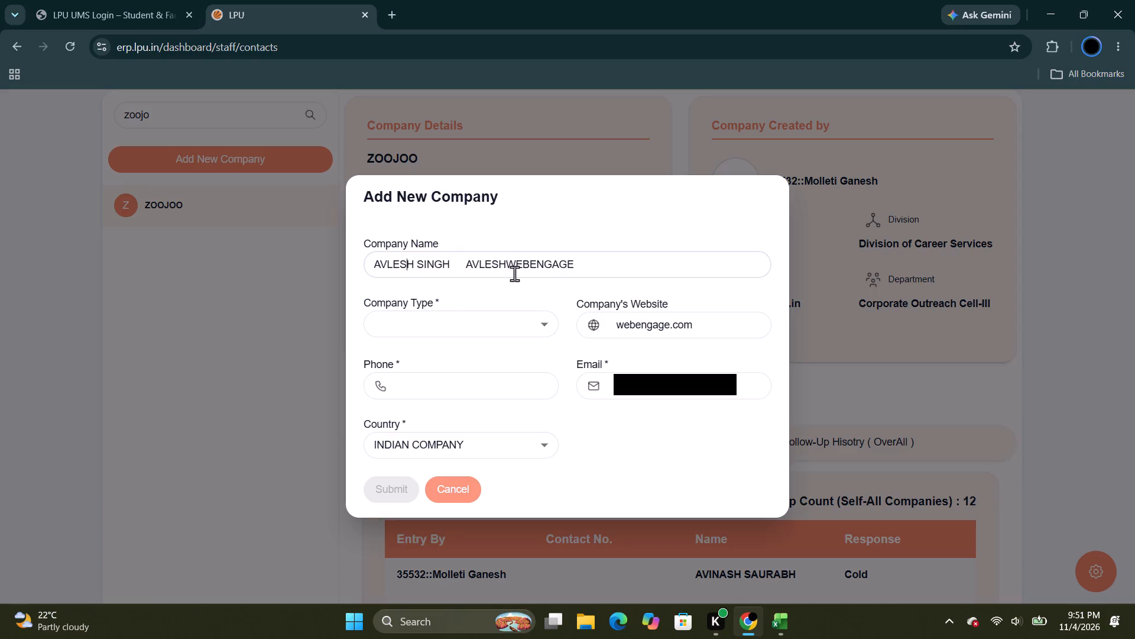
{"action": "left_click", "coordinate": [508, 267]}
{"action": "key", "text": "BackSpace"}
{"action": "key", "text": "BackSpace"}
{"action": "key", "text": "BackSpace"}
{"action": "key", "text": "BackSpace"}
{"action": "key", "text": "BackSpace"}
{"action": "key", "text": "BackSpace"}
{"action": "key", "text": "BackSpace"}
{"action": "key", "text": "BackSpace"}
{"action": "key", "text": "BackSpace"}
{"action": "key", "text": "BackSpace"}
{"action": "key", "text": "BackSpace"}
{"action": "key", "text": "BackSpace"}
{"action": "key", "text": "BackSpace"}
{"action": "key", "text": "BackSpace"}
{"action": "key", "text": "BackSpace"}
{"action": "key", "text": "BackSpace"}
{"action": "key", "text": "BackSpace"}
{"action": "key", "text": "BackSpace"}
{"action": "key", "text": "BackSpace"}
{"action": "key", "text": "BackSpace"}
{"action": "key", "text": "BackSpace"}
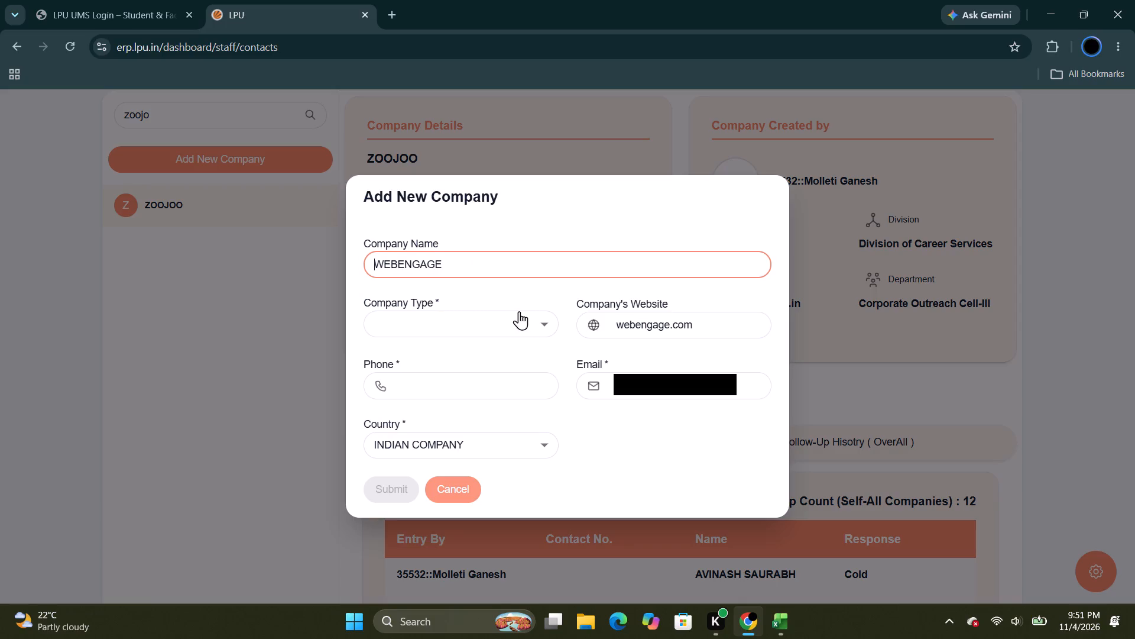
Set the company type to Company, enter the all-zeros placeholder phone number and submit the WEBENGAGE company.
{"action": "left_click", "coordinate": [519, 312]}
{"action": "left_click", "coordinate": [462, 406]}
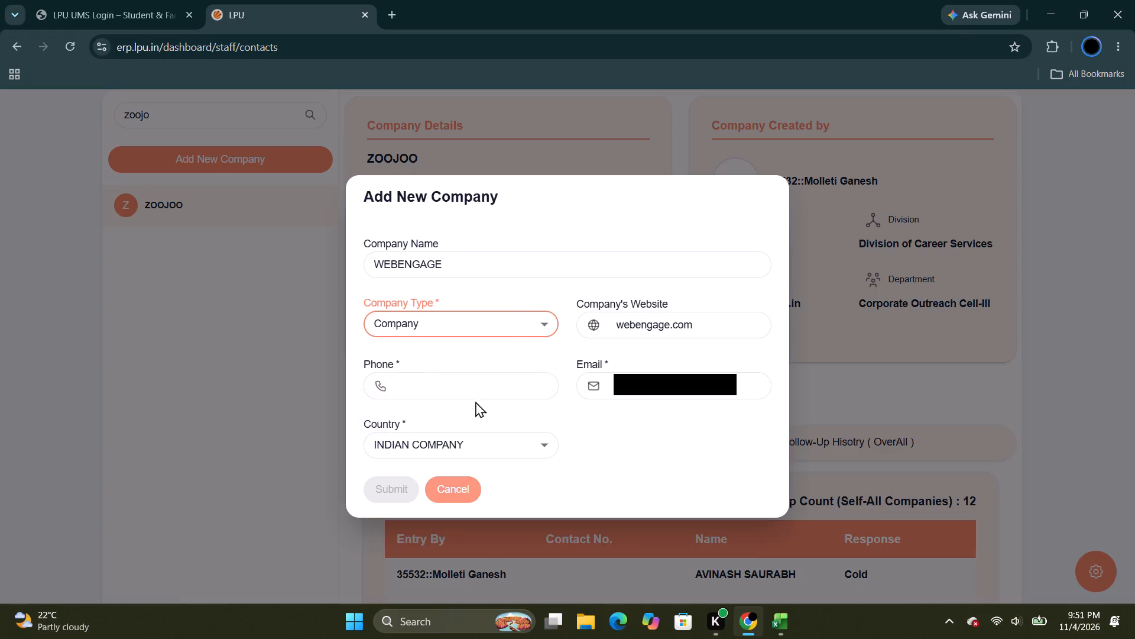
{"action": "left_click", "coordinate": [475, 392]}
{"action": "type", "text": "000"}
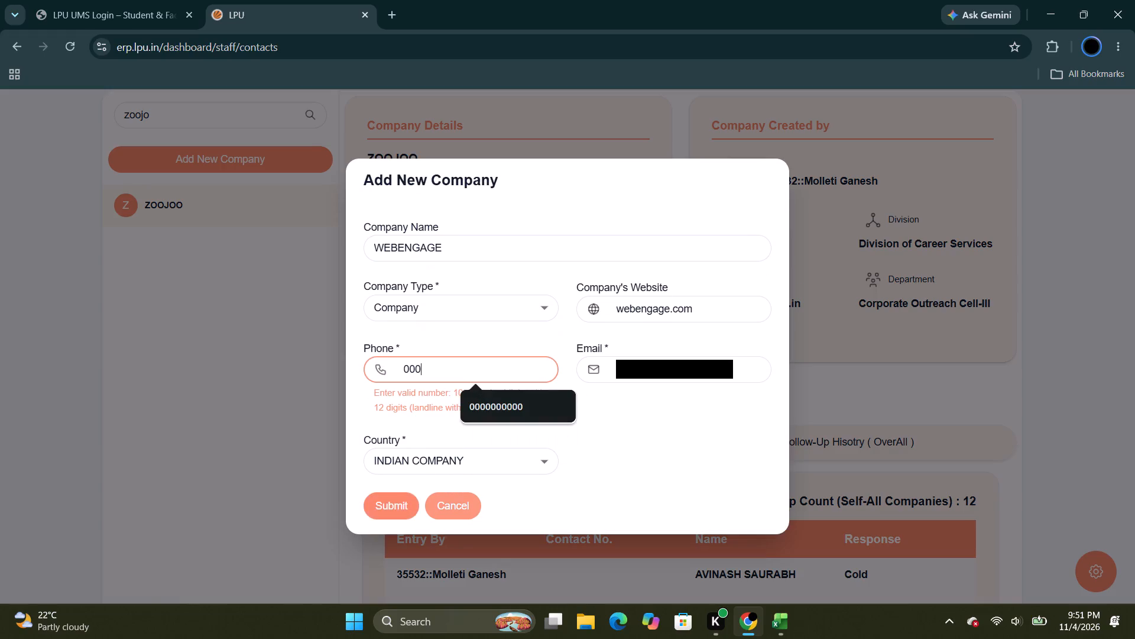
{"action": "left_click", "coordinate": [501, 404]}
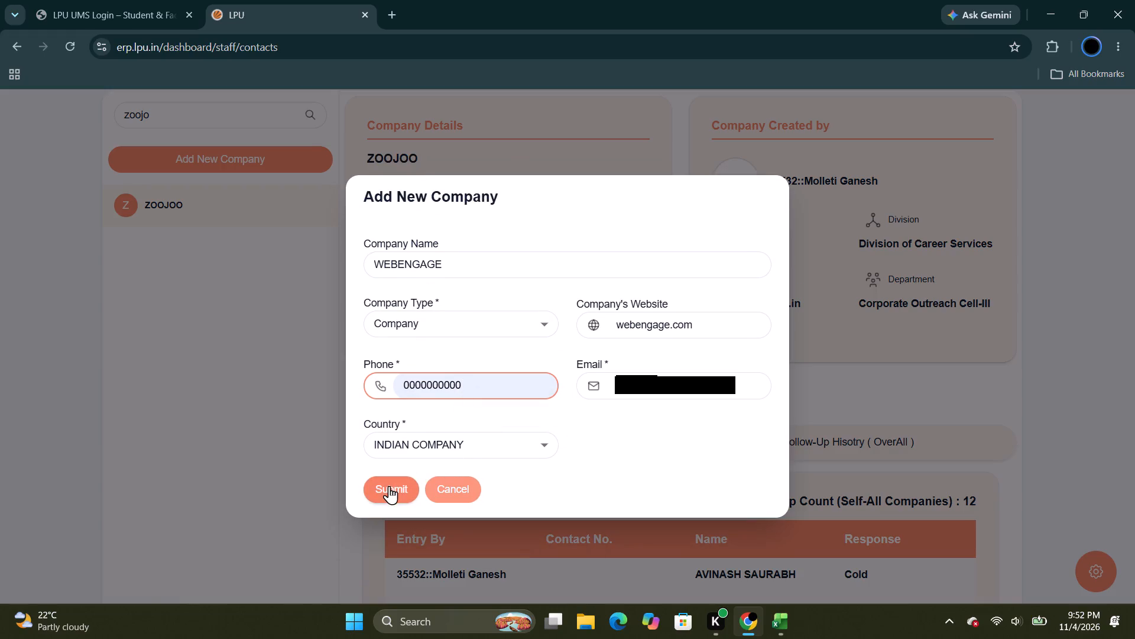
{"action": "left_click", "coordinate": [389, 486]}
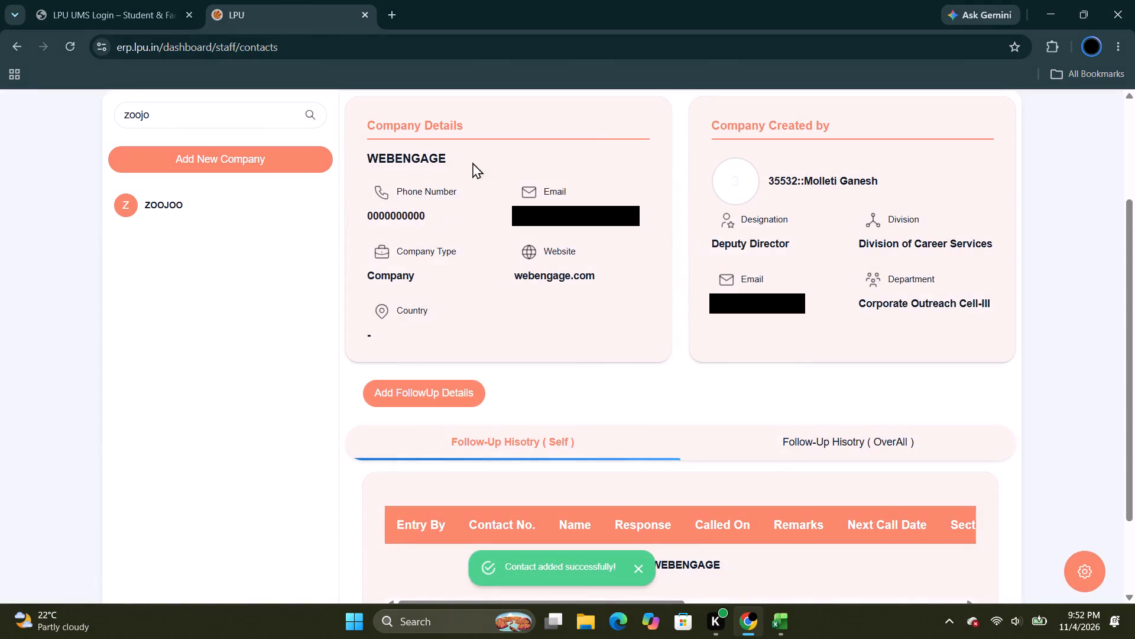
Reload the Placement Communication page, search companies for webe and open the WEBENGAGE record.
{"action": "scroll", "coordinate": [283, 162], "scroll_direction": "up", "scroll_amount": 3}
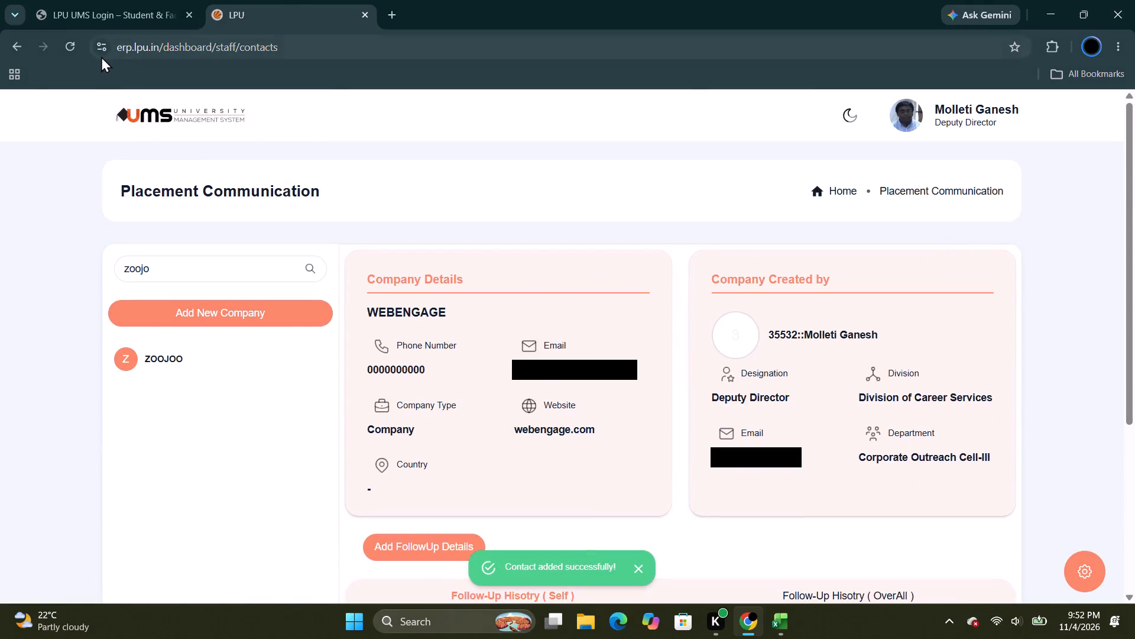
{"action": "left_click", "coordinate": [70, 43]}
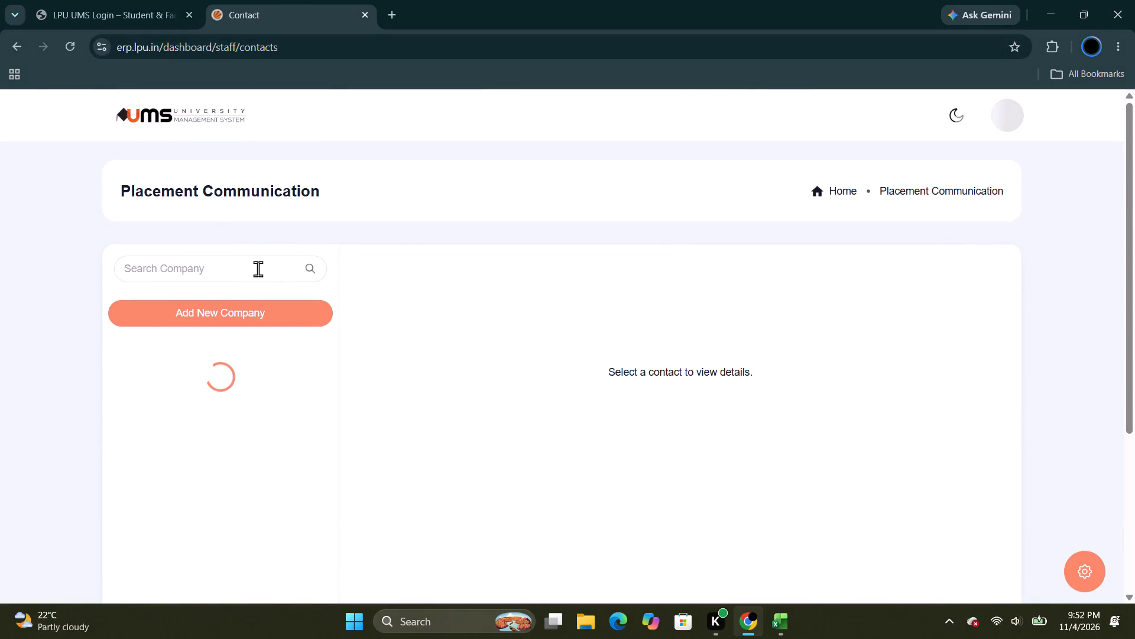
{"action": "left_click", "coordinate": [258, 269]}
{"action": "type", "text": "webe"}
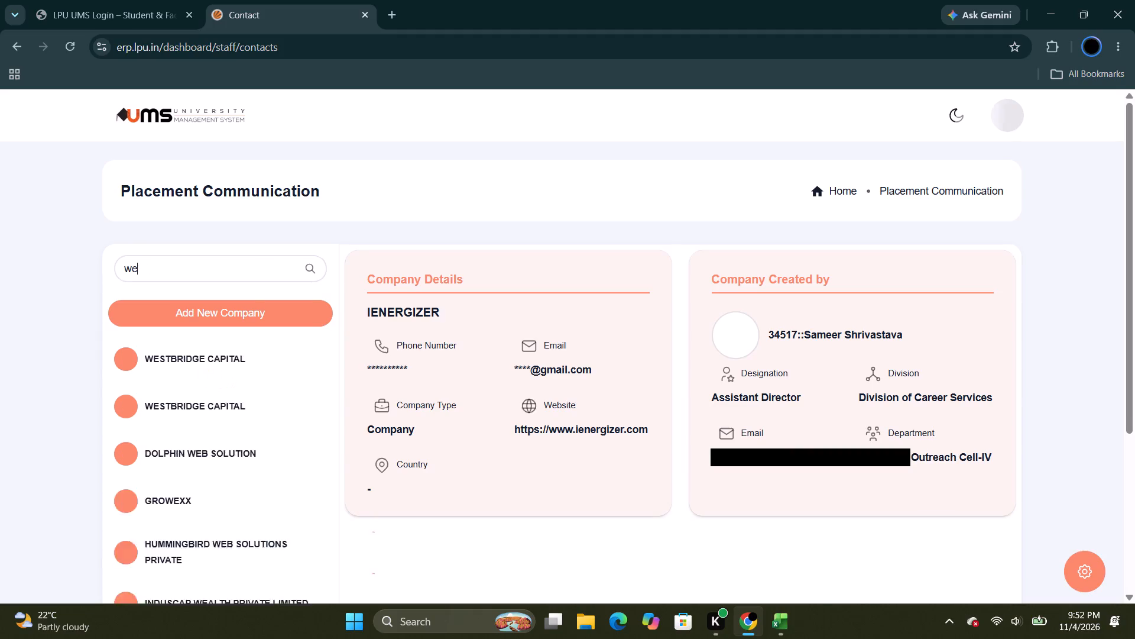
{"action": "left_click", "coordinate": [216, 445]}
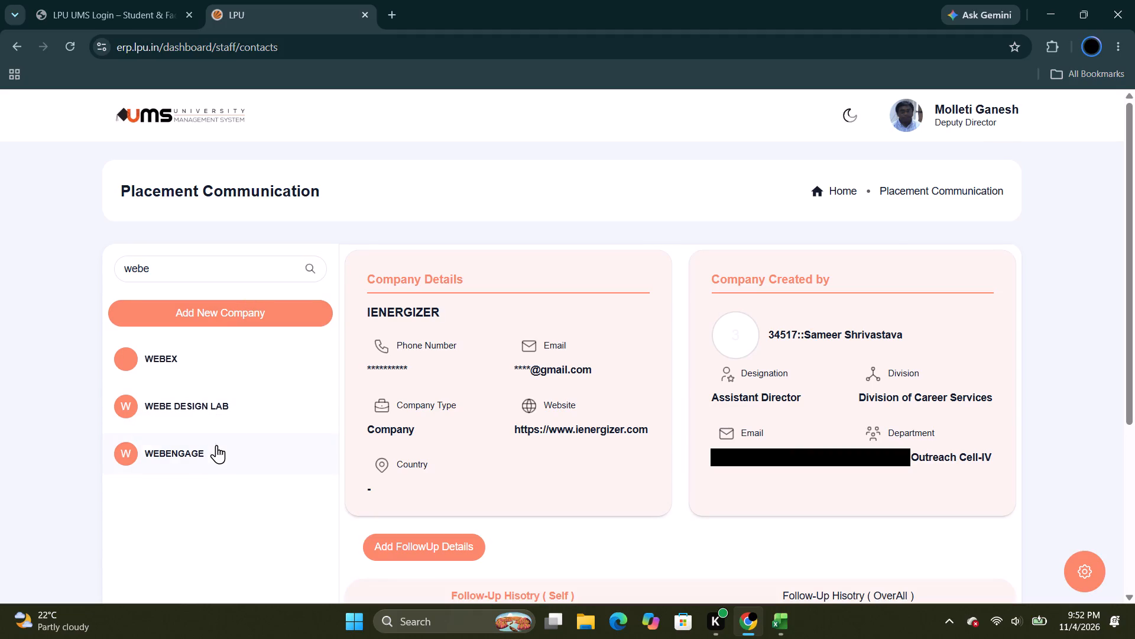
Start an Email follow-up for WEBENGAGE, entering only the contact's name and email address in their fields from the copied row 172 details.
{"action": "left_click", "coordinate": [420, 554]}
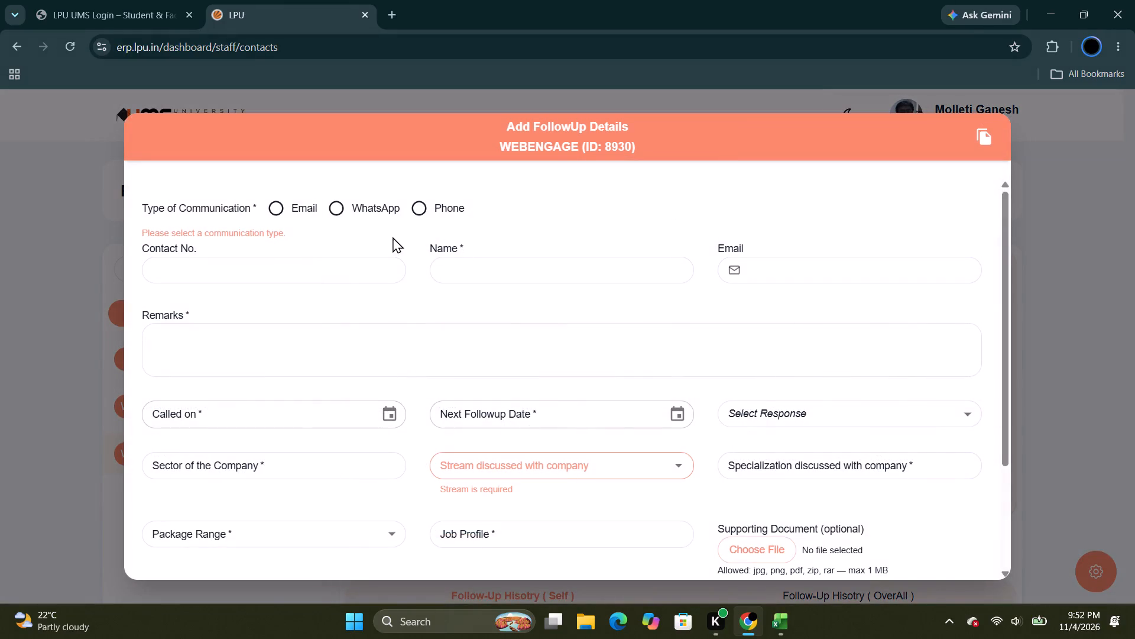
{"action": "left_click", "coordinate": [275, 220]}
{"action": "left_click", "coordinate": [508, 262]}
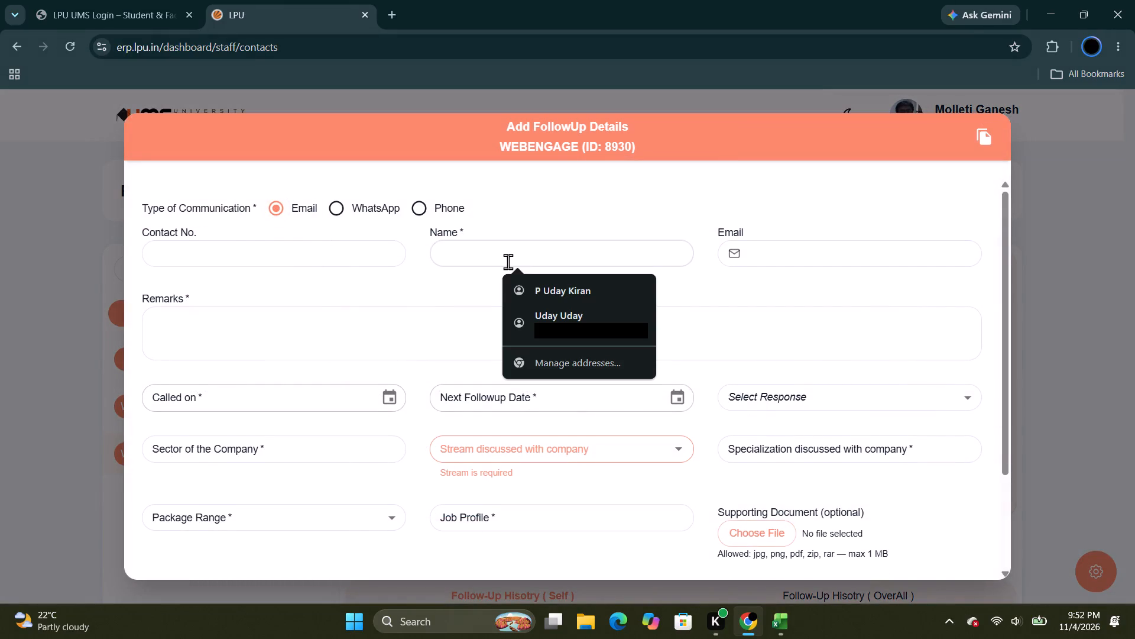
{"action": "key", "text": "ctrl+v"}
{"action": "left_click_drag", "start_coordinate": [524, 254], "coordinate": [805, 266]}
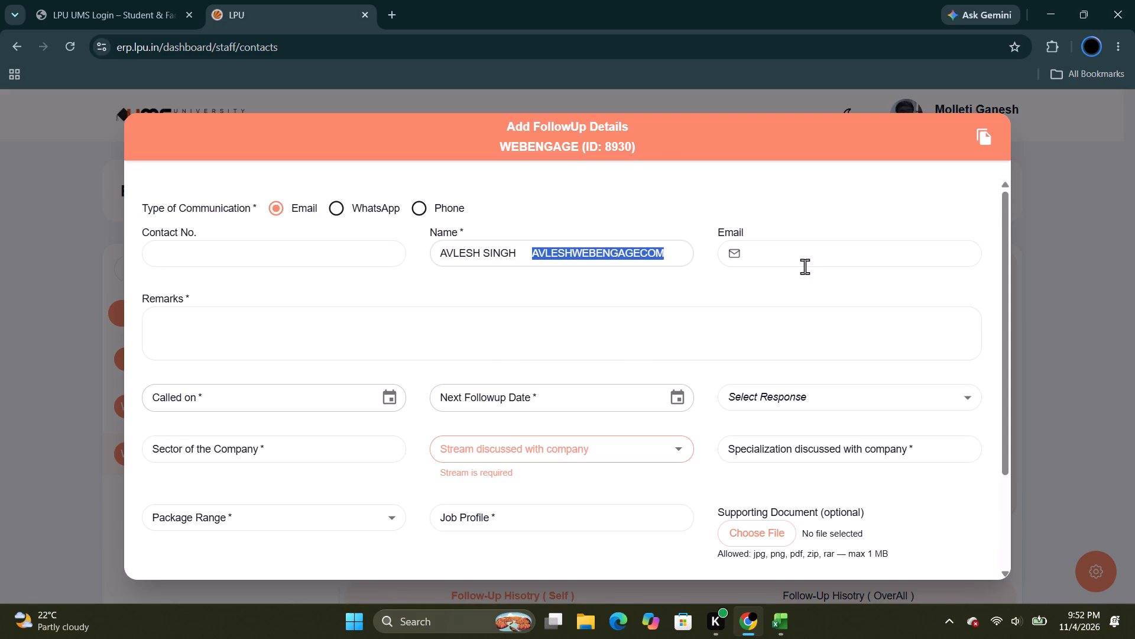
{"action": "key", "text": "BackSpace"}
{"action": "left_click", "coordinate": [849, 255]}
{"action": "key", "text": "ctrl+v"}
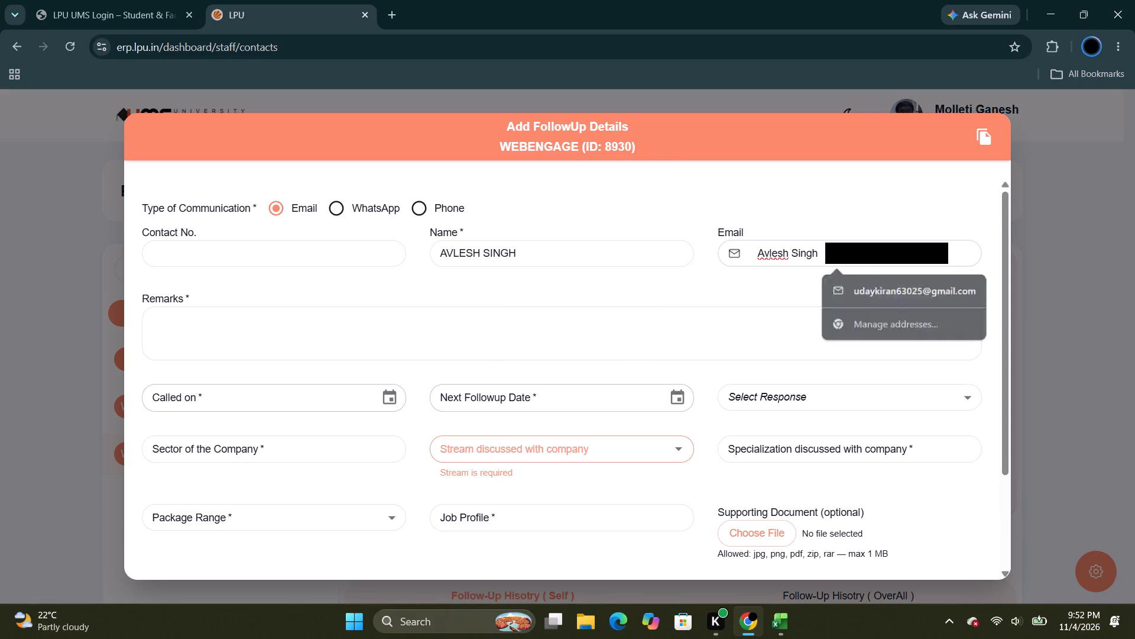
{"action": "left_click_drag", "start_coordinate": [828, 248], "coordinate": [530, 307]}
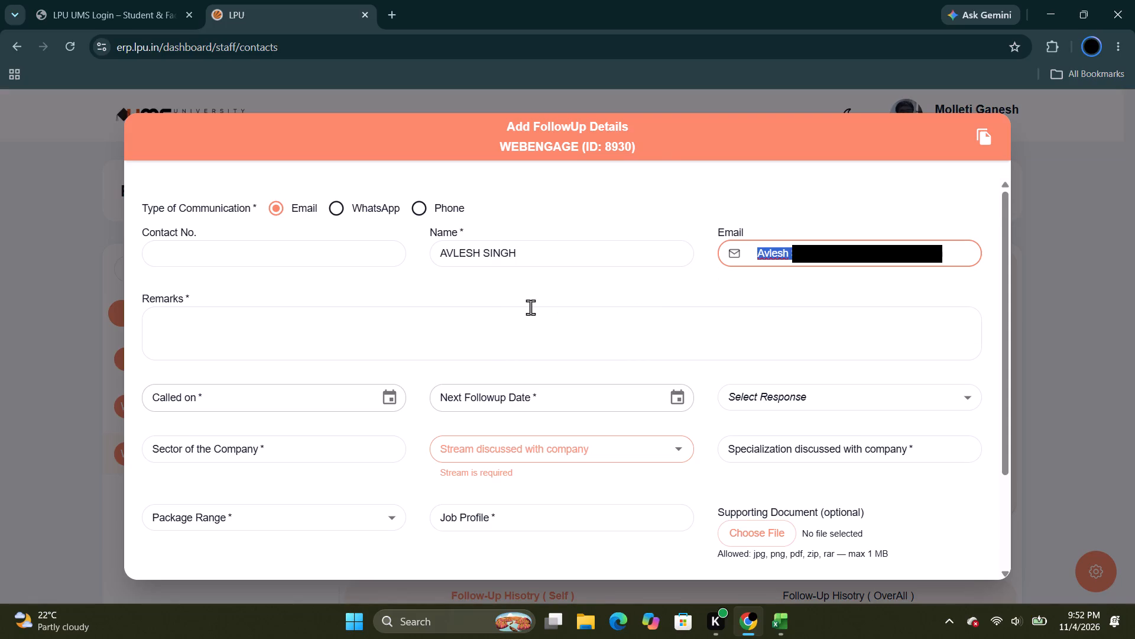
{"action": "key", "text": "BackSpace"}
Enter the remark "email has been sent", with called-on date 31/10/2026 and next follow-up date 06/11/2026.
{"action": "left_click", "coordinate": [539, 340]}
{"action": "type", "text": "email has been sent"}
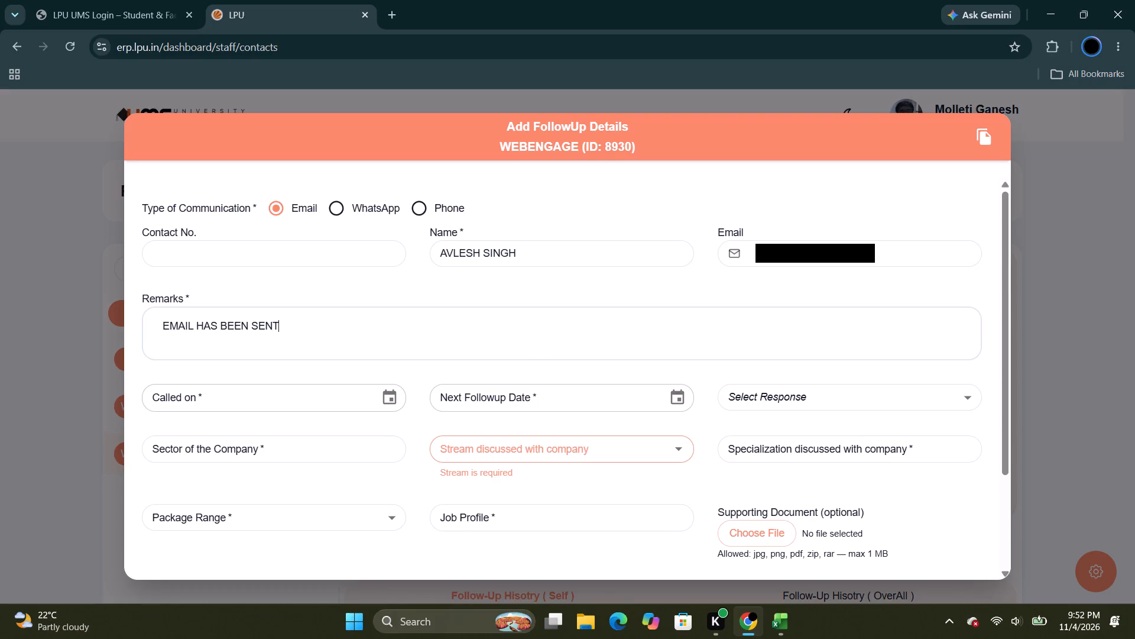
{"action": "left_click", "coordinate": [394, 401]}
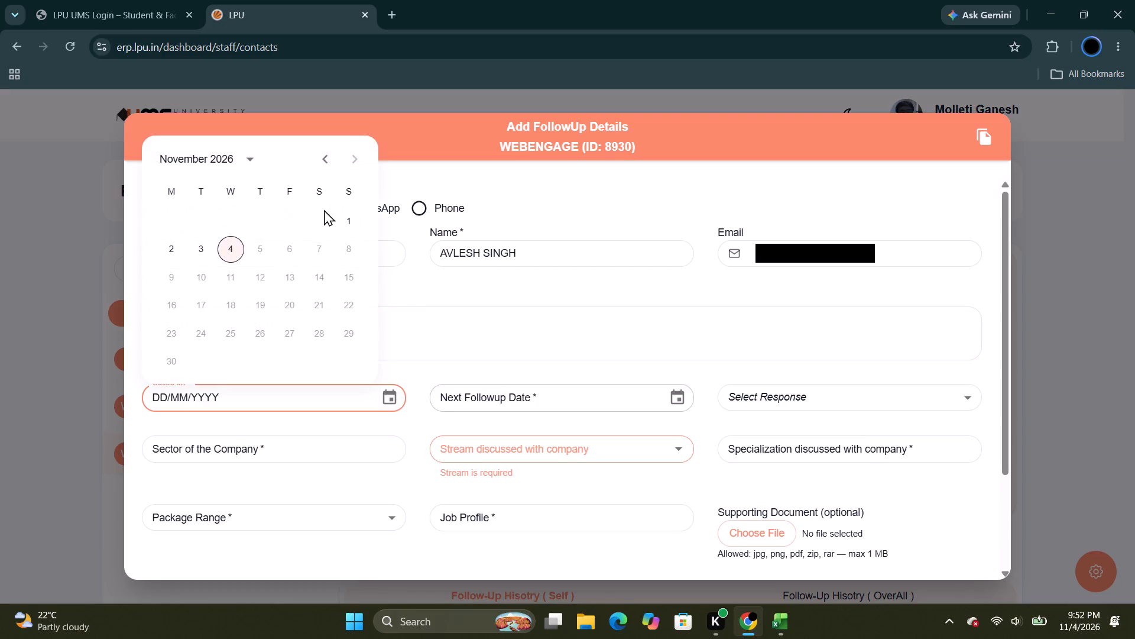
{"action": "left_click", "coordinate": [323, 163]}
{"action": "left_click", "coordinate": [319, 329]}
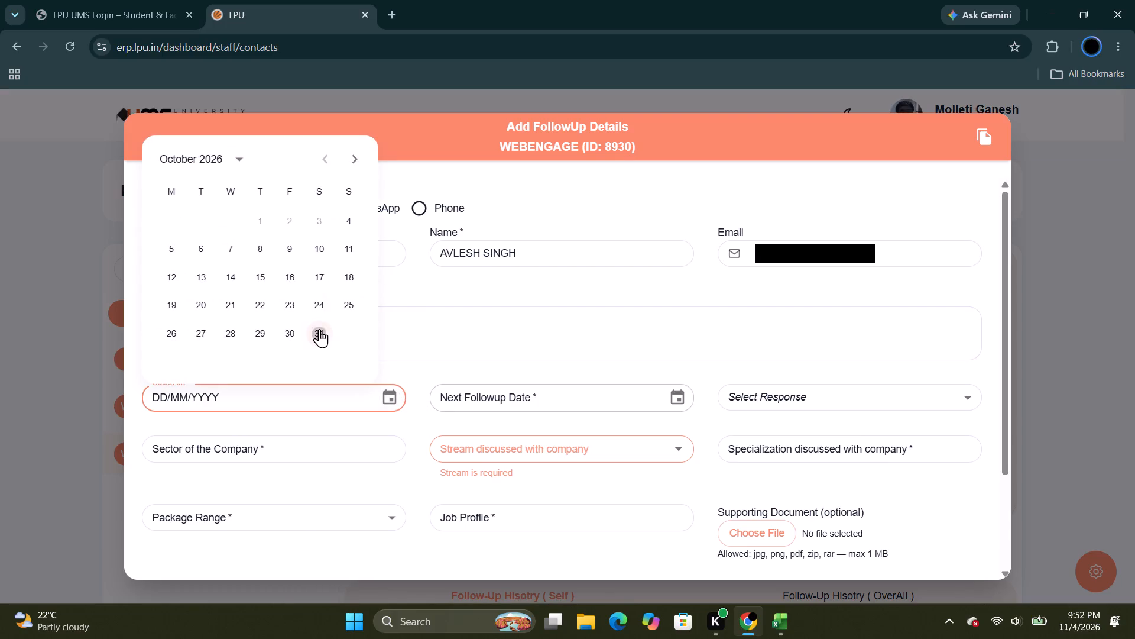
{"action": "left_click", "coordinate": [679, 395]}
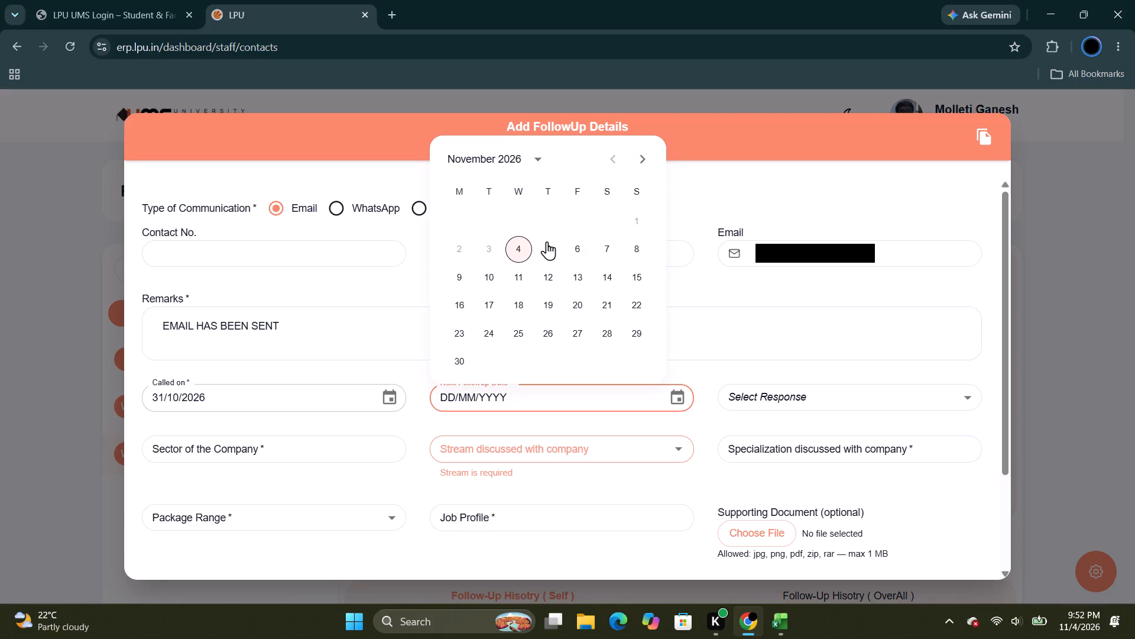
{"action": "left_click", "coordinate": [585, 245]}
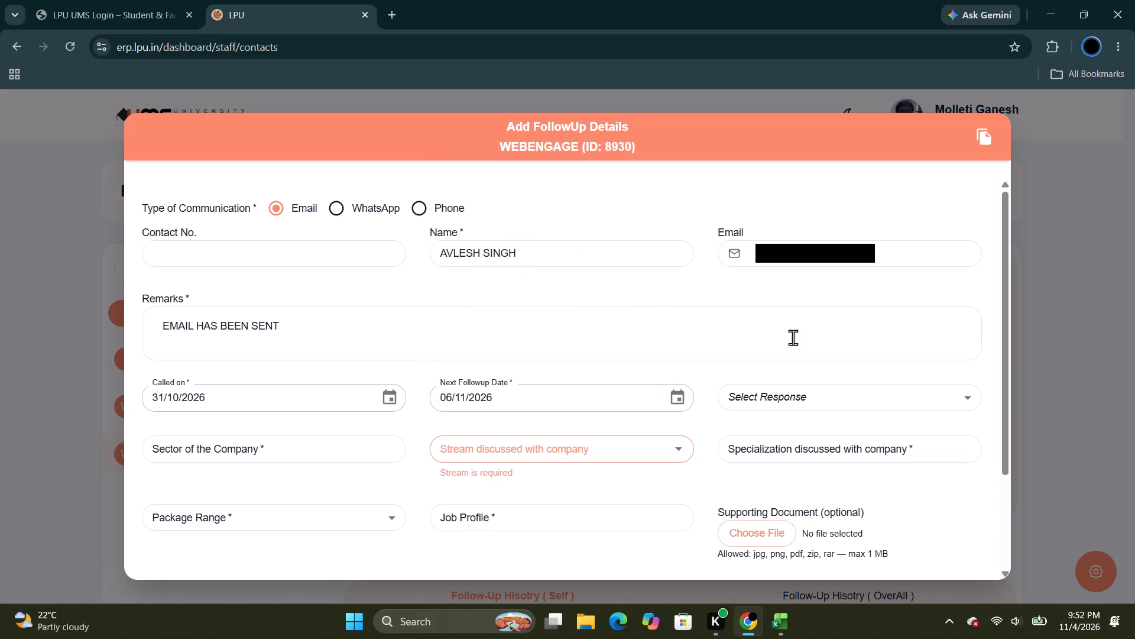
Set the response to Cold, sector to IT ENGINEERING, stream to CSE/IT and specialization to ALL CSE.
{"action": "left_click_drag", "start_coordinate": [815, 390], "coordinate": [775, 462]}
{"action": "left_click", "coordinate": [775, 462]}
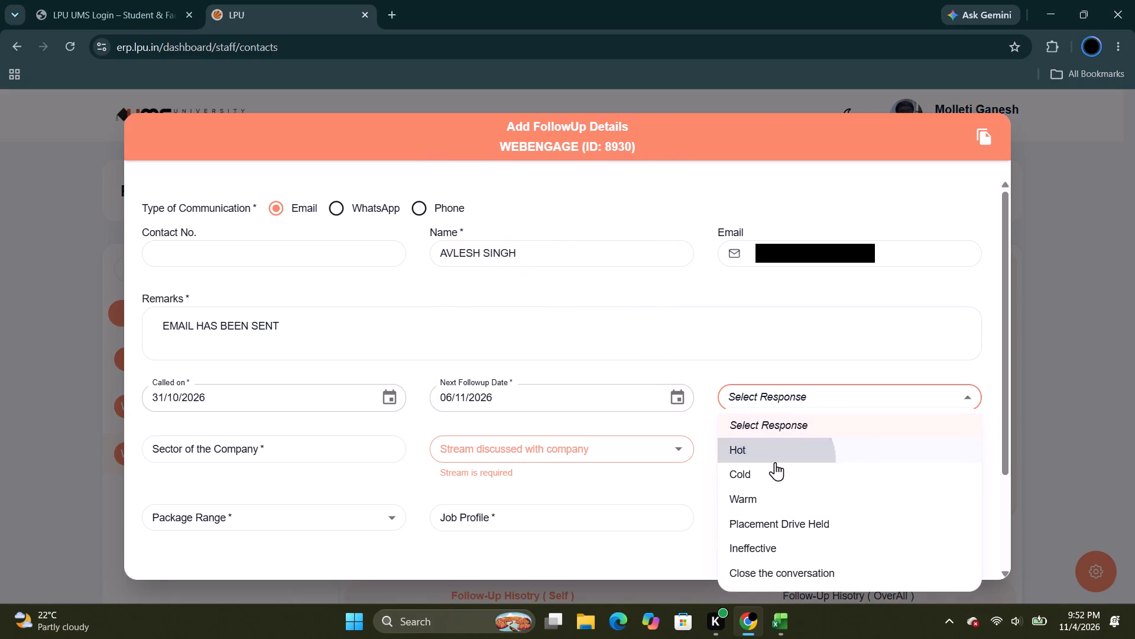
{"action": "left_click_drag", "start_coordinate": [755, 393], "coordinate": [757, 472]}
{"action": "left_click", "coordinate": [757, 472]}
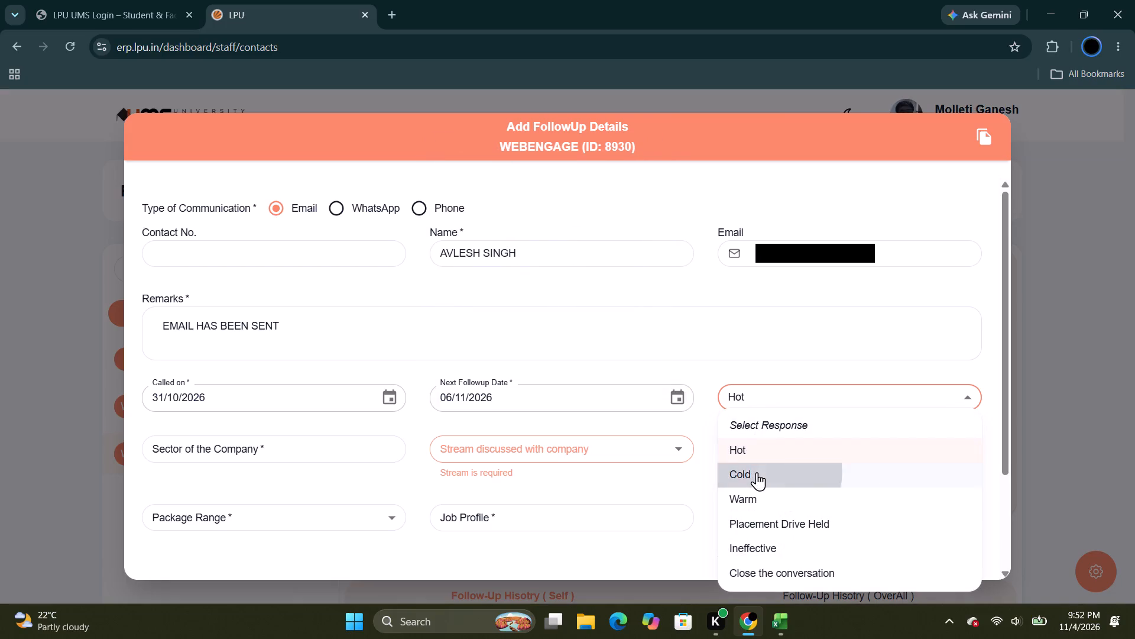
{"action": "left_click", "coordinate": [353, 456]}
{"action": "type", "text": "it"}
{"action": "scroll", "coordinate": [258, 350], "scroll_direction": "down", "scroll_amount": 1}
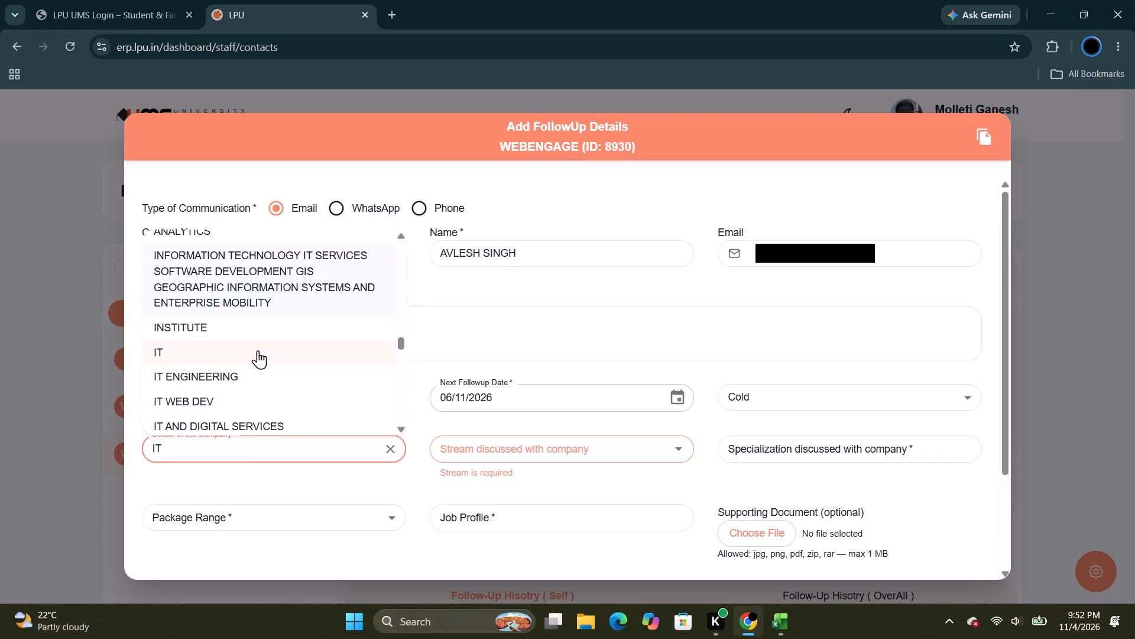
{"action": "left_click", "coordinate": [258, 370]}
{"action": "left_click", "coordinate": [553, 456]}
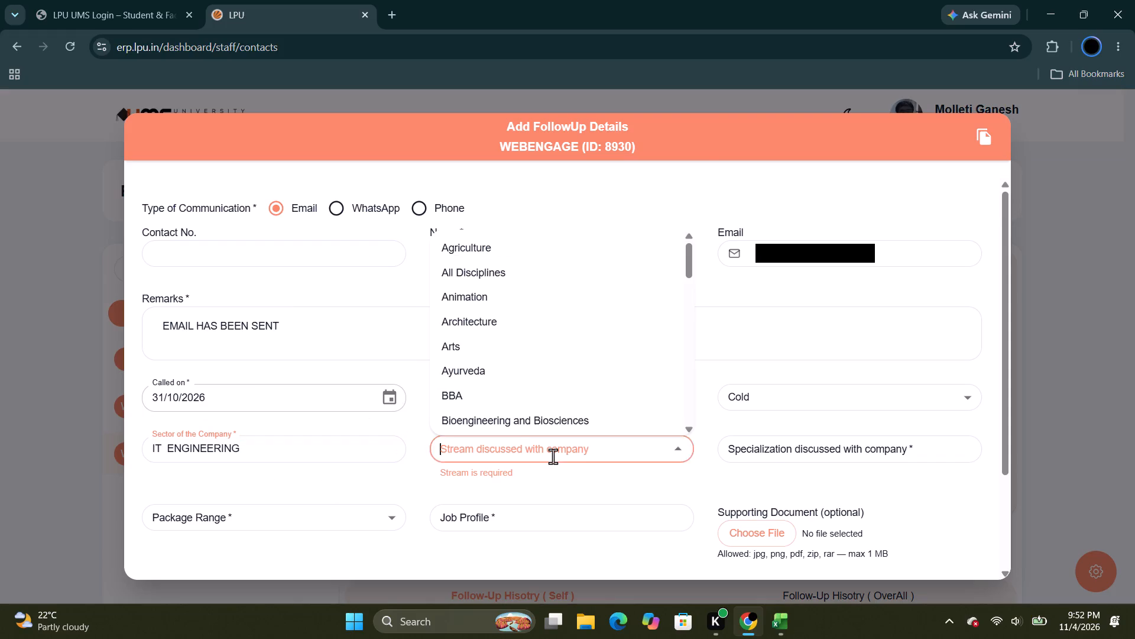
{"action": "type", "text": "it"}
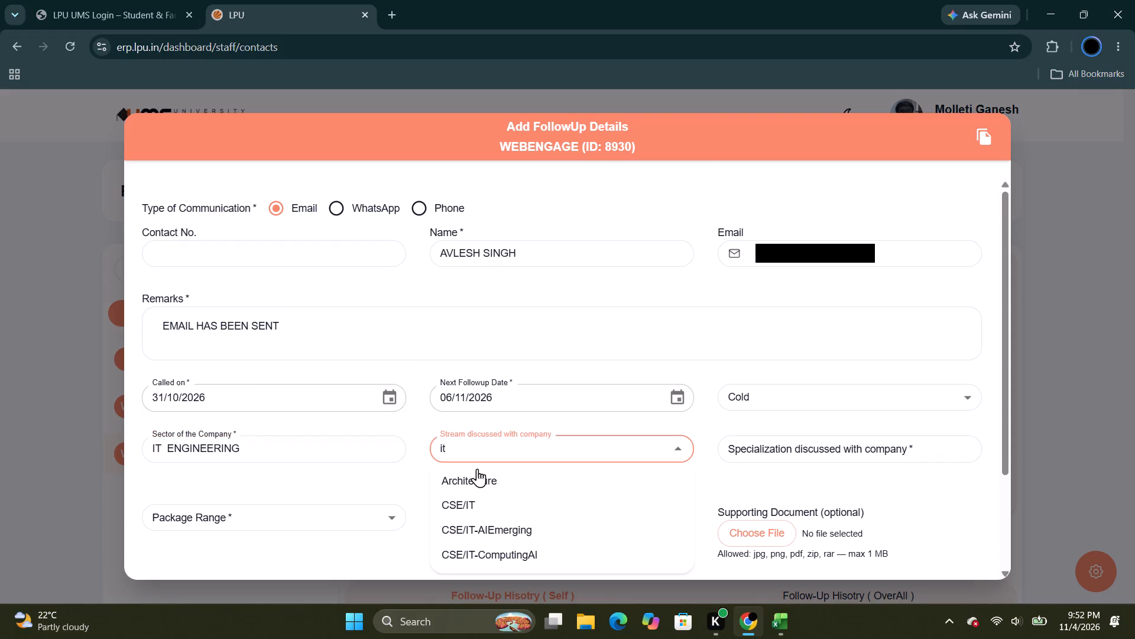
{"action": "left_click", "coordinate": [468, 503]}
{"action": "left_click", "coordinate": [784, 454]}
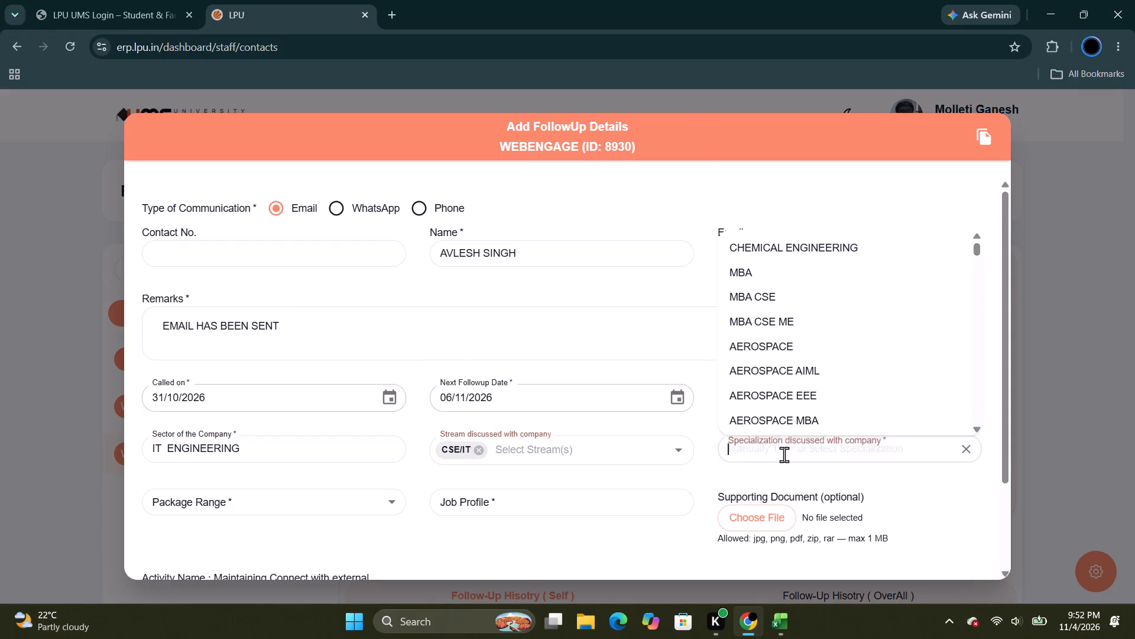
{"action": "type", "text": "all"}
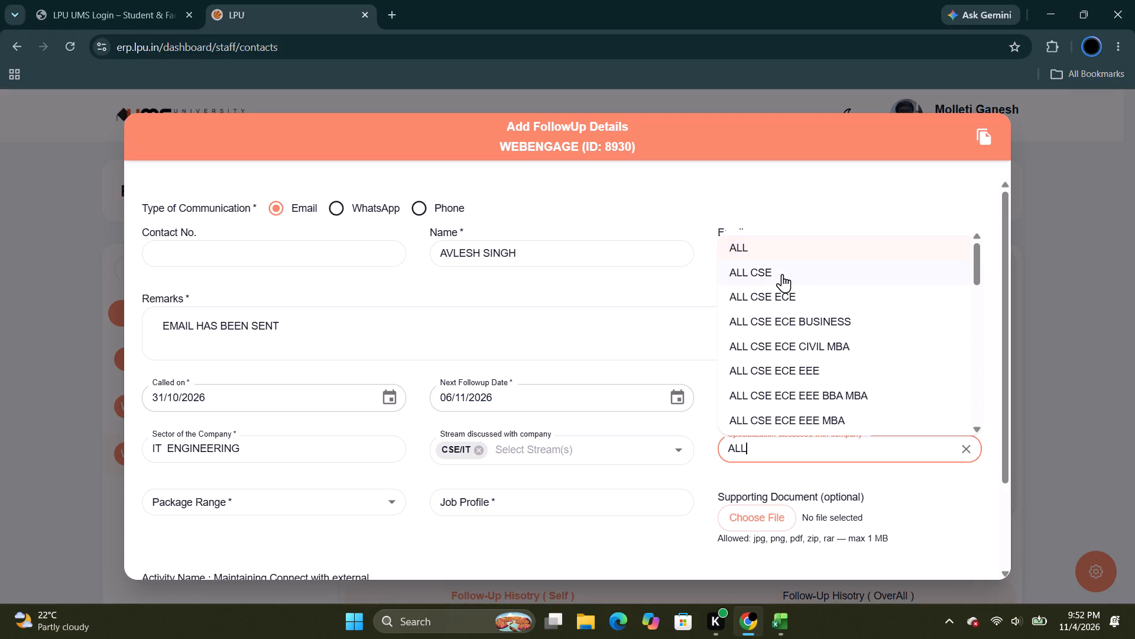
{"action": "left_click", "coordinate": [781, 272]}
Choose package range 08-09 Lakh, the ASSOCIATE SYSTEM ENGINEEREMBEDDED job profile and Sending Invitation Letters/Greetings as DPR action, and submit the follow-up.
{"action": "scroll", "coordinate": [575, 342], "scroll_direction": "down", "scroll_amount": 4}
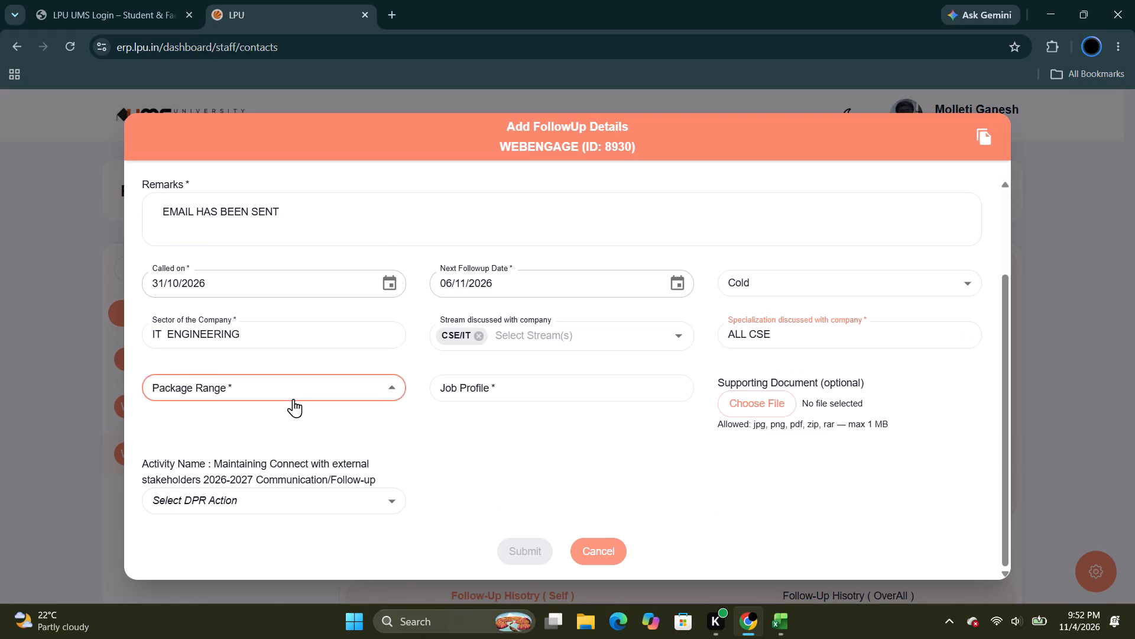
{"action": "left_click", "coordinate": [293, 399]}
{"action": "left_click", "coordinate": [225, 420]}
{"action": "left_click", "coordinate": [515, 376]}
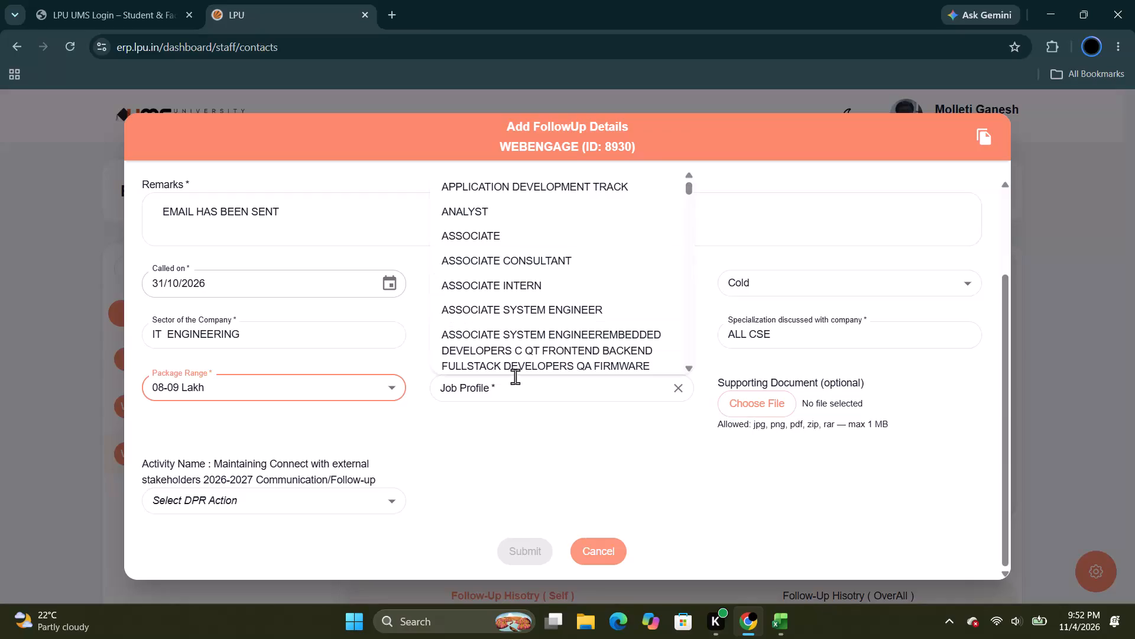
{"action": "left_click", "coordinate": [527, 348]}
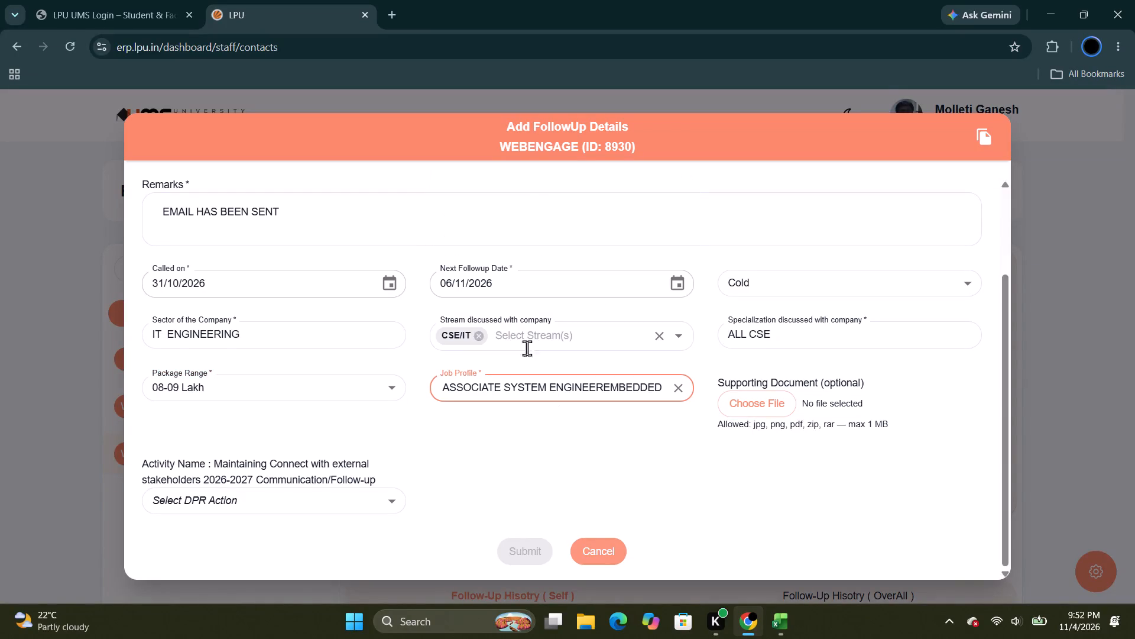
{"action": "left_click_drag", "start_coordinate": [274, 500], "coordinate": [269, 518]}
{"action": "left_click", "coordinate": [269, 518]}
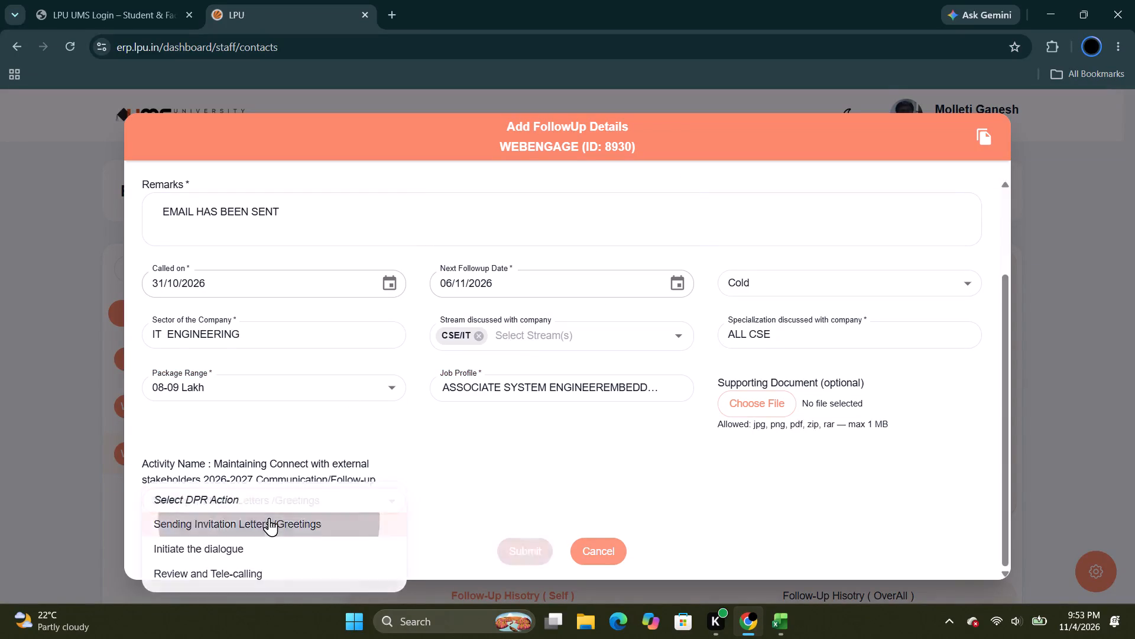
{"action": "left_click", "coordinate": [526, 551]}
{"action": "scroll", "coordinate": [567, 456], "scroll_direction": "down", "scroll_amount": 1}
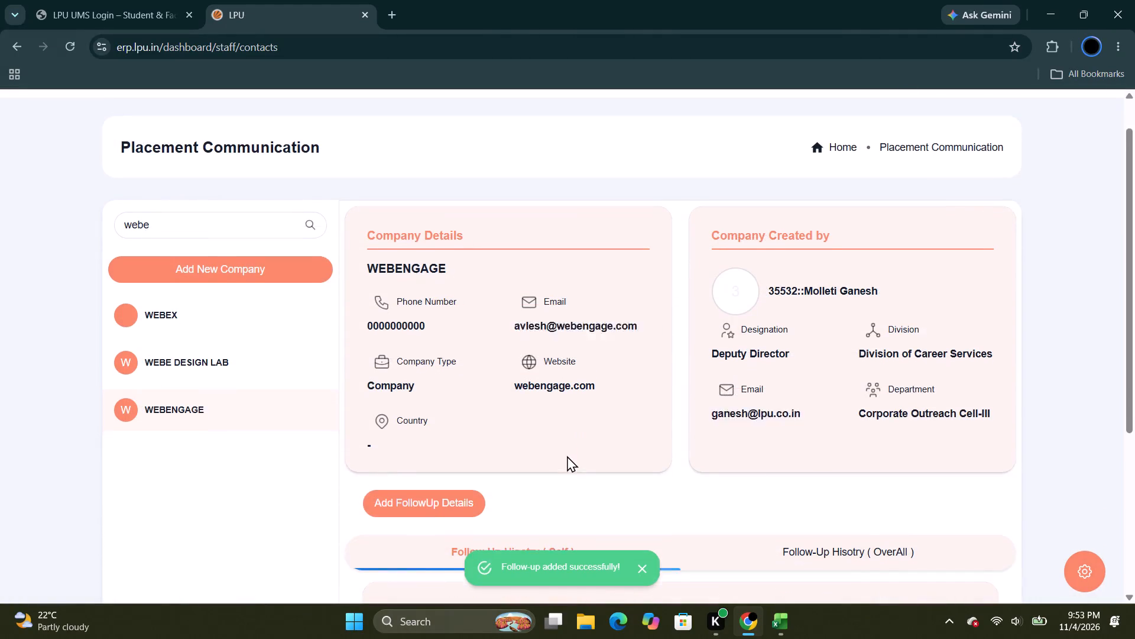
{"action": "scroll", "coordinate": [567, 456], "scroll_direction": "down", "scroll_amount": 1}
Switch to the Campaign 6 - 500 workbook in Excel, copy the name and email in row 173, and return to Chrome.
{"action": "key", "text": "alt+Tab"}
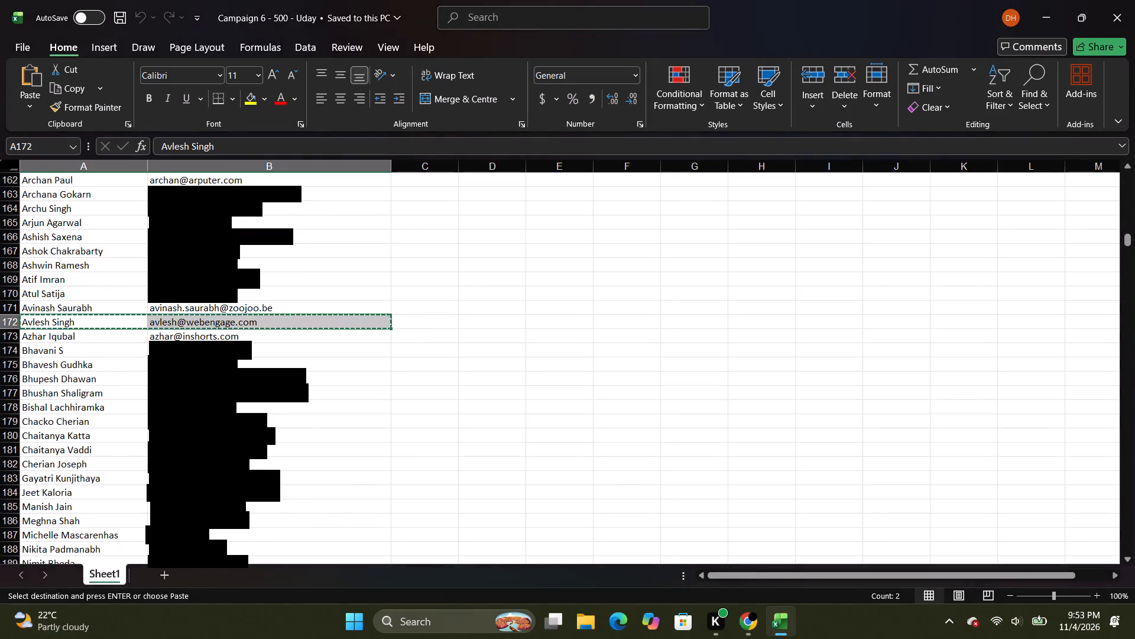
{"action": "left_click", "coordinate": [113, 343]}
{"action": "key", "text": "shift+Right"}
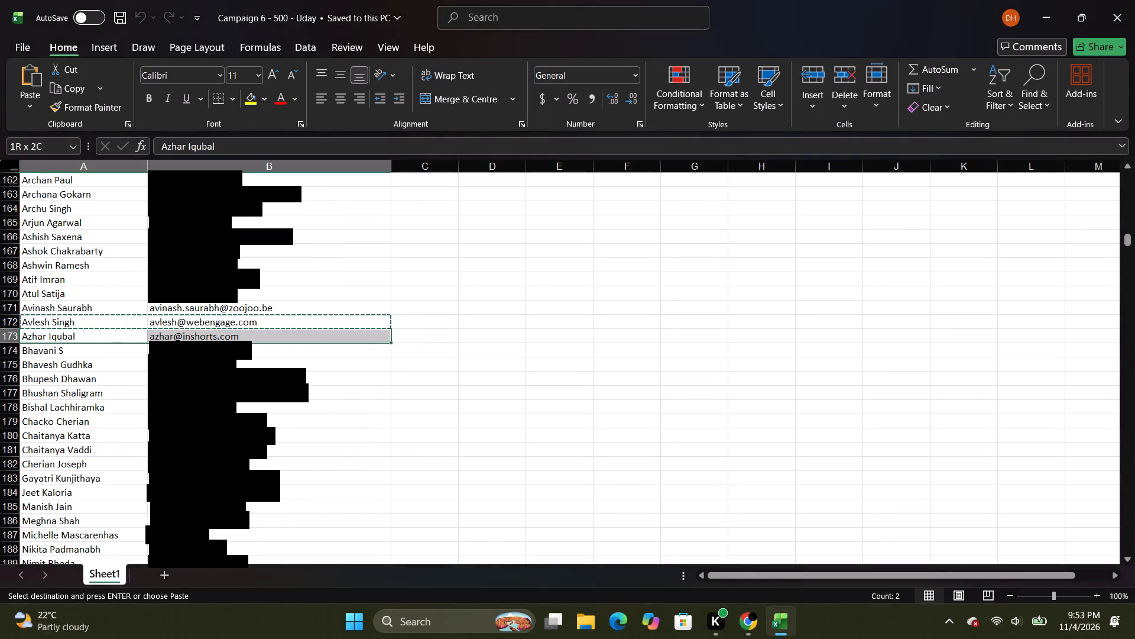
{"action": "key", "text": "ctrl+c"}
{"action": "key", "text": "alt+Tab"}
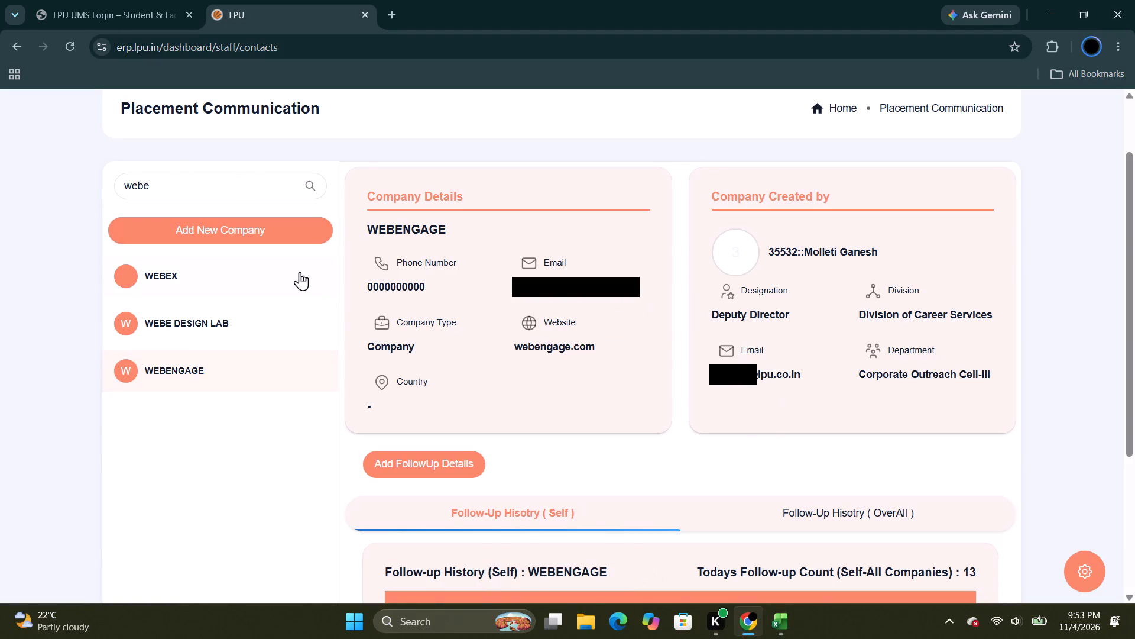
Start a new company, entering only the row 173 contact's email address and inshorts.com as the website.
{"action": "left_click", "coordinate": [278, 238]}
{"action": "left_click", "coordinate": [679, 396]}
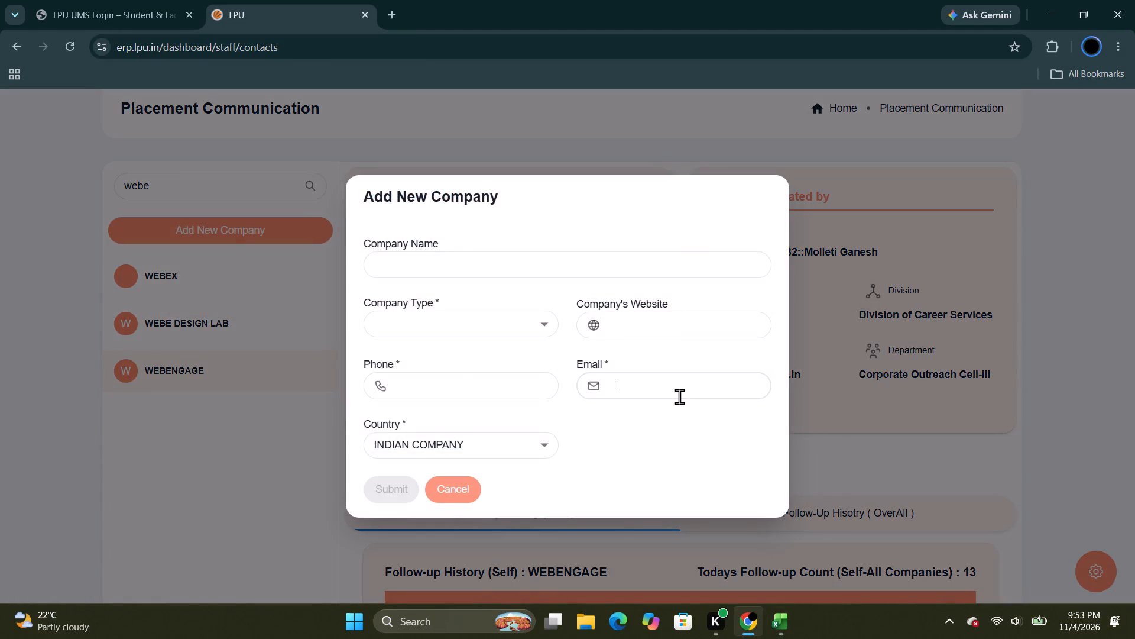
{"action": "key", "text": "shift+v"}
{"action": "key", "text": "BackSpace"}
{"action": "key", "text": "ctrl+v"}
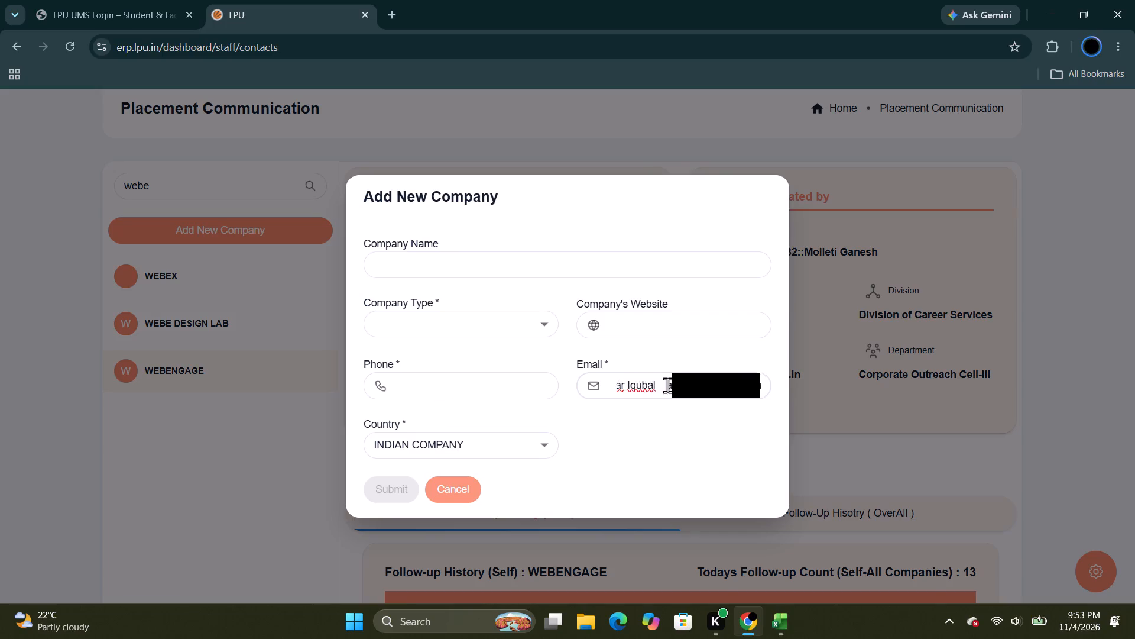
{"action": "left_click_drag", "start_coordinate": [667, 385], "coordinate": [454, 367]}
{"action": "key", "text": "BackSpace"}
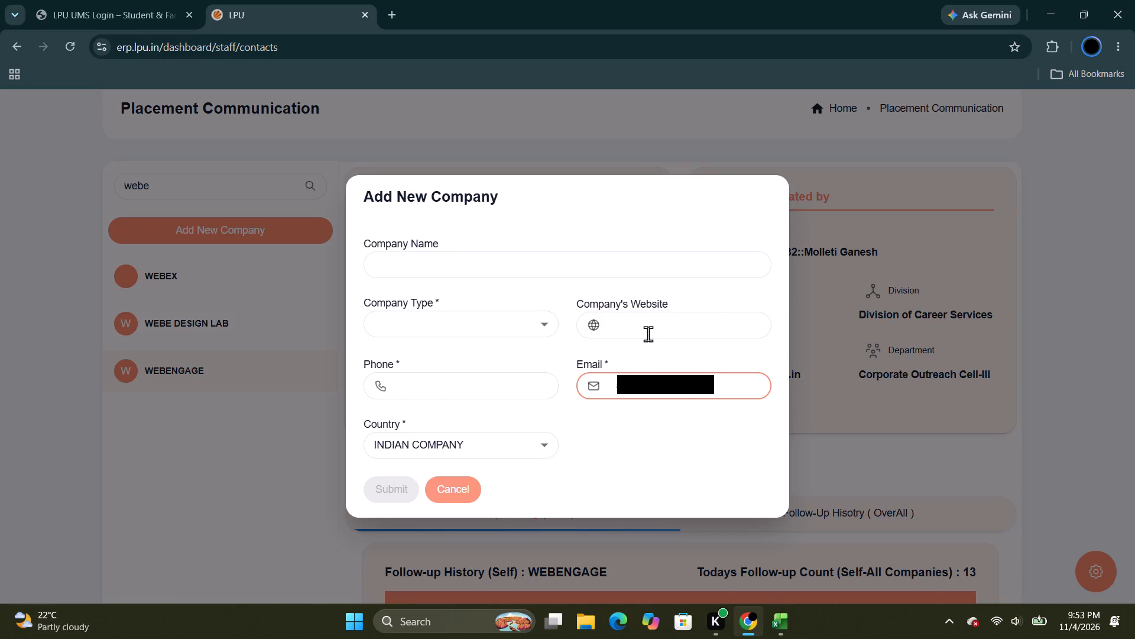
{"action": "left_click", "coordinate": [648, 334]}
{"action": "key", "text": "ctrl+v"}
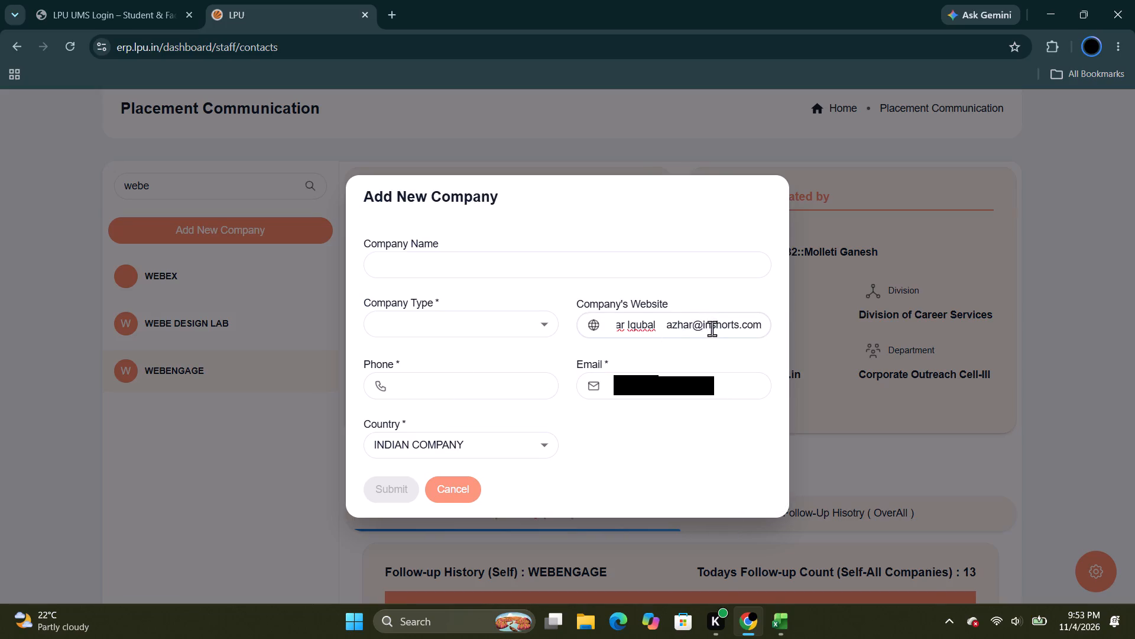
{"action": "left_click_drag", "start_coordinate": [702, 325], "coordinate": [494, 340]}
{"action": "key", "text": "BackSpace"}
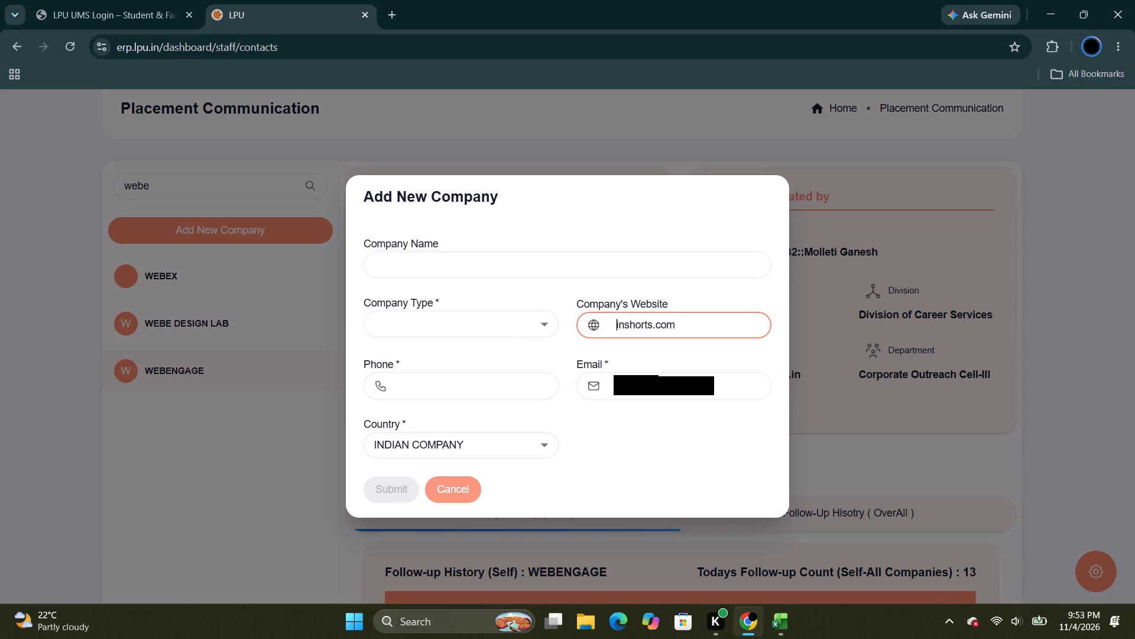
Enter INSHORTS as the new company's name, keeping only that part of the copied contact text.
{"action": "left_click_drag", "start_coordinate": [570, 249], "coordinate": [570, 263]}
{"action": "left_click", "coordinate": [570, 263]}
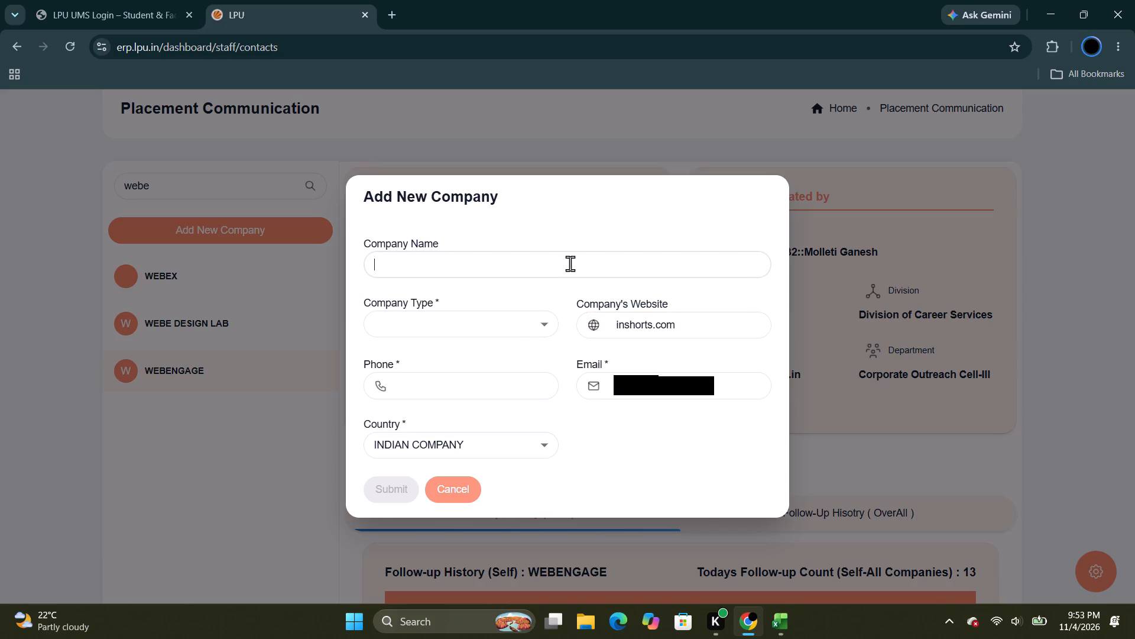
{"action": "key", "text": "ctrl+v"}
{"action": "key", "text": "BackSpace"}
{"action": "key", "text": "BackSpace"}
{"action": "key", "text": "BackSpace"}
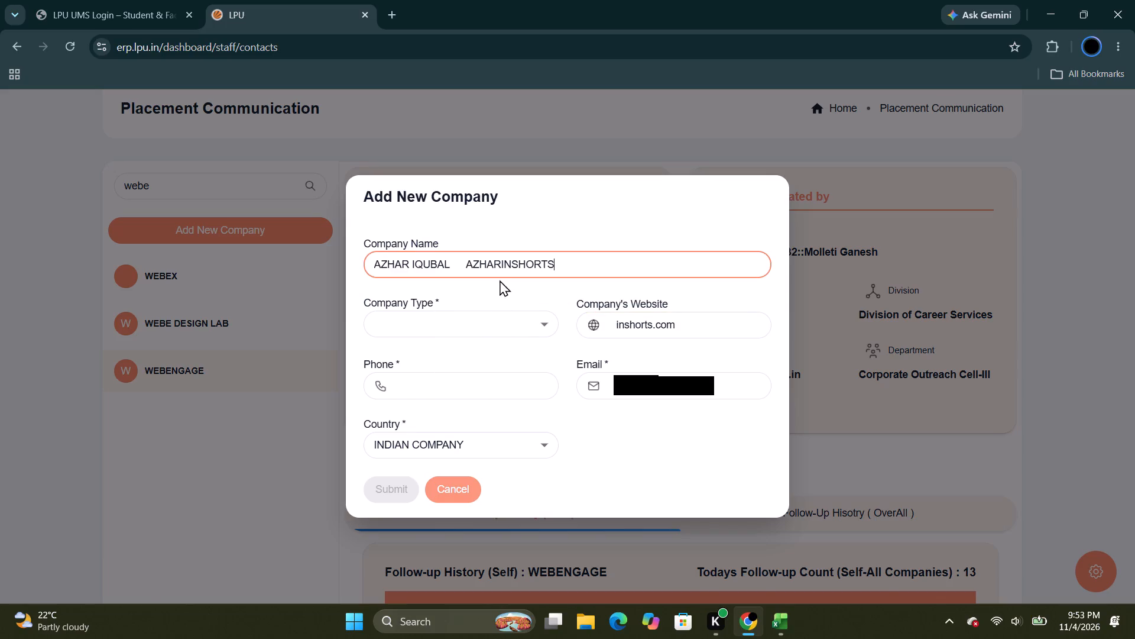
{"action": "left_click_drag", "start_coordinate": [502, 263], "coordinate": [257, 276]}
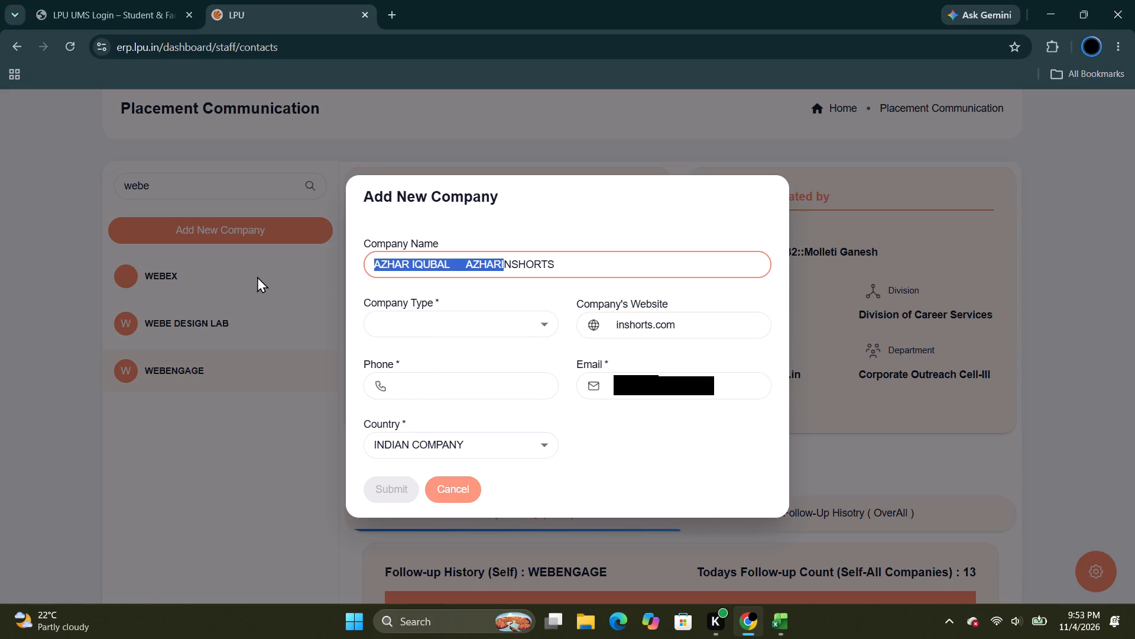
{"action": "key", "text": "BackSpace"}
{"action": "key", "text": "i"}
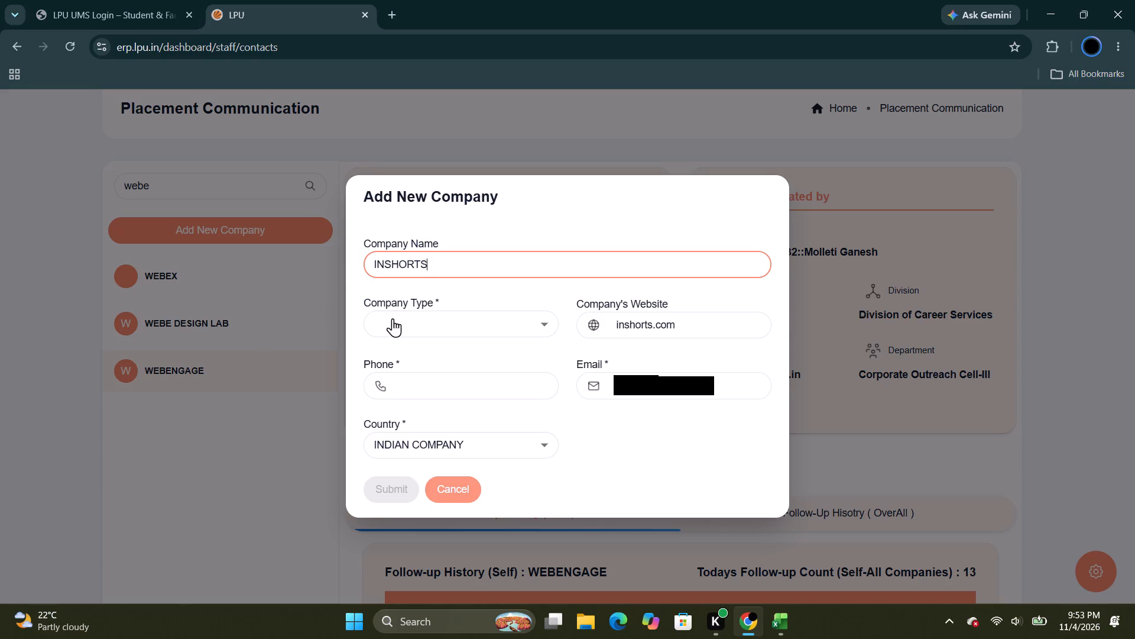
Set the company type to Company, fill in the all-zero placeholder phone number, and submit the new company.
{"action": "left_click", "coordinate": [476, 330]}
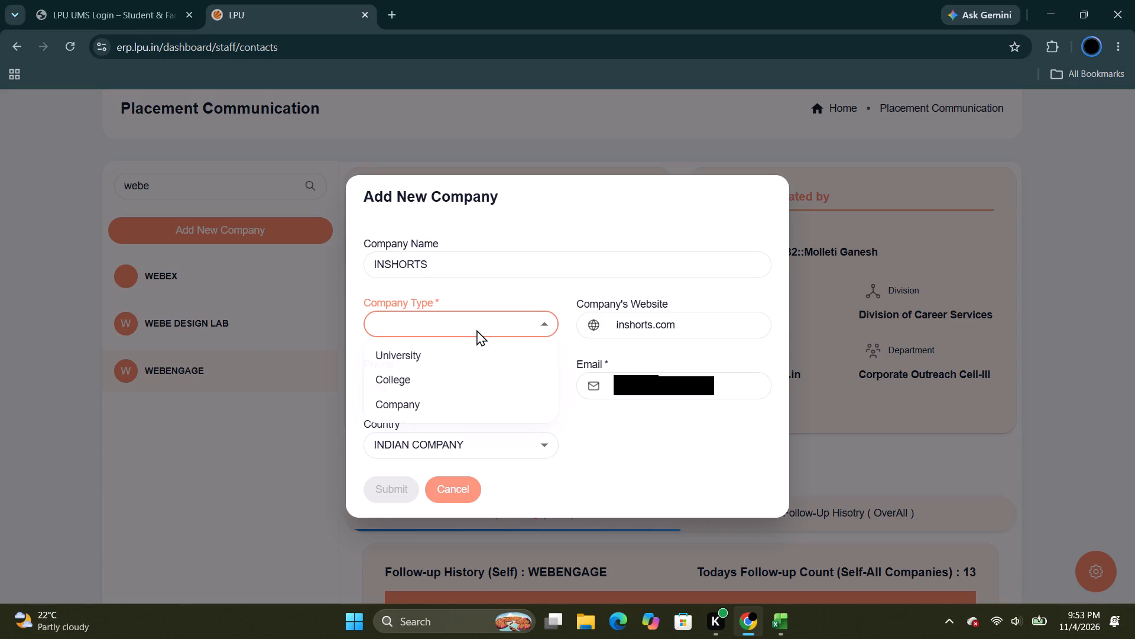
{"action": "left_click", "coordinate": [437, 412]}
{"action": "left_click", "coordinate": [438, 379]}
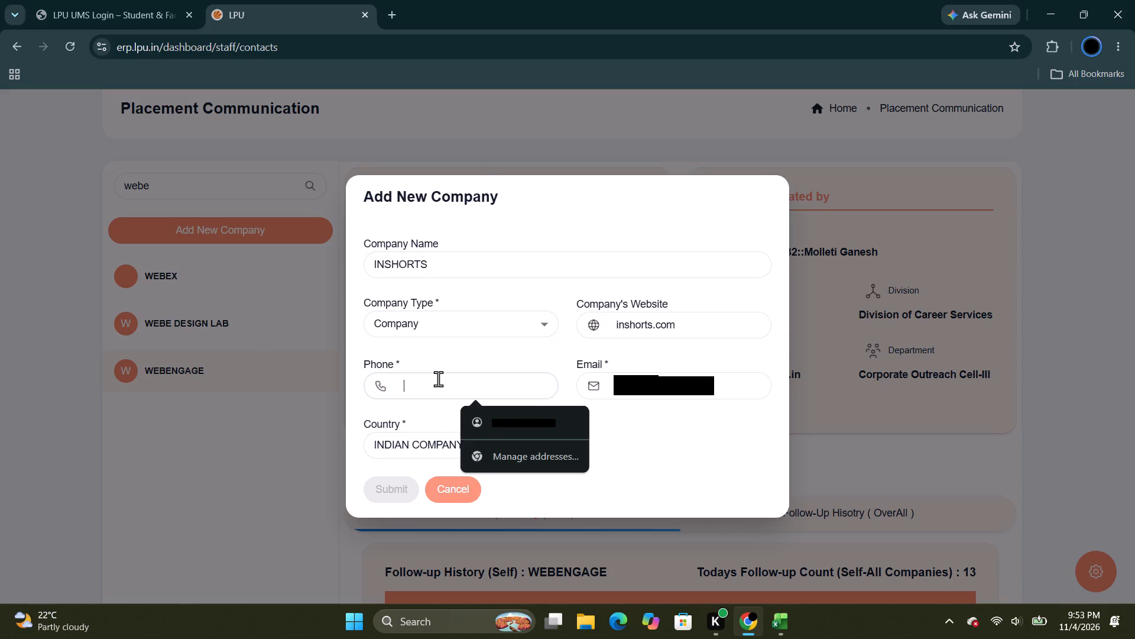
{"action": "type", "text": "00"}
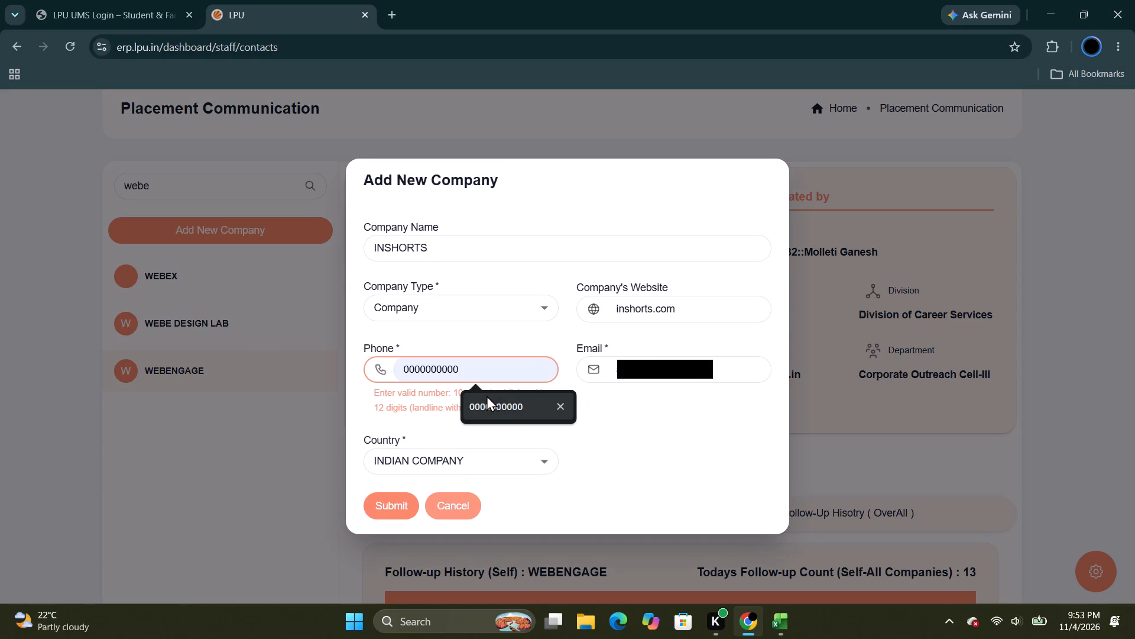
{"action": "left_click", "coordinate": [492, 404]}
{"action": "left_click", "coordinate": [395, 492]}
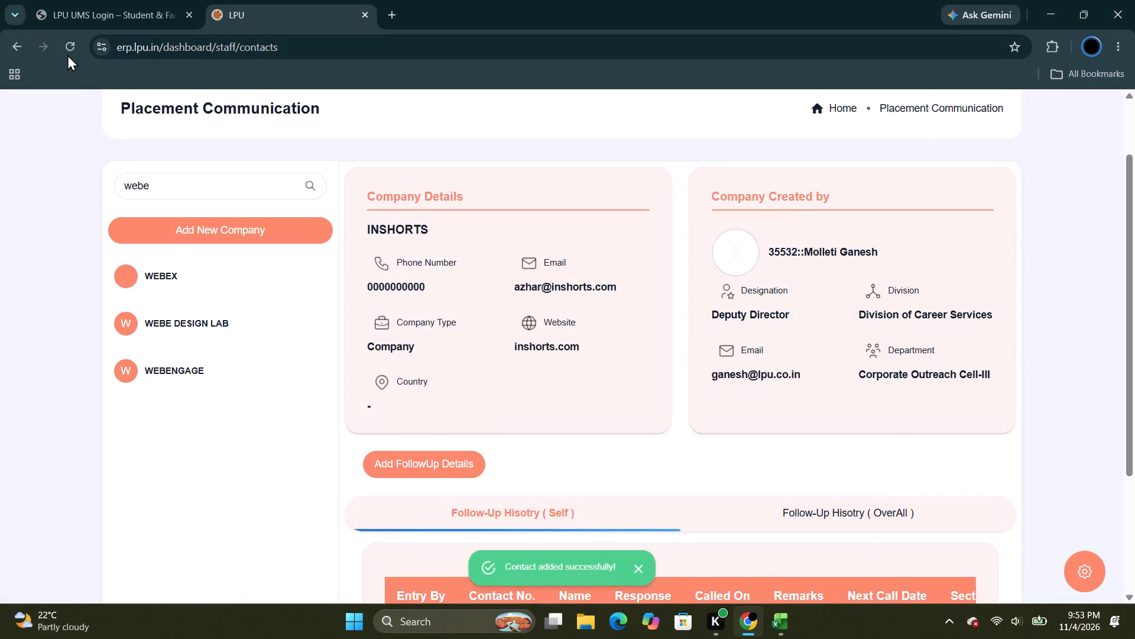
Reload the contacts page, search the companies for "insho" and open the INSHORTS record.
{"action": "left_click", "coordinate": [66, 46]}
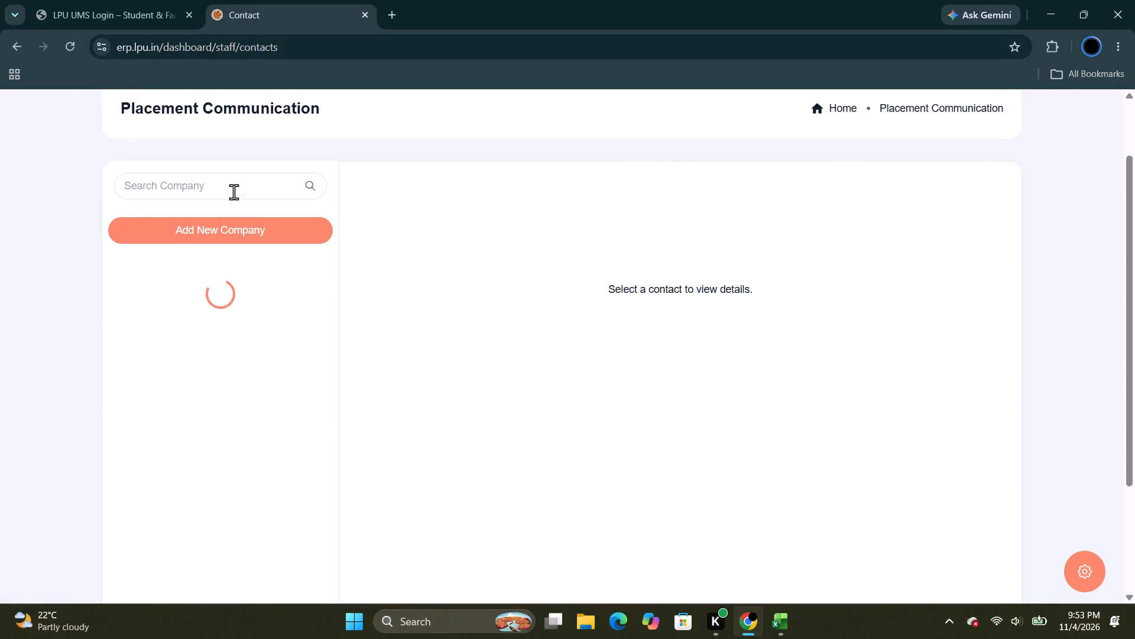
{"action": "left_click", "coordinate": [234, 187]}
{"action": "type", "text": "inshots"}
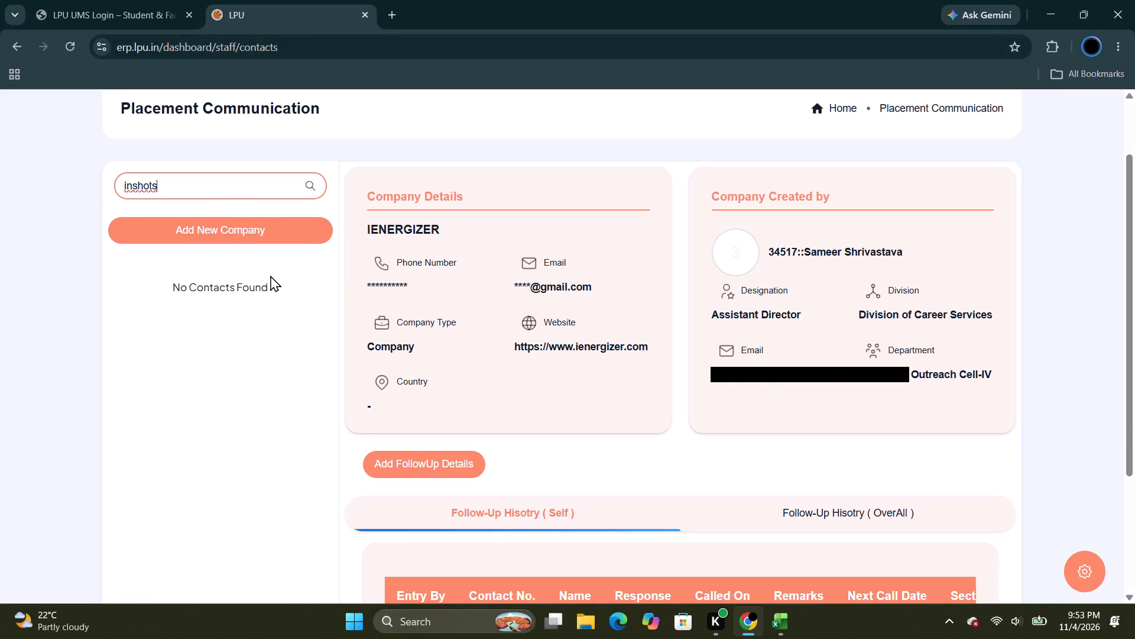
{"action": "key", "text": "alt+Tab"}
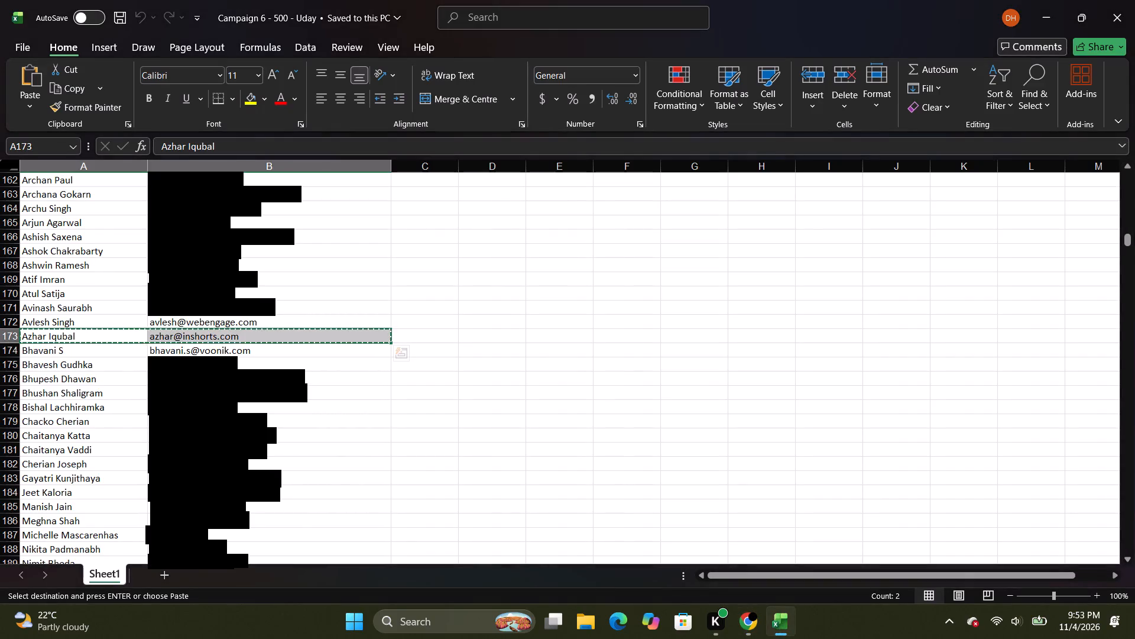
{"action": "key", "text": "alt+Tab"}
{"action": "key", "text": "BackSpace"}
{"action": "key", "text": "BackSpace"}
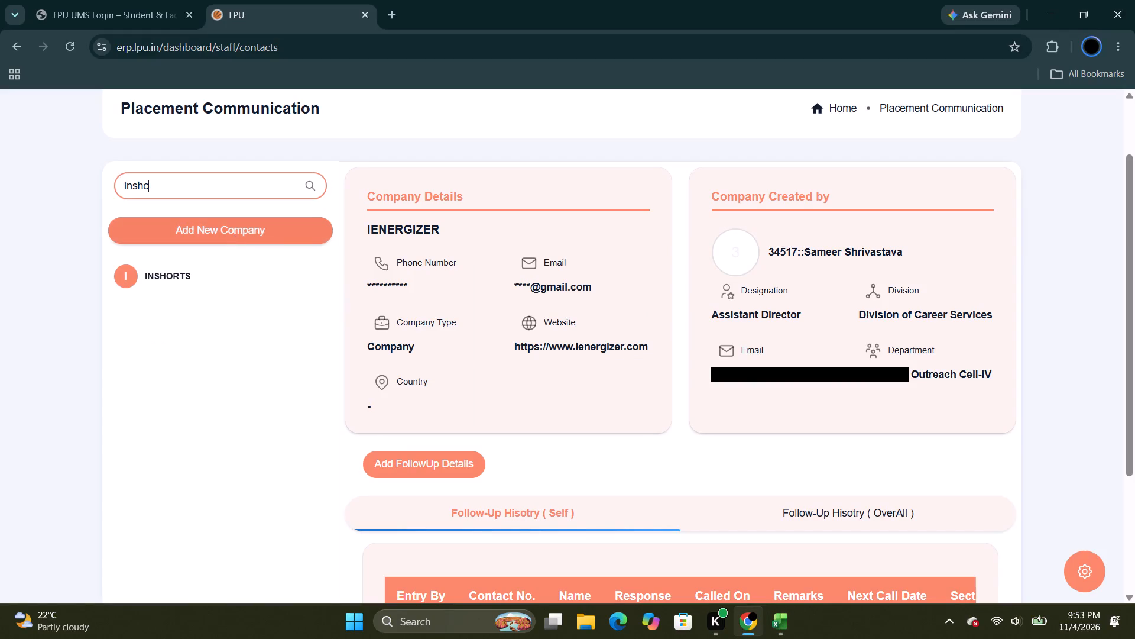
{"action": "left_click", "coordinate": [206, 269]}
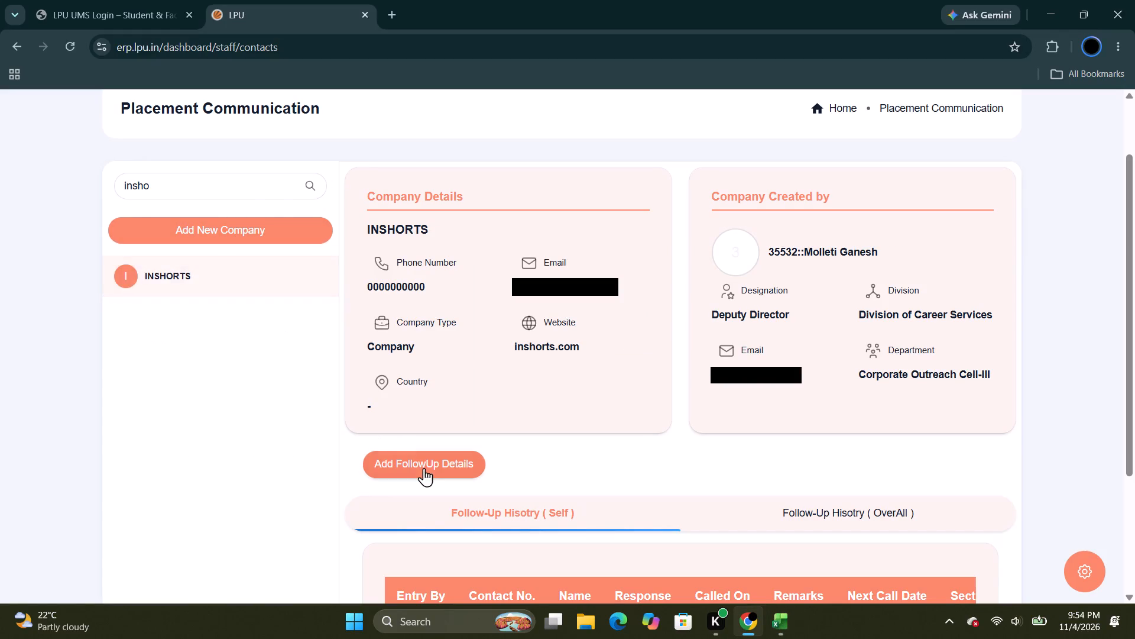
Start a follow-up for INSHORTS with Email as communication type, entering the row 173 contact's name and email address.
{"action": "left_click", "coordinate": [424, 468]}
{"action": "left_click", "coordinate": [288, 217]}
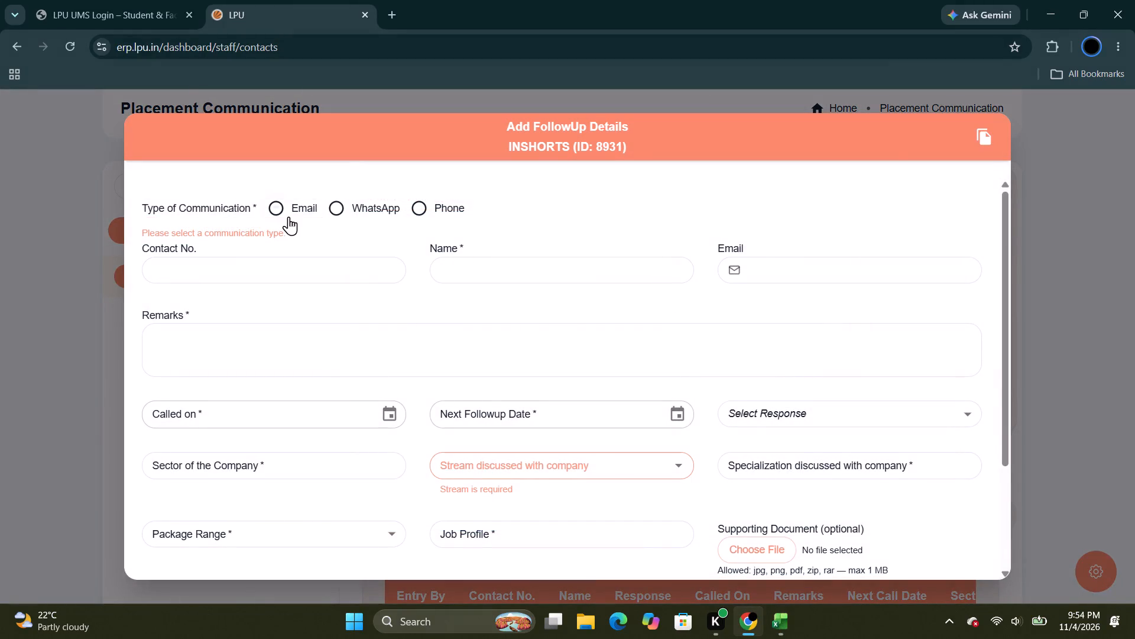
{"action": "left_click", "coordinate": [498, 264]}
{"action": "key", "text": "ctrl+v"}
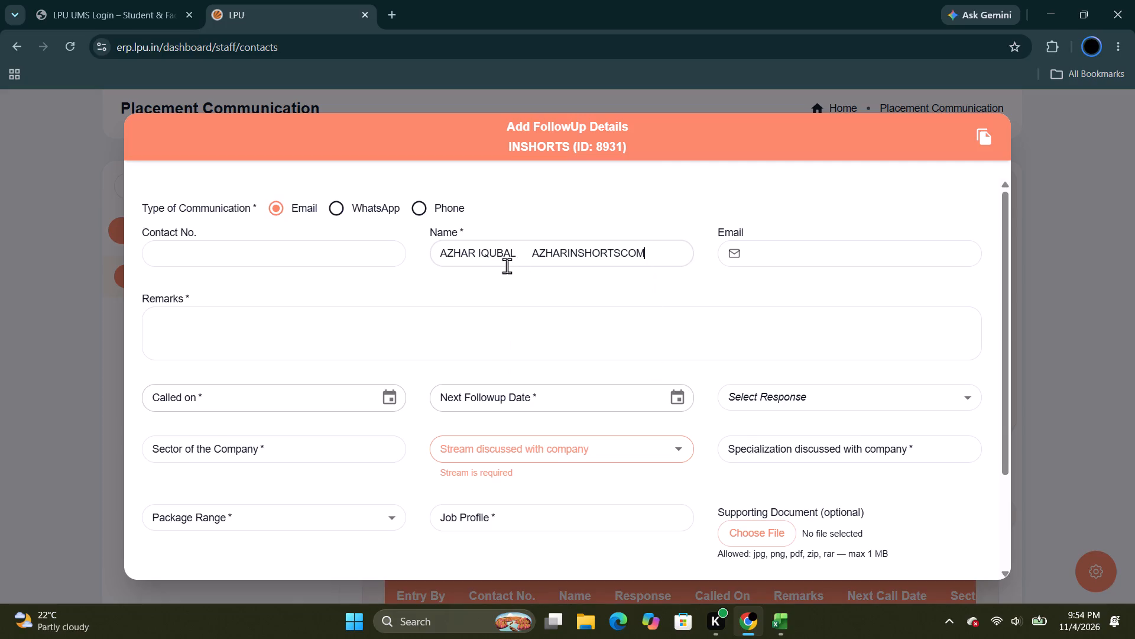
{"action": "left_click_drag", "start_coordinate": [532, 252], "coordinate": [706, 265]}
{"action": "key", "text": "BackSpace"}
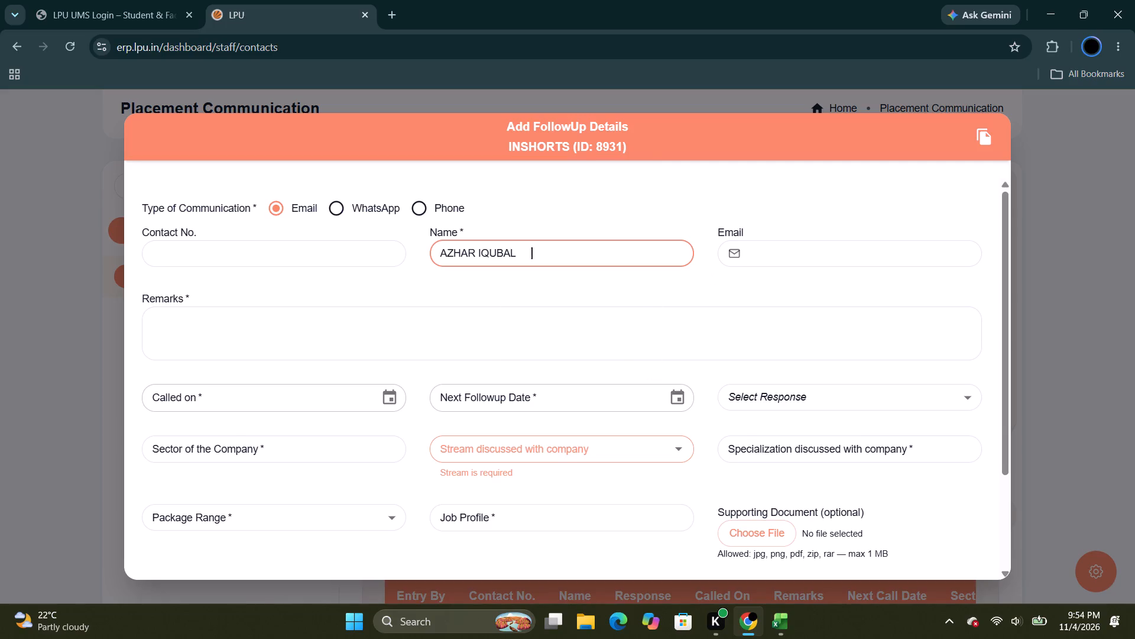
{"action": "key", "text": "BackSpace"}
{"action": "left_click", "coordinate": [829, 261]}
{"action": "key", "text": "ctrl+v"}
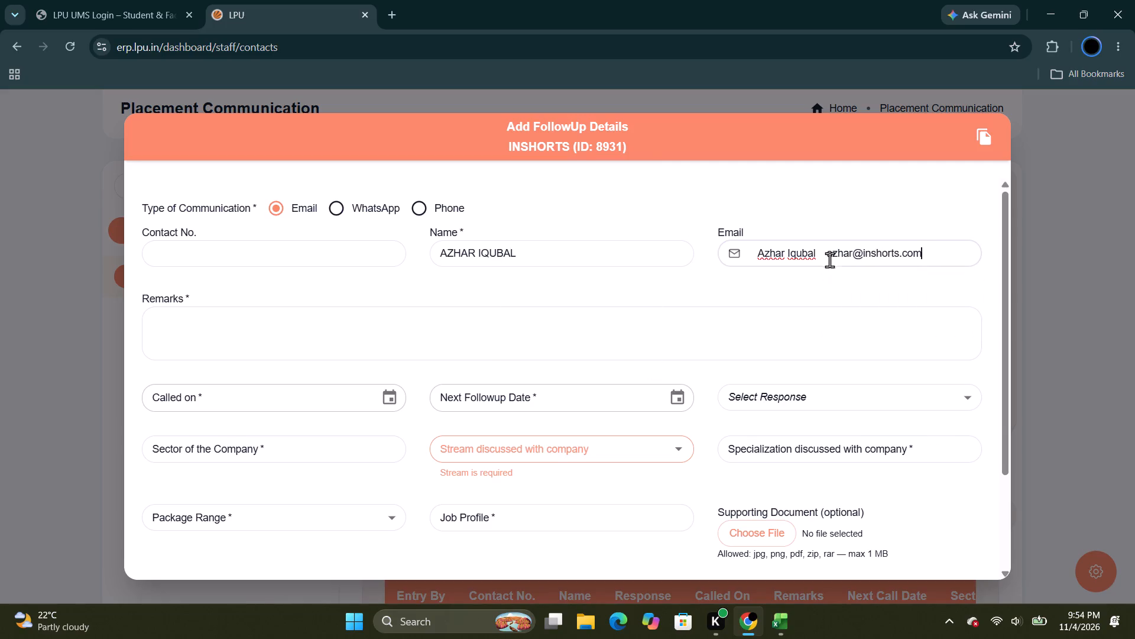
{"action": "left_click_drag", "start_coordinate": [827, 255], "coordinate": [620, 254]}
{"action": "key", "text": "BackSpace"}
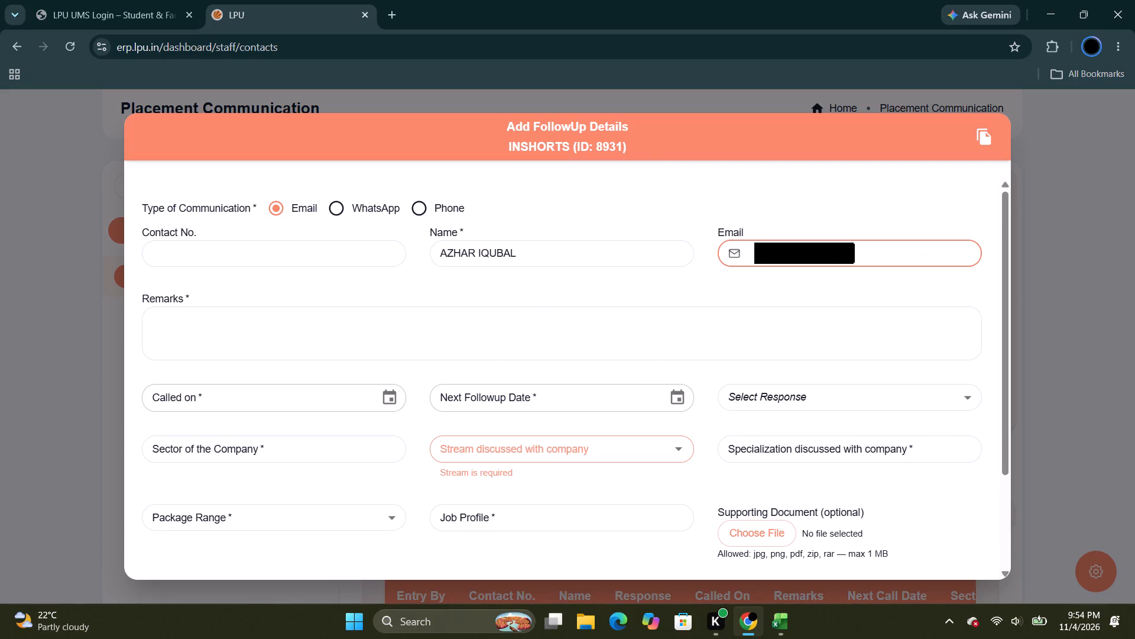
Enter the remark EMAIL HAS BEEN SENT, with called-on date 31/10/2026 and next follow-up date 06/11/2026.
{"action": "left_click", "coordinate": [521, 324]}
{"action": "type", "text": "email has been sen"}
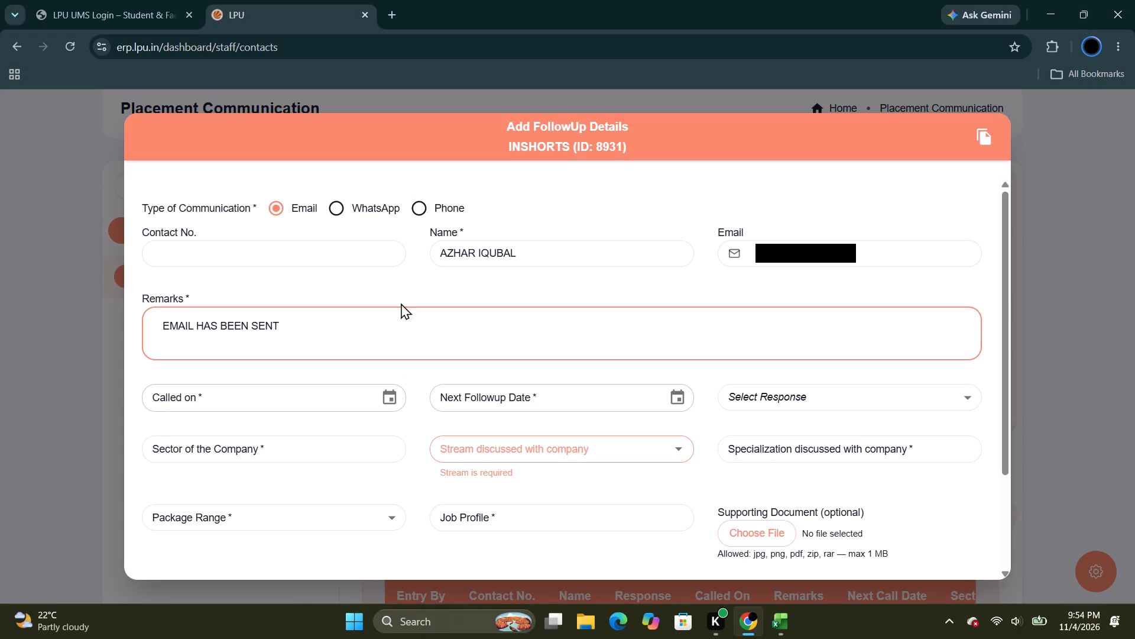
{"action": "left_click", "coordinate": [393, 401]}
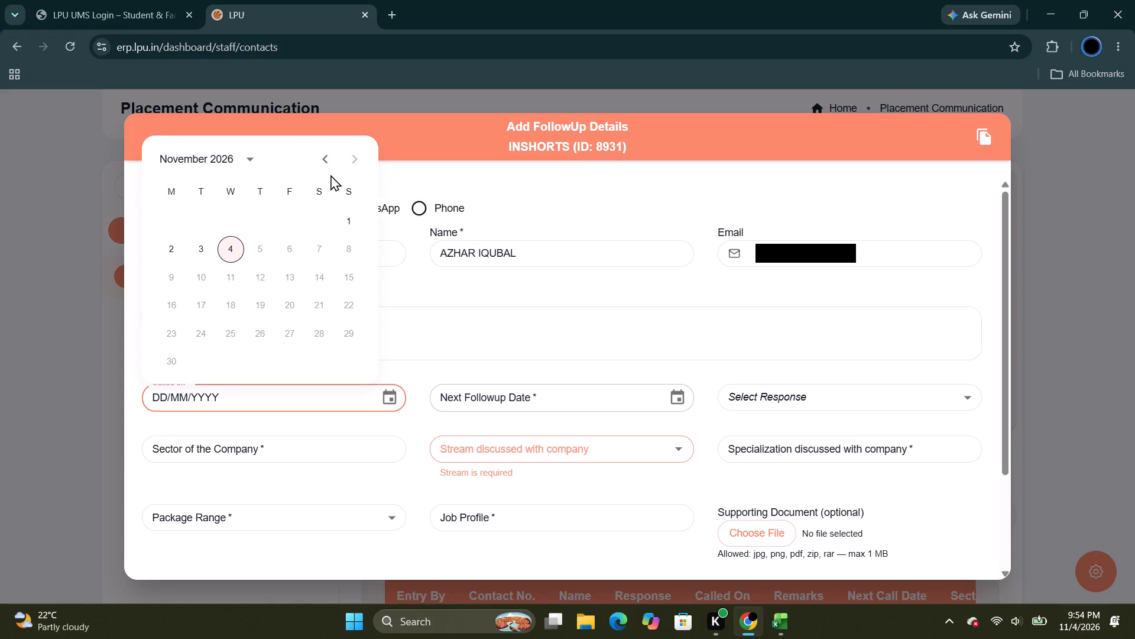
{"action": "left_click", "coordinate": [330, 170]}
{"action": "left_click", "coordinate": [324, 335]}
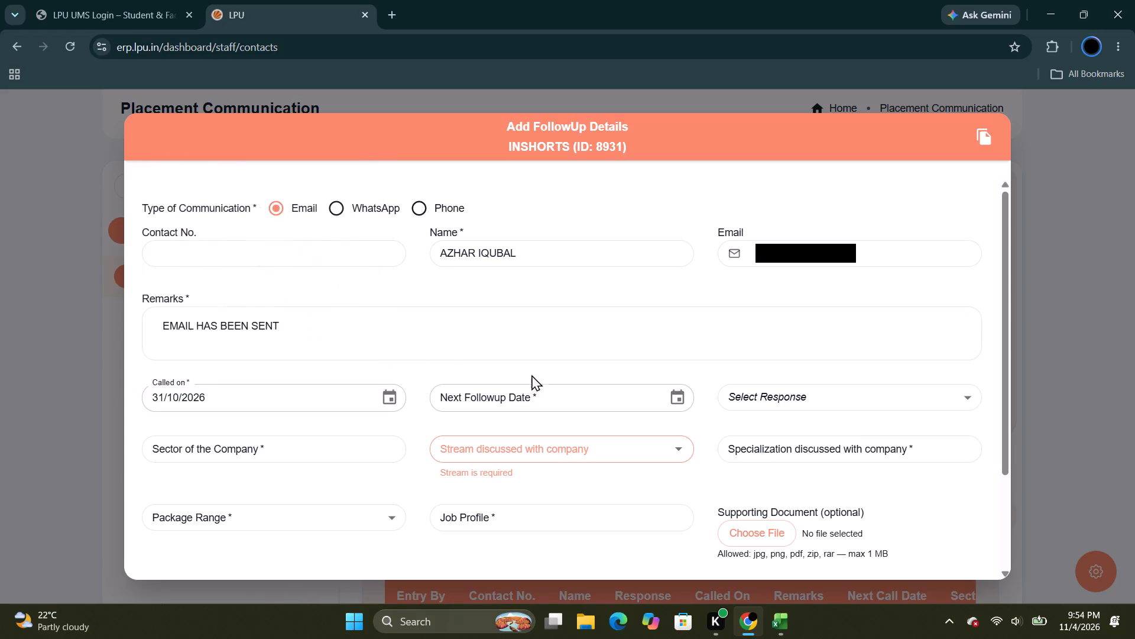
{"action": "left_click", "coordinate": [677, 401]}
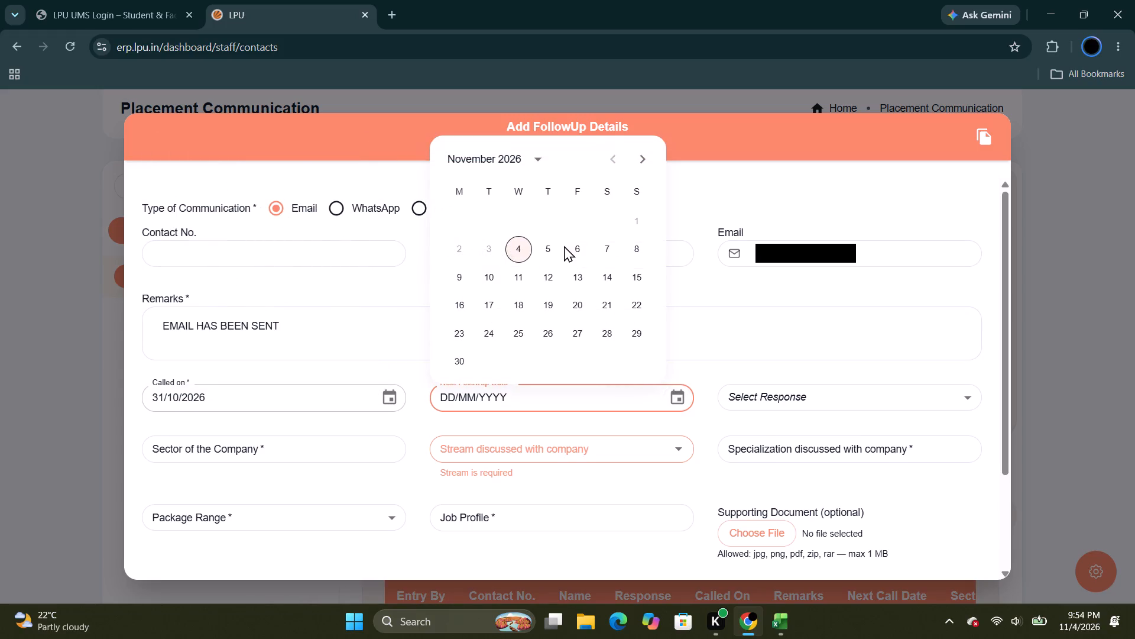
{"action": "left_click", "coordinate": [564, 246]}
{"action": "left_click", "coordinate": [575, 247]}
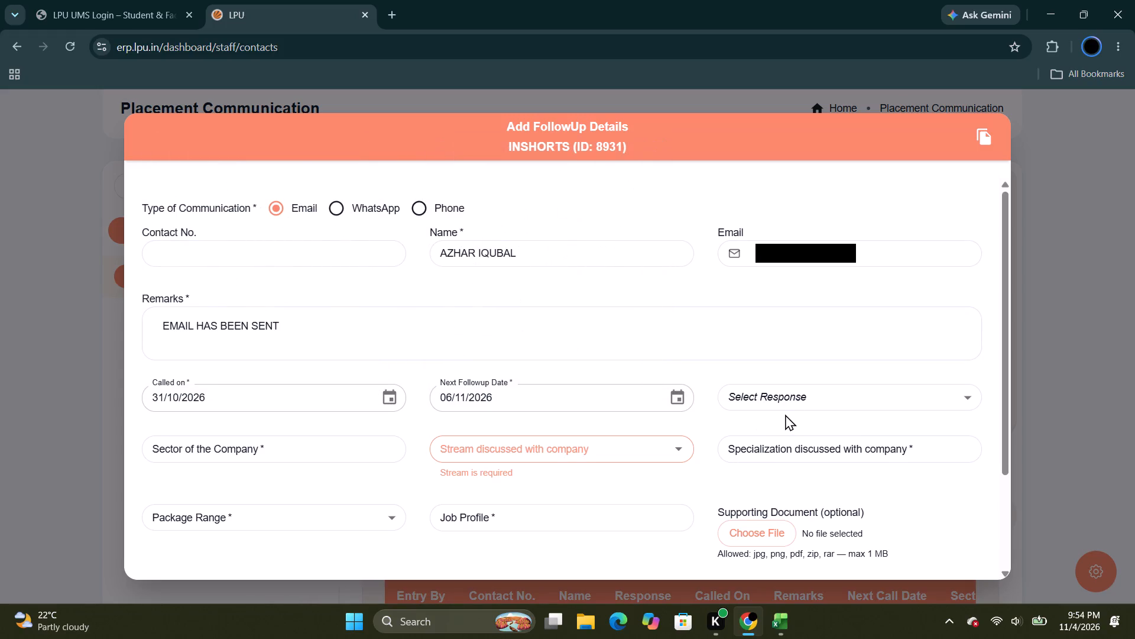
Set the response to Cold and the company sector to IT AND DIGITAL SERVICES.
{"action": "left_click_drag", "start_coordinate": [788, 396], "coordinate": [777, 464]}
{"action": "left_click", "coordinate": [777, 464]}
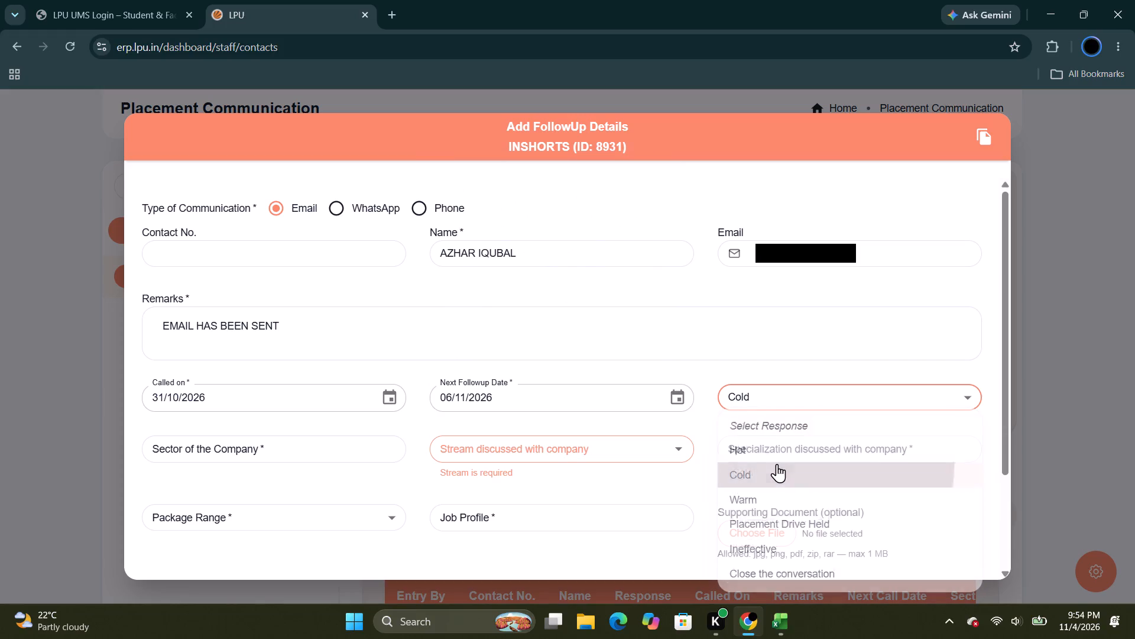
{"action": "left_click", "coordinate": [316, 434]}
{"action": "left_click", "coordinate": [311, 443]}
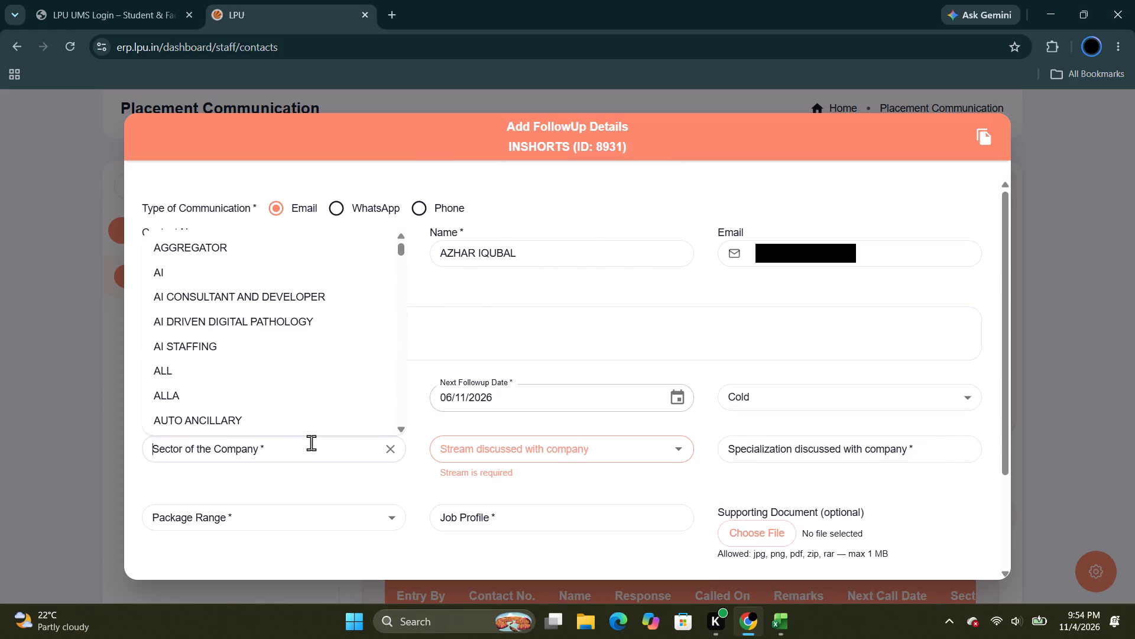
{"action": "type", "text": "it"}
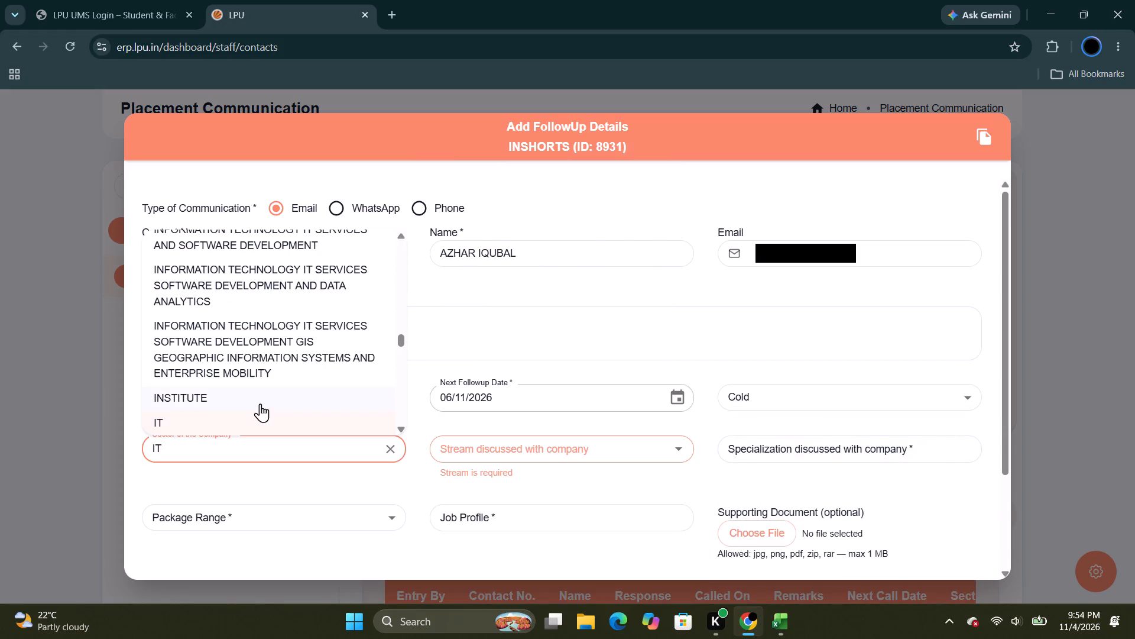
{"action": "scroll", "coordinate": [260, 404], "scroll_direction": "down", "scroll_amount": 2}
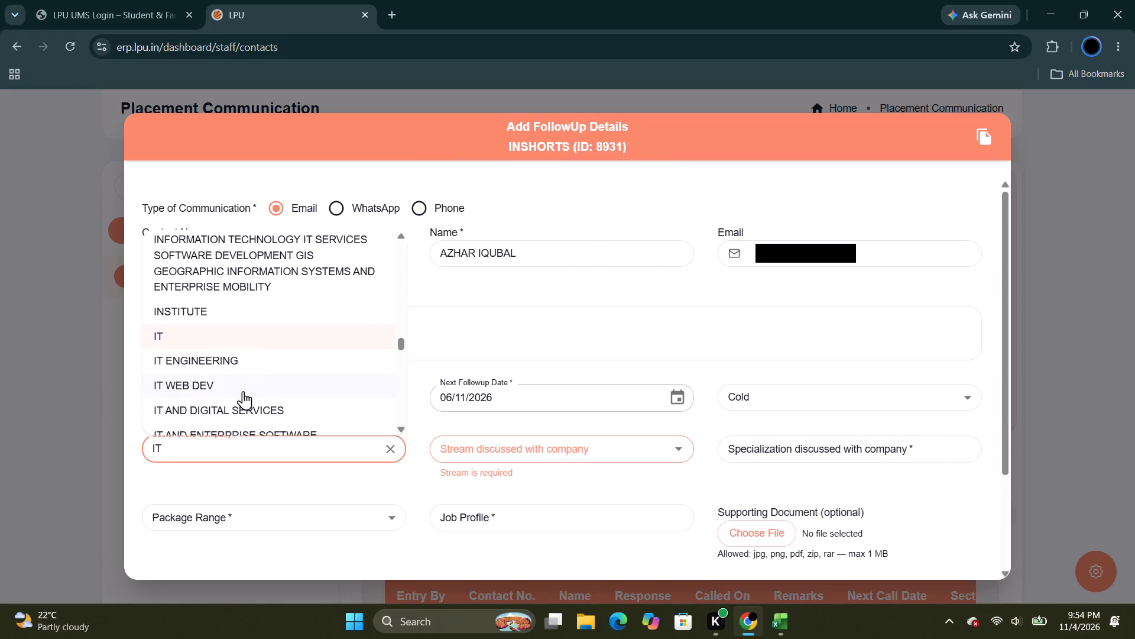
{"action": "left_click", "coordinate": [240, 411]}
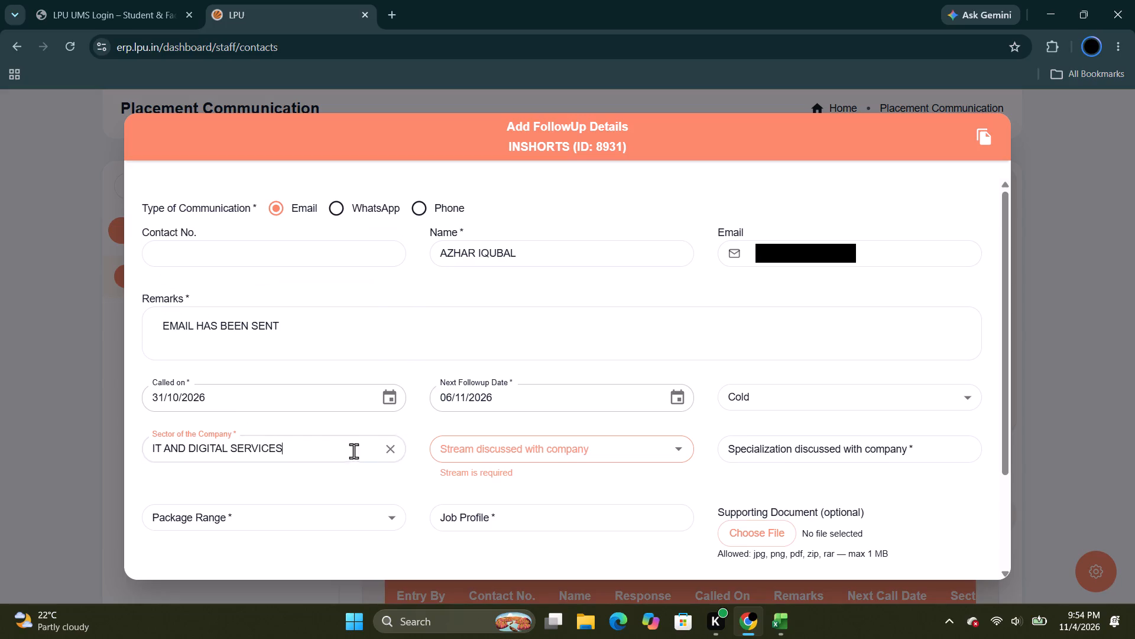
Set the stream discussed to CSE/IT and the specialization discussed to ALL CSE.
{"action": "left_click", "coordinate": [479, 448]}
{"action": "type", "text": "it"}
{"action": "left_click", "coordinate": [466, 499]}
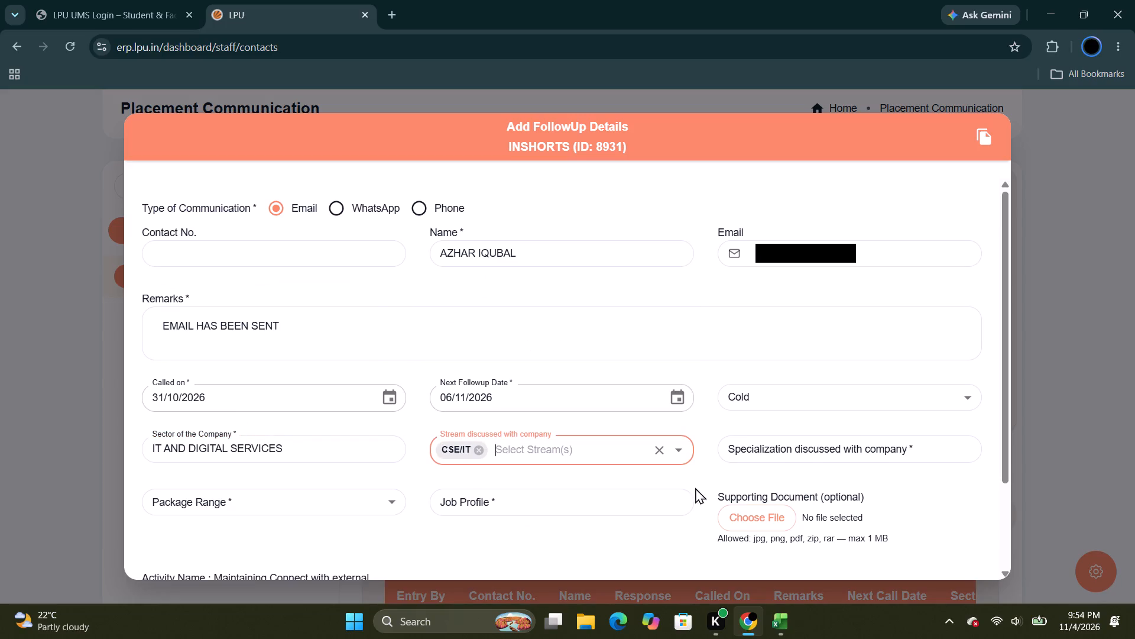
{"action": "left_click", "coordinate": [814, 453]}
{"action": "type", "text": "all"}
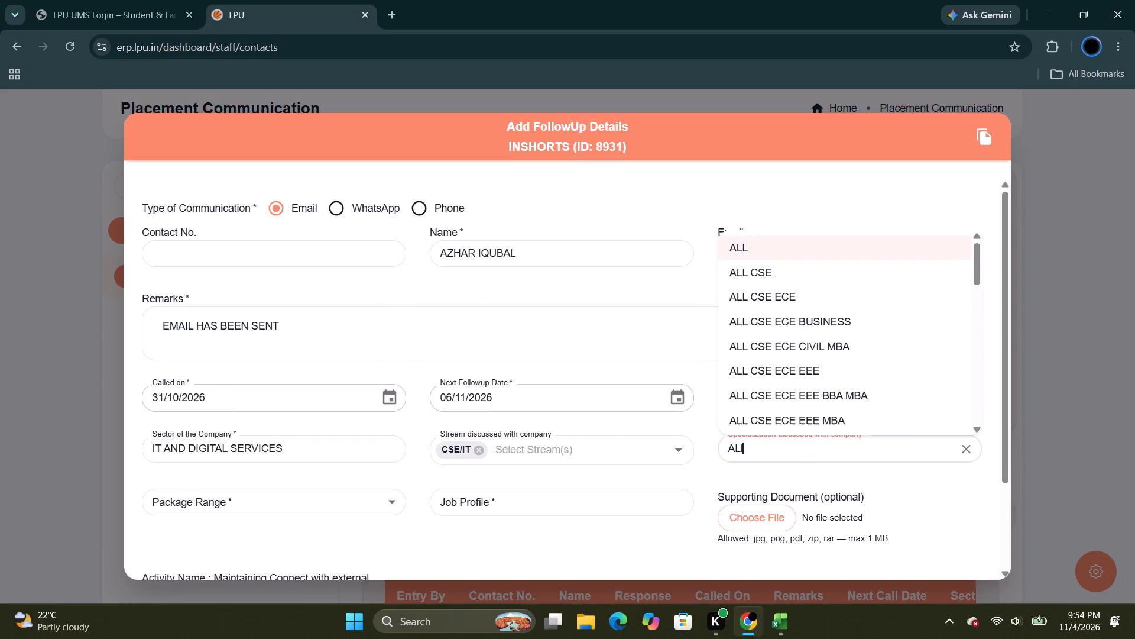
{"action": "left_click", "coordinate": [786, 269]}
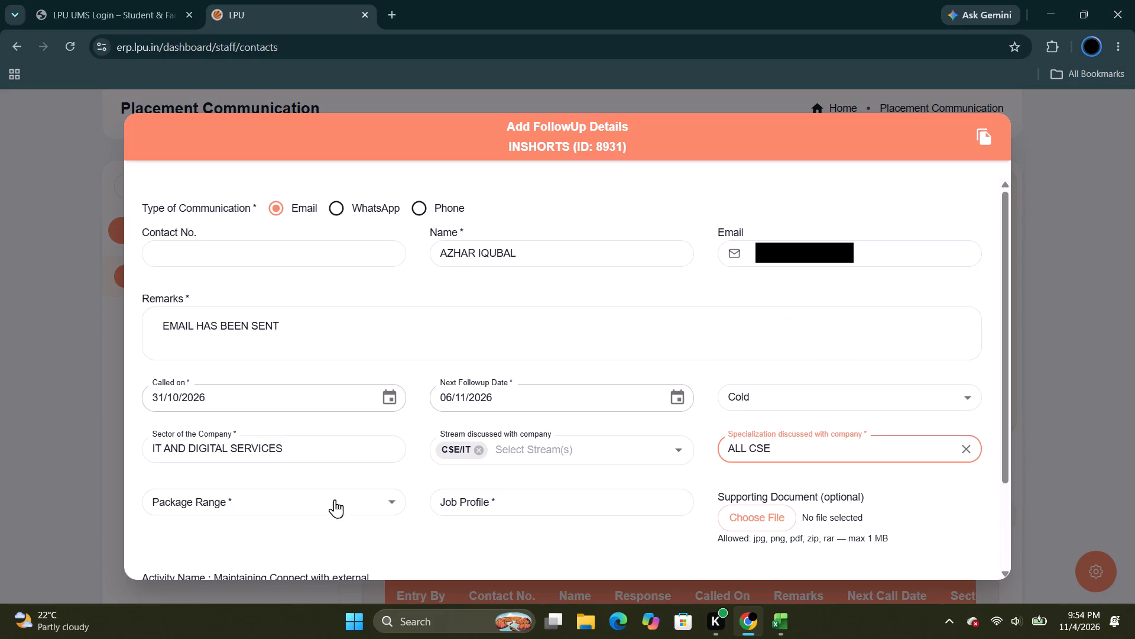
Set the package range to 07-08 Lakh and the job profile to ASSOCIATE in the INSHORTS follow-up.
{"action": "left_click", "coordinate": [325, 502]}
{"action": "left_click", "coordinate": [237, 390]}
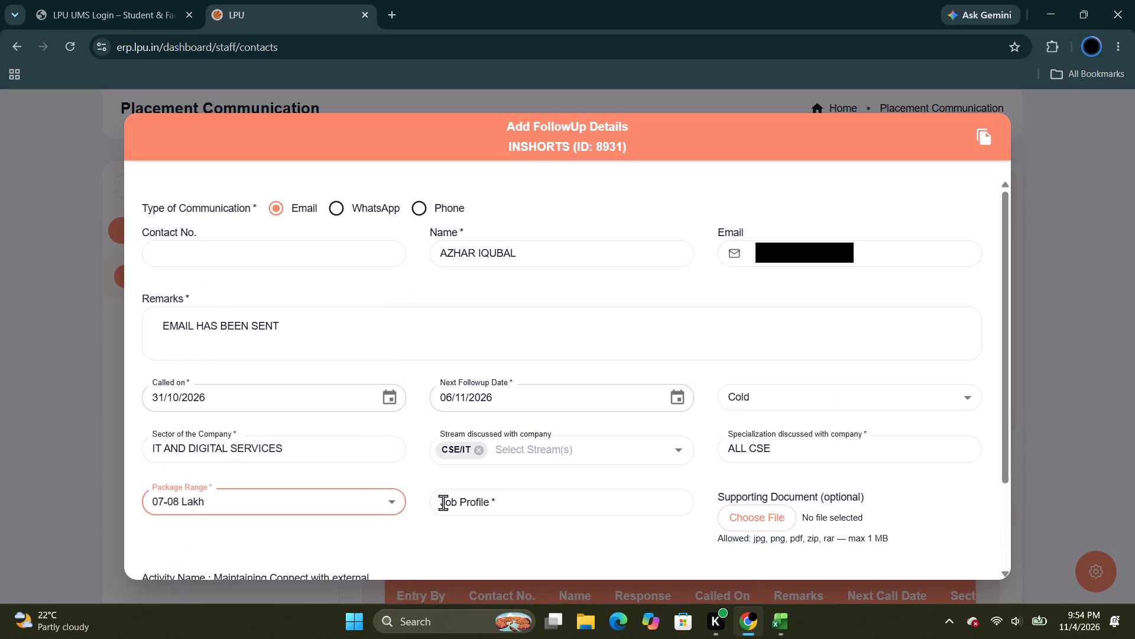
{"action": "left_click", "coordinate": [494, 501]}
{"action": "scroll", "coordinate": [538, 404], "scroll_direction": "down", "scroll_amount": 1}
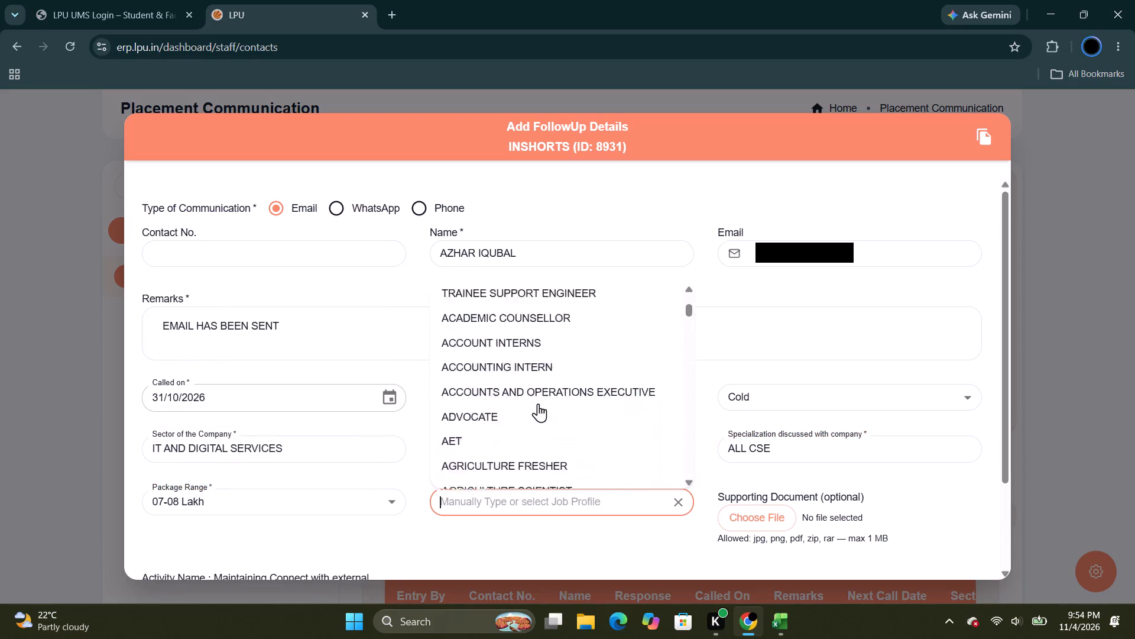
{"action": "scroll", "coordinate": [538, 404], "scroll_direction": "down", "scroll_amount": 1}
{"action": "scroll", "coordinate": [538, 404], "scroll_direction": "up", "scroll_amount": 1}
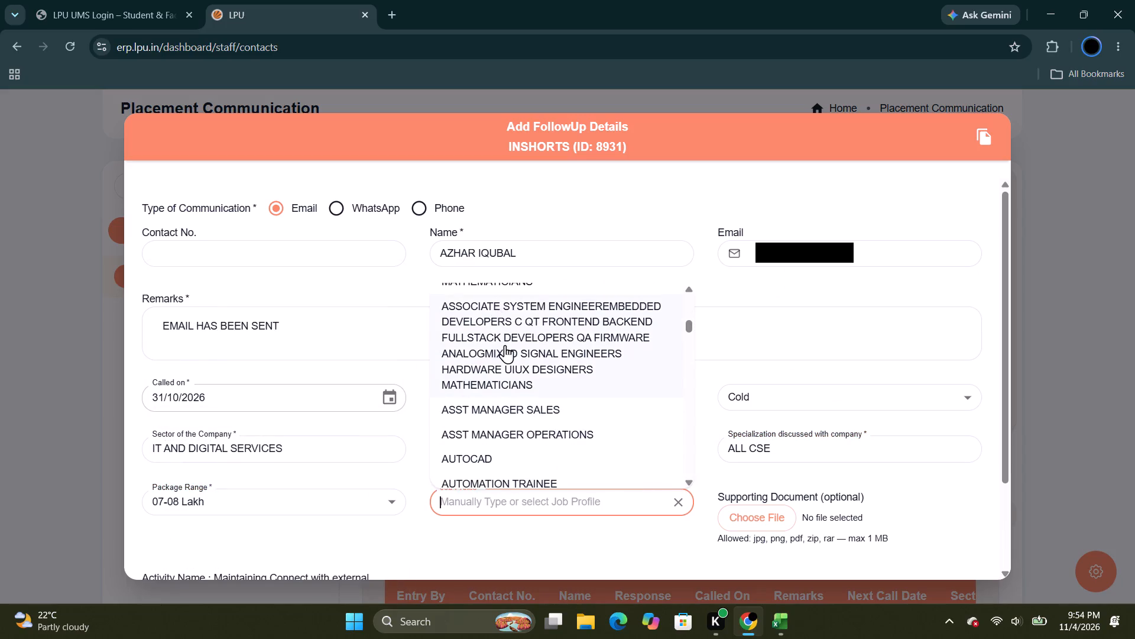
{"action": "scroll", "coordinate": [505, 345], "scroll_direction": "up", "scroll_amount": 3}
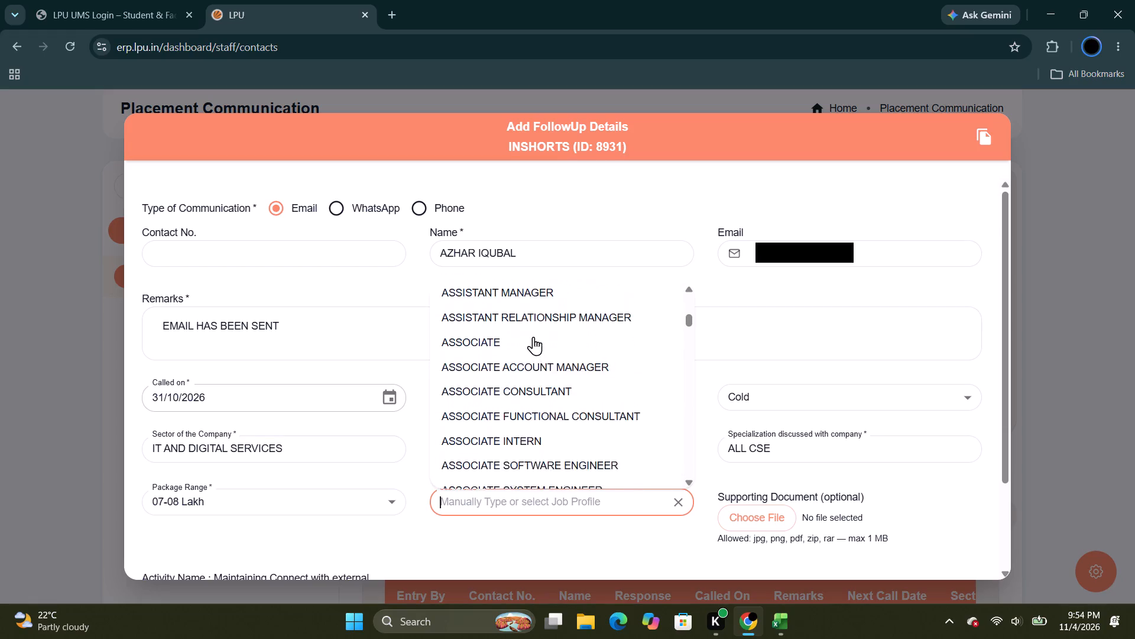
{"action": "scroll", "coordinate": [533, 337], "scroll_direction": "up", "scroll_amount": 1}
{"action": "left_click", "coordinate": [479, 356]}
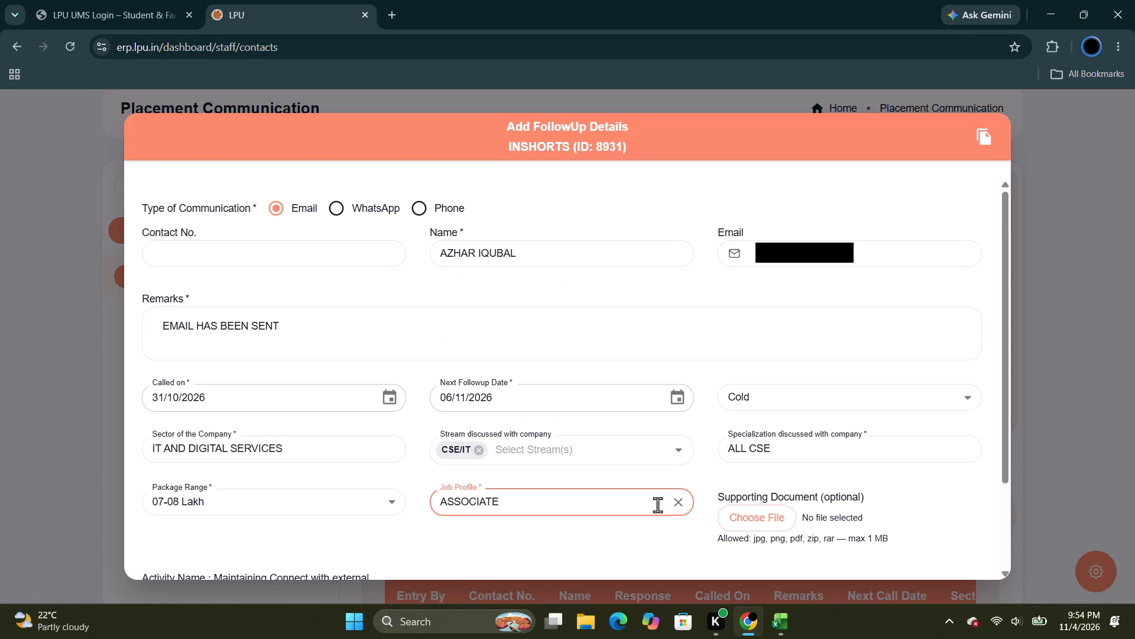
Choose Sending Invitation Letters /Greetings as the DPR action and submit the INSHORTS follow-up.
{"action": "scroll", "coordinate": [625, 433], "scroll_direction": "down", "scroll_amount": 6}
{"action": "left_click", "coordinate": [332, 506]}
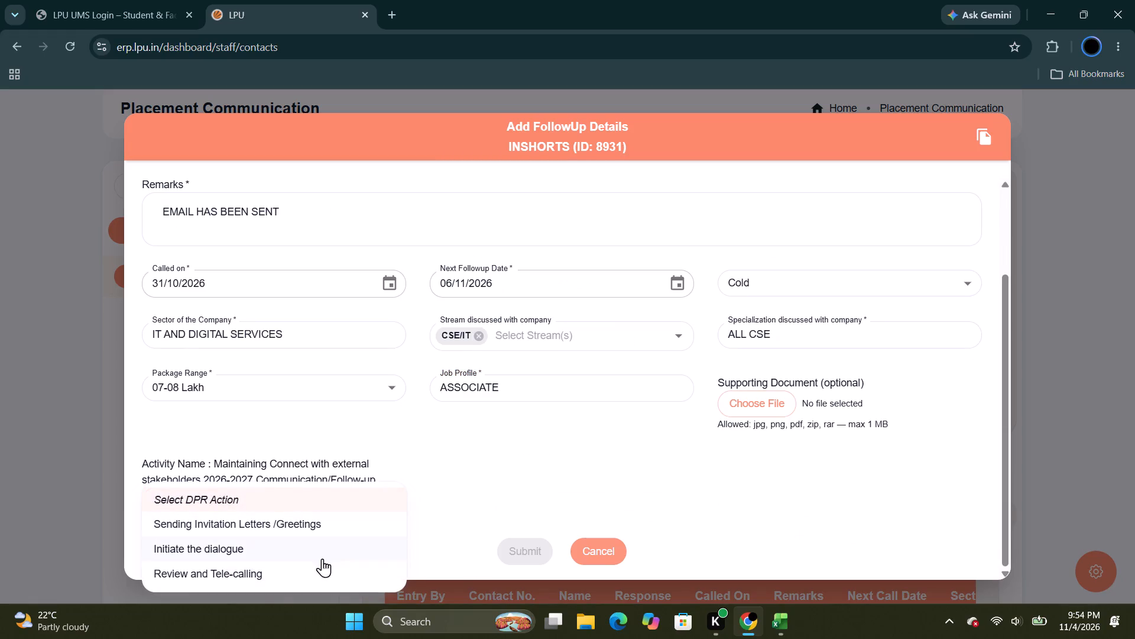
{"action": "left_click", "coordinate": [274, 532]}
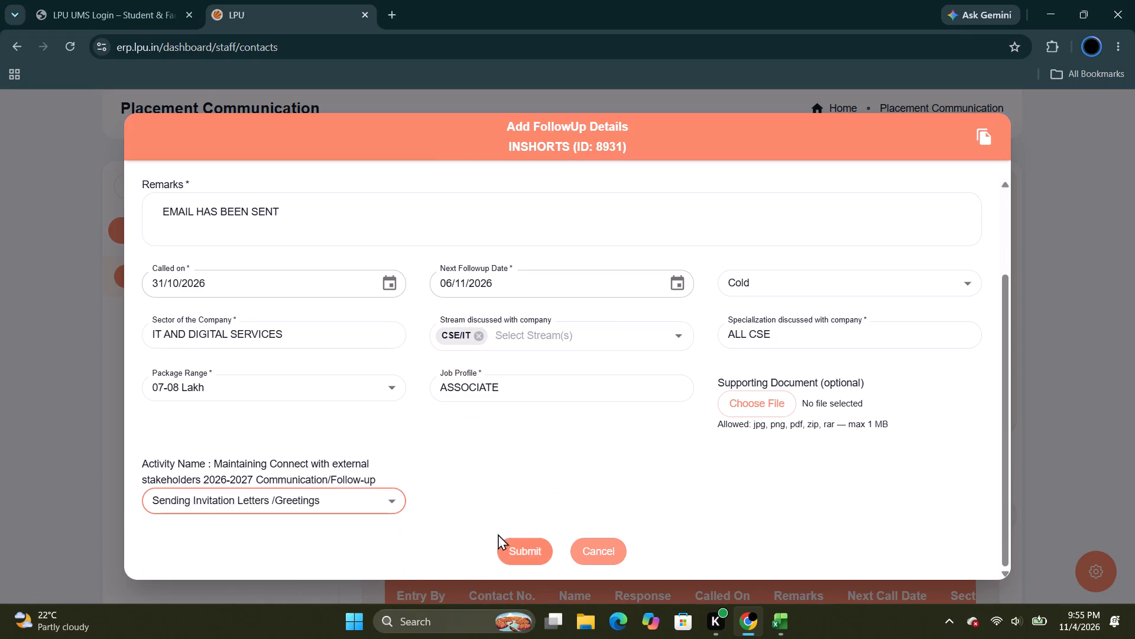
{"action": "left_click", "coordinate": [515, 534]}
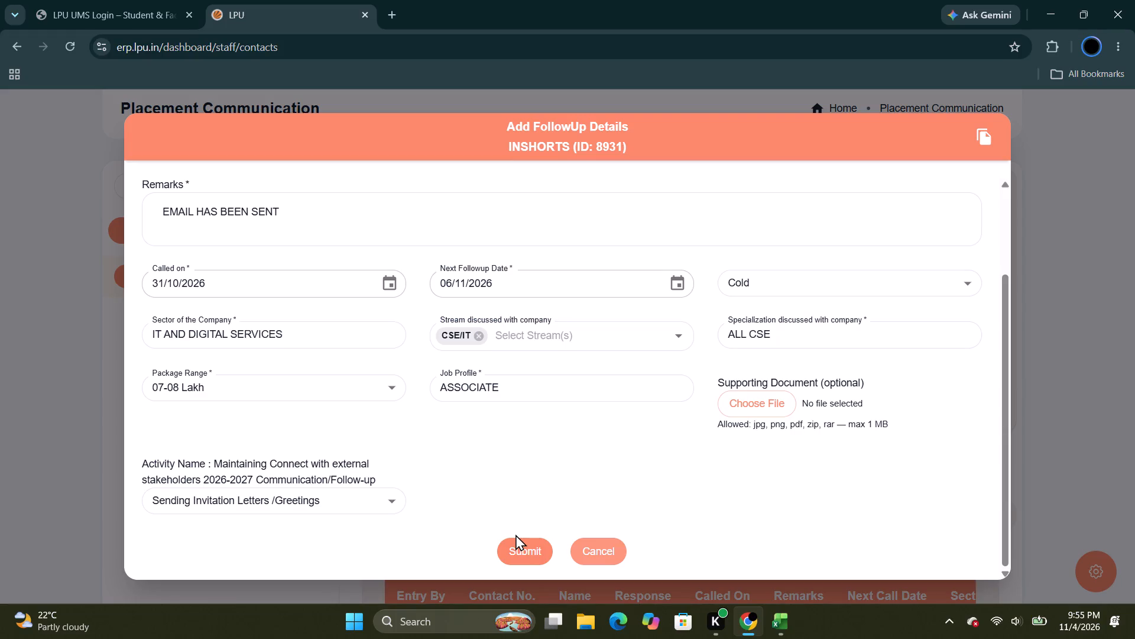
{"action": "left_click", "coordinate": [522, 544]}
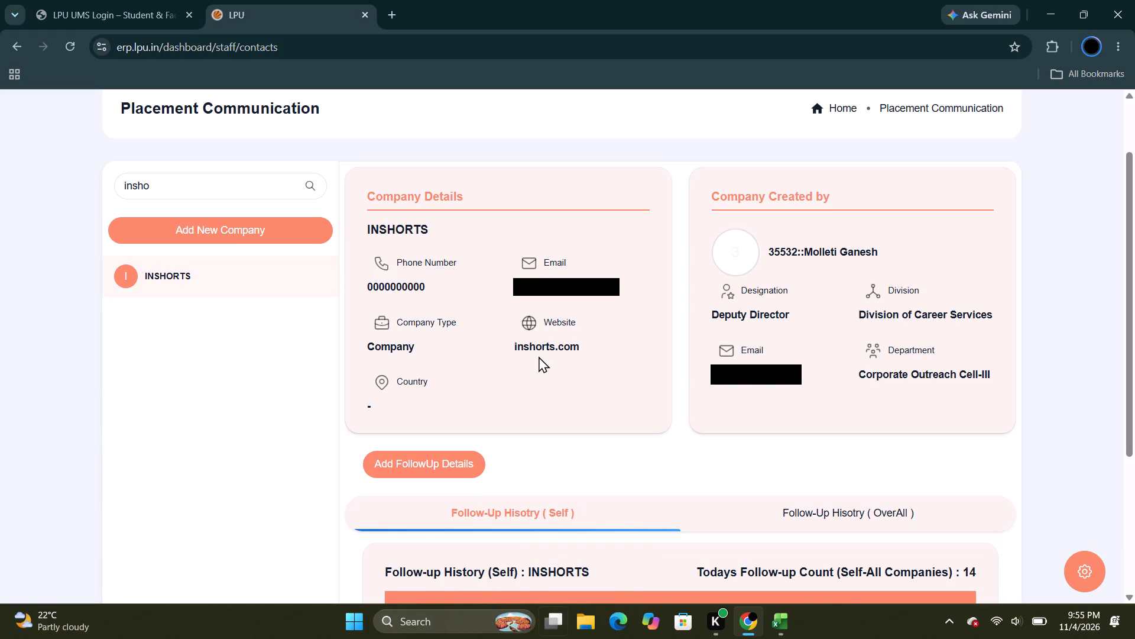
Copy the row 174 contact from the Excel workbook and enter only its email address in a new company record in Chrome.
{"action": "key", "text": "alt+Tab"}
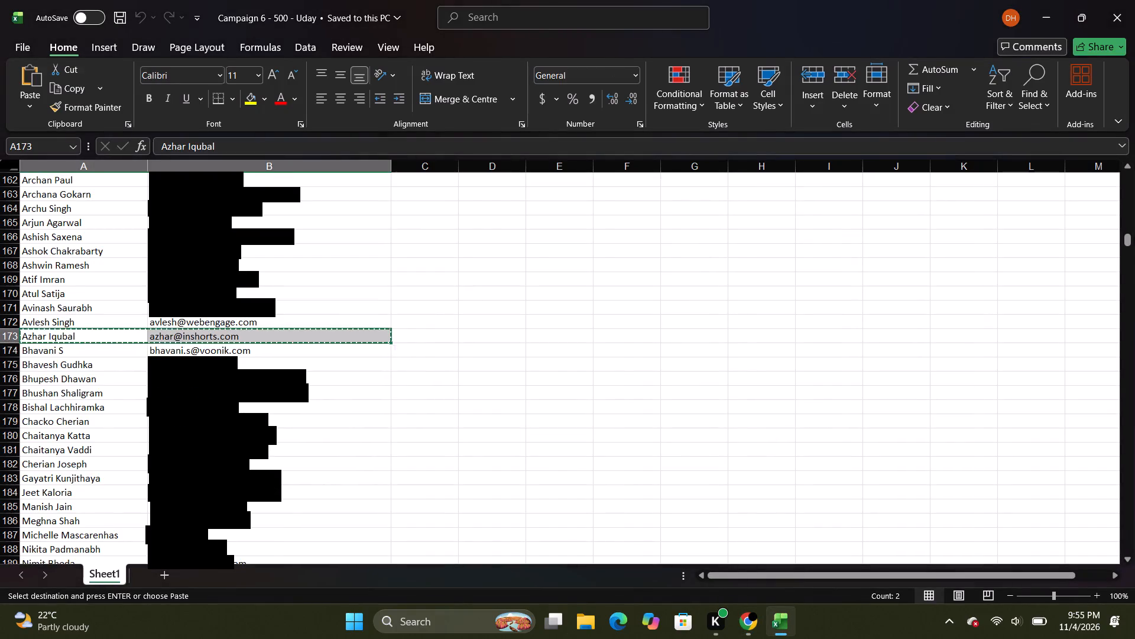
{"action": "left_click", "coordinate": [110, 353]}
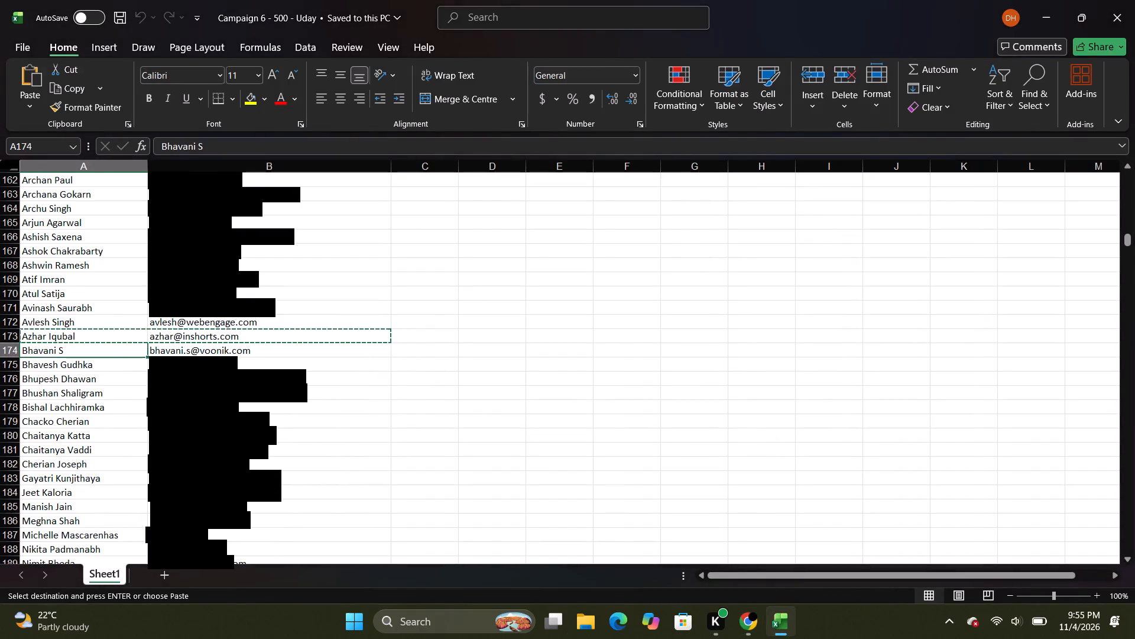
{"action": "key", "text": "shift+Right"}
{"action": "key", "text": "ctrl+c"}
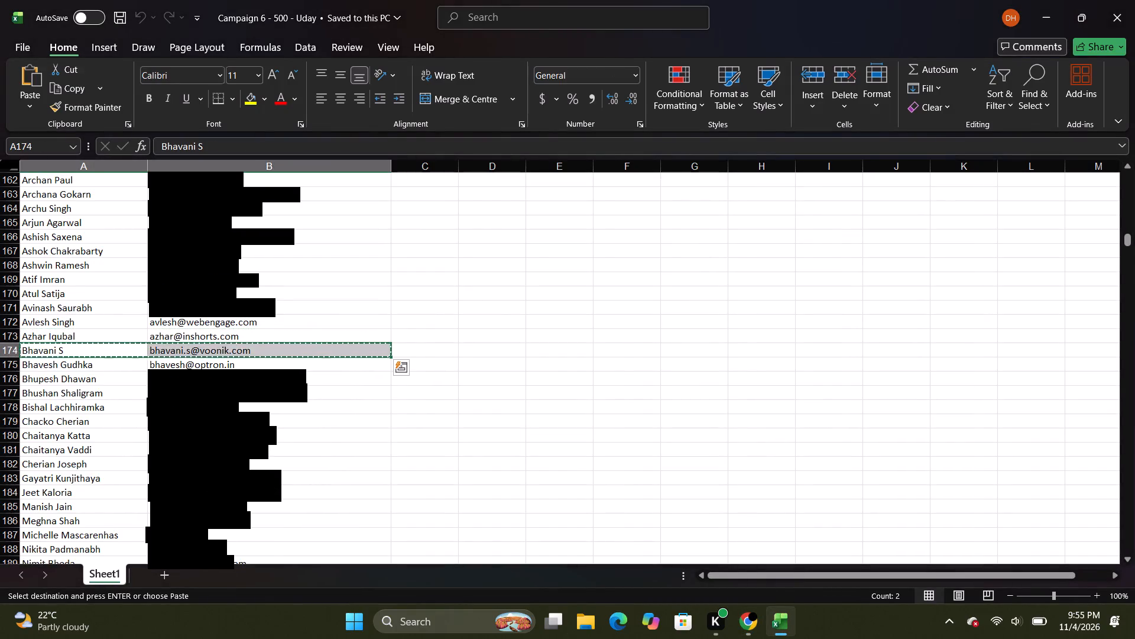
{"action": "key", "text": "alt+Tab"}
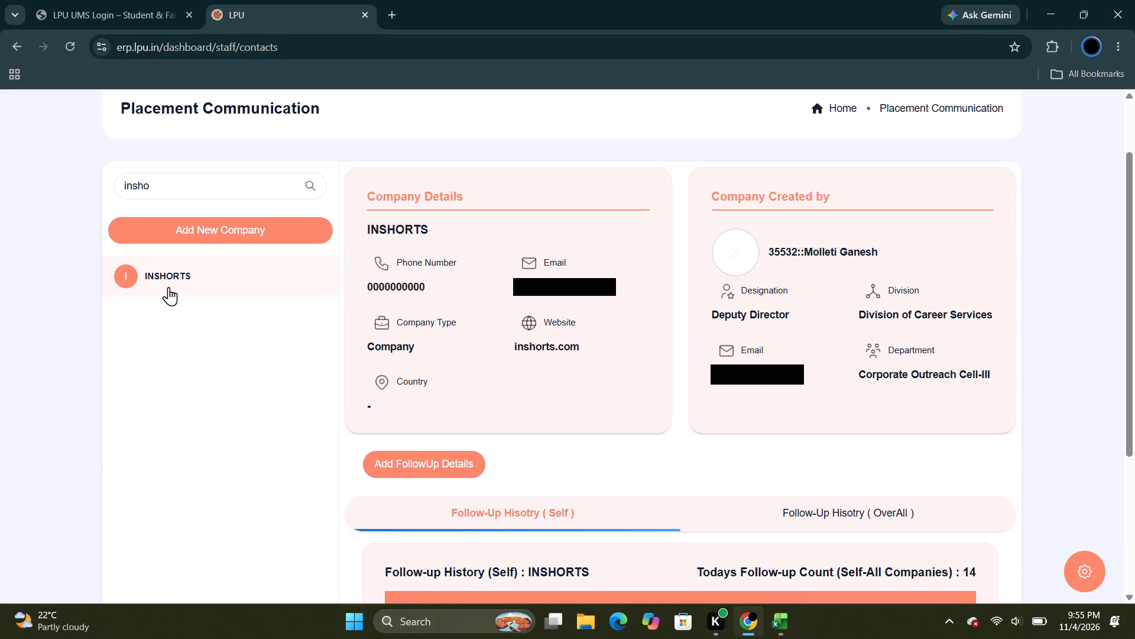
{"action": "left_click", "coordinate": [202, 240]}
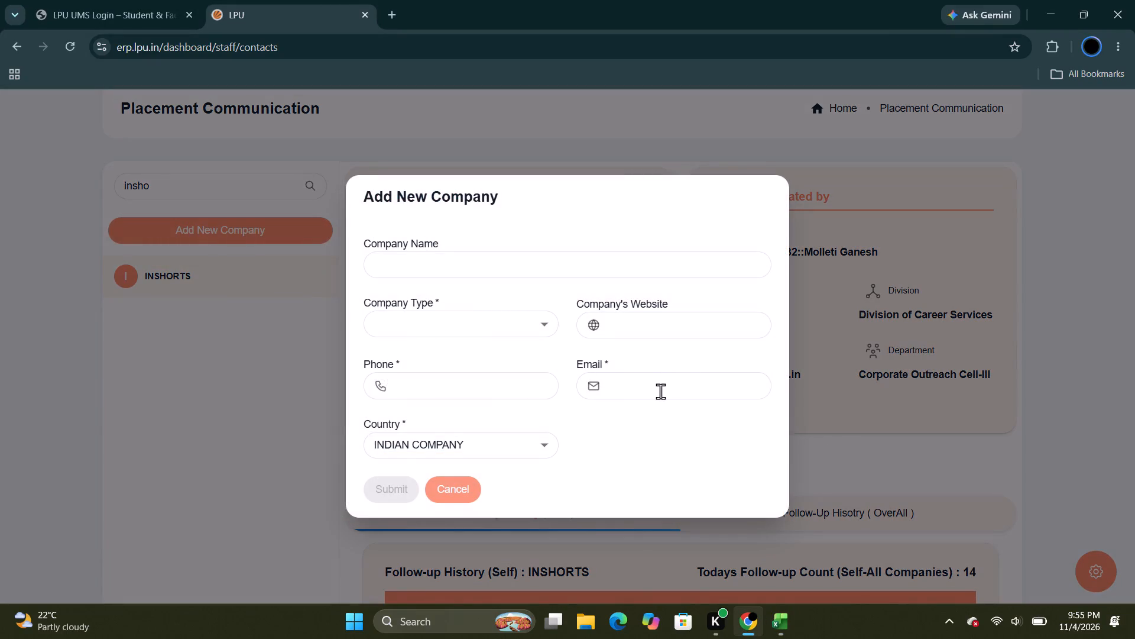
{"action": "left_click", "coordinate": [660, 391]}
{"action": "key", "text": "ctrl+v"}
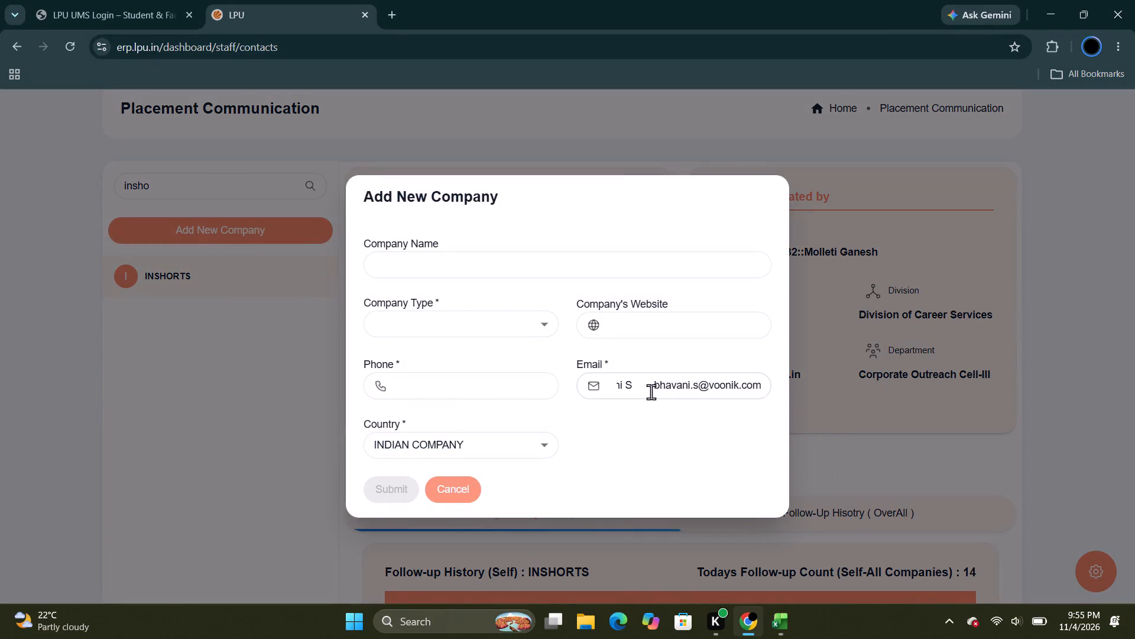
{"action": "left_click_drag", "start_coordinate": [649, 390], "coordinate": [459, 405]}
{"action": "key", "text": "BackSpace"}
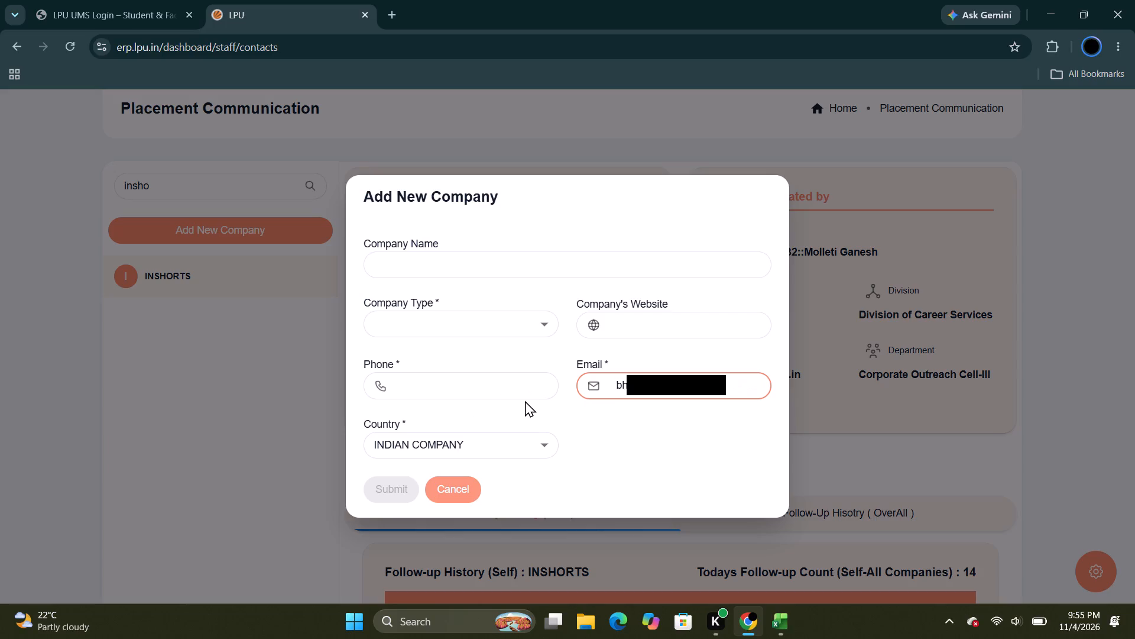
Enter voonik.com as the new company's website and VOONIK as its name, trimming the pasted contact details.
{"action": "left_click", "coordinate": [635, 317]}
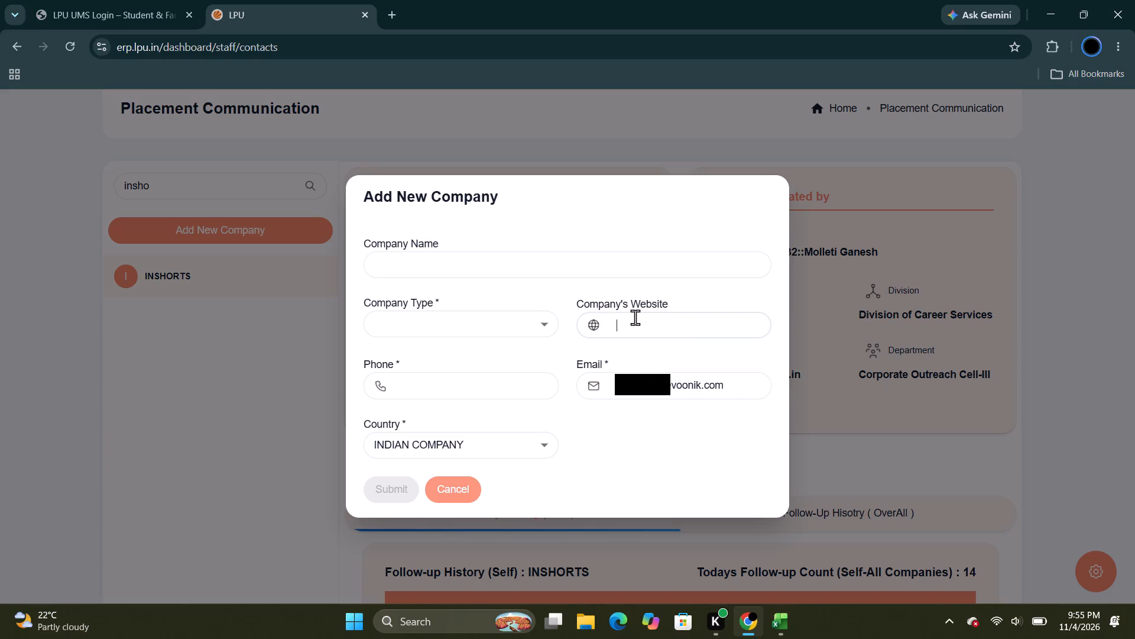
{"action": "key", "text": "ctrl+v"}
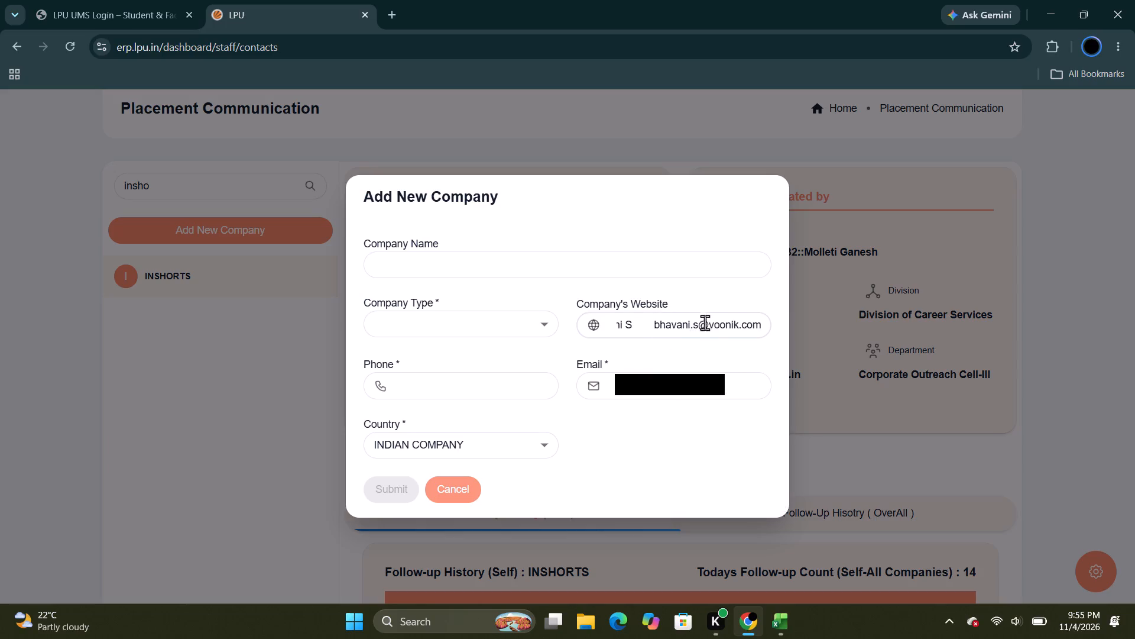
{"action": "left_click_drag", "start_coordinate": [708, 325], "coordinate": [421, 362]}
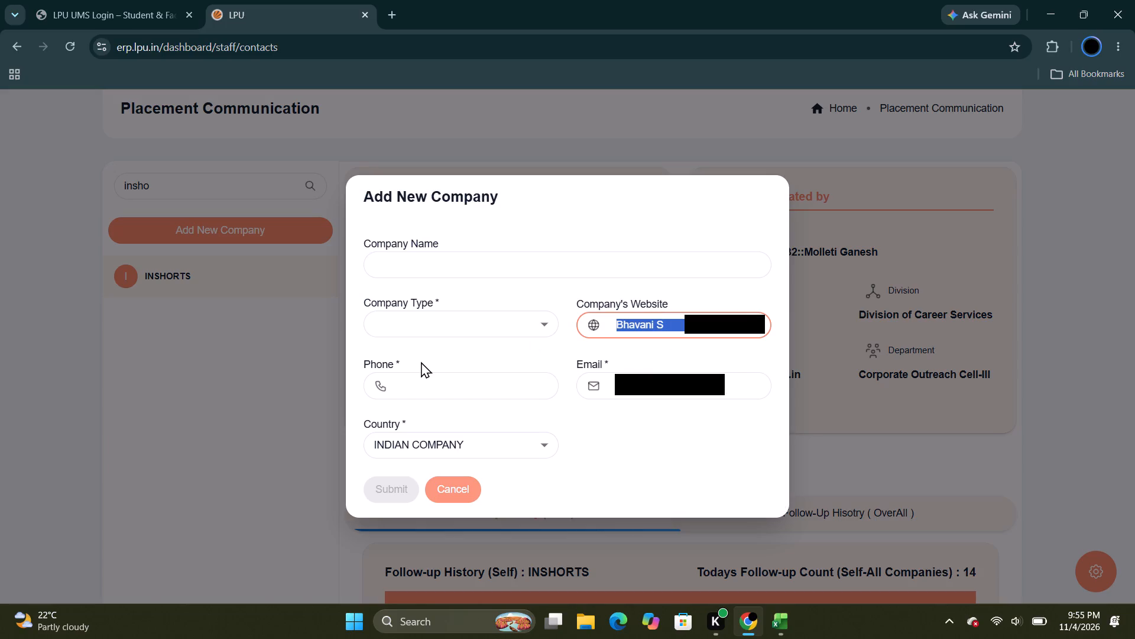
{"action": "key", "text": "BackSpace"}
{"action": "left_click", "coordinate": [541, 266]}
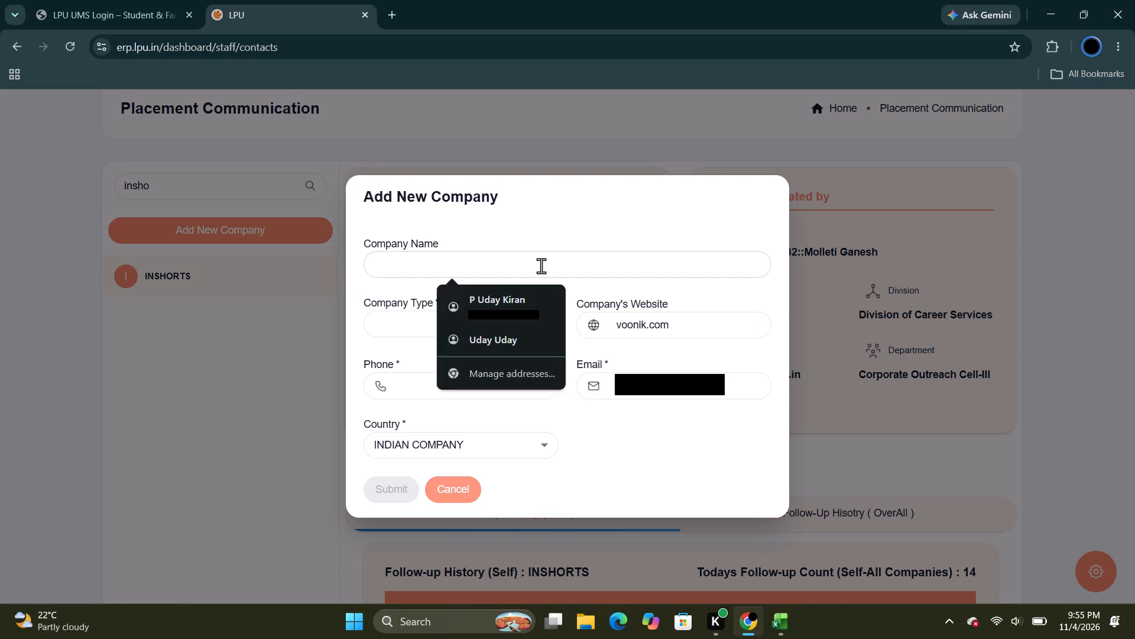
{"action": "key", "text": "ctrl+v"}
{"action": "key", "text": "BackSpace"}
{"action": "key", "text": "BackSpace"}
{"action": "key", "text": "BackSpace"}
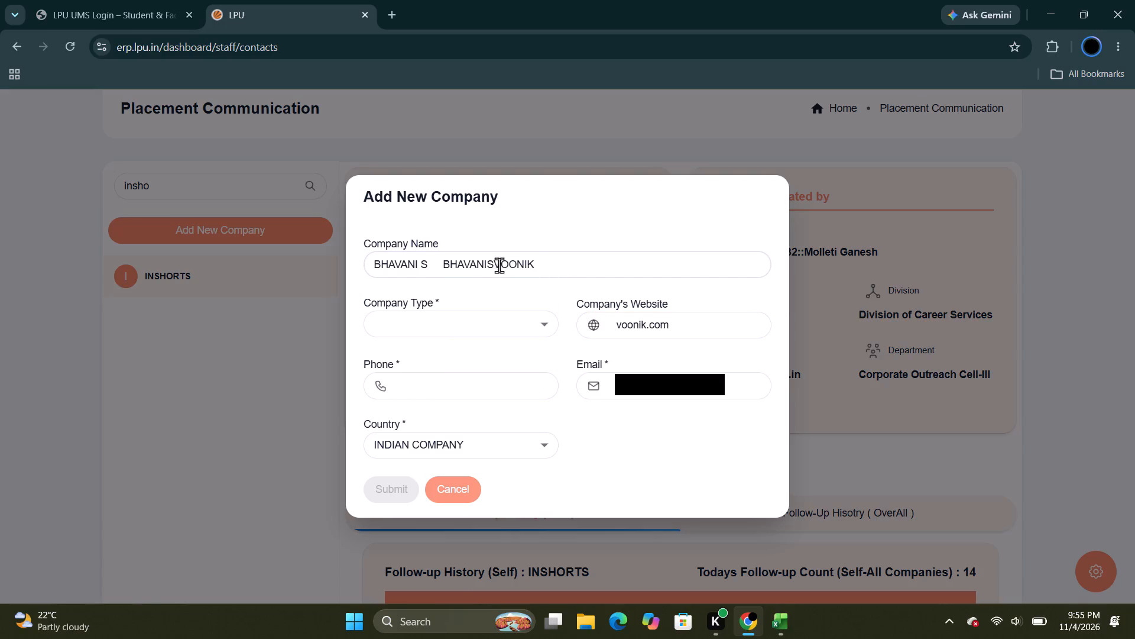
{"action": "left_click_drag", "start_coordinate": [493, 265], "coordinate": [322, 267]}
{"action": "key", "text": "BackSpace"}
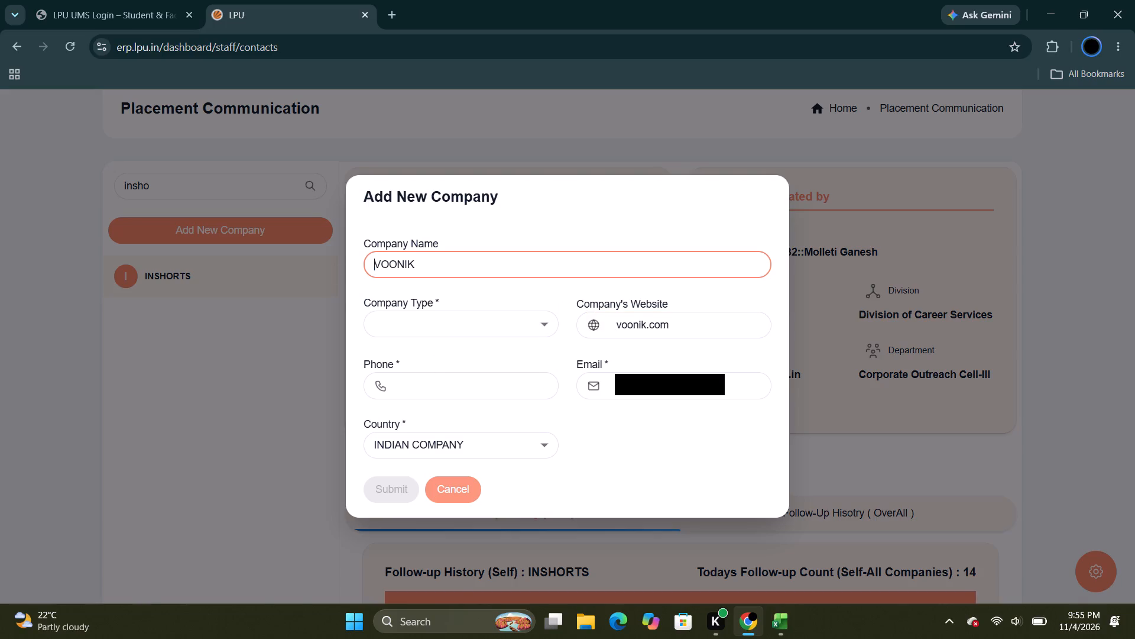
Set the company type to Company, fill the phone with the all-zero placeholder, and submit the VOONIK record.
{"action": "left_click", "coordinate": [400, 308]}
{"action": "left_click_drag", "start_coordinate": [410, 317], "coordinate": [414, 382]}
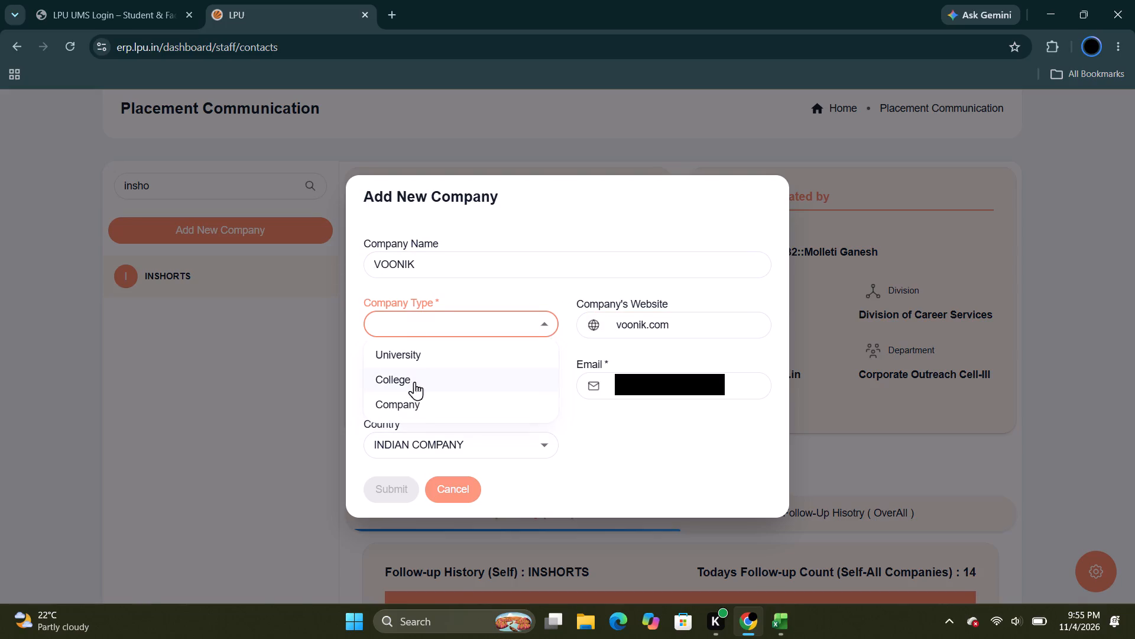
{"action": "left_click_drag", "start_coordinate": [414, 382], "coordinate": [419, 403]}
{"action": "left_click", "coordinate": [419, 403]}
{"action": "left_click", "coordinate": [434, 382]}
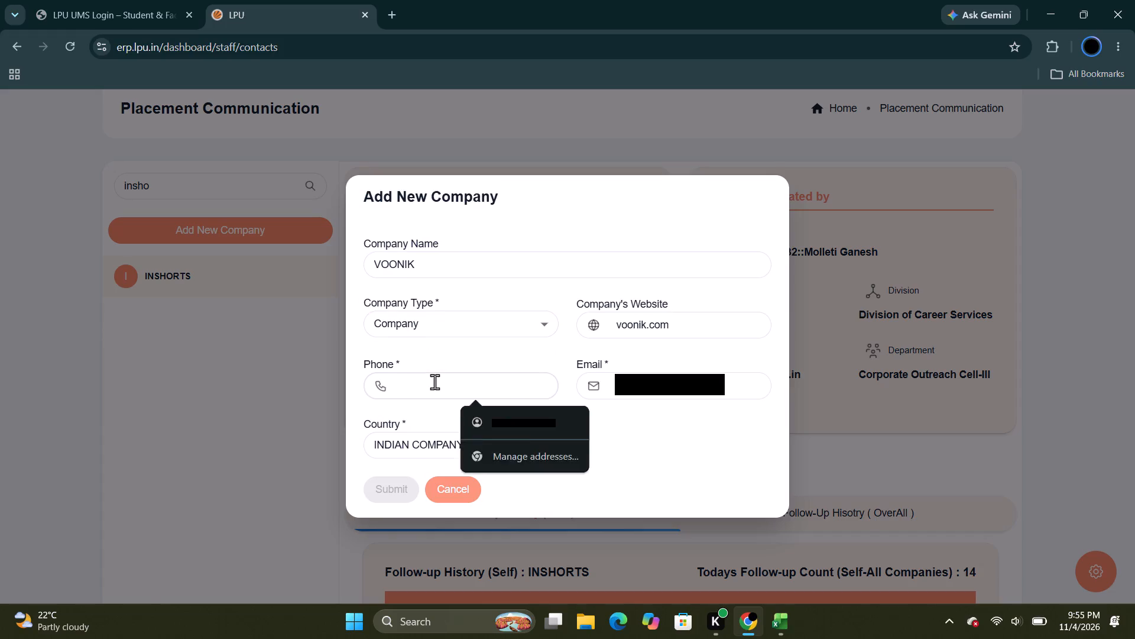
{"action": "type", "text": "000"}
{"action": "left_click", "coordinate": [513, 403]}
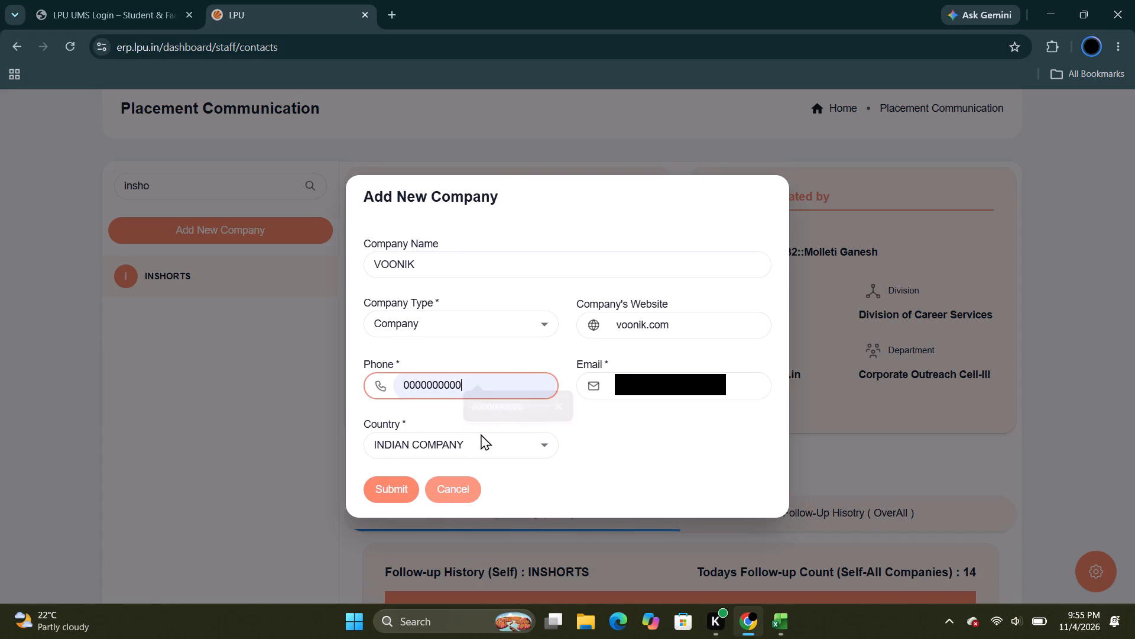
{"action": "left_click", "coordinate": [388, 488]}
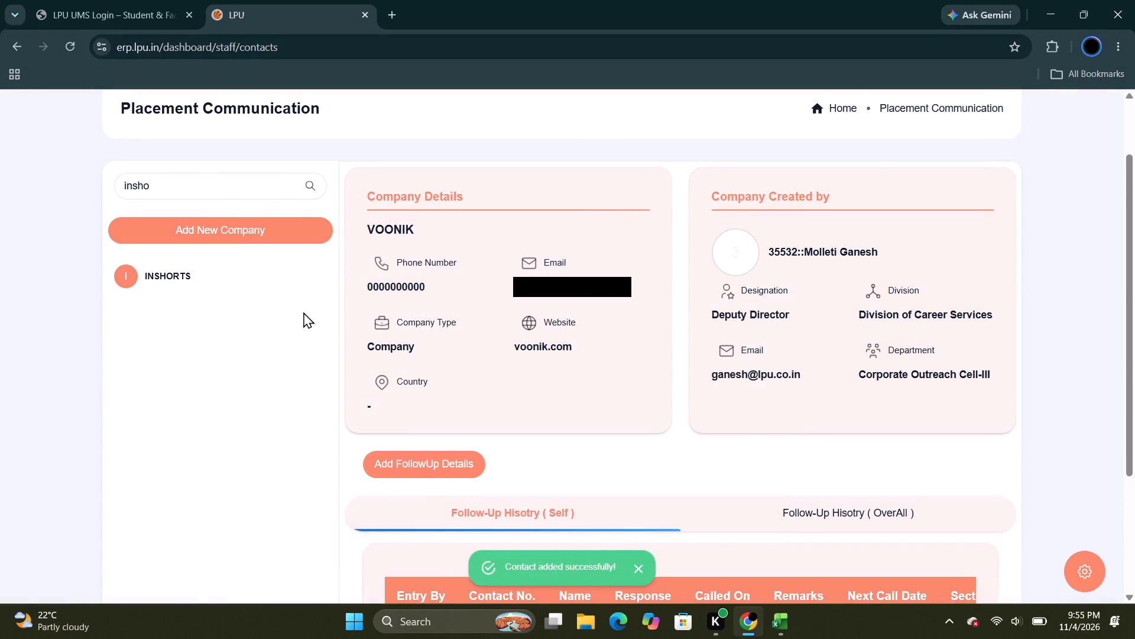
Reload the Placement Communication page, search the companies for vooni and open VOONIK.
{"action": "scroll", "coordinate": [198, 159], "scroll_direction": "up", "scroll_amount": 2}
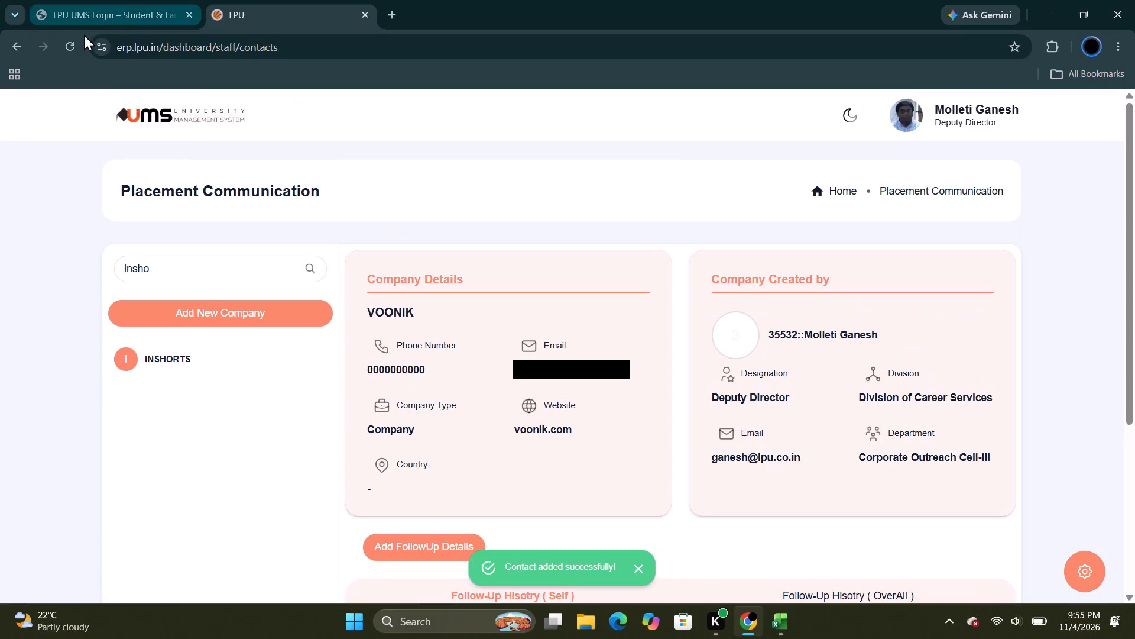
{"action": "left_click", "coordinate": [74, 39]}
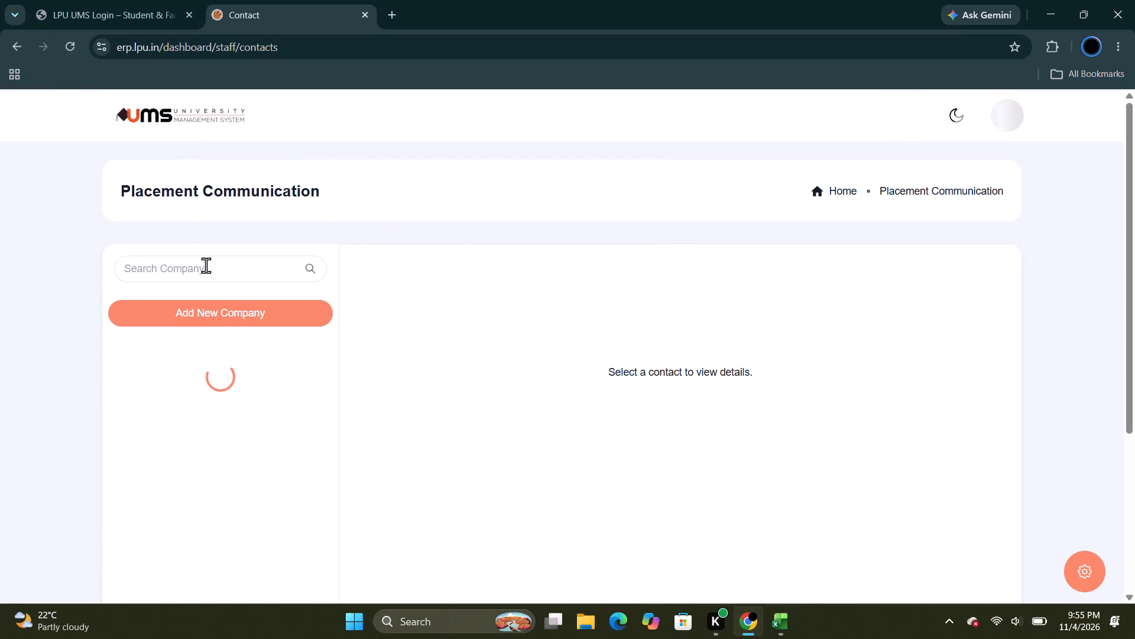
{"action": "left_click", "coordinate": [206, 265]}
{"action": "type", "text": "vooni"}
{"action": "left_click", "coordinate": [157, 363]}
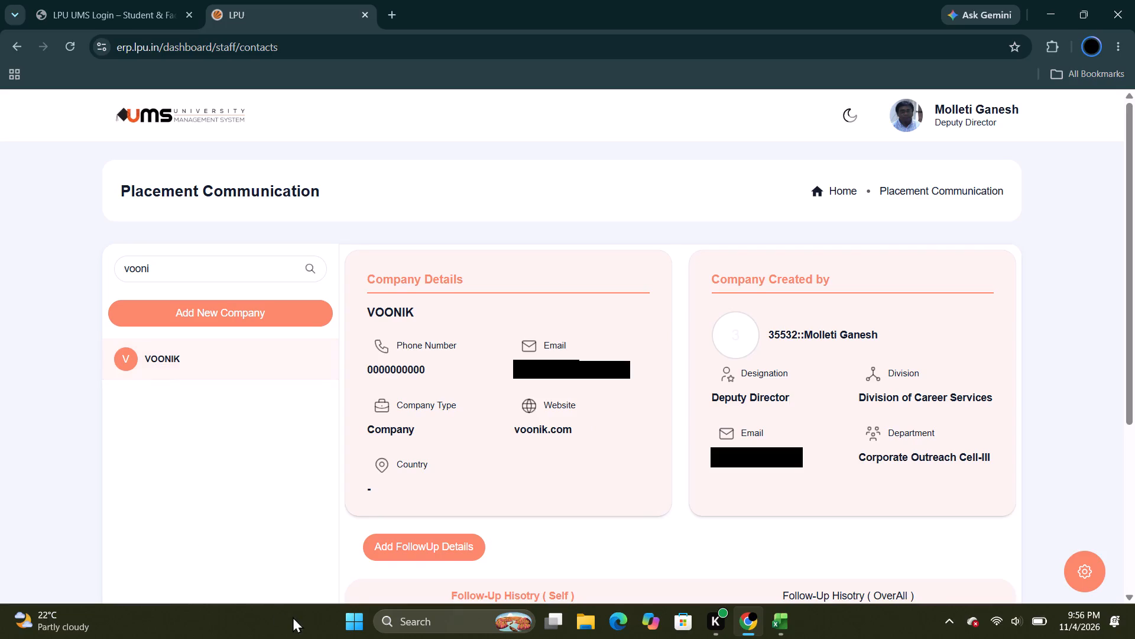
Start a follow-up for VOONIK with Email as the communication type.
{"action": "left_click", "coordinate": [436, 544]}
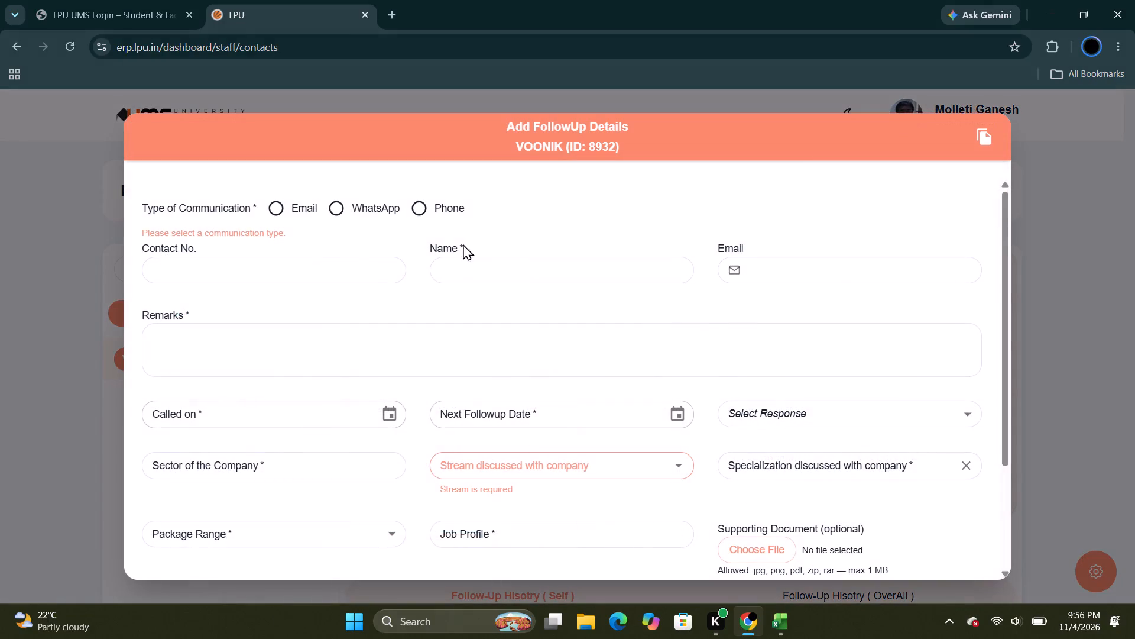
{"action": "left_click_drag", "start_coordinate": [290, 218], "coordinate": [291, 211]}
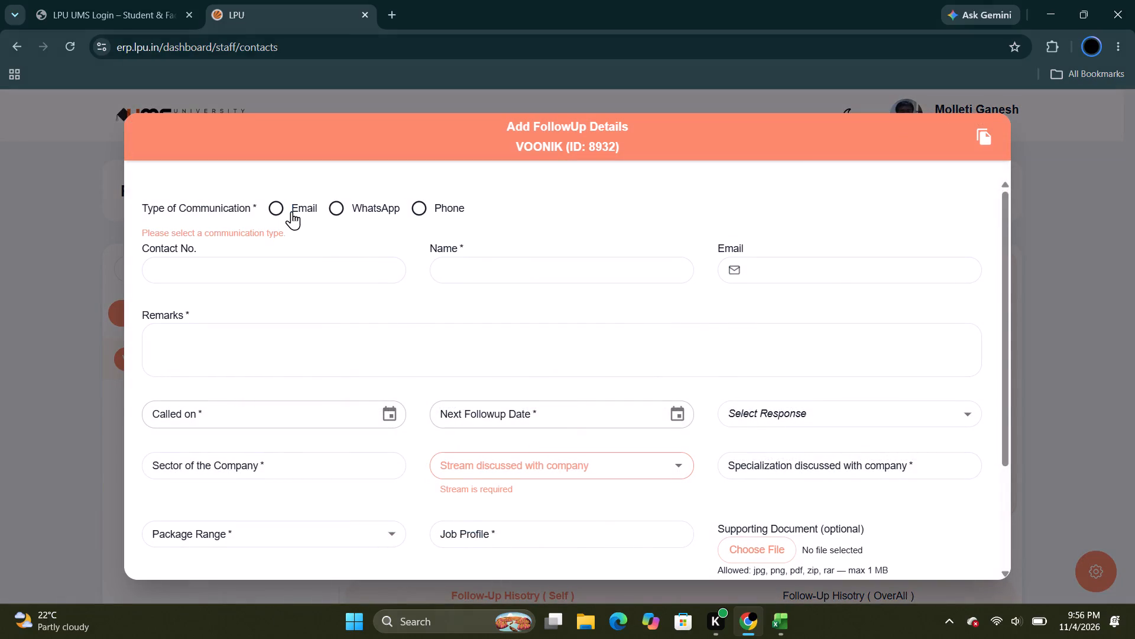
{"action": "left_click_drag", "start_coordinate": [291, 211], "coordinate": [287, 209]}
{"action": "left_click", "coordinate": [287, 209]}
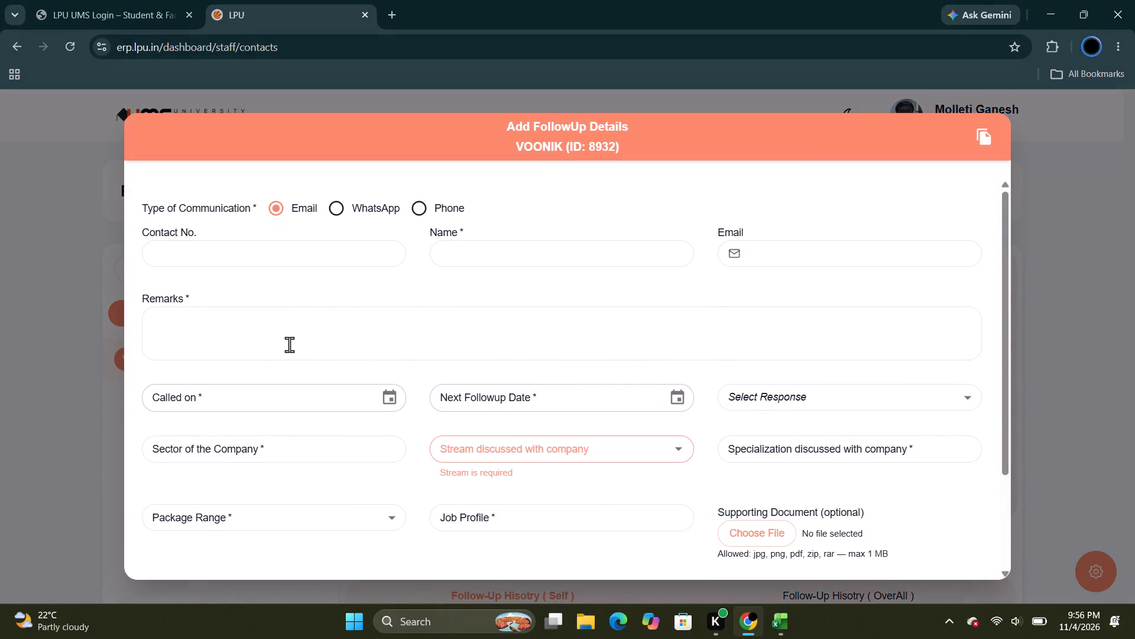
Set the VOONIK follow-up's called-on date to 29/10/2026.
{"action": "left_click", "coordinate": [391, 387]}
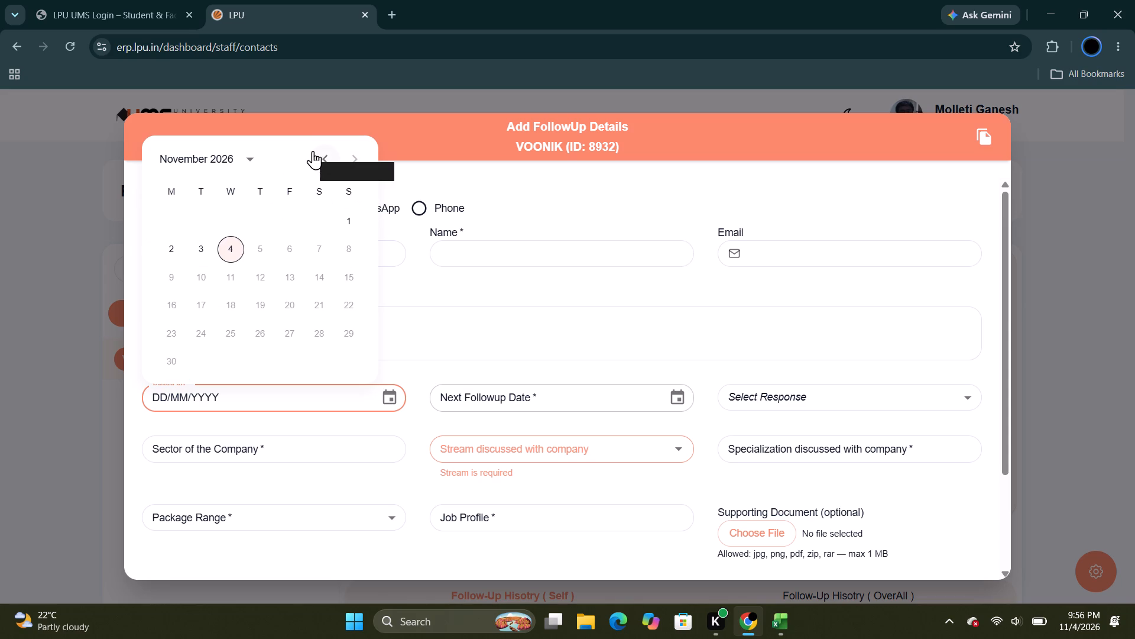
{"action": "left_click", "coordinate": [326, 162]}
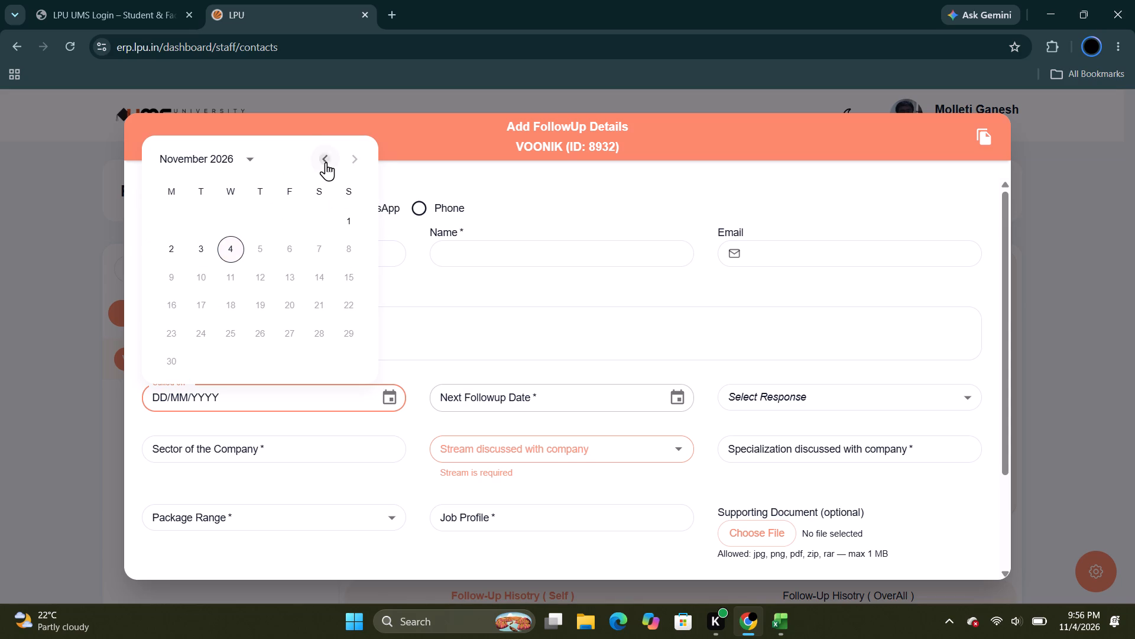
{"action": "left_click", "coordinate": [321, 315]}
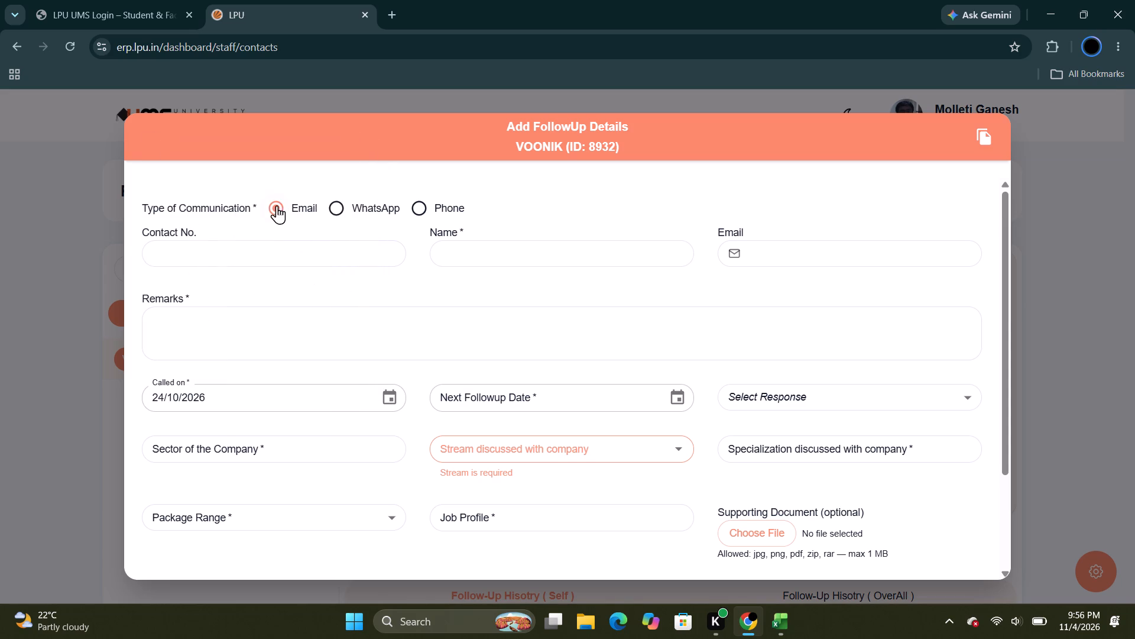
{"action": "left_click", "coordinate": [385, 405]}
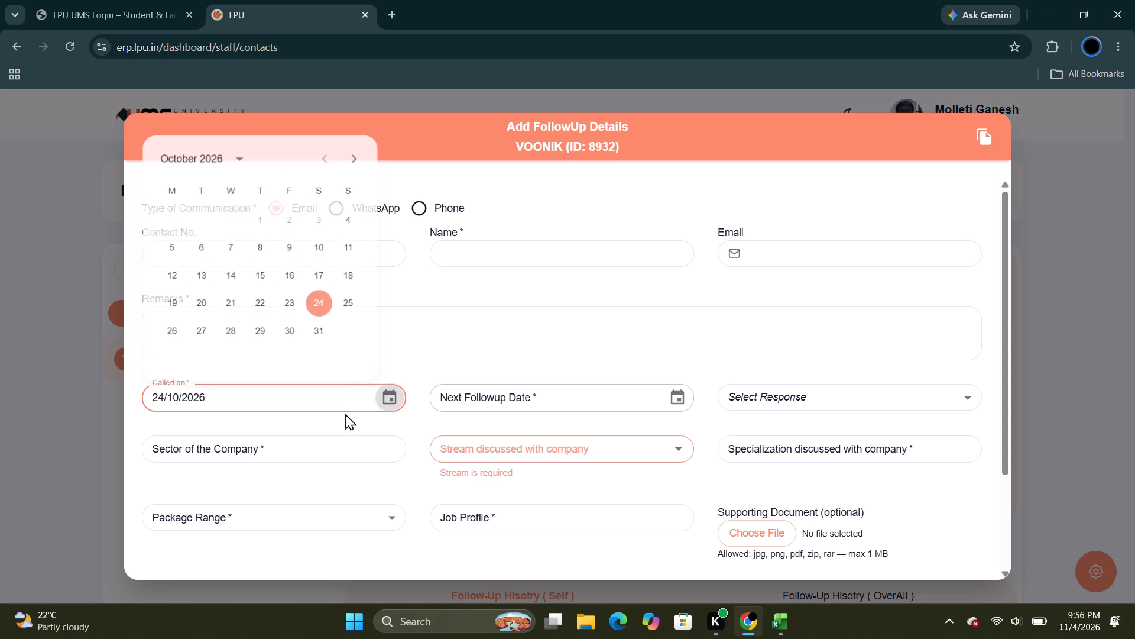
{"action": "left_click", "coordinate": [257, 338]}
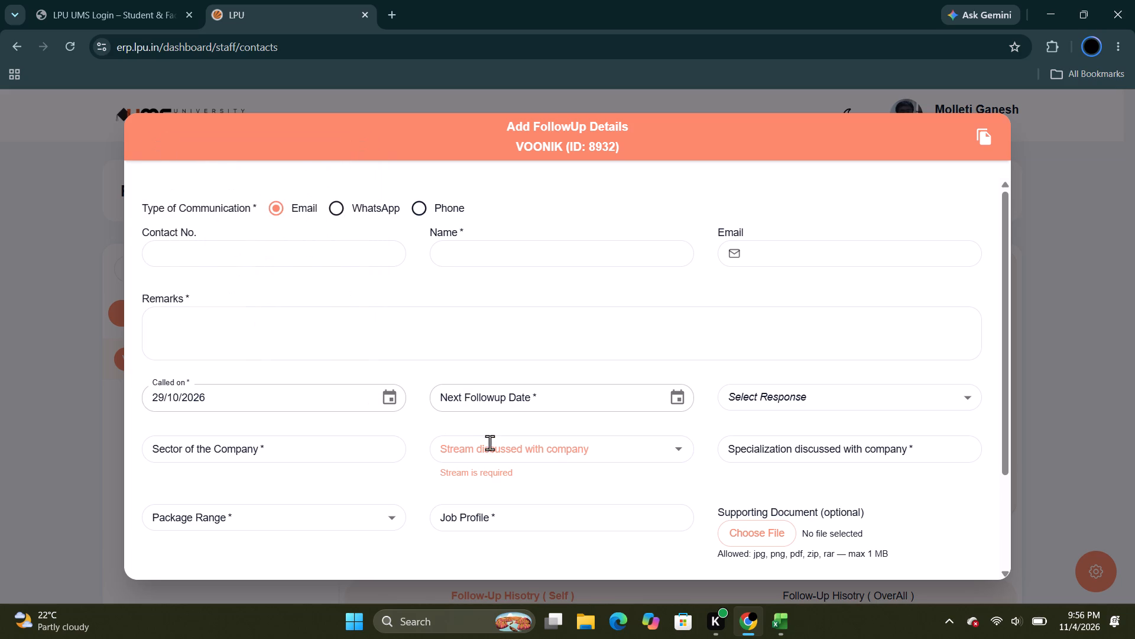
Set the stream discussed with the company to CSE/IT and the specialization to ALL CSE.
{"action": "left_click", "coordinate": [491, 443]}
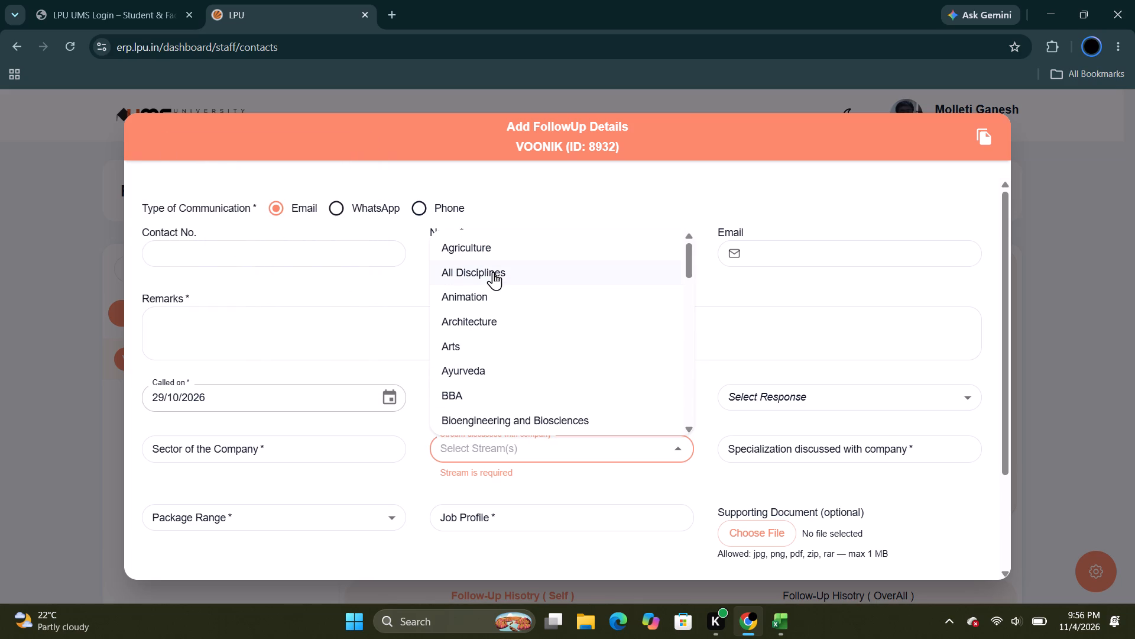
{"action": "type", "text": "it"}
{"action": "type", "text": "it"}
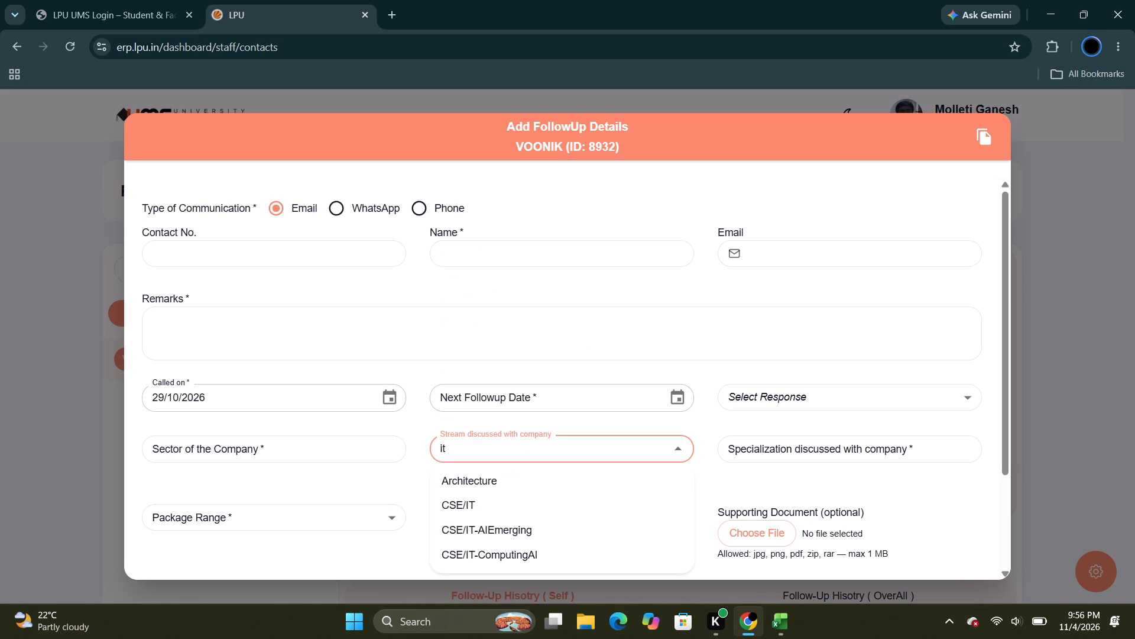
{"action": "key", "text": "Down"}
{"action": "key", "text": "Down"}
{"action": "key", "text": "Return"}
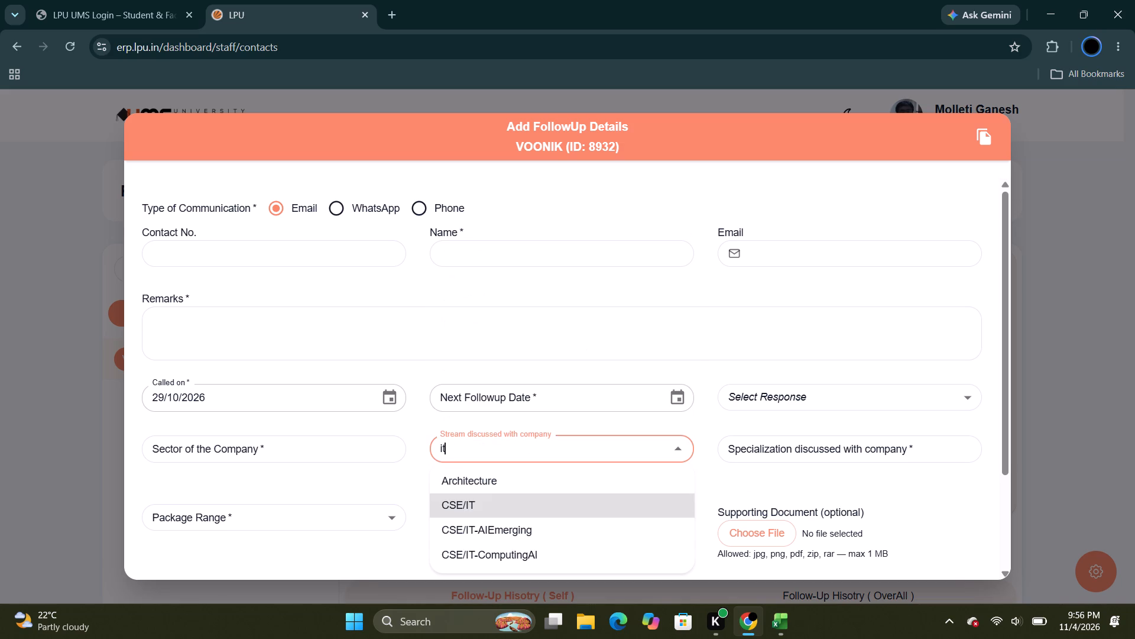
{"action": "left_click", "coordinate": [791, 444]}
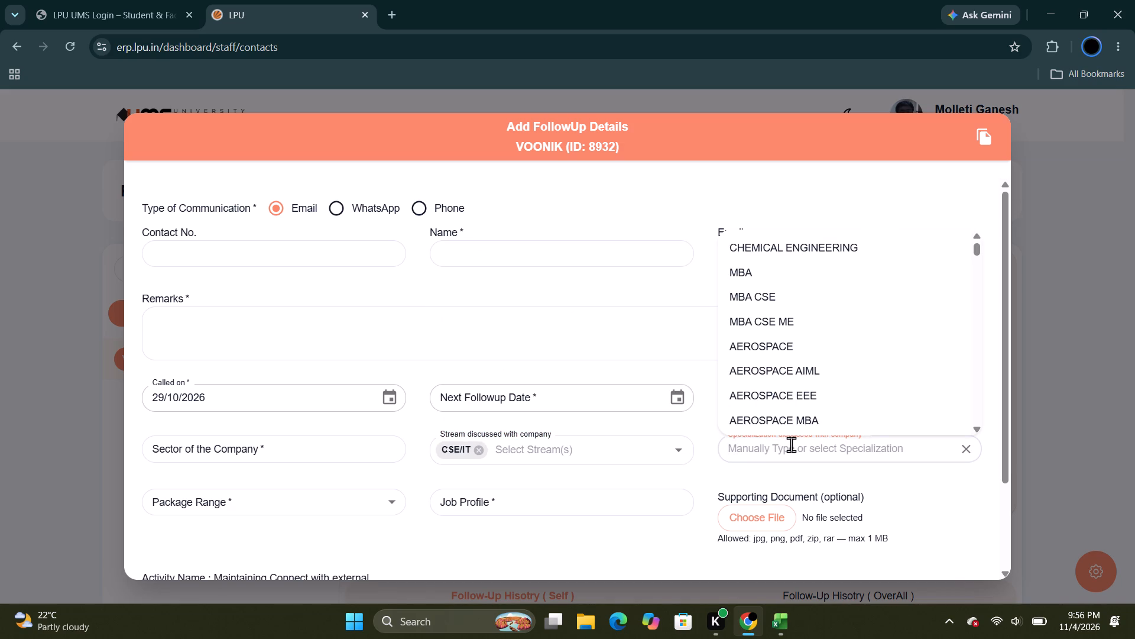
{"action": "type", "text": "all"}
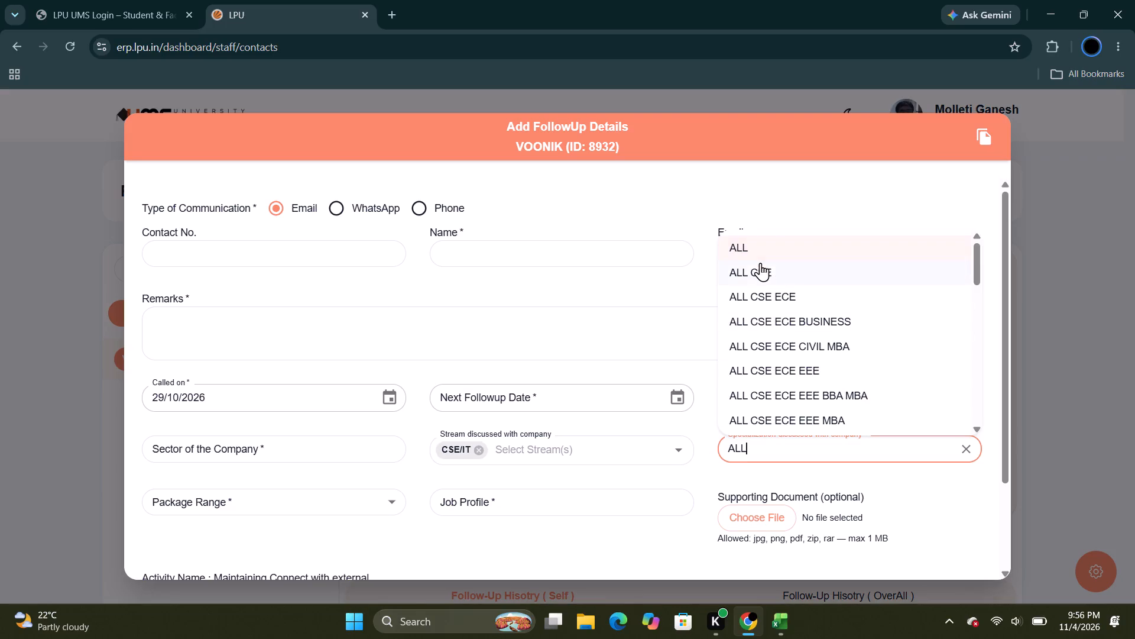
{"action": "left_click", "coordinate": [760, 263]}
Paste the copied contact details into the follow-up's name and email, trimming each to its own part.
{"action": "left_click", "coordinate": [517, 265]}
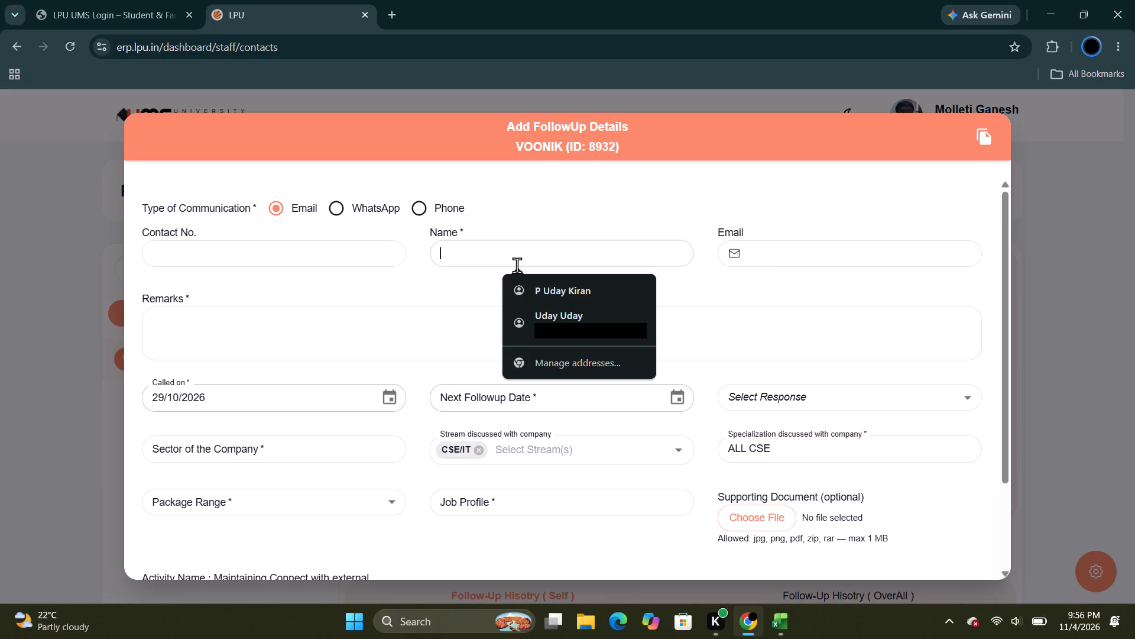
{"action": "key", "text": "ctrl+v"}
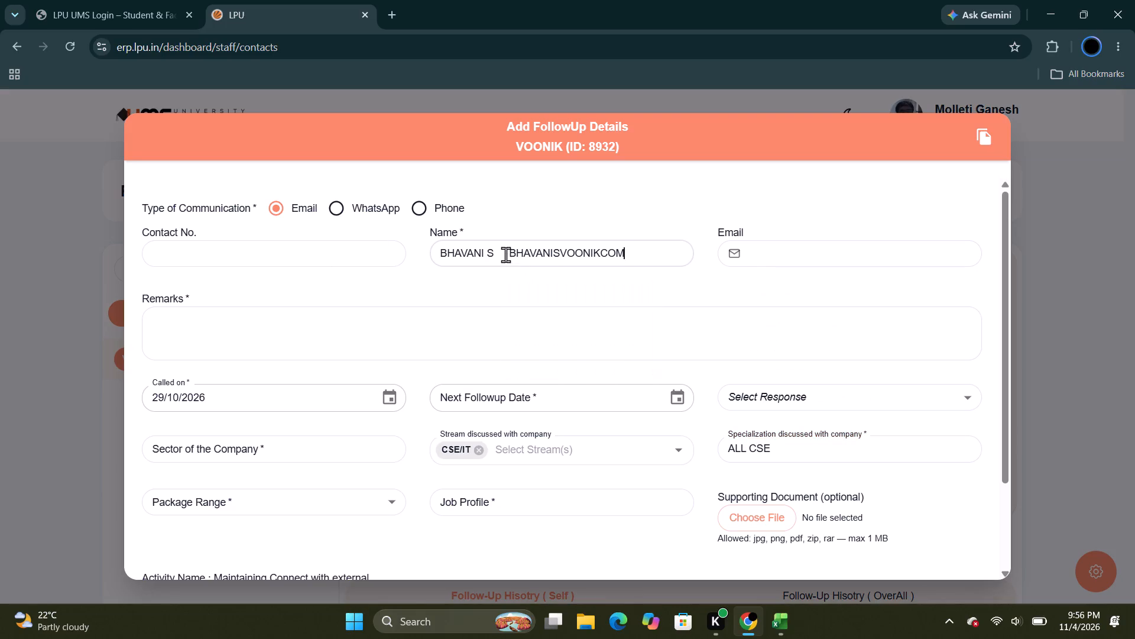
{"action": "left_click_drag", "start_coordinate": [505, 254], "coordinate": [734, 270]}
{"action": "key", "text": "BackSpace"}
{"action": "left_click", "coordinate": [826, 254]}
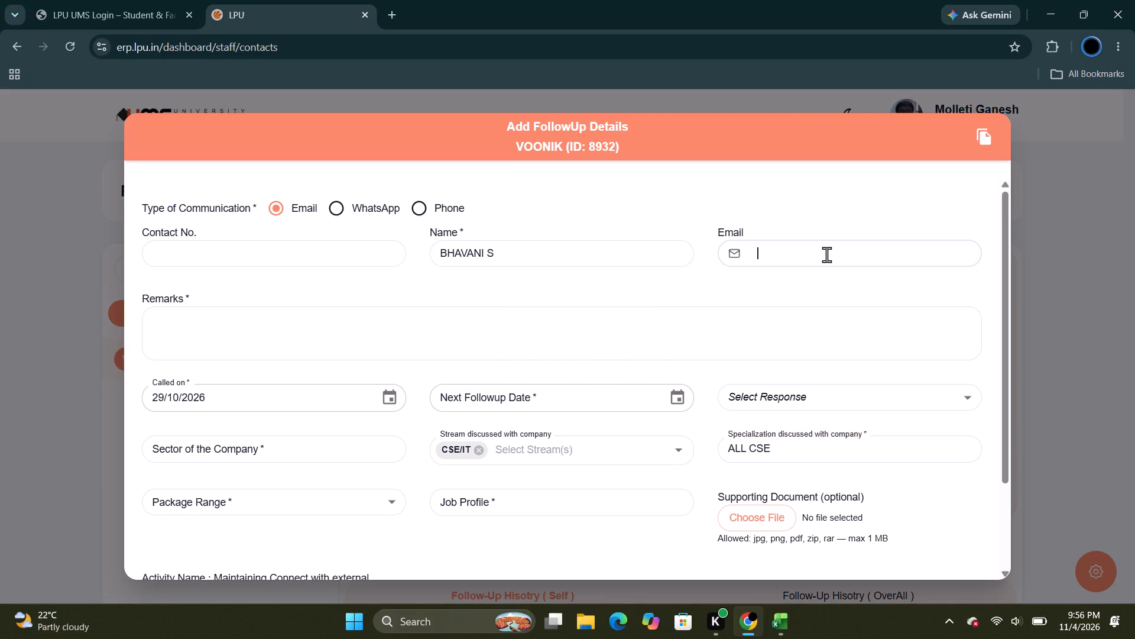
{"action": "key", "text": "ctrl+v"}
{"action": "left_click_drag", "start_coordinate": [826, 254], "coordinate": [627, 262]}
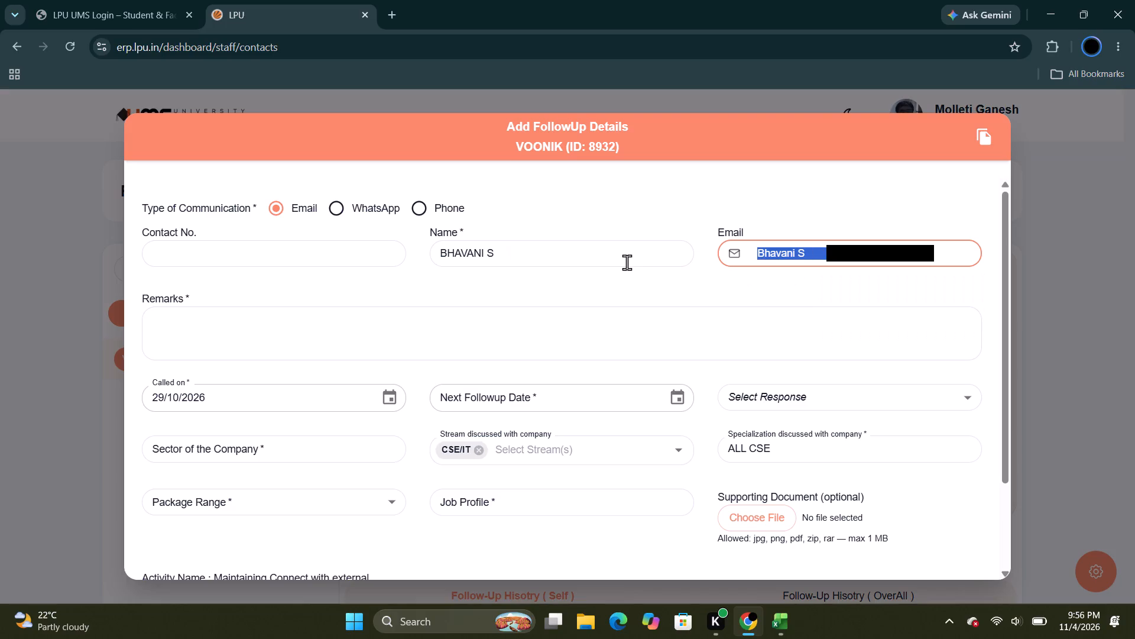
{"action": "key", "text": "BackSpace"}
Enter "email has been sent" as the follow-up's remarks.
{"action": "left_click", "coordinate": [605, 337]}
{"action": "type", "text": "email has been sent"}
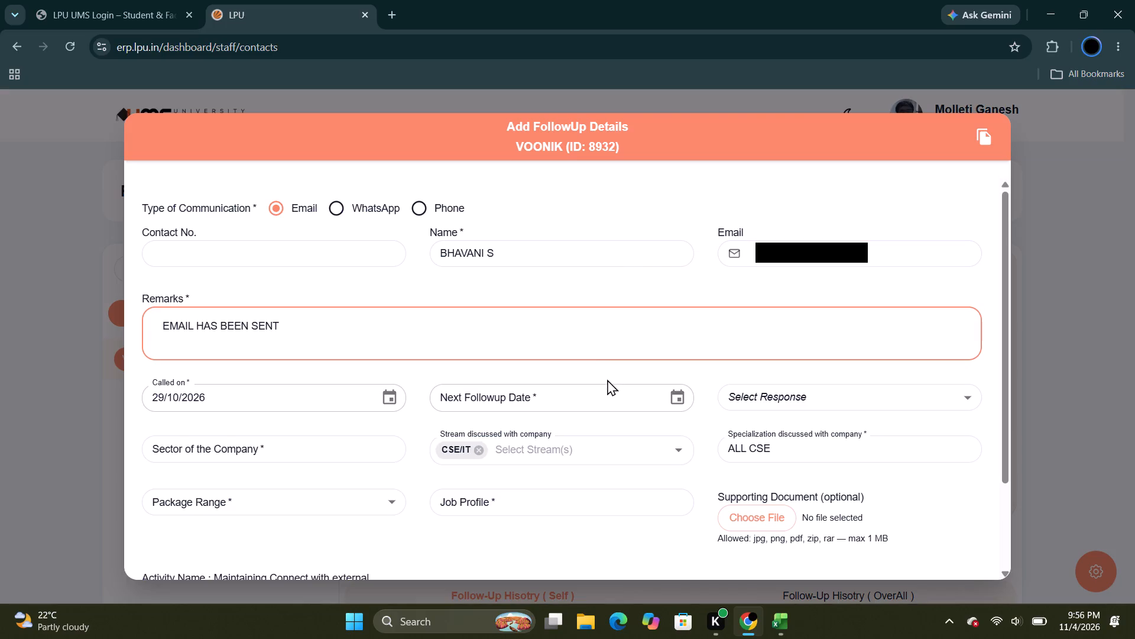
Set the next follow-up date to 05/11/2026 and the response to Cold.
{"action": "left_click", "coordinate": [684, 393]}
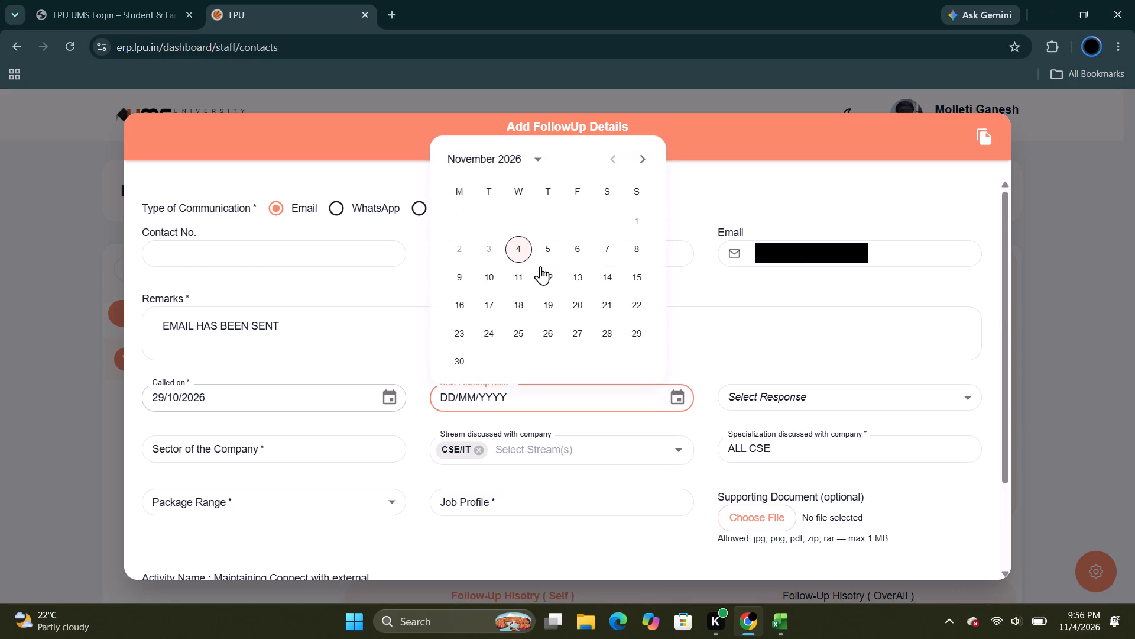
{"action": "left_click", "coordinate": [560, 244]}
{"action": "left_click", "coordinate": [812, 401]}
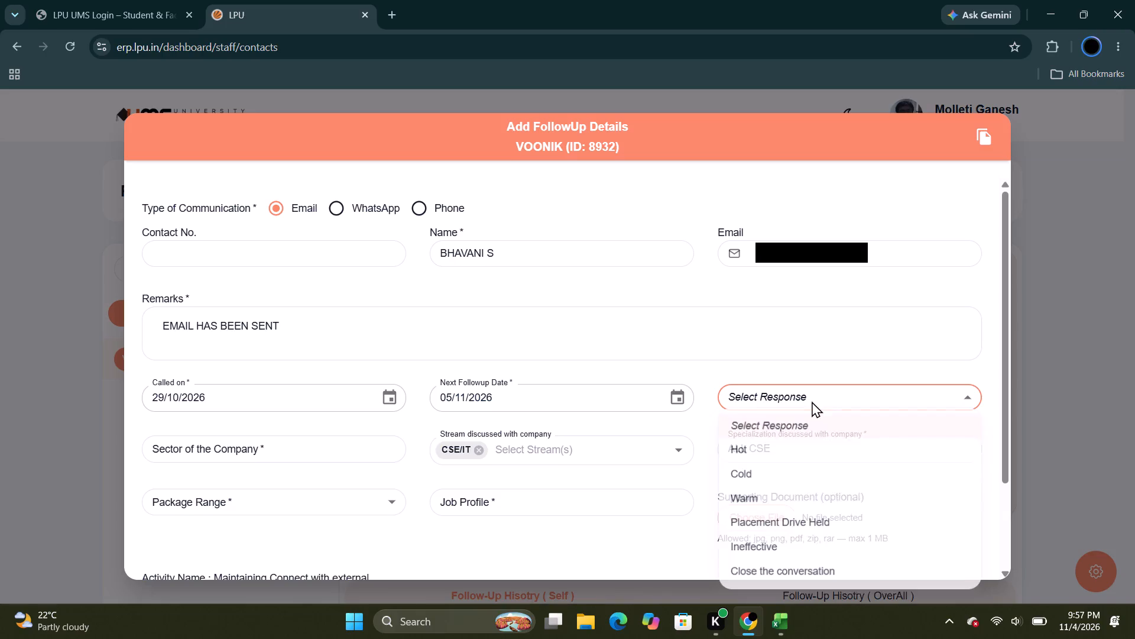
{"action": "left_click", "coordinate": [794, 475]}
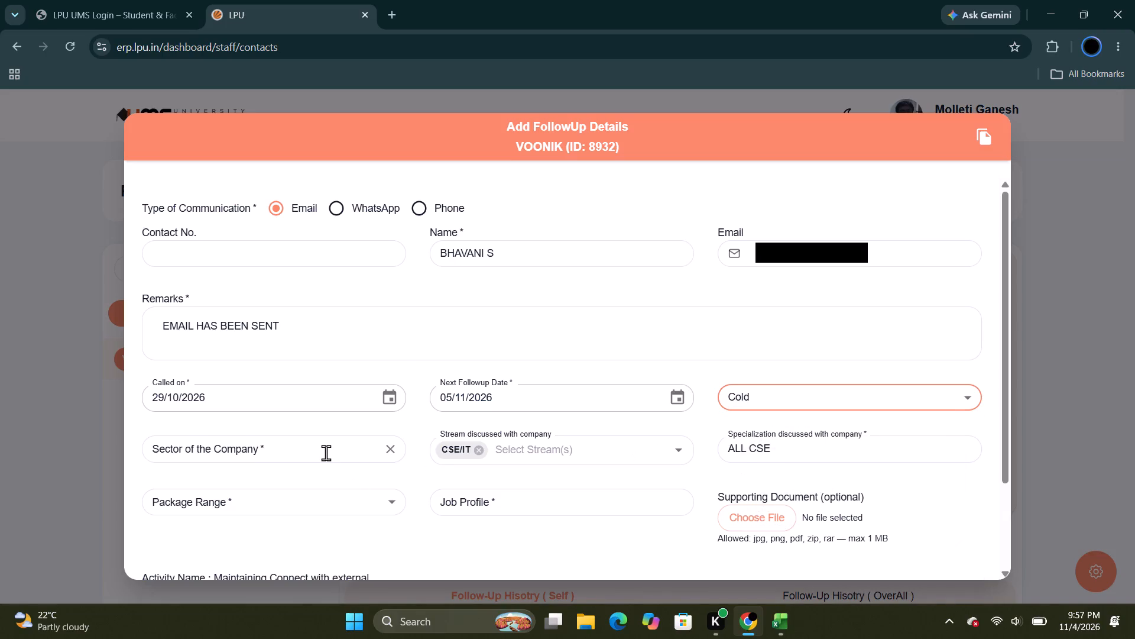
Set the company's sector to IT and the package range to 05-06 Lakh.
{"action": "left_click", "coordinate": [326, 453]}
{"action": "type", "text": "it"}
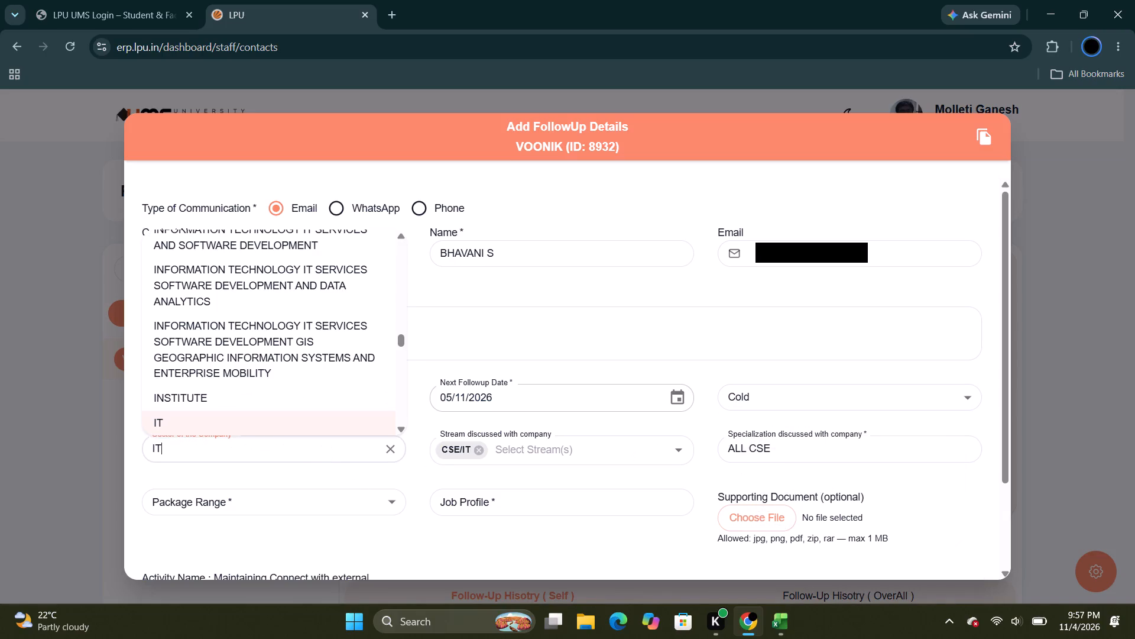
{"action": "left_click", "coordinate": [225, 427]}
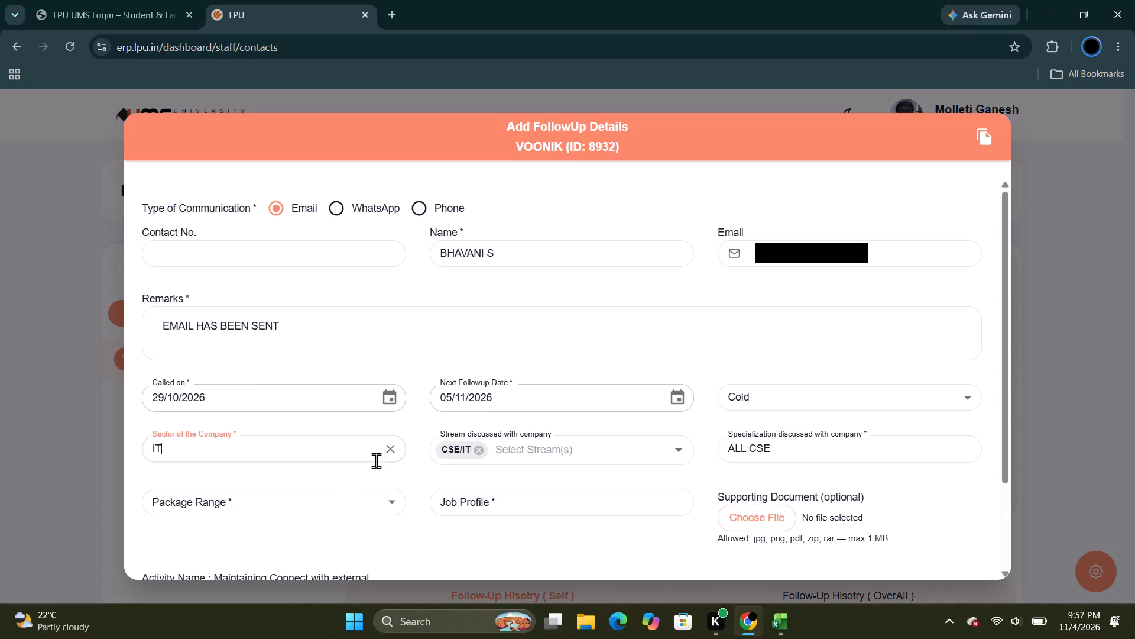
{"action": "left_click_drag", "start_coordinate": [230, 508], "coordinate": [229, 402]}
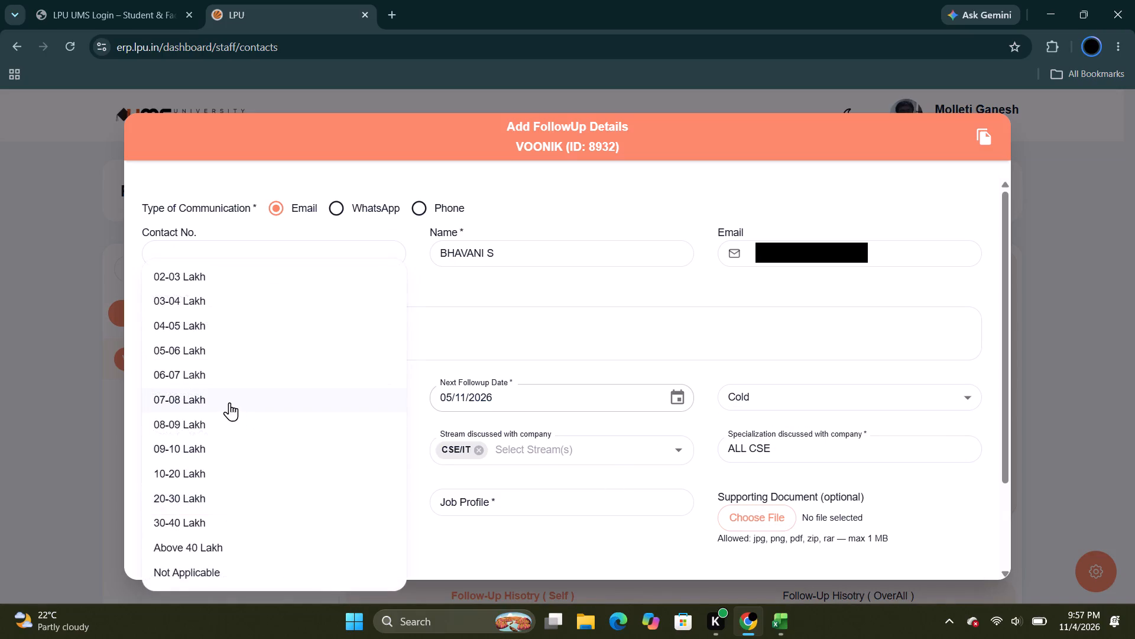
{"action": "left_click_drag", "start_coordinate": [229, 402], "coordinate": [199, 349]}
{"action": "left_click", "coordinate": [199, 349]}
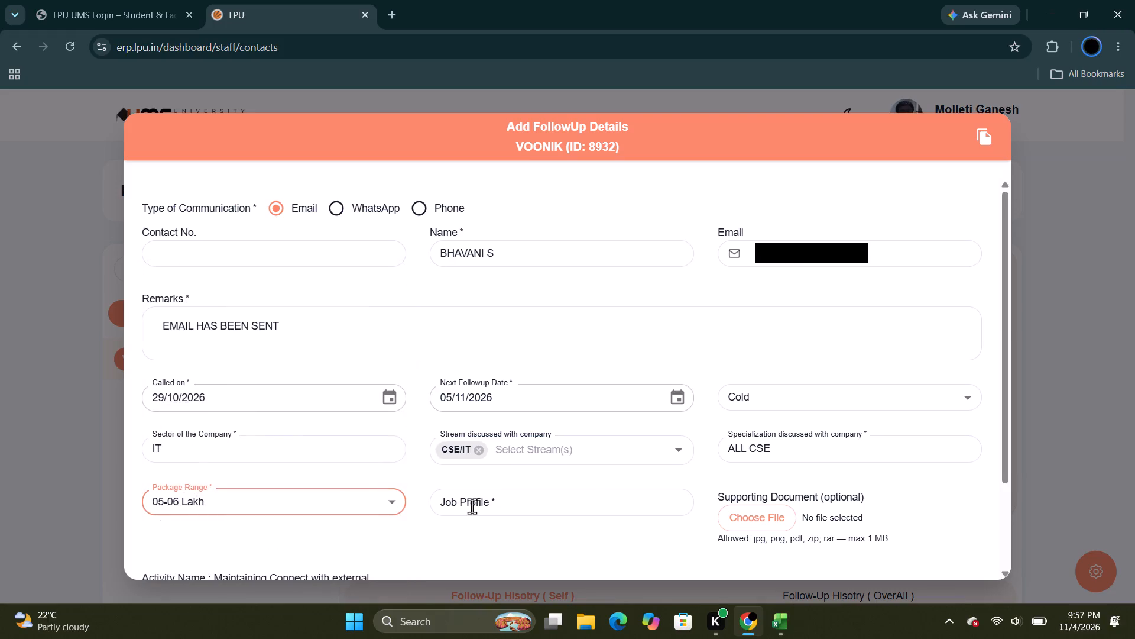
Set the job profile to IT ENGINEER.
{"action": "left_click", "coordinate": [474, 506]}
{"action": "type", "text": "it"}
{"action": "key", "text": "space"}
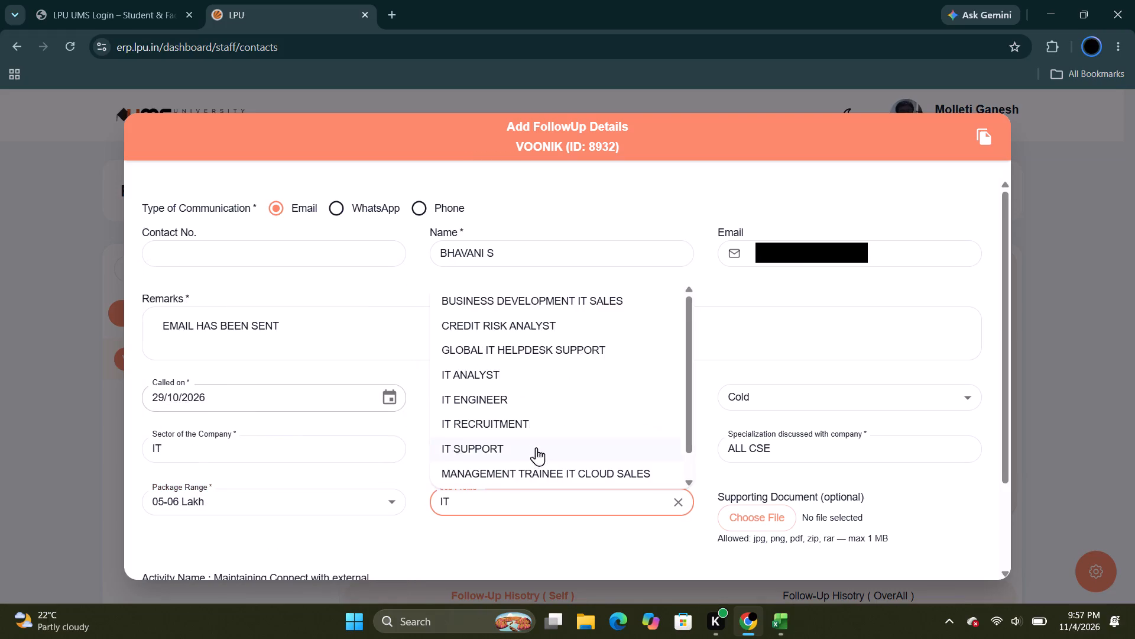
{"action": "left_click", "coordinate": [510, 389]}
Choose Sending Invitation Letters /Greetings as the DPR action and submit the VOONIK follow-up.
{"action": "scroll", "coordinate": [510, 389], "scroll_direction": "down", "scroll_amount": 3}
{"action": "left_click", "coordinate": [380, 489]}
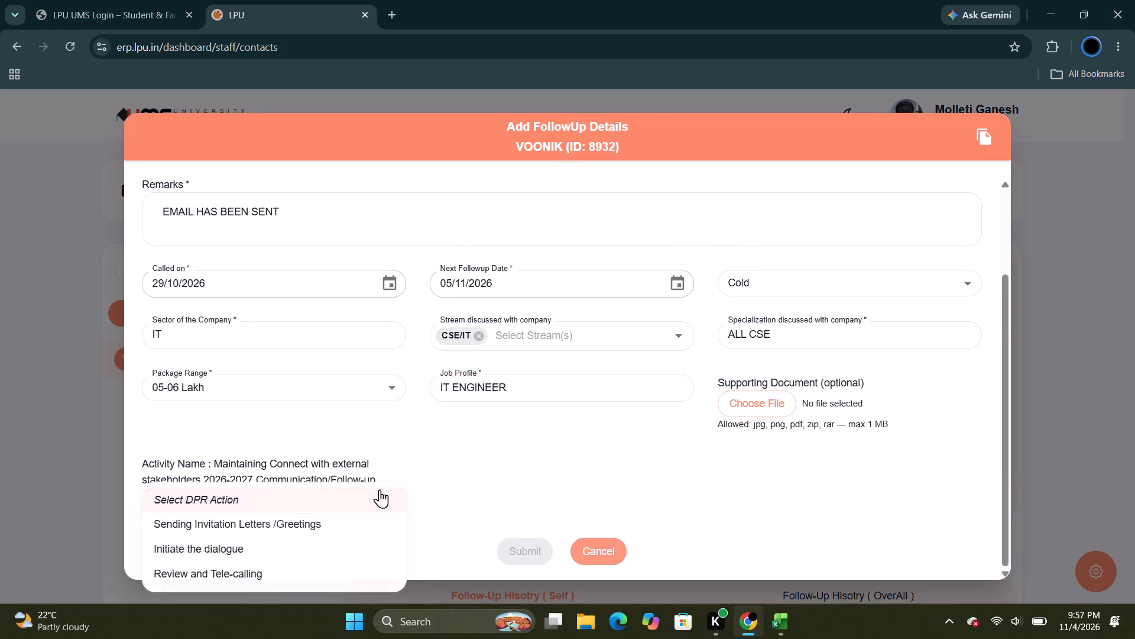
{"action": "left_click", "coordinate": [365, 515]}
{"action": "left_click", "coordinate": [522, 557]}
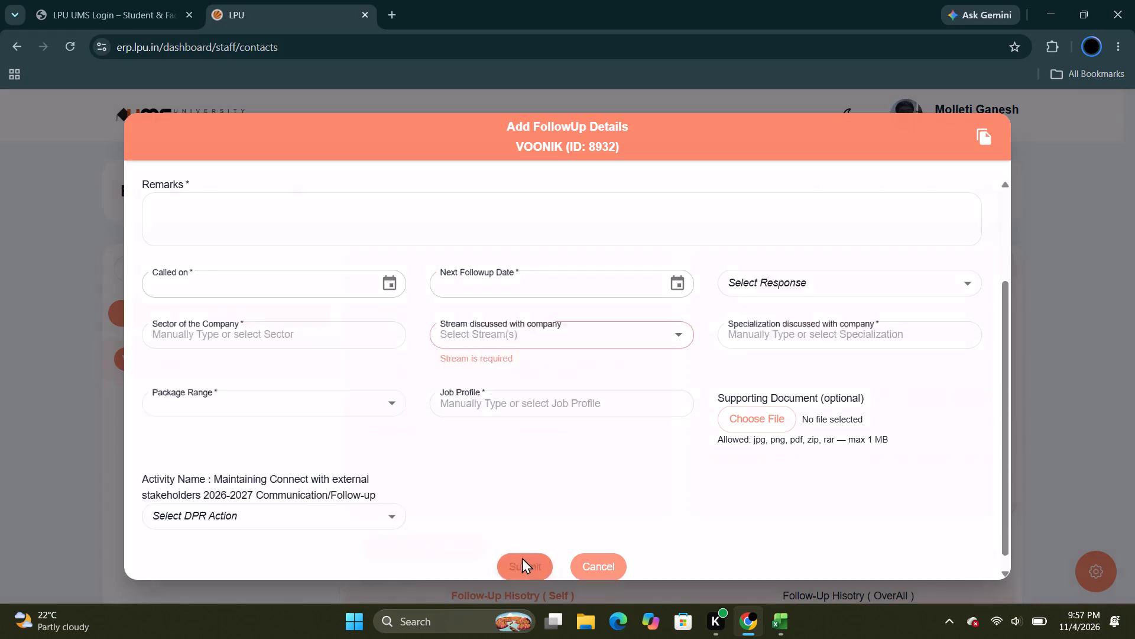
{"action": "scroll", "coordinate": [731, 384], "scroll_direction": "down", "scroll_amount": 1}
Switch to the Campaign 6 - 500 workbook in Excel and copy the contact name and email in row 175.
{"action": "key", "text": "alt+Tab"}
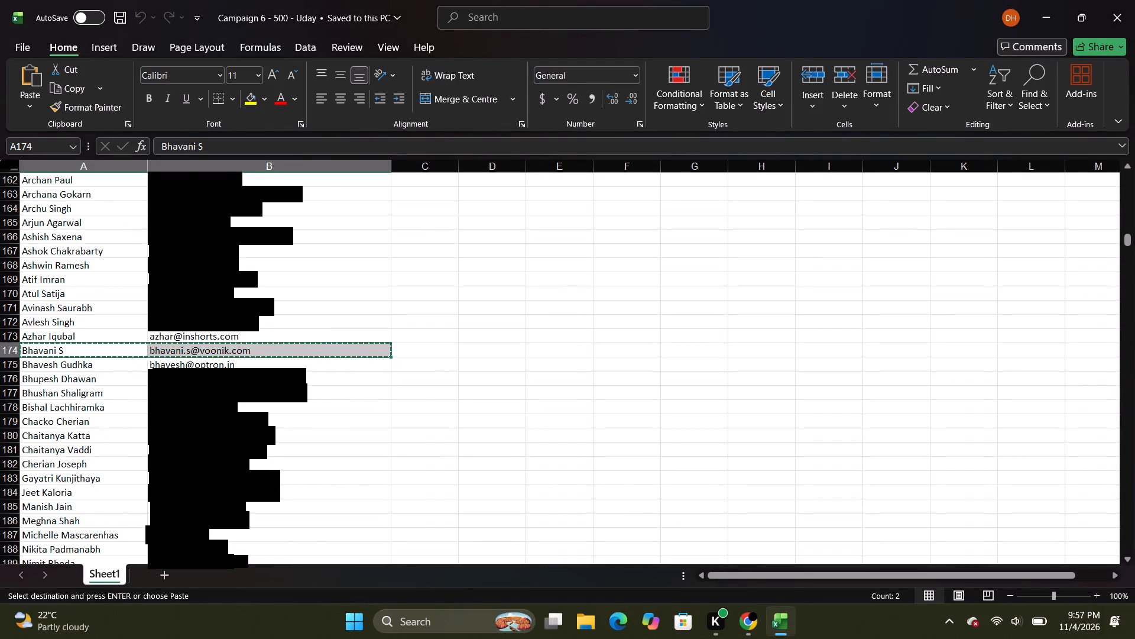
{"action": "left_click", "coordinate": [115, 363]}
{"action": "key", "text": "shift+Right"}
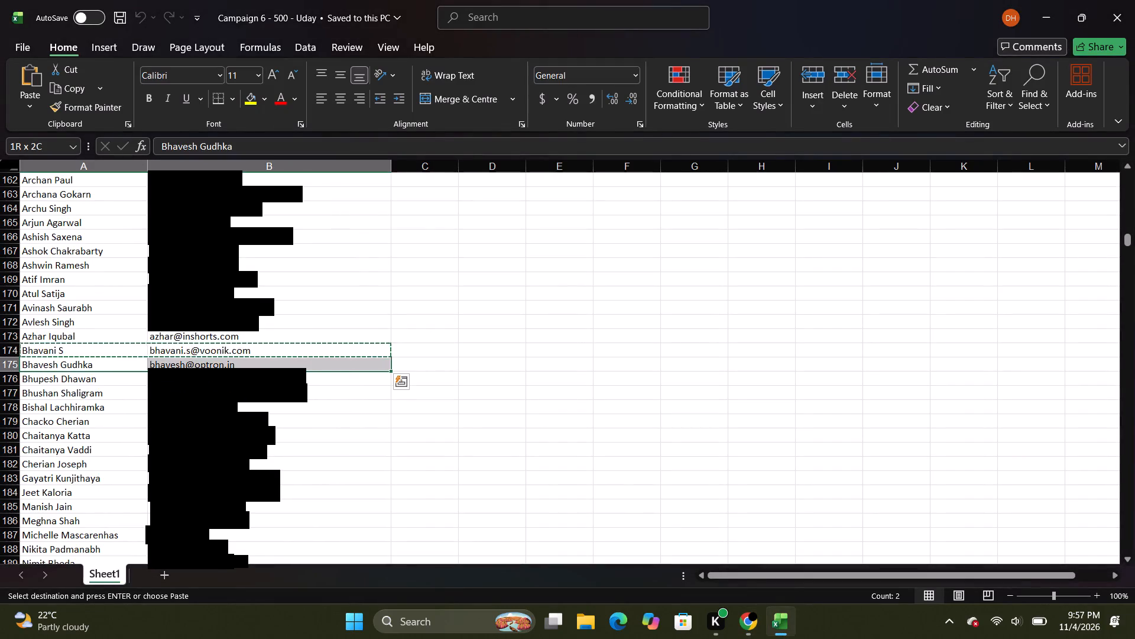
{"action": "key", "text": "ctrl+c"}
Back in Chrome, start a new company and paste the copied contact as its email, removing the contact's name.
{"action": "key", "text": "alt+Tab"}
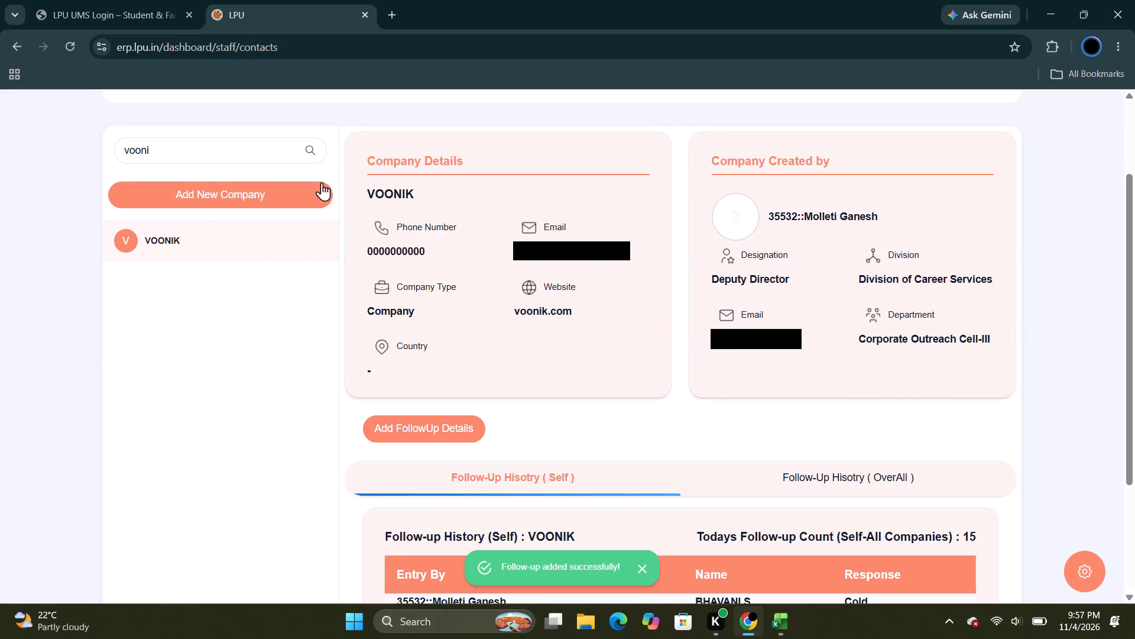
{"action": "scroll", "coordinate": [345, 188], "scroll_direction": "up", "scroll_amount": 3}
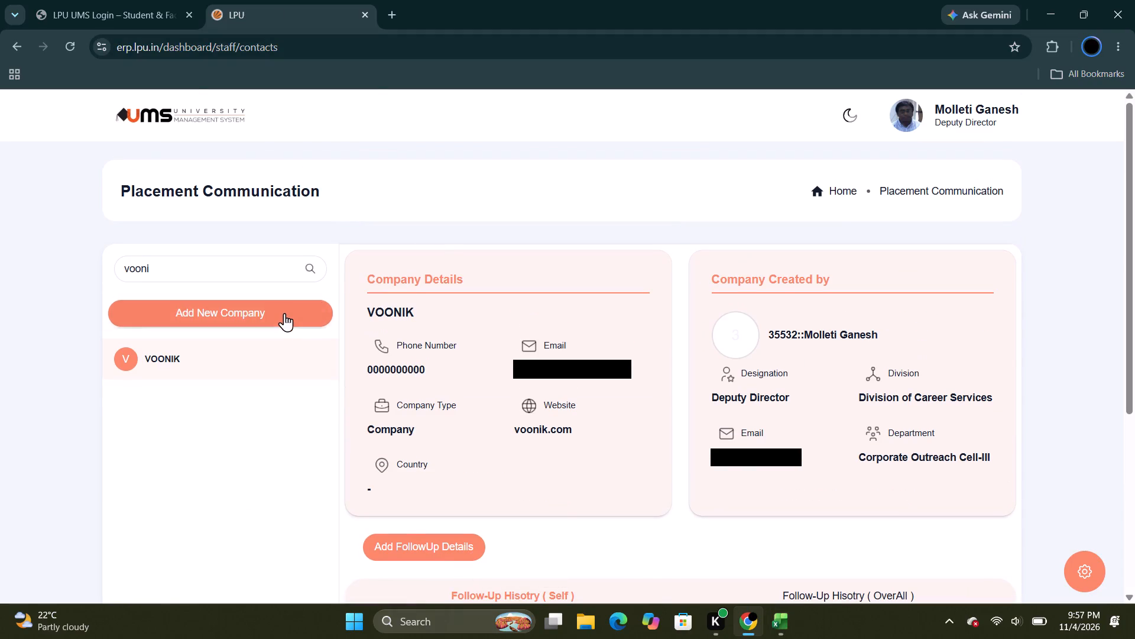
{"action": "left_click", "coordinate": [284, 313]}
{"action": "left_click", "coordinate": [649, 380]}
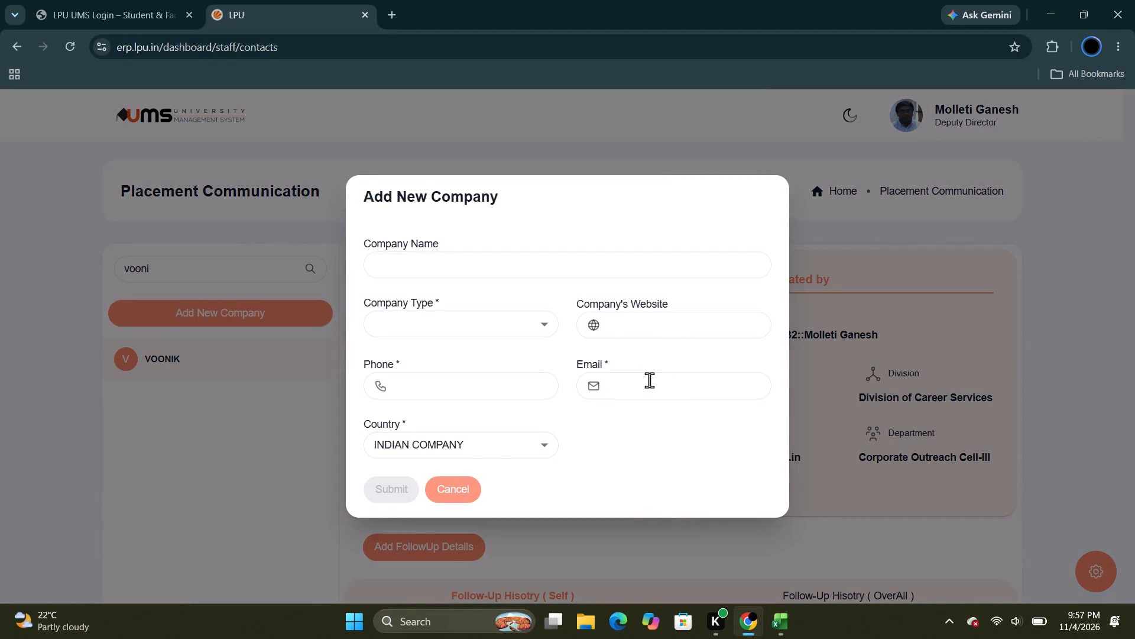
{"action": "key", "text": "ctrl+v"}
{"action": "left_click_drag", "start_coordinate": [670, 389], "coordinate": [472, 409]}
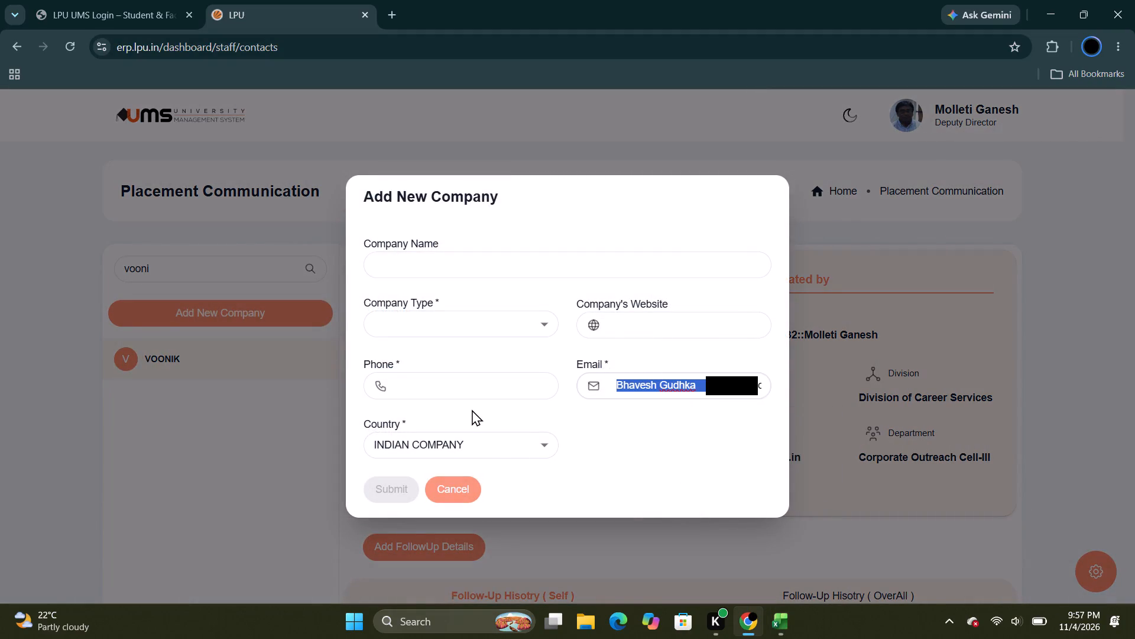
{"action": "key", "text": "BackSpace"}
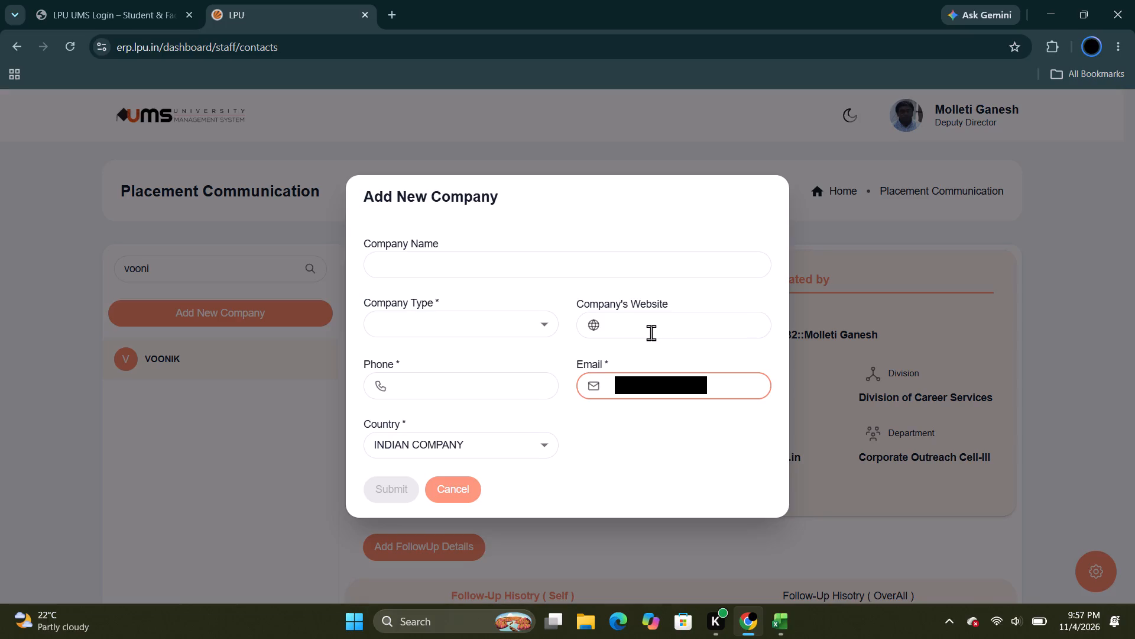
Enter optron.in as the new company's website by trimming the pasted contact details.
{"action": "left_click", "coordinate": [651, 333]}
{"action": "key", "text": "ctrl+v"}
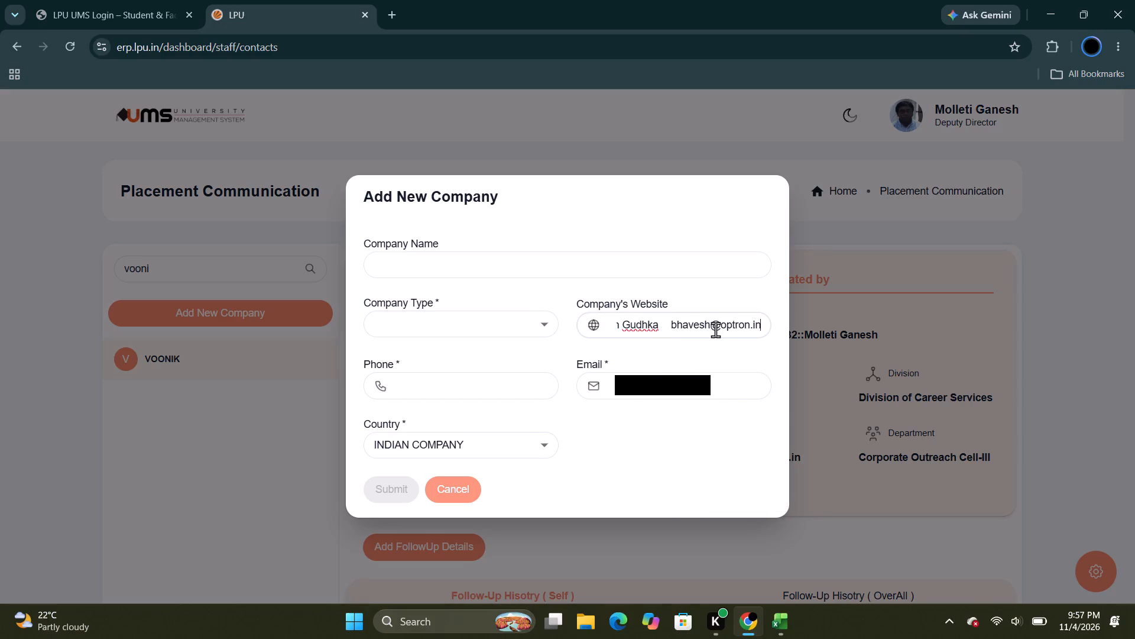
{"action": "left_click_drag", "start_coordinate": [717, 329], "coordinate": [431, 317]}
{"action": "key", "text": "BackSpace"}
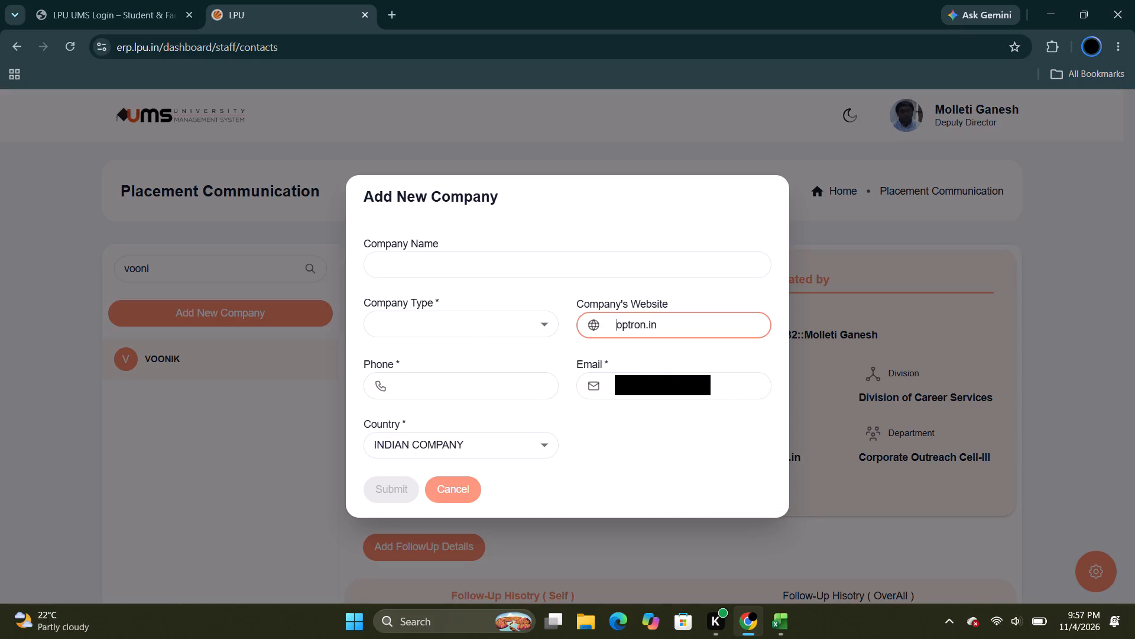
Enter OPTRON as the new company's name by pasting the copied contact details and trimming away everything else.
{"action": "left_click", "coordinate": [489, 254]}
{"action": "key", "text": "ctrl+v"}
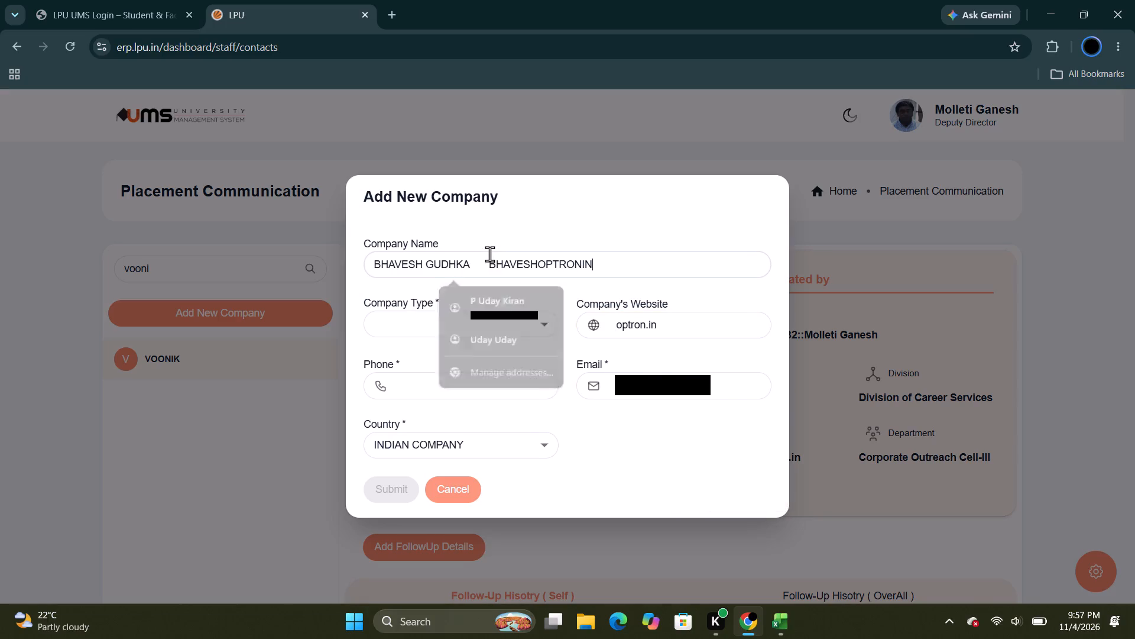
{"action": "key", "text": "BackSpace"}
{"action": "key", "text": "BackSpace"}
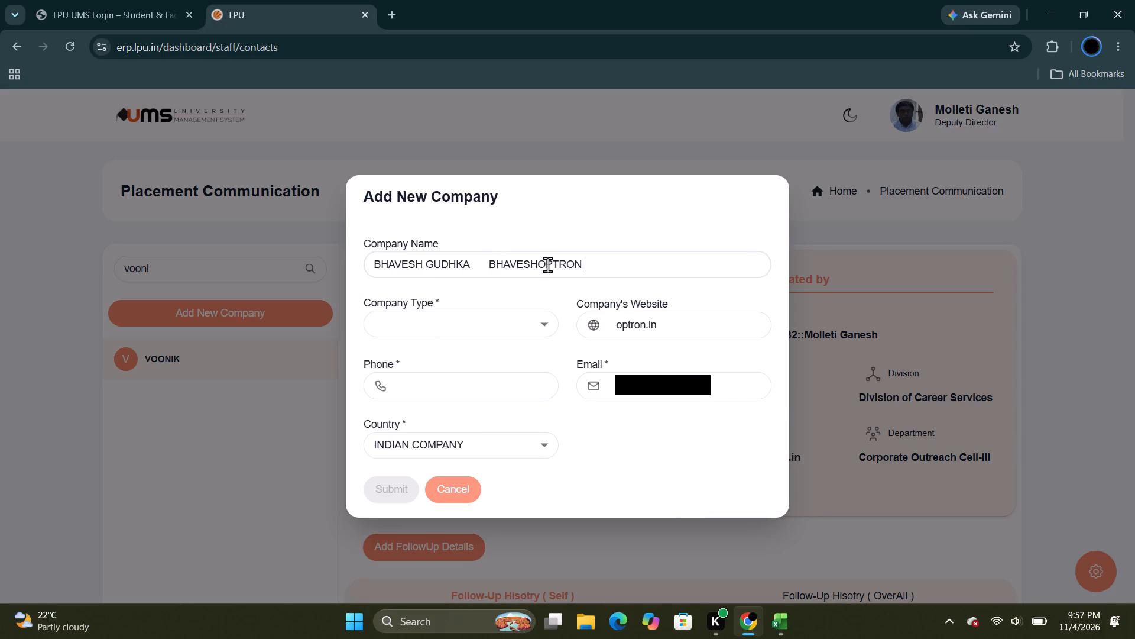
{"action": "left_click", "coordinate": [537, 262]}
{"action": "key", "text": "BackSpace"}
{"action": "key", "text": "BackSpace"}
{"action": "key", "text": "BackSpace"}
{"action": "key", "text": "BackSpace"}
{"action": "key", "text": "BackSpace"}
{"action": "key", "text": "BackSpace"}
{"action": "key", "text": "BackSpace"}
{"action": "key", "text": "BackSpace"}
{"action": "key", "text": "BackSpace"}
{"action": "key", "text": "BackSpace"}
{"action": "key", "text": "BackSpace"}
{"action": "key", "text": "BackSpace"}
{"action": "key", "text": "BackSpace"}
{"action": "key", "text": "BackSpace"}
{"action": "key", "text": "BackSpace"}
{"action": "key", "text": "BackSpace"}
{"action": "key", "text": "BackSpace"}
{"action": "key", "text": "BackSpace"}
{"action": "key", "text": "BackSpace"}
{"action": "key", "text": "BackSpace"}
{"action": "key", "text": "BackSpace"}
{"action": "key", "text": "BackSpace"}
{"action": "key", "text": "BackSpace"}
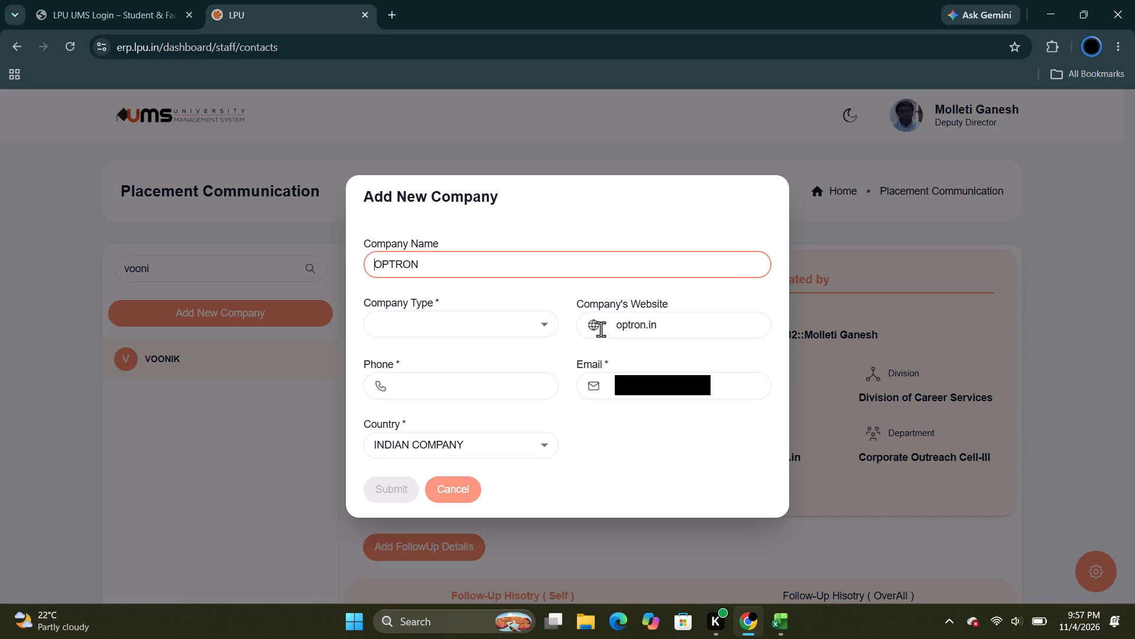
Set the company type to Company, fill the phone with the ten-zero placeholder, and submit the new company.
{"action": "left_click", "coordinate": [551, 340]}
{"action": "left_click_drag", "start_coordinate": [509, 340], "coordinate": [507, 329]}
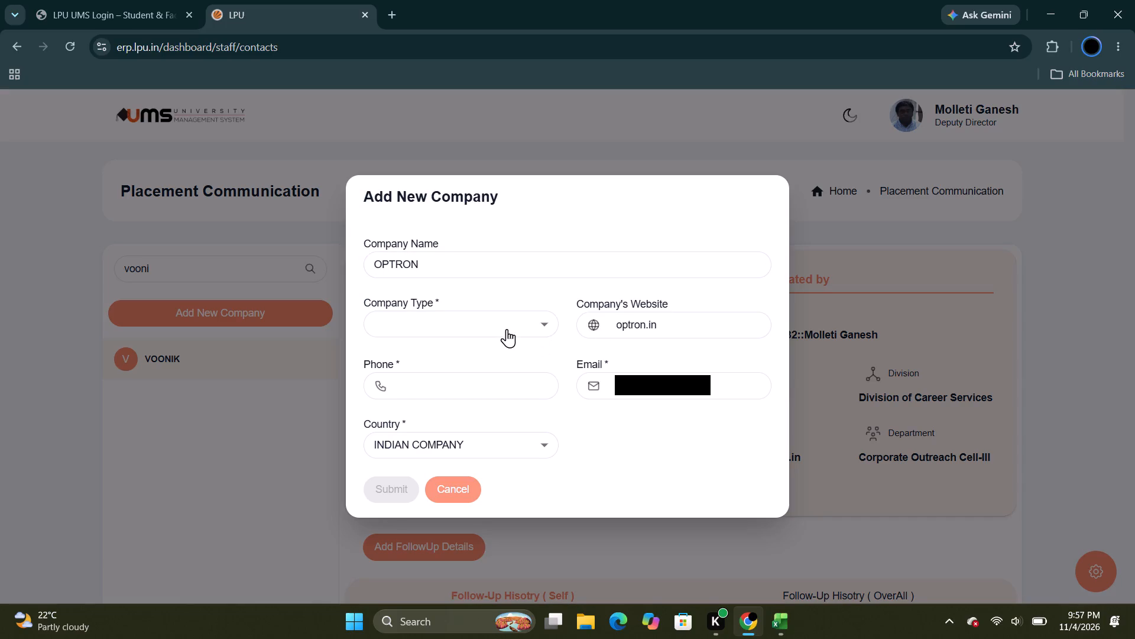
{"action": "left_click_drag", "start_coordinate": [507, 329], "coordinate": [506, 328]}
{"action": "left_click", "coordinate": [506, 328]}
{"action": "left_click", "coordinate": [426, 409]}
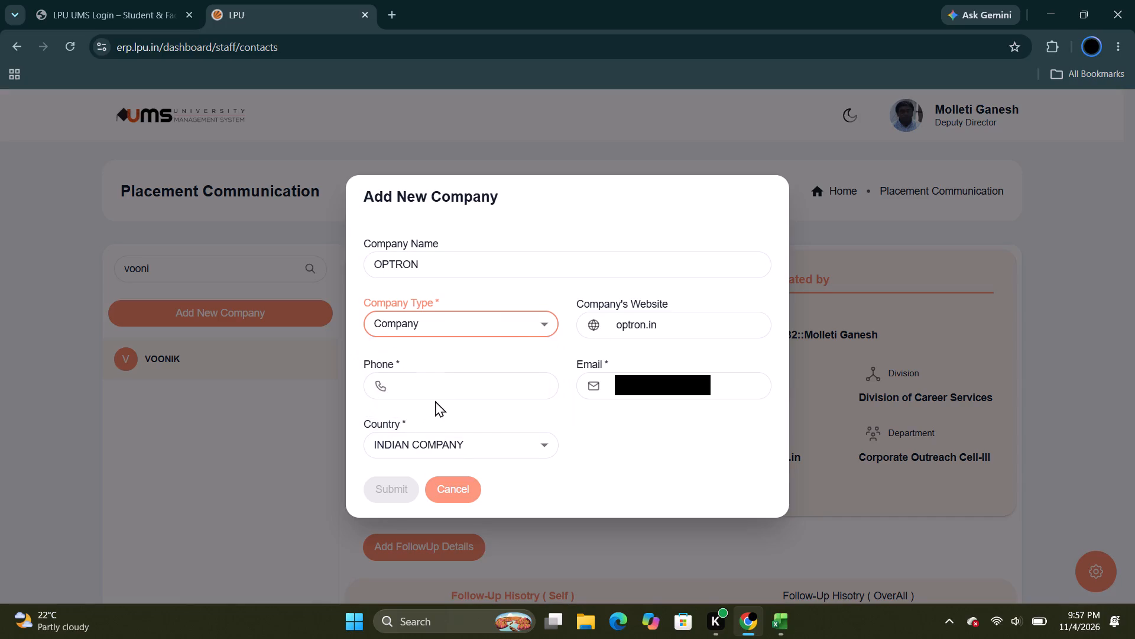
{"action": "left_click", "coordinate": [449, 390]}
{"action": "type", "text": "0000"}
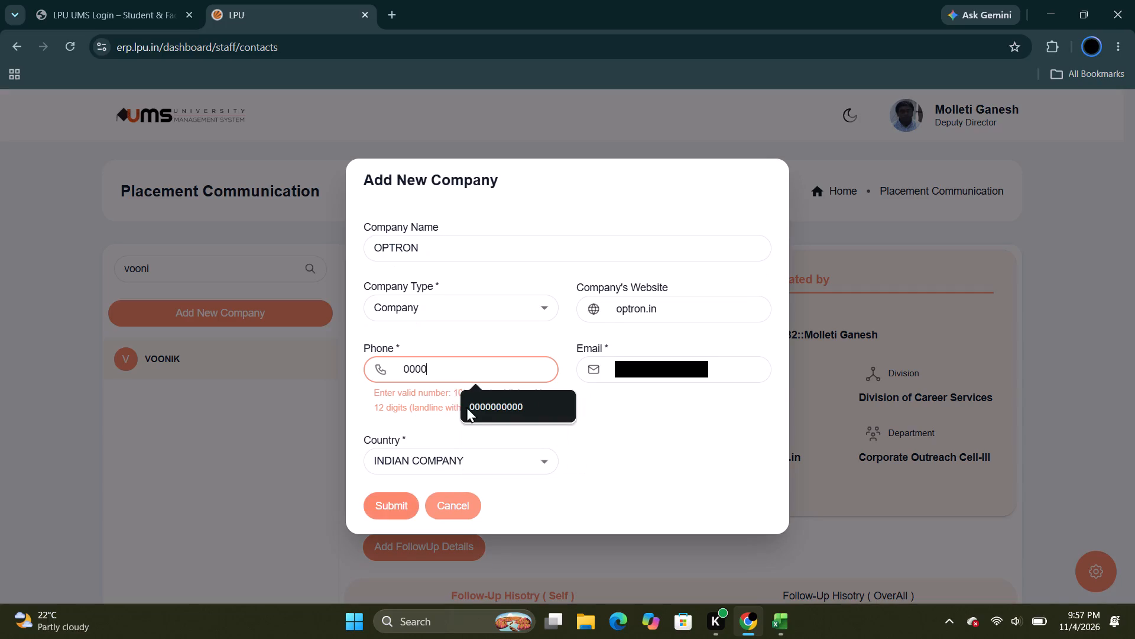
{"action": "left_click", "coordinate": [499, 416]}
{"action": "left_click", "coordinate": [392, 495]}
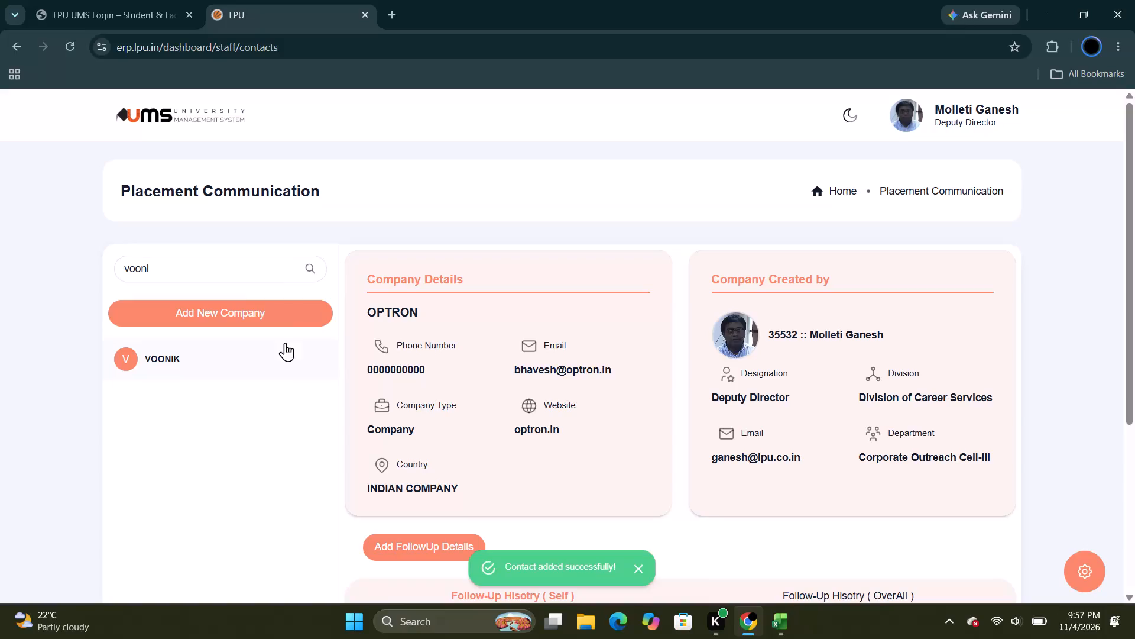
Reload the Placement Communication page, search for optron, and open the OPTRON company record.
{"action": "left_click", "coordinate": [72, 42]}
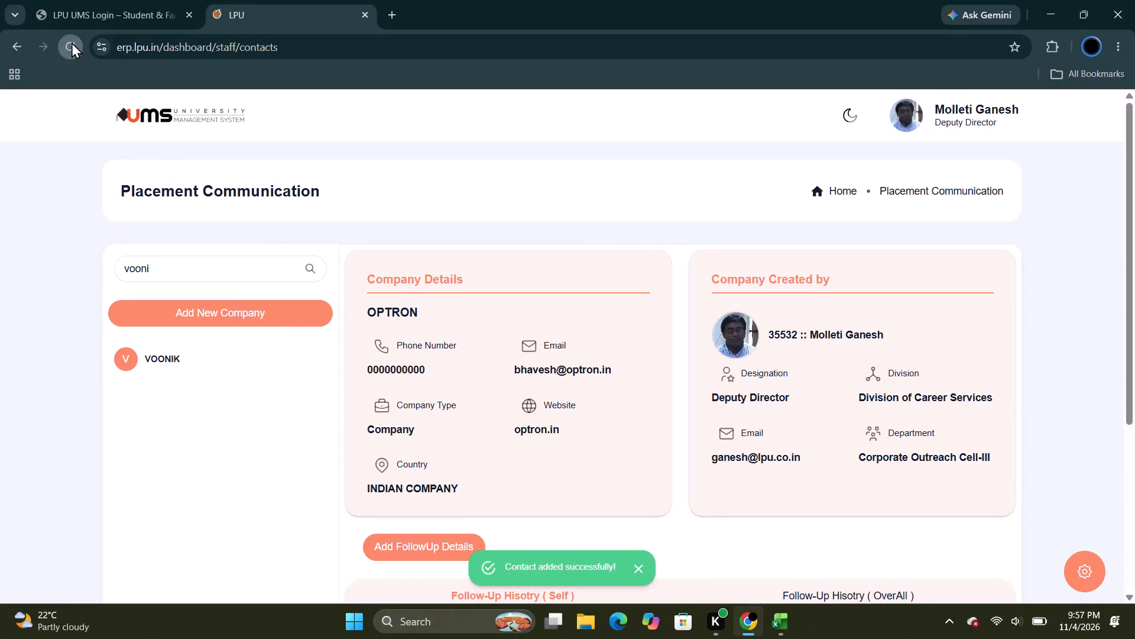
{"action": "left_click", "coordinate": [248, 278]}
{"action": "type", "text": "optron"}
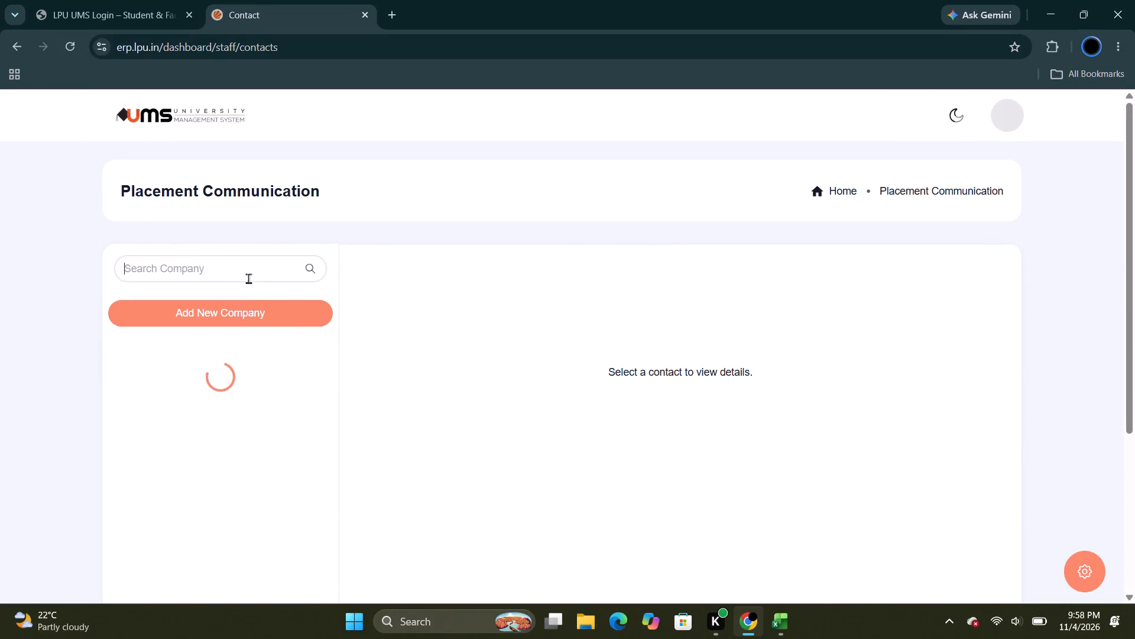
{"action": "left_click", "coordinate": [212, 348]}
Start an Email follow-up for OPTRON and paste the contact's name and email into their fields, trimming the excess text.
{"action": "left_click", "coordinate": [420, 541]}
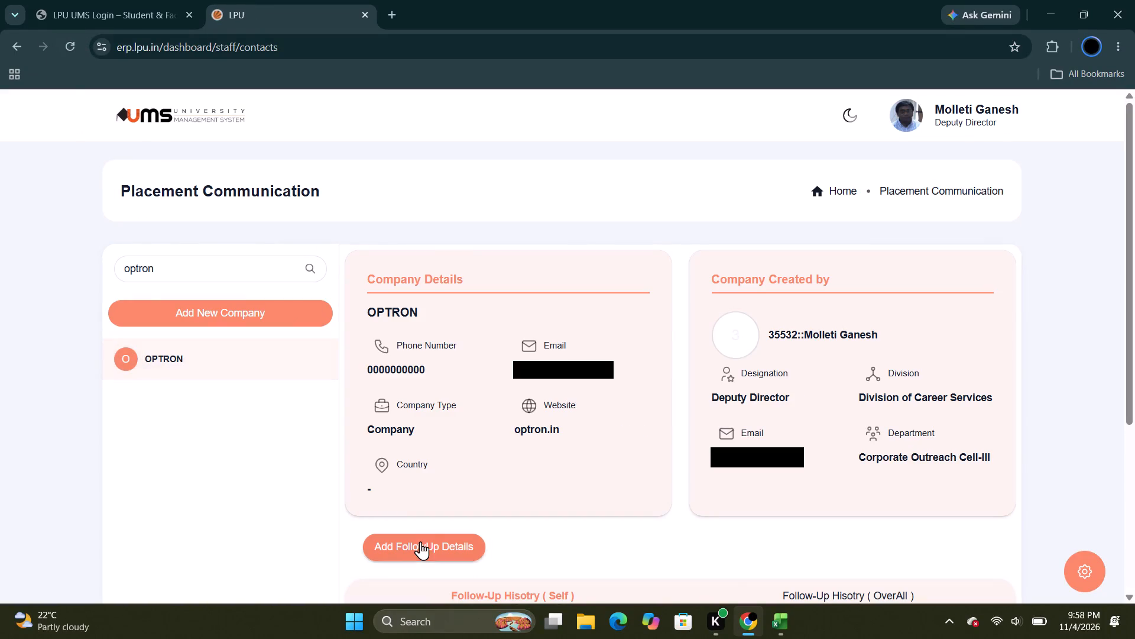
{"action": "left_click", "coordinate": [265, 205]}
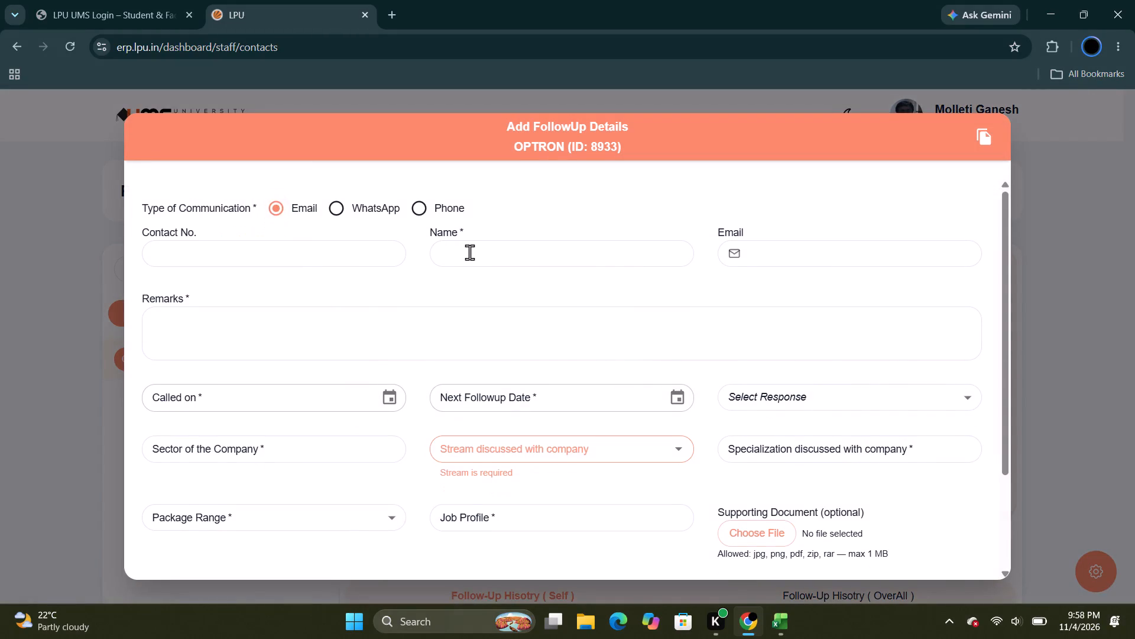
{"action": "left_click", "coordinate": [469, 252]}
{"action": "key", "text": "ctrl+v"}
{"action": "left_click_drag", "start_coordinate": [544, 253], "coordinate": [738, 245]}
{"action": "key", "text": "BackSpace"}
{"action": "left_click_drag", "start_coordinate": [787, 268], "coordinate": [815, 246]}
{"action": "left_click", "coordinate": [815, 246]}
{"action": "key", "text": "ctrl+v"}
{"action": "left_click_drag", "start_coordinate": [843, 257], "coordinate": [599, 292]}
{"action": "key", "text": "BackSpace"}
Enter the remark "email has been sent" and set Called on to 31/10/2026 and Next Followup Date to 06/11/2026.
{"action": "left_click", "coordinate": [518, 321]}
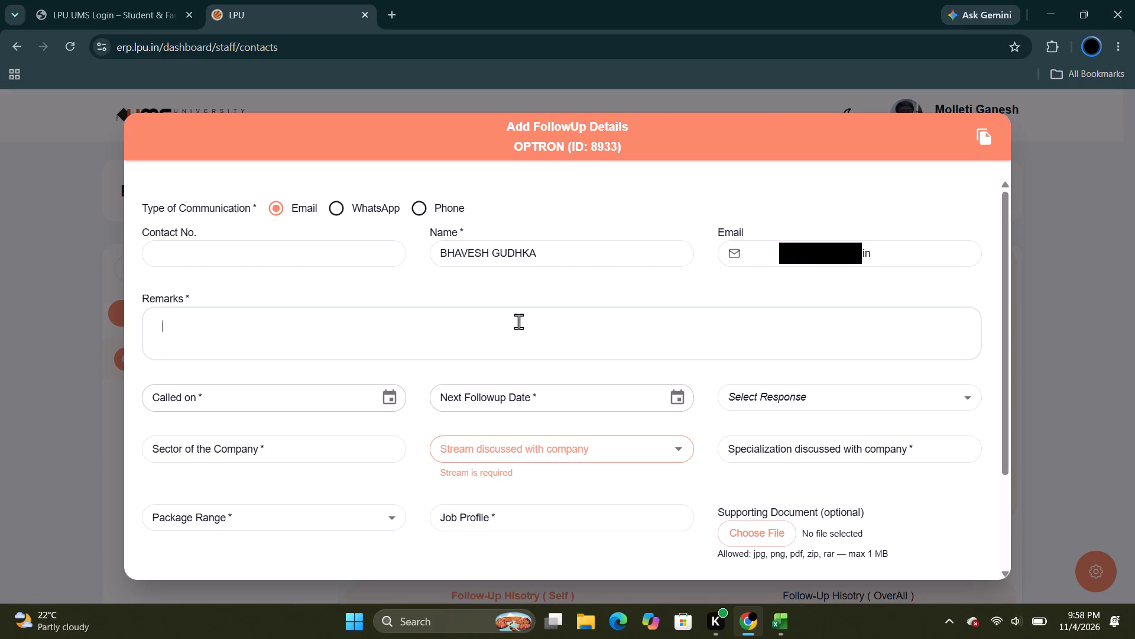
{"action": "type", "text": "email has been sent"}
{"action": "left_click", "coordinate": [391, 394]}
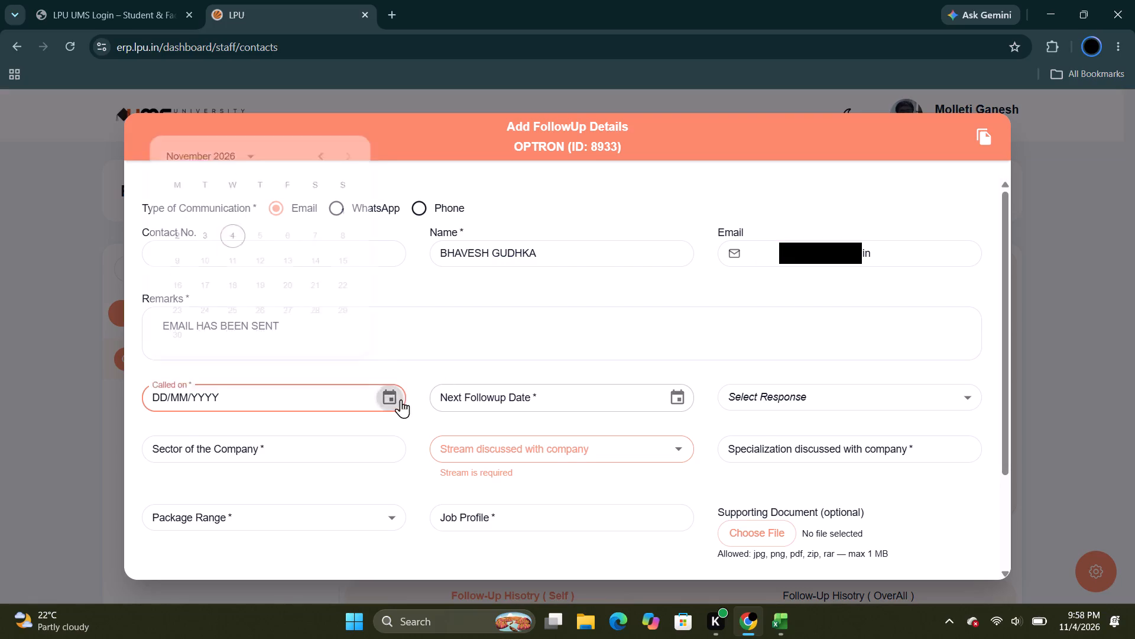
{"action": "left_click", "coordinate": [326, 166]}
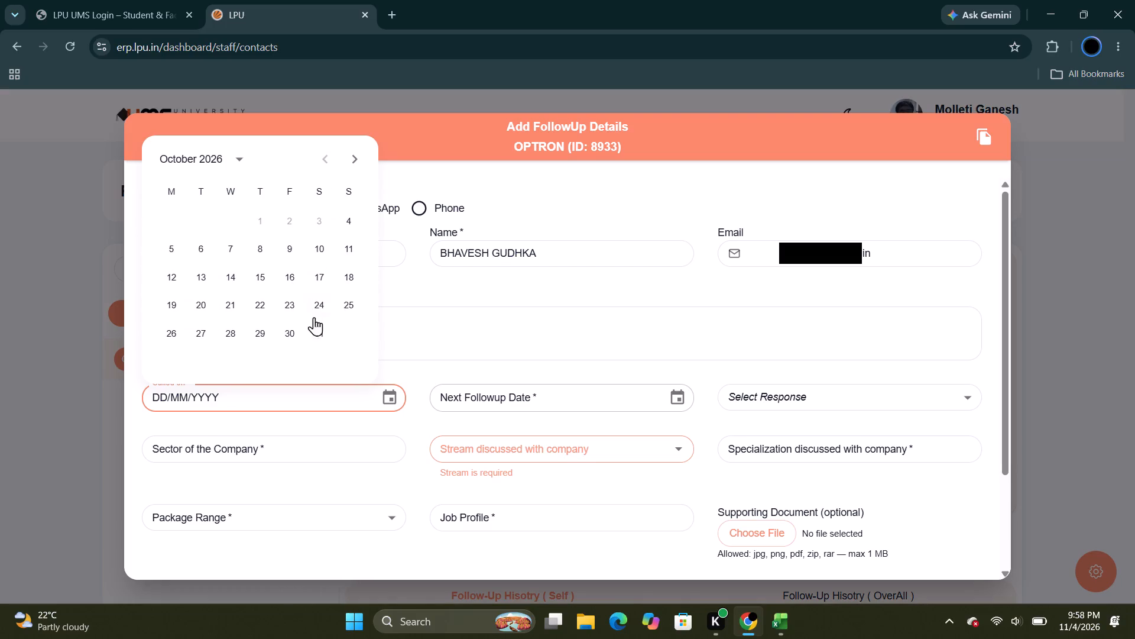
{"action": "left_click", "coordinate": [312, 324]}
{"action": "left_click", "coordinate": [685, 390]}
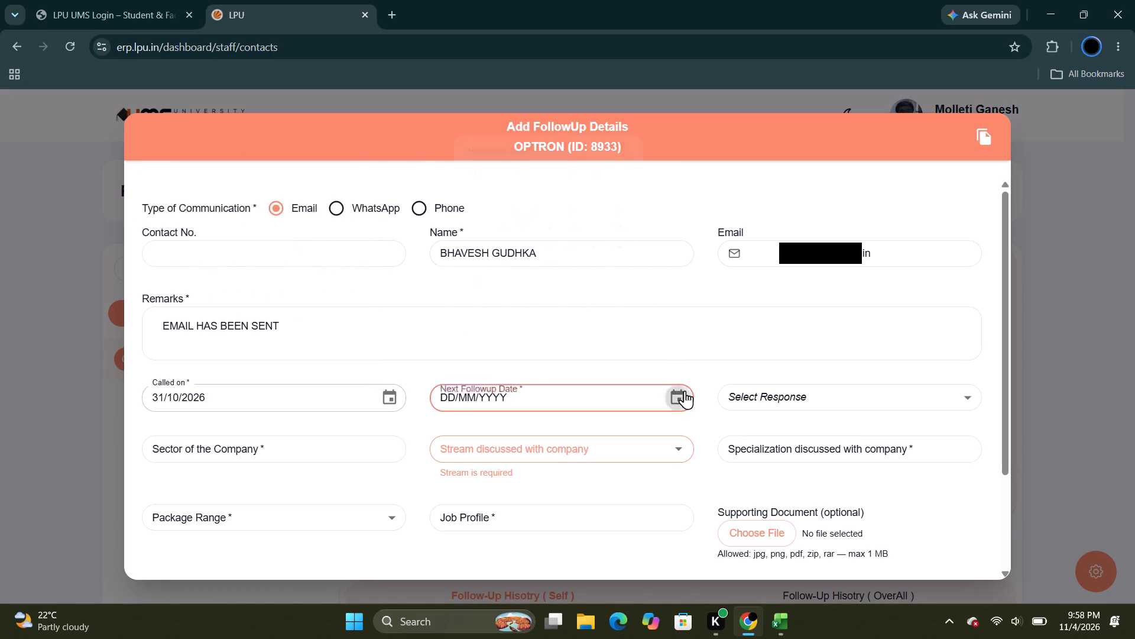
{"action": "left_click_drag", "start_coordinate": [563, 246], "coordinate": [571, 250]}
{"action": "left_click", "coordinate": [571, 250]}
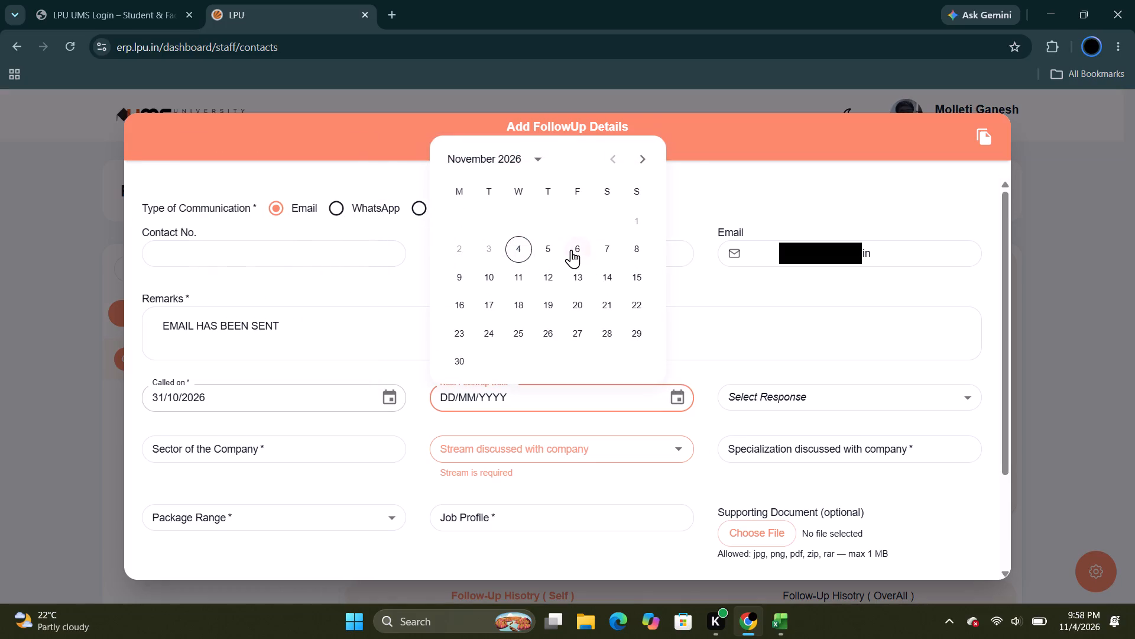
Set the follow-up response to Cold and the company's sector to IT.
{"action": "left_click", "coordinate": [789, 402]}
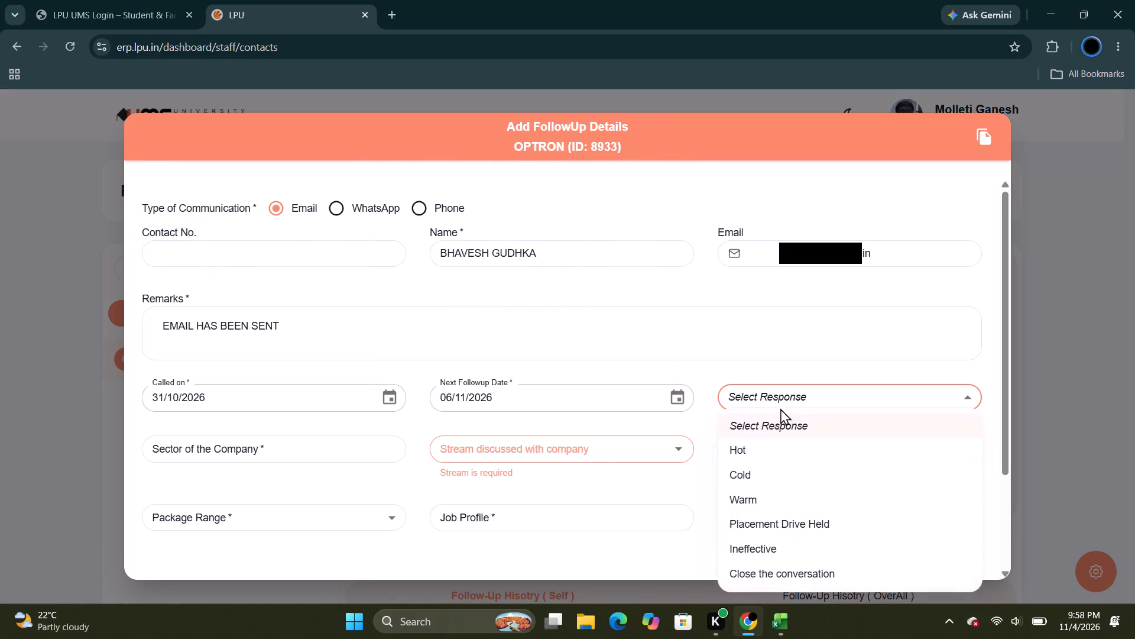
{"action": "left_click", "coordinate": [757, 467]}
{"action": "left_click", "coordinate": [312, 441]}
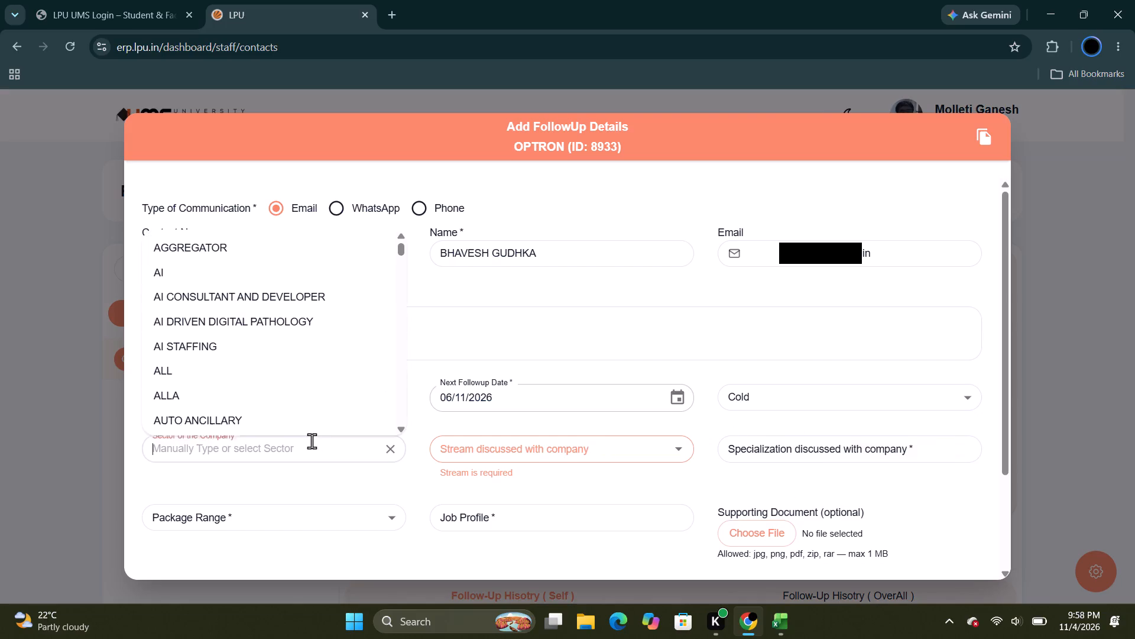
{"action": "type", "text": "it"}
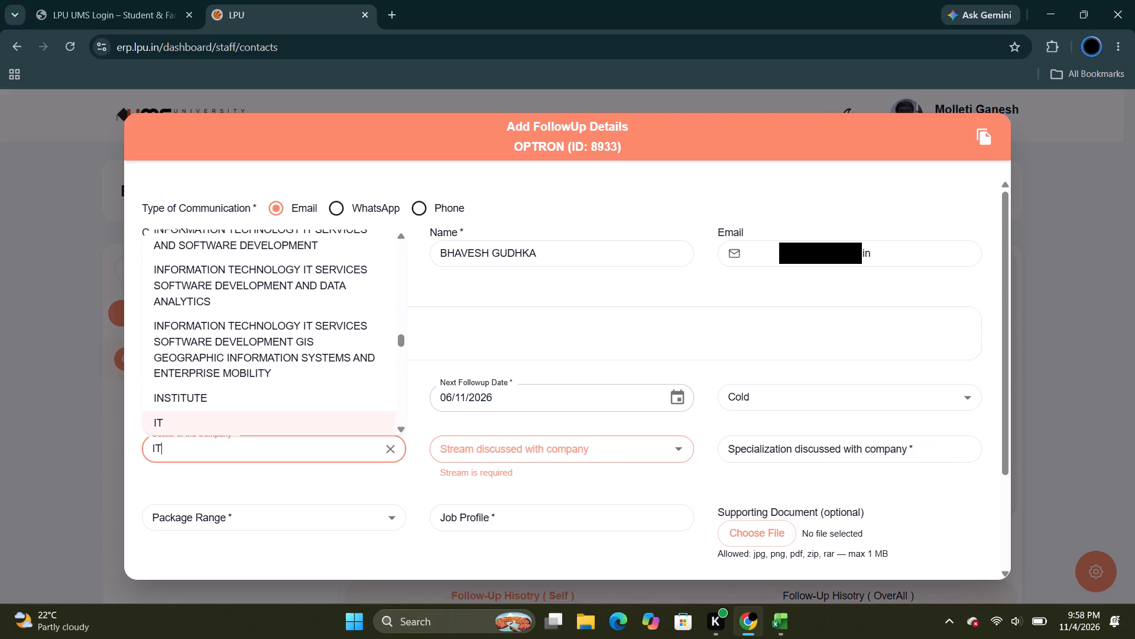
{"action": "left_click", "coordinate": [248, 420]}
Choose CSE/IT as the stream discussed and ALL CSE as the specialization discussed with the company.
{"action": "left_click_drag", "start_coordinate": [538, 469], "coordinate": [556, 462]}
{"action": "left_click", "coordinate": [556, 462]}
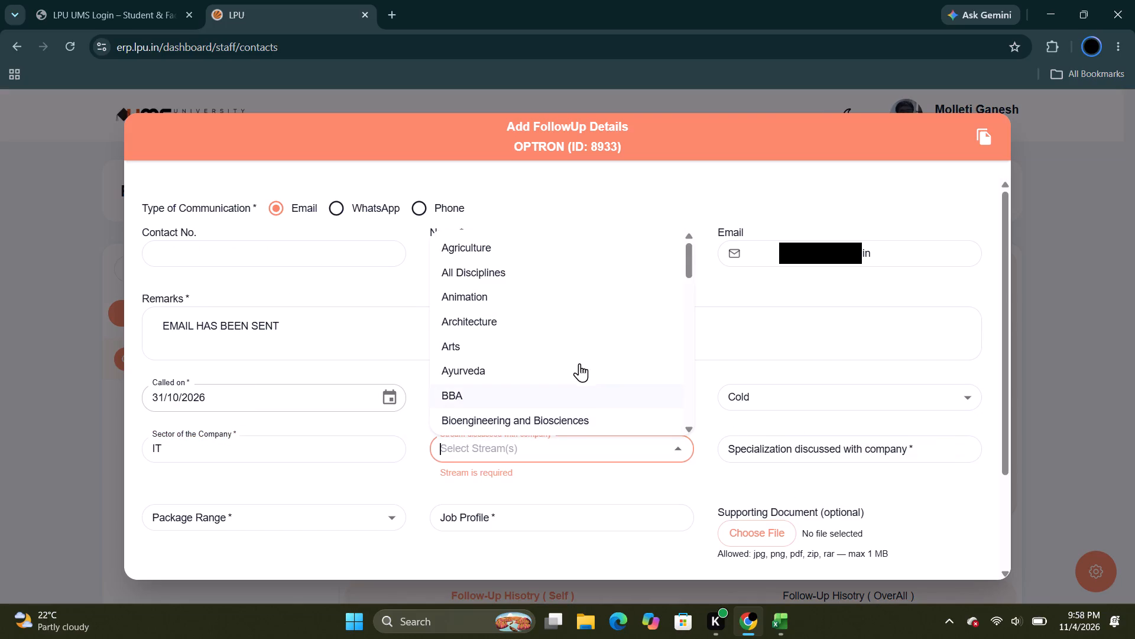
{"action": "scroll", "coordinate": [579, 363], "scroll_direction": "down", "scroll_amount": 1}
{"action": "type", "text": "it"}
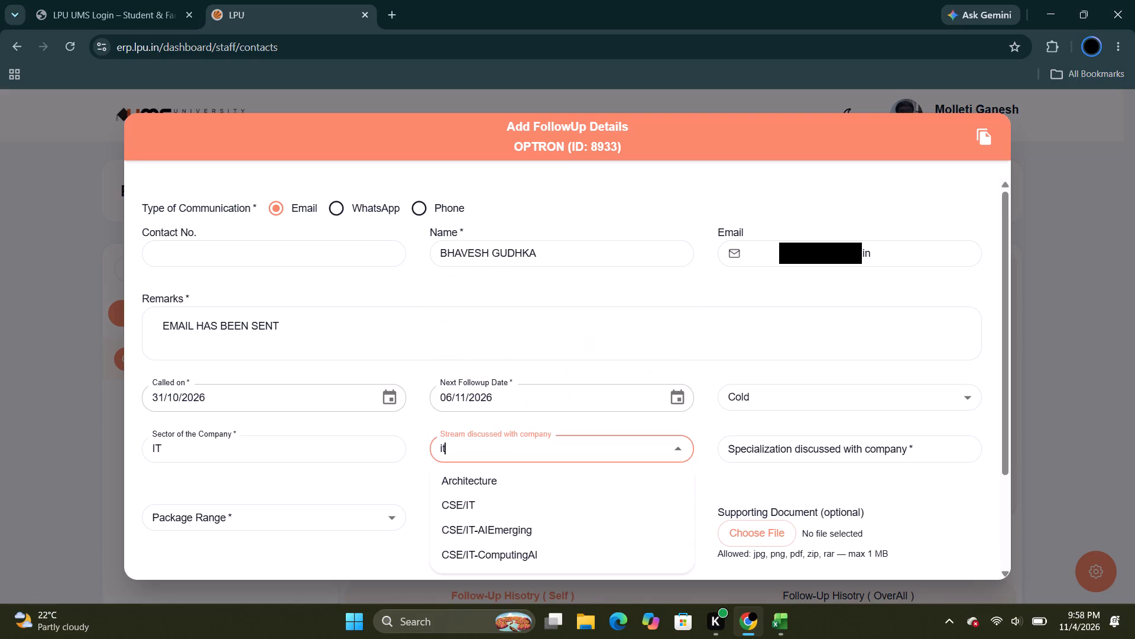
{"action": "left_click", "coordinate": [491, 501]}
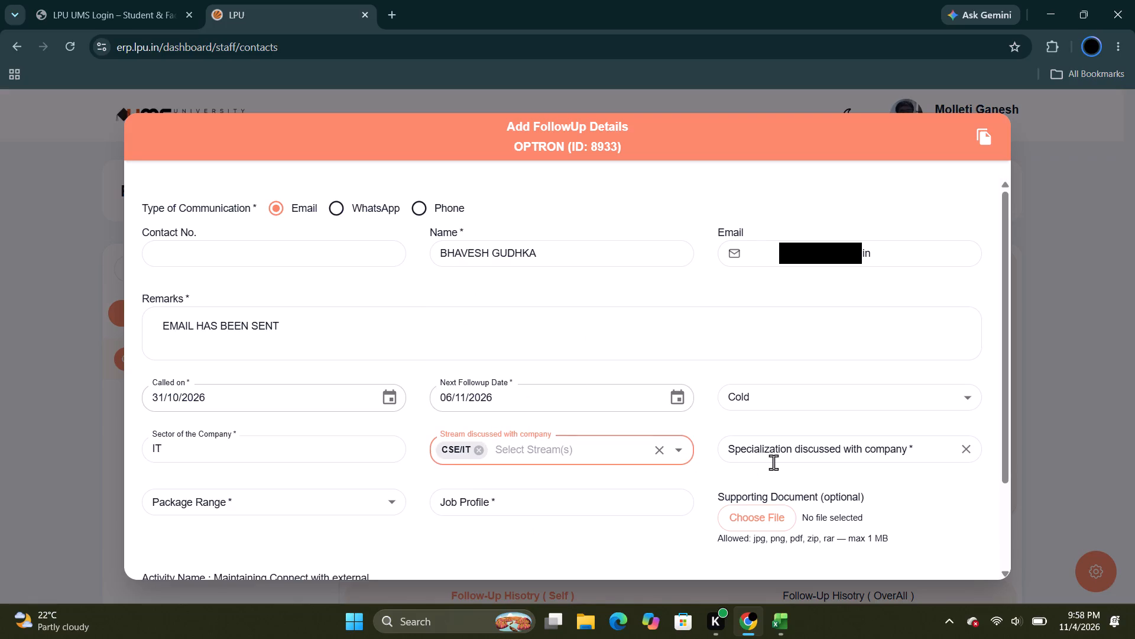
{"action": "left_click", "coordinate": [773, 462]}
{"action": "type", "text": "all"}
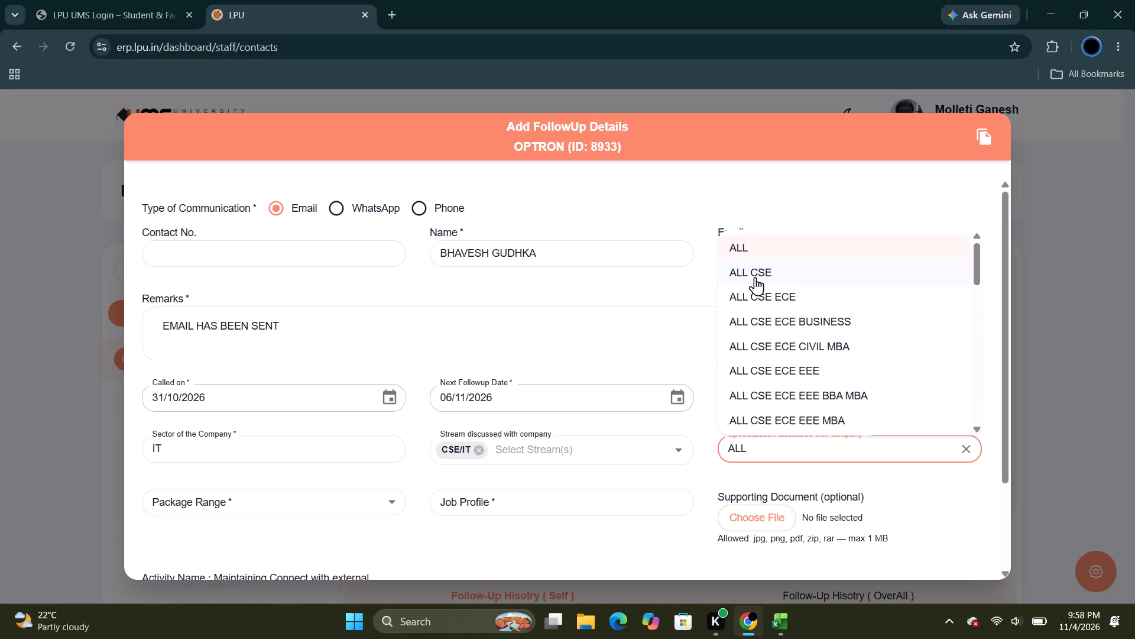
{"action": "left_click", "coordinate": [755, 276]}
Set the package range to 07-08 Lakh and the job profile to SOFTWARE ENGINEER.
{"action": "left_click", "coordinate": [367, 502]}
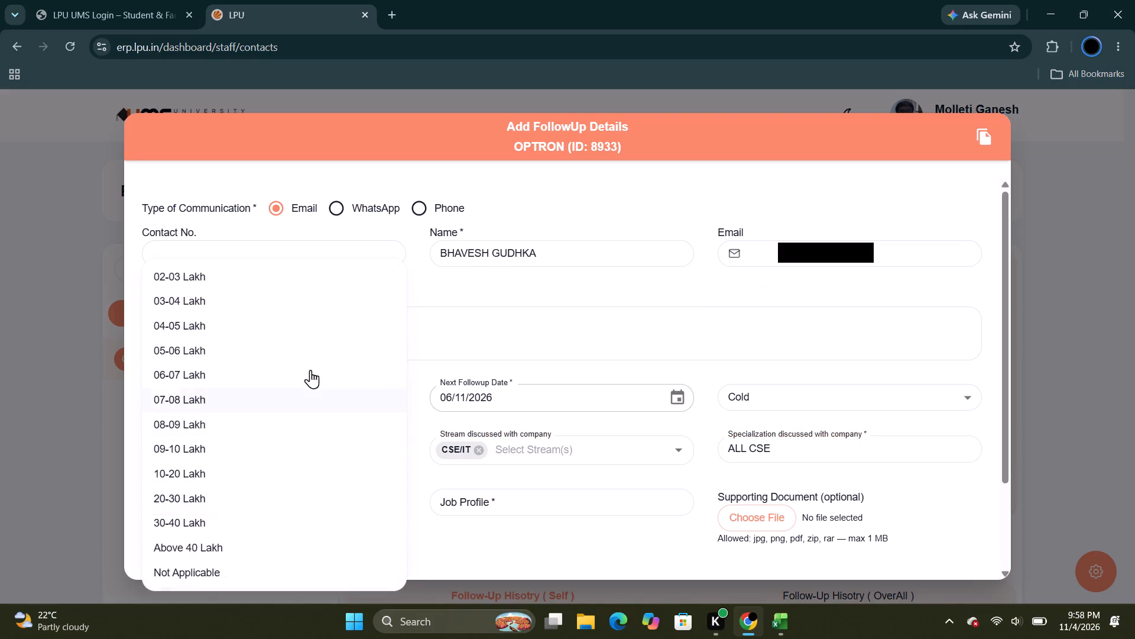
{"action": "left_click", "coordinate": [252, 393]}
{"action": "left_click", "coordinate": [585, 501]}
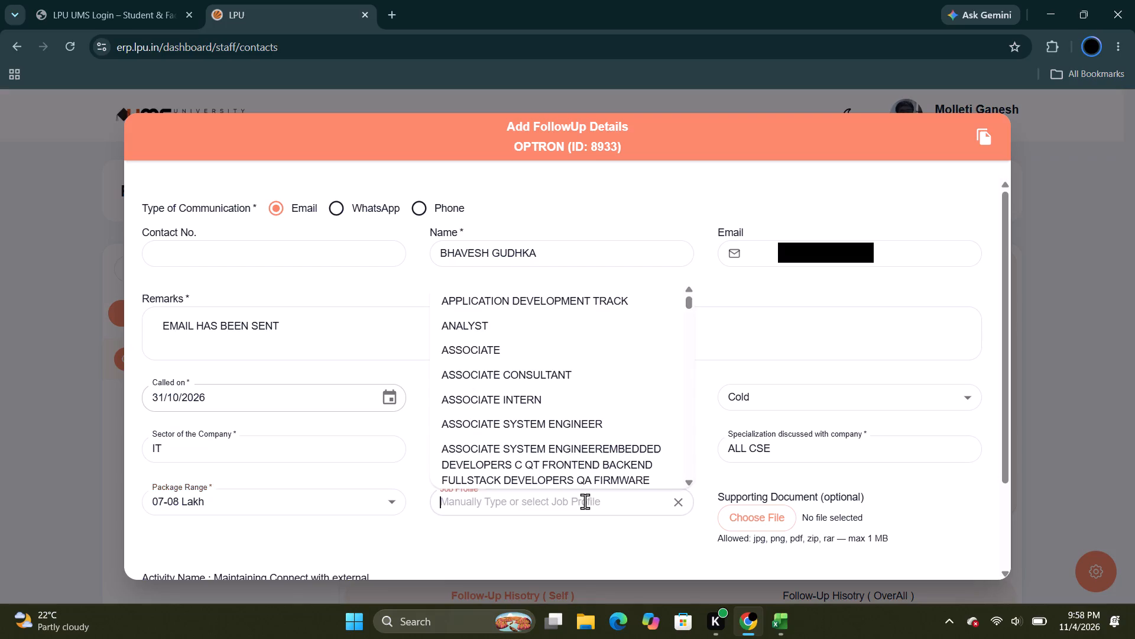
{"action": "type", "text": "soft"}
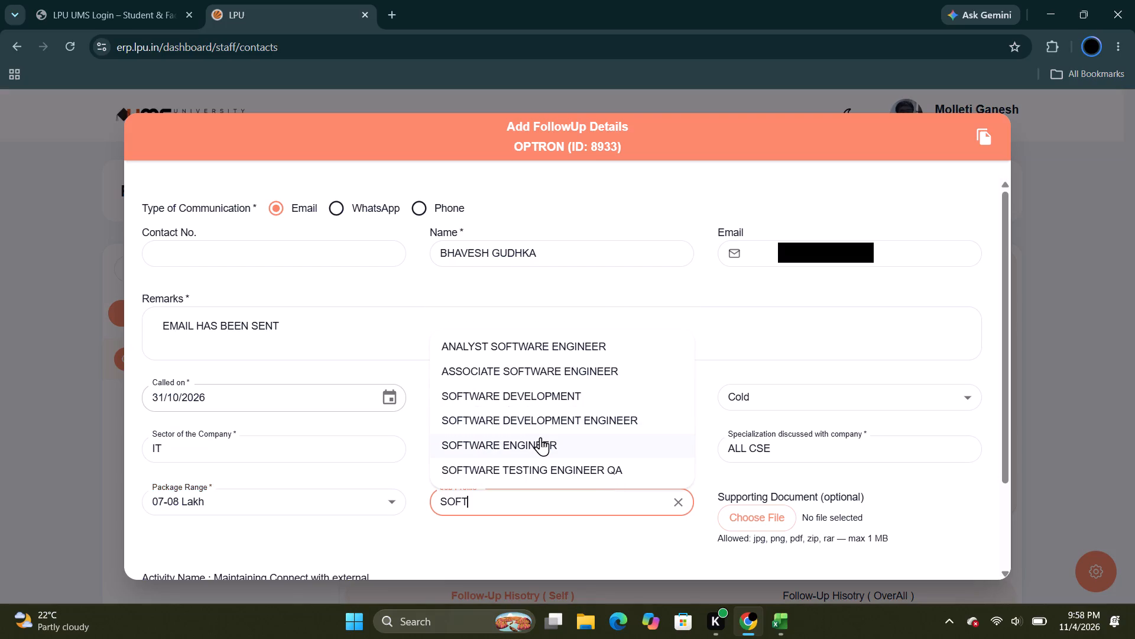
{"action": "left_click", "coordinate": [493, 440]}
Choose Sending Invitation Letters /Greetings as the DPR action and submit the OPTRON follow-up.
{"action": "scroll", "coordinate": [493, 440], "scroll_direction": "down", "scroll_amount": 4}
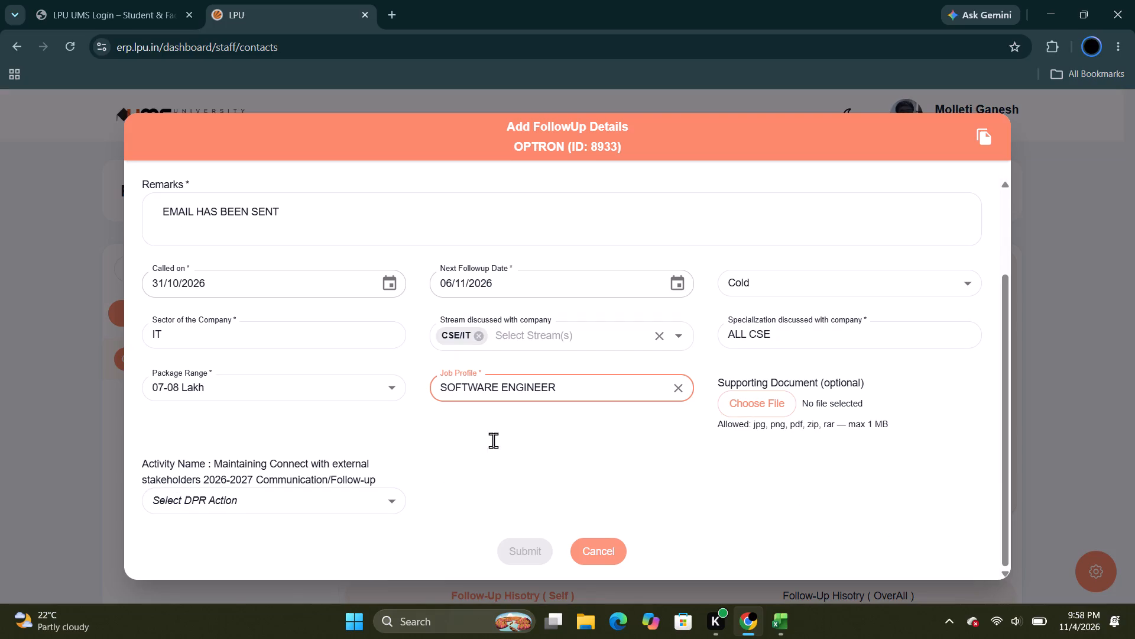
{"action": "left_click", "coordinate": [362, 495]}
{"action": "left_click", "coordinate": [329, 521]}
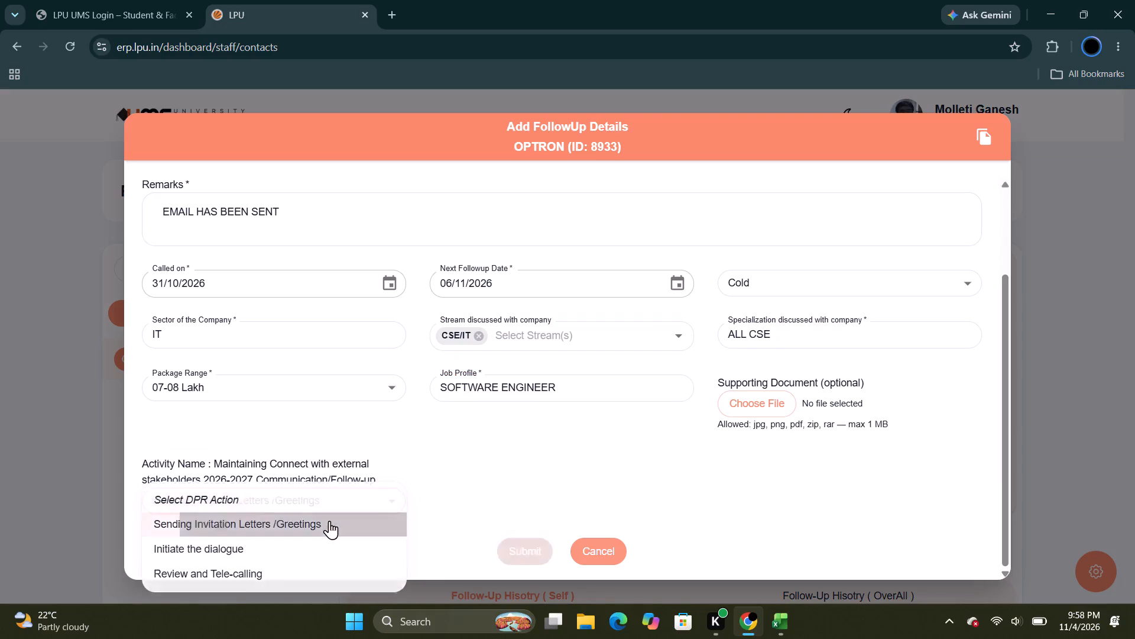
{"action": "left_click", "coordinate": [520, 548]}
{"action": "scroll", "coordinate": [632, 495], "scroll_direction": "down", "scroll_amount": 1}
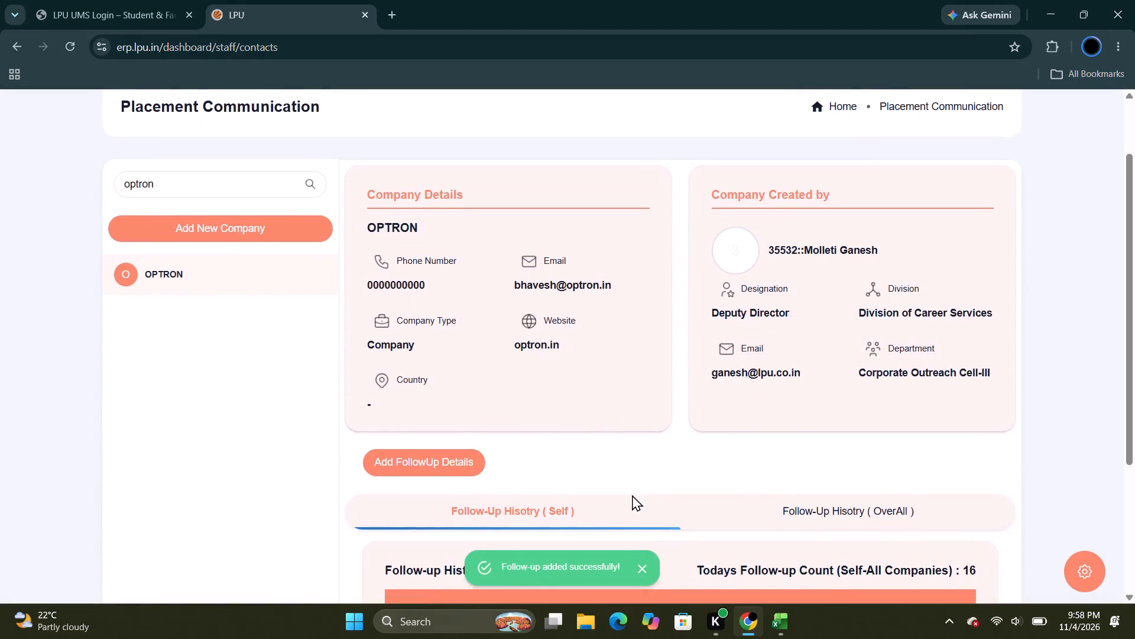
{"action": "scroll", "coordinate": [632, 495], "scroll_direction": "down", "scroll_amount": 1}
Switch to the Campaign 6 - 500 workbook in Excel and copy the contact name and email in row 176.
{"action": "key", "text": "alt+Tab"}
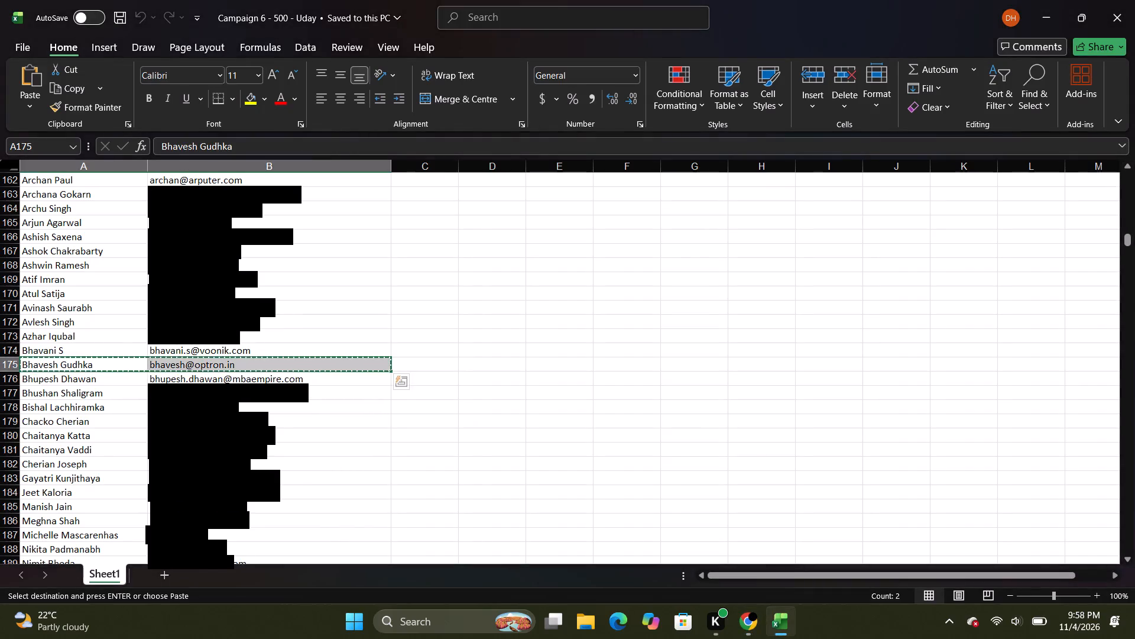
{"action": "left_click", "coordinate": [94, 375]}
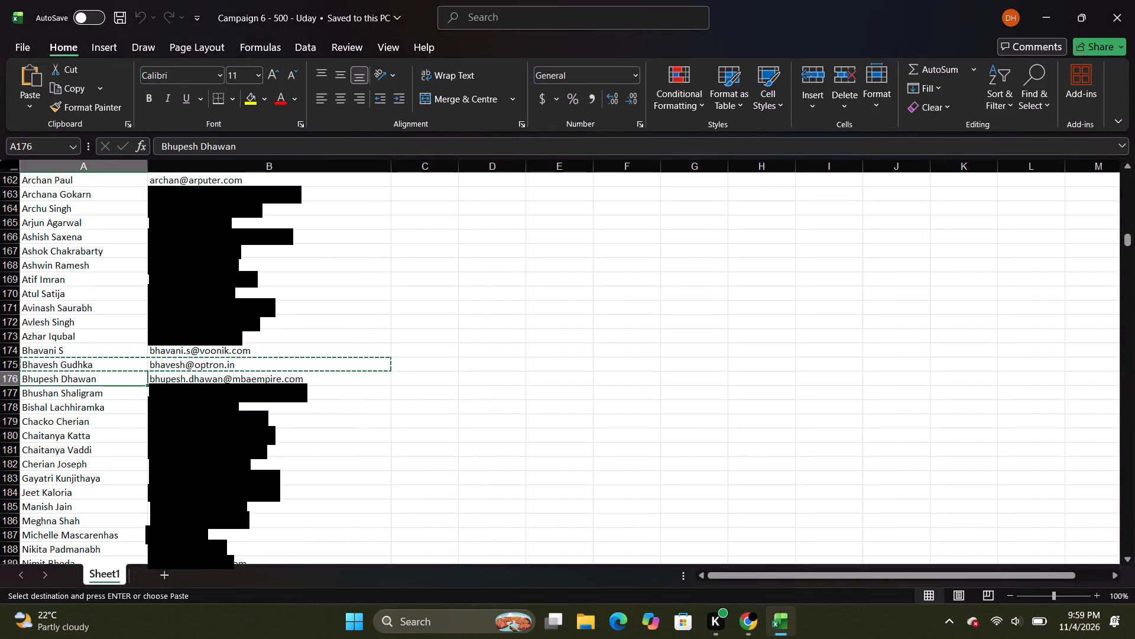
{"action": "key", "text": "Right"}
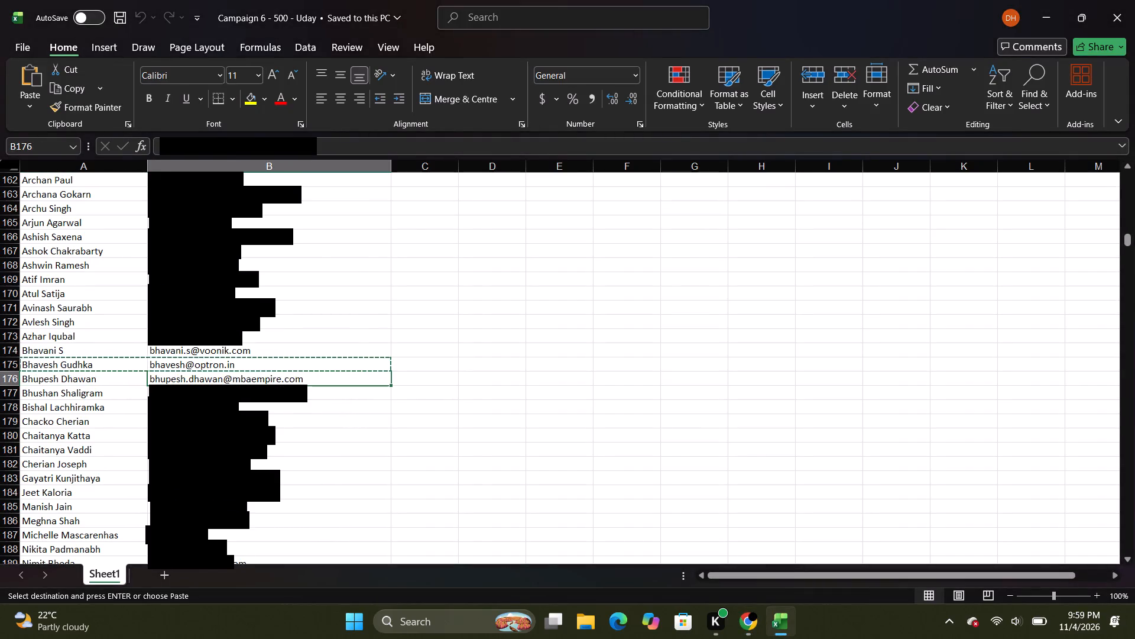
{"action": "key", "text": "Left"}
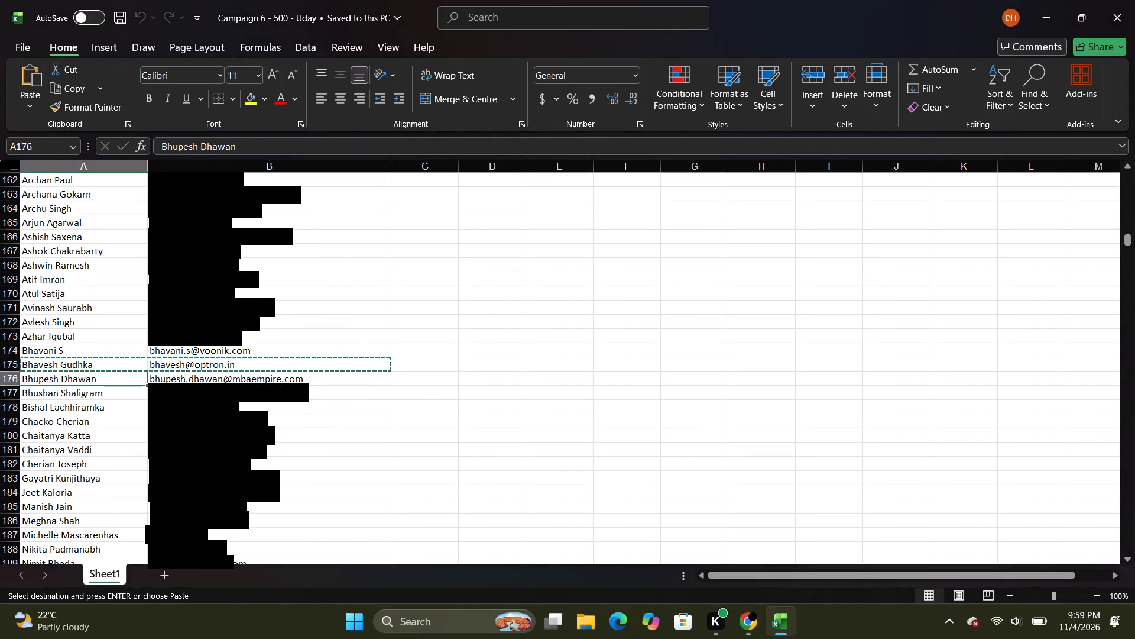
{"action": "key", "text": "shift+Right"}
{"action": "key", "text": "ctrl+c"}
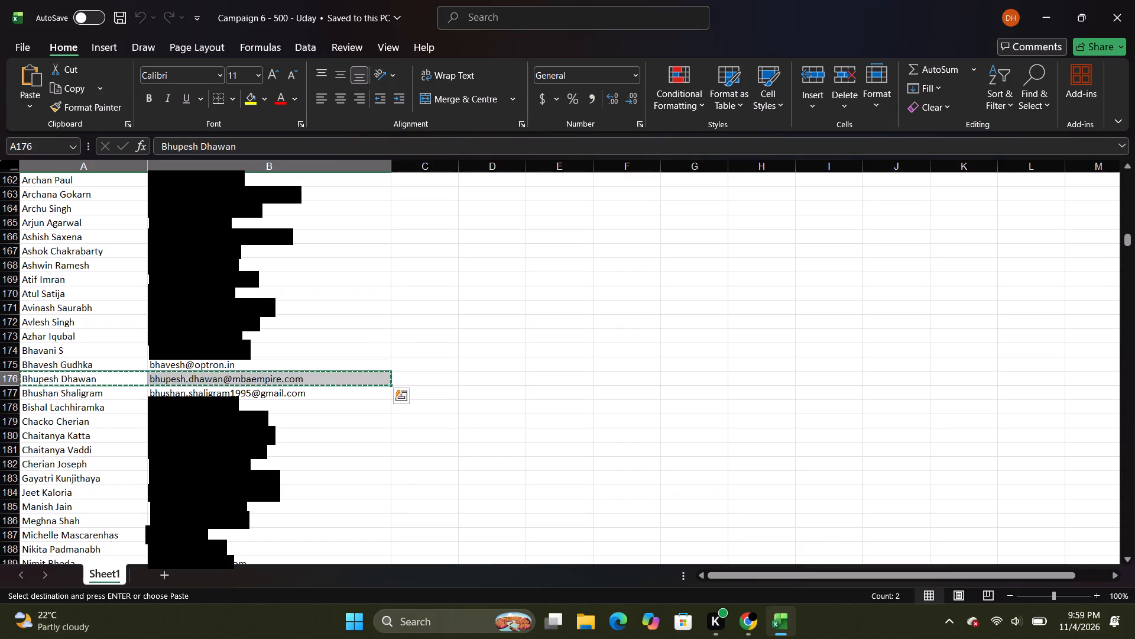
Switch to Placement Communication in Chrome, start a new company entry and fill in only the copied contact's email address.
{"action": "key", "text": "alt+Tab"}
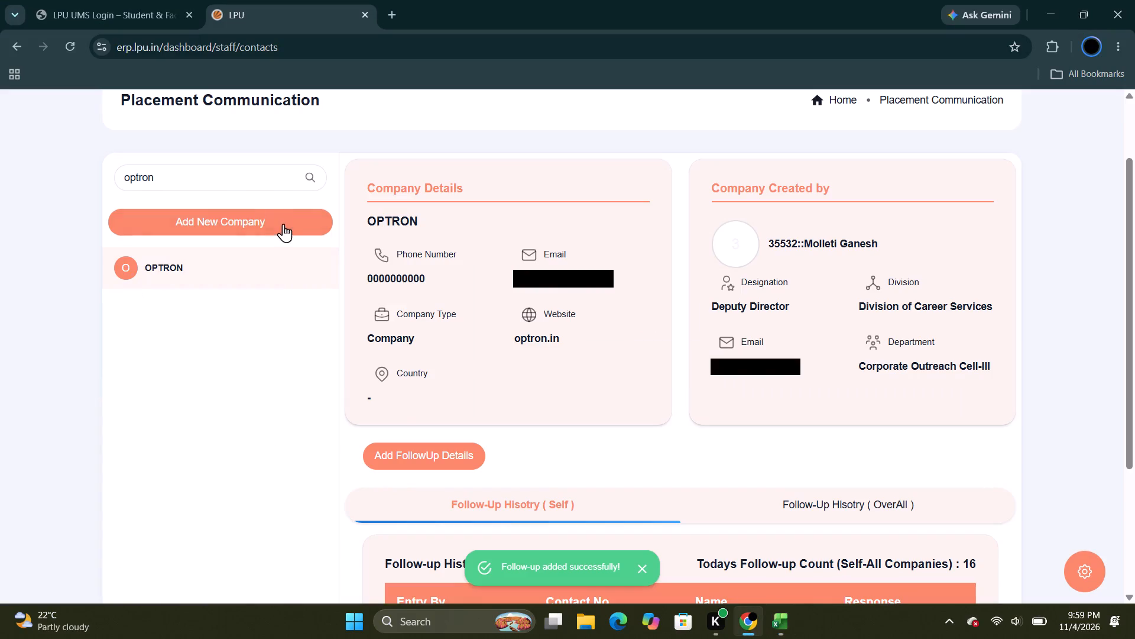
{"action": "left_click", "coordinate": [283, 224]}
{"action": "left_click", "coordinate": [627, 386], "text": "ctrl"}
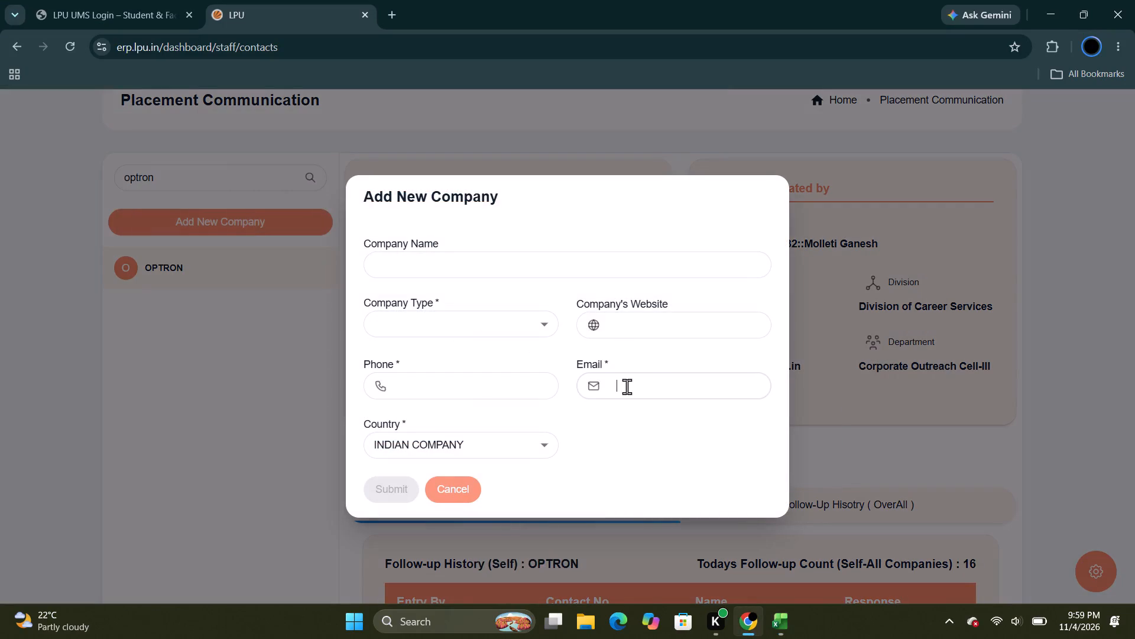
{"action": "key", "text": "ctrl+v"}
{"action": "scroll", "coordinate": [639, 386], "scroll_direction": "right", "scroll_amount": 1}
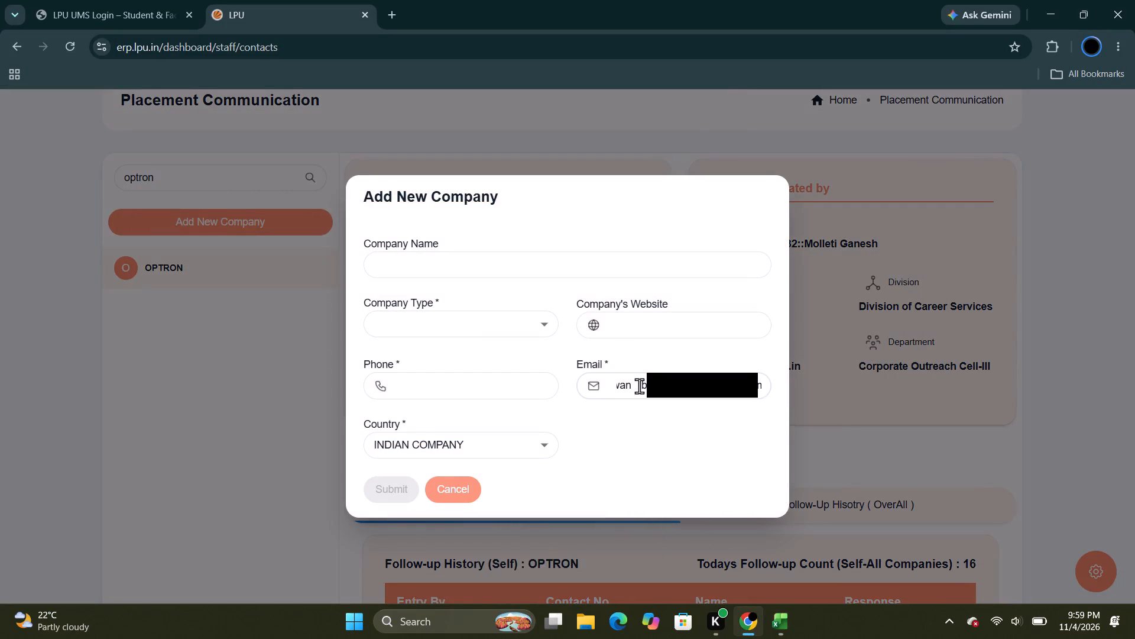
{"action": "scroll", "coordinate": [639, 386], "scroll_direction": "right", "scroll_amount": 1}
{"action": "left_click_drag", "start_coordinate": [639, 386], "coordinate": [528, 391]}
{"action": "key", "text": "BackSpace"}
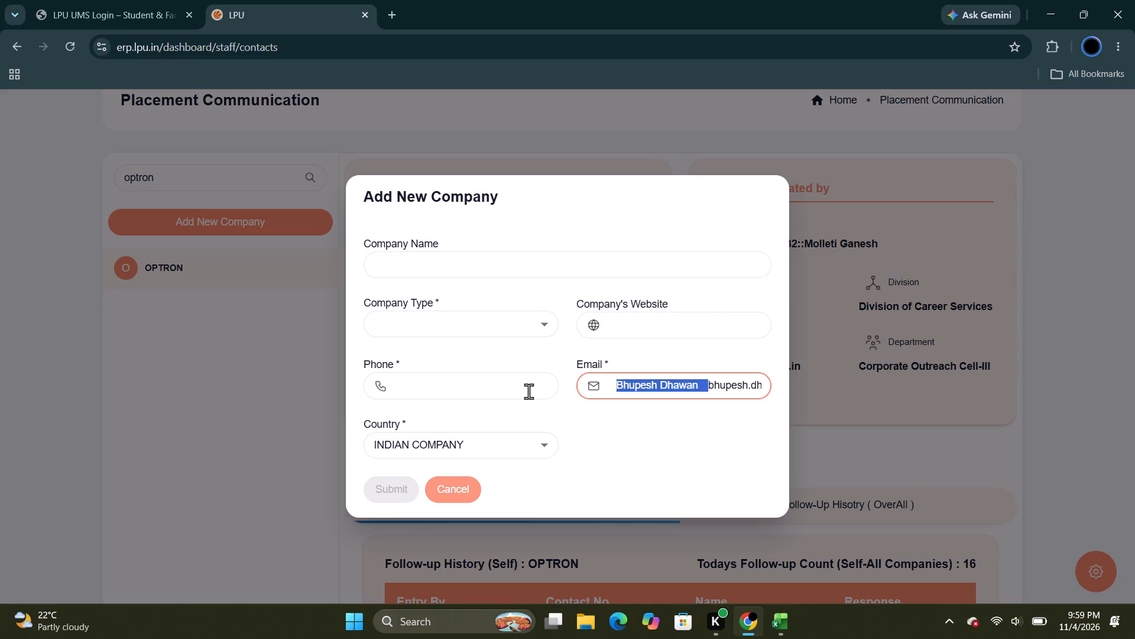
Set the new company's website to mbaempire.com, trimmed from the copied contact details.
{"action": "left_click", "coordinate": [666, 317]}
{"action": "key", "text": "ctrl+v"}
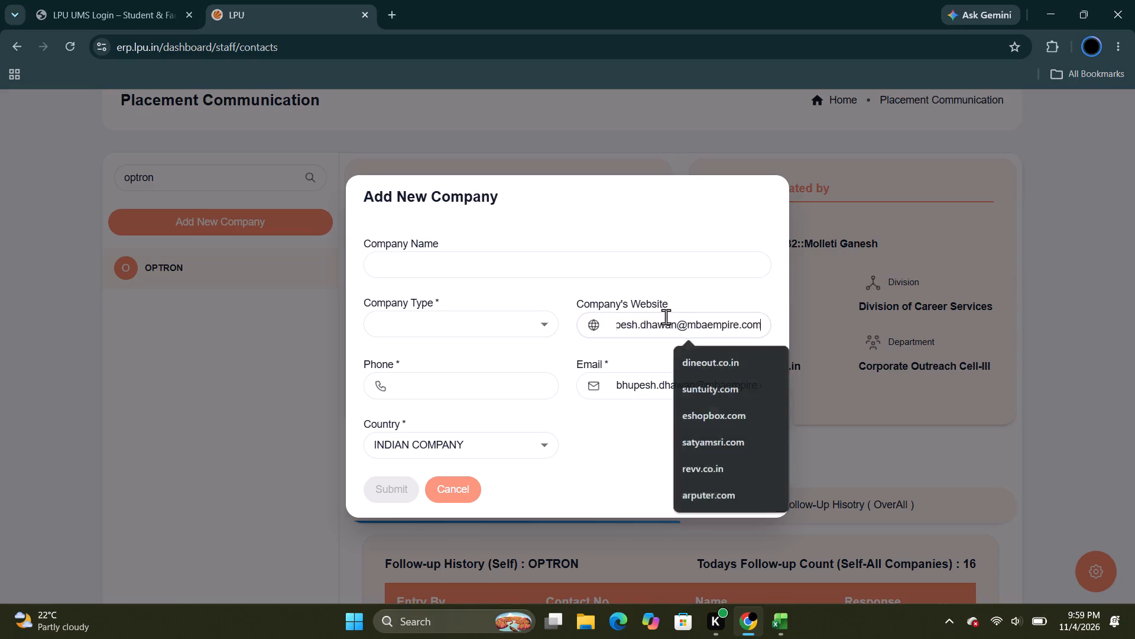
{"action": "left_click_drag", "start_coordinate": [686, 329], "coordinate": [525, 335]}
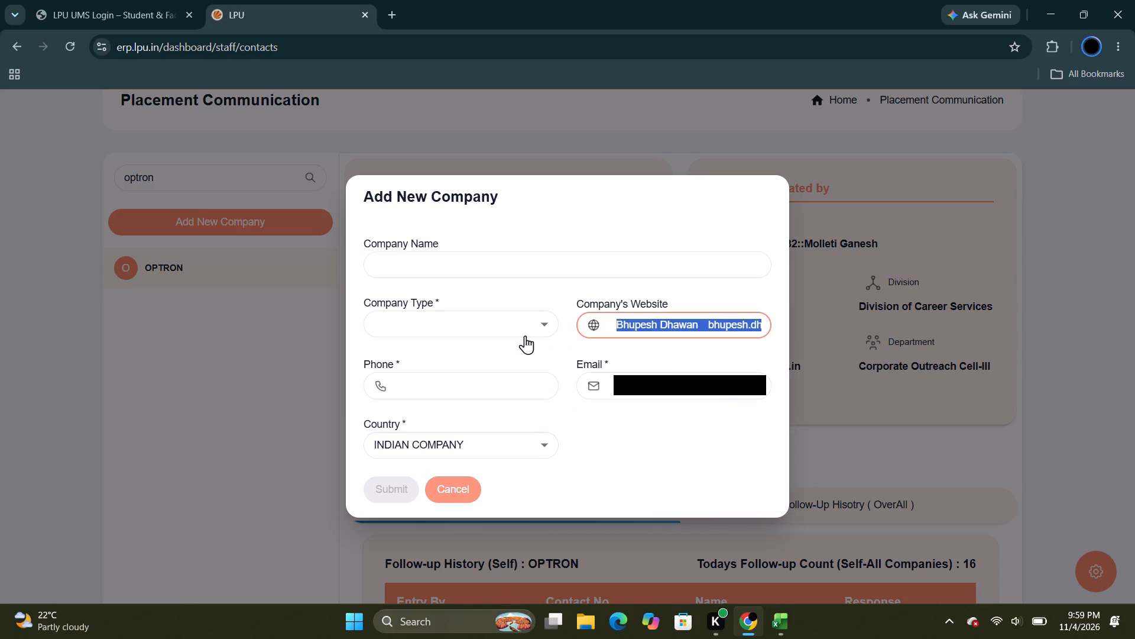
{"action": "left_click_drag", "start_coordinate": [525, 335], "coordinate": [489, 340]}
{"action": "key", "text": "BackSpace"}
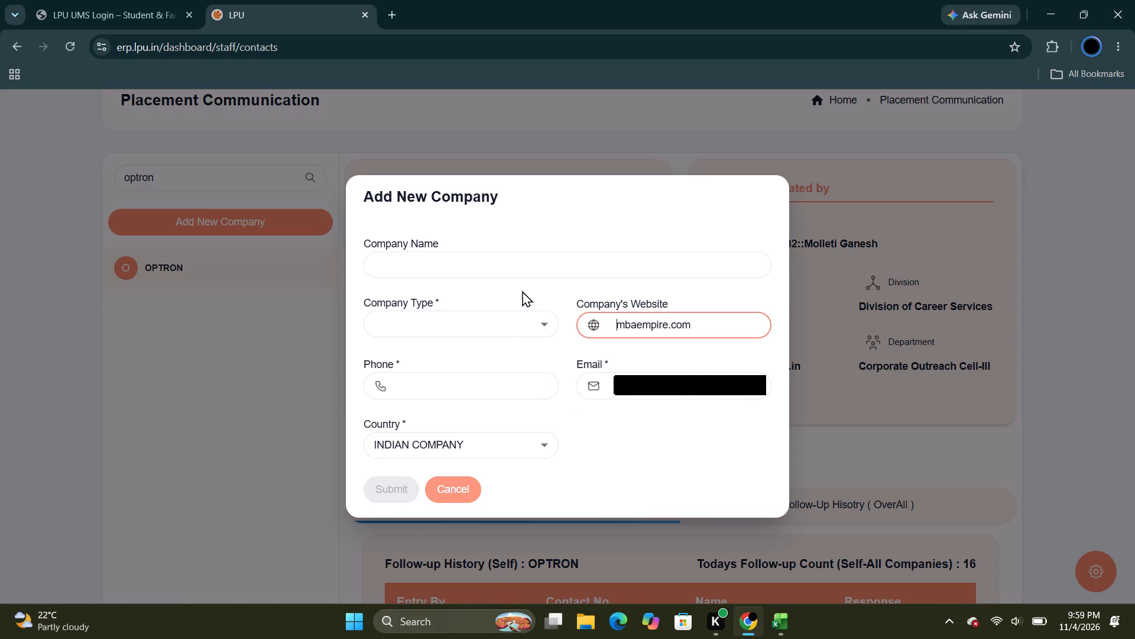
Set the company name to MBAEMPIRE, trimming the contact name and domain ending from the copied details.
{"action": "left_click", "coordinate": [482, 264]}
{"action": "key", "text": "ctrl+v"}
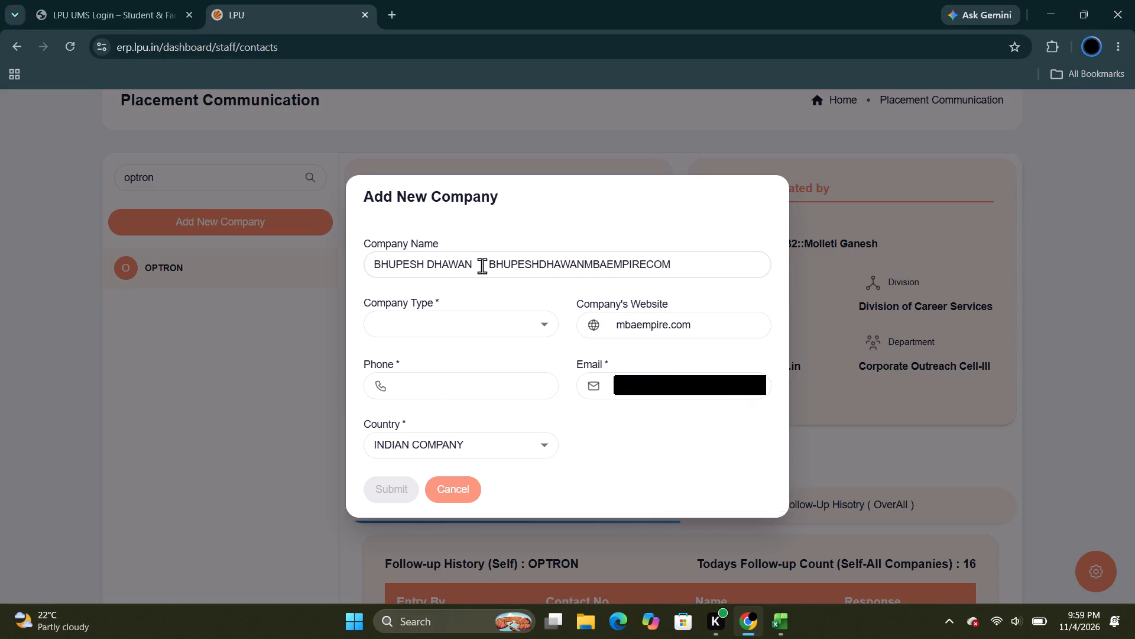
{"action": "left_click_drag", "start_coordinate": [482, 265], "coordinate": [493, 265]}
{"action": "left_click_drag", "start_coordinate": [604, 263], "coordinate": [433, 282]}
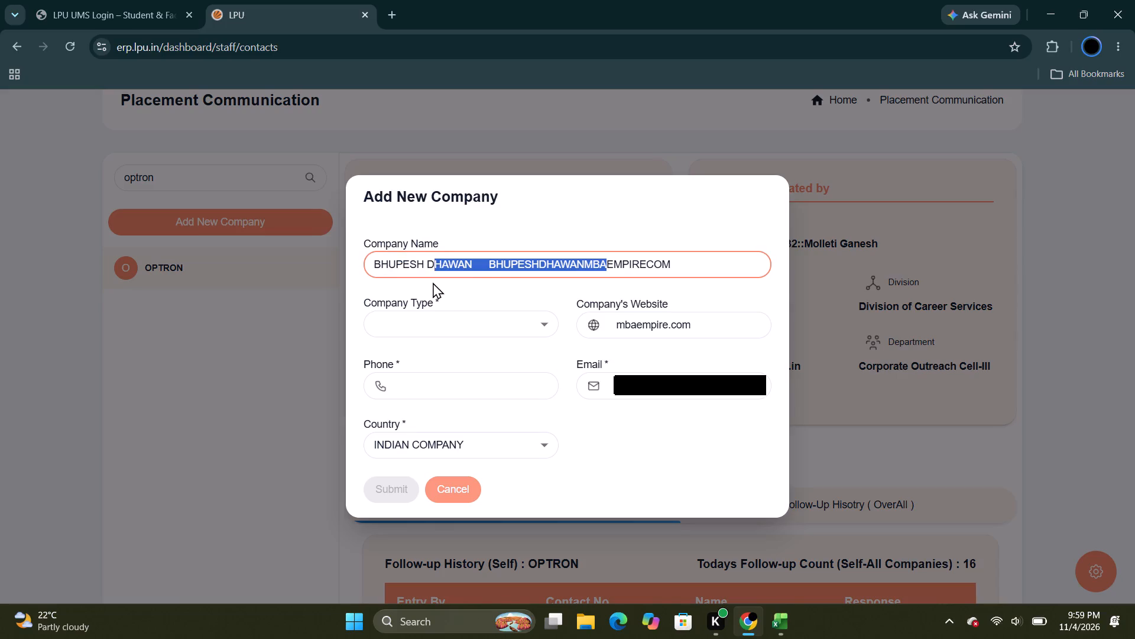
{"action": "left_click_drag", "start_coordinate": [433, 282], "coordinate": [592, 260]}
{"action": "left_click", "coordinate": [592, 260]}
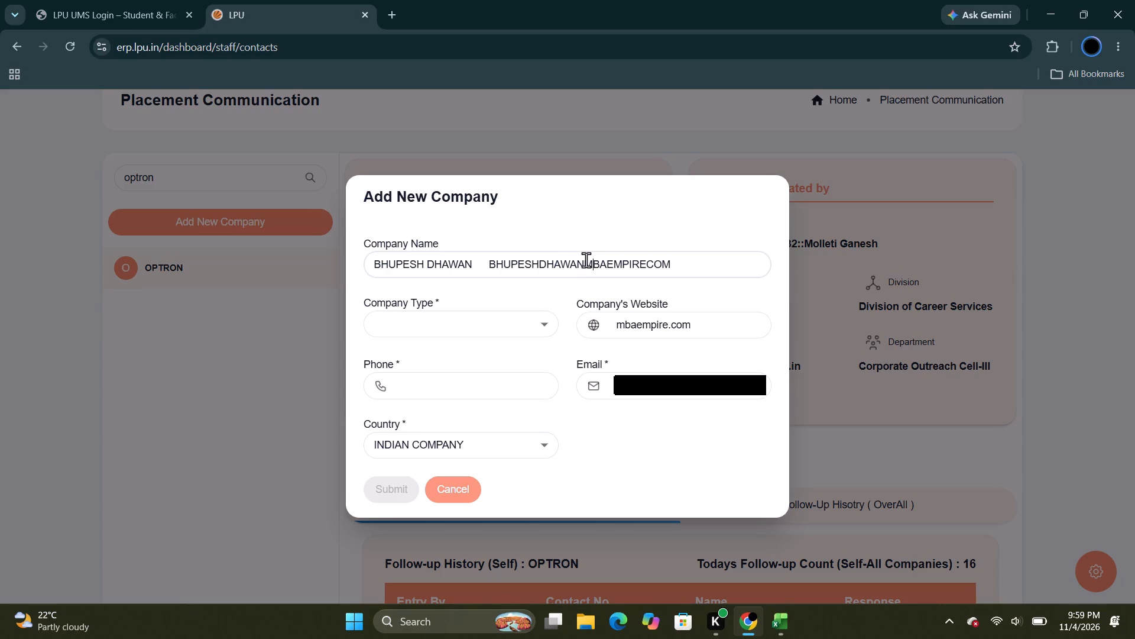
{"action": "left_click_drag", "start_coordinate": [586, 260], "coordinate": [319, 261]}
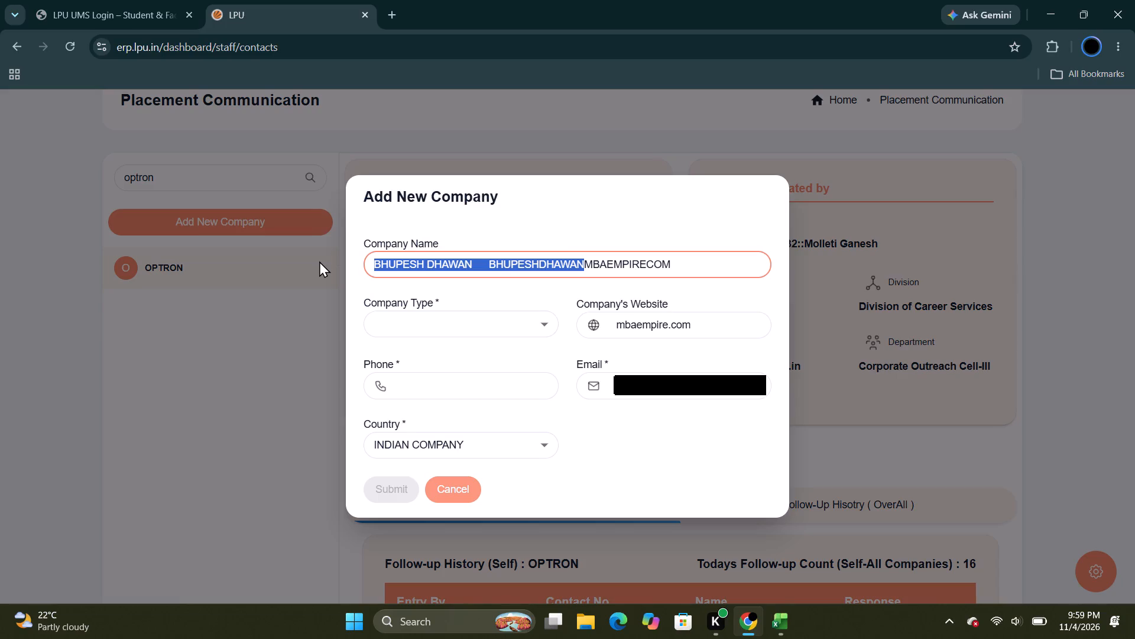
{"action": "key", "text": "BackSpace"}
{"action": "left_click", "coordinate": [495, 268]}
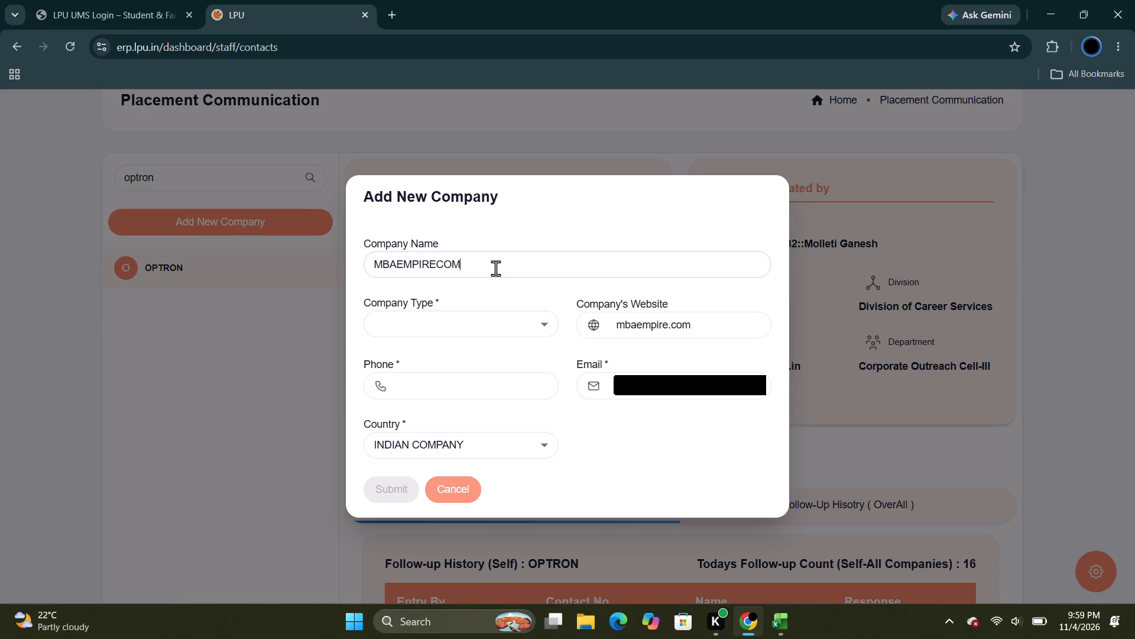
{"action": "key", "text": "BackSpace"}
{"action": "key", "text": "BackSpace"}
{"action": "key", "text": "BackSpace"}
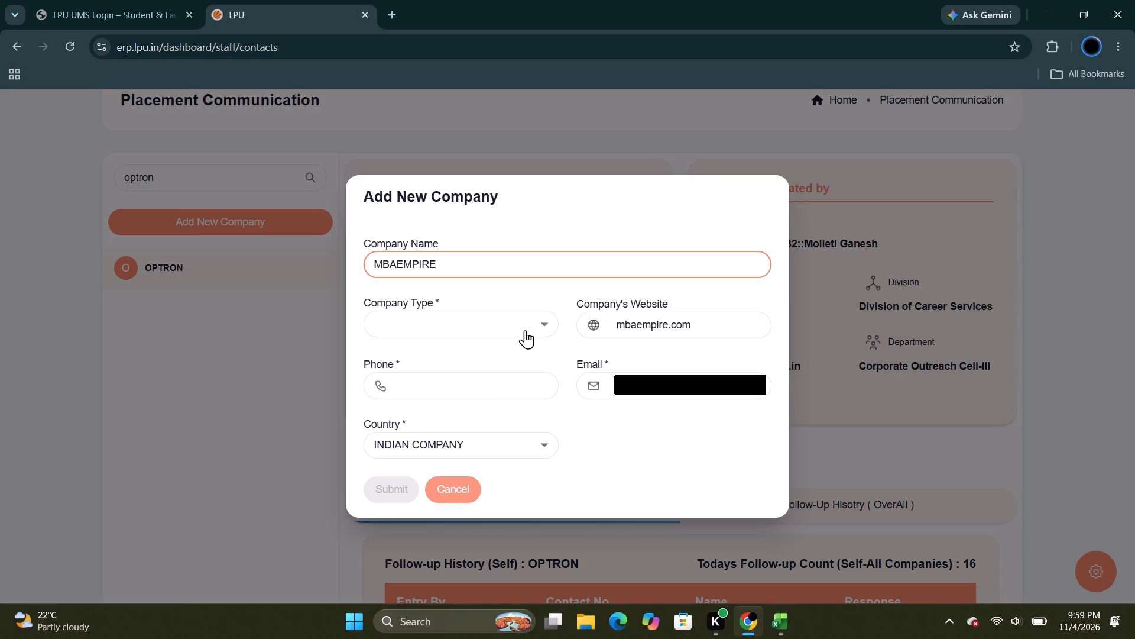
Set the company type to Company, fill the phone with the all-zero placeholder, and submit the MBAEMPIRE entry.
{"action": "left_click_drag", "start_coordinate": [525, 330], "coordinate": [456, 413]}
{"action": "left_click", "coordinate": [456, 413]}
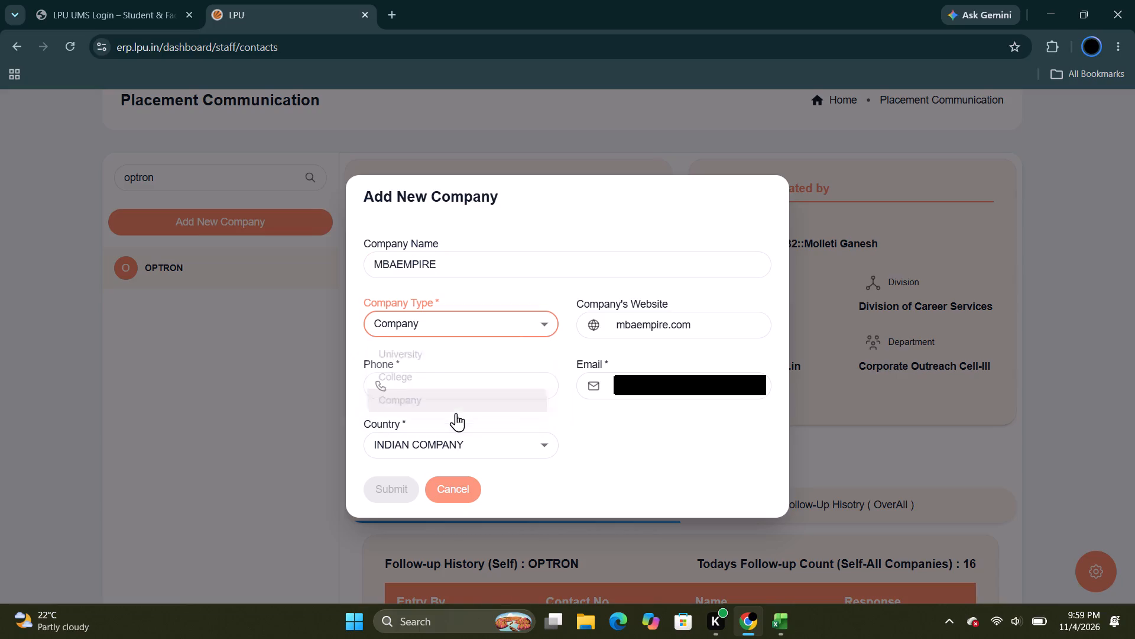
{"action": "left_click", "coordinate": [424, 383]}
{"action": "type", "text": "000"}
{"action": "left_click", "coordinate": [484, 403]}
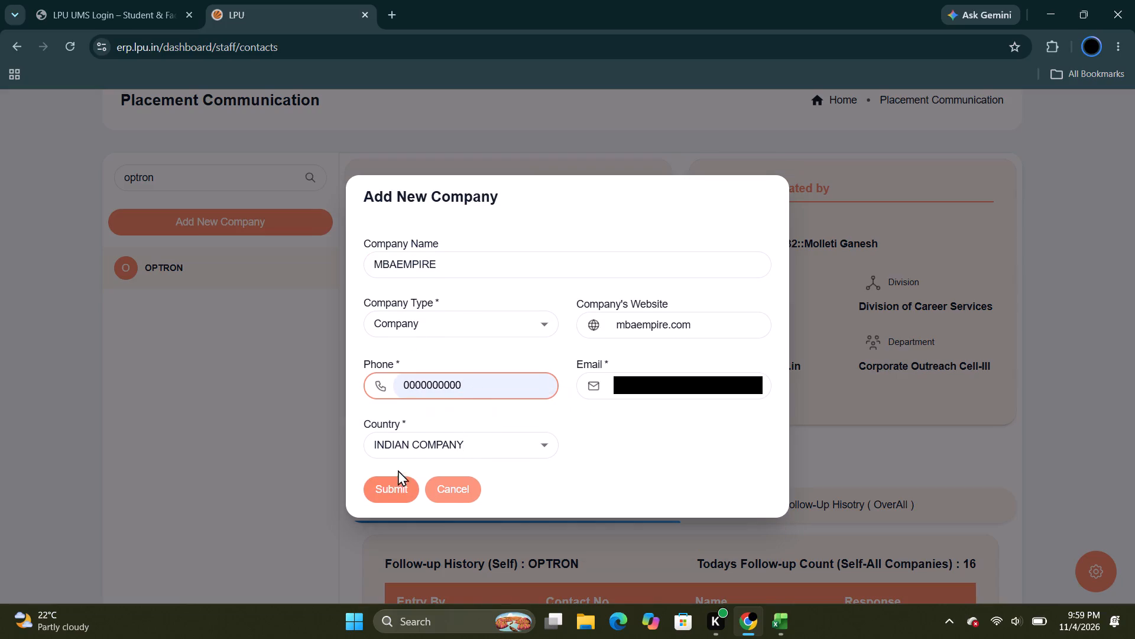
{"action": "left_click", "coordinate": [397, 478]}
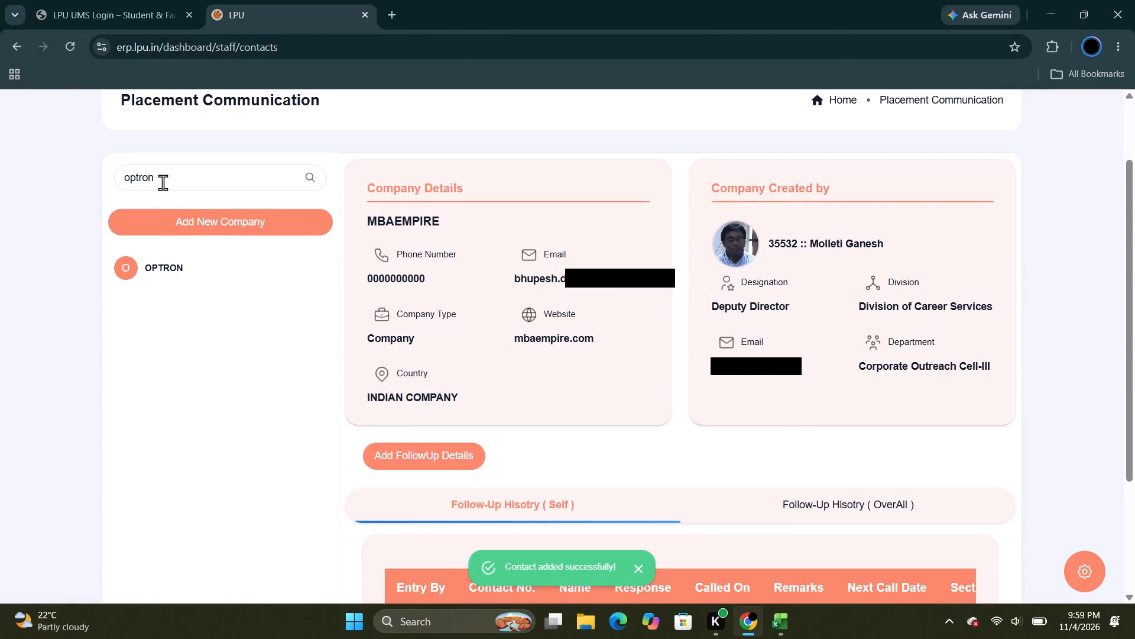
Reload the contacts page, search for mbaem and open the MBAEMPIRE company record.
{"action": "left_click", "coordinate": [80, 50]}
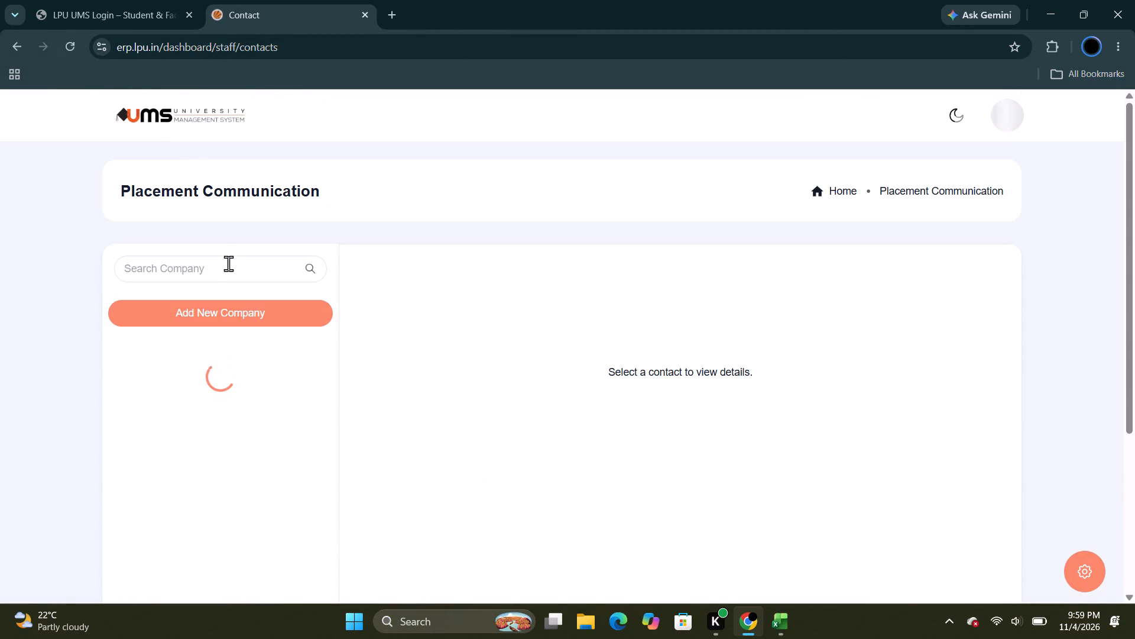
{"action": "left_click", "coordinate": [228, 263]}
{"action": "type", "text": "mba"}
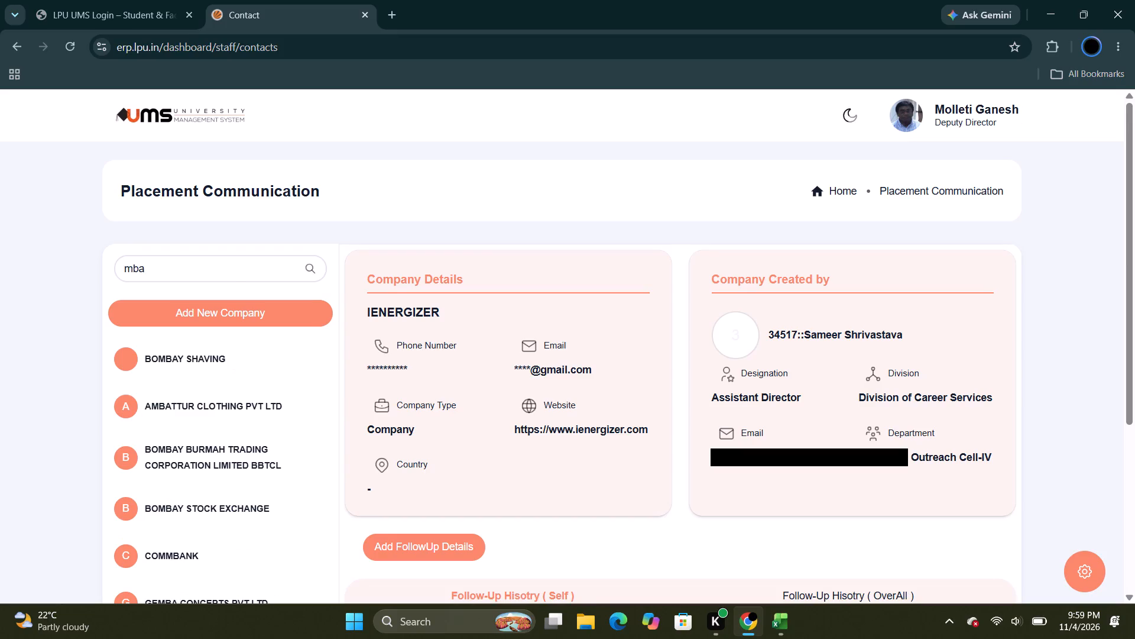
{"action": "type", "text": "em"}
{"action": "left_click", "coordinate": [222, 358]}
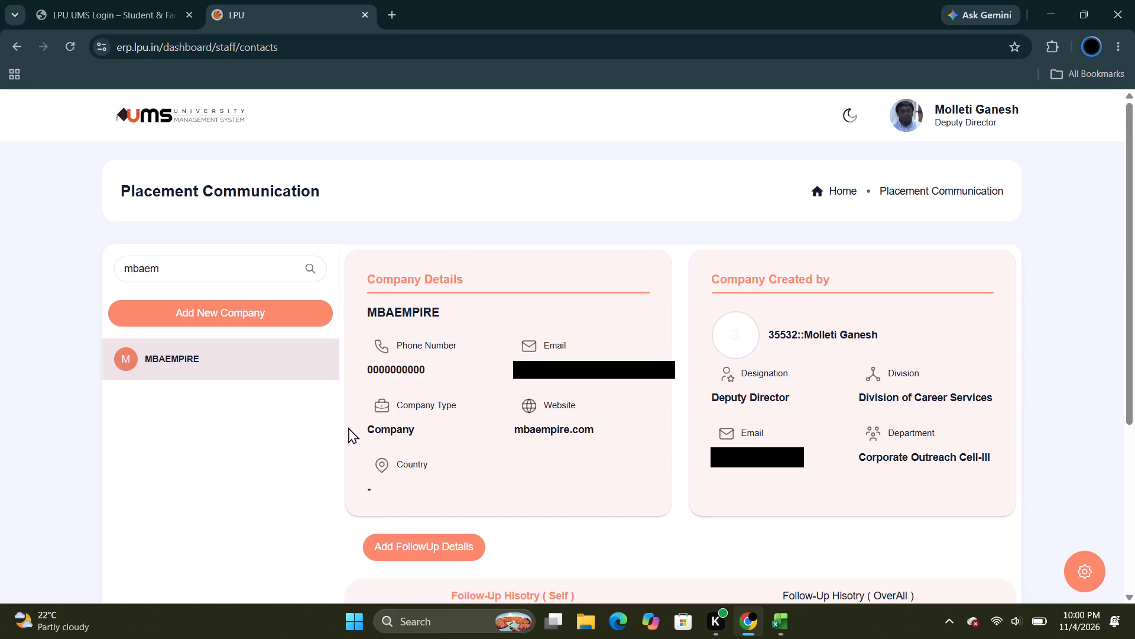
Start an Email follow-up for MBAEMPIRE and fill in the copied contact's name and email in their separate fields.
{"action": "left_click", "coordinate": [410, 551]}
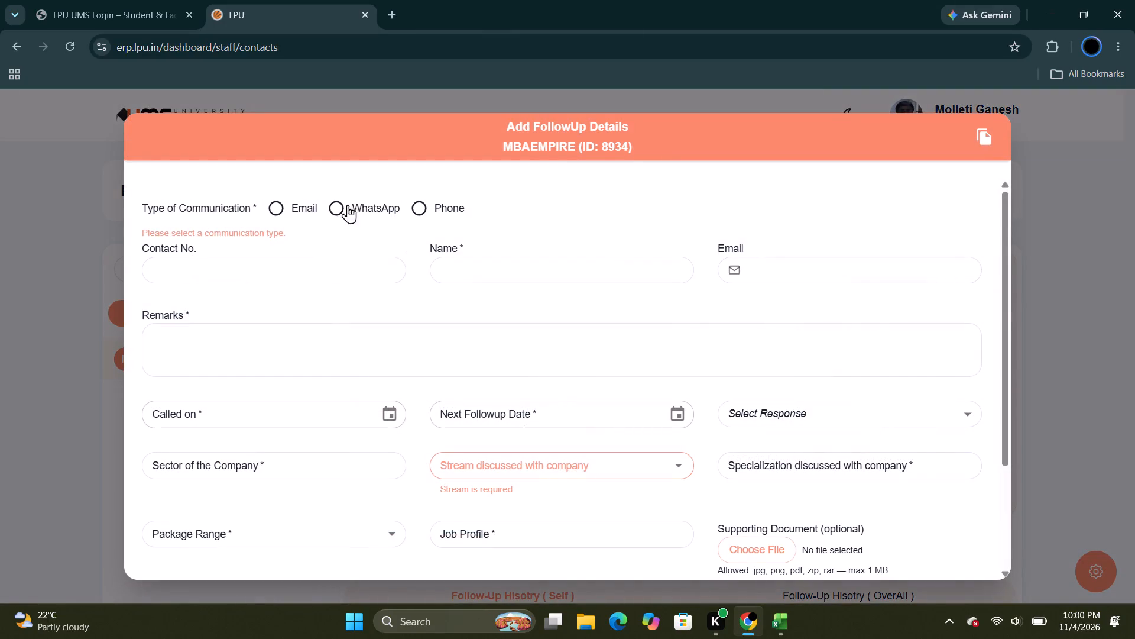
{"action": "left_click", "coordinate": [281, 207]}
{"action": "left_click", "coordinate": [487, 267]}
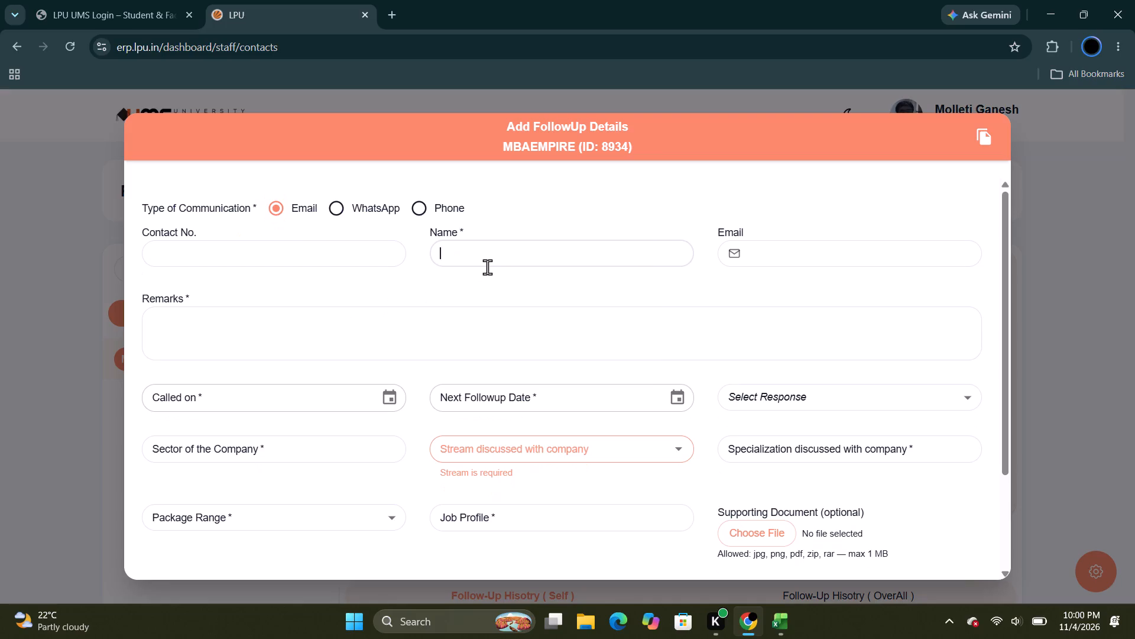
{"action": "key", "text": "ctrl+v"}
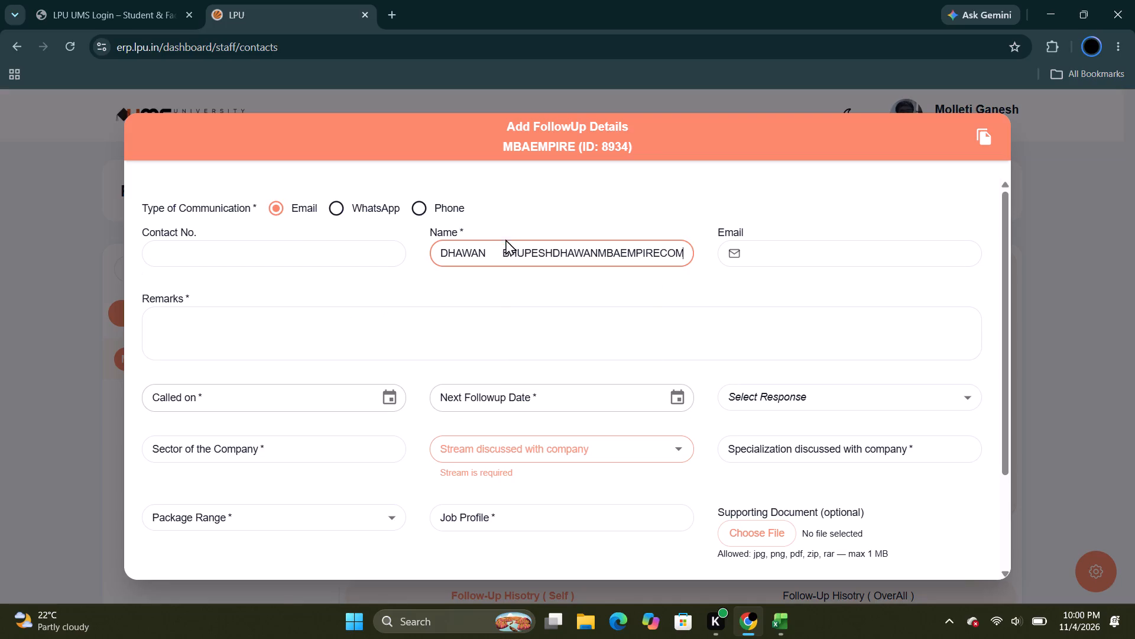
{"action": "left_click_drag", "start_coordinate": [498, 253], "coordinate": [718, 272]}
{"action": "key", "text": "BackSpace"}
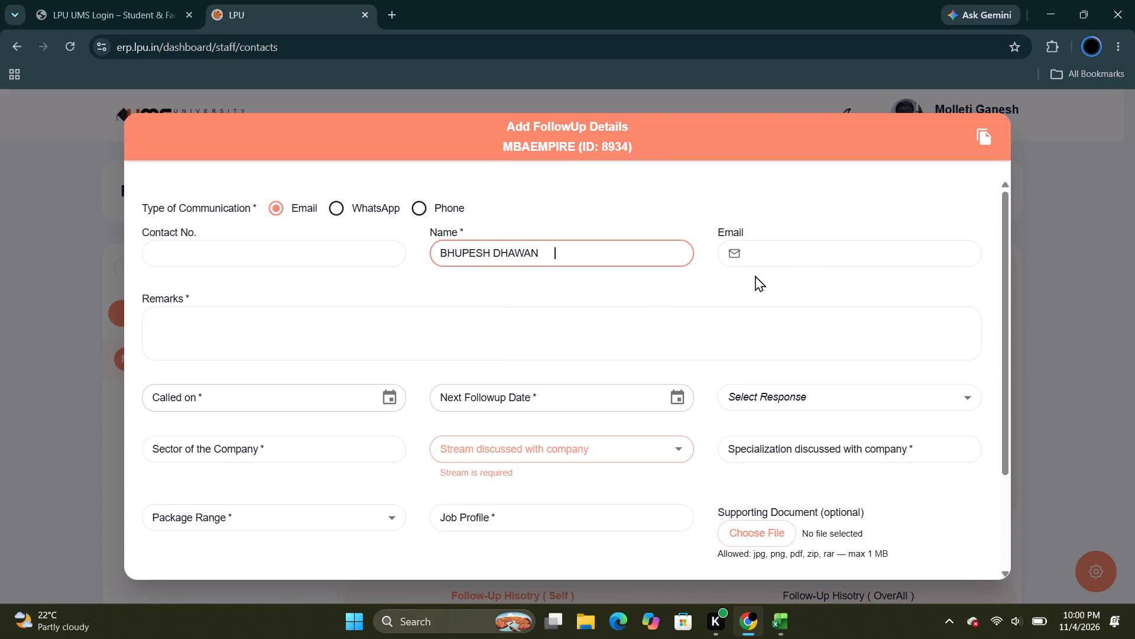
{"action": "left_click", "coordinate": [813, 257]}
{"action": "key", "text": "ctrl+v"}
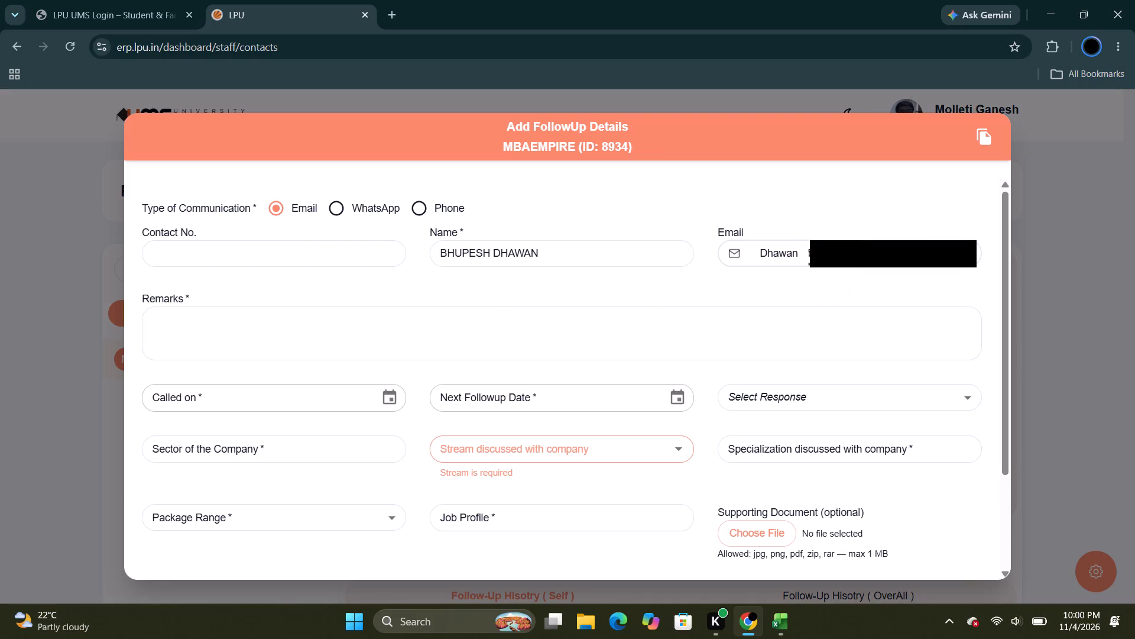
{"action": "left_click_drag", "start_coordinate": [808, 254], "coordinate": [531, 287]}
{"action": "key", "text": "BackSpace"}
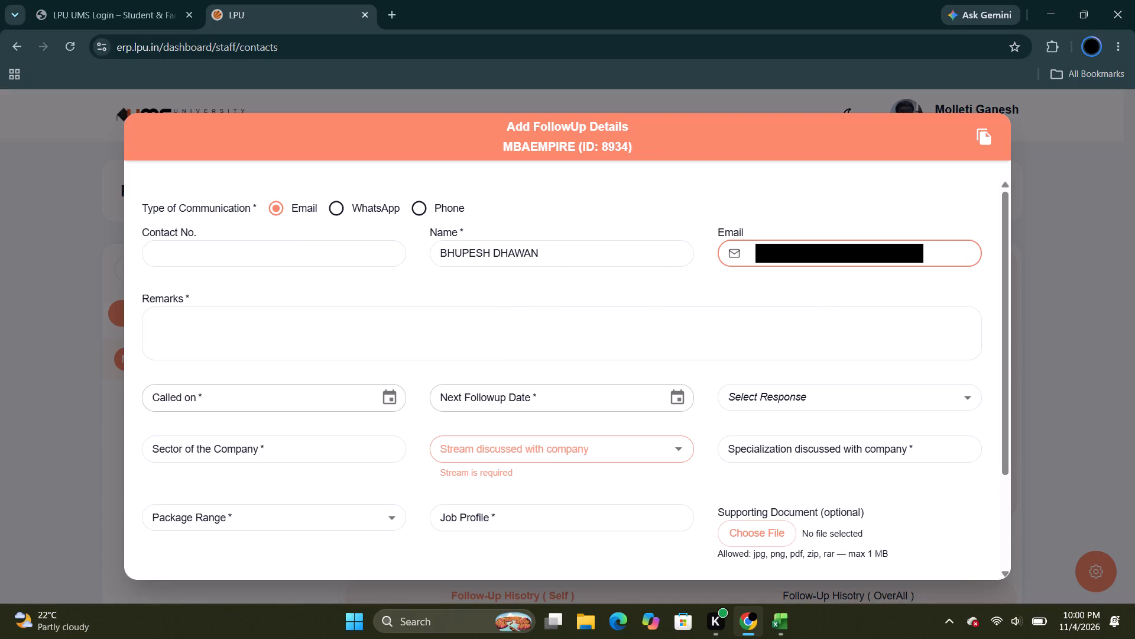
Enter EMAIL HAS BEEN SENT as the follow-up remarks.
{"action": "left_click", "coordinate": [437, 331]}
{"action": "type", "text": "email has been sent"}
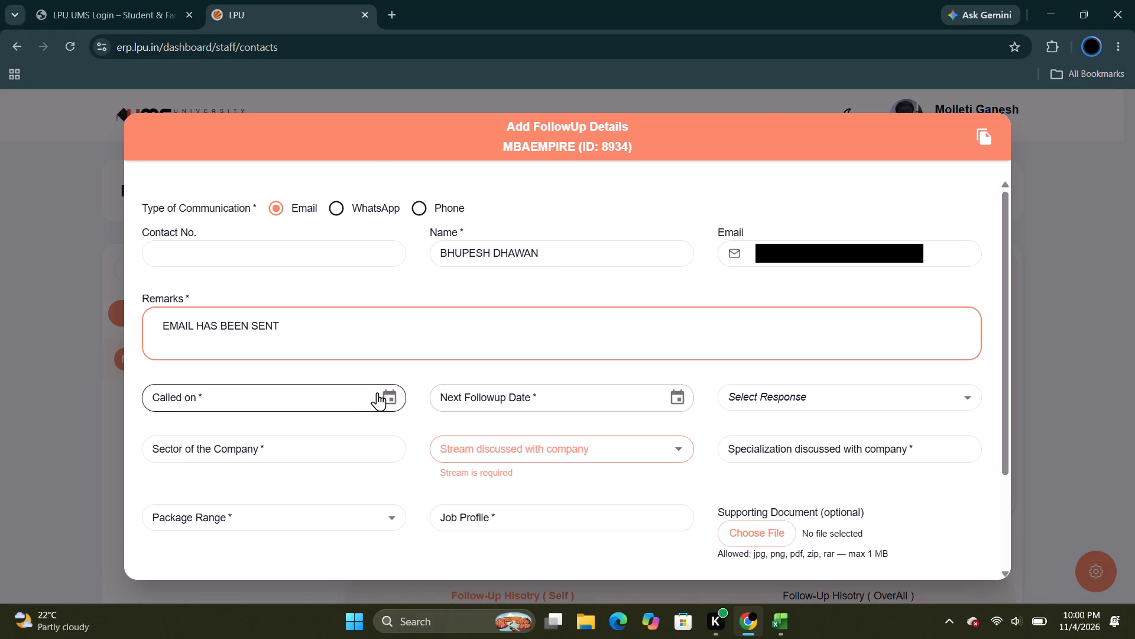
Set the called-on date to 31/10/2026 and the next follow-up date to 06/11/2026.
{"action": "left_click", "coordinate": [376, 394]}
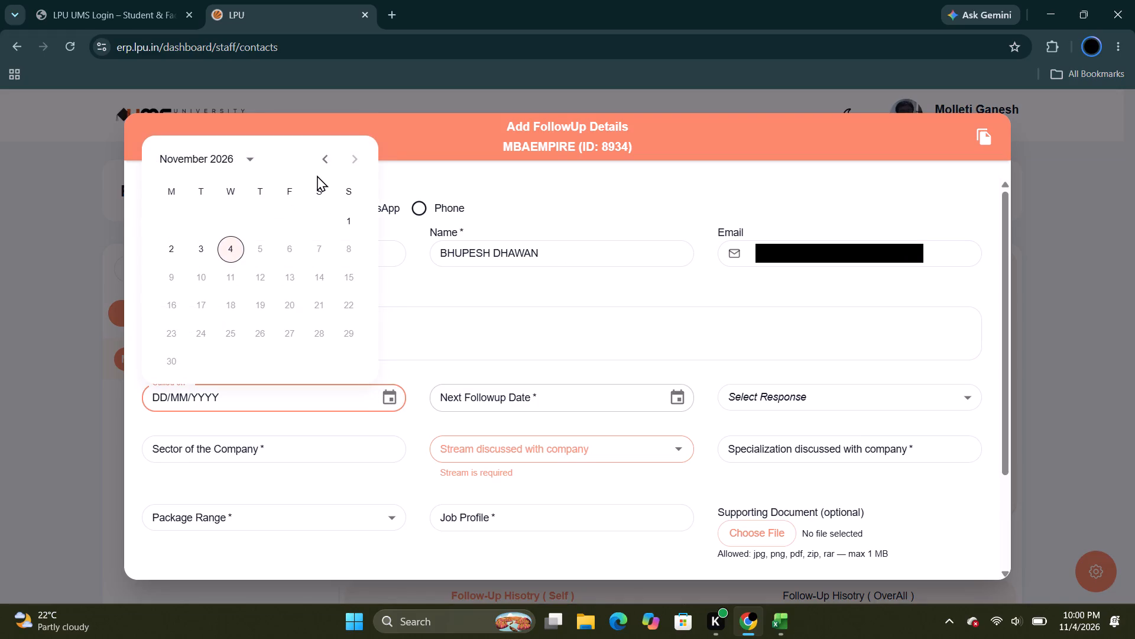
{"action": "left_click_drag", "start_coordinate": [317, 175], "coordinate": [321, 166]}
{"action": "left_click", "coordinate": [321, 166]}
{"action": "left_click", "coordinate": [322, 340]}
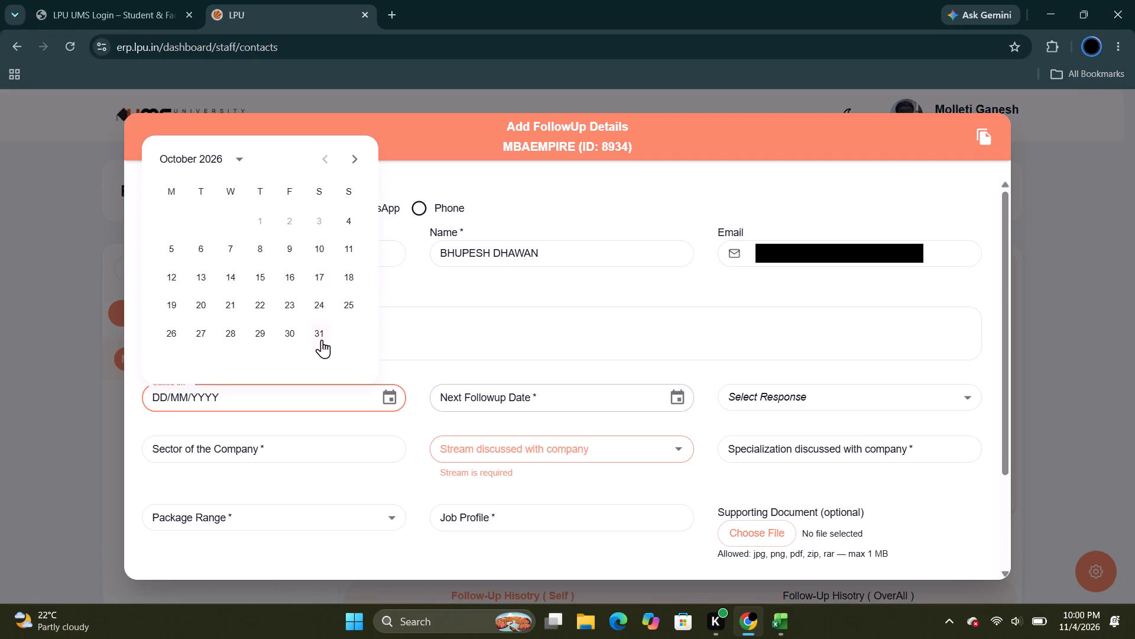
{"action": "left_click", "coordinate": [675, 402]}
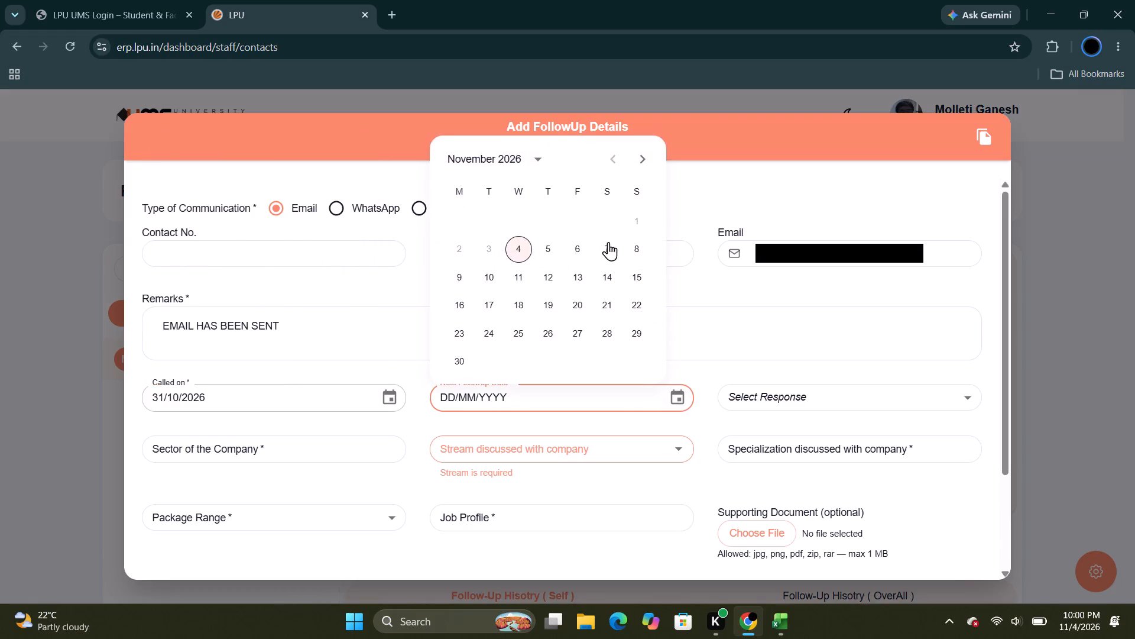
{"action": "left_click", "coordinate": [583, 243]}
Set the response to Cold and the sector of the company to MARKET RESEARCH.
{"action": "left_click", "coordinate": [806, 406]}
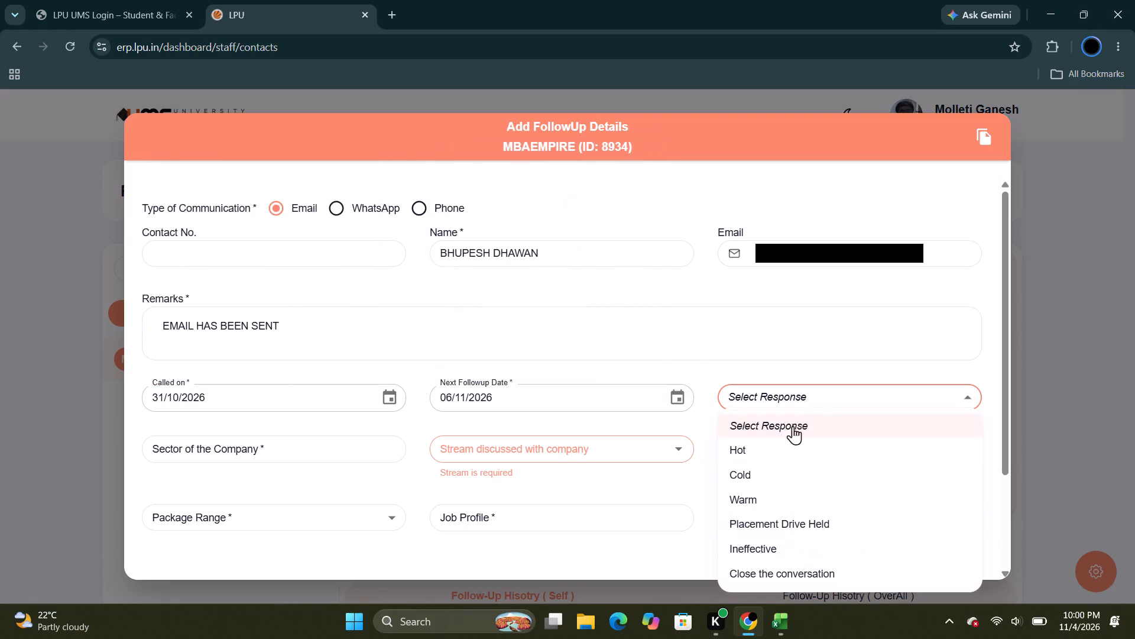
{"action": "left_click", "coordinate": [770, 472]}
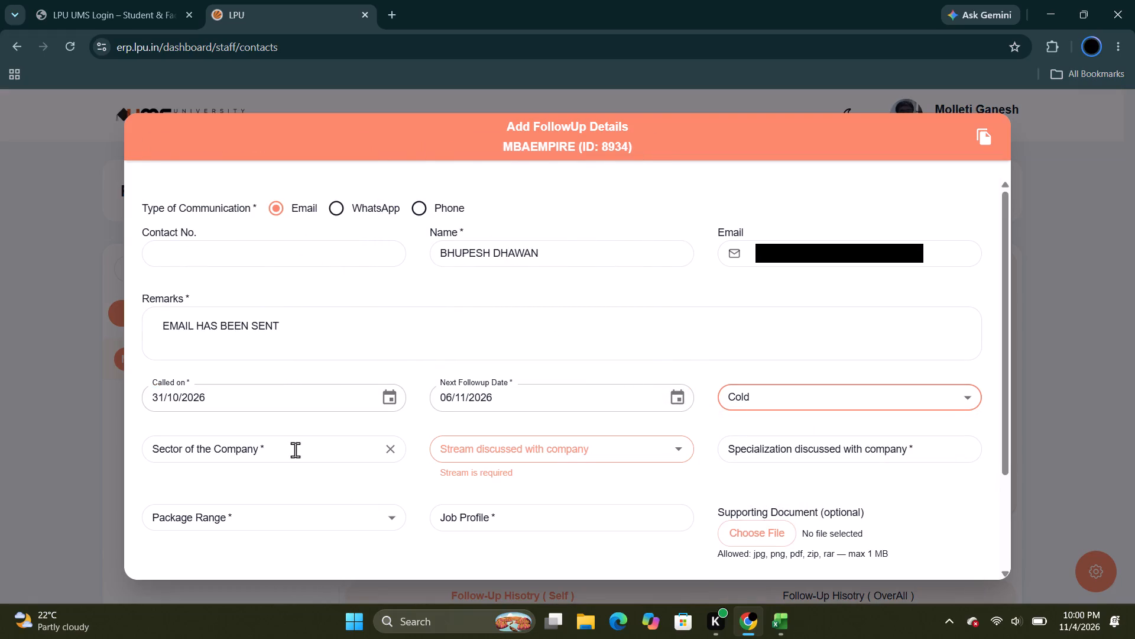
{"action": "left_click", "coordinate": [295, 450]}
{"action": "type", "text": "marke"}
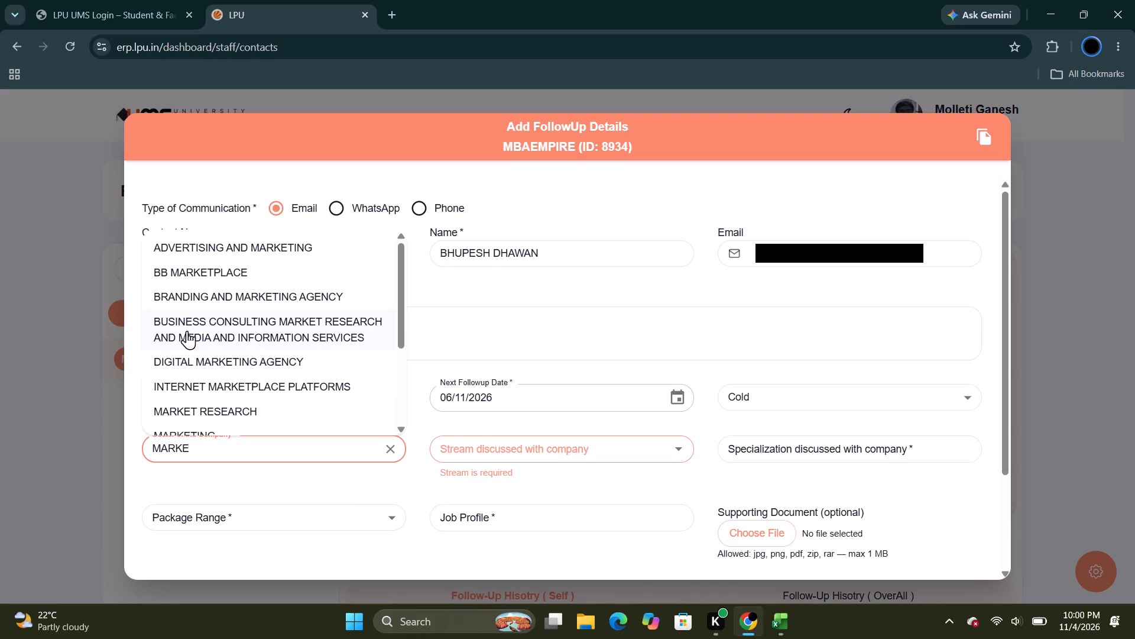
{"action": "scroll", "coordinate": [265, 376], "scroll_direction": "down", "scroll_amount": 1}
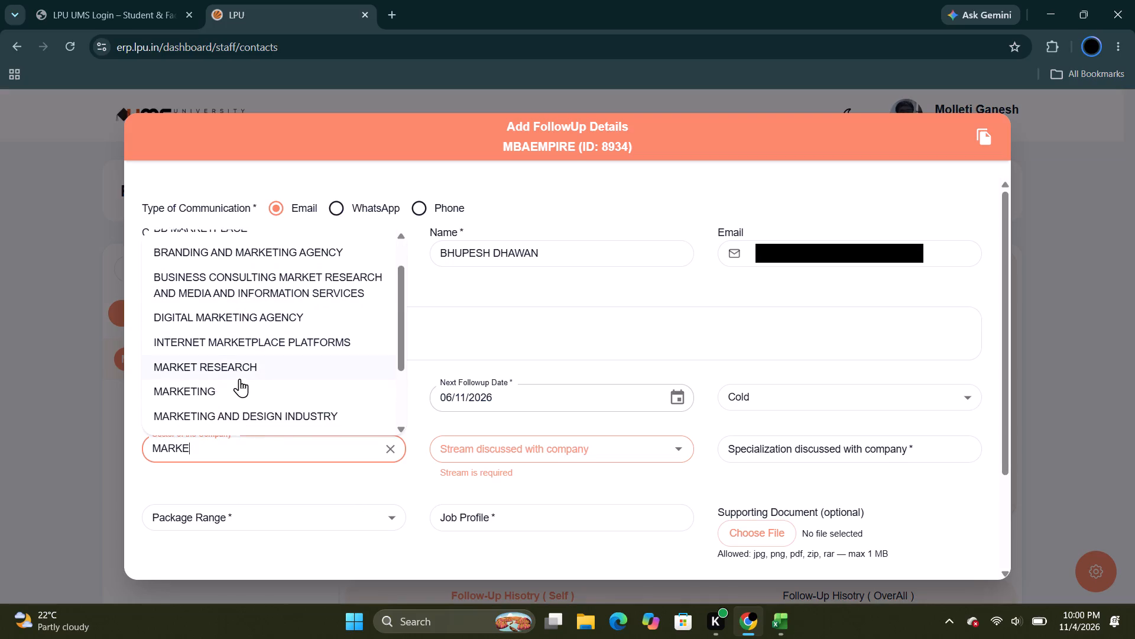
{"action": "left_click", "coordinate": [239, 379]}
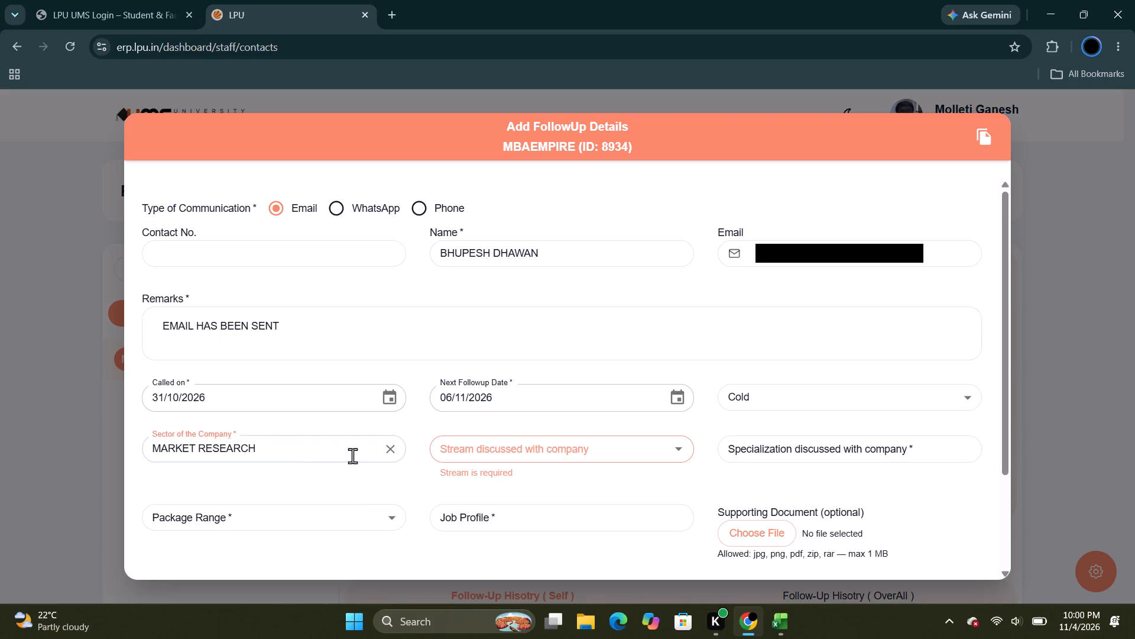
Change the sector of the company to MARKETING in the MBAEMPIRE follow-up.
{"action": "left_click", "coordinate": [395, 446]}
{"action": "key", "text": "m"}
{"action": "key", "text": "a"}
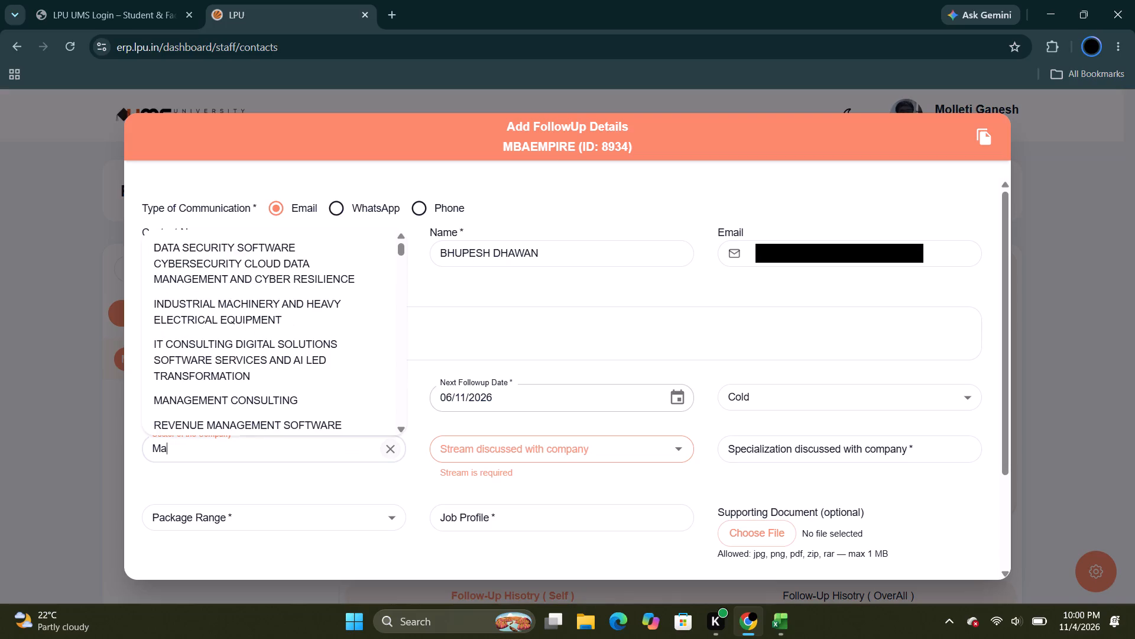
{"action": "type", "text": "rketin"}
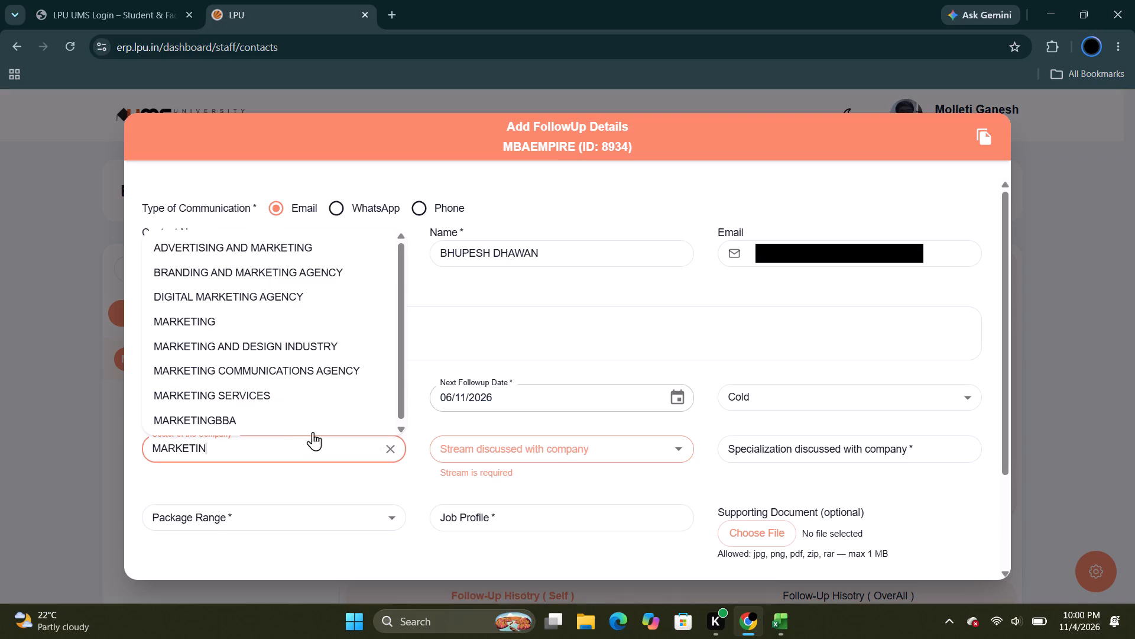
{"action": "left_click", "coordinate": [207, 329]}
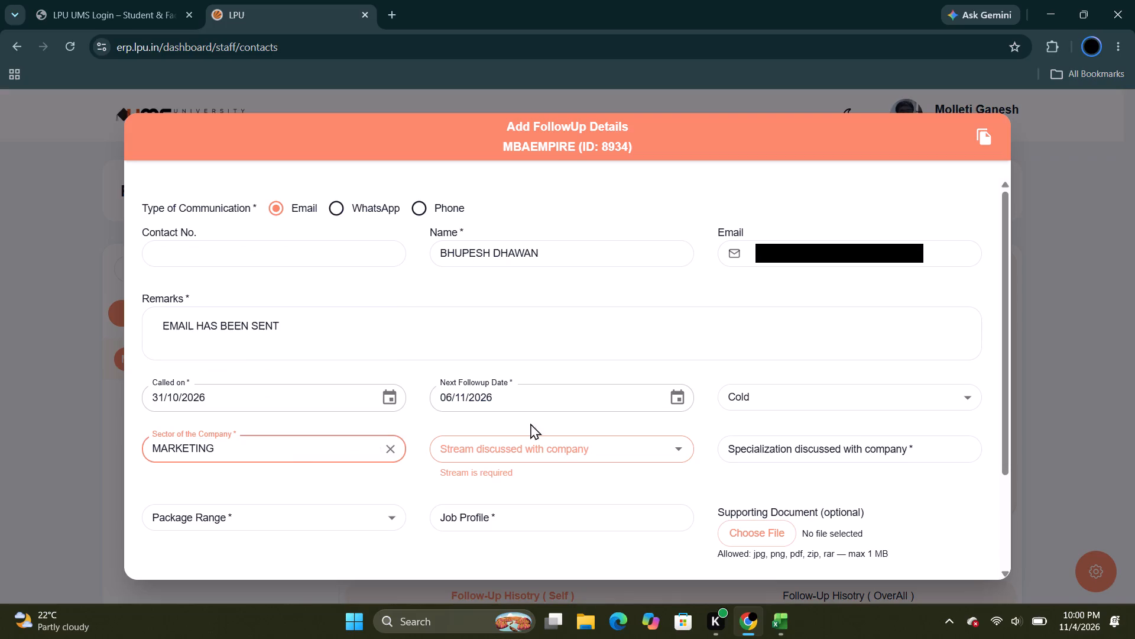
Set the streams discussed with the company to BBA and MBA, and the specialization to MBA.
{"action": "left_click", "coordinate": [549, 447]}
{"action": "type", "text": "bba"}
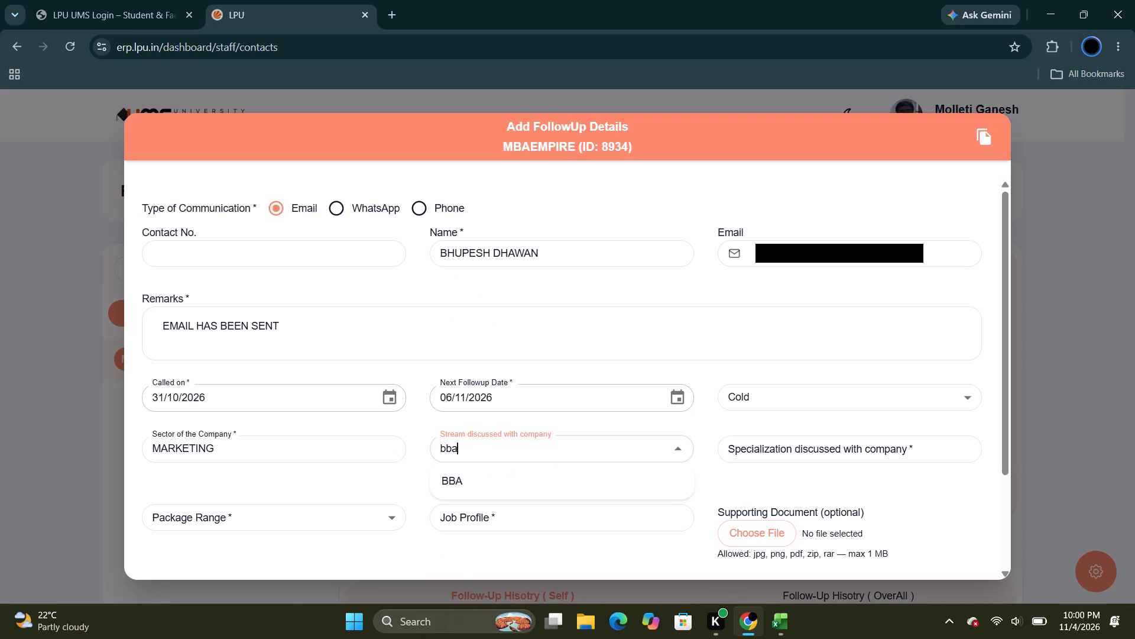
{"action": "key", "text": "Return"}
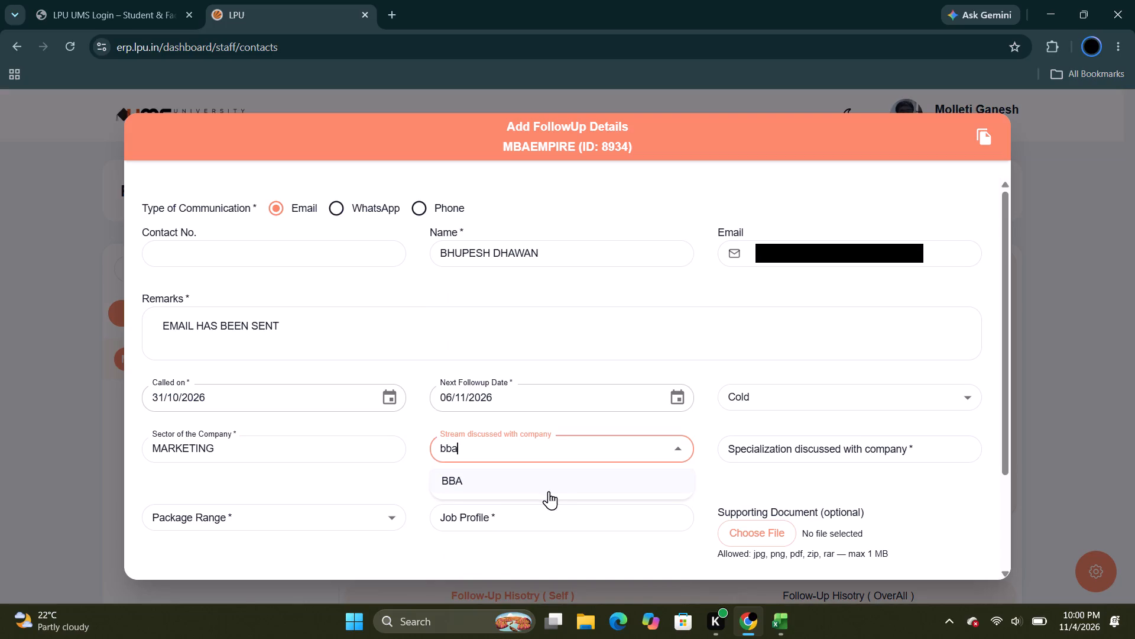
{"action": "left_click", "coordinate": [549, 491]}
{"action": "type", "text": "mba"}
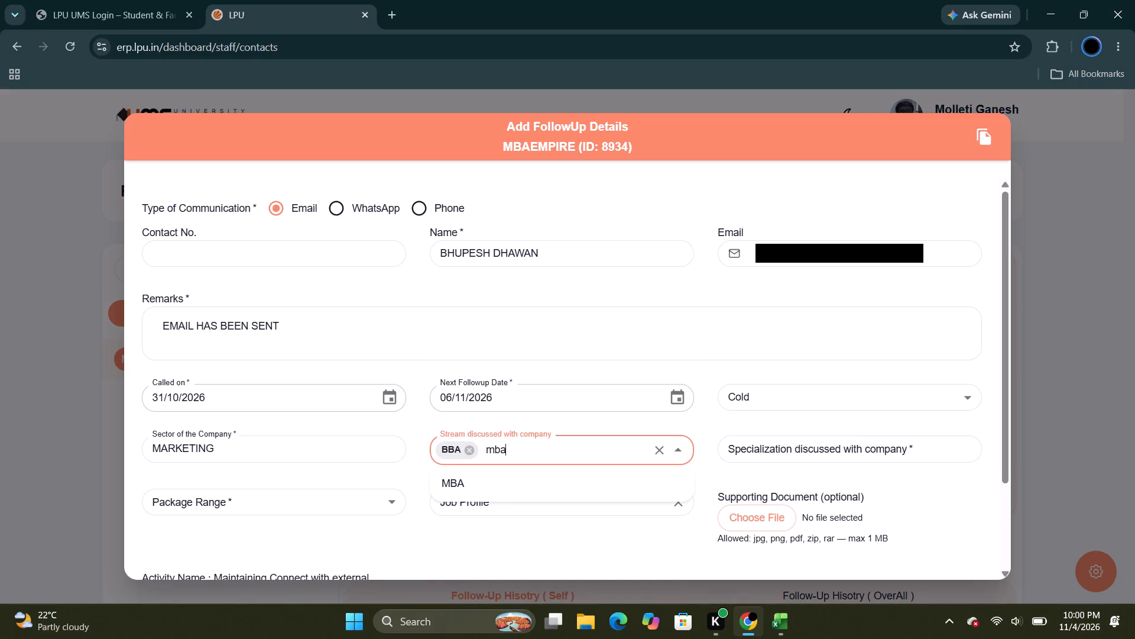
{"action": "left_click", "coordinate": [503, 490]}
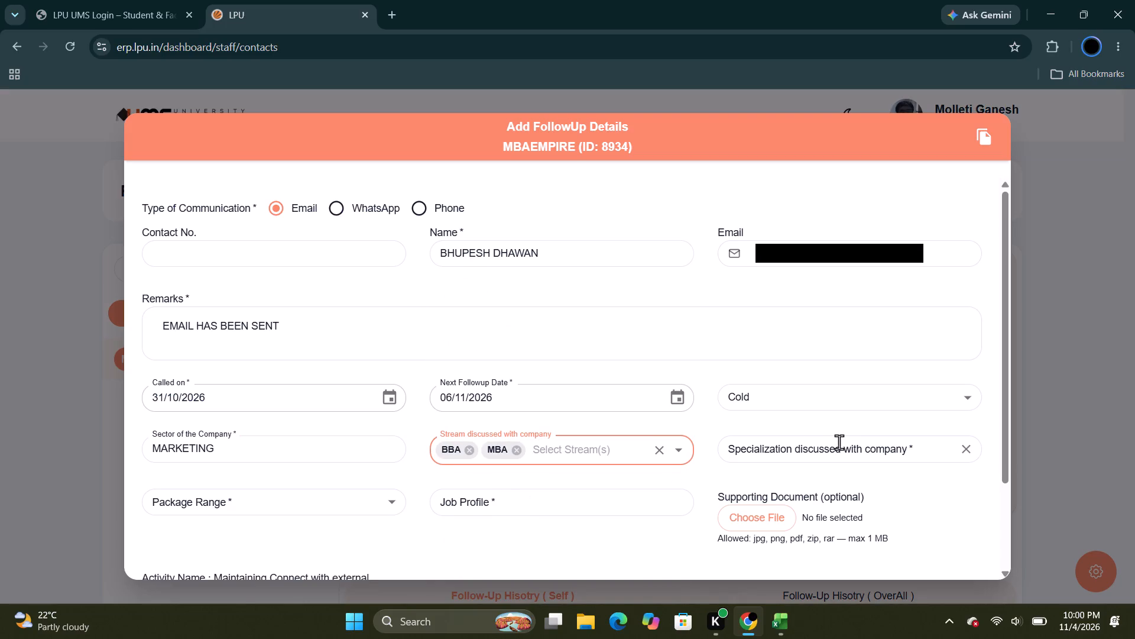
{"action": "left_click", "coordinate": [836, 447]}
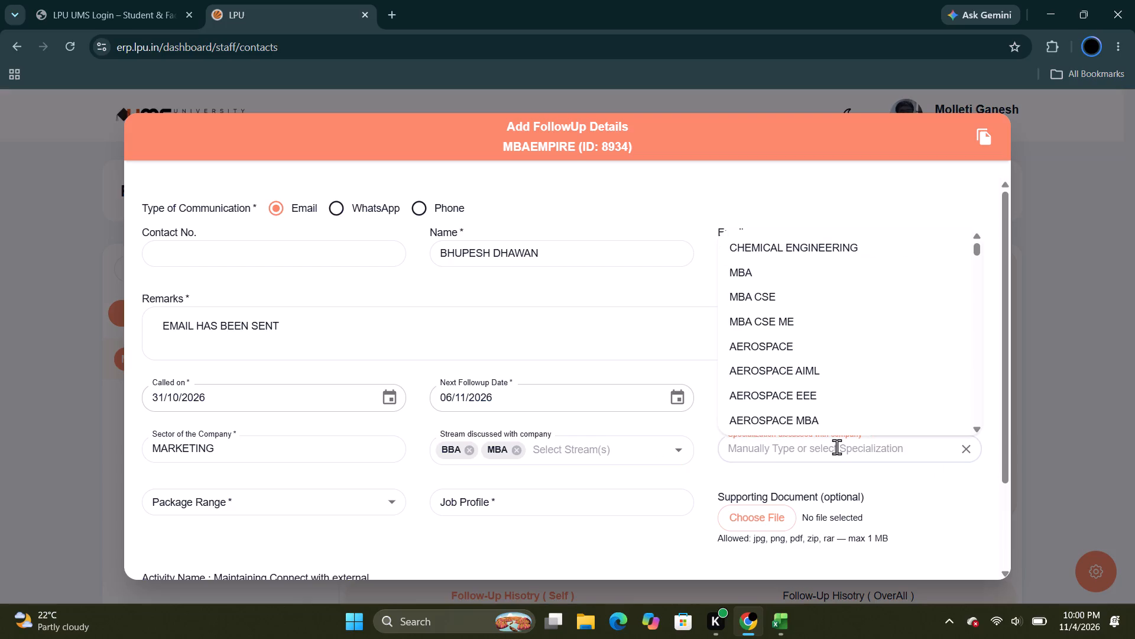
{"action": "type", "text": "mba"}
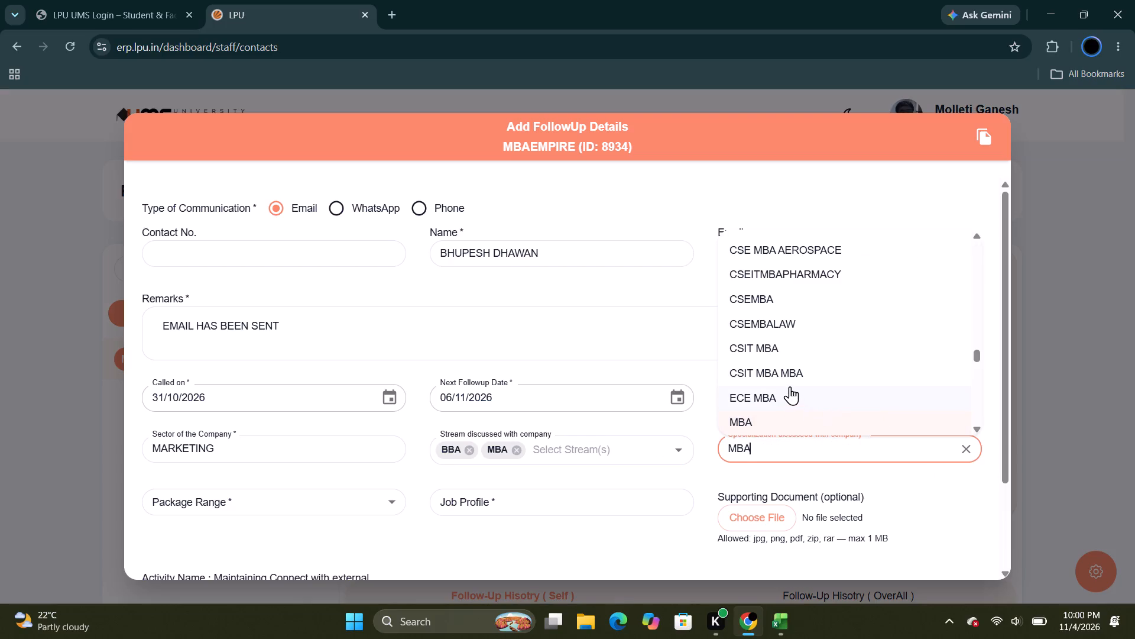
{"action": "left_click", "coordinate": [768, 415]}
Set the package range to 06-07 Lakh and the job profile to MARKETING.
{"action": "scroll", "coordinate": [542, 431], "scroll_direction": "down", "scroll_amount": 2}
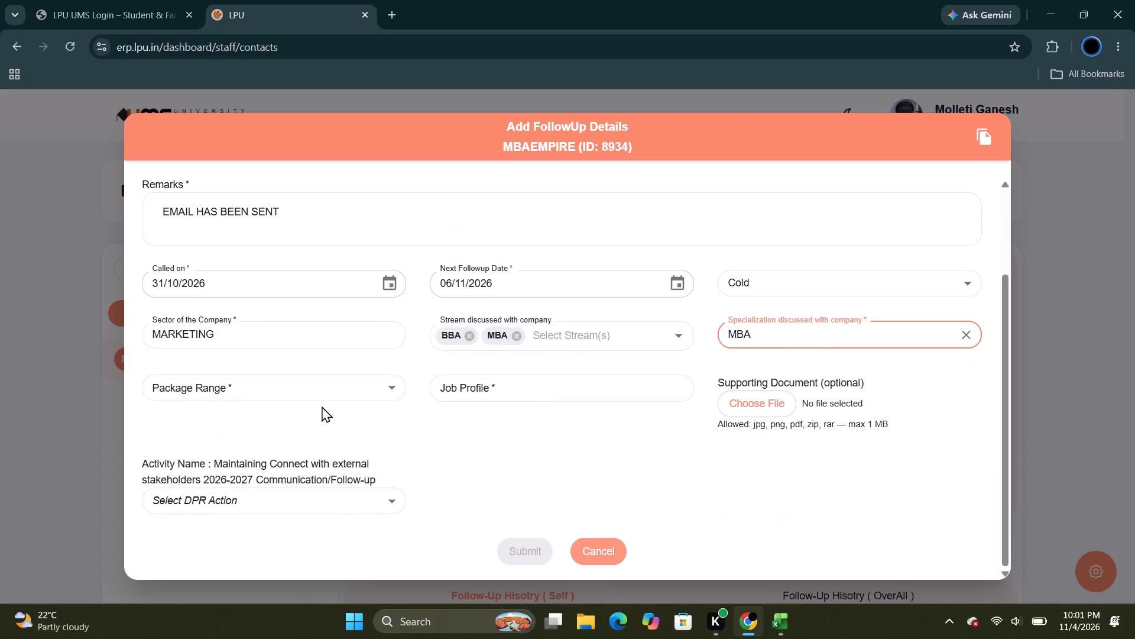
{"action": "left_click", "coordinate": [307, 404]}
{"action": "left_click_drag", "start_coordinate": [306, 403], "coordinate": [296, 383]}
{"action": "left_click_drag", "start_coordinate": [296, 383], "coordinate": [227, 378]}
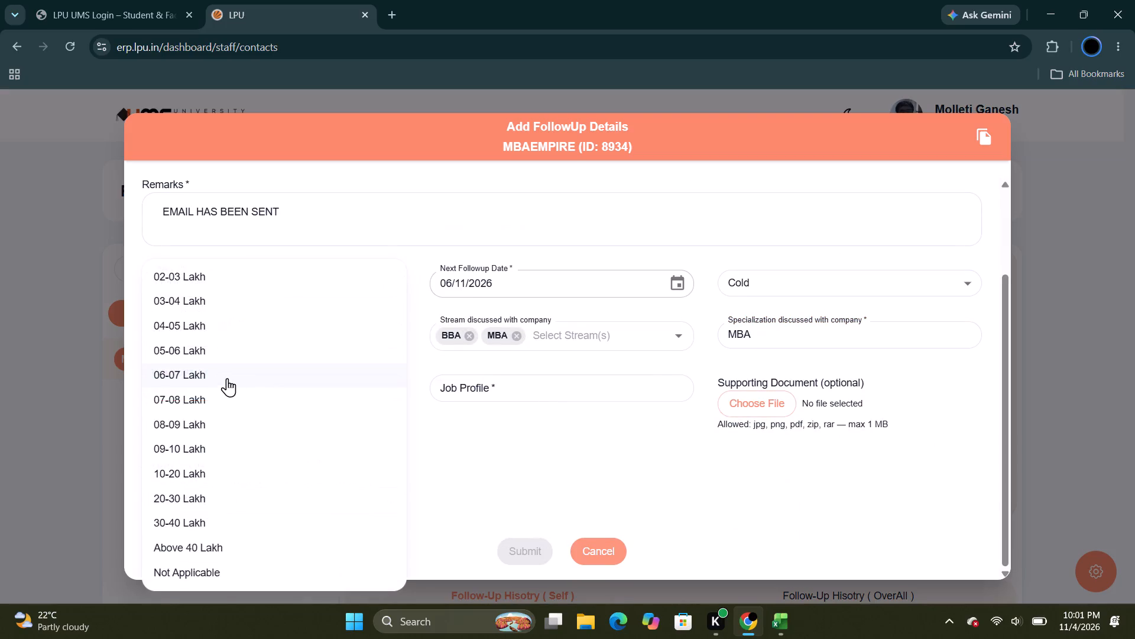
{"action": "left_click_drag", "start_coordinate": [227, 378], "coordinate": [225, 380]}
{"action": "left_click", "coordinate": [225, 380]}
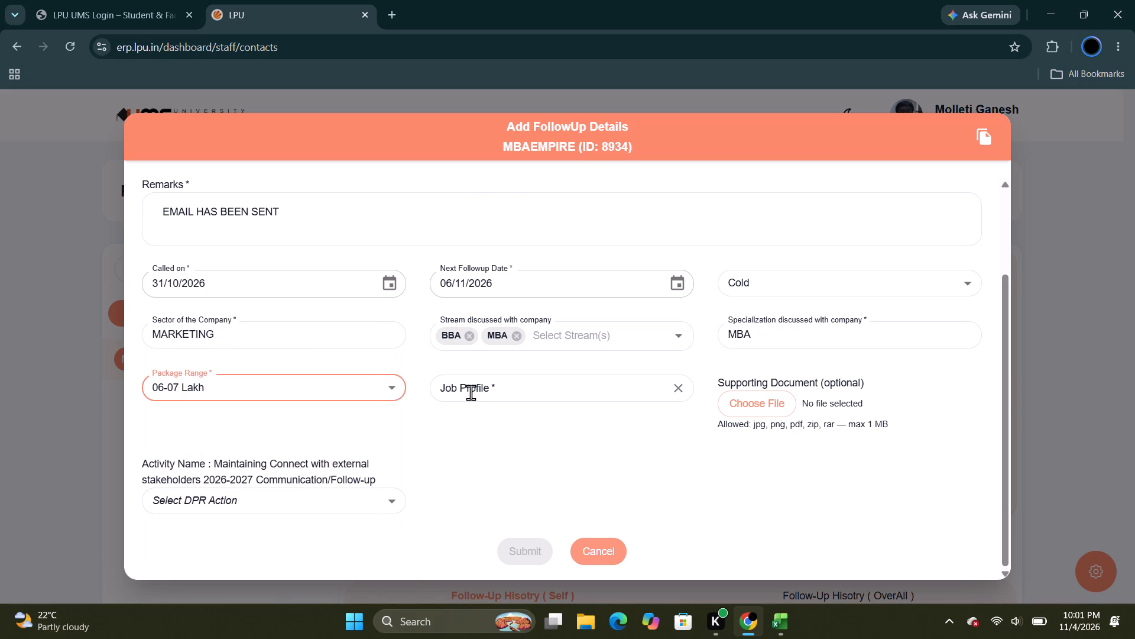
{"action": "left_click", "coordinate": [471, 392]}
{"action": "type", "text": "mar"}
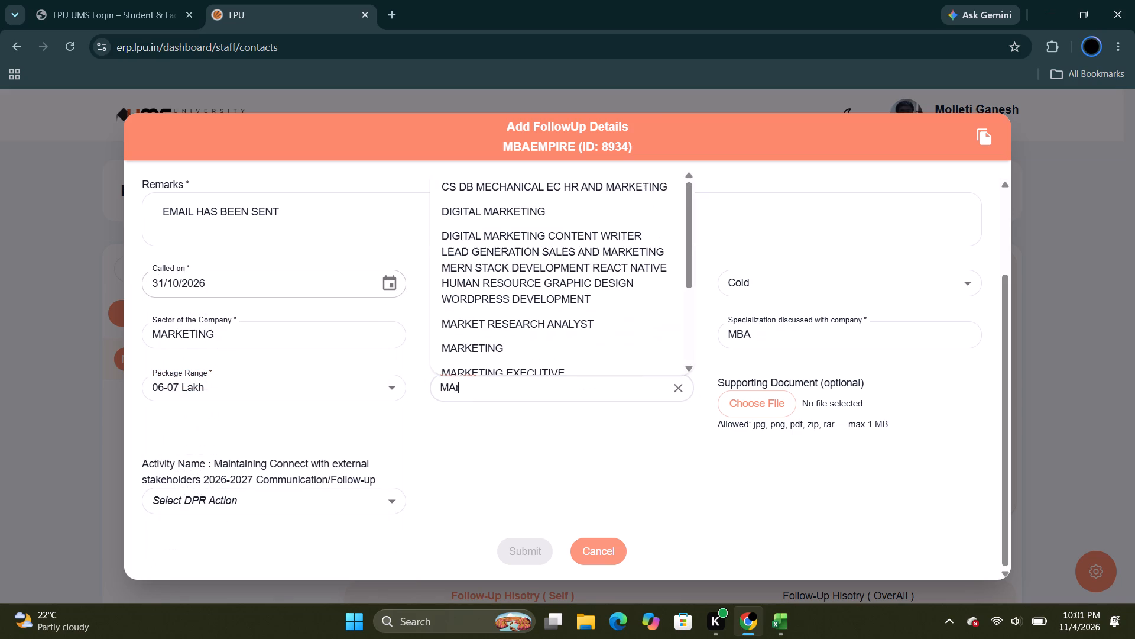
{"action": "left_click", "coordinate": [479, 353]}
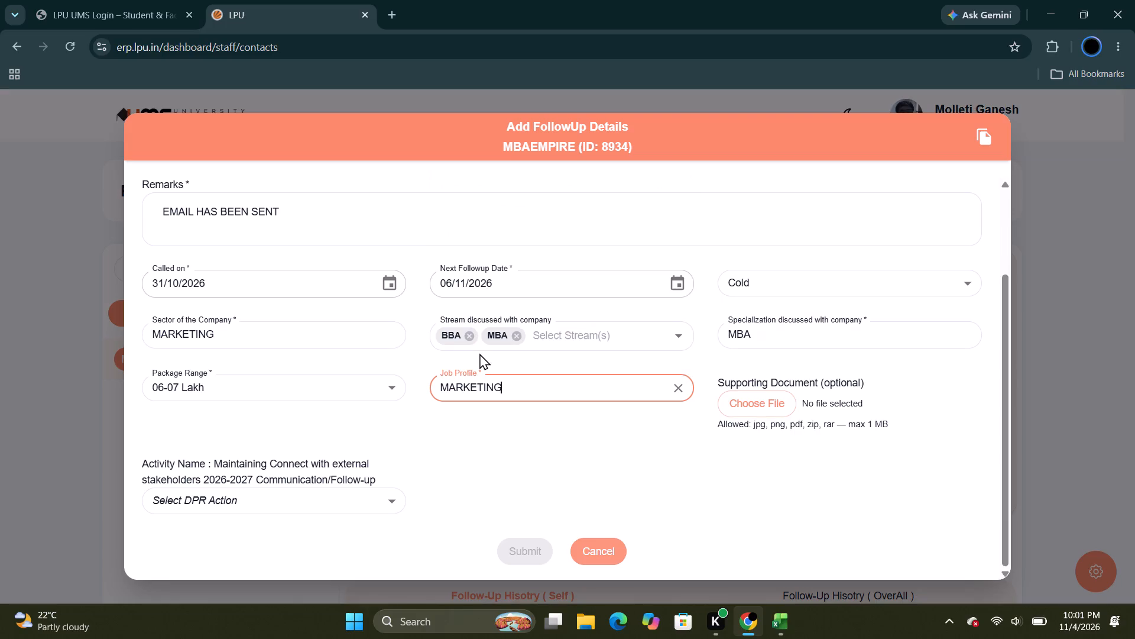
Choose Sending Invitation Letters /Greetings as the DPR action and submit the MBAEMPIRE follow-up.
{"action": "left_click", "coordinate": [381, 495]}
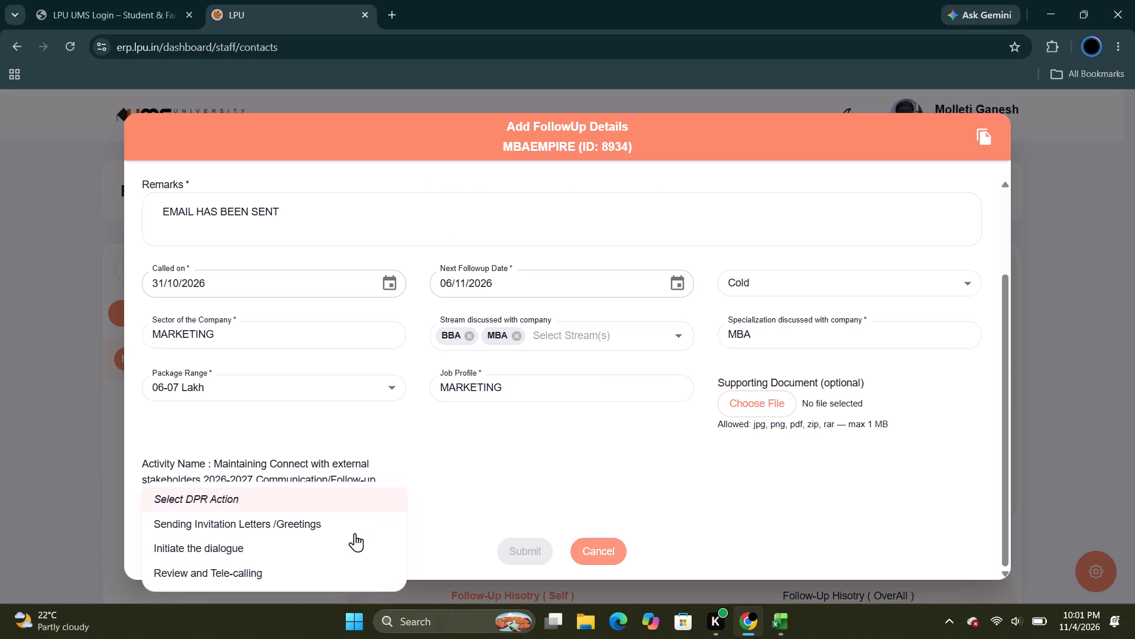
{"action": "left_click", "coordinate": [354, 533]}
{"action": "left_click", "coordinate": [522, 560]}
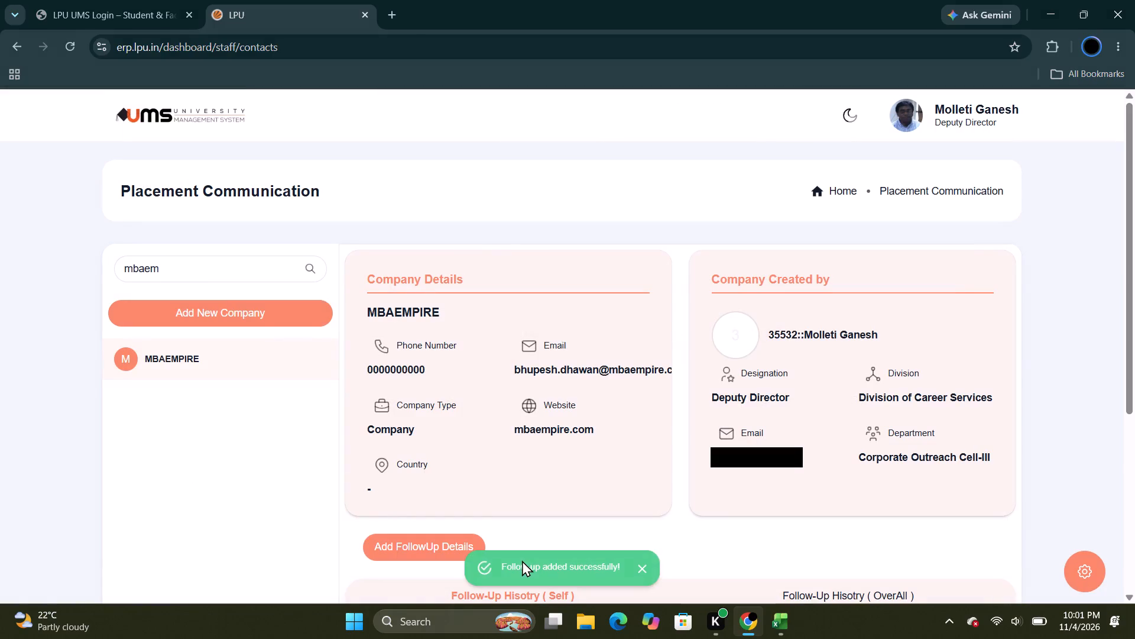
Switch to the Campaign 6 - 500 workbook in Excel and copy the name and email of the ameyo.com contact in row 178.
{"action": "key", "text": "alt+Tab"}
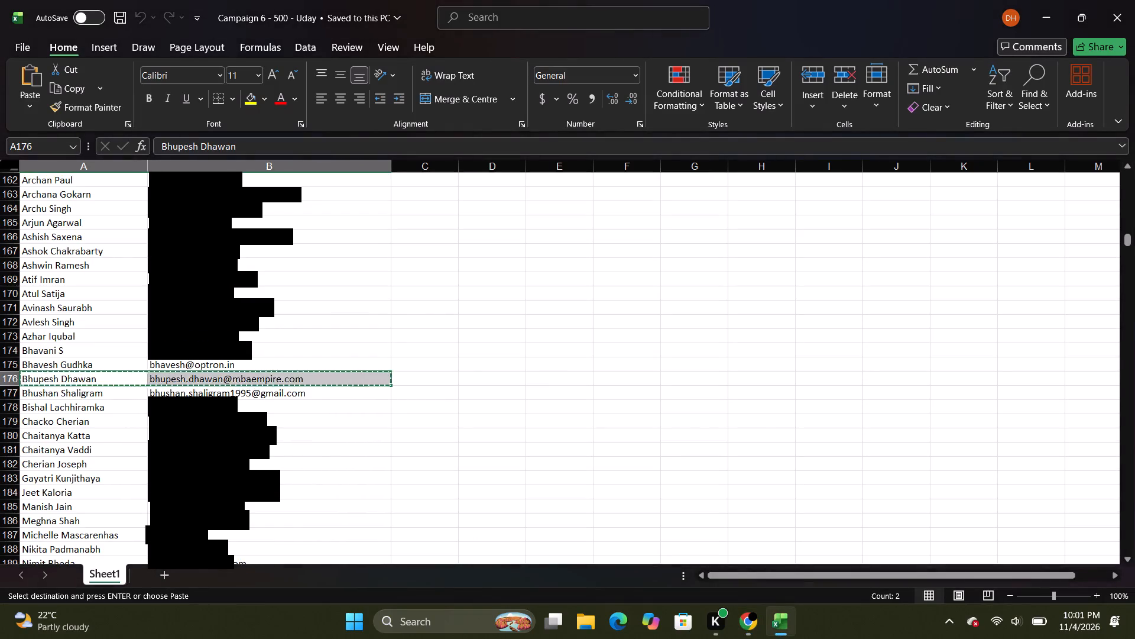
{"action": "left_click", "coordinate": [109, 395]}
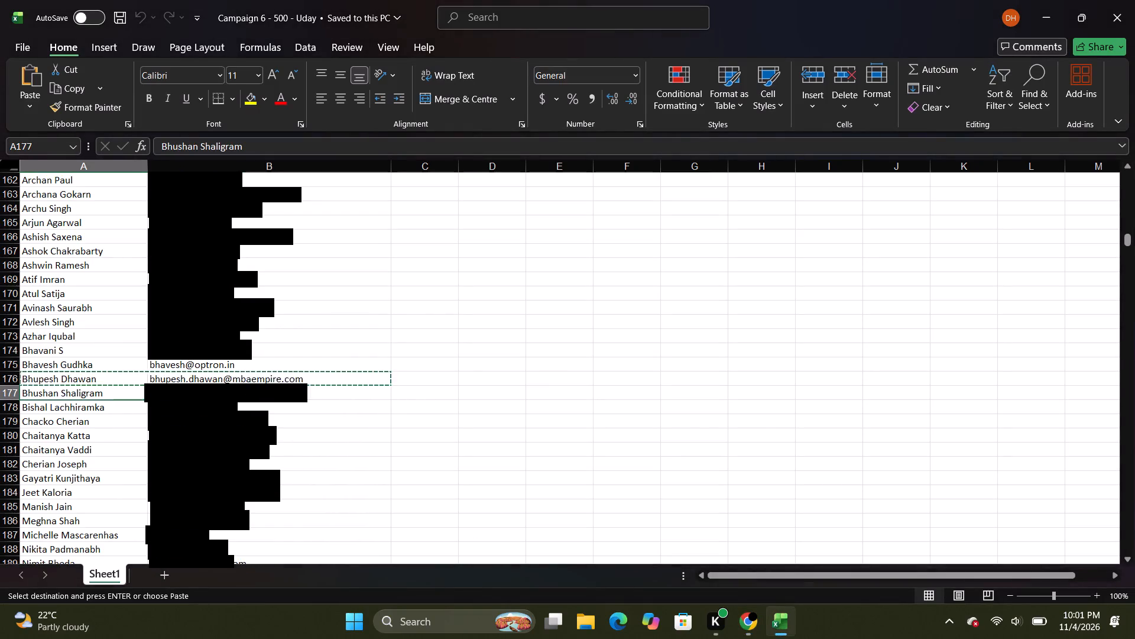
{"action": "left_click", "coordinate": [108, 410]}
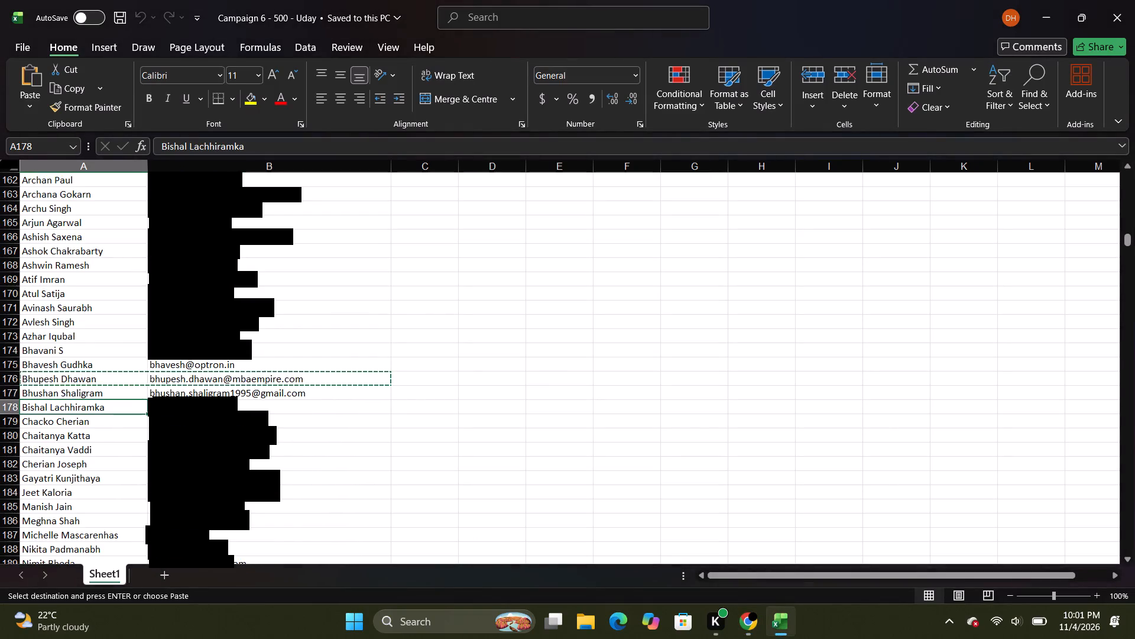
{"action": "key", "text": "shift+Right"}
{"action": "key", "text": "ctrl+c"}
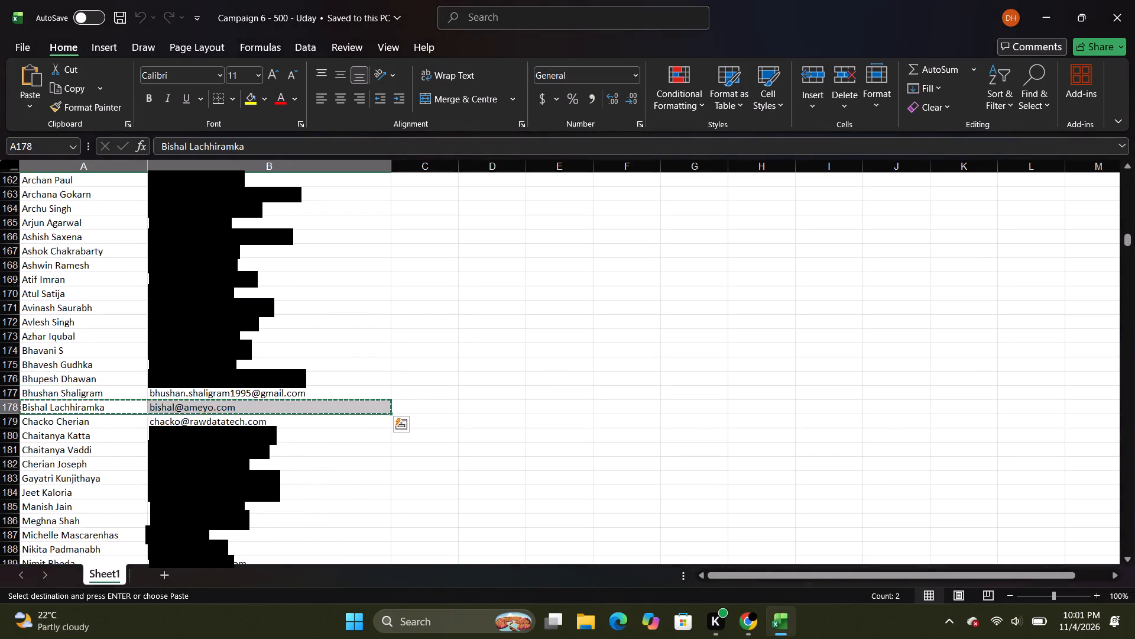
Switch back to Placement Communication in Chrome, start a new company and fill its email with only the copied contact's address.
{"action": "key", "text": "alt+Tab"}
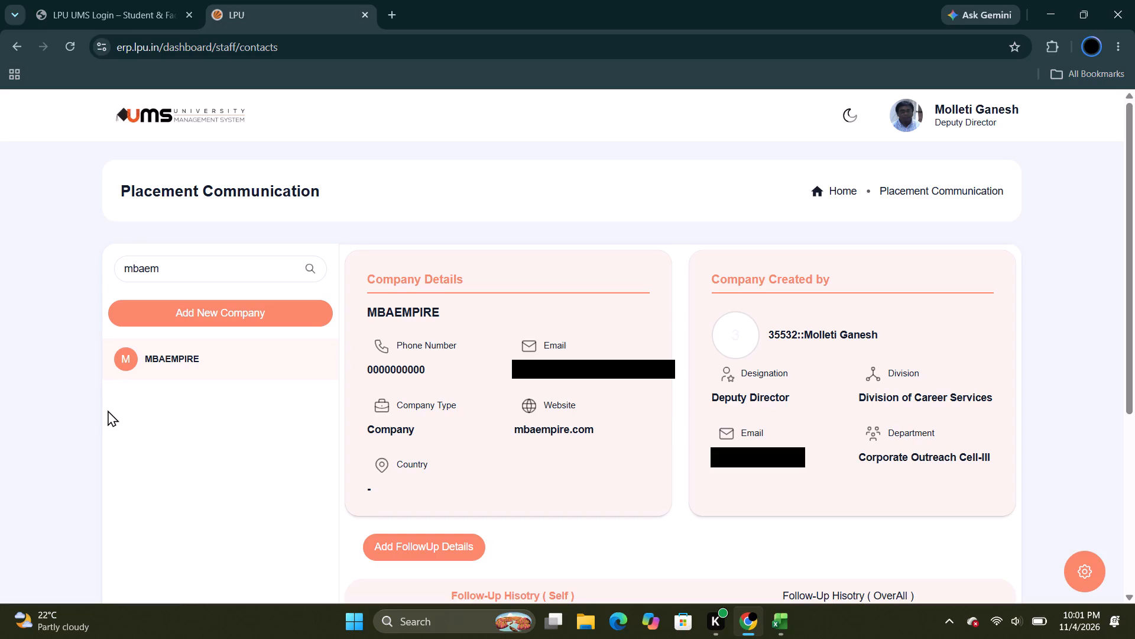
{"action": "left_click_drag", "start_coordinate": [179, 327], "coordinate": [233, 320]}
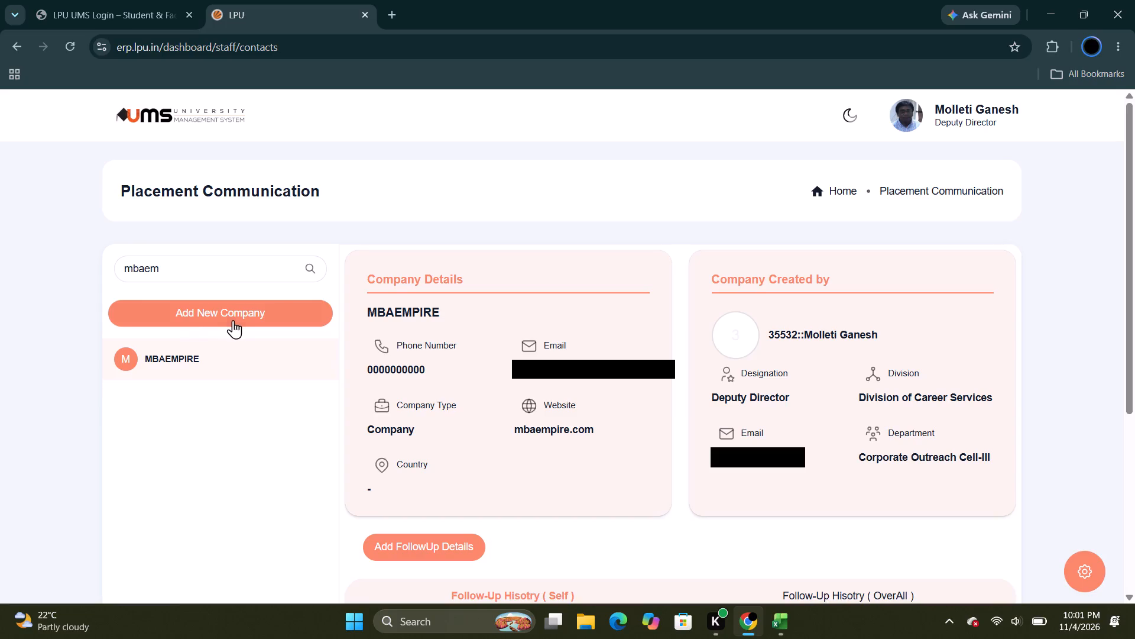
{"action": "left_click_drag", "start_coordinate": [233, 320], "coordinate": [234, 320]}
{"action": "left_click", "coordinate": [234, 320]}
{"action": "left_click", "coordinate": [659, 387]}
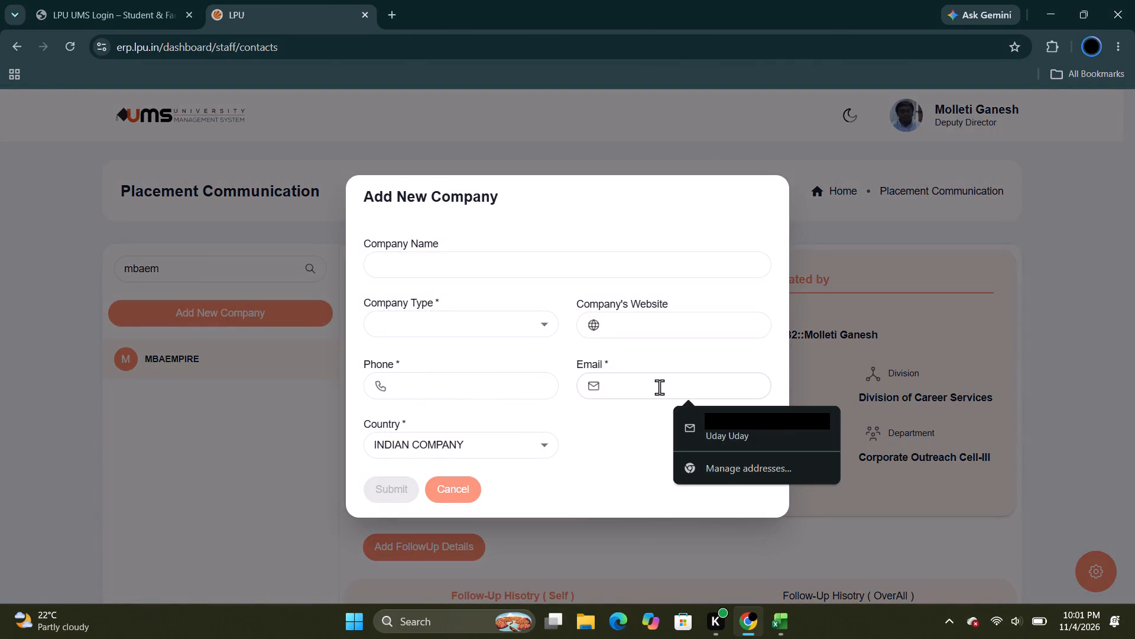
{"action": "key", "text": "ctrl+v"}
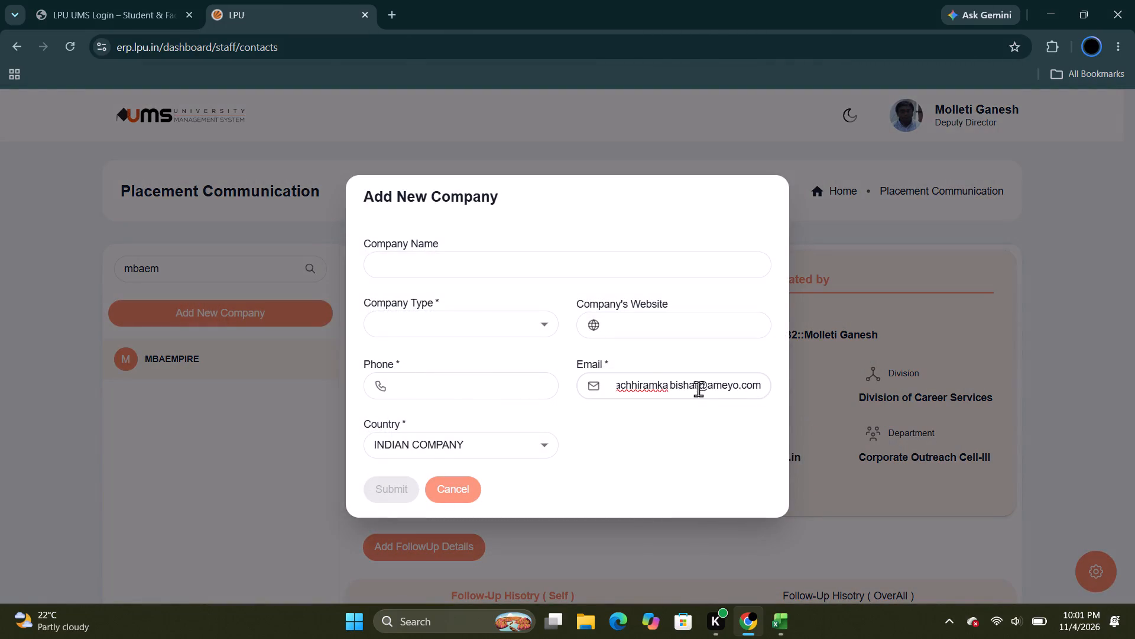
{"action": "left_click_drag", "start_coordinate": [667, 387], "coordinate": [579, 375]}
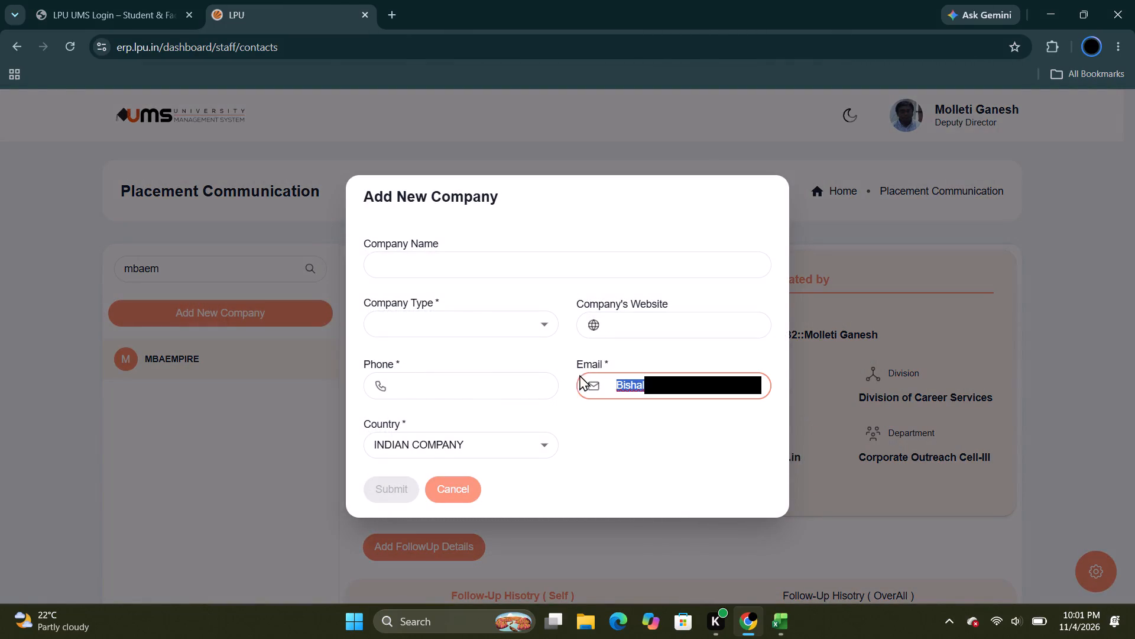
{"action": "left_click_drag", "start_coordinate": [579, 375], "coordinate": [564, 380]}
{"action": "key", "text": "BackSpace"}
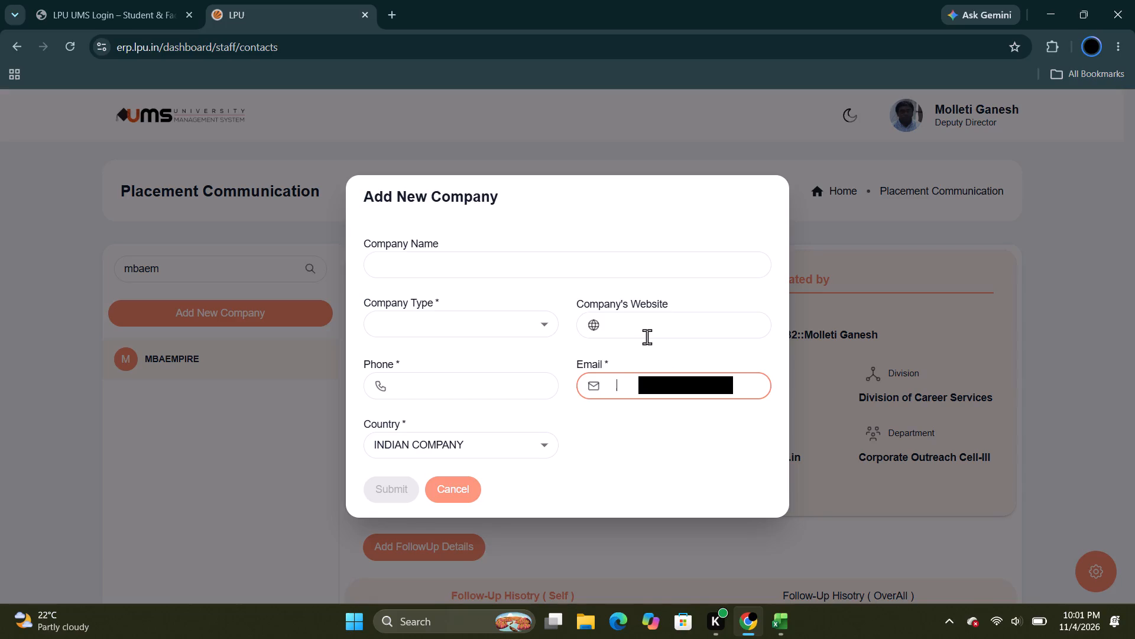
Set the company's website to ameyo.com by trimming the pasted contact details to the domain.
{"action": "left_click", "coordinate": [648, 323], "text": "ctrl"}
{"action": "key", "text": "ctrl+v"}
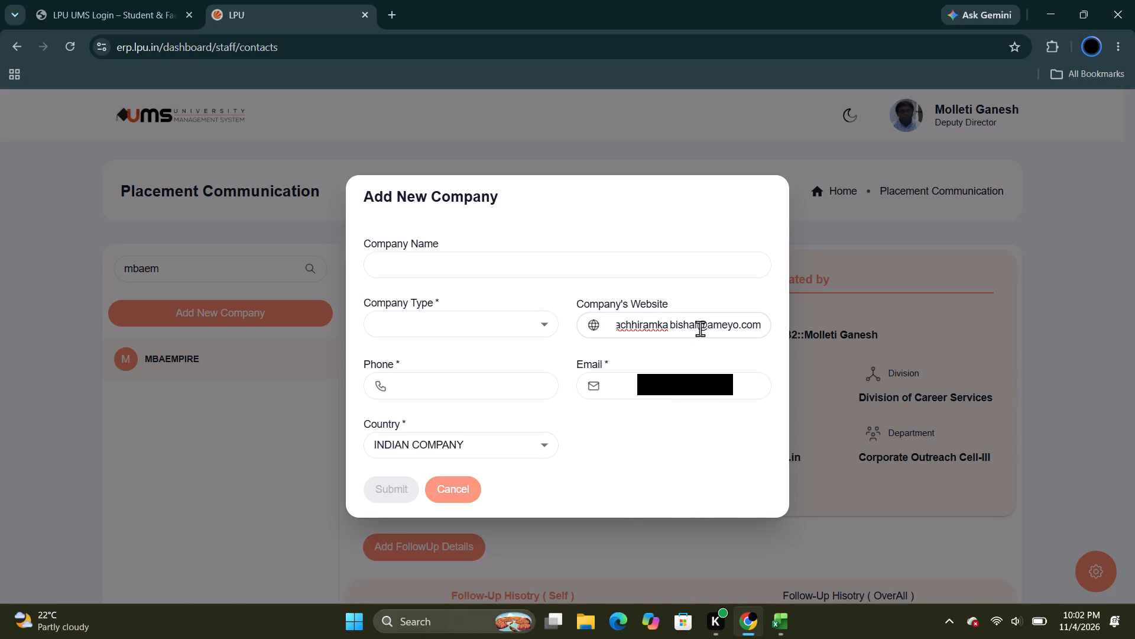
{"action": "left_click_drag", "start_coordinate": [708, 327], "coordinate": [439, 318]}
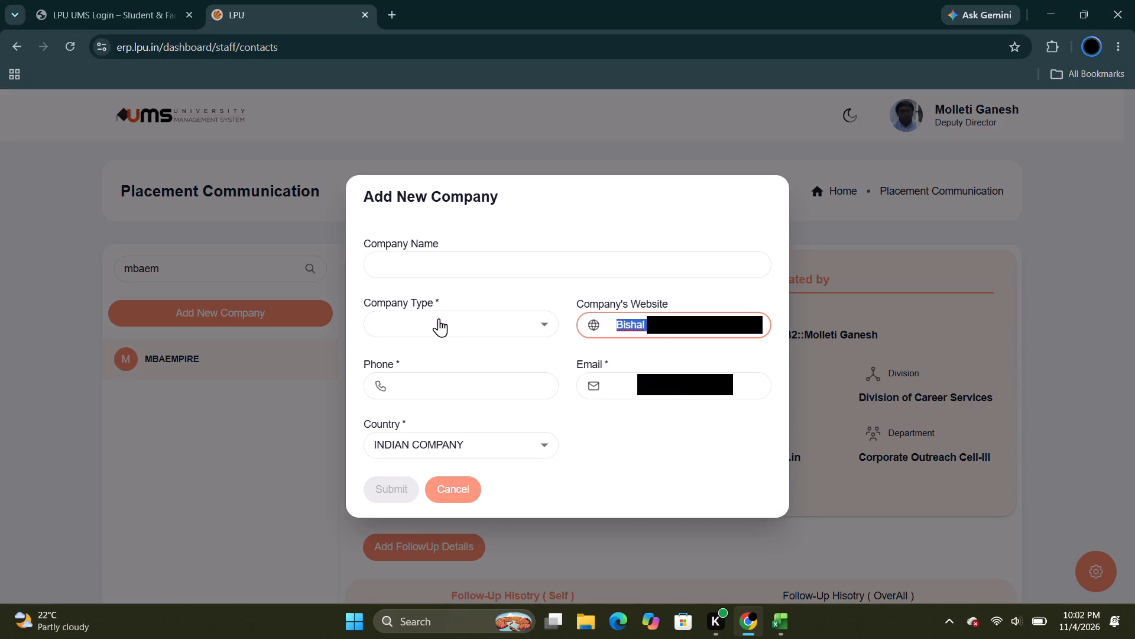
{"action": "key", "text": "BackSpace"}
Set the company name to AMEYO by trimming the pasted contact details.
{"action": "left_click", "coordinate": [529, 265]}
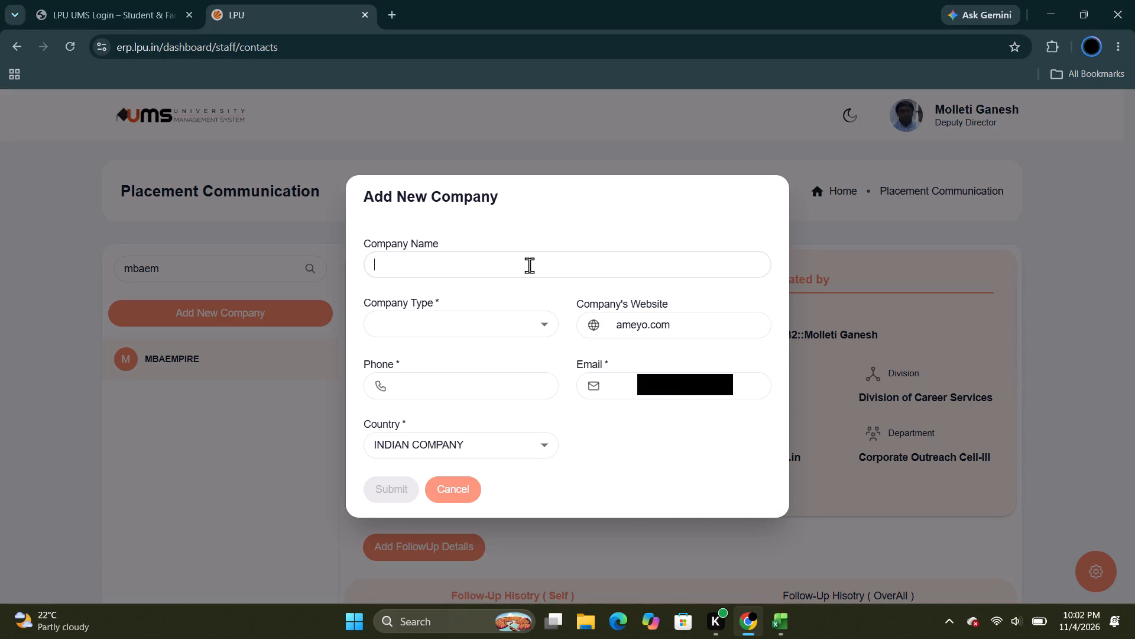
{"action": "key", "text": "ctrl+v"}
{"action": "key", "text": "BackSpace"}
{"action": "key", "text": "BackSpace"}
{"action": "key", "text": "BackSpace"}
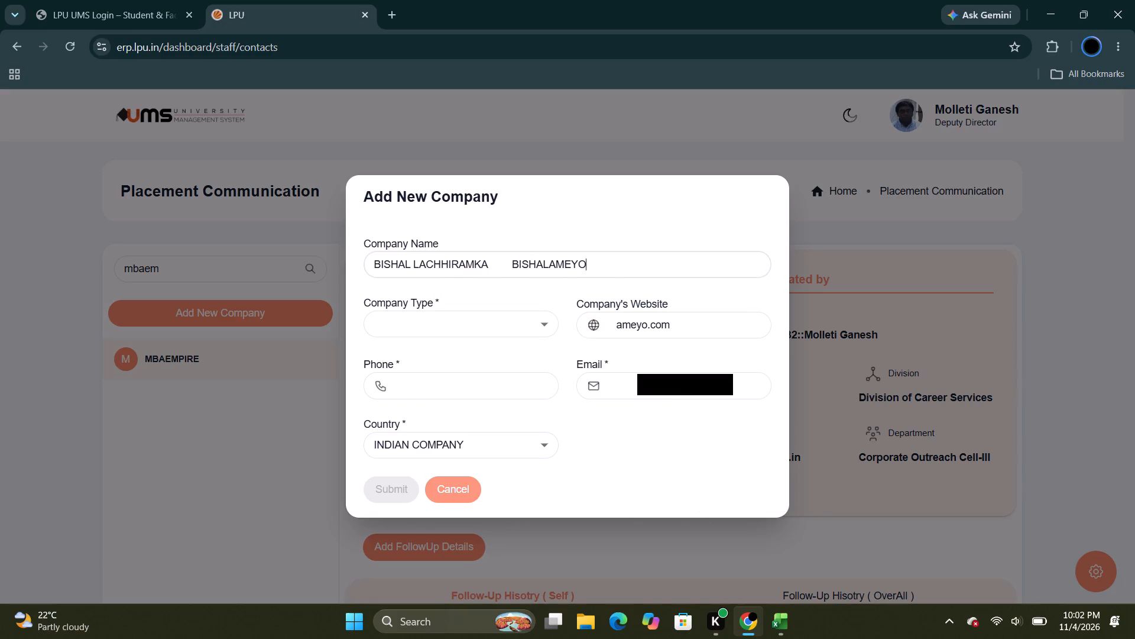
{"action": "left_click_drag", "start_coordinate": [548, 263], "coordinate": [326, 262]}
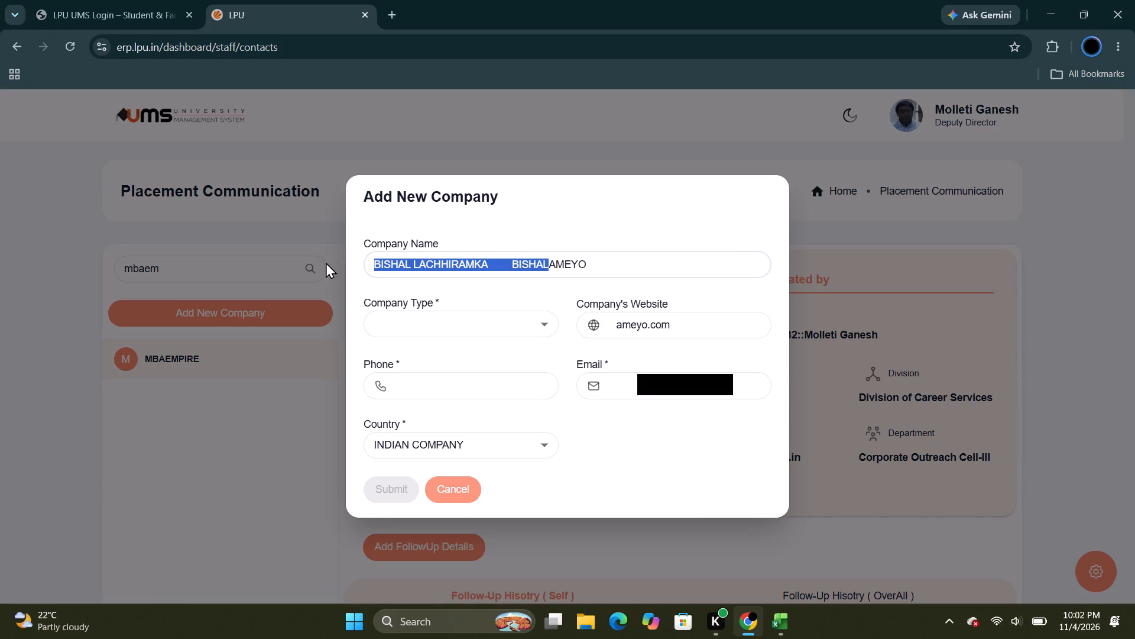
{"action": "left_click_drag", "start_coordinate": [326, 262], "coordinate": [282, 270]}
{"action": "key", "text": "BackSpace"}
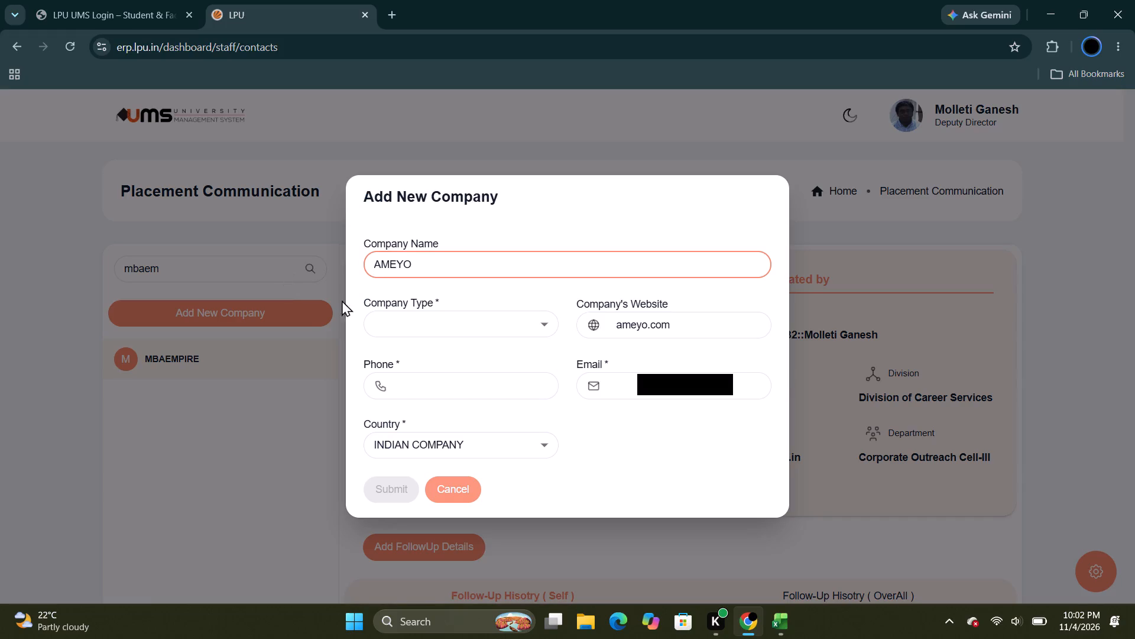
Set the company type to Company and fill the phone field with the all-zero placeholder number.
{"action": "left_click", "coordinate": [455, 315]}
{"action": "left_click", "coordinate": [440, 399]}
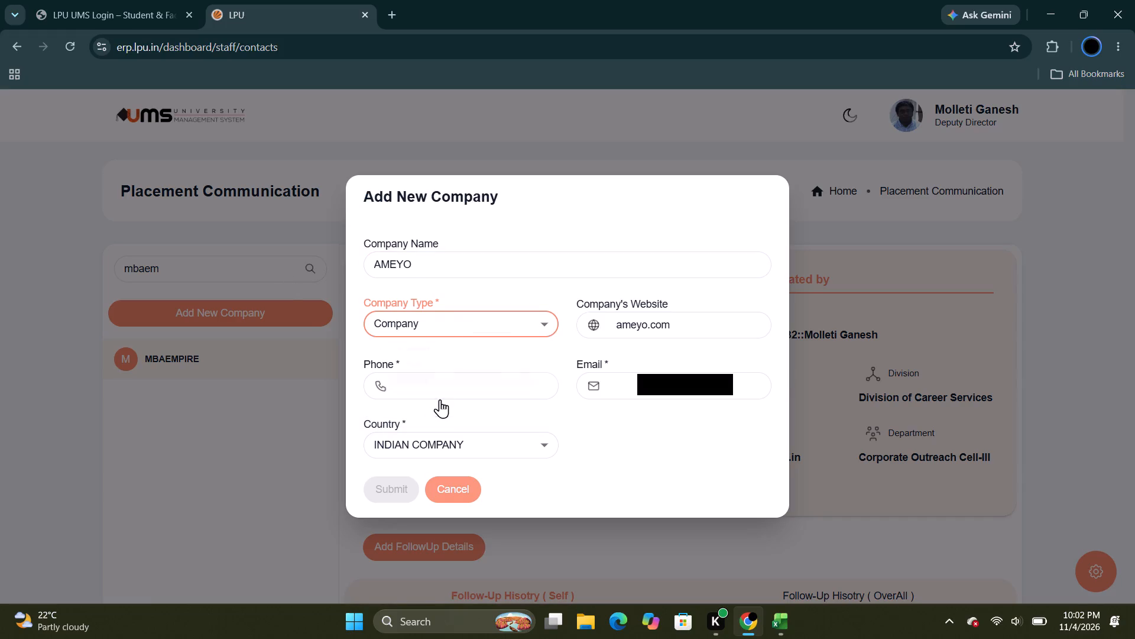
{"action": "left_click", "coordinate": [440, 396]}
{"action": "type", "text": "000"}
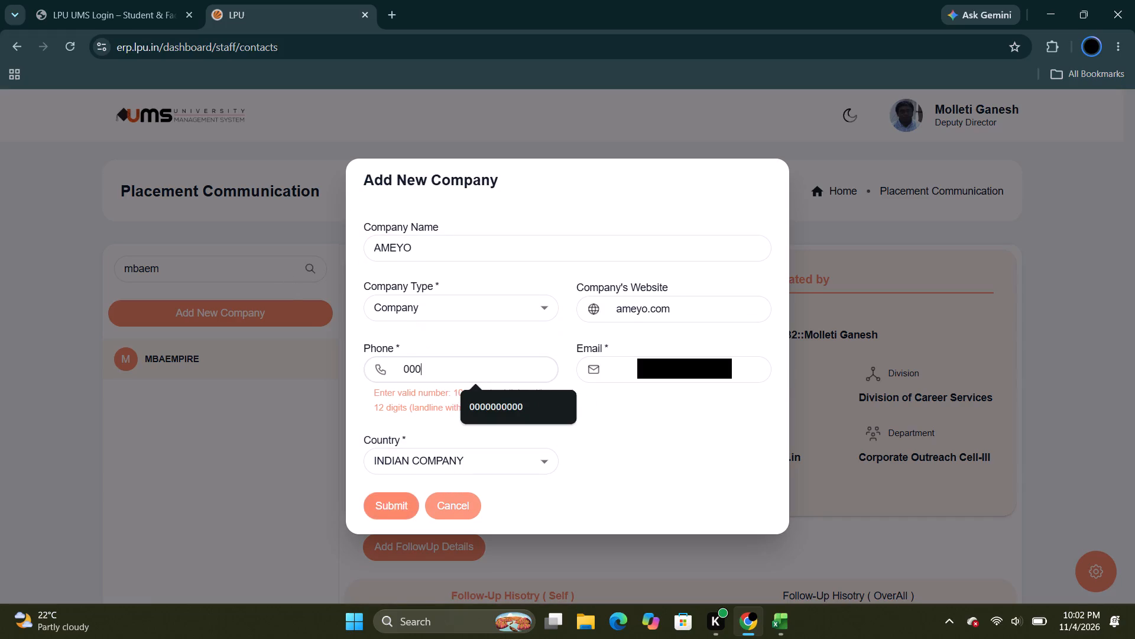
{"action": "left_click", "coordinate": [502, 405]}
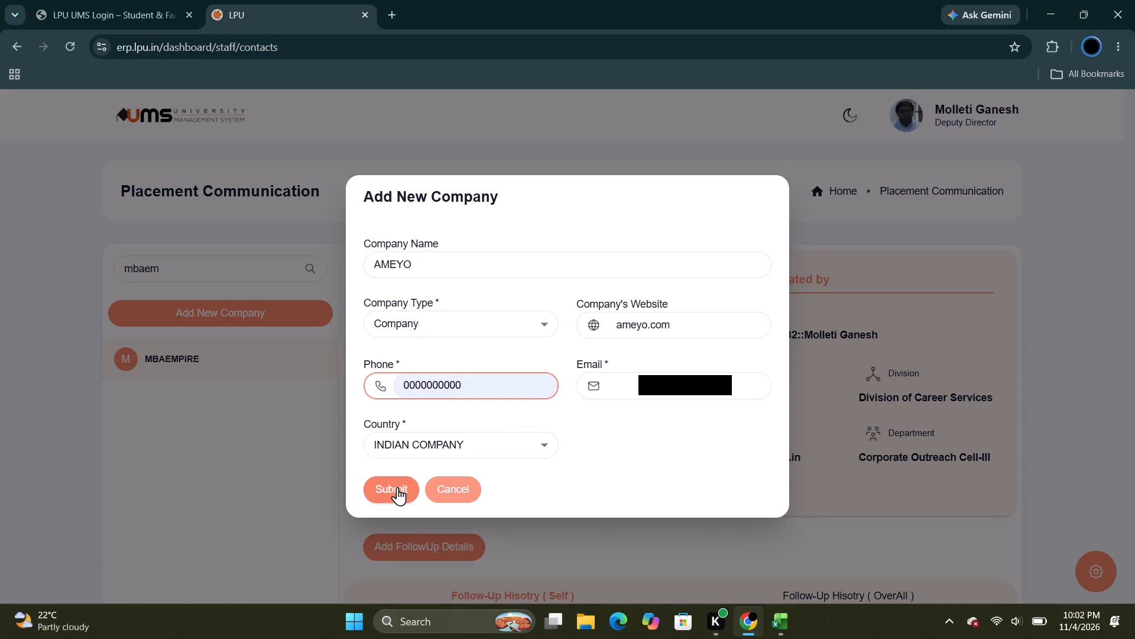
Submit the new AMEYO company entry.
{"action": "left_click", "coordinate": [397, 487]}
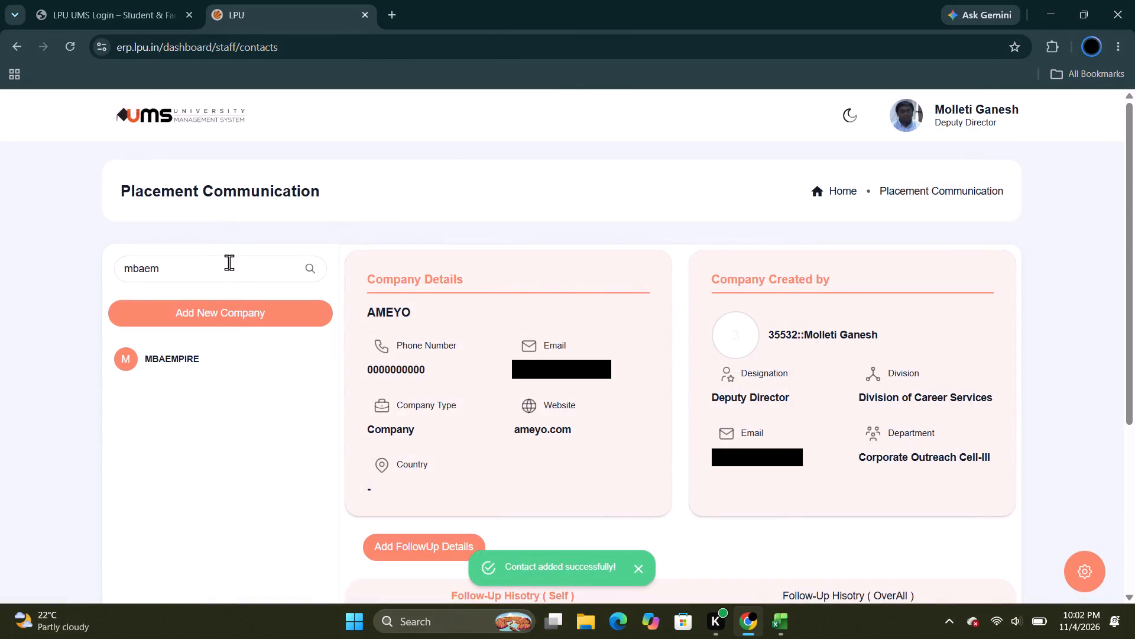
Reload the Placement Communication page, search the companies for ameyo and open the AMEYO record.
{"action": "left_click", "coordinate": [76, 35]}
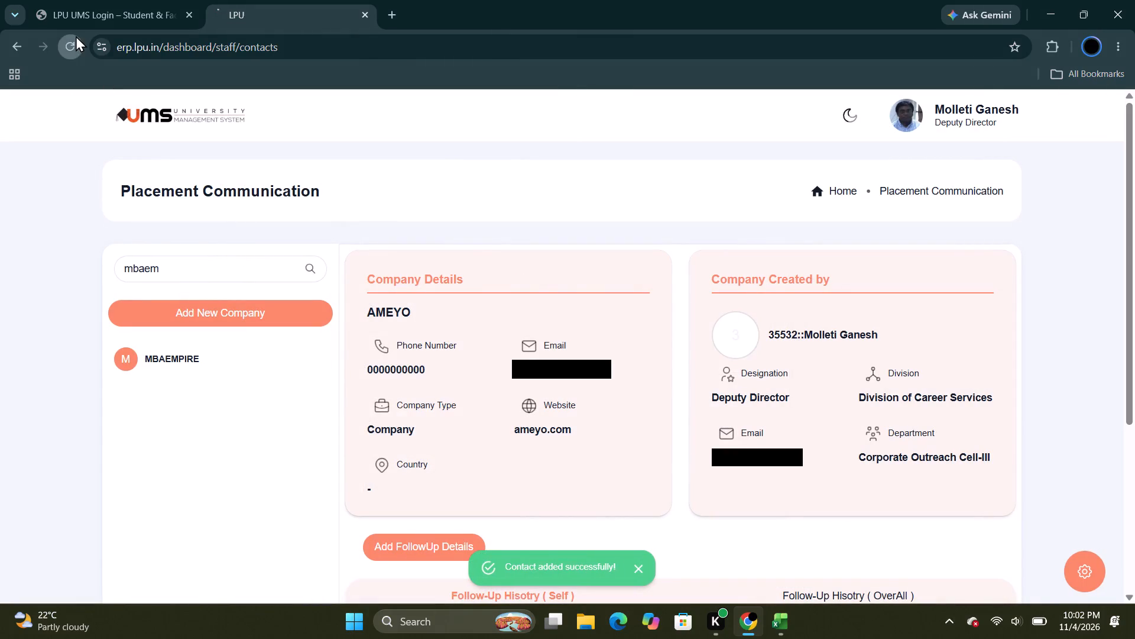
{"action": "left_click", "coordinate": [215, 261]}
{"action": "type", "text": "ameyo"}
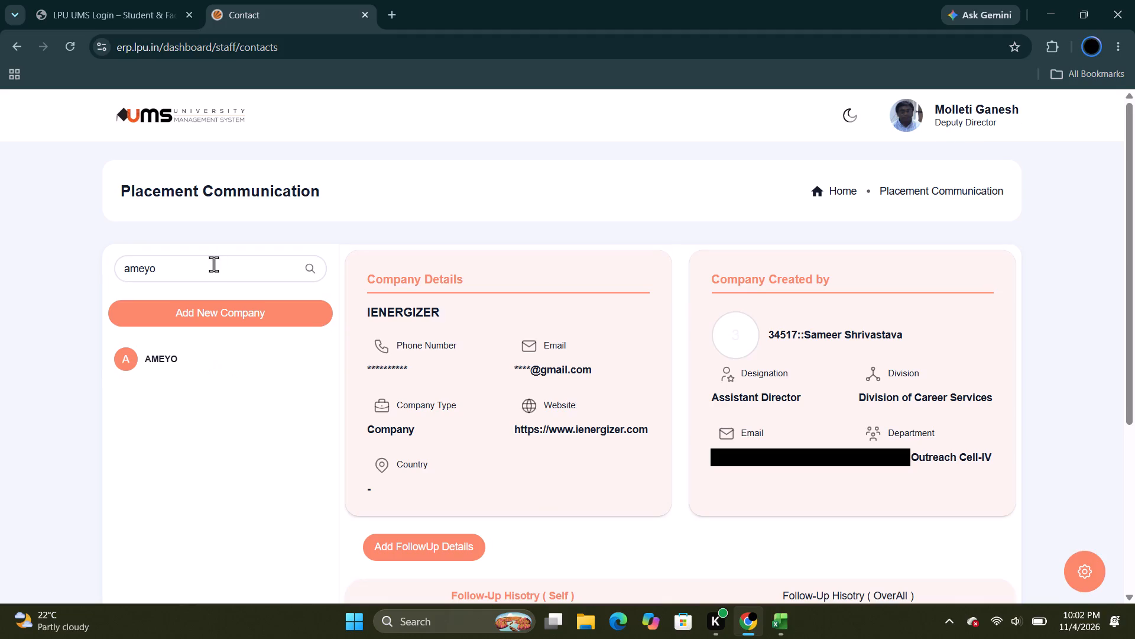
{"action": "left_click", "coordinate": [195, 353]}
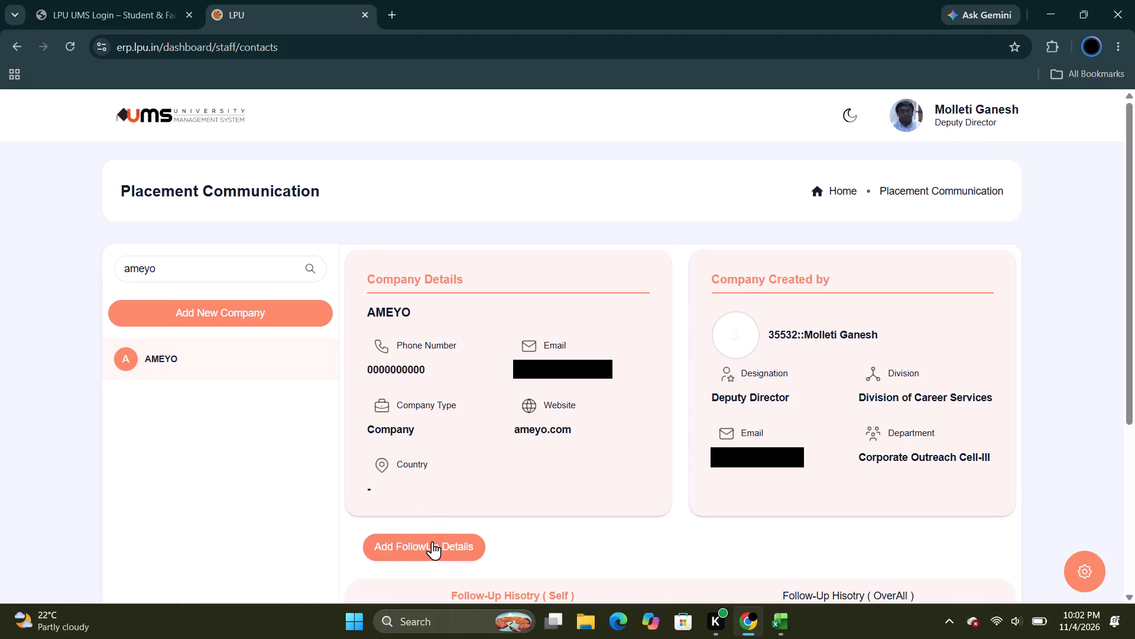
Start a follow-up for AMEYO with communication type Email and only the copied contact's name in the name field.
{"action": "left_click", "coordinate": [432, 541]}
{"action": "left_click", "coordinate": [273, 214]}
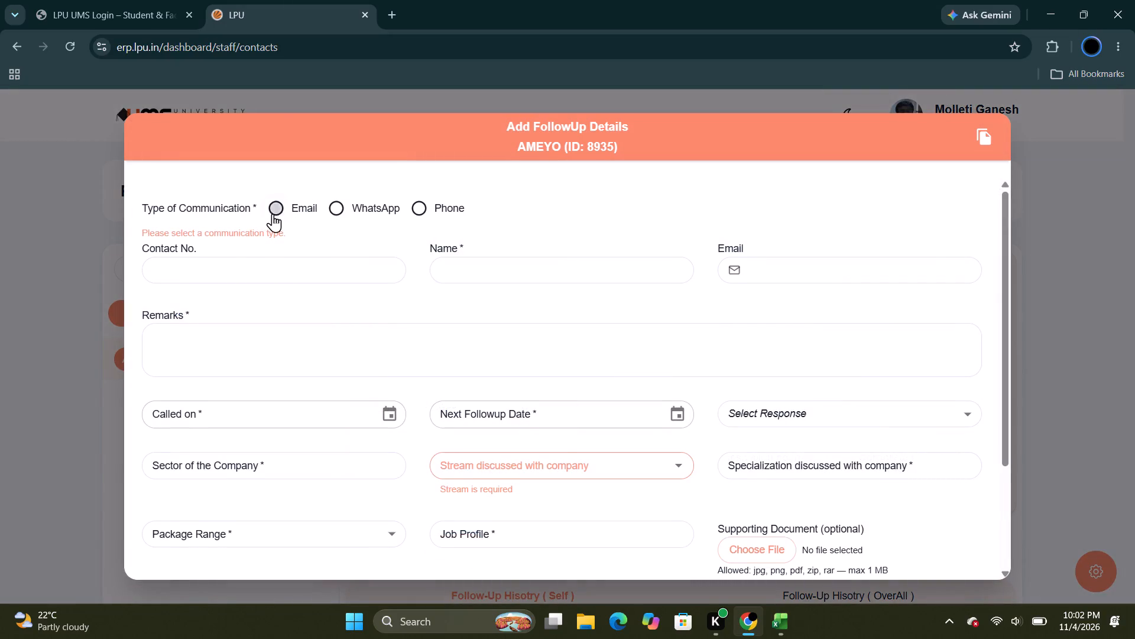
{"action": "left_click_drag", "start_coordinate": [503, 269], "coordinate": [516, 263]}
{"action": "left_click", "coordinate": [516, 263]}
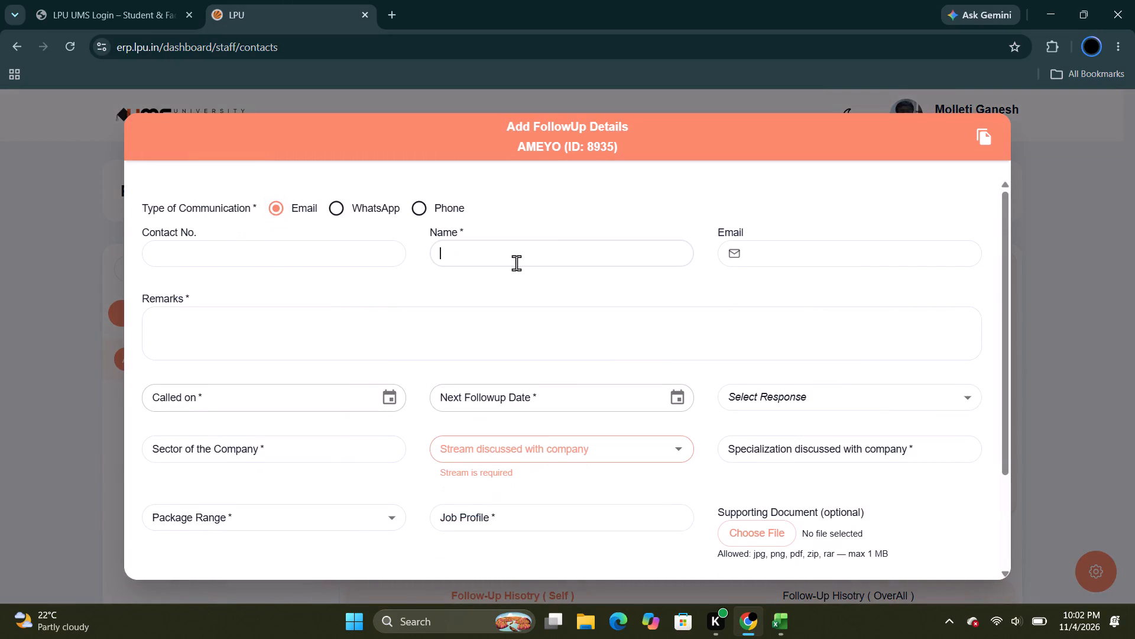
{"action": "key", "text": "ctrl+v"}
{"action": "left_click_drag", "start_coordinate": [568, 253], "coordinate": [775, 256]}
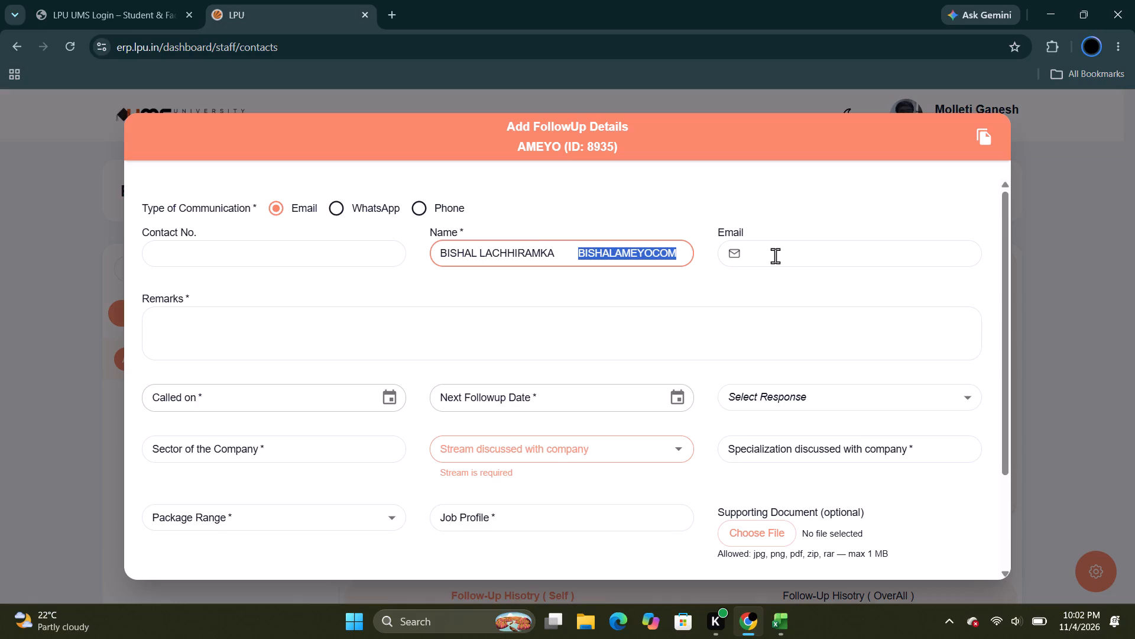
{"action": "key", "text": "BackSpace"}
Fill the follow-up's email field with the copied contact details trimmed to the email address.
{"action": "left_click", "coordinate": [810, 250]}
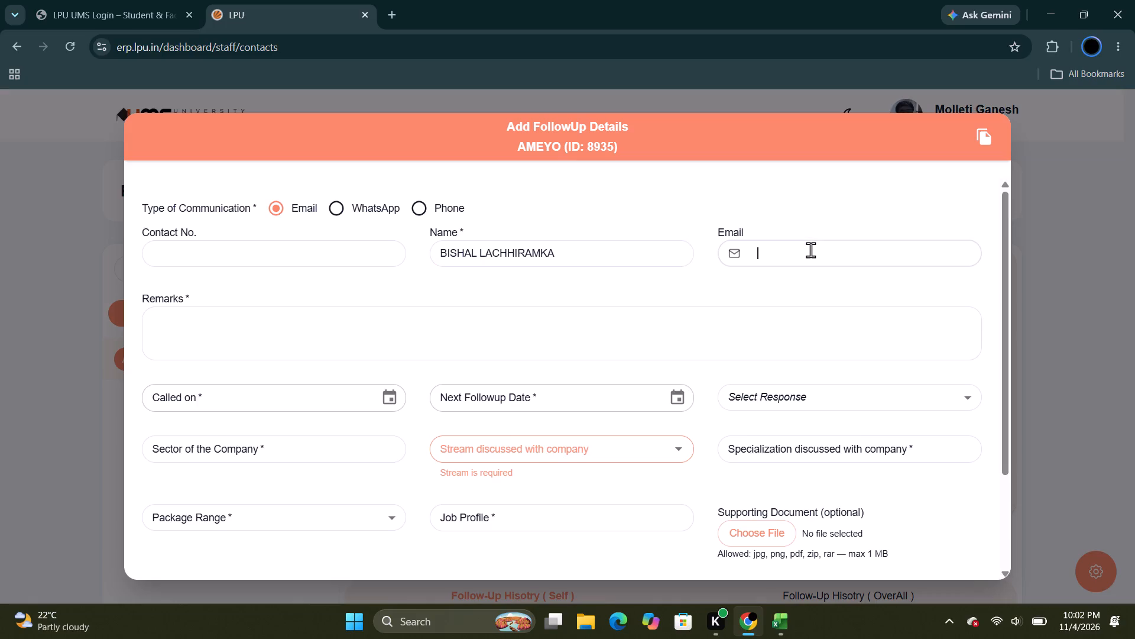
{"action": "key", "text": "ctrl+v"}
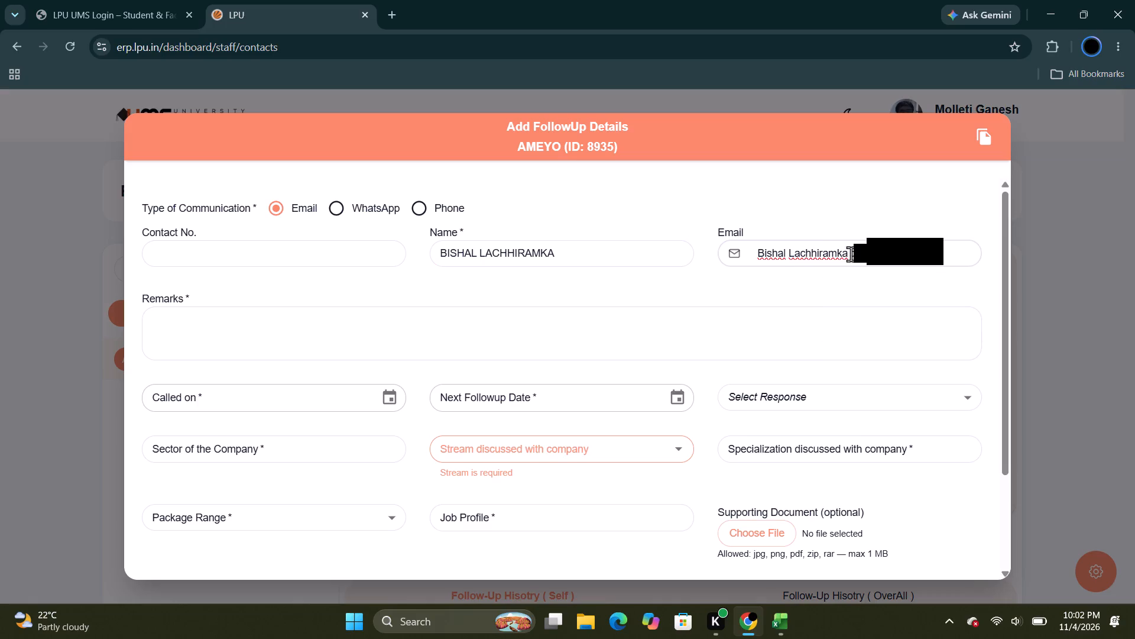
{"action": "left_click_drag", "start_coordinate": [851, 254], "coordinate": [578, 263]}
{"action": "key", "text": "BackSpace"}
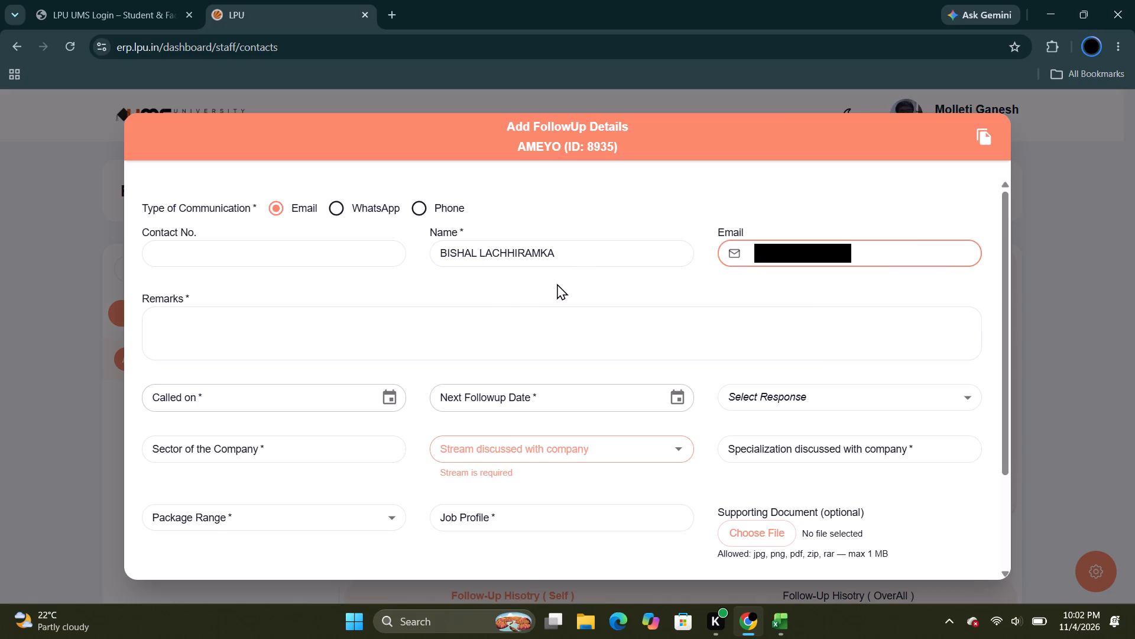
Enter the remark "email has been sent" in the follow-up.
{"action": "left_click", "coordinate": [504, 324]}
{"action": "type", "text": "email has been sent"}
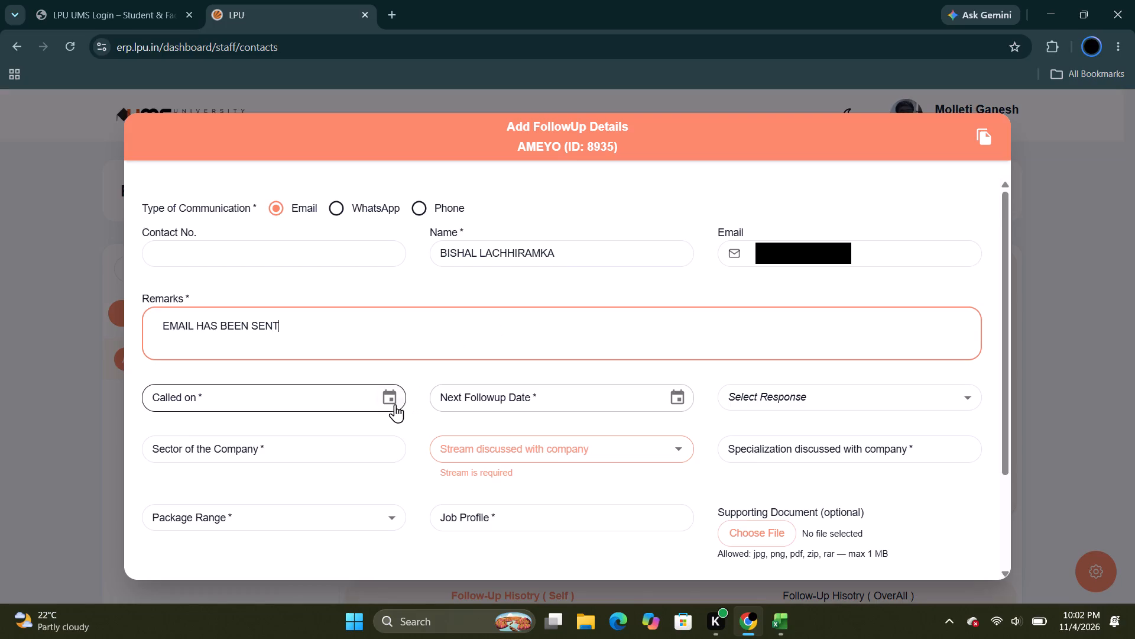
Set the called-on date to 31/10/2026, the next follow-up date to 06/11/2026 and the response to Cold.
{"action": "left_click", "coordinate": [395, 396]}
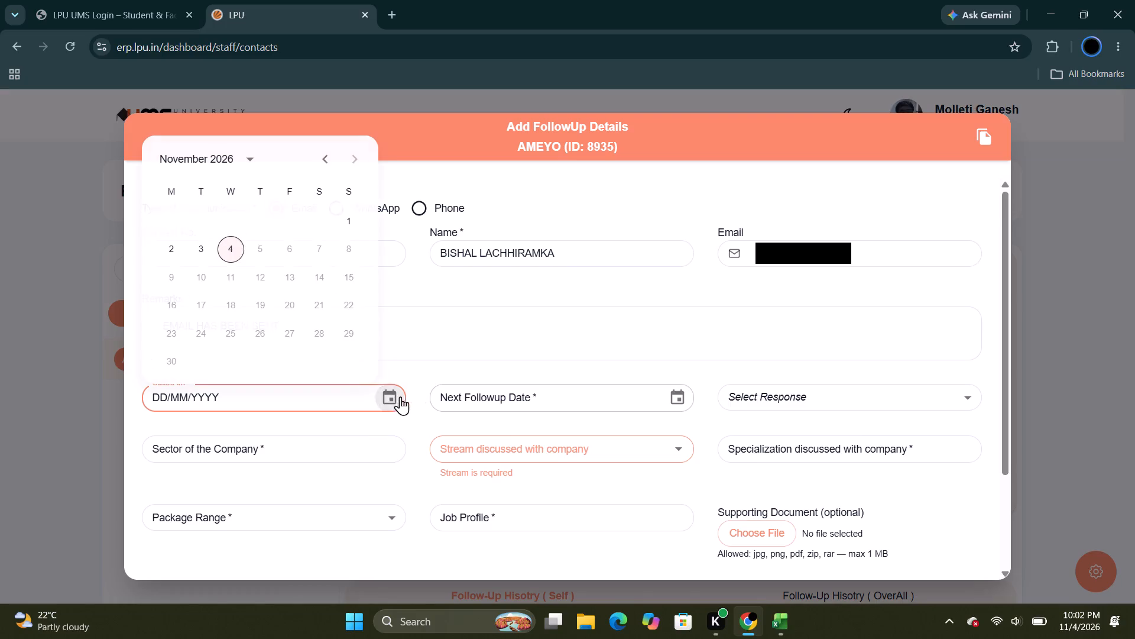
{"action": "left_click", "coordinate": [322, 157]}
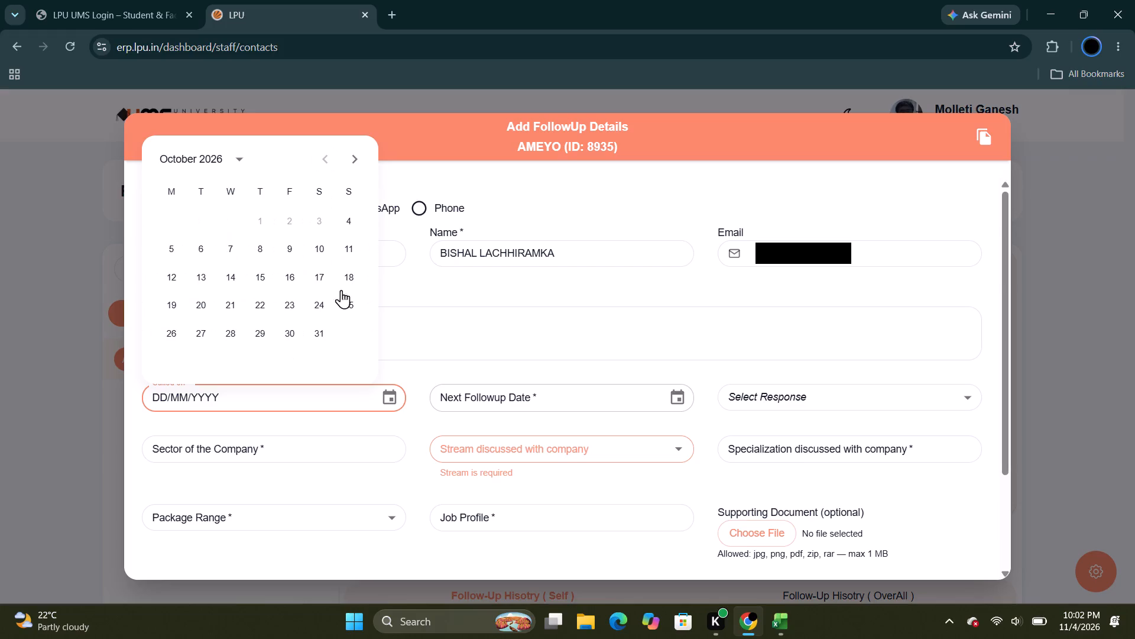
{"action": "left_click", "coordinate": [324, 327]}
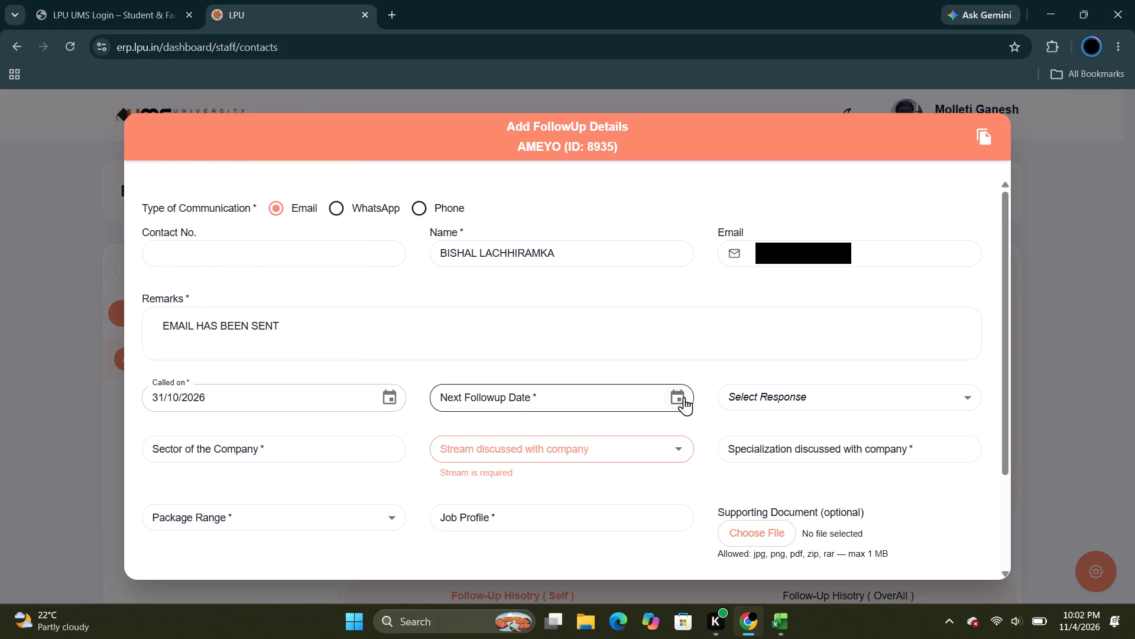
{"action": "left_click", "coordinate": [684, 397]}
{"action": "left_click", "coordinate": [565, 251]}
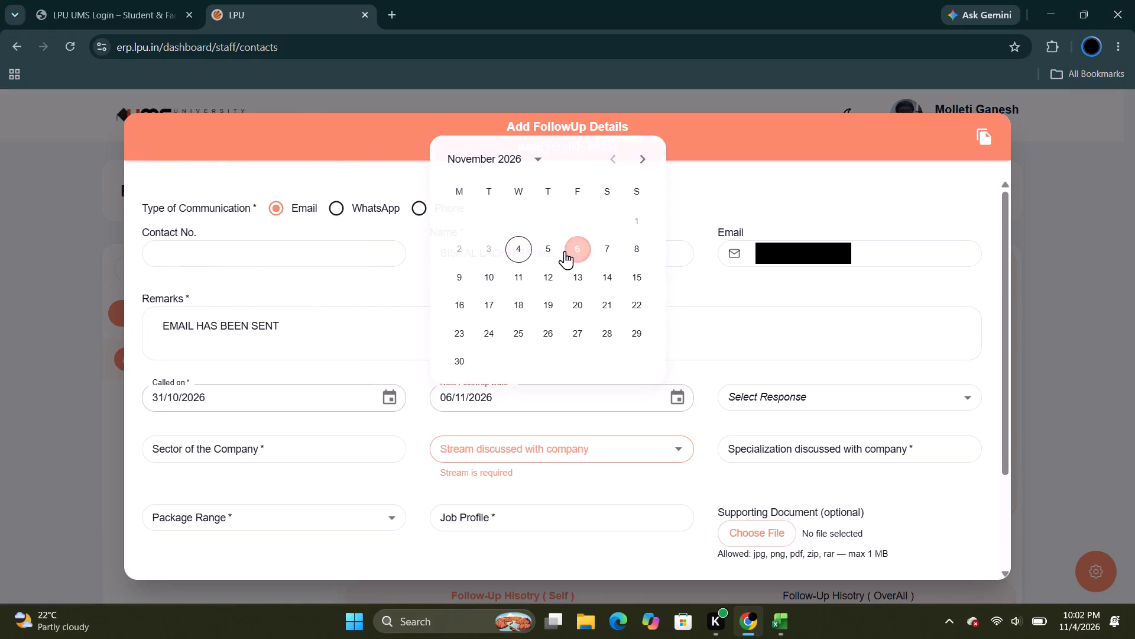
{"action": "left_click", "coordinate": [737, 398]}
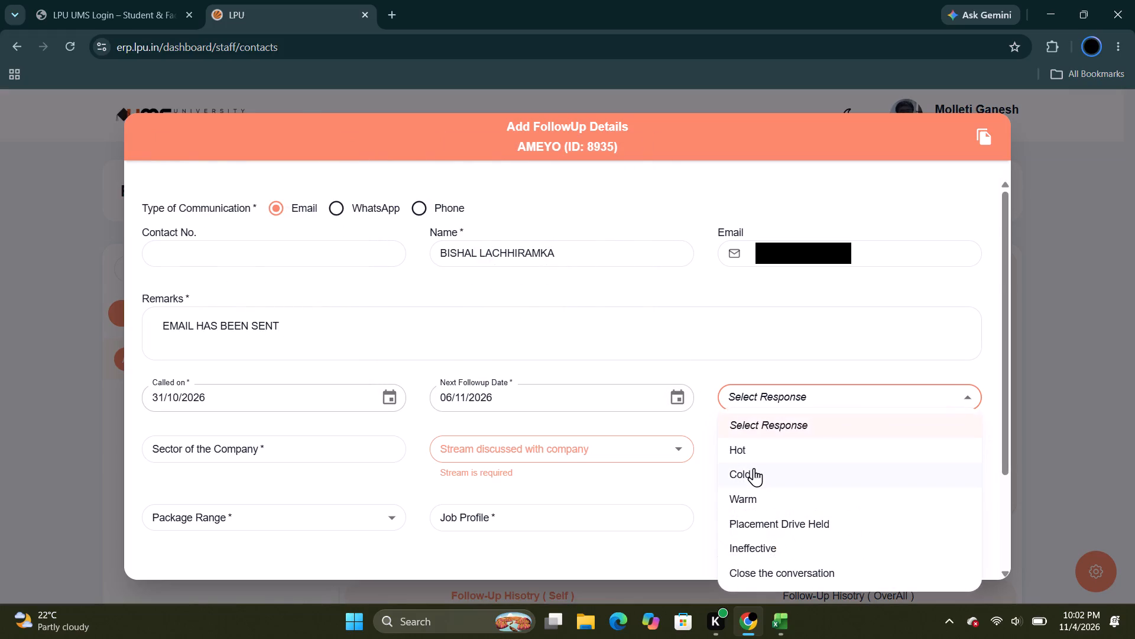
{"action": "left_click", "coordinate": [754, 468]}
Set the company sector to IT, the stream discussed to CSE/IT and the specialization to ALL CSE.
{"action": "left_click", "coordinate": [270, 456]}
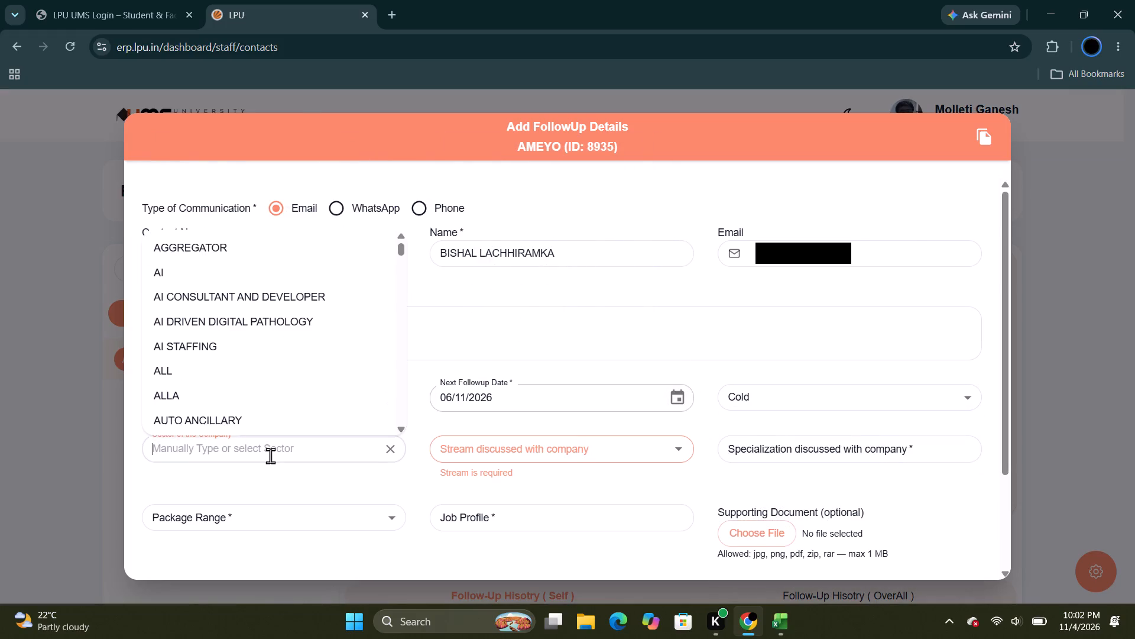
{"action": "type", "text": "it"}
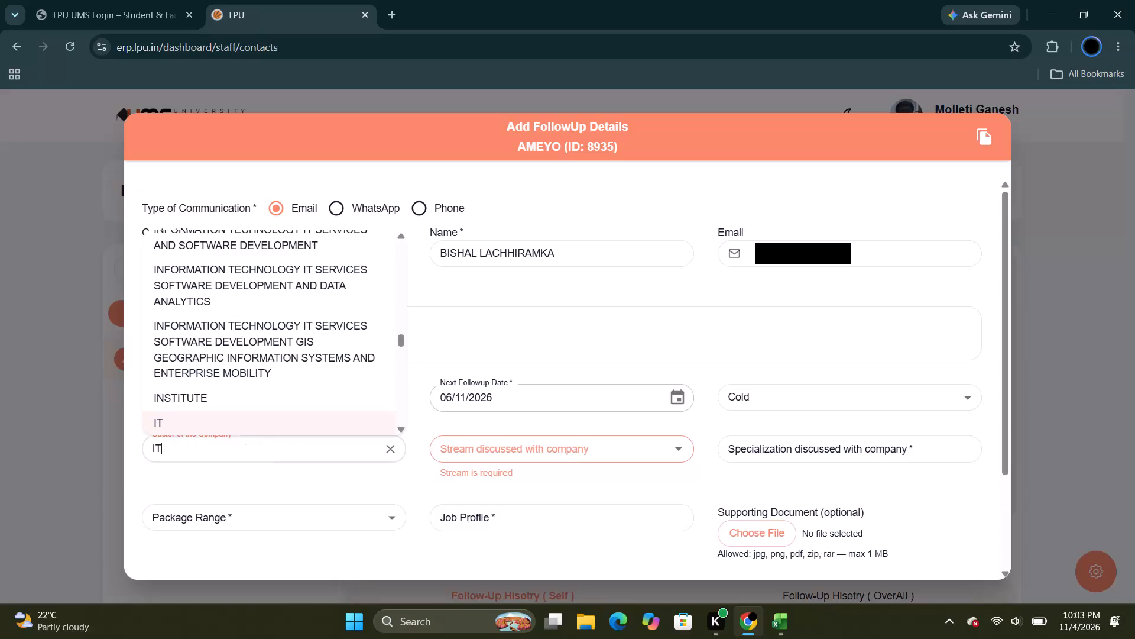
{"action": "left_click", "coordinate": [231, 423]}
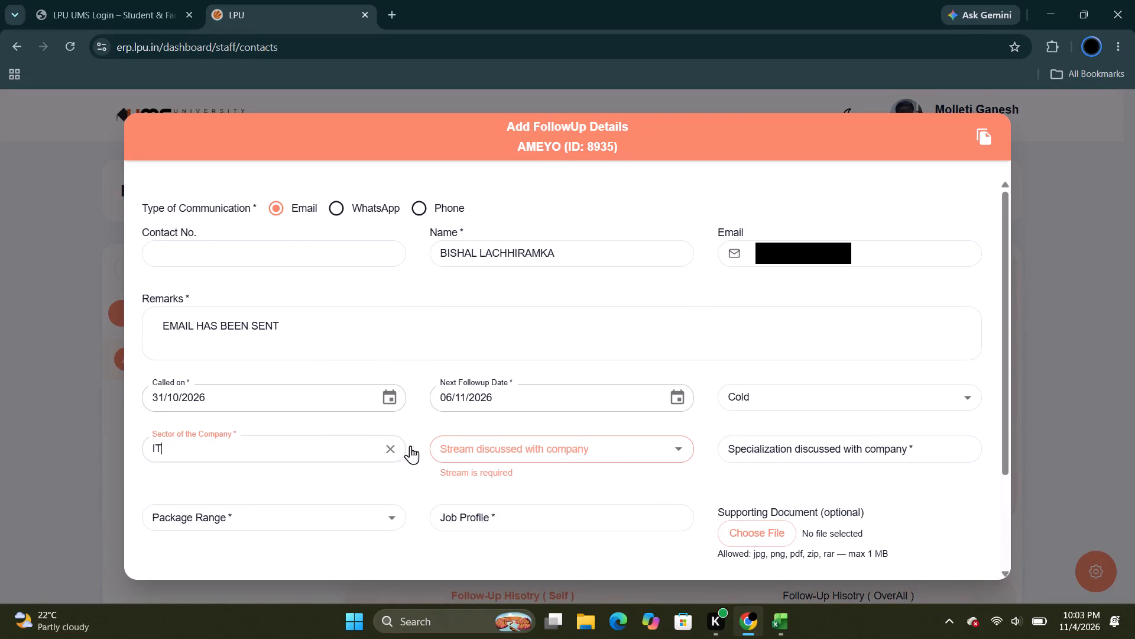
{"action": "left_click", "coordinate": [482, 445]}
{"action": "type", "text": "it"}
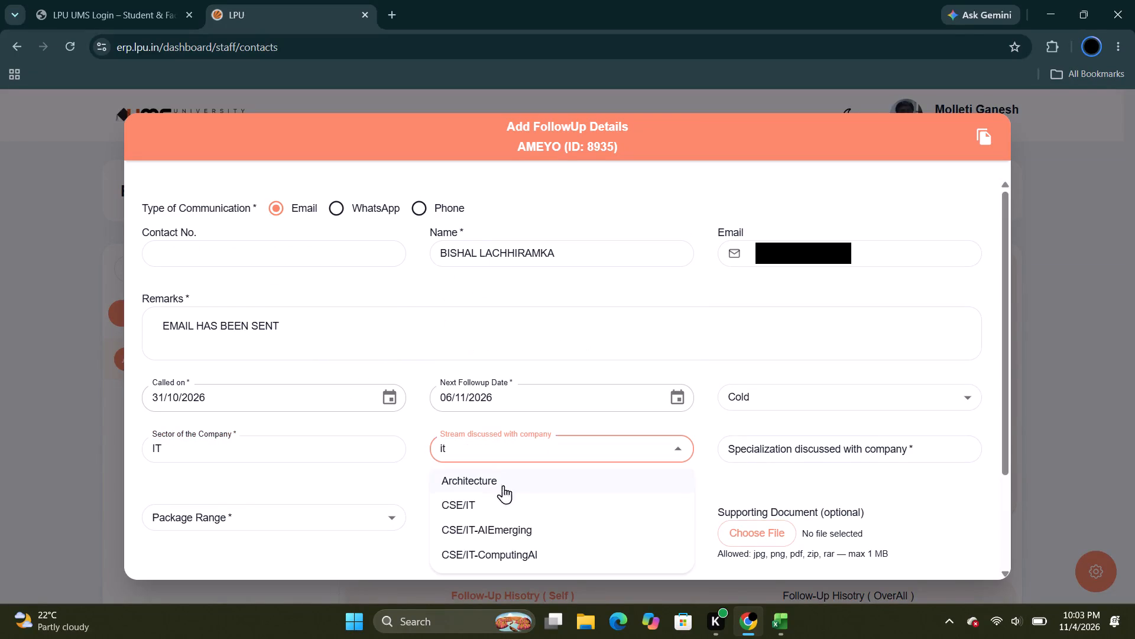
{"action": "left_click", "coordinate": [507, 497]}
{"action": "left_click", "coordinate": [765, 443]}
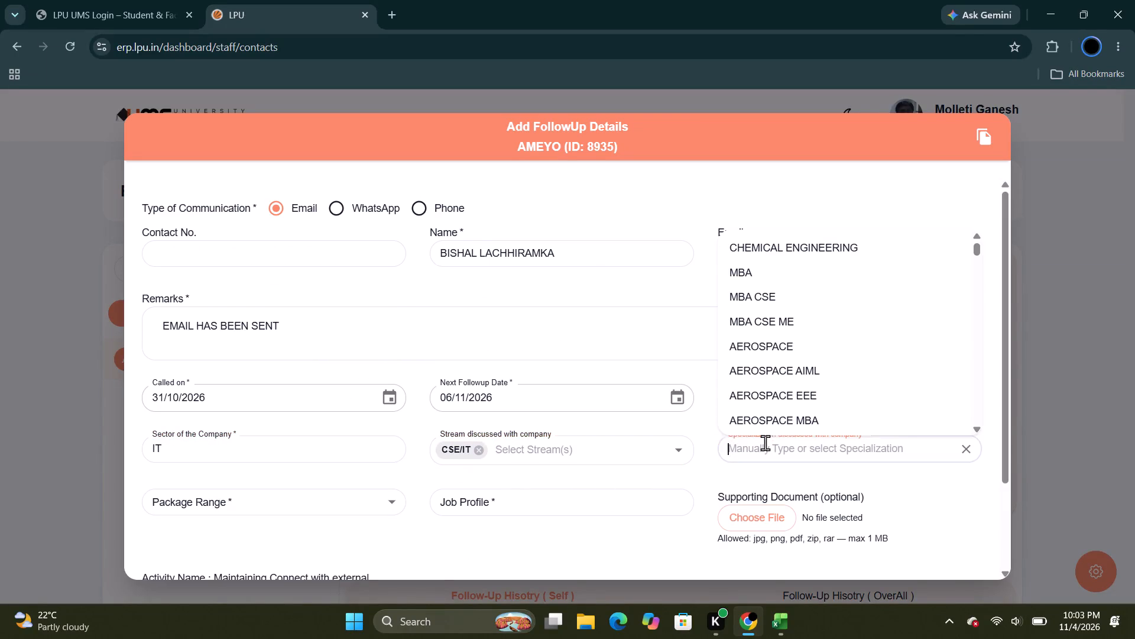
{"action": "type", "text": "all"}
{"action": "left_click", "coordinate": [770, 273]}
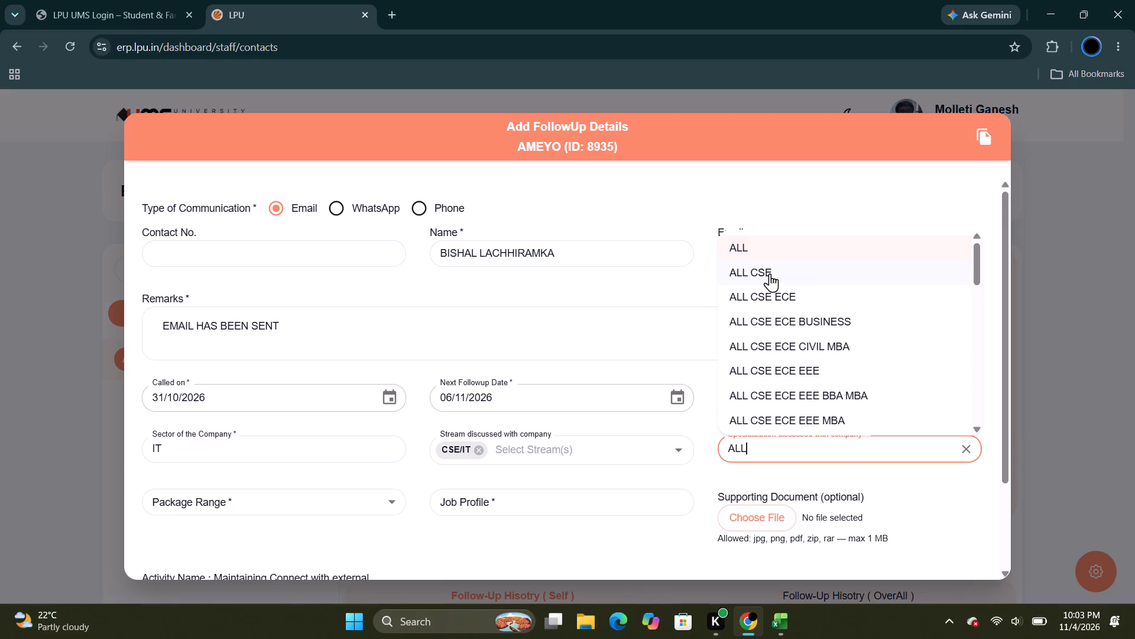
Set the package range to 06-07 Lakh and the job profile to IT ENGINEER.
{"action": "left_click", "coordinate": [294, 518]}
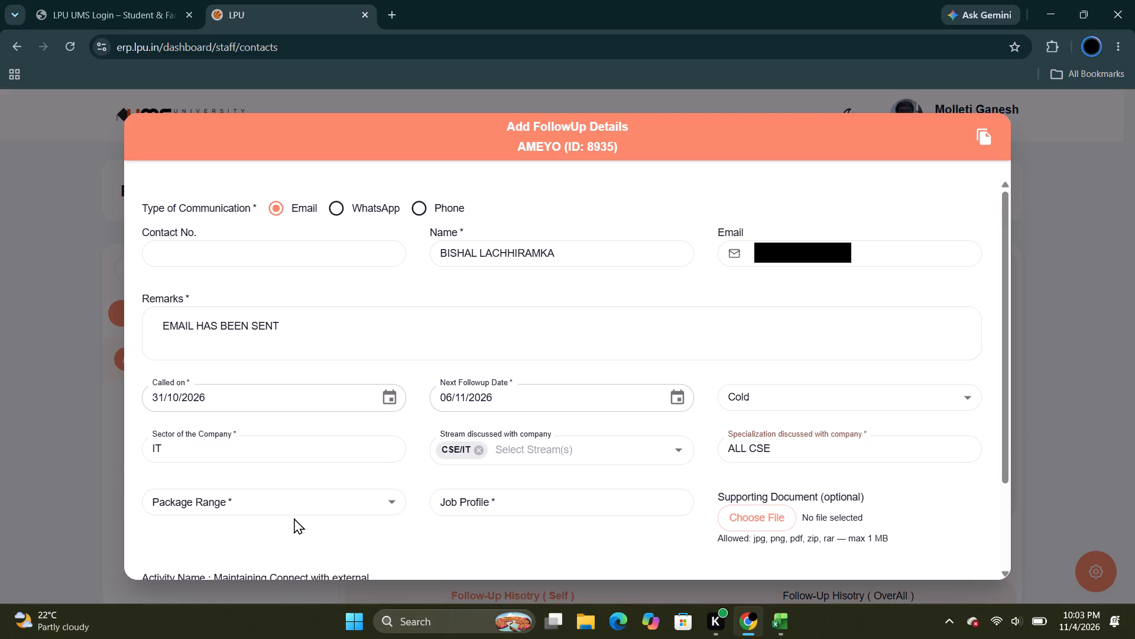
{"action": "left_click", "coordinate": [254, 516]}
{"action": "left_click", "coordinate": [269, 512]}
{"action": "left_click", "coordinate": [192, 382]}
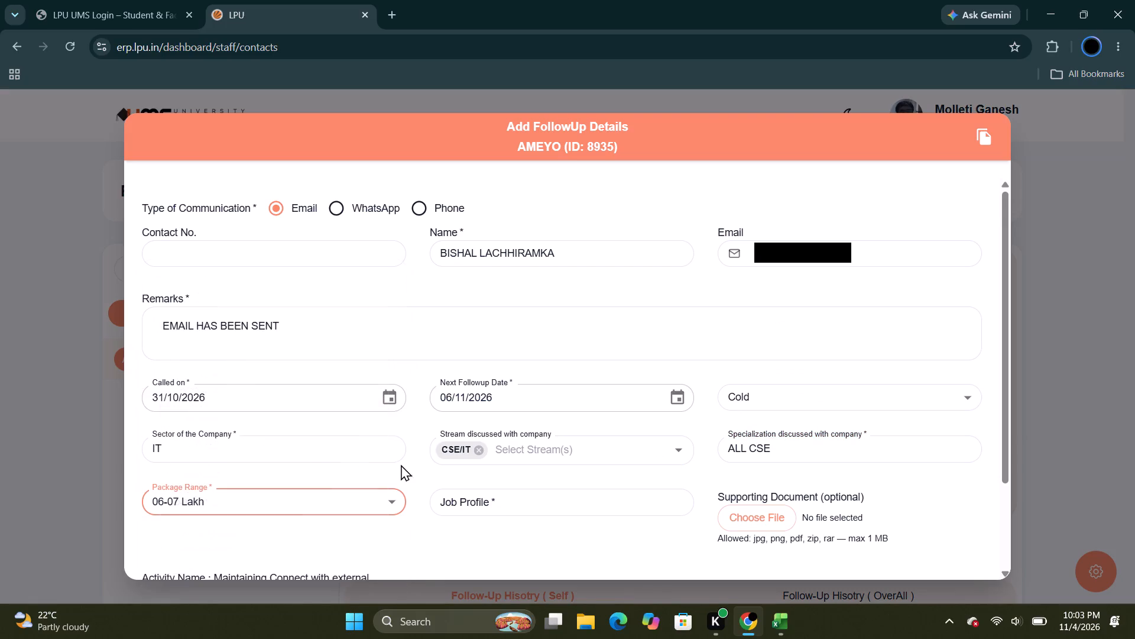
{"action": "left_click", "coordinate": [511, 499]}
{"action": "type", "text": "it"}
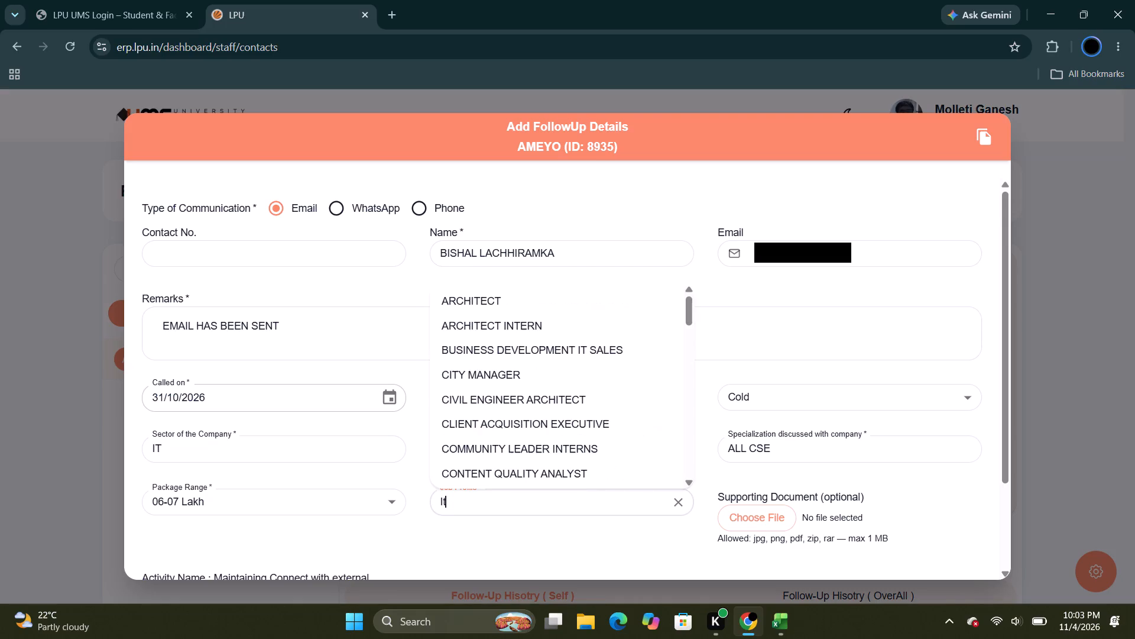
{"action": "key", "text": "space"}
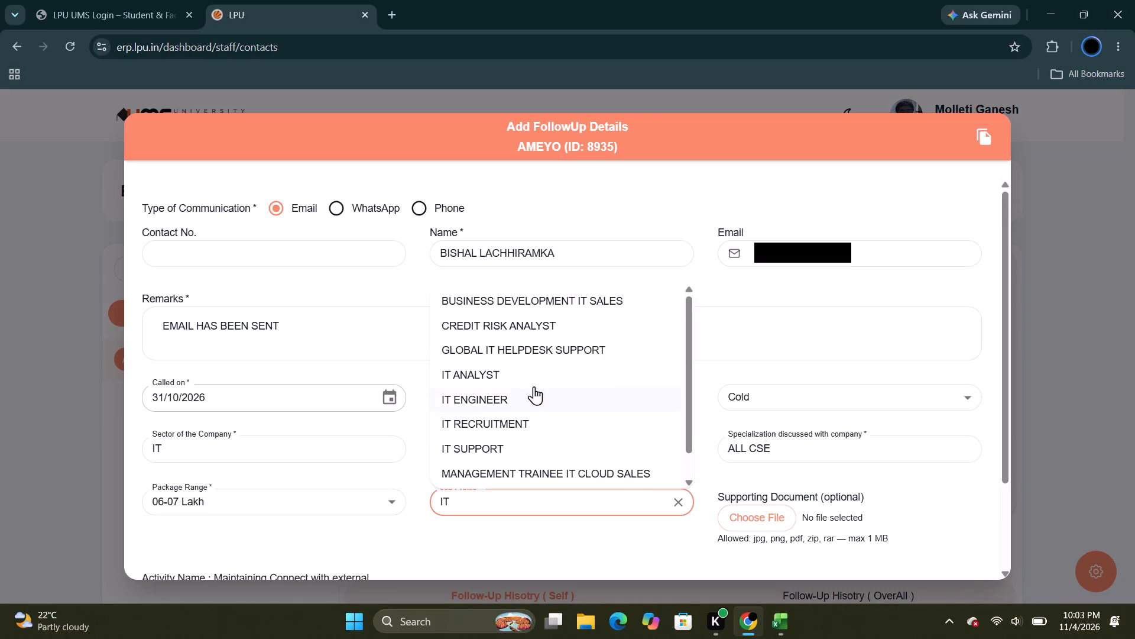
{"action": "left_click", "coordinate": [524, 399]}
Choose Sending Invitation Letters /Greetings as the DPR action and submit the AMEYO follow-up.
{"action": "scroll", "coordinate": [524, 399], "scroll_direction": "down", "scroll_amount": 4}
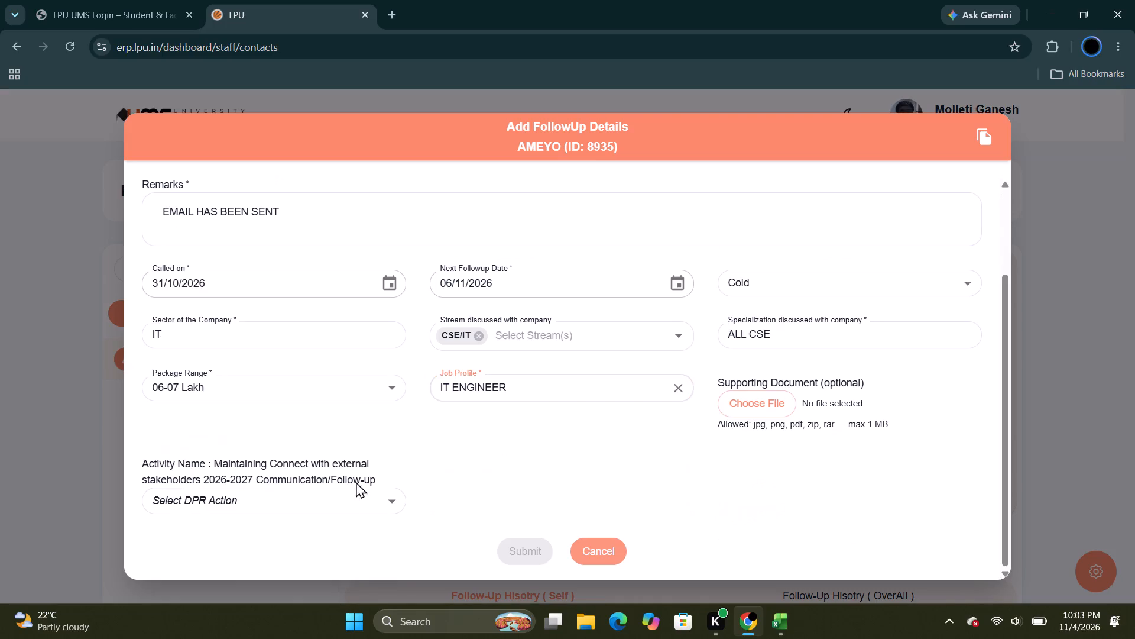
{"action": "left_click_drag", "start_coordinate": [346, 501], "coordinate": [348, 526]}
{"action": "left_click", "coordinate": [348, 526]}
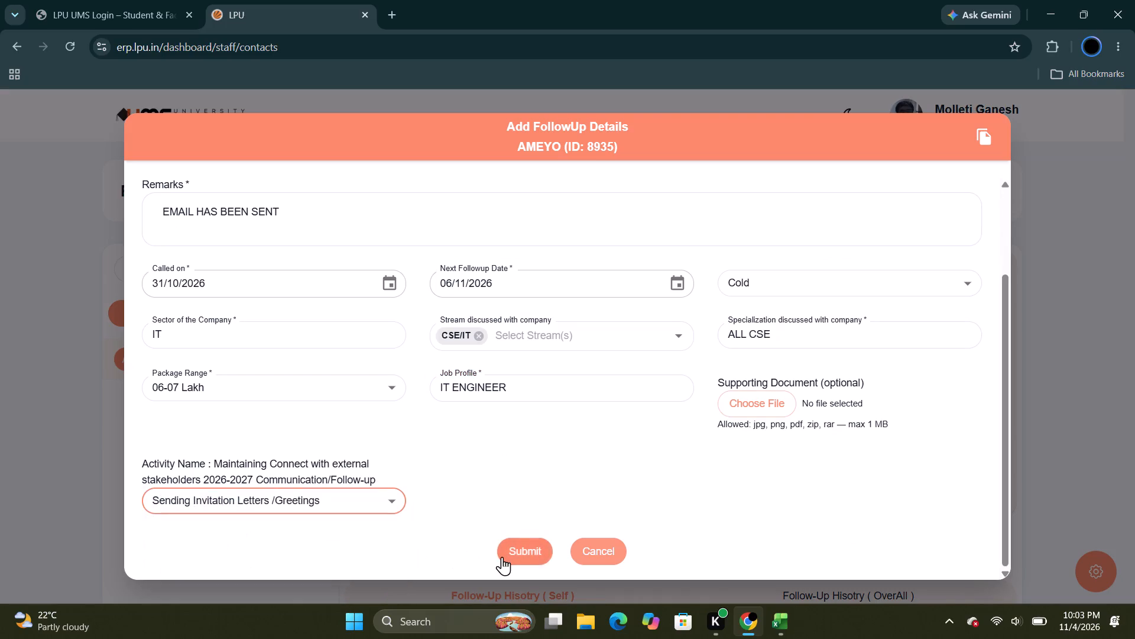
{"action": "left_click", "coordinate": [502, 557]}
{"action": "scroll", "coordinate": [563, 475], "scroll_direction": "down", "scroll_amount": 1}
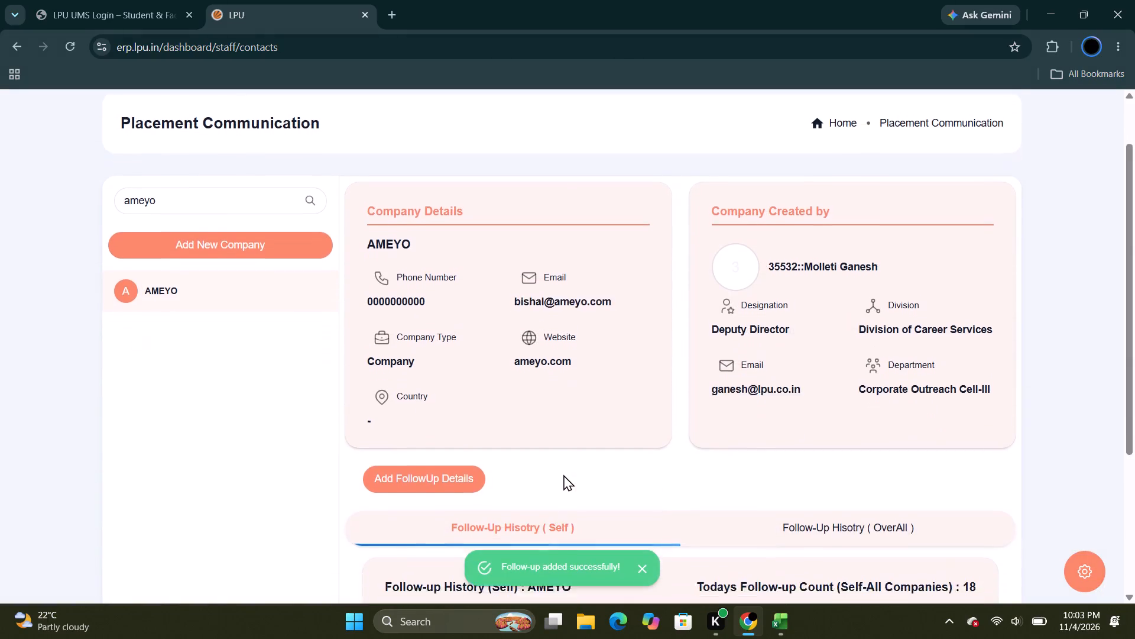
{"action": "scroll", "coordinate": [563, 475], "scroll_direction": "down", "scroll_amount": 1}
Switch to the Campaign 6 - 500 workbook in Excel and copy the contact name and email in row 179.
{"action": "key", "text": "alt+Tab"}
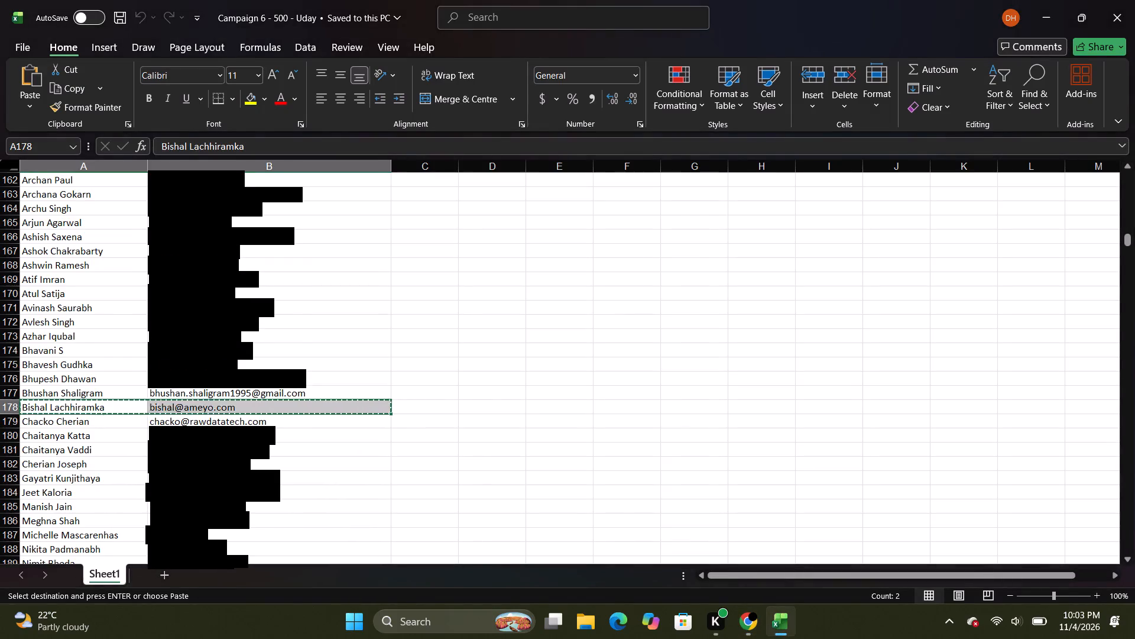
{"action": "left_click", "coordinate": [103, 421]}
{"action": "key", "text": "shift+Right"}
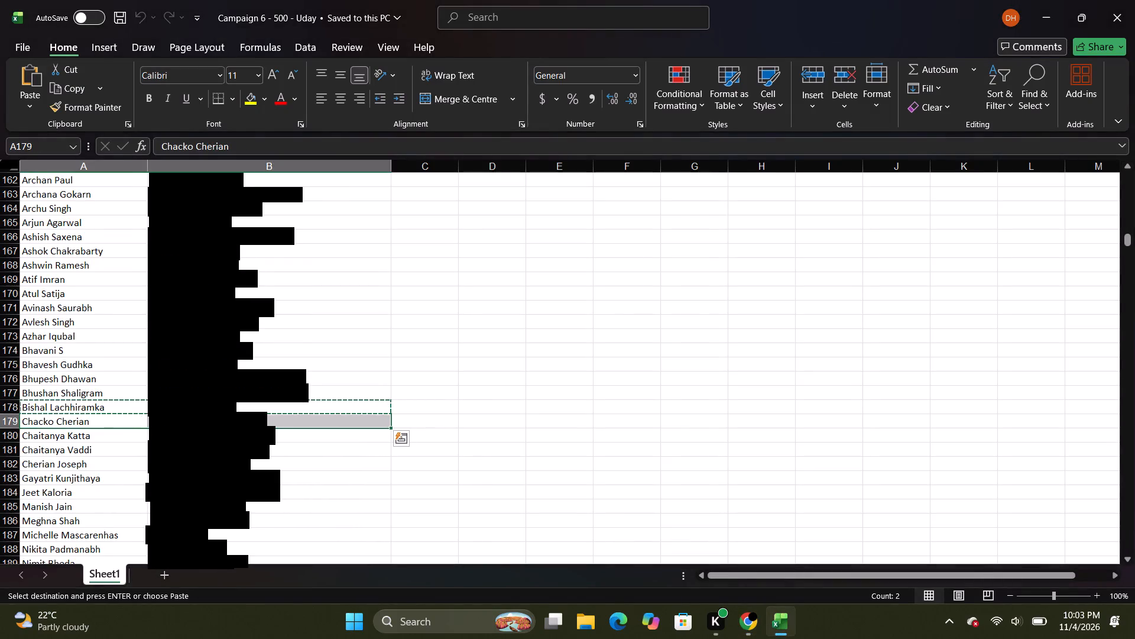
{"action": "key", "text": "ctrl+c"}
Switch to the Placement Communication page, start a new company and enter only the row 179 contact's email address as its email.
{"action": "key", "text": "alt+Tab"}
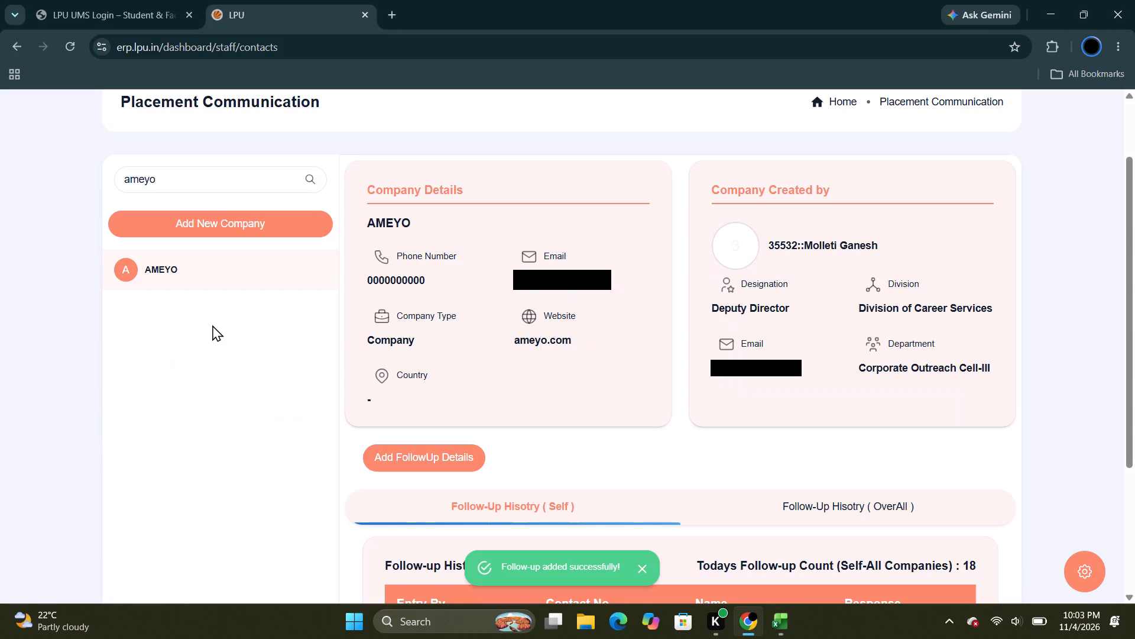
{"action": "left_click", "coordinate": [309, 230]}
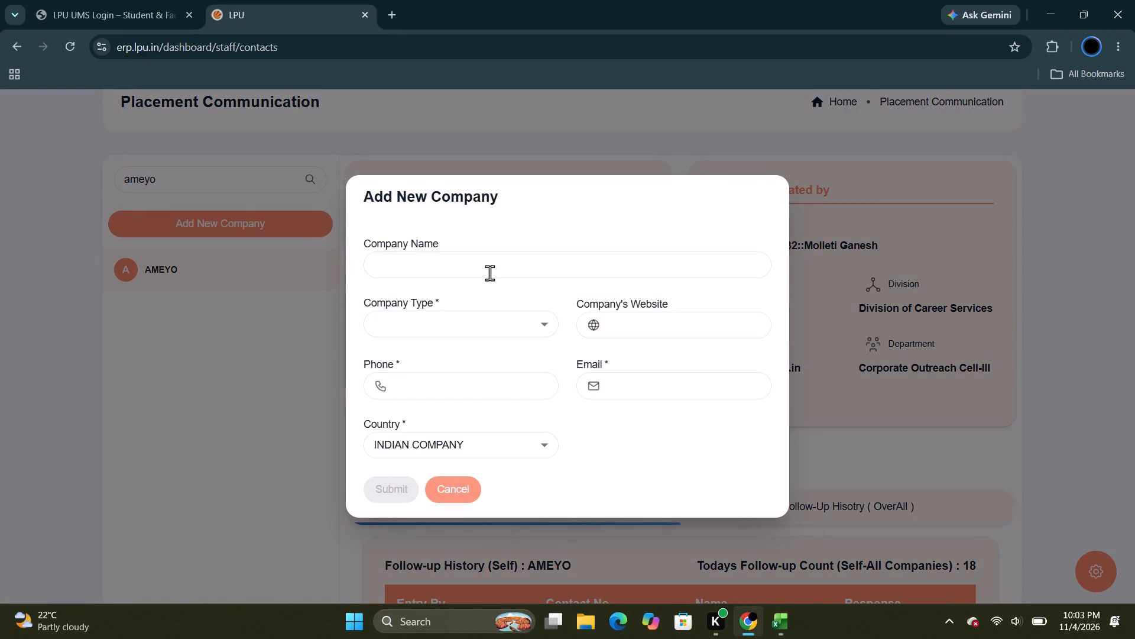
{"action": "left_click", "coordinate": [489, 273]}
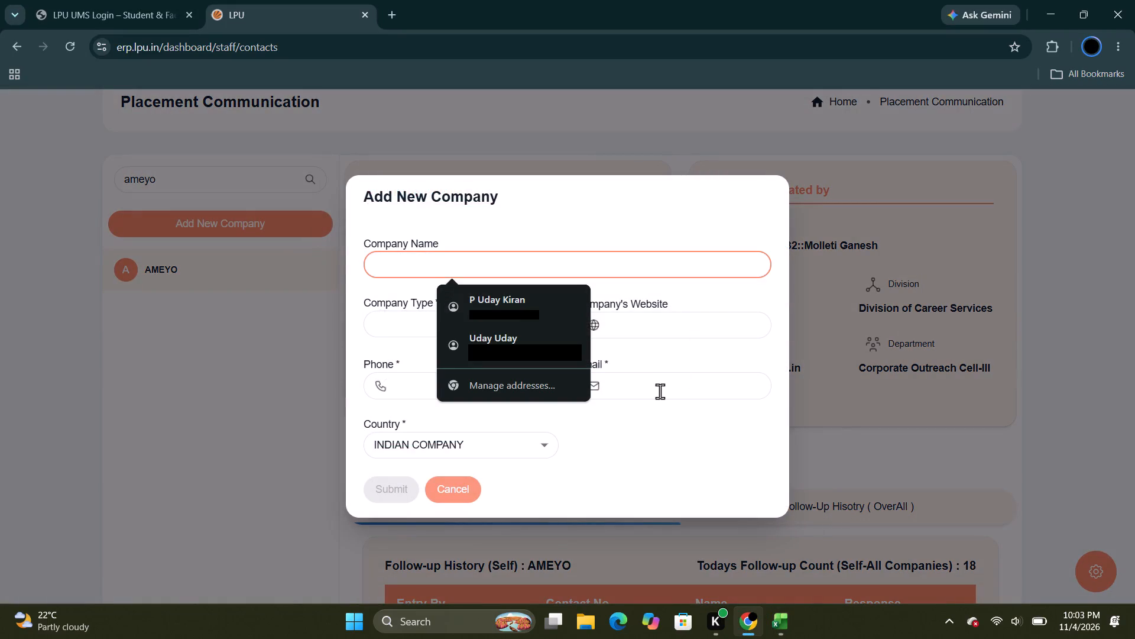
{"action": "left_click", "coordinate": [660, 391]}
{"action": "key", "text": "ctrl+v"}
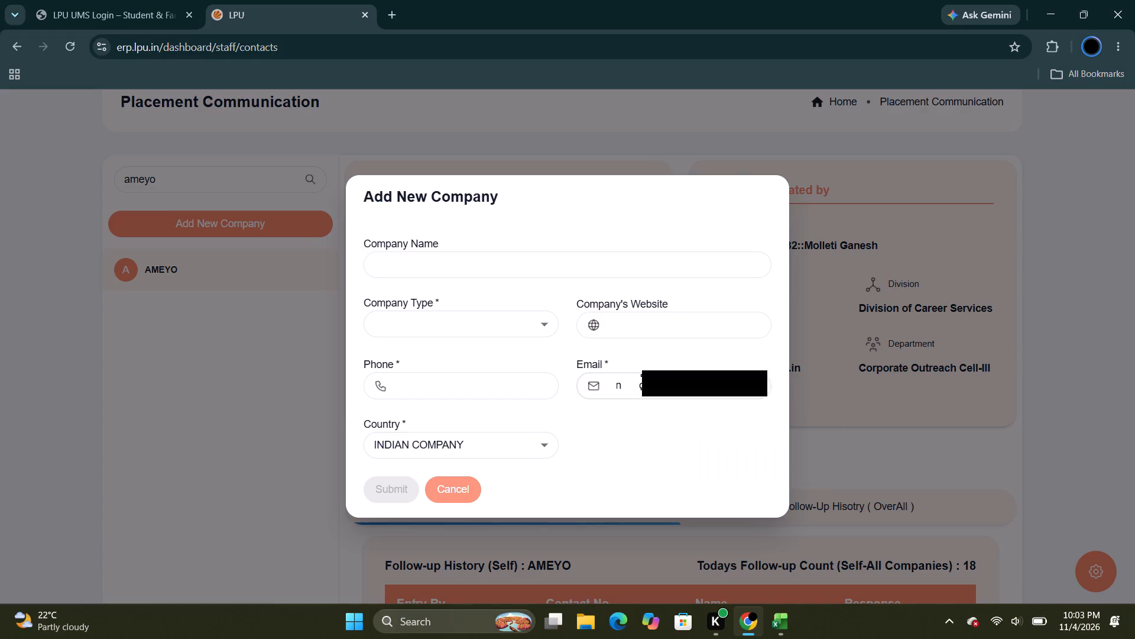
{"action": "left_click_drag", "start_coordinate": [636, 382], "coordinate": [418, 395]}
{"action": "key", "text": "BackSpace"}
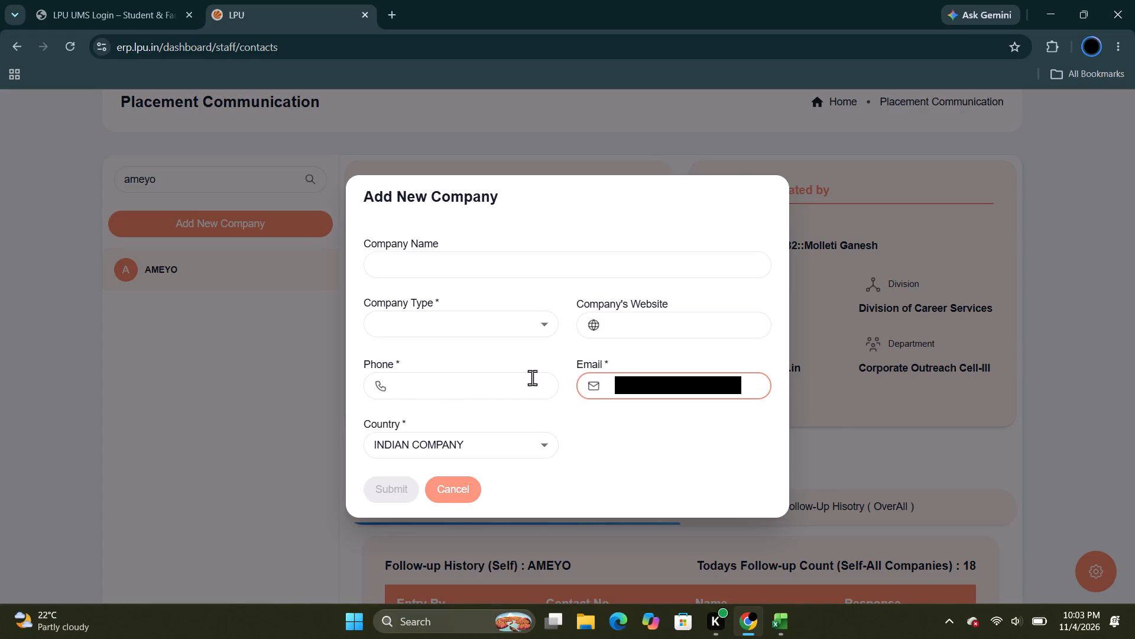
Set the new company's website to rawdatatech.com, using the domain from the copied contact email.
{"action": "left_click", "coordinate": [641, 331]}
{"action": "key", "text": "ctrl+v"}
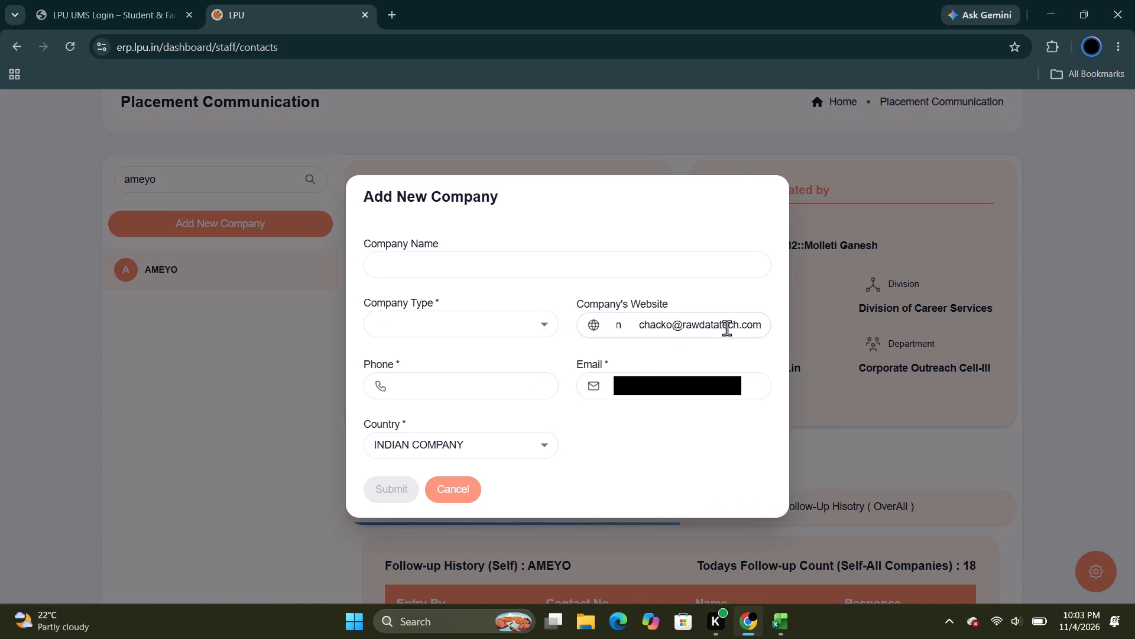
{"action": "left_click_drag", "start_coordinate": [686, 321], "coordinate": [482, 328]}
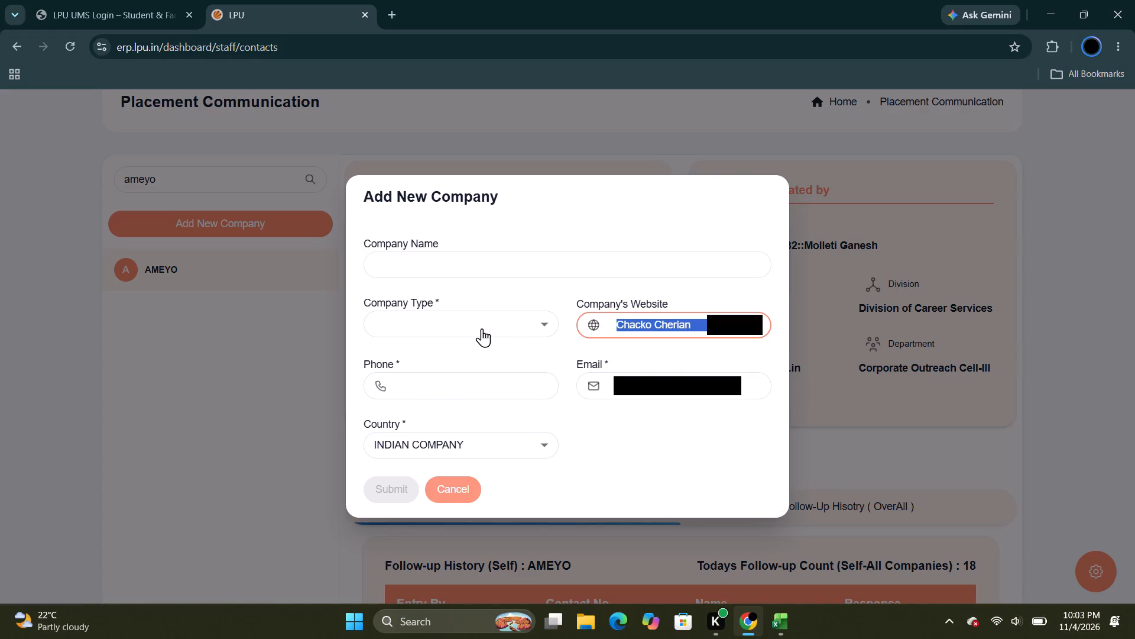
{"action": "key", "text": "BackSpace"}
{"action": "key", "text": "r"}
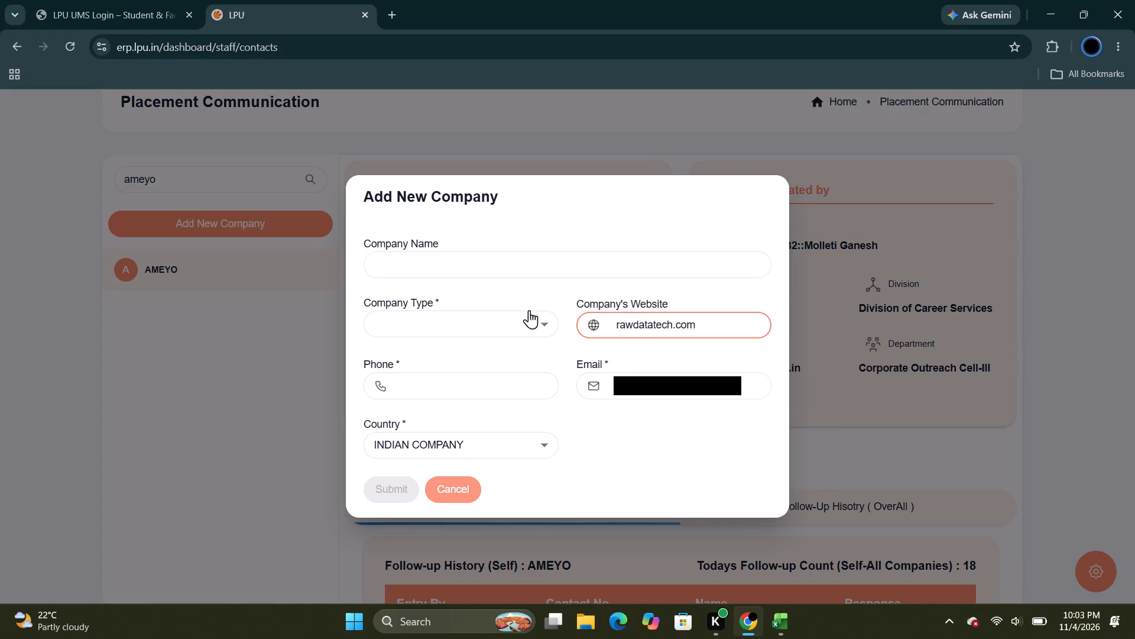
Set the company name to RAWDATATECH, removing the contact's name and other extra text from the copied entry.
{"action": "left_click", "coordinate": [550, 268]}
{"action": "key", "text": "ctrl+v"}
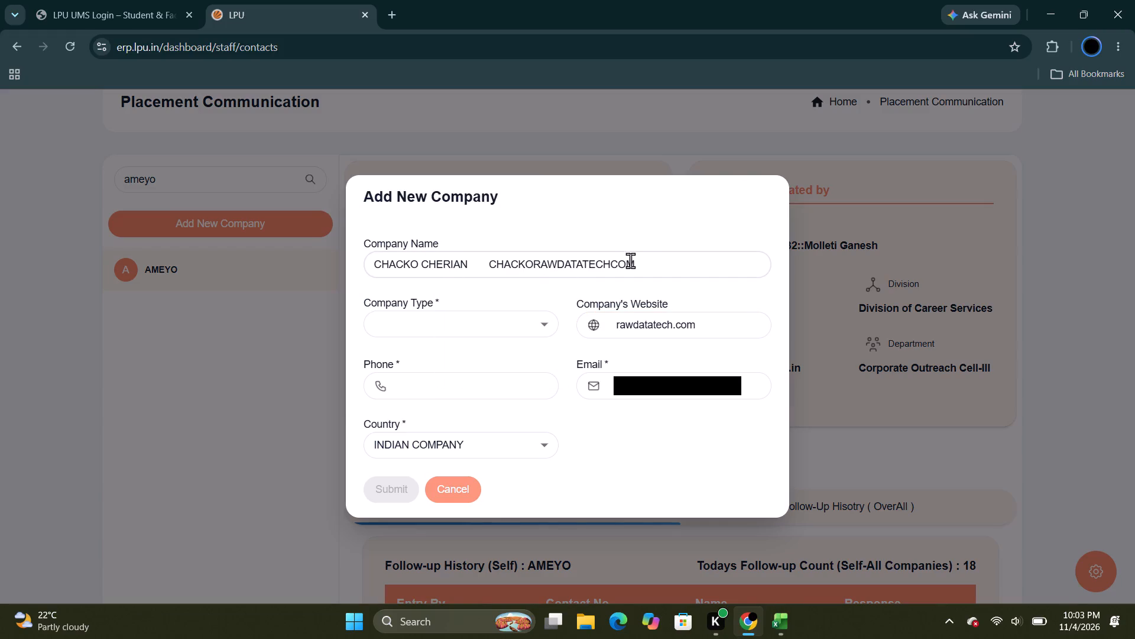
{"action": "key", "text": "BackSpace"}
{"action": "key", "text": "BackSpace"}
{"action": "key", "text": "BackSpace"}
{"action": "left_click_drag", "start_coordinate": [531, 262], "coordinate": [253, 270]}
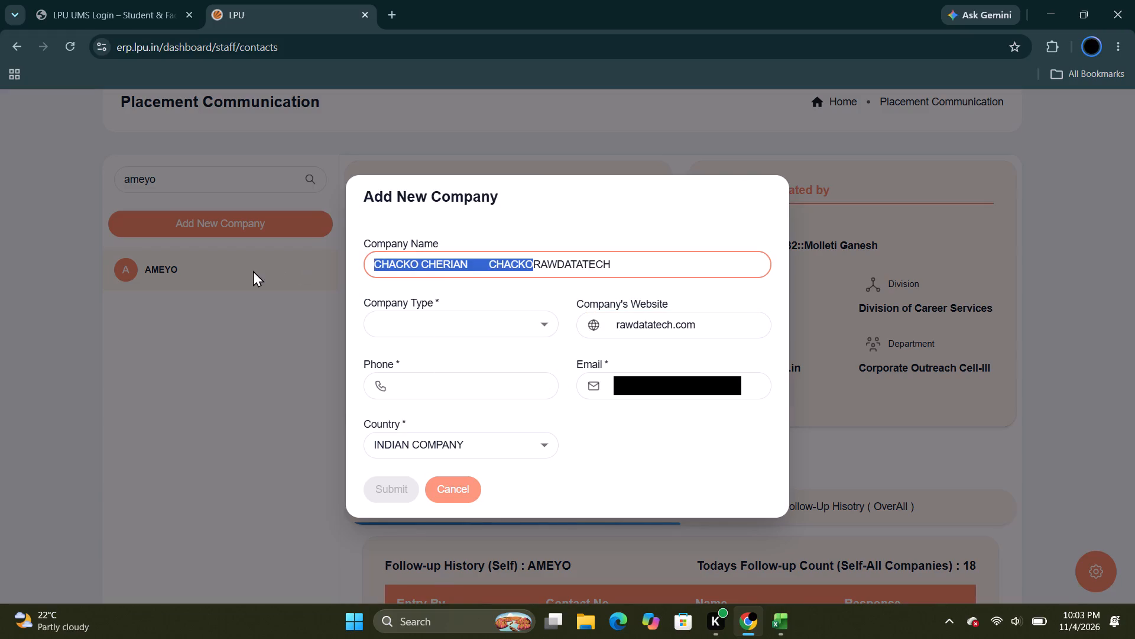
{"action": "key", "text": "BackSpace"}
Set the company type to Company, fill the phone with the all-zeros placeholder, and submit the new RAWDATATECH company.
{"action": "left_click", "coordinate": [434, 317]}
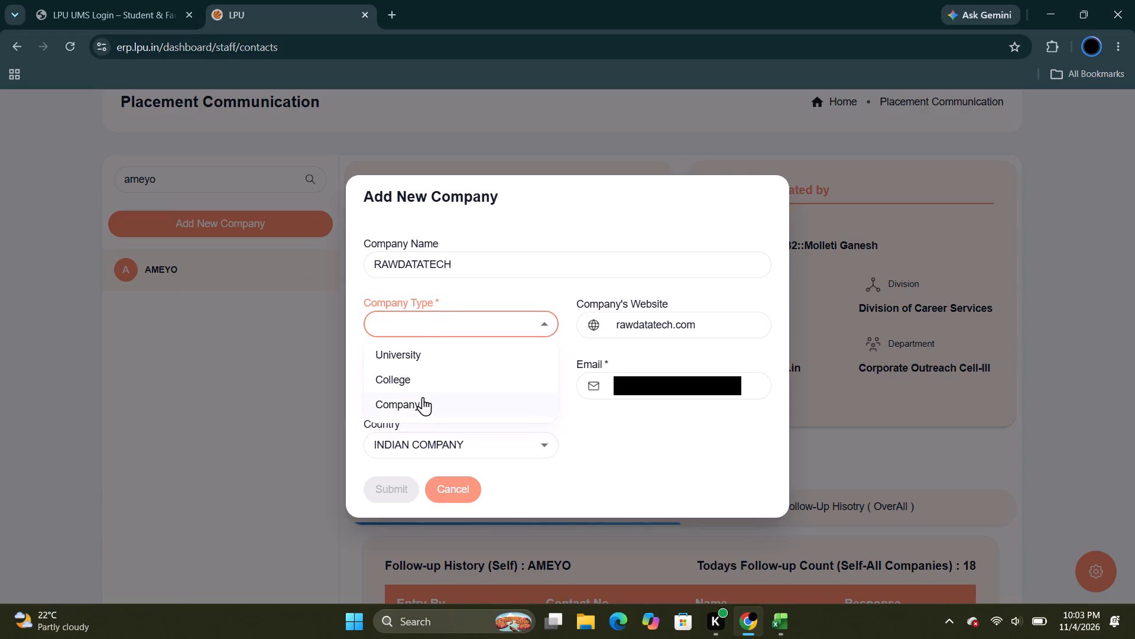
{"action": "left_click", "coordinate": [423, 404]}
{"action": "left_click", "coordinate": [458, 389]}
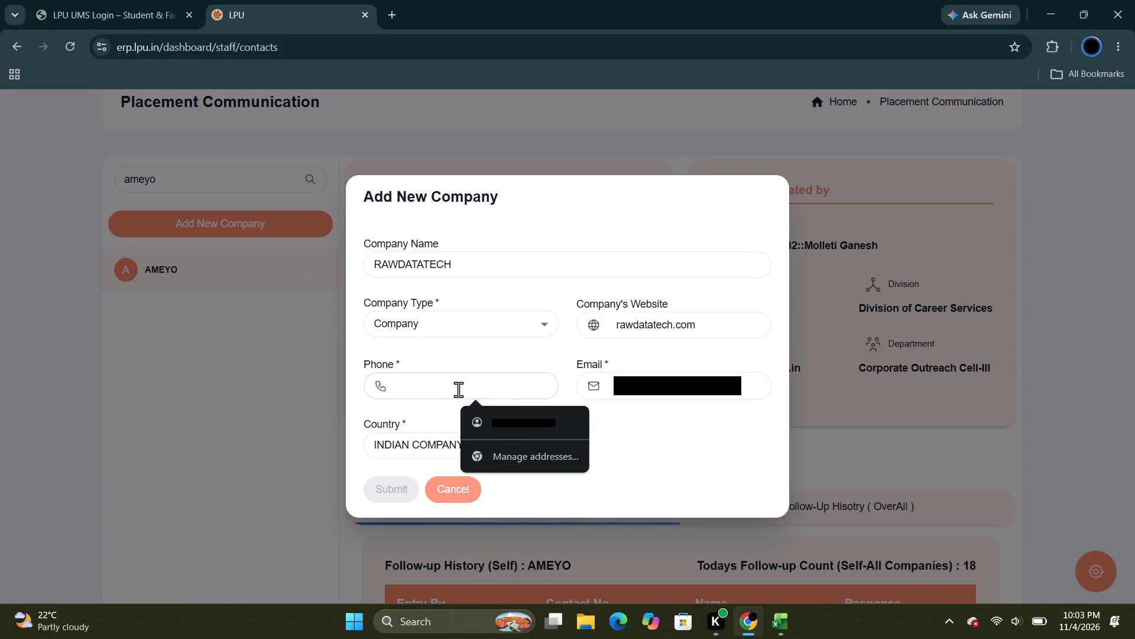
{"action": "type", "text": "000"}
{"action": "left_click", "coordinate": [496, 404]}
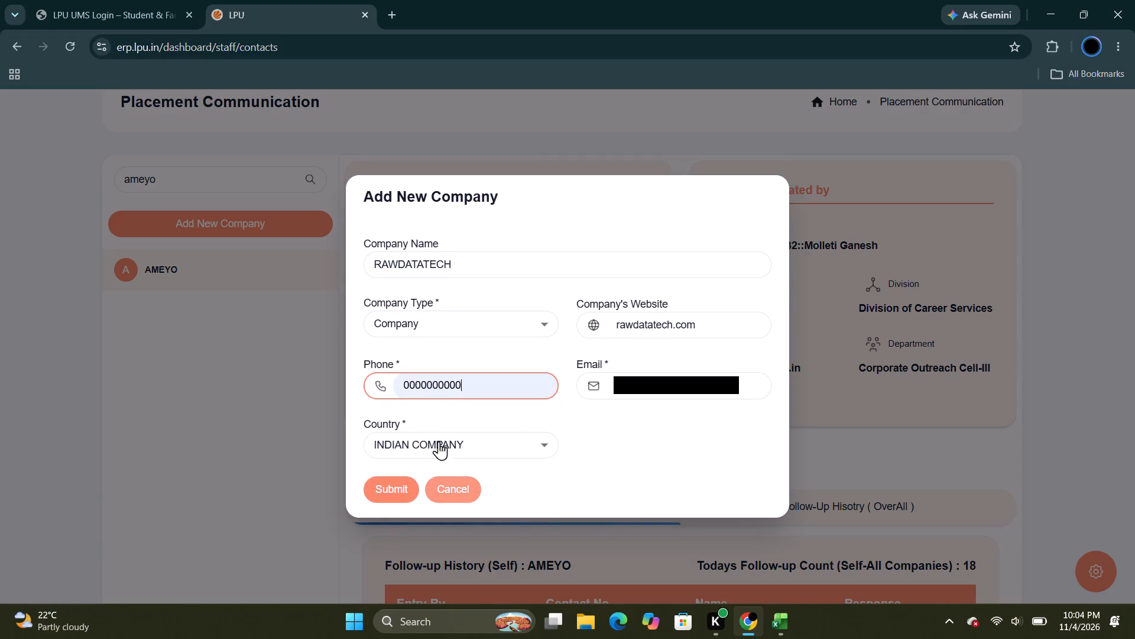
{"action": "left_click_drag", "start_coordinate": [401, 470], "coordinate": [394, 492]}
{"action": "left_click", "coordinate": [394, 492]}
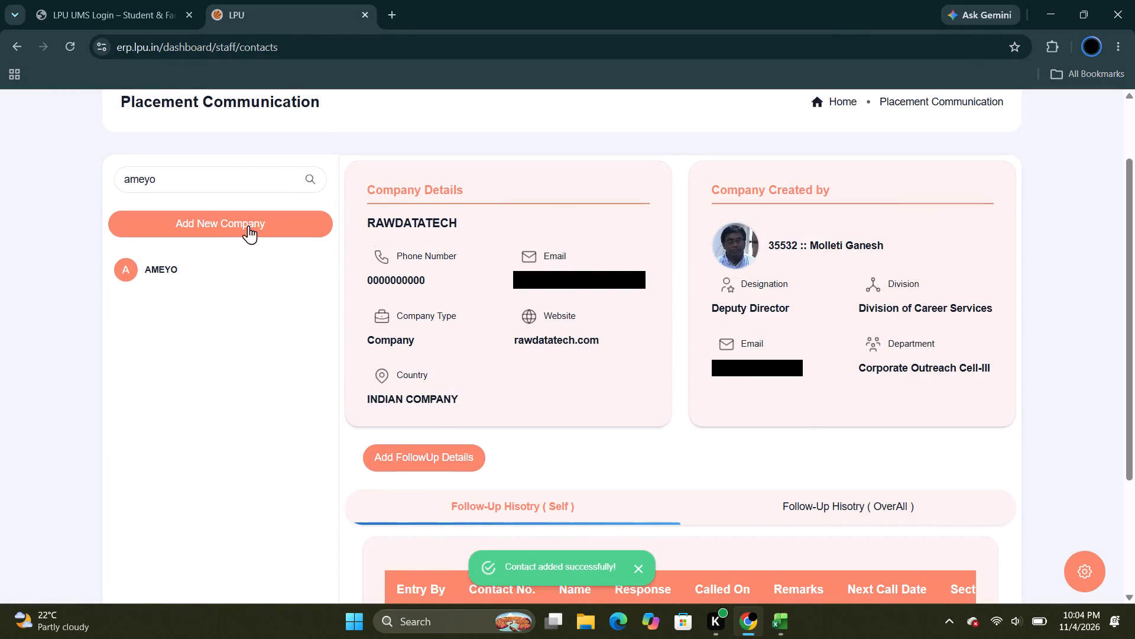
Reload the contacts page, search the companies for "raw" and select RAWDATATECH.
{"action": "left_click", "coordinate": [66, 42]}
{"action": "left_click", "coordinate": [177, 180]}
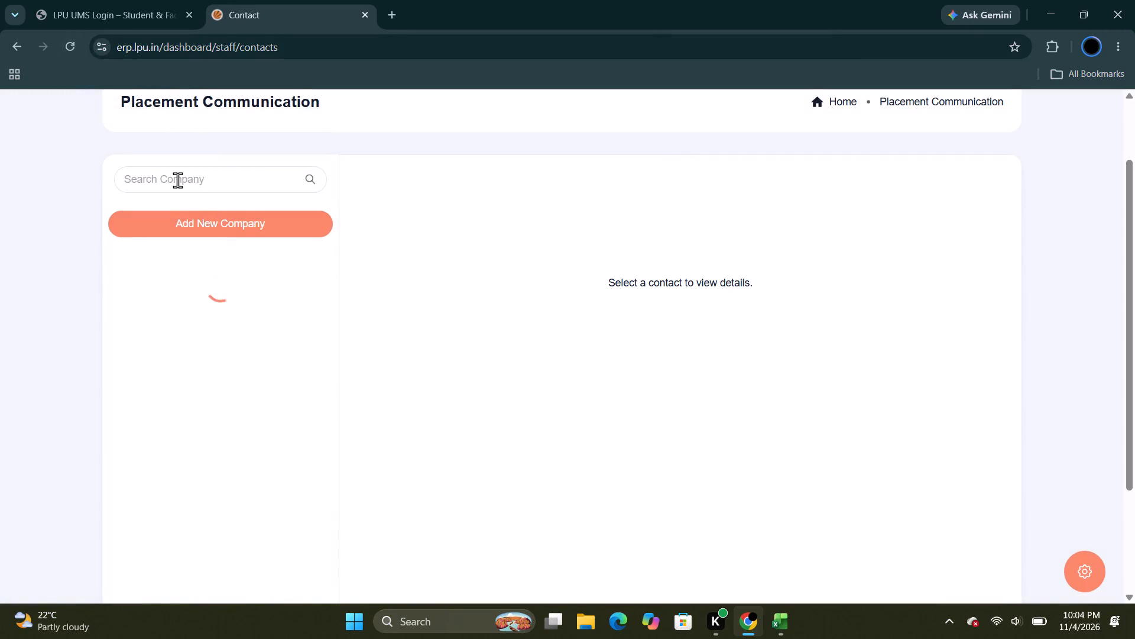
{"action": "type", "text": "raw"}
{"action": "left_click", "coordinate": [198, 411]}
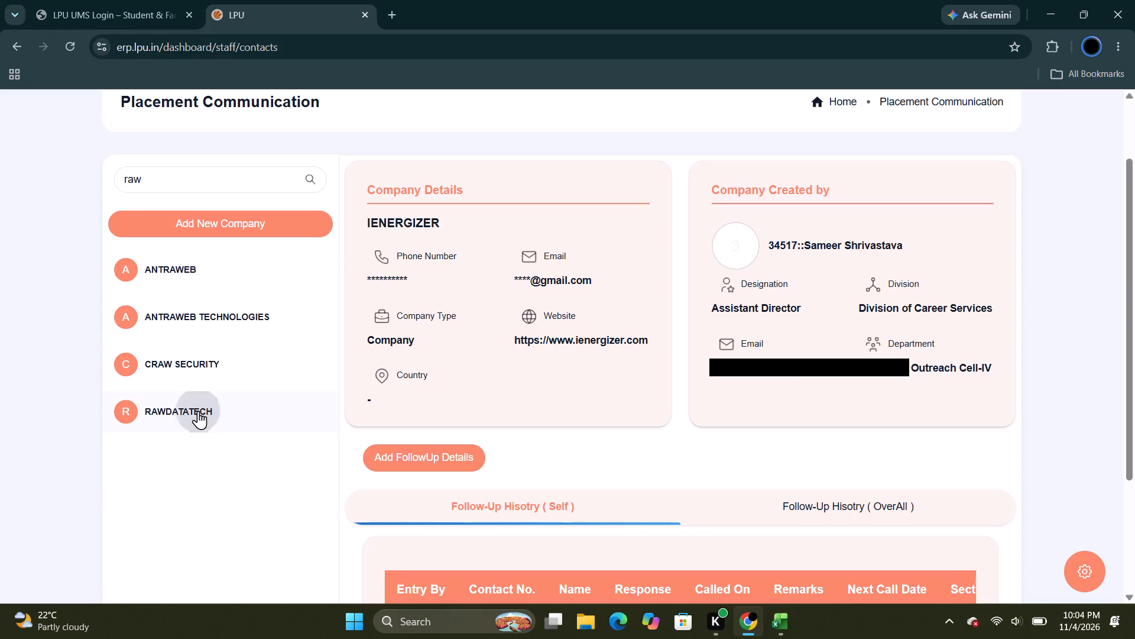
Start a follow-up for RAWDATATECH with Email as the communication type and enter the row 179 contact's name.
{"action": "key", "text": "alt+Tab"}
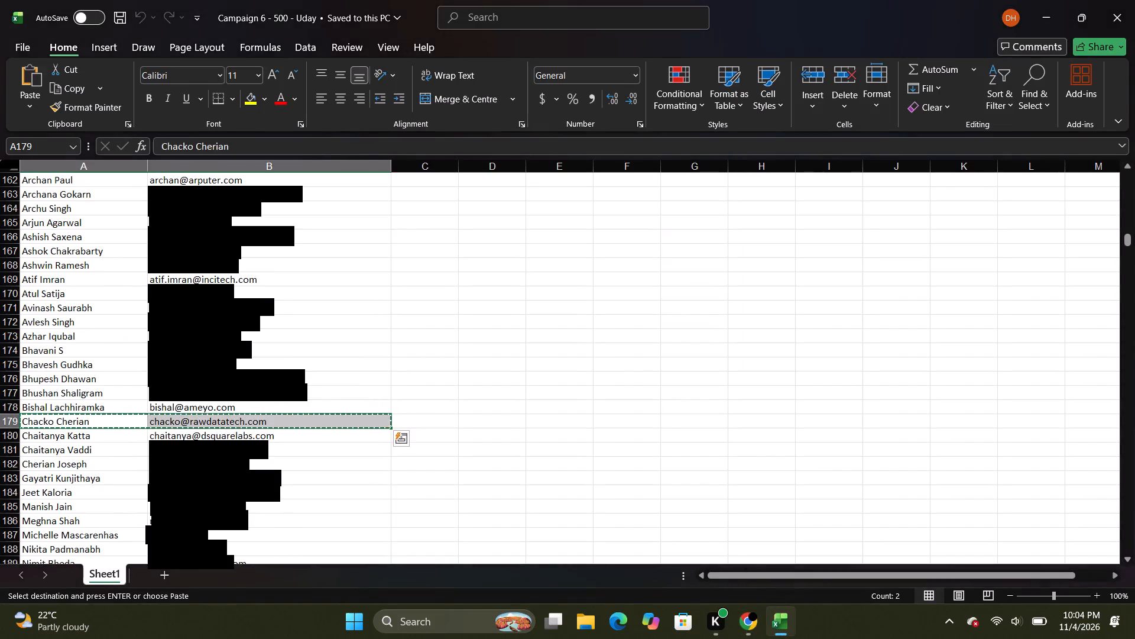
{"action": "key", "text": "alt+Tab"}
{"action": "left_click", "coordinate": [466, 459]}
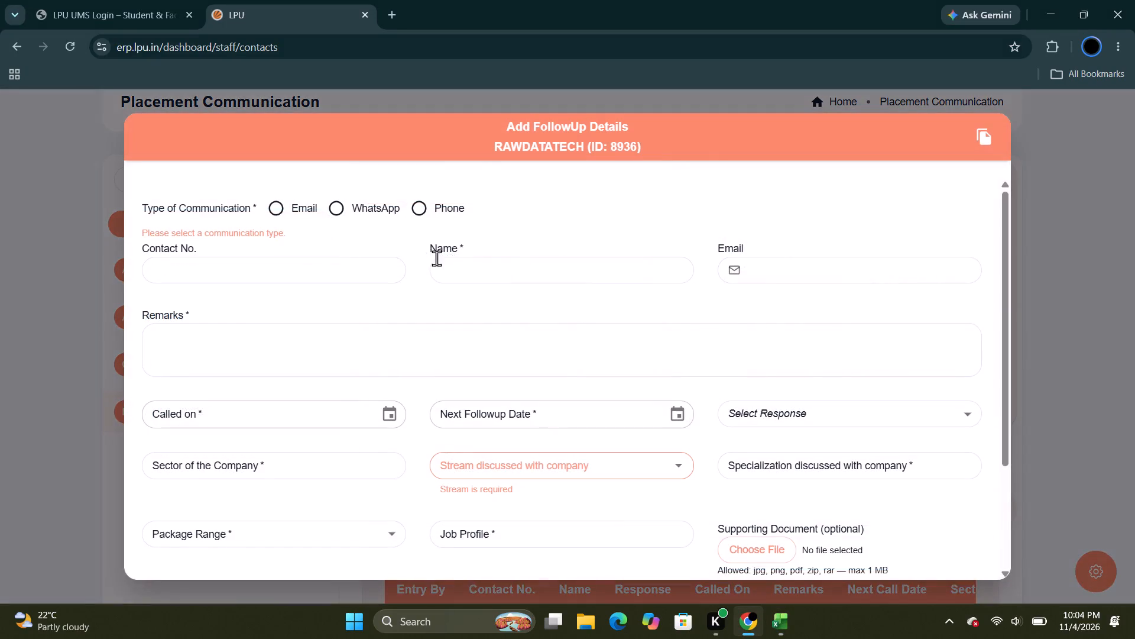
{"action": "left_click", "coordinate": [281, 193]}
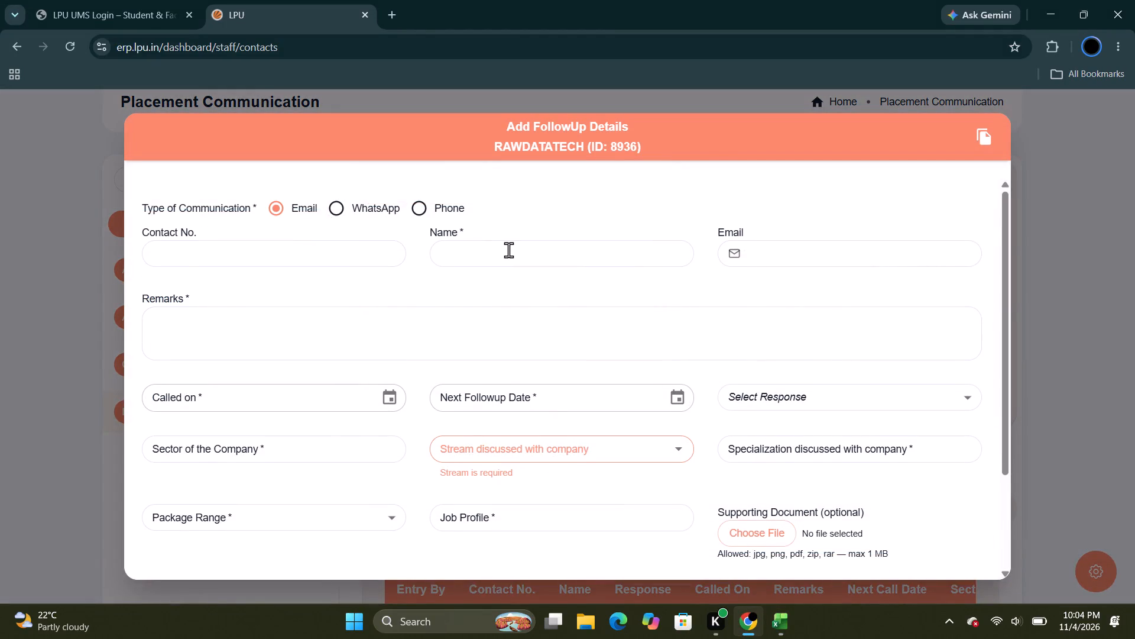
{"action": "left_click", "coordinate": [508, 250]}
{"action": "key", "text": "ctrl+v"}
{"action": "left_click_drag", "start_coordinate": [527, 250], "coordinate": [568, 258]}
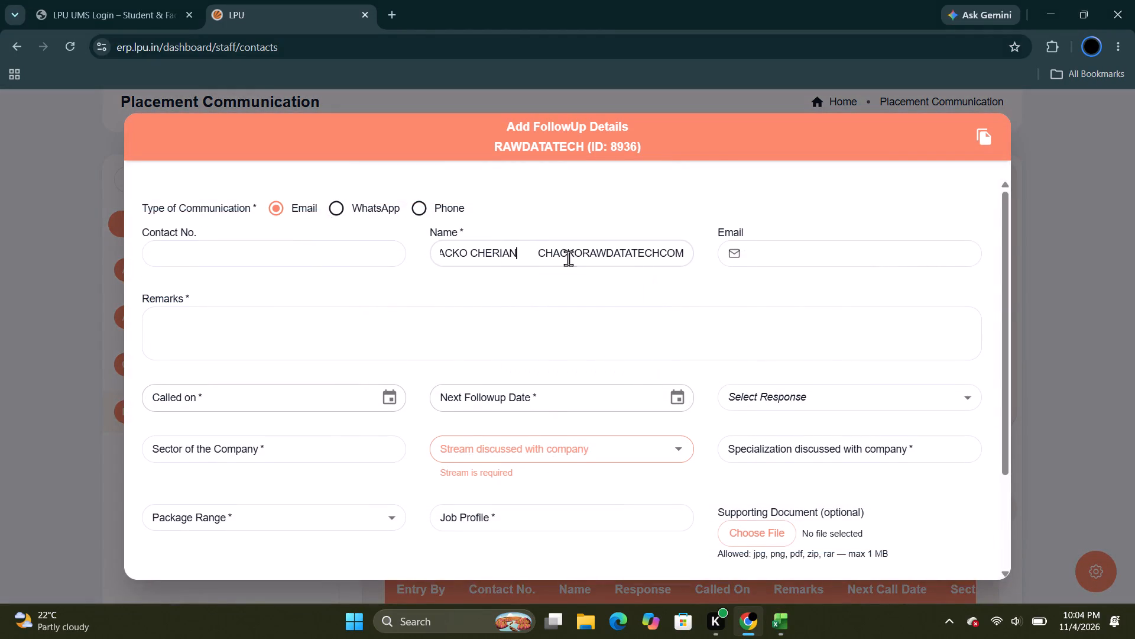
{"action": "left_click_drag", "start_coordinate": [568, 258], "coordinate": [719, 250]}
{"action": "key", "text": "BackSpace"}
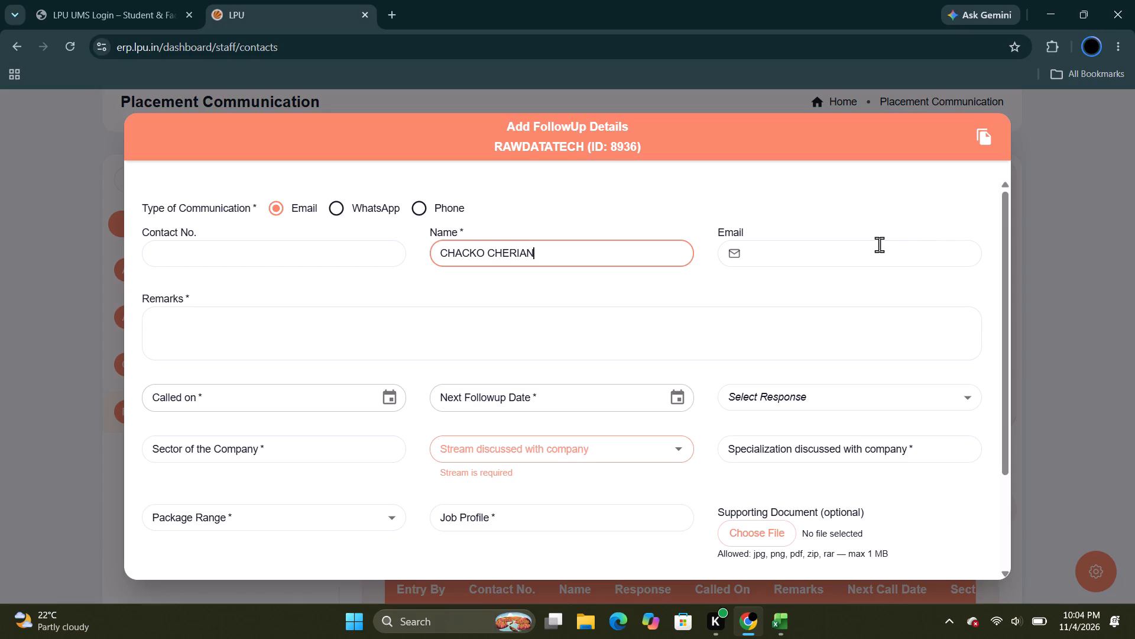
Enter the contact's email address and the remark "email has been sent" in the follow-up.
{"action": "left_click", "coordinate": [879, 244]}
{"action": "key", "text": "ctrl+v"}
{"action": "left_click_drag", "start_coordinate": [847, 249], "coordinate": [651, 277]}
{"action": "key", "text": "BackSpace"}
{"action": "left_click", "coordinate": [509, 333]}
{"action": "type", "text": "email has been sent"}
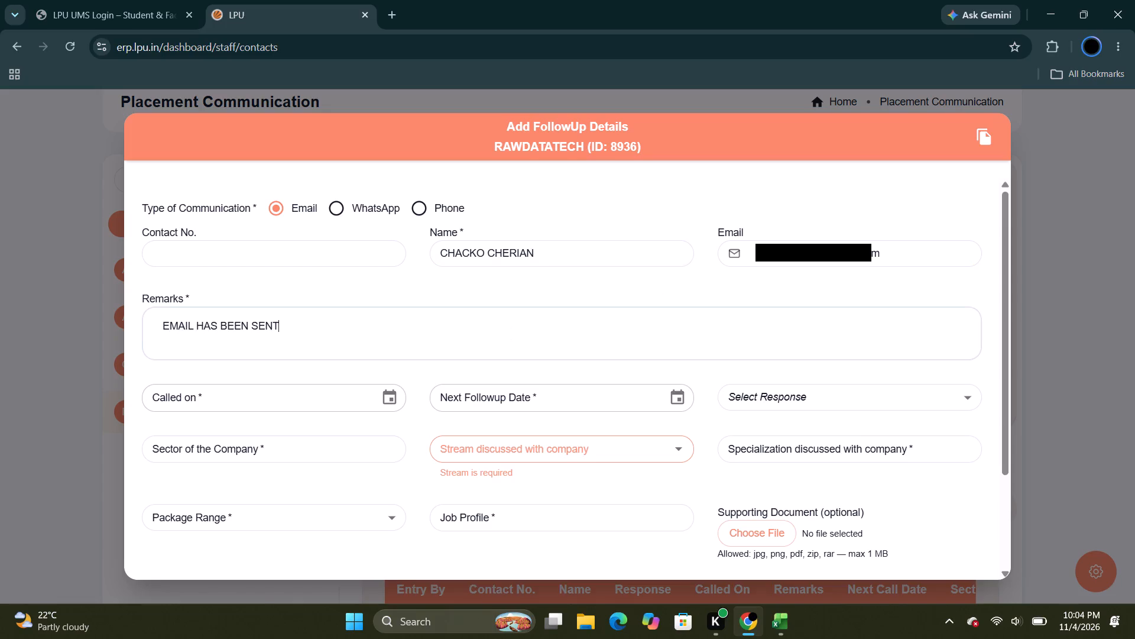
Set the called-on date to 31/10/2026, the next follow-up date to 06/11/2026 and the response to Cold.
{"action": "left_click", "coordinate": [395, 392]}
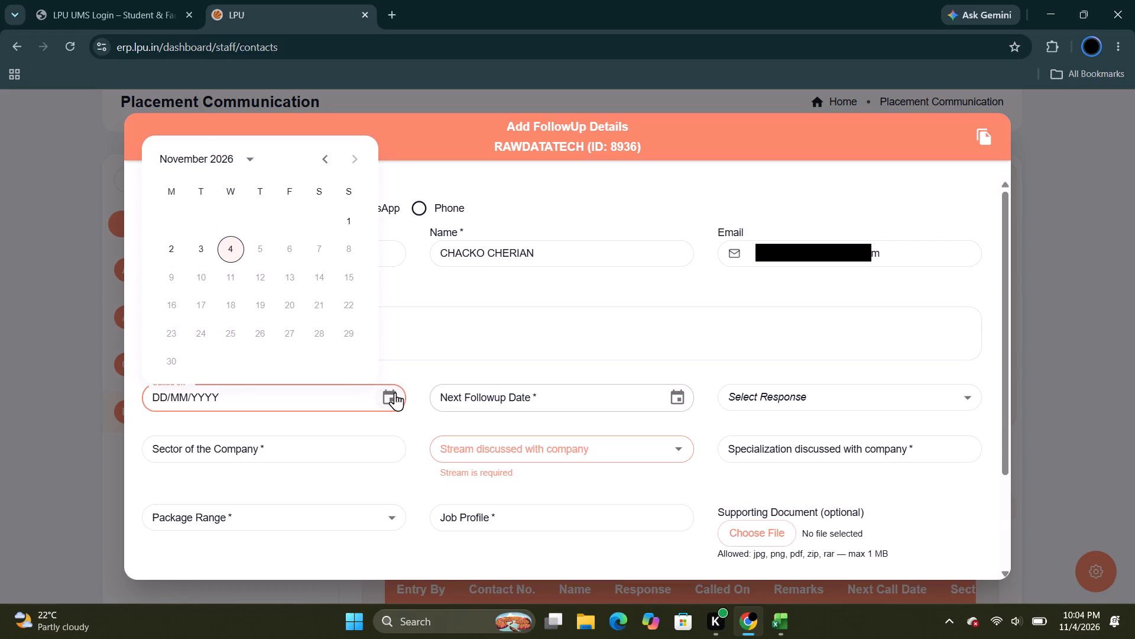
{"action": "left_click", "coordinate": [317, 159]}
{"action": "left_click_drag", "start_coordinate": [317, 320], "coordinate": [322, 331]}
{"action": "left_click", "coordinate": [322, 331]}
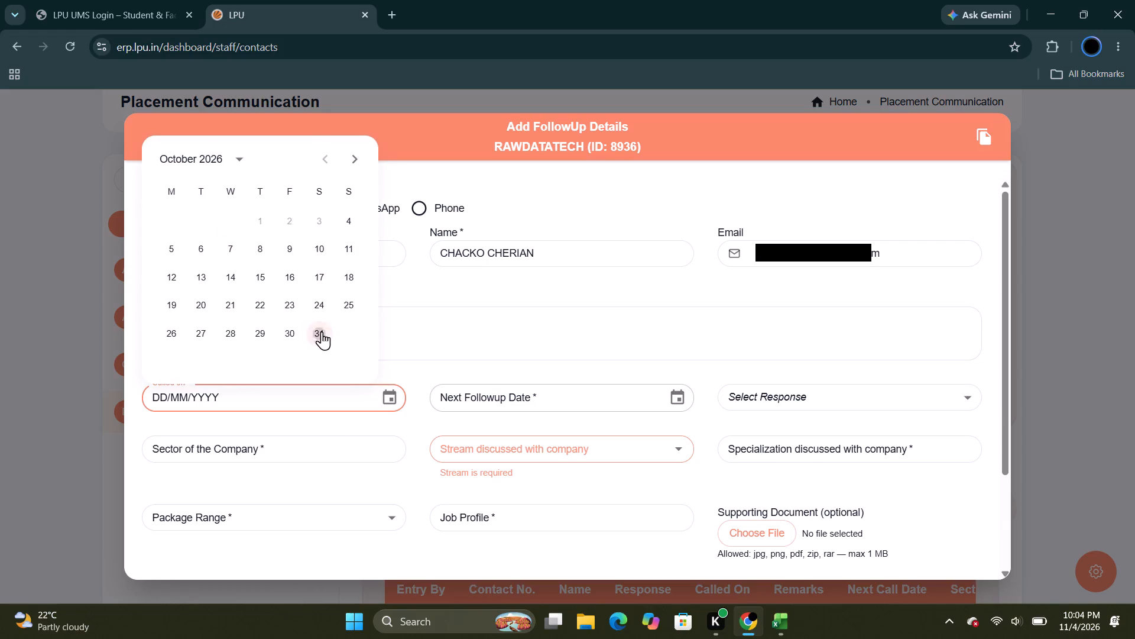
{"action": "left_click", "coordinate": [674, 404]}
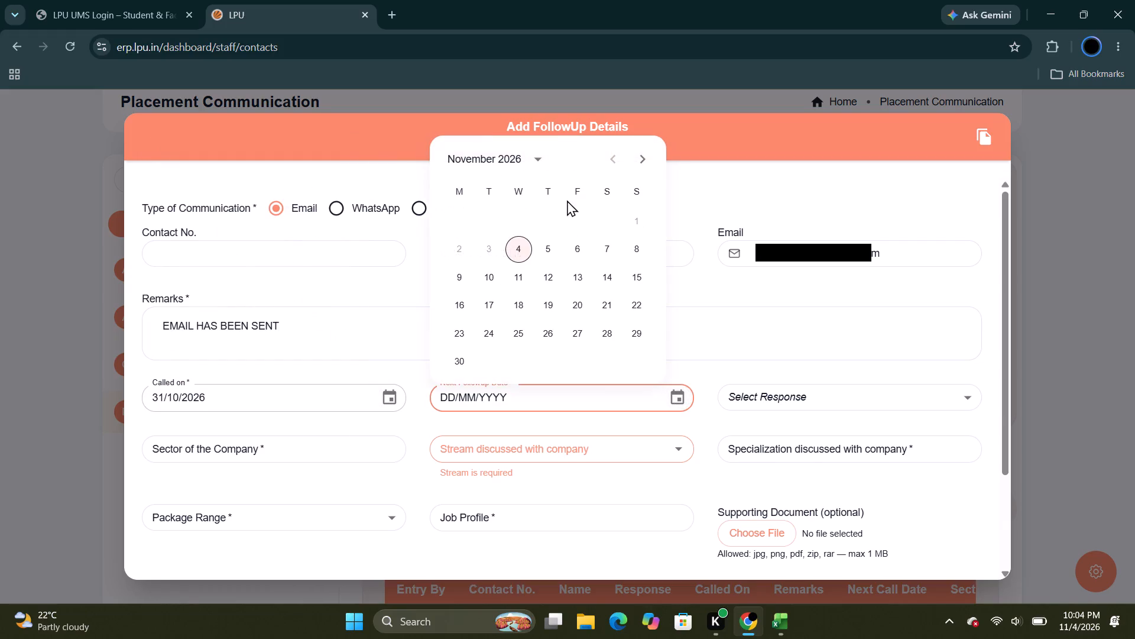
{"action": "left_click", "coordinate": [576, 247]}
{"action": "left_click", "coordinate": [780, 388]}
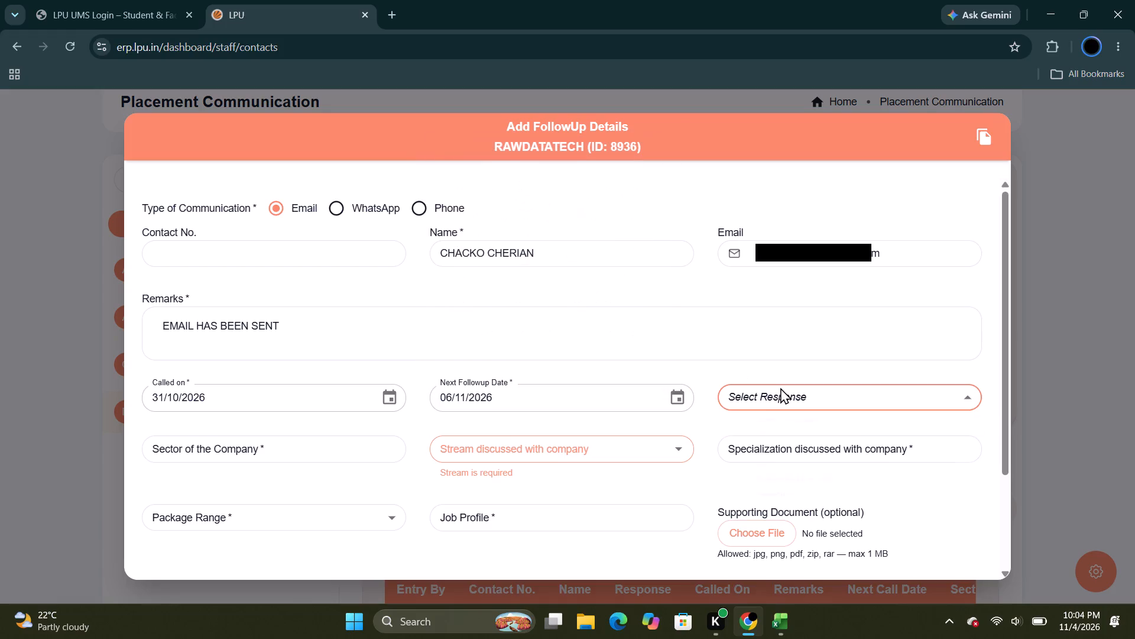
{"action": "left_click", "coordinate": [781, 468]}
Search the sectors for "soft" and choose the IT CONSULTING DIGITAL SOLUTIONS software entry, and set the stream discussed to CSE/IT.
{"action": "left_click", "coordinate": [294, 444]}
{"action": "type", "text": "soft"}
{"action": "left_click", "coordinate": [238, 376]}
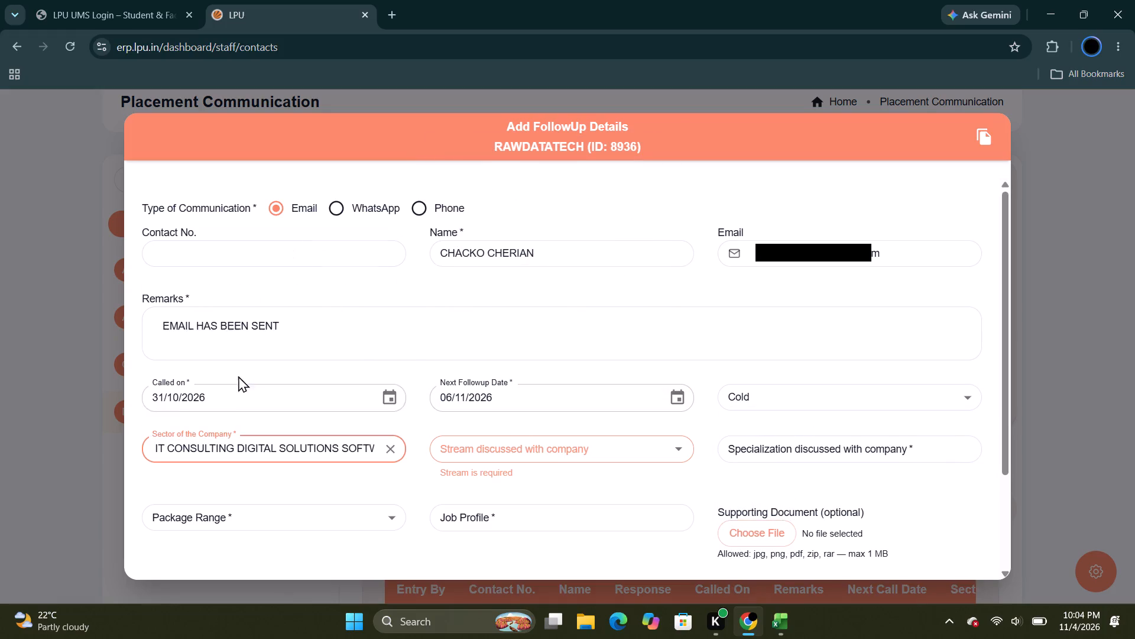
{"action": "left_click", "coordinate": [484, 459]}
{"action": "type", "text": "it"}
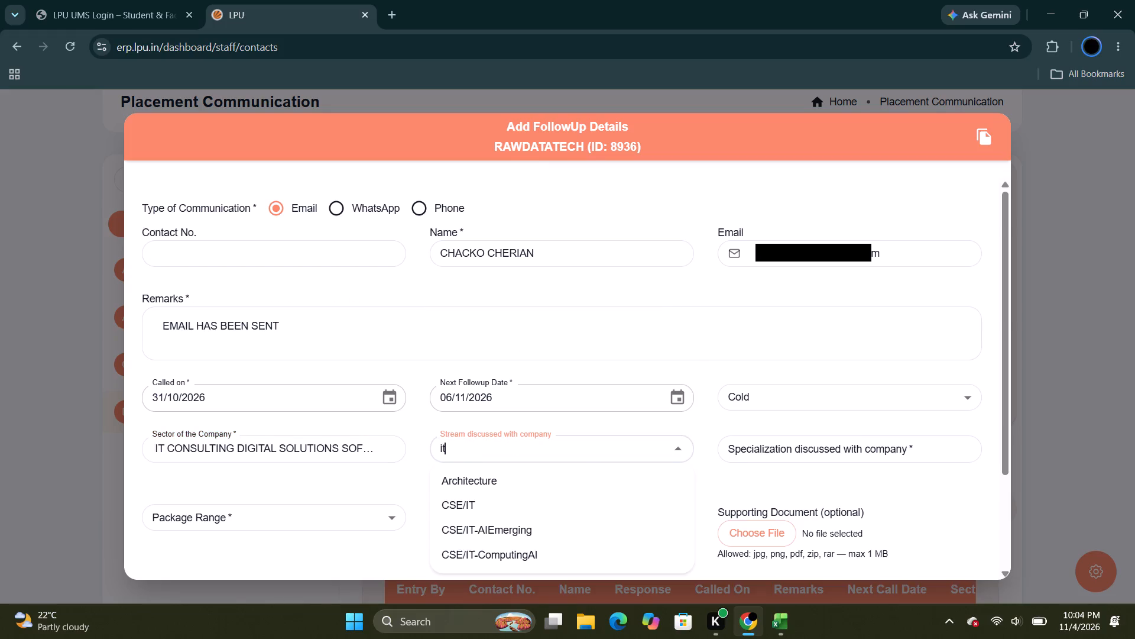
{"action": "left_click", "coordinate": [472, 504]}
Set the specialization to ALL CSE, the package range to 07-08 Lakh and the job profile to SOFTWARE DEVELOPMENT ENGINEER.
{"action": "left_click", "coordinate": [777, 453]}
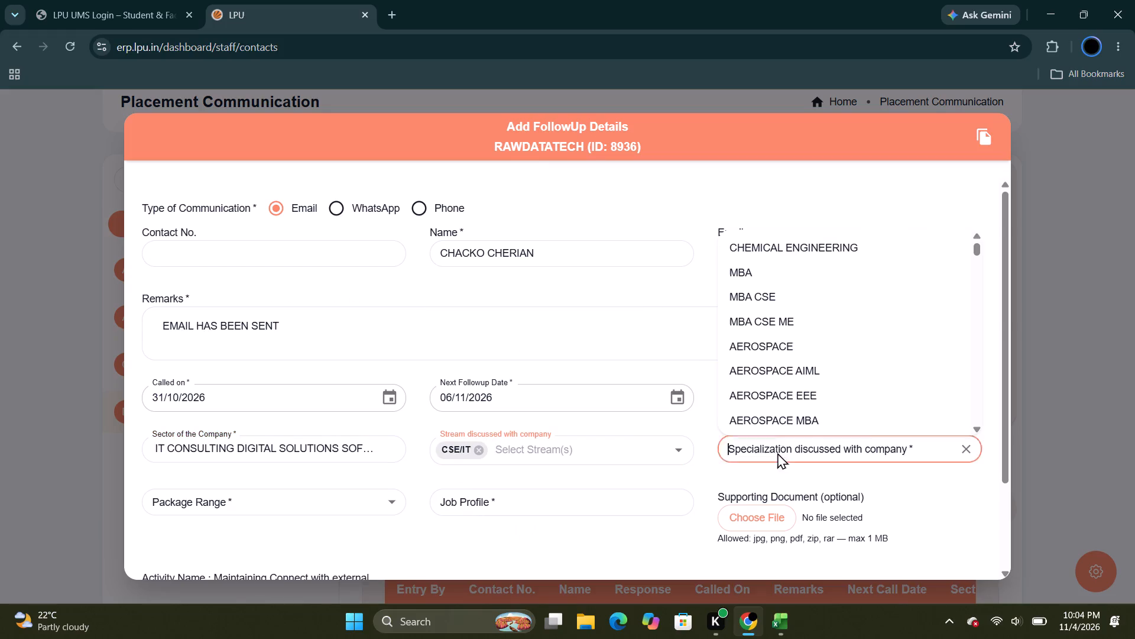
{"action": "type", "text": "all"}
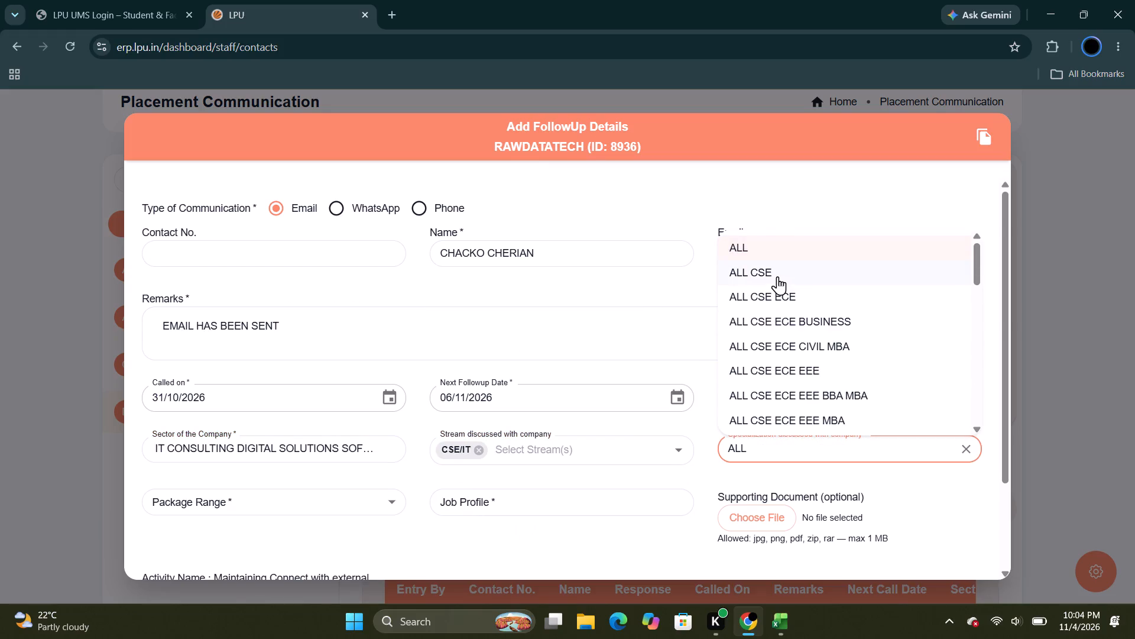
{"action": "left_click", "coordinate": [777, 276]}
{"action": "scroll", "coordinate": [777, 276], "scroll_direction": "down", "scroll_amount": 3}
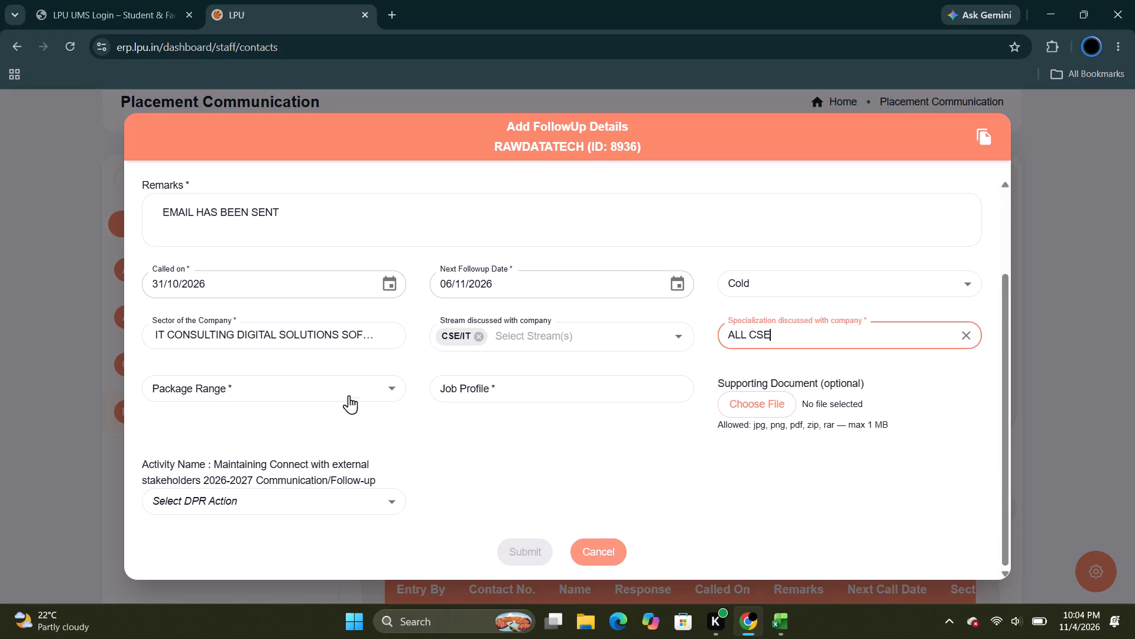
{"action": "left_click", "coordinate": [329, 392]}
{"action": "left_click", "coordinate": [232, 403]}
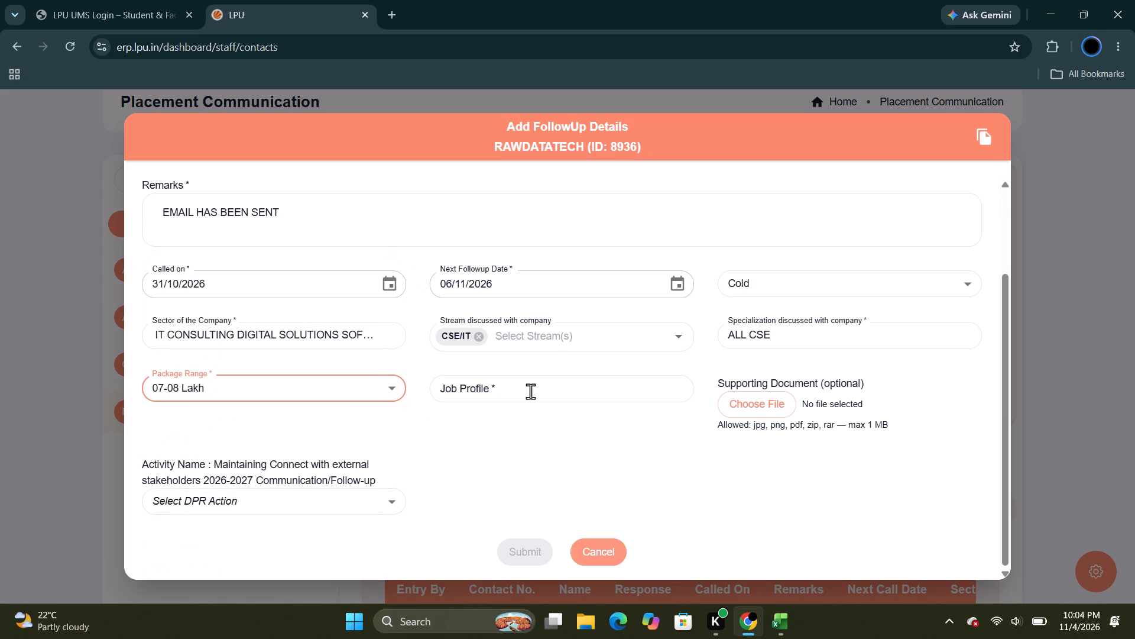
{"action": "left_click", "coordinate": [530, 391]}
{"action": "type", "text": "soft"}
{"action": "left_click", "coordinate": [522, 504]}
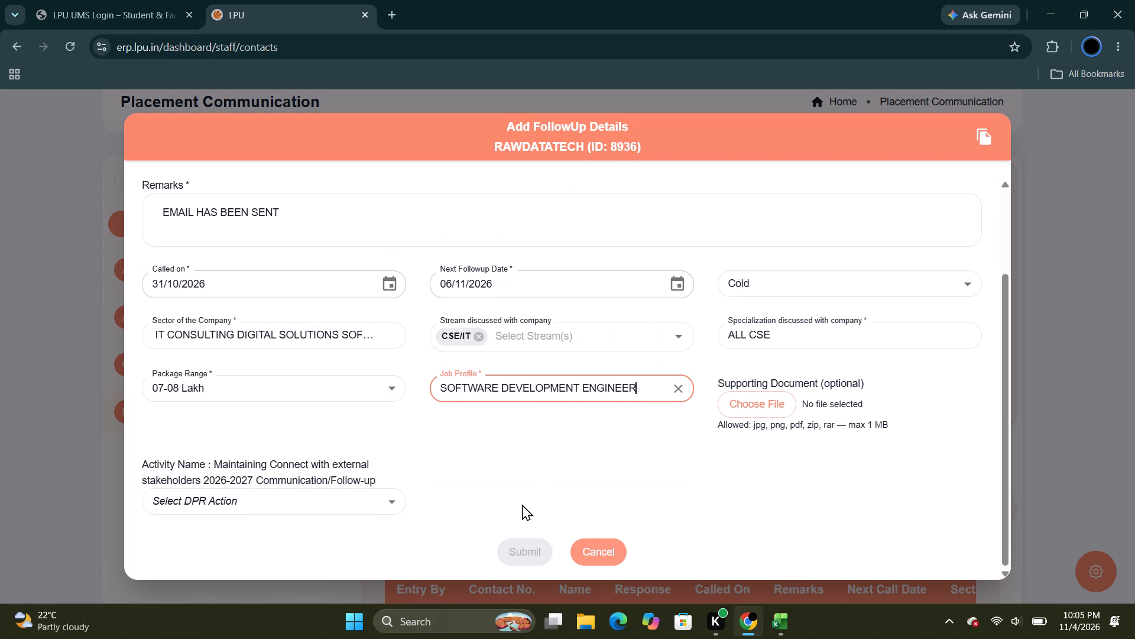
Choose Sending Invitation Letters /Greetings as the DPR action and submit the RAWDATATECH follow-up.
{"action": "scroll", "coordinate": [522, 504], "scroll_direction": "down", "scroll_amount": 3}
{"action": "left_click", "coordinate": [370, 504]}
{"action": "left_click", "coordinate": [339, 530]}
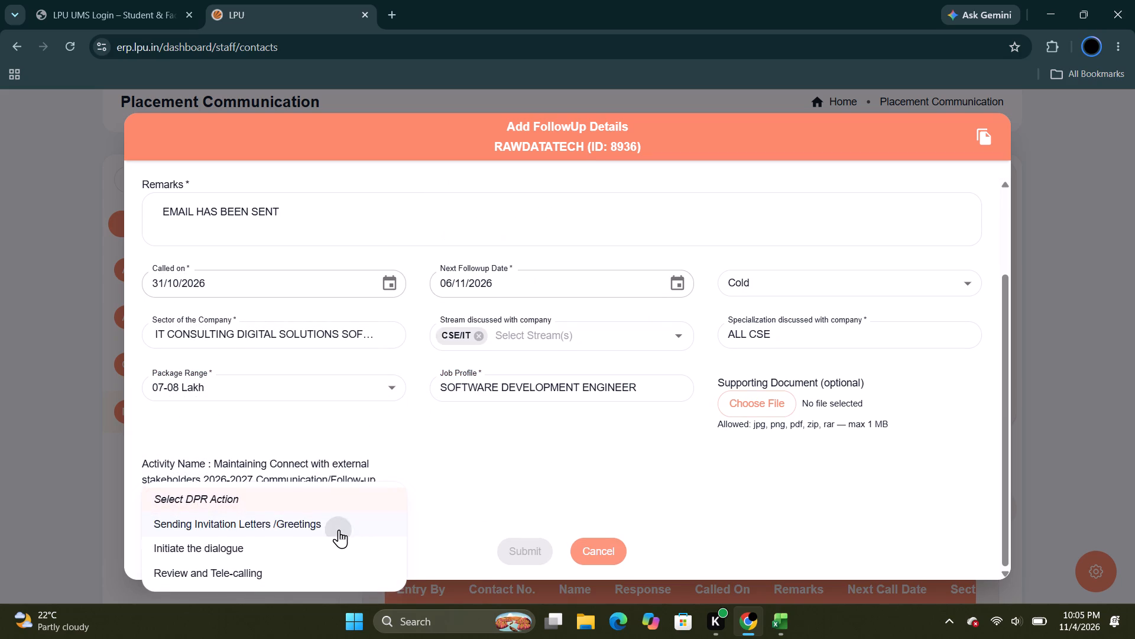
{"action": "left_click", "coordinate": [504, 554]}
{"action": "scroll", "coordinate": [552, 370], "scroll_direction": "right", "scroll_amount": 1}
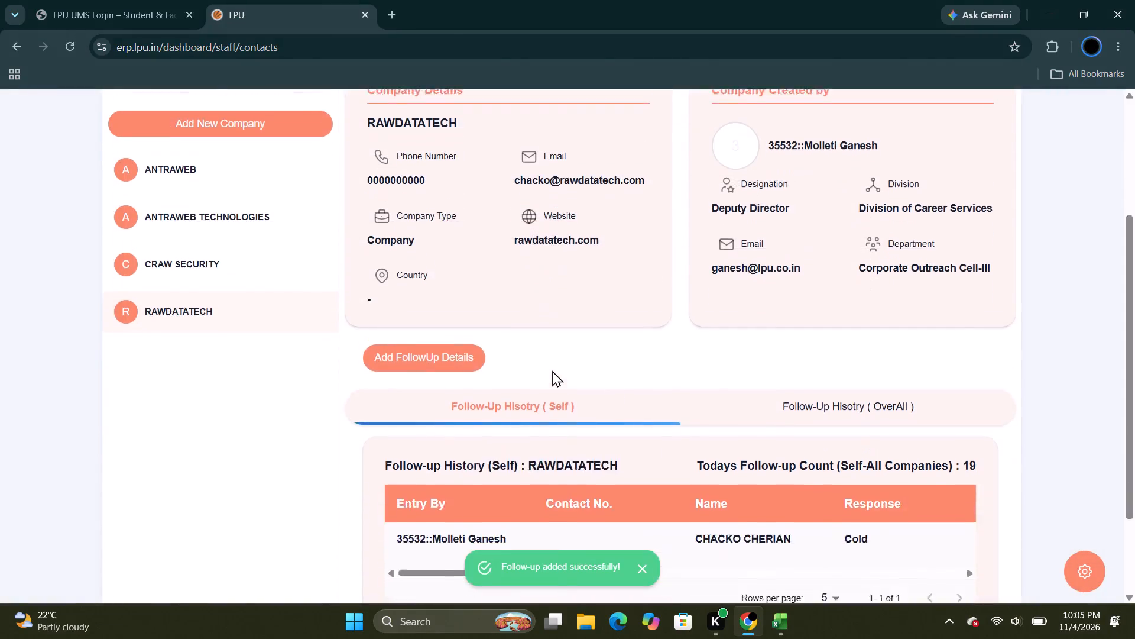
{"action": "scroll", "coordinate": [552, 370], "scroll_direction": "right", "scroll_amount": 1}
Copy the row 180 contact's name and email from the Excel workbook, start a new company in UMS and enter only the email address.
{"action": "key", "text": "alt+Tab"}
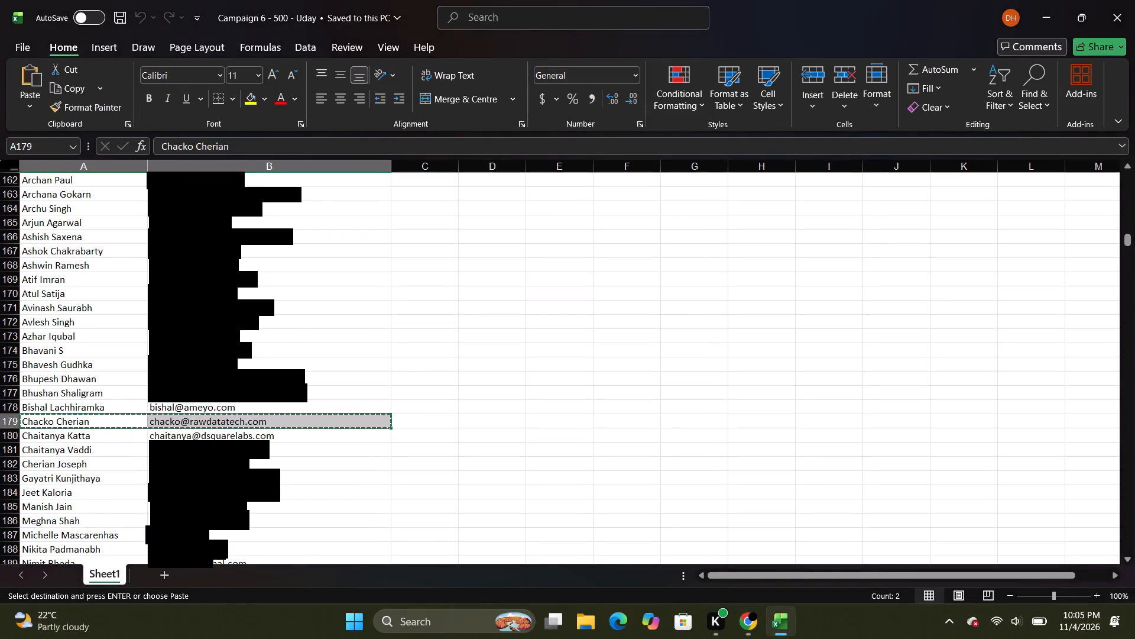
{"action": "left_click", "coordinate": [104, 440]}
{"action": "key", "text": "shift+Right"}
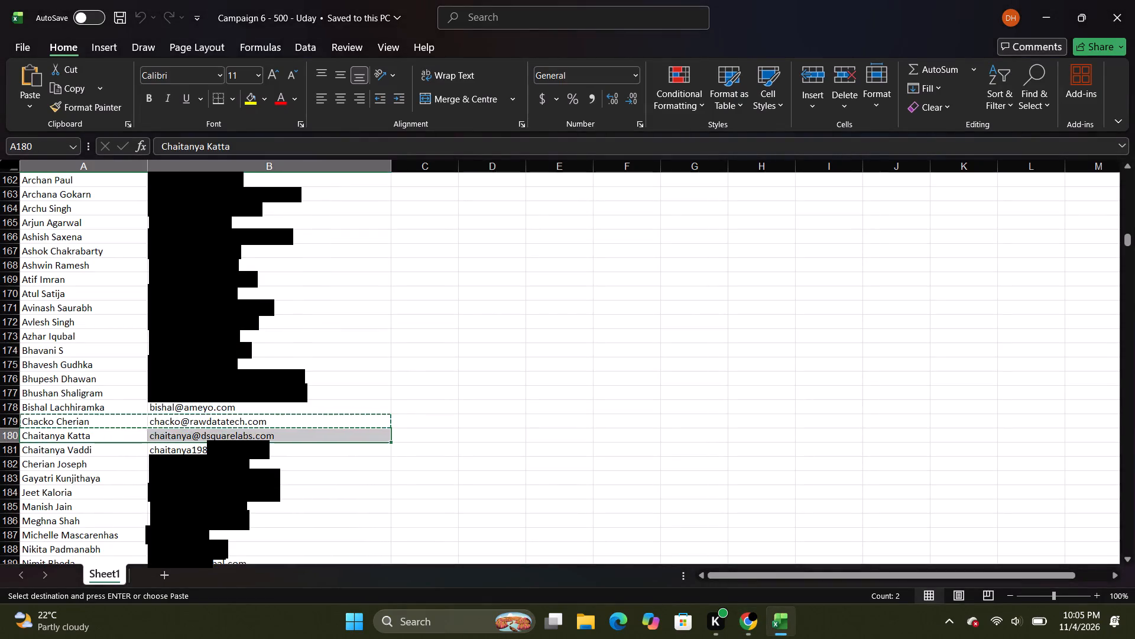
{"action": "key", "text": "ctrl+c"}
{"action": "key", "text": "alt+Tab"}
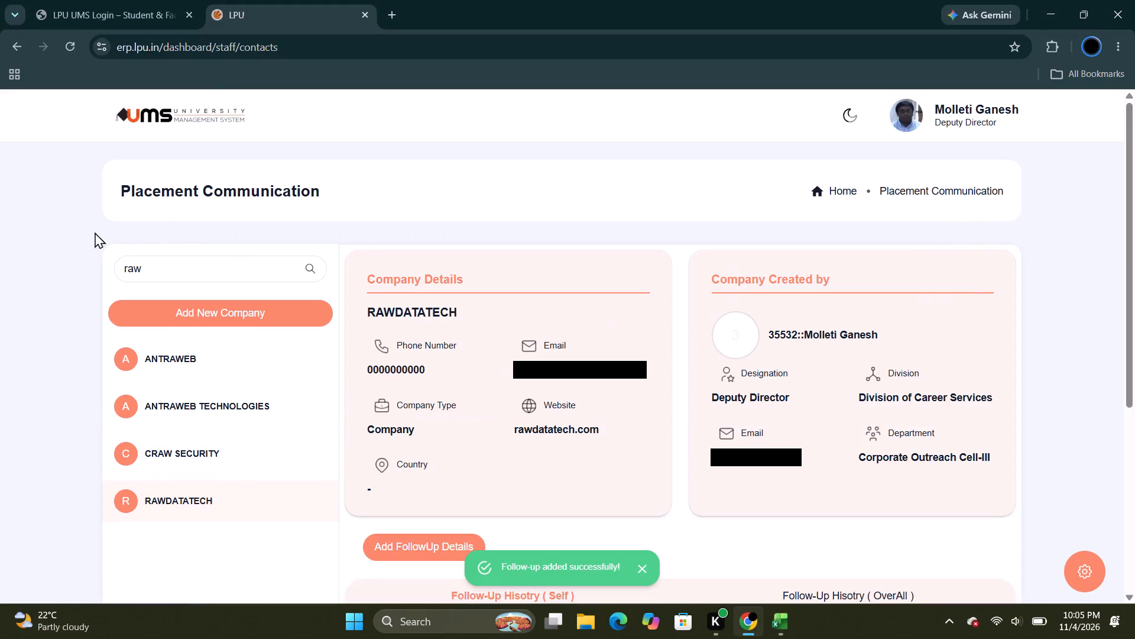
{"action": "left_click", "coordinate": [190, 304]}
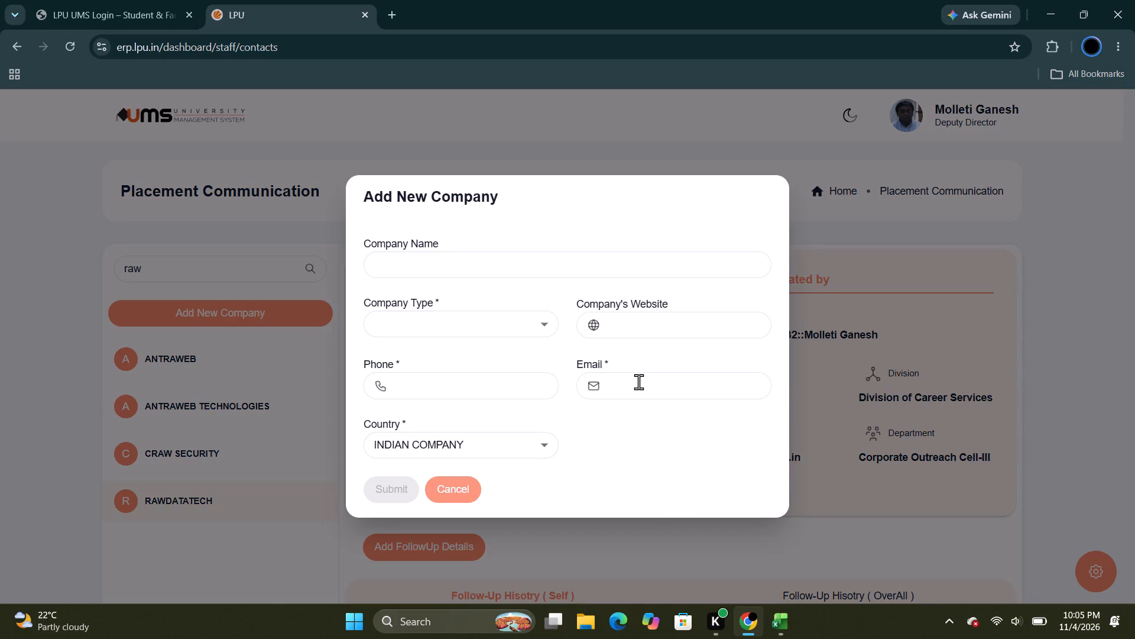
{"action": "left_click", "coordinate": [638, 382]}
{"action": "key", "text": "ctrl+v"}
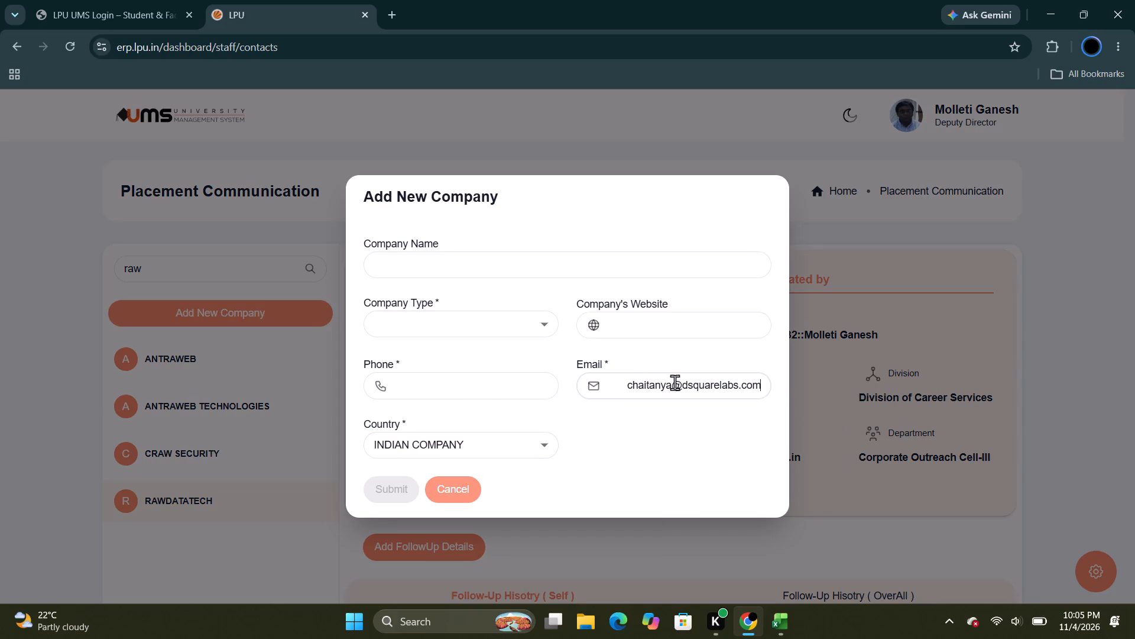
{"action": "left_click_drag", "start_coordinate": [626, 385], "coordinate": [391, 408]}
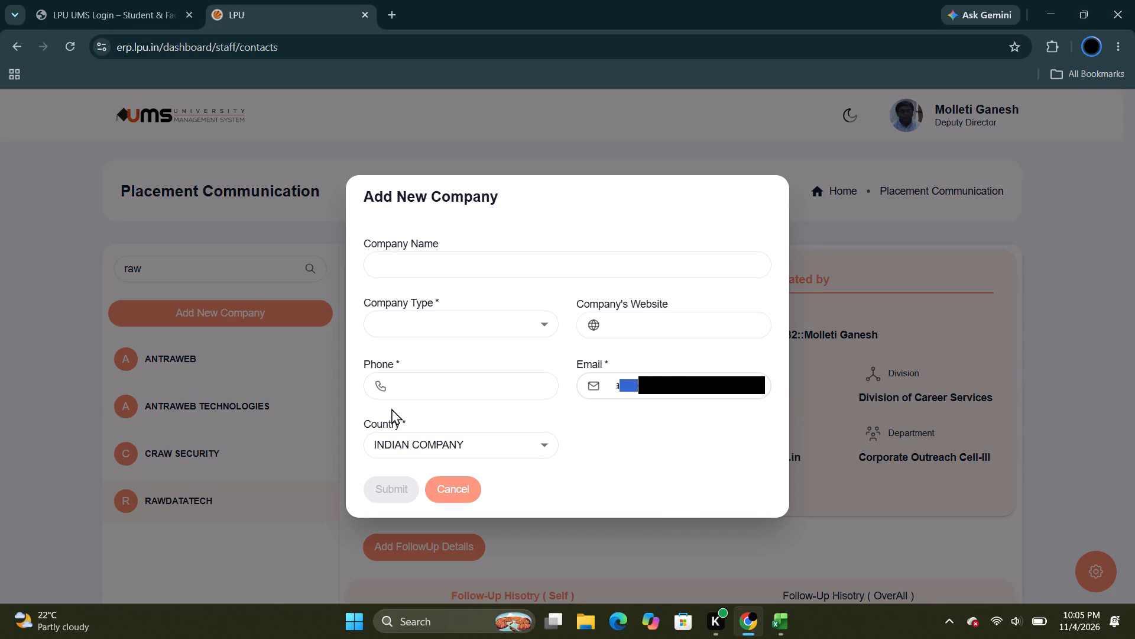
{"action": "key", "text": "BackSpace"}
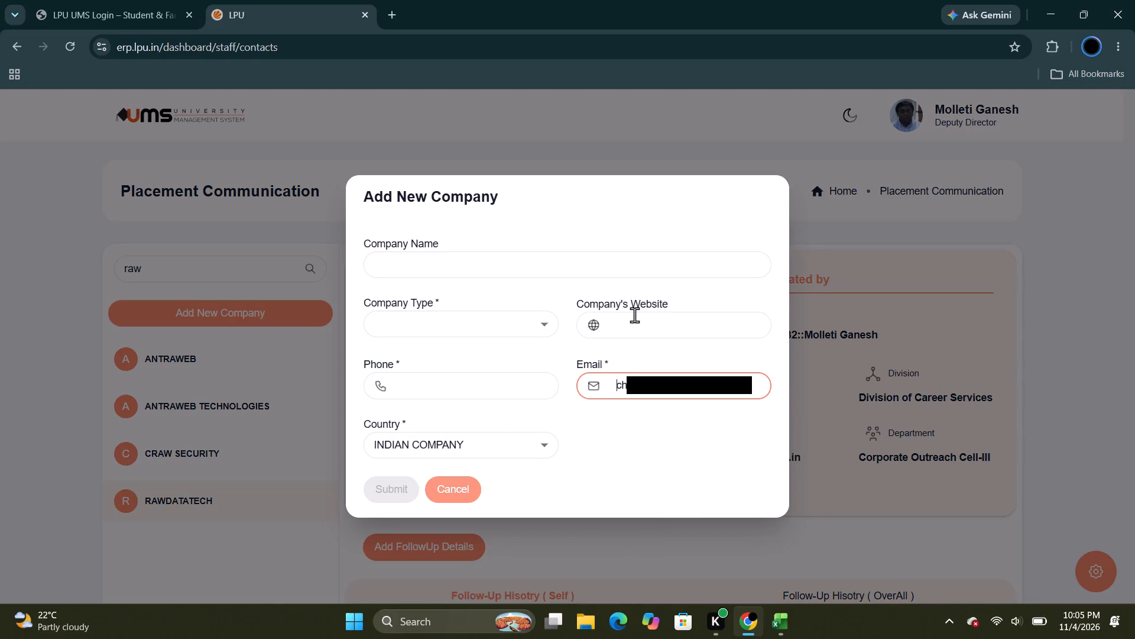
Enter dsquarelabs.com as the company's website, using the domain of the copied email address.
{"action": "left_click", "coordinate": [634, 315], "text": "ctrl"}
{"action": "key", "text": "ctrl+v"}
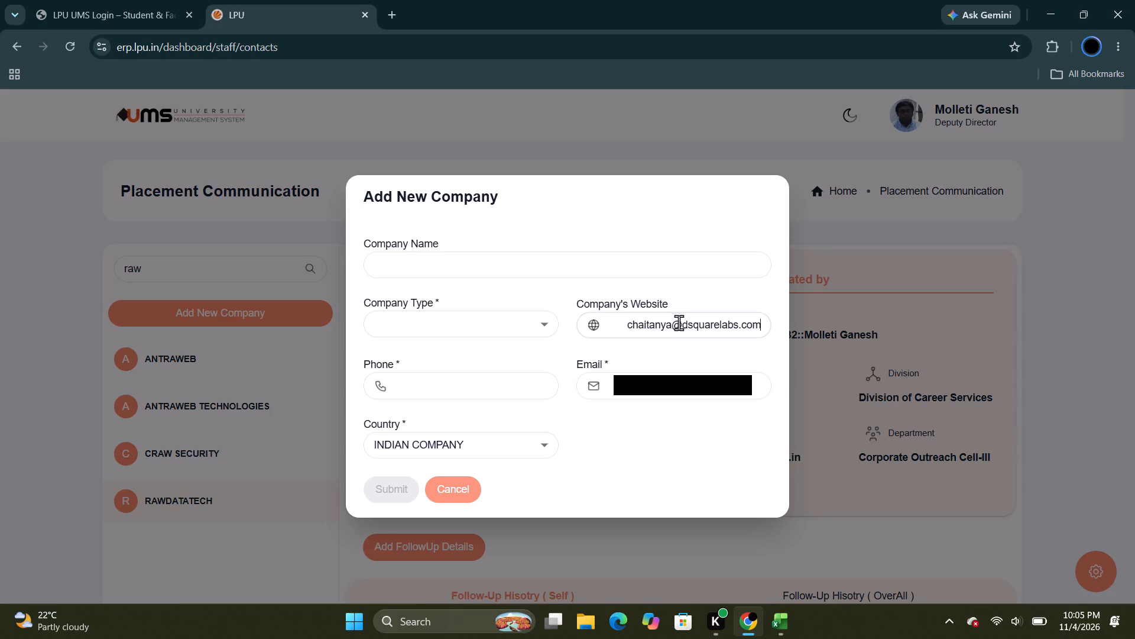
{"action": "left_click_drag", "start_coordinate": [679, 324], "coordinate": [458, 345]}
{"action": "key", "text": "BackSpace"}
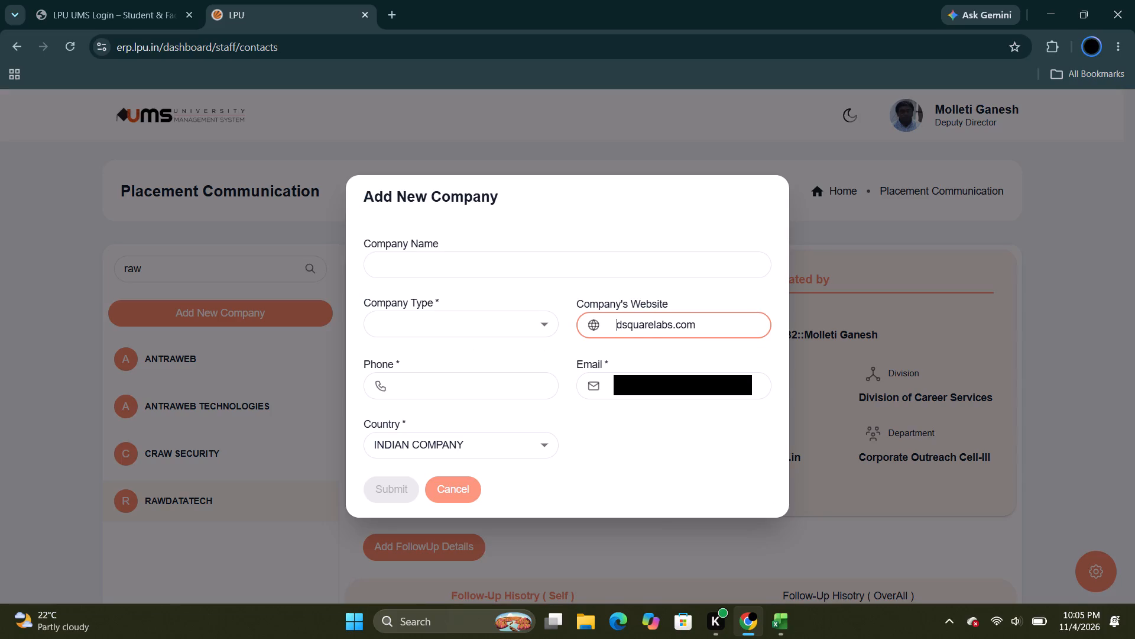
Enter DSQUARELABS as the company name, trimming the copied contact details down to the domain name.
{"action": "left_click_drag", "start_coordinate": [529, 244], "coordinate": [526, 251]}
{"action": "left_click", "coordinate": [526, 251]}
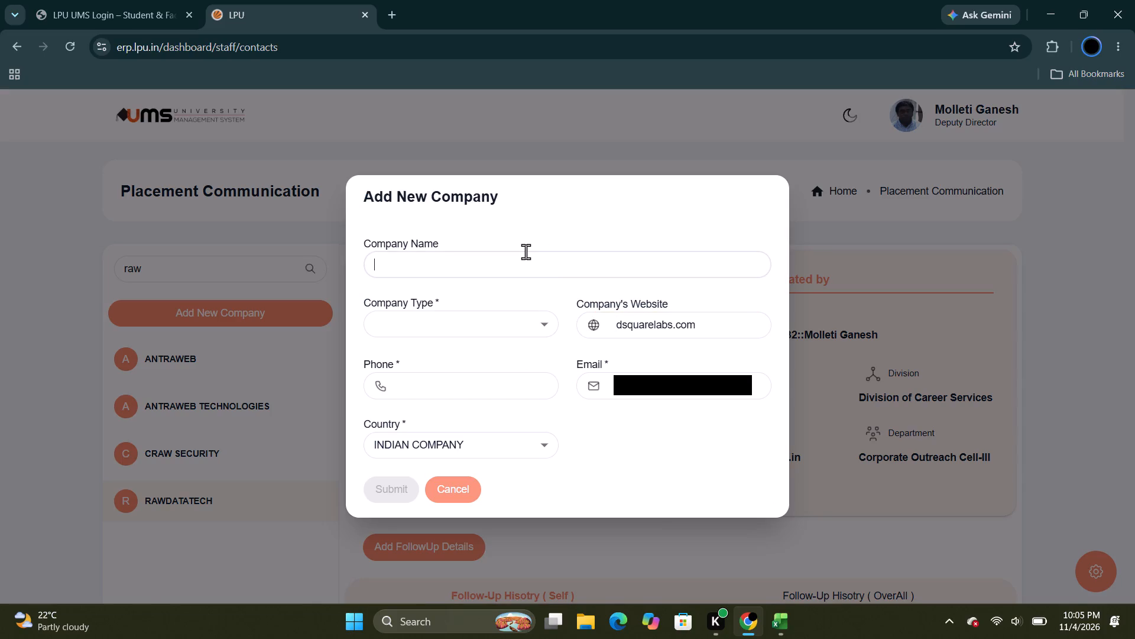
{"action": "key", "text": "ctrl+v"}
{"action": "key", "text": "BackSpace"}
{"action": "key", "text": "BackSpace"}
{"action": "key", "text": "BackSpace"}
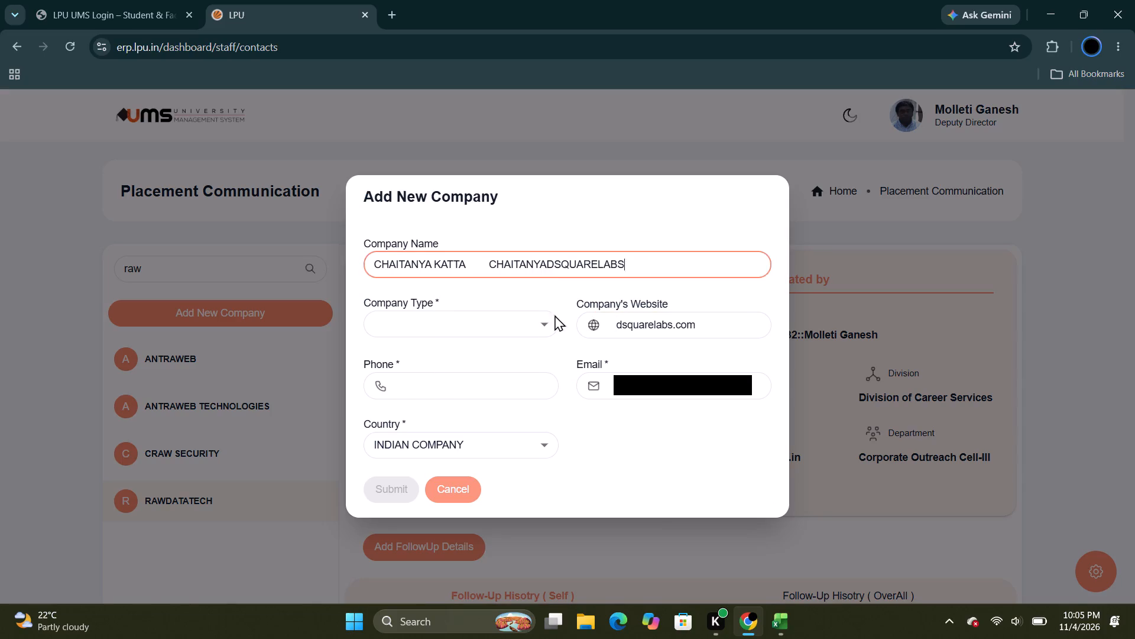
{"action": "left_click_drag", "start_coordinate": [543, 264], "coordinate": [261, 279]}
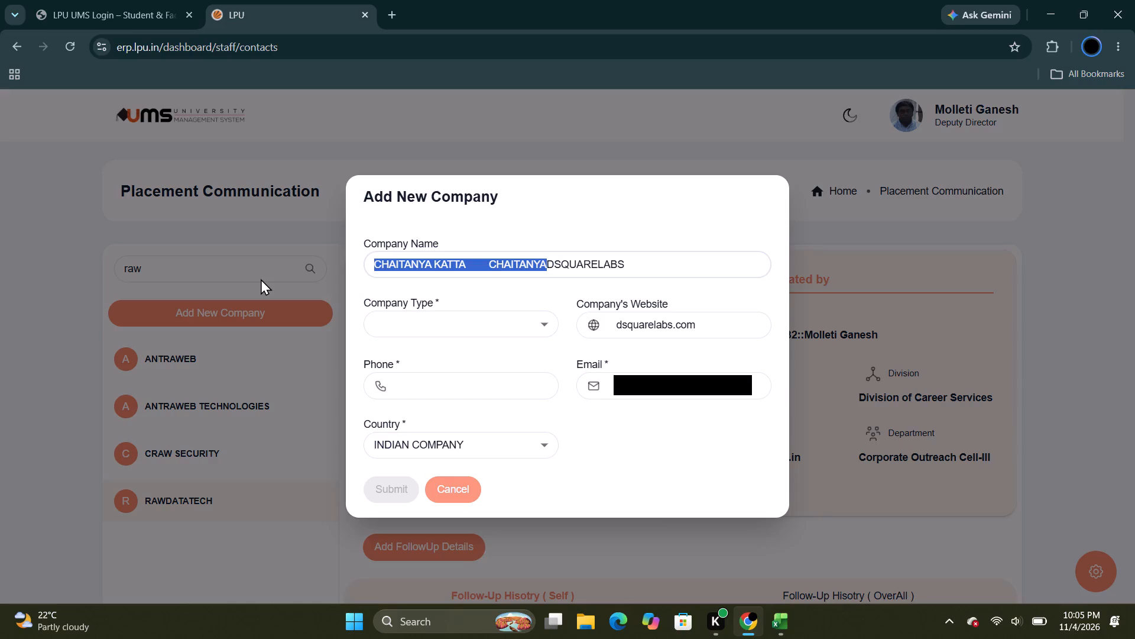
{"action": "key", "text": "BackSpace"}
Set the company type to Company and enter 000 as the placeholder phone number.
{"action": "left_click_drag", "start_coordinate": [425, 307], "coordinate": [427, 308]}
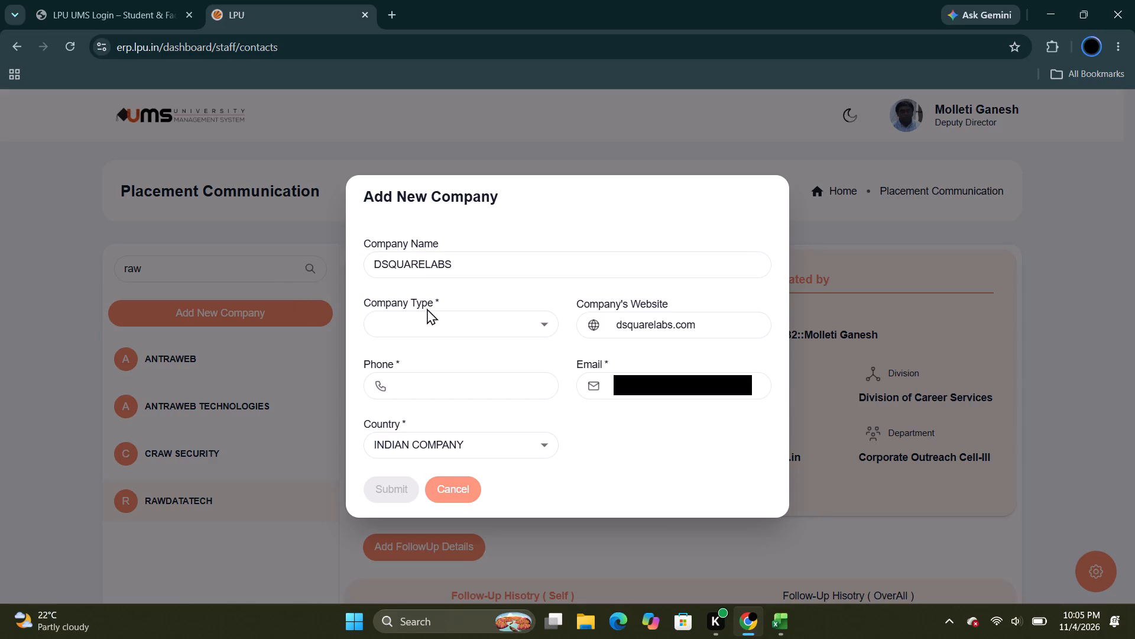
{"action": "left_click_drag", "start_coordinate": [427, 308], "coordinate": [432, 314]}
{"action": "left_click_drag", "start_coordinate": [432, 314], "coordinate": [437, 406]}
{"action": "left_click", "coordinate": [437, 406]}
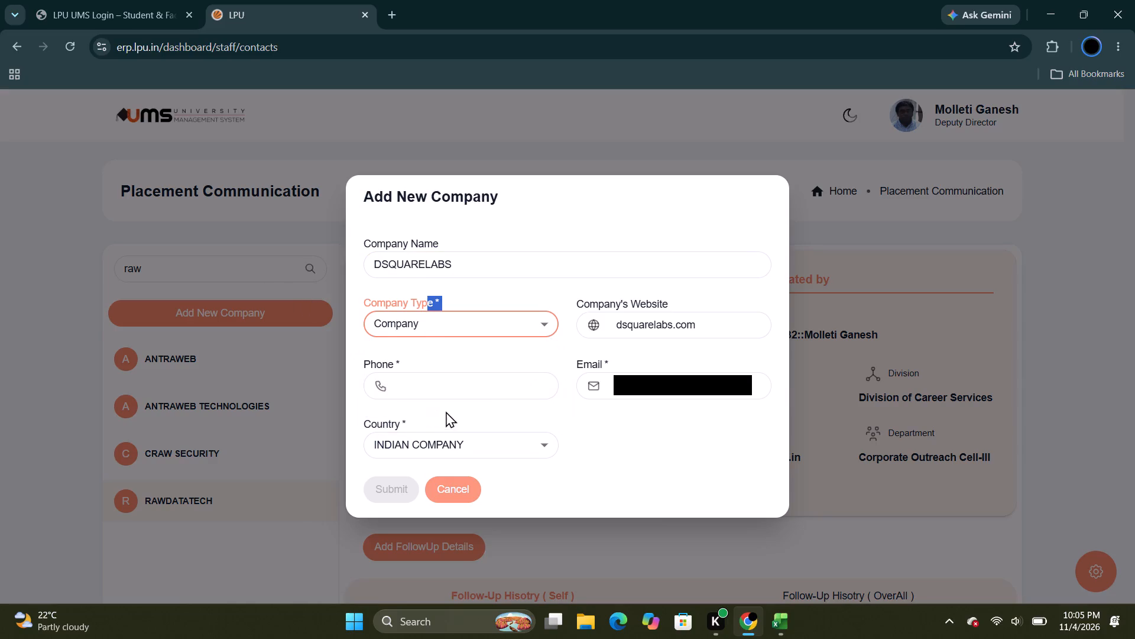
{"action": "left_click", "coordinate": [479, 395]}
{"action": "type", "text": "000"}
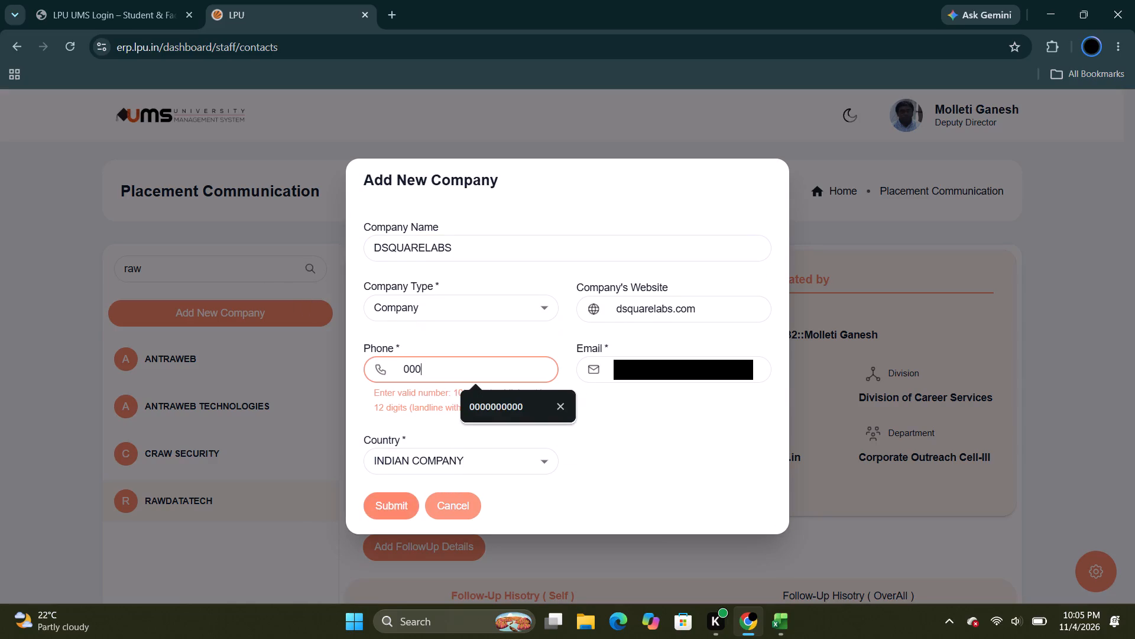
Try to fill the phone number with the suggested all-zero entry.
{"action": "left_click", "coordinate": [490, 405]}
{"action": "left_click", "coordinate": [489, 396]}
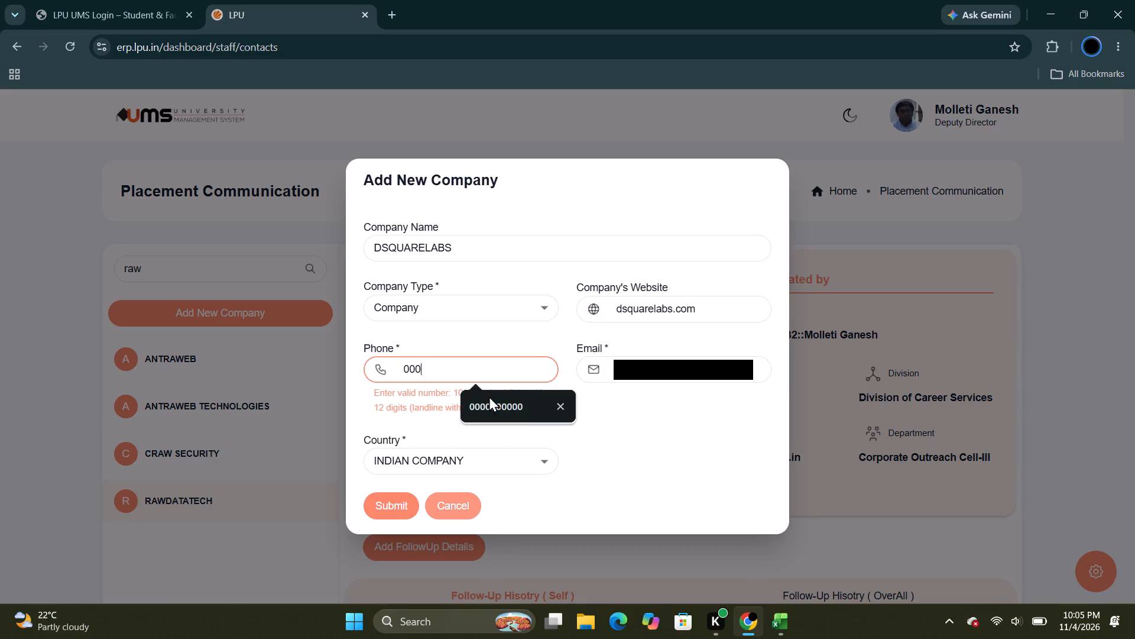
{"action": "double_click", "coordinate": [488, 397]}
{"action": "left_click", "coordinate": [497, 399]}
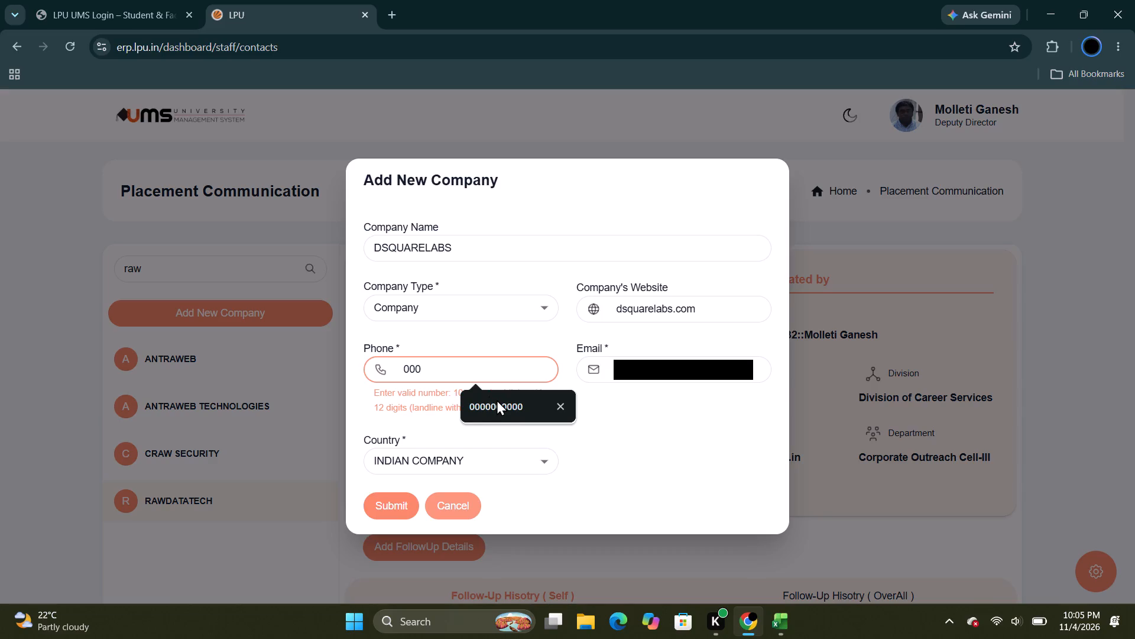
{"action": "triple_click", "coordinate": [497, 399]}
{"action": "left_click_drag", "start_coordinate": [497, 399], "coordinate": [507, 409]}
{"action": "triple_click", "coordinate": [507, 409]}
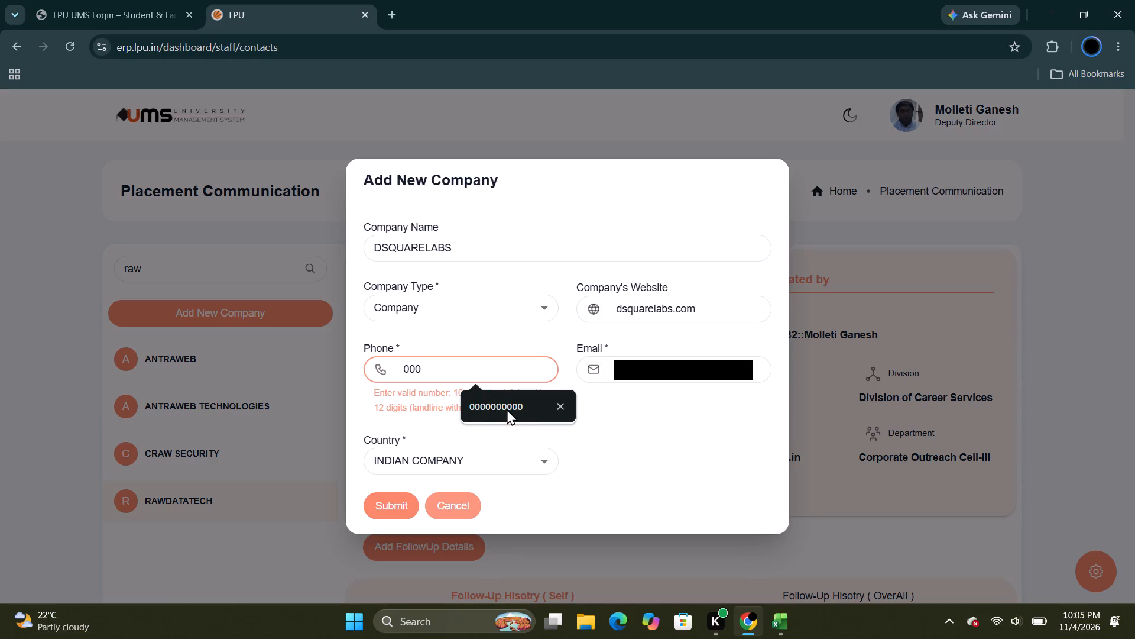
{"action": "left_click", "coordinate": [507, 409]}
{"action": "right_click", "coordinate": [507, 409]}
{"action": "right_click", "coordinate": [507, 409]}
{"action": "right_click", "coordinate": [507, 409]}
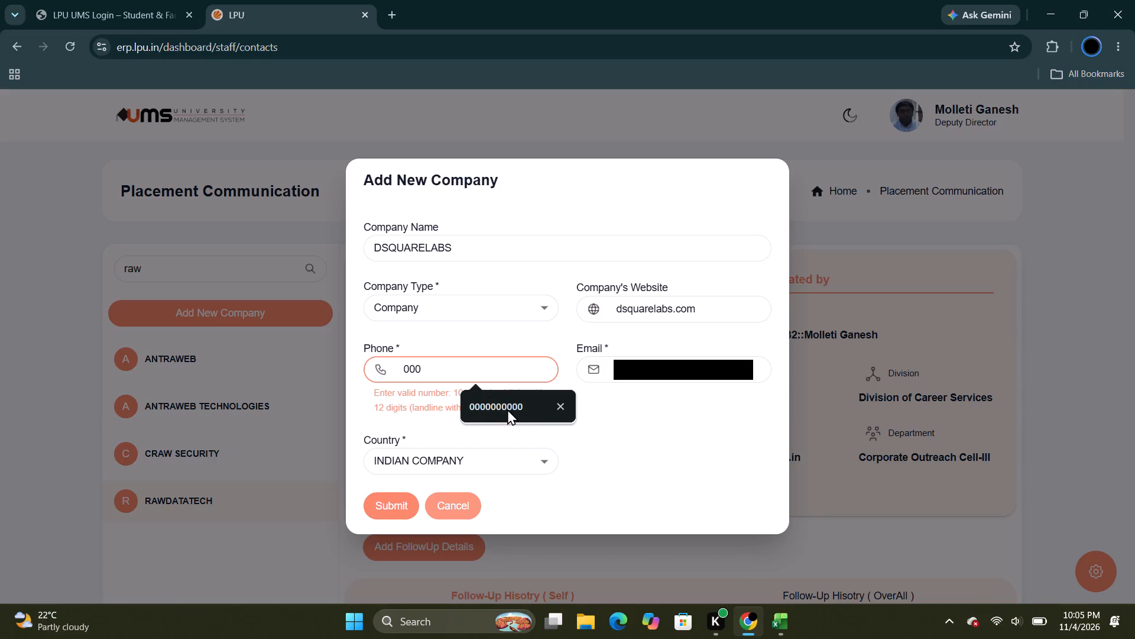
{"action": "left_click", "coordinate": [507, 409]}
Submit the new DSQUARELABS company.
{"action": "left_click", "coordinate": [401, 505]}
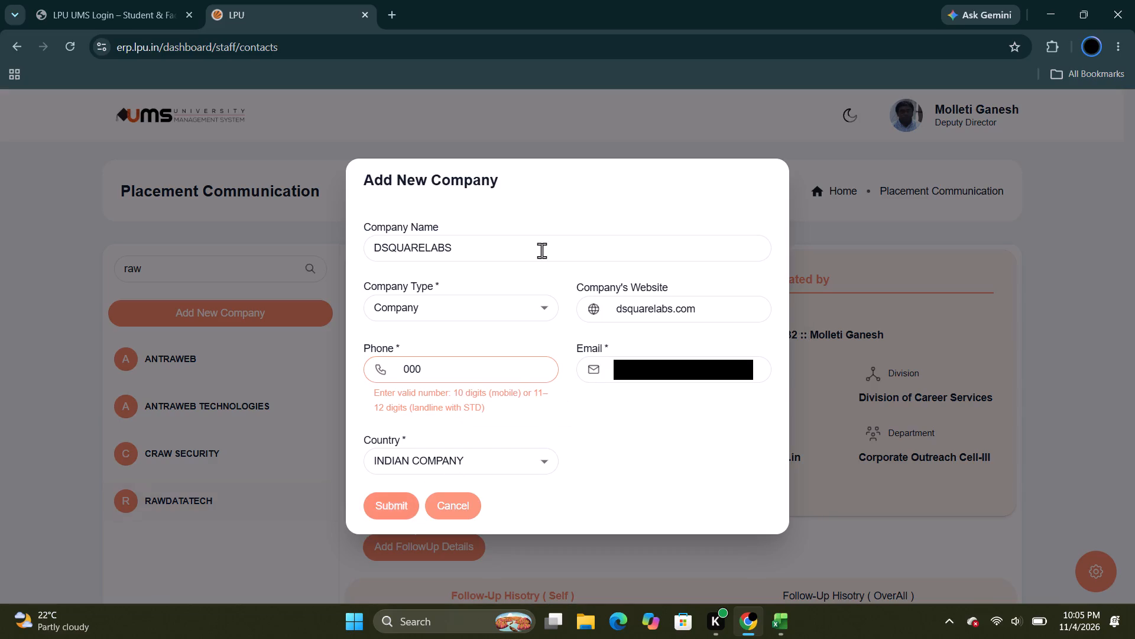
{"action": "left_click", "coordinate": [491, 370]}
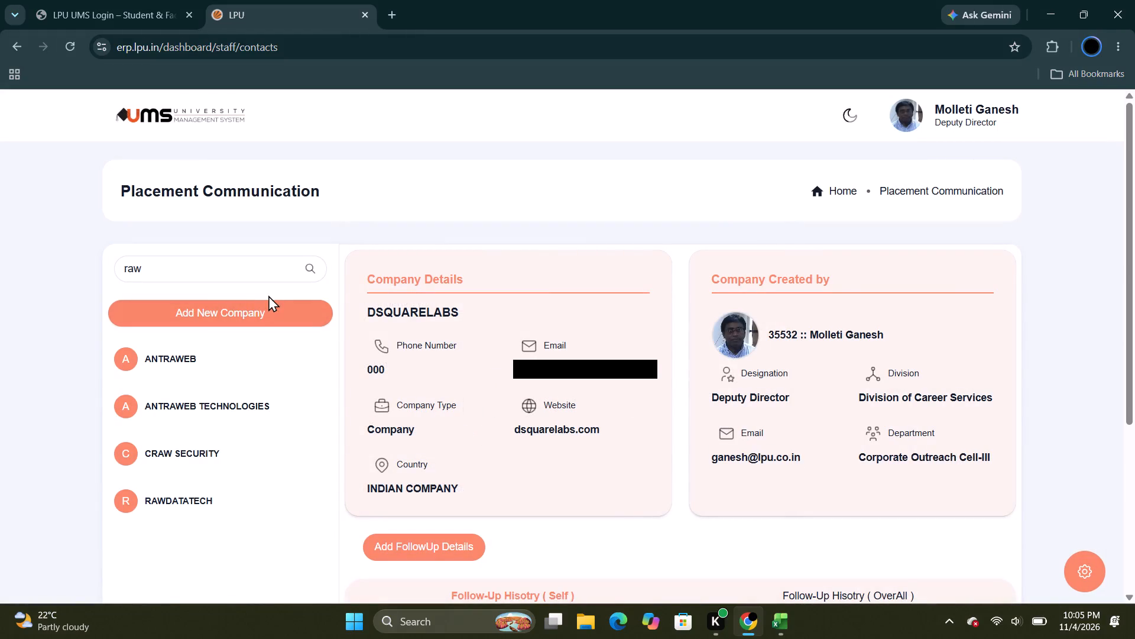
Reload the Placement Communication page, search the companies for "dsq" and open DSQUARELABS.
{"action": "left_click", "coordinate": [78, 42]}
{"action": "left_click", "coordinate": [187, 267]}
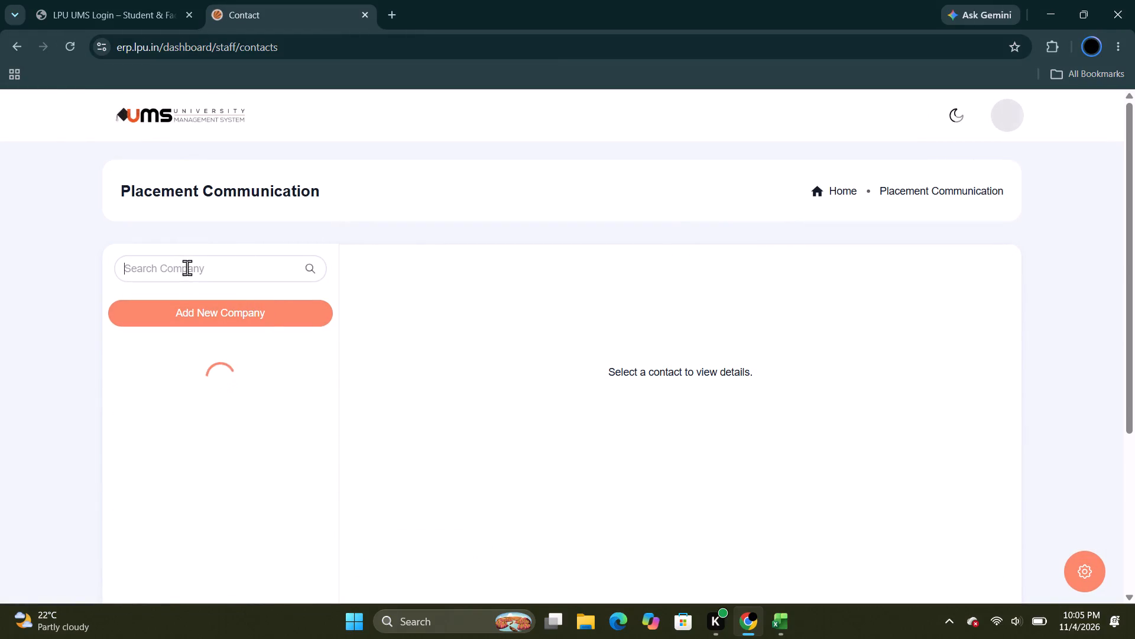
{"action": "type", "text": "ds"}
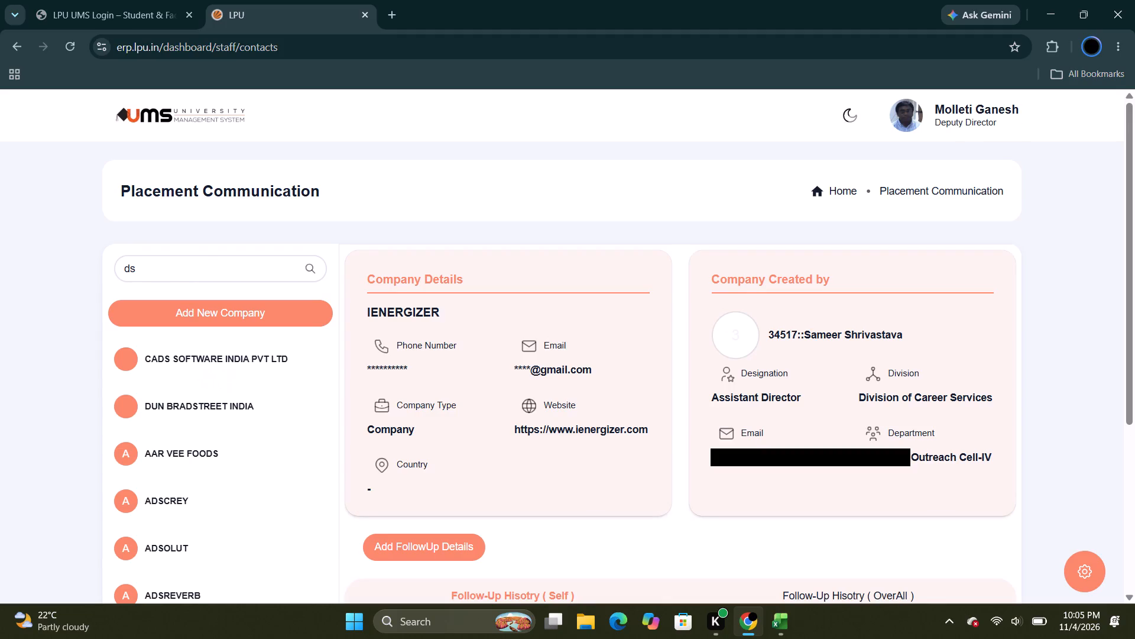
{"action": "key", "text": "q"}
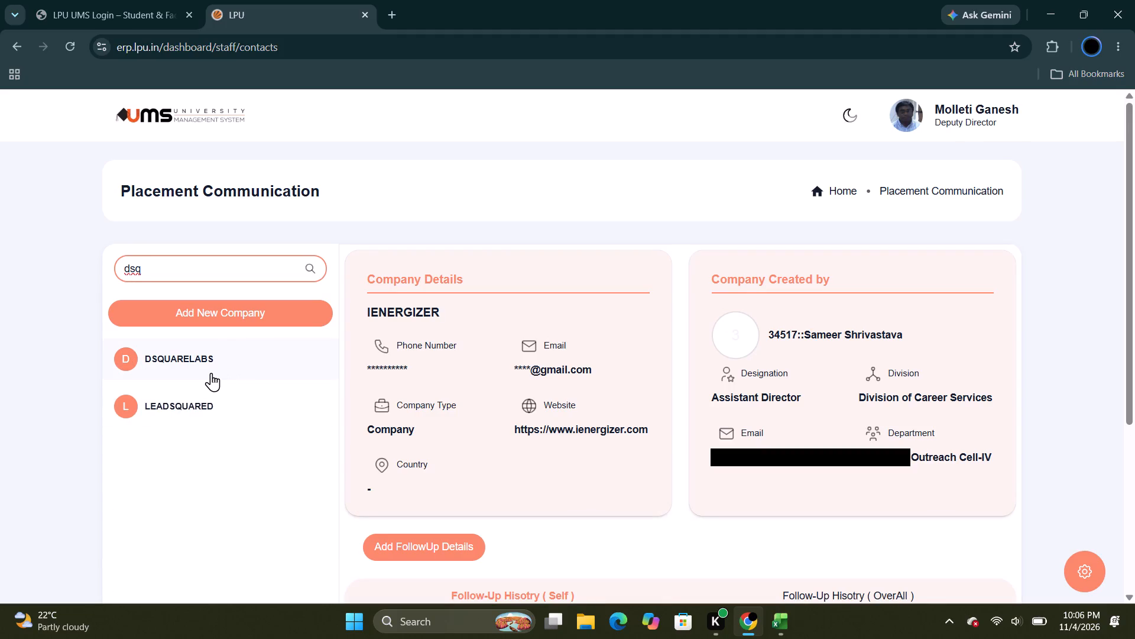
{"action": "left_click", "coordinate": [211, 373]}
Start an Email follow-up for DSQUARELABS and fill in the contact's name and email copied from row 180 of the workbook.
{"action": "key", "text": "alt+Tab"}
{"action": "key", "text": "alt+Tab"}
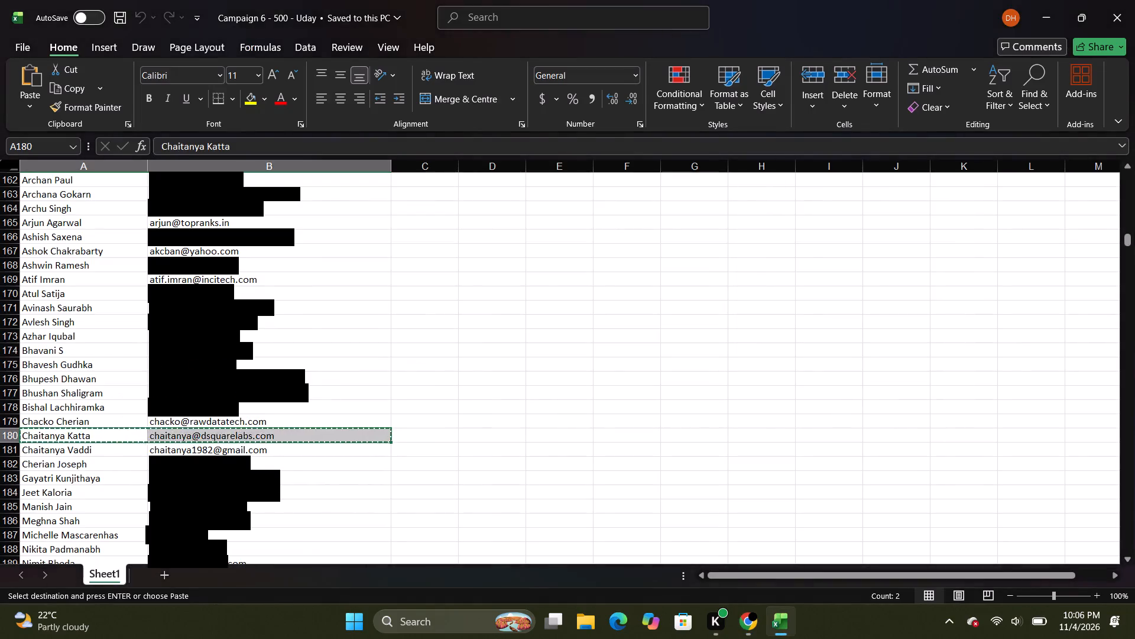
{"action": "left_click", "coordinate": [439, 542]}
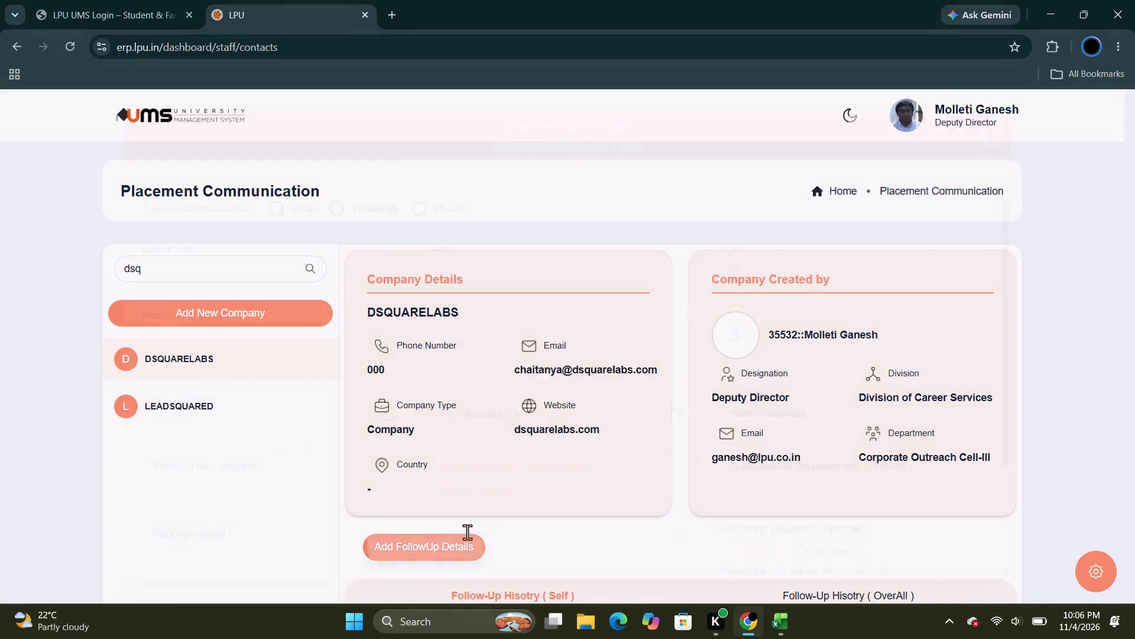
{"action": "left_click", "coordinate": [282, 215]}
{"action": "left_click", "coordinate": [469, 263], "text": "ctrl"}
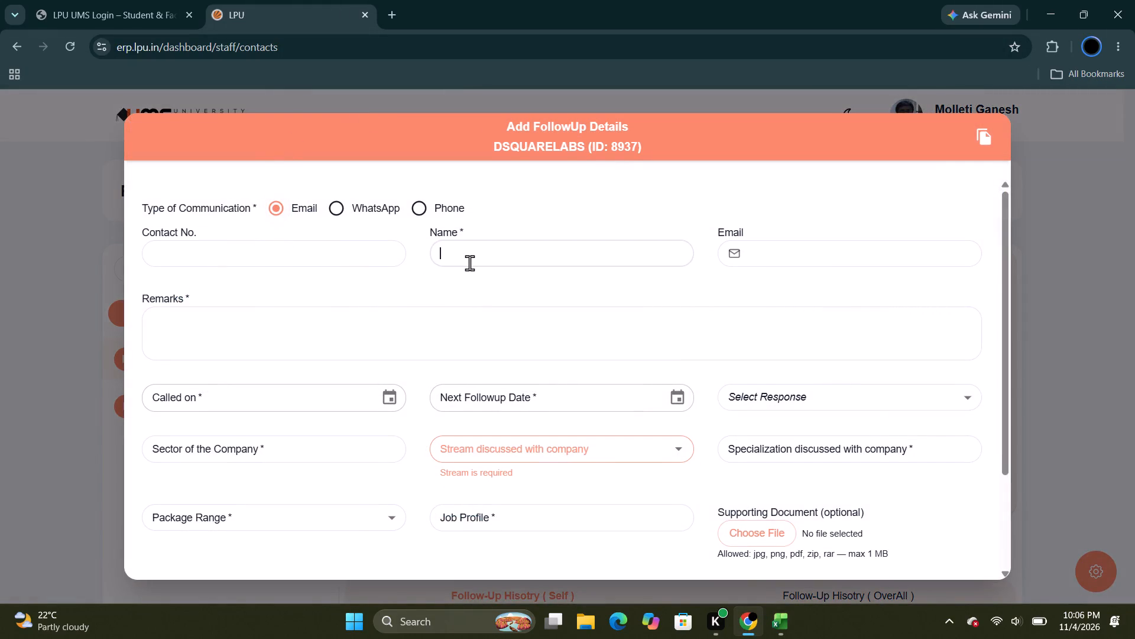
{"action": "key", "text": "ctrl+v"}
{"action": "left_click_drag", "start_coordinate": [524, 253], "coordinate": [810, 272]}
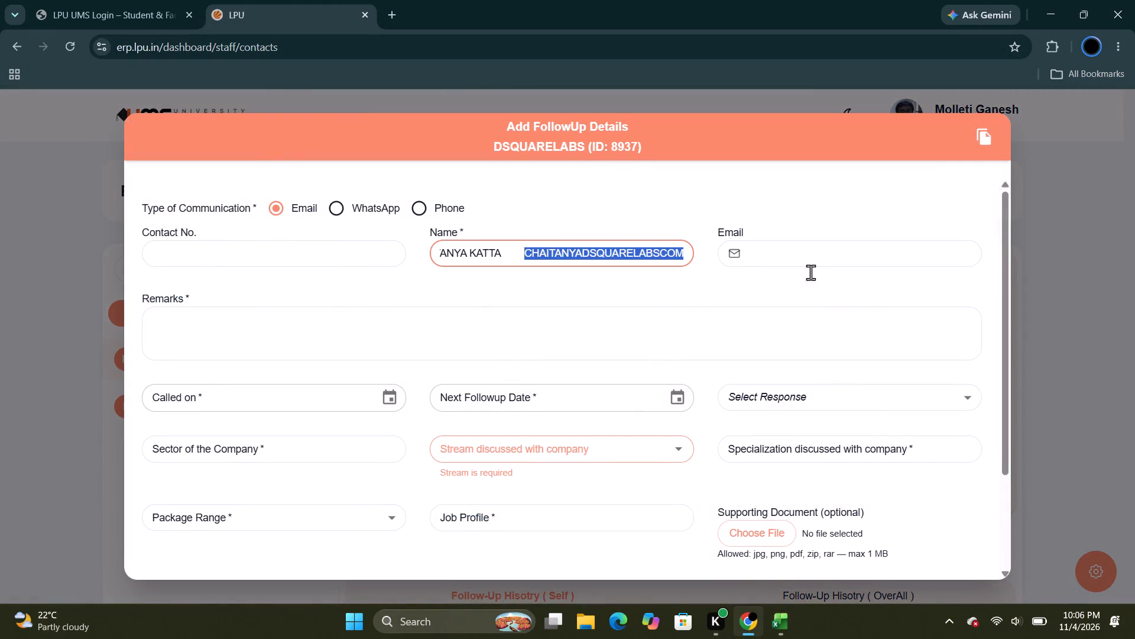
{"action": "left_click_drag", "start_coordinate": [810, 272], "coordinate": [898, 282]}
{"action": "key", "text": "BackSpace"}
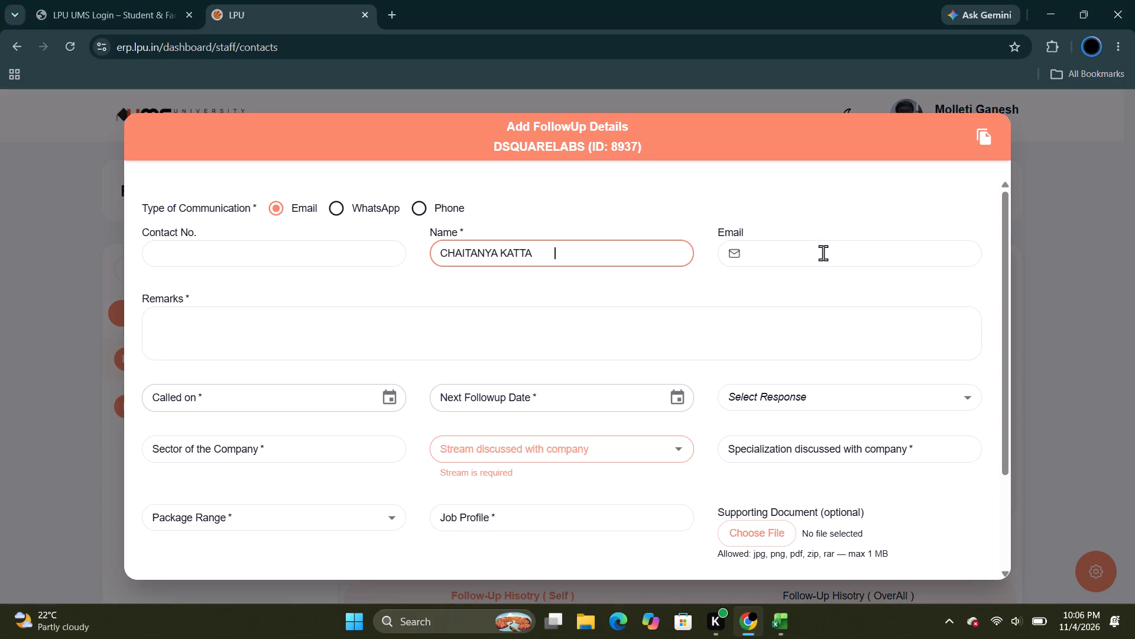
{"action": "left_click", "coordinate": [823, 253]}
{"action": "key", "text": "ctrl+v"}
{"action": "left_click_drag", "start_coordinate": [823, 253], "coordinate": [595, 275]}
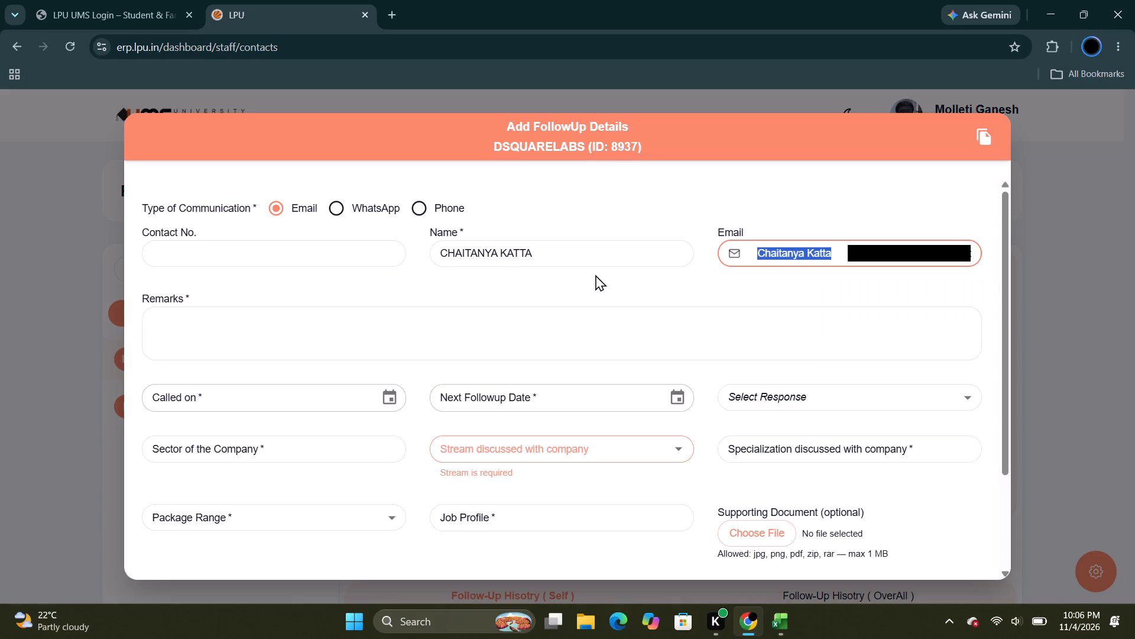
{"action": "key", "text": "BackSpace"}
Enter the remark "email has been sent" and set the called-on date to 31/10/2026.
{"action": "left_click", "coordinate": [513, 330]}
{"action": "type", "text": "email has been sent"}
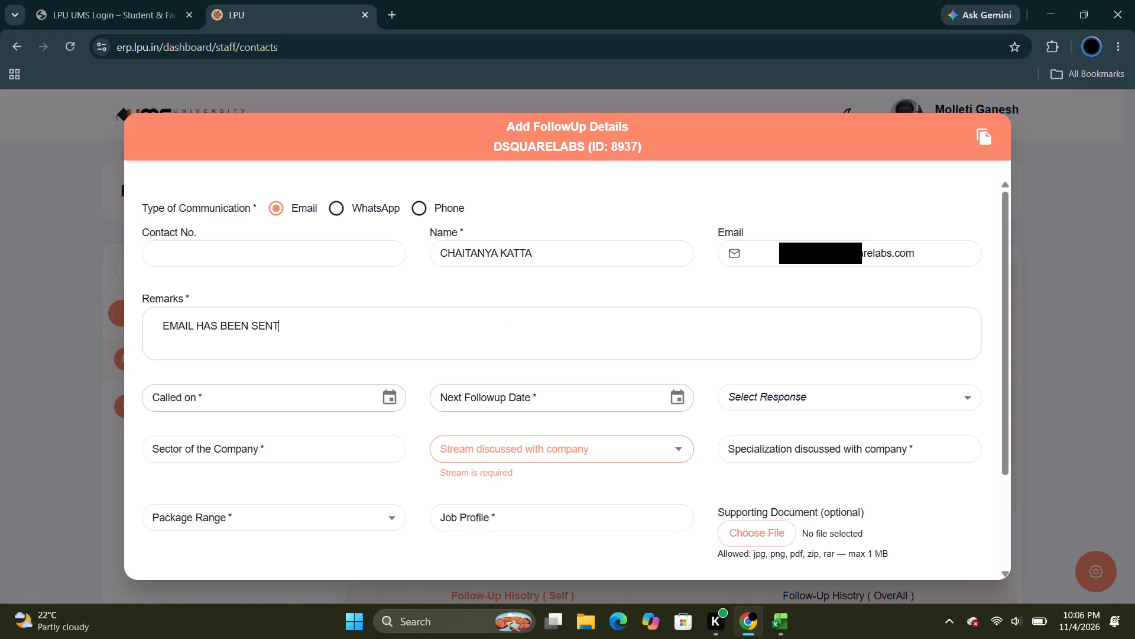
{"action": "left_click", "coordinate": [394, 393]}
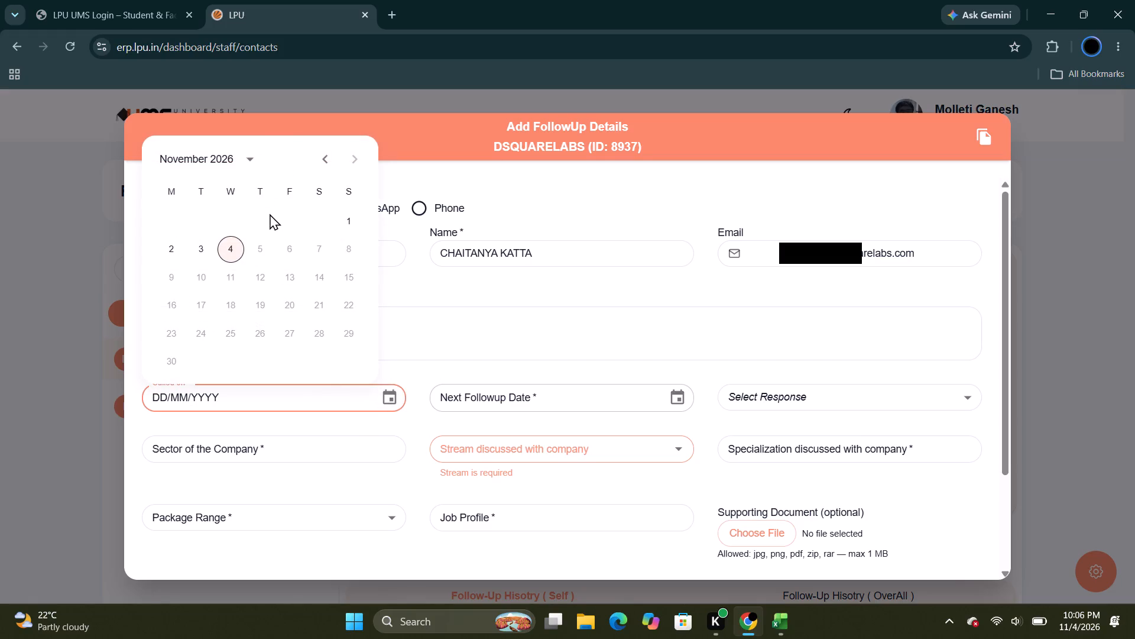
{"action": "left_click", "coordinate": [328, 167]}
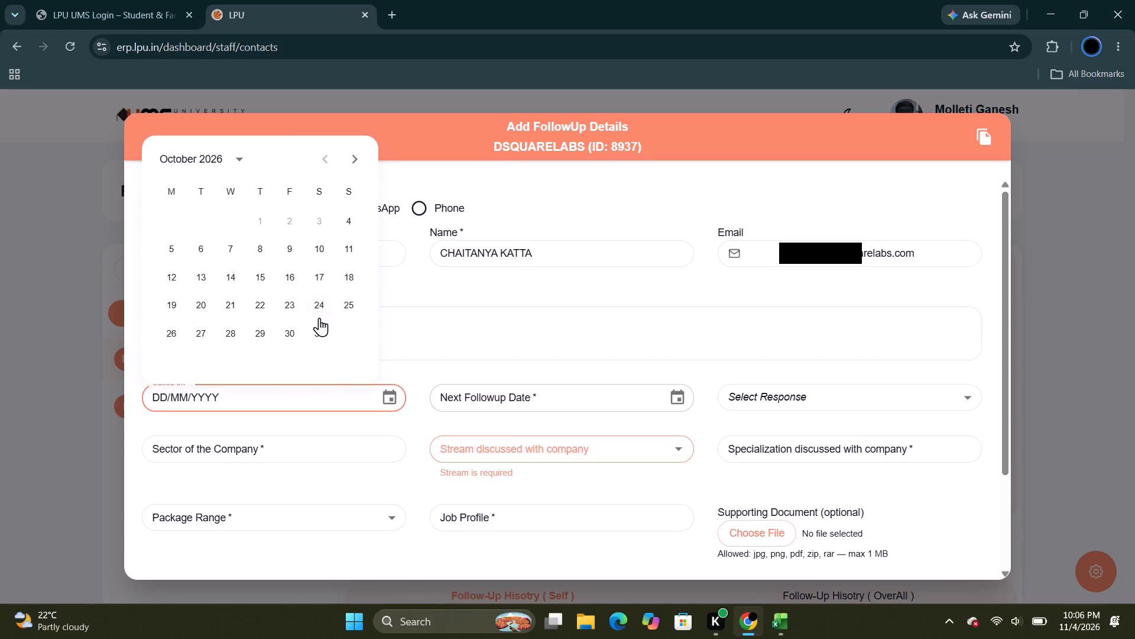
{"action": "left_click", "coordinate": [319, 318]}
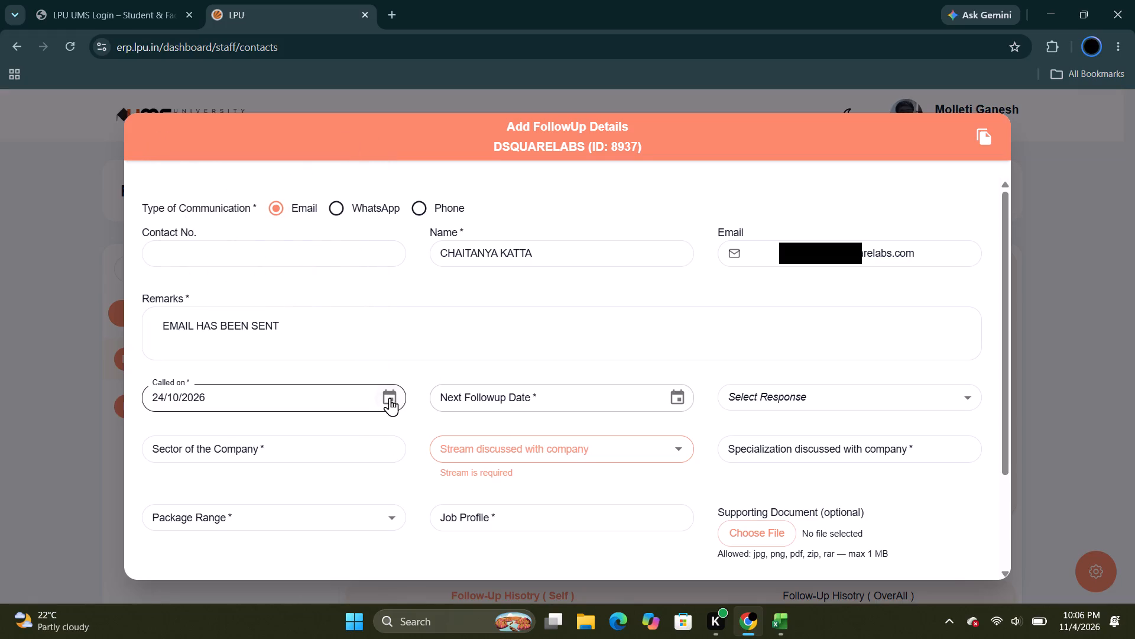
{"action": "left_click", "coordinate": [390, 398]}
{"action": "left_click", "coordinate": [325, 154]}
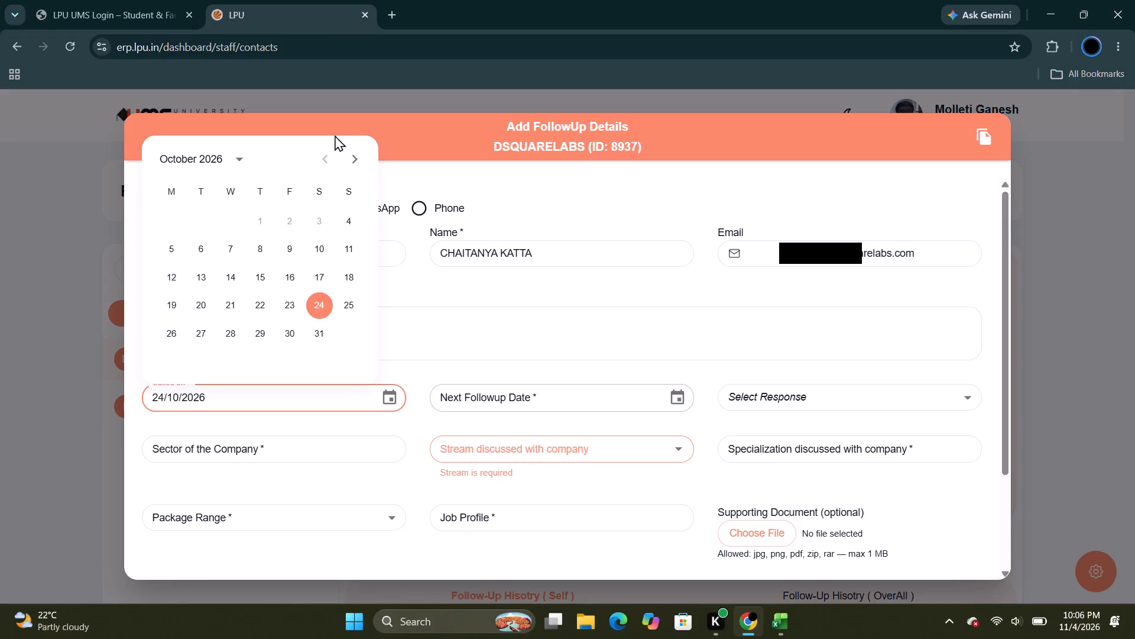
{"action": "left_click", "coordinate": [314, 336]}
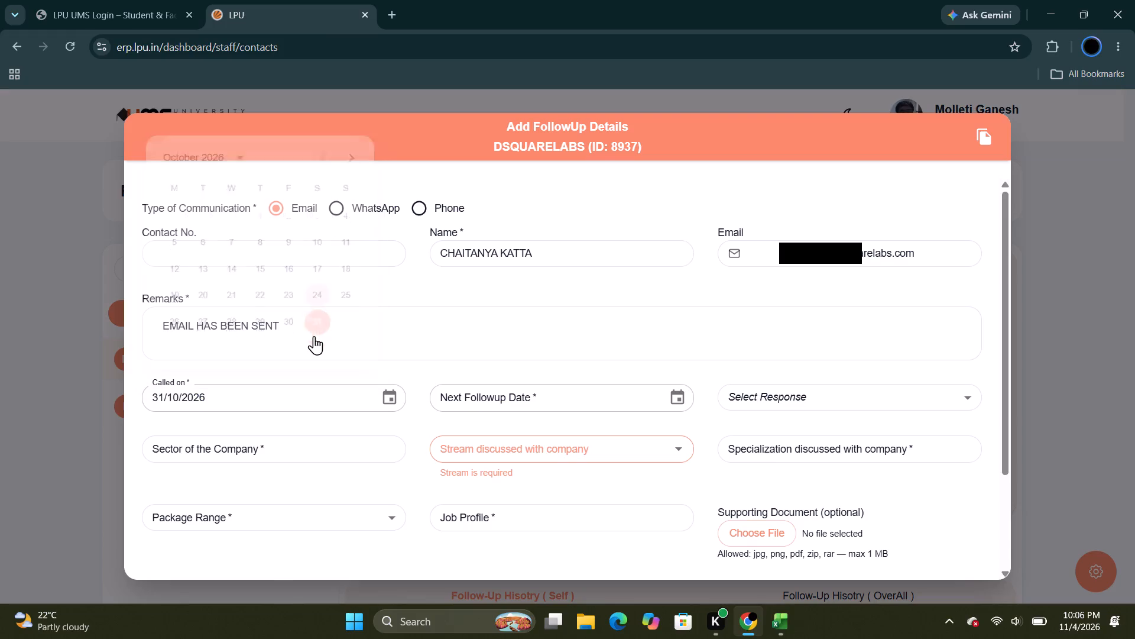
Set the next follow-up date to 06/11/2026 and the response to Cold.
{"action": "left_click", "coordinate": [685, 397]}
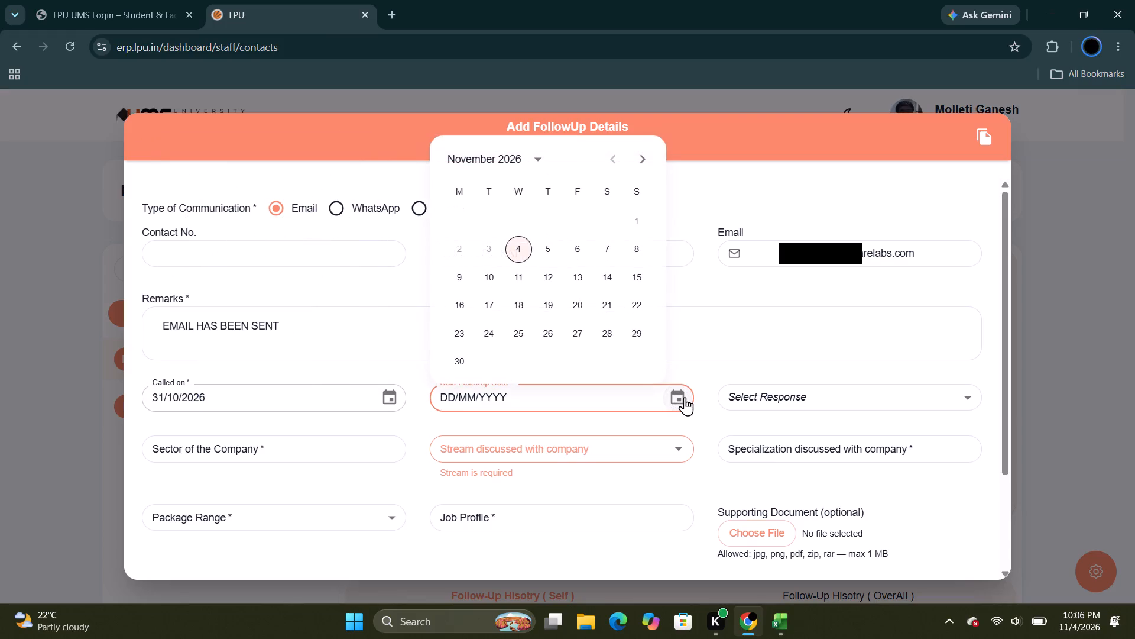
{"action": "left_click", "coordinate": [587, 254]}
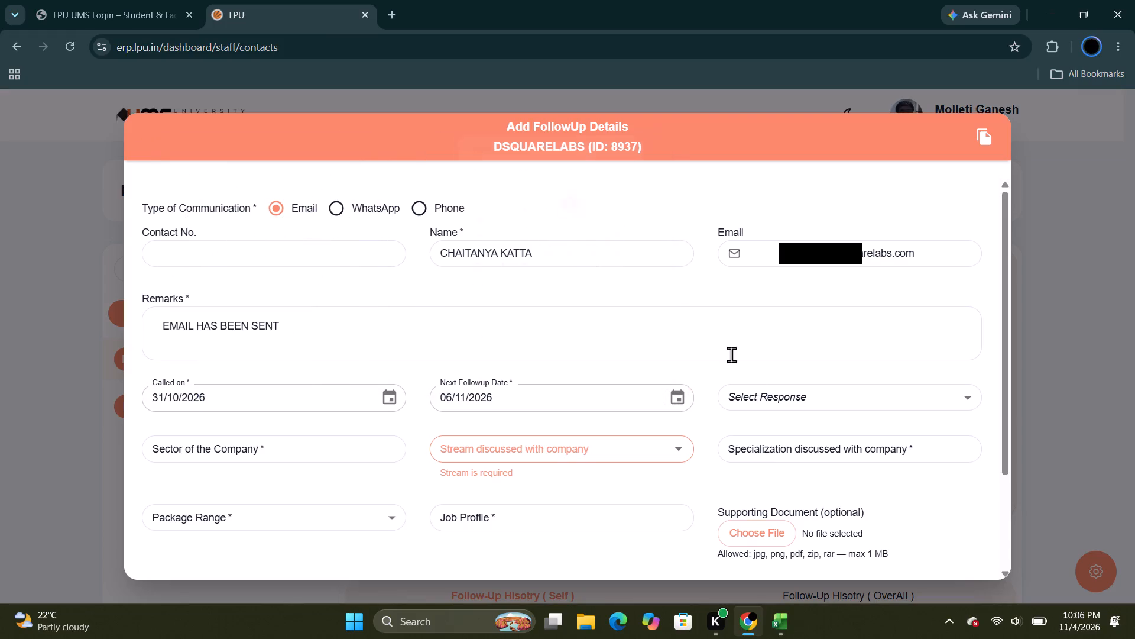
{"action": "left_click", "coordinate": [766, 396]}
{"action": "left_click", "coordinate": [761, 474]}
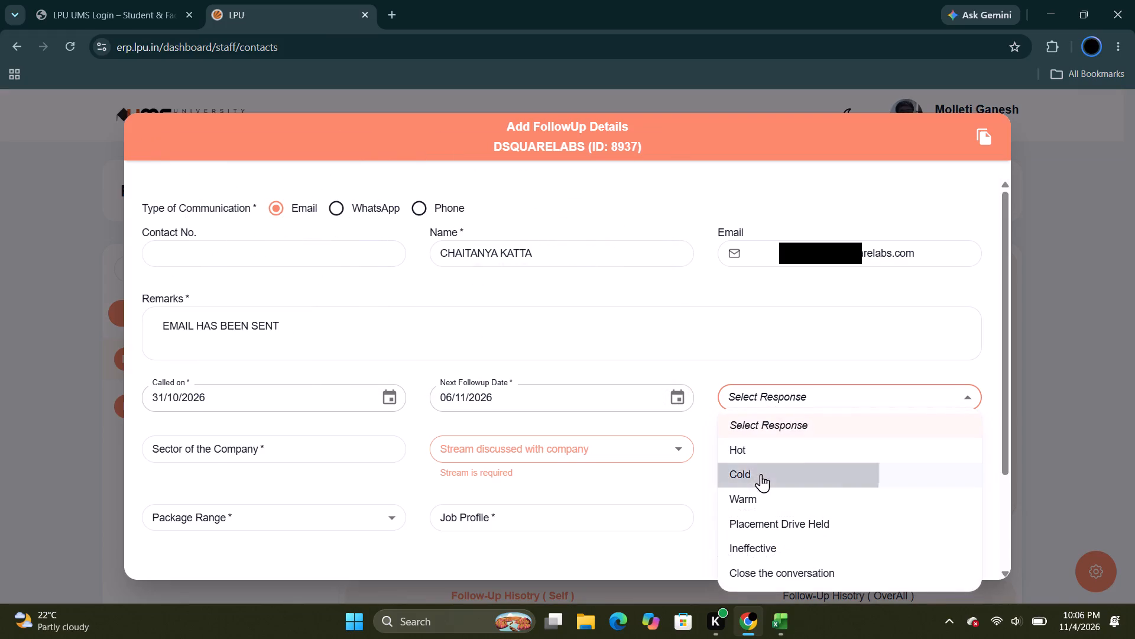
Set the sector to INFORMATION TECHNOLOGY IT SERVICES SOFTWARE DEVELOPMENT AND DATA ANALYTICS and the discussed stream to CSE/IT.
{"action": "scroll", "coordinate": [506, 472], "scroll_direction": "down", "scroll_amount": 2}
{"action": "left_click", "coordinate": [232, 323]}
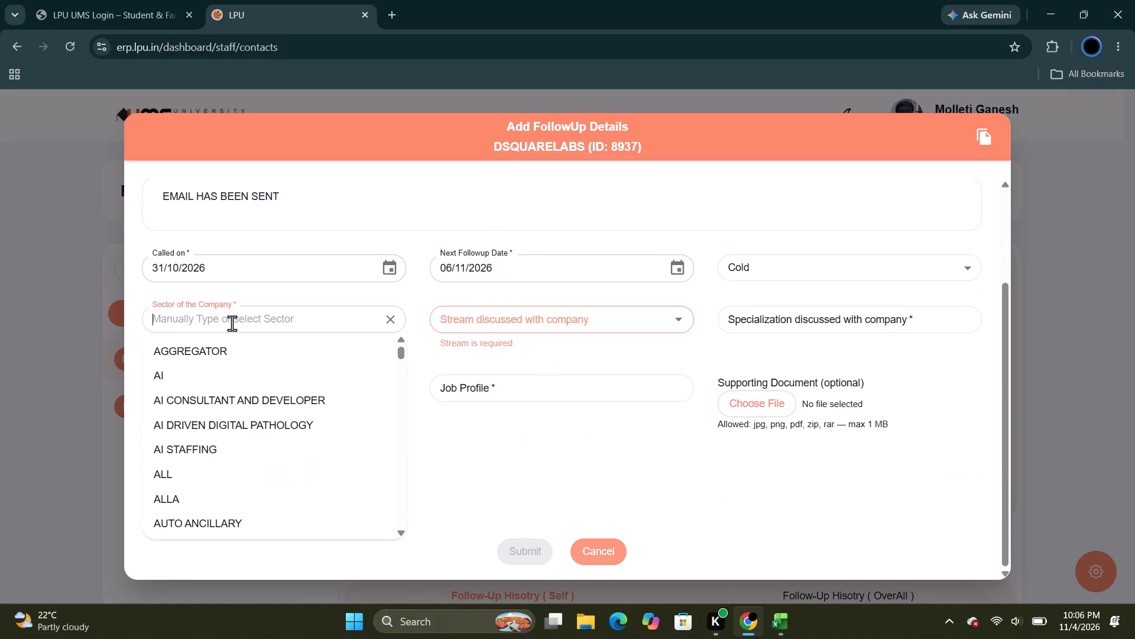
{"action": "type", "text": "it"}
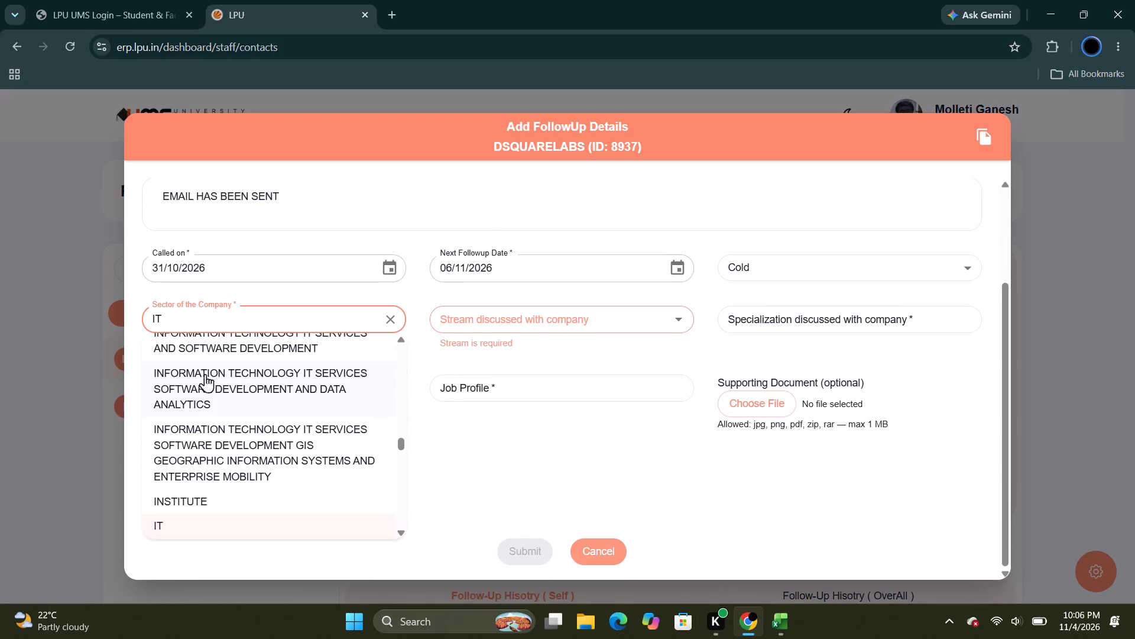
{"action": "left_click", "coordinate": [249, 382]}
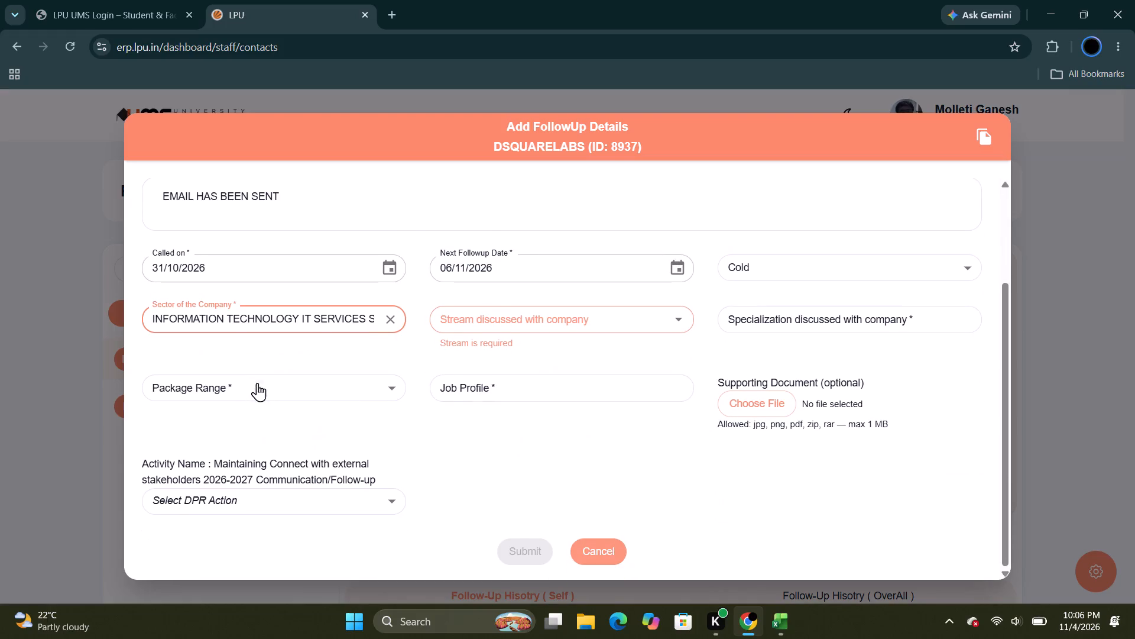
{"action": "left_click", "coordinate": [535, 390]}
{"action": "left_click", "coordinate": [719, 312]}
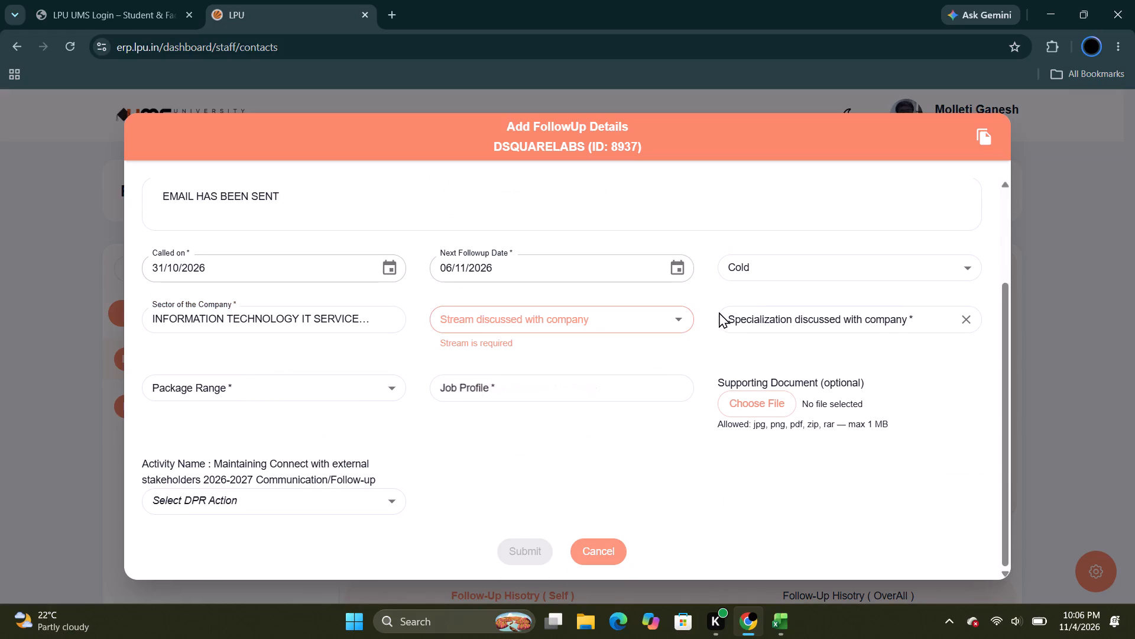
{"action": "left_click", "coordinate": [663, 318]}
{"action": "type", "text": "it"}
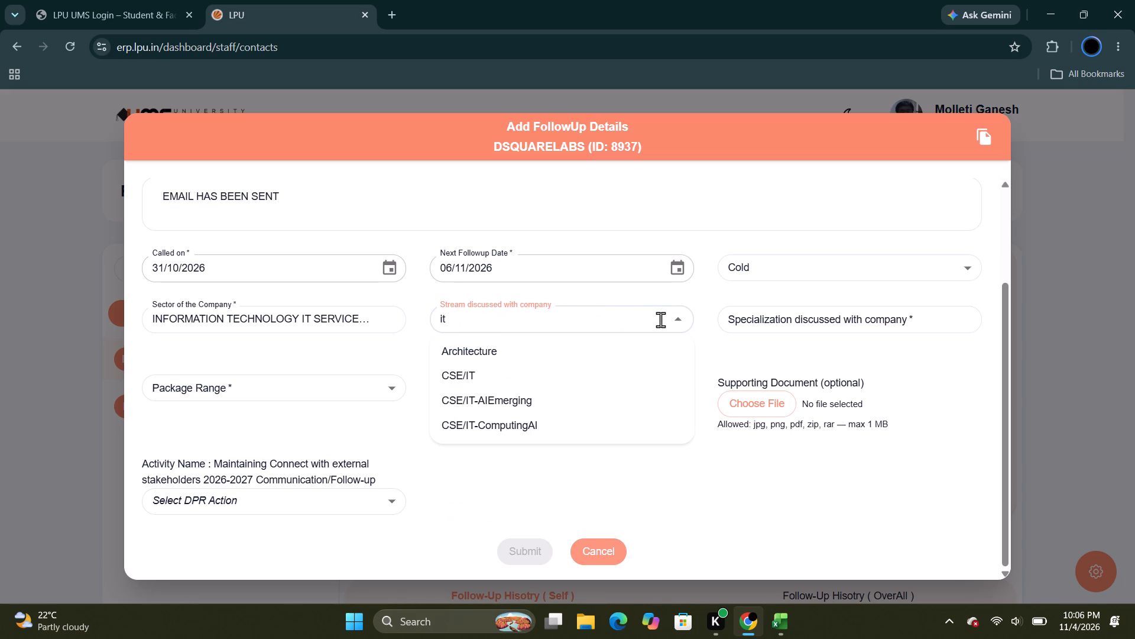
{"action": "left_click", "coordinate": [579, 376]}
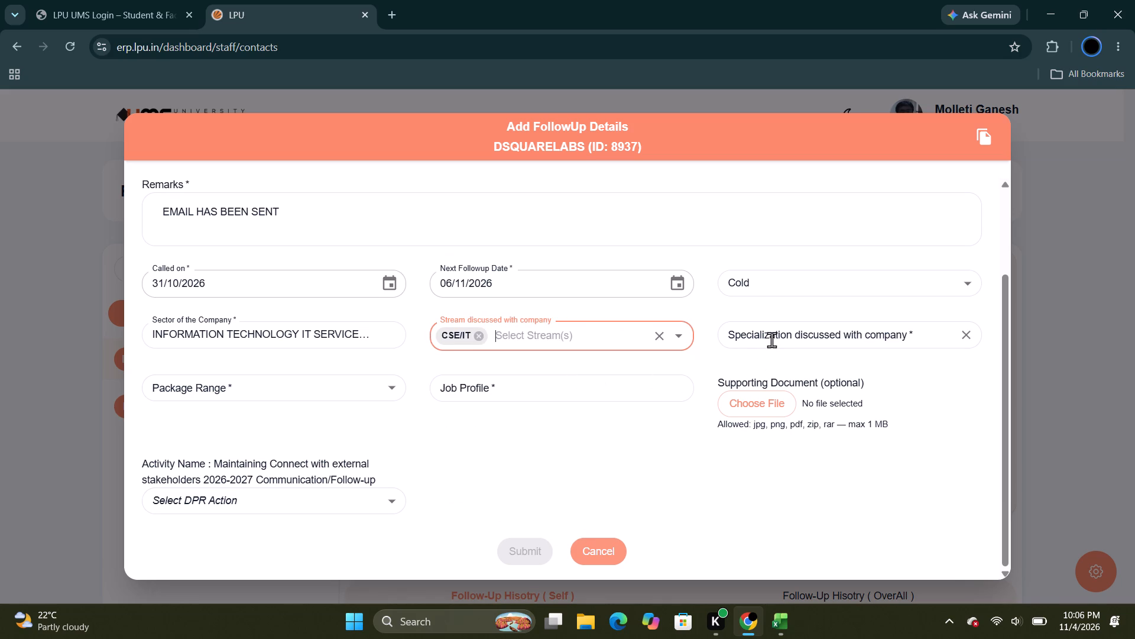
Set the discussed specialization to ALL CSE and the package range to 06-07 Lakh.
{"action": "left_click", "coordinate": [771, 340]}
{"action": "type", "text": "all"}
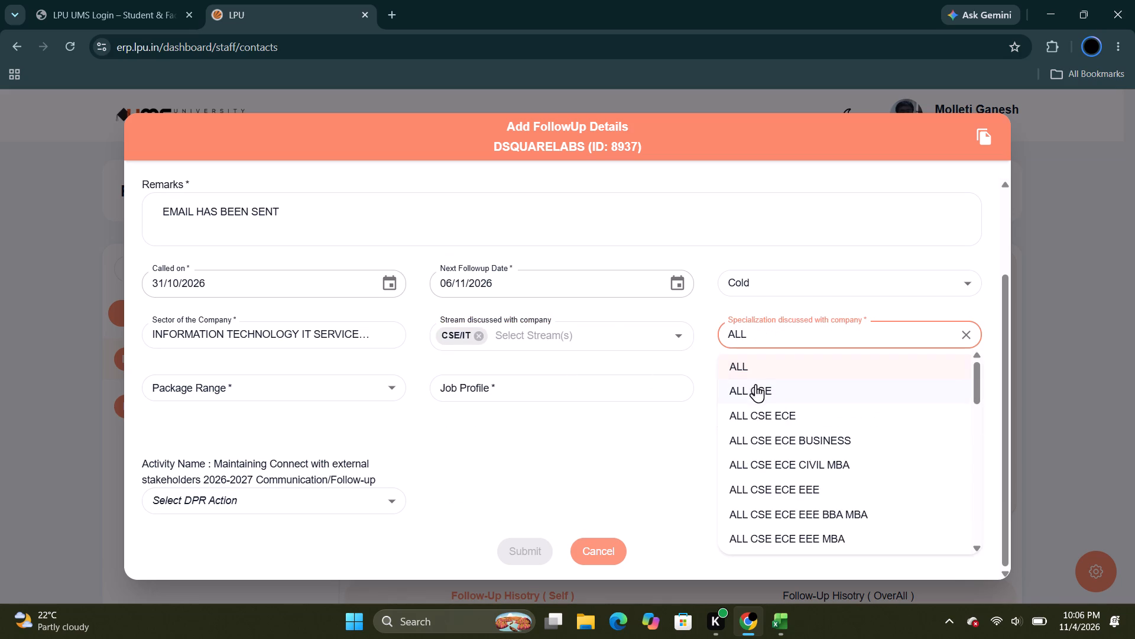
{"action": "left_click", "coordinate": [753, 392]}
{"action": "left_click", "coordinate": [336, 382]}
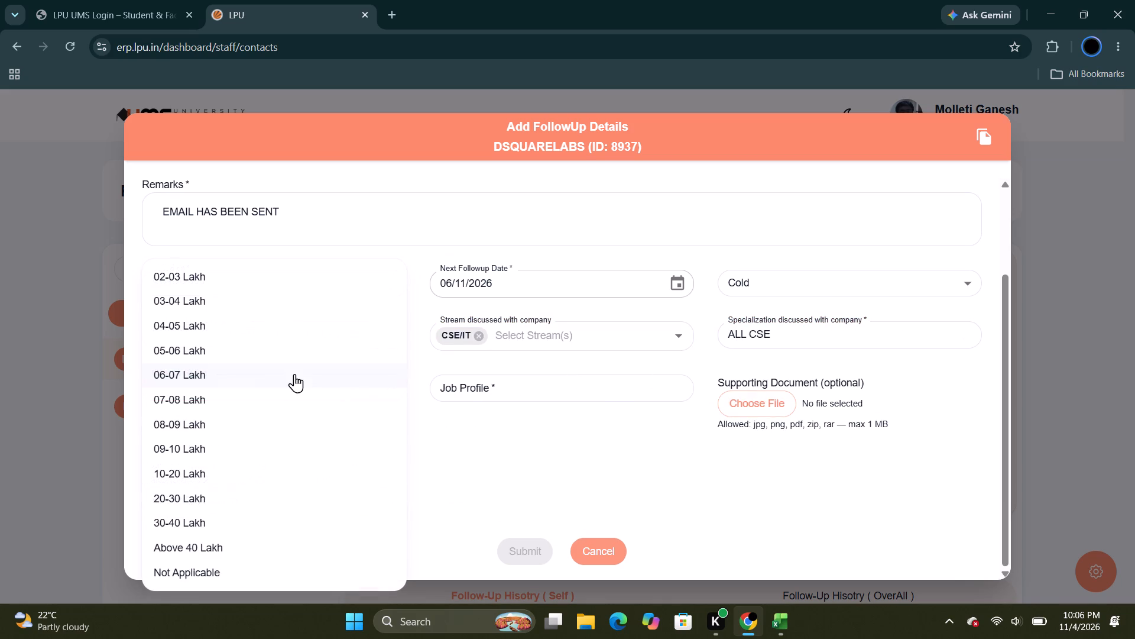
{"action": "left_click", "coordinate": [275, 372]}
Set the job profile to SOFTWARE DEVELOPMENT and the DPR action to Sending Invitation Letters /Greetings, and submit the follow-up.
{"action": "left_click", "coordinate": [515, 392]}
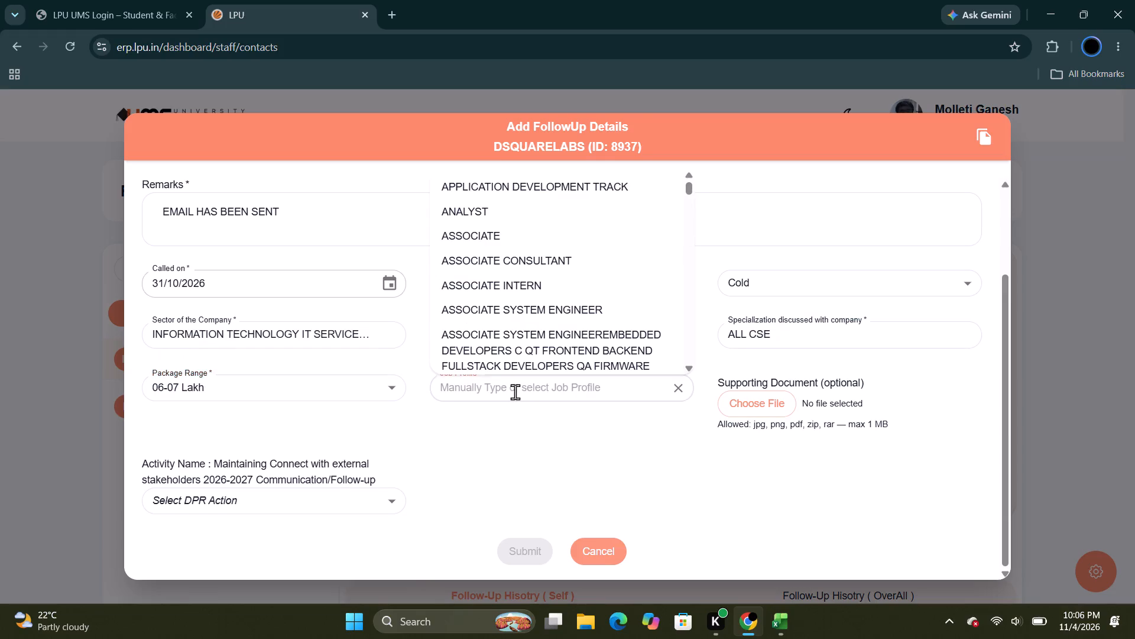
{"action": "type", "text": "soft"}
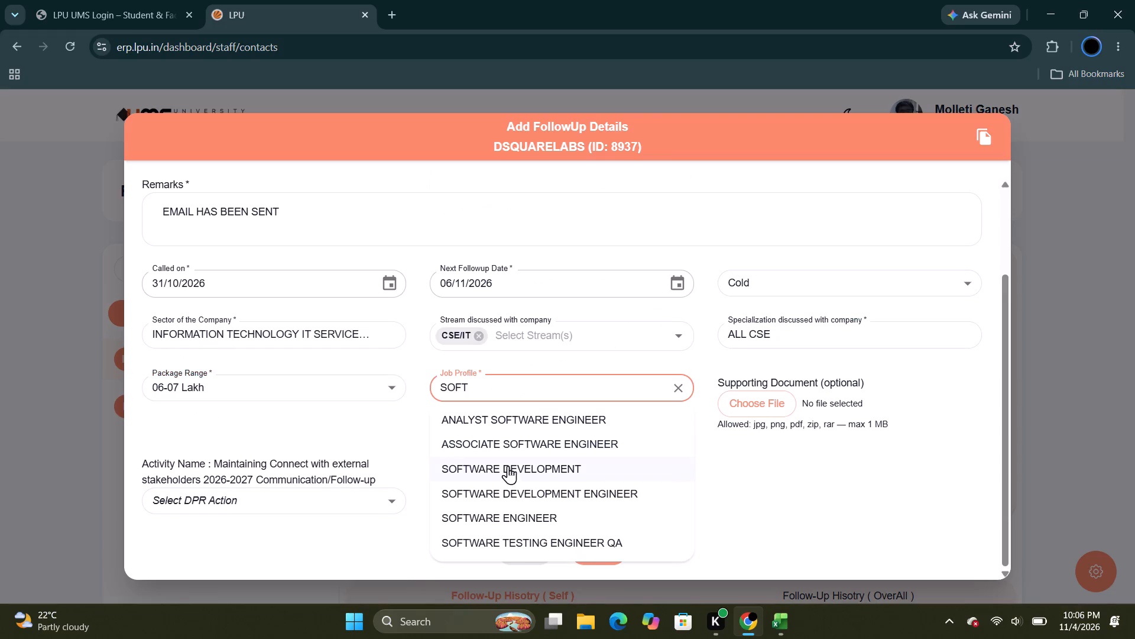
{"action": "left_click", "coordinate": [504, 476]}
{"action": "left_click", "coordinate": [310, 499]}
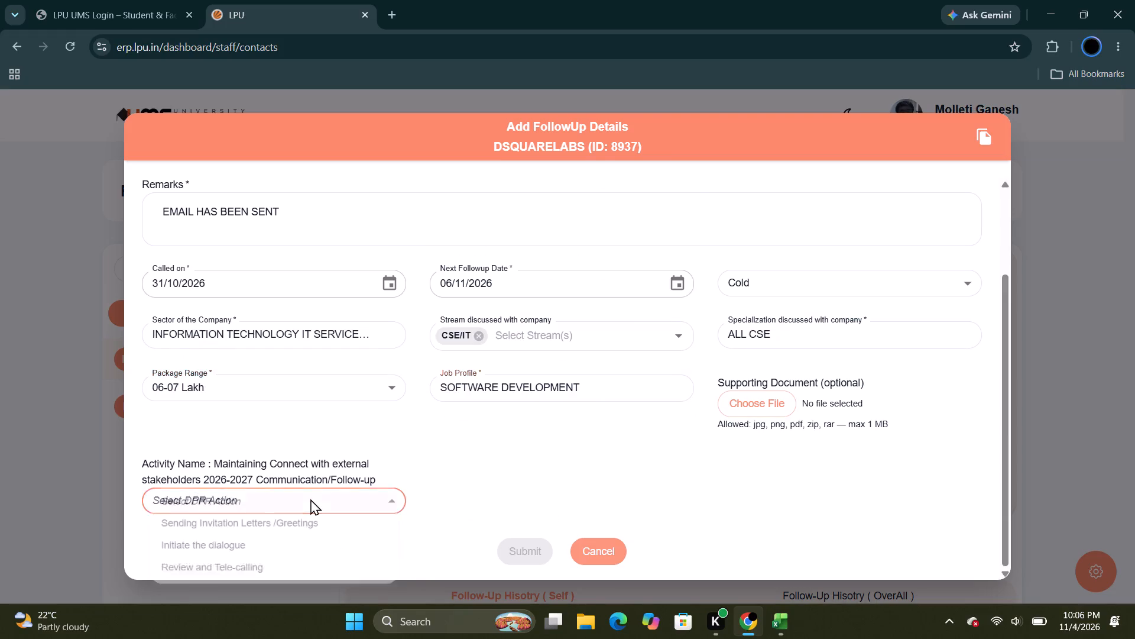
{"action": "left_click", "coordinate": [262, 533]}
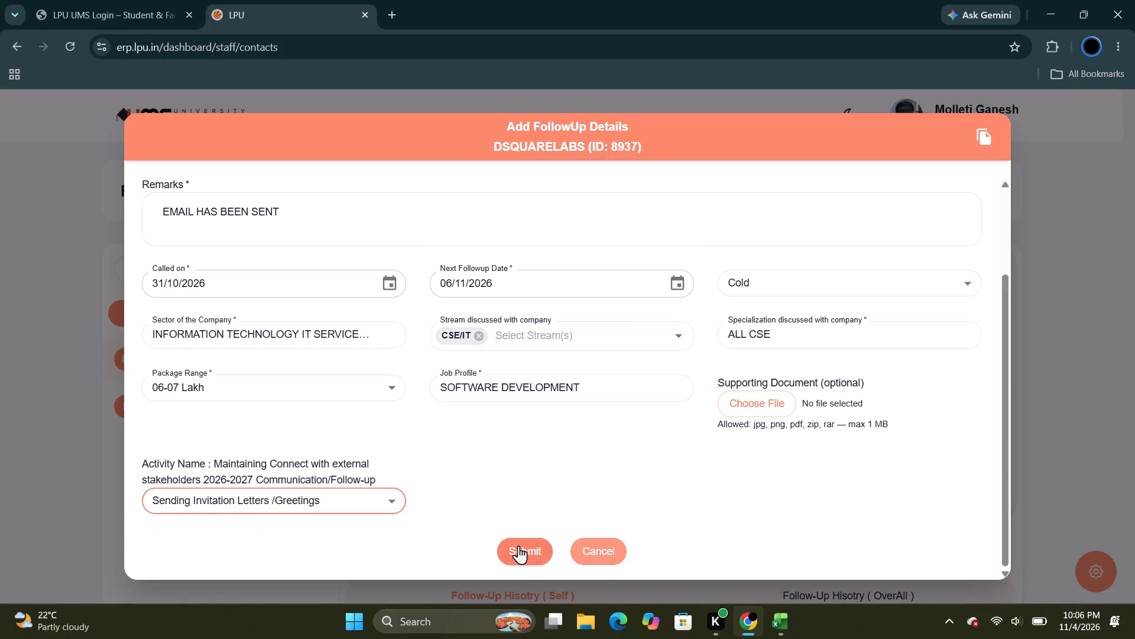
{"action": "left_click", "coordinate": [518, 546]}
{"action": "scroll", "coordinate": [518, 546], "scroll_direction": "down", "scroll_amount": 1}
Copy the name and email of the contact in row 183 of the Excel workbook and return to Placement Communication in Chrome.
{"action": "key", "text": "alt+Tab"}
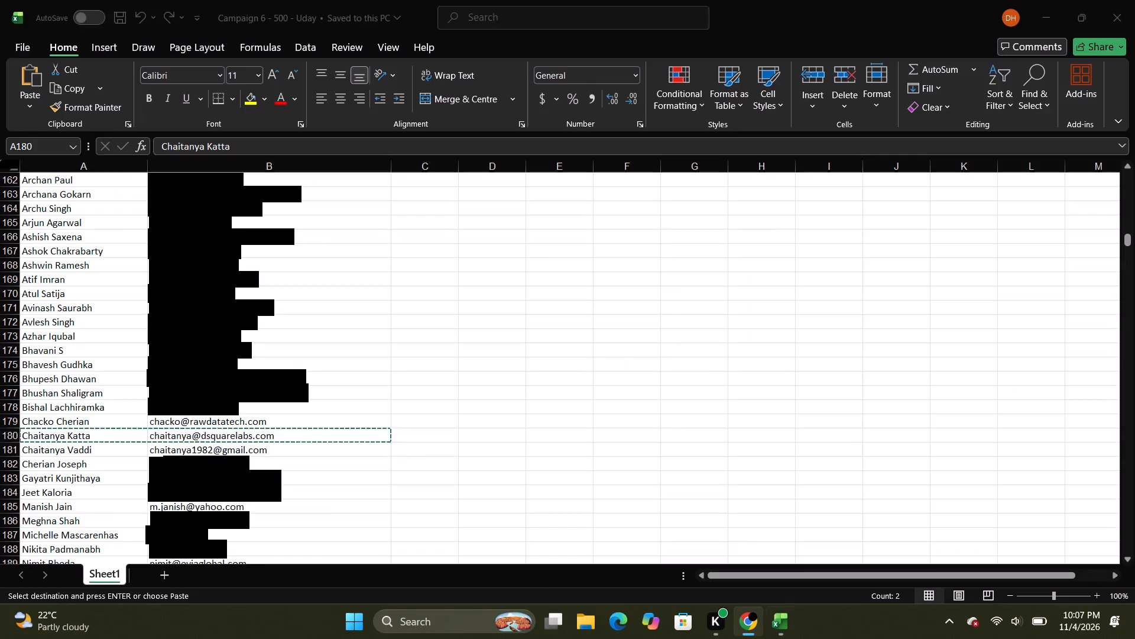
{"action": "left_click", "coordinate": [142, 441]}
{"action": "scroll", "coordinate": [142, 441], "scroll_direction": "right", "scroll_amount": 1}
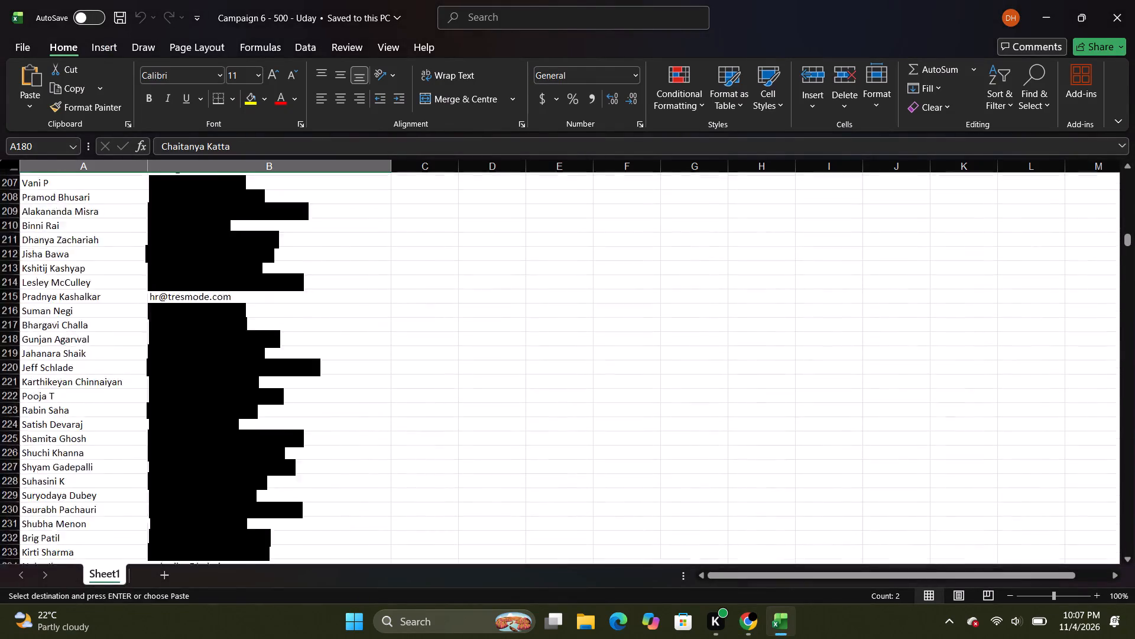
{"action": "scroll", "coordinate": [142, 441], "scroll_direction": "right", "scroll_amount": 1}
{"action": "scroll", "coordinate": [142, 441], "scroll_direction": "up", "scroll_amount": 3}
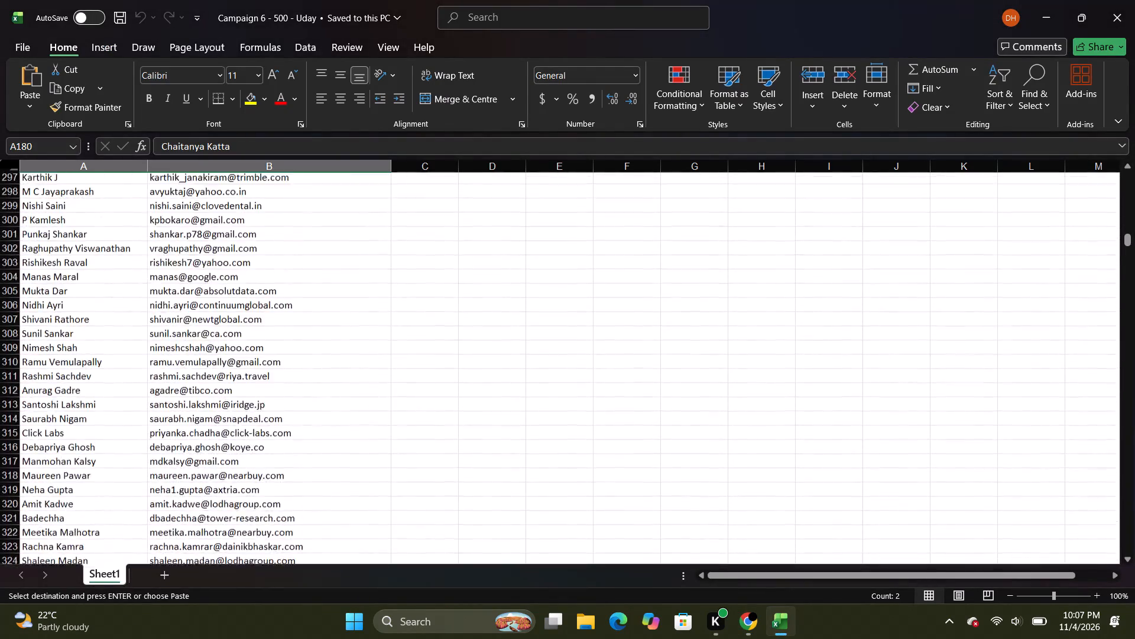
{"action": "scroll", "coordinate": [142, 441], "scroll_direction": "up", "scroll_amount": 6}
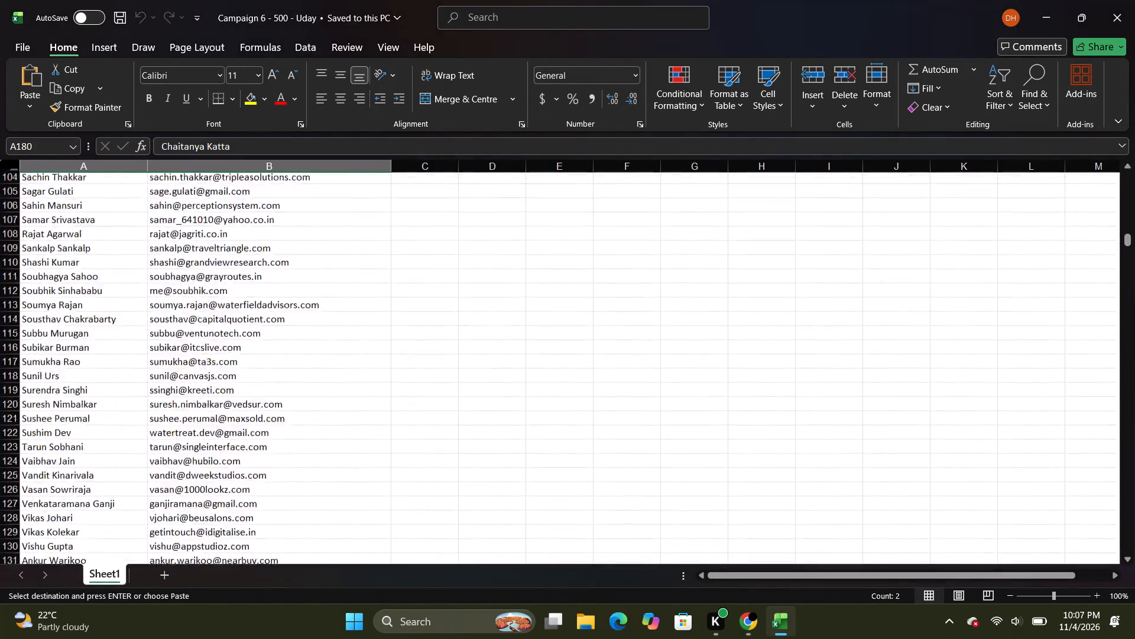
{"action": "scroll", "coordinate": [142, 441], "scroll_direction": "down", "scroll_amount": 7}
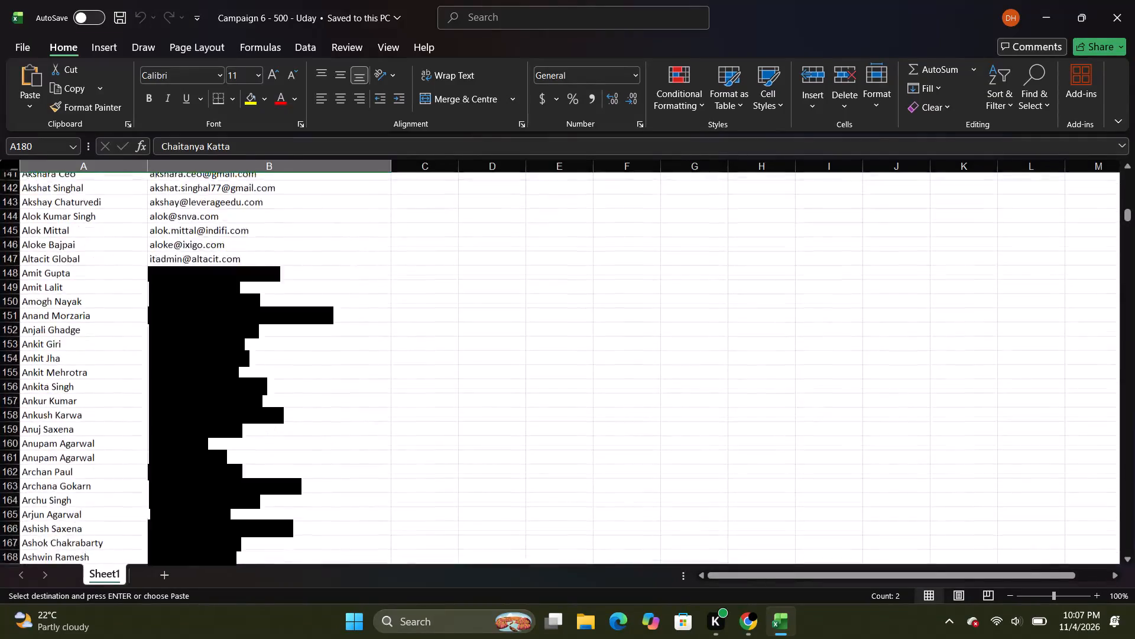
{"action": "scroll", "coordinate": [142, 441], "scroll_direction": "down", "scroll_amount": 2}
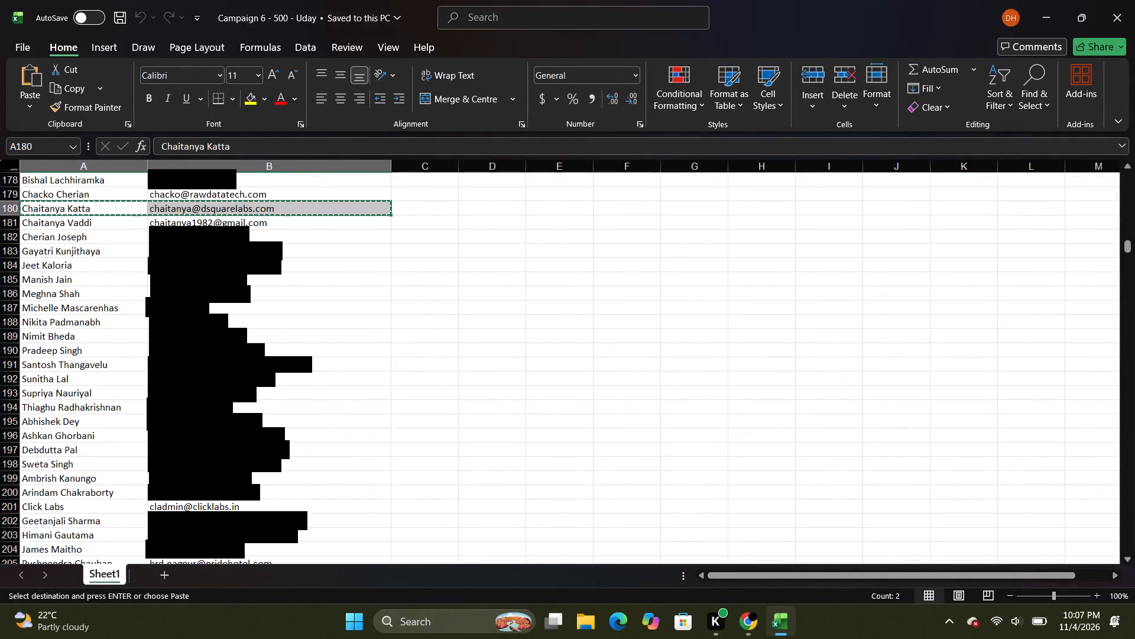
{"action": "left_click", "coordinate": [121, 256]}
{"action": "key", "text": "shift+Right"}
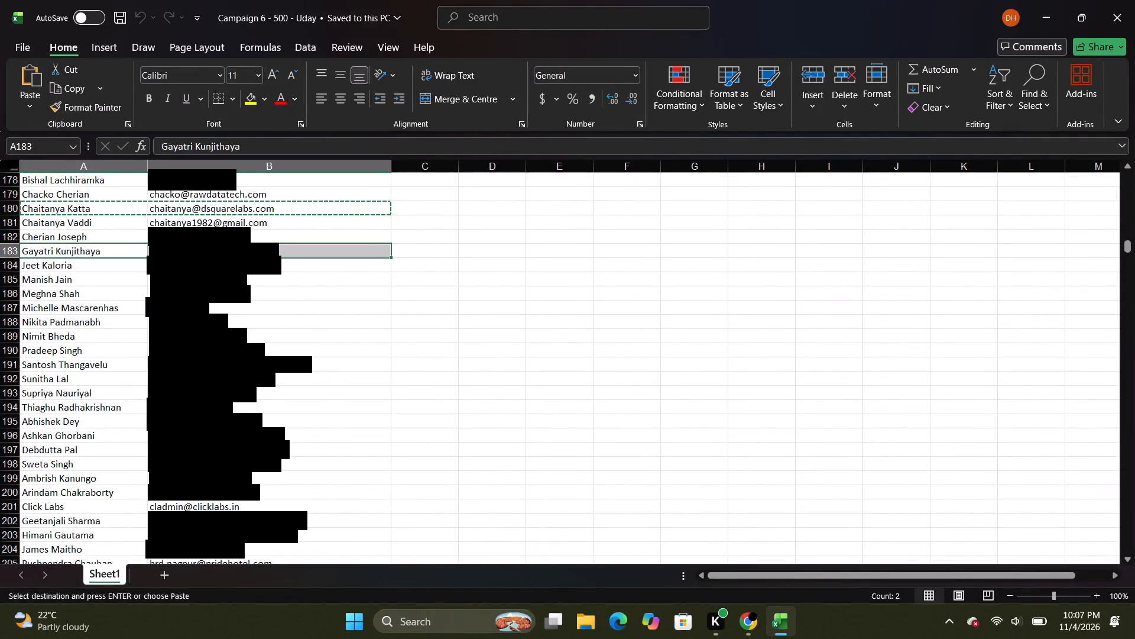
{"action": "key", "text": "ctrl+c"}
{"action": "key", "text": "alt+Tab"}
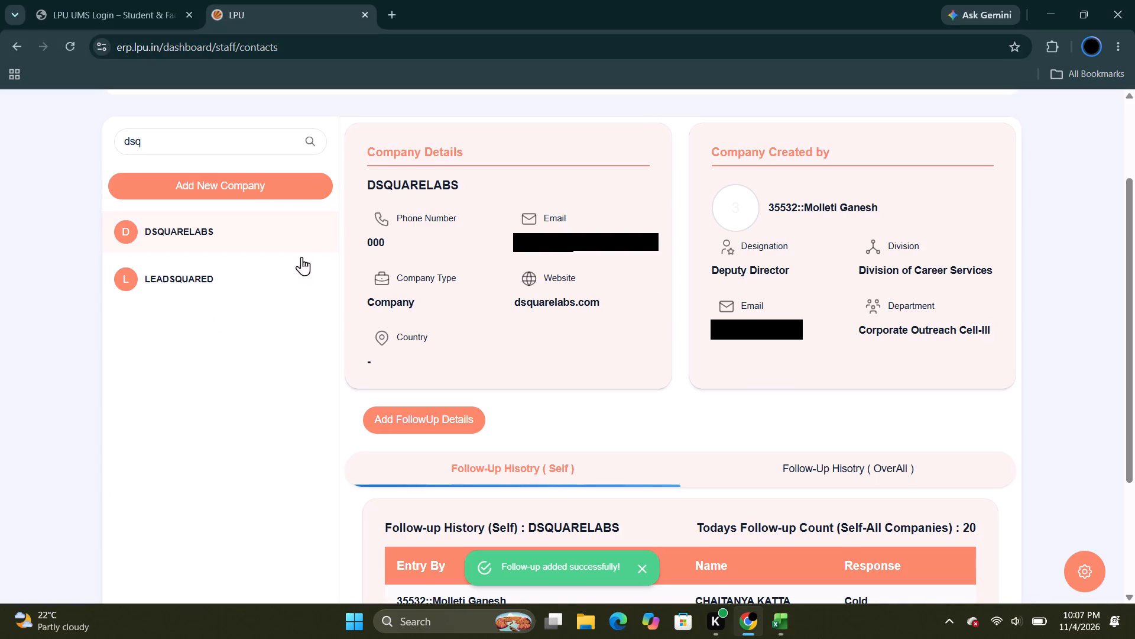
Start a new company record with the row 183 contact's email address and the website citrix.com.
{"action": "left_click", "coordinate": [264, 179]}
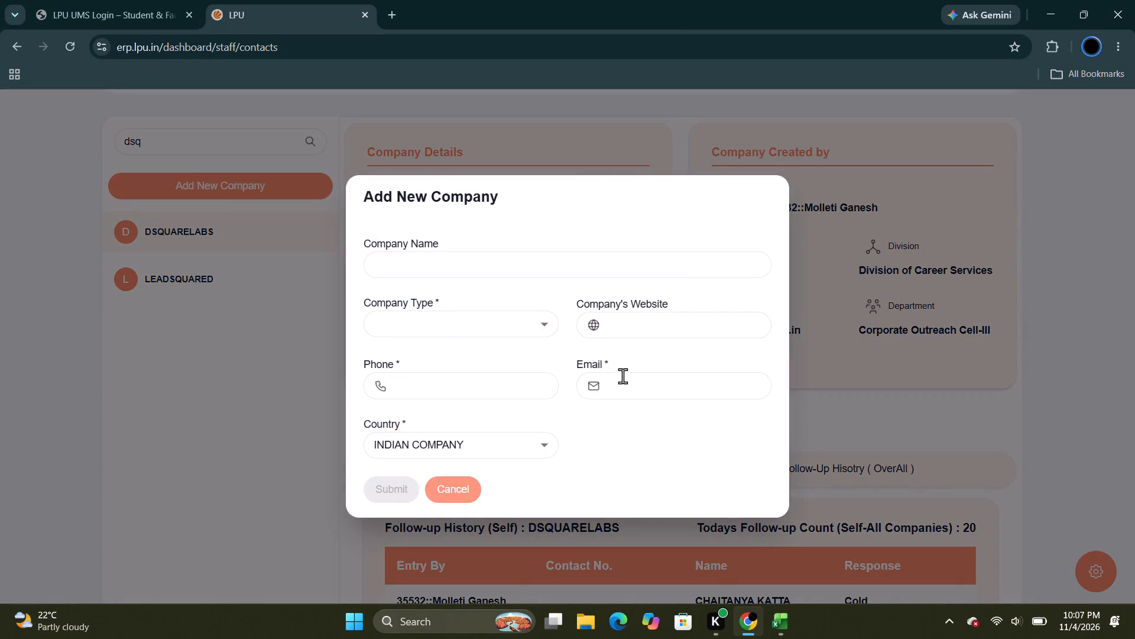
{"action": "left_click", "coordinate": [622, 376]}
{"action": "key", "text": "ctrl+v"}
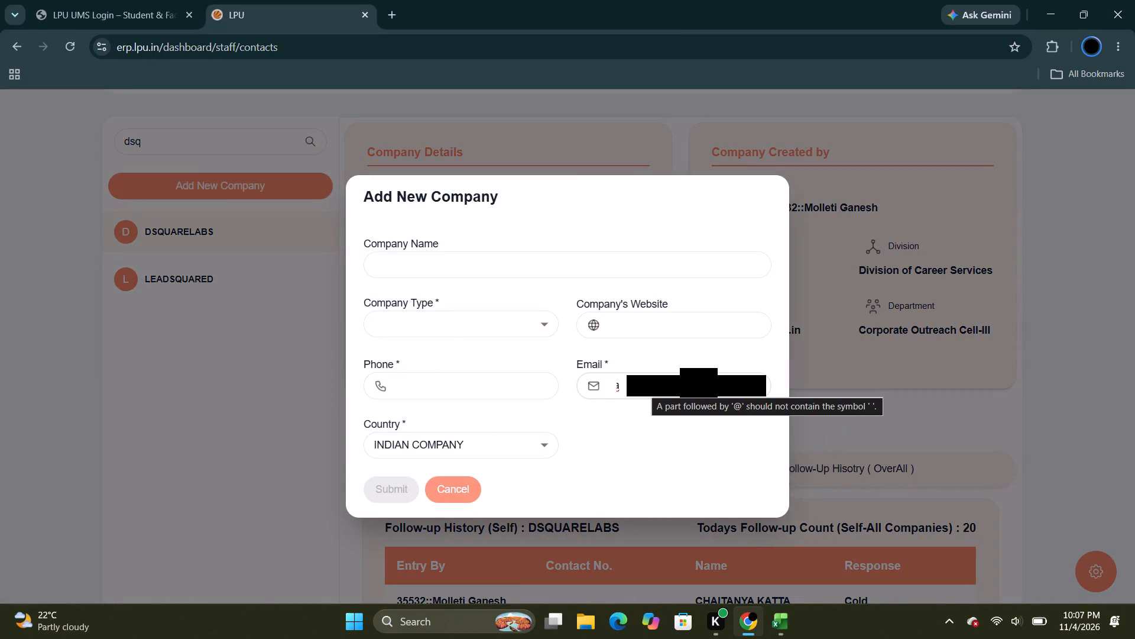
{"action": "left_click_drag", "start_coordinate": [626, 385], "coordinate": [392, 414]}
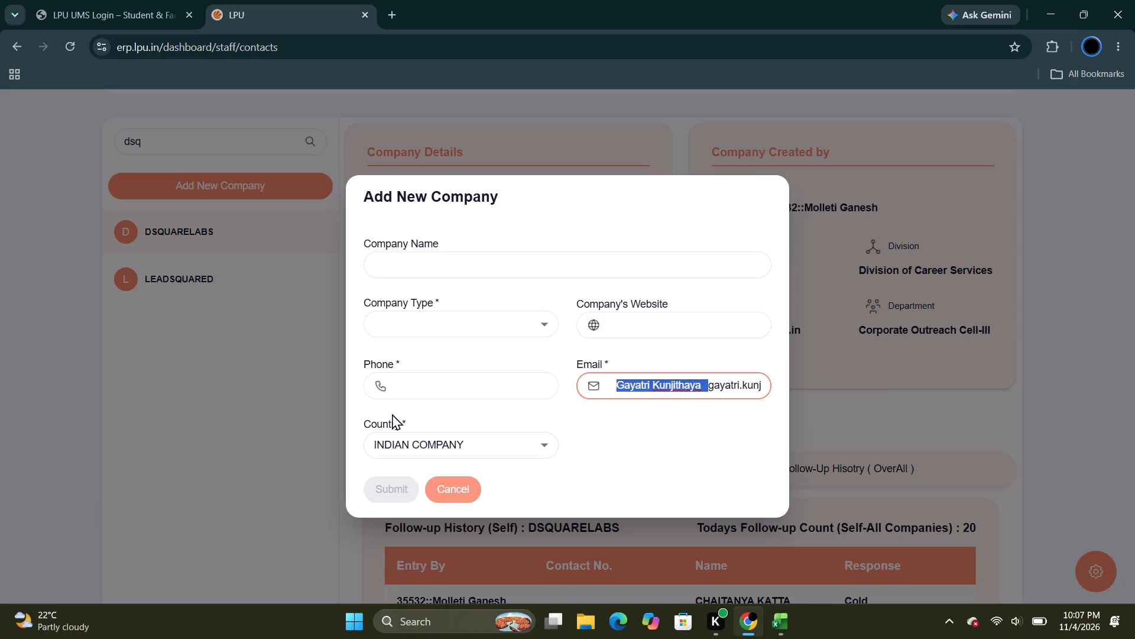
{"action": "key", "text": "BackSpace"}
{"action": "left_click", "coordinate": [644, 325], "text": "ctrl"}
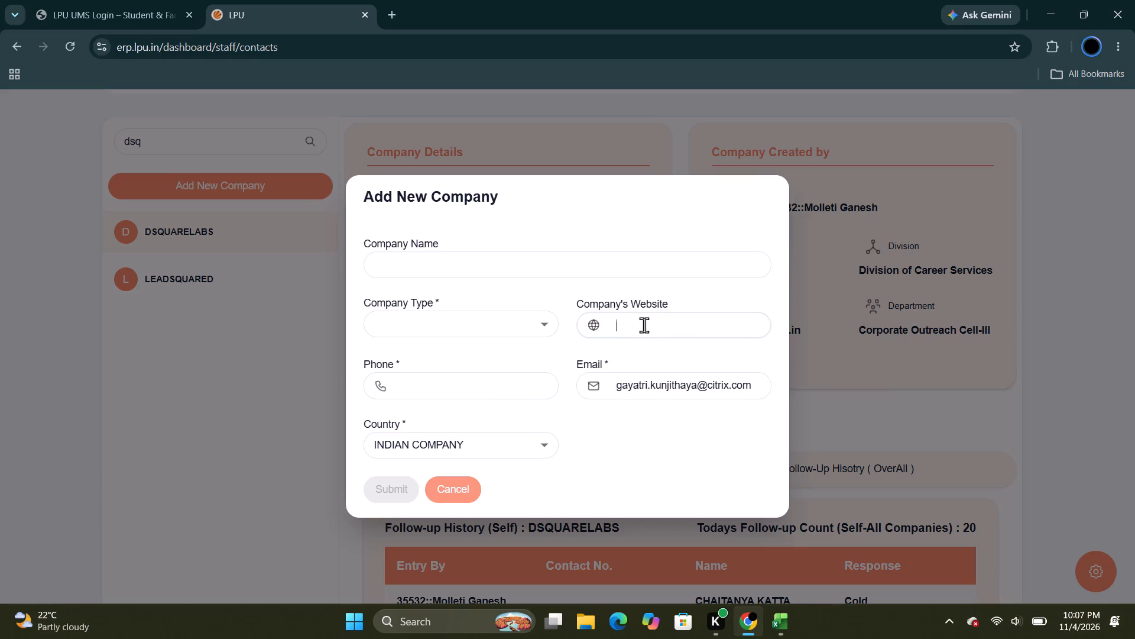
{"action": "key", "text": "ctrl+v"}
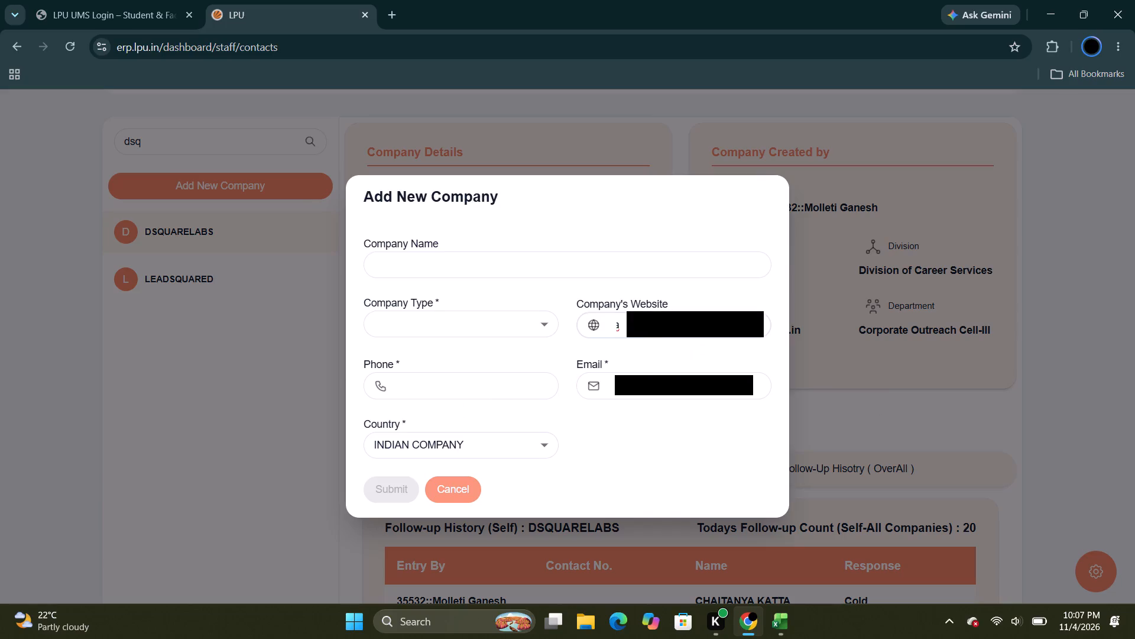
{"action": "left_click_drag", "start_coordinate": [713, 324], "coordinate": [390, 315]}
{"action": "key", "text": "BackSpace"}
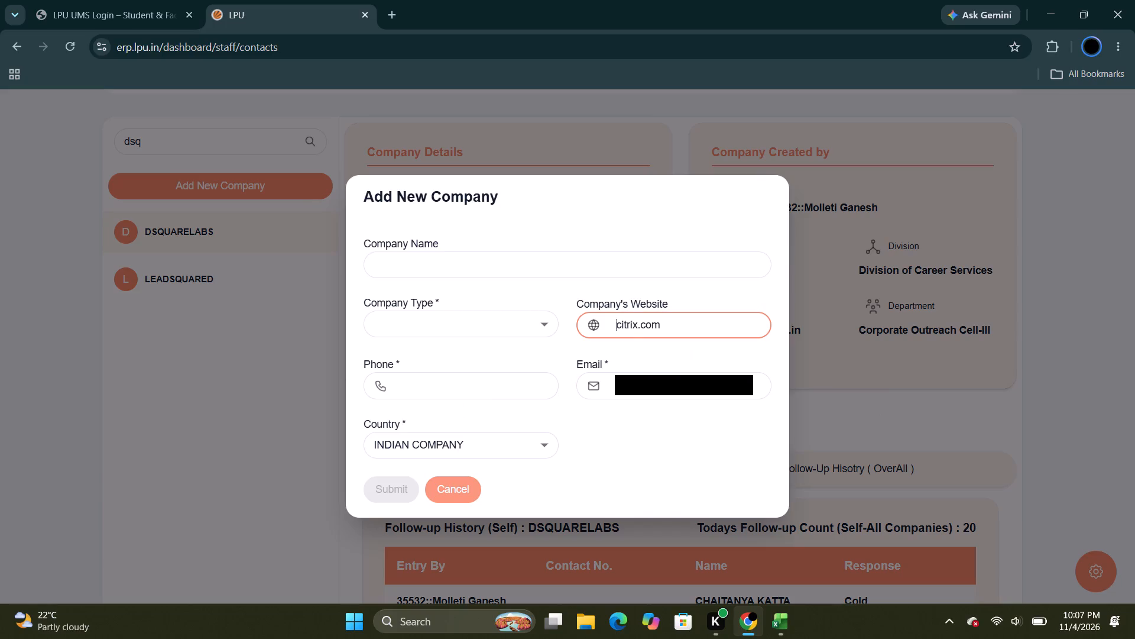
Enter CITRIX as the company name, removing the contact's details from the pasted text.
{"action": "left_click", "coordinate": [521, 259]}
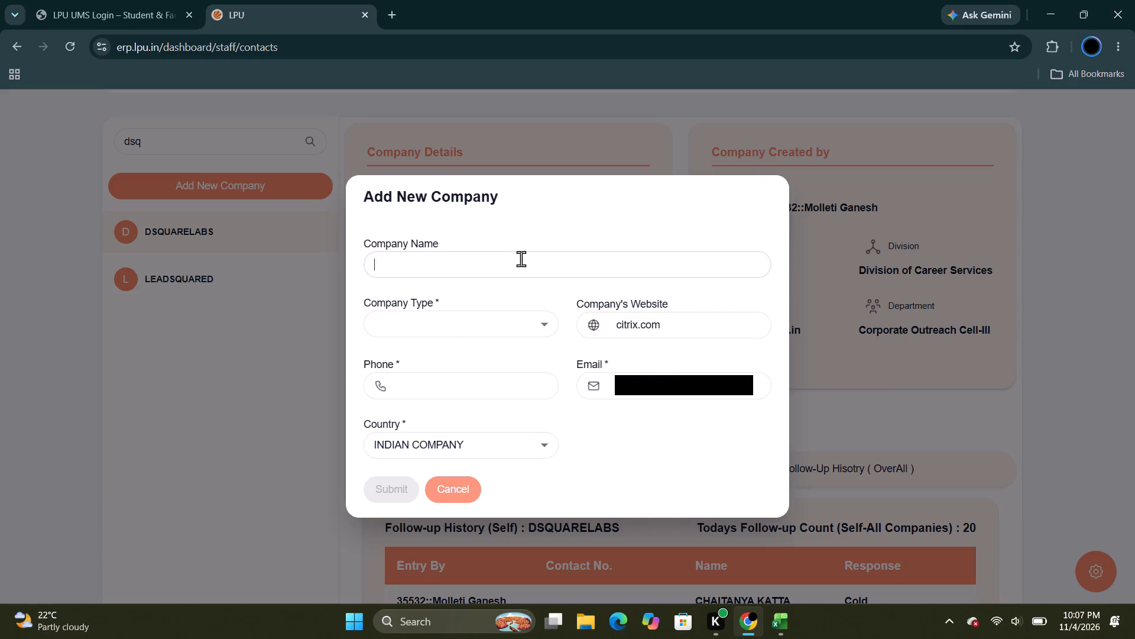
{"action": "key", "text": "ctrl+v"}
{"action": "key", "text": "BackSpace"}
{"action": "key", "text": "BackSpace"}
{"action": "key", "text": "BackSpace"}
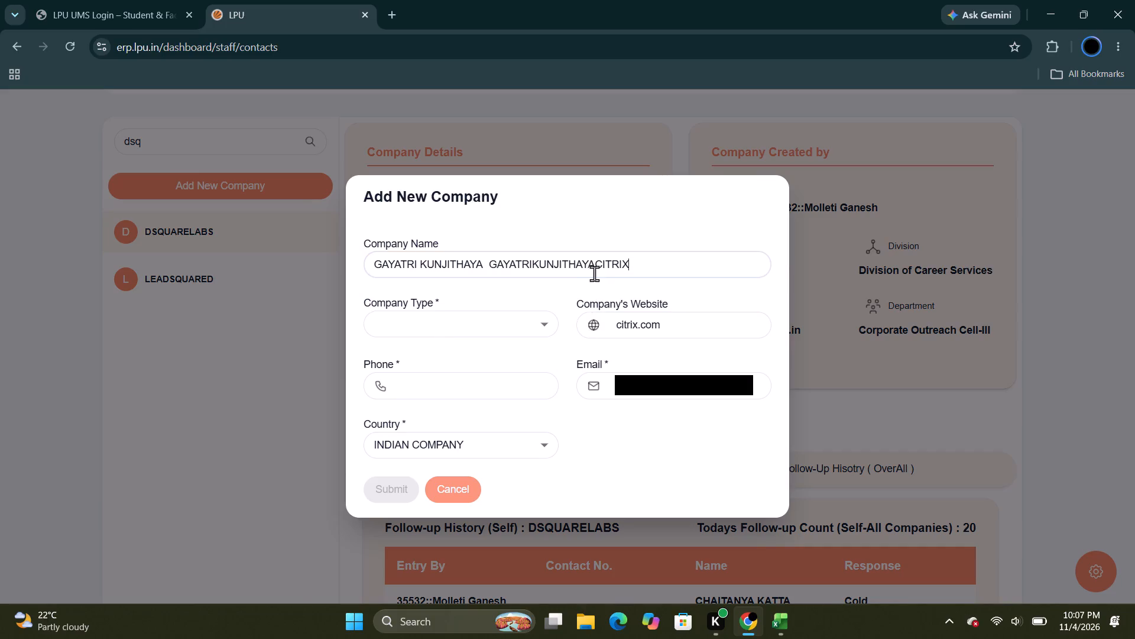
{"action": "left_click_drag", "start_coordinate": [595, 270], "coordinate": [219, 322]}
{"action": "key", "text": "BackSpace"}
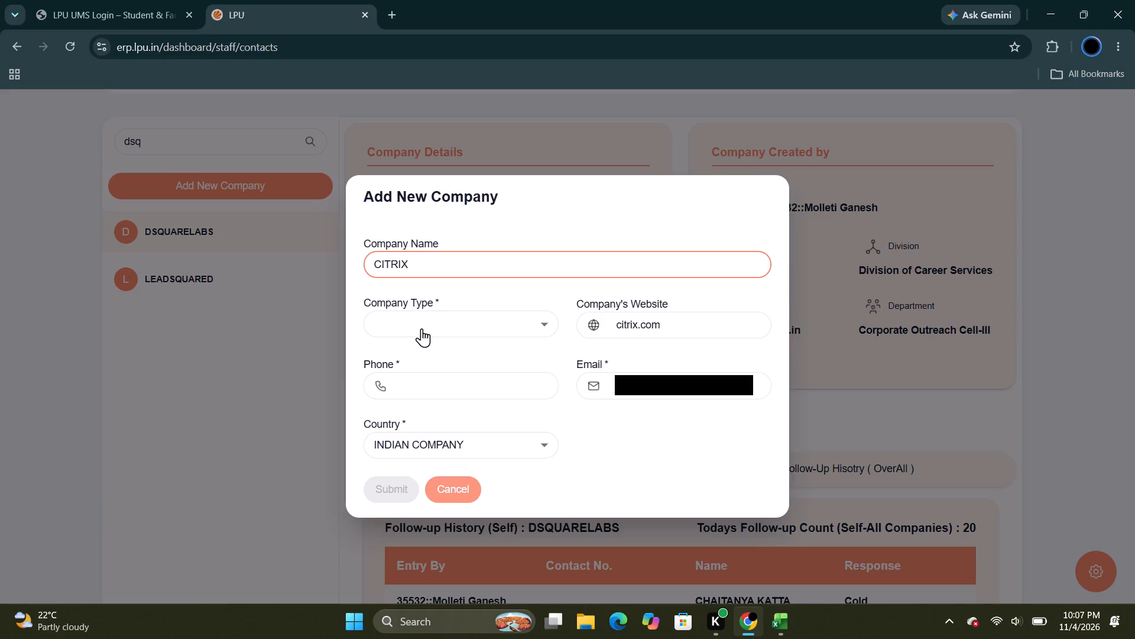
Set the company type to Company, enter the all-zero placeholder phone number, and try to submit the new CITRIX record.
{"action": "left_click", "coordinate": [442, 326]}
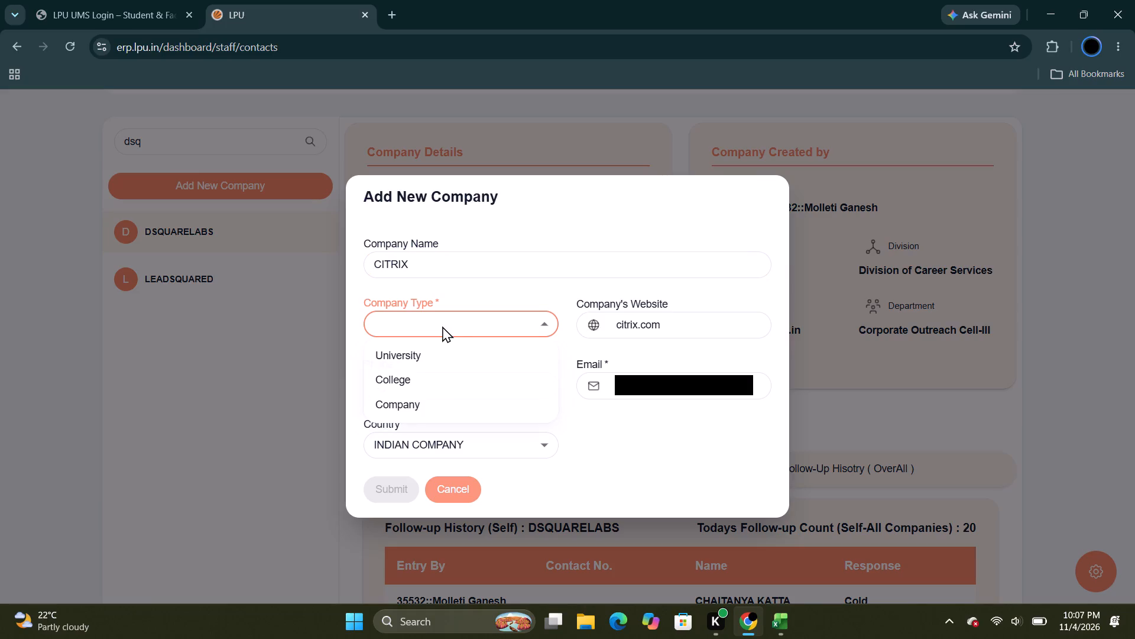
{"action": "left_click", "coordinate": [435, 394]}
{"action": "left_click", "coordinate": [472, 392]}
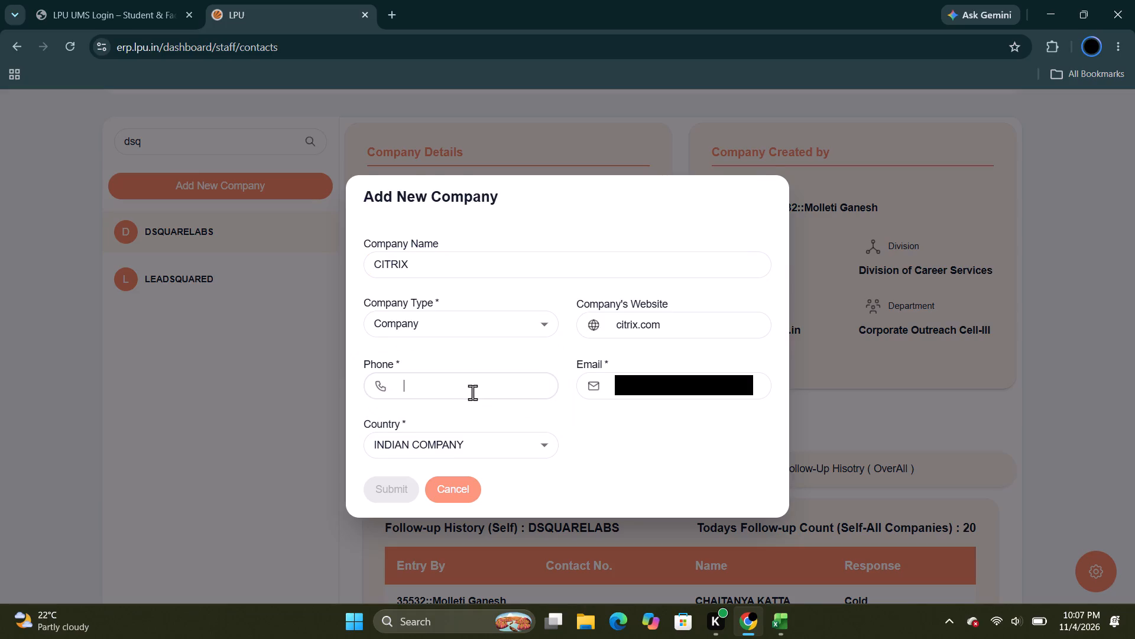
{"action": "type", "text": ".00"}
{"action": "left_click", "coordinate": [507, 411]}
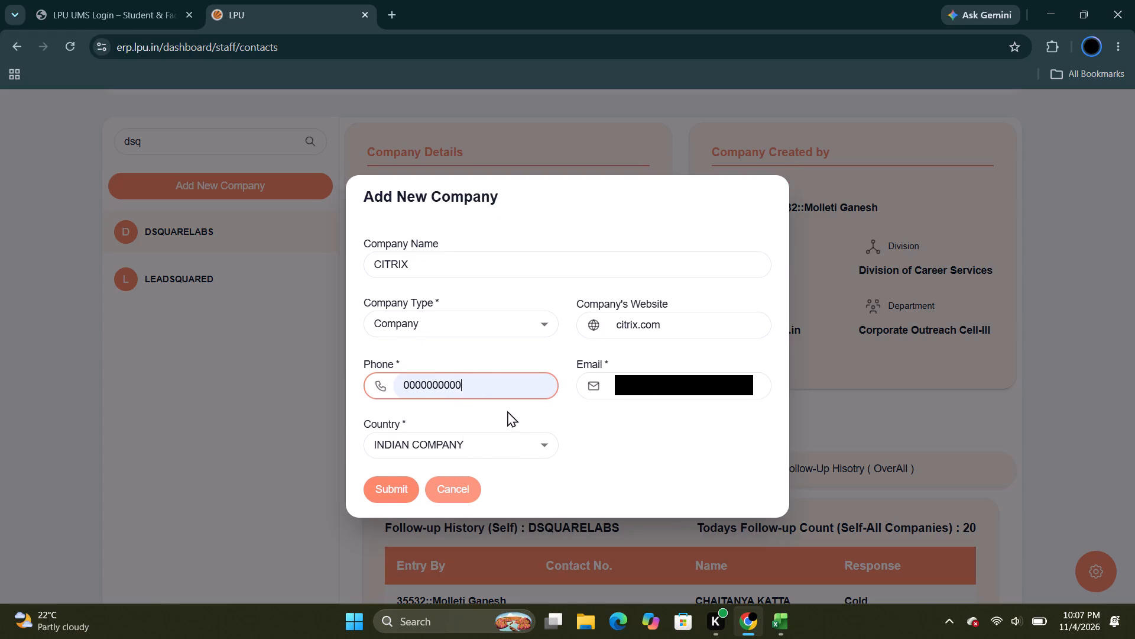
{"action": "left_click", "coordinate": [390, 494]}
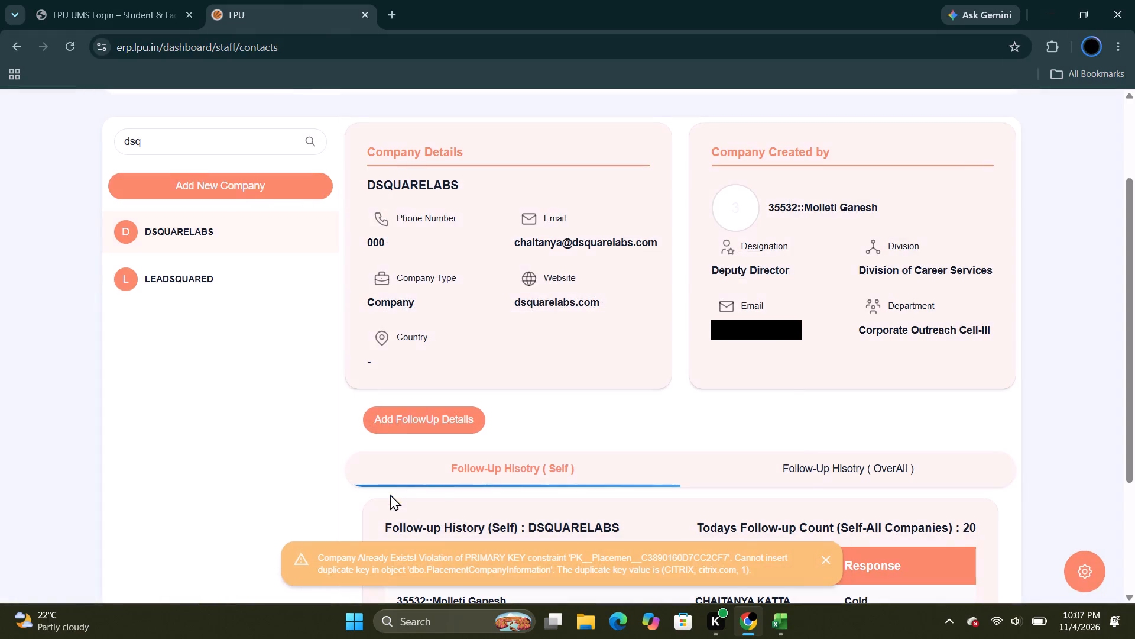
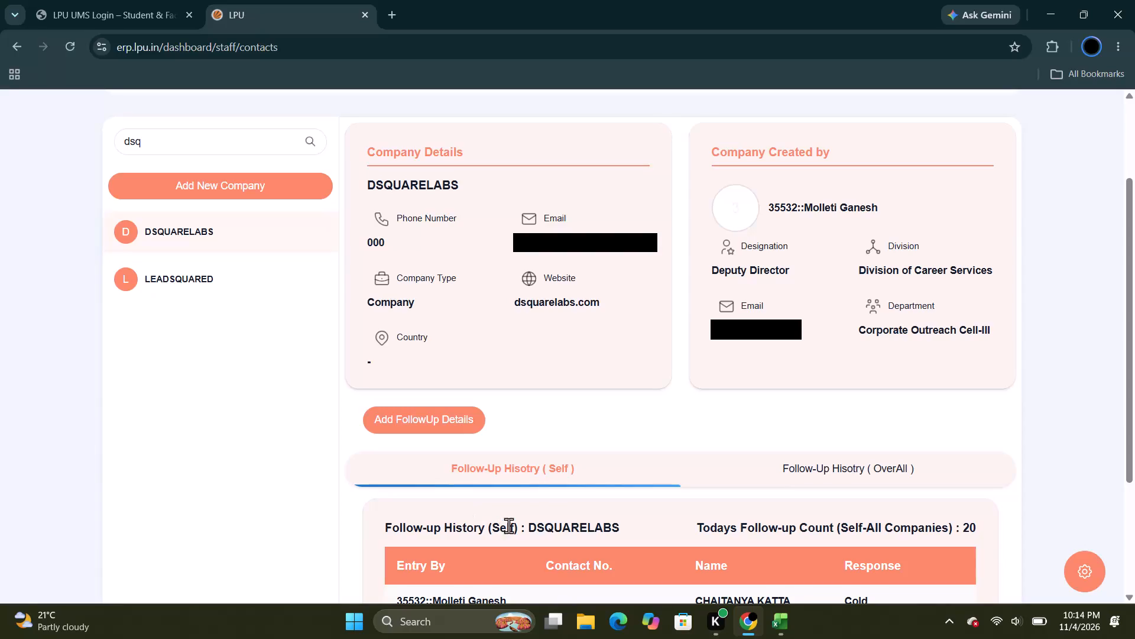
Switch to the Excel contact list and copy the name and email cells of row 184.
{"action": "key", "text": "alt+Tab"}
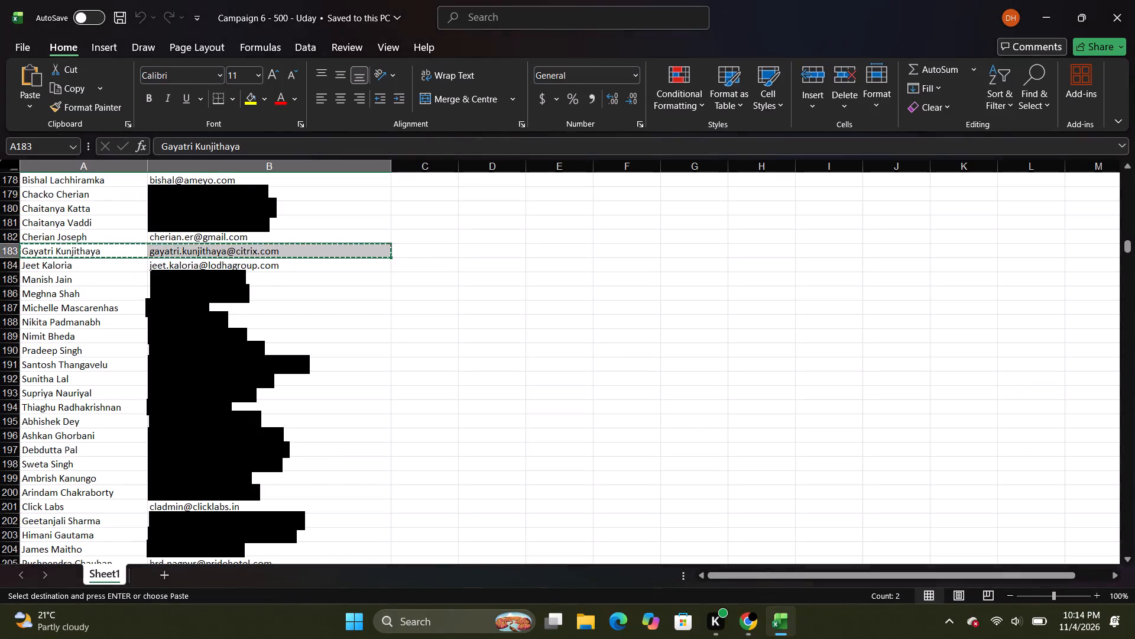
{"action": "left_click", "coordinate": [113, 267]}
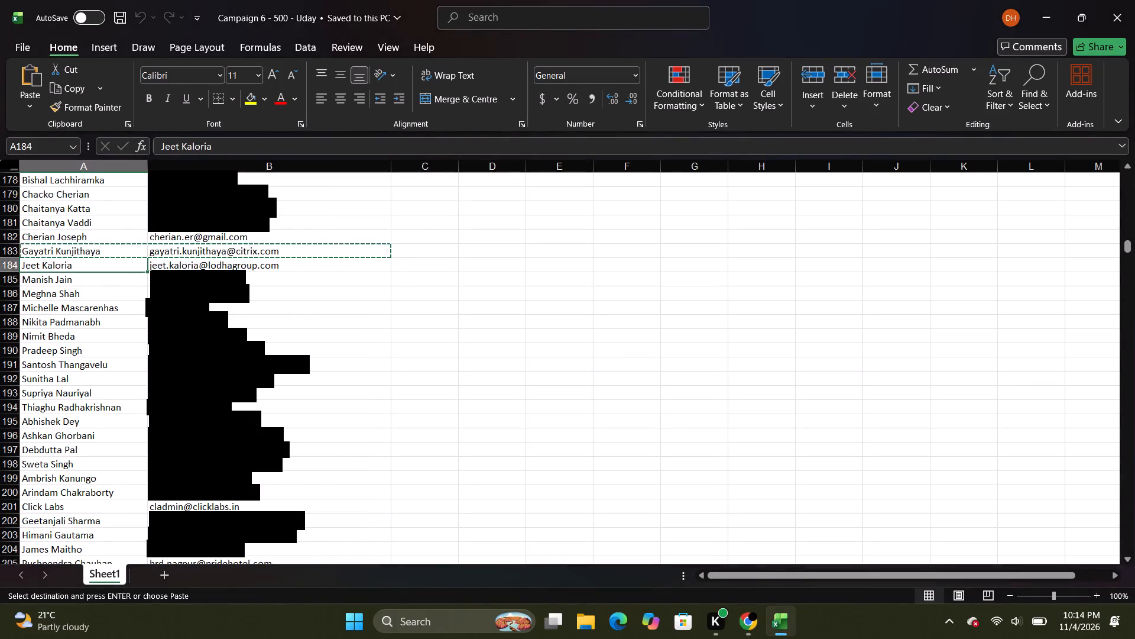
{"action": "key", "text": "shift+Right"}
{"action": "key", "text": "ctrl+c"}
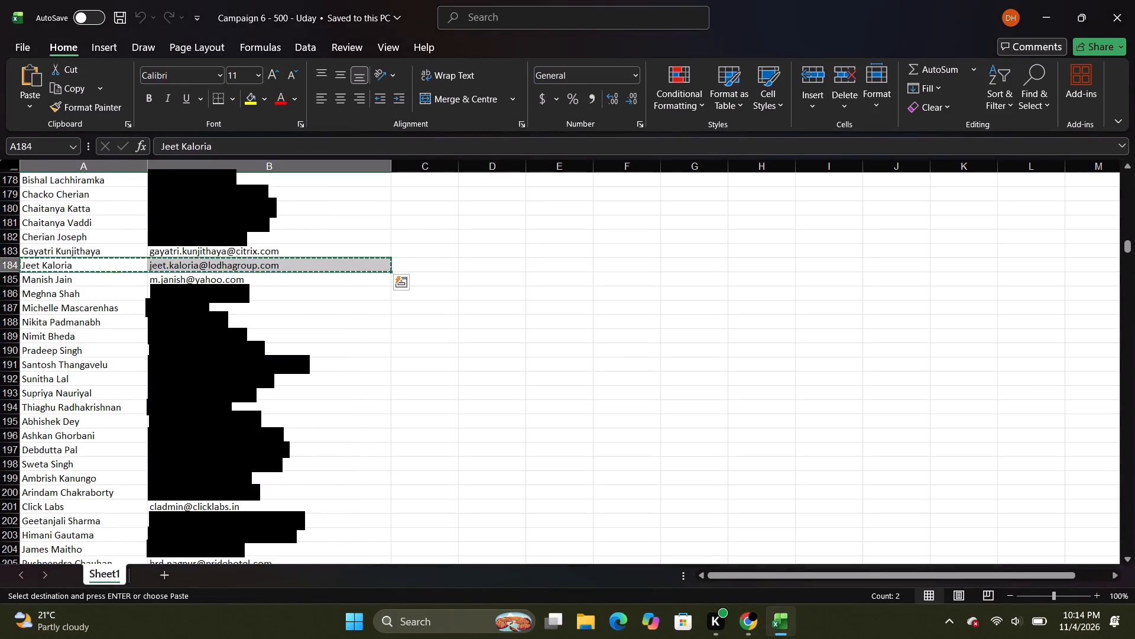
Back in Chrome, start a new company record and fill its email with only the address from the copied row.
{"action": "key", "text": "alt+Tab"}
{"action": "left_click", "coordinate": [213, 193]}
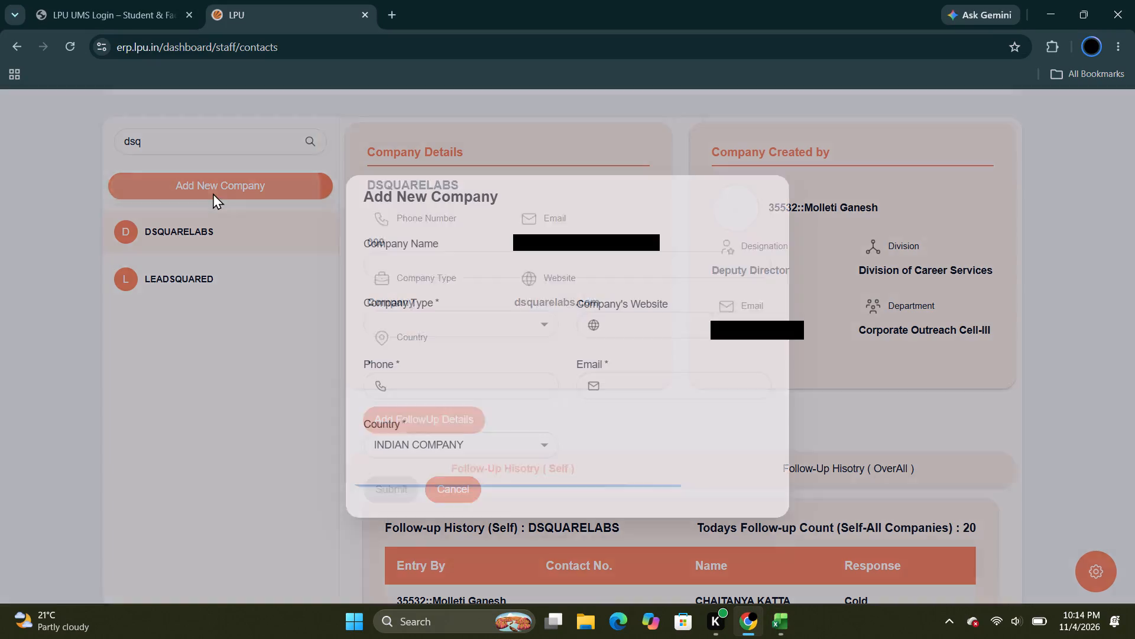
{"action": "left_click", "coordinate": [617, 377]}
{"action": "key", "text": "ctrl+v"}
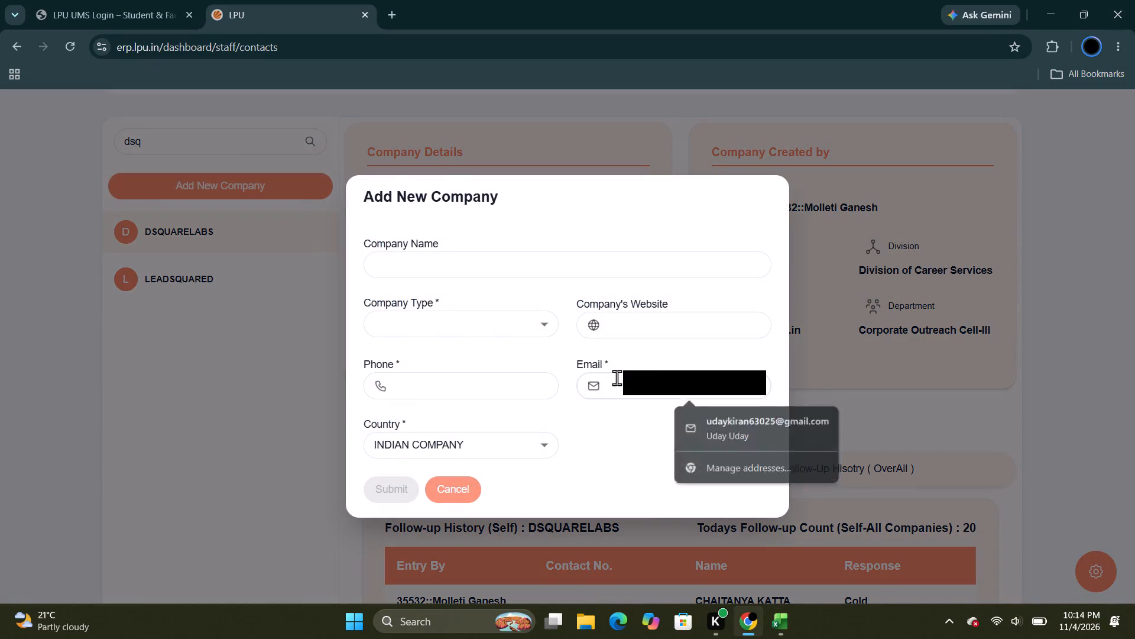
{"action": "left_click_drag", "start_coordinate": [625, 388], "coordinate": [442, 411]}
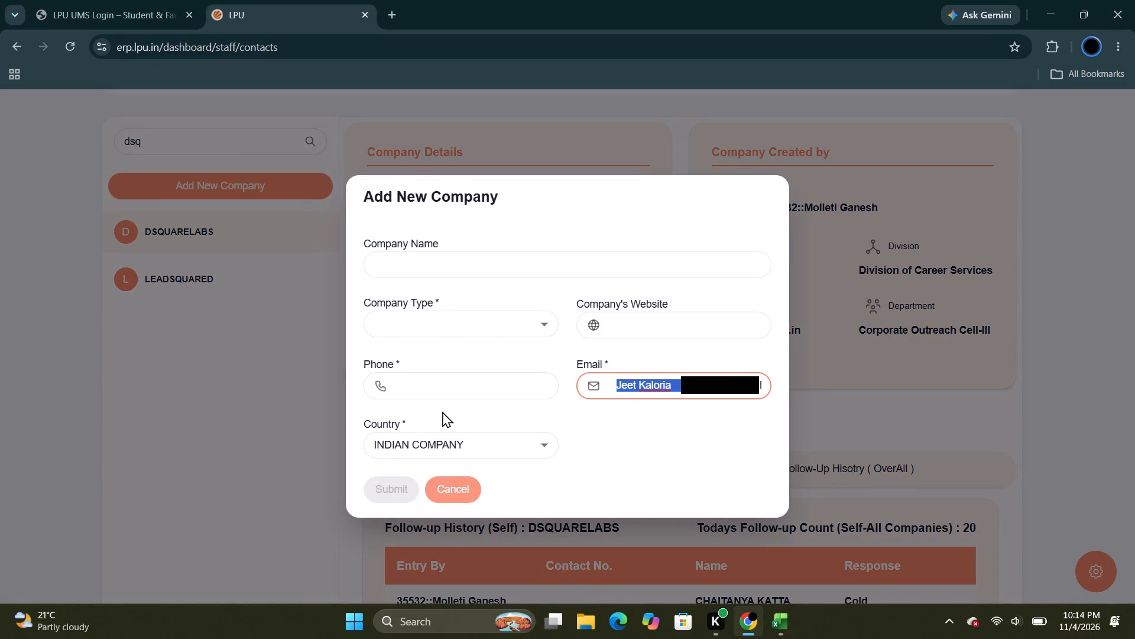
{"action": "key", "text": "BackSpace"}
Enter lodhagroup.com as the company's website, trimming the rest of the copied contact text.
{"action": "left_click", "coordinate": [657, 326], "text": "ctrl"}
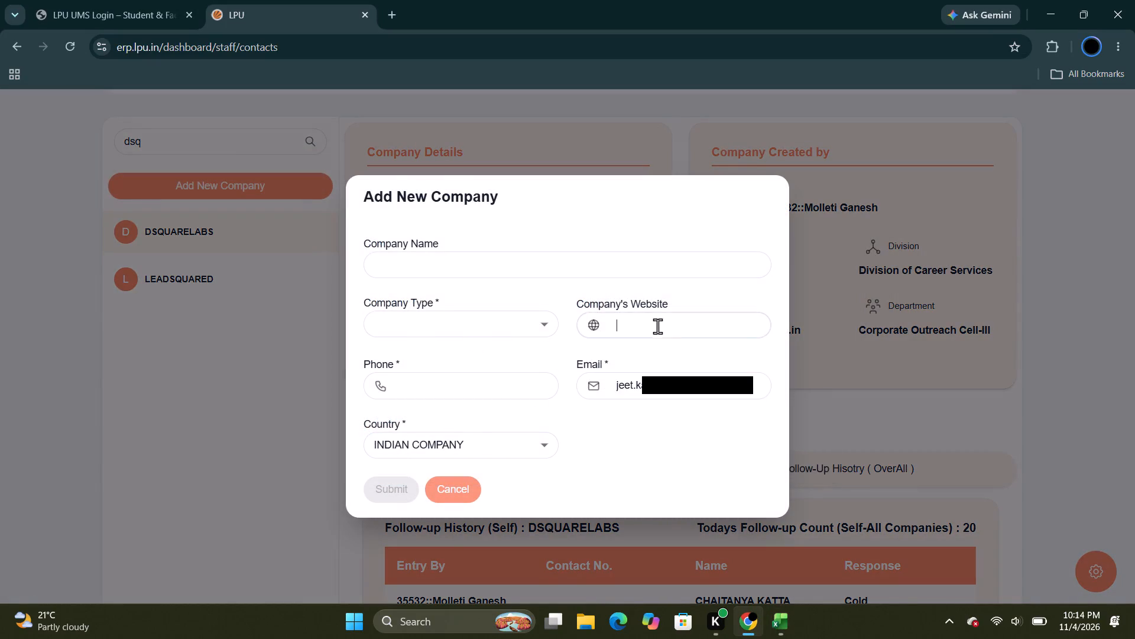
{"action": "key", "text": "ctrl+v"}
{"action": "left_click_drag", "start_coordinate": [685, 327], "coordinate": [487, 331]}
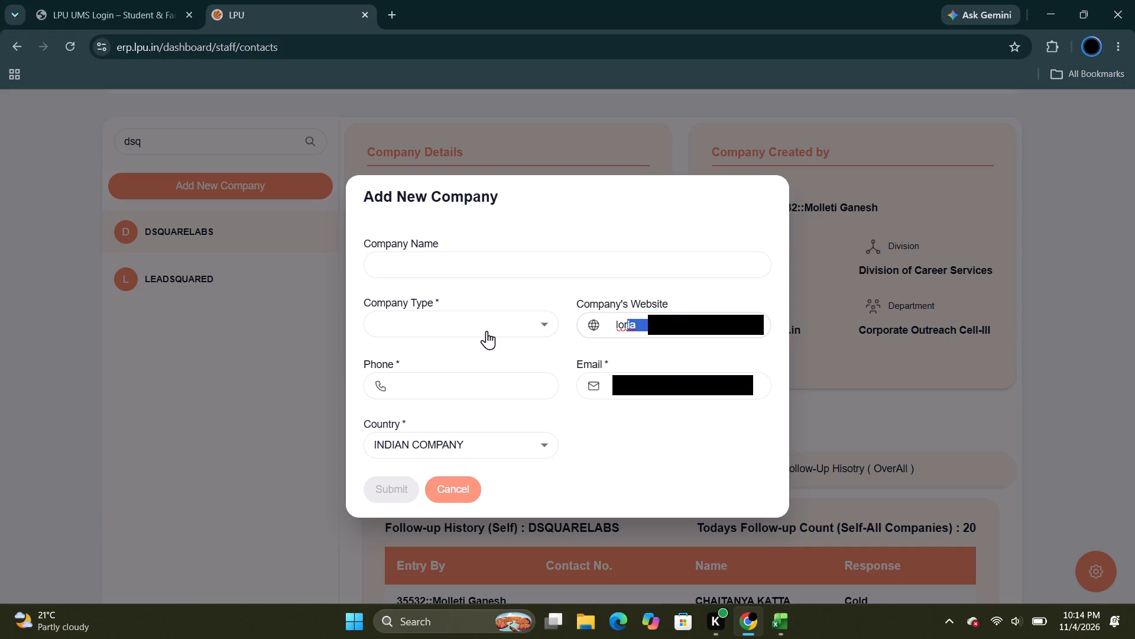
{"action": "key", "text": "BackSpace"}
{"action": "left_click", "coordinate": [582, 282]}
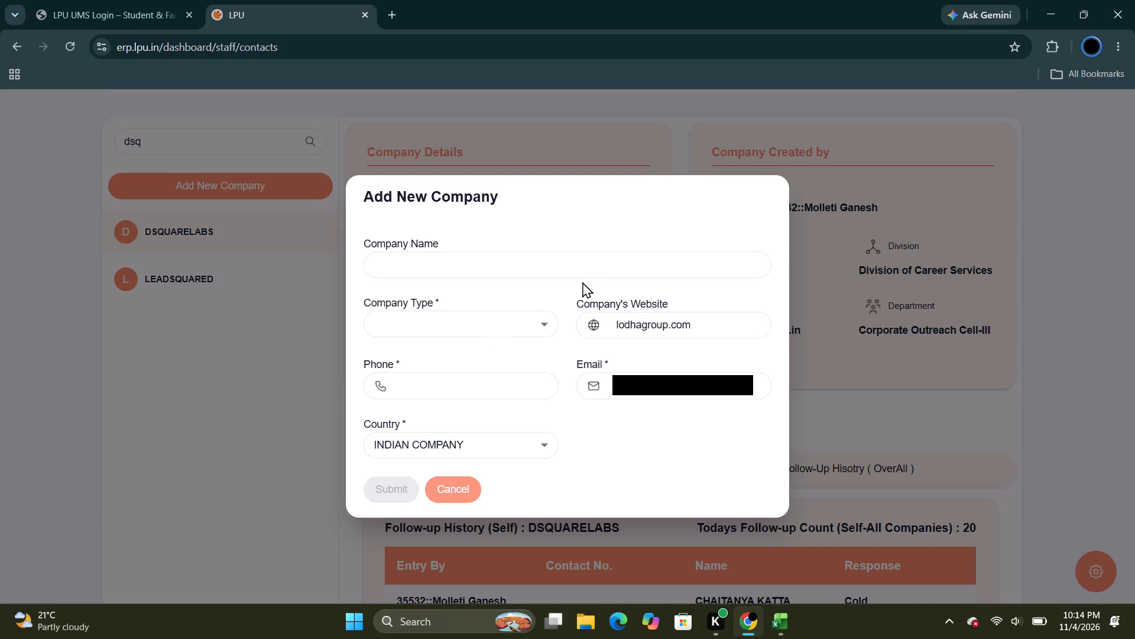
Enter LODHAGROUP as the company name, removing the contact name and other extra text from the copied data.
{"action": "left_click", "coordinate": [565, 269], "text": "ctrl"}
{"action": "key", "text": "ctrl+v"}
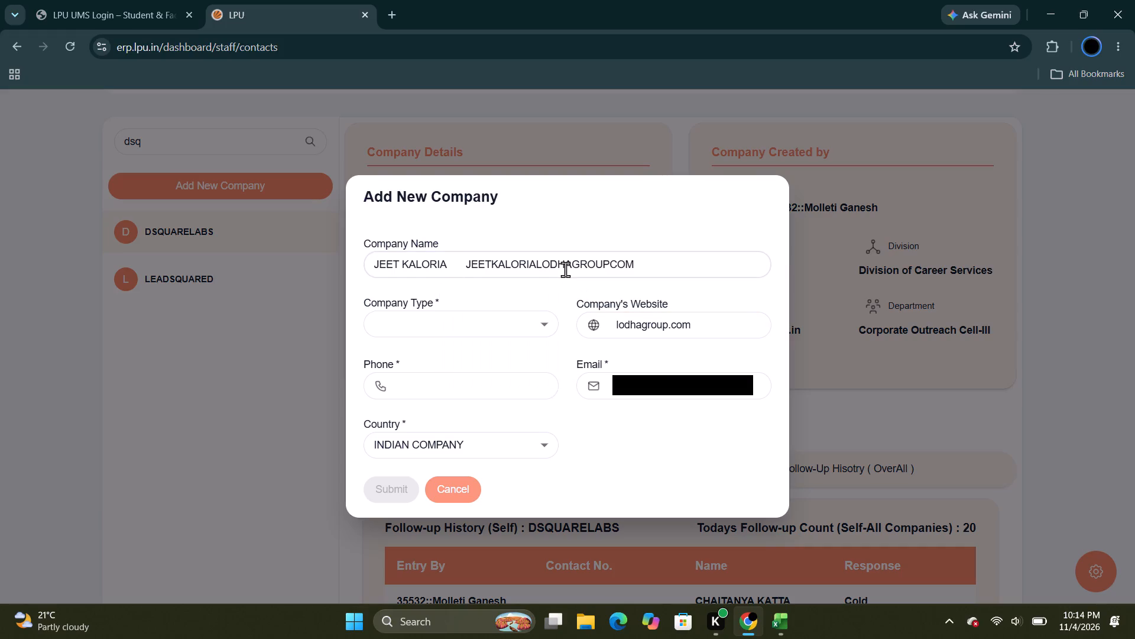
{"action": "key", "text": "BackSpace"}
{"action": "key", "text": "BackSpace"}
{"action": "key", "text": "BackSpace"}
{"action": "left_click_drag", "start_coordinate": [537, 266], "coordinate": [323, 259]}
{"action": "key", "text": "BackSpace"}
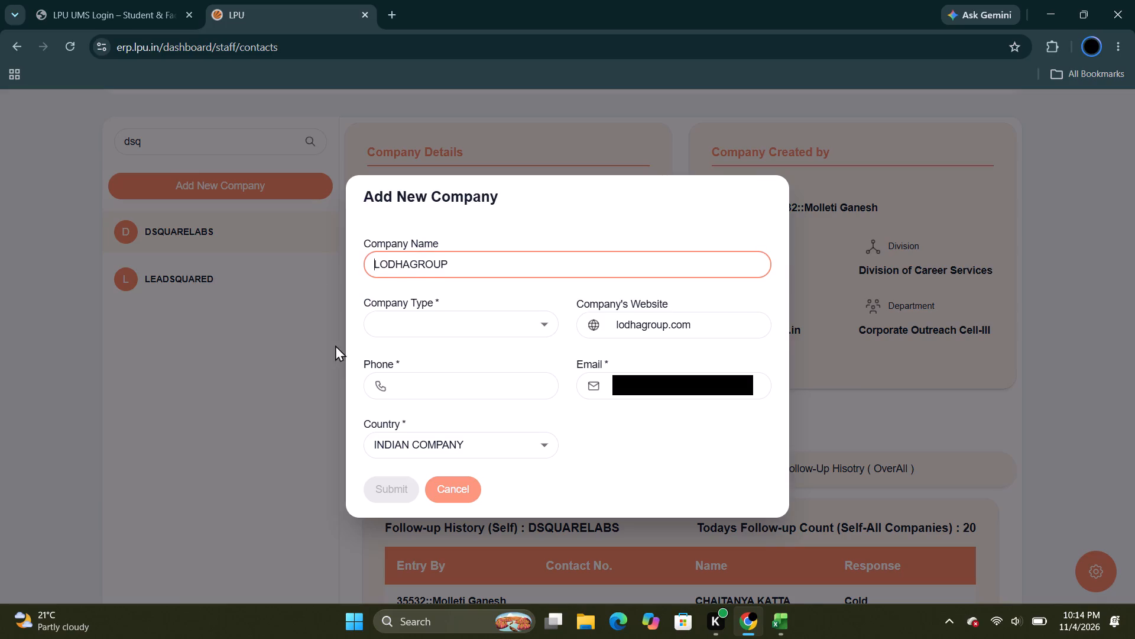
Set the company type to Company, enter the ten-zero placeholder phone number and submit the new company.
{"action": "left_click", "coordinate": [494, 325]}
{"action": "left_click", "coordinate": [458, 395]}
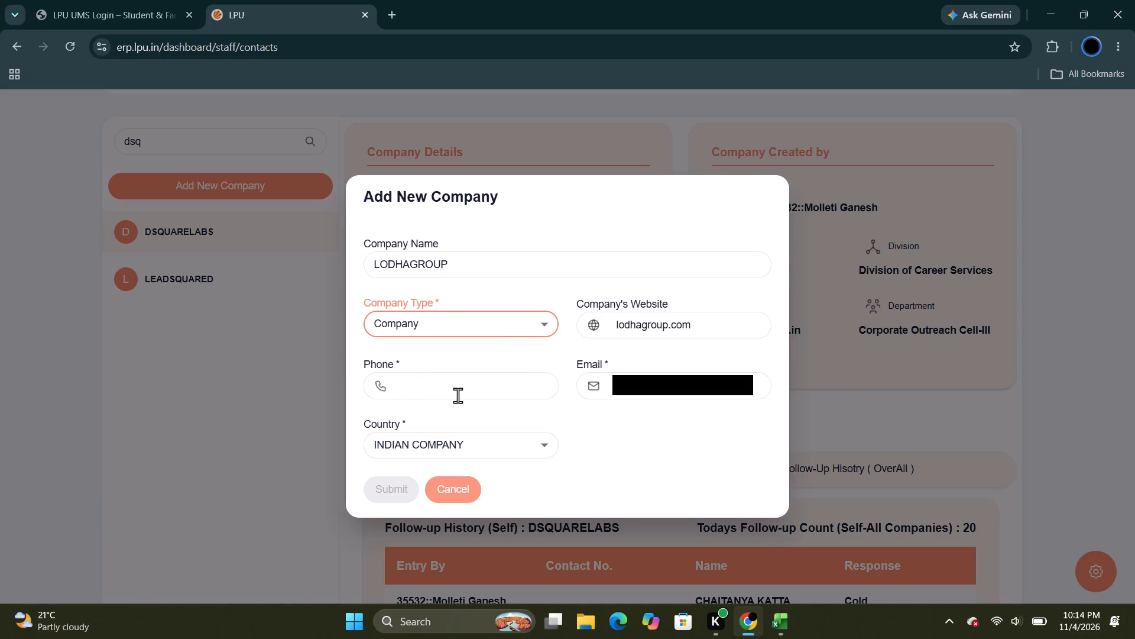
{"action": "left_click", "coordinate": [458, 395]}
{"action": "type", "text": "000"}
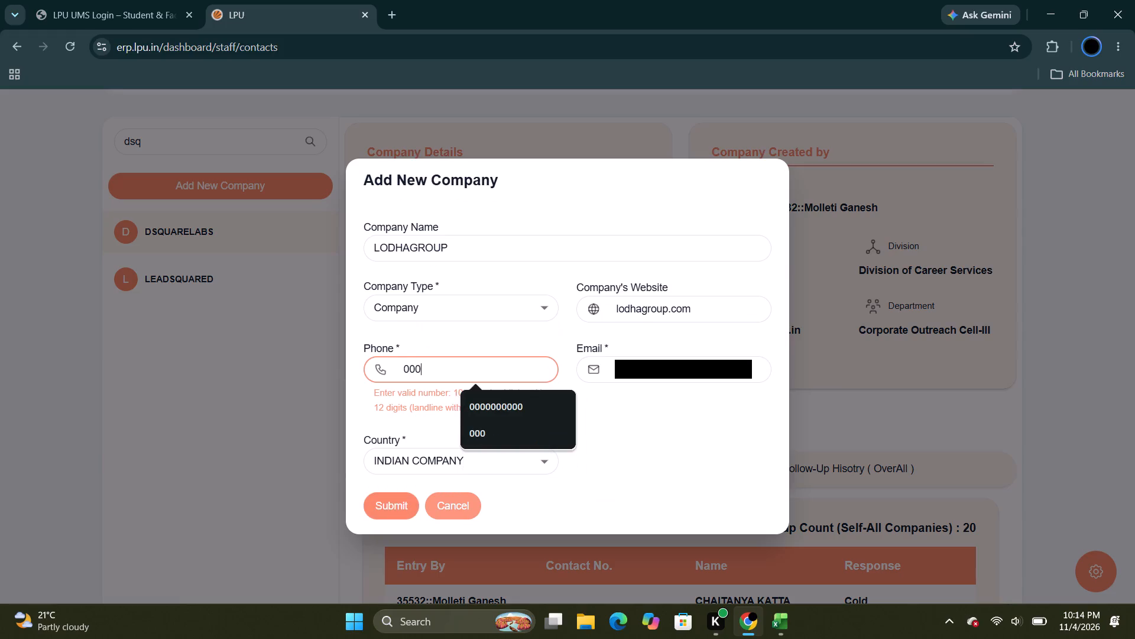
{"action": "left_click", "coordinate": [536, 411]}
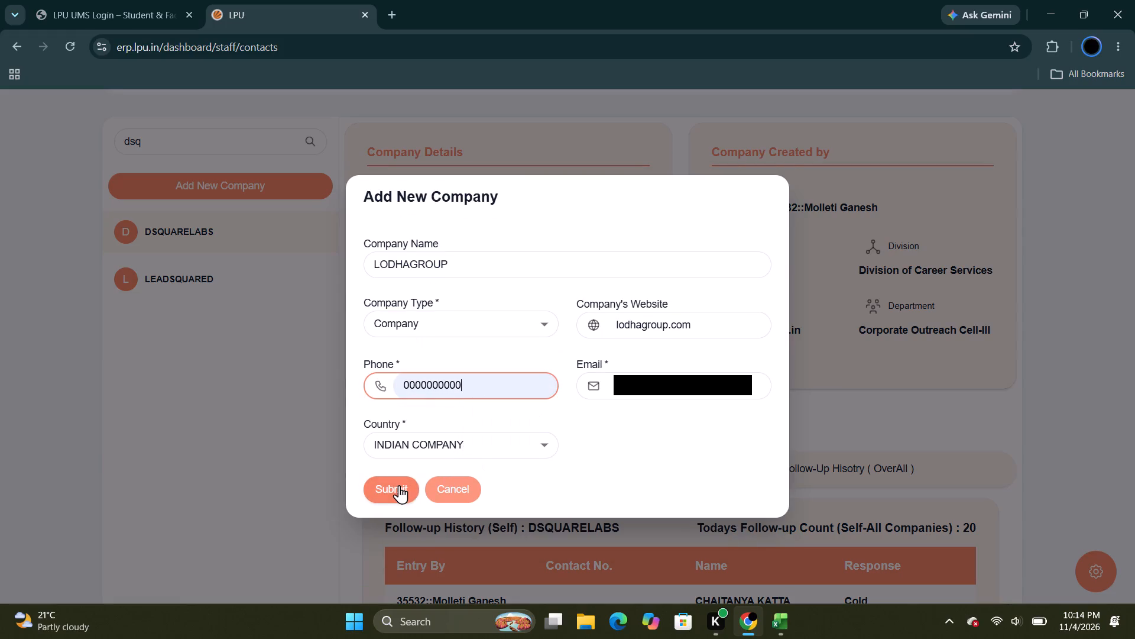
{"action": "left_click", "coordinate": [399, 485]}
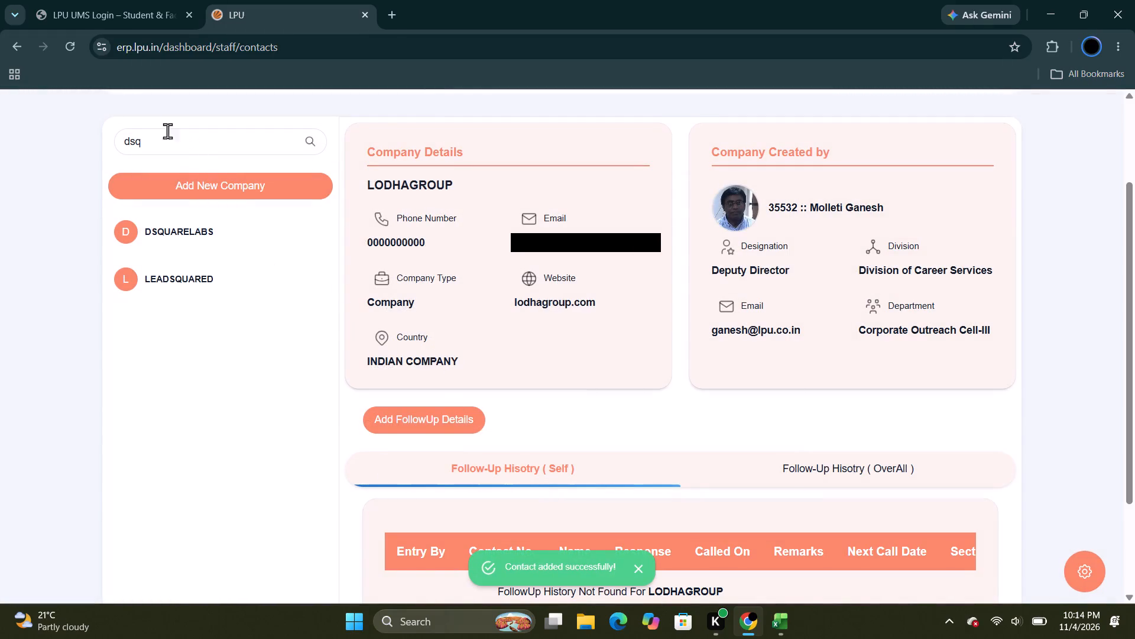
Reload the contacts page, search the companies for "lodha" and open the LODHAGROUP record.
{"action": "left_click", "coordinate": [70, 45]}
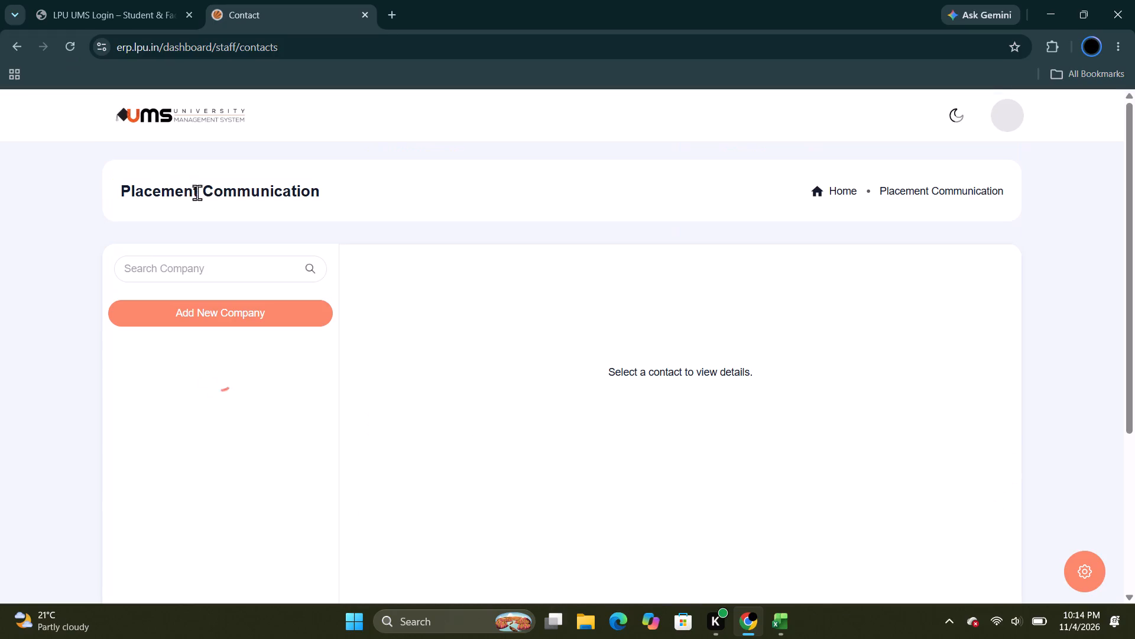
{"action": "left_click", "coordinate": [212, 272]}
{"action": "type", "text": "lo"}
{"action": "type", "text": "dha"}
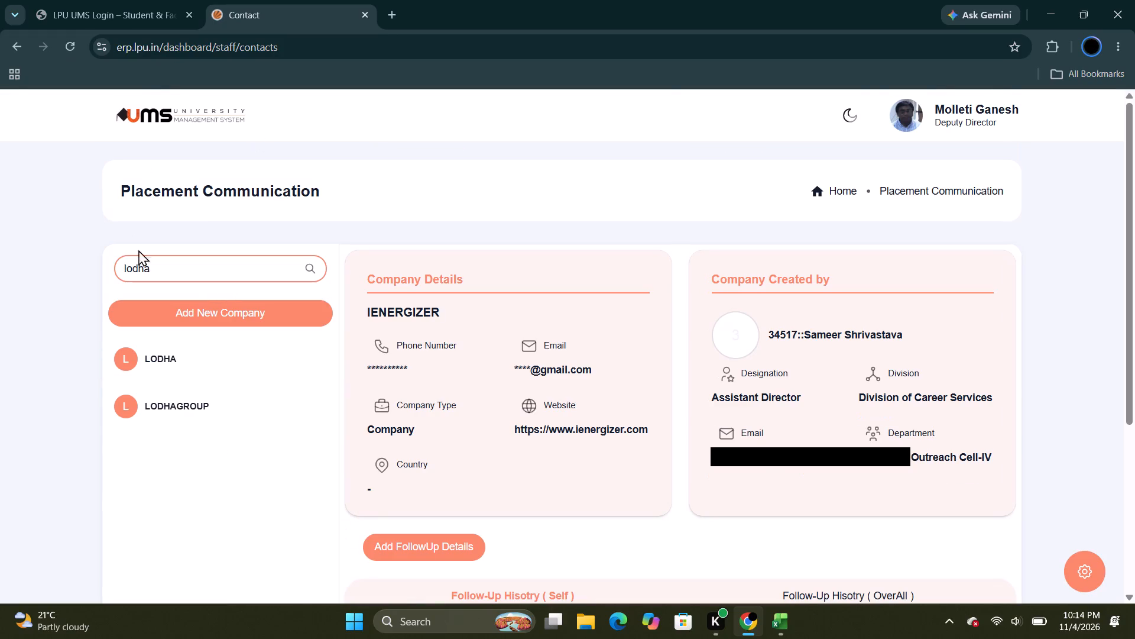
{"action": "left_click", "coordinate": [193, 415]}
Start a follow-up entry for LODHAGROUP with Email as the communication type and only the copied contact's name as Name.
{"action": "key", "text": "alt+Tab"}
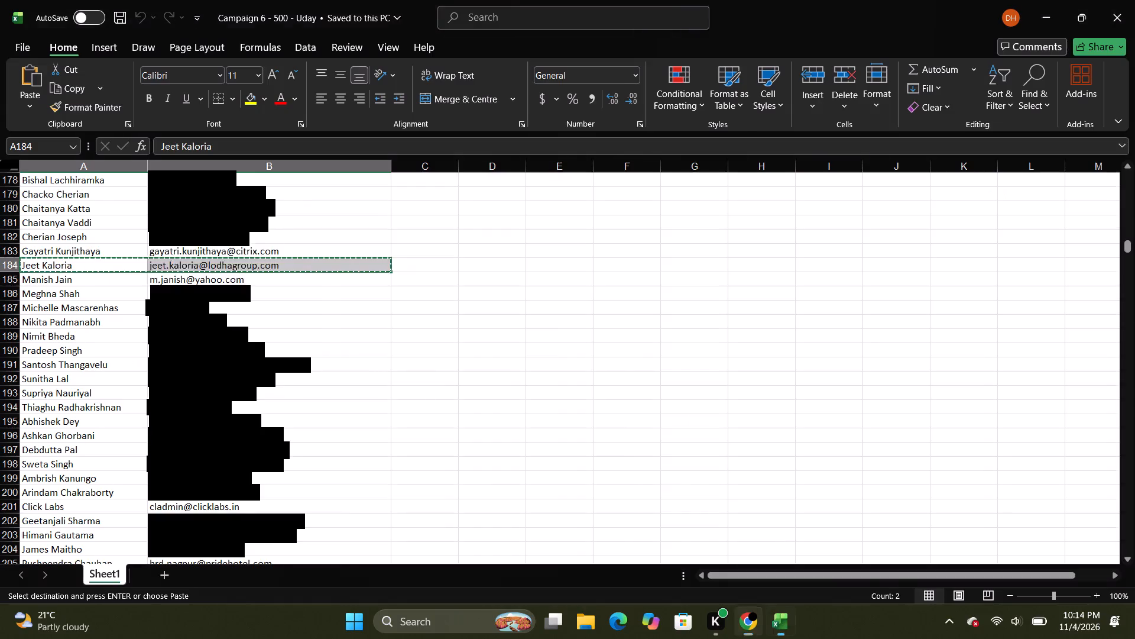
{"action": "key", "text": "alt+Tab"}
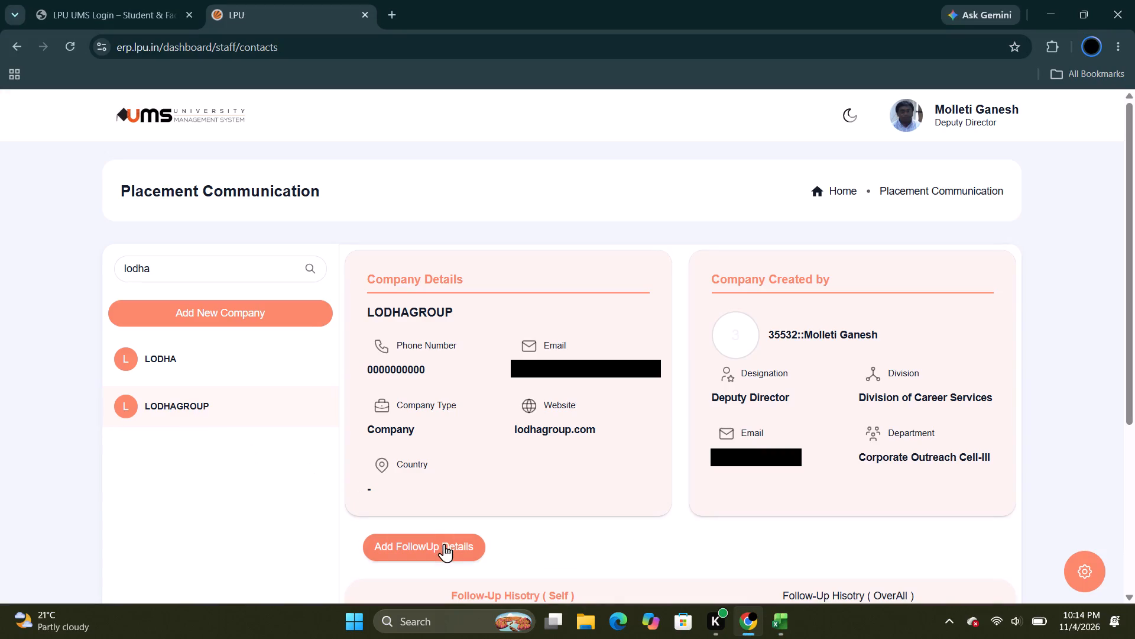
{"action": "left_click", "coordinate": [444, 544]}
{"action": "left_click", "coordinate": [278, 211]}
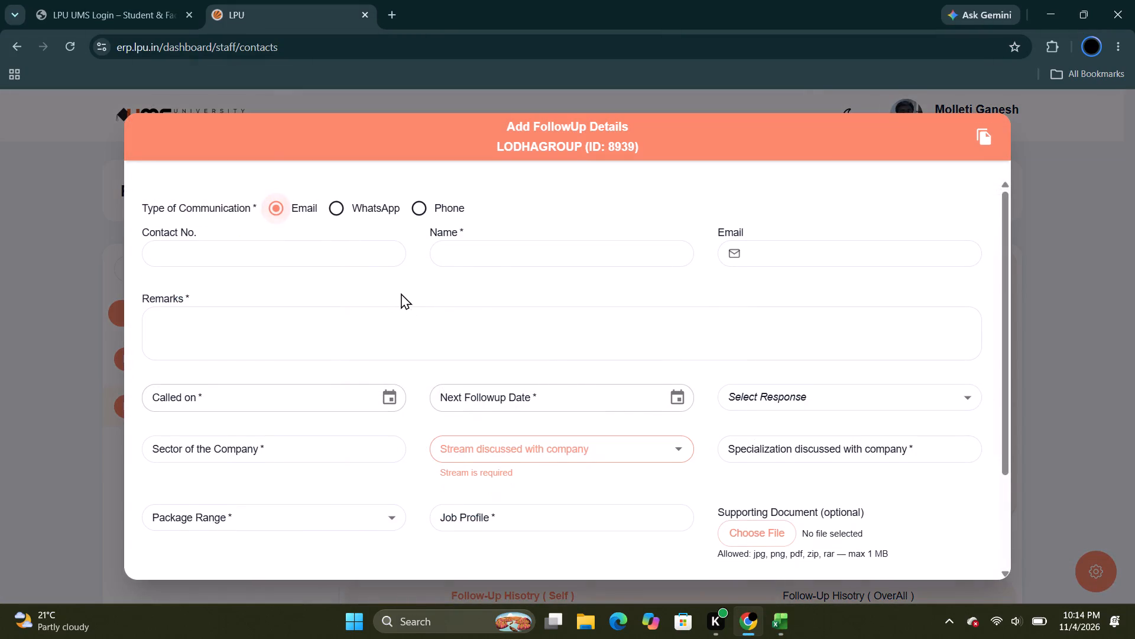
{"action": "left_click", "coordinate": [500, 258]}
{"action": "key", "text": "ctrl+v"}
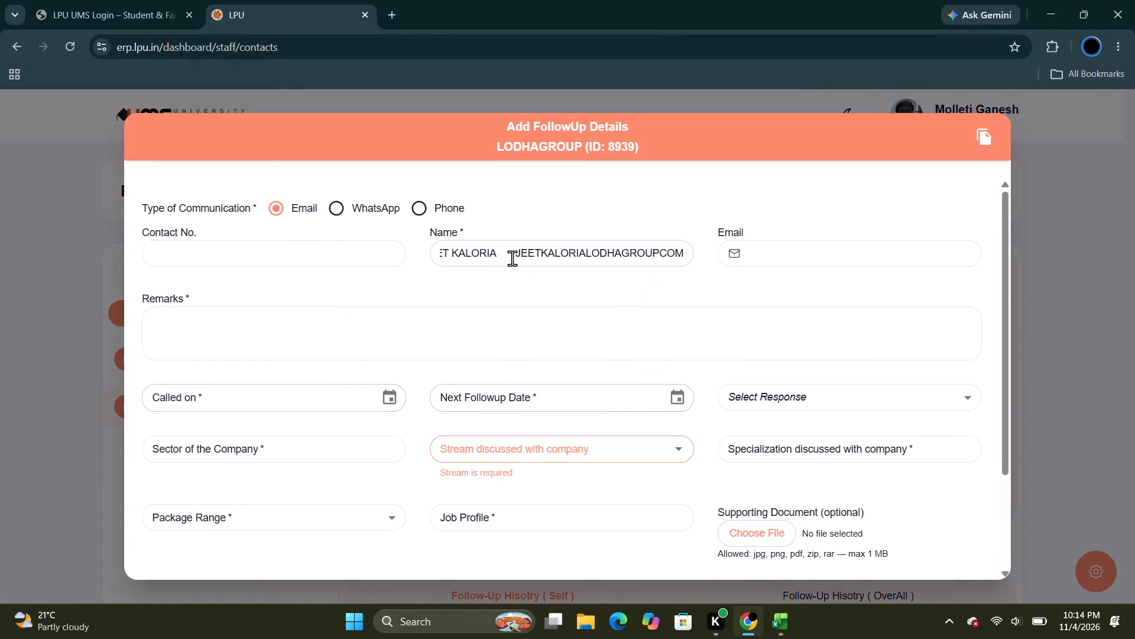
{"action": "left_click_drag", "start_coordinate": [513, 258], "coordinate": [750, 267]}
{"action": "key", "text": "BackSpace"}
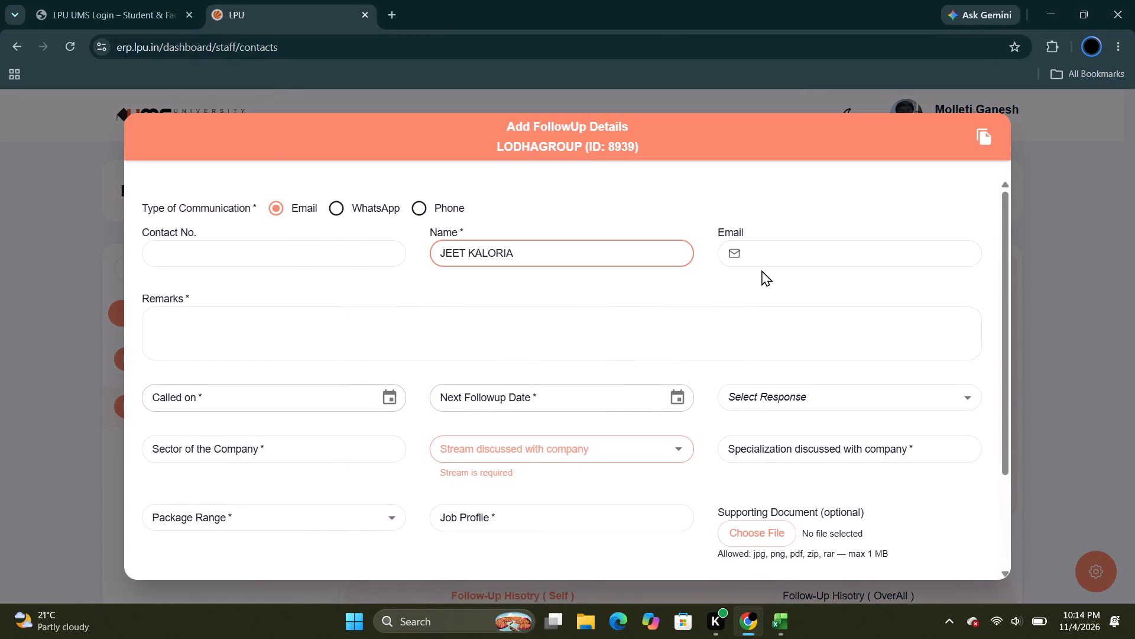
Fill the follow-up's email with the copied contact's address, removing the name in front of it.
{"action": "left_click", "coordinate": [817, 253]}
{"action": "key", "text": "ctrl+v"}
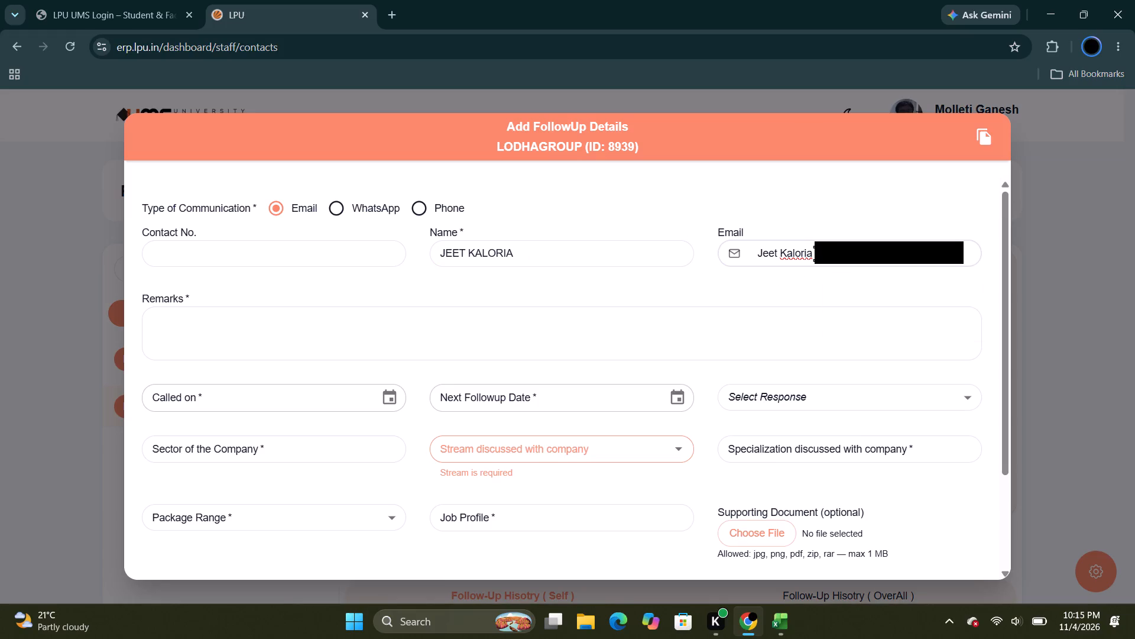
{"action": "left_click_drag", "start_coordinate": [818, 253], "coordinate": [654, 244]}
{"action": "key", "text": "BackSpace"}
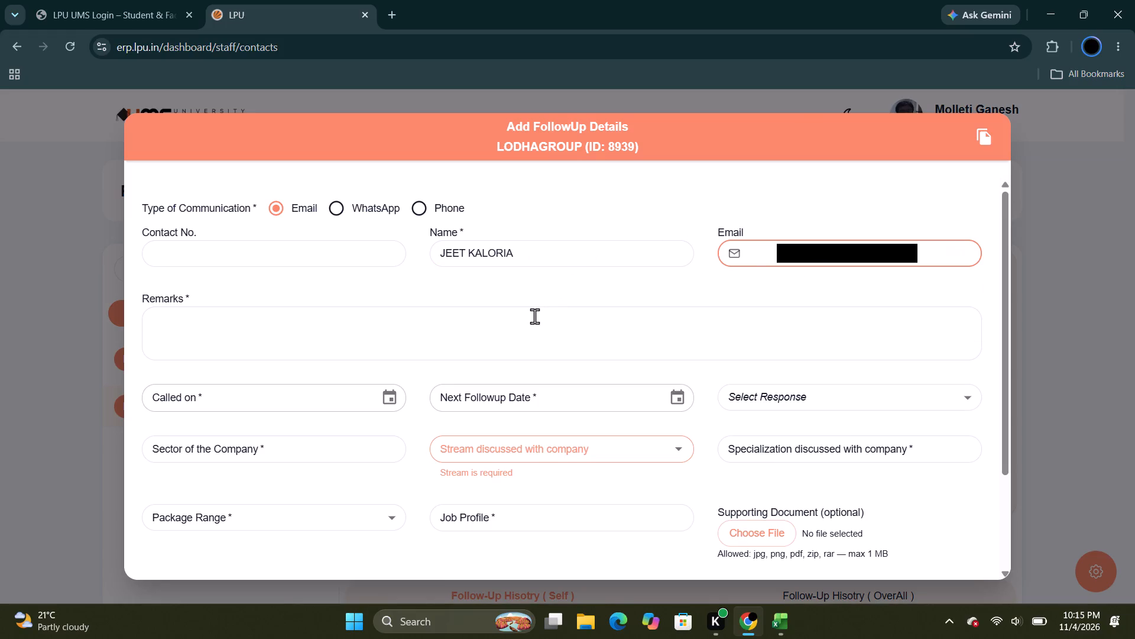
Enter "EMAIL HAS BEEN SENT" as the follow-up remarks.
{"action": "left_click", "coordinate": [534, 316]}
{"action": "type", "text": "email has been snt"}
{"action": "key", "text": "BackSpace"}
{"action": "key", "text": "BackSpace"}
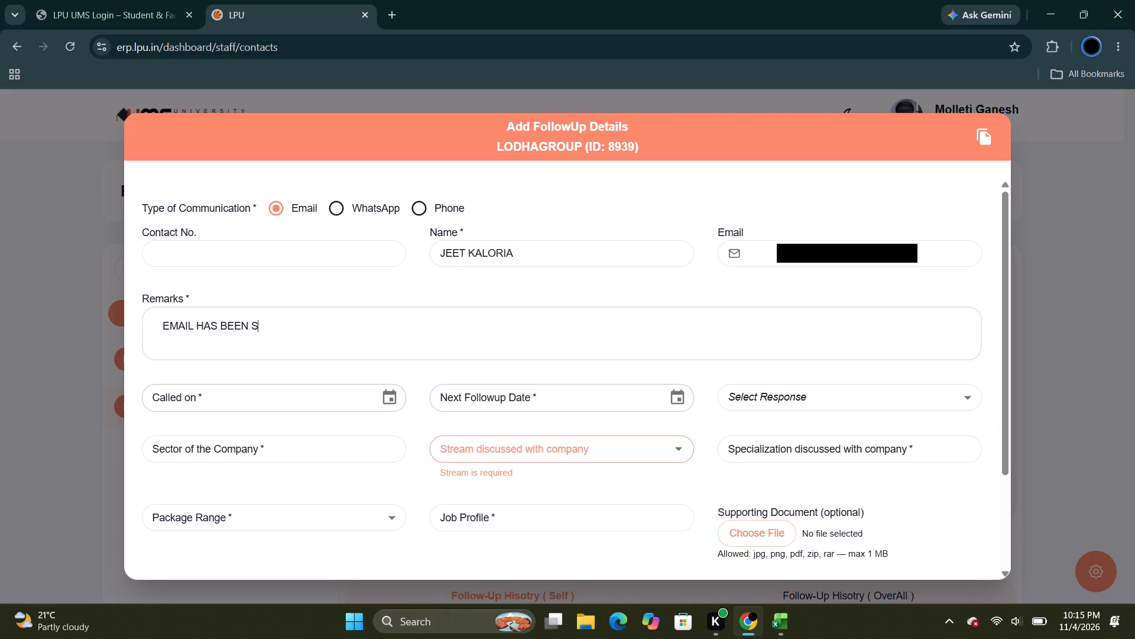
{"action": "type", "text": "ent"}
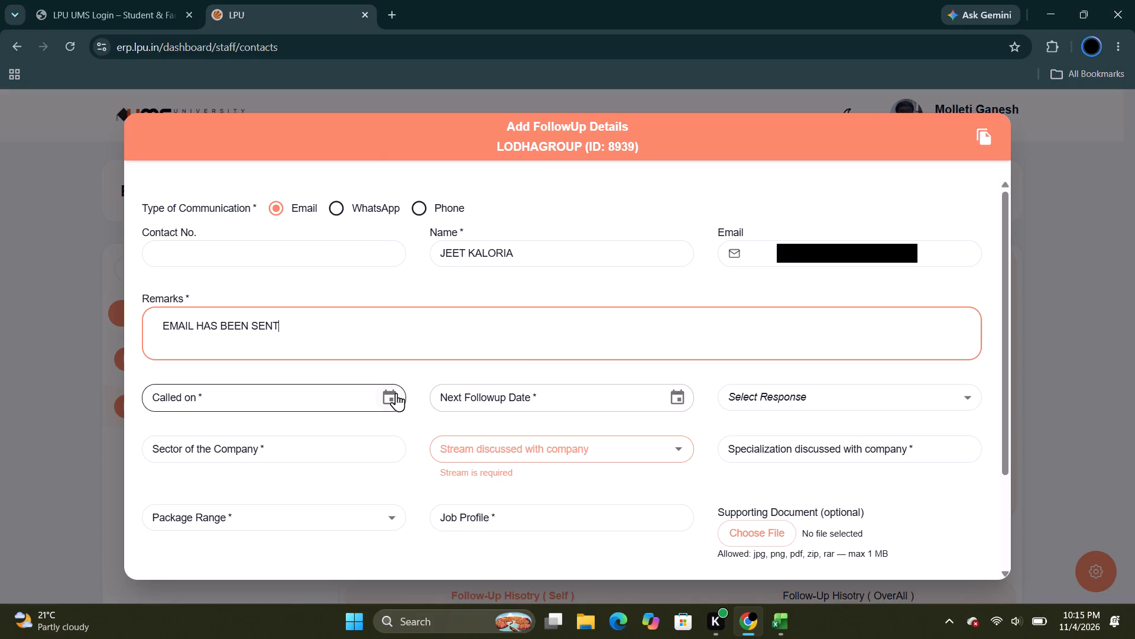
Set the called-on date to 31/10/2026 and the next follow-up date to 06/11/2026.
{"action": "left_click", "coordinate": [396, 393]}
{"action": "left_click", "coordinate": [319, 170]}
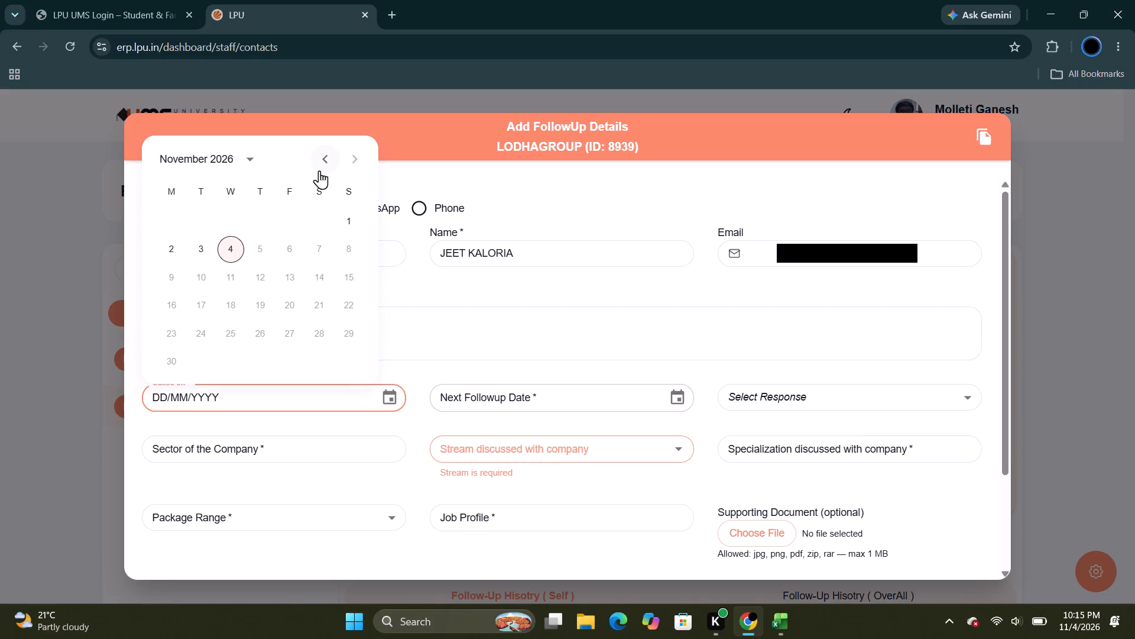
{"action": "left_click", "coordinate": [316, 331]}
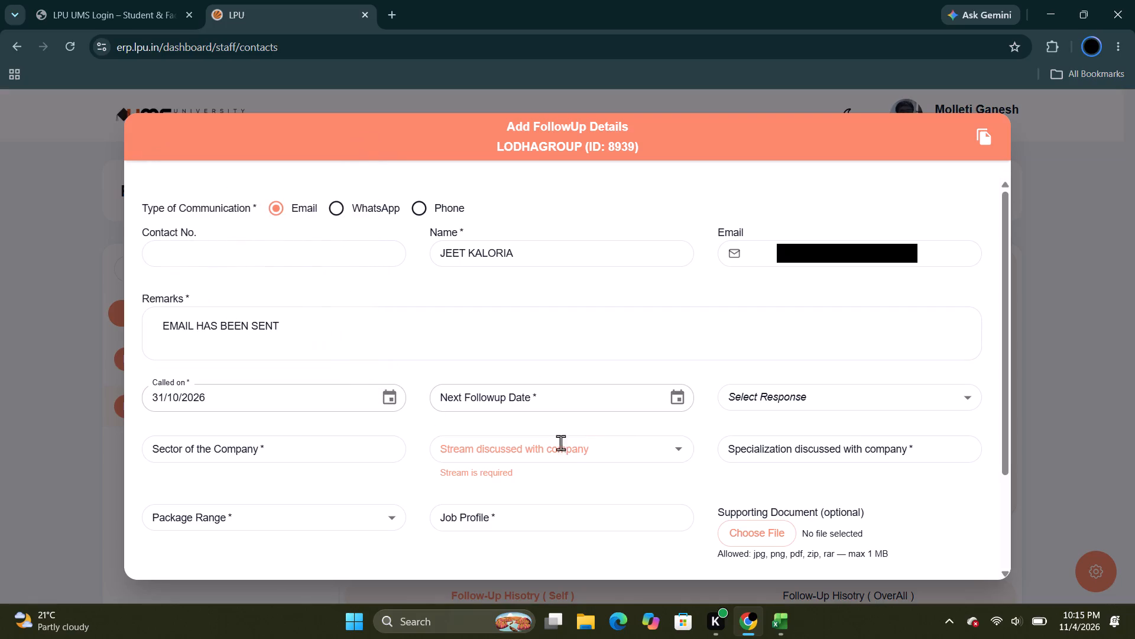
{"action": "left_click", "coordinate": [673, 394]}
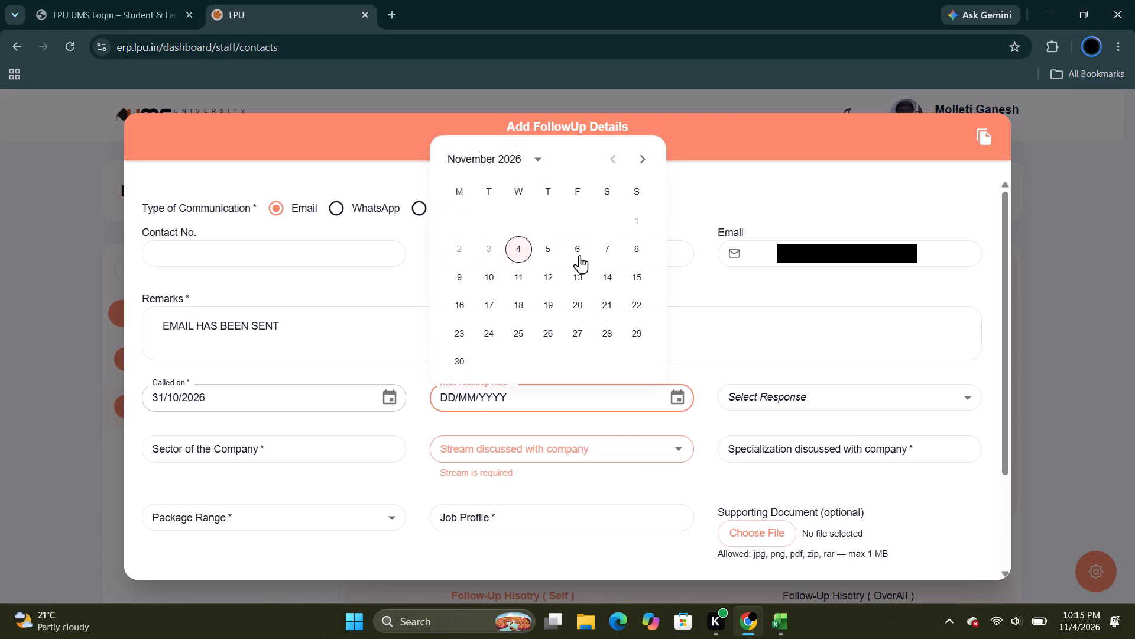
{"action": "left_click", "coordinate": [578, 254]}
Set the follow-up response to Cold and the sector of the company to IT.
{"action": "left_click", "coordinate": [792, 404]}
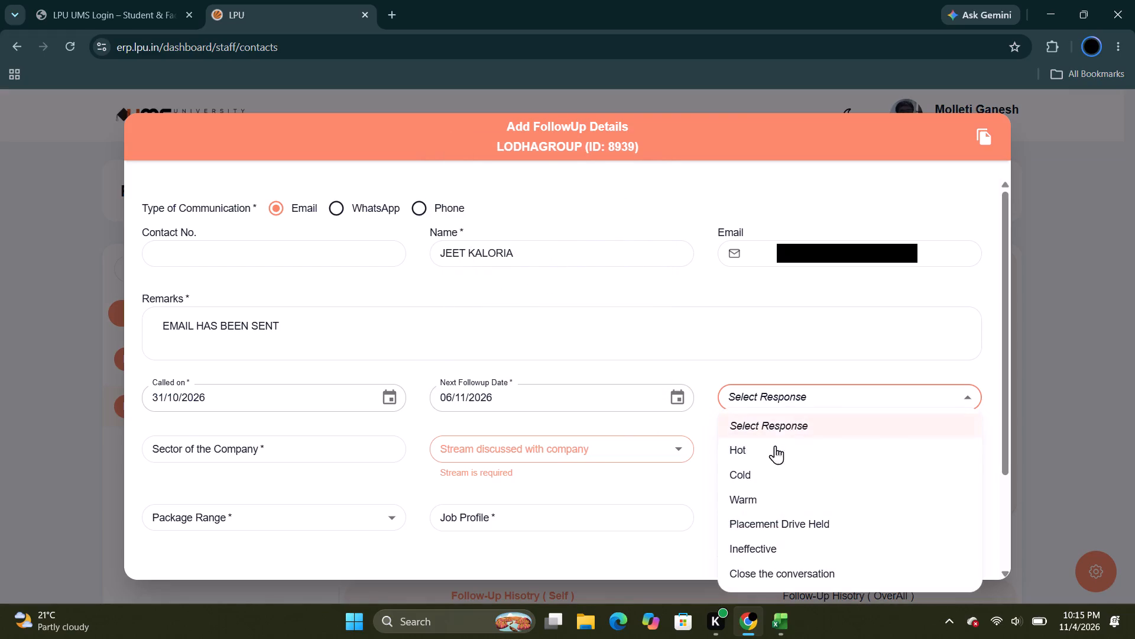
{"action": "left_click", "coordinate": [758, 480]}
{"action": "left_click", "coordinate": [242, 448]}
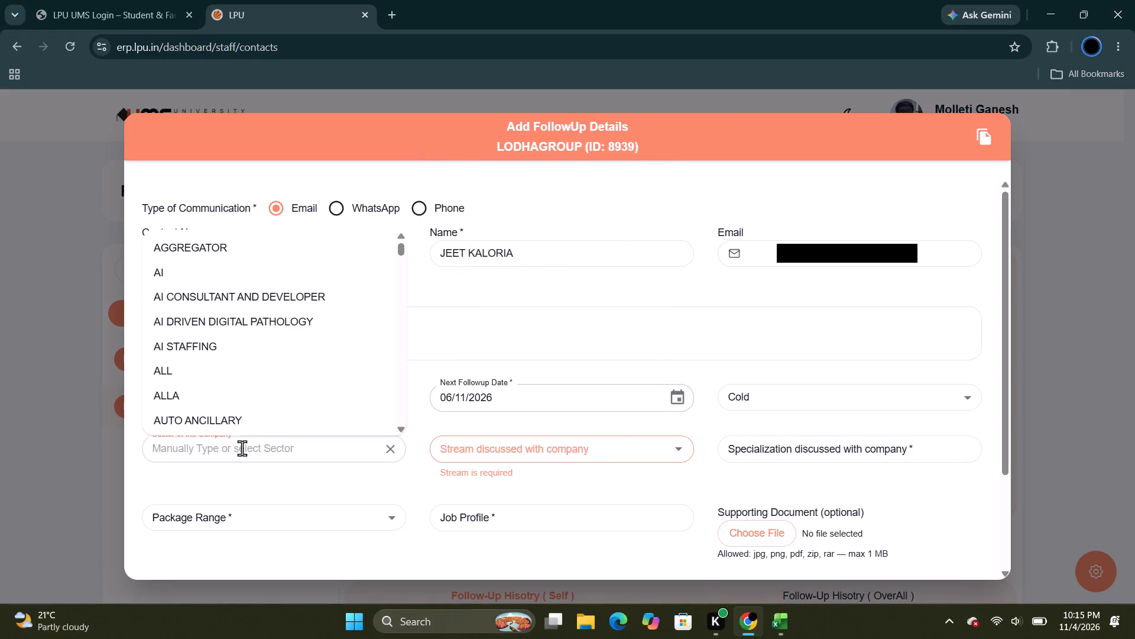
{"action": "type", "text": "it"}
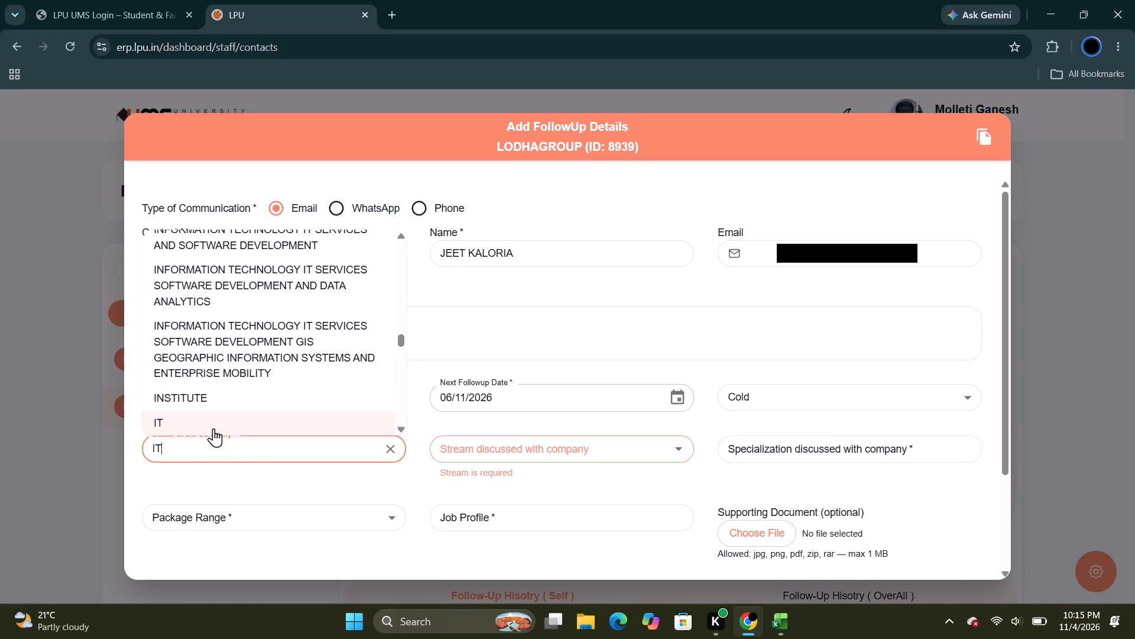
{"action": "left_click", "coordinate": [215, 418]}
Set the stream discussed with the company to CSE/IT and the specialization to ALL CSE.
{"action": "left_click", "coordinate": [531, 457]}
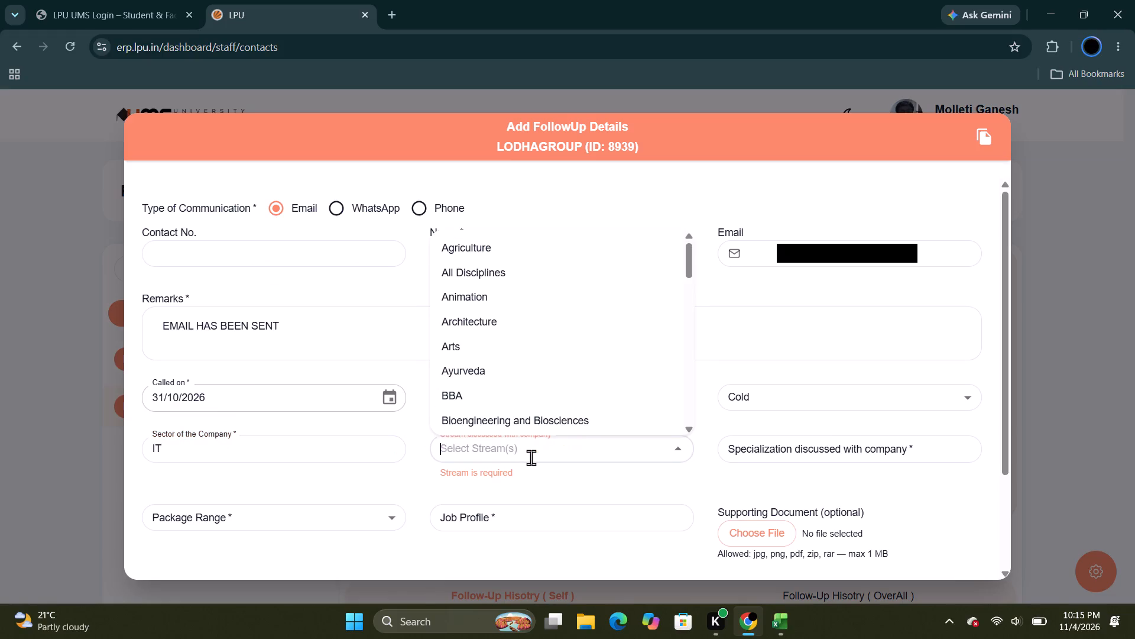
{"action": "type", "text": "it"}
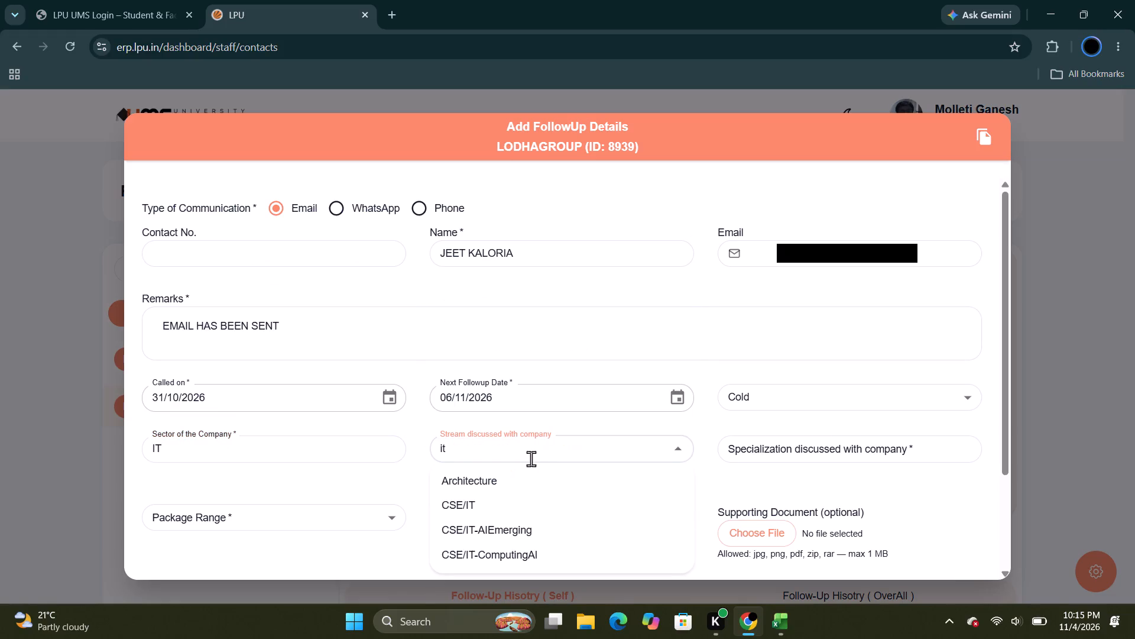
{"action": "left_click", "coordinate": [504, 508]}
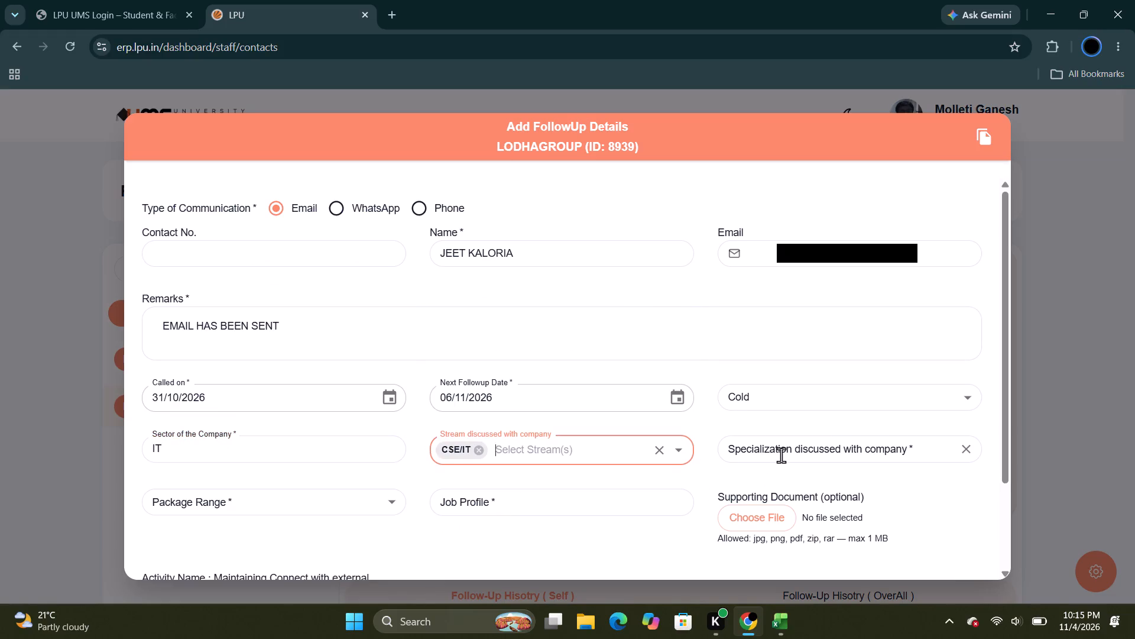
{"action": "left_click", "coordinate": [781, 455]}
{"action": "type", "text": "all"}
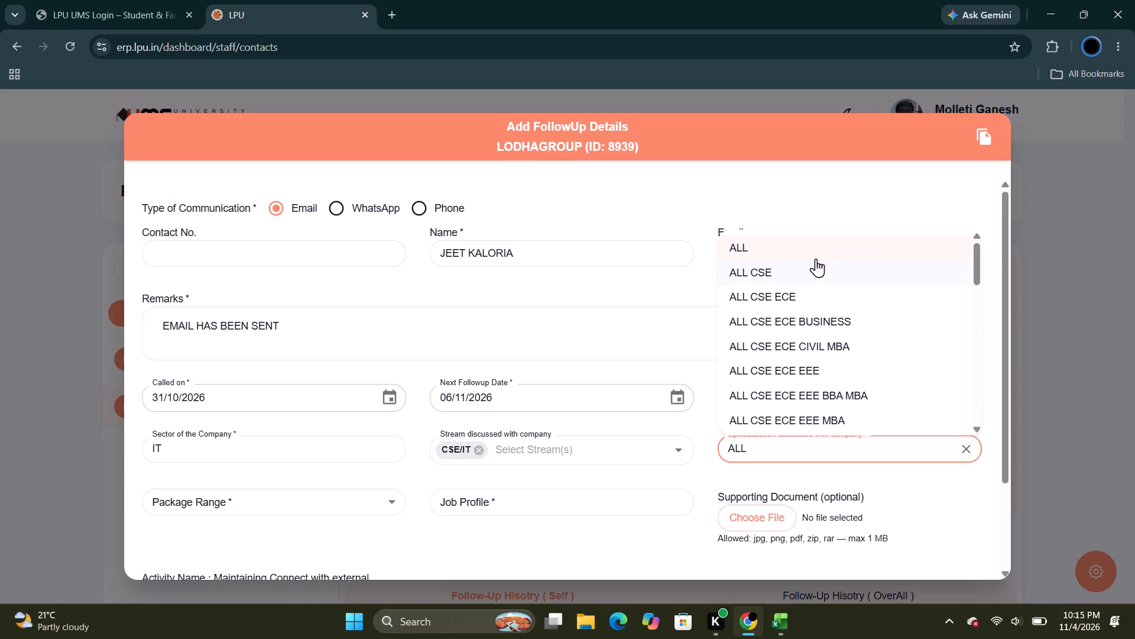
{"action": "left_click", "coordinate": [804, 263]}
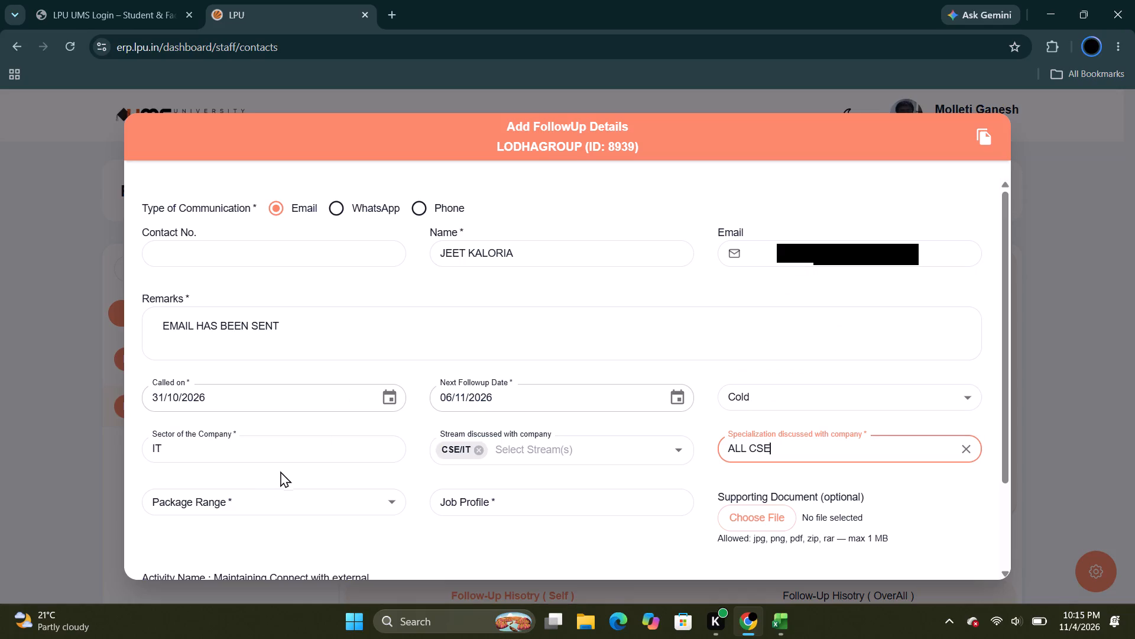
Set the follow-up's package range to 07-08 Lakh and the job profile to IT SUPPORT.
{"action": "left_click", "coordinate": [260, 501]}
{"action": "left_click", "coordinate": [189, 399]}
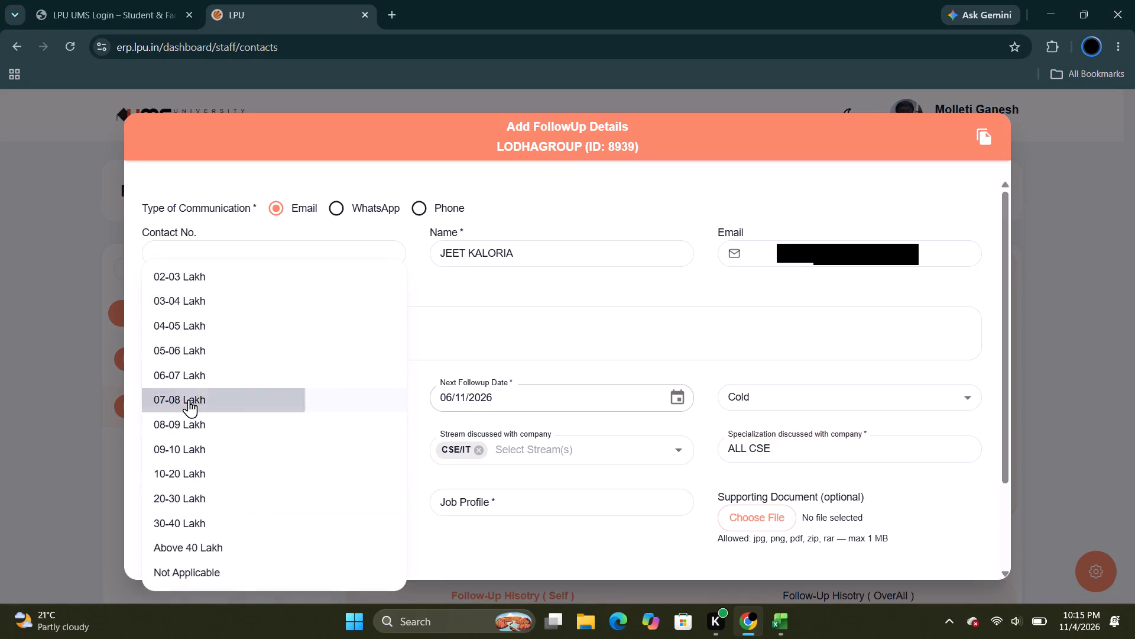
{"action": "left_click", "coordinate": [562, 488]}
{"action": "left_click", "coordinate": [559, 492]}
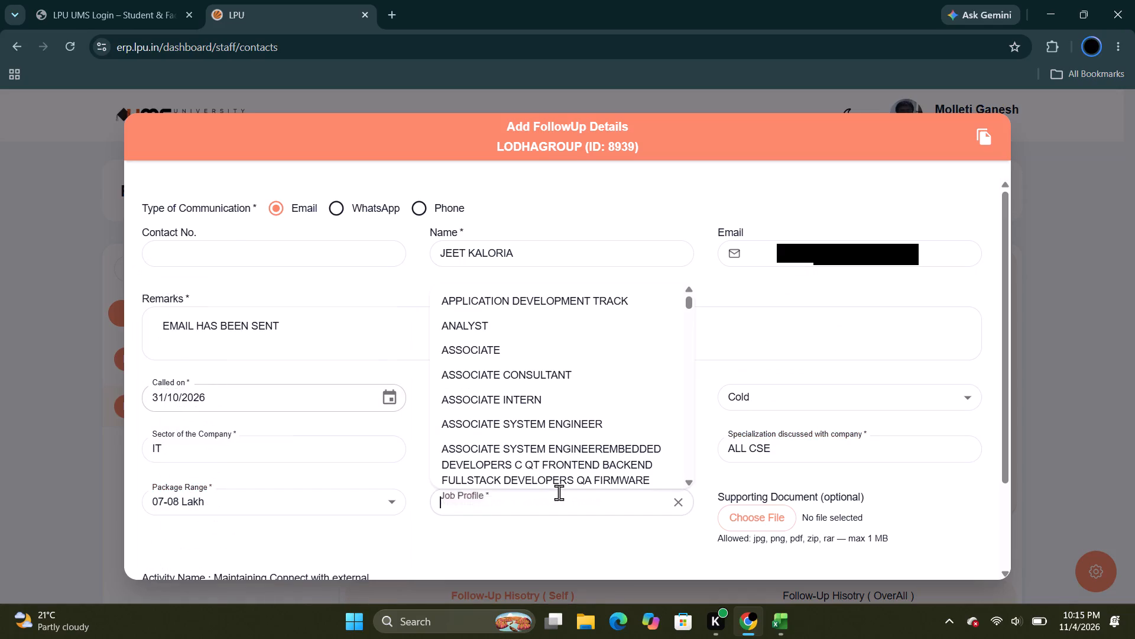
{"action": "type", "text": "it"}
{"action": "key", "text": "space"}
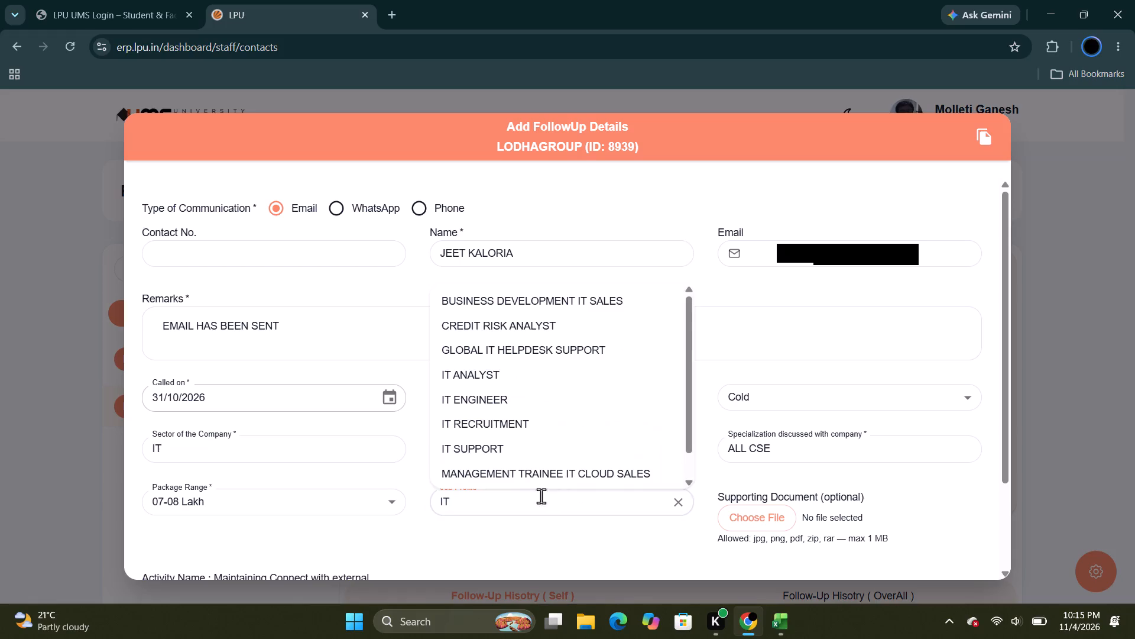
{"action": "left_click", "coordinate": [494, 453]}
Choose Sending Invitation Letters /Greetings as the DPR action and submit the LODHAGROUP follow-up.
{"action": "scroll", "coordinate": [382, 505], "scroll_direction": "down", "scroll_amount": 1}
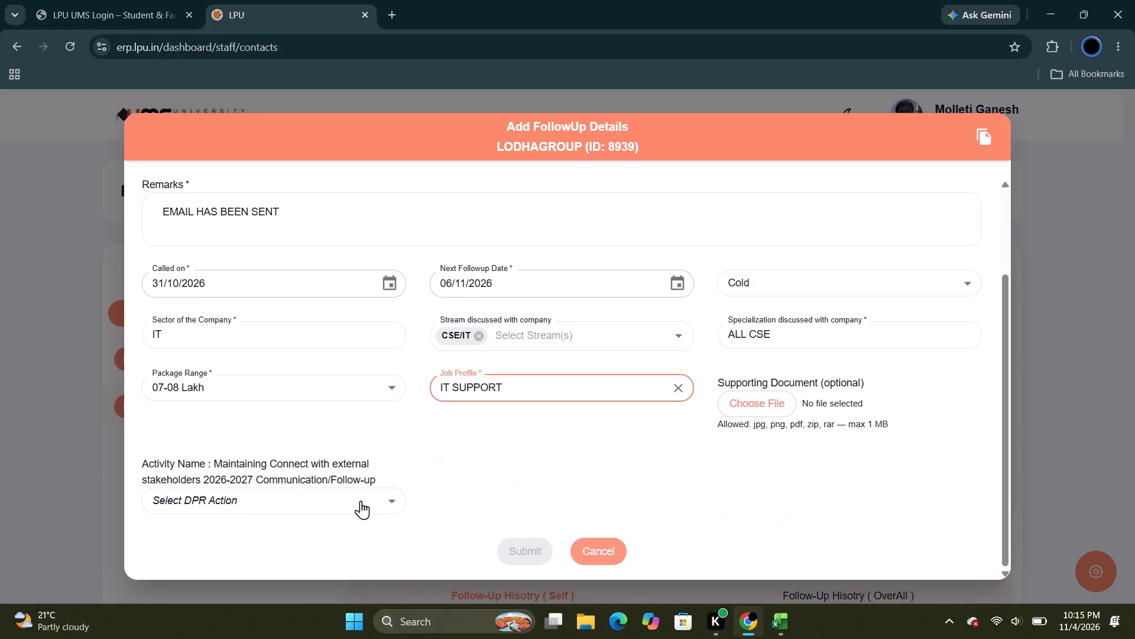
{"action": "left_click_drag", "start_coordinate": [360, 501], "coordinate": [340, 516]}
{"action": "left_click", "coordinate": [340, 516]}
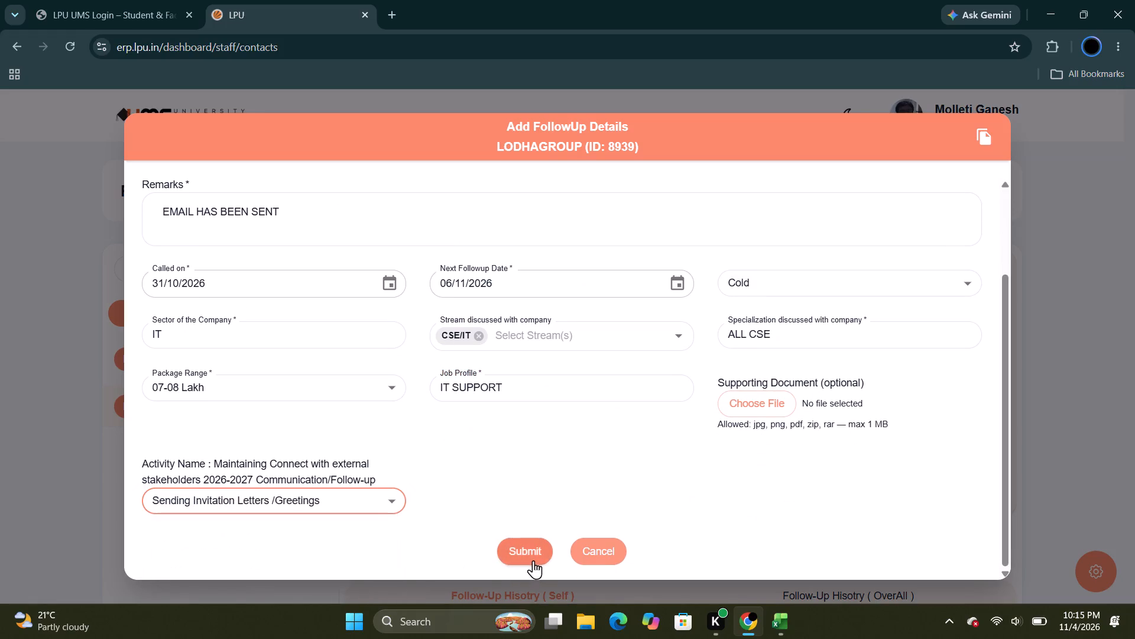
{"action": "left_click", "coordinate": [533, 560]}
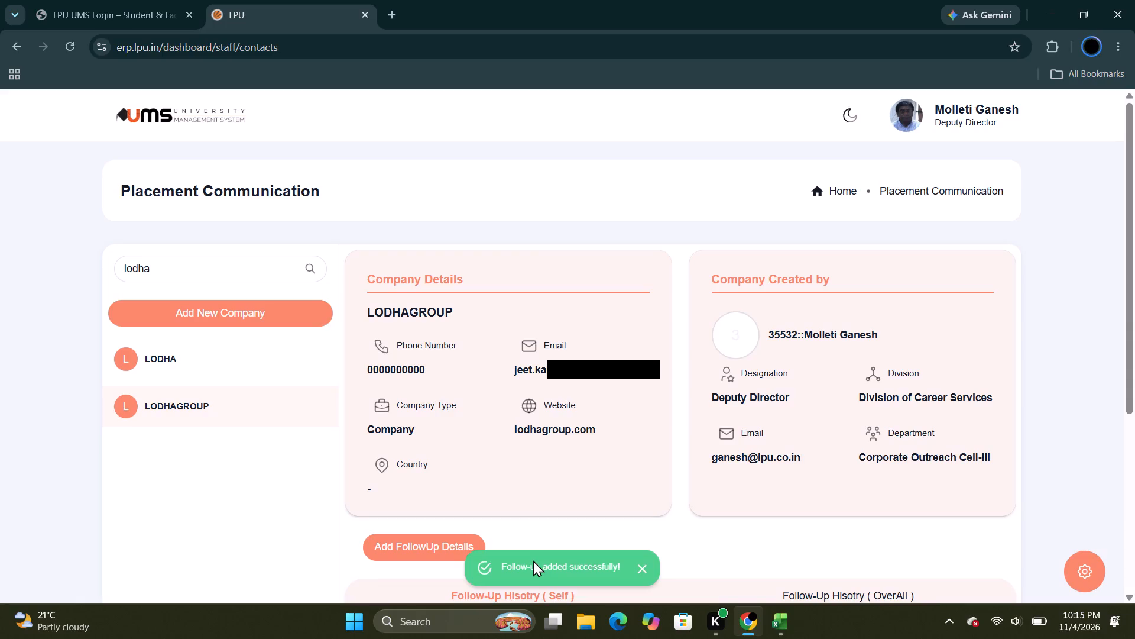
{"action": "left_click", "coordinate": [533, 560]}
{"action": "scroll", "coordinate": [533, 560], "scroll_direction": "down", "scroll_amount": 1}
Switch to the Excel contact list and copy the name and email cells of the contact in row 187.
{"action": "key", "text": "alt+Tab"}
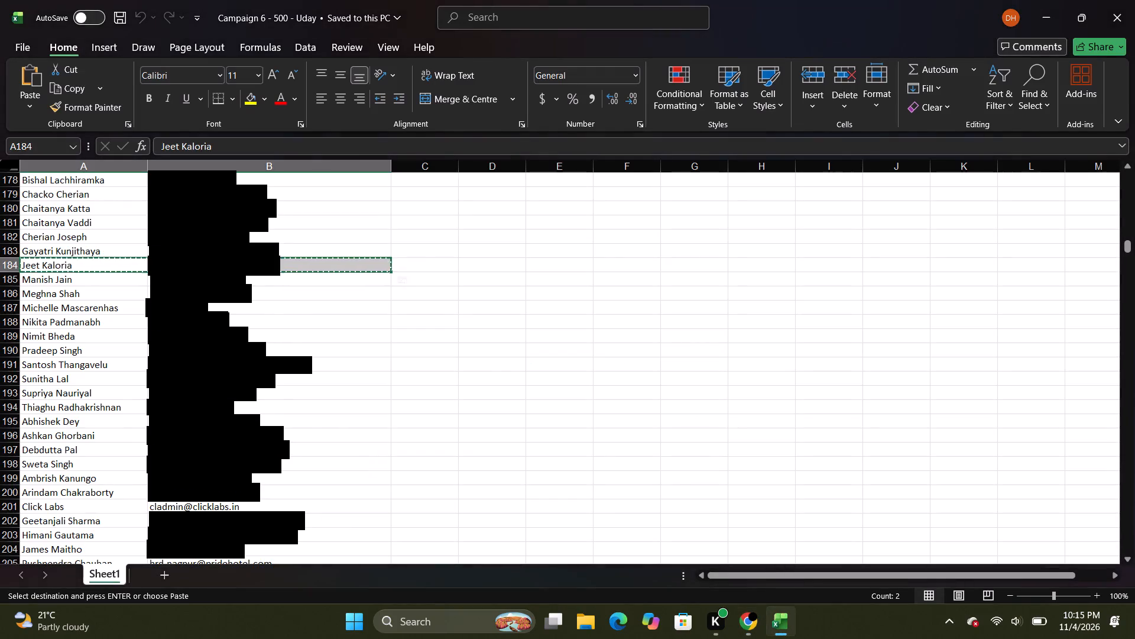
{"action": "left_click", "coordinate": [100, 298]}
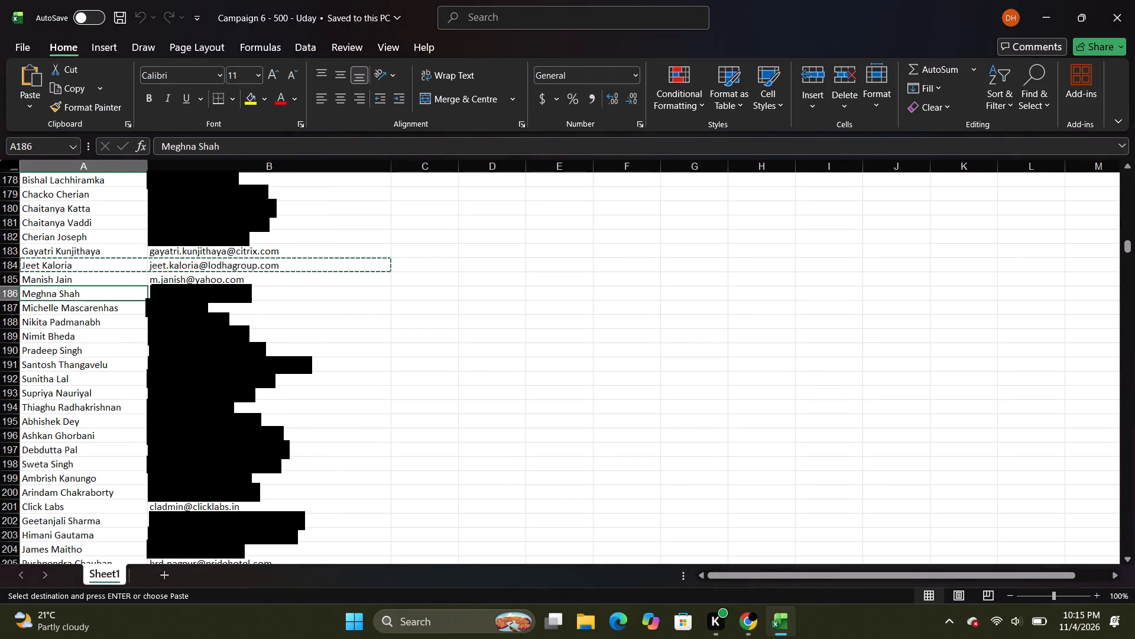
{"action": "left_click", "coordinate": [101, 315]}
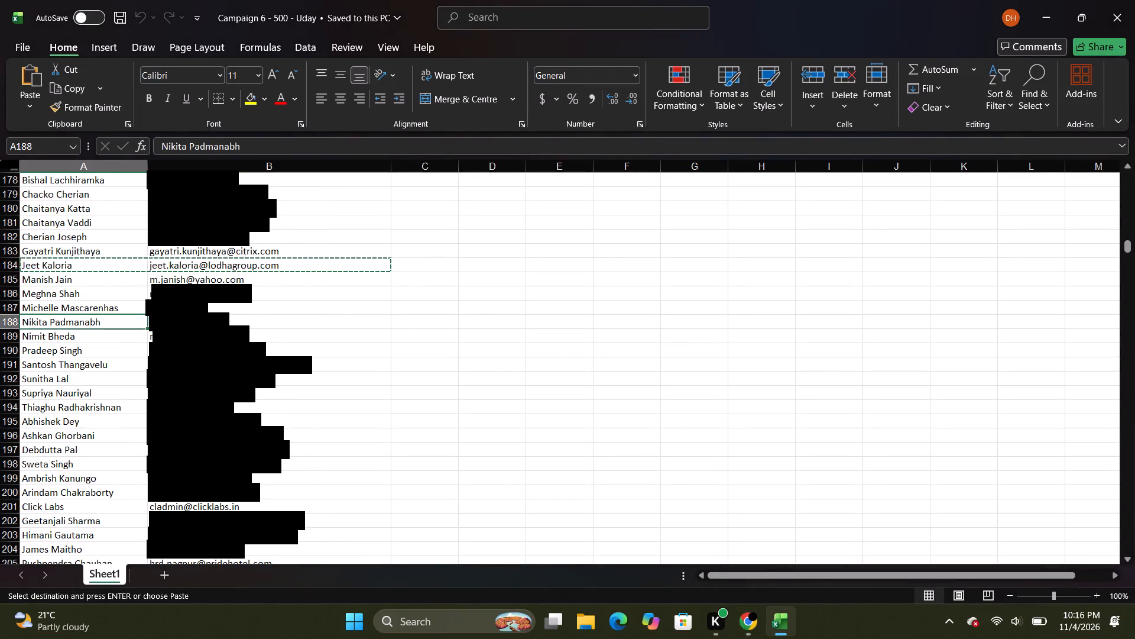
{"action": "left_click", "coordinate": [107, 311]}
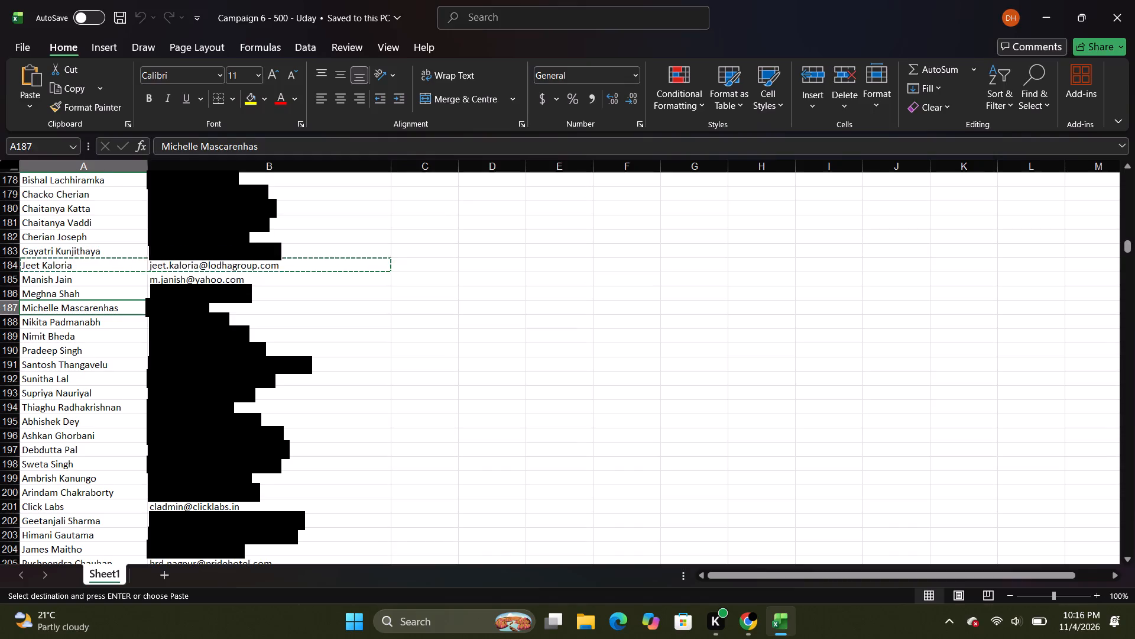
{"action": "key", "text": "shift+Right"}
{"action": "key", "text": "ctrl+c"}
Back in the Chrome portal, start a new company and fill its email with the copied address, removing the contact's name.
{"action": "key", "text": "alt+Tab"}
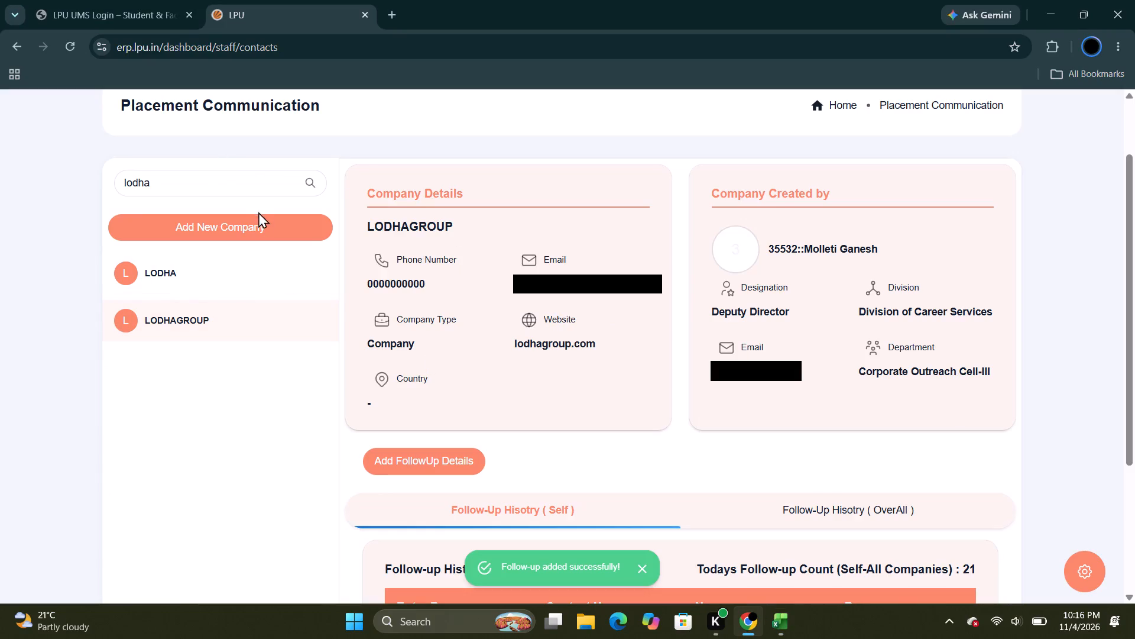
{"action": "left_click", "coordinate": [261, 217]}
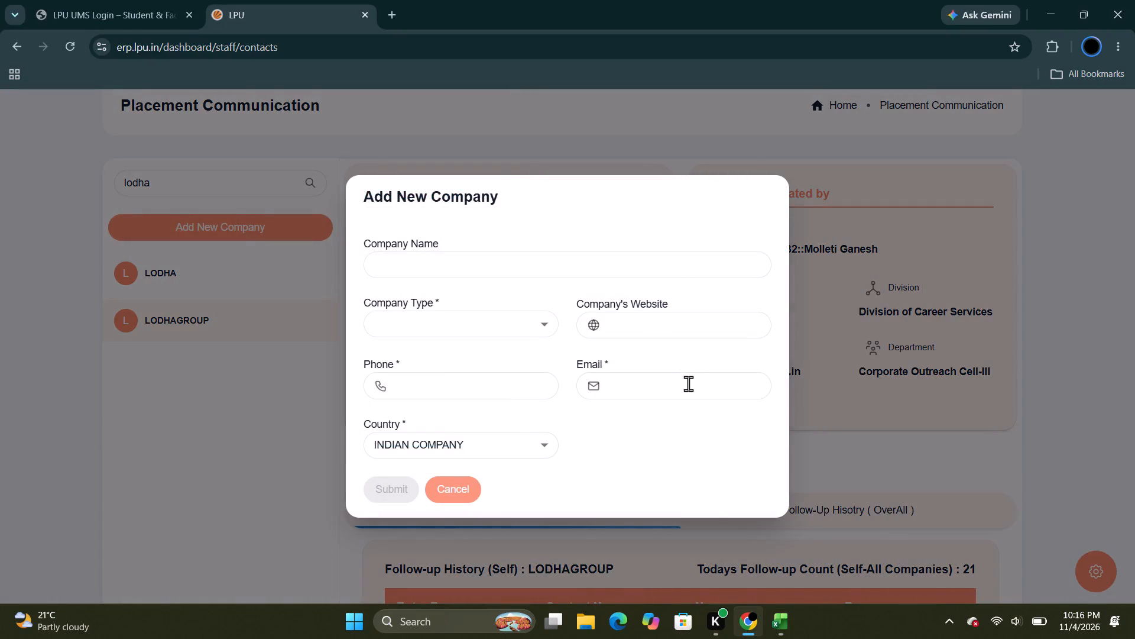
{"action": "key", "text": "ctrl+v"}
{"action": "left_click", "coordinate": [688, 383], "text": "ctrl"}
{"action": "key", "text": "ctrl+v"}
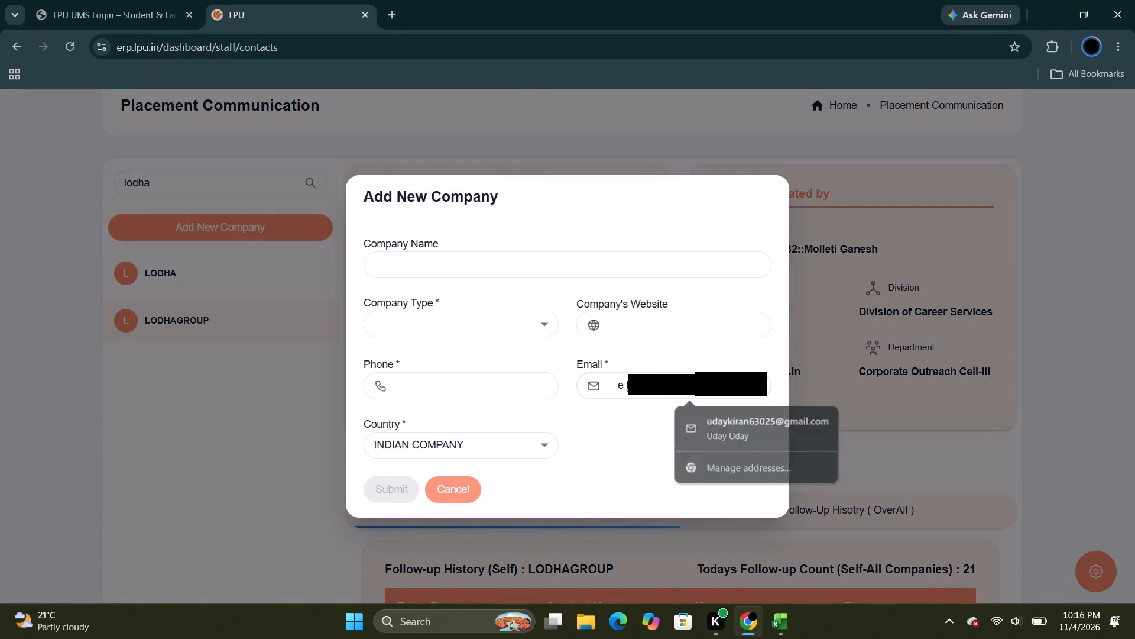
{"action": "left_click_drag", "start_coordinate": [688, 383], "coordinate": [428, 352]}
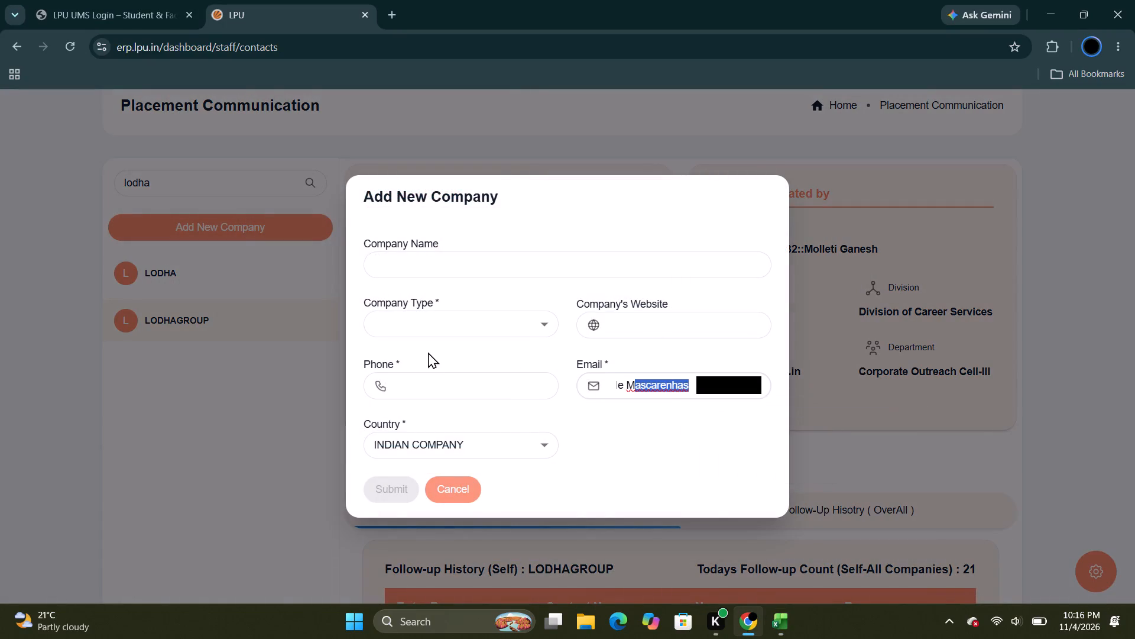
{"action": "key", "text": "BackSpace"}
Enter qad.com as the company's website, trimming the pasted contact details down to the domain.
{"action": "left_click", "coordinate": [624, 335]}
{"action": "key", "text": "ctrl+v"}
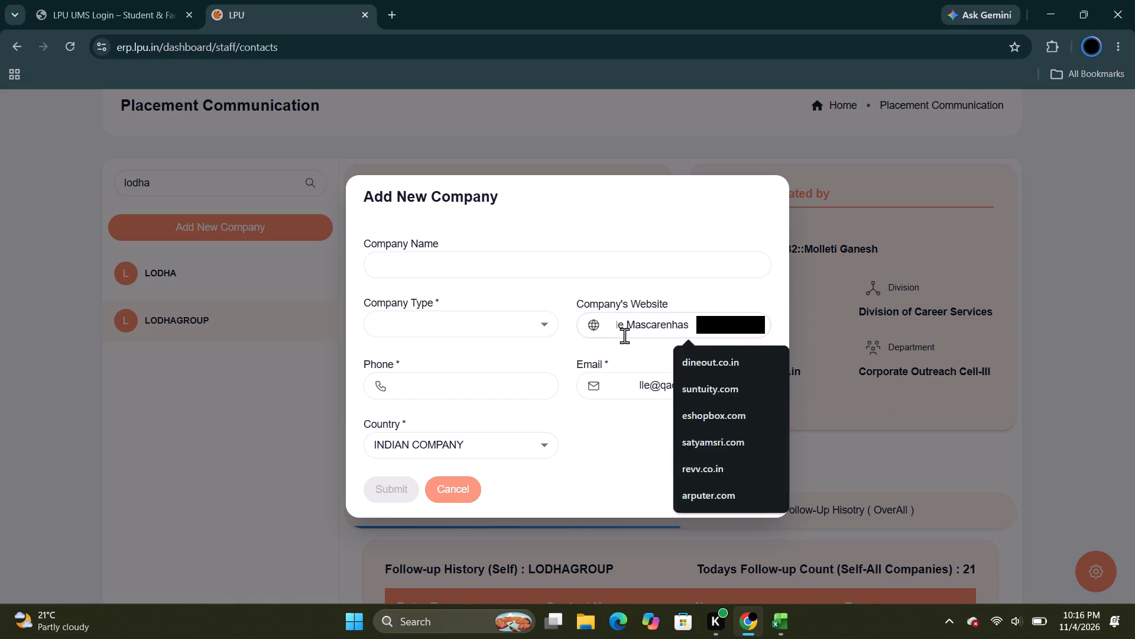
{"action": "left_click_drag", "start_coordinate": [721, 325], "coordinate": [194, 283]}
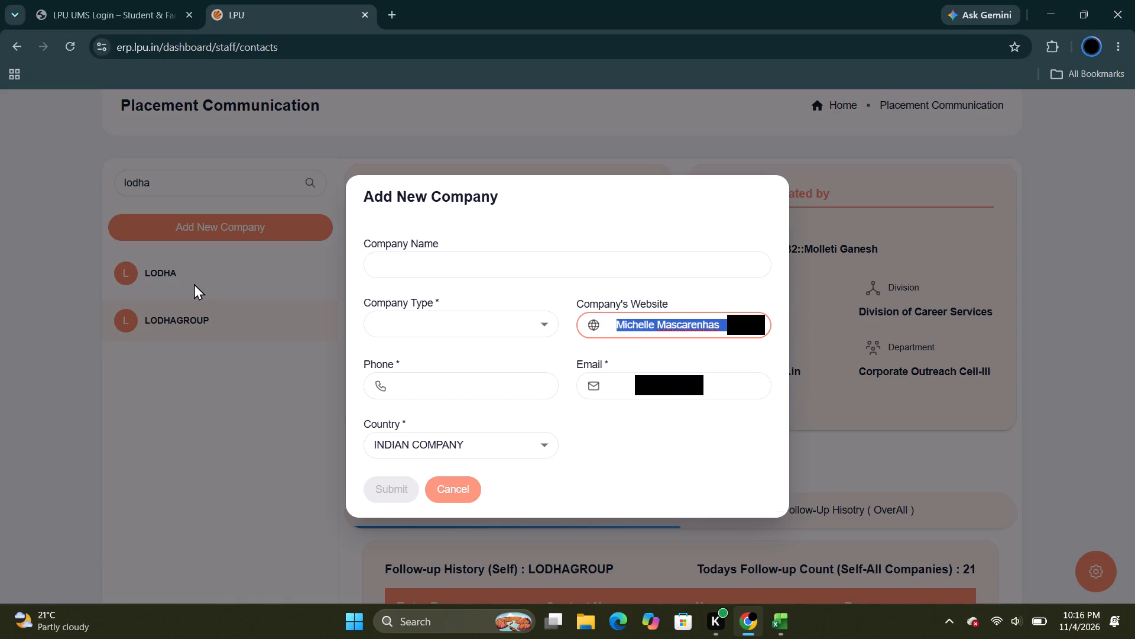
{"action": "key", "text": "BackSpace"}
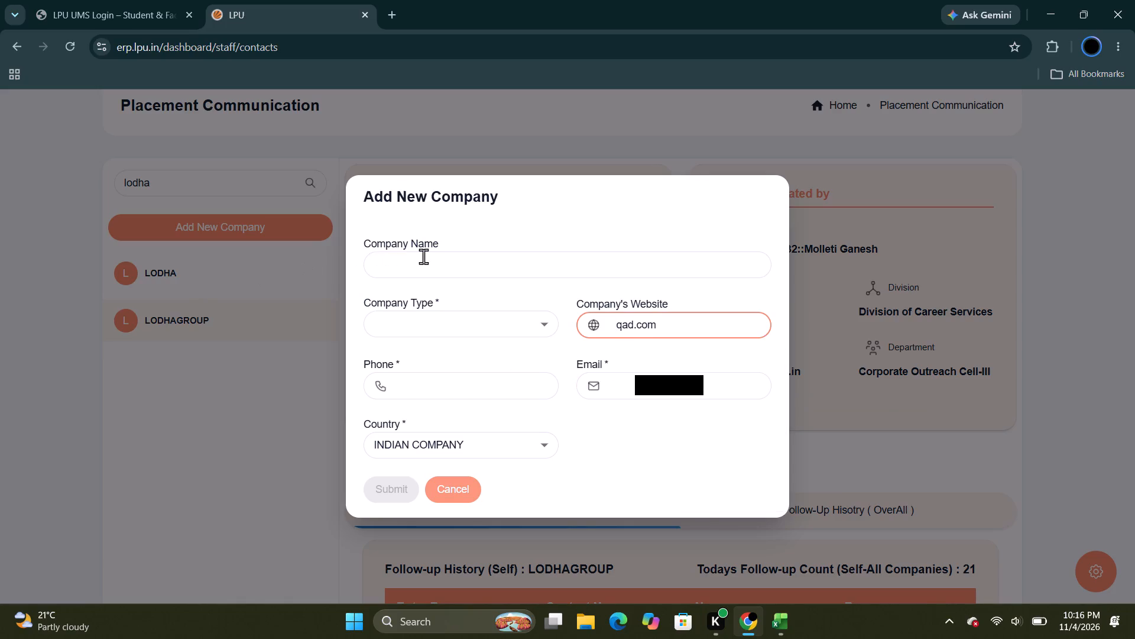
{"action": "key", "text": "ctrl+v"}
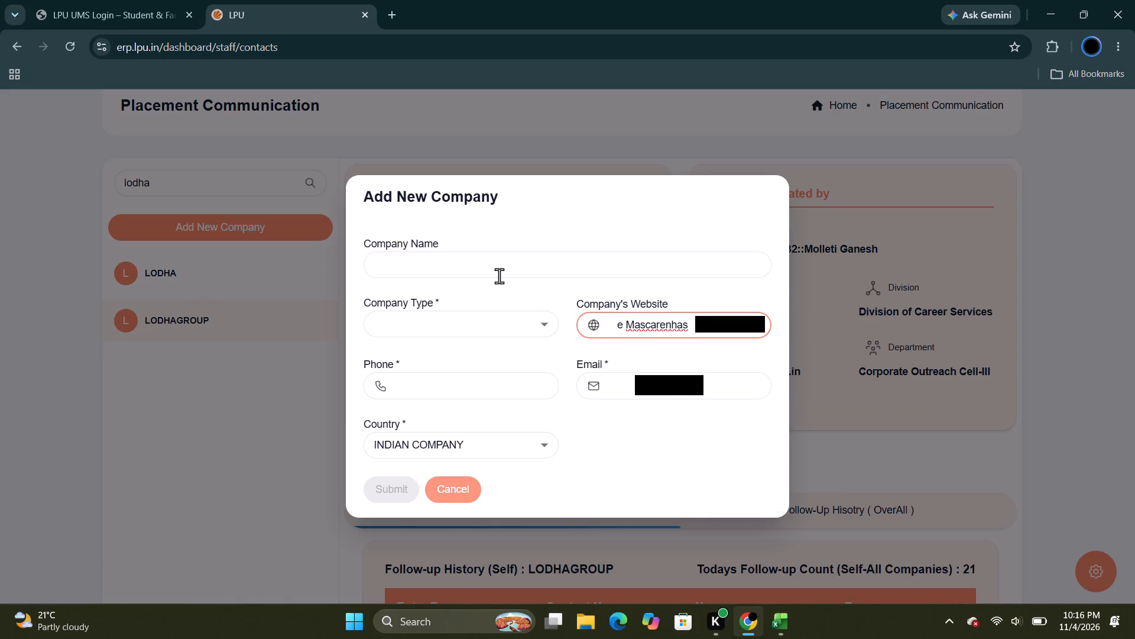
{"action": "key", "text": "ctrl+z"}
Enter QAD as the company name, trimming the rest of the pasted contact text.
{"action": "left_click", "coordinate": [541, 262]}
{"action": "key", "text": "ctrl+v"}
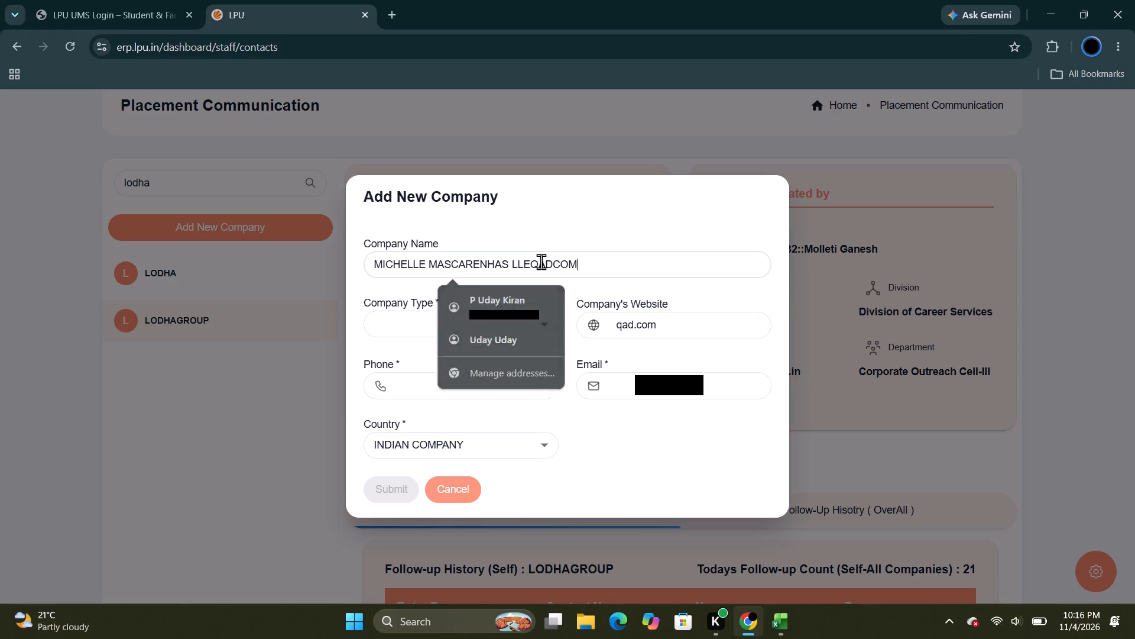
{"action": "key", "text": "BackSpace"}
{"action": "key", "text": "BackSpace"}
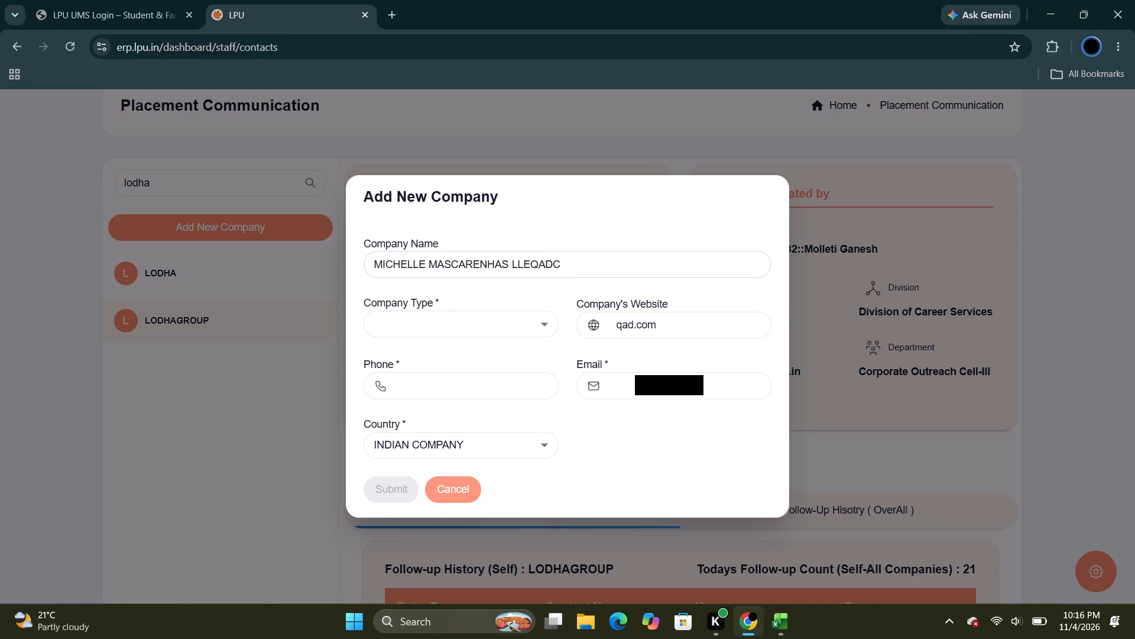
{"action": "key", "text": "BackSpace"}
{"action": "key", "text": "Left"}
{"action": "key", "text": "Left"}
{"action": "key", "text": "Left"}
{"action": "key", "text": "BackSpace"}
{"action": "key", "text": "BackSpace"}
{"action": "key", "text": "BackSpace"}
{"action": "key", "text": "BackSpace"}
{"action": "key", "text": "BackSpace"}
{"action": "key", "text": "BackSpace"}
{"action": "key", "text": "BackSpace"}
{"action": "key", "text": "BackSpace"}
{"action": "key", "text": "BackSpace"}
{"action": "key", "text": "BackSpace"}
{"action": "key", "text": "BackSpace"}
{"action": "key", "text": "BackSpace"}
{"action": "key", "text": "BackSpace"}
{"action": "key", "text": "BackSpace"}
{"action": "key", "text": "BackSpace"}
{"action": "key", "text": "BackSpace"}
{"action": "key", "text": "BackSpace"}
{"action": "key", "text": "BackSpace"}
{"action": "key", "text": "BackSpace"}
{"action": "key", "text": "BackSpace"}
{"action": "key", "text": "BackSpace"}
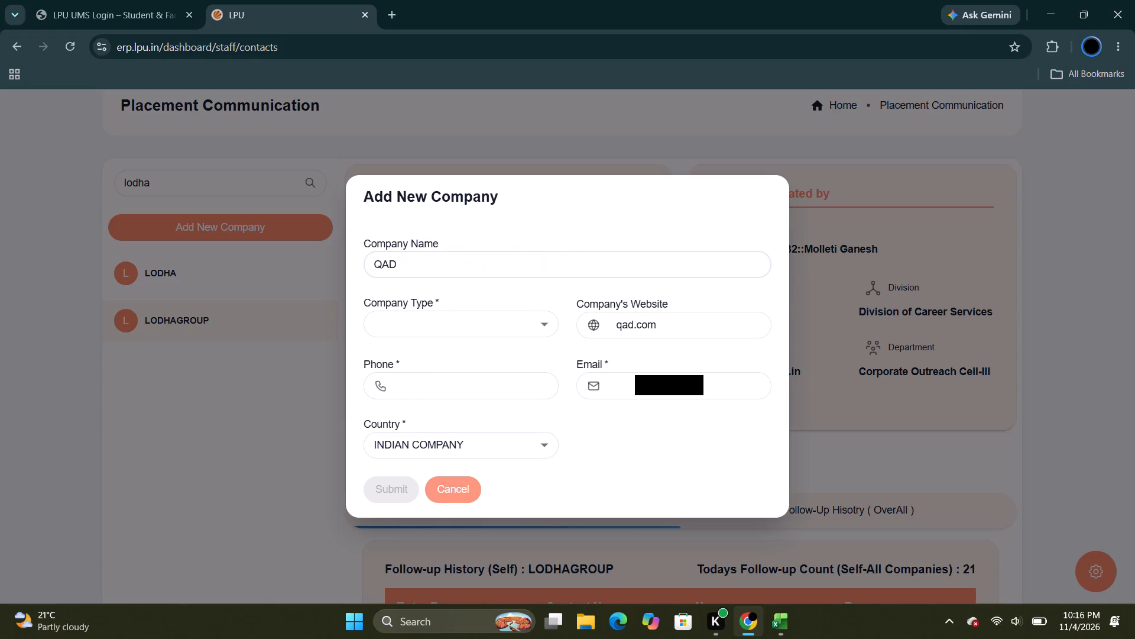
Set the company type to Company, enter the all-zero placeholder phone number, and submit the new company.
{"action": "left_click", "coordinate": [503, 318]}
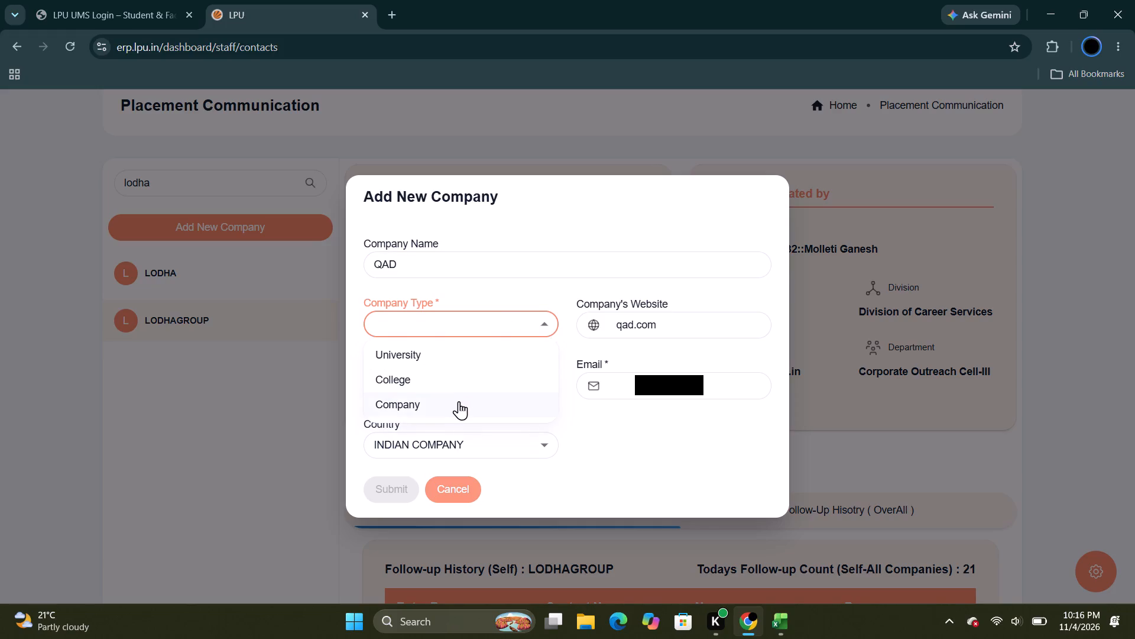
{"action": "left_click", "coordinate": [456, 404]}
{"action": "left_click", "coordinate": [454, 388]}
{"action": "type", "text": "000"}
{"action": "left_click", "coordinate": [503, 396]}
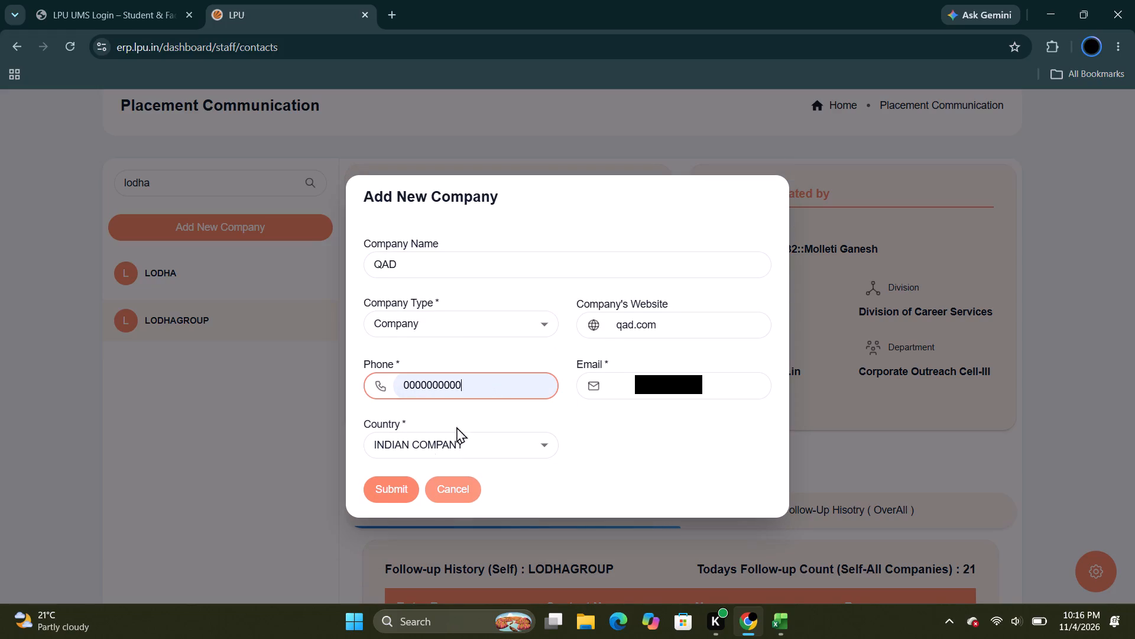
{"action": "left_click", "coordinate": [384, 476]}
{"action": "left_click", "coordinate": [388, 482]}
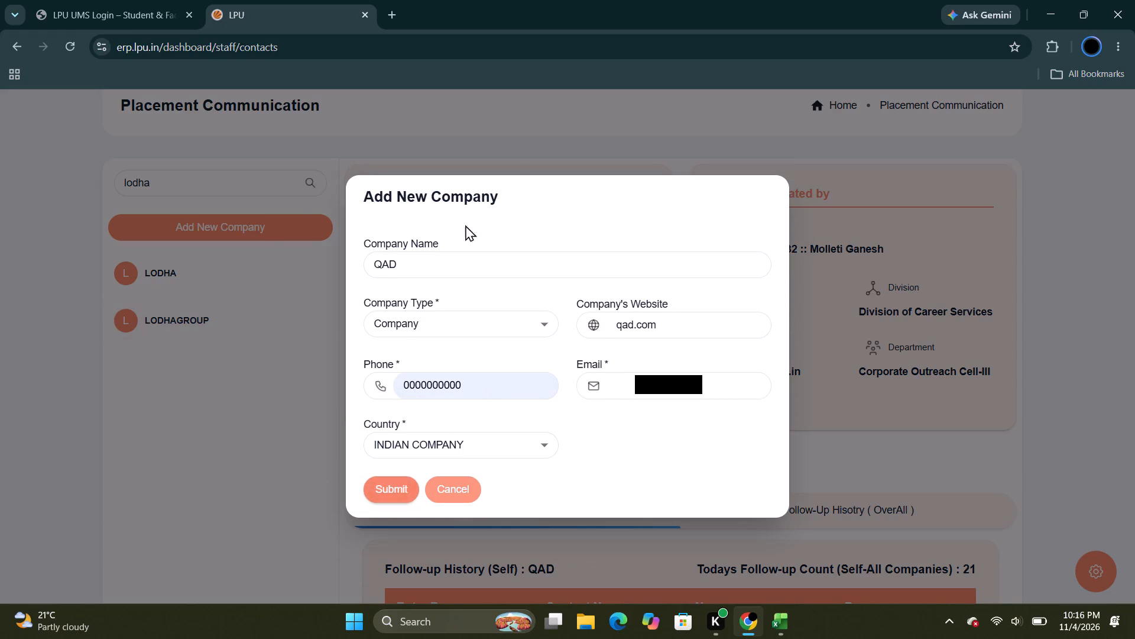
{"action": "left_click", "coordinate": [387, 496]}
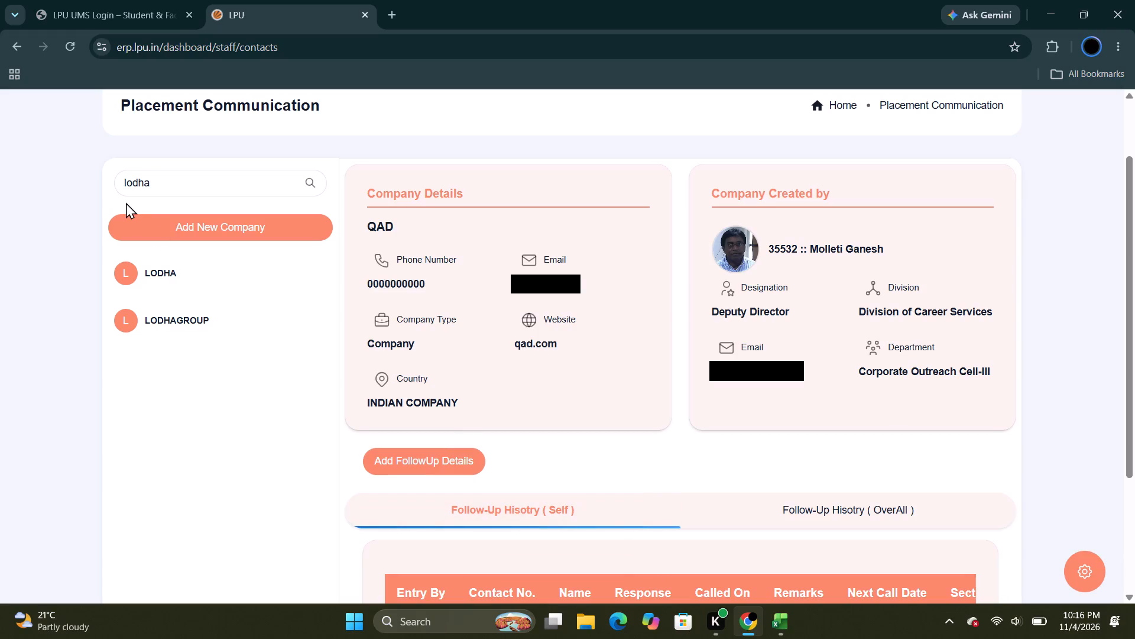
Reload the Placement Communication page and search the companies for "qad".
{"action": "left_click", "coordinate": [68, 49]}
{"action": "left_click", "coordinate": [173, 184]}
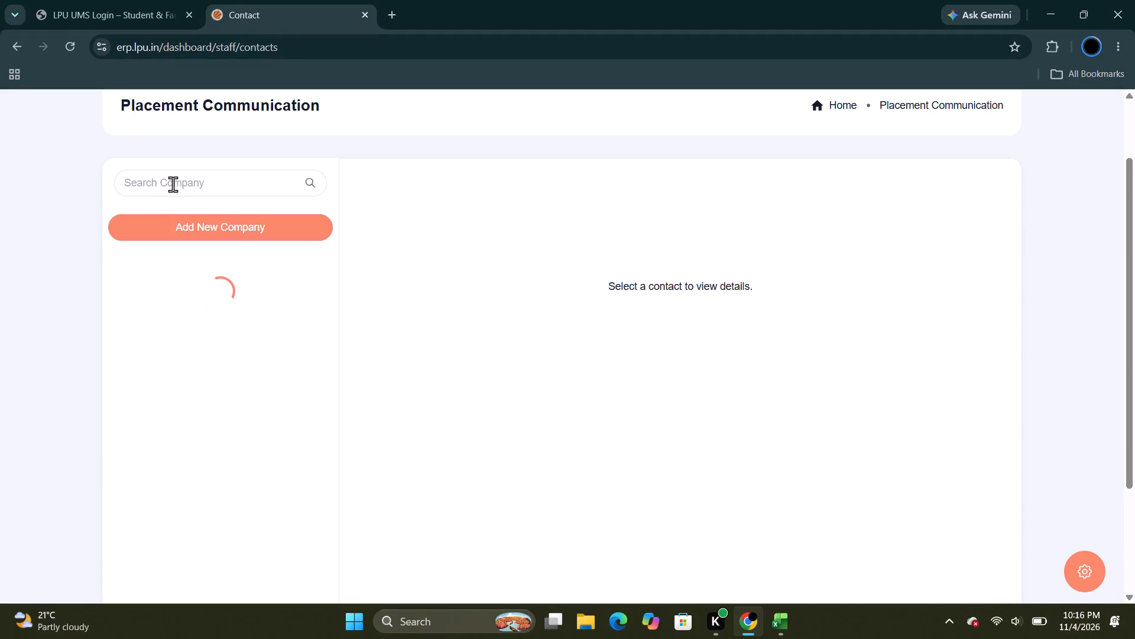
{"action": "type", "text": "qa"}
{"action": "key", "text": "d"}
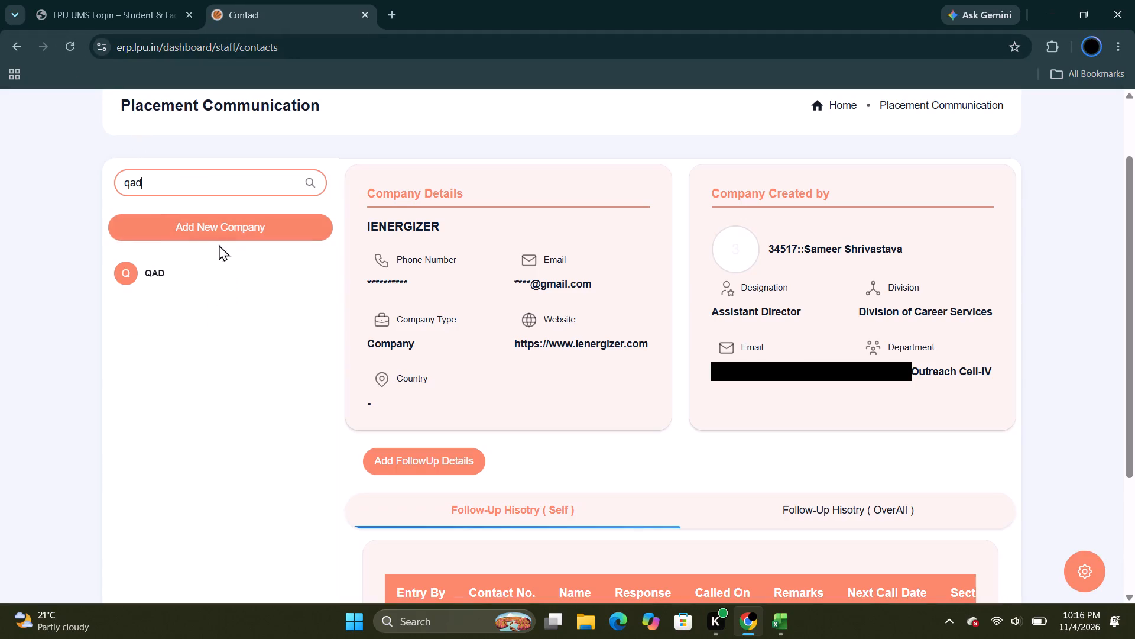
Start an Email follow-up for QAD and enter the contact's name, trimming the email part from the pasted details.
{"action": "left_click", "coordinate": [221, 275]}
{"action": "left_click", "coordinate": [403, 469]}
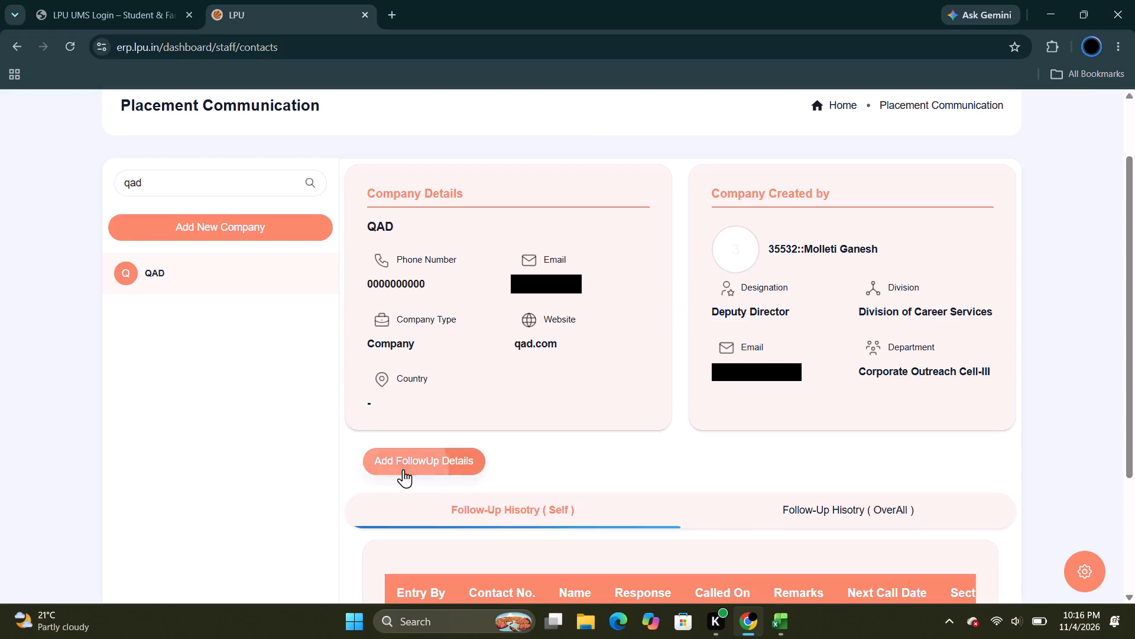
{"action": "left_click", "coordinate": [283, 209]}
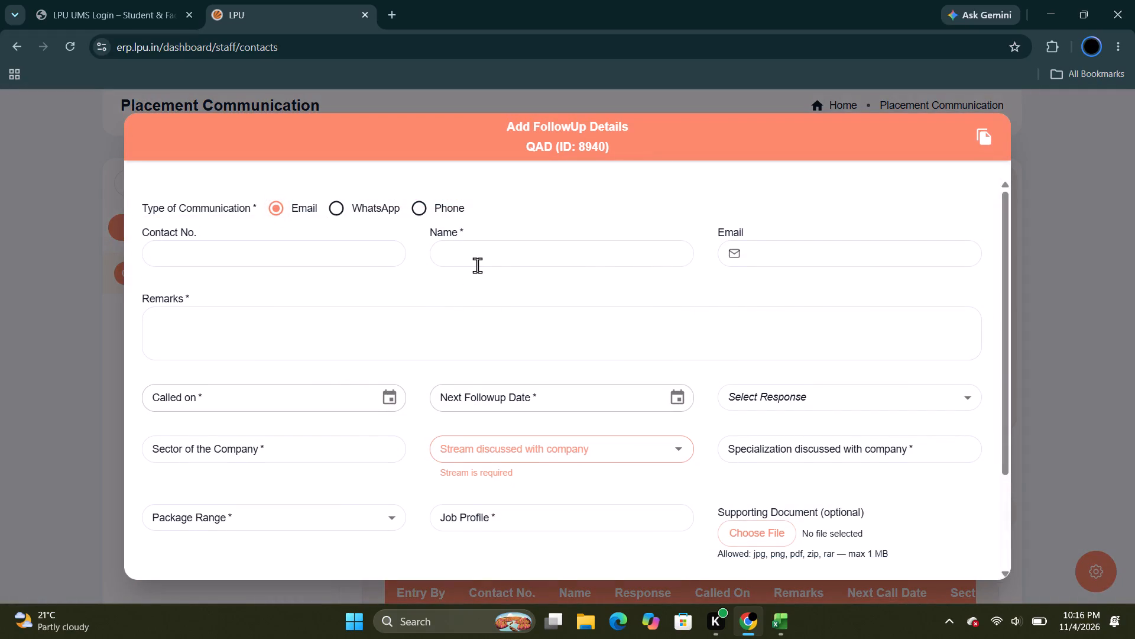
{"action": "left_click", "coordinate": [477, 265]}
{"action": "key", "text": "ctrl+v"}
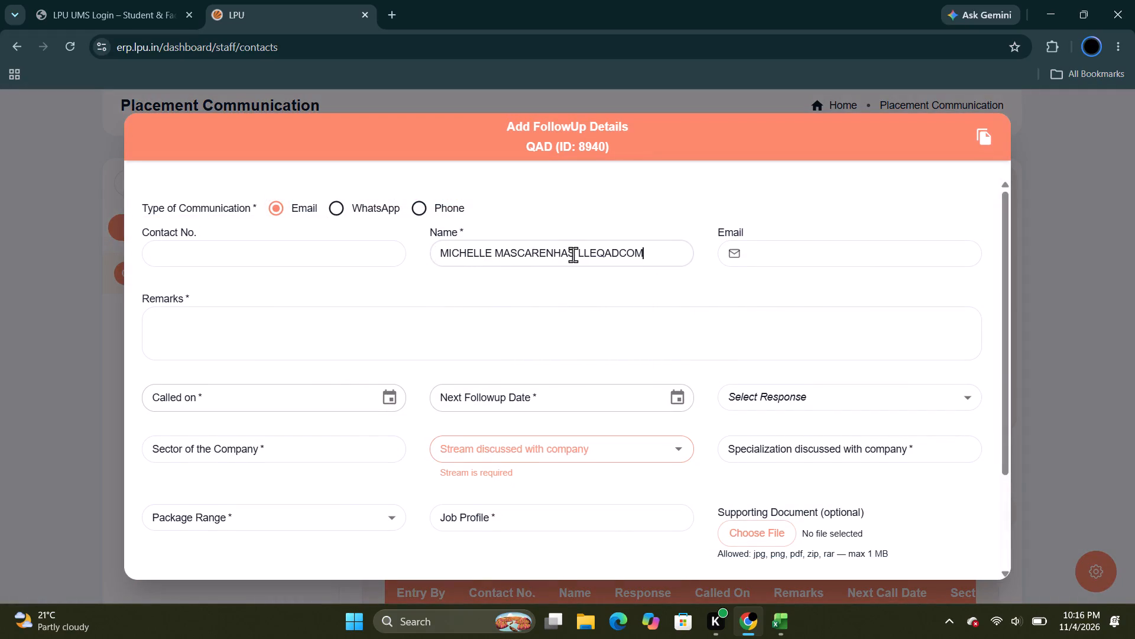
{"action": "left_click_drag", "start_coordinate": [573, 255], "coordinate": [679, 234]}
{"action": "key", "text": "BackSpace"}
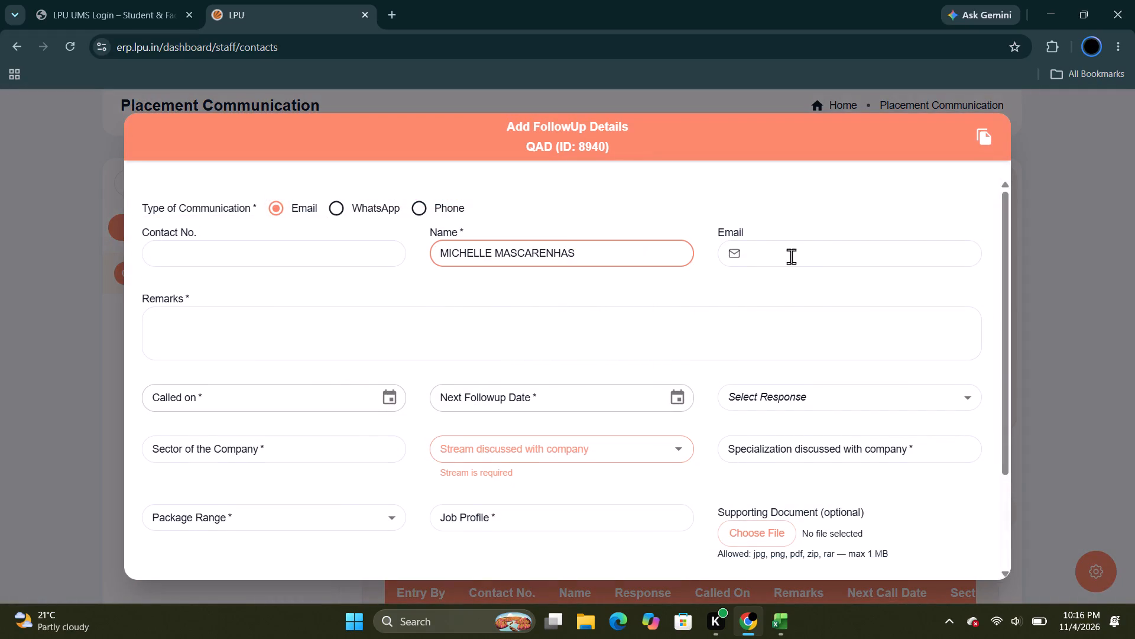
Enter the contact's email address in the follow-up, removing the name from the pasted details.
{"action": "left_click", "coordinate": [815, 254]}
{"action": "key", "text": "ctrl+v"}
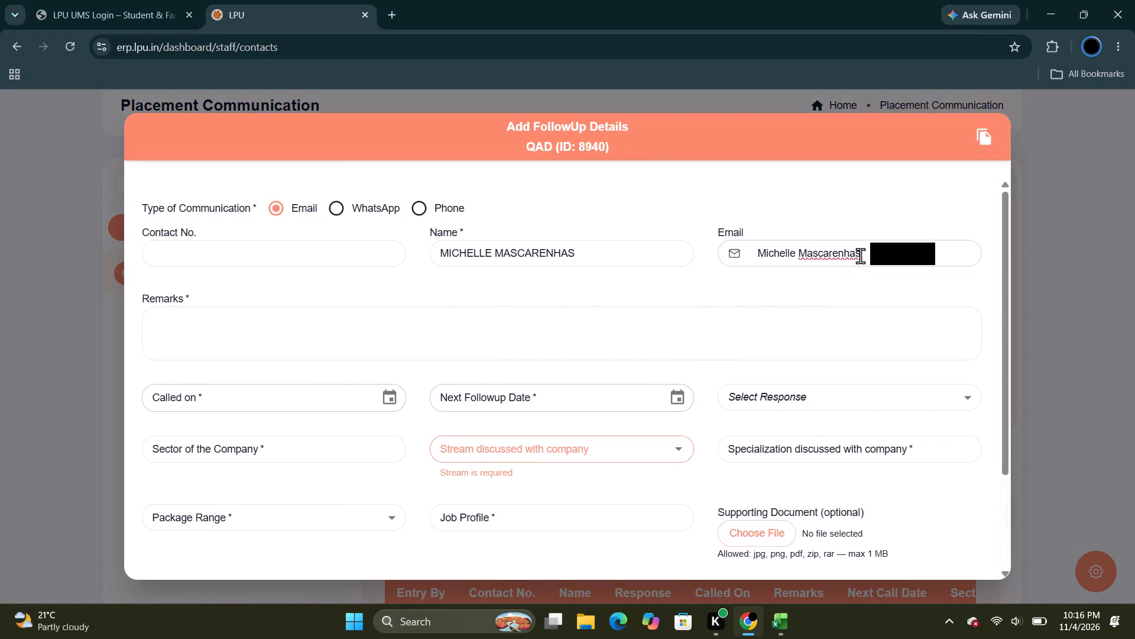
{"action": "left_click_drag", "start_coordinate": [861, 255], "coordinate": [646, 296]}
{"action": "key", "text": "BackSpace"}
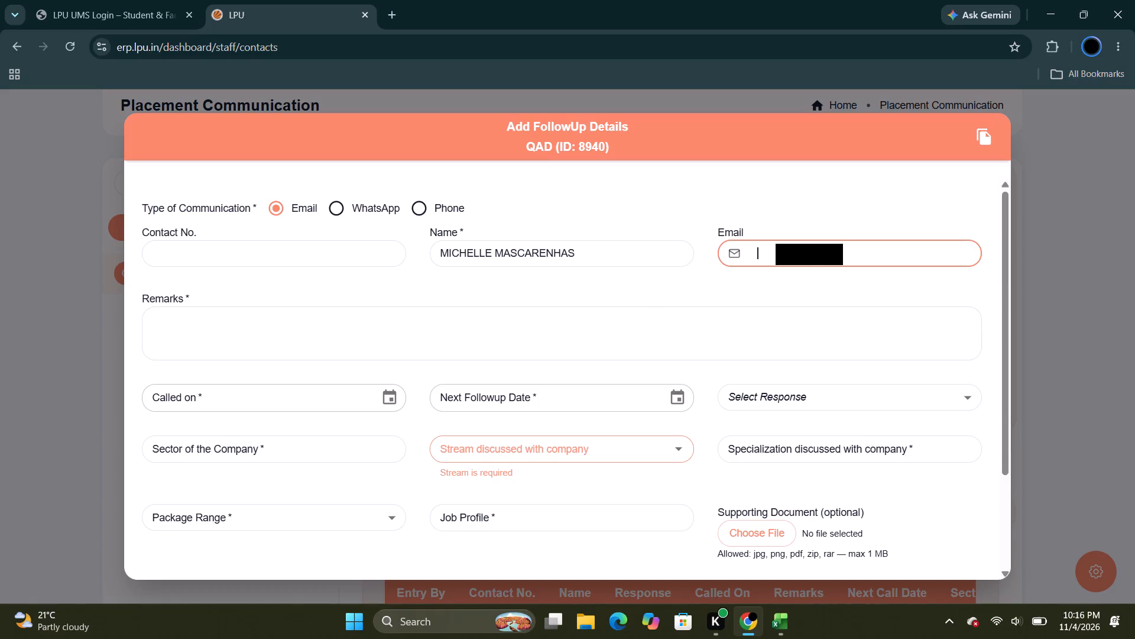
Enter "email has been sent" as the follow-up remark.
{"action": "left_click", "coordinate": [357, 326]}
{"action": "type", "text": "email has been sent"}
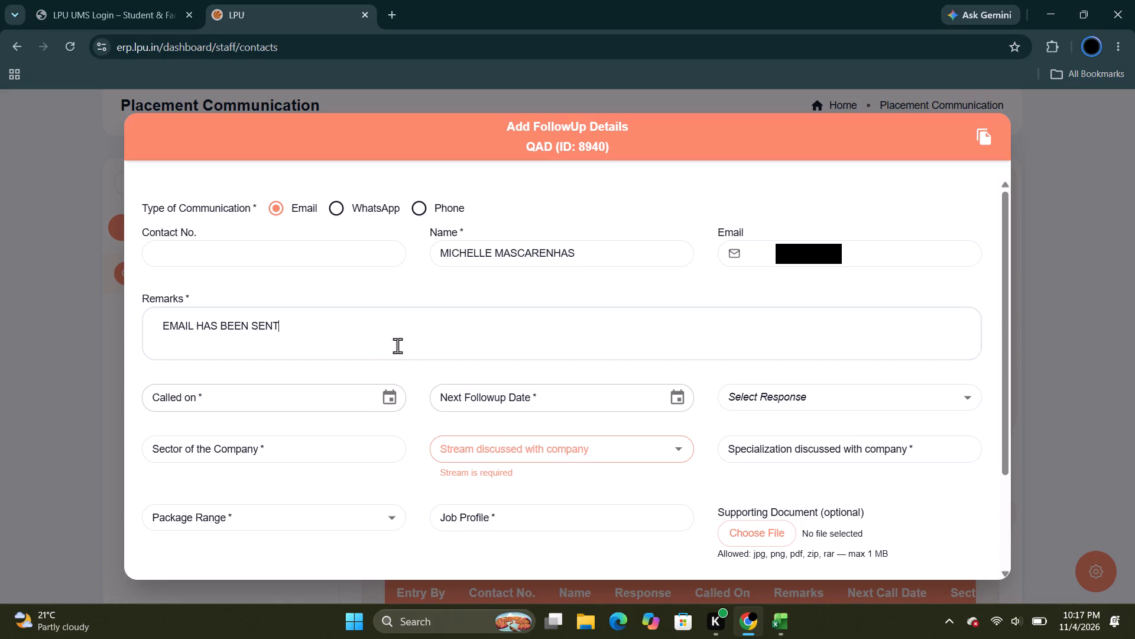
Set the called-on date to 31/10/2026, the next follow-up date to 06/11/2026, and the response to Cold.
{"action": "left_click", "coordinate": [394, 393]}
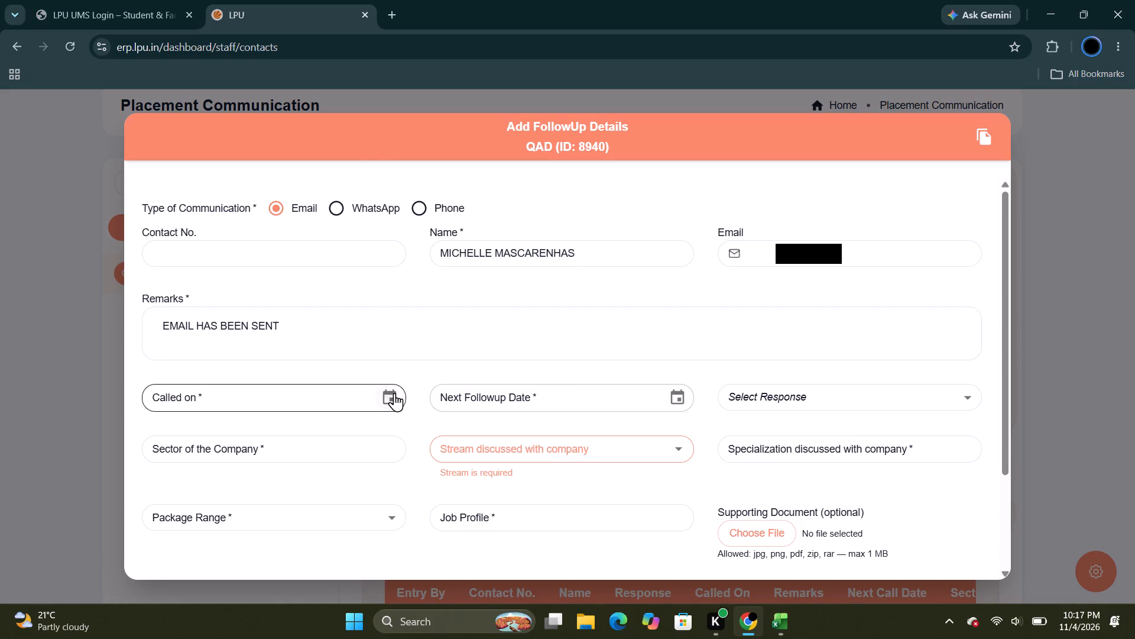
{"action": "left_click", "coordinate": [328, 162]}
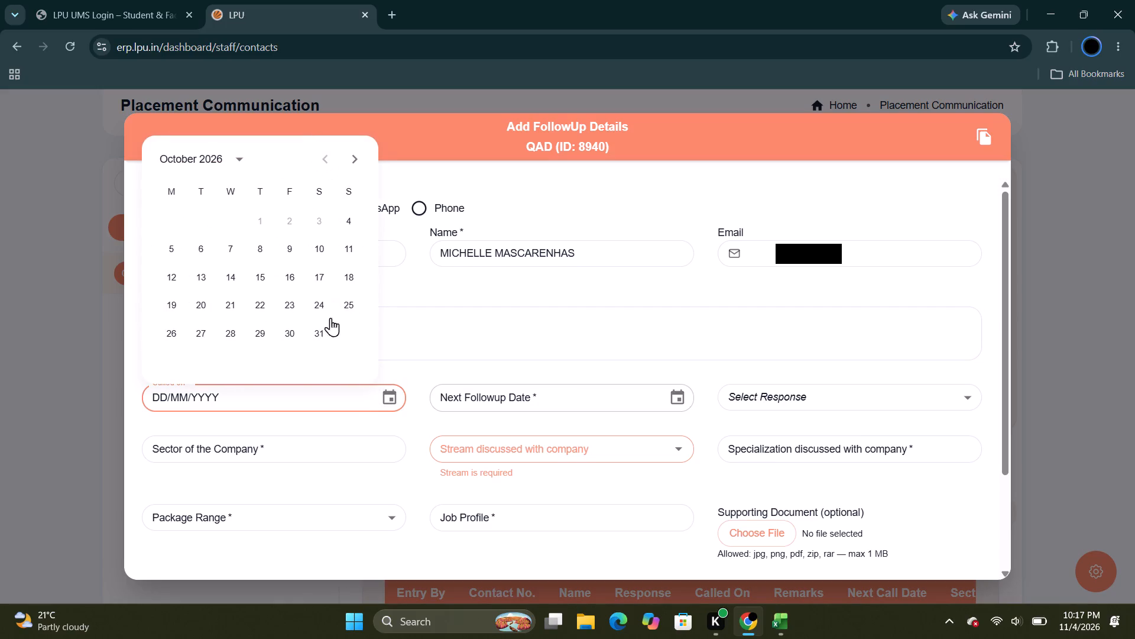
{"action": "left_click", "coordinate": [325, 331]}
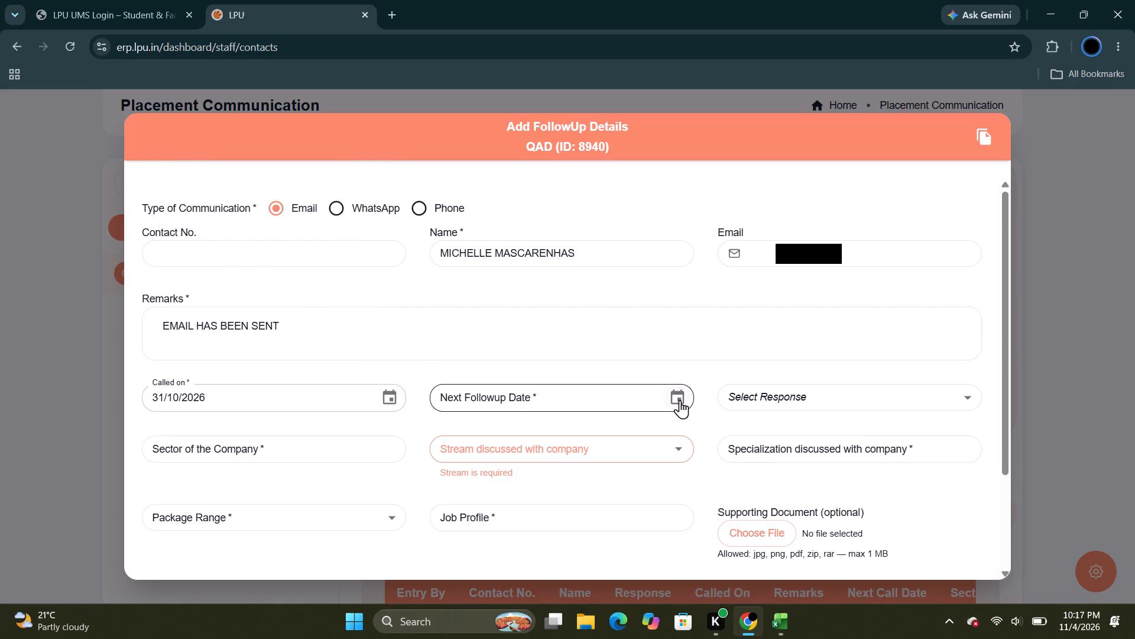
{"action": "left_click", "coordinate": [680, 400]}
{"action": "left_click", "coordinate": [569, 259]}
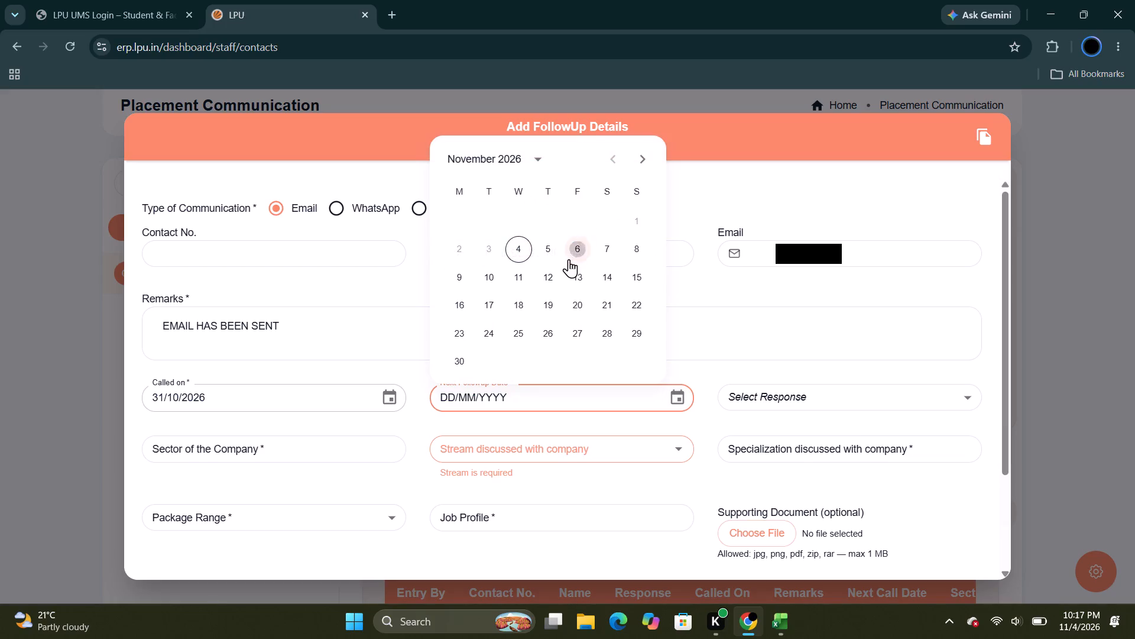
{"action": "left_click", "coordinate": [787, 404]}
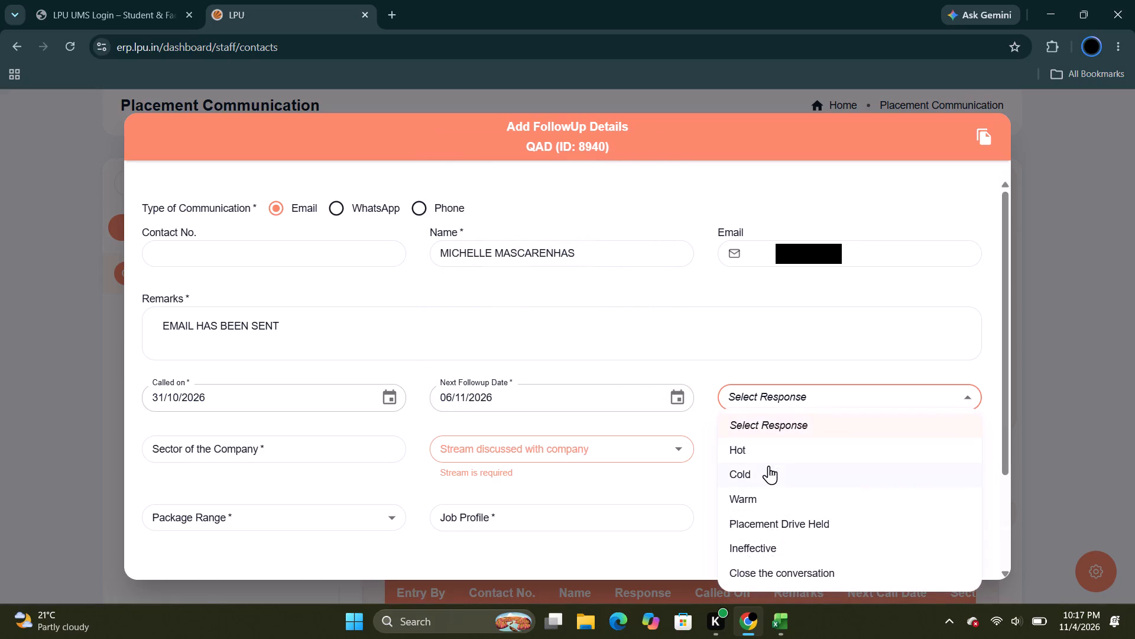
{"action": "left_click", "coordinate": [768, 466]}
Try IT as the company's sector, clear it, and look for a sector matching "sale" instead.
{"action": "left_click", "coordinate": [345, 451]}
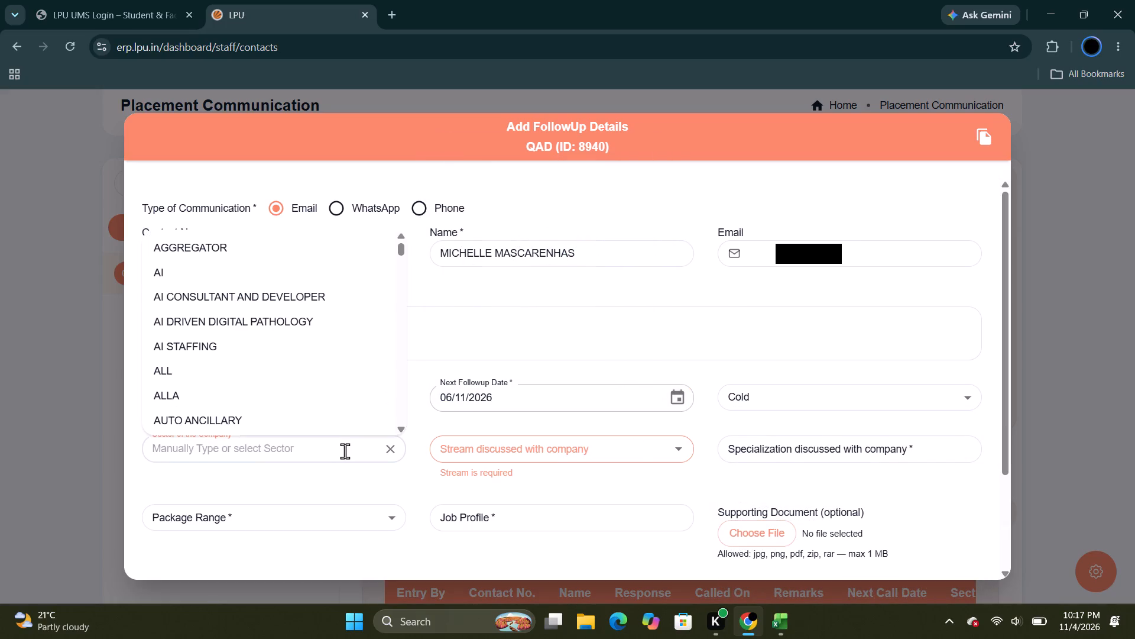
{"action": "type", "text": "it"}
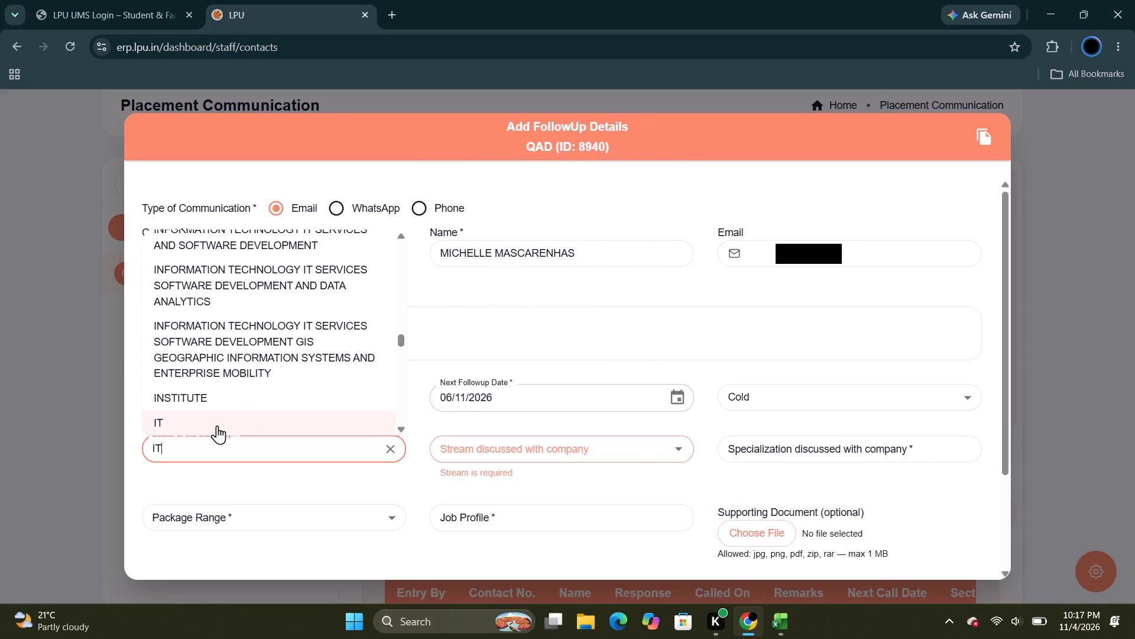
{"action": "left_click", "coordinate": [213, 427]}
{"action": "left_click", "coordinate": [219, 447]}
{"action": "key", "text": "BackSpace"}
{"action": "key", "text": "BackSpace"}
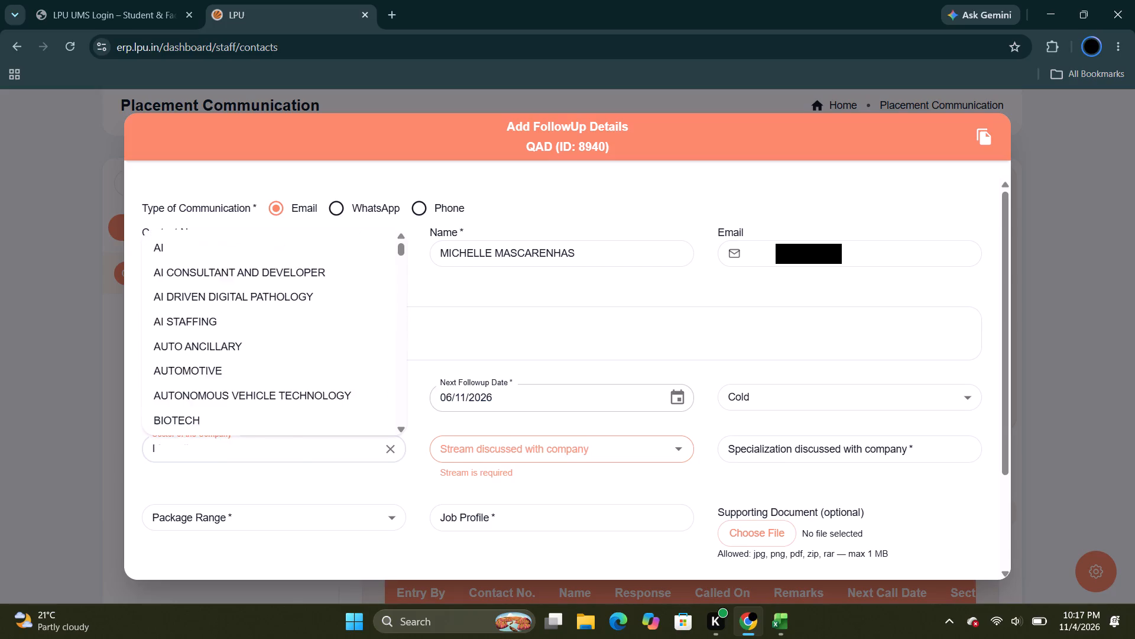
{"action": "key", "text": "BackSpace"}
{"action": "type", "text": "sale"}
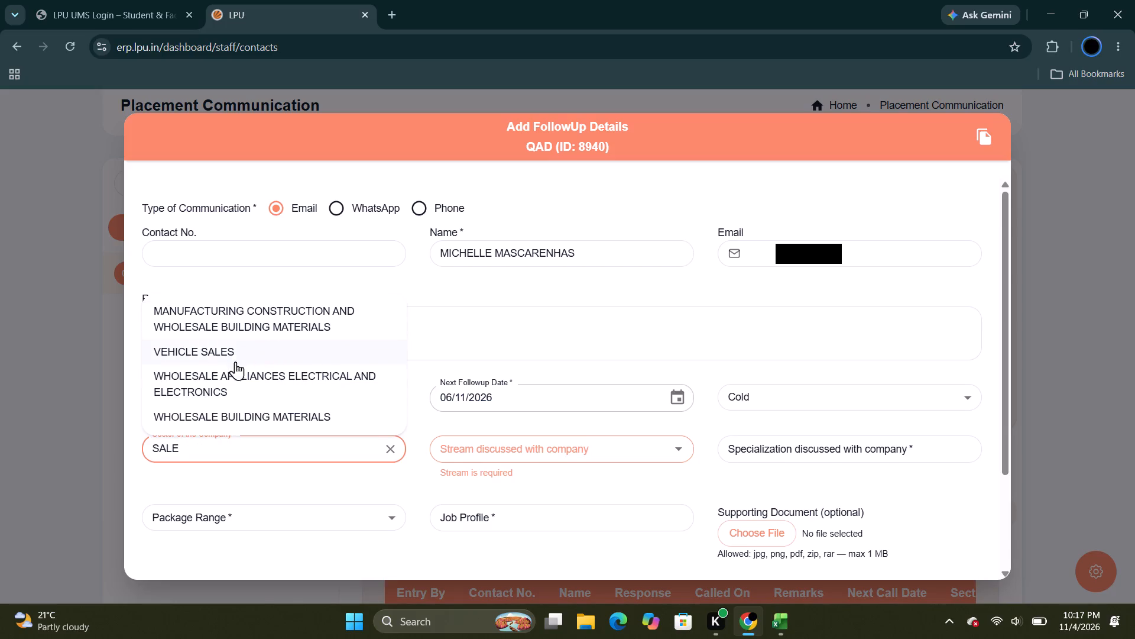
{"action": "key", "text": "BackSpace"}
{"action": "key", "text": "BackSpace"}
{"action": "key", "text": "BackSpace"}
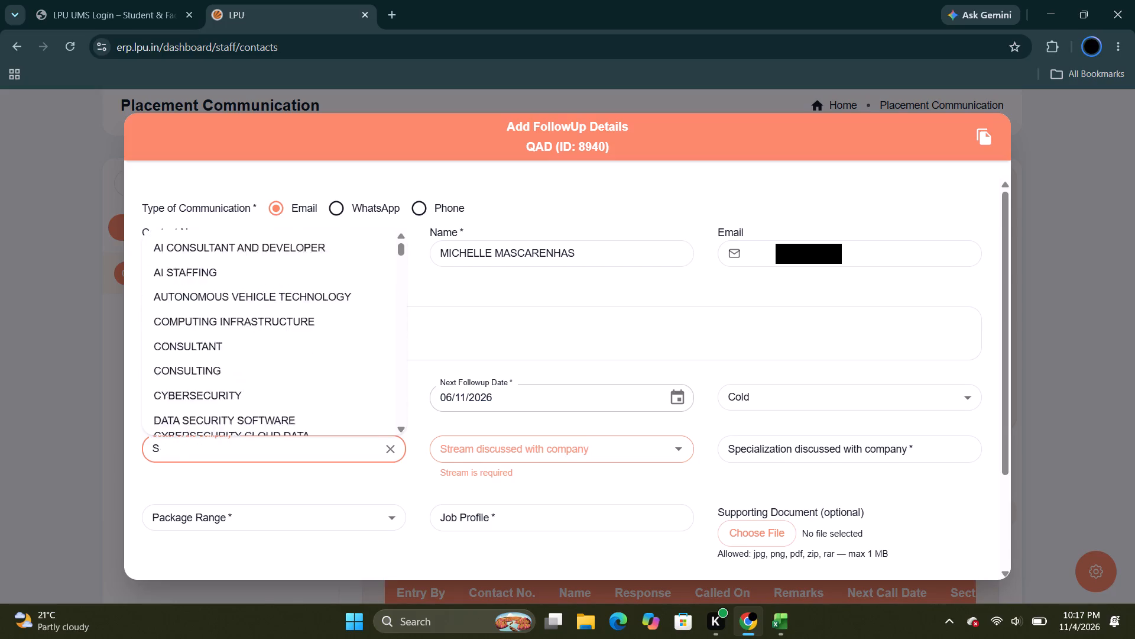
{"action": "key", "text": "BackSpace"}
Filter the sectors by "marke" and choose BB MARKETPLACE as the company's sector.
{"action": "type", "text": "ma"}
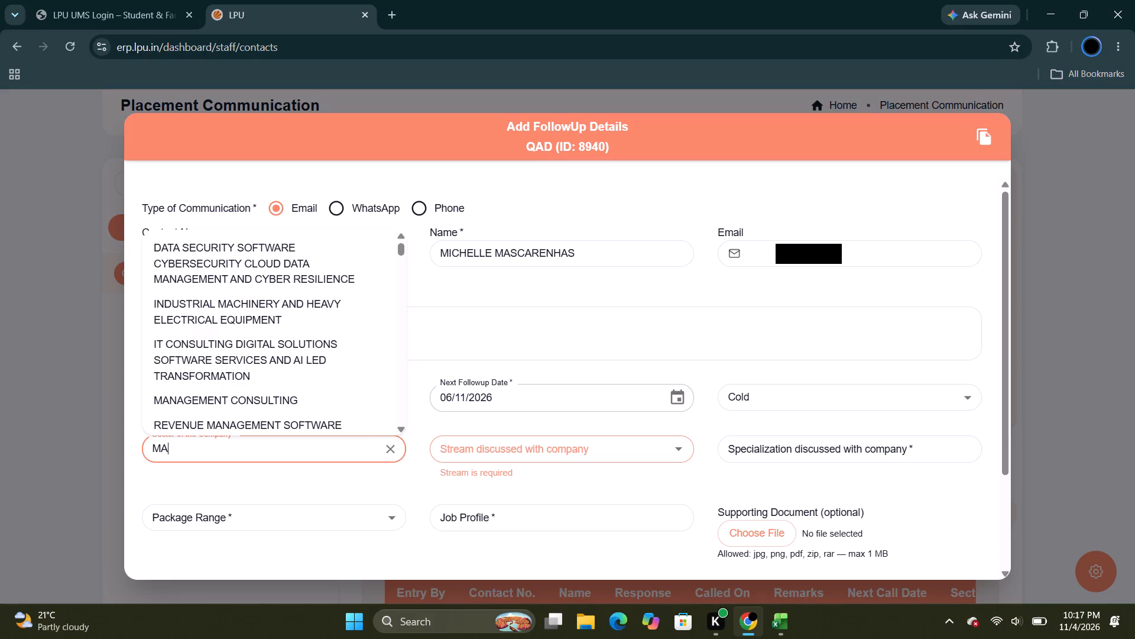
{"action": "type", "text": "rke"}
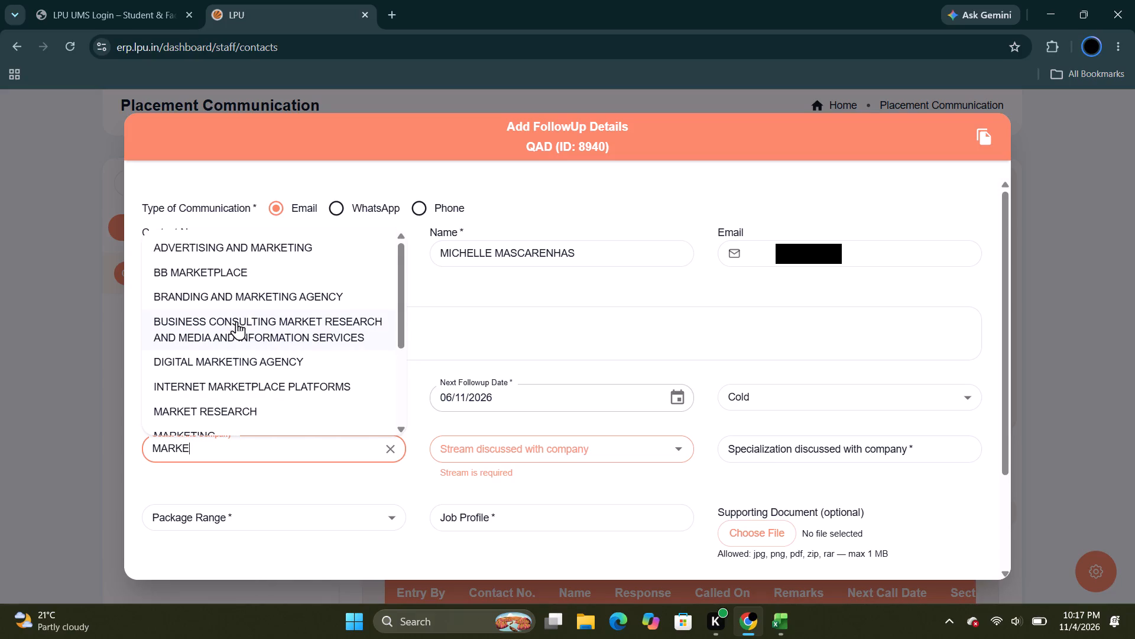
{"action": "left_click", "coordinate": [286, 283]}
Set the discussed stream to BBA and the discussed specialization to BBA BCOM BSC BA.
{"action": "left_click", "coordinate": [549, 455]}
{"action": "type", "text": "bba"}
{"action": "left_click", "coordinate": [554, 493]}
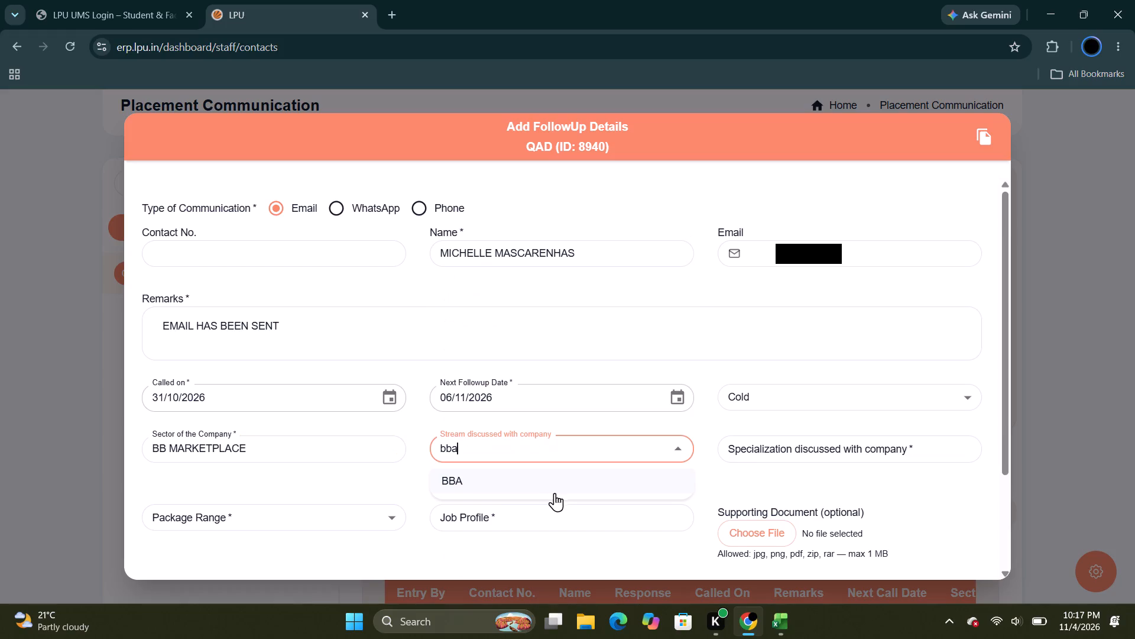
{"action": "left_click", "coordinate": [554, 491]}
{"action": "left_click", "coordinate": [773, 450]}
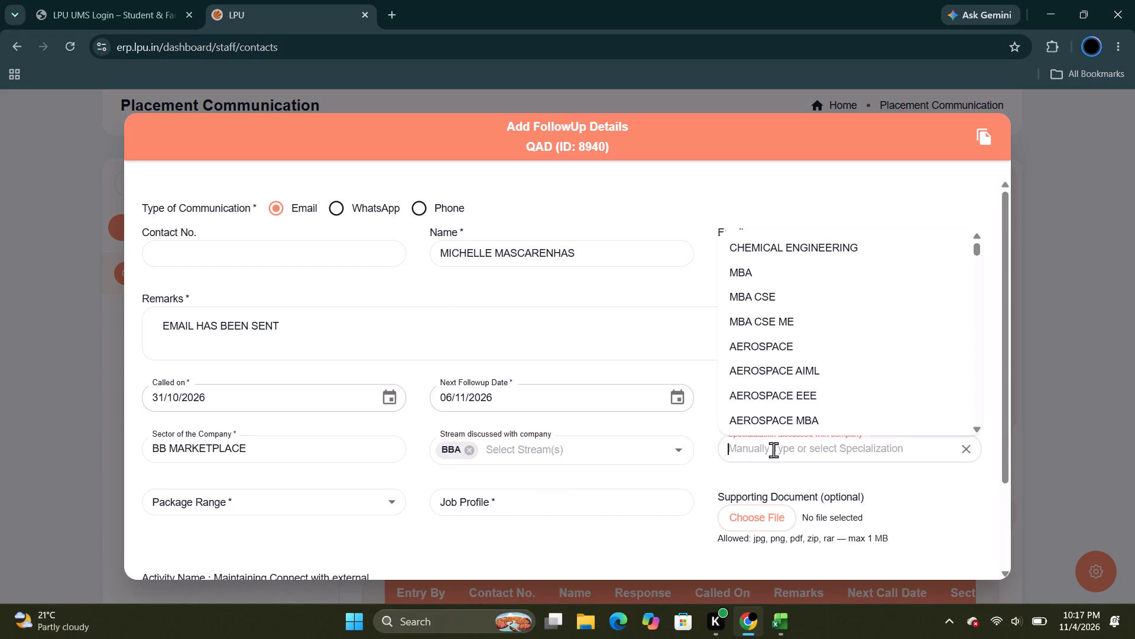
{"action": "type", "text": "bba"}
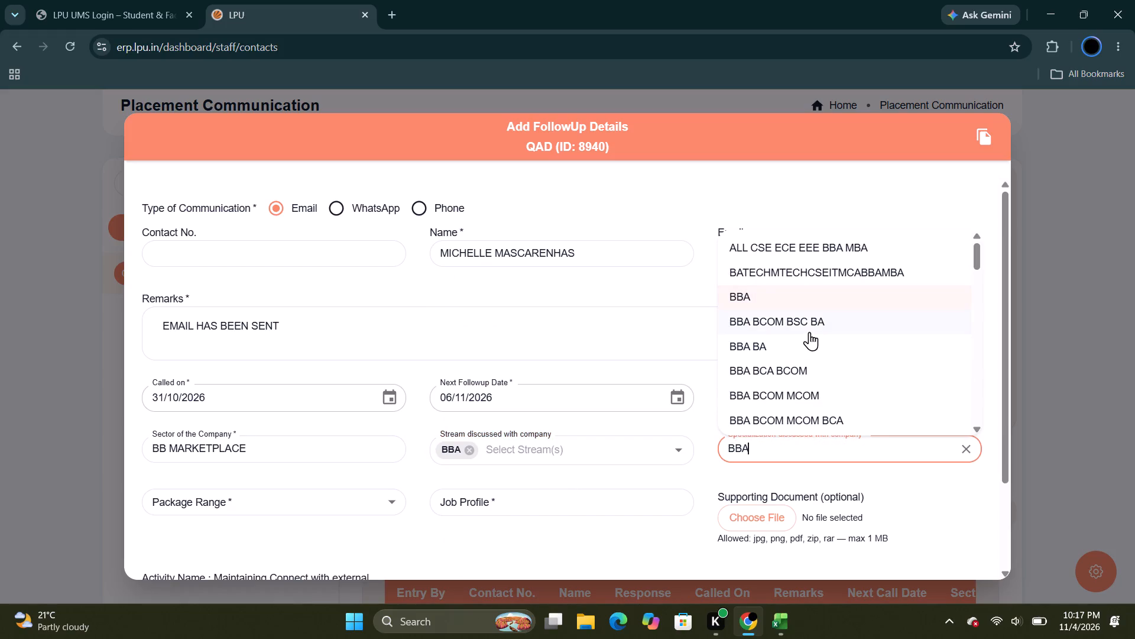
{"action": "left_click", "coordinate": [802, 326]}
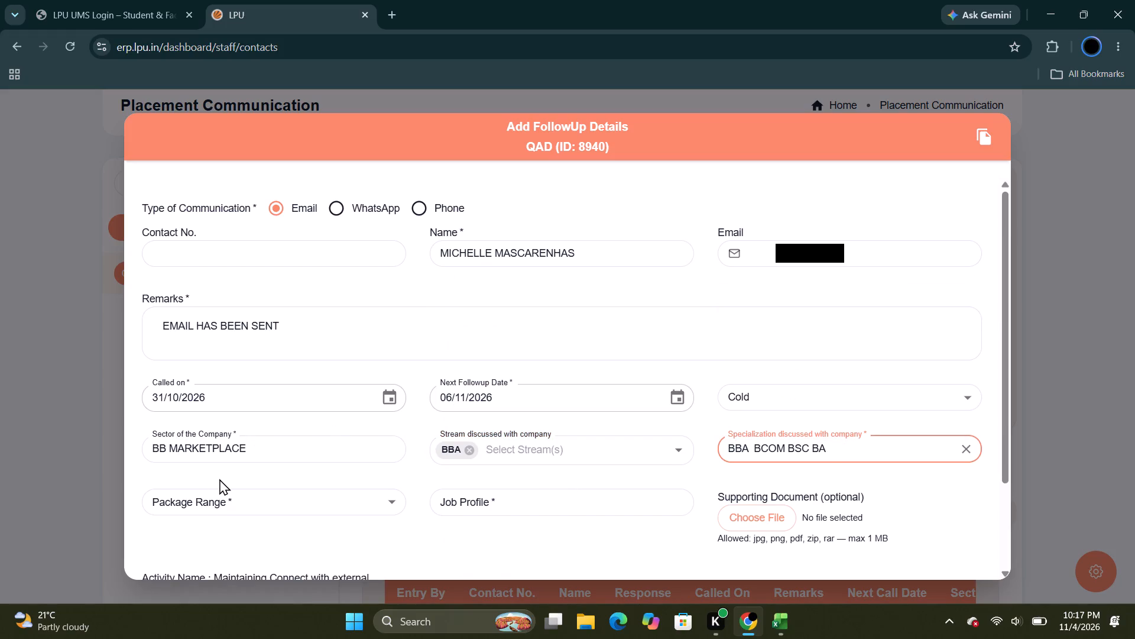
Set the package range to 07-08 Lakh and the job profile to ASSOCIATE.
{"action": "left_click", "coordinate": [245, 500]}
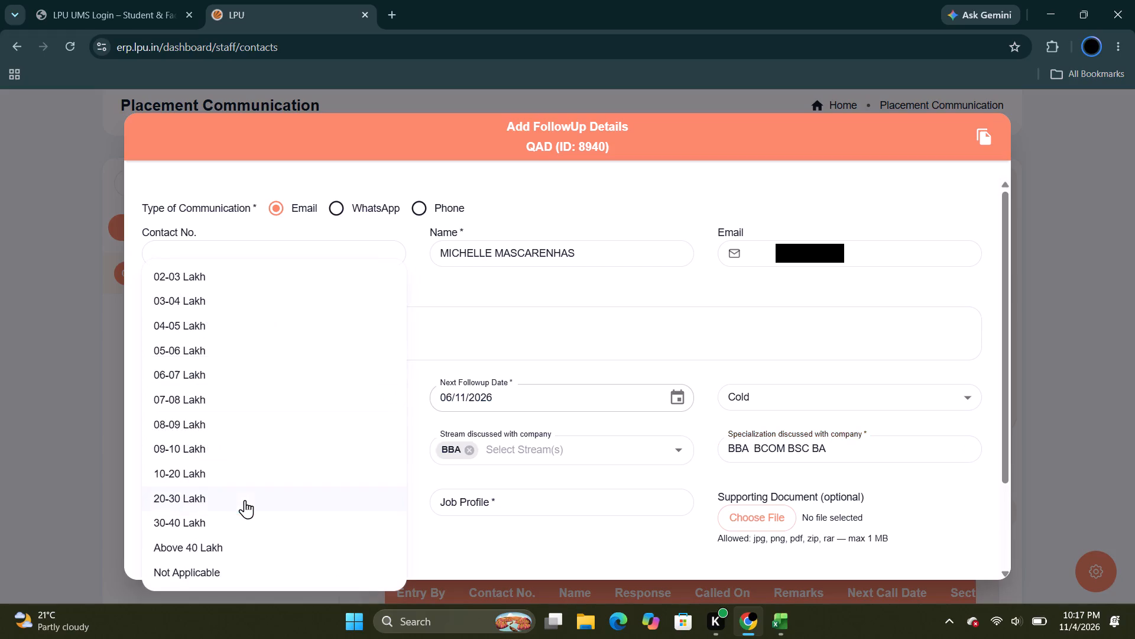
{"action": "left_click", "coordinate": [206, 400]}
{"action": "left_click", "coordinate": [517, 496]}
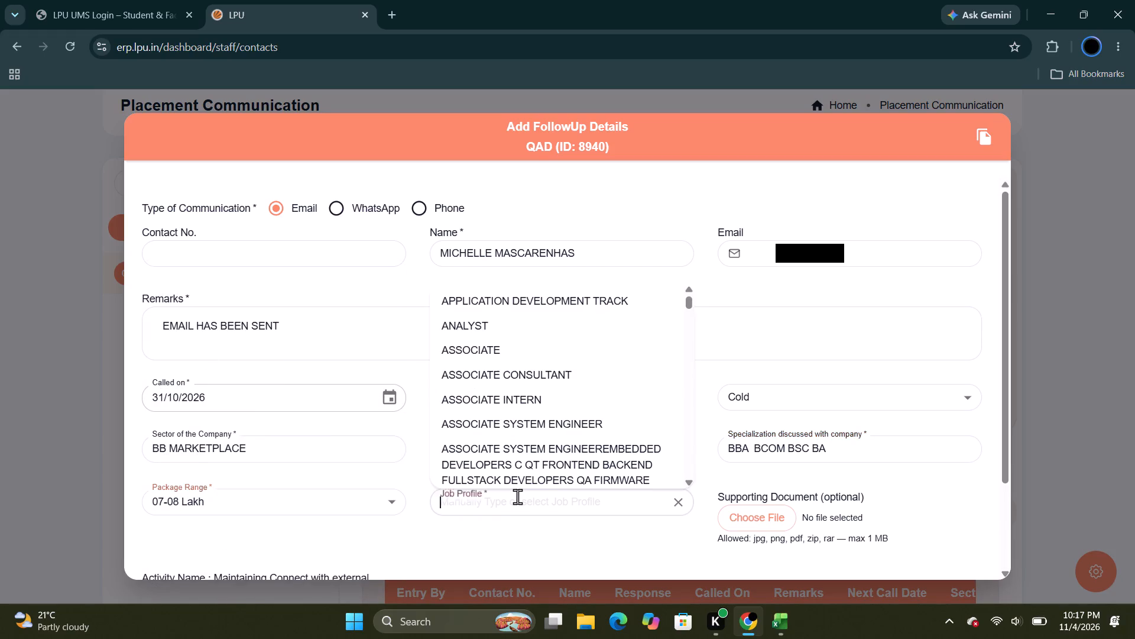
{"action": "left_click", "coordinate": [516, 353]}
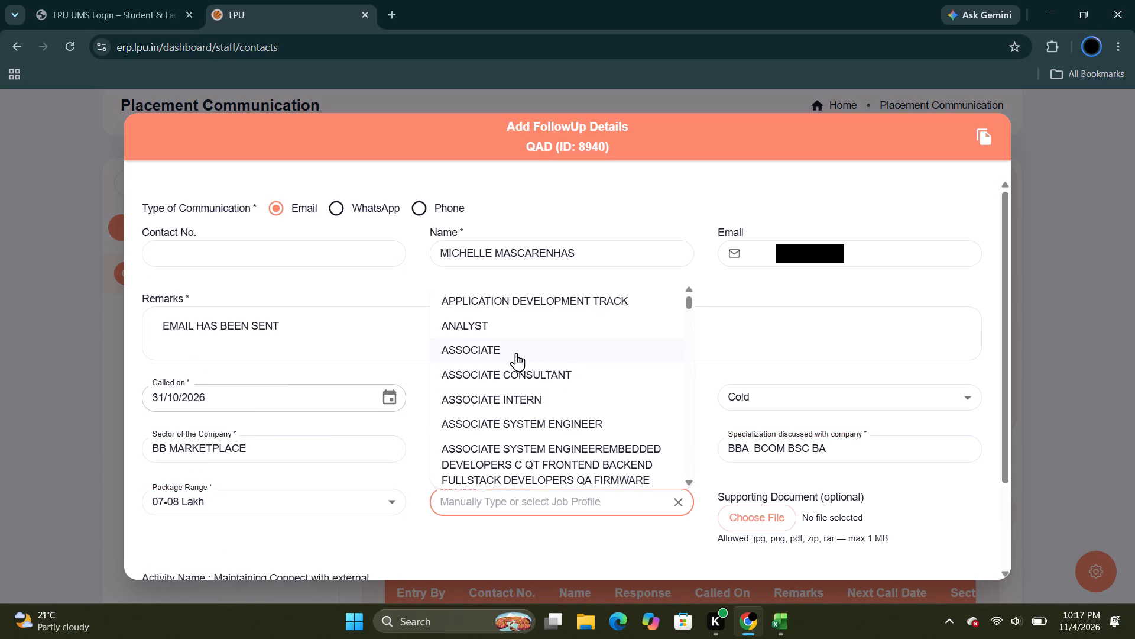
Set the DPR action to Sending Invitation Letters /Greetings and submit the QAD follow-up.
{"action": "scroll", "coordinate": [516, 353], "scroll_direction": "down", "scroll_amount": 2}
{"action": "left_click", "coordinate": [374, 495]}
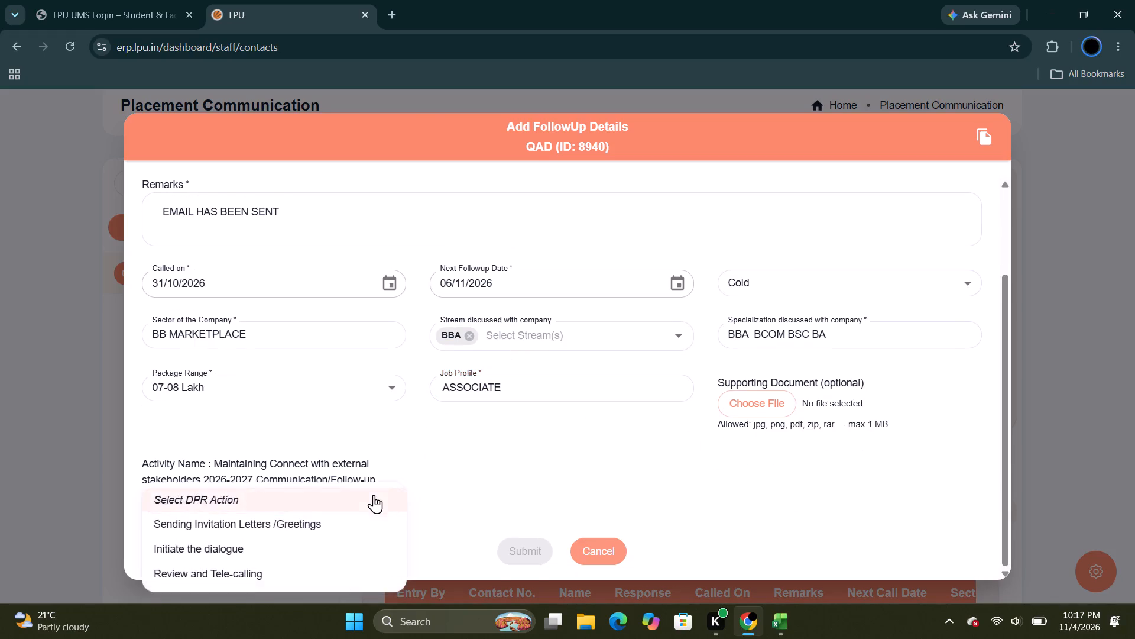
{"action": "left_click", "coordinate": [350, 519]}
{"action": "left_click", "coordinate": [535, 548]}
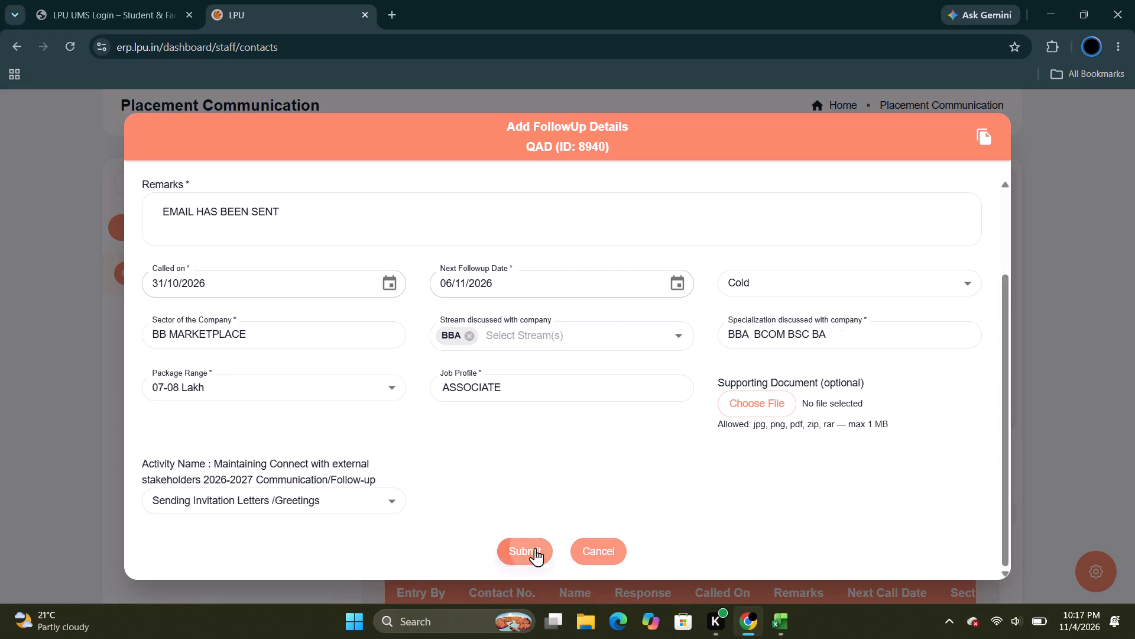
{"action": "scroll", "coordinate": [609, 438], "scroll_direction": "down", "scroll_amount": 1}
Switch to the Excel campaign contact list and copy the name and email of the gozoop.in contact in row 188.
{"action": "key", "text": "alt+Tab"}
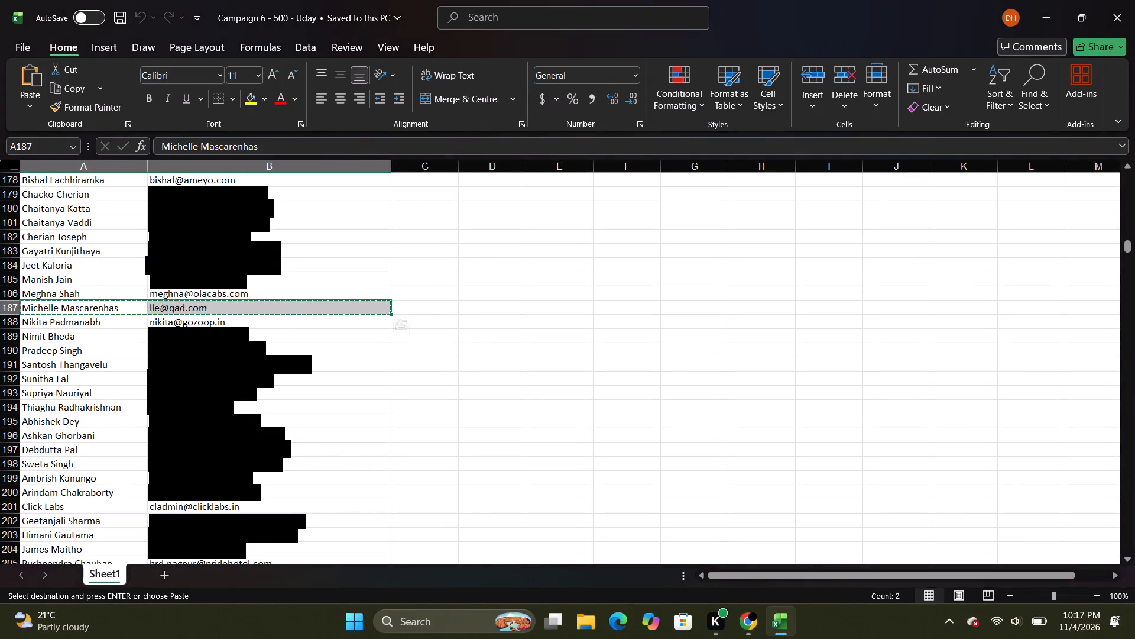
{"action": "left_click", "coordinate": [106, 329]}
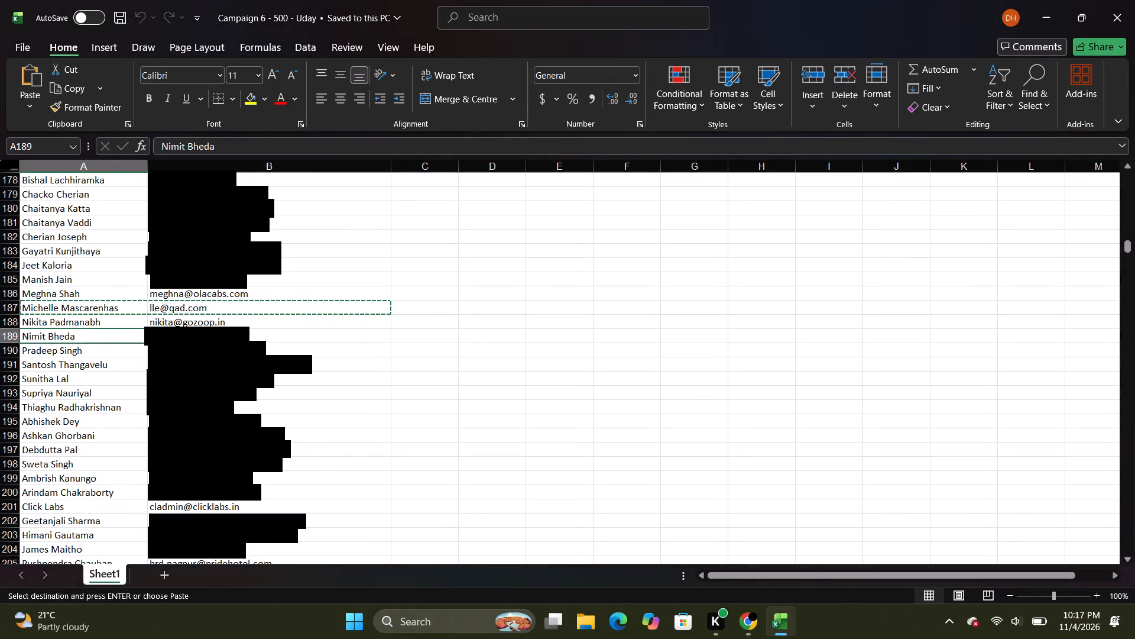
{"action": "key", "text": "Up"}
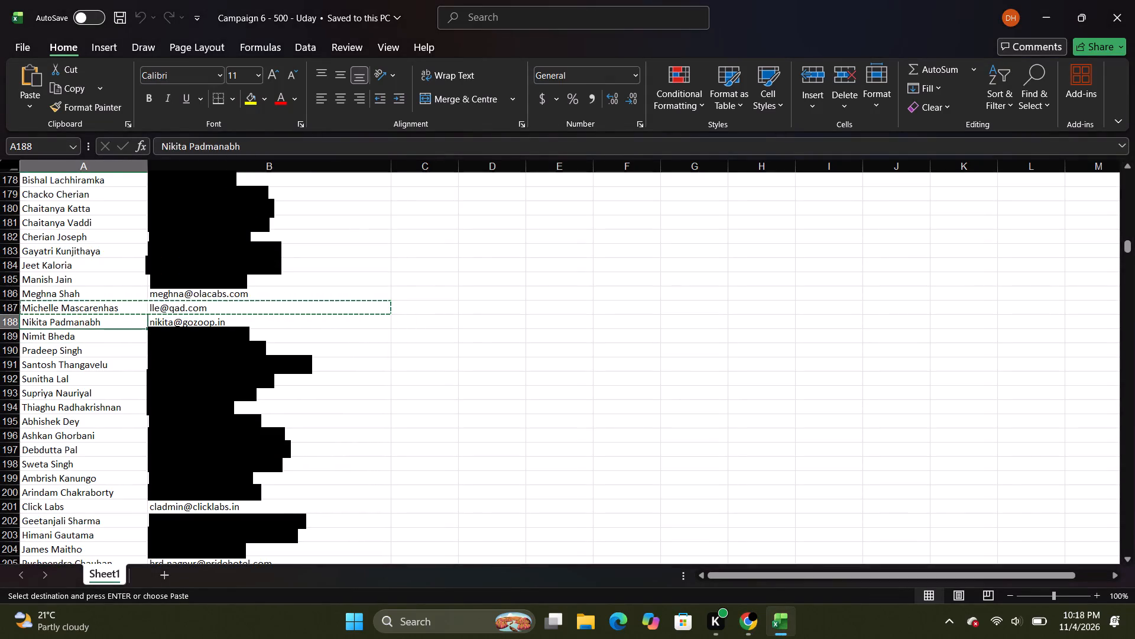
{"action": "key", "text": "shift+Right"}
{"action": "key", "text": "ctrl+c"}
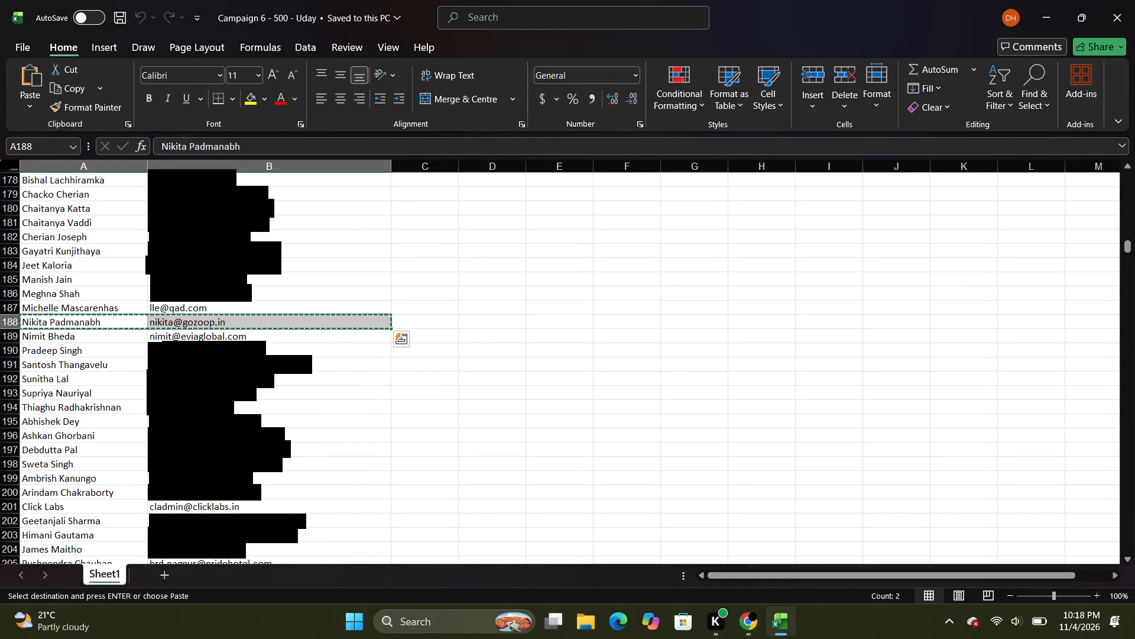
Switch to the placement portal and start a new company with the copied contact's email and the website gozoop.in.
{"action": "key", "text": "alt+Tab"}
{"action": "left_click", "coordinate": [306, 152]}
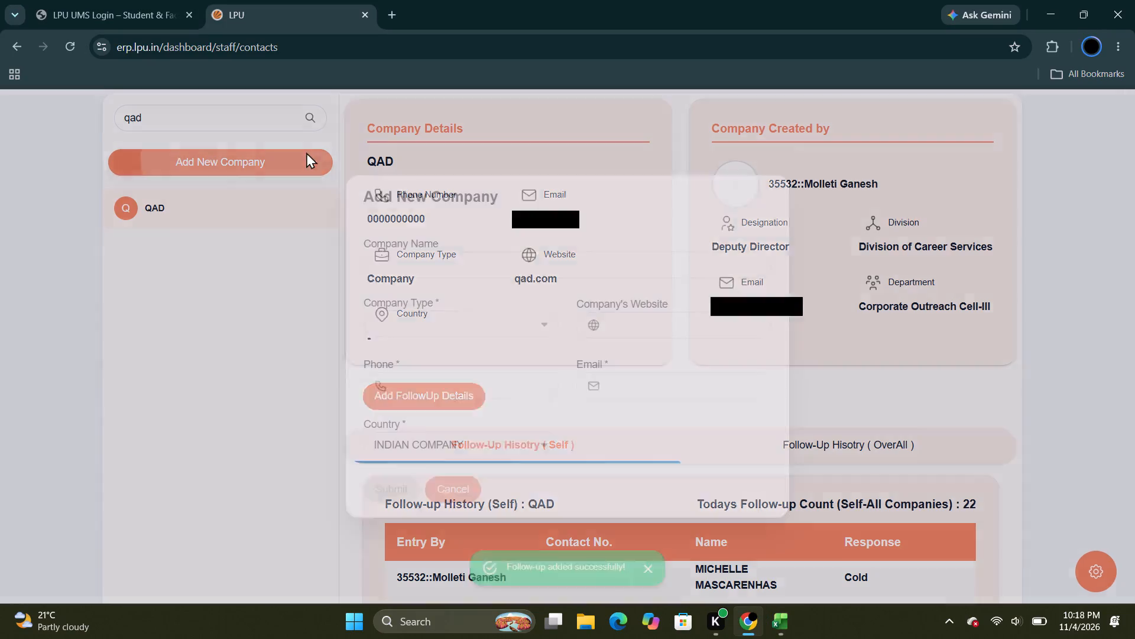
{"action": "left_click", "coordinate": [685, 383]}
{"action": "key", "text": "ctrl+v"}
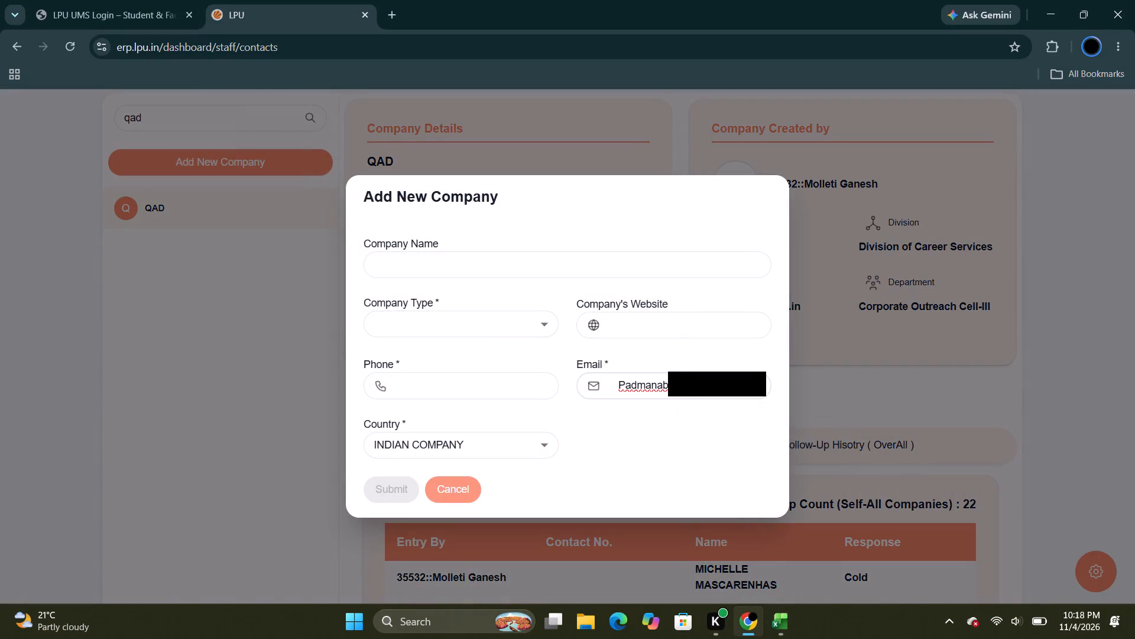
{"action": "left_click_drag", "start_coordinate": [678, 385], "coordinate": [372, 402]}
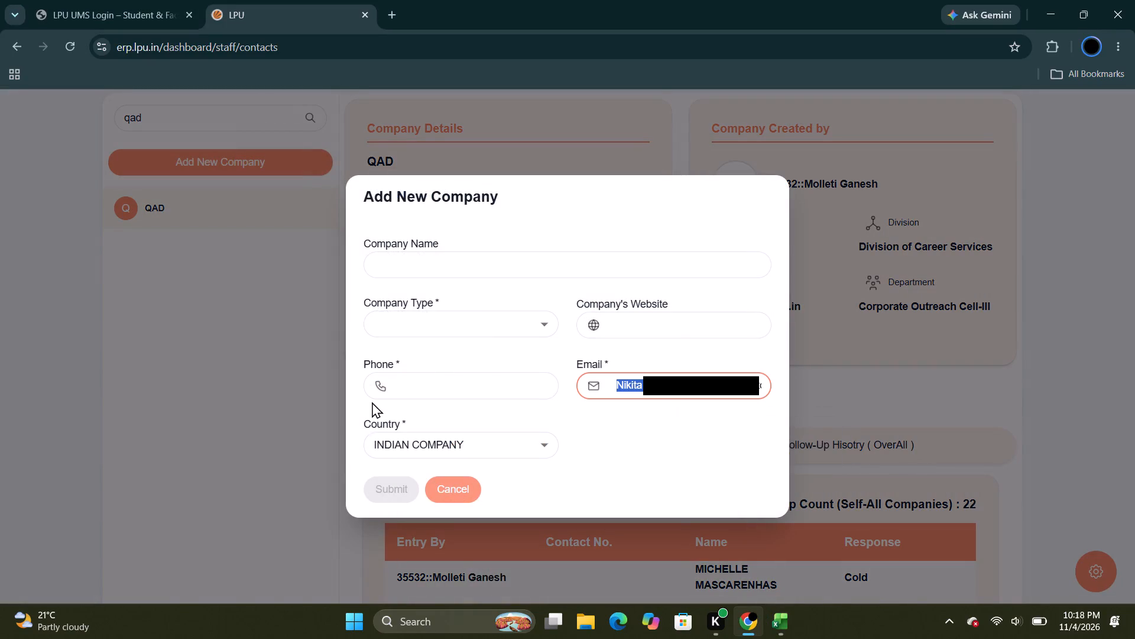
{"action": "key", "text": "BackSpace"}
{"action": "left_click", "coordinate": [671, 329]}
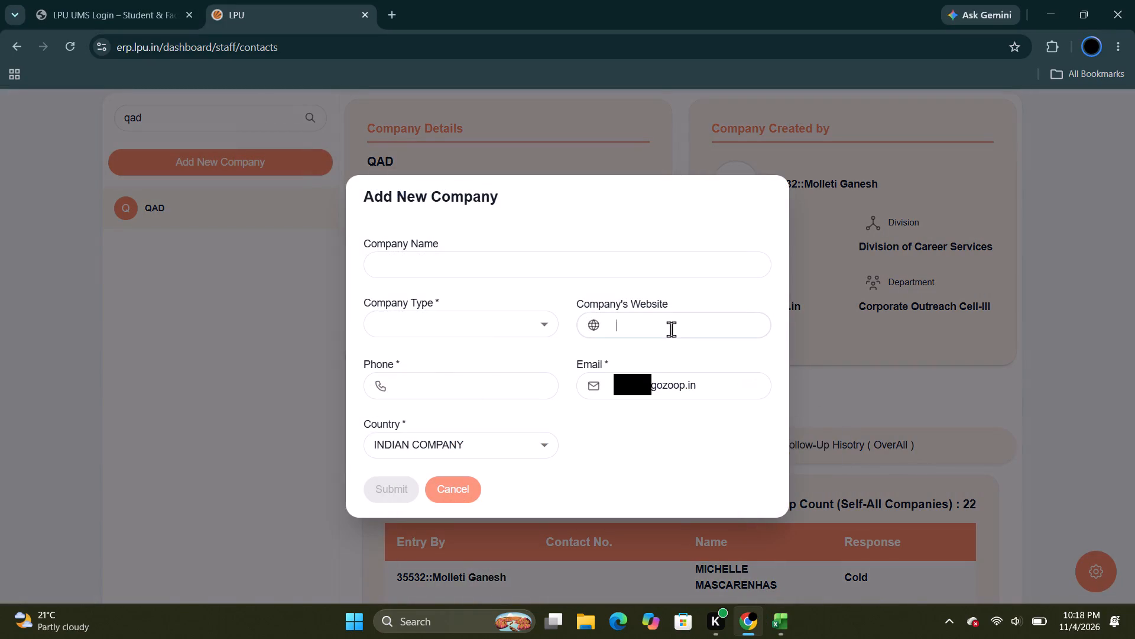
{"action": "key", "text": "ctrl+v"}
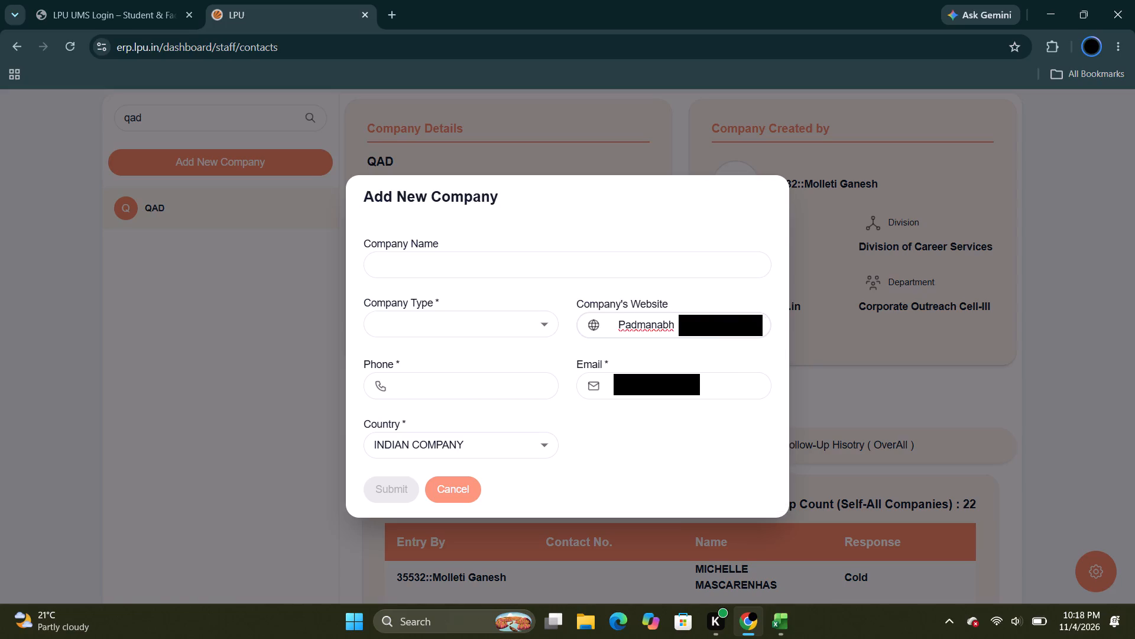
{"action": "left_click_drag", "start_coordinate": [715, 327], "coordinate": [397, 346]}
{"action": "key", "text": "BackSpace"}
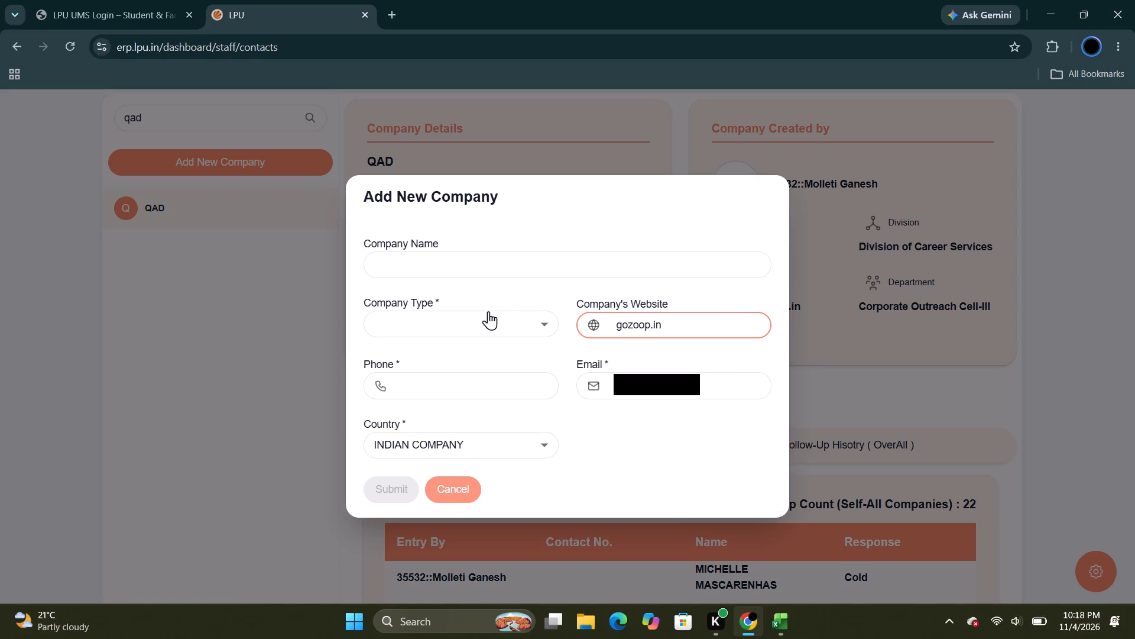
Name the company GOZOOP, set its type to Company, fill in the all-zero placeholder phone number, and submit it.
{"action": "left_click", "coordinate": [487, 266]}
{"action": "key", "text": "ctrl+v"}
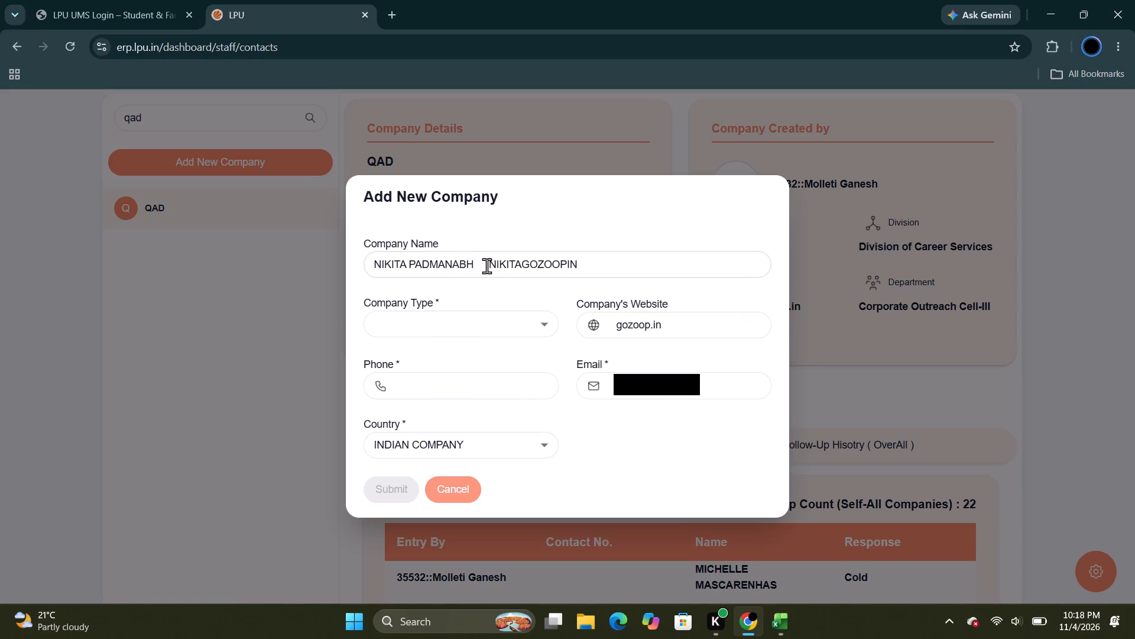
{"action": "key", "text": "BackSpace"}
{"action": "key", "text": "BackSpace"}
{"action": "left_click_drag", "start_coordinate": [519, 267], "coordinate": [277, 282]}
{"action": "key", "text": "BackSpace"}
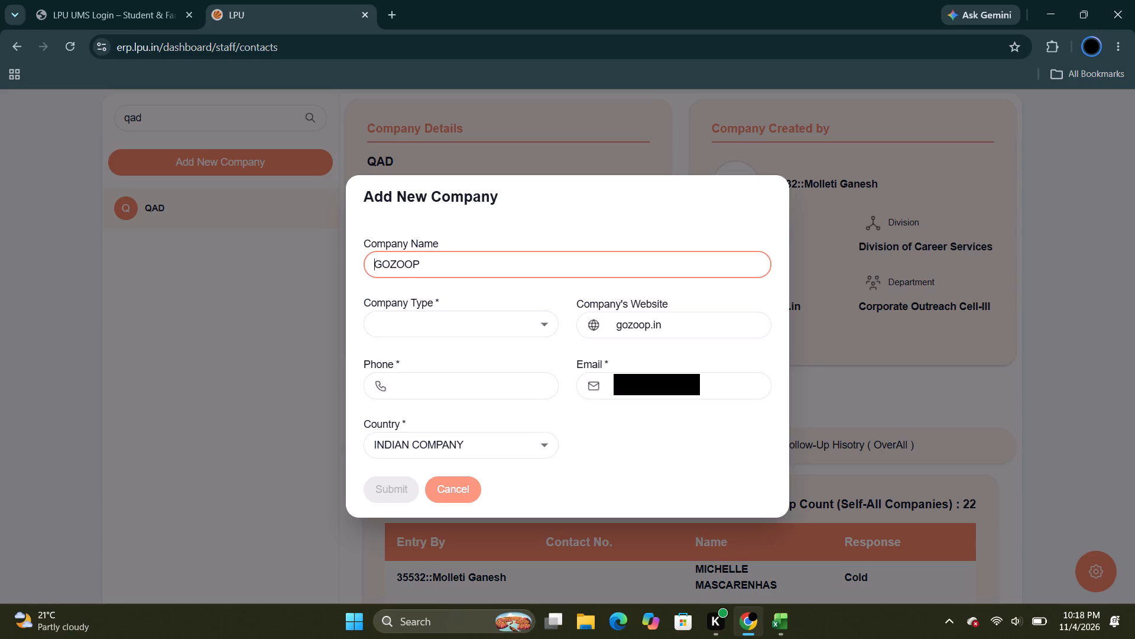
{"action": "left_click", "coordinate": [447, 321]}
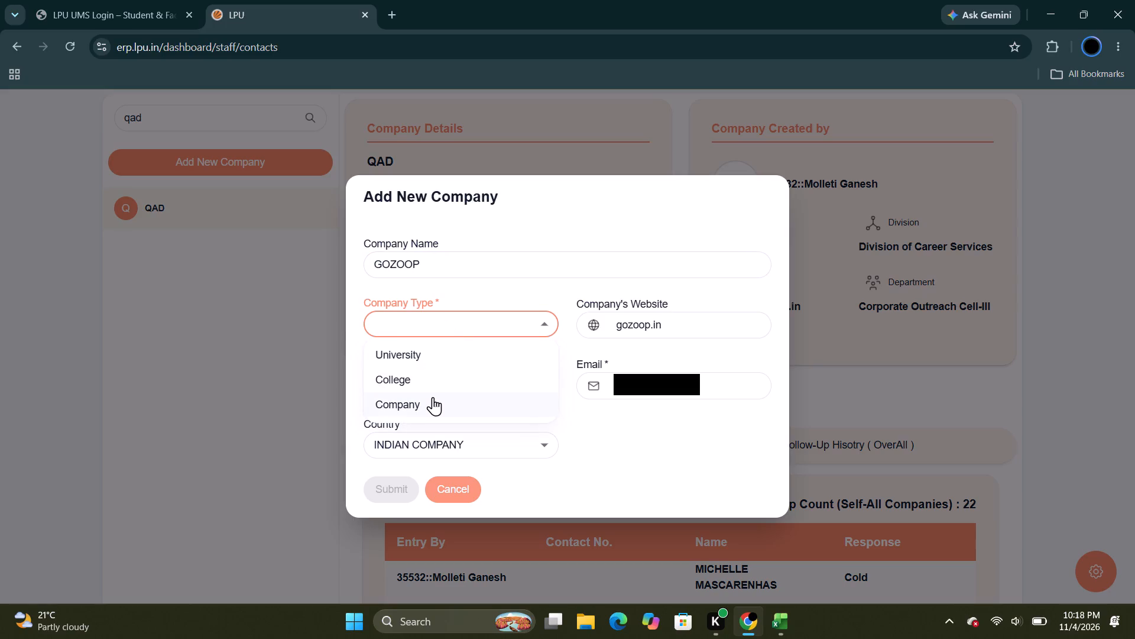
{"action": "left_click", "coordinate": [432, 400]}
{"action": "left_click", "coordinate": [467, 380]}
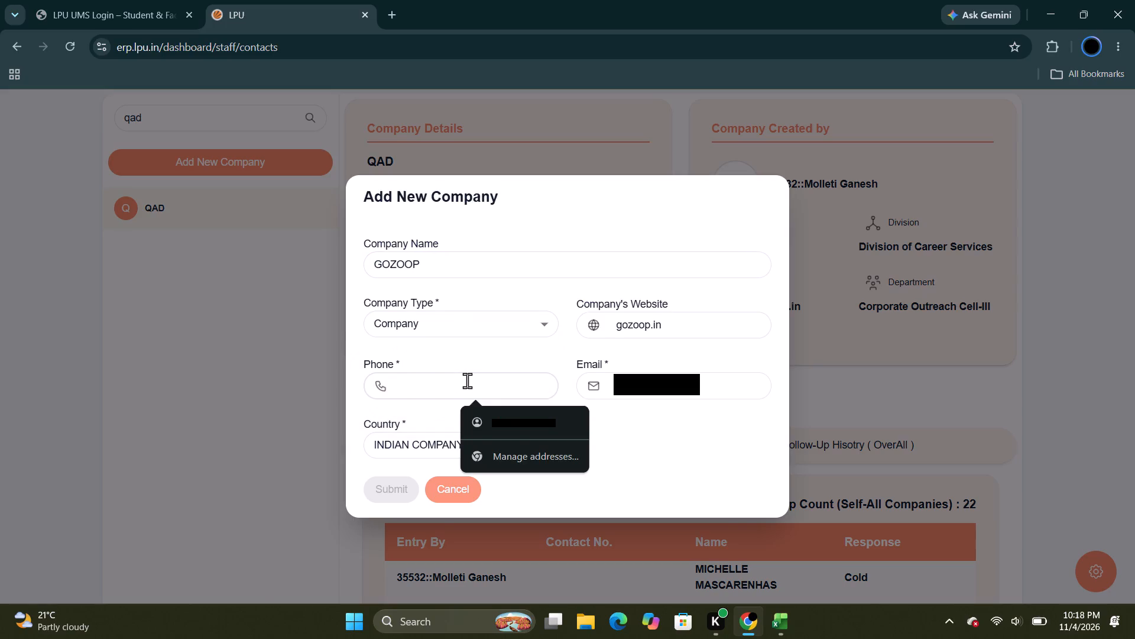
{"action": "type", "text": "00"}
{"action": "left_click", "coordinate": [501, 407]}
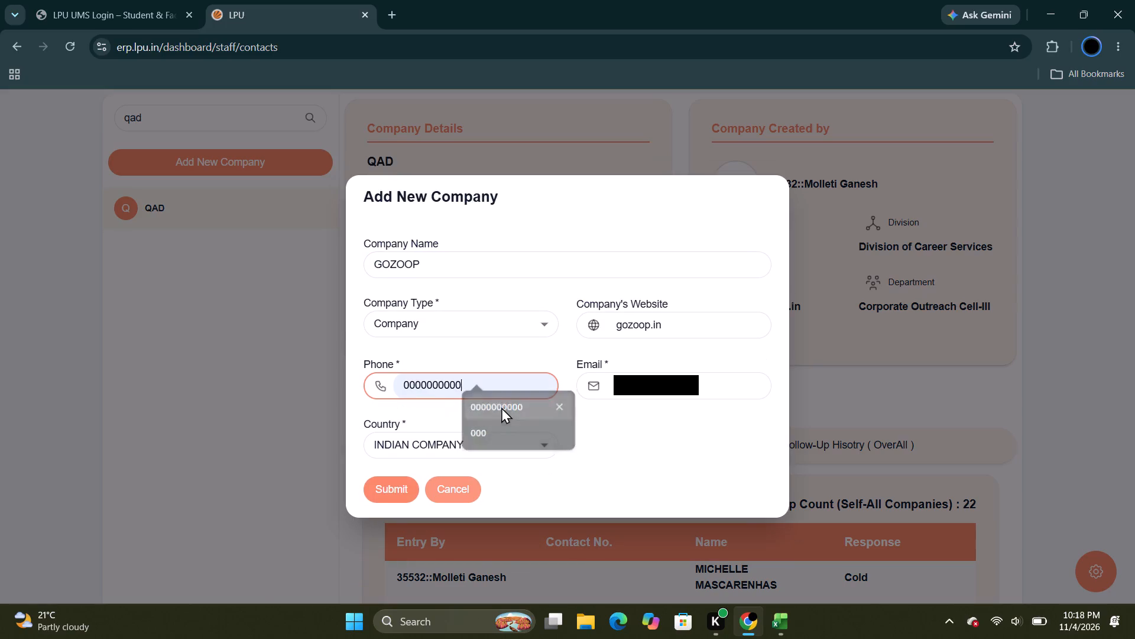
{"action": "left_click", "coordinate": [375, 495]}
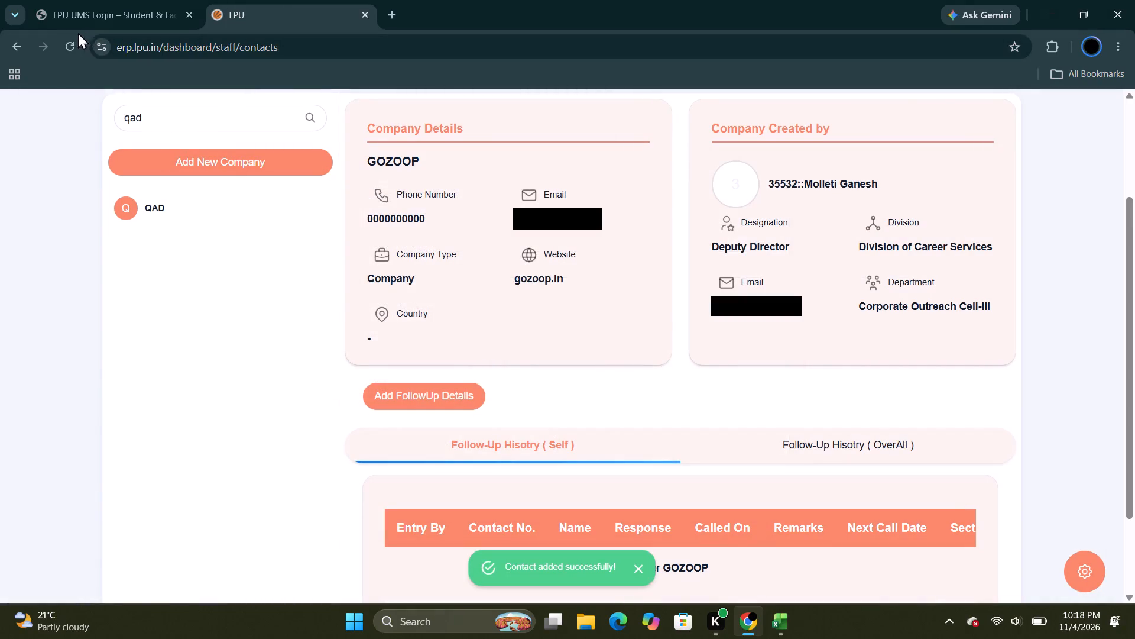
Reload the contacts page, search the companies for "gozo", and open the GOZOOP record.
{"action": "left_click", "coordinate": [70, 40]}
{"action": "left_click", "coordinate": [164, 121]}
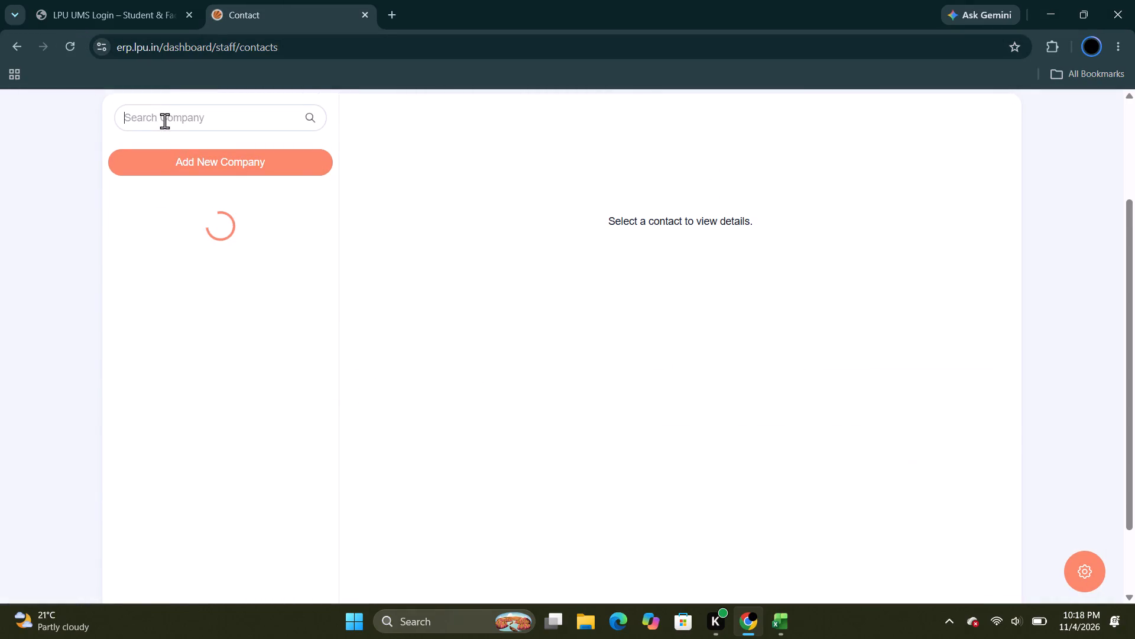
{"action": "type", "text": "go"}
{"action": "type", "text": "zo"}
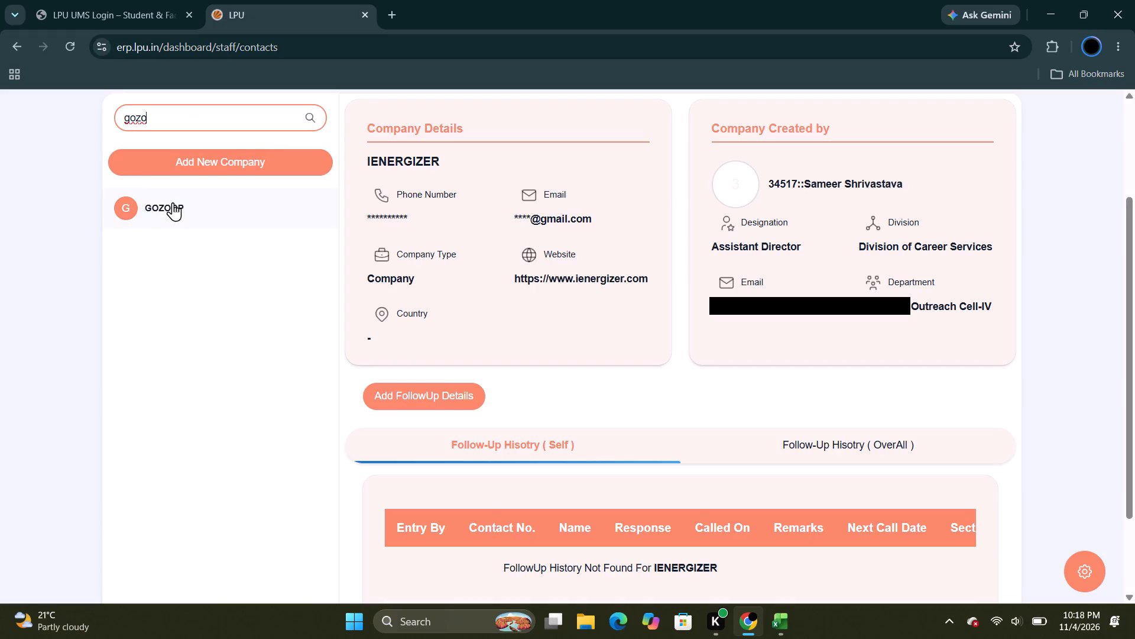
{"action": "left_click", "coordinate": [173, 202]}
Start a follow-up for GOZOOP with Email as the communication type and fill in the contact's name and email.
{"action": "left_click", "coordinate": [455, 395]}
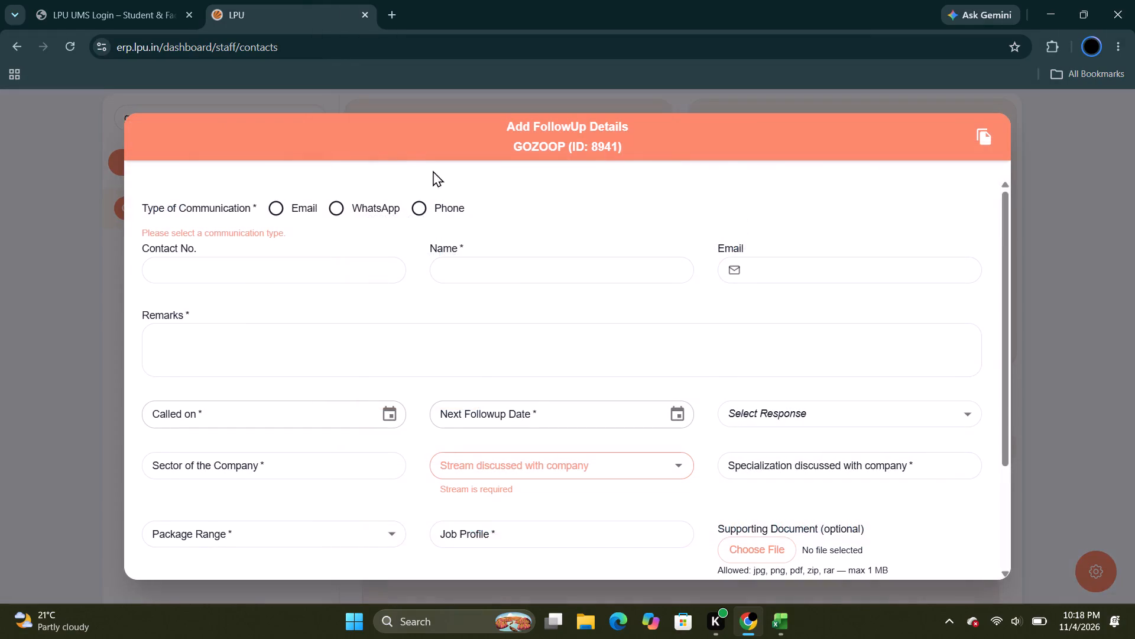
{"action": "left_click_drag", "start_coordinate": [278, 191], "coordinate": [285, 212]}
{"action": "left_click_drag", "start_coordinate": [285, 212], "coordinate": [487, 265]}
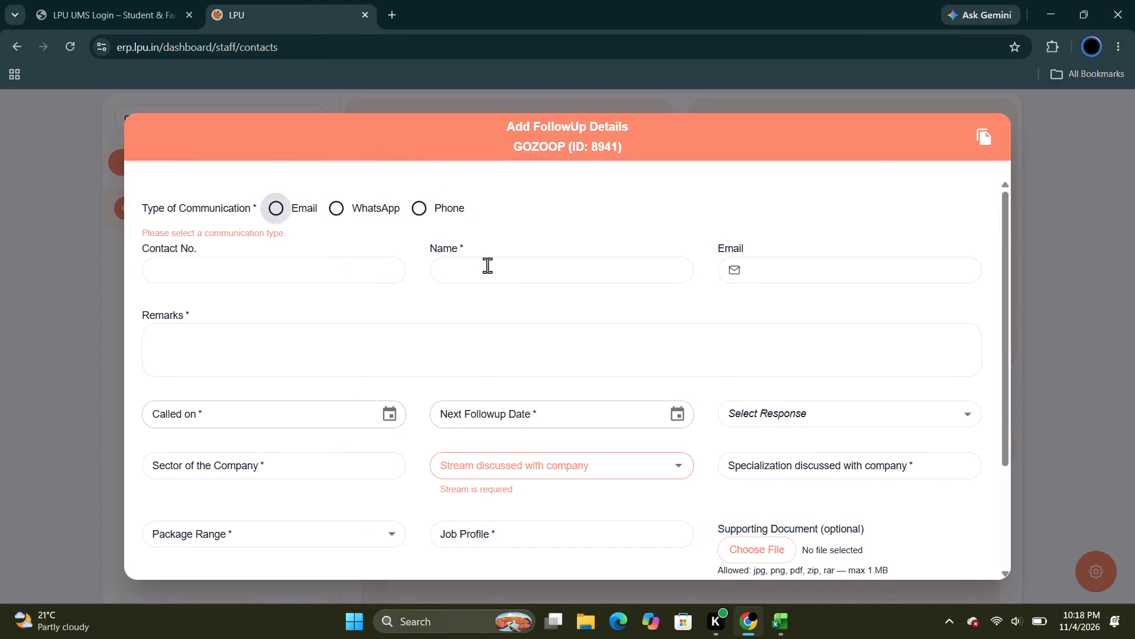
{"action": "left_click_drag", "start_coordinate": [487, 265], "coordinate": [498, 273]}
{"action": "left_click", "coordinate": [498, 273]}
{"action": "key", "text": "ctrl+v"}
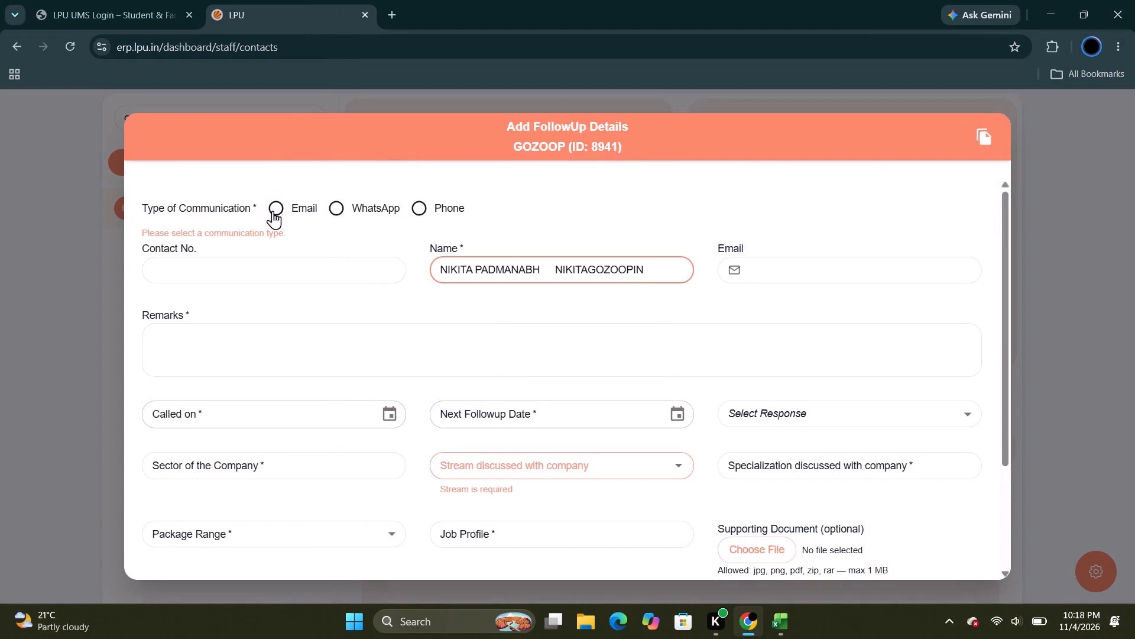
{"action": "left_click_drag", "start_coordinate": [546, 270], "coordinate": [686, 240]}
{"action": "key", "text": "BackSpace"}
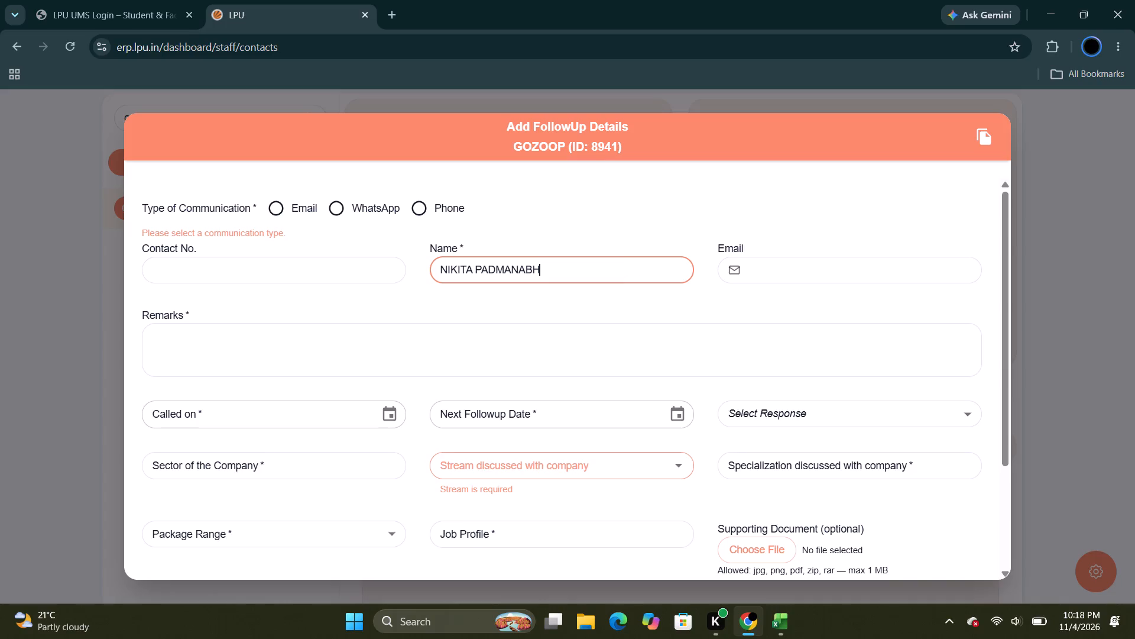
{"action": "left_click", "coordinate": [281, 210]}
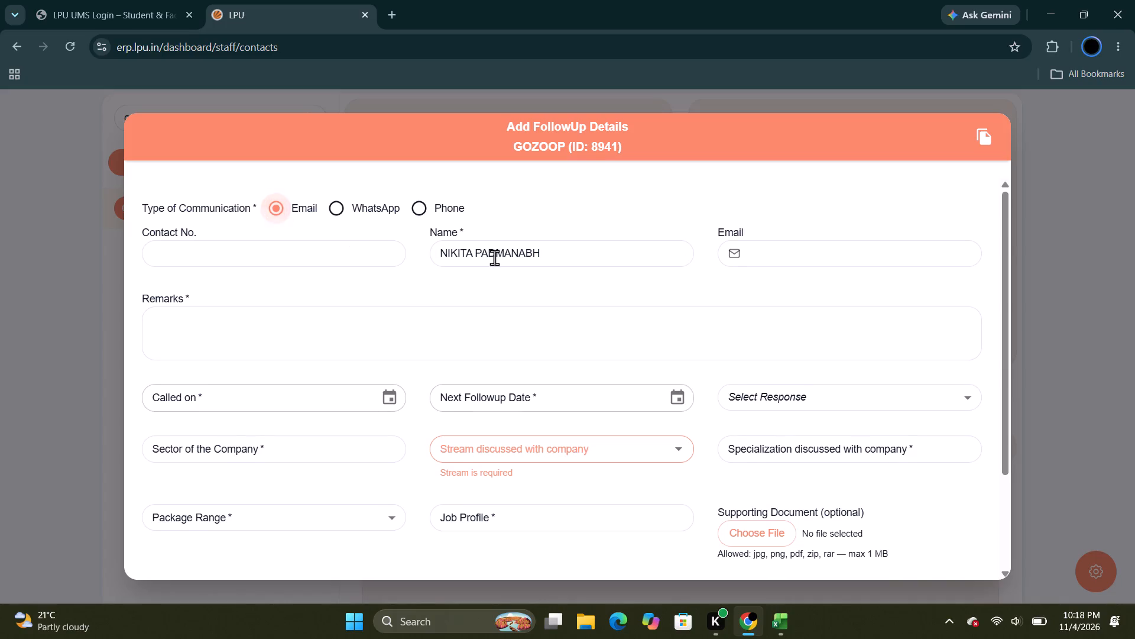
{"action": "left_click", "coordinate": [779, 245]}
{"action": "key", "text": "ctrl+v"}
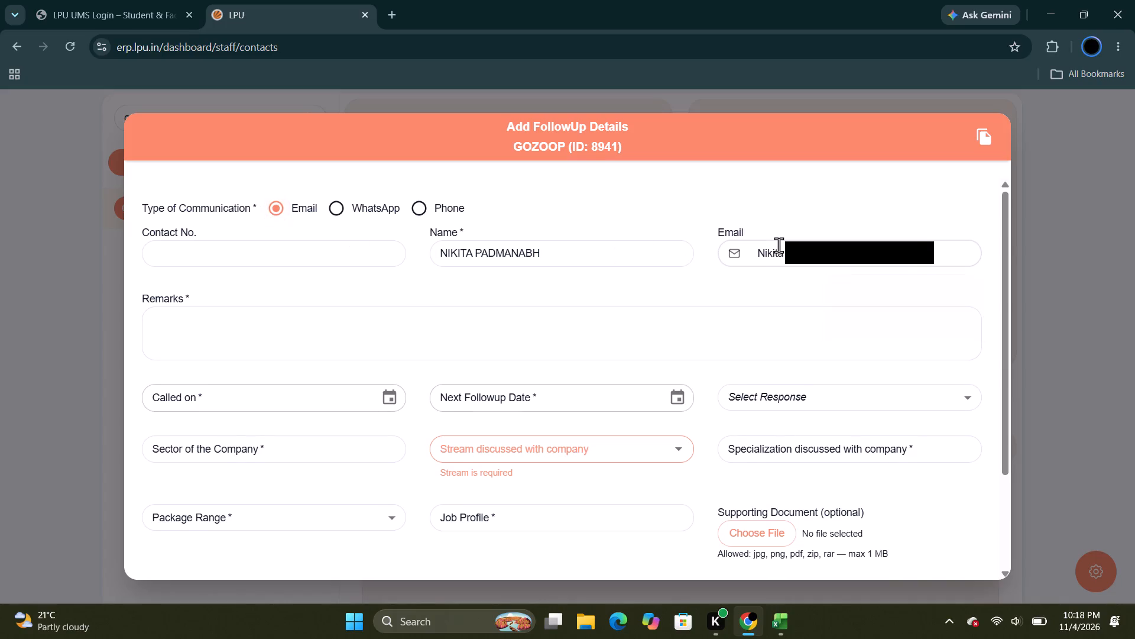
{"action": "left_click_drag", "start_coordinate": [848, 257], "coordinate": [677, 296]}
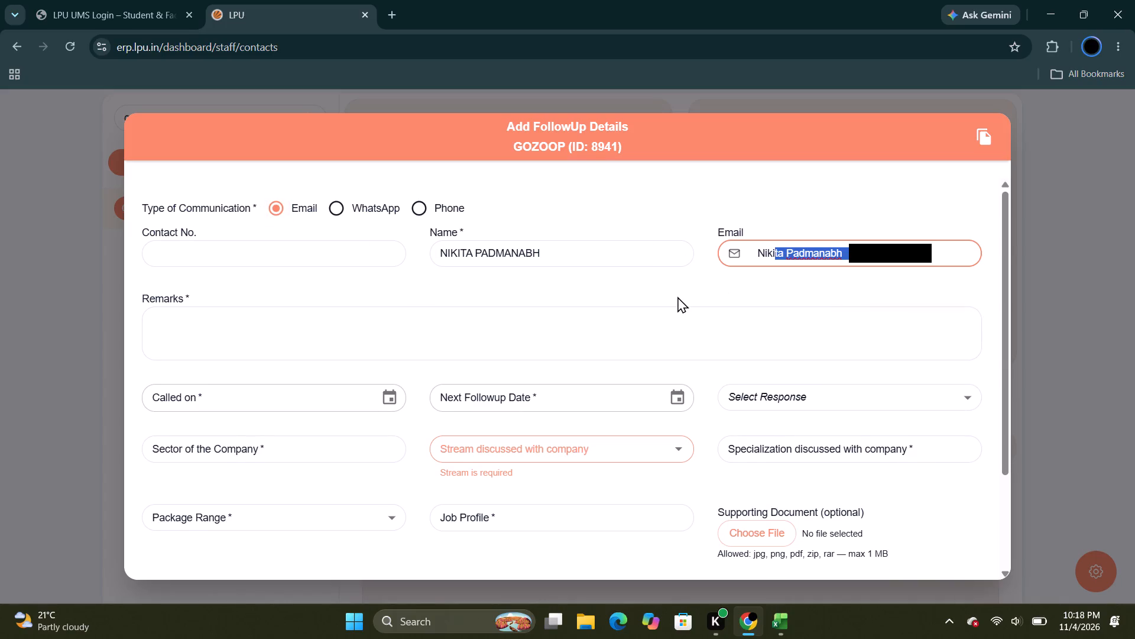
{"action": "key", "text": "BackSpace"}
Enter the remark EMAIL HAS BEEN SENT, with called-on date 31/10/2026 and next follow-up date 06/11/2026.
{"action": "left_click", "coordinate": [565, 336]}
{"action": "type", "text": "email has been sent"}
{"action": "left_click", "coordinate": [396, 397]}
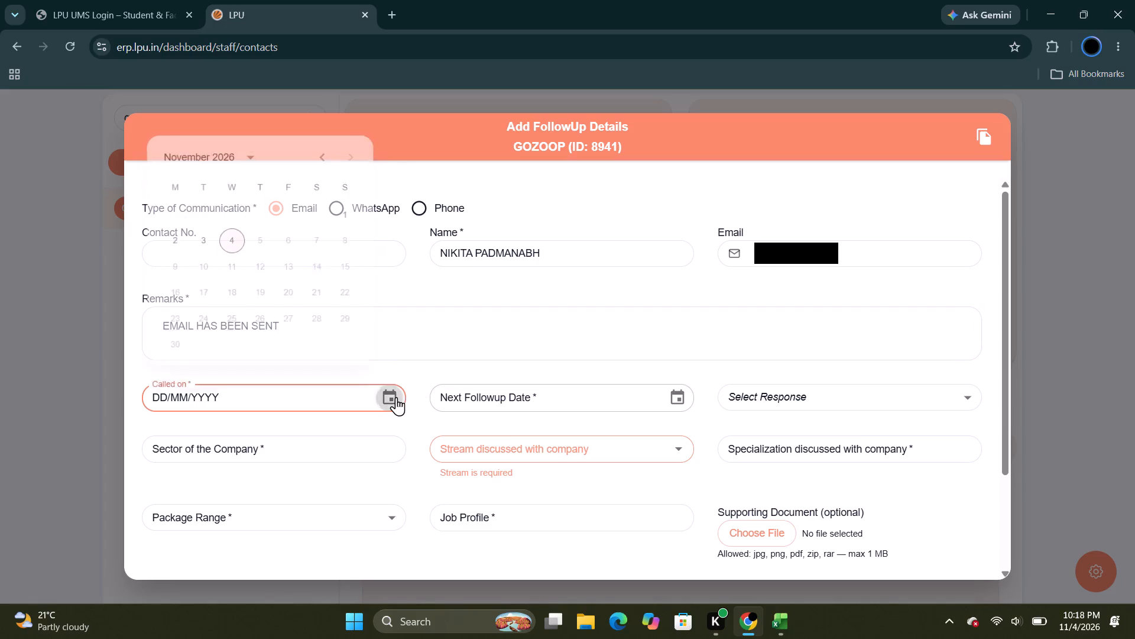
{"action": "left_click", "coordinate": [333, 164]}
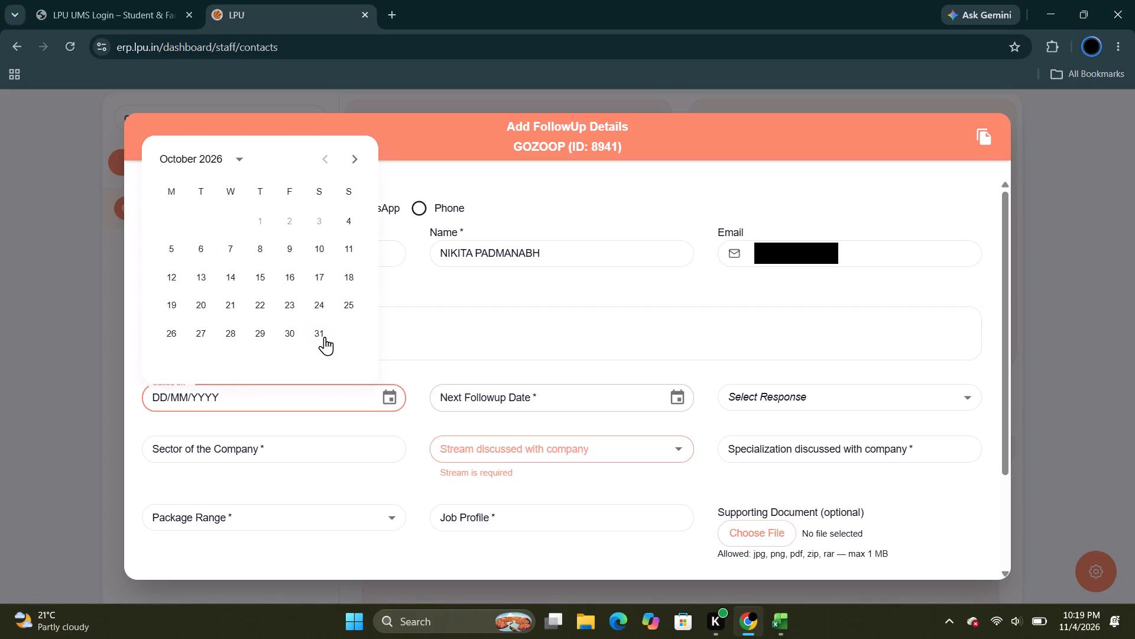
{"action": "left_click", "coordinate": [325, 337]}
{"action": "left_click", "coordinate": [667, 401]}
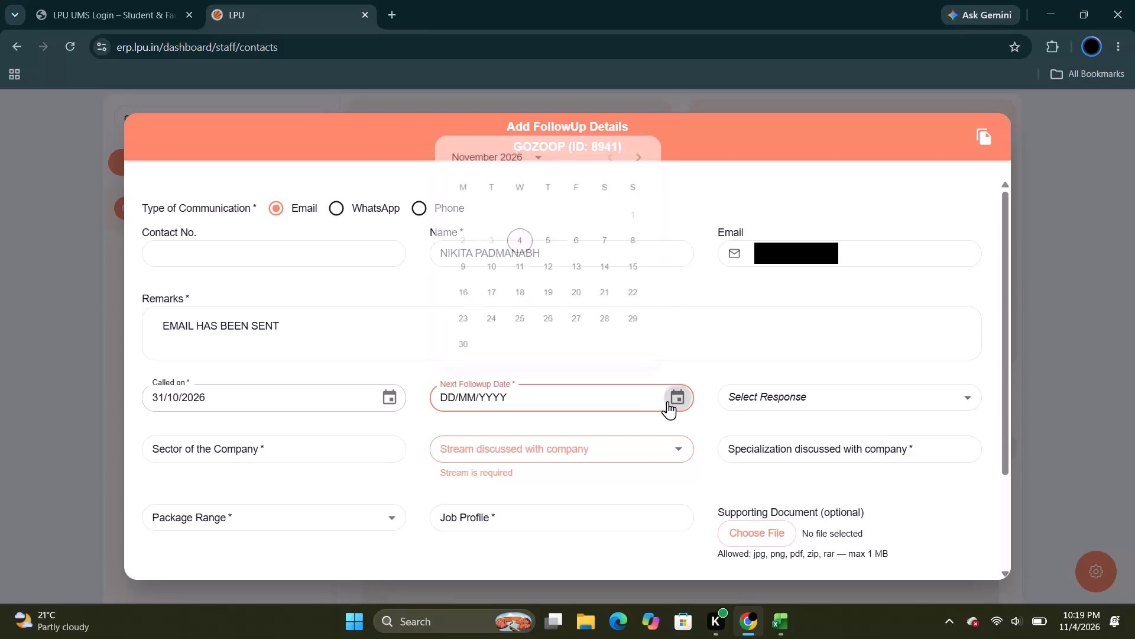
{"action": "left_click", "coordinate": [572, 243]}
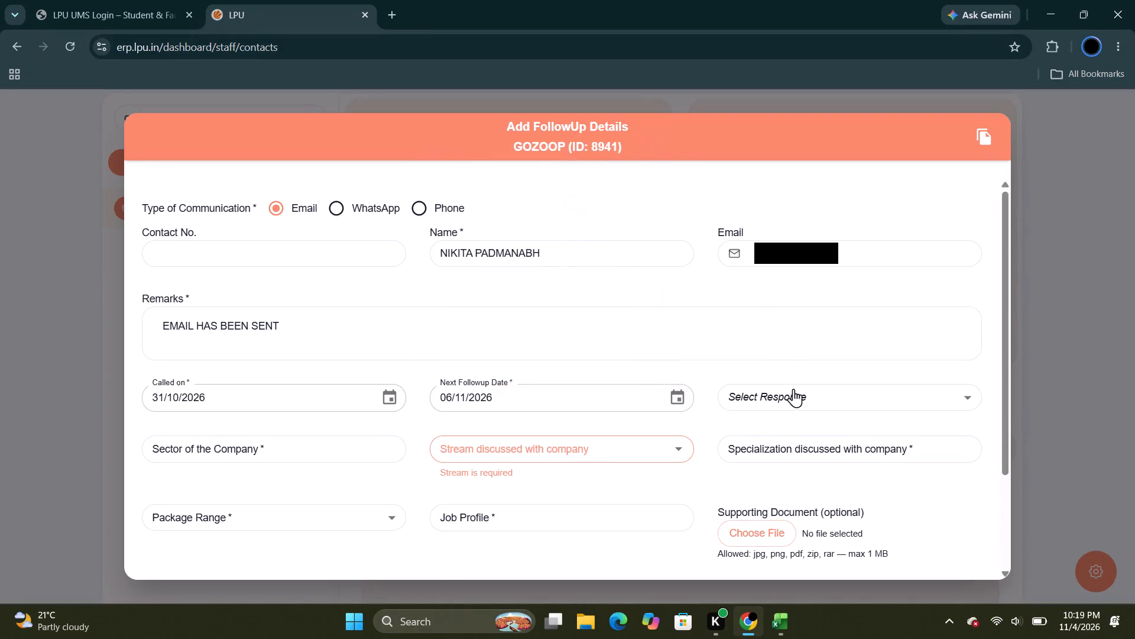
Set the follow-up response to Cold and the sector of the company to IT.
{"action": "left_click", "coordinate": [793, 395]}
{"action": "left_click", "coordinate": [761, 473]}
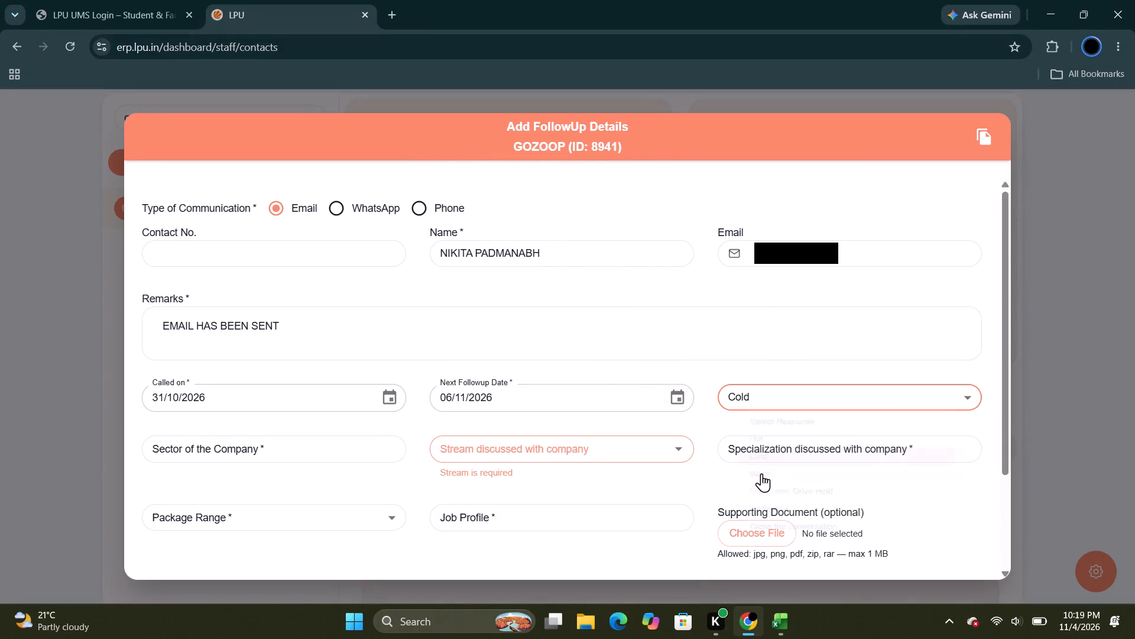
{"action": "left_click", "coordinate": [368, 440]}
{"action": "type", "text": "it"}
{"action": "left_click", "coordinate": [290, 422]}
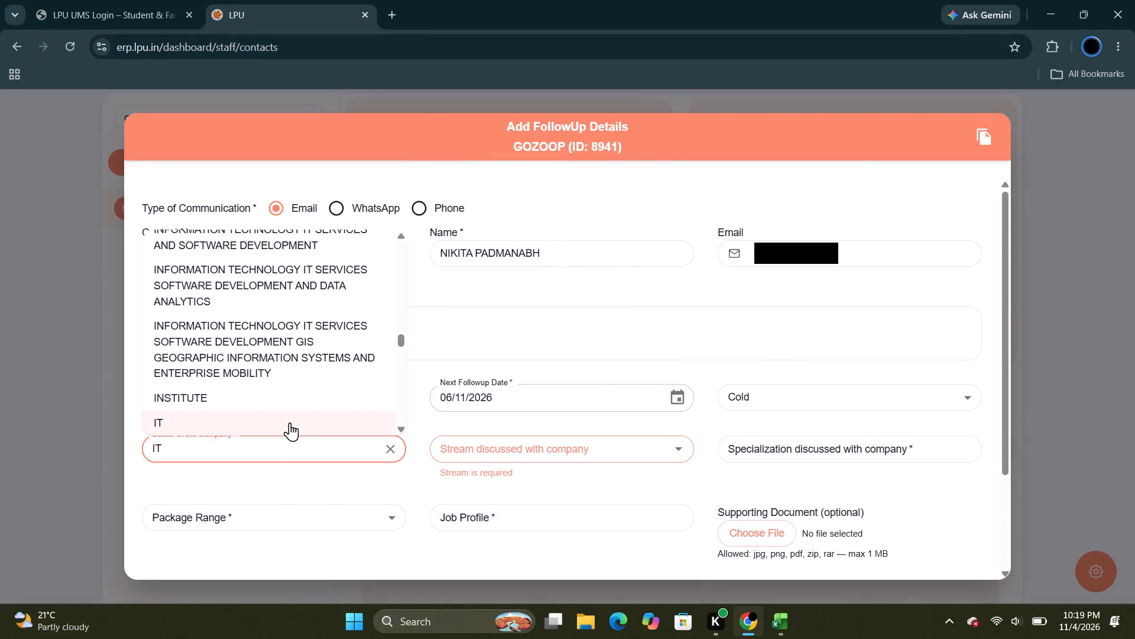
Set the discussed stream to CSE/IT and the discussed specialization to ALL CSE ECE.
{"action": "left_click", "coordinate": [579, 448]}
{"action": "type", "text": "it"}
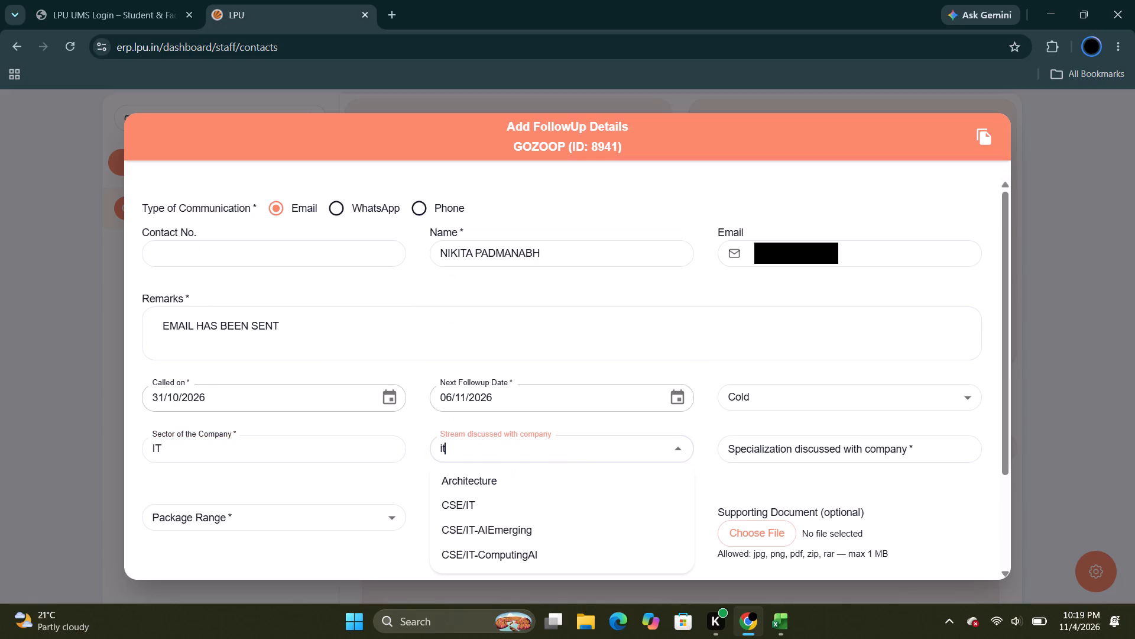
{"action": "left_click", "coordinate": [509, 507]}
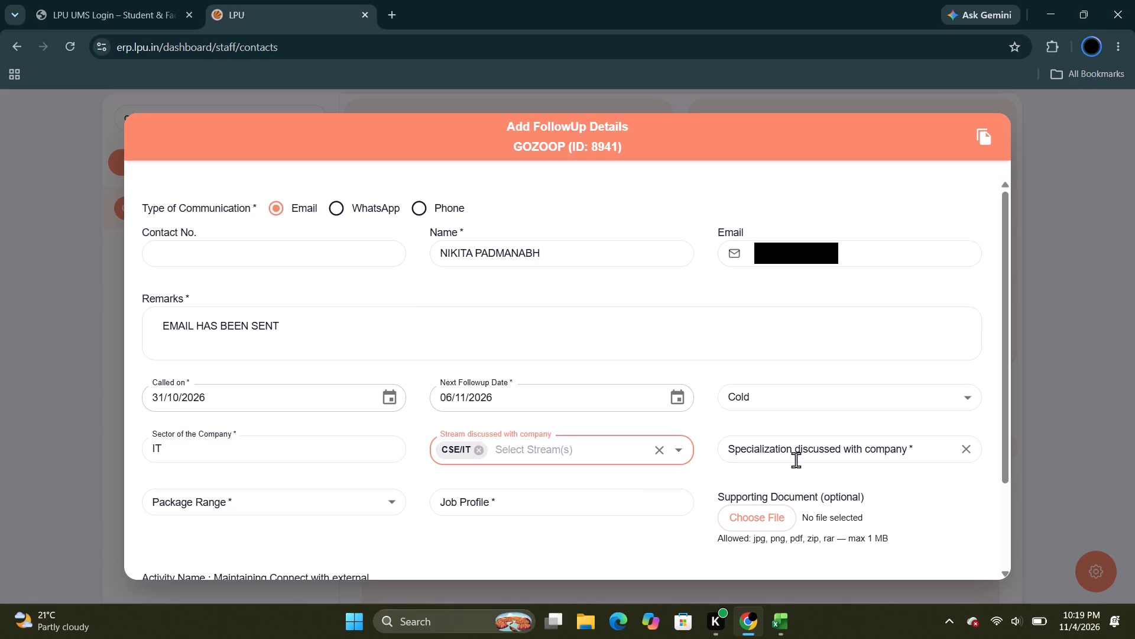
{"action": "left_click", "coordinate": [796, 454]}
{"action": "type", "text": "all"}
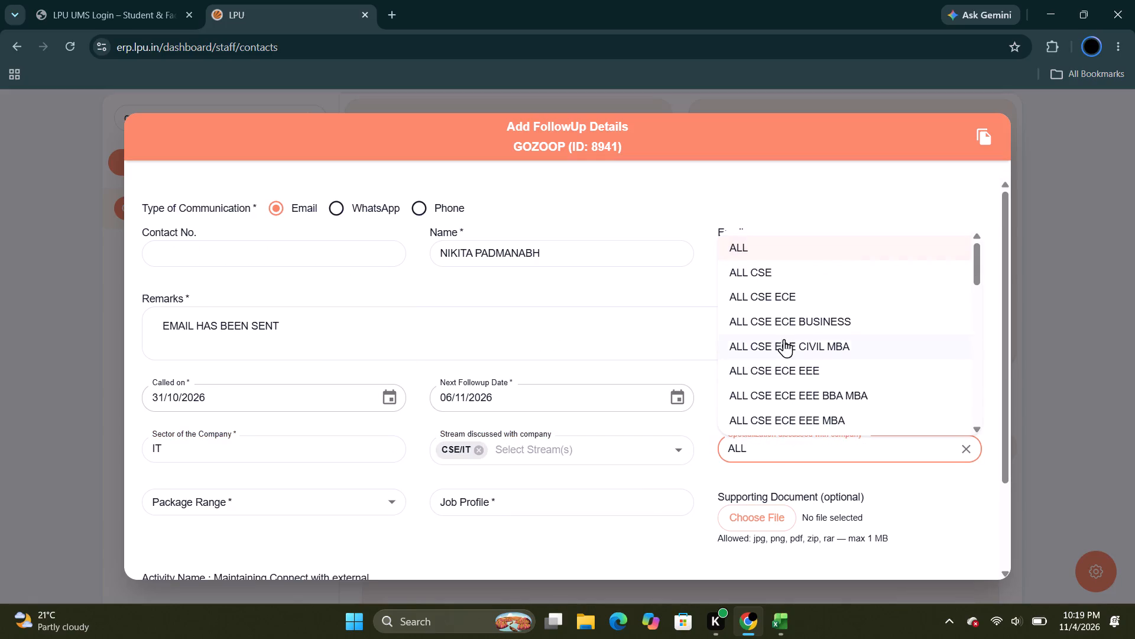
{"action": "left_click", "coordinate": [767, 286]}
Set the package range to 06-07 Lakh and the job profile to IT SUPPORT.
{"action": "left_click_drag", "start_coordinate": [289, 509], "coordinate": [247, 375]}
{"action": "left_click", "coordinate": [247, 375]}
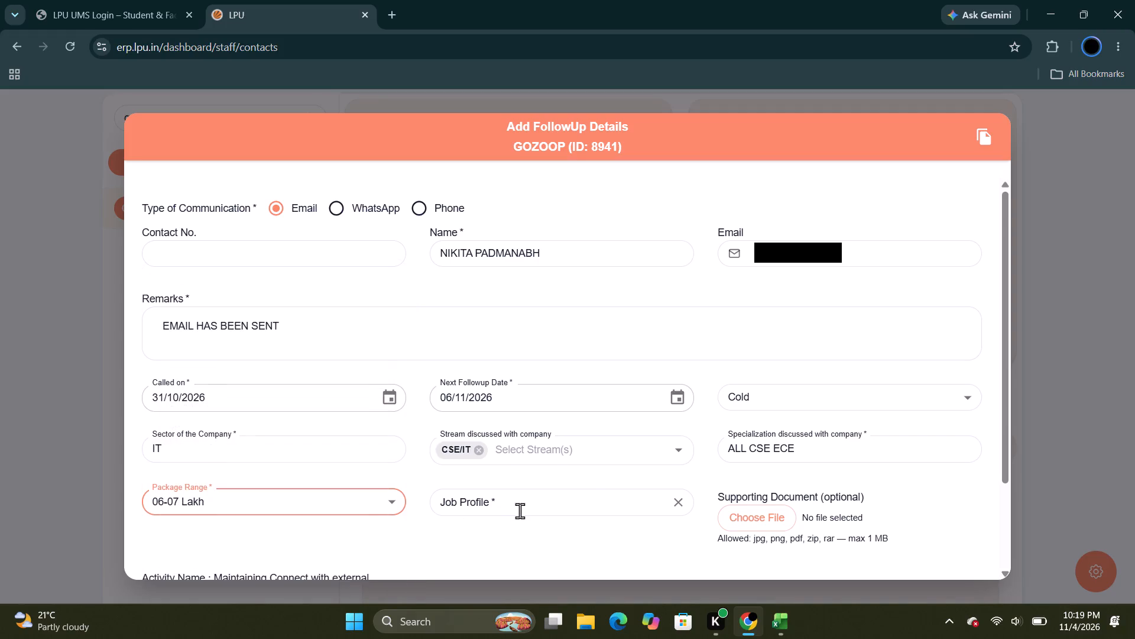
{"action": "left_click", "coordinate": [520, 511]}
{"action": "type", "text": "it"}
{"action": "key", "text": "space"}
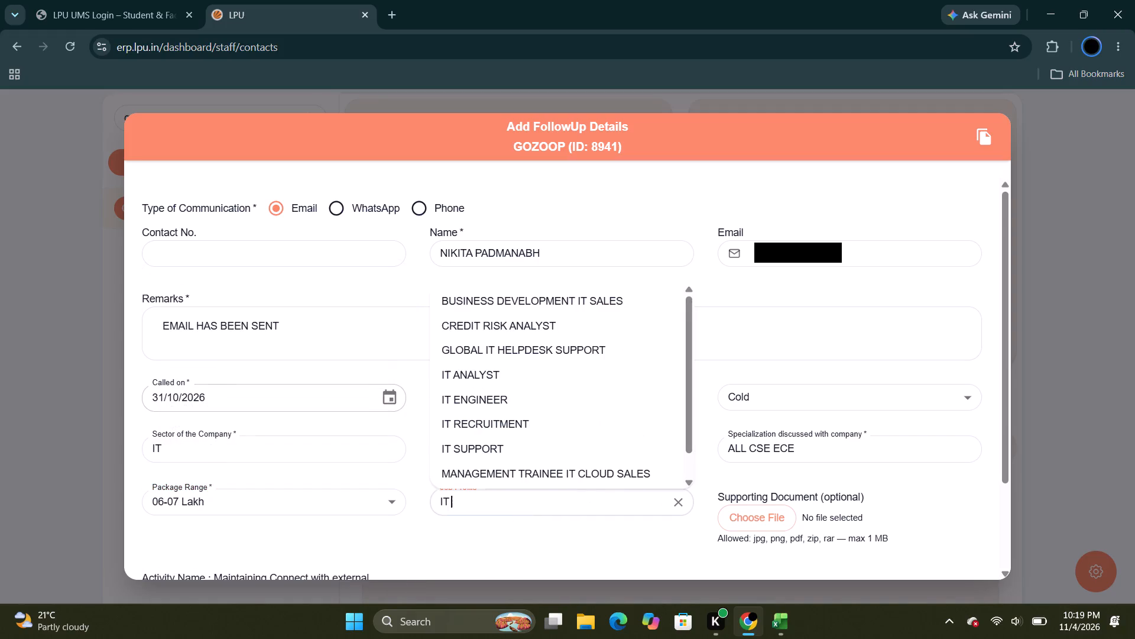
{"action": "left_click", "coordinate": [476, 448]}
{"action": "scroll", "coordinate": [476, 448], "scroll_direction": "down", "scroll_amount": 3}
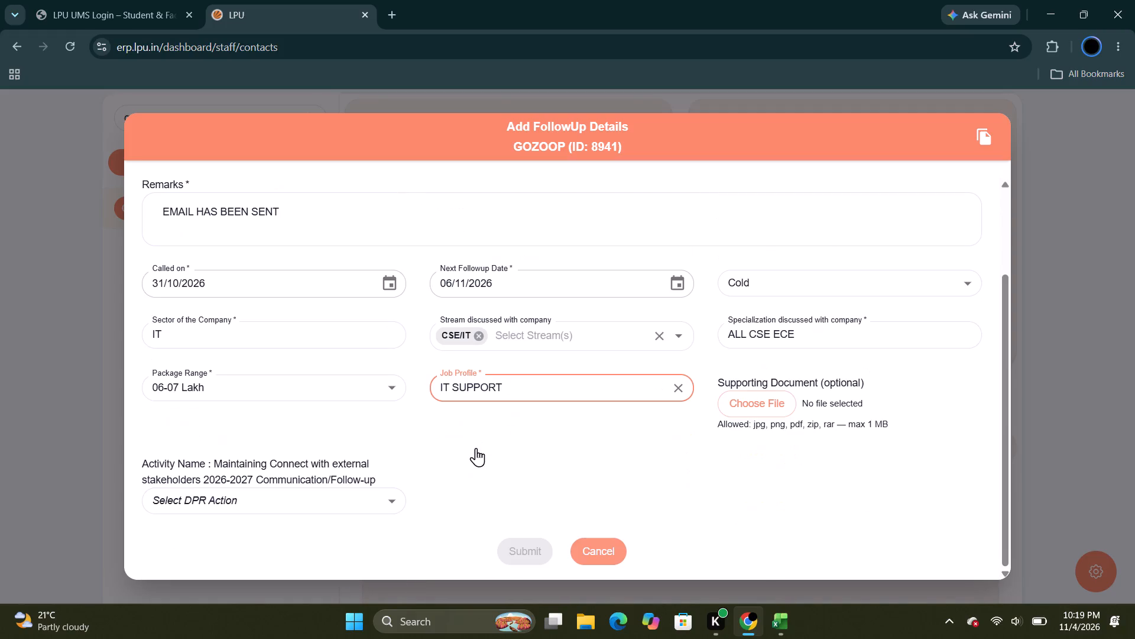
Set the DPR action to Sending Invitation Letters /Greetings and submit the GOZOOP follow-up.
{"action": "left_click_drag", "start_coordinate": [338, 491], "coordinate": [300, 519]}
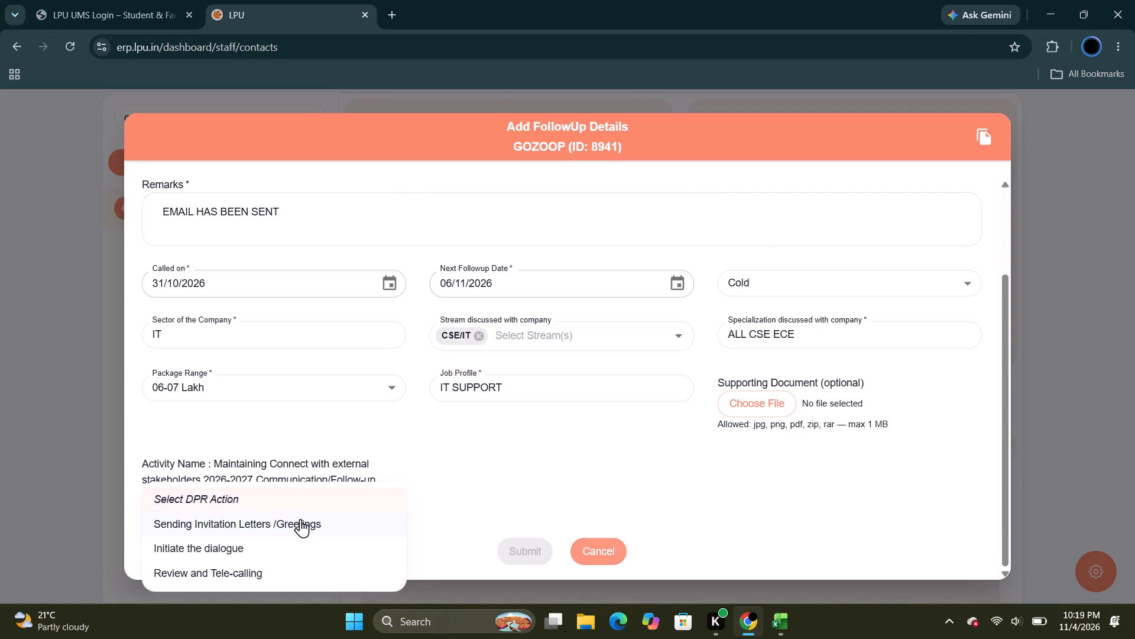
{"action": "left_click", "coordinate": [300, 519]}
{"action": "left_click", "coordinate": [526, 557]}
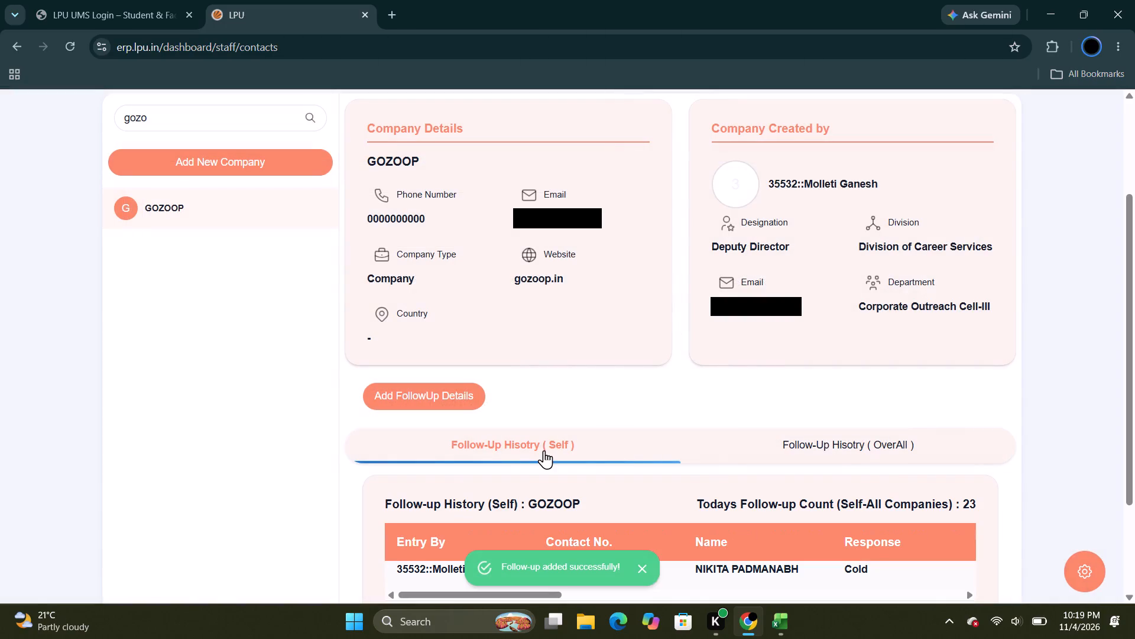
Switch to the Excel contact list and copy the name and email of the contact in row 189.
{"action": "key", "text": "alt+Tab"}
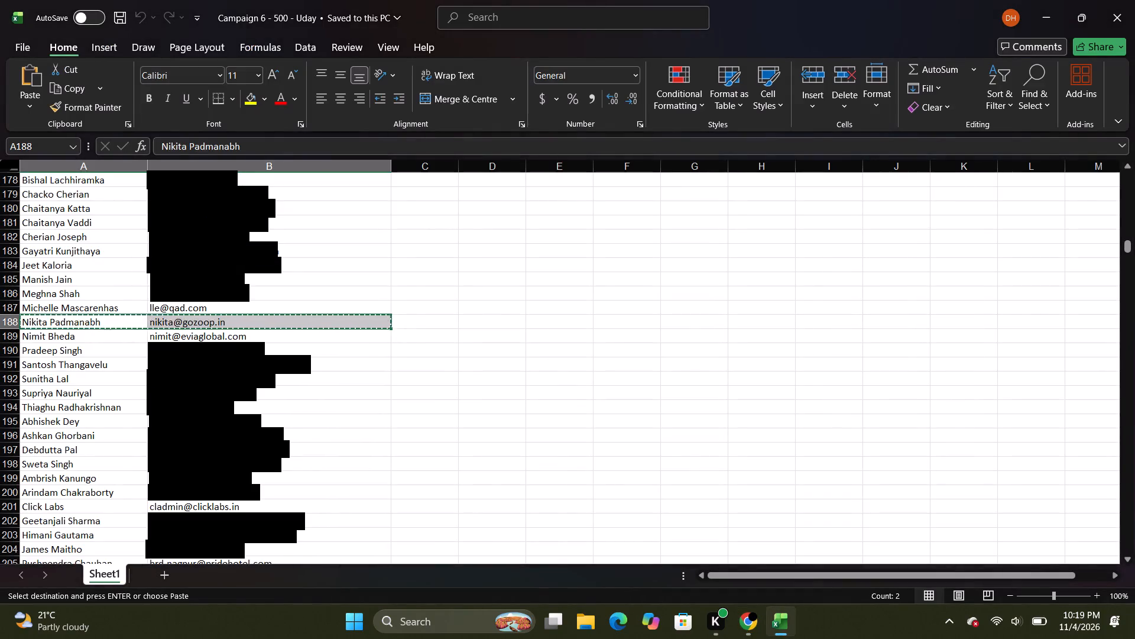
{"action": "left_click", "coordinate": [119, 340]}
{"action": "key", "text": "shift+Right"}
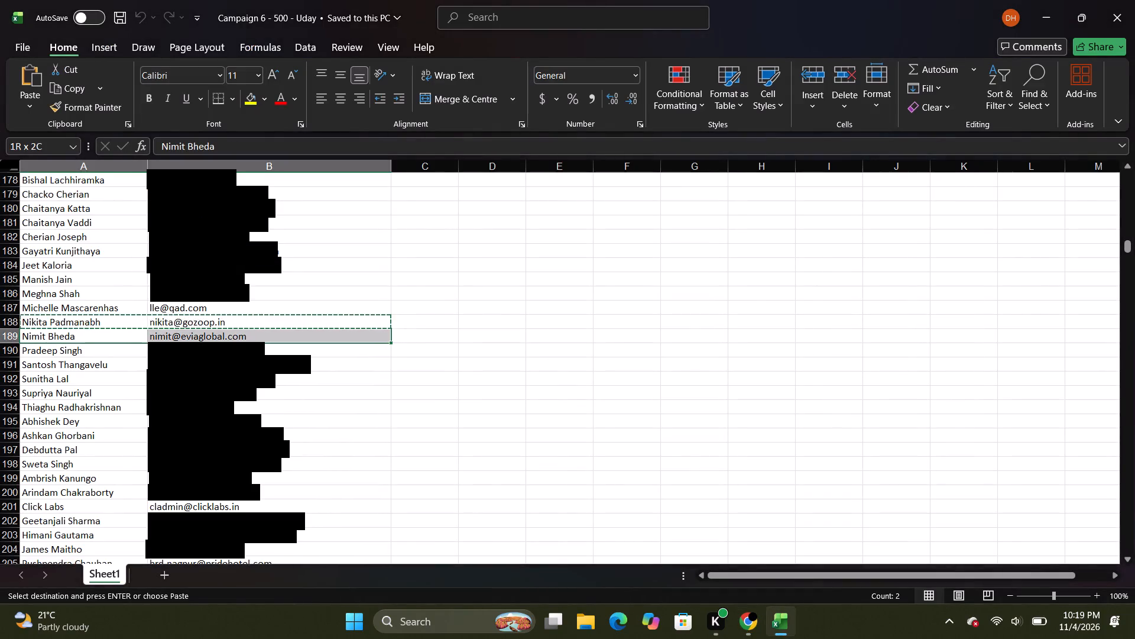
{"action": "key", "text": "ctrl+c"}
Back in the LPU portal, start a new company with the copied contact's email and the website eviaglobal.com.
{"action": "key", "text": "alt+Tab"}
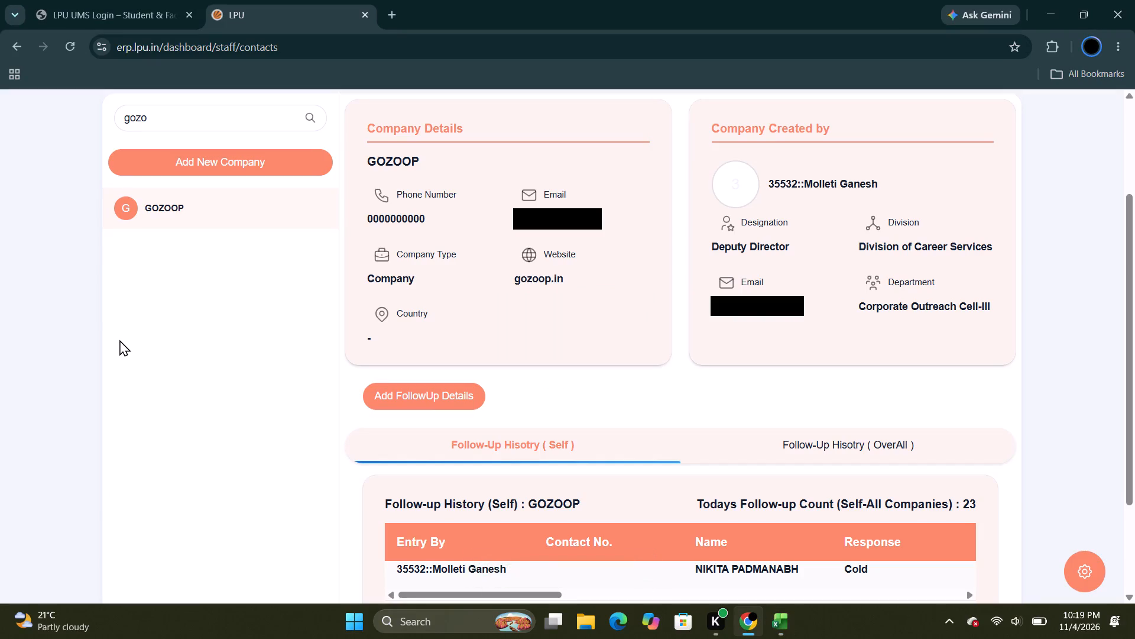
{"action": "left_click", "coordinate": [249, 175]}
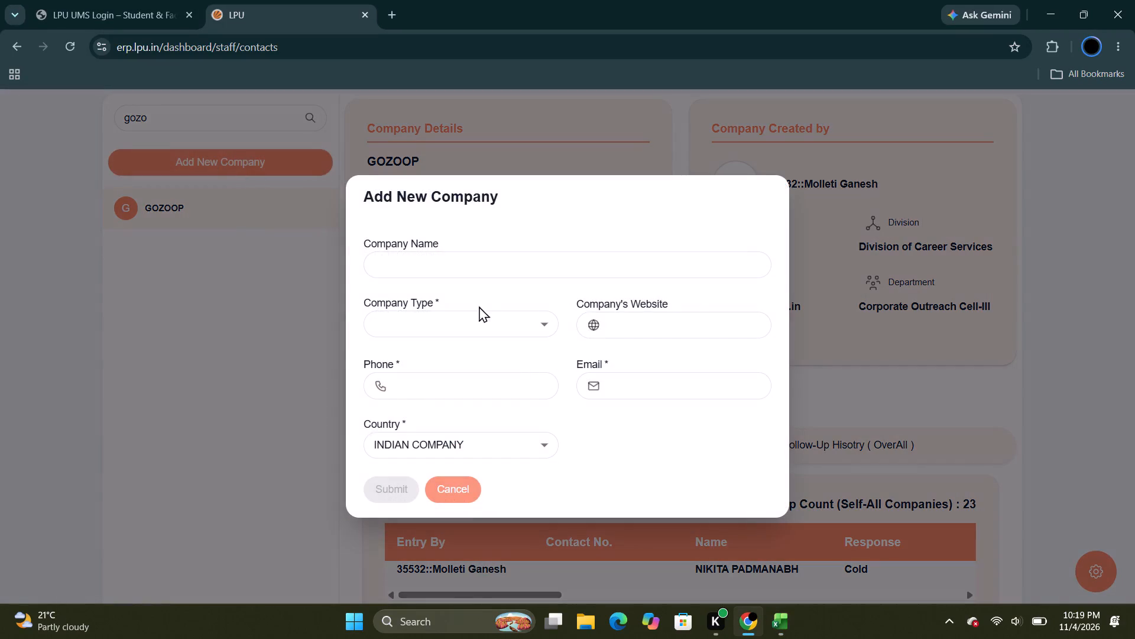
{"action": "left_click", "coordinate": [635, 393]}
{"action": "key", "text": "ctrl+v"}
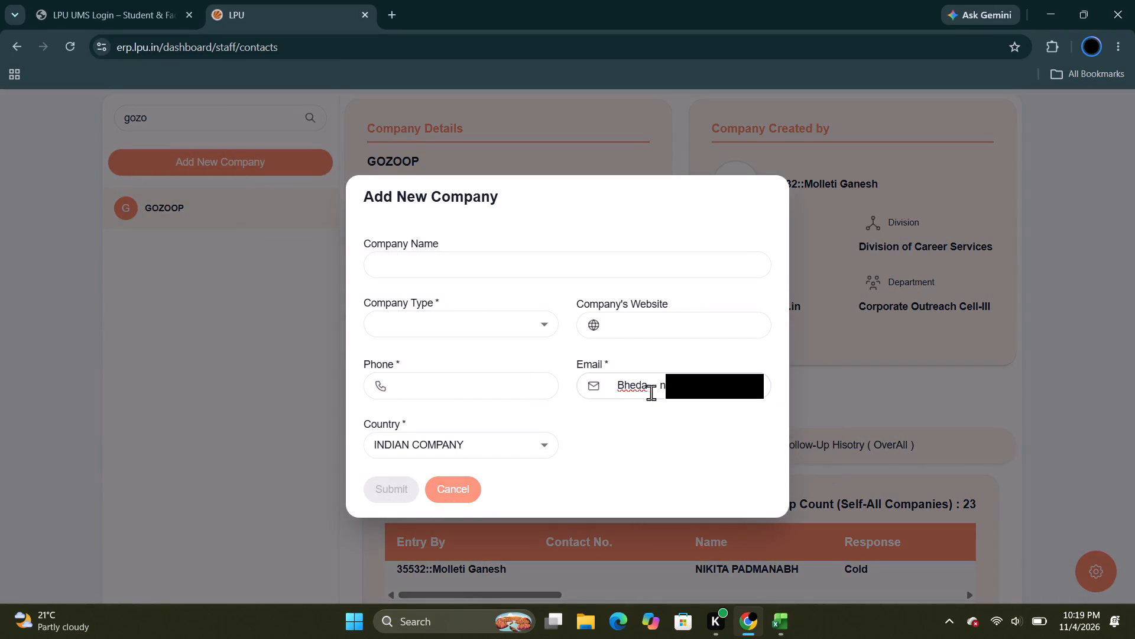
{"action": "left_click_drag", "start_coordinate": [654, 390], "coordinate": [453, 398]}
{"action": "key", "text": "BackSpace"}
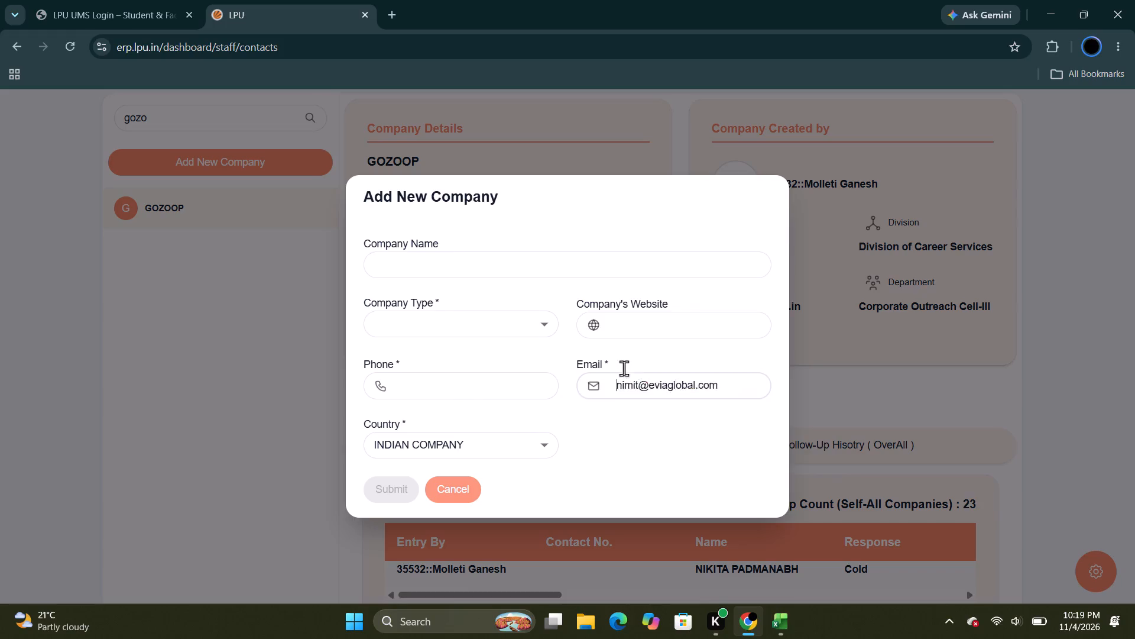
{"action": "left_click", "coordinate": [662, 322], "text": "ctrl"}
{"action": "key", "text": "ctrl+v"}
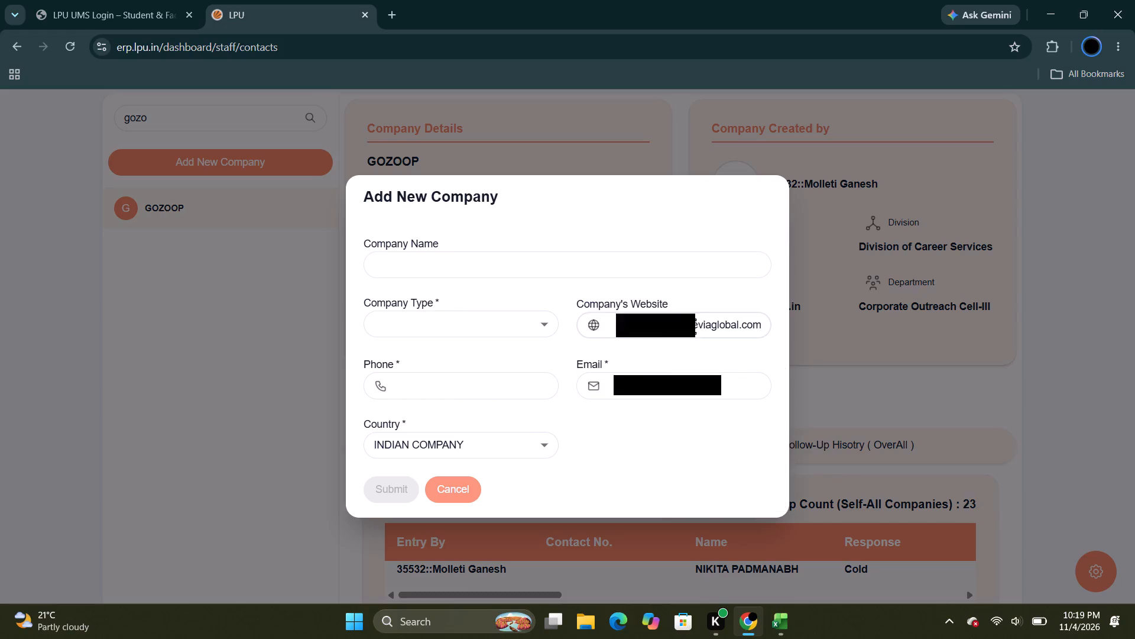
{"action": "left_click_drag", "start_coordinate": [693, 328], "coordinate": [372, 377]}
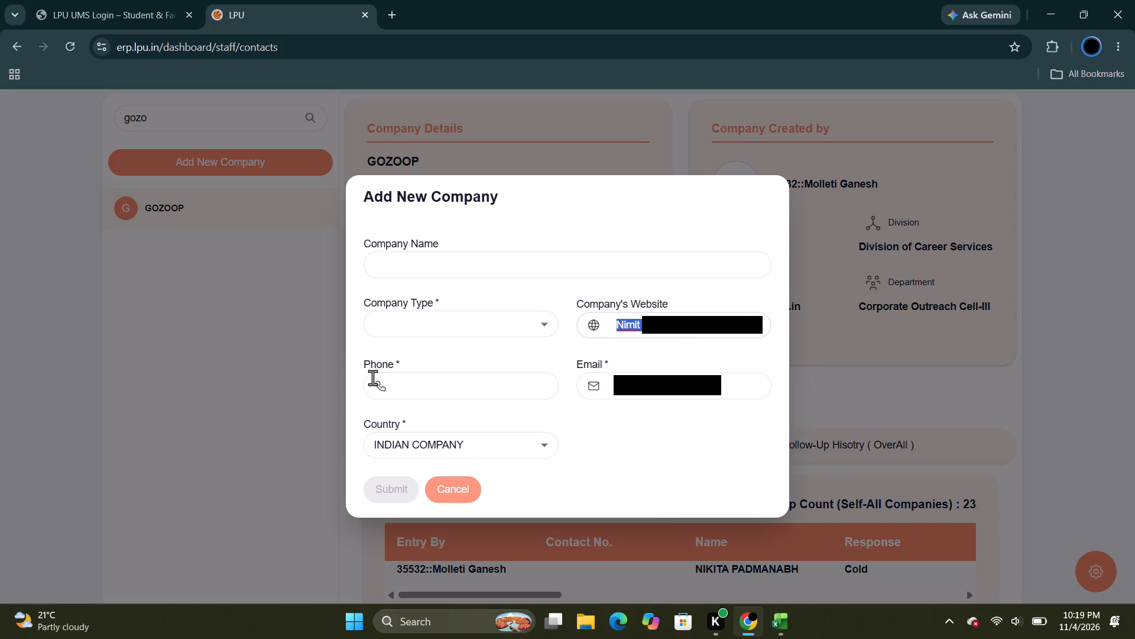
{"action": "key", "text": "BackSpace"}
Enter EVIAGLOBAL as the company name, removing the contact's name and the rest of the email from the pasted text.
{"action": "left_click", "coordinate": [535, 272]}
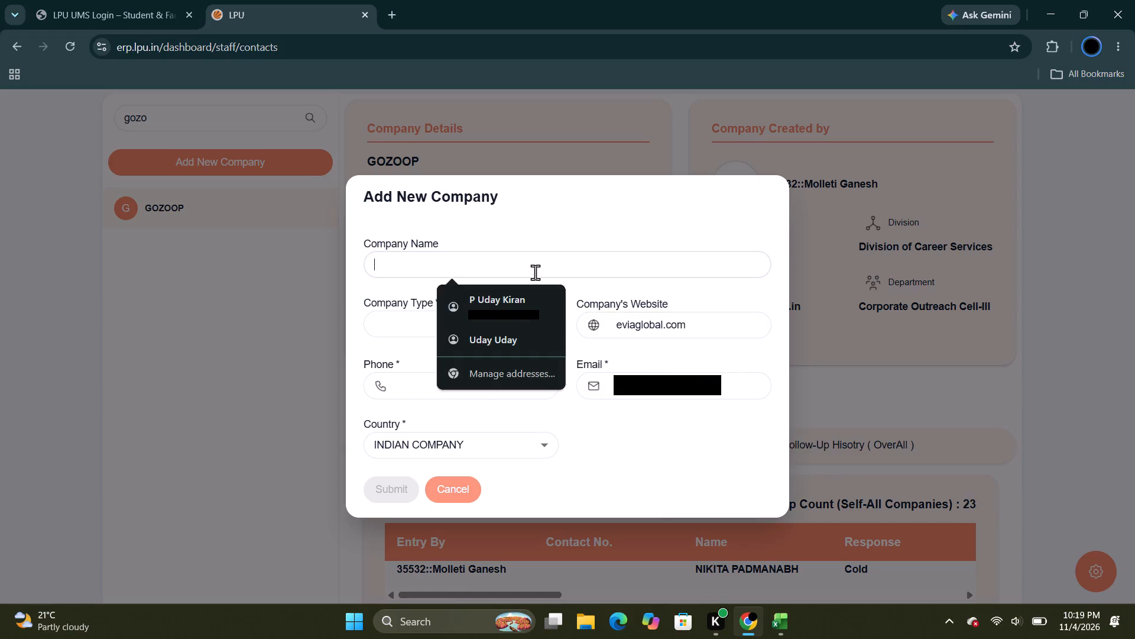
{"action": "key", "text": "ctrl+v"}
{"action": "key", "text": "BackSpace"}
{"action": "key", "text": "BackSpace"}
{"action": "key", "text": "BackSpace"}
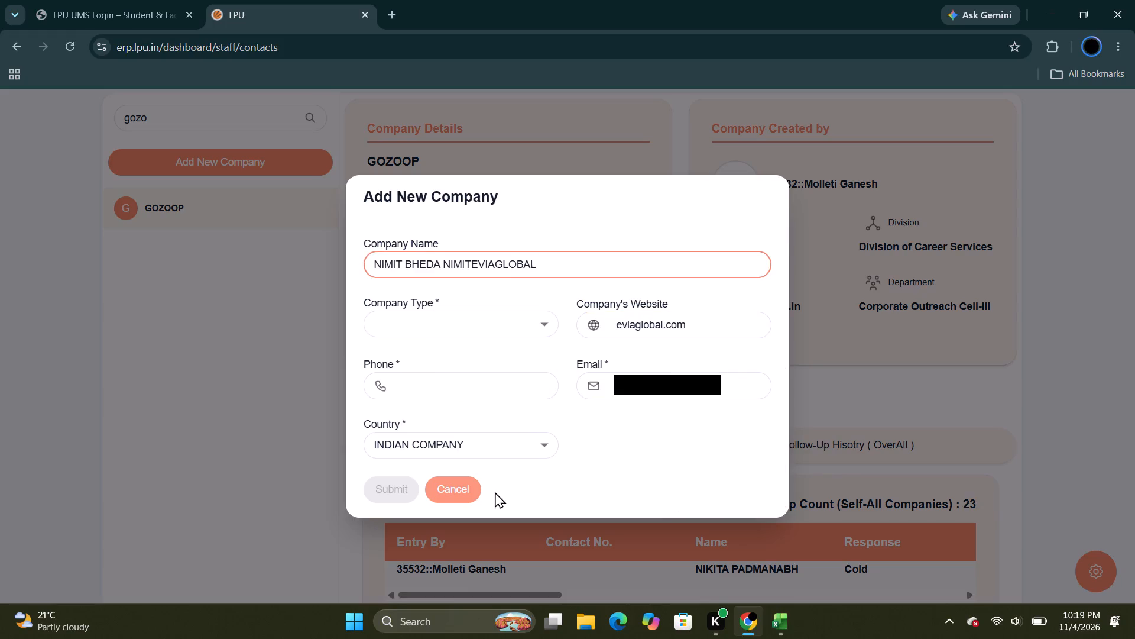
{"action": "left_click", "coordinate": [474, 267]}
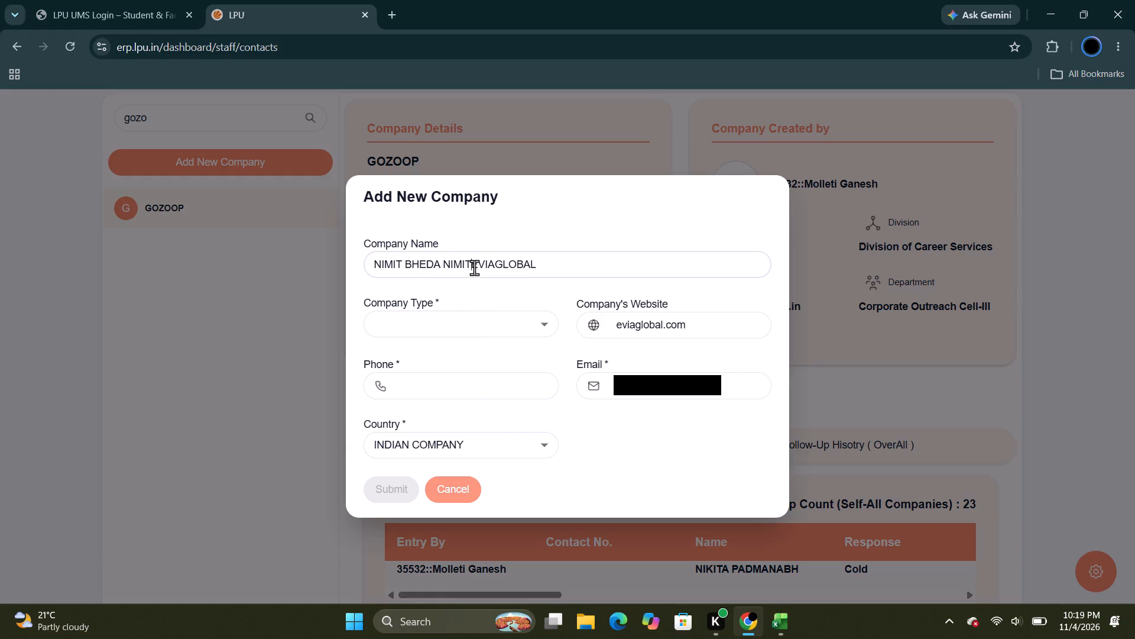
{"action": "key", "text": "BackSpace"}
{"action": "key", "text": "BackSpace"}
{"action": "key", "text": "BackSpace"}
{"action": "key", "text": "BackSpace"}
{"action": "key", "text": "BackSpace"}
{"action": "key", "text": "BackSpace"}
{"action": "key", "text": "BackSpace"}
{"action": "key", "text": "BackSpace"}
{"action": "key", "text": "BackSpace"}
{"action": "key", "text": "BackSpace"}
{"action": "key", "text": "BackSpace"}
{"action": "key", "text": "BackSpace"}
{"action": "key", "text": "BackSpace"}
{"action": "key", "text": "BackSpace"}
{"action": "key", "text": "BackSpace"}
{"action": "key", "text": "BackSpace"}
{"action": "key", "text": "BackSpace"}
{"action": "key", "text": "BackSpace"}
{"action": "key", "text": "BackSpace"}
{"action": "key", "text": "BackSpace"}
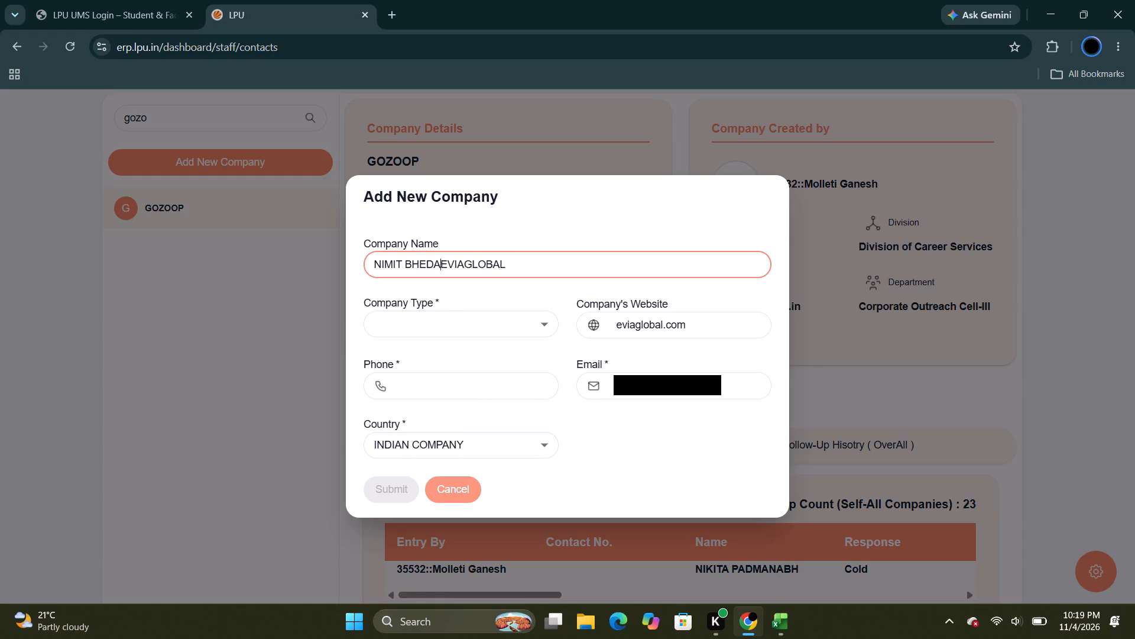
{"action": "key", "text": "BackSpace"}
Set the company type to Company, fill in the all-zero placeholder phone number and submit the new company.
{"action": "left_click", "coordinate": [517, 331]}
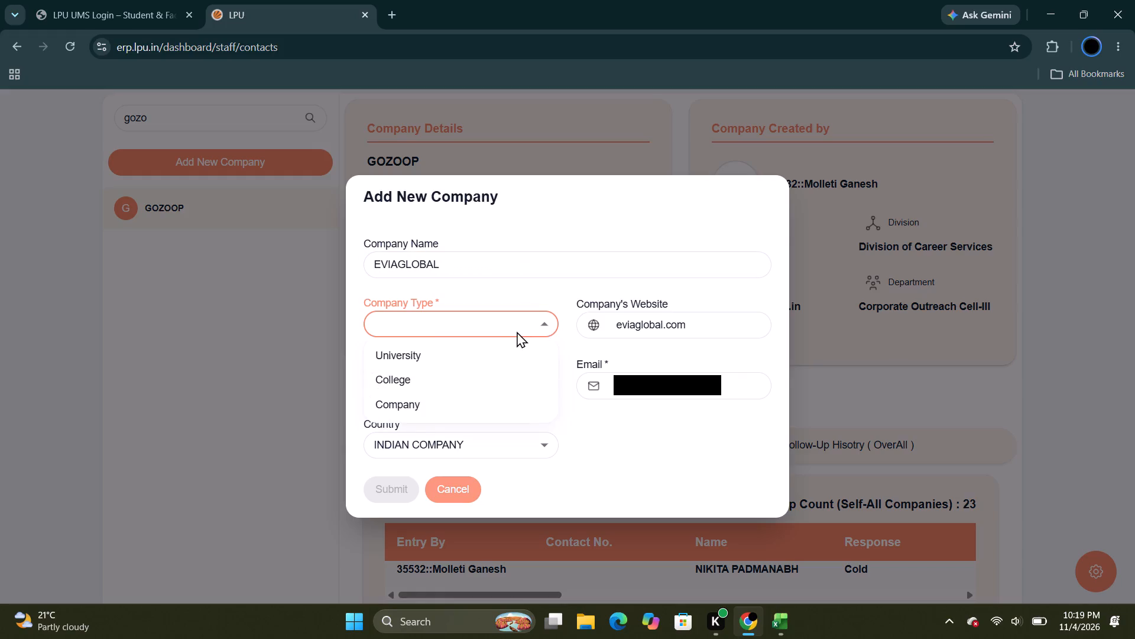
{"action": "left_click", "coordinate": [474, 392]}
{"action": "left_click", "coordinate": [474, 390]}
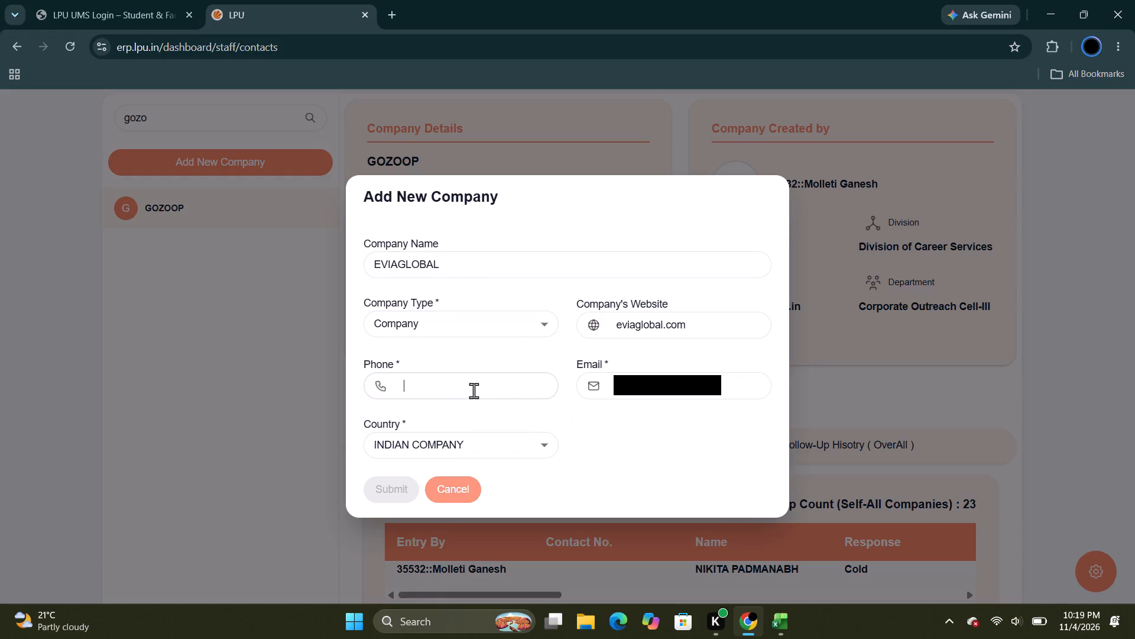
{"action": "type", "text": "000"}
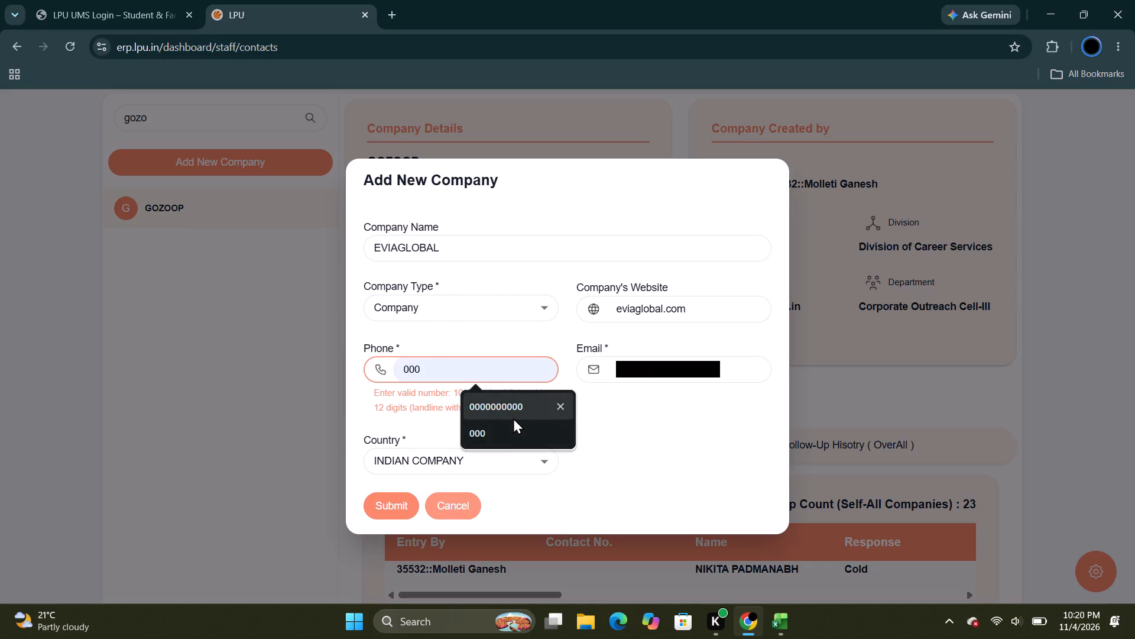
{"action": "left_click", "coordinate": [513, 418]}
{"action": "left_click", "coordinate": [382, 484]}
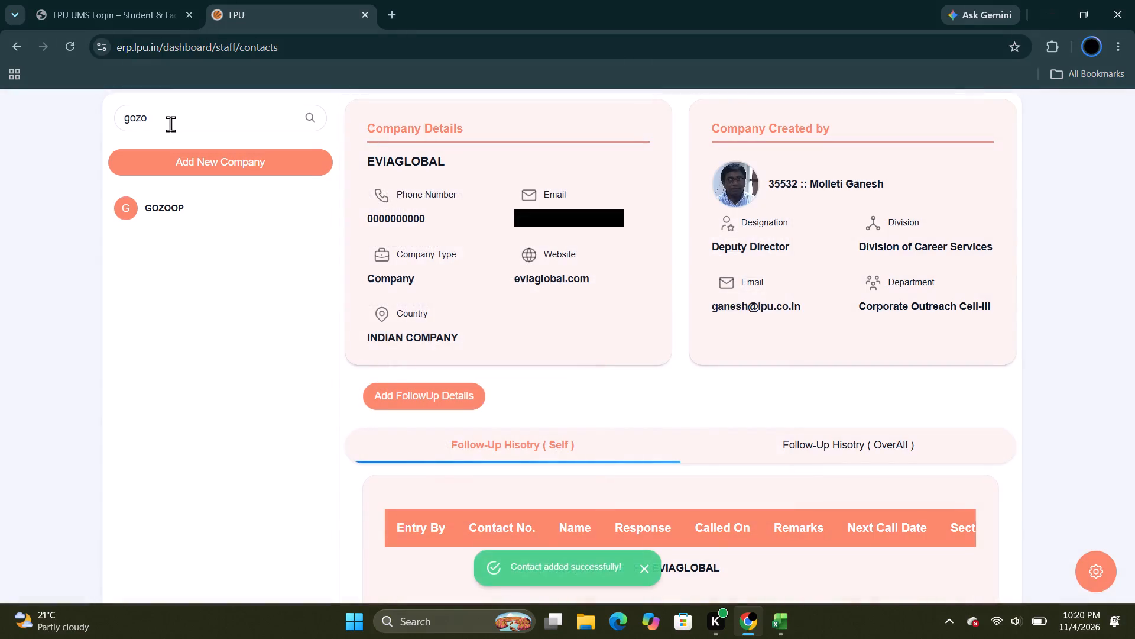
Reload the contacts page, search the companies for evia and open EVIAGLOBAL.
{"action": "left_click", "coordinate": [73, 46]}
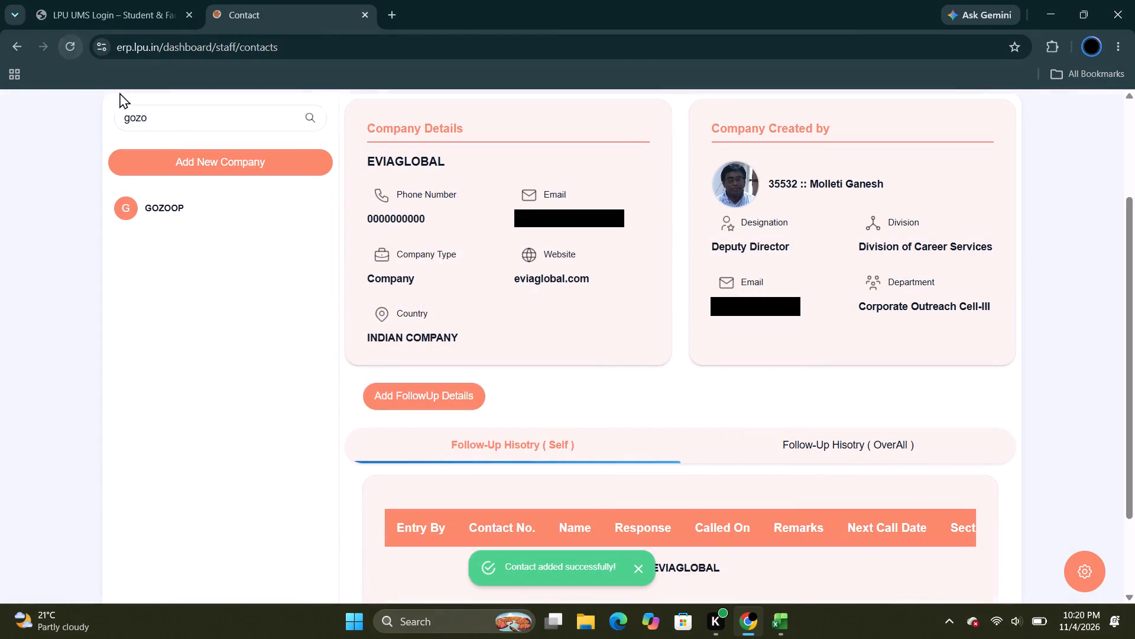
{"action": "left_click", "coordinate": [197, 276]}
{"action": "type", "text": "evia"}
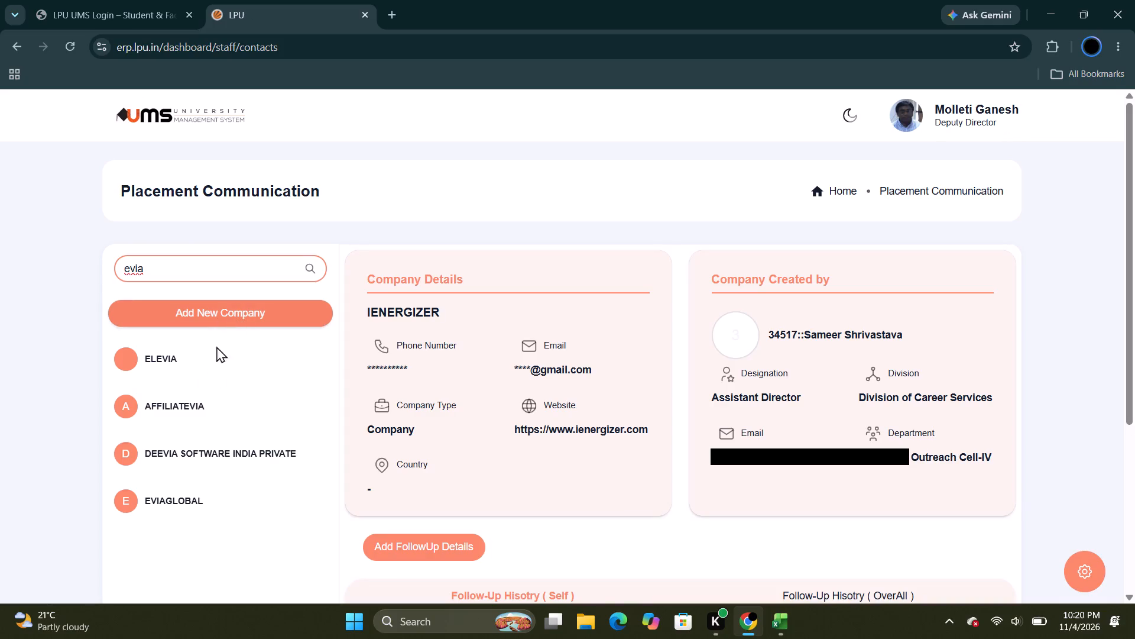
{"action": "left_click", "coordinate": [226, 493]}
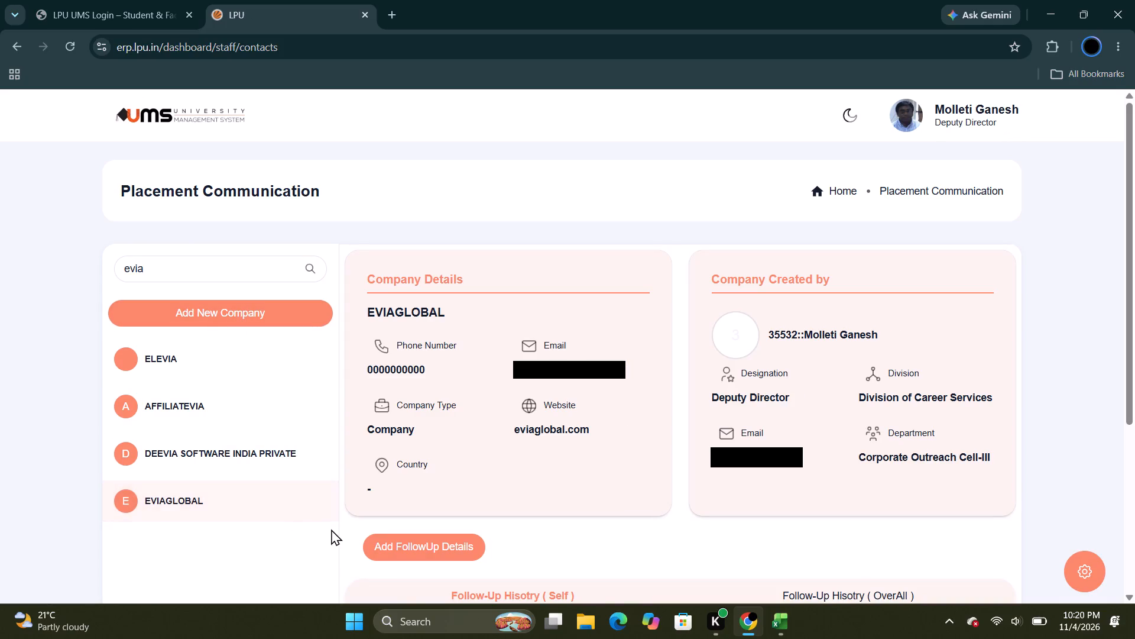
{"action": "key", "text": "alt+Tab"}
{"action": "key", "text": "alt+Tab"}
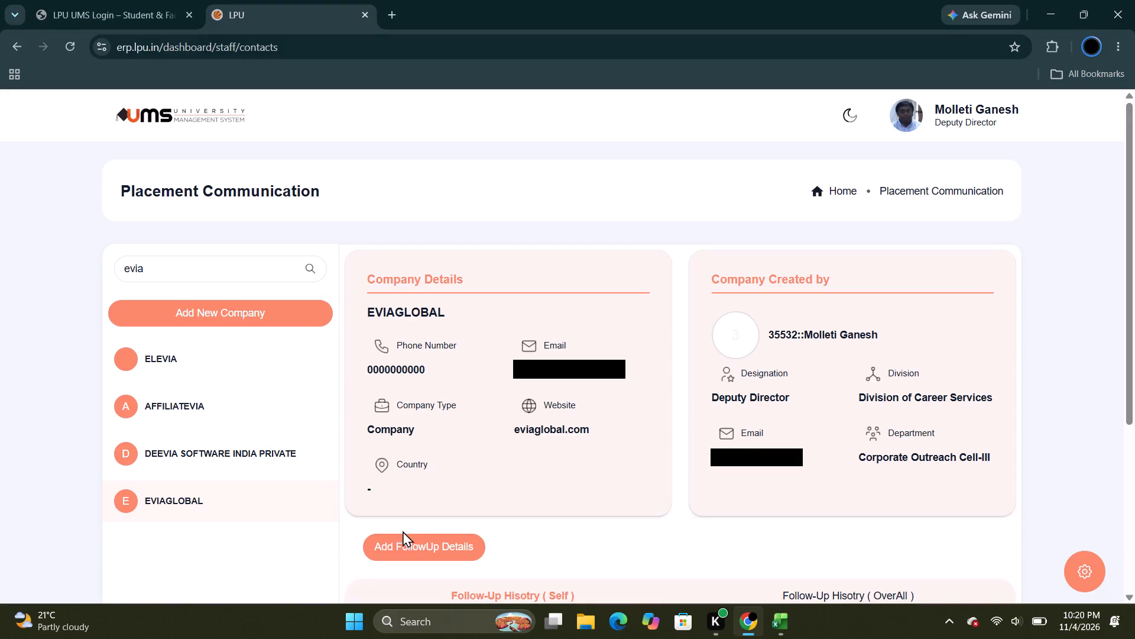
Start a follow-up for EVIAGLOBAL with communication type Email and enter the contact's name and email address.
{"action": "left_click", "coordinate": [411, 535]}
{"action": "left_click_drag", "start_coordinate": [275, 217], "coordinate": [471, 261]}
{"action": "left_click", "coordinate": [471, 261]}
{"action": "left_click", "coordinate": [268, 212]}
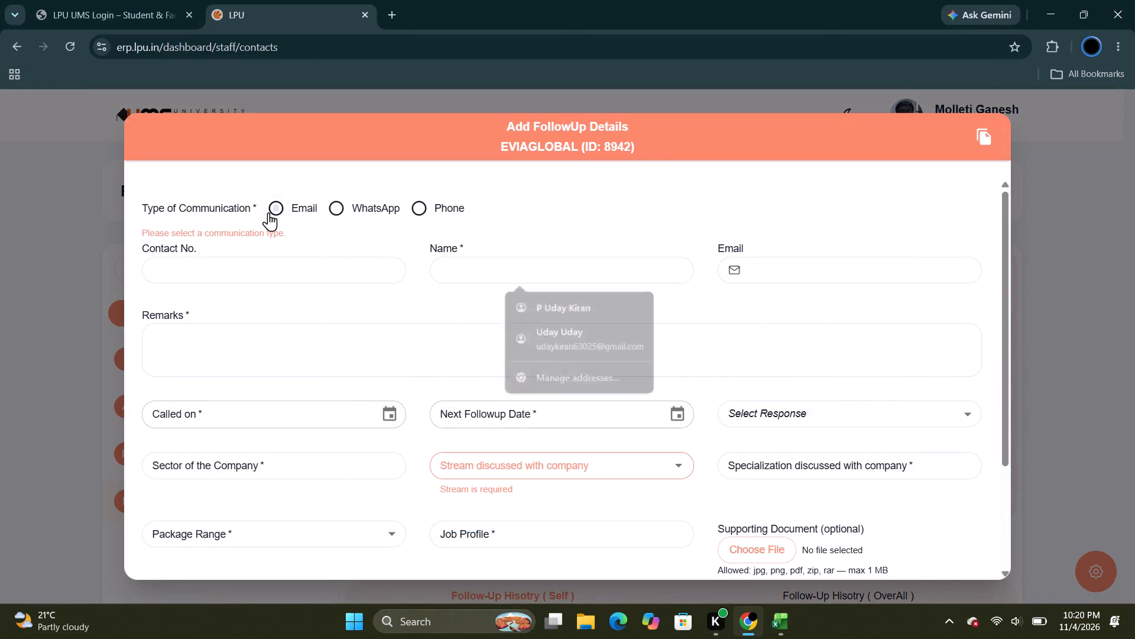
{"action": "left_click", "coordinate": [443, 250]}
{"action": "key", "text": "ctrl+v"}
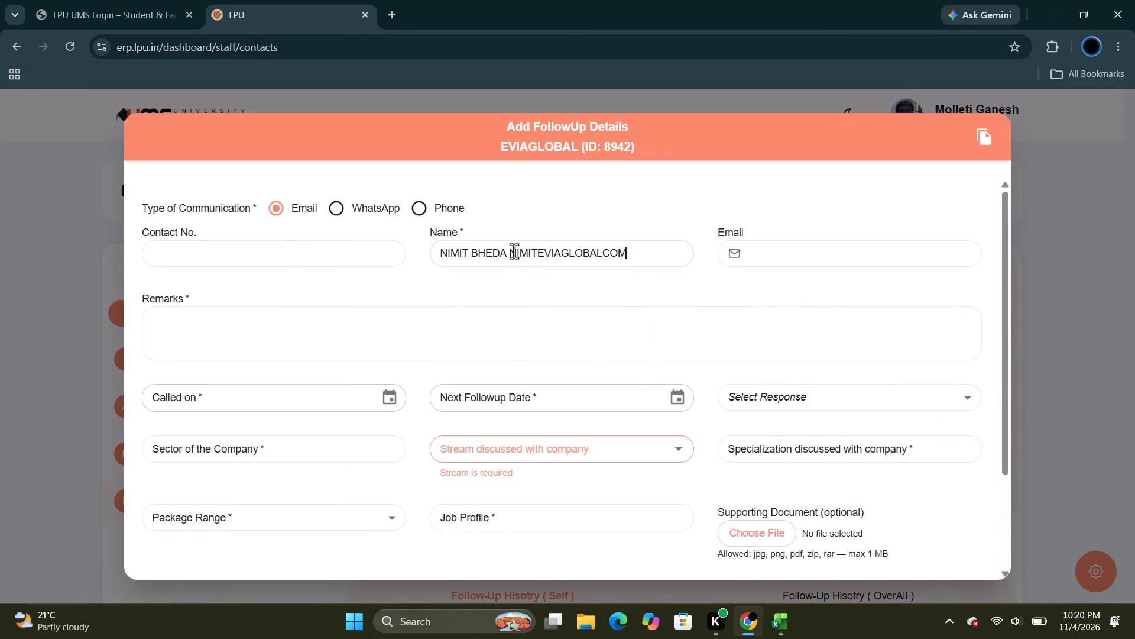
{"action": "left_click_drag", "start_coordinate": [510, 251], "coordinate": [712, 225]}
{"action": "key", "text": "BackSpace"}
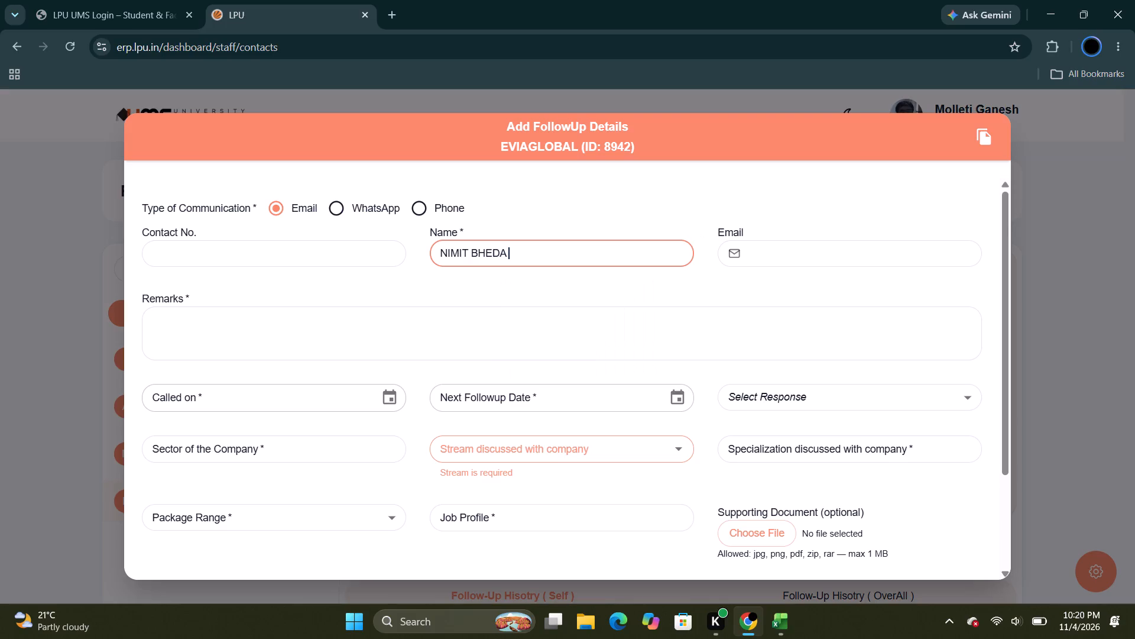
{"action": "left_click_drag", "start_coordinate": [782, 235], "coordinate": [793, 247]}
{"action": "left_click", "coordinate": [793, 247]}
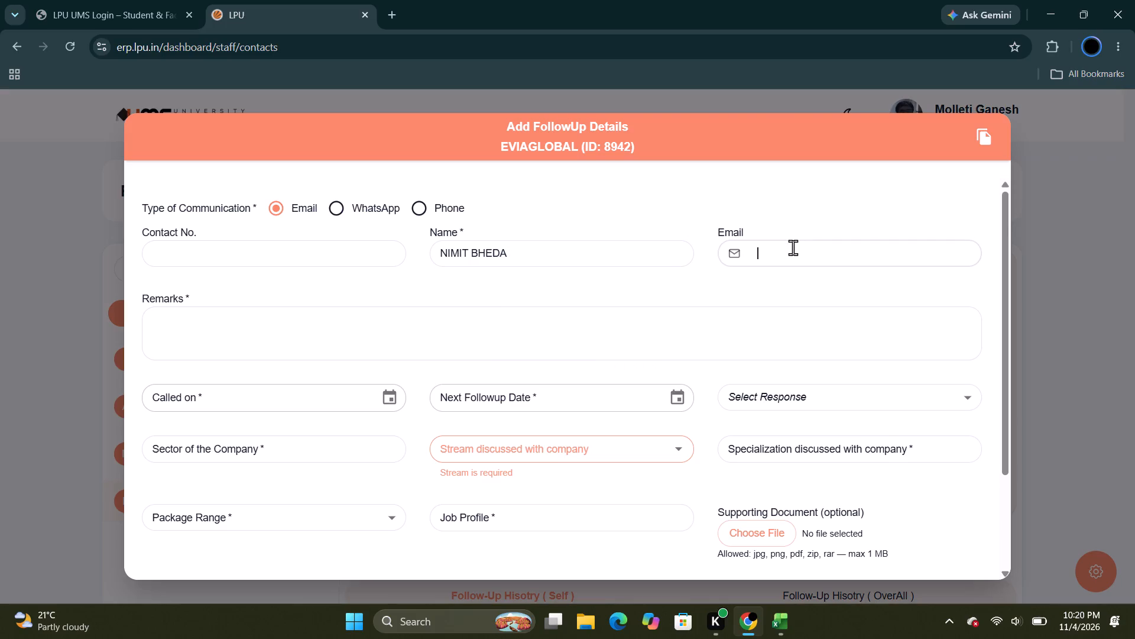
{"action": "key", "text": "ctrl+v"}
{"action": "left_click_drag", "start_coordinate": [825, 256], "coordinate": [520, 353]}
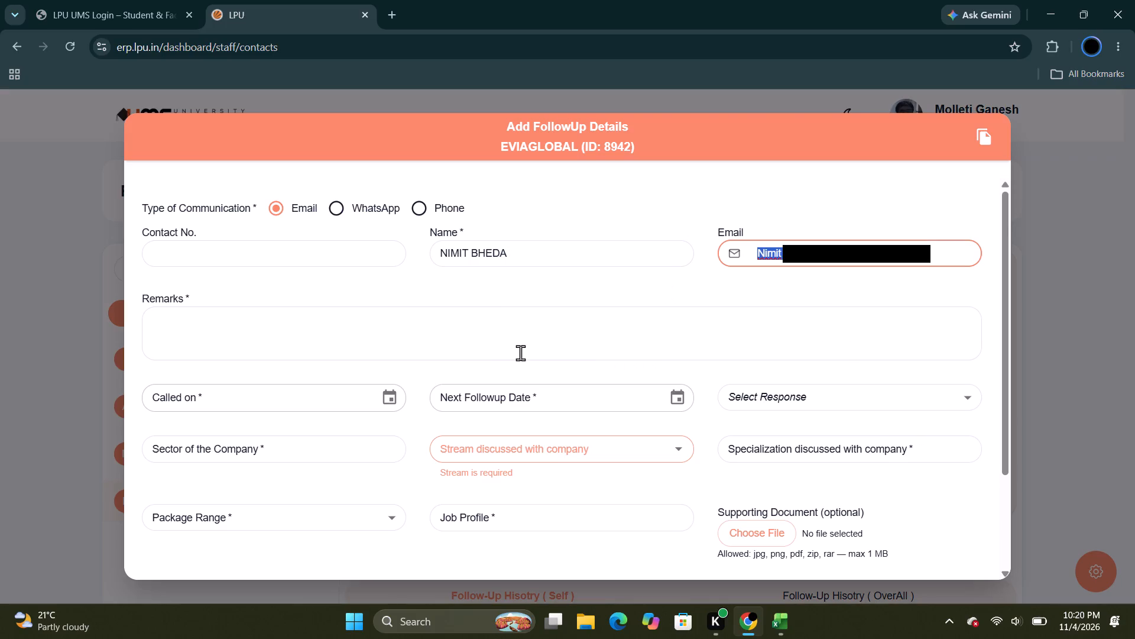
{"action": "key", "text": "BackSpace"}
Enter the remark EMAIL HAS BEEN SENT, with called-on date 31/10/2026 and next follow-up date 06/11/2026.
{"action": "left_click", "coordinate": [467, 332]}
{"action": "type", "text": "email has been sent"}
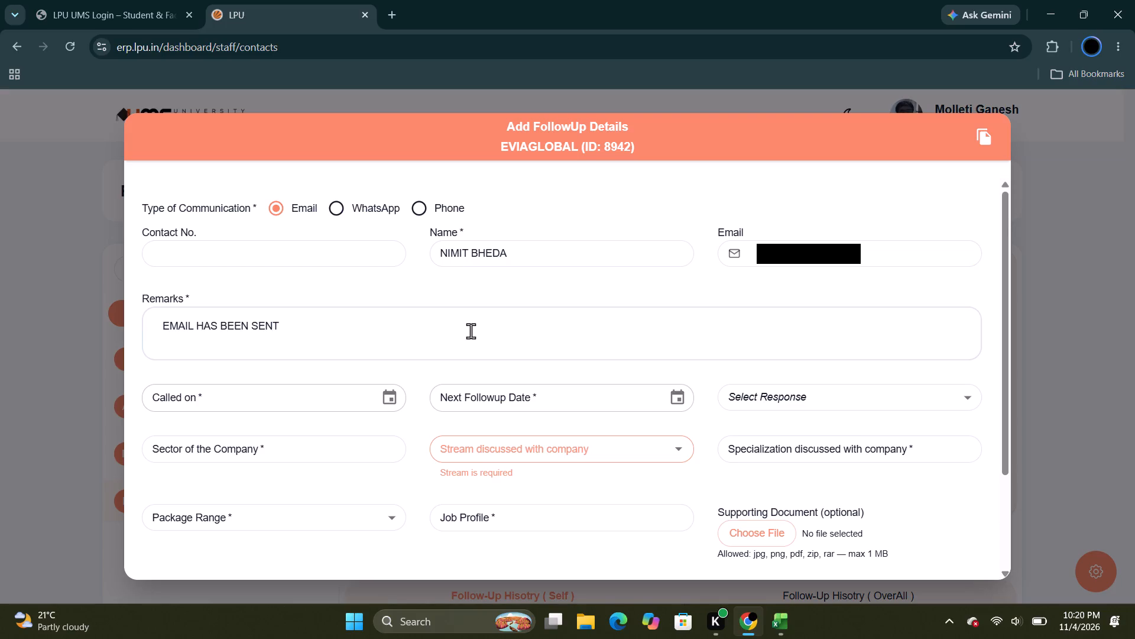
{"action": "left_click", "coordinate": [384, 404]}
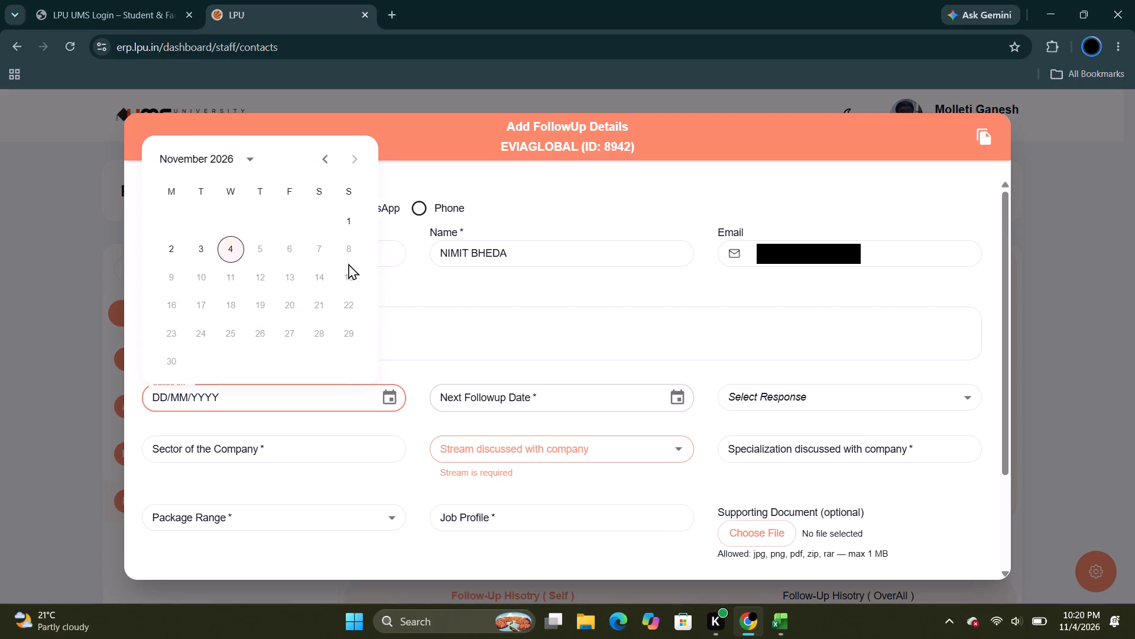
{"action": "left_click", "coordinate": [320, 157]}
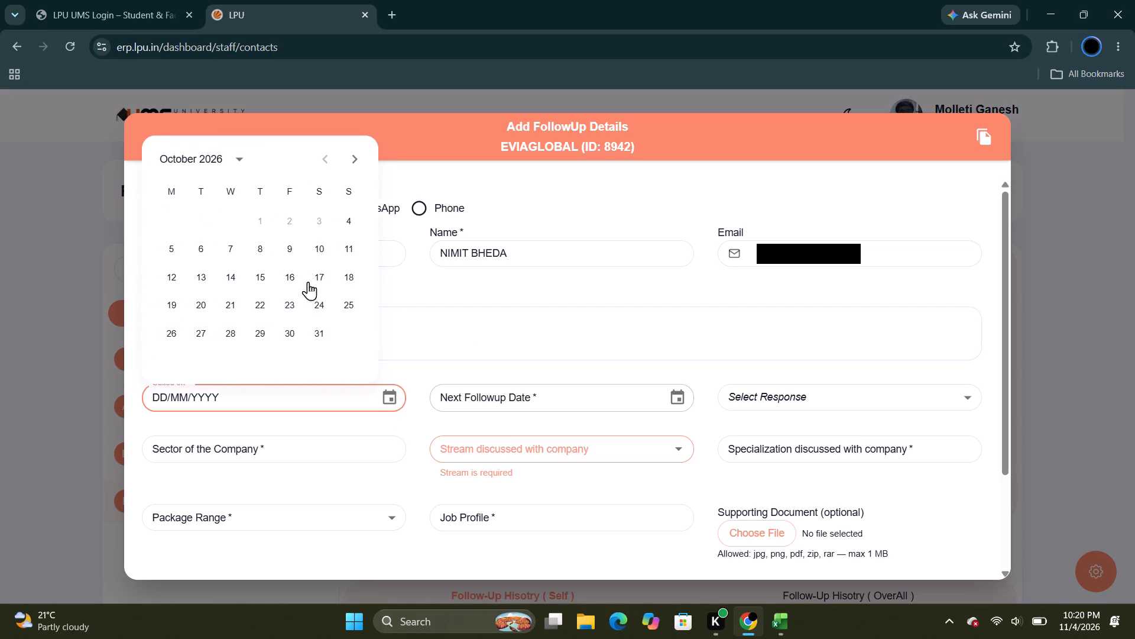
{"action": "left_click", "coordinate": [317, 331]}
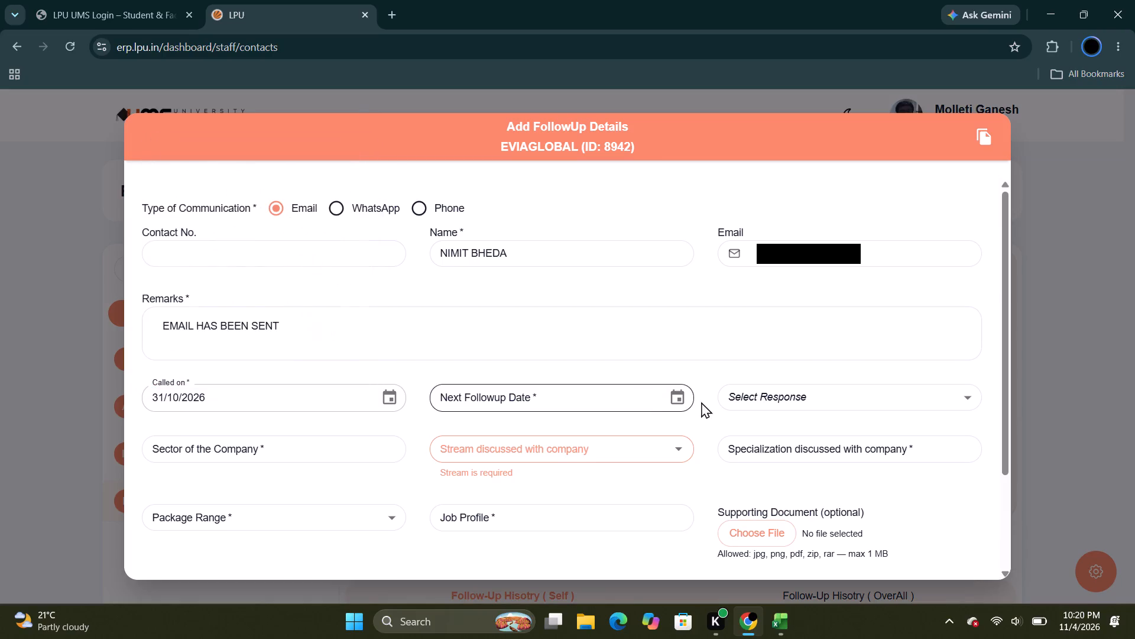
{"action": "left_click", "coordinate": [673, 403]}
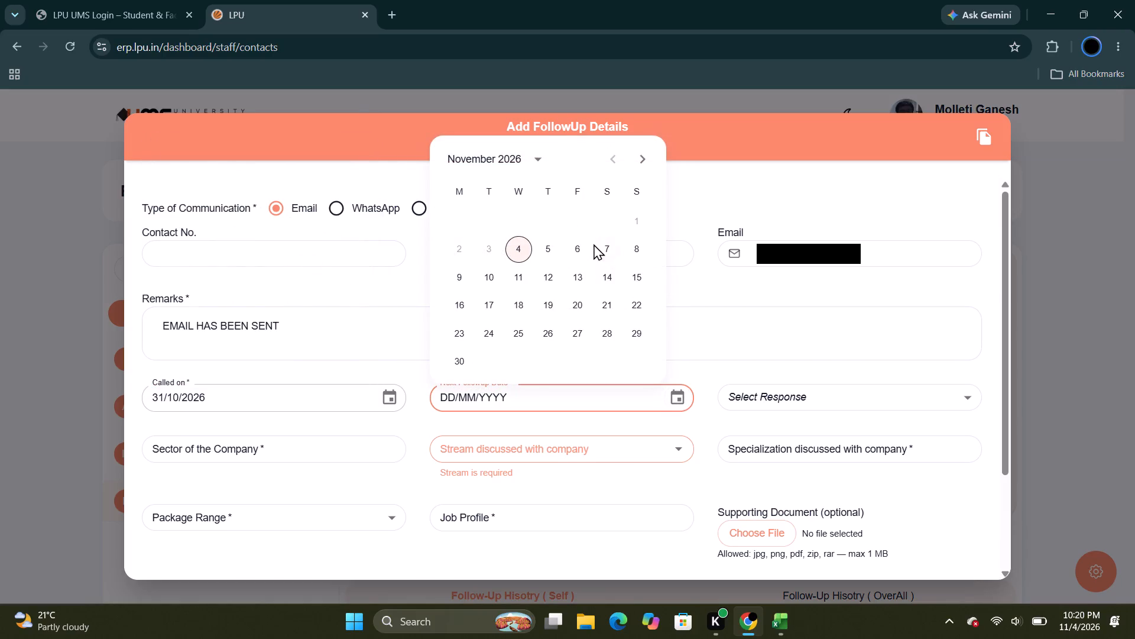
{"action": "left_click", "coordinate": [590, 244]}
Set the EVIAGLOBAL follow-up's response to Cold and the company sector to IT.
{"action": "left_click", "coordinate": [768, 390]}
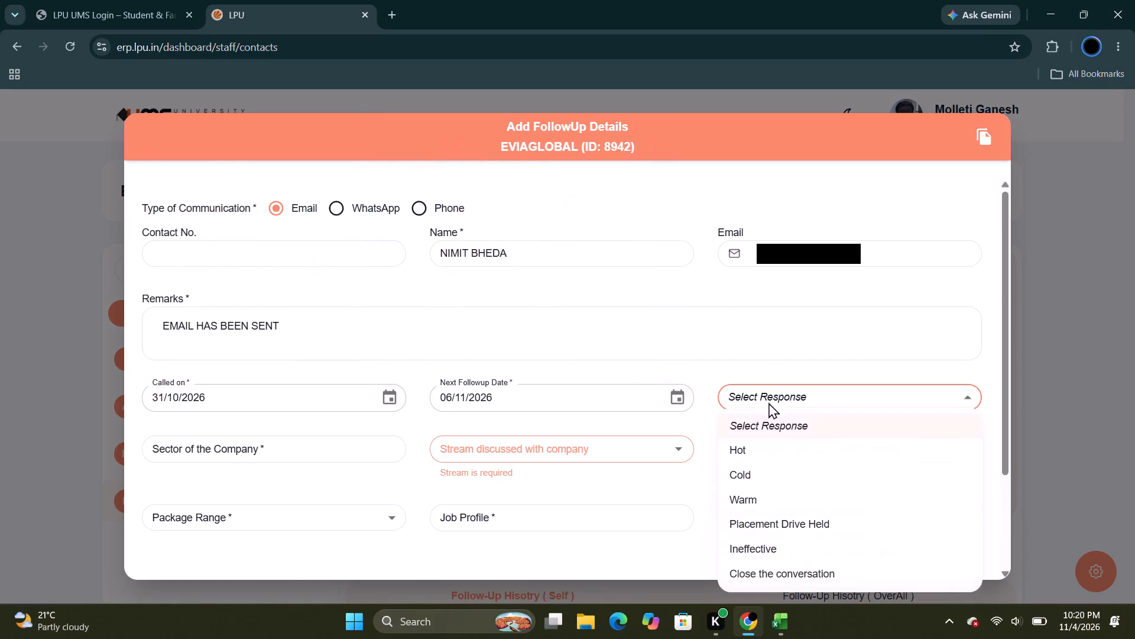
{"action": "left_click", "coordinate": [758, 470]}
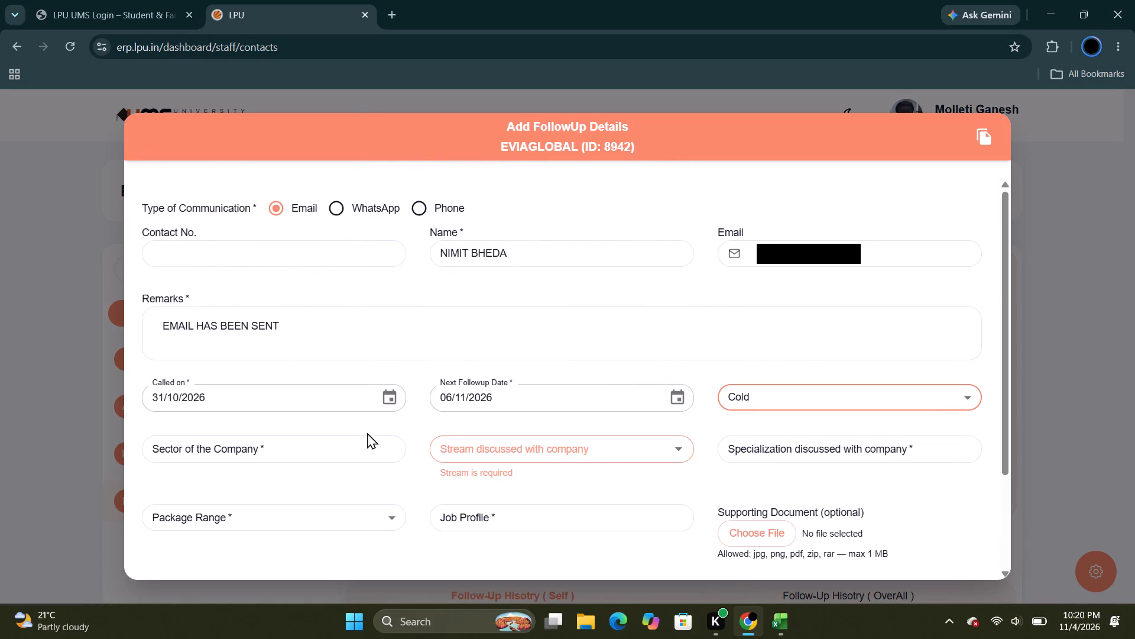
{"action": "left_click", "coordinate": [367, 433]}
{"action": "left_click", "coordinate": [340, 435]}
{"action": "left_click", "coordinate": [336, 441]}
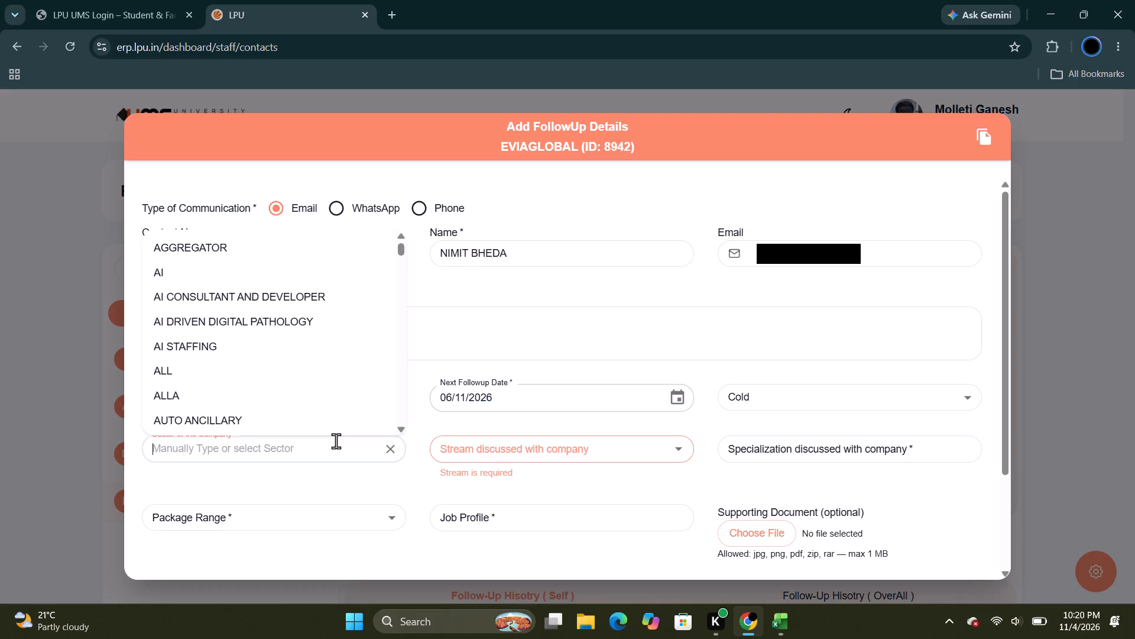
{"action": "type", "text": "it"}
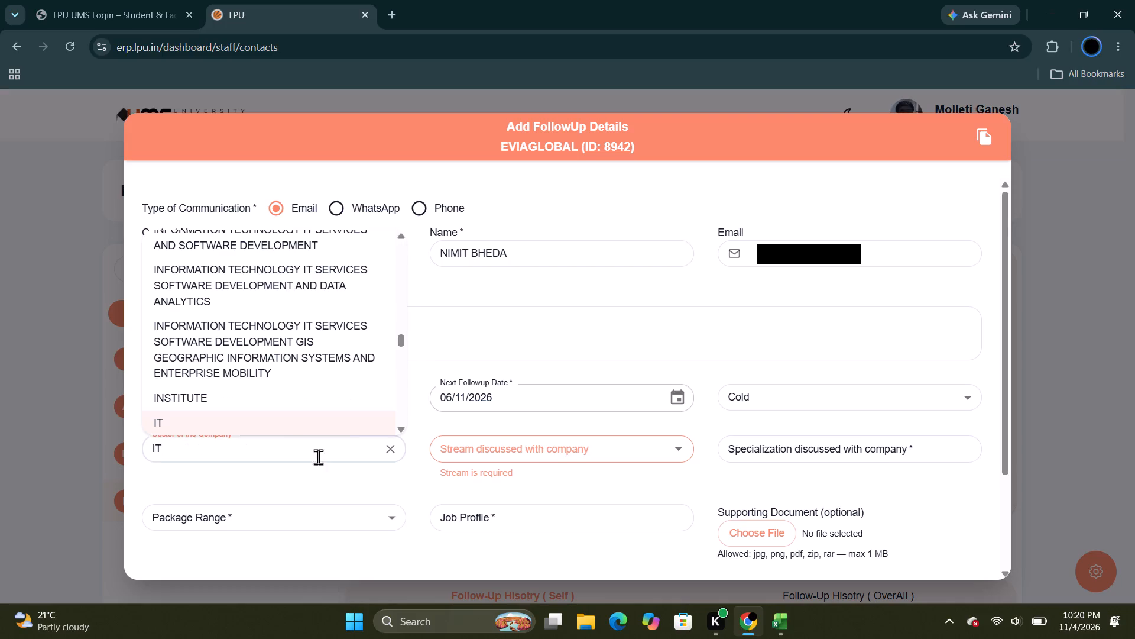
{"action": "left_click", "coordinate": [302, 430]}
Set the stream discussed with the company to CSE/IT and the specialization to ALL CSE.
{"action": "left_click", "coordinate": [530, 447]}
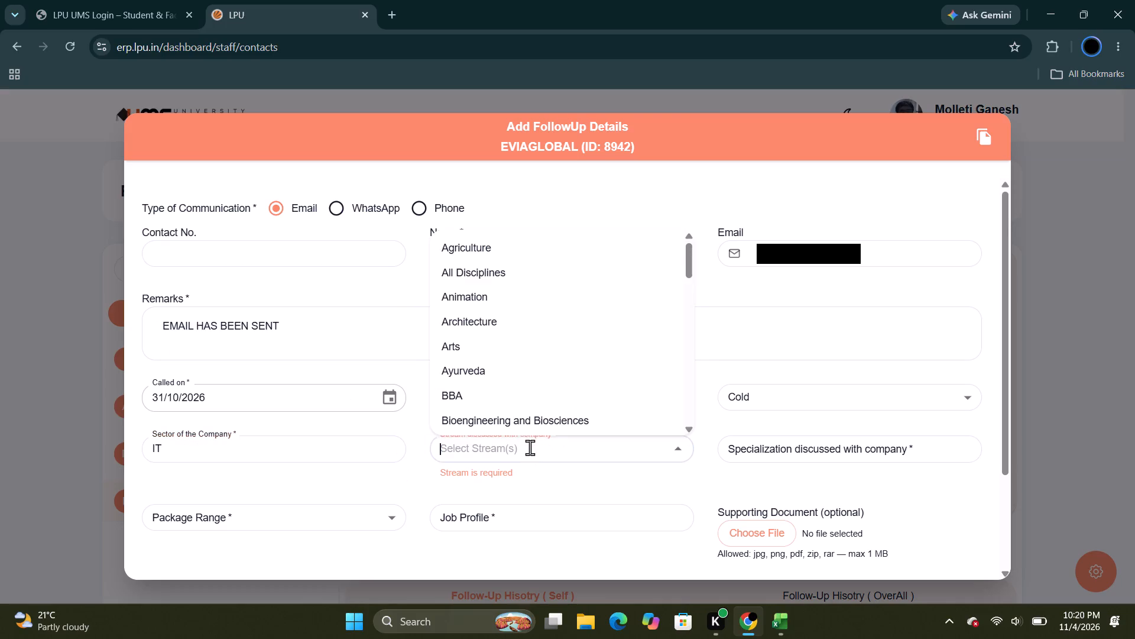
{"action": "type", "text": "it"}
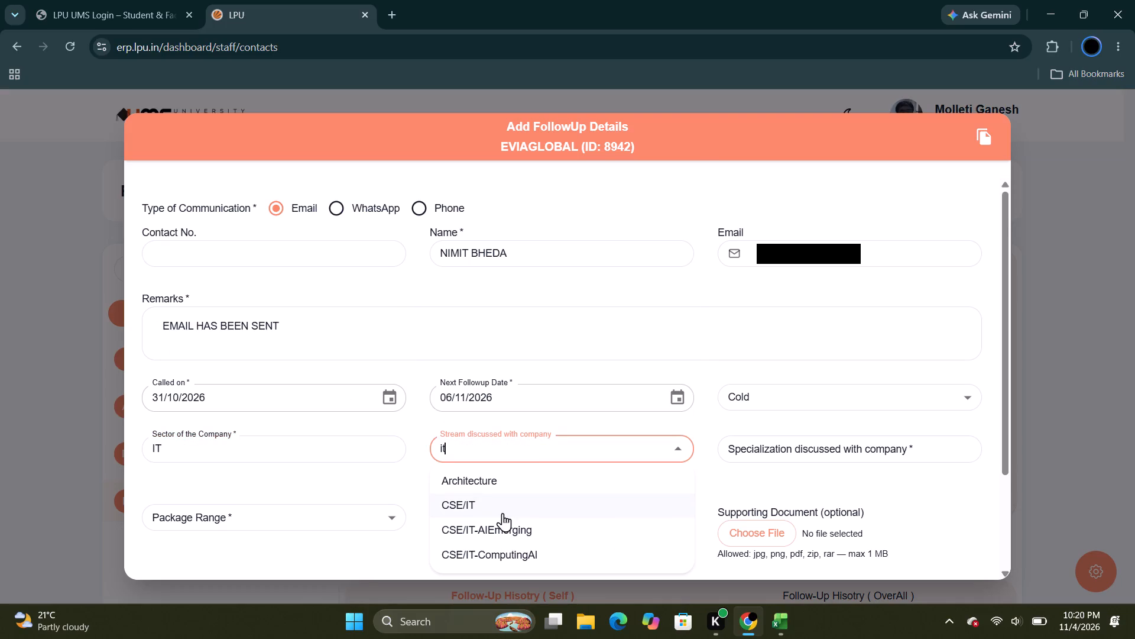
{"action": "left_click", "coordinate": [502, 513]}
{"action": "left_click", "coordinate": [766, 441]}
{"action": "type", "text": "all"}
{"action": "left_click", "coordinate": [812, 266]}
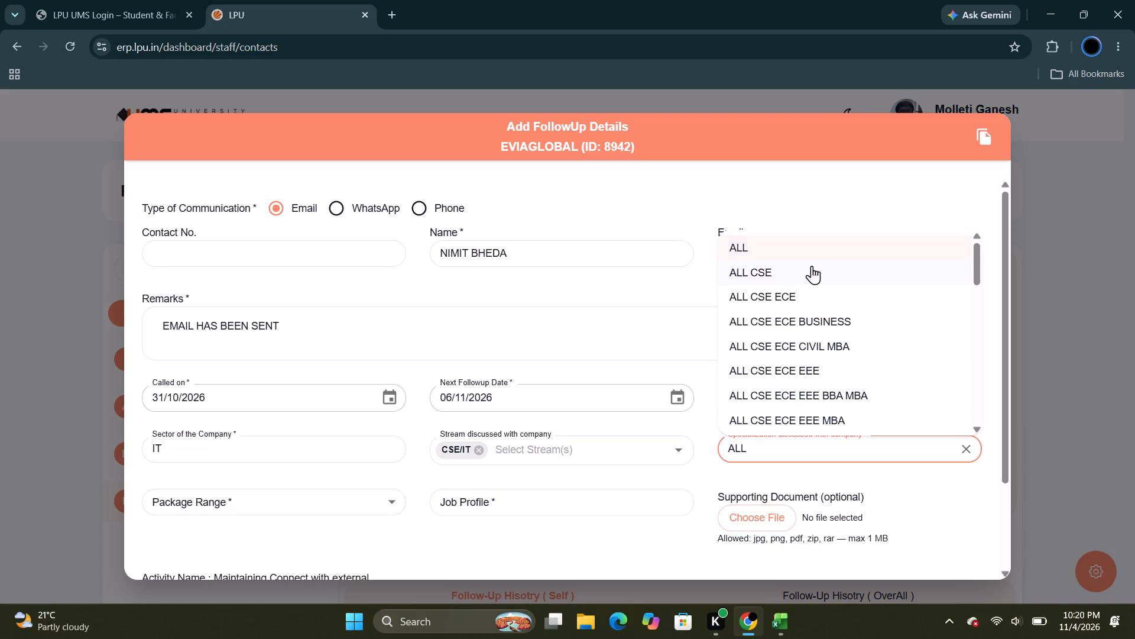
Choose package range 06-07 Lakh, job profile ASSOCIATE and DPR action Sending Invitation Letters /Greetings, and submit the follow-up.
{"action": "left_click", "coordinate": [395, 495]}
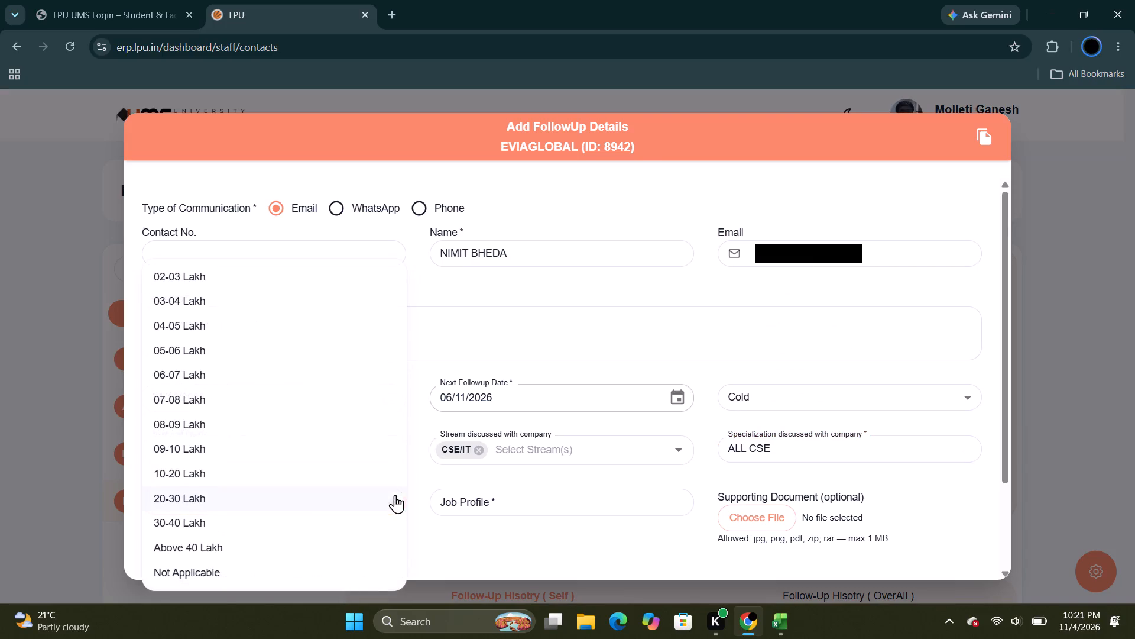
{"action": "left_click", "coordinate": [248, 386]}
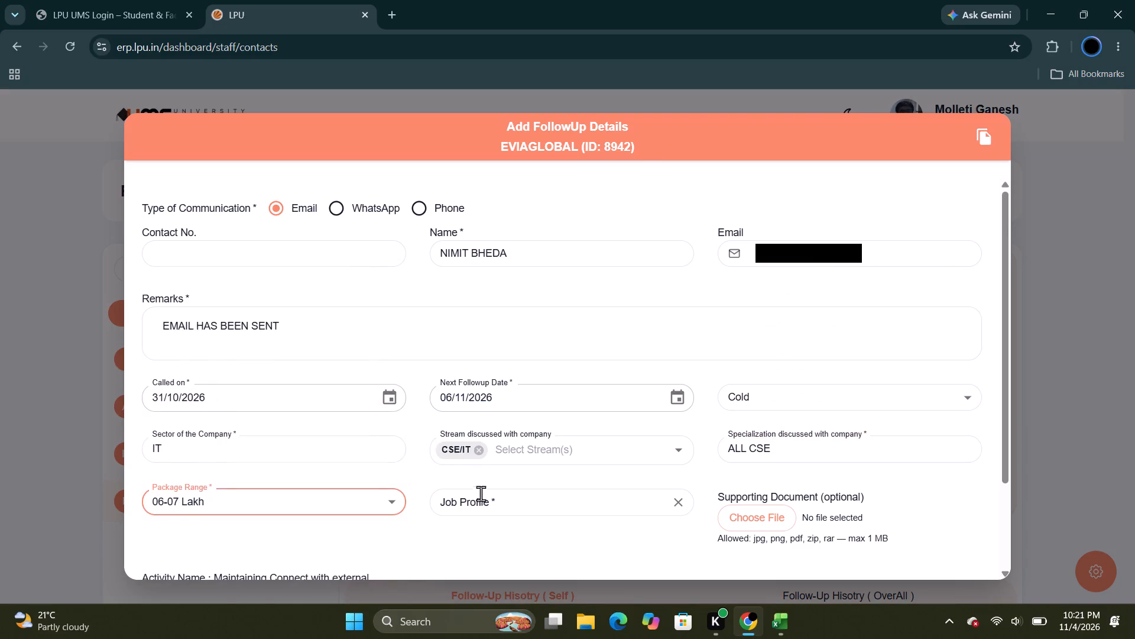
{"action": "left_click", "coordinate": [481, 496]}
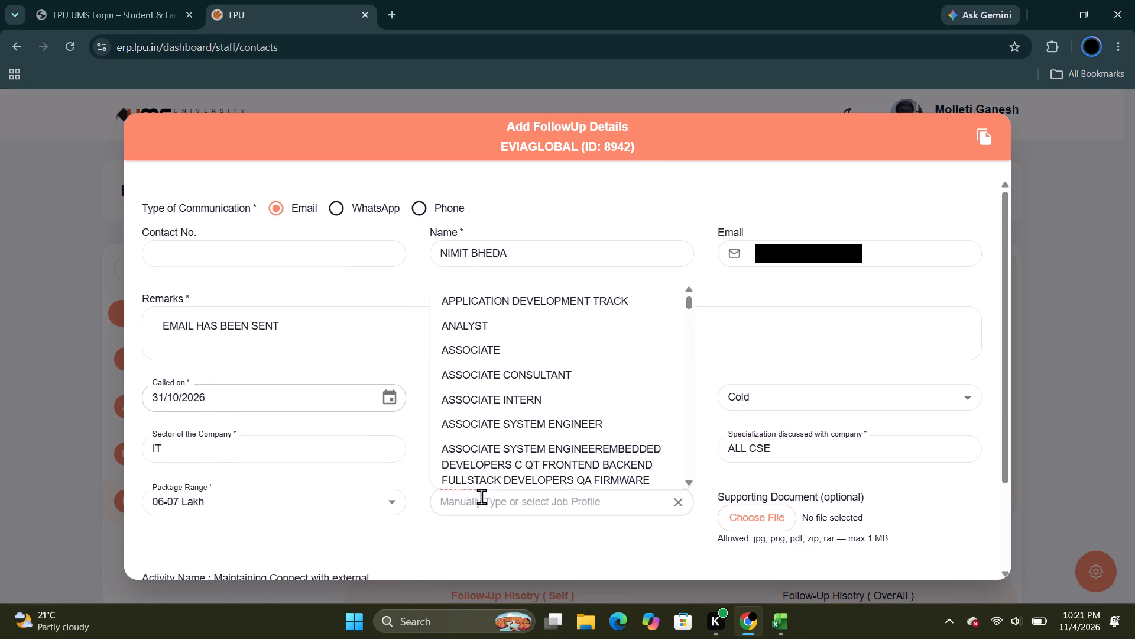
{"action": "left_click", "coordinate": [497, 355]}
{"action": "scroll", "coordinate": [497, 355], "scroll_direction": "down", "scroll_amount": 4}
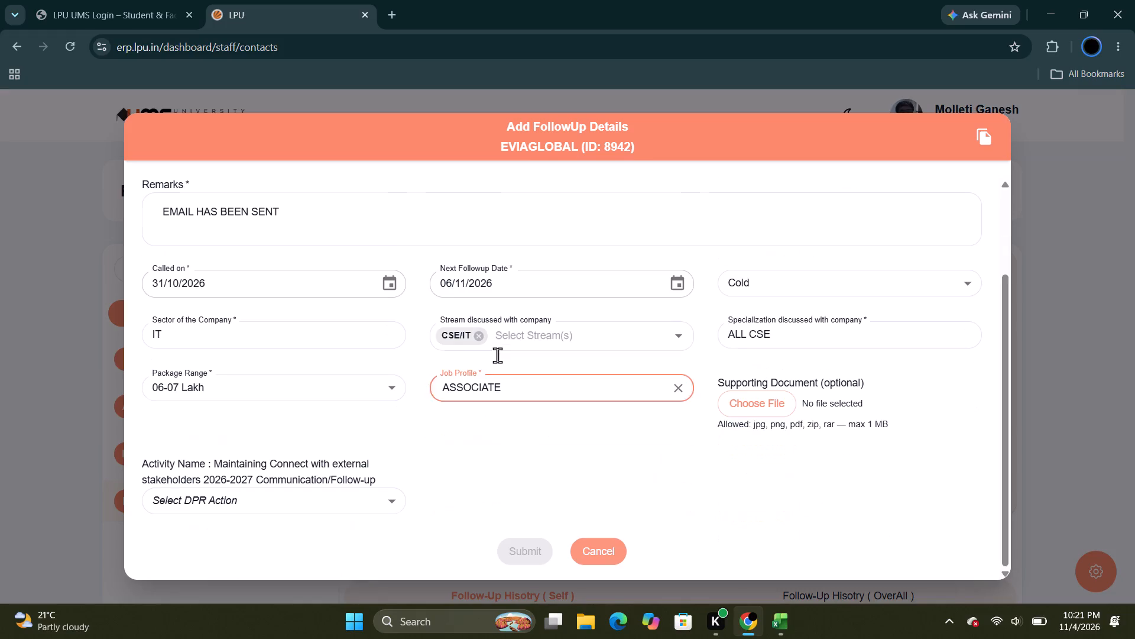
{"action": "left_click", "coordinate": [336, 496]}
{"action": "left_click", "coordinate": [303, 527]}
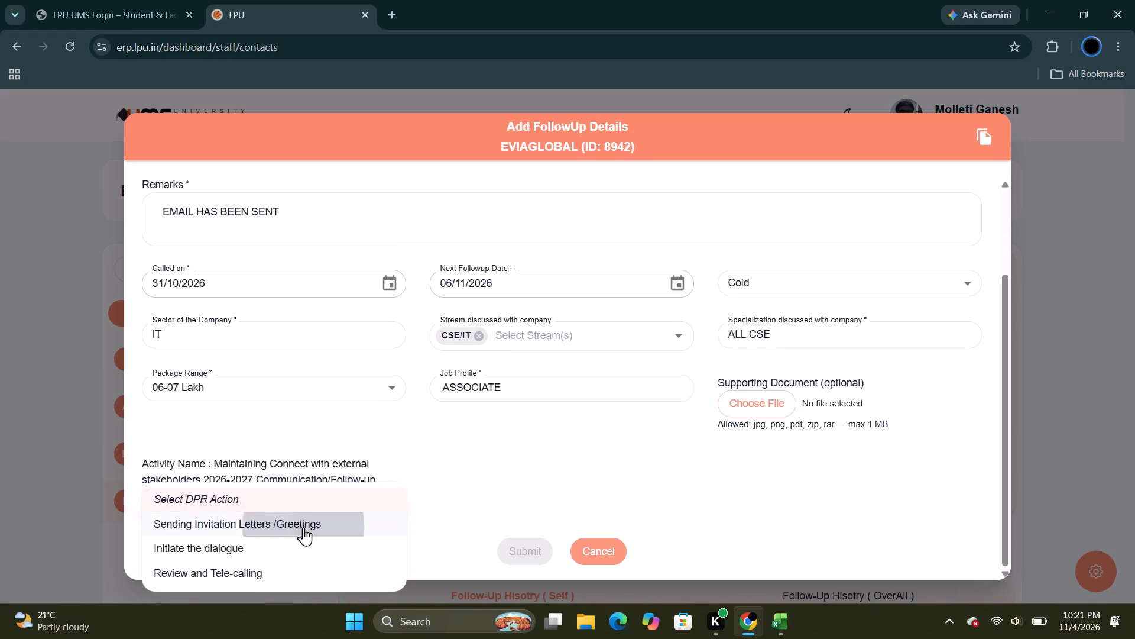
{"action": "left_click", "coordinate": [520, 542]}
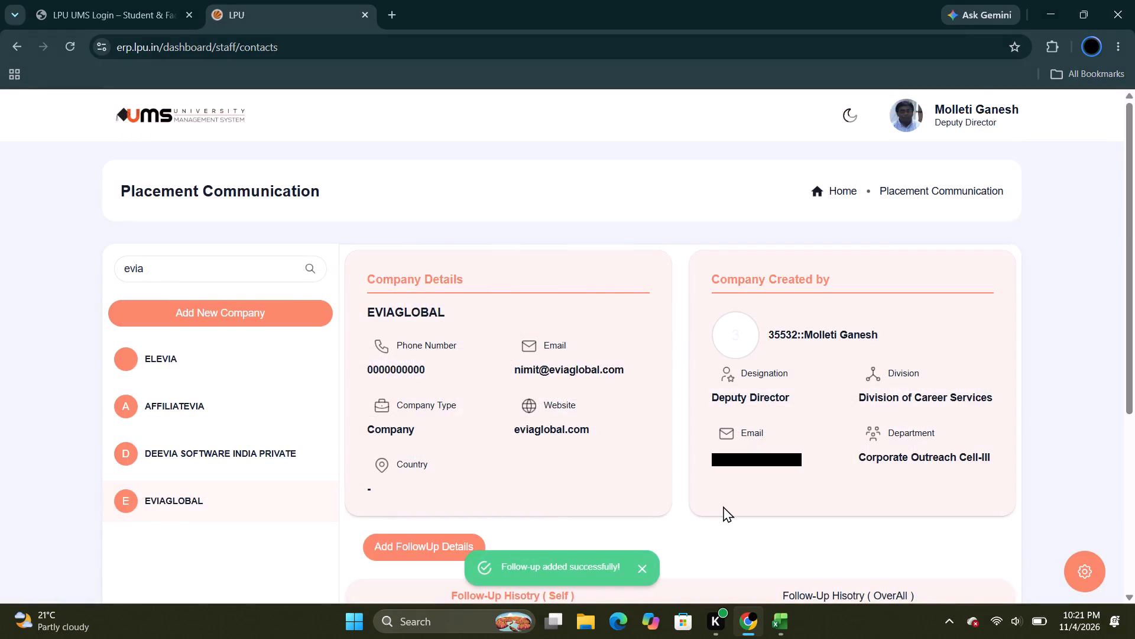
{"action": "scroll", "coordinate": [723, 506], "scroll_direction": "down", "scroll_amount": 2}
Switch to the Excel contact list and copy the name and email cells of the teamlease.com contact in row 191.
{"action": "key", "text": "alt+Tab"}
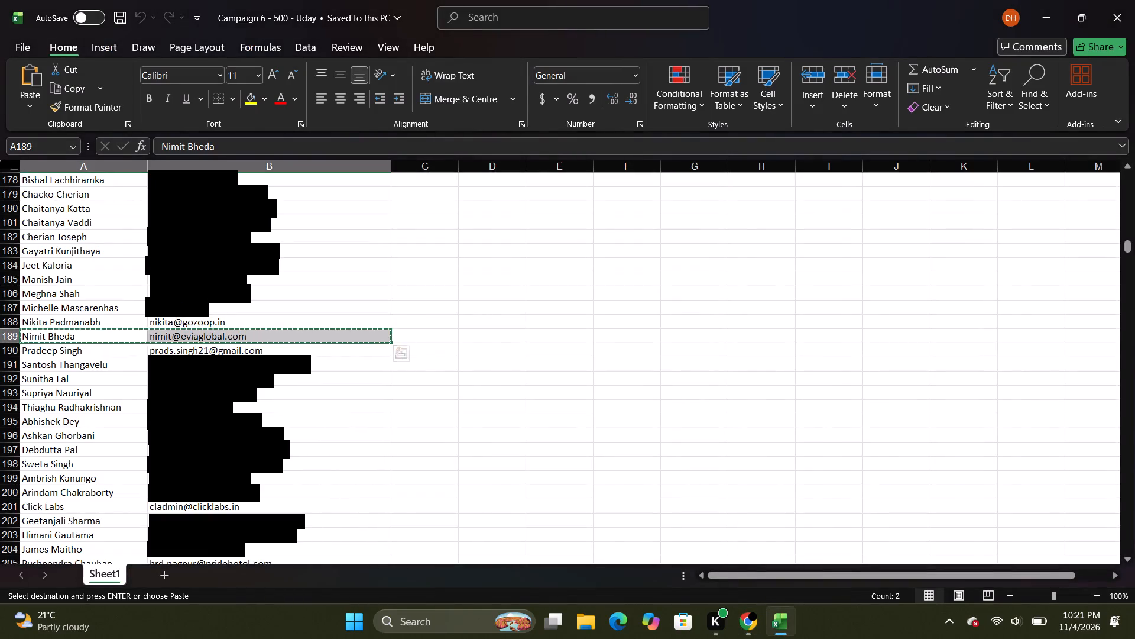
{"action": "left_click", "coordinate": [109, 370]}
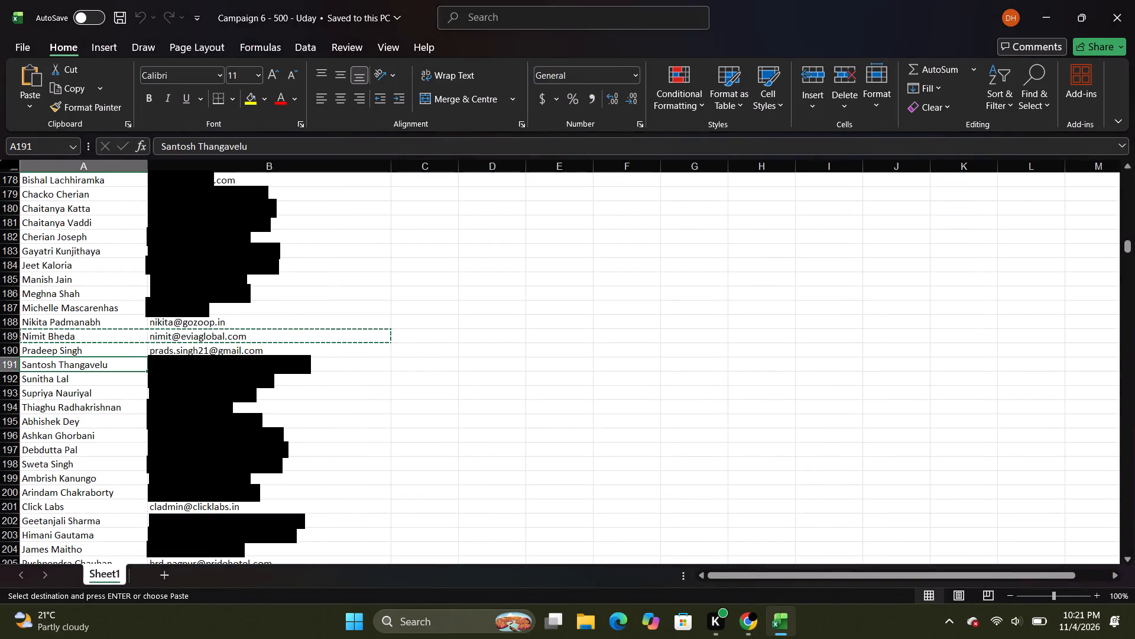
{"action": "key", "text": "shift+Right"}
{"action": "key", "text": "ctrl+c"}
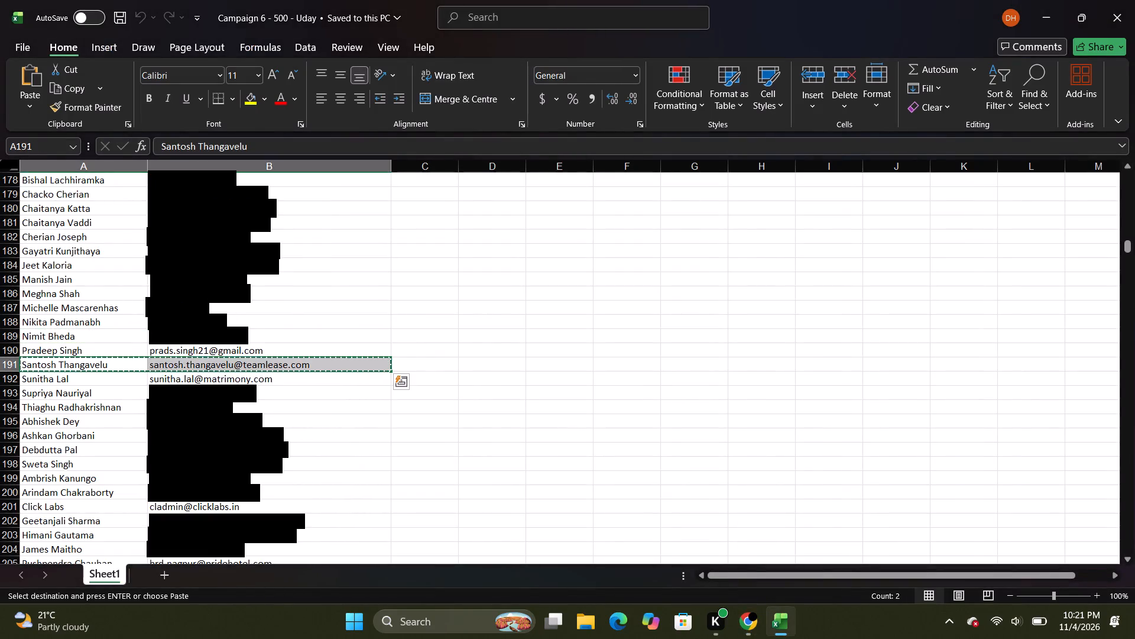
Switch back to the portal in Chrome, start a new company and enter only the copied contact's email address.
{"action": "key", "text": "alt+Tab"}
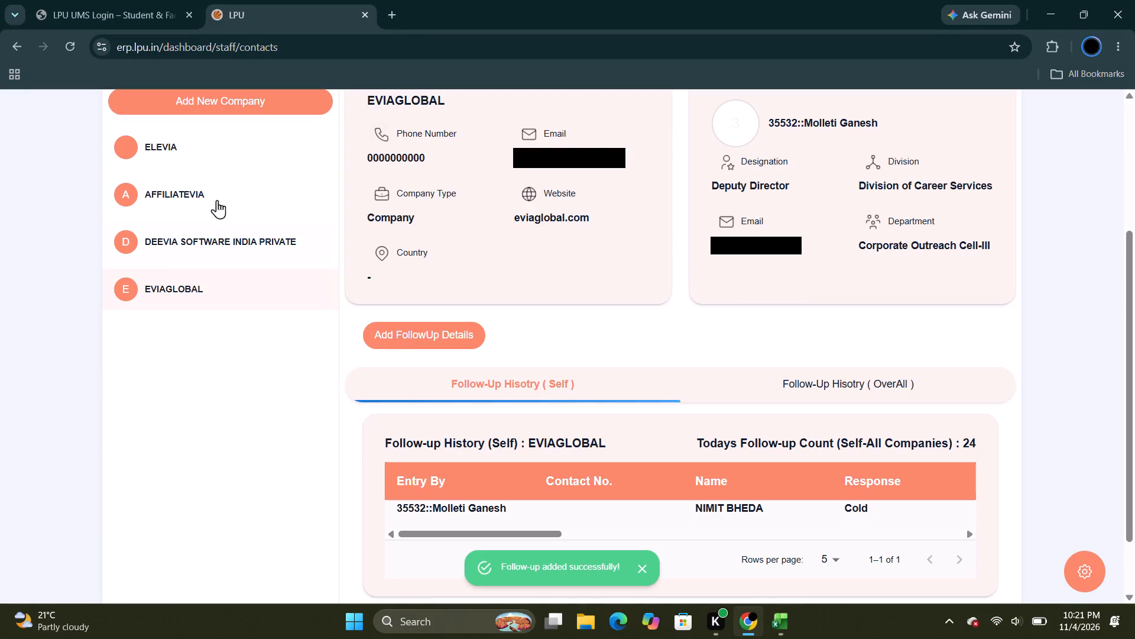
{"action": "left_click", "coordinate": [219, 113]}
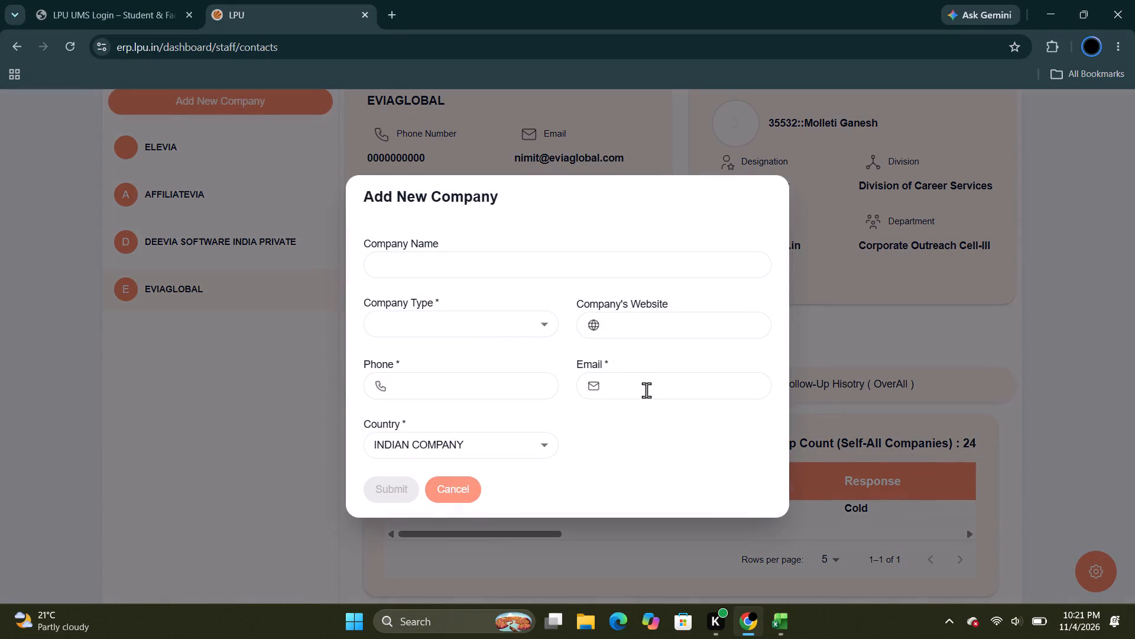
{"action": "left_click", "coordinate": [646, 390]}
{"action": "key", "text": "ctrl+v"}
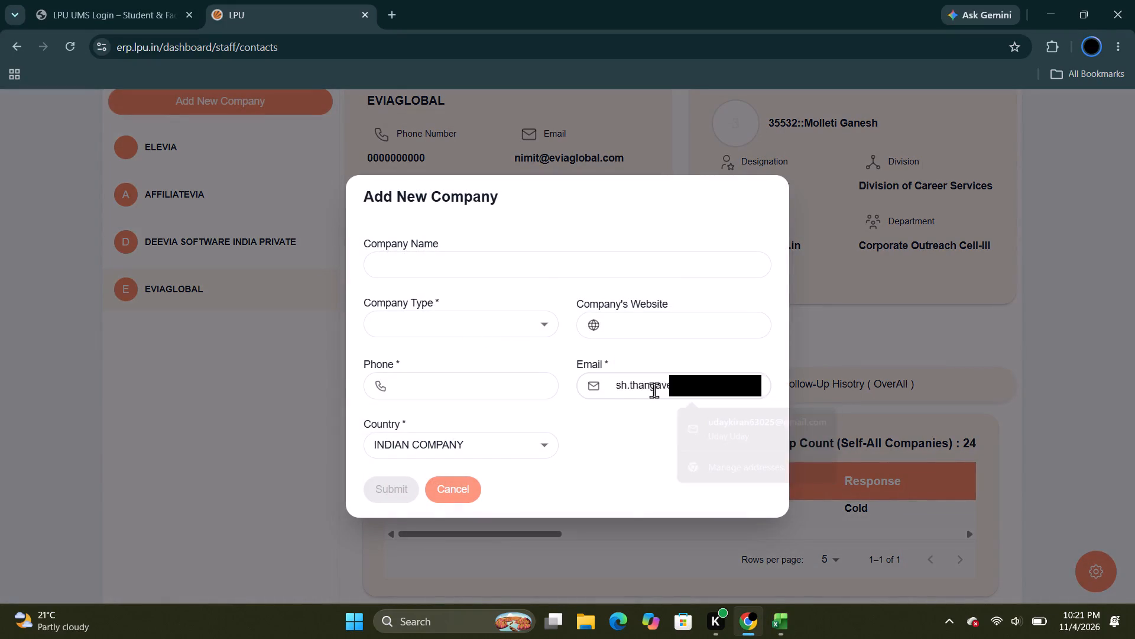
{"action": "scroll", "coordinate": [642, 385], "scroll_direction": "right", "scroll_amount": 1}
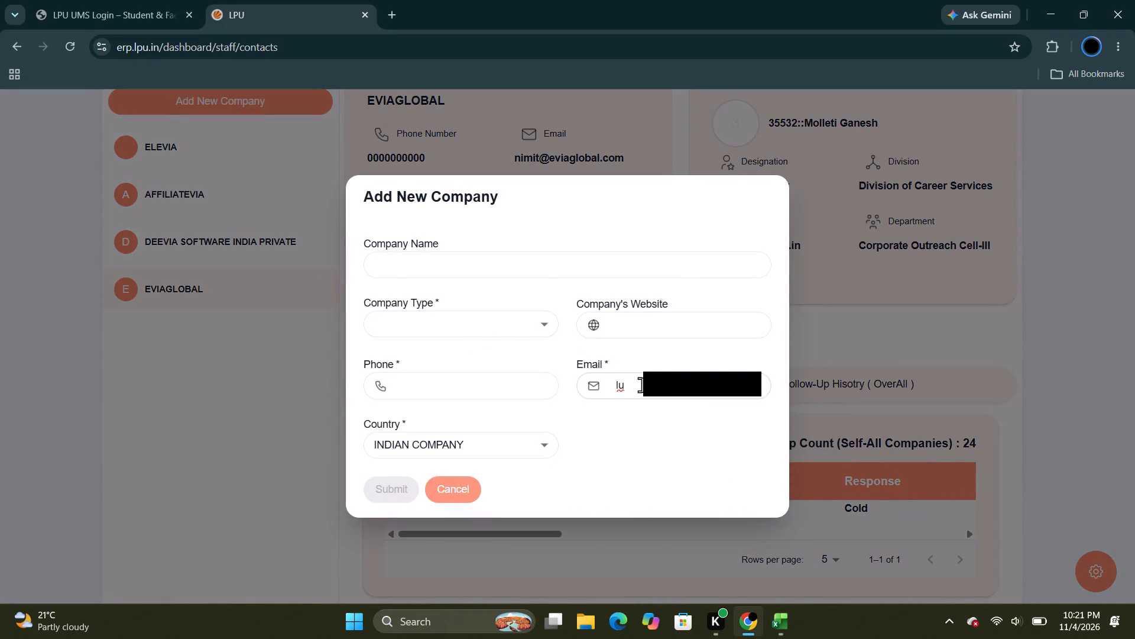
{"action": "left_click_drag", "start_coordinate": [642, 385], "coordinate": [541, 386]}
{"action": "key", "text": "BackSpace"}
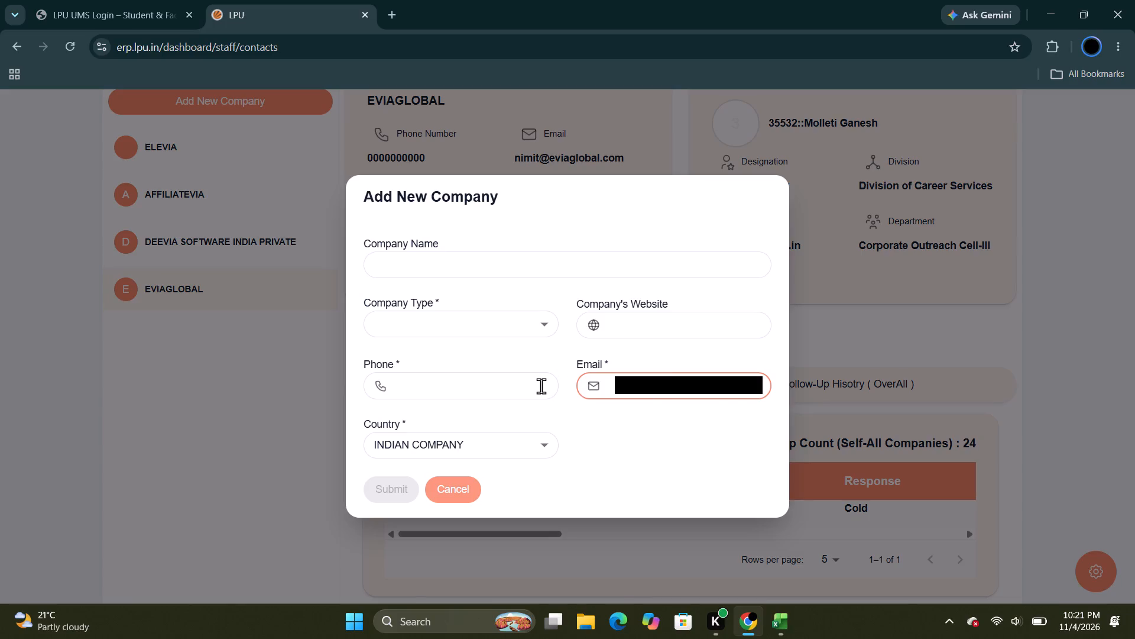
Enter teamlease.com as the new company's website, using the domain from the copied email address.
{"action": "left_click", "coordinate": [652, 335]}
{"action": "key", "text": "ctrl+v"}
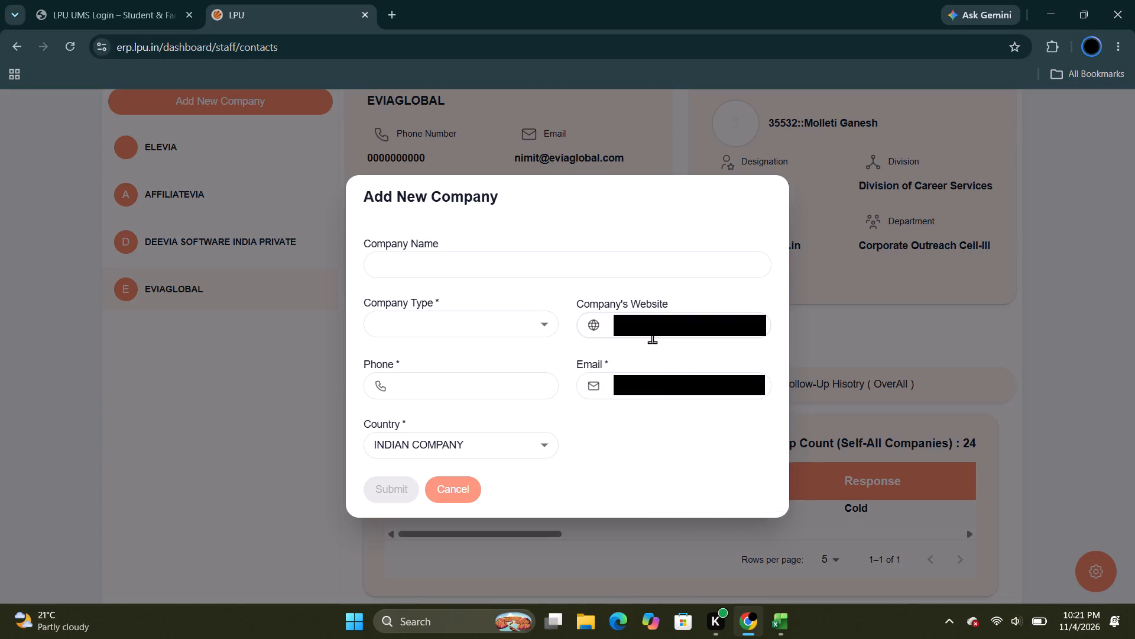
{"action": "left_click_drag", "start_coordinate": [686, 331], "coordinate": [529, 325]}
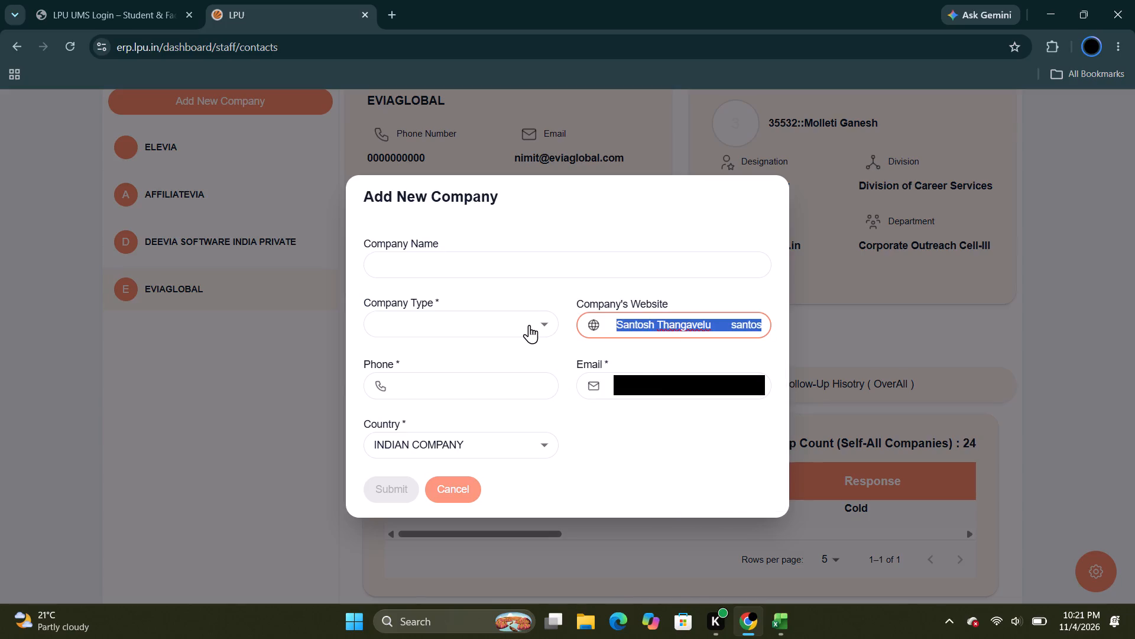
{"action": "key", "text": "BackSpace"}
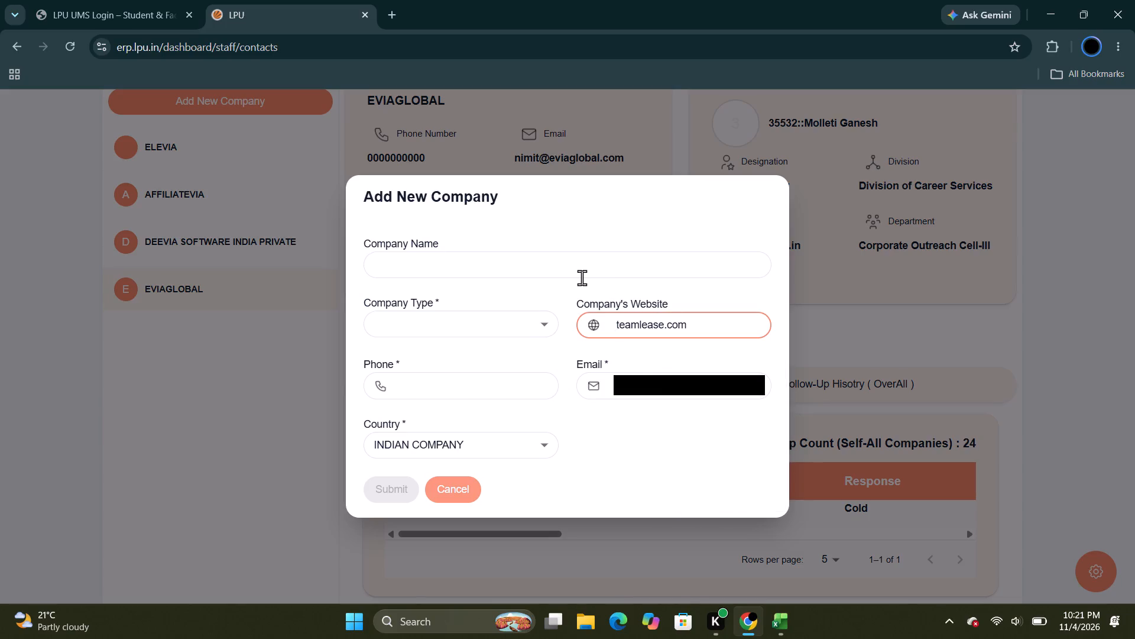
Enter TEAMLEASE as the company name, trimming the rest of the copied contact text.
{"action": "left_click", "coordinate": [582, 277]}
{"action": "key", "text": "ctrl+v"}
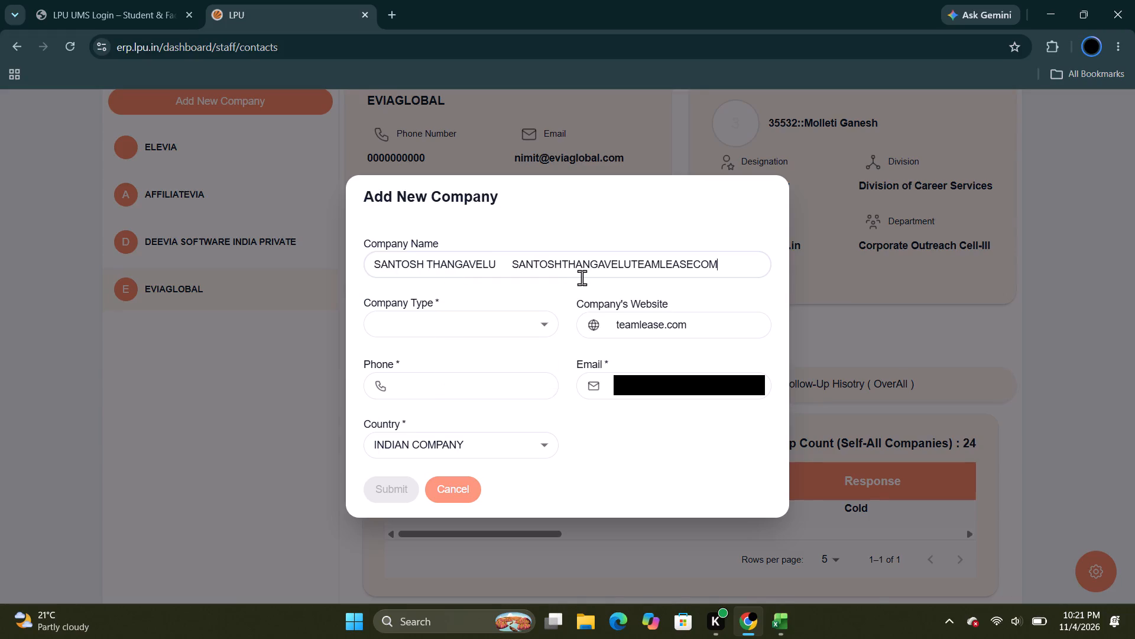
{"action": "key", "text": "BackSpace"}
{"action": "key", "text": "BackSpace"}
{"action": "key", "text": "BackSpace"}
{"action": "left_click_drag", "start_coordinate": [632, 270], "coordinate": [354, 295]}
{"action": "key", "text": "BackSpace"}
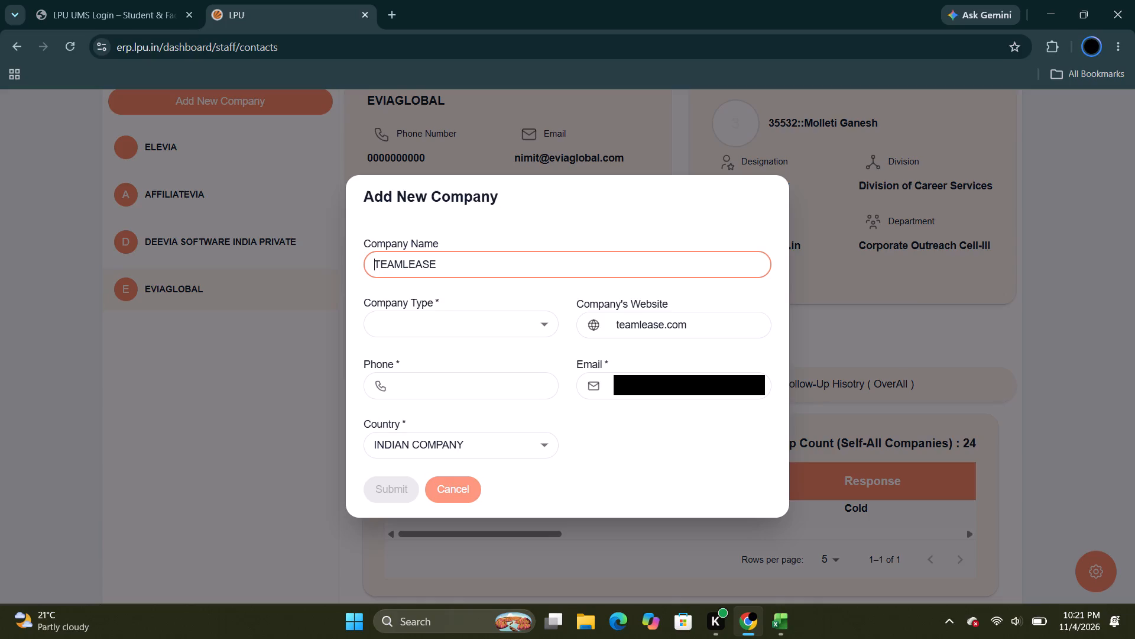
{"action": "key", "text": "BackSpace"}
{"action": "key", "text": "BackSpace"}
Set the company type to Company, fill in the all-zero placeholder phone number and submit the new company.
{"action": "left_click", "coordinate": [398, 321]}
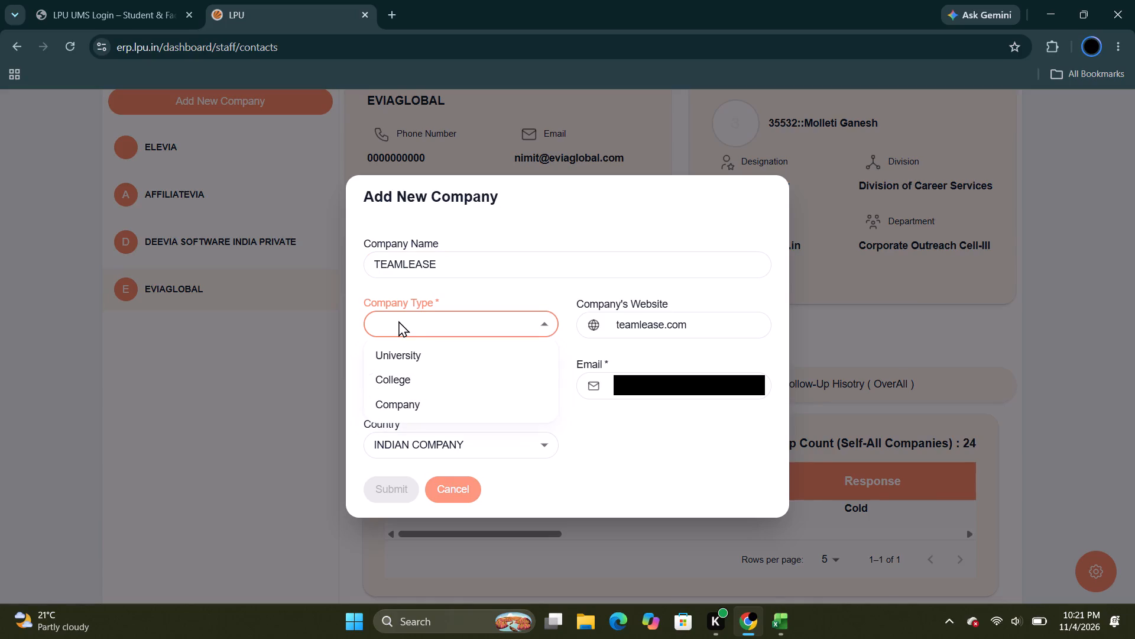
{"action": "left_click", "coordinate": [412, 408]}
{"action": "left_click_drag", "start_coordinate": [429, 402], "coordinate": [451, 395]}
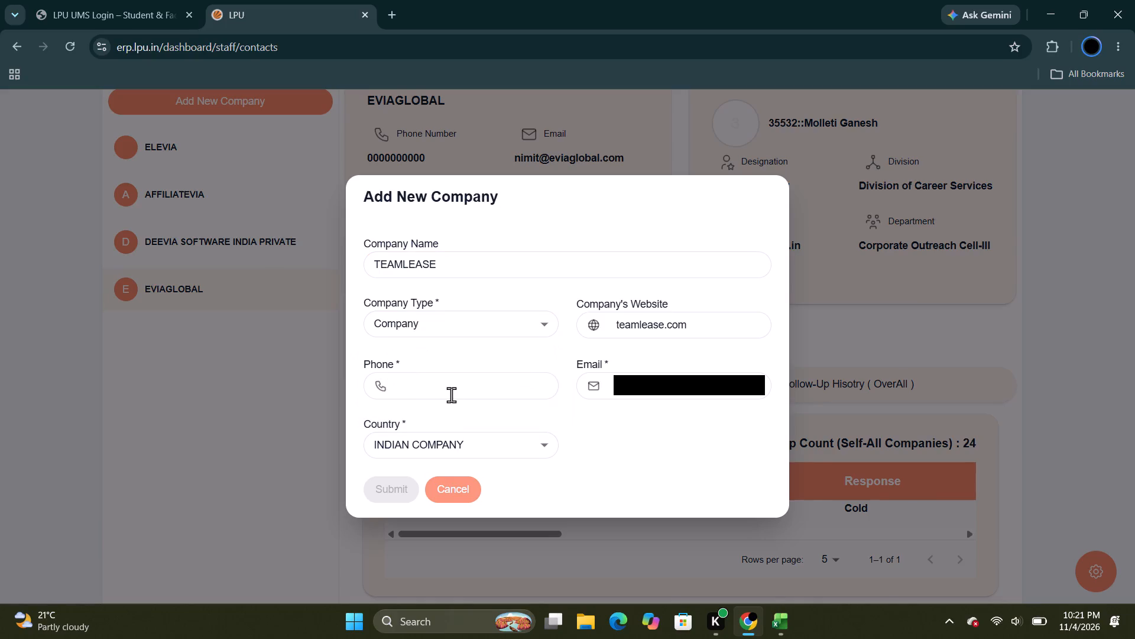
{"action": "left_click", "coordinate": [451, 395]}
{"action": "type", "text": "00"}
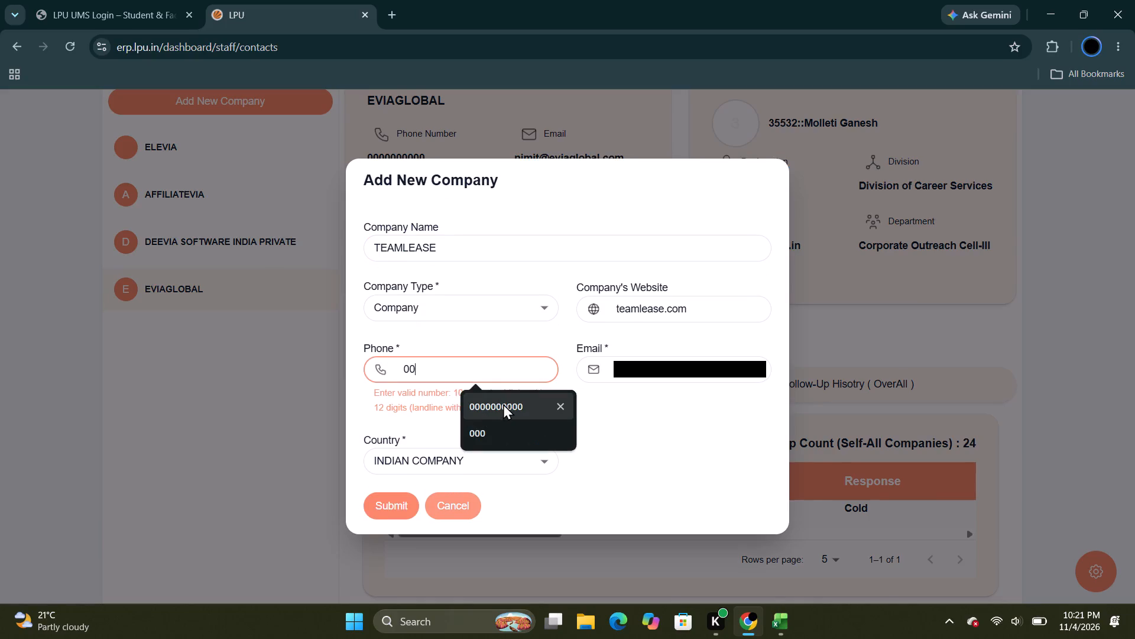
{"action": "left_click", "coordinate": [503, 404]}
{"action": "left_click", "coordinate": [377, 493]}
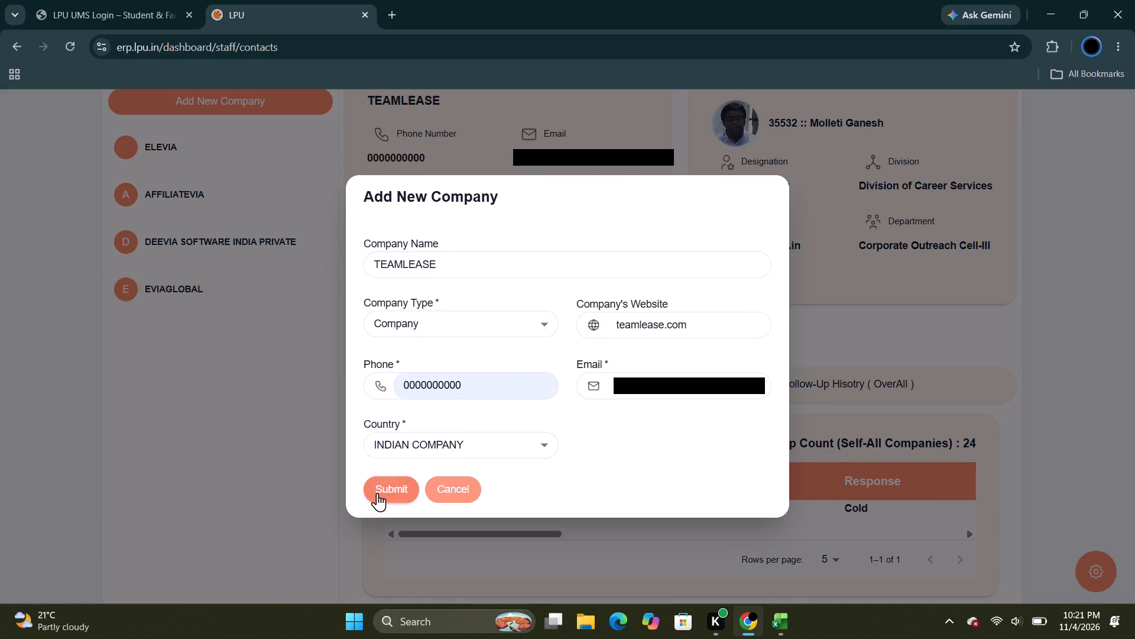
Reload the portal page, search the companies for "teamle" and open the newly added TEAMLEASE record with website teamlease.com.
{"action": "scroll", "coordinate": [271, 380], "scroll_direction": "up", "scroll_amount": 2}
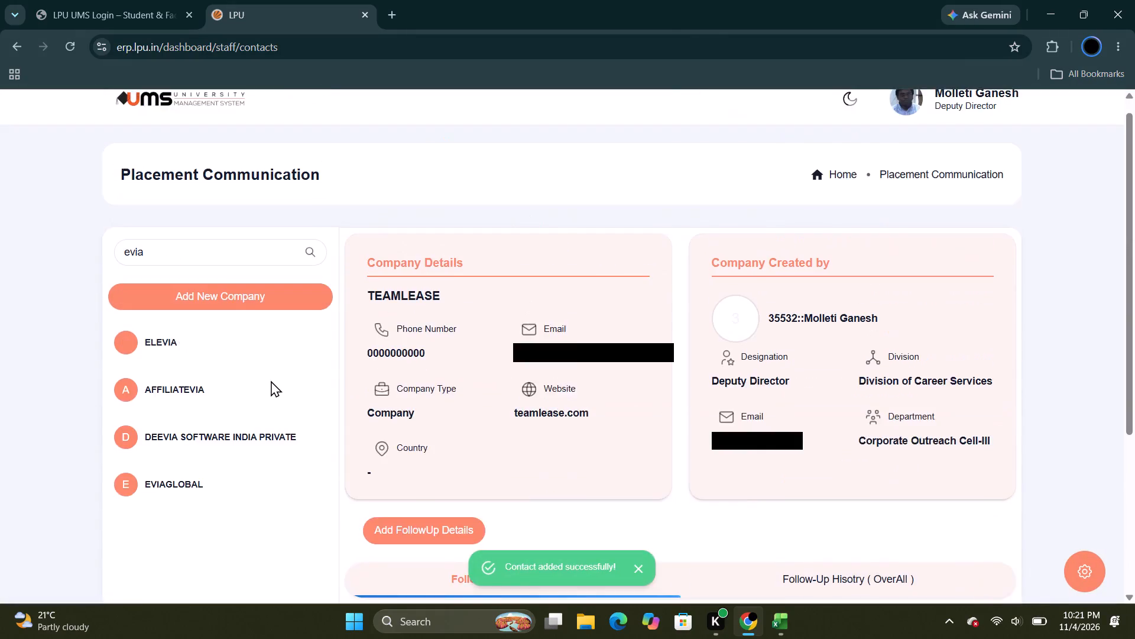
{"action": "scroll", "coordinate": [271, 380], "scroll_direction": "up", "scroll_amount": 2}
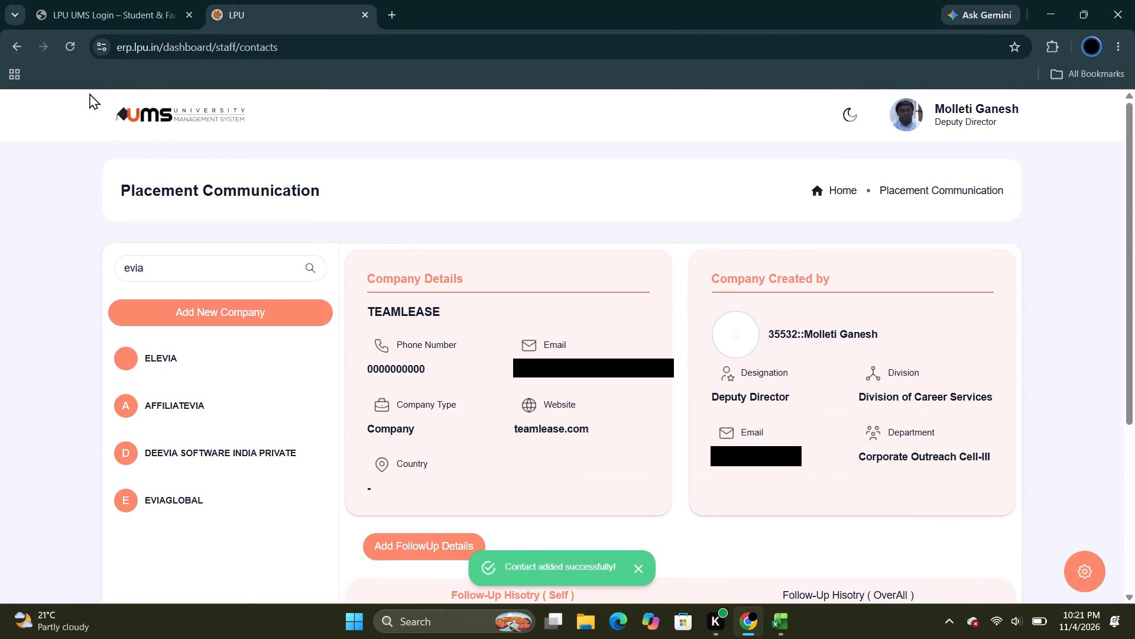
{"action": "left_click", "coordinate": [67, 46]}
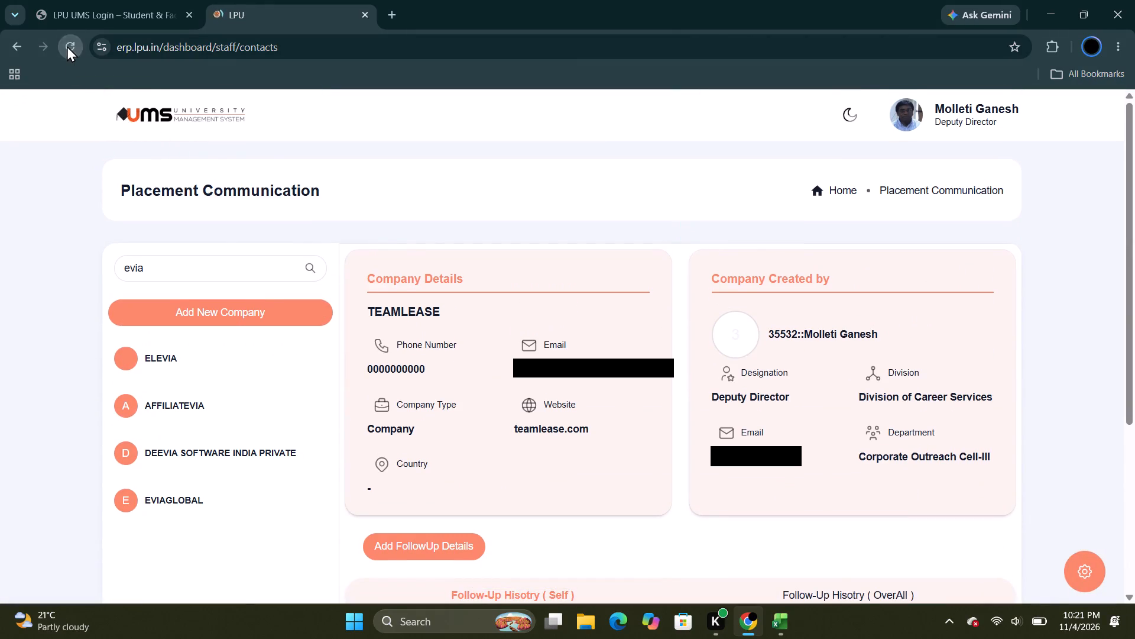
{"action": "left_click", "coordinate": [181, 272]}
{"action": "type", "text": "teaml"}
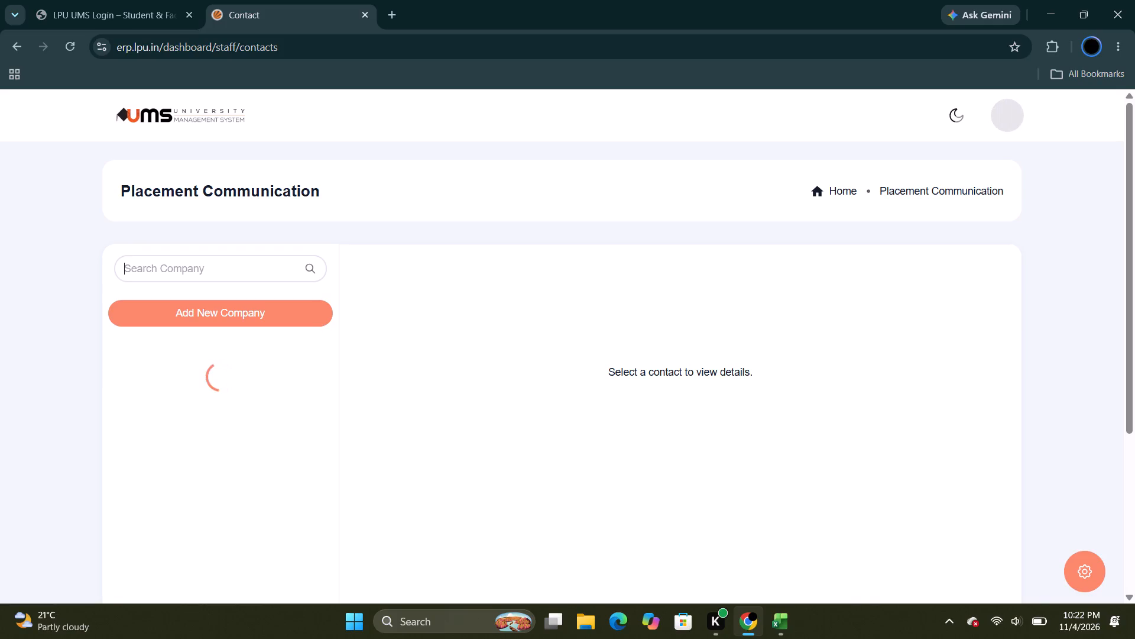
{"action": "key", "text": "e"}
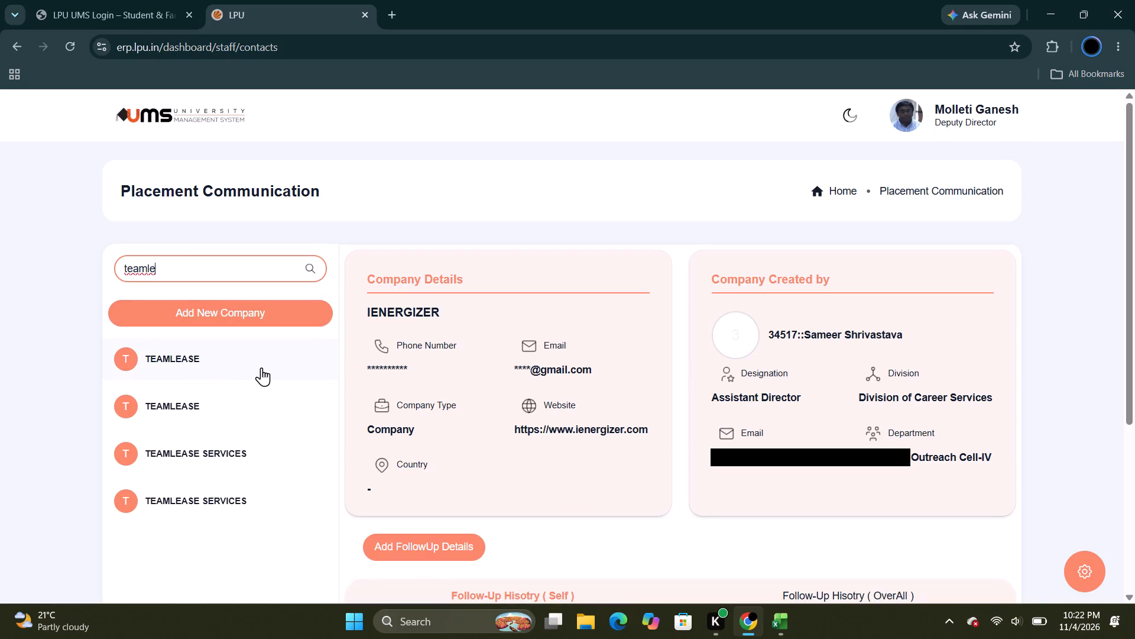
{"action": "left_click", "coordinate": [261, 367]}
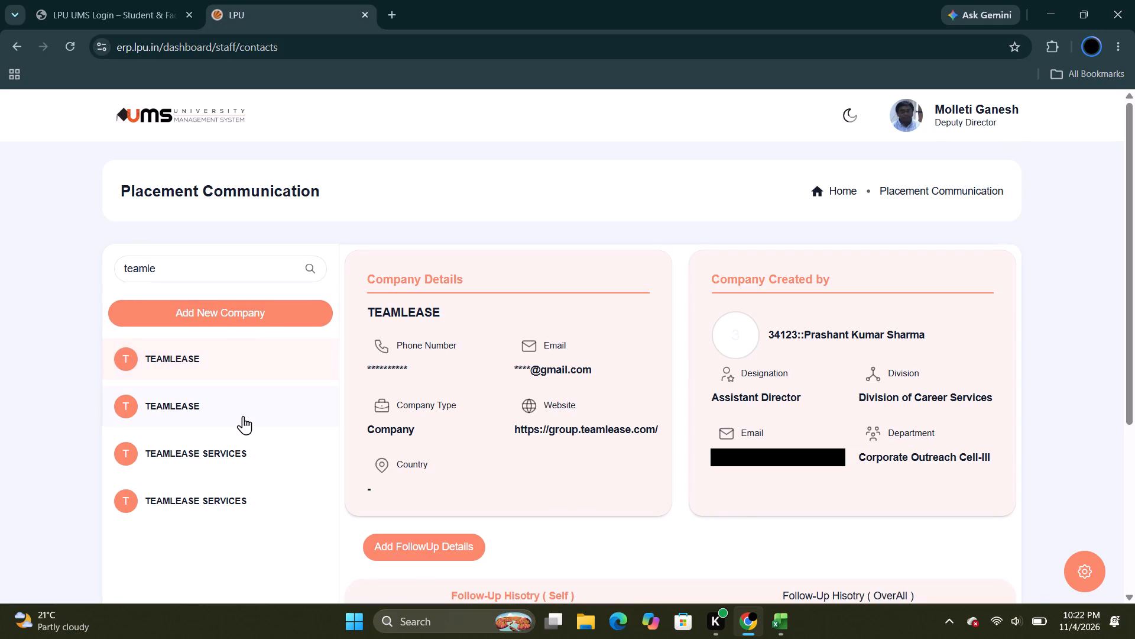
{"action": "left_click", "coordinate": [241, 417]}
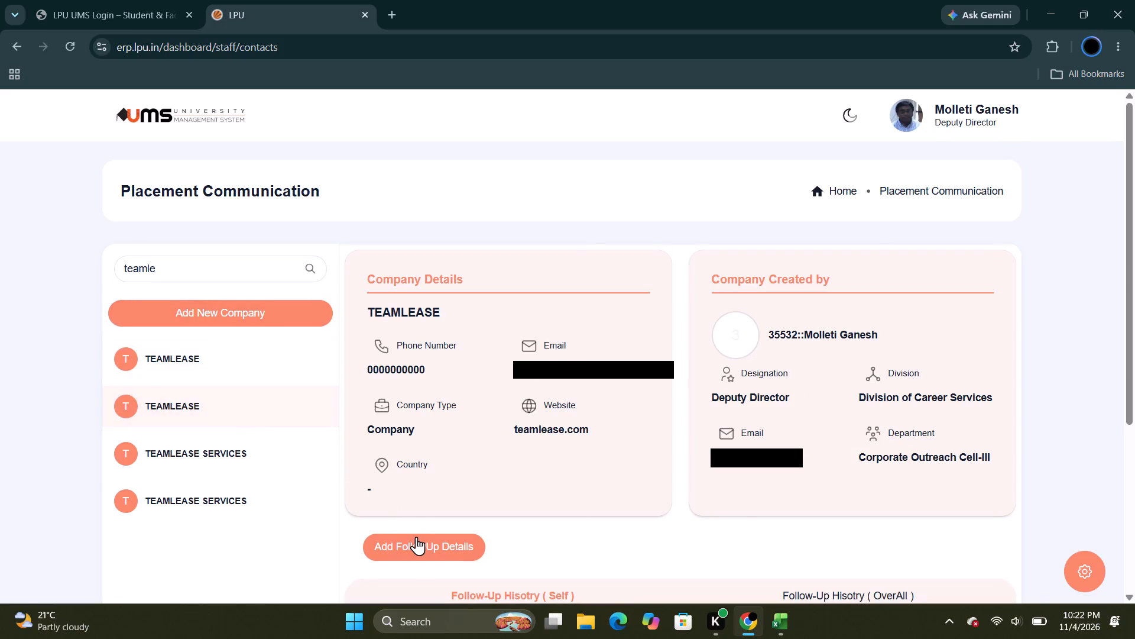
Start an Email follow-up for TEAMLEASE and fill in the contact's name and email address, trimming the extra copied text from each.
{"action": "left_click", "coordinate": [416, 537]}
{"action": "left_click", "coordinate": [278, 209]}
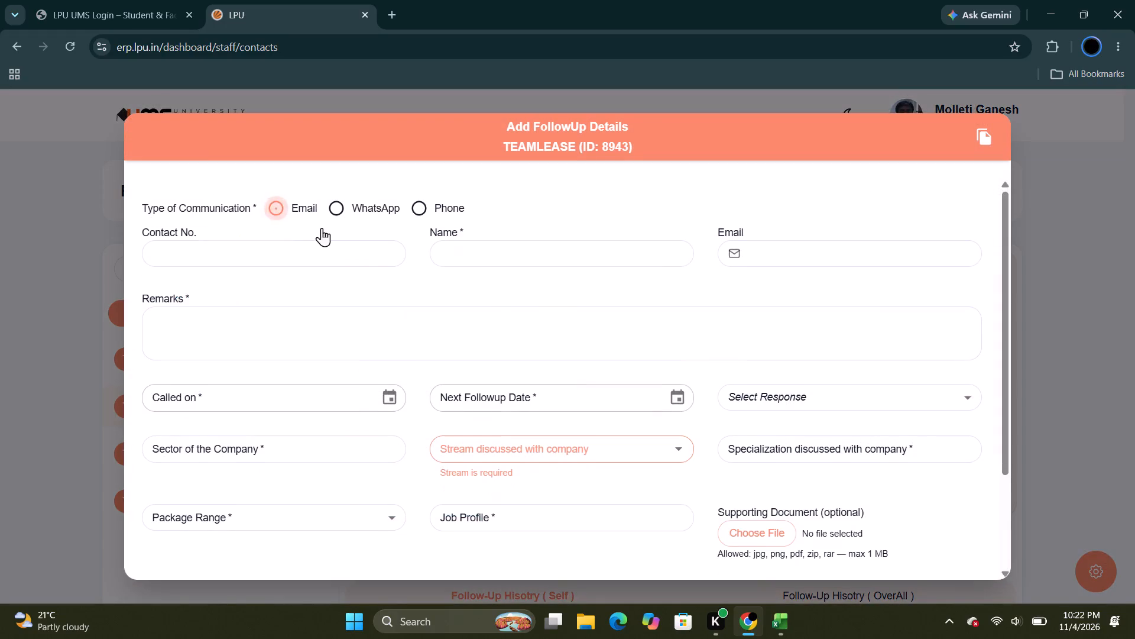
{"action": "left_click", "coordinate": [466, 263]}
{"action": "key", "text": "ctrl+v"}
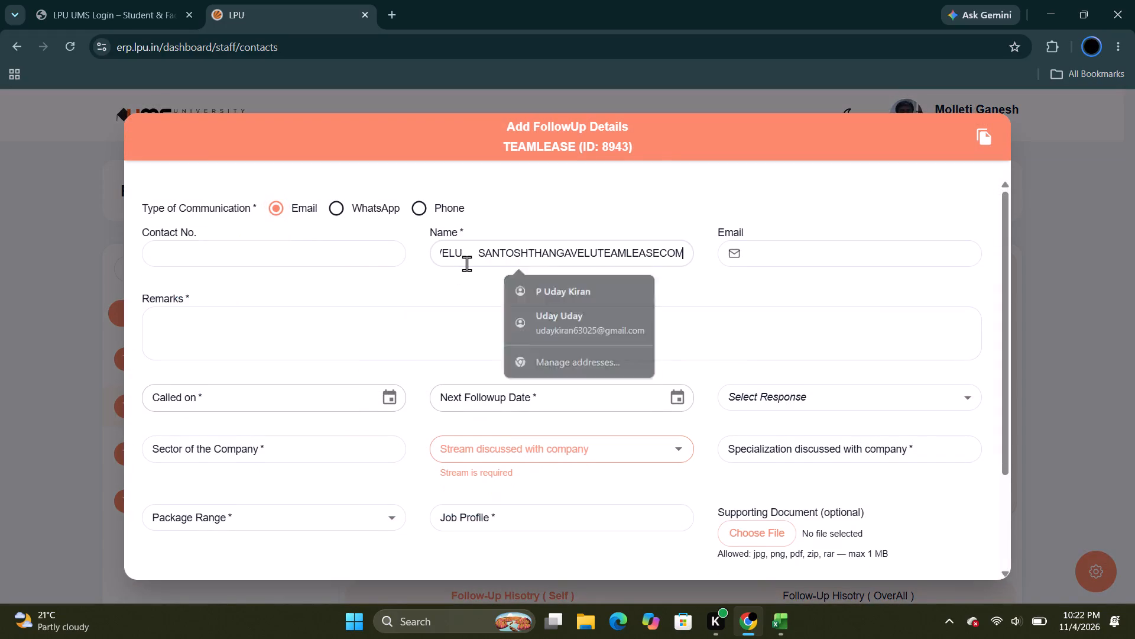
{"action": "left_click_drag", "start_coordinate": [483, 253], "coordinate": [627, 255]}
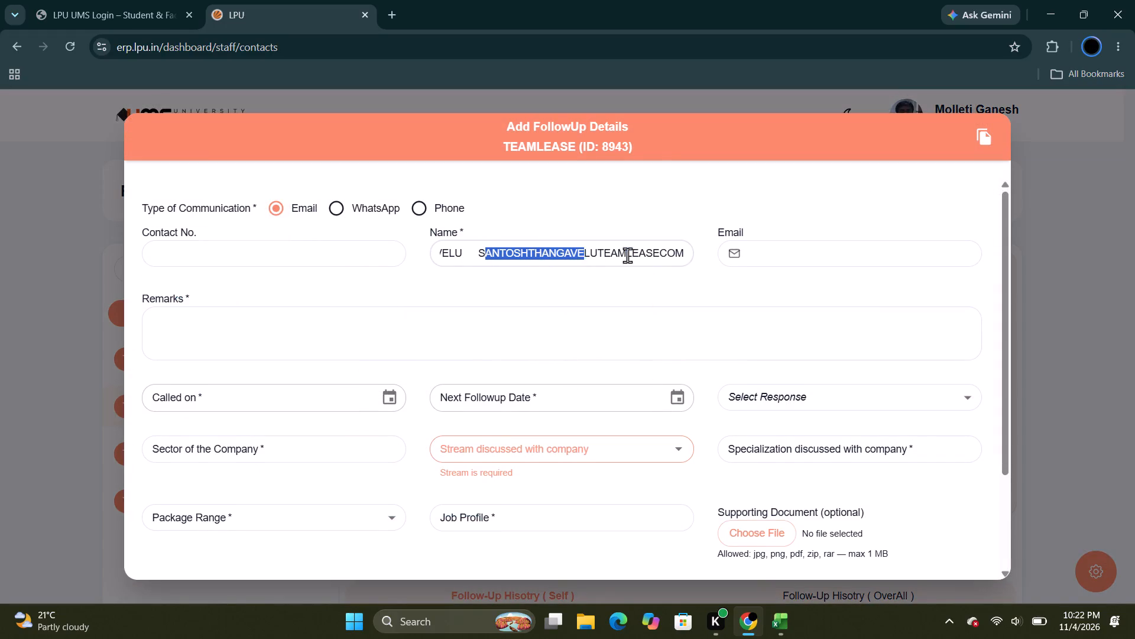
{"action": "left_click_drag", "start_coordinate": [627, 255], "coordinate": [708, 262]}
{"action": "key", "text": "BackSpace"}
{"action": "key", "text": "BackSpace"}
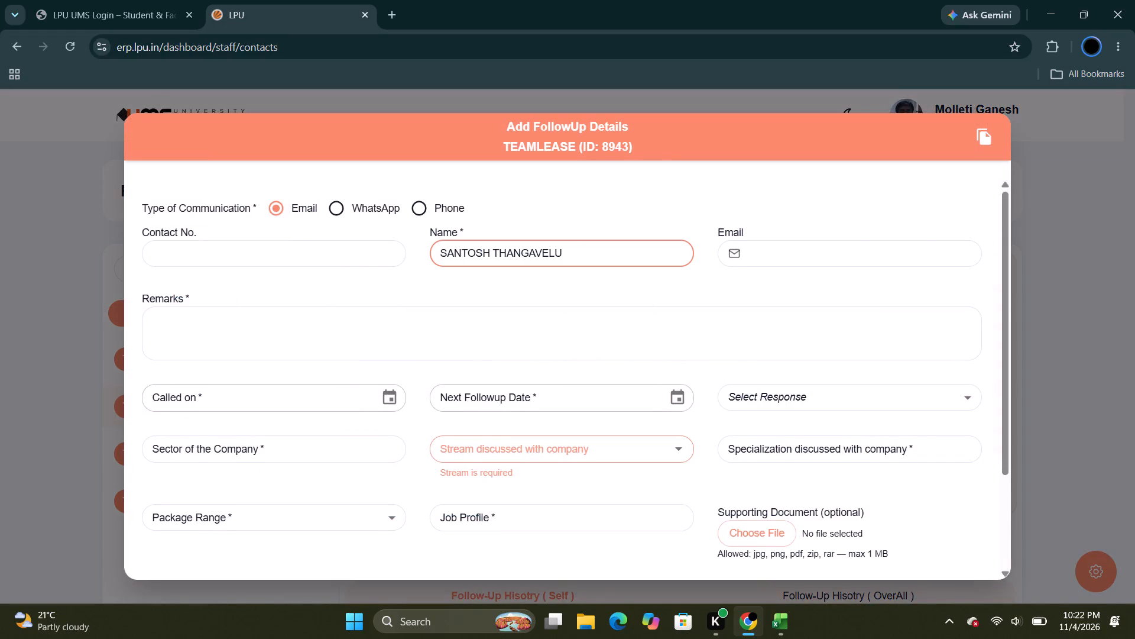
{"action": "left_click", "coordinate": [901, 260]}
{"action": "key", "text": "ctrl+v"}
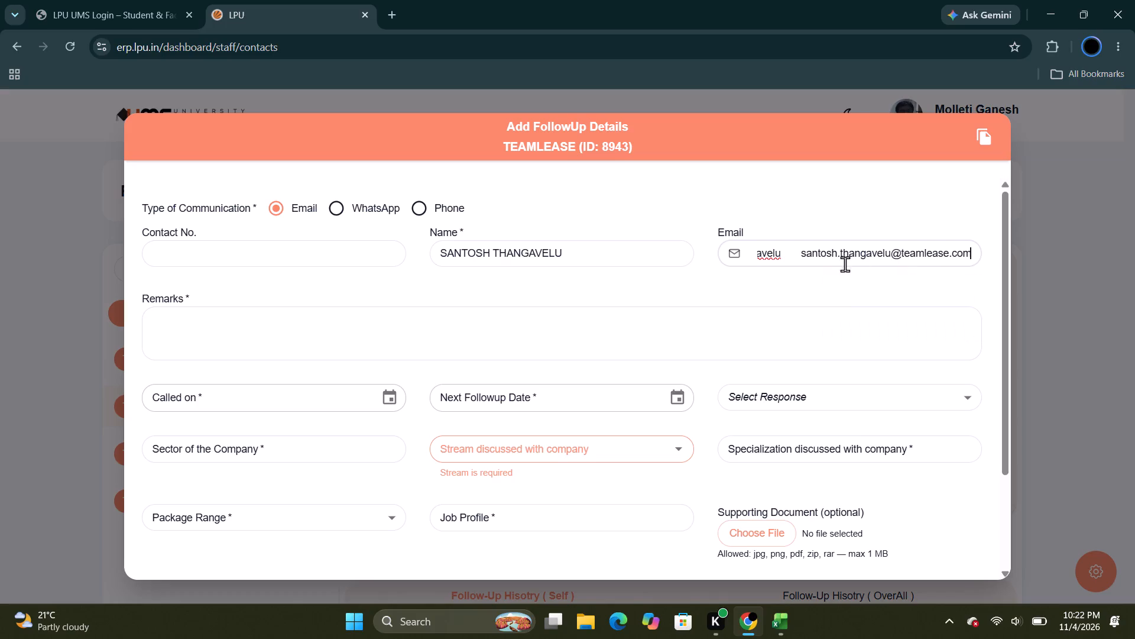
{"action": "left_click_drag", "start_coordinate": [792, 256], "coordinate": [560, 271]}
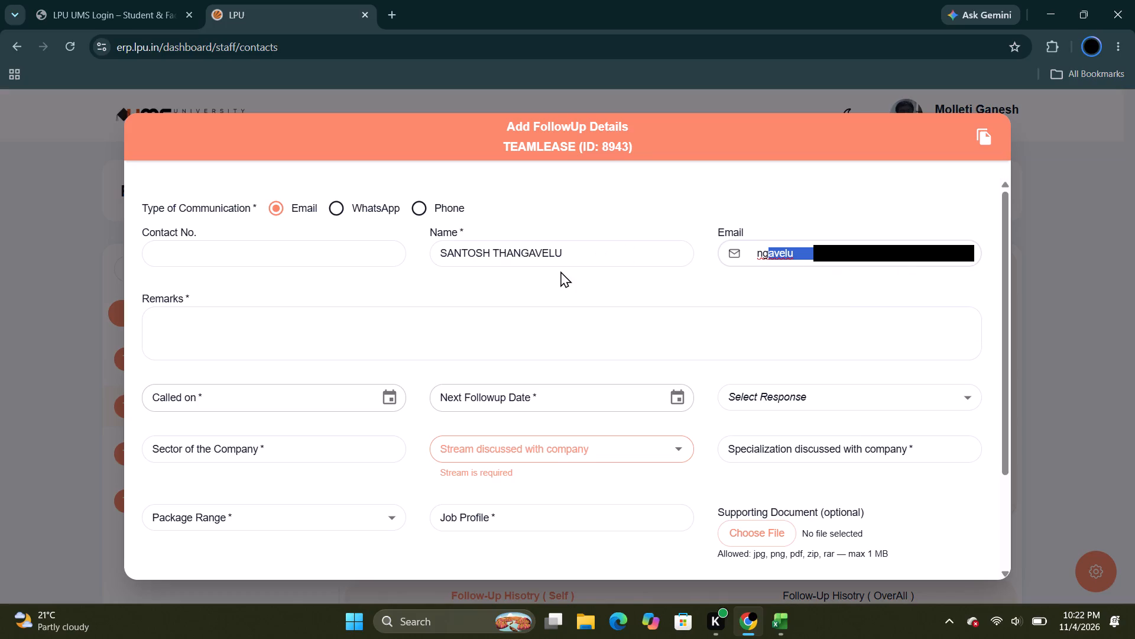
{"action": "key", "text": "BackSpace"}
Enter the remark "email has been sent", with called-on date 31/10/2026 and next follow-up date 06/11/2026.
{"action": "left_click", "coordinate": [534, 319]}
{"action": "type", "text": "email has been sent"}
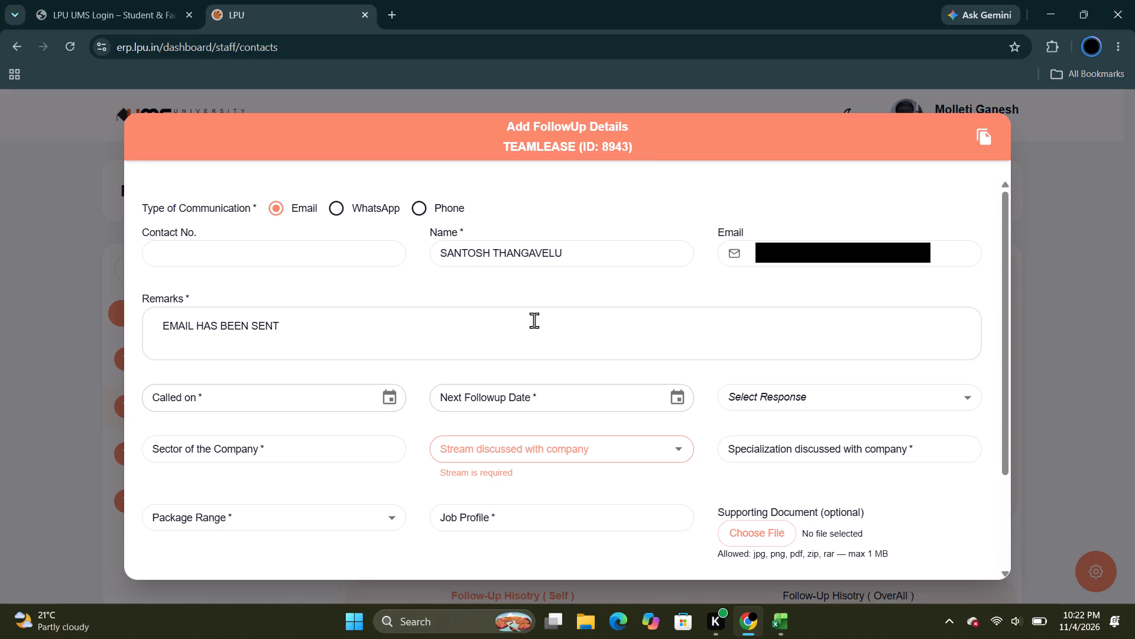
{"action": "left_click", "coordinate": [392, 393]}
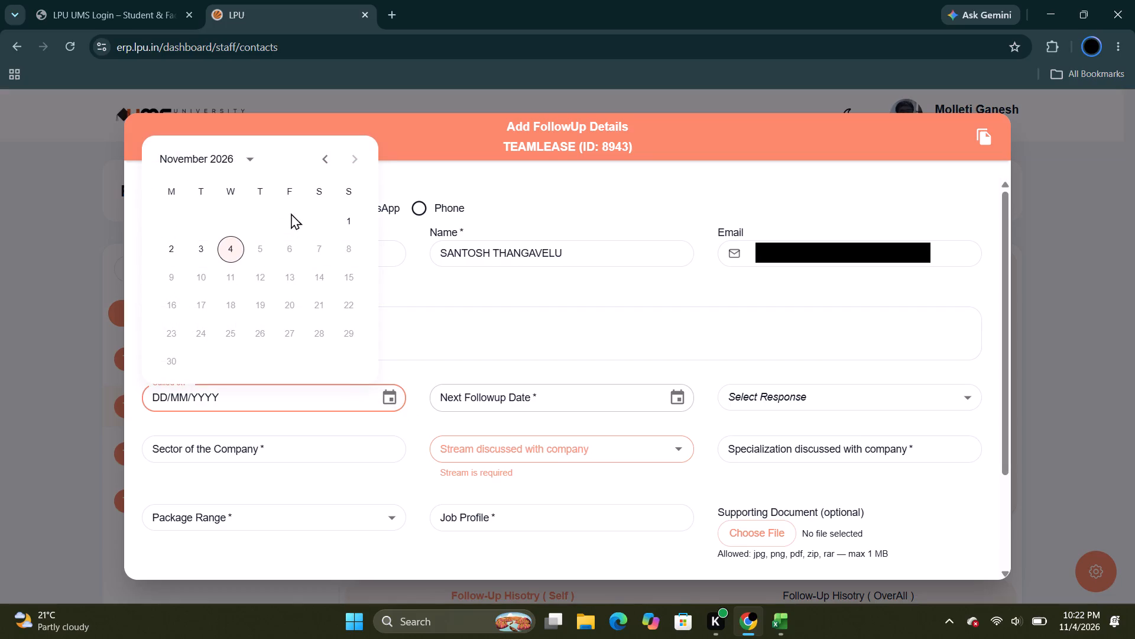
{"action": "left_click", "coordinate": [317, 167]}
{"action": "left_click", "coordinate": [313, 324]}
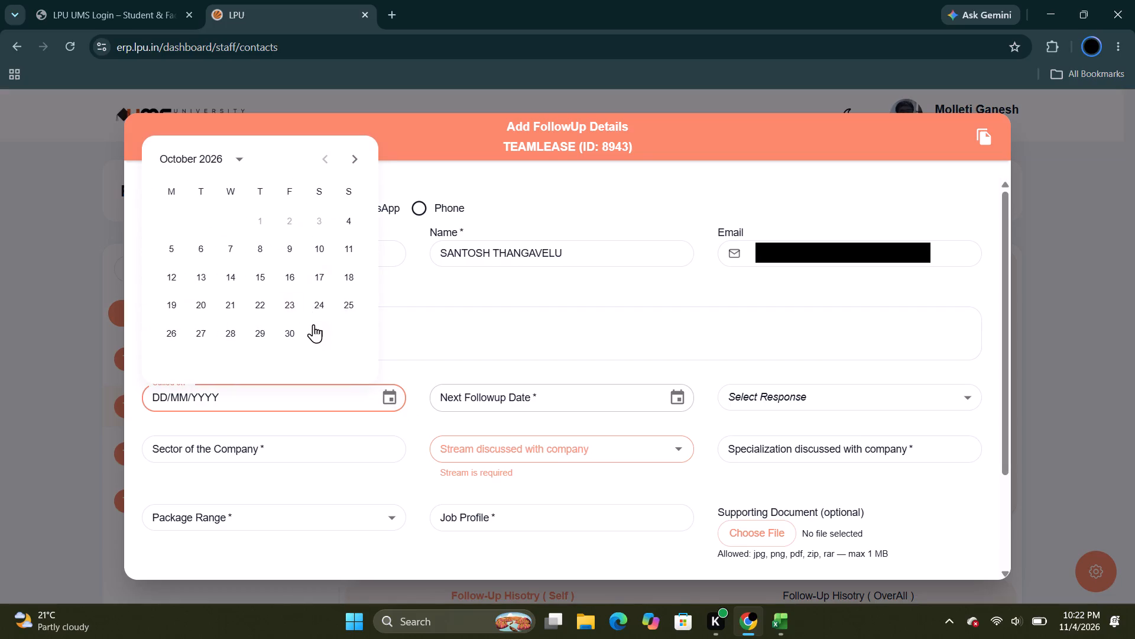
{"action": "left_click", "coordinate": [693, 399]}
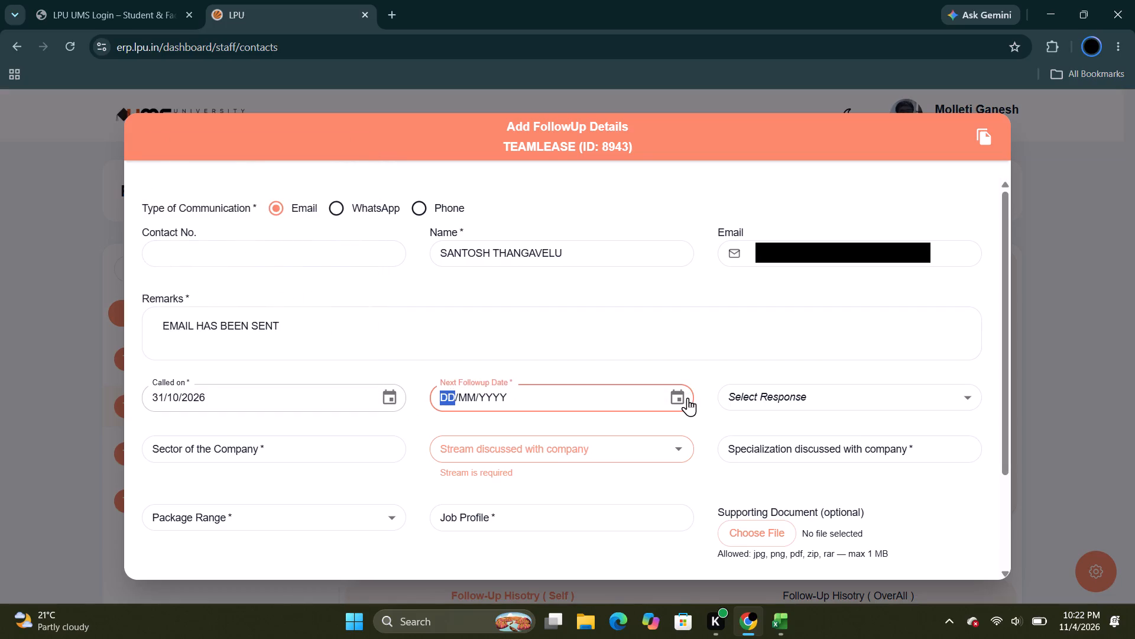
{"action": "left_click", "coordinate": [682, 396]}
{"action": "left_click", "coordinate": [573, 256]}
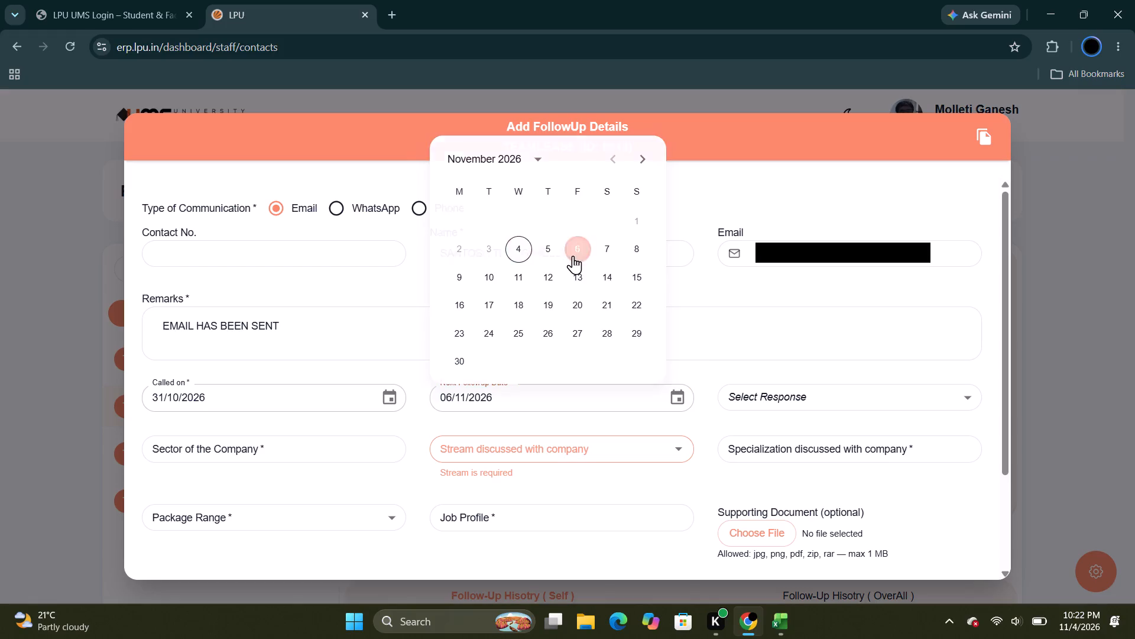
Set the follow-up response to Cold and the company sector to BUSINESS PROCESS MANAGEMENT.
{"action": "left_click", "coordinate": [754, 402]}
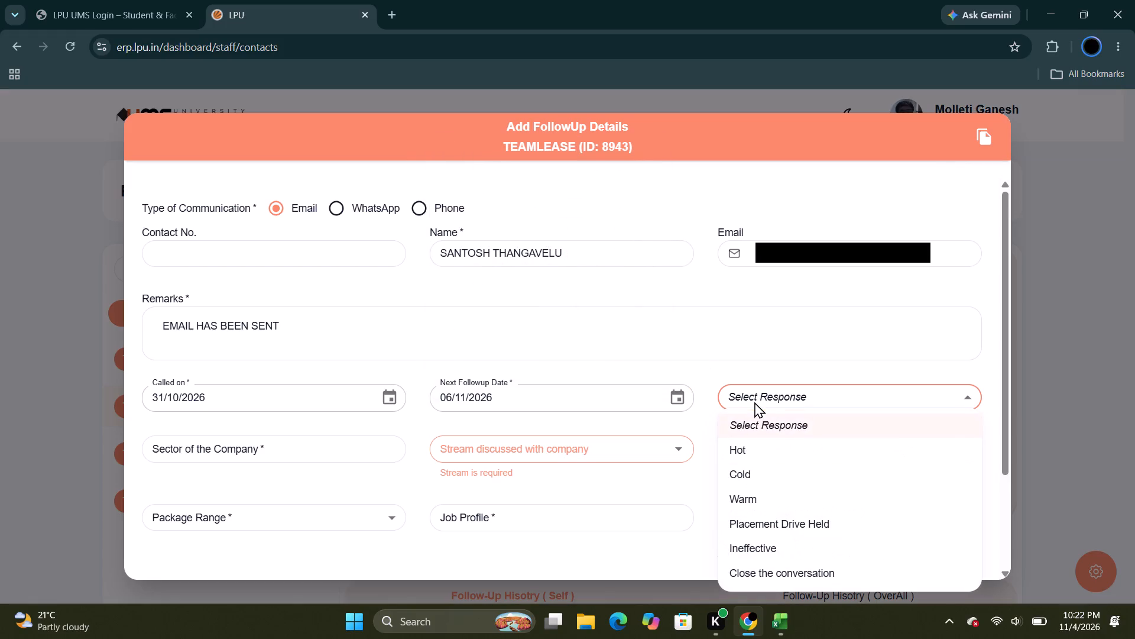
{"action": "left_click", "coordinate": [753, 472]}
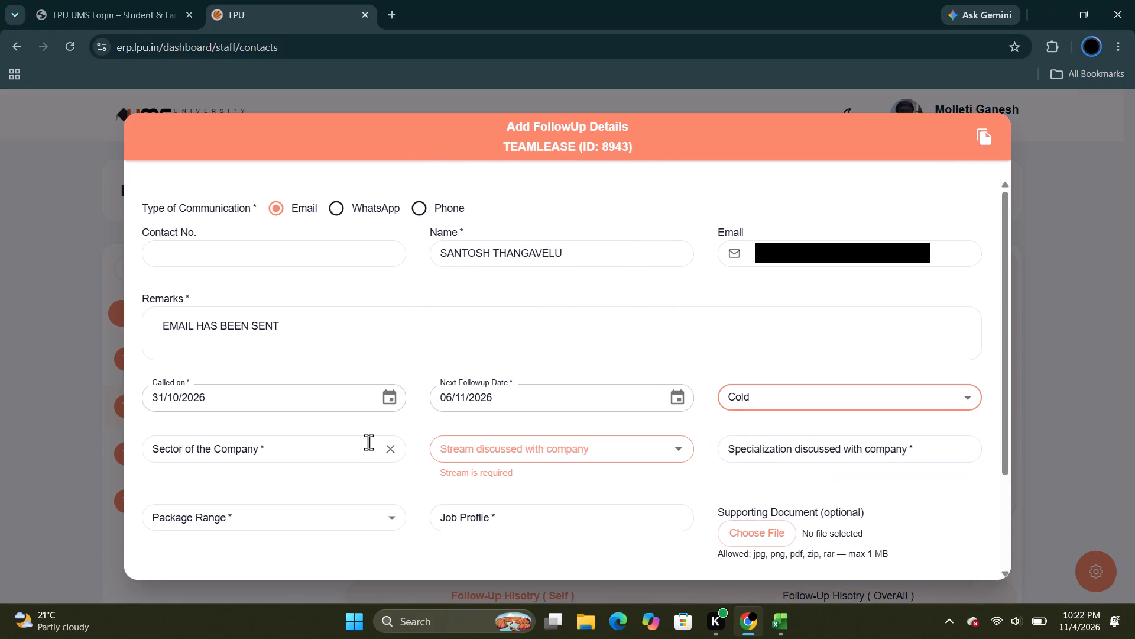
{"action": "left_click", "coordinate": [355, 441]}
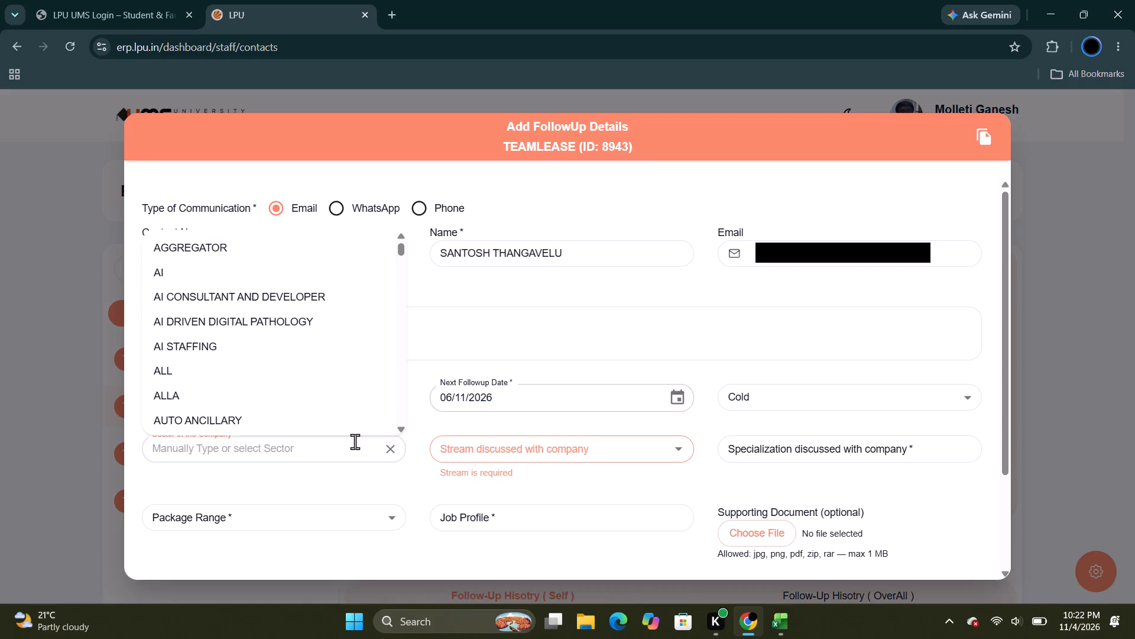
{"action": "type", "text": "tem"}
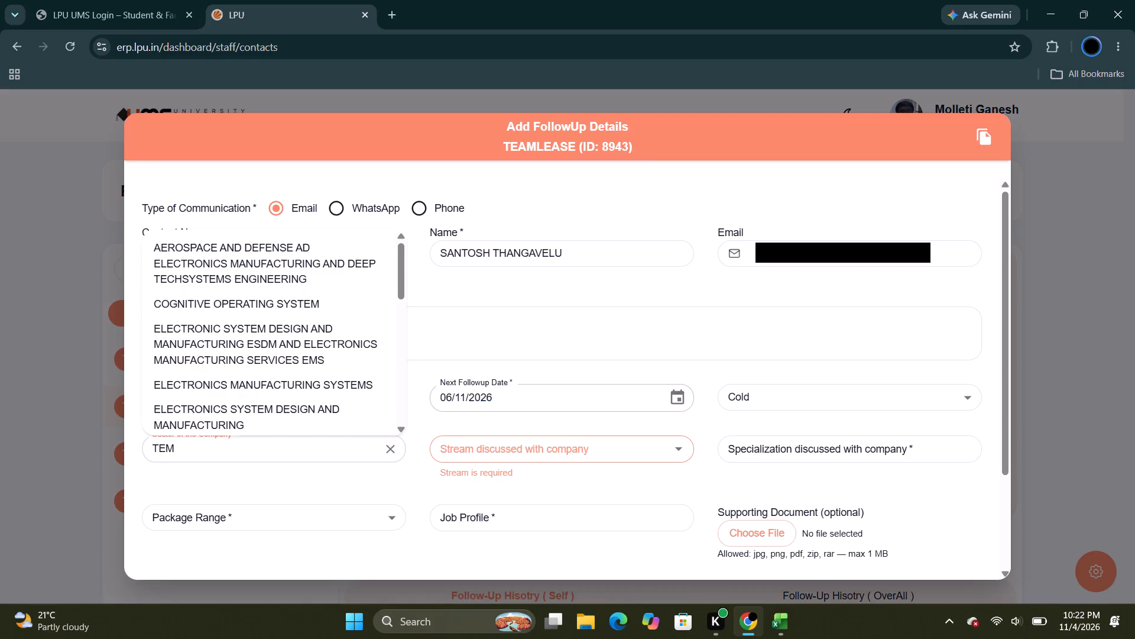
{"action": "key", "text": "BackSpace"}
{"action": "type", "text": "am"}
{"action": "key", "text": "BackSpace"}
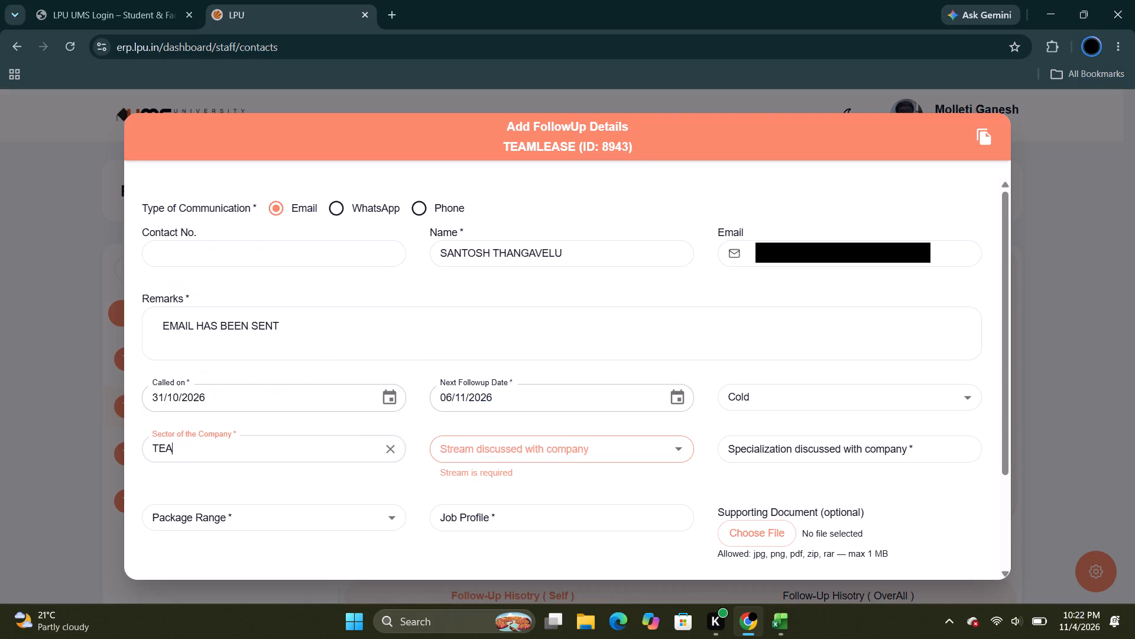
{"action": "key", "text": "BackSpace"}
{"action": "key", "text": "BackSpace"}
{"action": "key", "text": "BackSpace"}
{"action": "key", "text": "BackSpace"}
{"action": "key", "text": "BackSpace"}
{"action": "type", "text": "mana"}
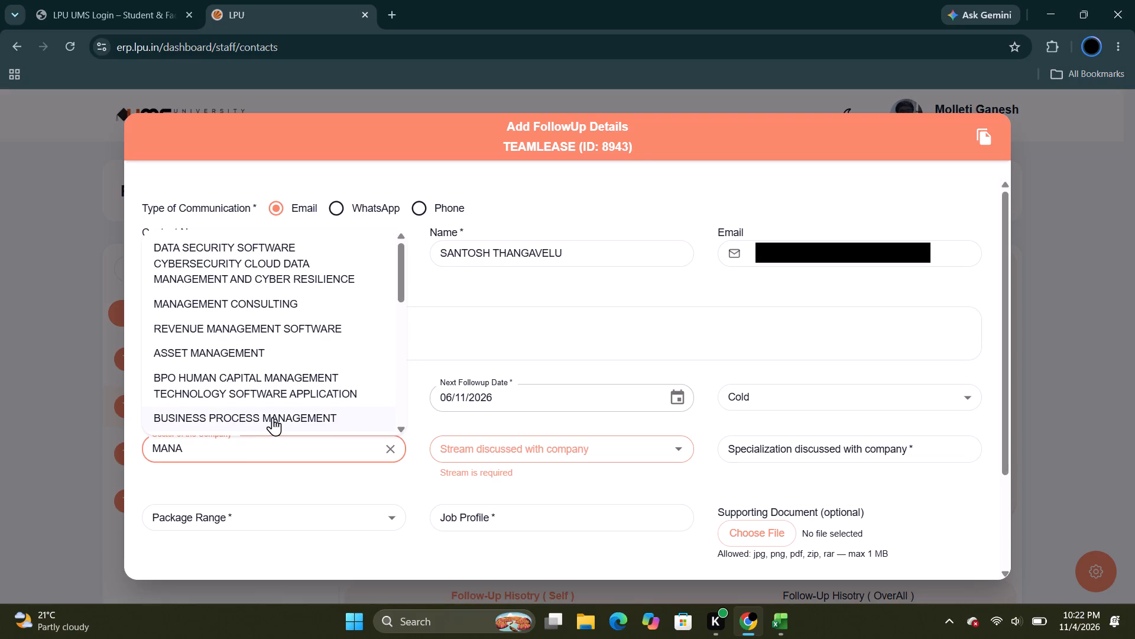
{"action": "left_click", "coordinate": [273, 417]}
Set both the stream and the specialization discussed with the company to MBA.
{"action": "left_click", "coordinate": [510, 446]}
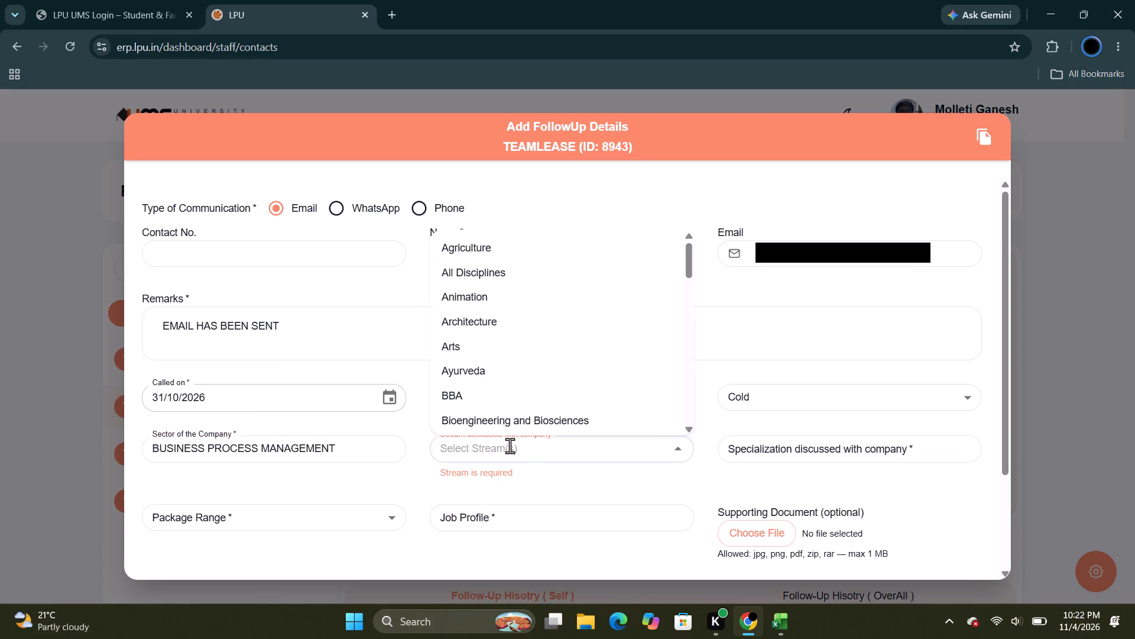
{"action": "left_click", "coordinate": [510, 446]}
{"action": "type", "text": "mba"}
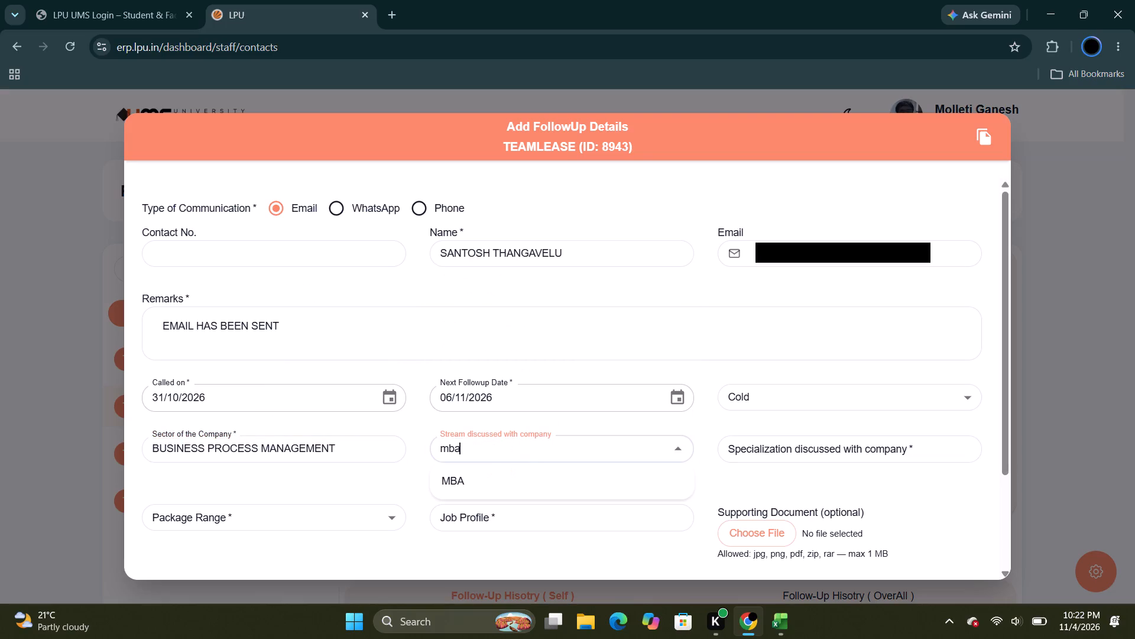
{"action": "left_click", "coordinate": [500, 483]}
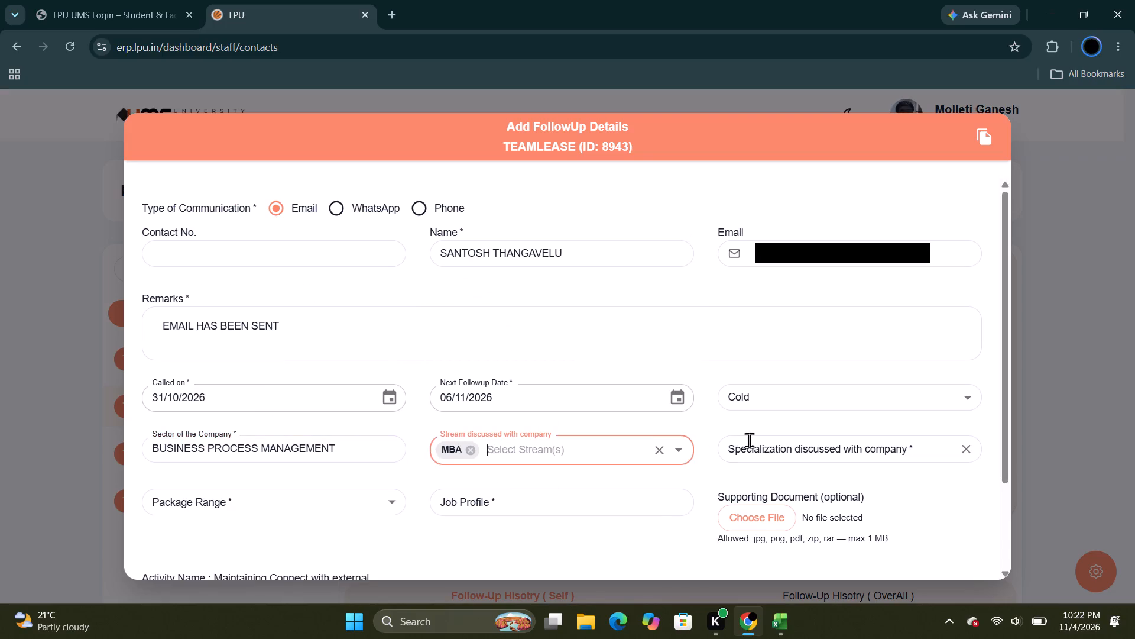
{"action": "left_click", "coordinate": [749, 440]}
{"action": "type", "text": "mba"}
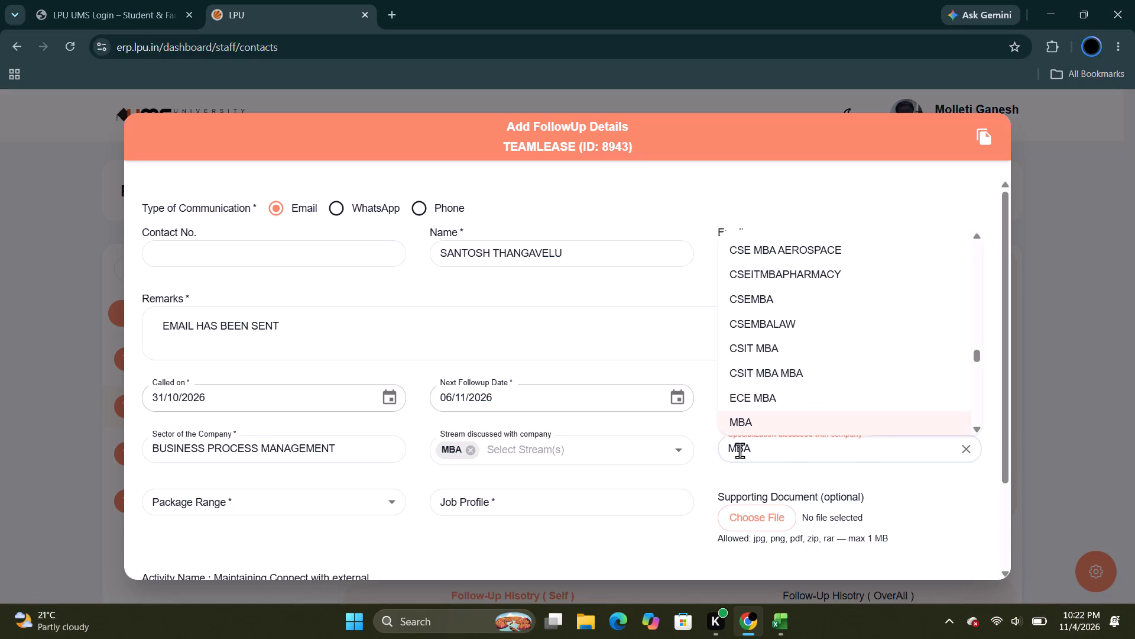
{"action": "left_click", "coordinate": [764, 419]}
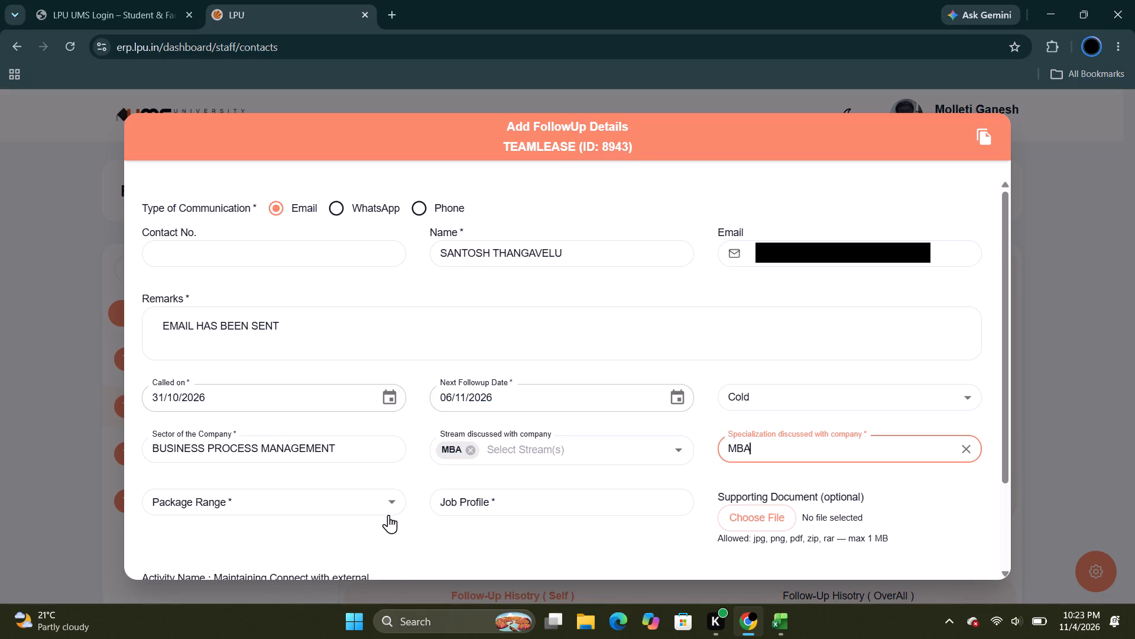
Set the package range to 07-08 Lakh and the job profile to ASSISTANT MANAGER.
{"action": "left_click", "coordinate": [379, 507]}
{"action": "left_click", "coordinate": [205, 399]}
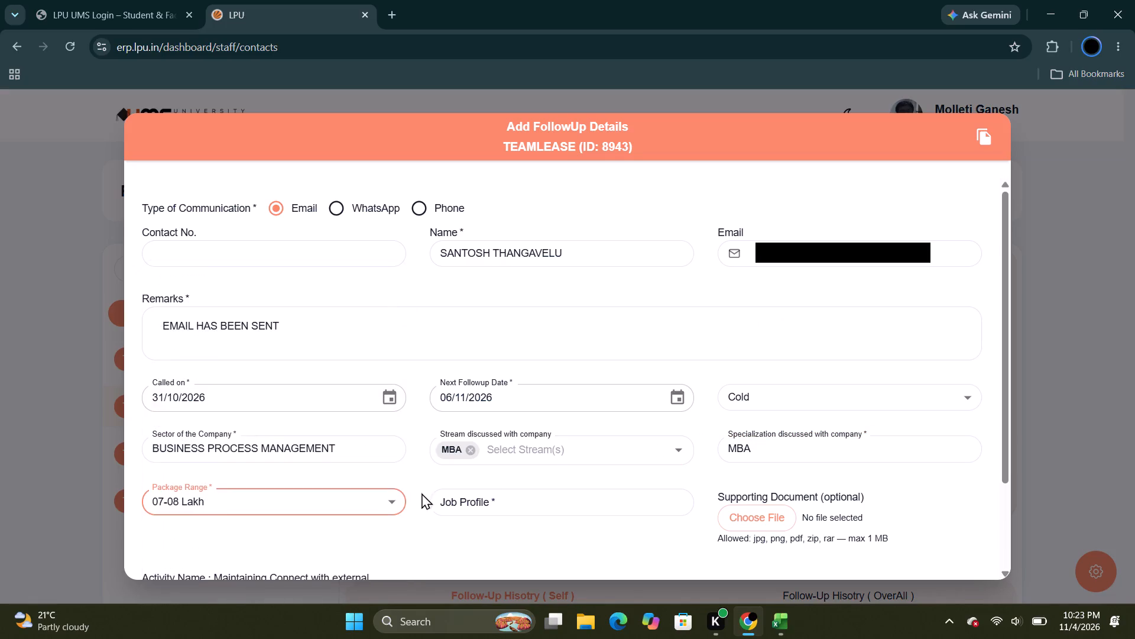
{"action": "left_click", "coordinate": [469, 501]}
{"action": "type", "text": "mana"}
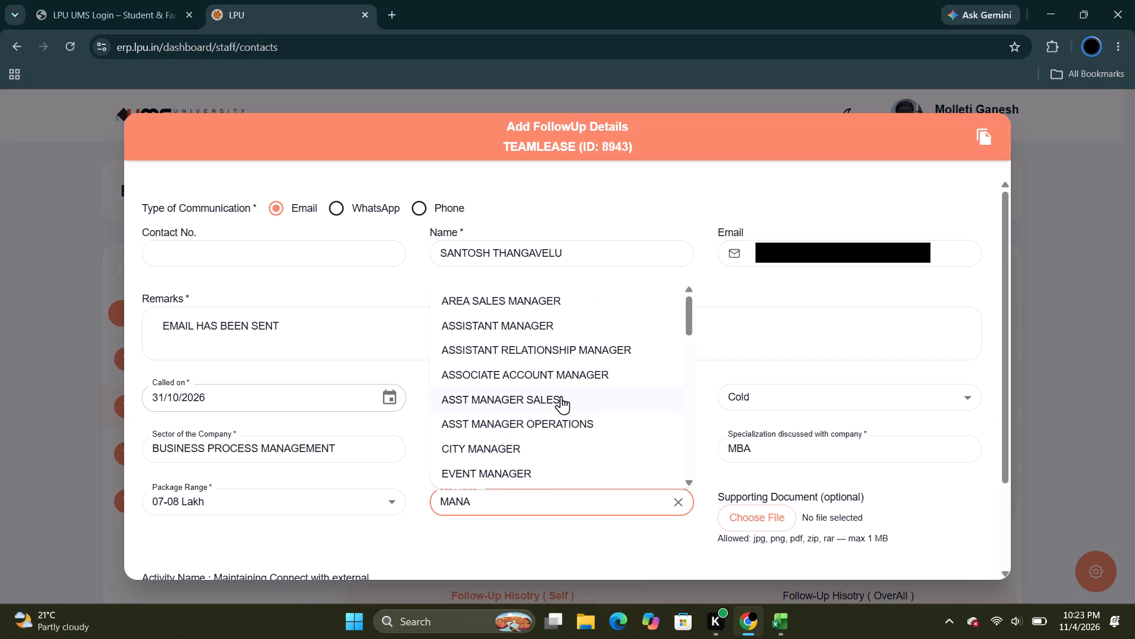
{"action": "left_click", "coordinate": [521, 335]}
Choose Sending Invitation Letters /Greetings as the DPR action and submit the TEAMLEASE follow-up.
{"action": "scroll", "coordinate": [521, 335], "scroll_direction": "down", "scroll_amount": 2}
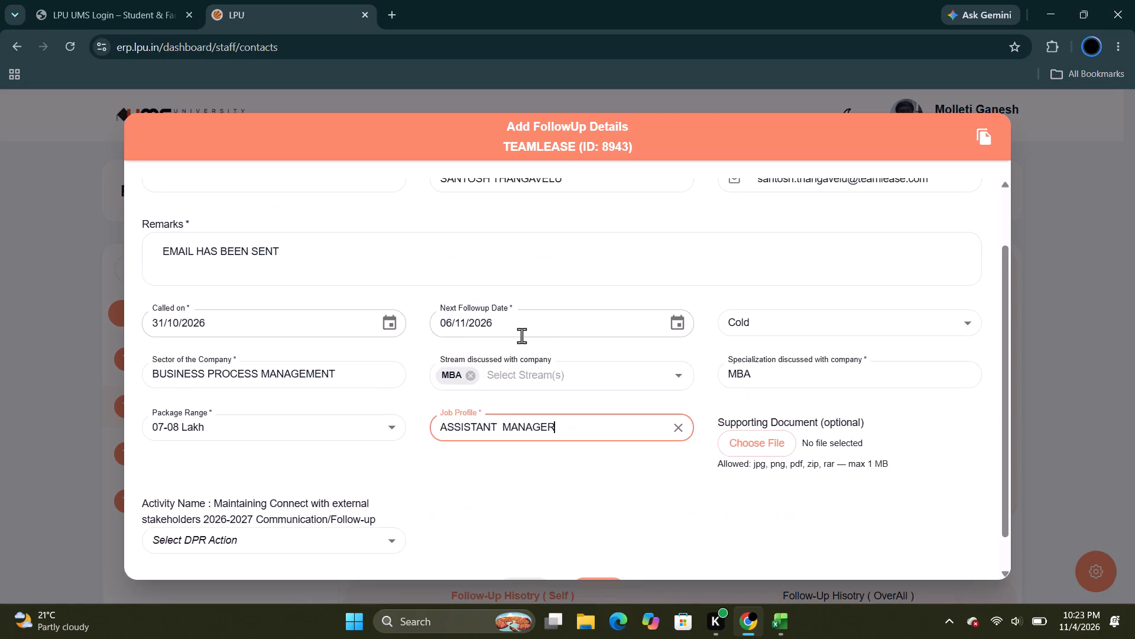
{"action": "left_click", "coordinate": [336, 495]}
{"action": "left_click", "coordinate": [339, 519]}
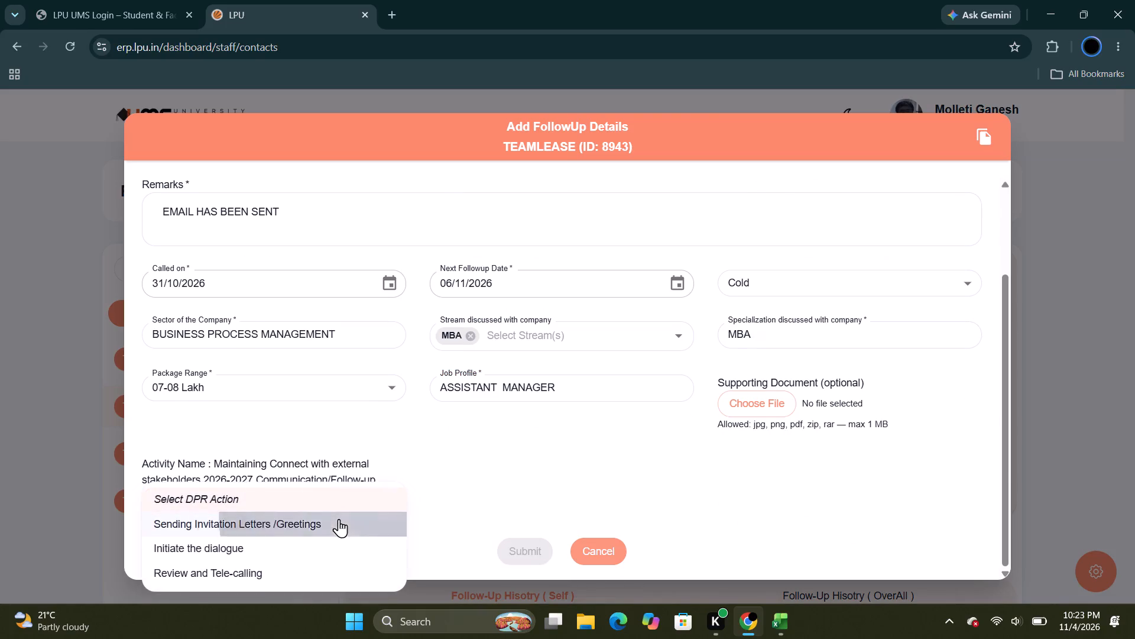
{"action": "left_click", "coordinate": [526, 544]}
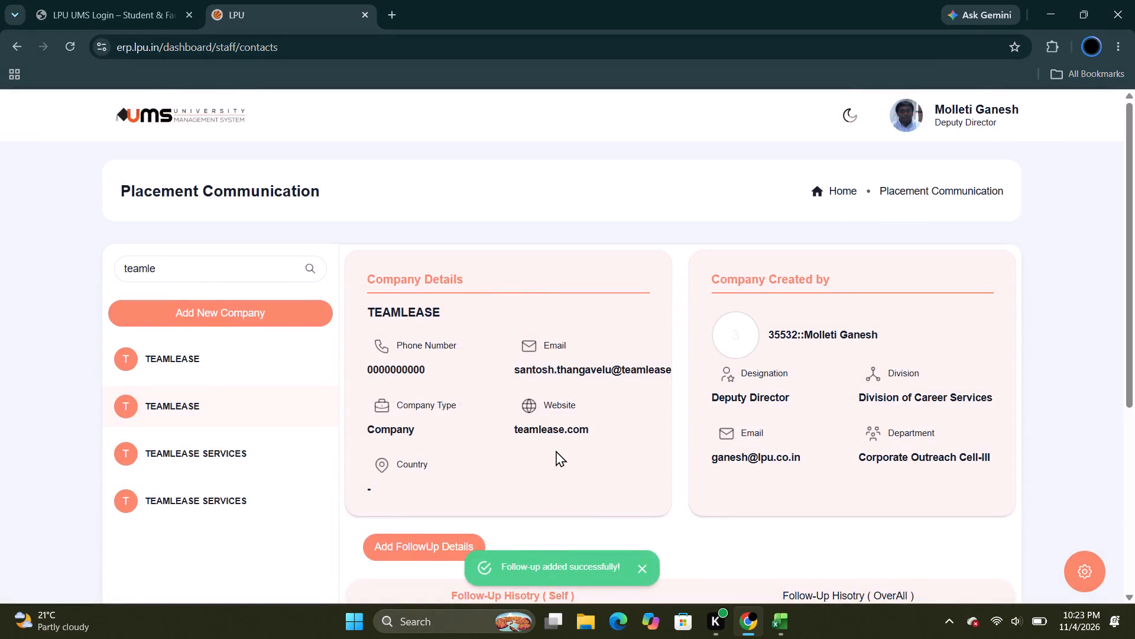
{"action": "scroll", "coordinate": [556, 450], "scroll_direction": "down", "scroll_amount": 1}
Copy the row 192 contact from the Excel list and enter only its email address in a new company entry in the portal.
{"action": "key", "text": "alt+Tab"}
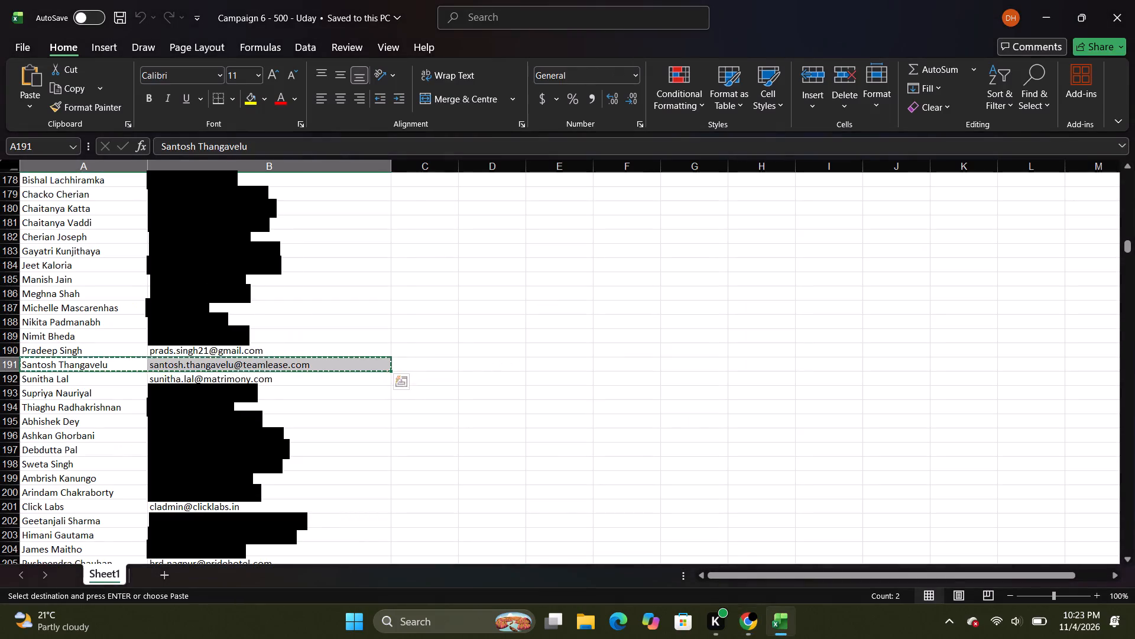
{"action": "left_click", "coordinate": [113, 378]}
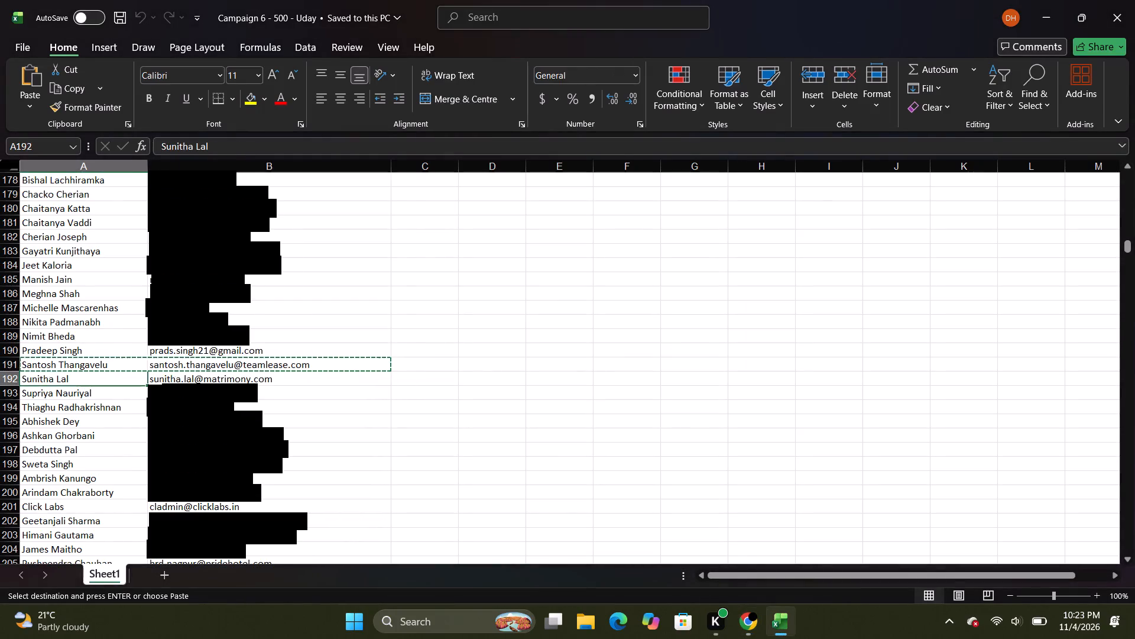
{"action": "key", "text": "shift+Right"}
{"action": "key", "text": "ctrl+c"}
{"action": "key", "text": "alt+Tab"}
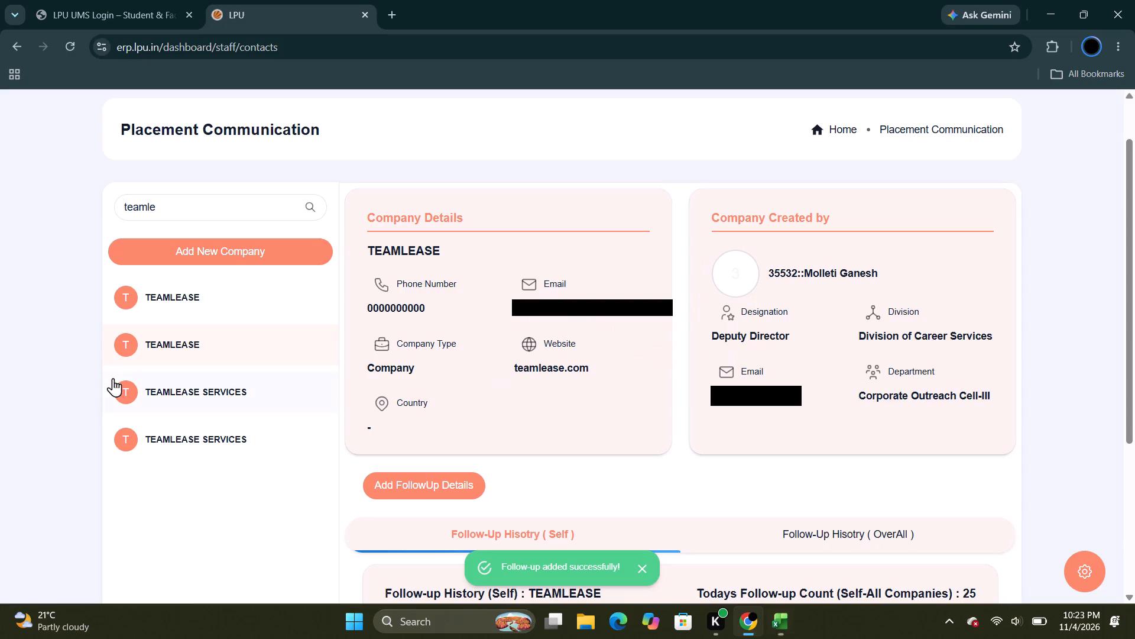
{"action": "left_click", "coordinate": [236, 243]}
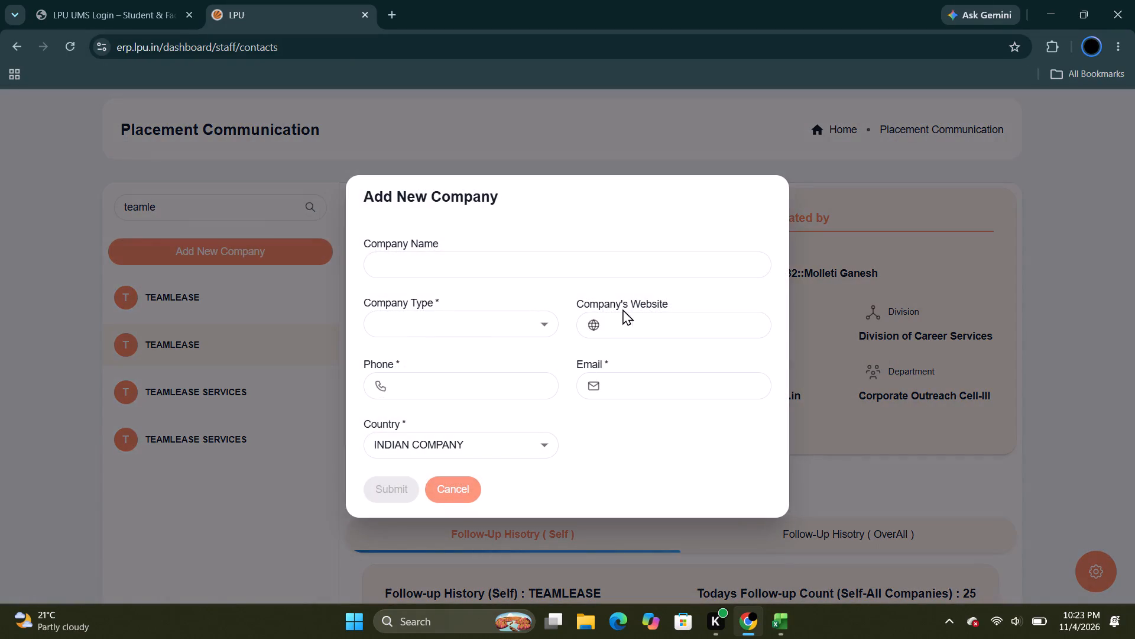
{"action": "left_click", "coordinate": [653, 389]}
{"action": "key", "text": "ctrl+v"}
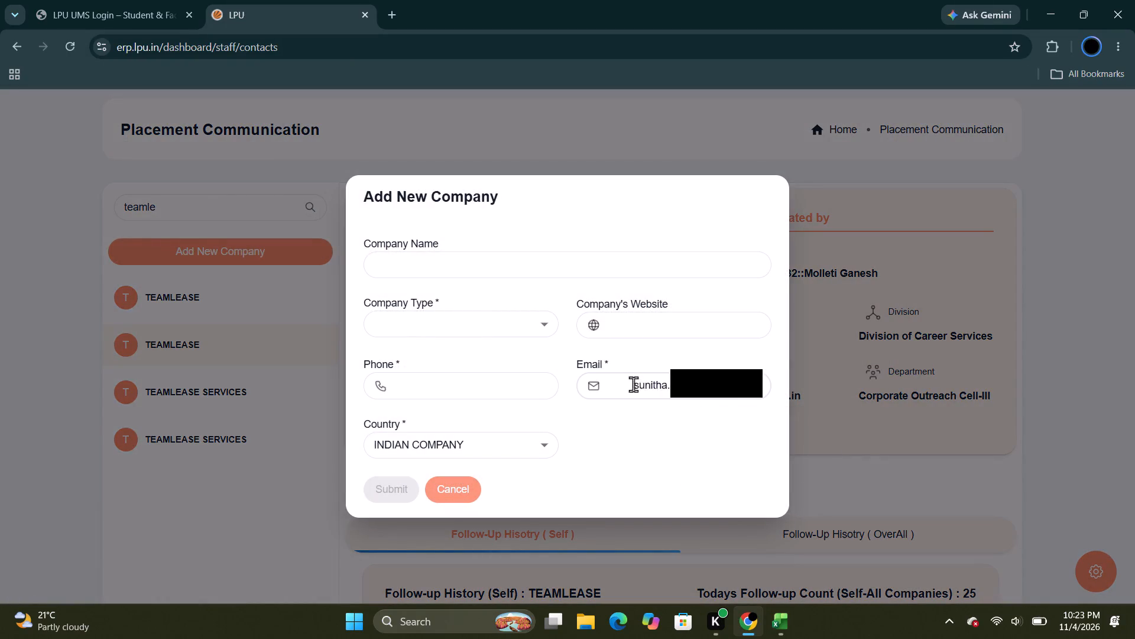
{"action": "left_click_drag", "start_coordinate": [632, 383], "coordinate": [398, 375]}
{"action": "key", "text": "BackSpace"}
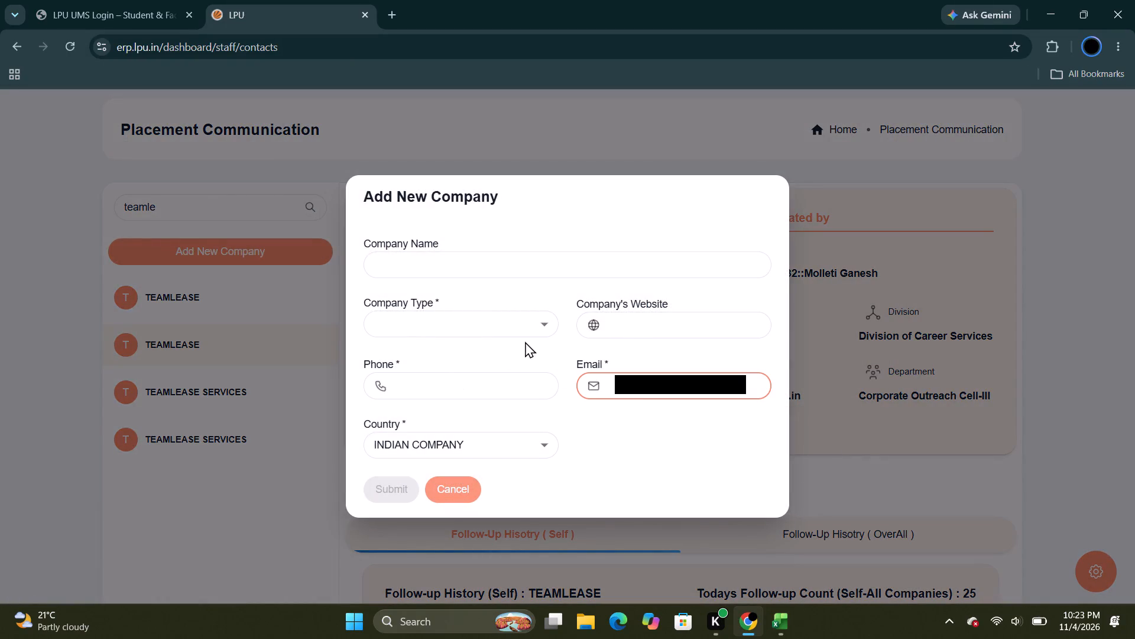
Fill in matrimony.com as the new company's website and MATRIMONY as its name, trimming the extra contact text.
{"action": "left_click", "coordinate": [646, 325], "text": "ctrl"}
{"action": "key", "text": "ctrl+v"}
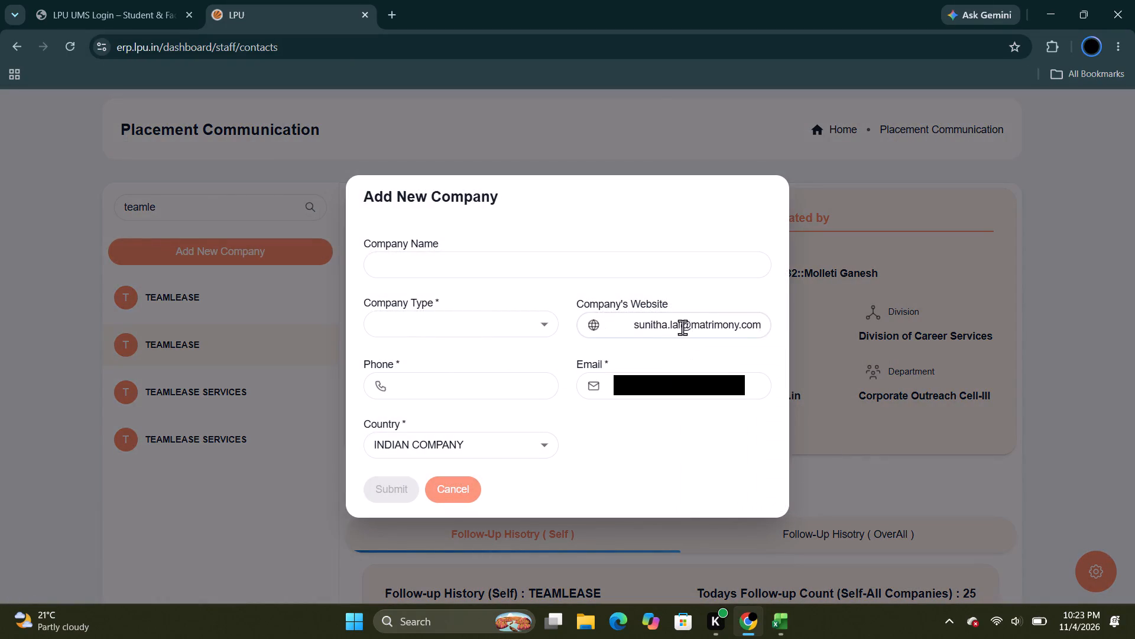
{"action": "left_click_drag", "start_coordinate": [686, 327], "coordinate": [472, 352]}
{"action": "key", "text": "BackSpace"}
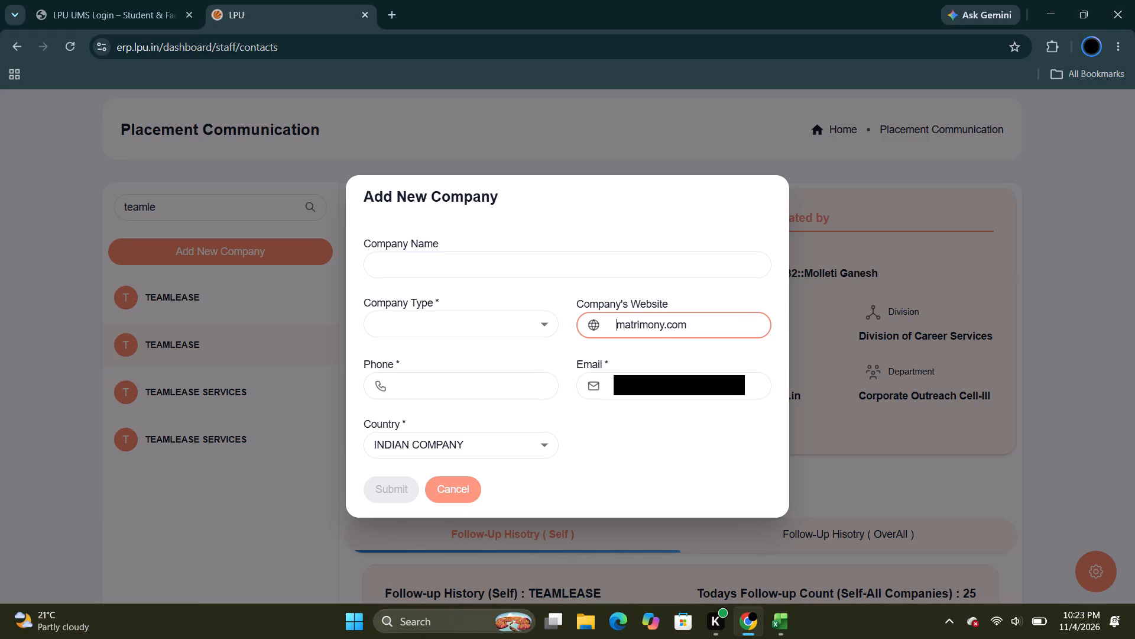
{"action": "left_click", "coordinate": [489, 273], "text": "ctrl"}
{"action": "key", "text": "ctrl+v"}
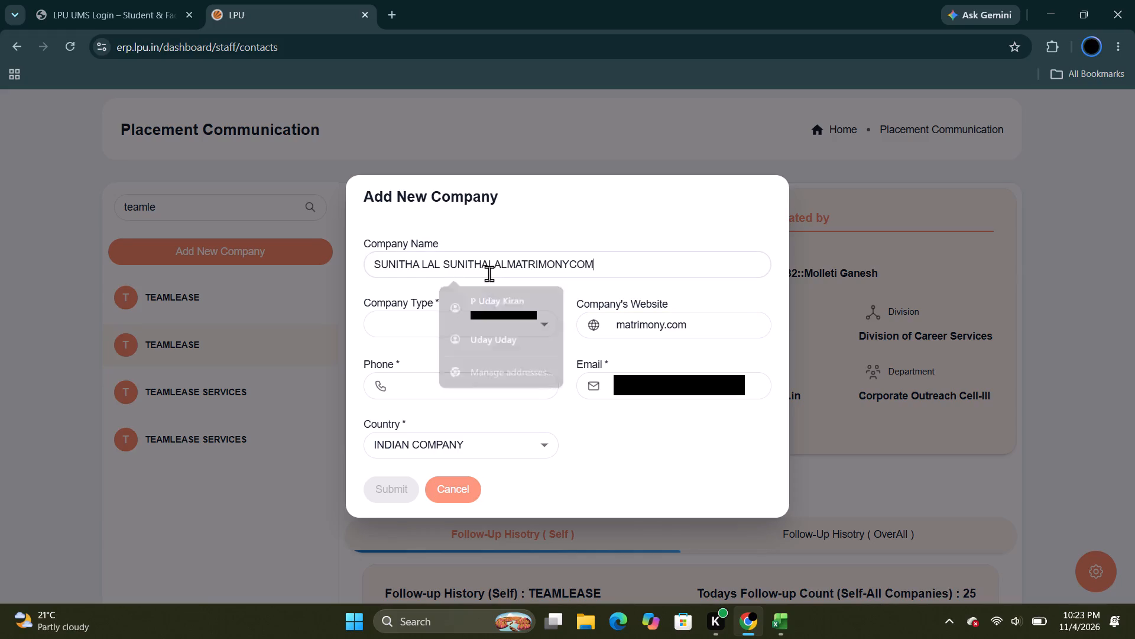
{"action": "key", "text": "BackSpace"}
{"action": "key", "text": "BackSpace"}
{"action": "key", "text": "BackSpace"}
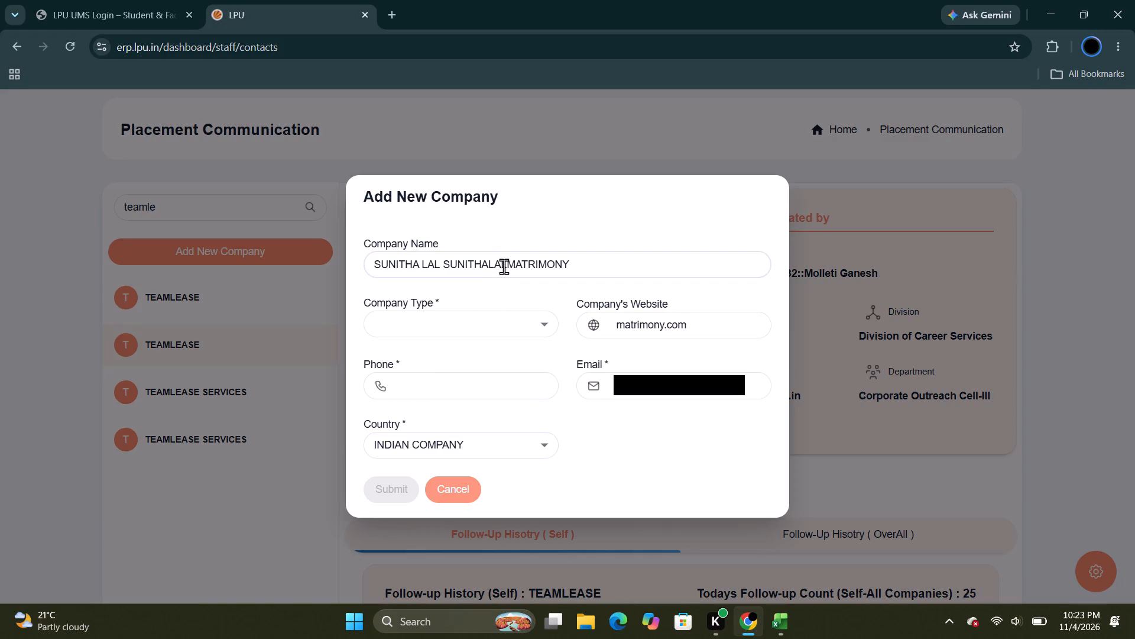
{"action": "left_click_drag", "start_coordinate": [504, 266], "coordinate": [155, 299]}
{"action": "key", "text": "BackSpace"}
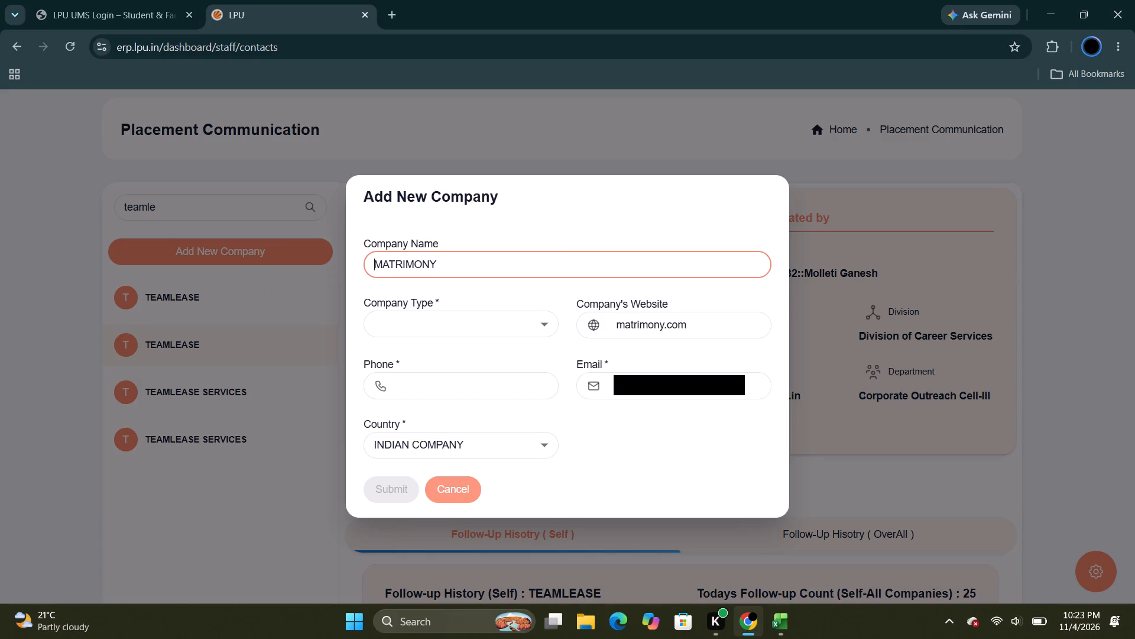
Set the company type to Company, enter the all-zero placeholder phone number and submit the MATRIMONY company entry.
{"action": "left_click", "coordinate": [455, 321]}
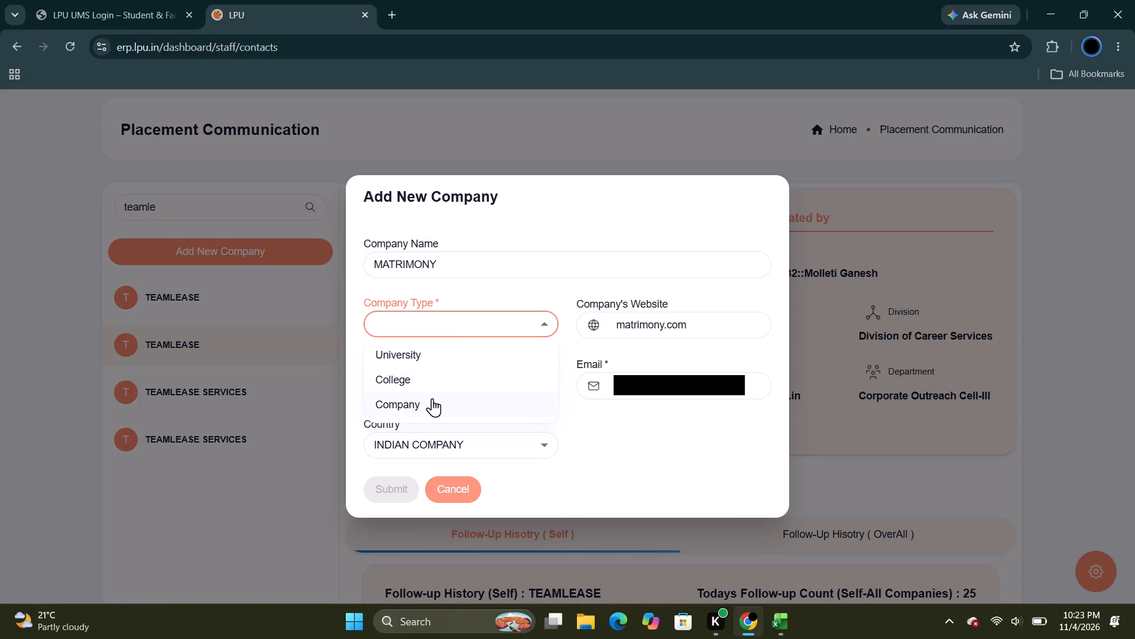
{"action": "left_click", "coordinate": [430, 399]}
{"action": "double_click", "coordinate": [446, 398]}
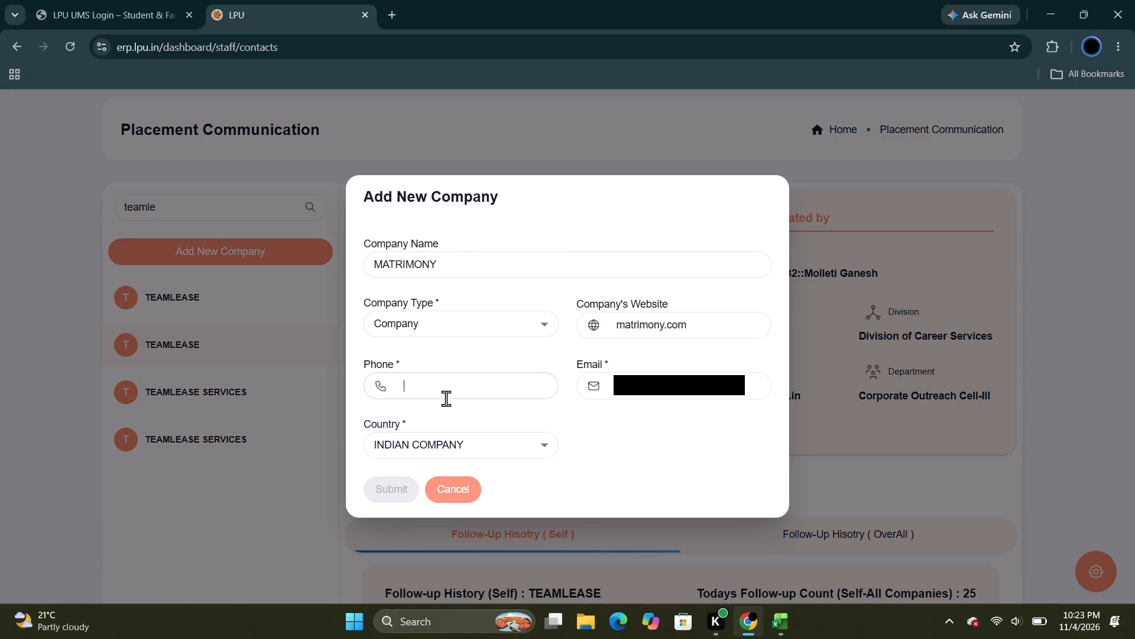
{"action": "type", "text": "000"}
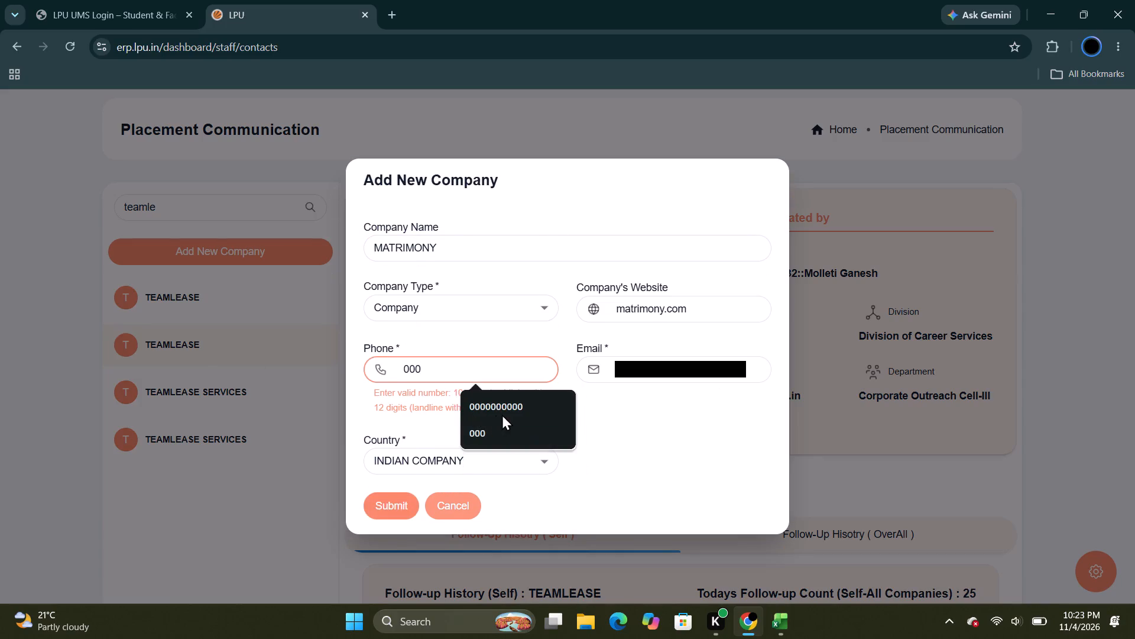
{"action": "left_click", "coordinate": [502, 414]}
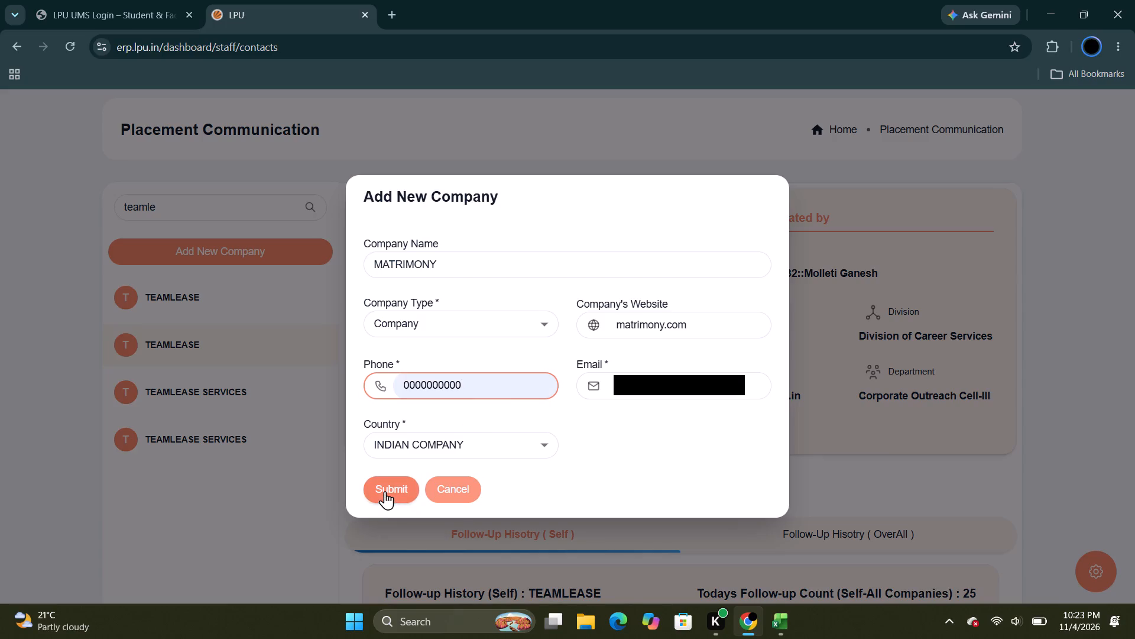
{"action": "left_click", "coordinate": [385, 491]}
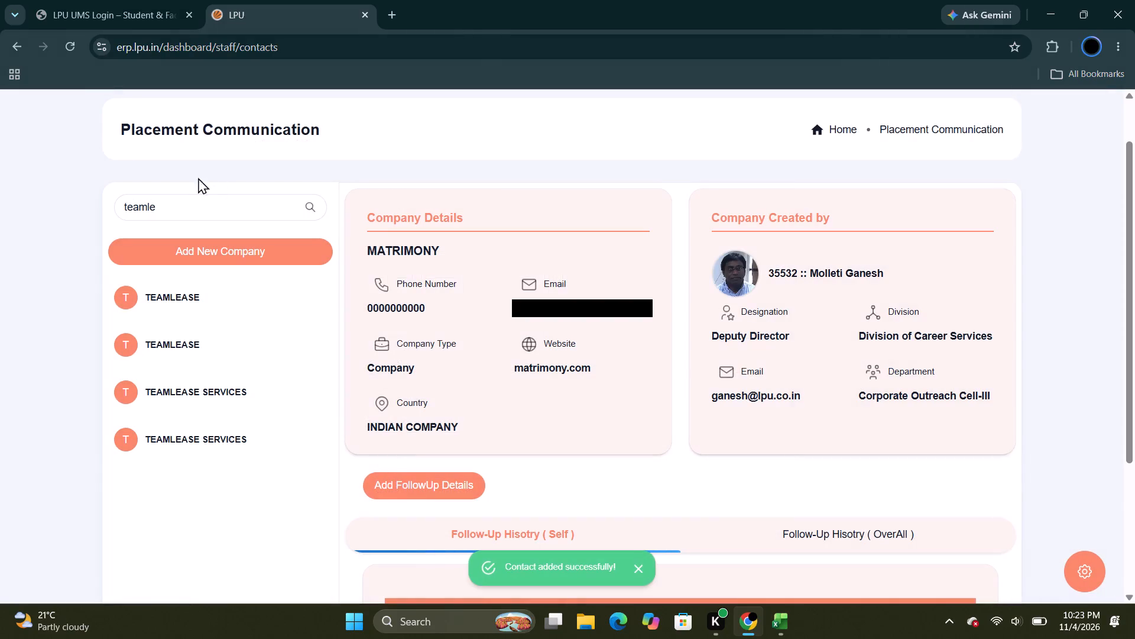
Reload the Placement Communication page, search the companies for "matrim" and open the MATRIMONY record.
{"action": "left_click", "coordinate": [65, 38]}
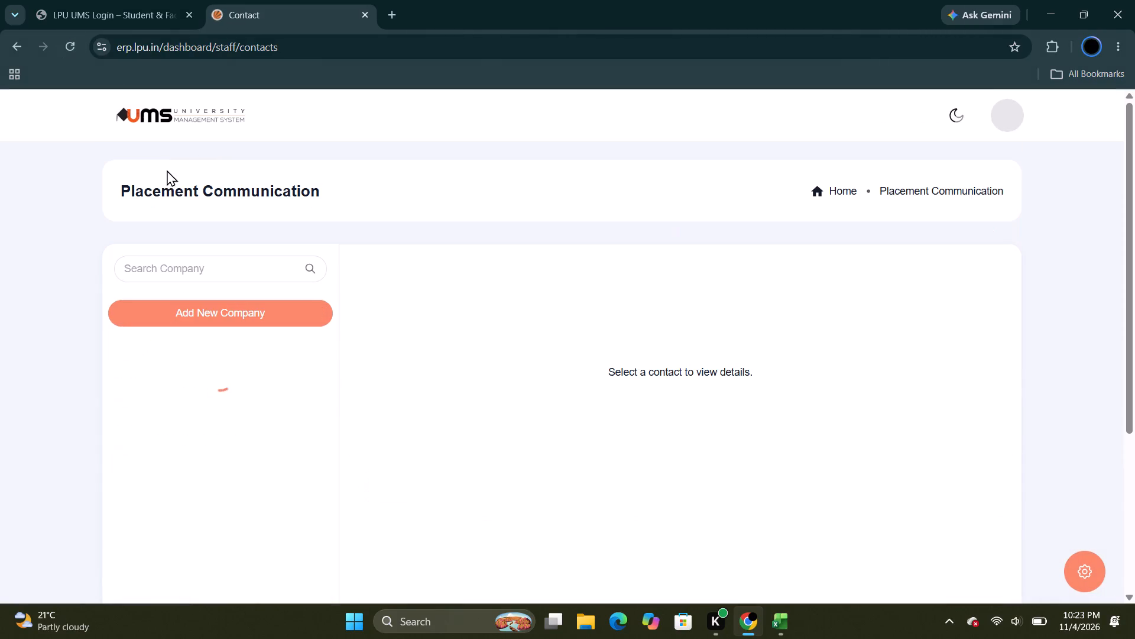
{"action": "left_click", "coordinate": [219, 274]}
{"action": "left_click", "coordinate": [238, 266]}
{"action": "type", "text": "matri"}
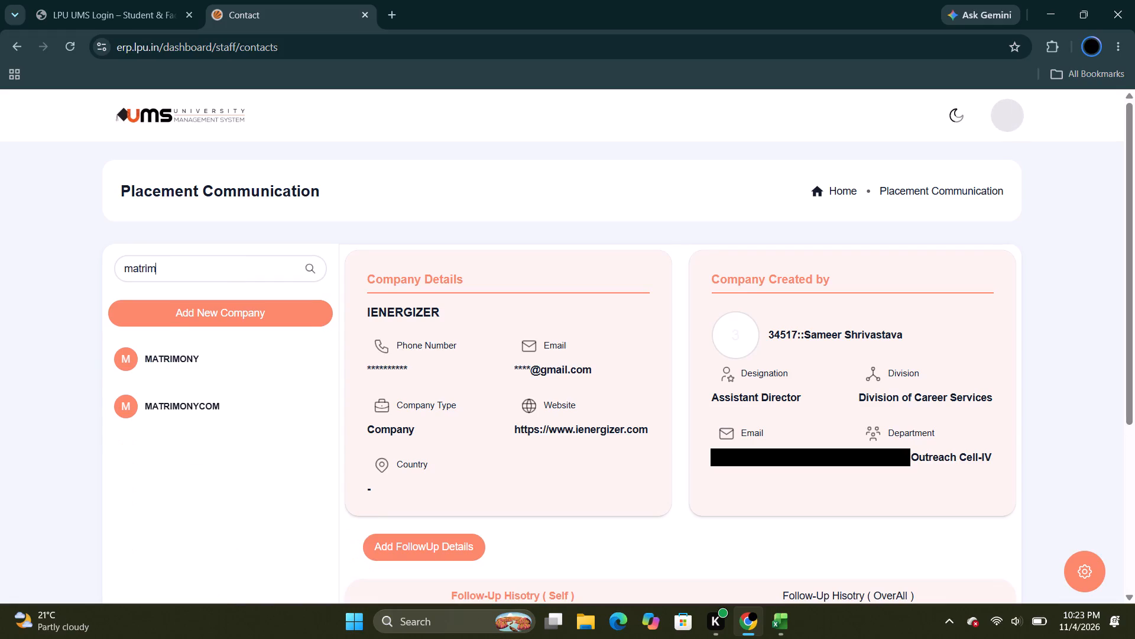
{"action": "left_click", "coordinate": [222, 361]}
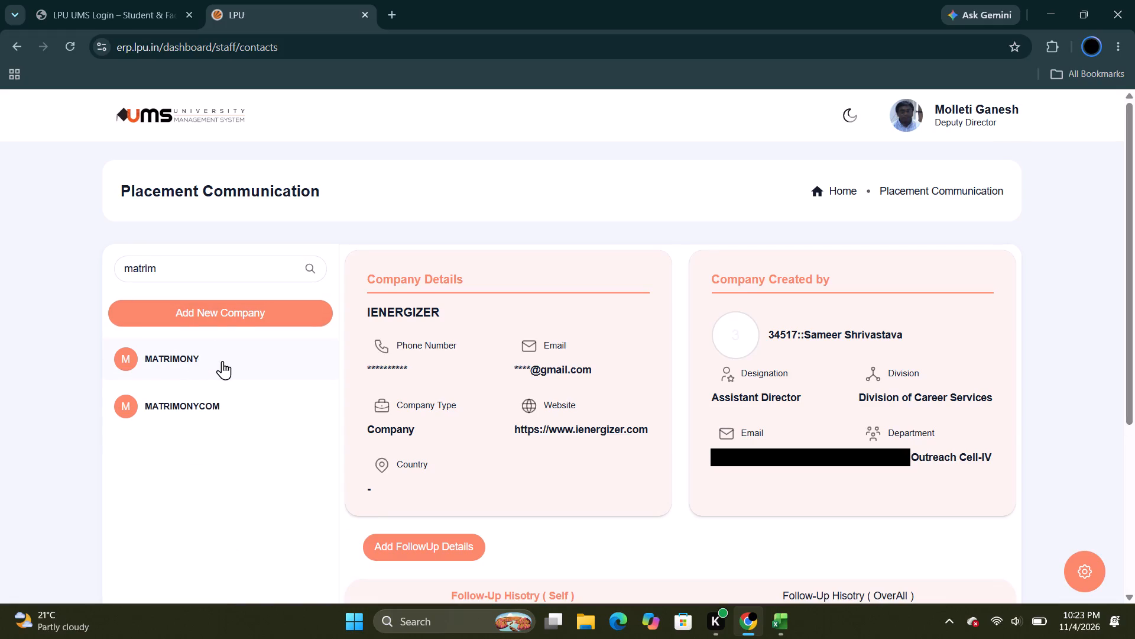
Start a follow-up for MATRIMONY with Email as the communication type and fill in the copied contact's name and email address.
{"action": "left_click", "coordinate": [437, 544]}
{"action": "left_click", "coordinate": [280, 214]}
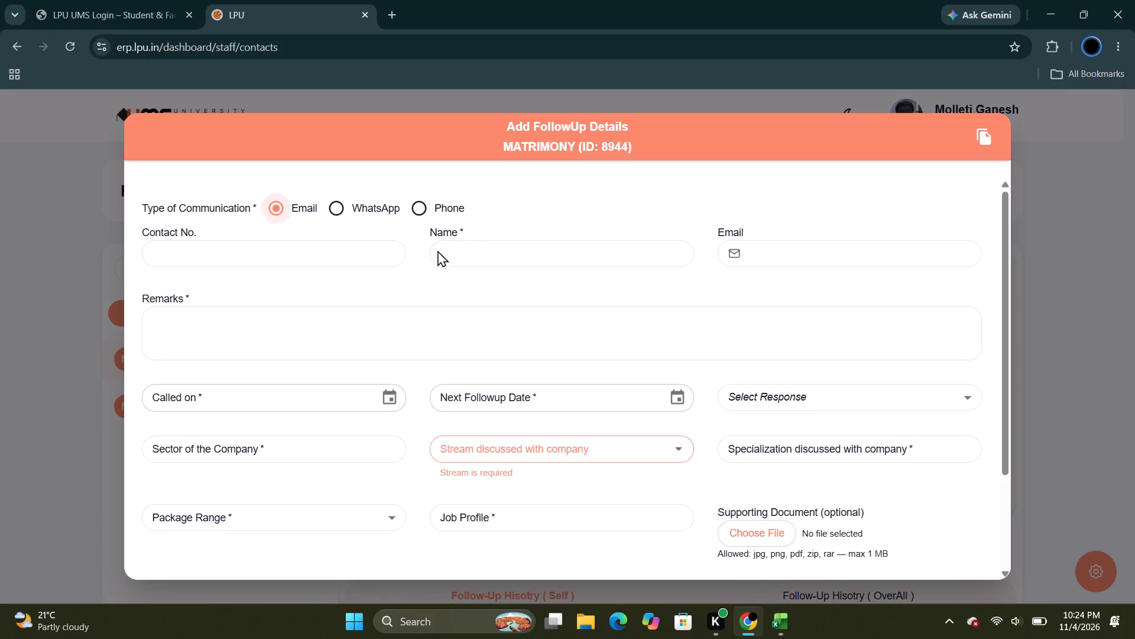
{"action": "left_click", "coordinate": [481, 262]}
{"action": "key", "text": "ctrl+v"}
{"action": "left_click_drag", "start_coordinate": [510, 253], "coordinate": [806, 222]}
{"action": "key", "text": "BackSpace"}
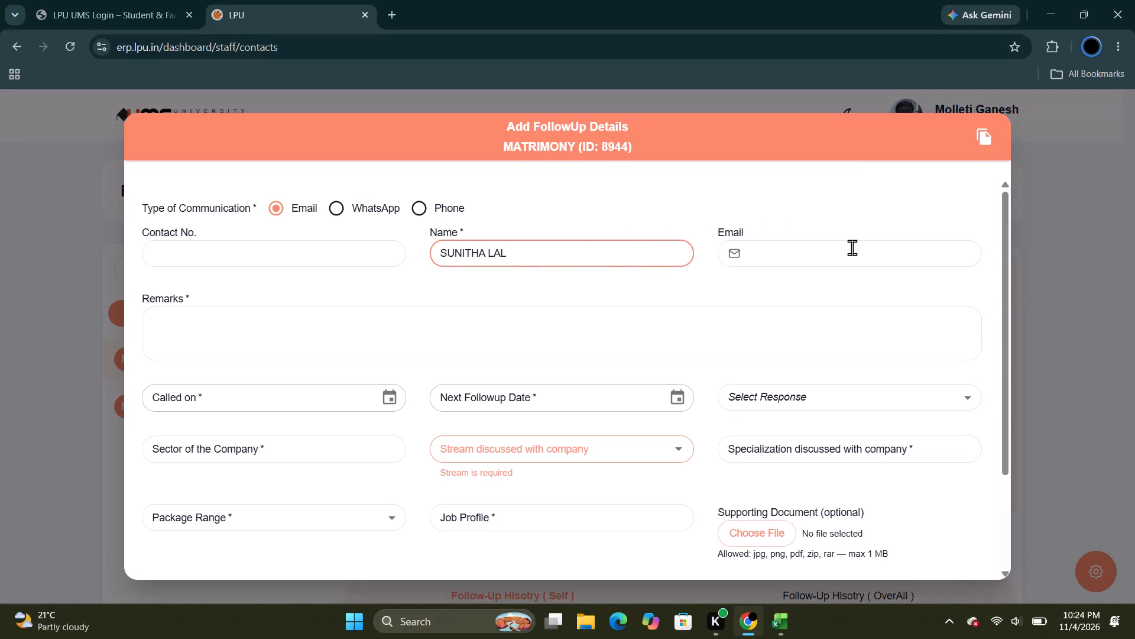
{"action": "left_click", "coordinate": [851, 248], "text": "ctrl"}
{"action": "key", "text": "ctrl+v"}
{"action": "left_click_drag", "start_coordinate": [830, 251], "coordinate": [689, 251]}
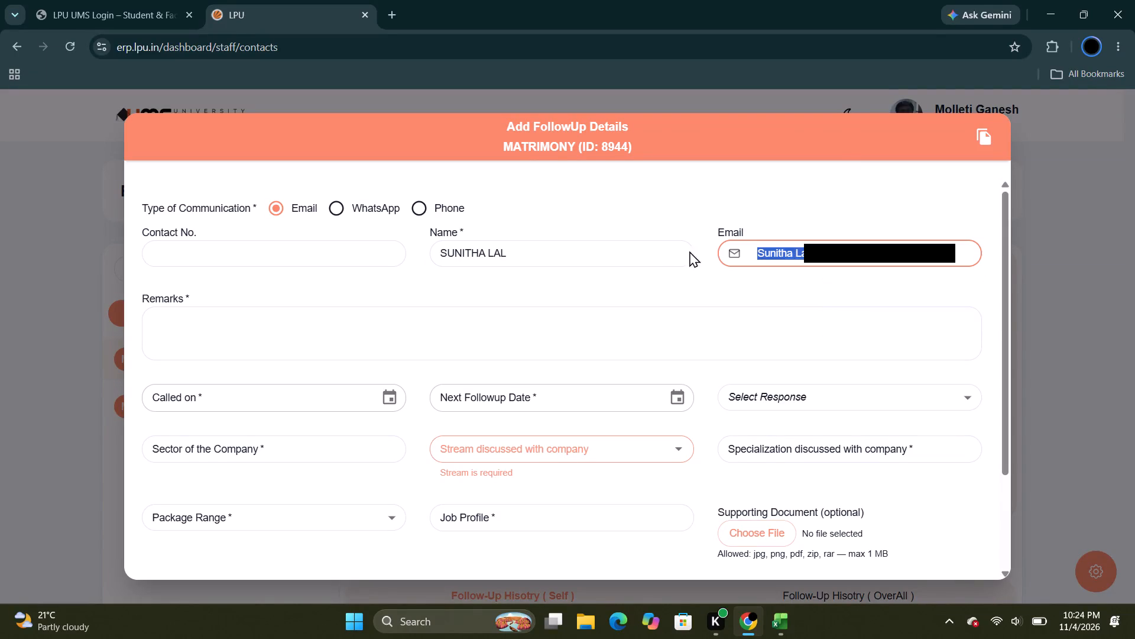
{"action": "left_click_drag", "start_coordinate": [689, 251], "coordinate": [602, 283]}
{"action": "key", "text": "BackSpace"}
{"action": "key", "text": "s"}
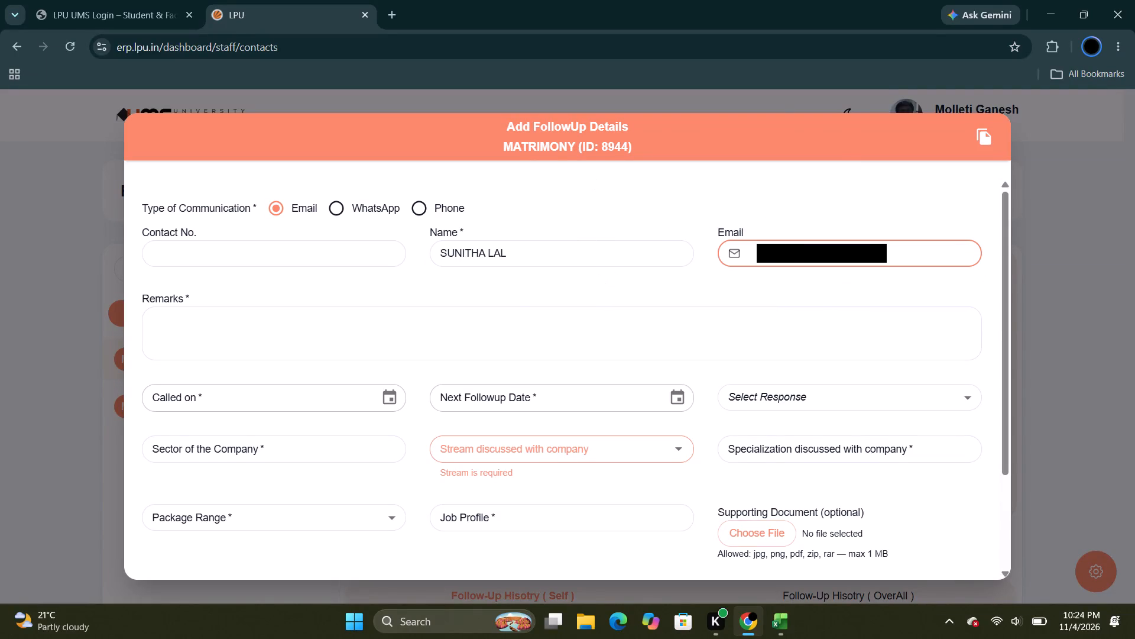
Enter EMAIL HAS BEEN SENT as the follow-up remark.
{"action": "left_click", "coordinate": [452, 305]}
{"action": "left_click", "coordinate": [450, 312]}
{"action": "type", "text": "email has been sent"}
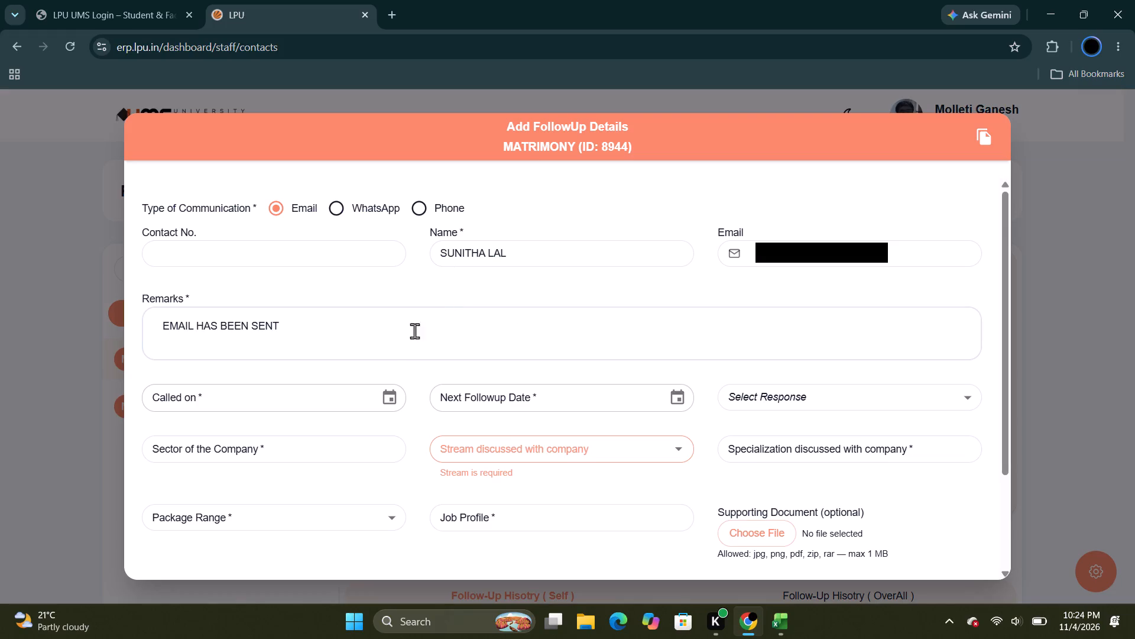
Set the called-on date to 31/10/2026 and the next follow-up date to 05/11/2026.
{"action": "left_click", "coordinate": [394, 398]}
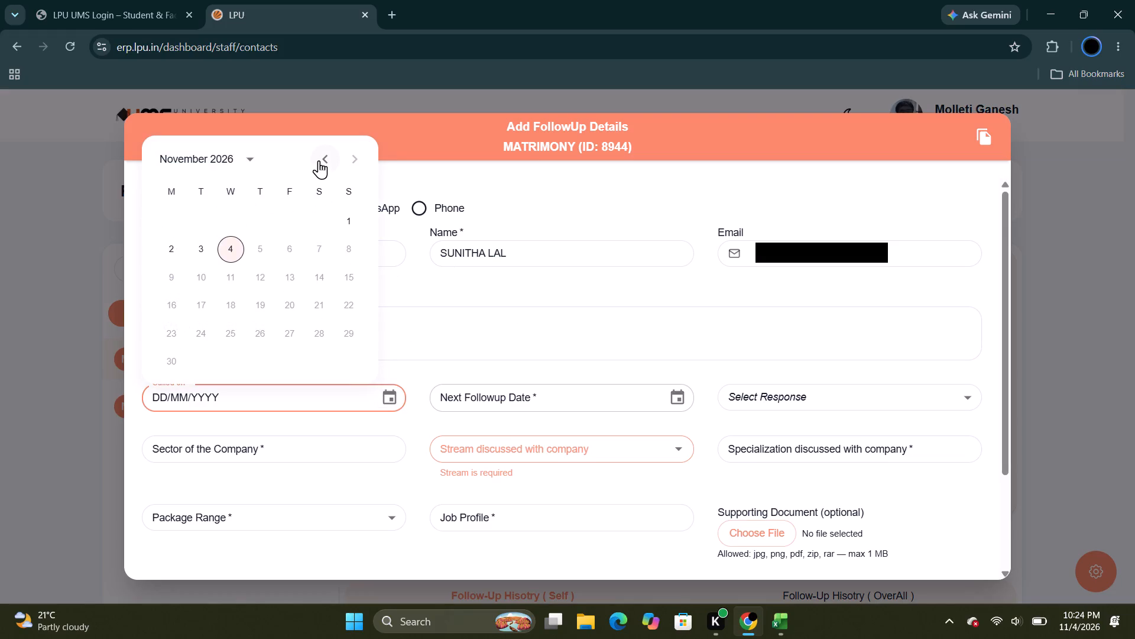
{"action": "left_click", "coordinate": [319, 160]}
{"action": "left_click", "coordinate": [310, 322]}
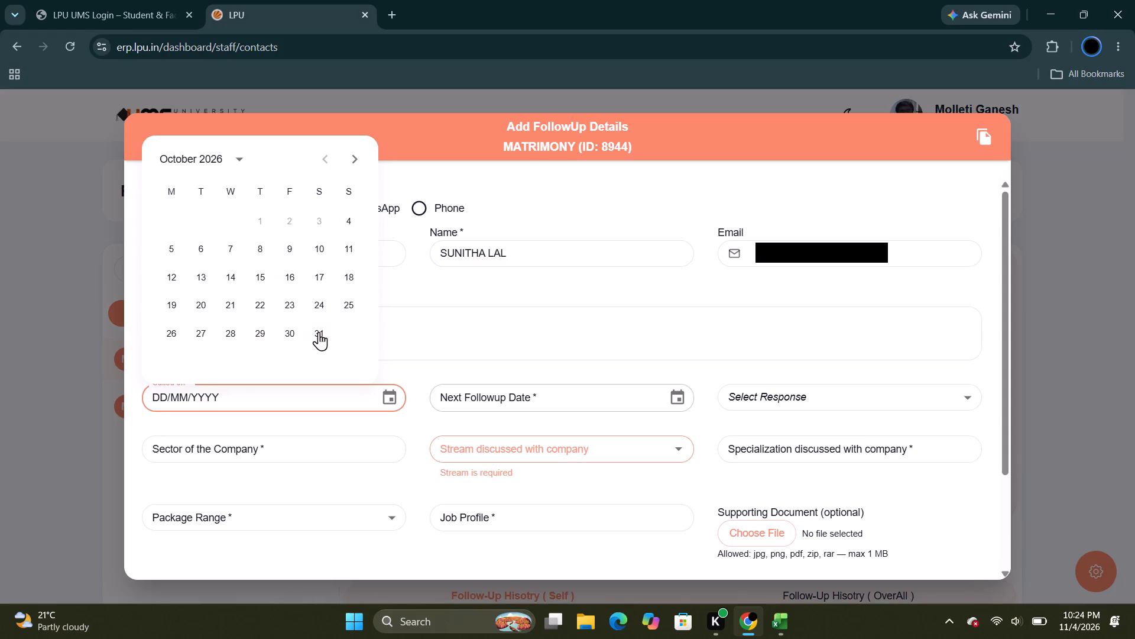
{"action": "left_click", "coordinate": [321, 333]}
{"action": "left_click", "coordinate": [671, 396]}
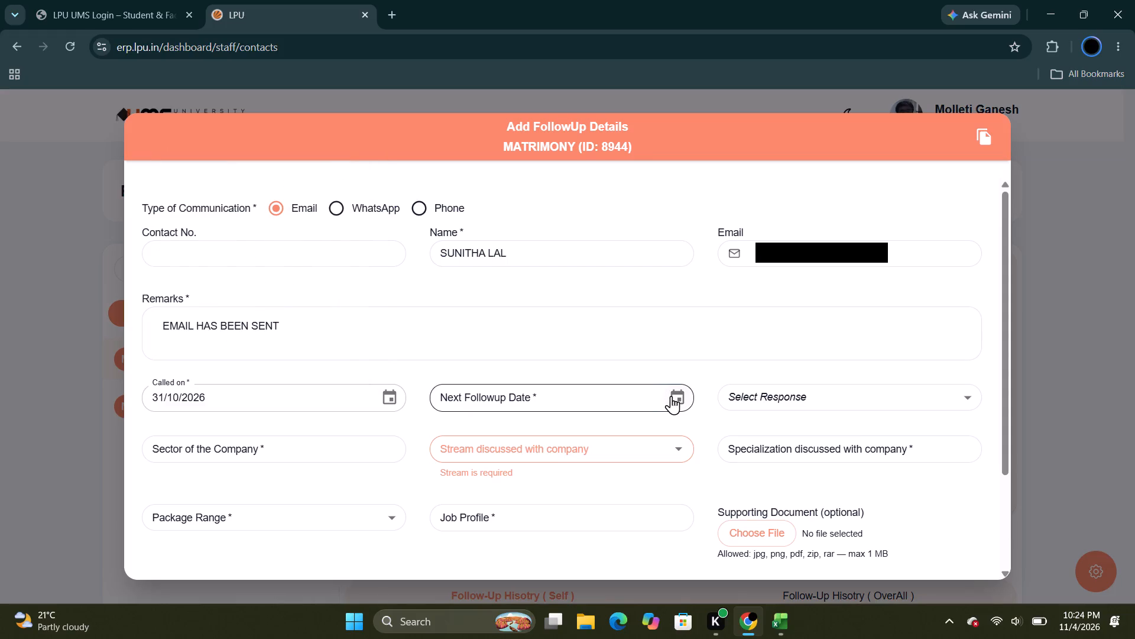
{"action": "left_click", "coordinate": [553, 254]}
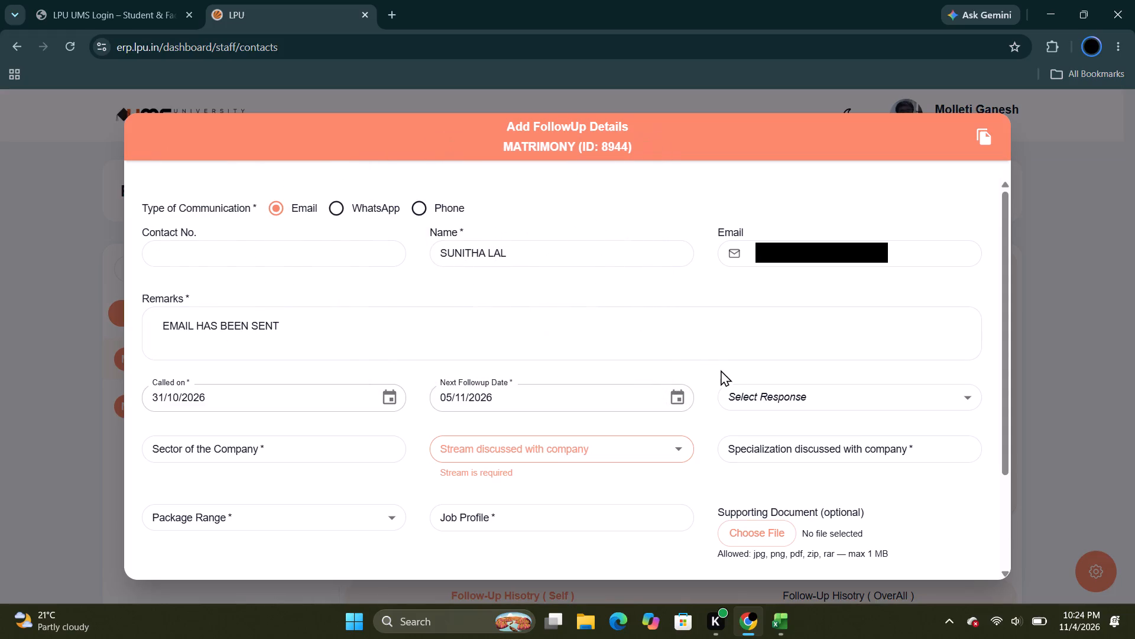
Set the follow-up response to Cold and the company sector to BRANDING AND MARKETING AGENCY.
{"action": "left_click_drag", "start_coordinate": [740, 382], "coordinate": [747, 388]}
{"action": "left_click_drag", "start_coordinate": [747, 388], "coordinate": [758, 470]}
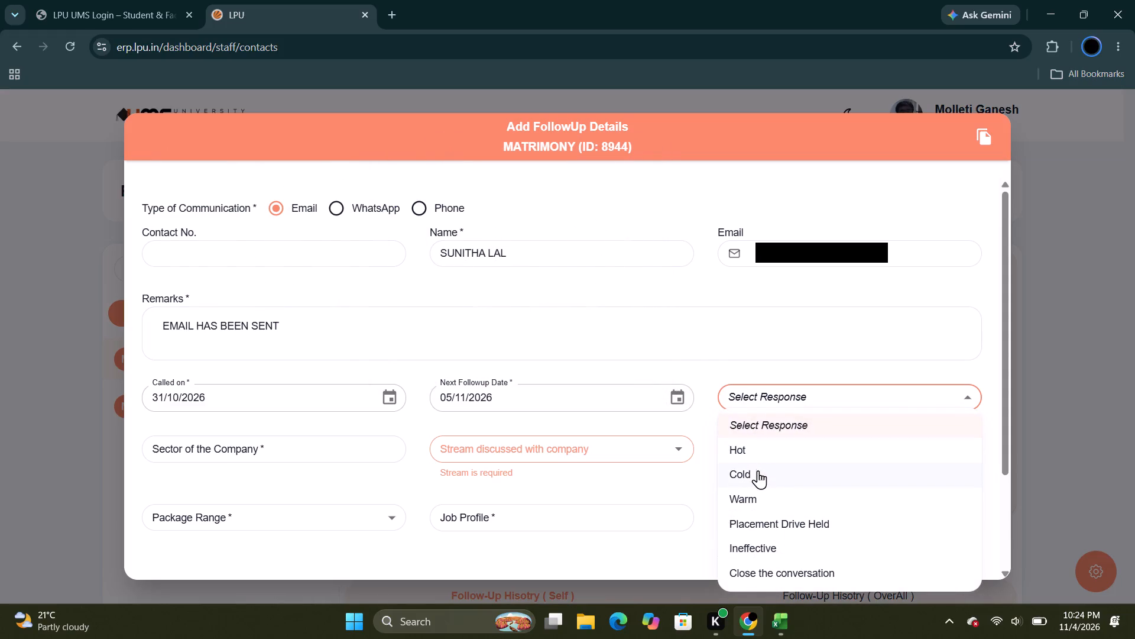
{"action": "left_click_drag", "start_coordinate": [758, 470], "coordinate": [758, 472]}
{"action": "left_click", "coordinate": [758, 472]}
{"action": "left_click", "coordinate": [327, 453]}
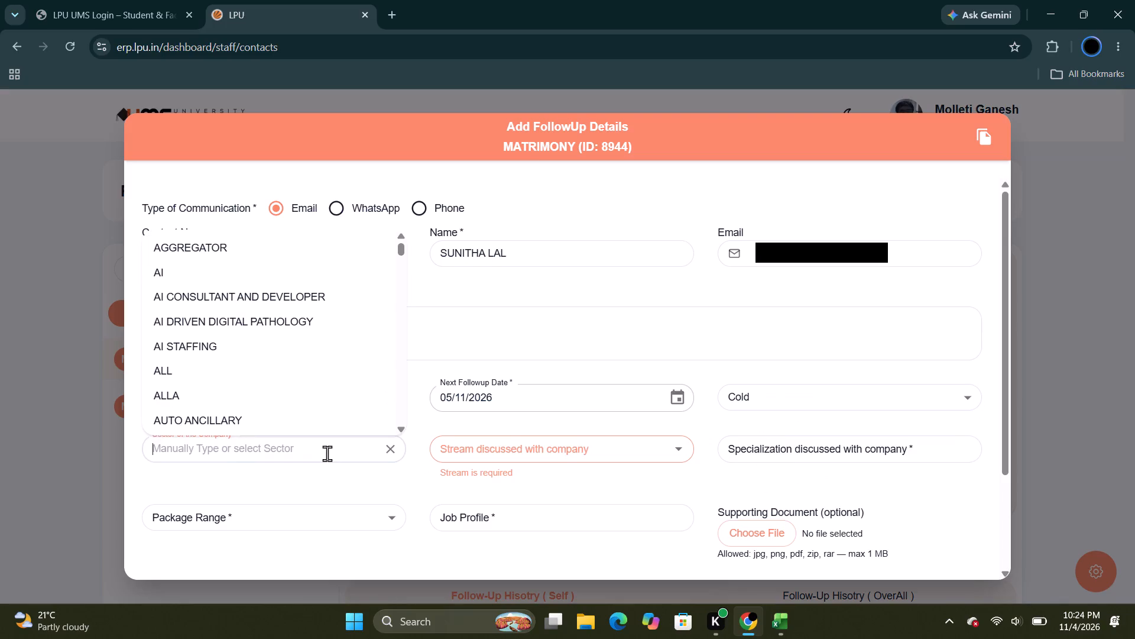
{"action": "type", "text": "marke"}
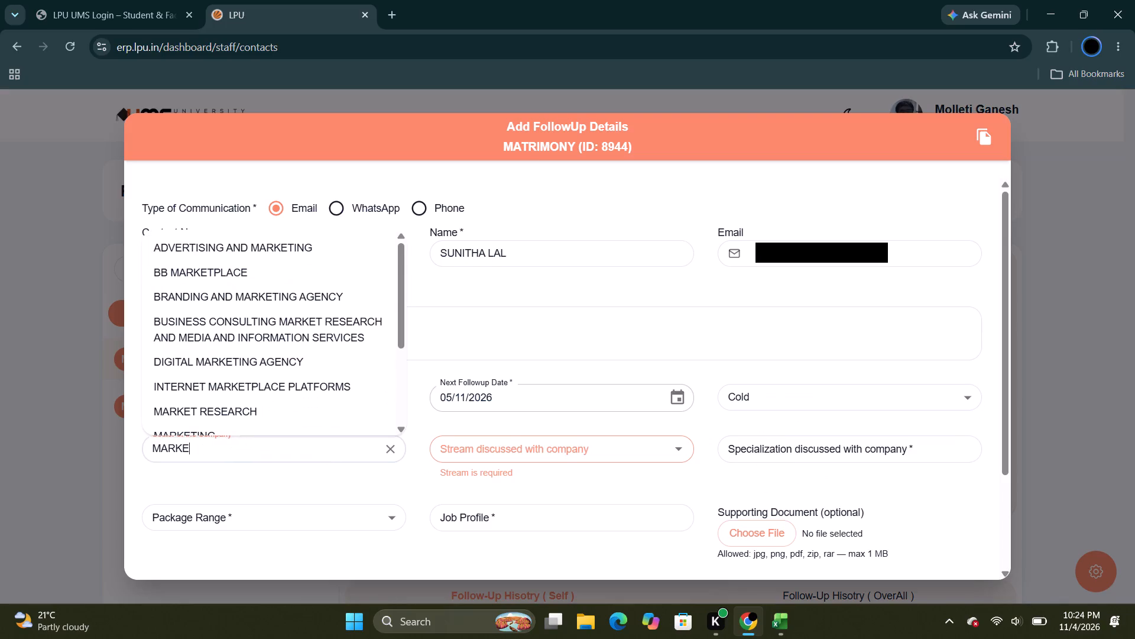
{"action": "left_click", "coordinate": [248, 308]}
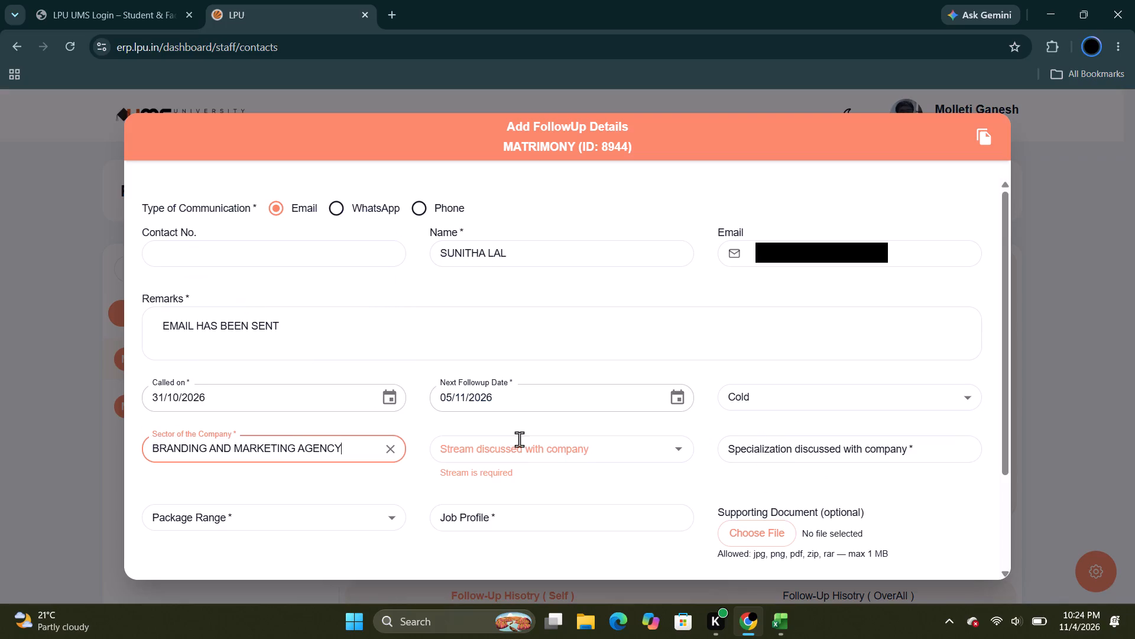
Set the stream discussed with the company to BBA.
{"action": "left_click", "coordinate": [539, 451]}
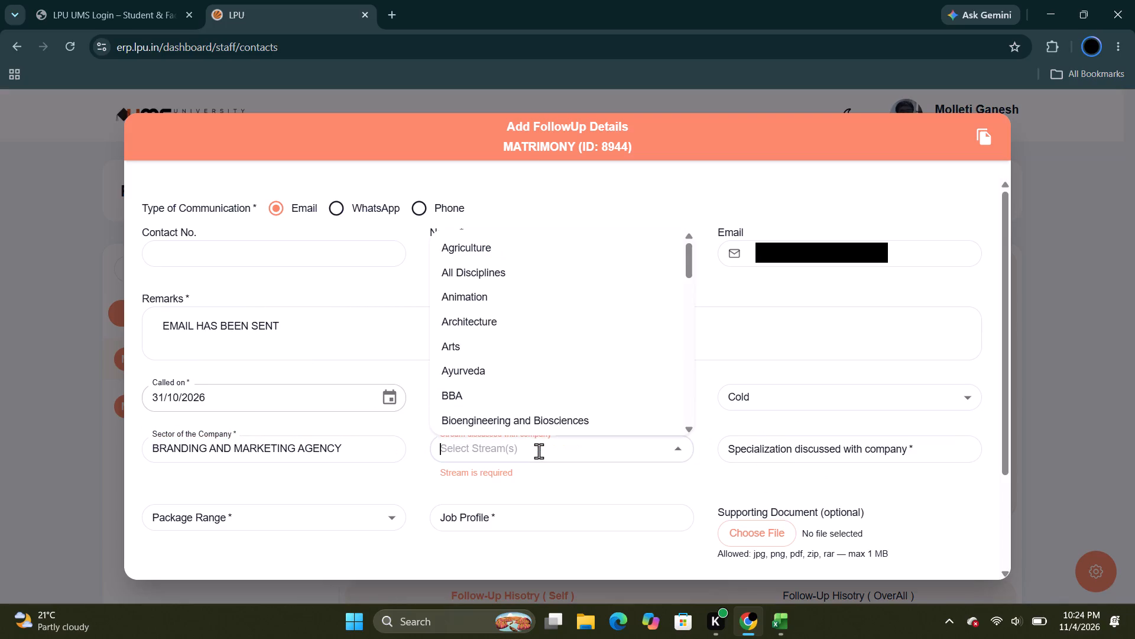
{"action": "left_click", "coordinate": [478, 396]}
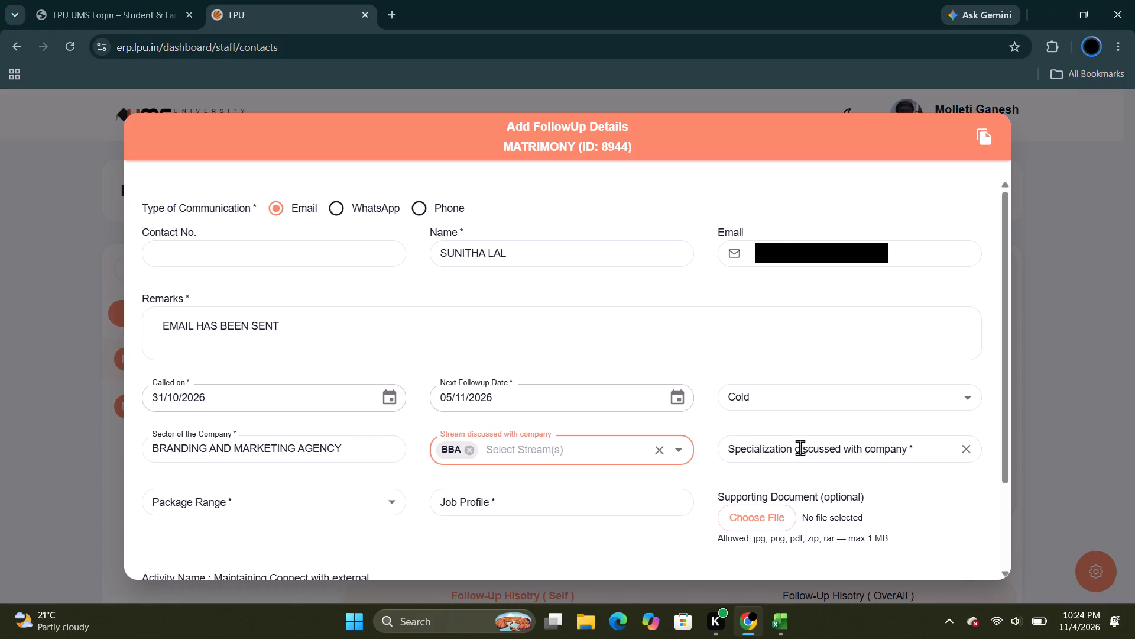
Set the specialization discussed to MBA, the package range to 07-08 Lakh and the job profile to ASSOCIATE.
{"action": "left_click", "coordinate": [800, 447]}
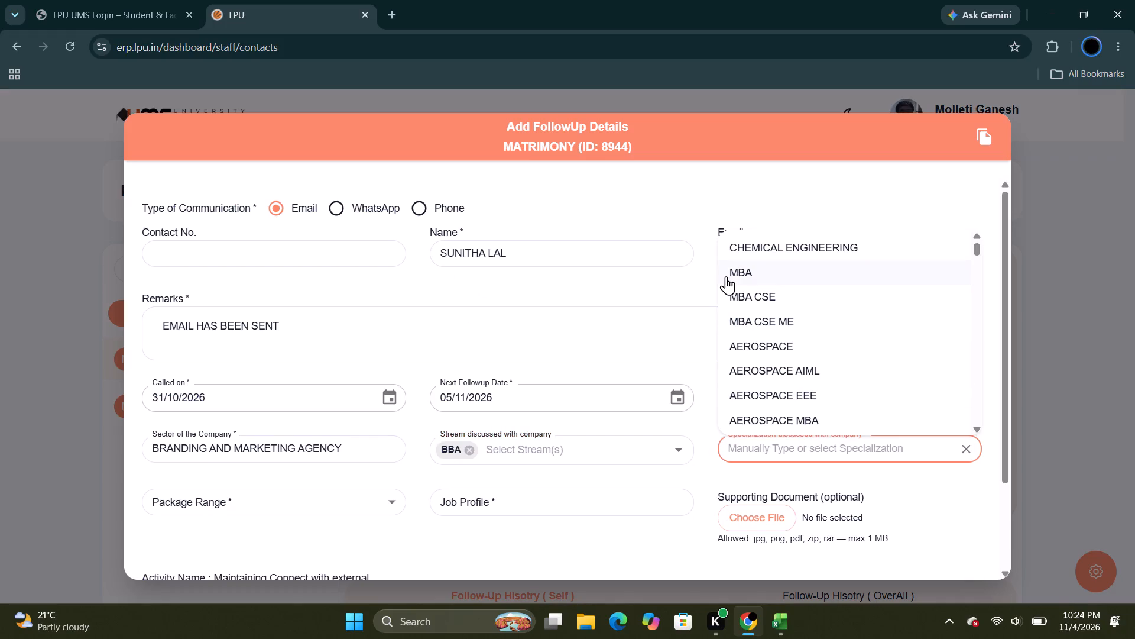
{"action": "left_click", "coordinate": [726, 276]}
{"action": "scroll", "coordinate": [510, 378], "scroll_direction": "down", "scroll_amount": 2}
{"action": "left_click_drag", "start_coordinate": [273, 387], "coordinate": [237, 393]}
{"action": "left_click", "coordinate": [237, 393]}
{"action": "left_click", "coordinate": [536, 389]}
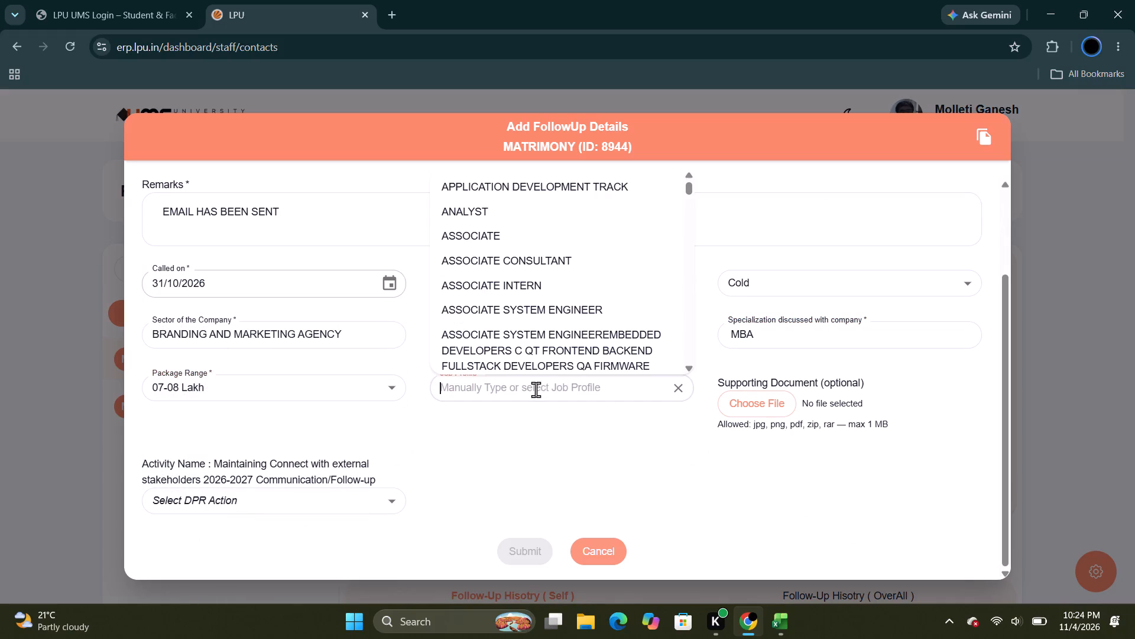
{"action": "left_click", "coordinate": [514, 235]}
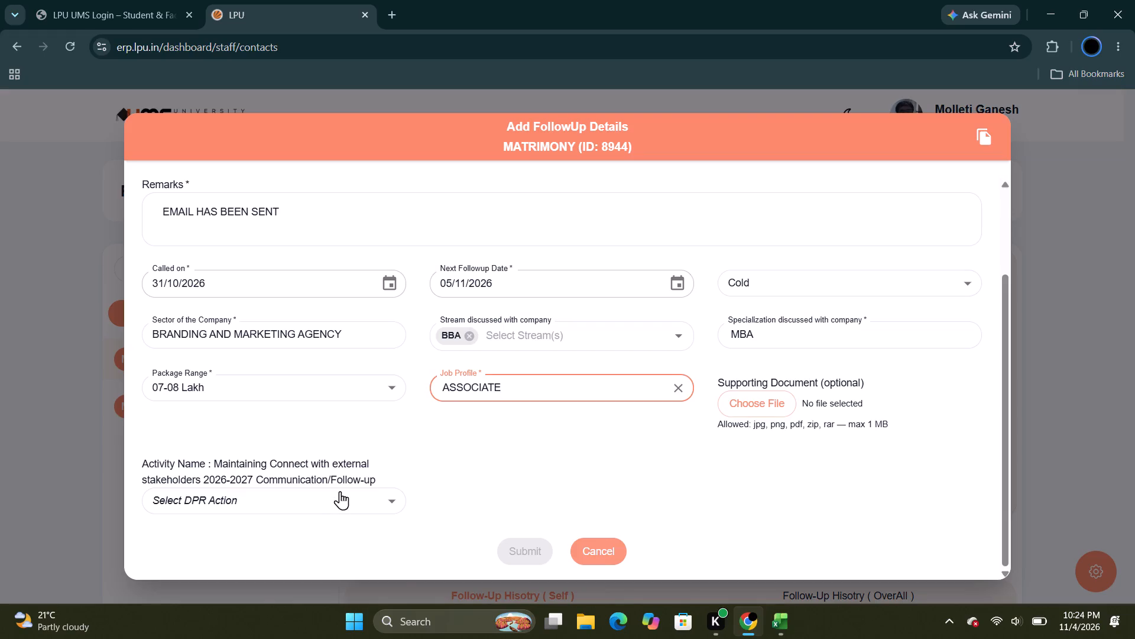
Set the DPR action to Sending Invitation Letters /Greetings and submit the MATRIMONY follow-up.
{"action": "left_click_drag", "start_coordinate": [340, 491], "coordinate": [292, 517]}
{"action": "left_click", "coordinate": [292, 517]}
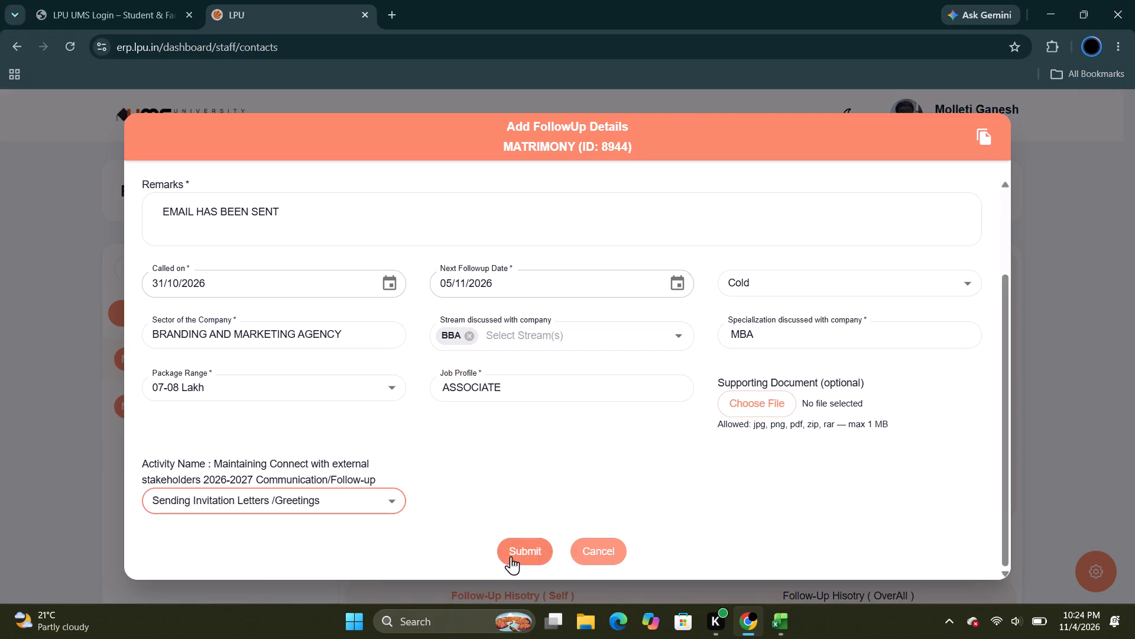
{"action": "left_click", "coordinate": [511, 556]}
Switch to the Excel campaign list and copy the contact name and email cells in row 194.
{"action": "key", "text": "alt+Tab"}
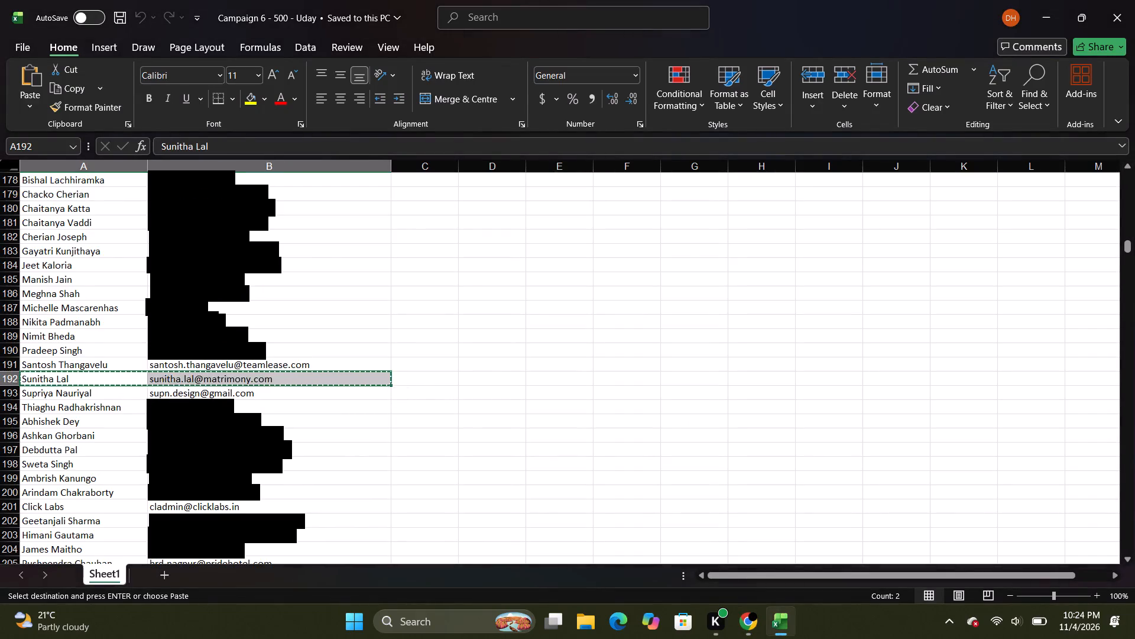
{"action": "left_click", "coordinate": [98, 401]}
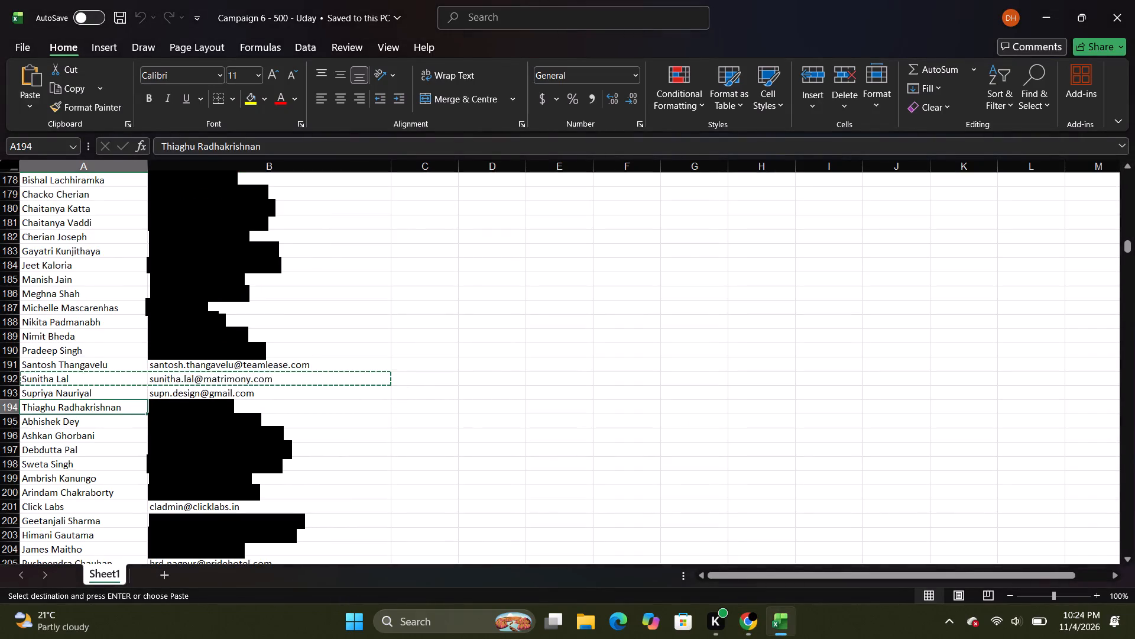
{"action": "key", "text": "shift+Right"}
{"action": "key", "text": "ctrl+c"}
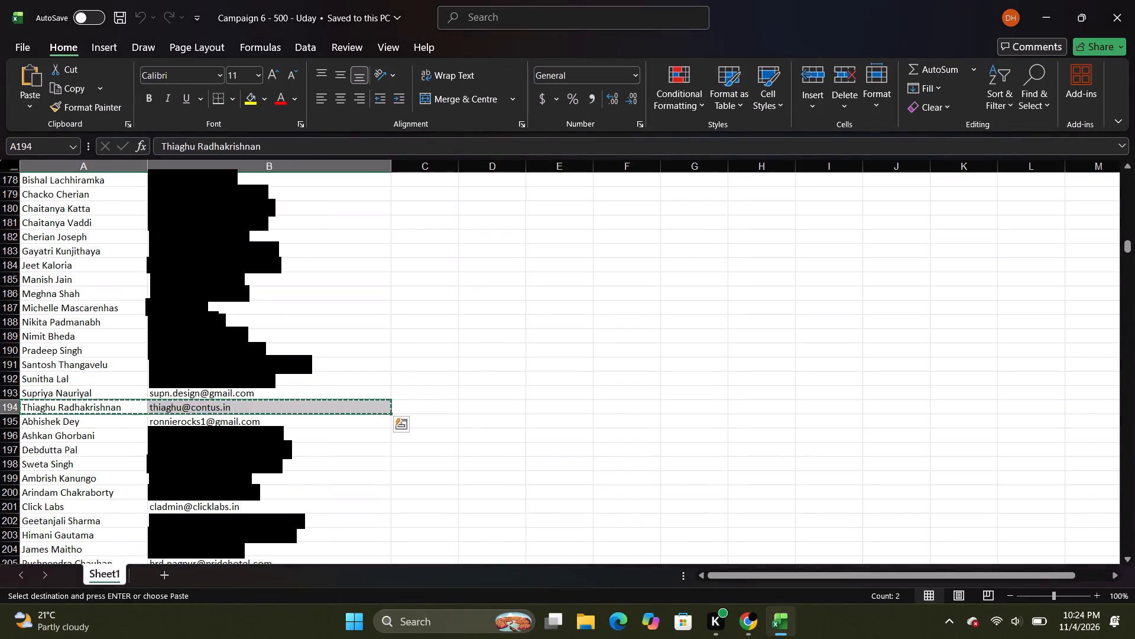
Return to the placement portal in Chrome, start a new company record and enter only the copied contact's email address.
{"action": "key", "text": "alt+Tab"}
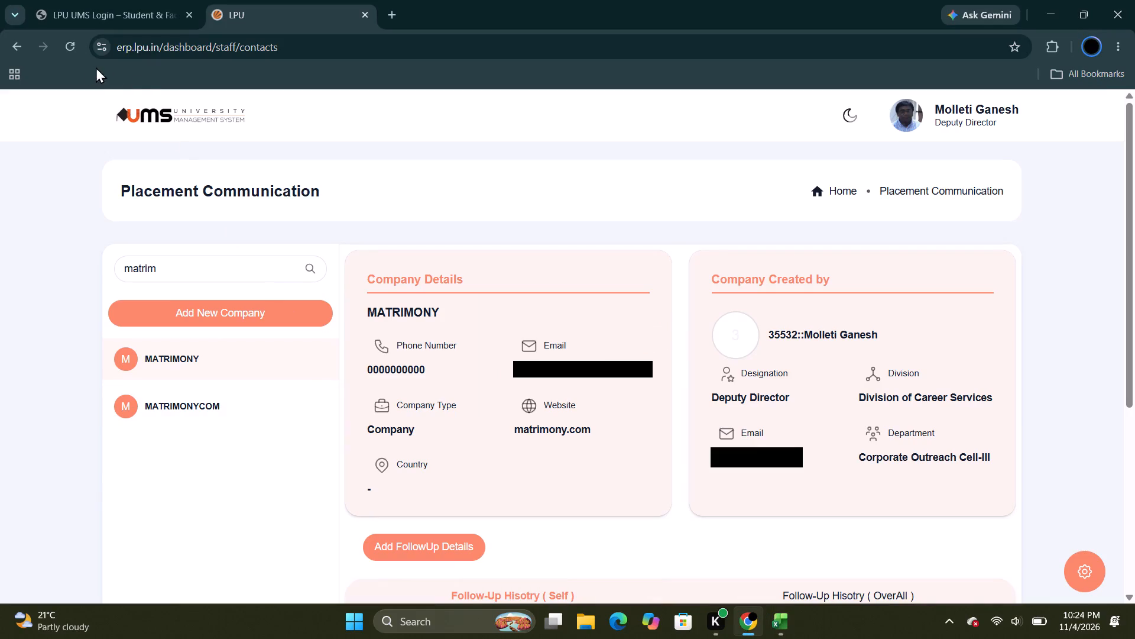
{"action": "left_click", "coordinate": [261, 314]}
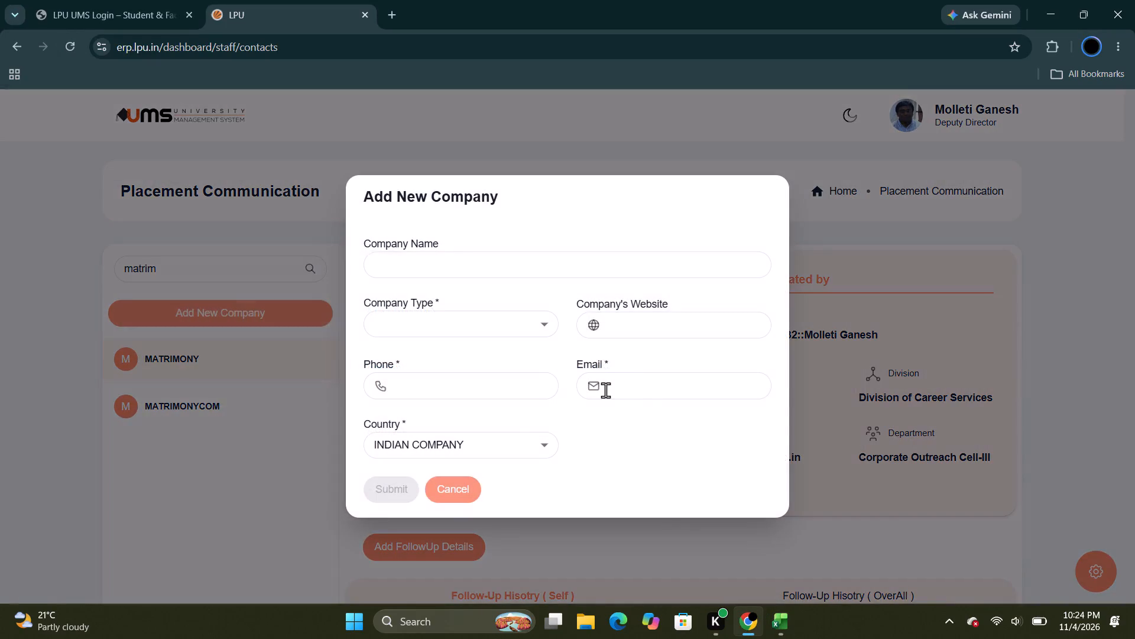
{"action": "left_click", "coordinate": [630, 389], "text": "ctrl"}
{"action": "key", "text": "ctrl+v"}
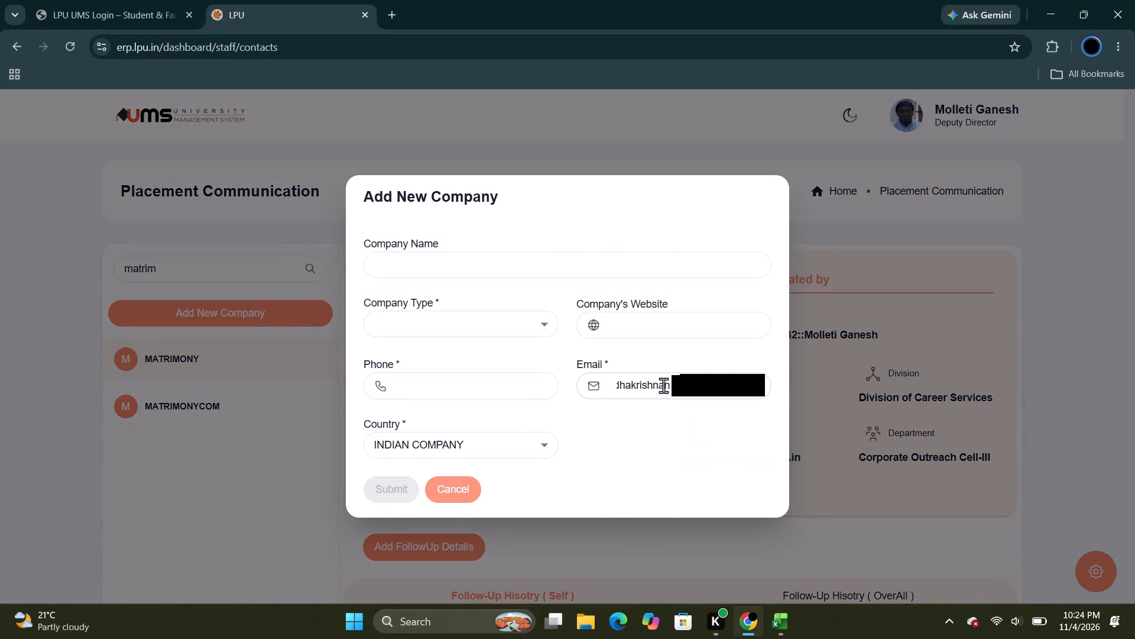
{"action": "left_click_drag", "start_coordinate": [671, 387], "coordinate": [487, 389]}
{"action": "key", "text": "BackSpace"}
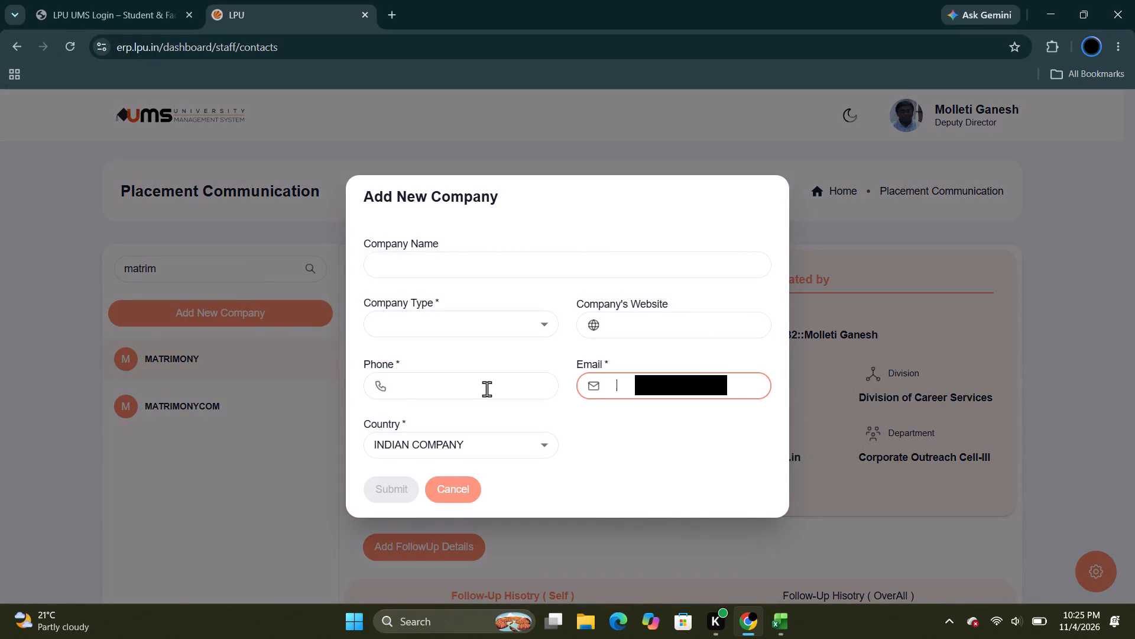
Enter contus.in as the new company's website, using the domain from the copied contact's email.
{"action": "left_click", "coordinate": [673, 331]}
{"action": "key", "text": "ctrl+v"}
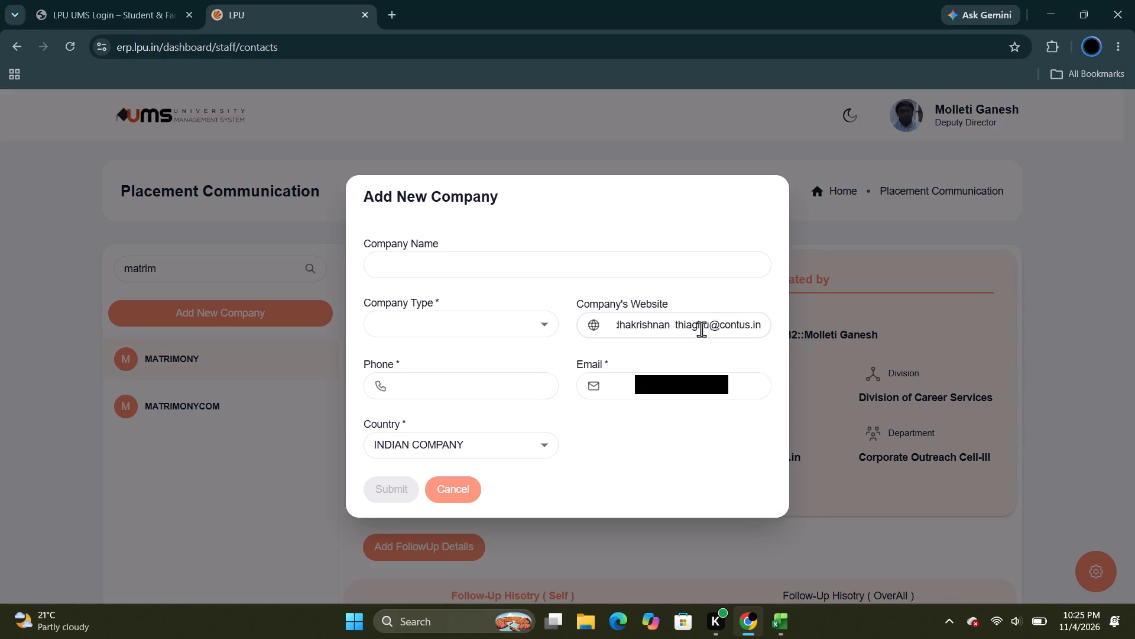
{"action": "left_click_drag", "start_coordinate": [720, 329], "coordinate": [299, 344]}
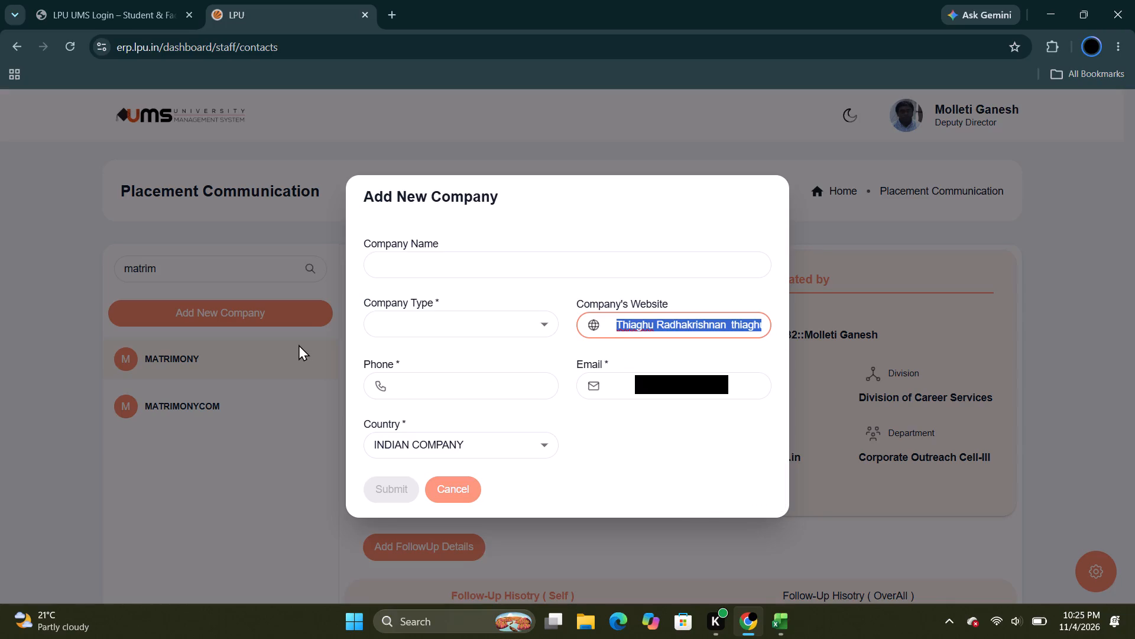
{"action": "key", "text": "BackSpace"}
Enter CONTUS as the company name, trimming the contact's name and email remnants from the pasted text.
{"action": "left_click", "coordinate": [519, 263]}
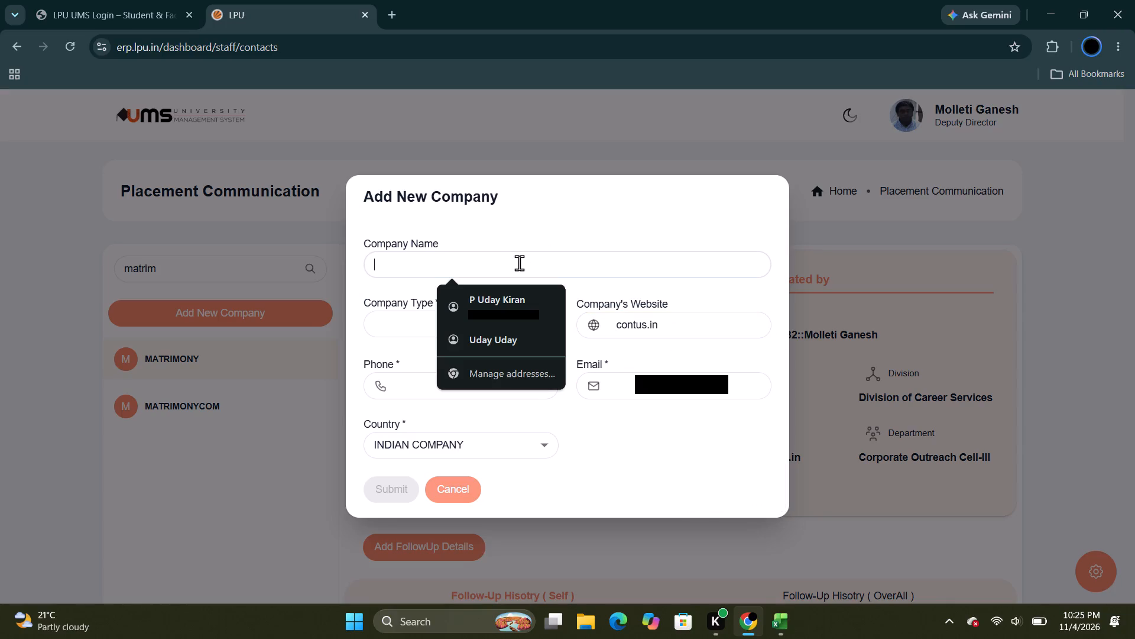
{"action": "key", "text": "ctrl+v"}
{"action": "key", "text": "BackSpace"}
{"action": "key", "text": "BackSpace"}
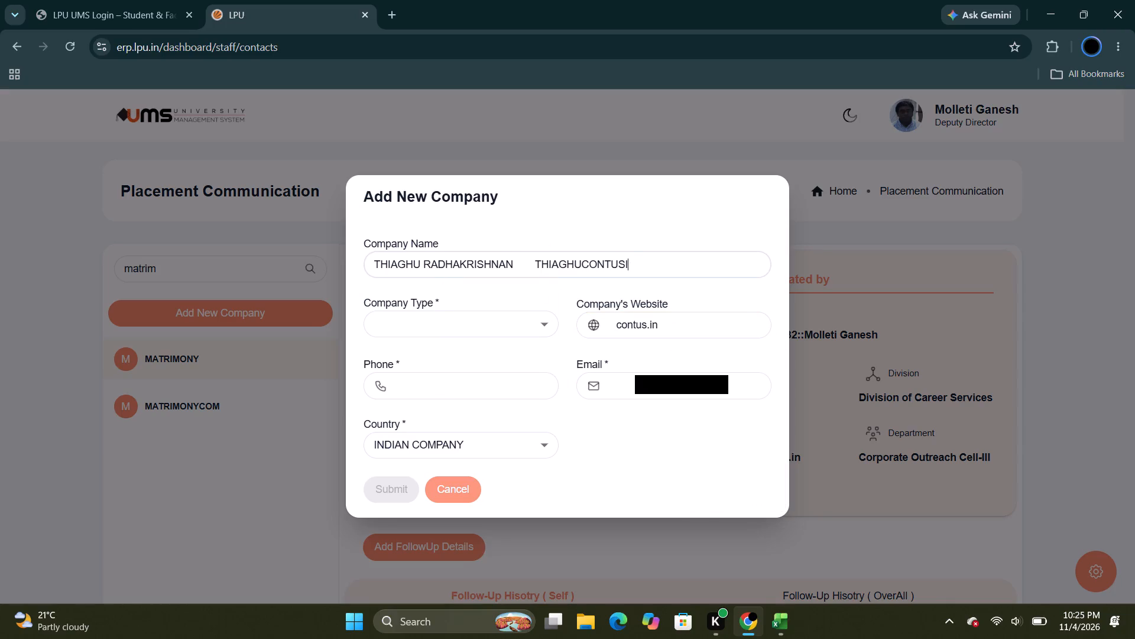
{"action": "left_click_drag", "start_coordinate": [580, 269], "coordinate": [284, 283]}
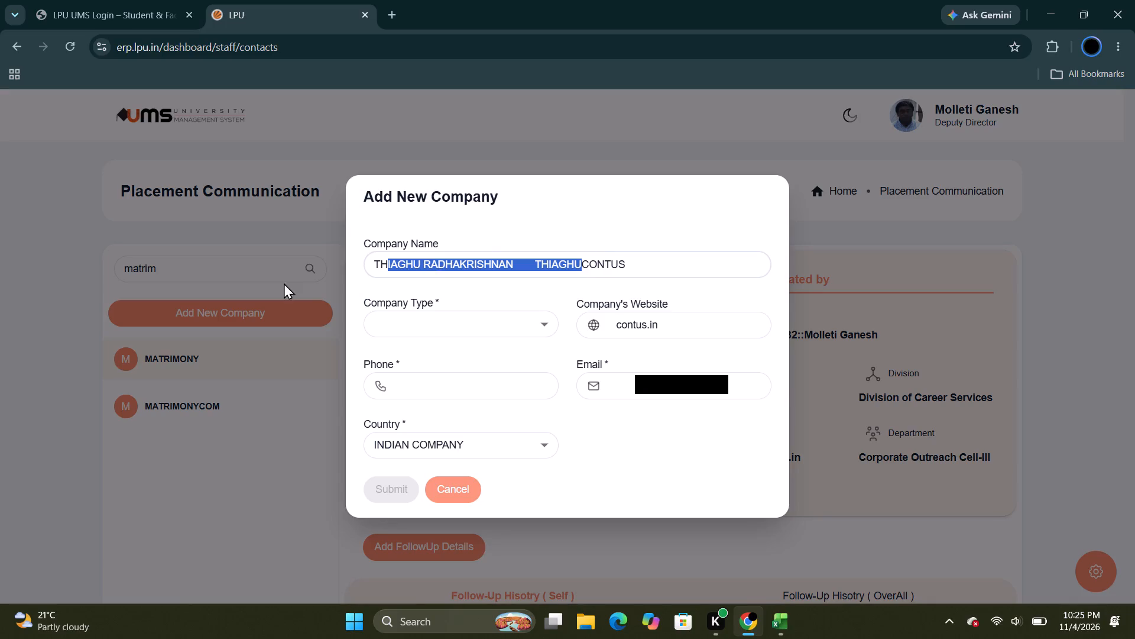
{"action": "left_click_drag", "start_coordinate": [284, 283], "coordinate": [244, 294]}
{"action": "key", "text": "BackSpace"}
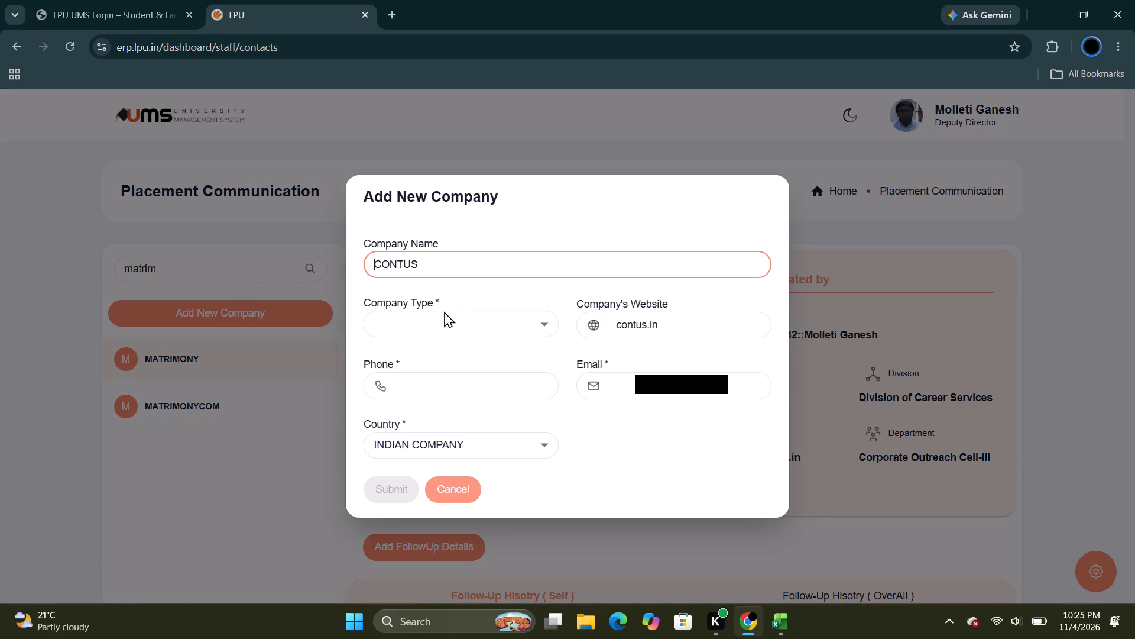
Set the company type to Company, fill in the all-zero placeholder phone number and submit the CONTUS record.
{"action": "left_click_drag", "start_coordinate": [448, 313], "coordinate": [432, 404]}
{"action": "left_click", "coordinate": [432, 404]}
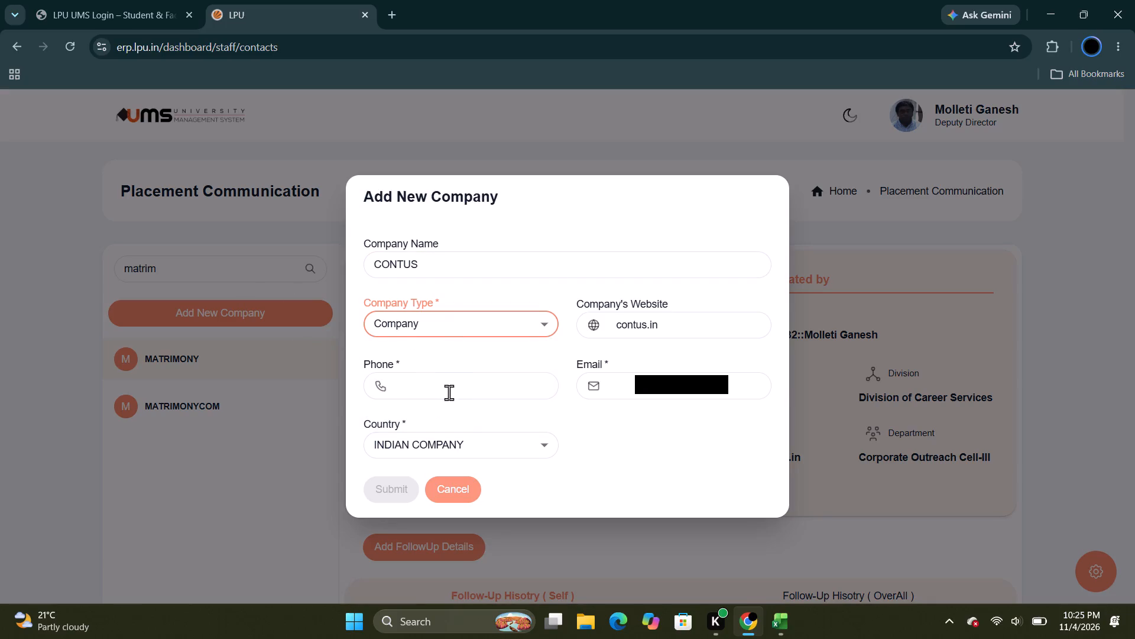
{"action": "left_click", "coordinate": [457, 383]}
{"action": "type", "text": "000"}
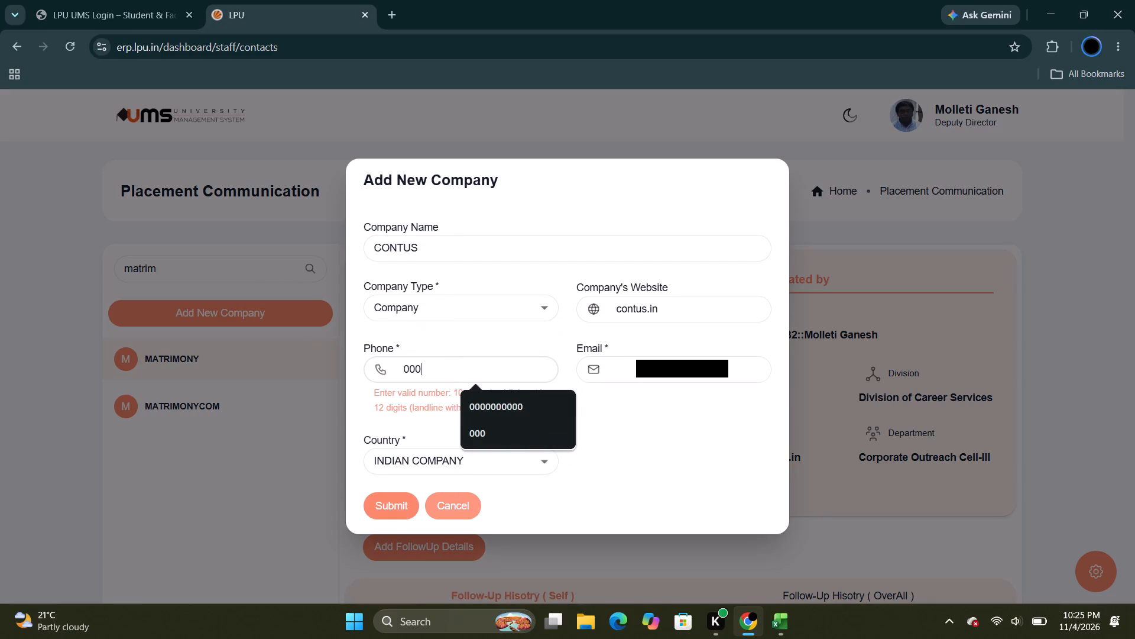
{"action": "left_click", "coordinate": [513, 404]}
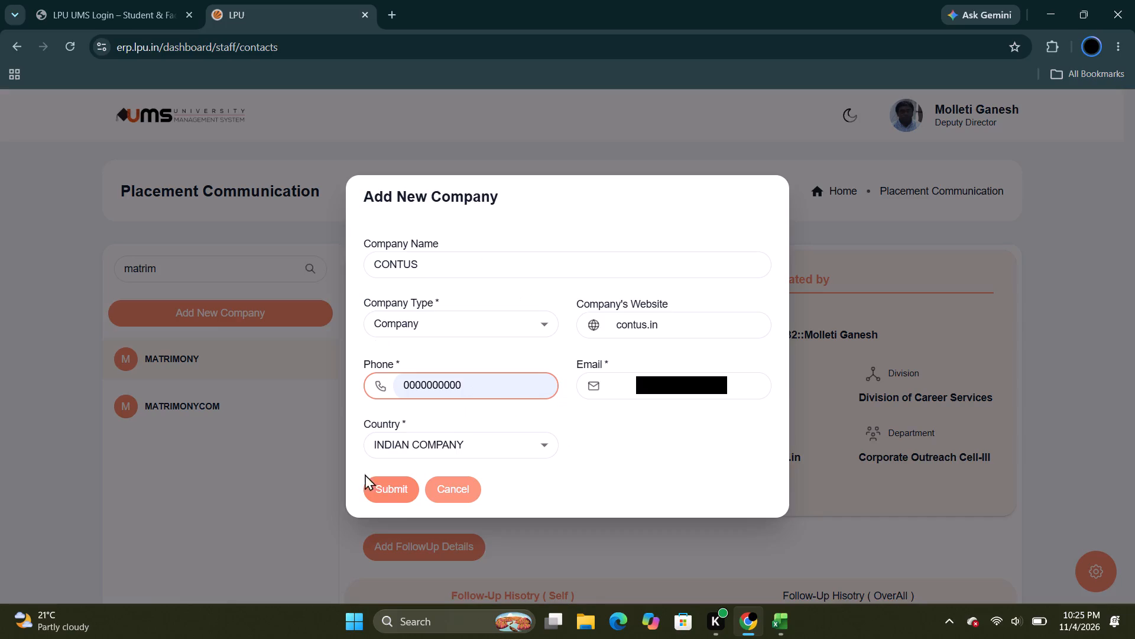
{"action": "left_click", "coordinate": [399, 493]}
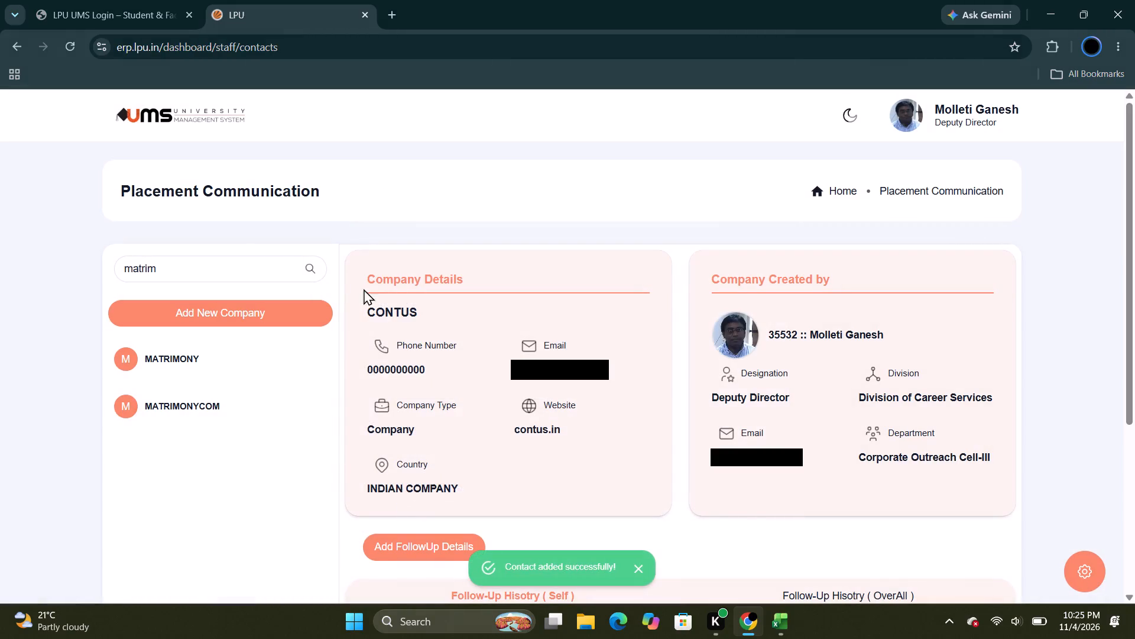
Reload the Placement Communication page, search for contus and open the CONTUS company record.
{"action": "left_click", "coordinate": [73, 47]}
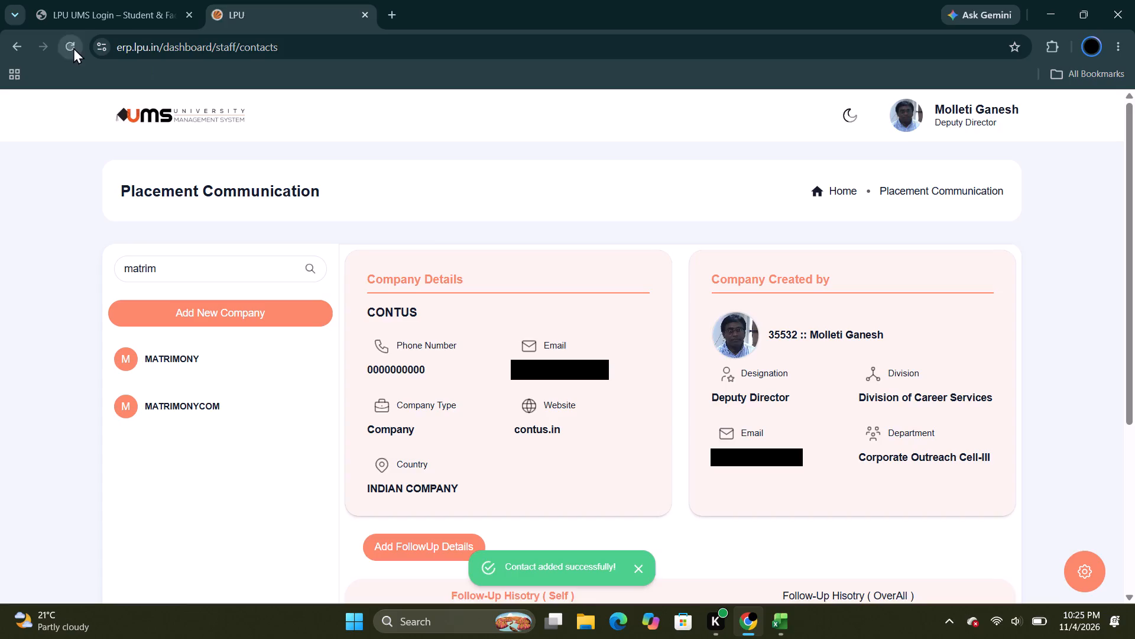
{"action": "left_click", "coordinate": [197, 276]}
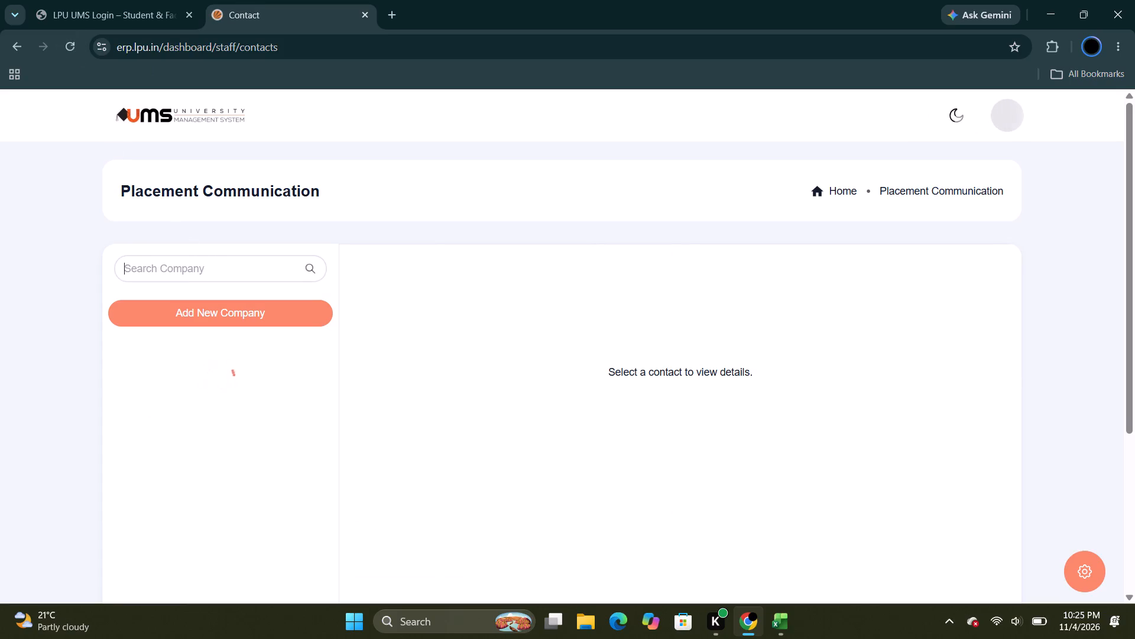
{"action": "type", "text": "contus"}
{"action": "left_click", "coordinate": [209, 370]}
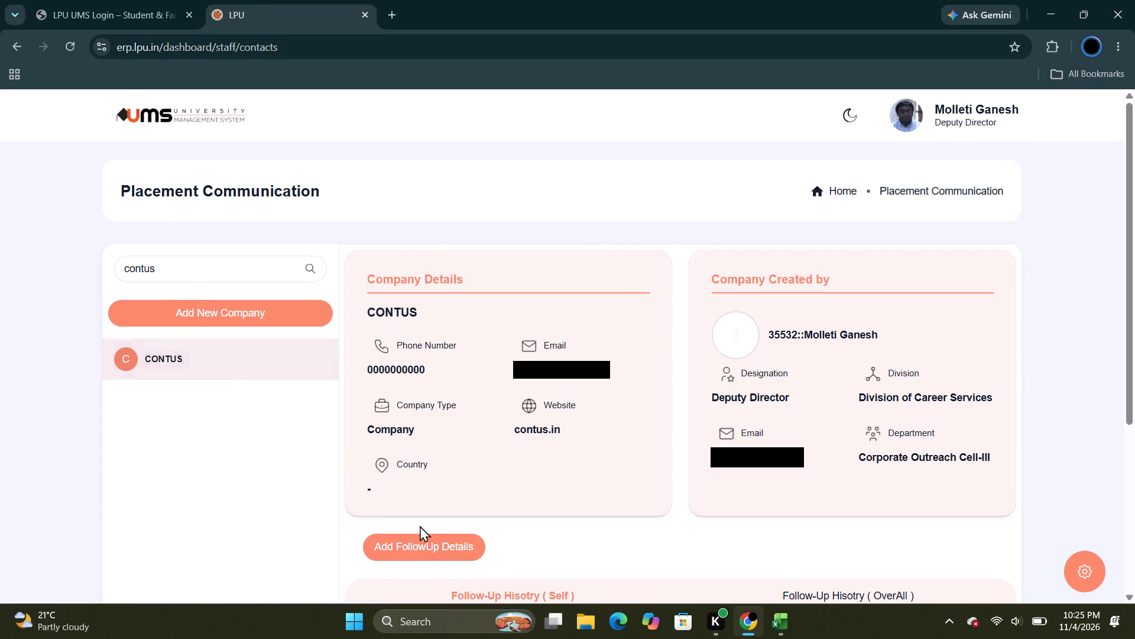
Start a follow-up for CONTUS with Email as the communication type and enter the copied contact's name.
{"action": "left_click", "coordinate": [452, 552]}
{"action": "left_click", "coordinate": [277, 204]}
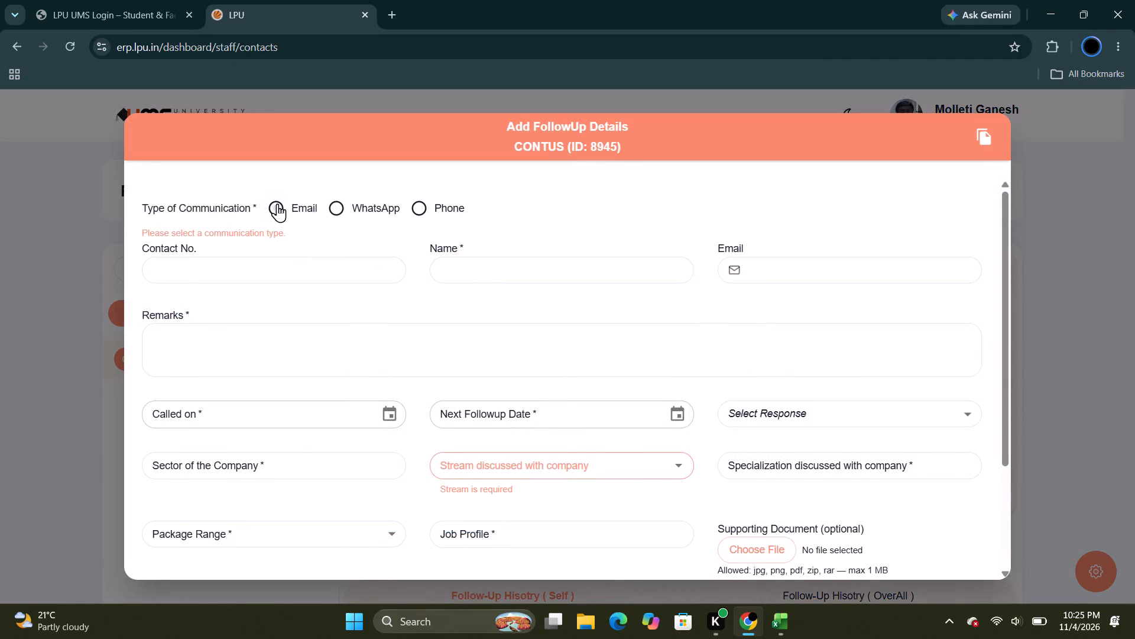
{"action": "left_click", "coordinate": [476, 264]}
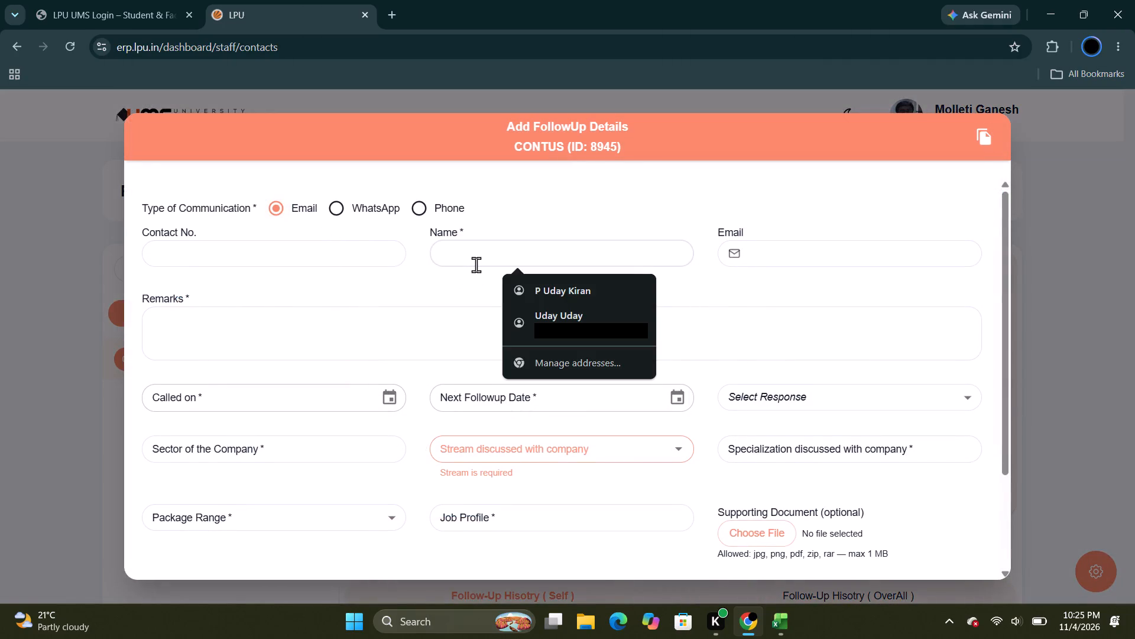
{"action": "key", "text": "ctrl+v"}
{"action": "left_click_drag", "start_coordinate": [570, 259], "coordinate": [618, 249]}
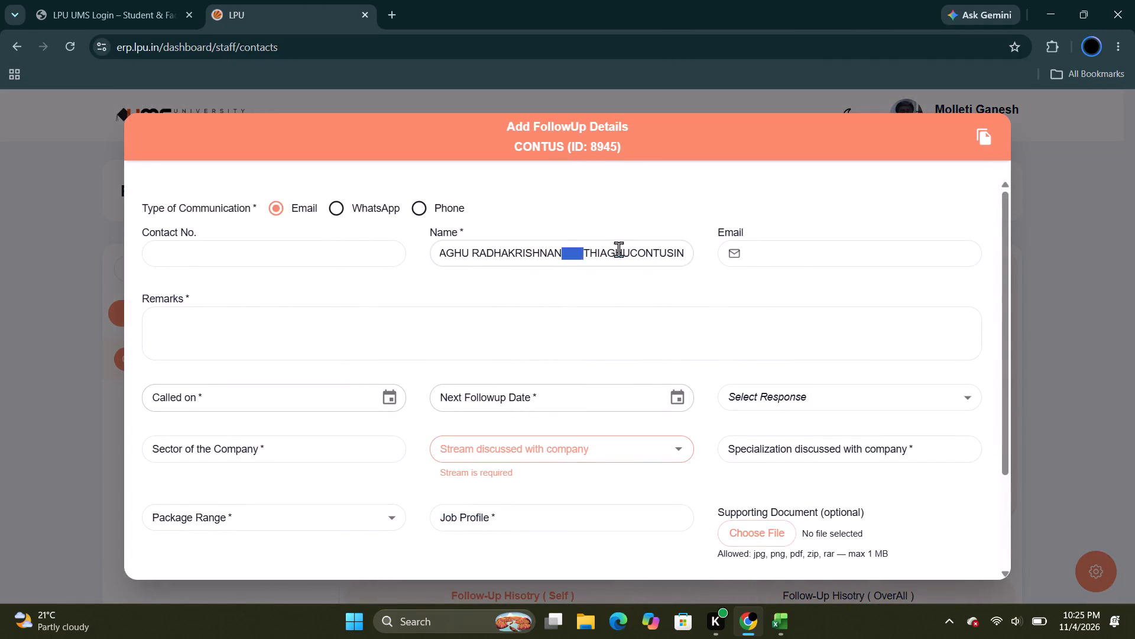
{"action": "left_click_drag", "start_coordinate": [618, 249], "coordinate": [792, 263]}
{"action": "key", "text": "BackSpace"}
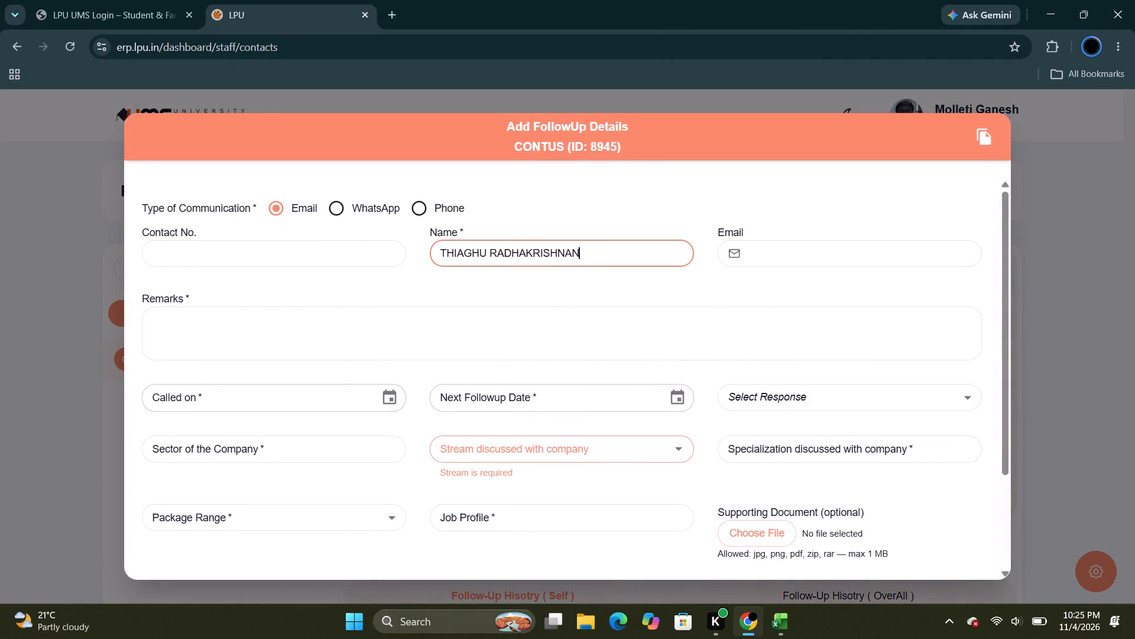
Enter the contact's email address in the CONTUS follow-up, removing the pasted name in front of it.
{"action": "left_click", "coordinate": [801, 264]}
{"action": "key", "text": "ctrl+v"}
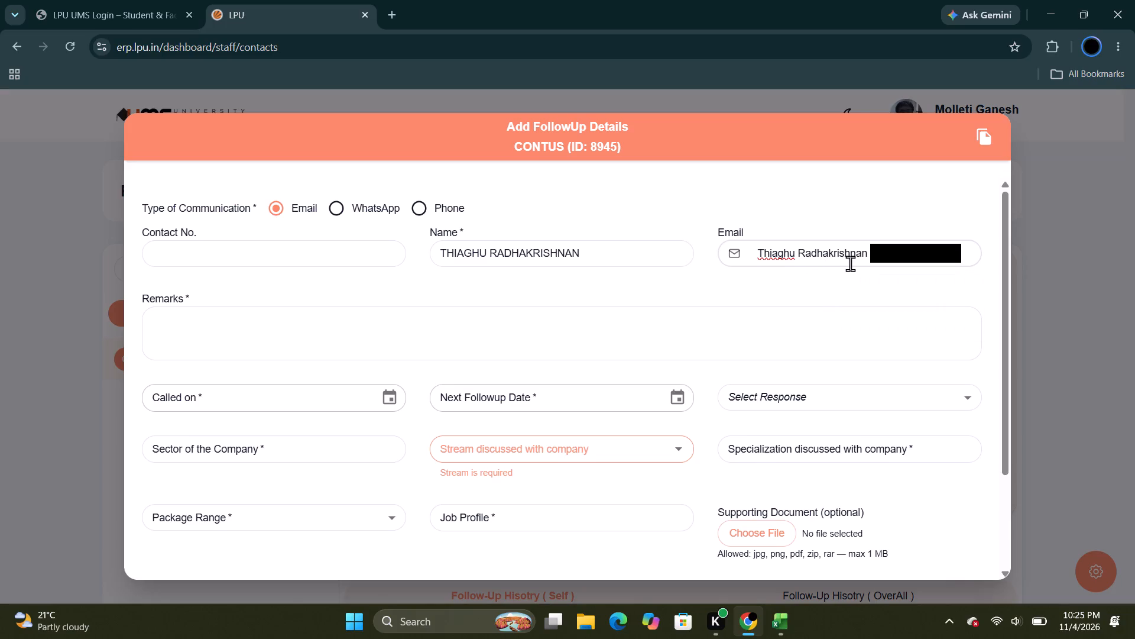
{"action": "left_click_drag", "start_coordinate": [869, 254], "coordinate": [424, 316]}
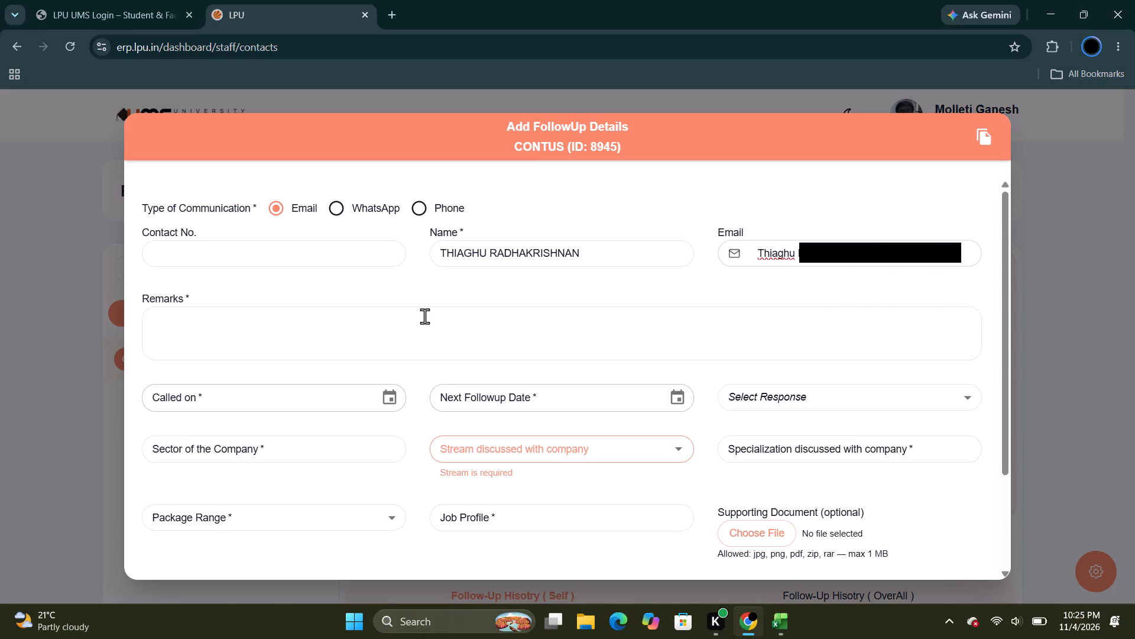
{"action": "key", "text": "BackSpace"}
Enter EMAIL HAS BEEN SENT as the follow-up remark.
{"action": "left_click", "coordinate": [416, 318]}
{"action": "type", "text": "email has been sent"}
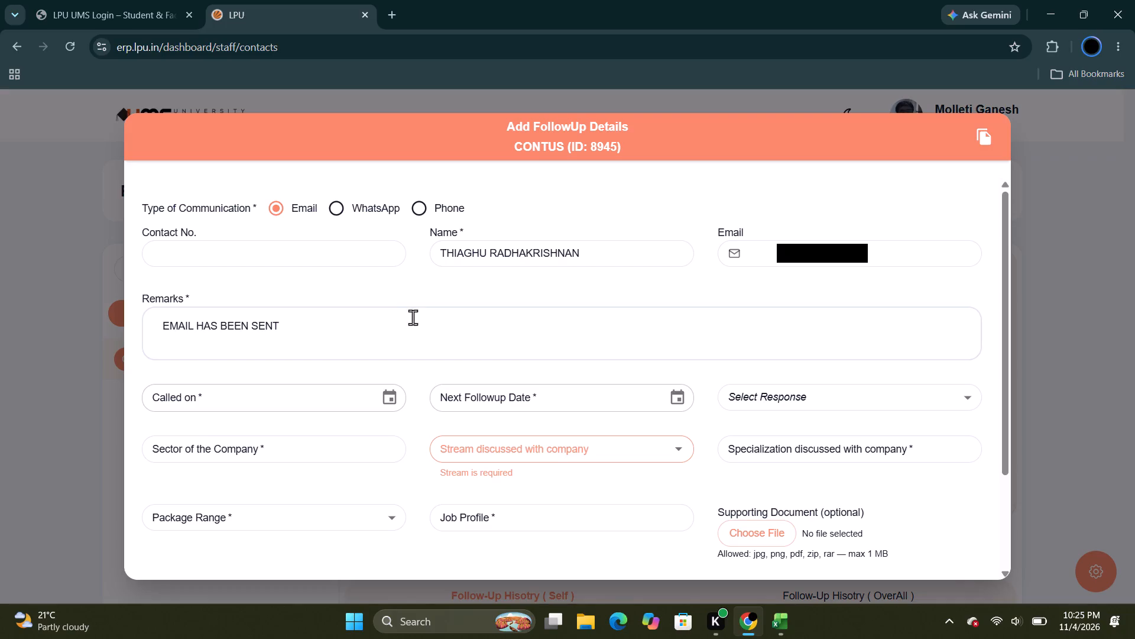
Set the CONTUS follow-up's called-on date to 31/10/2026 and the next follow-up date to 05/11/2026.
{"action": "left_click", "coordinate": [384, 396]}
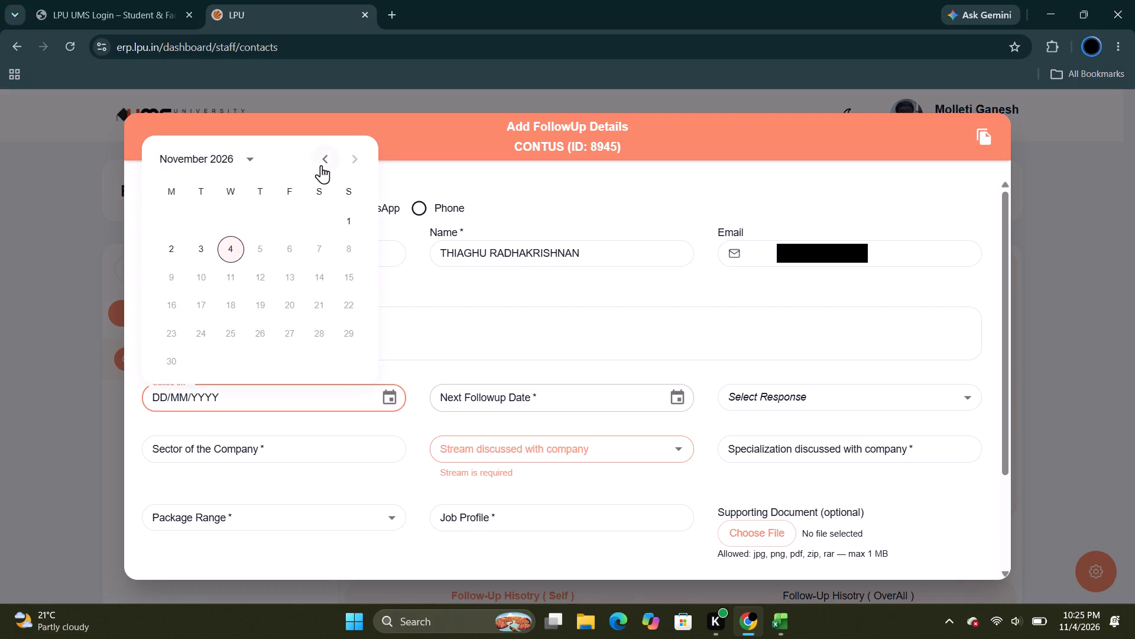
{"action": "left_click", "coordinate": [321, 165]}
{"action": "left_click", "coordinate": [319, 337]}
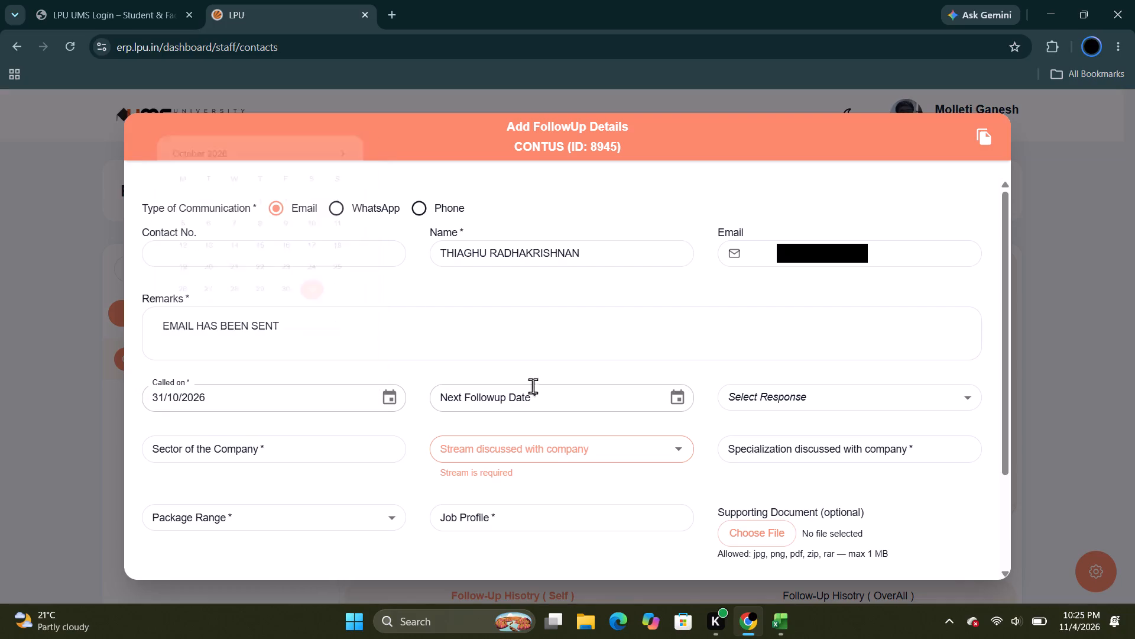
{"action": "left_click", "coordinate": [671, 397]}
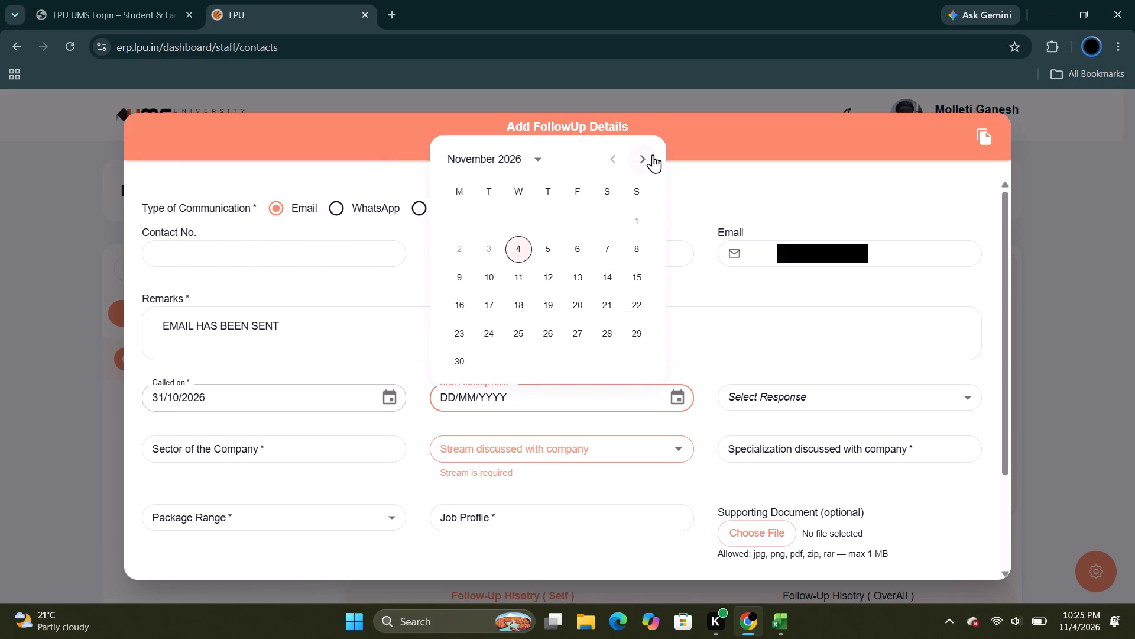
{"action": "left_click", "coordinate": [647, 162]}
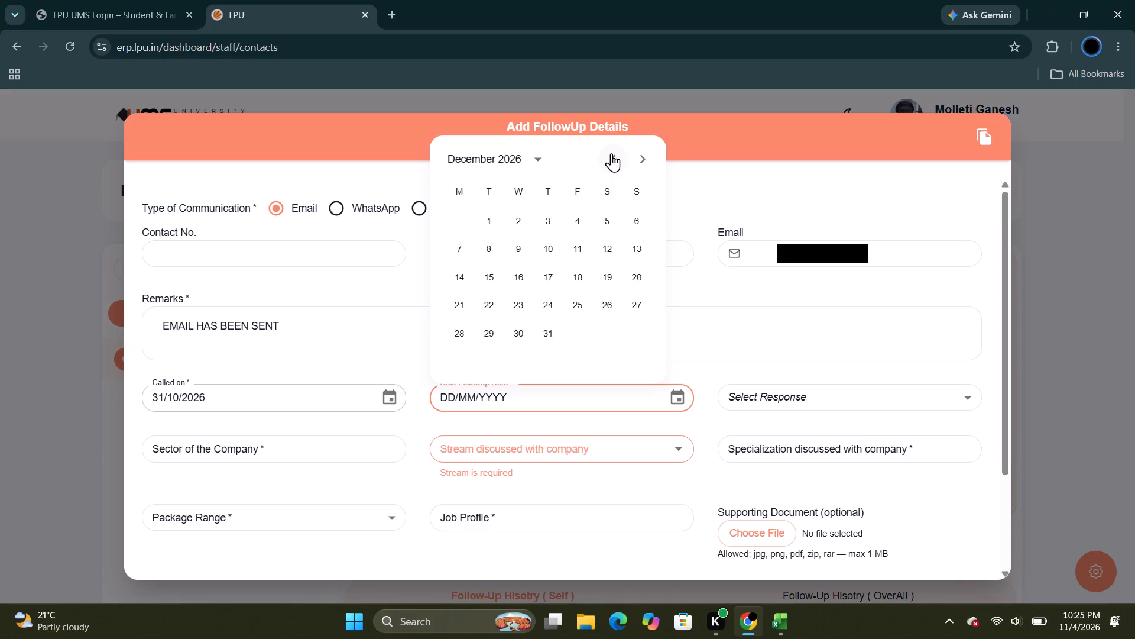
{"action": "left_click", "coordinate": [611, 153]}
{"action": "left_click", "coordinate": [554, 244]}
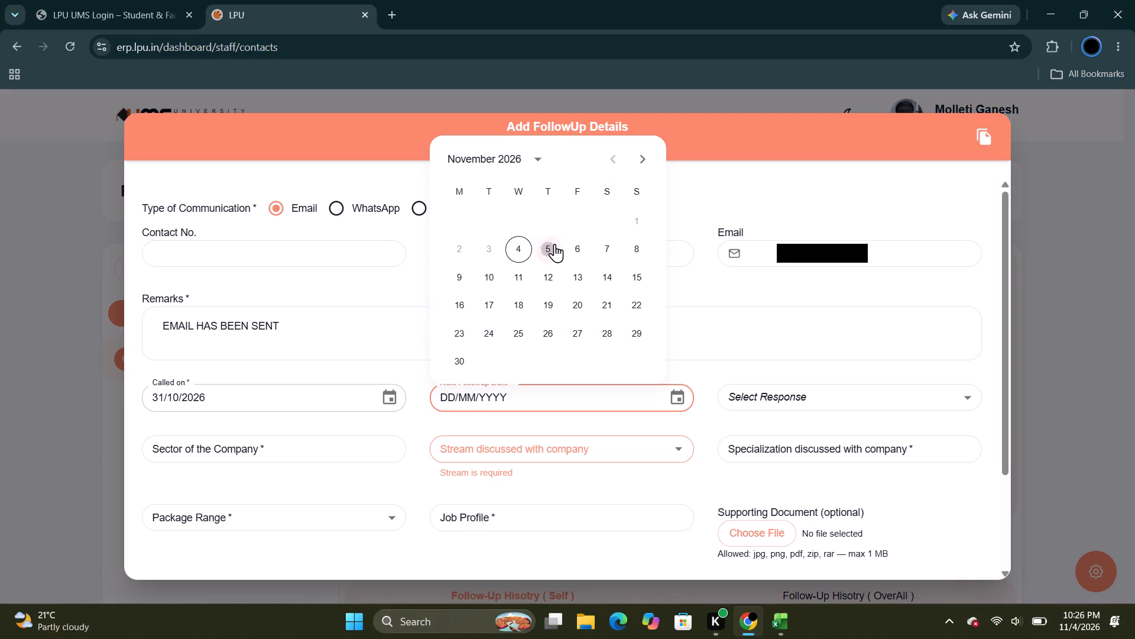
Set the response to Cold and the company sector to BUSINESS CONSULTING MARKET RESEARCH AND MEDIA AND INFORMATION SERVICES.
{"action": "left_click_drag", "start_coordinate": [762, 398], "coordinate": [764, 461]}
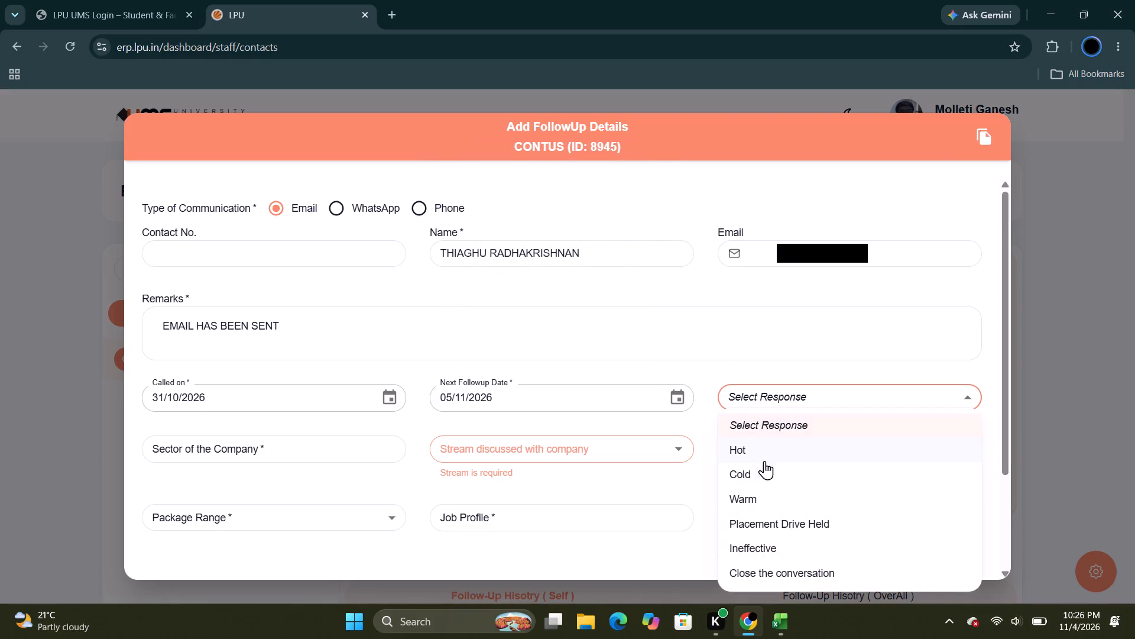
{"action": "left_click_drag", "start_coordinate": [764, 461], "coordinate": [763, 473]}
{"action": "left_click", "coordinate": [763, 473]}
{"action": "left_click", "coordinate": [354, 446]}
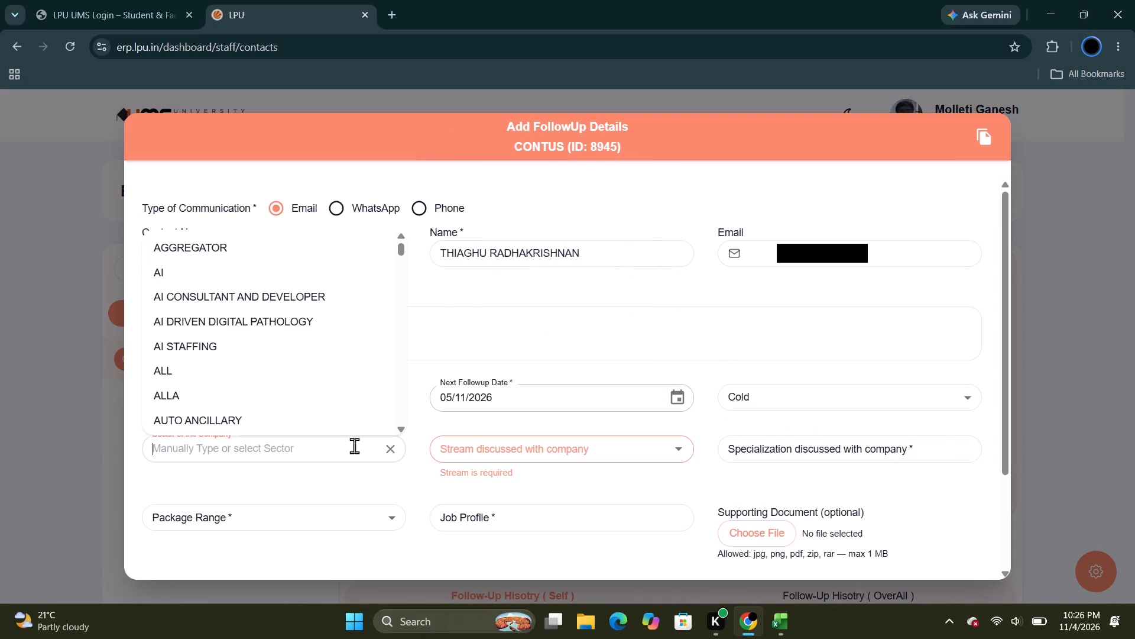
{"action": "type", "text": "mar"}
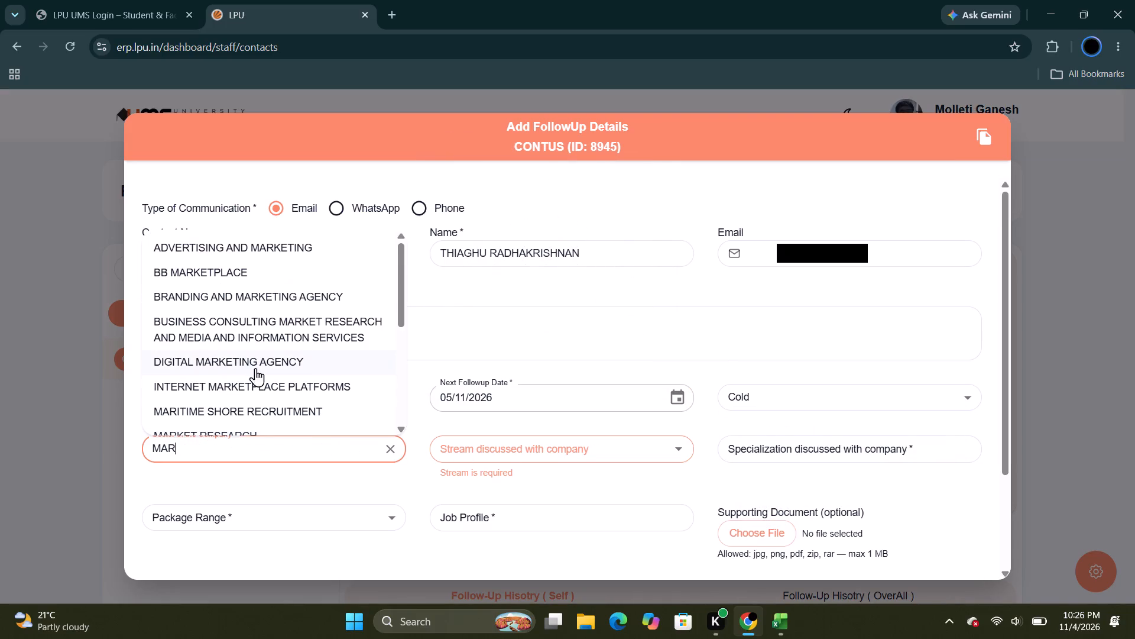
{"action": "left_click", "coordinate": [234, 338]}
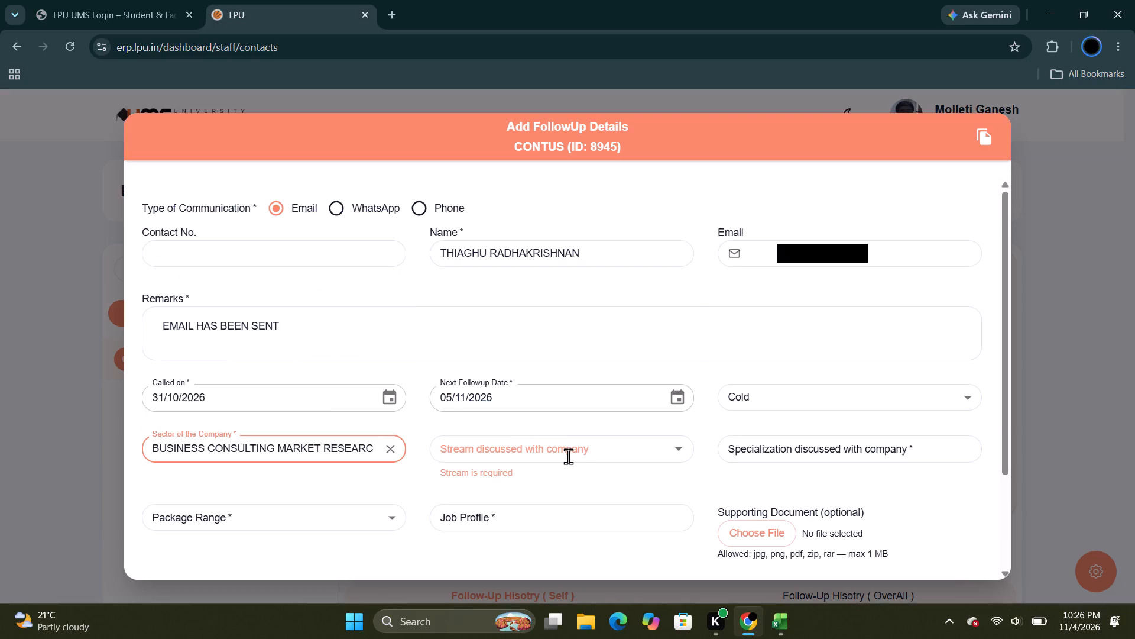
Choose MBA as both the stream and the specialization discussed with the company.
{"action": "left_click", "coordinate": [568, 456]}
{"action": "type", "text": "mb"}
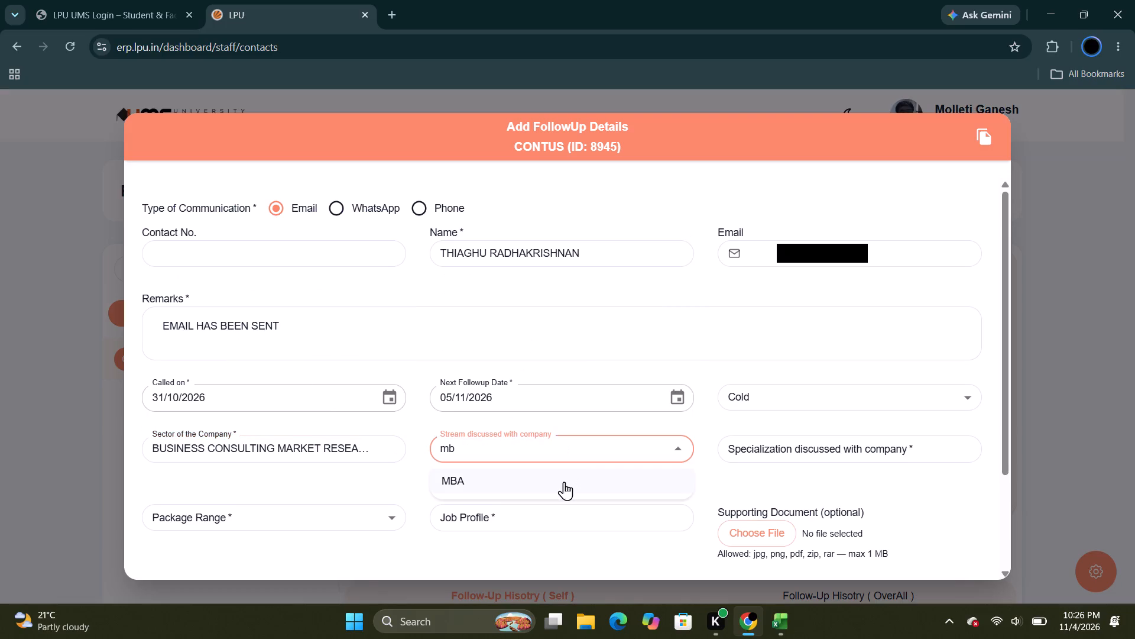
{"action": "left_click", "coordinate": [564, 482]}
{"action": "left_click", "coordinate": [831, 444]}
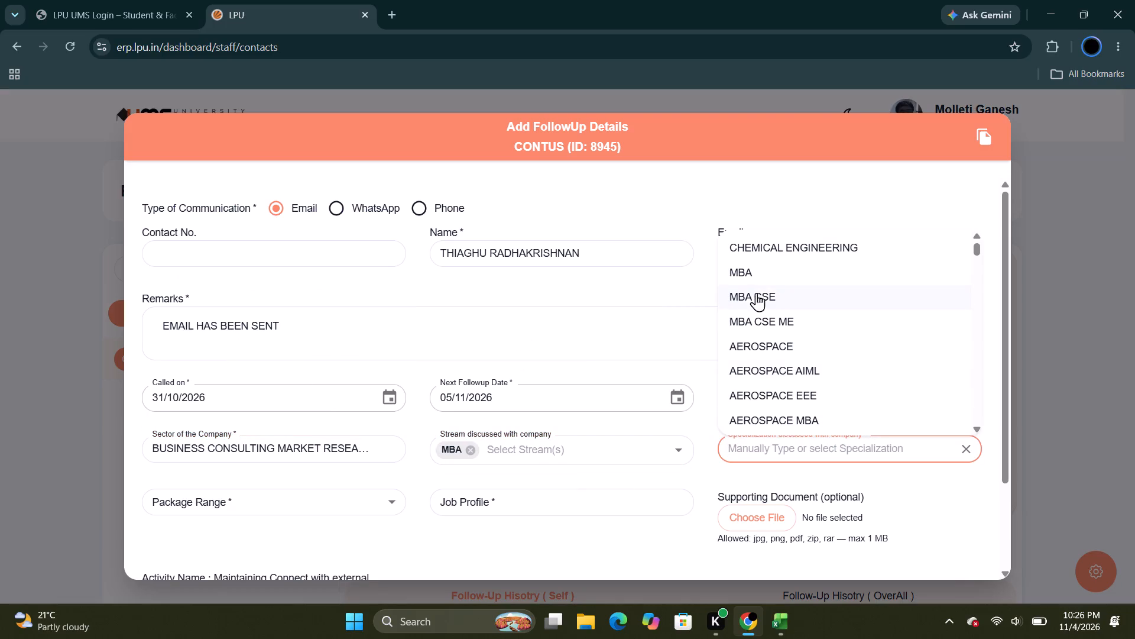
{"action": "left_click", "coordinate": [750, 279]}
Set the package range to 06-07 Lakh and the job profile to MARKETING.
{"action": "scroll", "coordinate": [575, 355], "scroll_direction": "down", "scroll_amount": 2}
{"action": "left_click", "coordinate": [372, 377]}
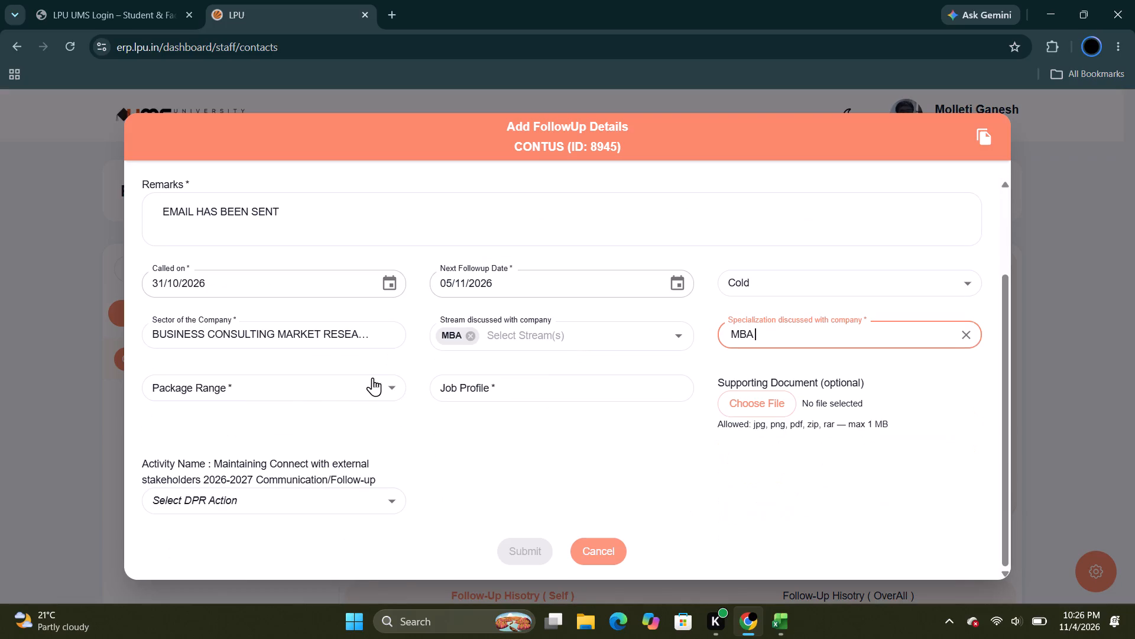
{"action": "left_click", "coordinate": [260, 363]}
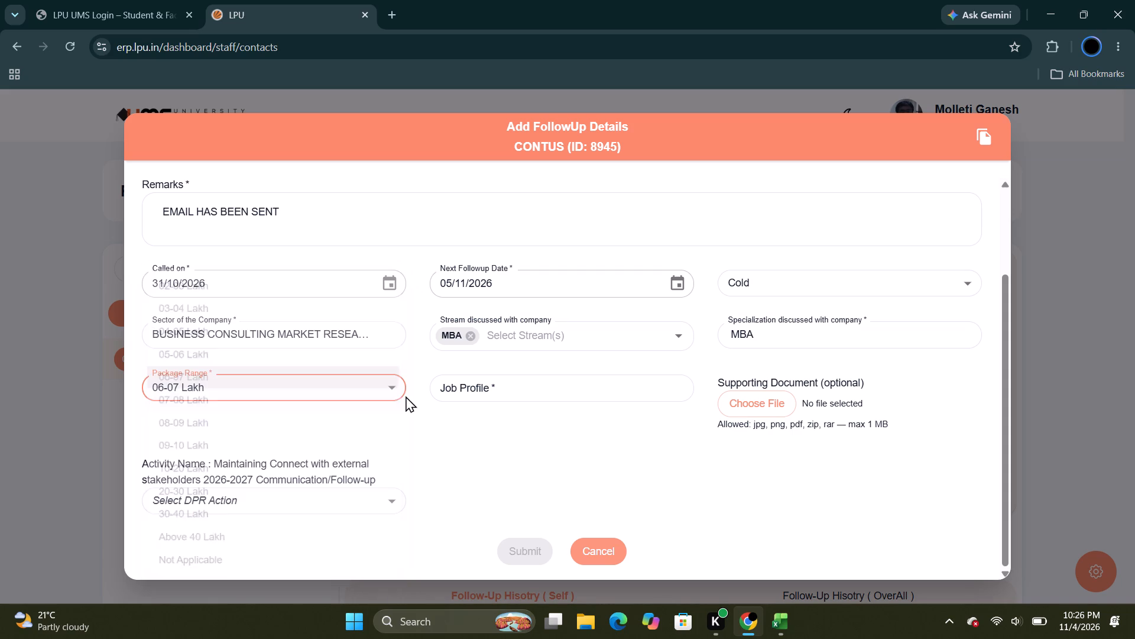
{"action": "left_click", "coordinate": [516, 395]}
{"action": "type", "text": "mar"}
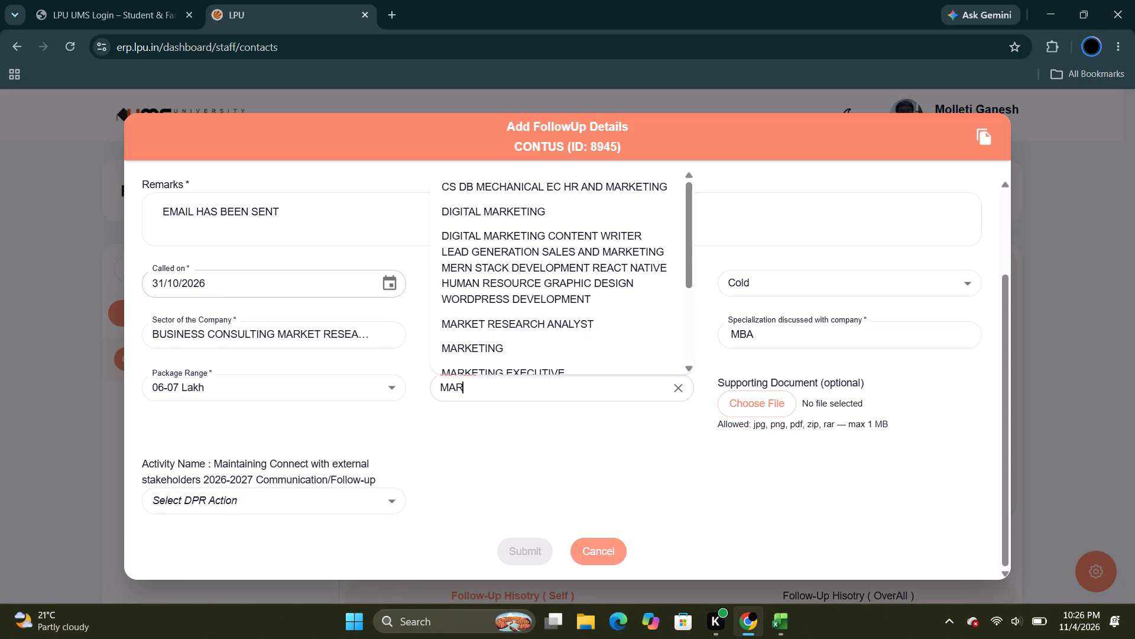
{"action": "left_click", "coordinate": [461, 355]}
Choose Sending Invitation Letters /Greetings as the DPR action and submit the CONTUS follow-up.
{"action": "scroll", "coordinate": [461, 355], "scroll_direction": "down", "scroll_amount": 2}
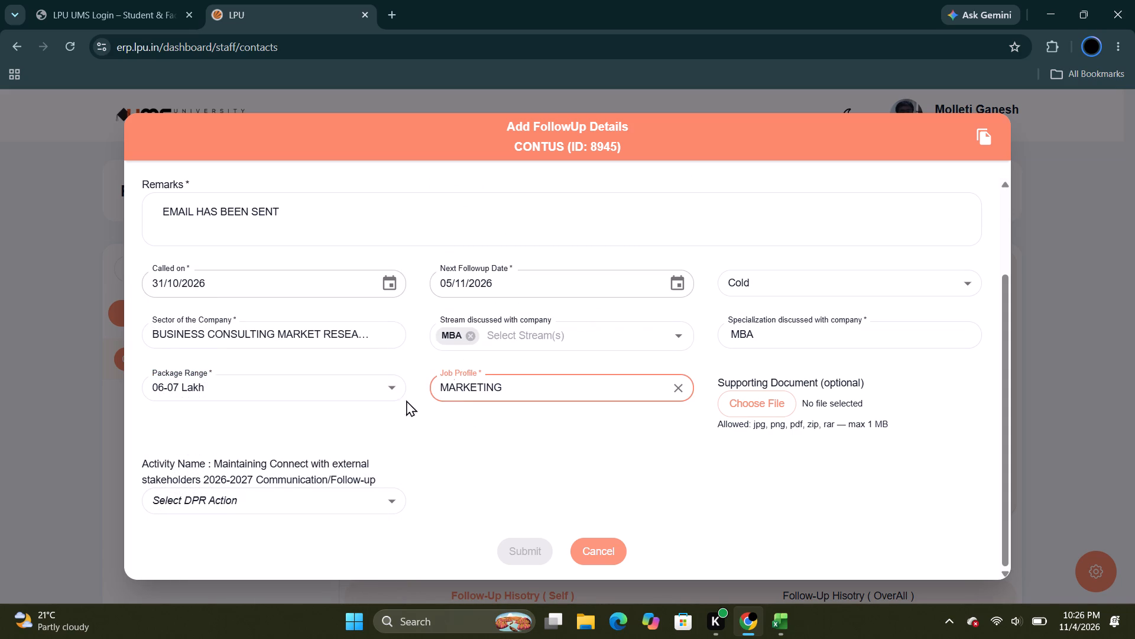
{"action": "left_click_drag", "start_coordinate": [364, 508], "coordinate": [294, 519]}
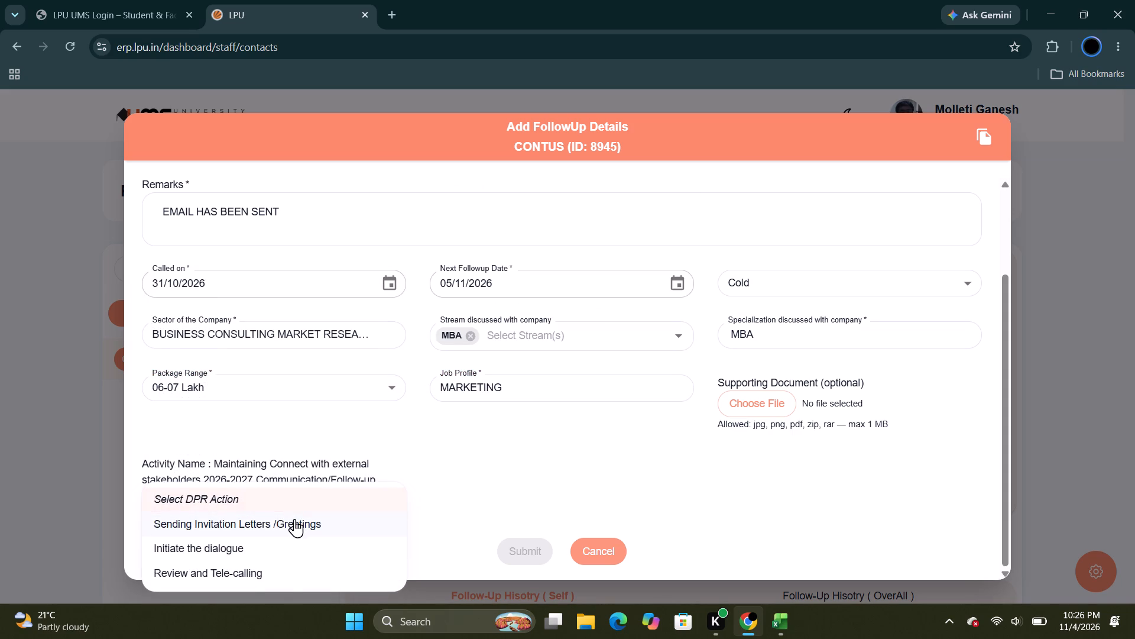
{"action": "left_click", "coordinate": [294, 519]}
{"action": "left_click", "coordinate": [521, 550]}
Switch to the Excel contact list and copy the name and email address of the smartowner.com contact in row 197.
{"action": "key", "text": "alt+Tab"}
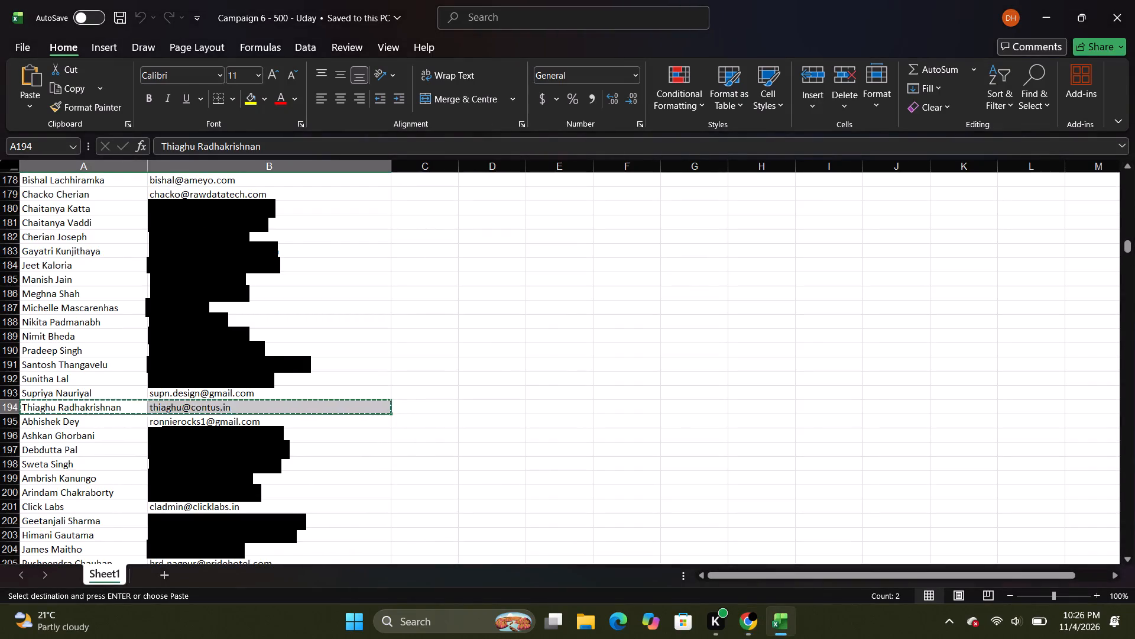
{"action": "left_click", "coordinate": [113, 452]}
{"action": "key", "text": "shift+Right"}
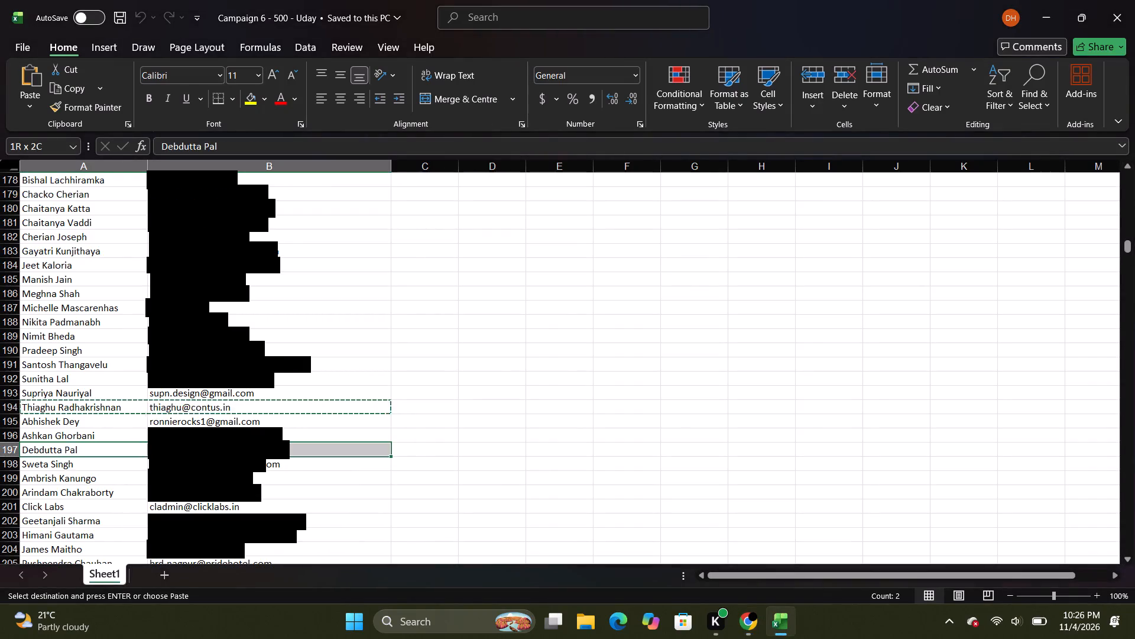
{"action": "key", "text": "ctrl+c"}
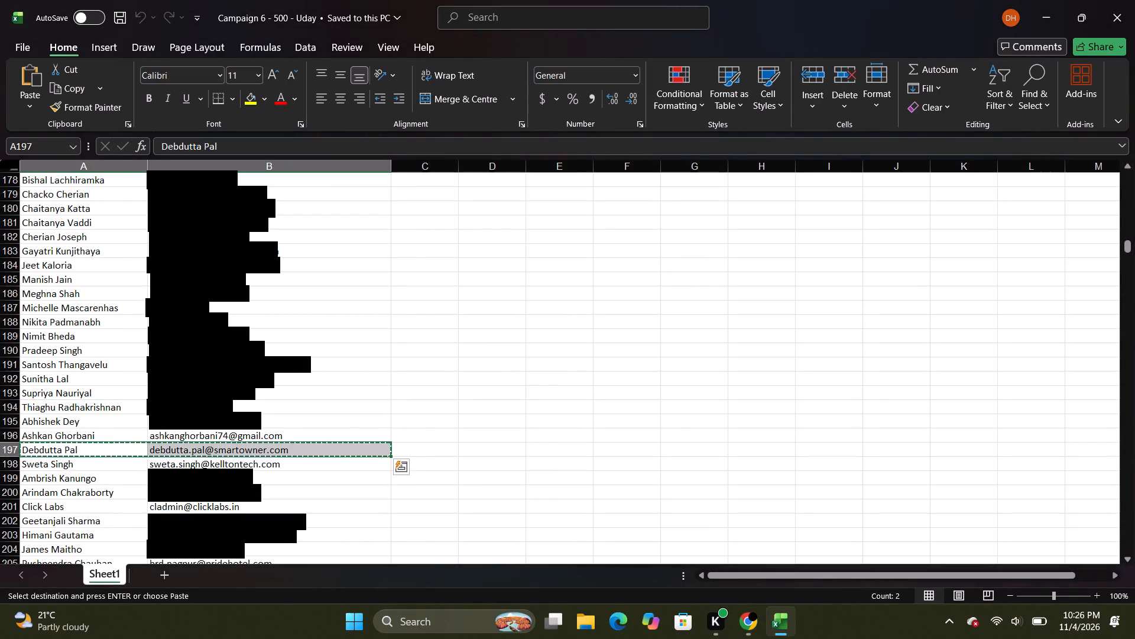
Back in the Chrome portal, start a new company and enter the copied contact's email address, removing the pasted name in front of it.
{"action": "key", "text": "alt+Tab"}
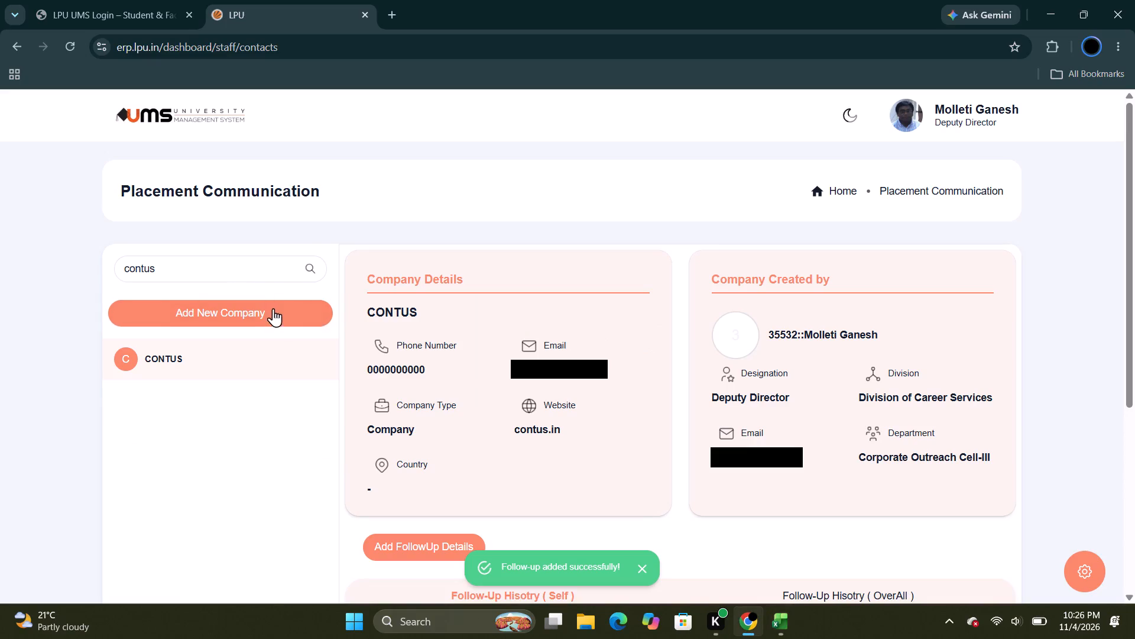
{"action": "left_click", "coordinate": [274, 312]}
{"action": "left_click", "coordinate": [654, 389], "text": "ctrl"}
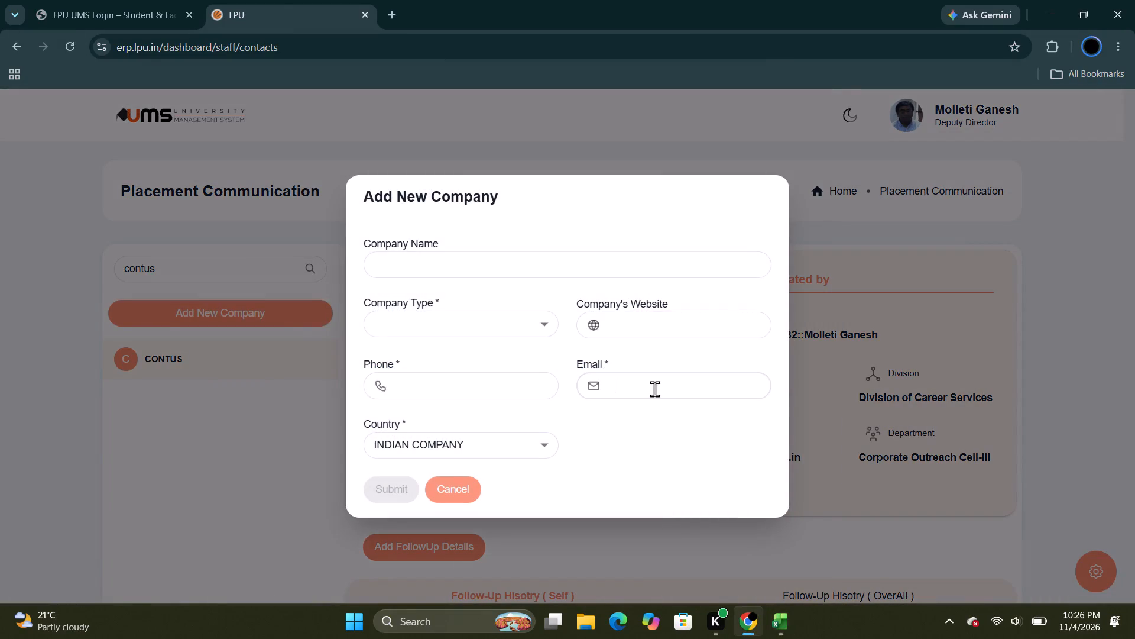
{"action": "key", "text": "ctrl+v"}
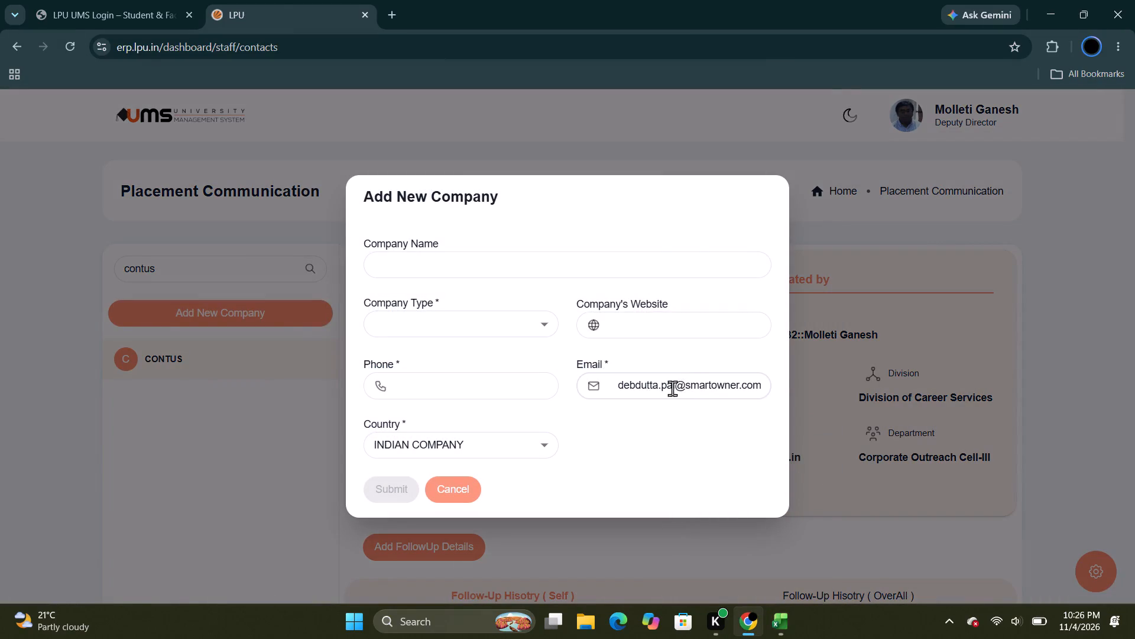
{"action": "scroll", "coordinate": [644, 388], "scroll_direction": "right", "scroll_amount": 1}
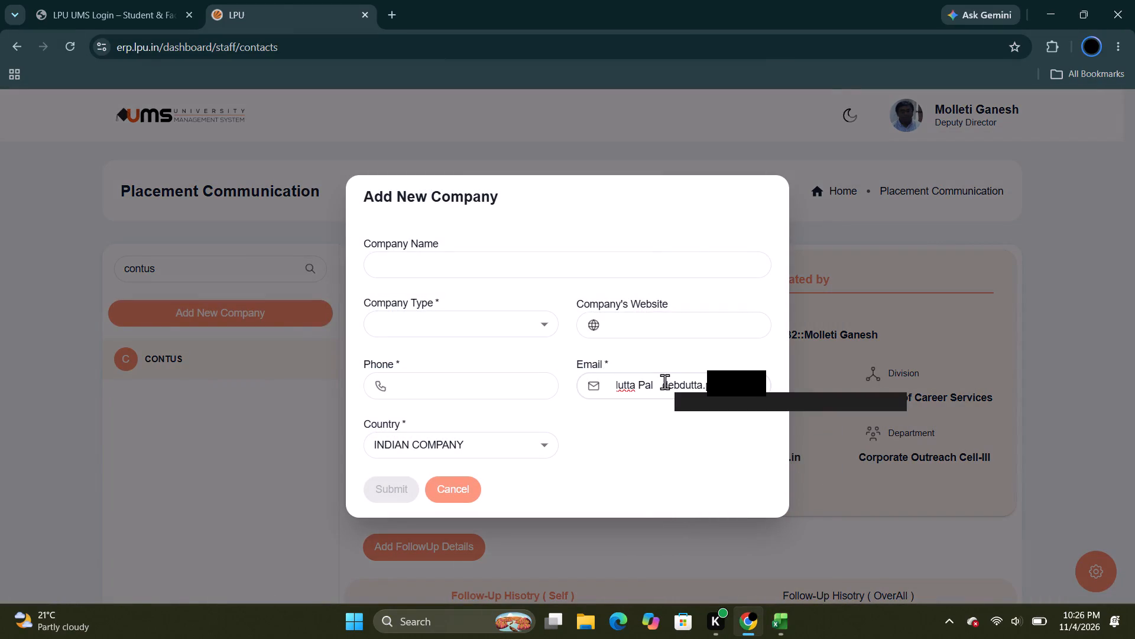
{"action": "left_click_drag", "start_coordinate": [663, 383], "coordinate": [329, 414]}
{"action": "key", "text": "BackSpace"}
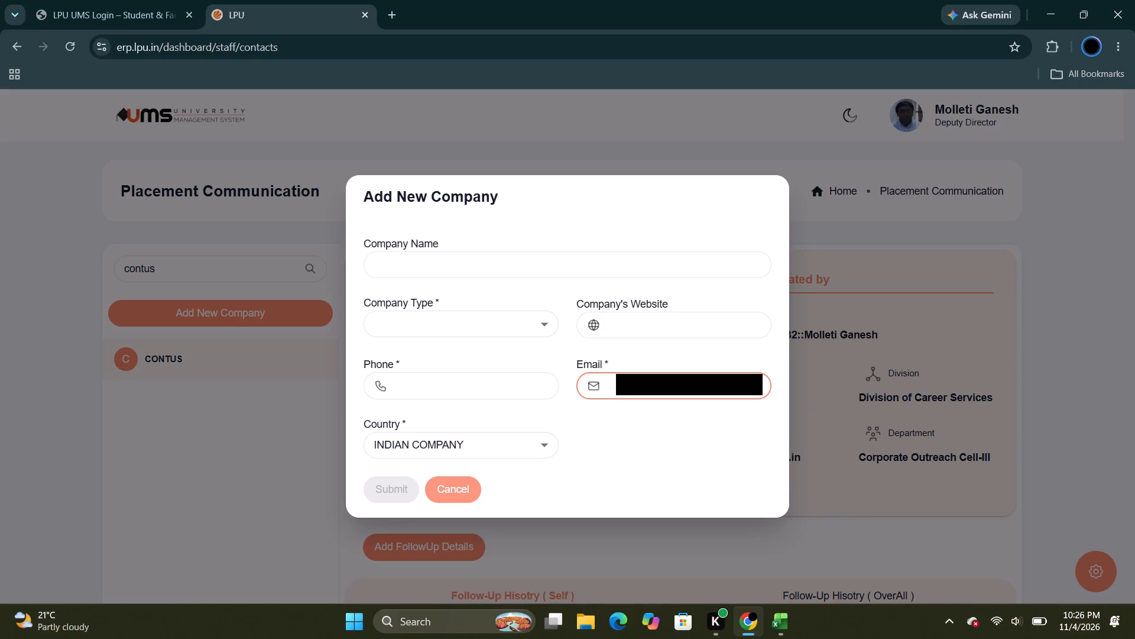
Enter smartowner.com as the company's website by trimming the pasted contact details.
{"action": "left_click", "coordinate": [648, 327]}
{"action": "key", "text": "ctrl+v"}
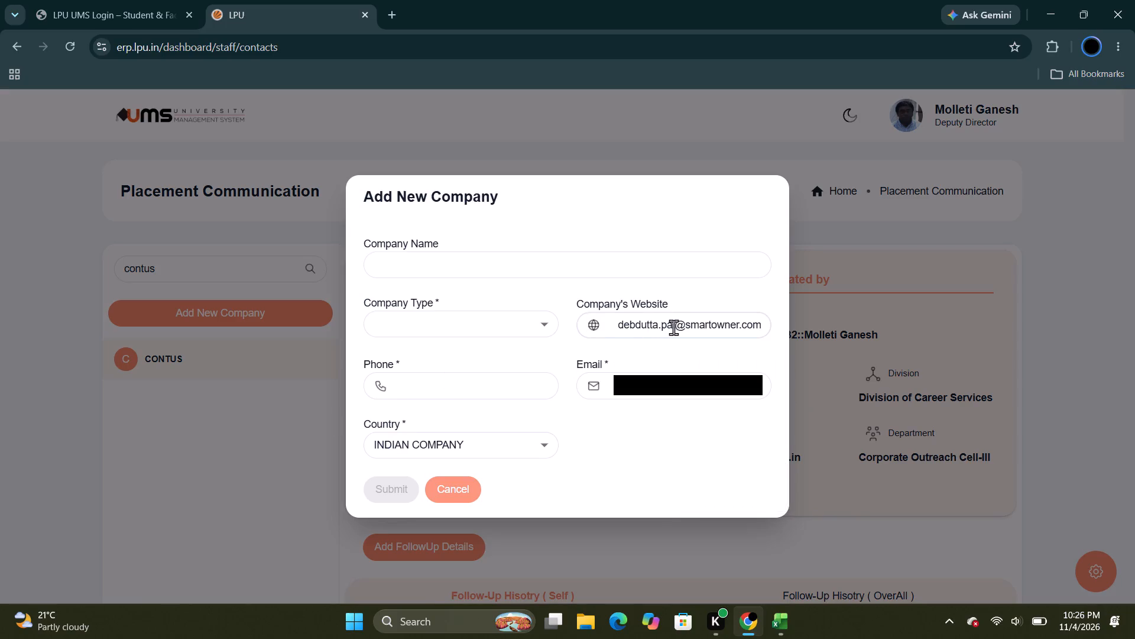
{"action": "left_click_drag", "start_coordinate": [685, 327], "coordinate": [348, 325]}
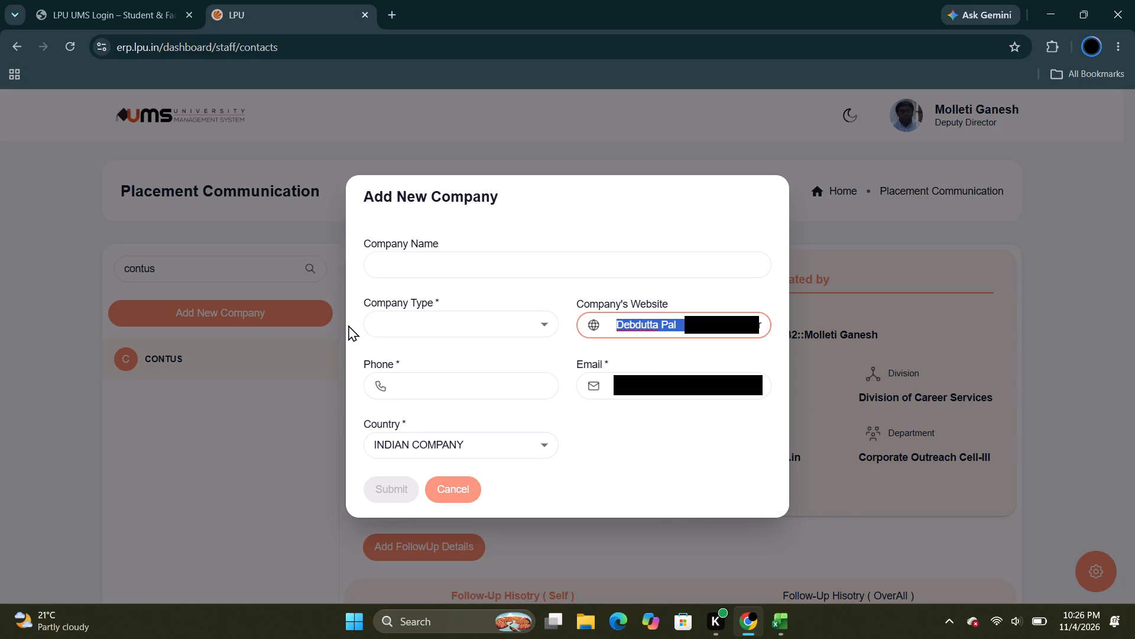
{"action": "key", "text": "BackSpace"}
Enter SMARTOWNER as the company name, trimming everything else from the pasted contact details.
{"action": "left_click", "coordinate": [510, 251], "text": "ctrl"}
{"action": "key", "text": "ctrl+v"}
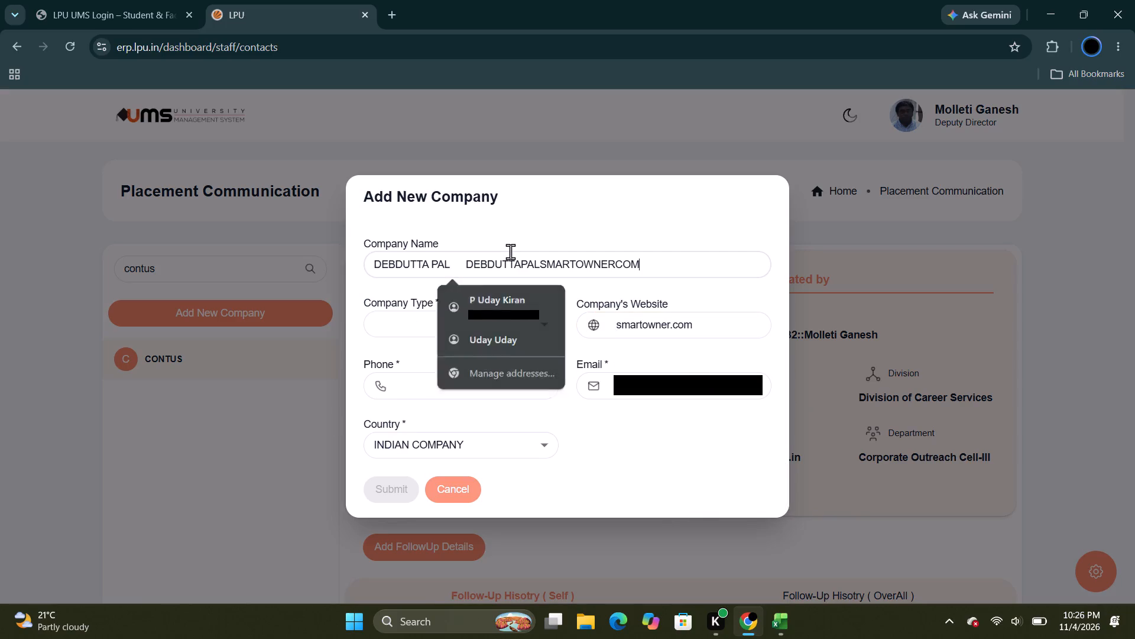
{"action": "key", "text": "BackSpace"}
{"action": "key", "text": "BackSpace"}
{"action": "key", "text": "BackSpace"}
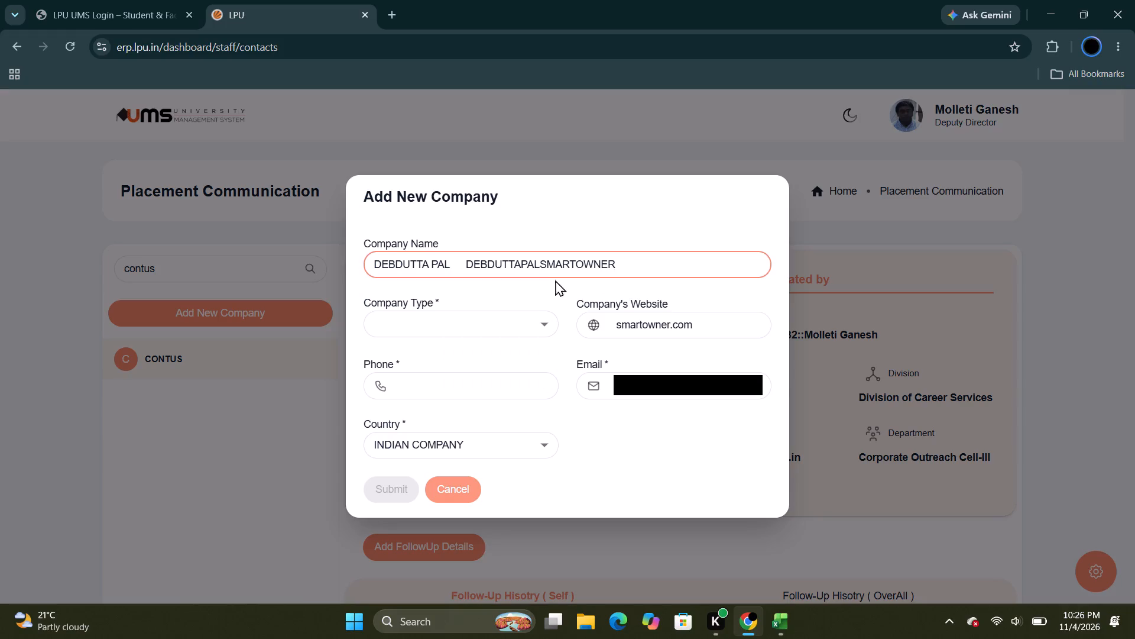
{"action": "left_click_drag", "start_coordinate": [543, 270], "coordinate": [271, 305]}
{"action": "key", "text": "BackSpace"}
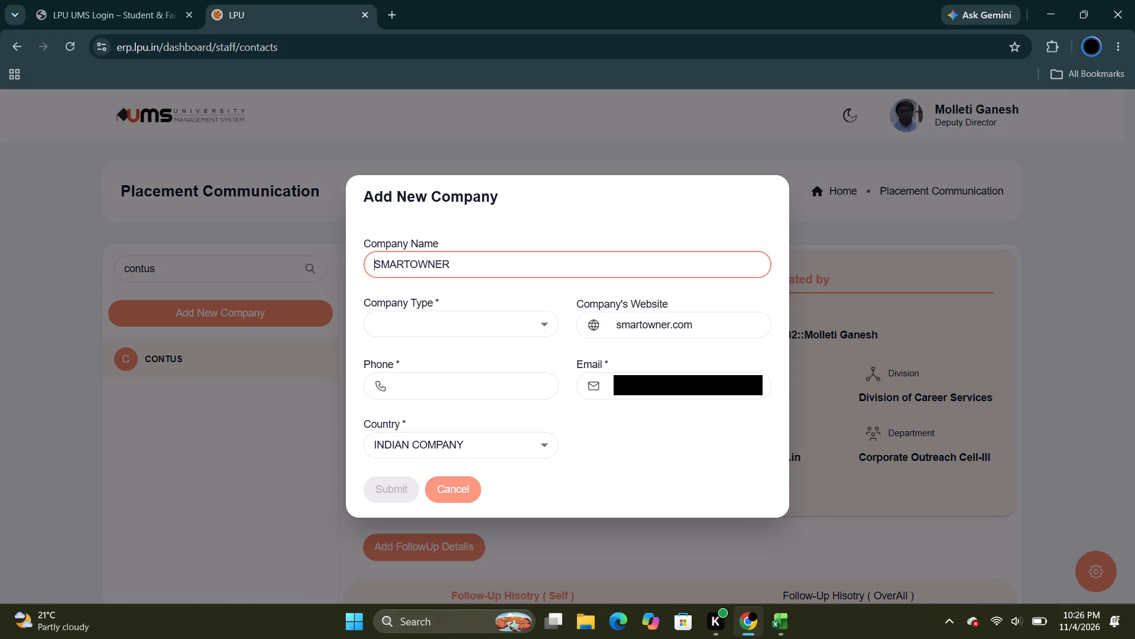
Set the company type to Company, fill in the all-zero placeholder phone number and submit the SMARTOWNER company.
{"action": "left_click", "coordinate": [488, 327]}
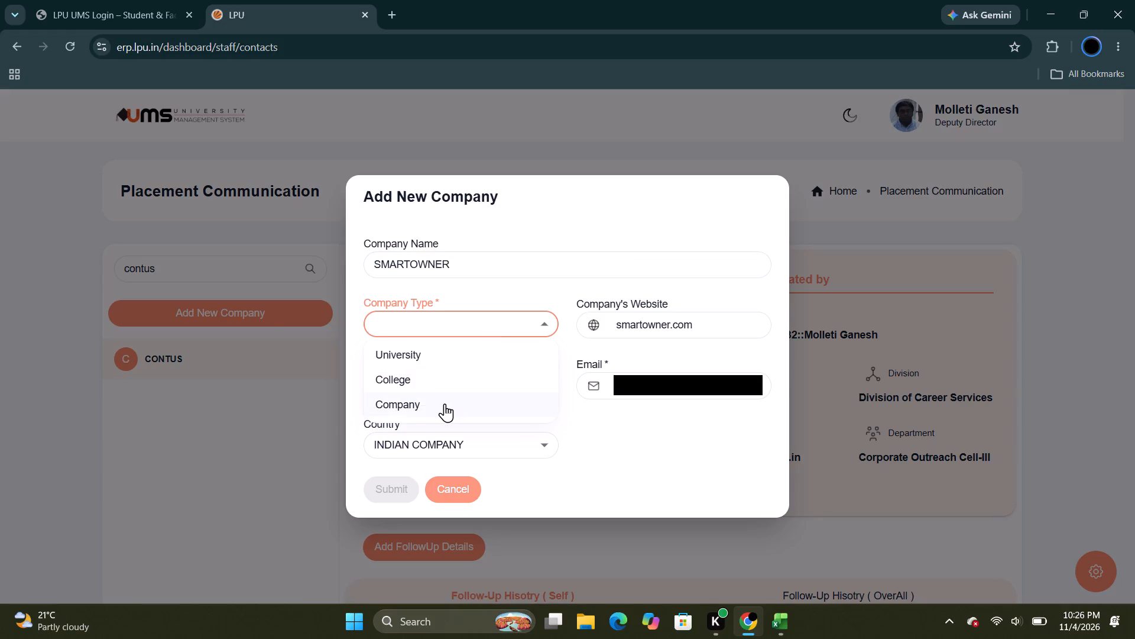
{"action": "left_click", "coordinate": [445, 404]}
{"action": "left_click", "coordinate": [452, 387]}
{"action": "type", "text": "00"}
{"action": "left_click", "coordinate": [490, 402]}
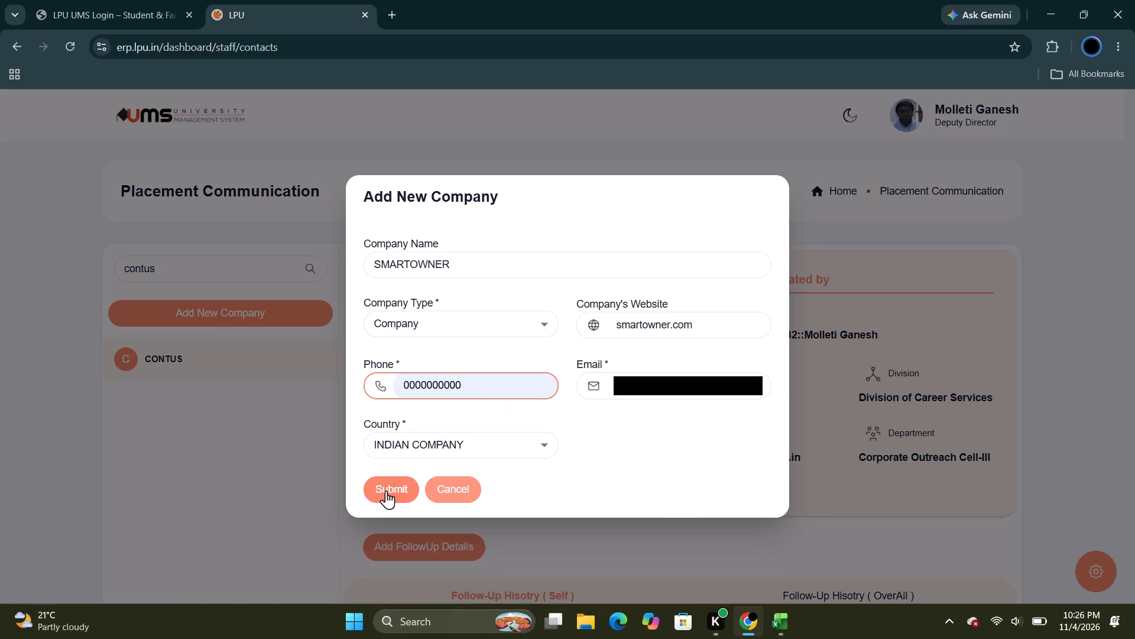
{"action": "left_click", "coordinate": [380, 493]}
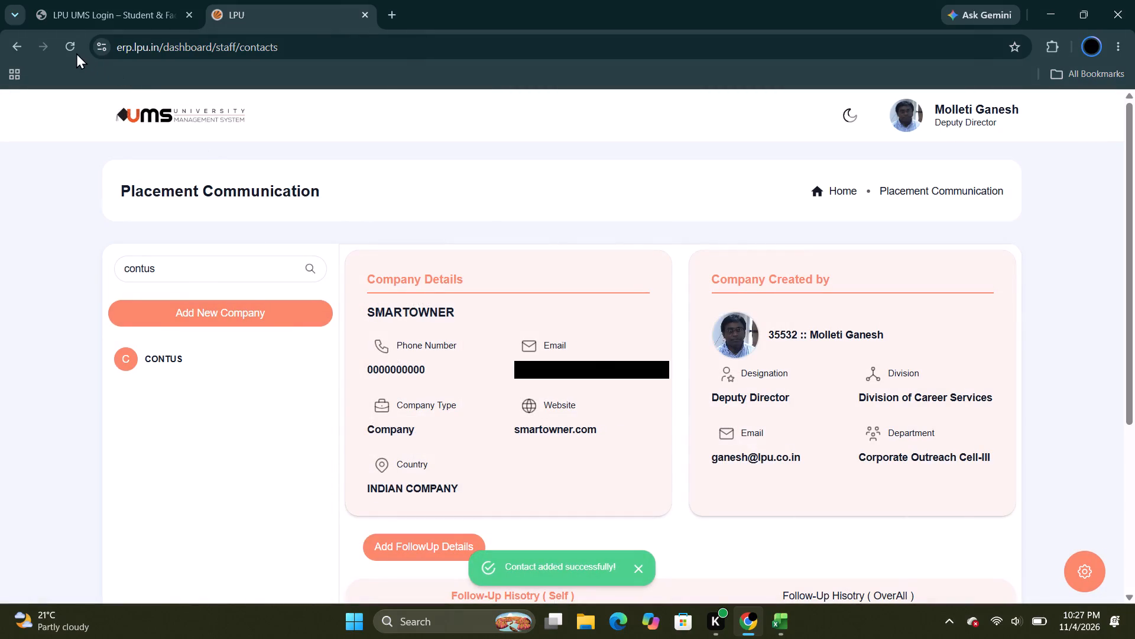
Reload the contacts page, search the companies for "smarto" and open the SMARTOWNER record.
{"action": "left_click", "coordinate": [71, 49]}
{"action": "left_click", "coordinate": [210, 269]}
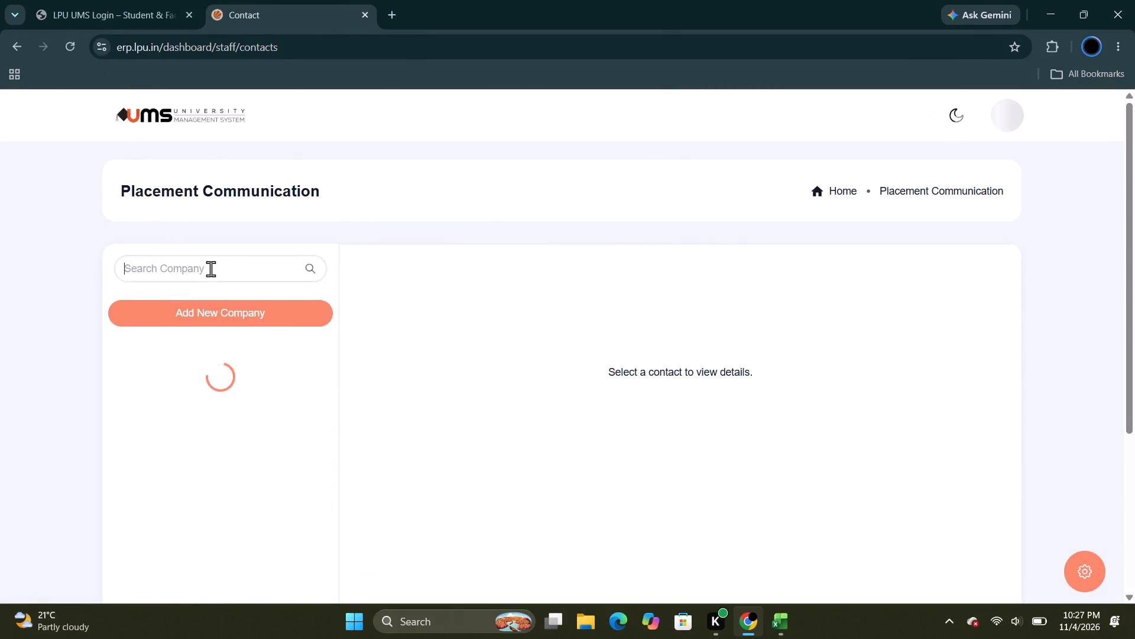
{"action": "type", "text": "sma"}
{"action": "type", "text": "rtto"}
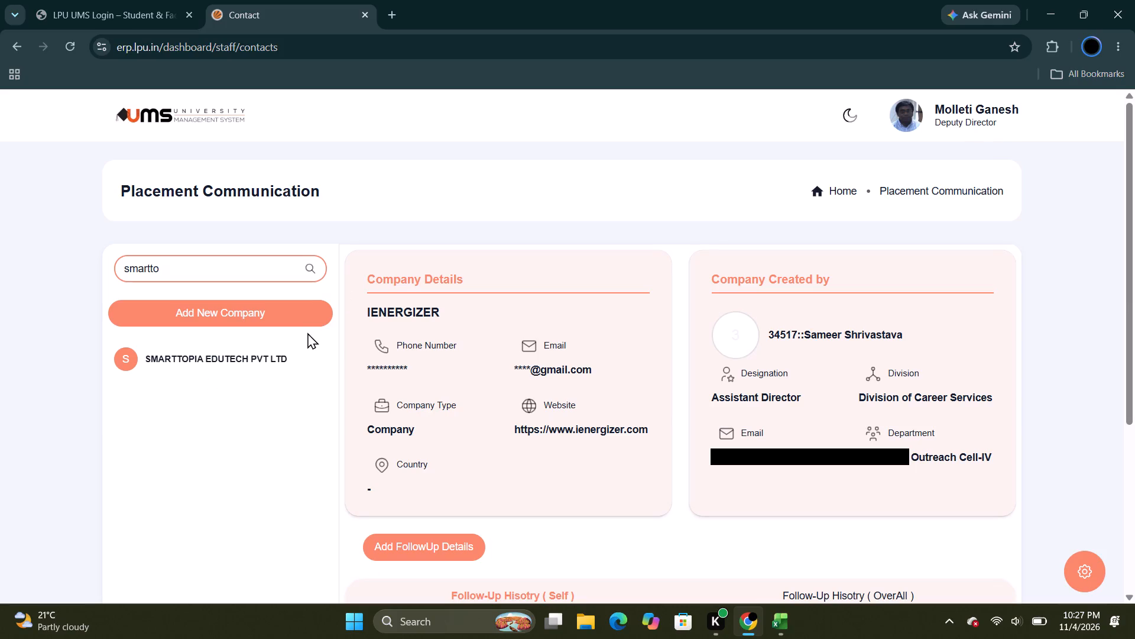
{"action": "key", "text": "BackSpace"}
{"action": "key", "text": "BackSpace"}
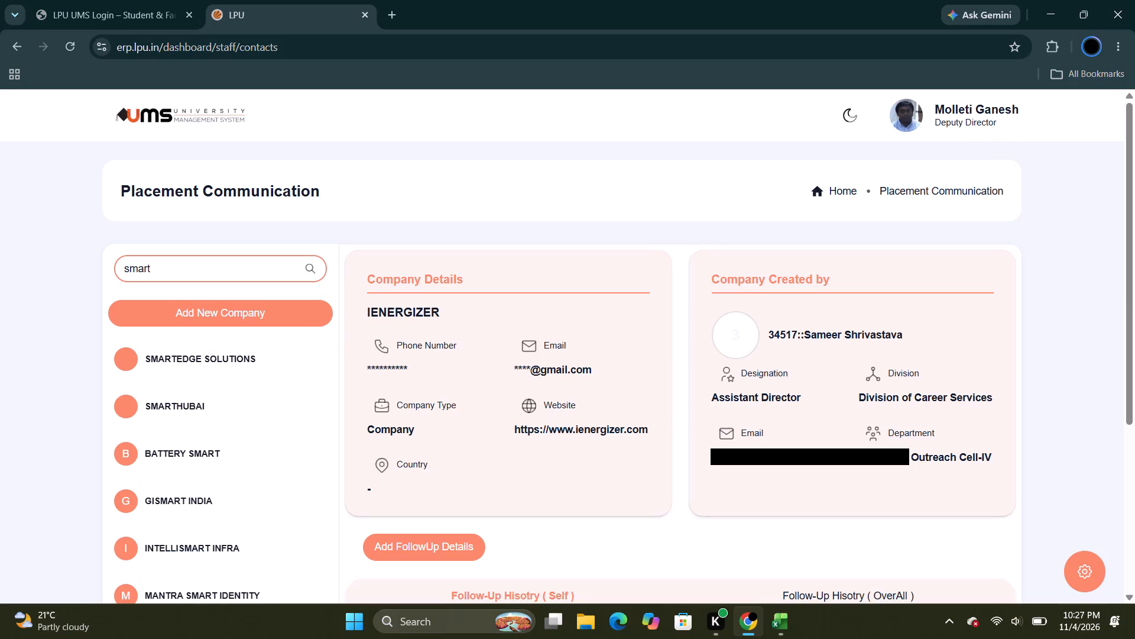
{"action": "type", "text": "o0"}
{"action": "key", "text": "BackSpace"}
{"action": "key", "text": "alt+Tab"}
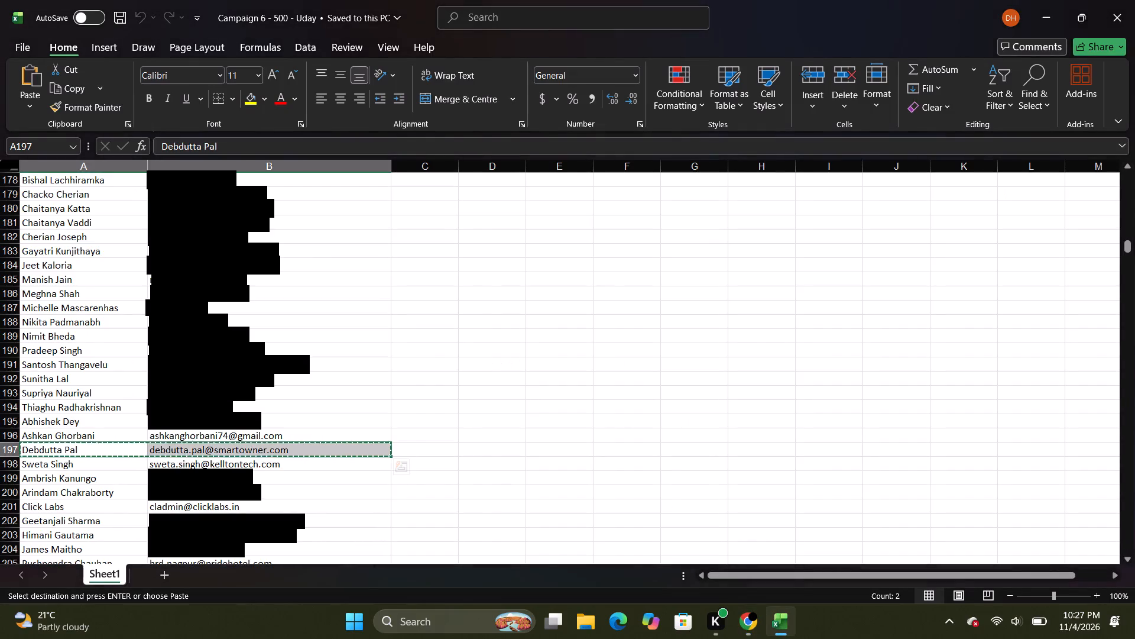
{"action": "key", "text": "alt+Tab"}
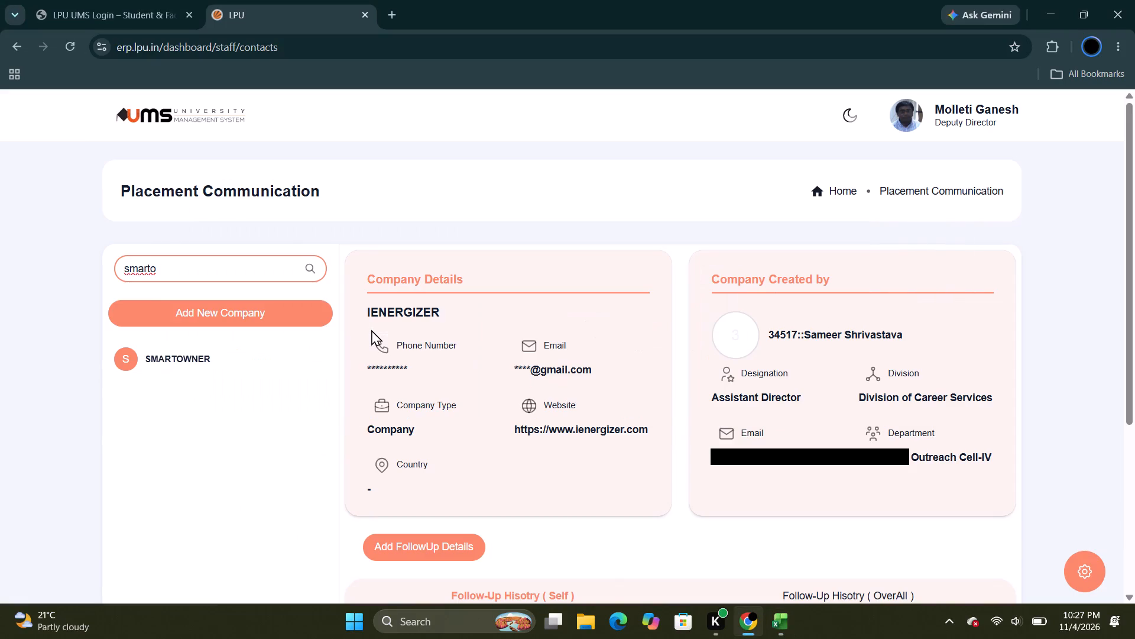
{"action": "left_click", "coordinate": [288, 370]}
Start an Email follow-up for SMARTOWNER and enter the contact's name, removing the pasted email address after it.
{"action": "left_click", "coordinate": [468, 541]}
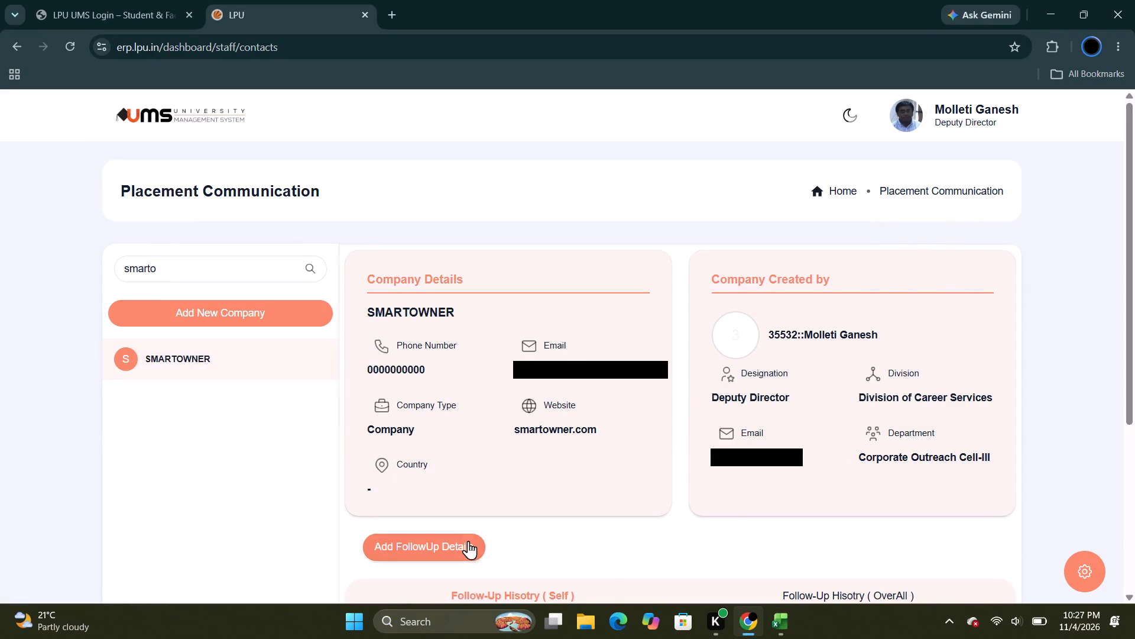
{"action": "left_click", "coordinate": [298, 217]}
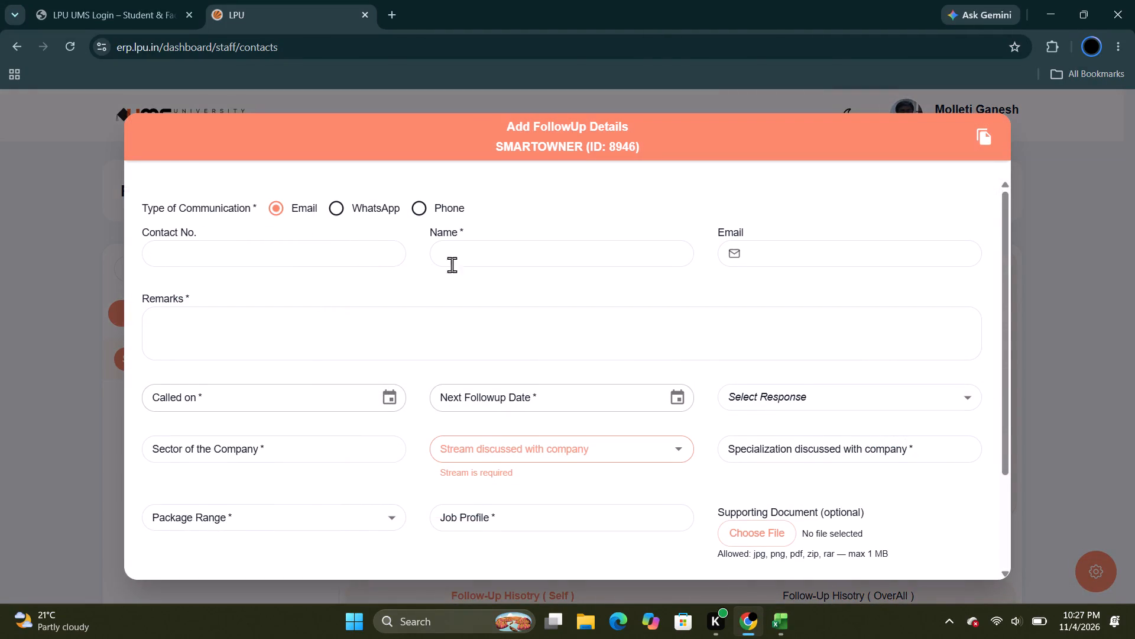
{"action": "left_click", "coordinate": [494, 260]}
{"action": "key", "text": "ctrl+v"}
{"action": "left_click_drag", "start_coordinate": [508, 256], "coordinate": [1009, 224]}
{"action": "key", "text": "BackSpace"}
{"action": "left_click", "coordinate": [1012, 232]}
{"action": "left_click", "coordinate": [923, 253]}
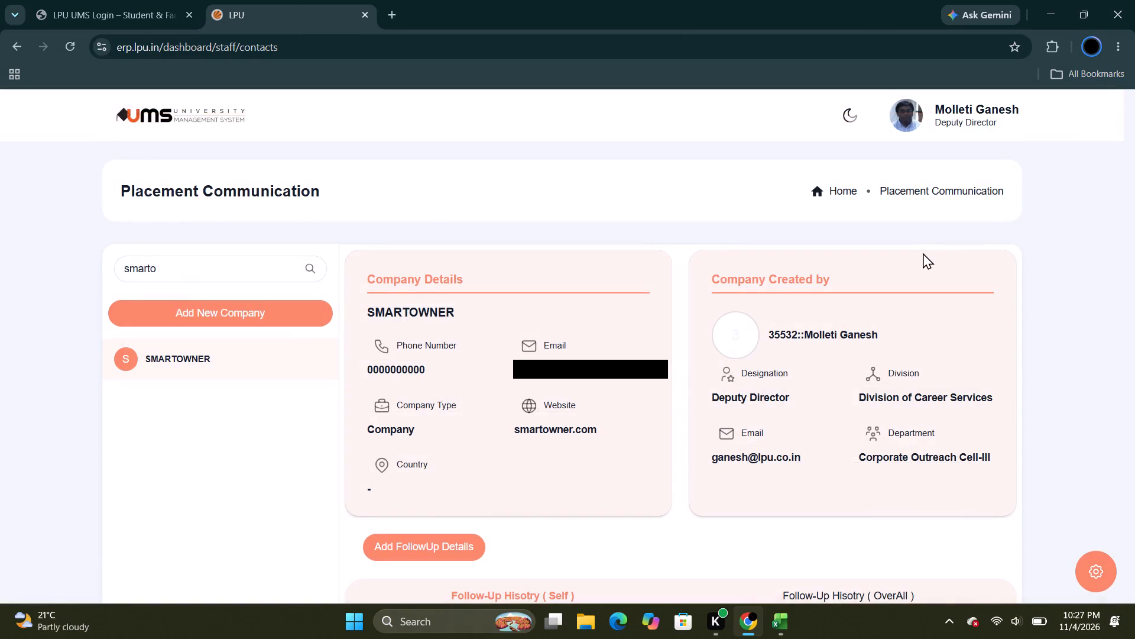
Reopen the SMARTOWNER follow-up form and enter the contact's email address, removing the pasted name in front of it.
{"action": "left_click", "coordinate": [426, 541]}
{"action": "left_click", "coordinate": [783, 241]}
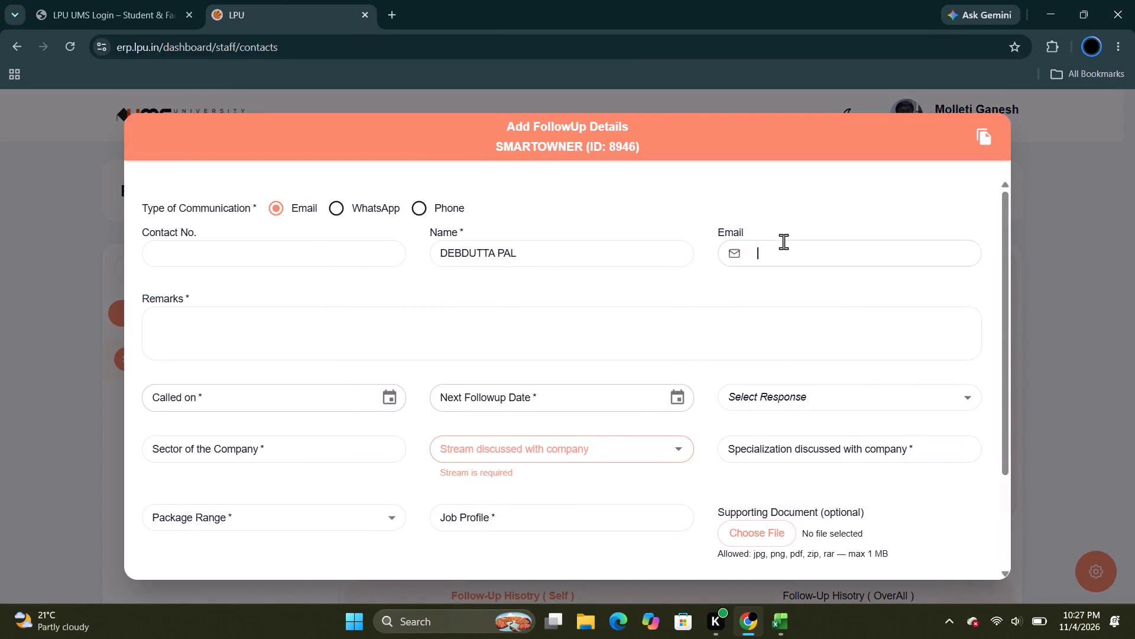
{"action": "key", "text": "ctrl+v"}
{"action": "left_click_drag", "start_coordinate": [821, 254], "coordinate": [453, 285]}
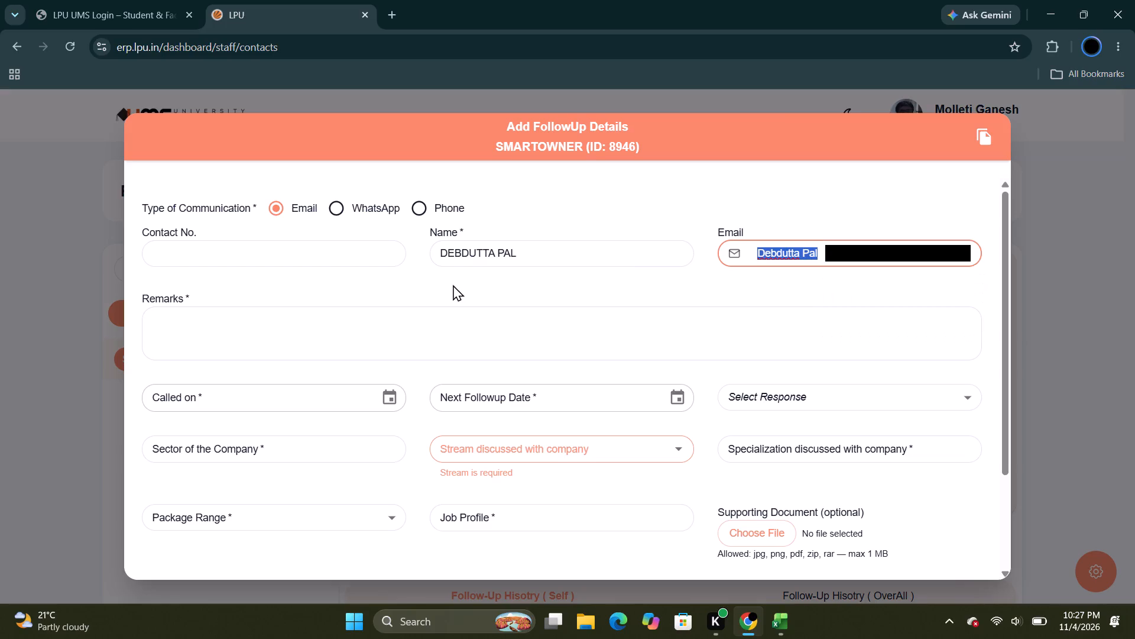
{"action": "left_click_drag", "start_coordinate": [453, 285], "coordinate": [369, 302]}
{"action": "key", "text": "BackSpace"}
Enter the remark "EMAIL HAS BEEN SENT", called-on date 31/10/2026, next follow-up date 05/11/2026 and response Cold.
{"action": "left_click", "coordinate": [354, 337]}
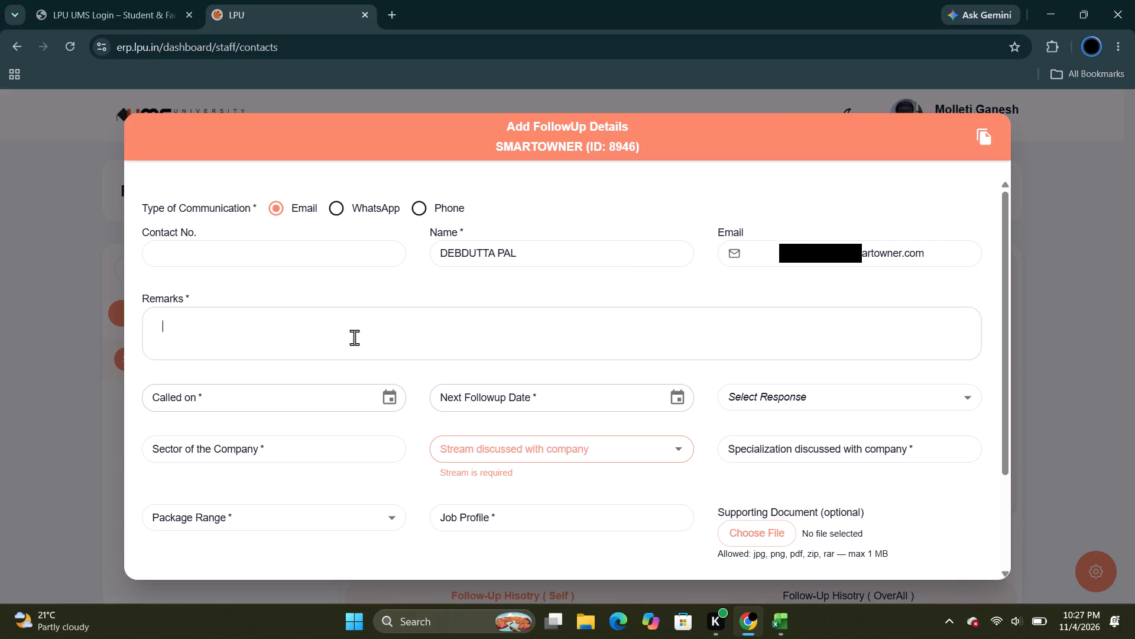
{"action": "type", "text": "email has been sent"}
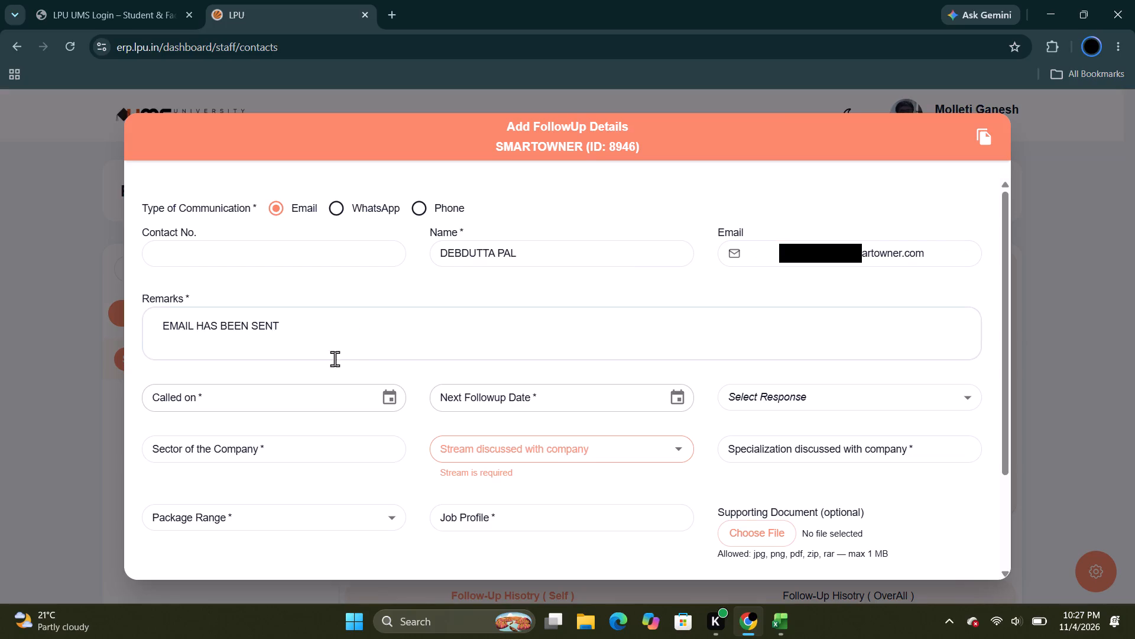
{"action": "left_click", "coordinate": [384, 399]}
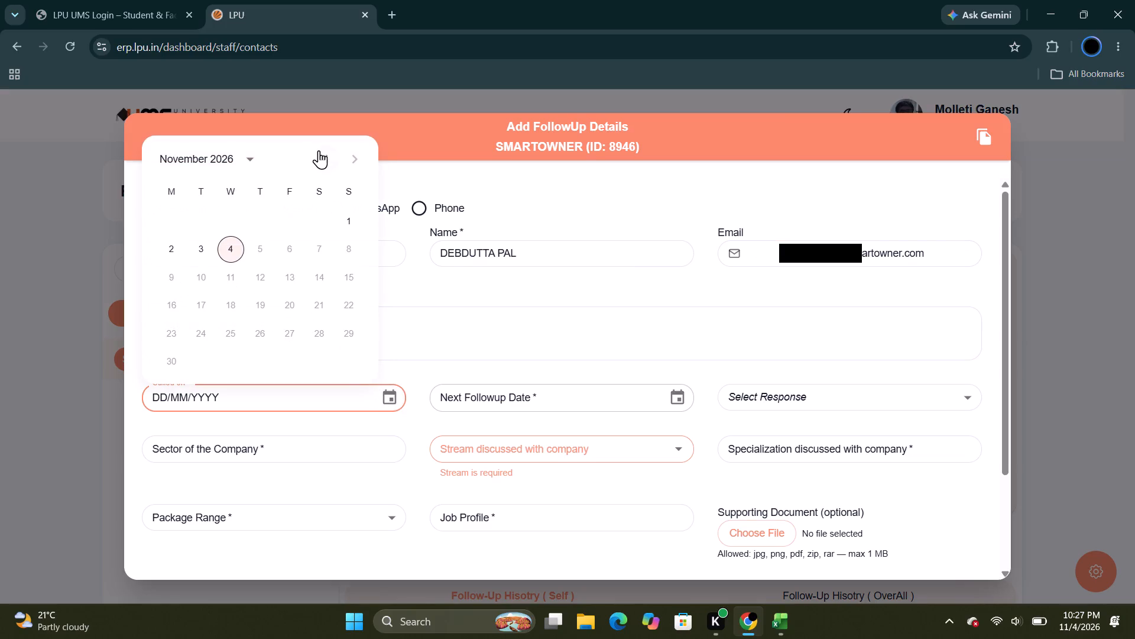
{"action": "left_click", "coordinate": [323, 151]}
{"action": "left_click", "coordinate": [321, 328]}
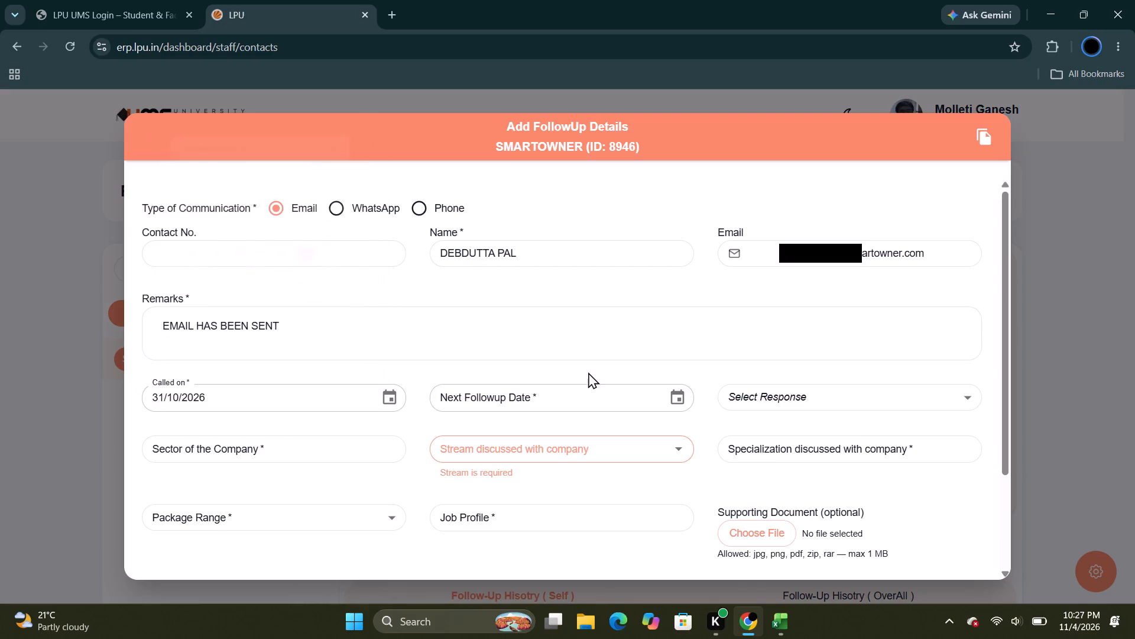
{"action": "left_click", "coordinate": [676, 386]}
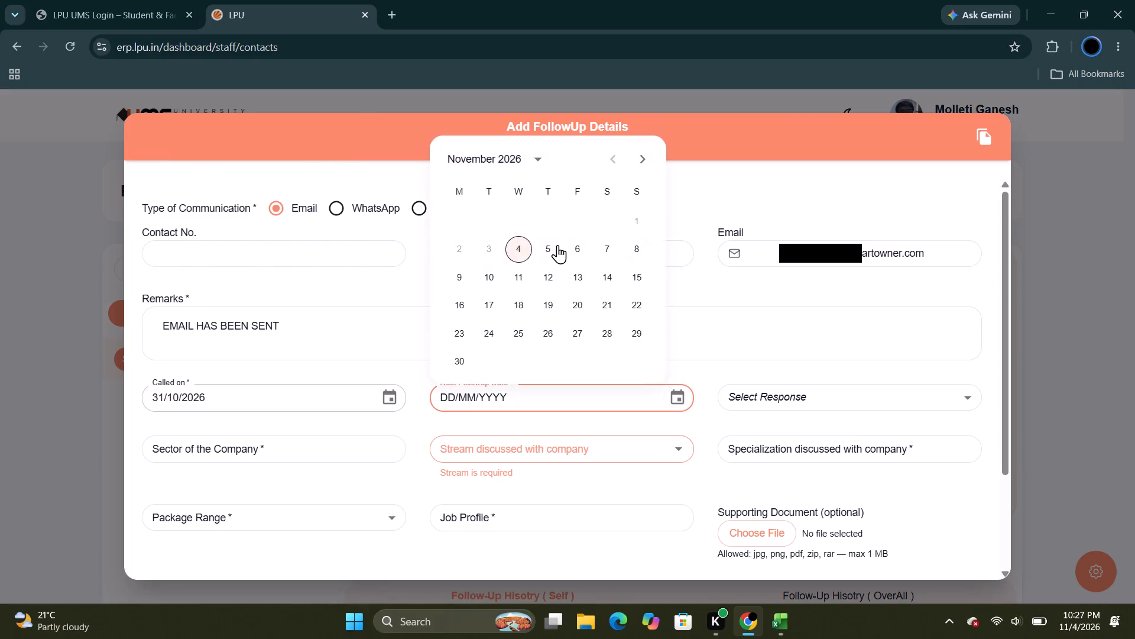
{"action": "left_click", "coordinate": [557, 245]}
{"action": "left_click_drag", "start_coordinate": [787, 393], "coordinate": [778, 467]}
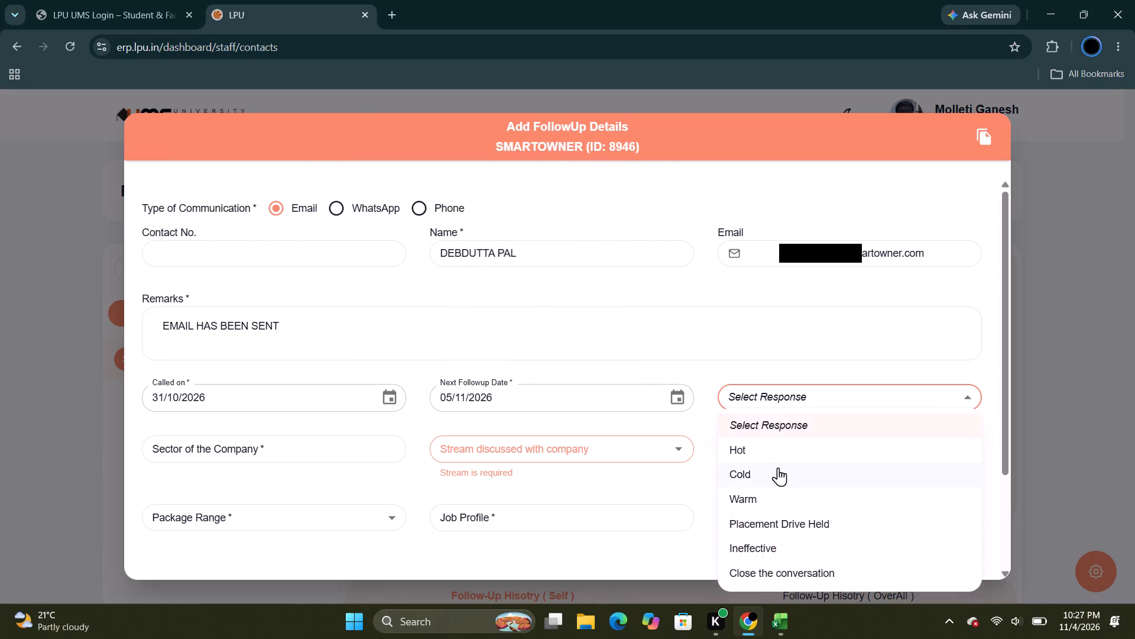
{"action": "left_click_drag", "start_coordinate": [778, 467], "coordinate": [776, 473]}
{"action": "left_click", "coordinate": [776, 473]}
Set the sector to the IT consulting, digital solutions and software services entry, the stream to CSE/IT and the specialization to ALL CSE.
{"action": "left_click", "coordinate": [296, 453]}
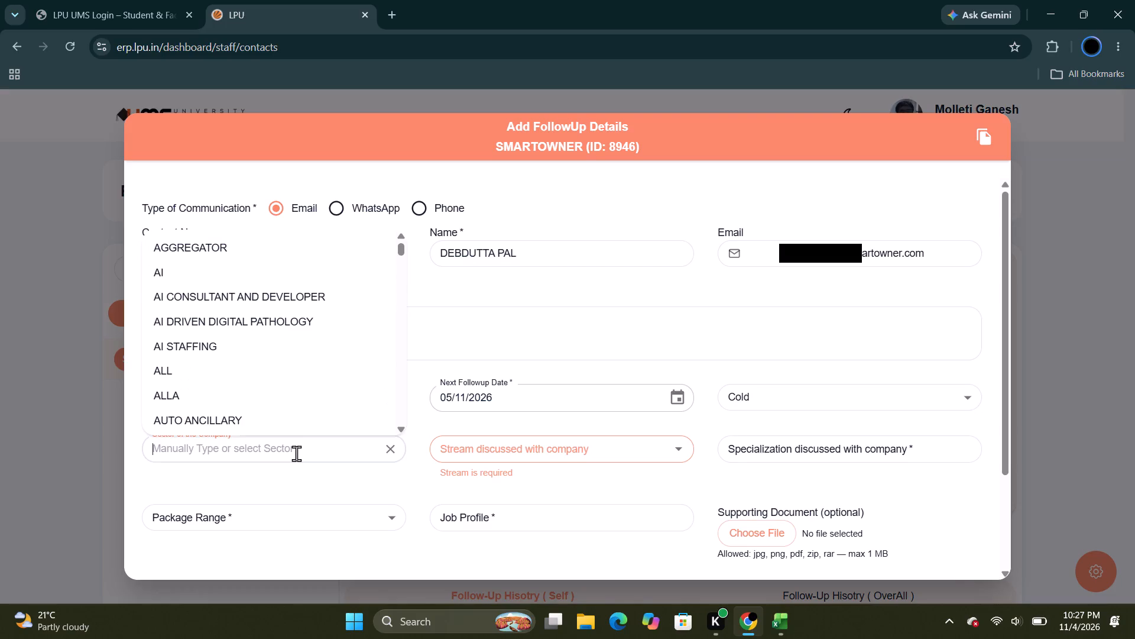
{"action": "type", "text": "sof"}
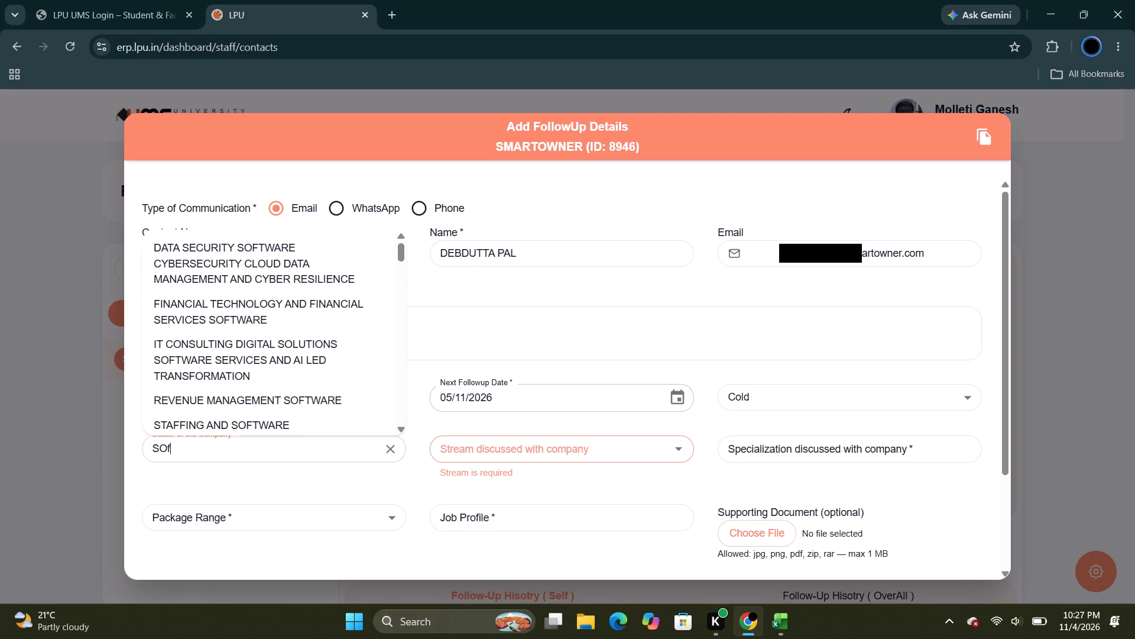
{"action": "left_click", "coordinate": [256, 363]}
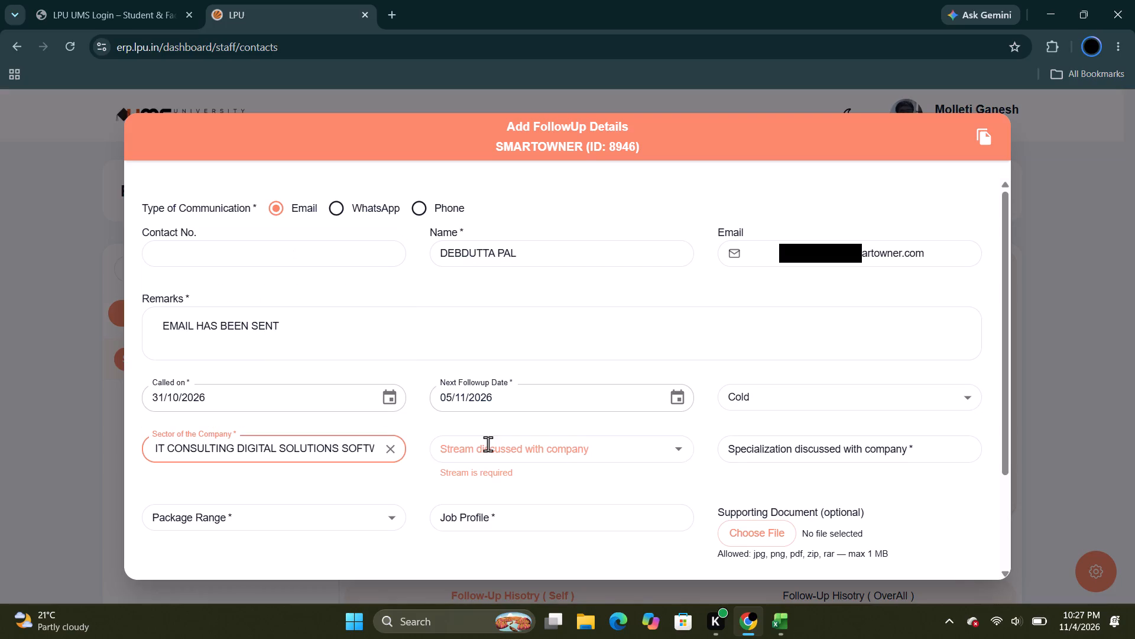
{"action": "left_click", "coordinate": [488, 444]}
{"action": "type", "text": "it"}
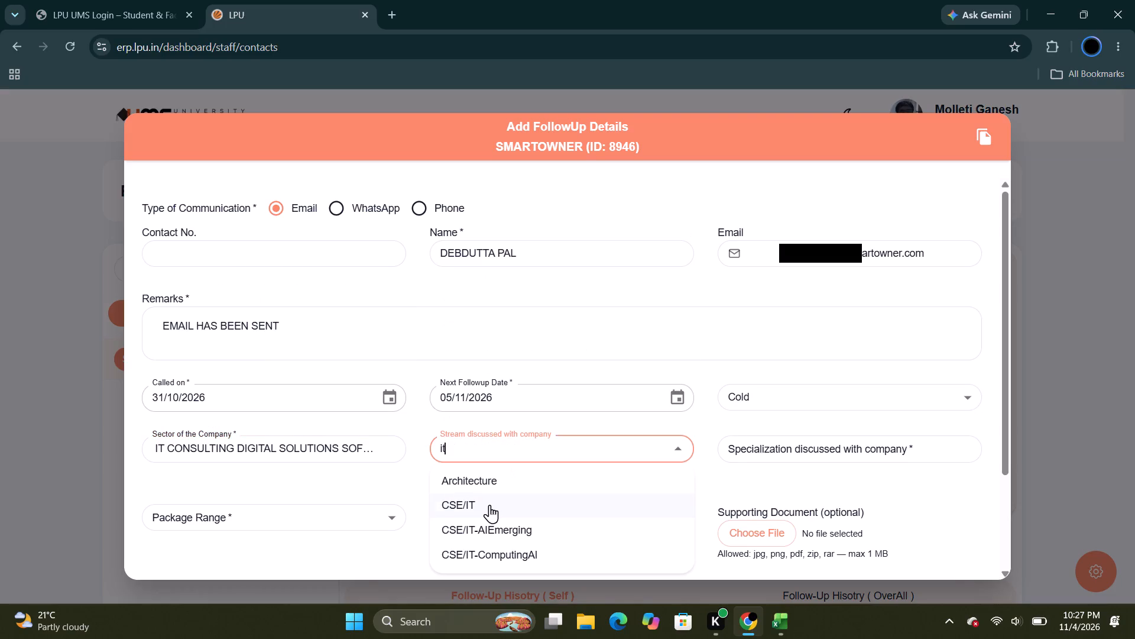
{"action": "left_click", "coordinate": [489, 505]}
{"action": "left_click", "coordinate": [772, 447]}
{"action": "type", "text": "all"}
{"action": "left_click", "coordinate": [755, 277]}
Choose package range 05-06 Lakh, job profile ASSOCIATE and DPR action Sending Invitation Letters /Greetings, and submit the follow-up.
{"action": "scroll", "coordinate": [755, 277], "scroll_direction": "down", "scroll_amount": 3}
{"action": "left_click", "coordinate": [379, 383]}
{"action": "left_click_drag", "start_coordinate": [216, 372], "coordinate": [247, 353]}
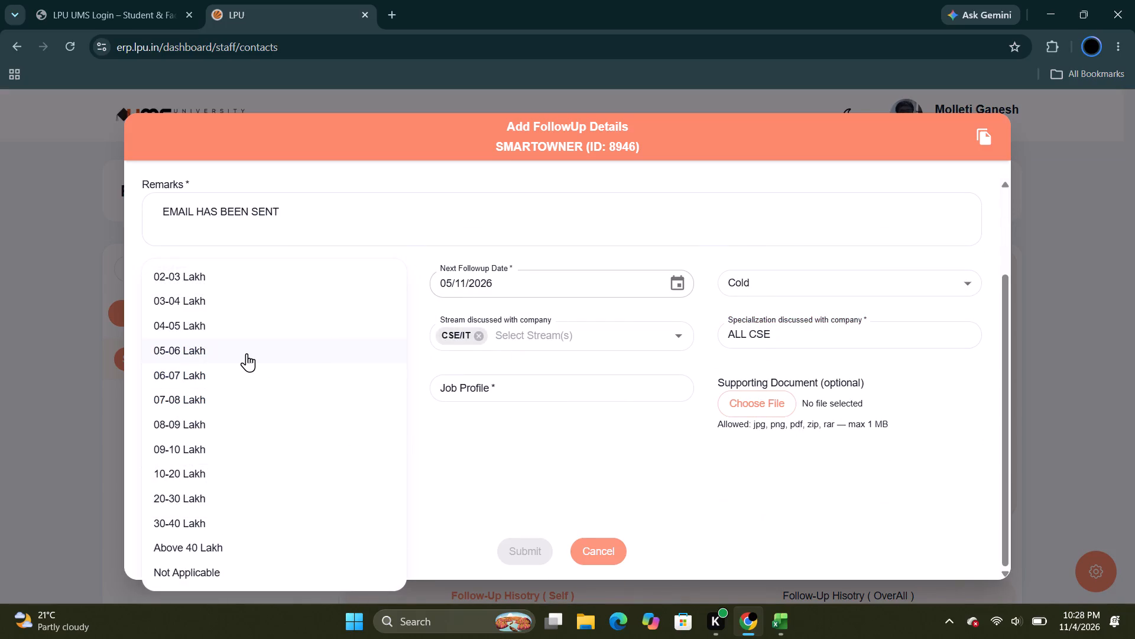
{"action": "left_click", "coordinate": [247, 353]}
{"action": "left_click", "coordinate": [528, 392]}
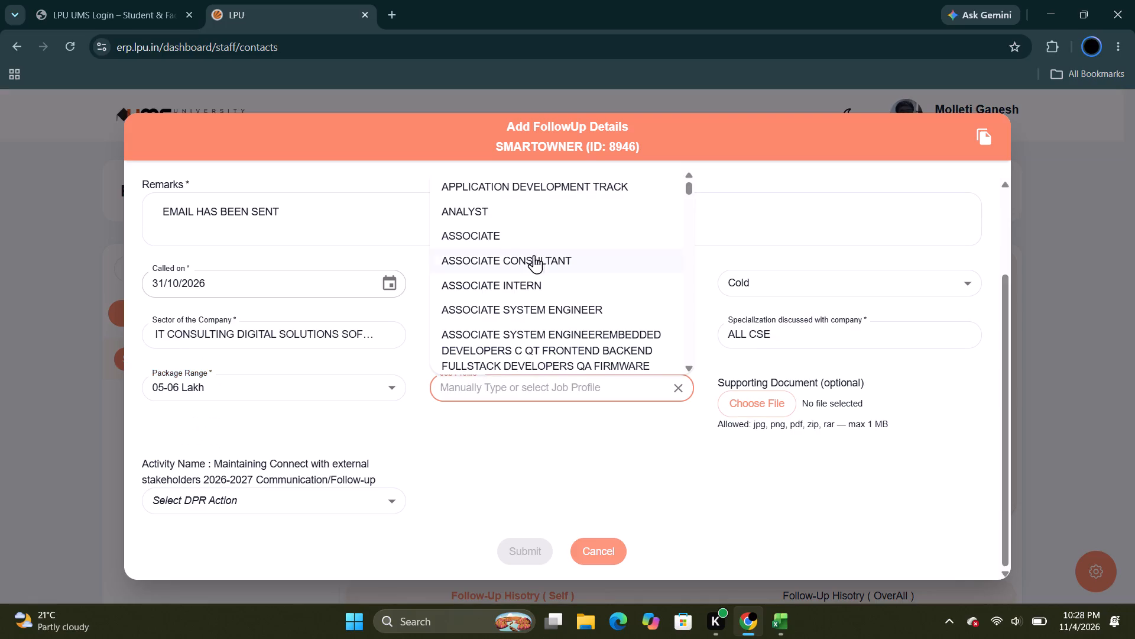
{"action": "left_click", "coordinate": [502, 228]}
{"action": "left_click_drag", "start_coordinate": [364, 492], "coordinate": [357, 521]}
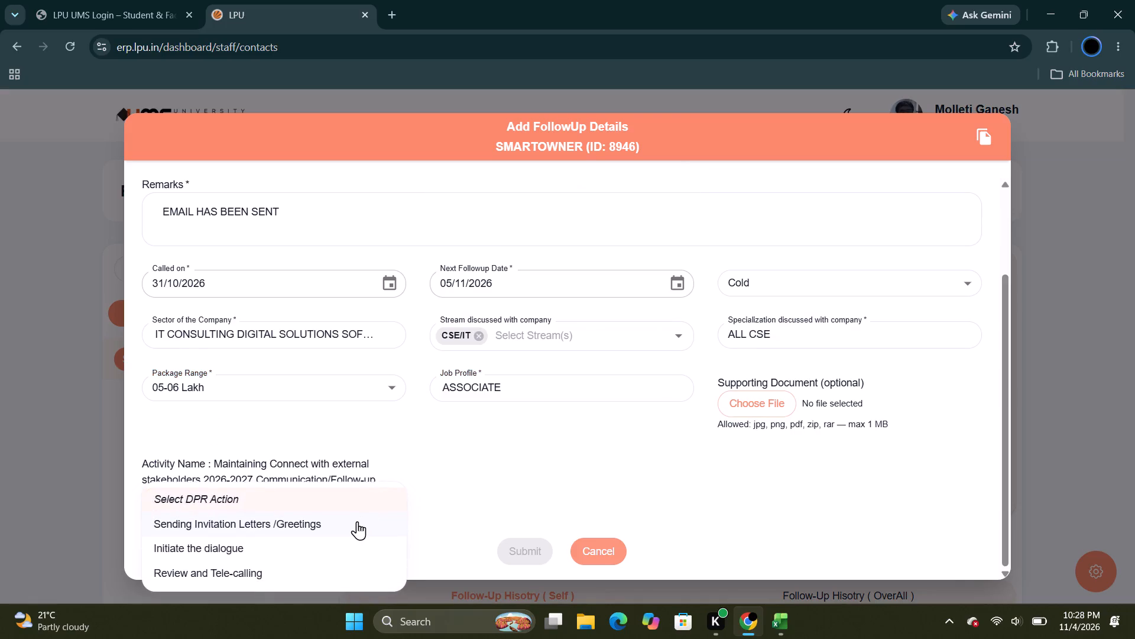
{"action": "left_click_drag", "start_coordinate": [357, 521], "coordinate": [356, 524]}
{"action": "left_click", "coordinate": [356, 524]}
{"action": "left_click", "coordinate": [533, 539]}
Switch to the Excel contact list and copy the next contact's name and email address from row 198.
{"action": "key", "text": "alt+Tab"}
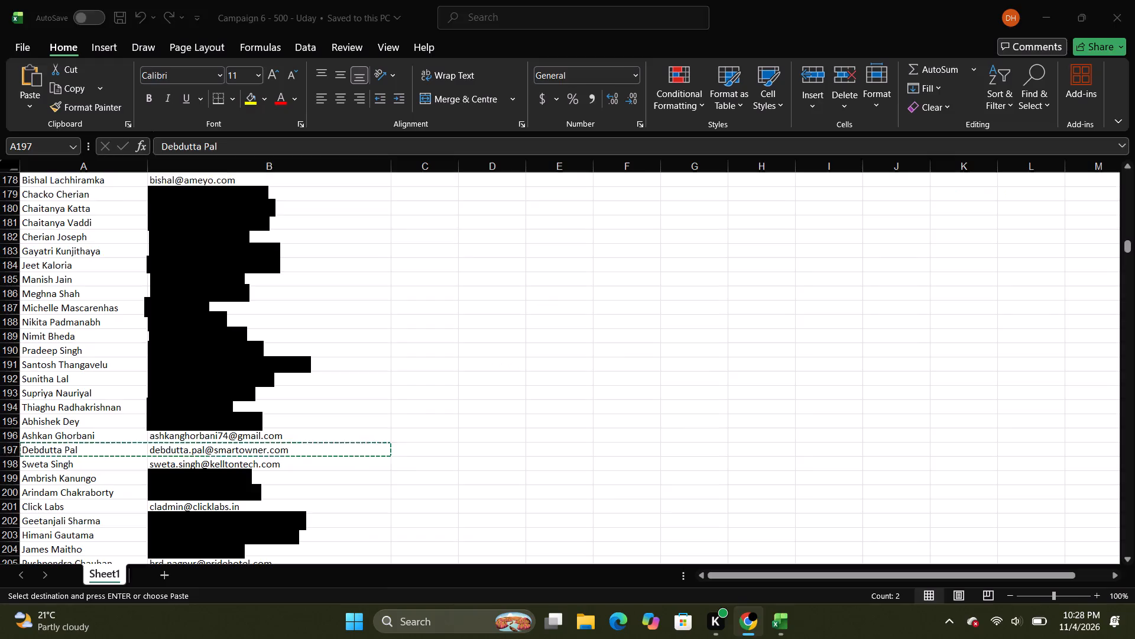
{"action": "left_click", "coordinate": [106, 467]}
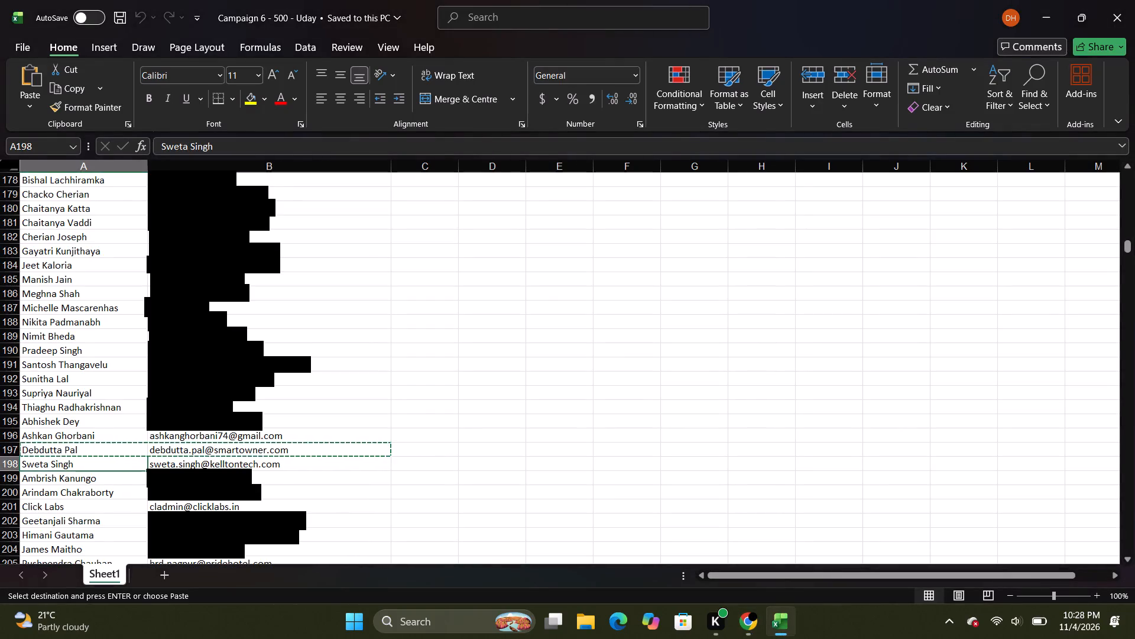
{"action": "key", "text": "shift+Right"}
{"action": "key", "text": "ctrl+c"}
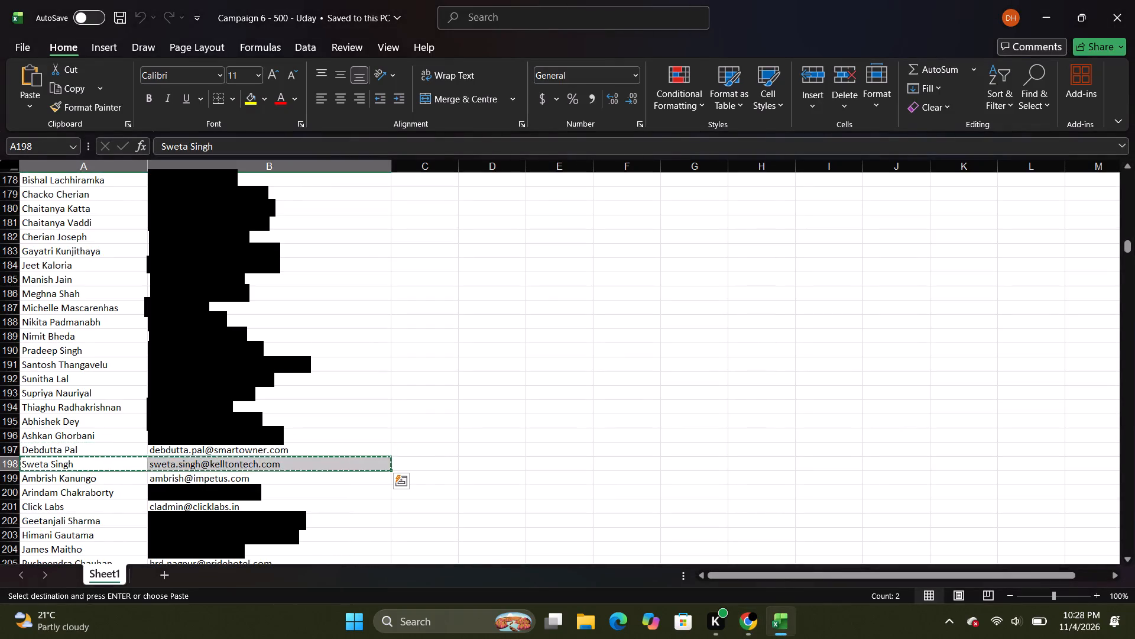
Back in the Chrome portal, start a new company and enter the copied contact's email address, removing the pasted name in front of it.
{"action": "key", "text": "alt+Tab"}
{"action": "scroll", "coordinate": [395, 480], "scroll_direction": "down", "scroll_amount": 1}
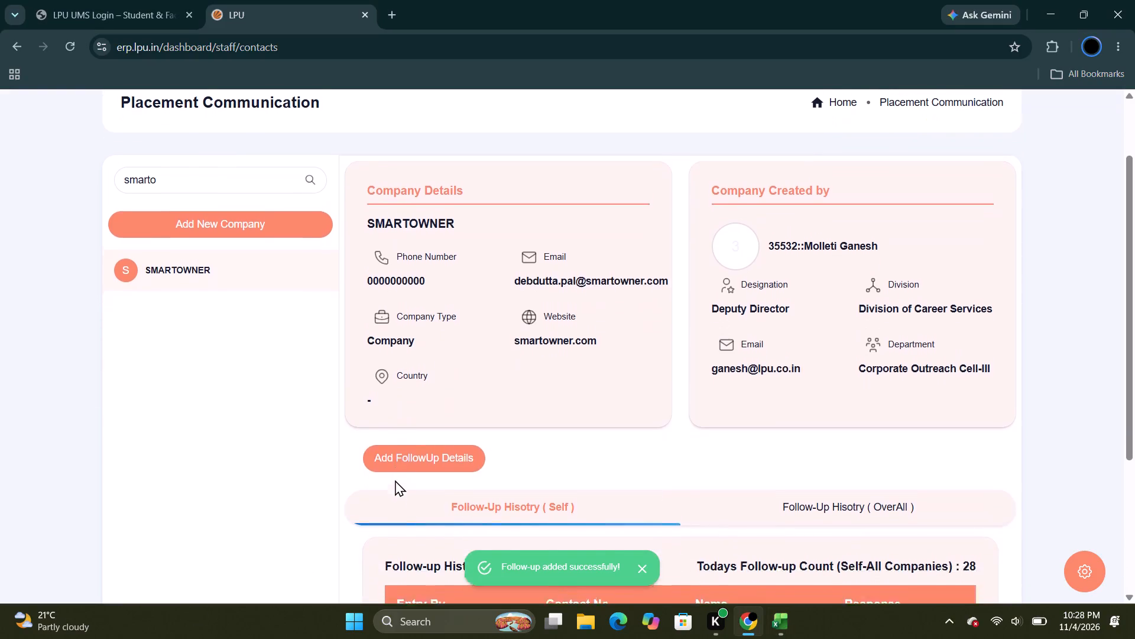
{"action": "scroll", "coordinate": [395, 480], "scroll_direction": "down", "scroll_amount": 1}
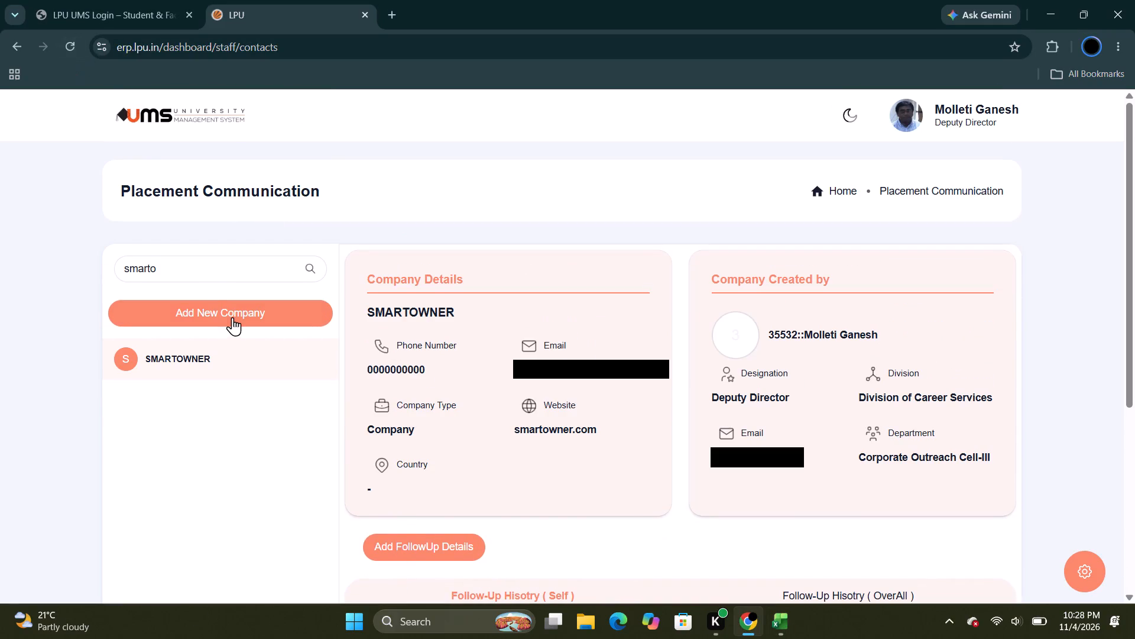
{"action": "left_click", "coordinate": [236, 321]}
{"action": "left_click", "coordinate": [680, 386]}
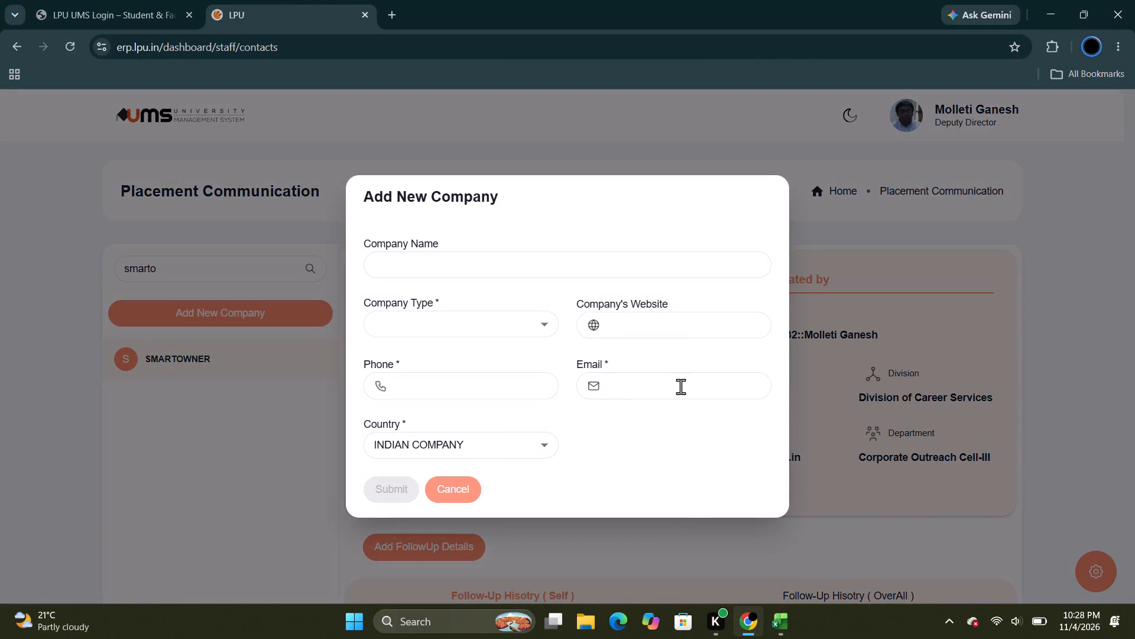
{"action": "key", "text": "ctrl+v"}
{"action": "scroll", "coordinate": [640, 378], "scroll_direction": "right", "scroll_amount": 1}
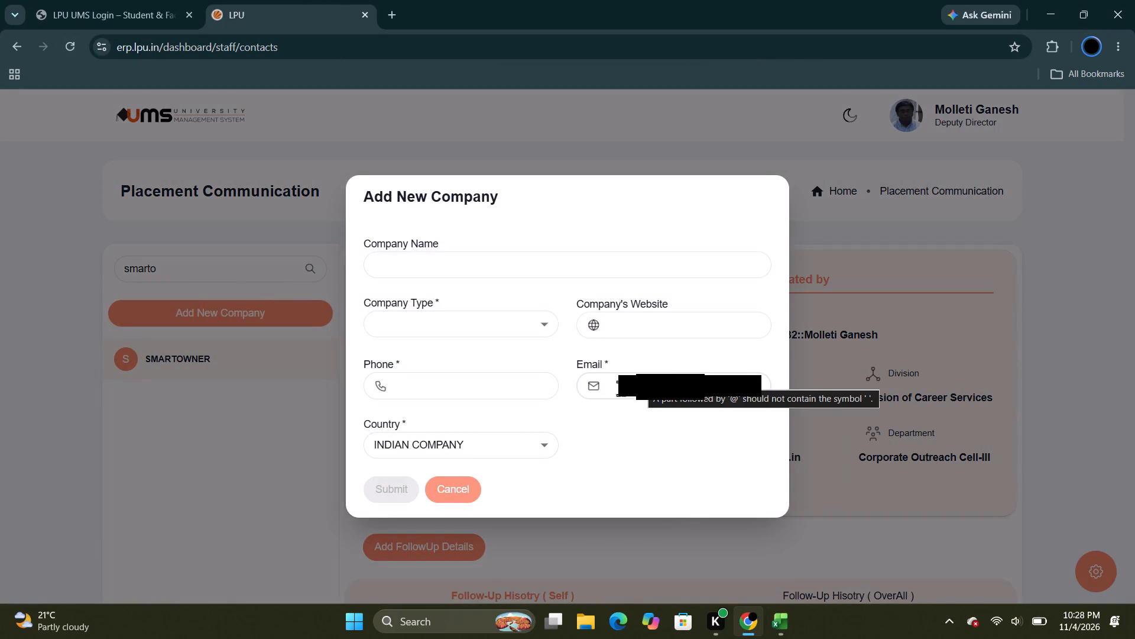
{"action": "left_click_drag", "start_coordinate": [621, 388], "coordinate": [284, 399]}
{"action": "key", "text": "BackSpace"}
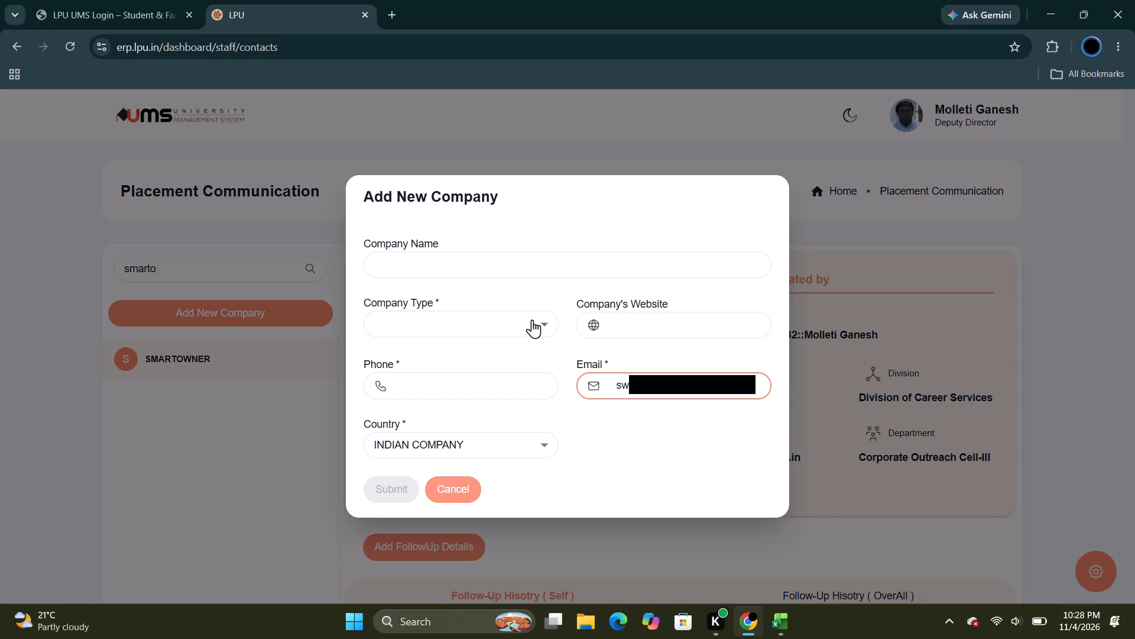
Enter kelltontech.com as the company's website by trimming the pasted contact details.
{"action": "left_click", "coordinate": [671, 332], "text": "ctrl"}
{"action": "key", "text": "ctrl+v"}
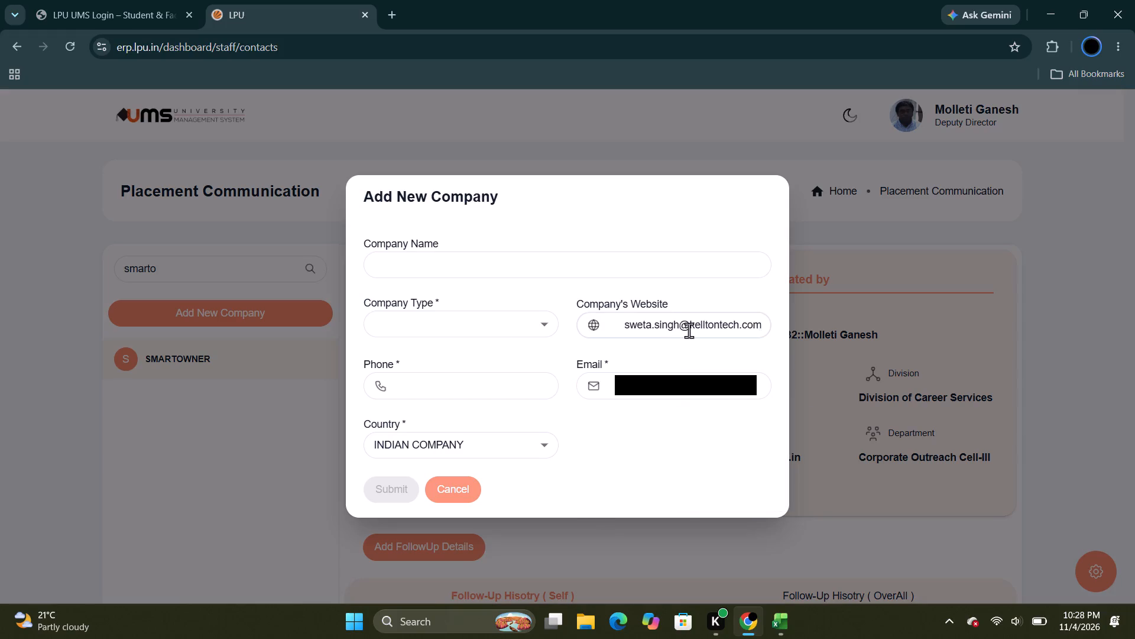
{"action": "left_click_drag", "start_coordinate": [689, 330], "coordinate": [301, 338]}
{"action": "key", "text": "BackSpace"}
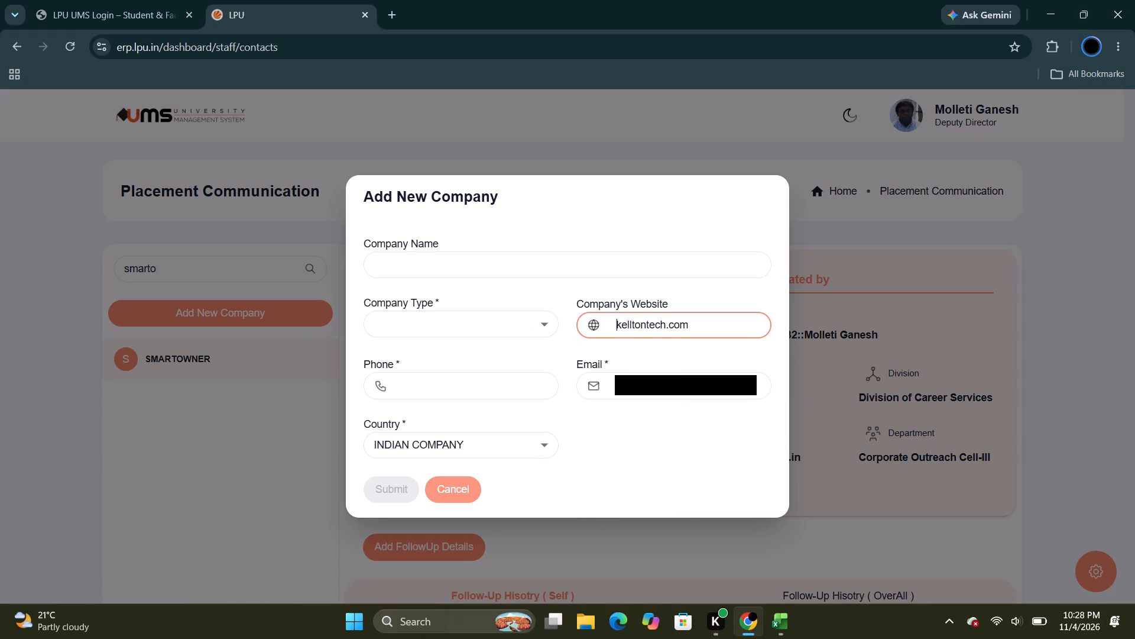
Enter KELLTONTECH as the company name by trimming the pasted contact details.
{"action": "left_click", "coordinate": [411, 268]}
{"action": "key", "text": "ctrl+v"}
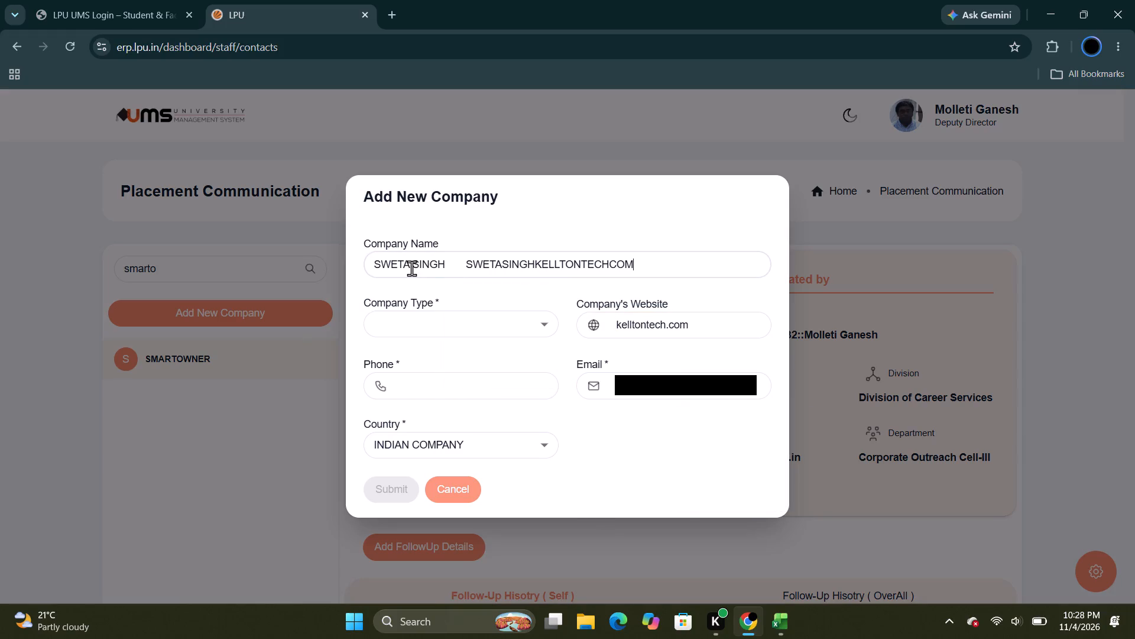
{"action": "key", "text": "BackSpace"}
{"action": "key", "text": "BackSpace"}
{"action": "key", "text": "BackSpace"}
{"action": "left_click_drag", "start_coordinate": [531, 266], "coordinate": [154, 275]}
{"action": "key", "text": "BackSpace"}
{"action": "key", "text": "Right"}
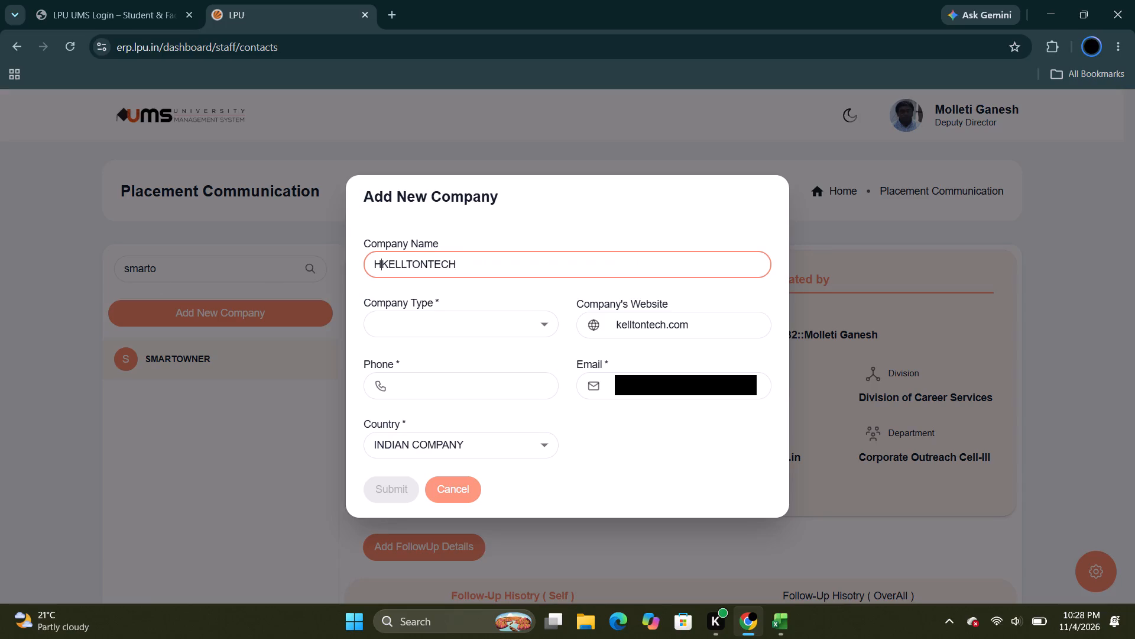
{"action": "key", "text": "BackSpace"}
Set the company type to Company, enter the all-zero placeholder phone number, and submit the new company.
{"action": "left_click", "coordinate": [408, 323]}
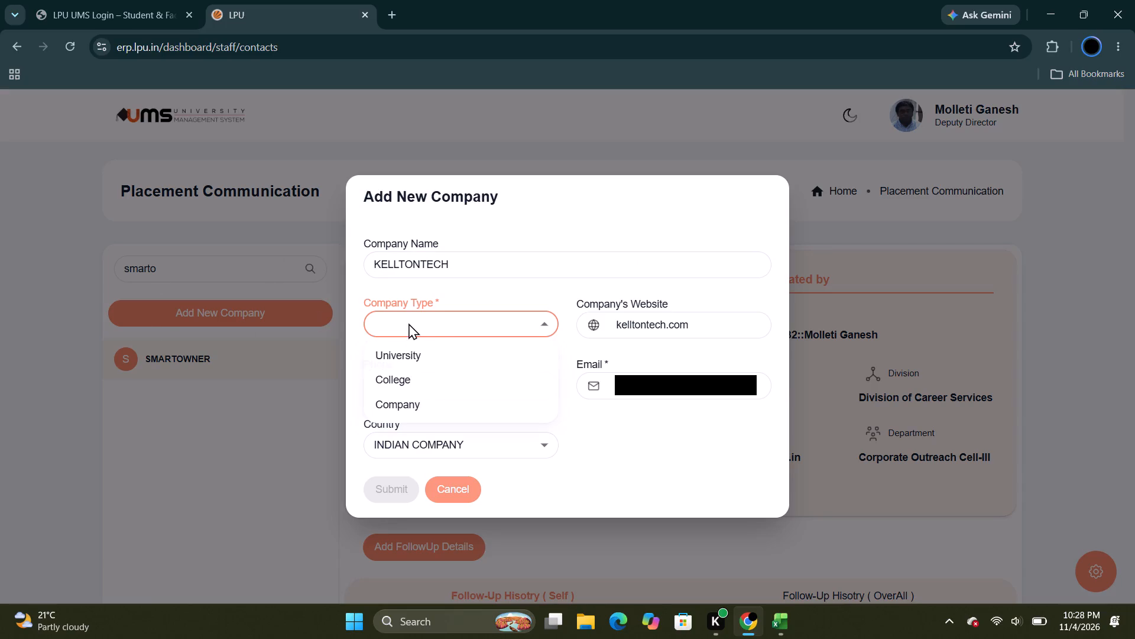
{"action": "left_click", "coordinate": [414, 402]}
{"action": "left_click_drag", "start_coordinate": [433, 401], "coordinate": [449, 388]}
{"action": "left_click", "coordinate": [449, 388]}
{"action": "type", "text": "00"}
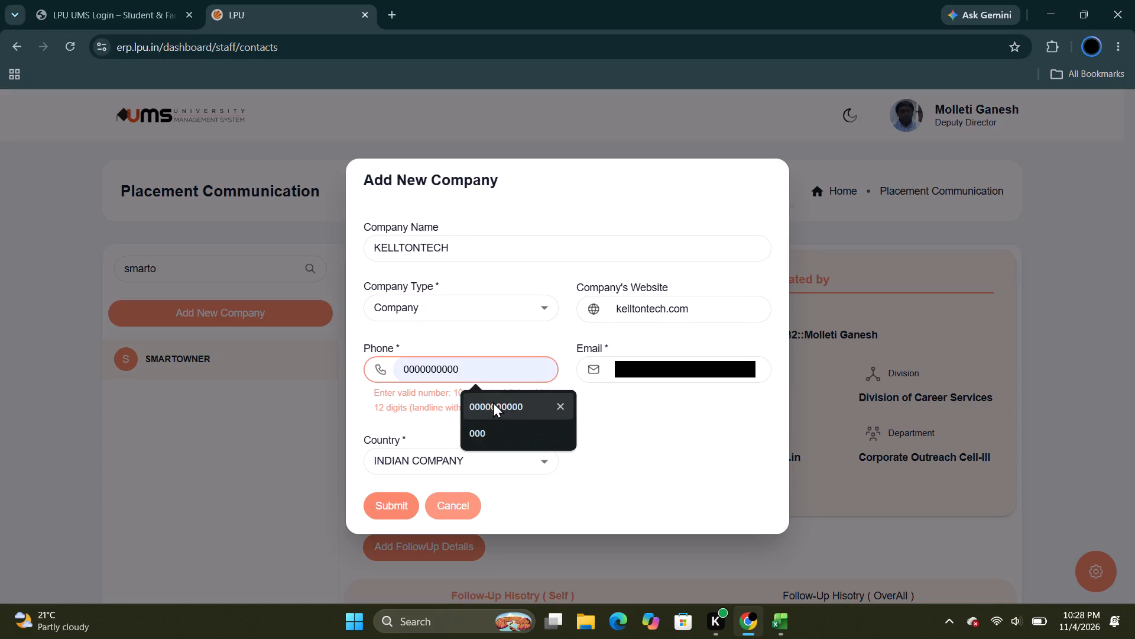
{"action": "left_click_drag", "start_coordinate": [493, 402], "coordinate": [485, 407]}
{"action": "left_click", "coordinate": [485, 407]}
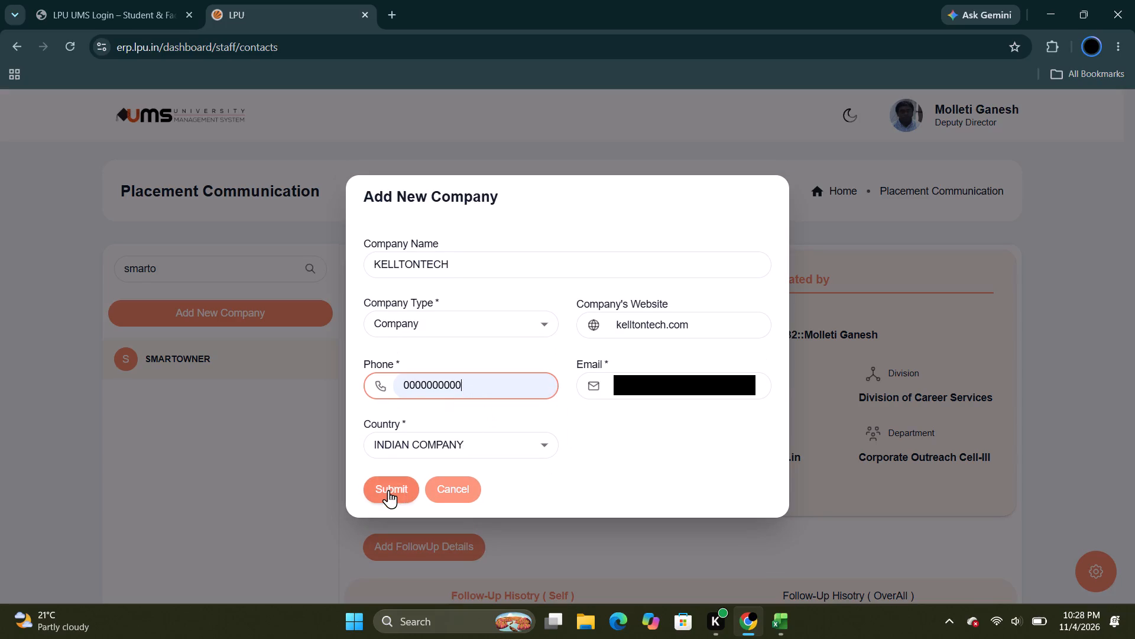
{"action": "left_click", "coordinate": [388, 490]}
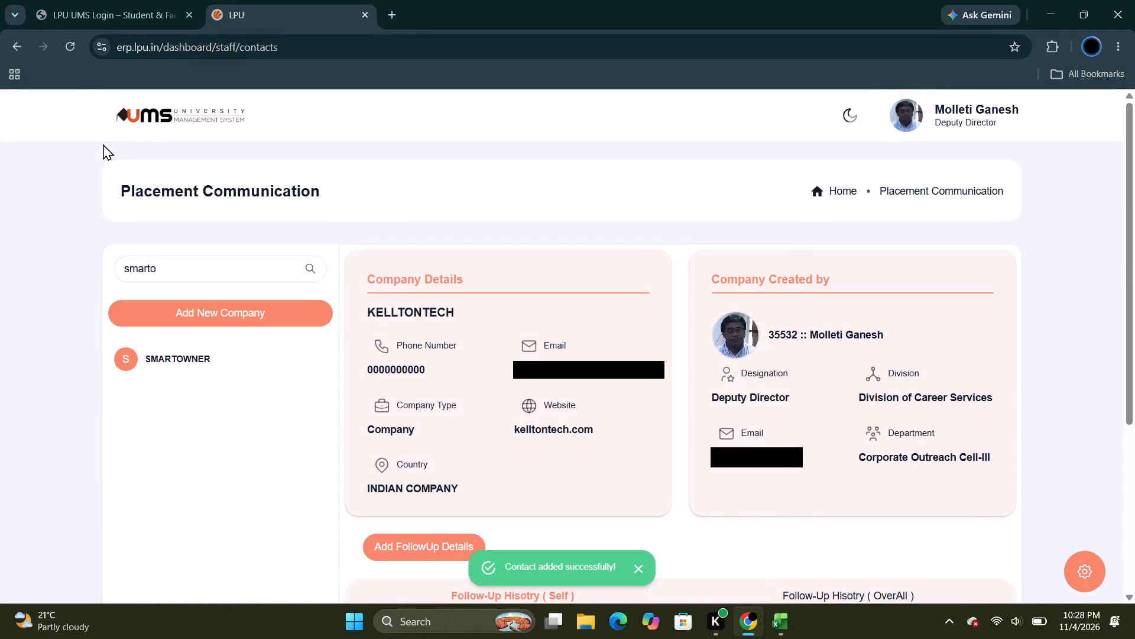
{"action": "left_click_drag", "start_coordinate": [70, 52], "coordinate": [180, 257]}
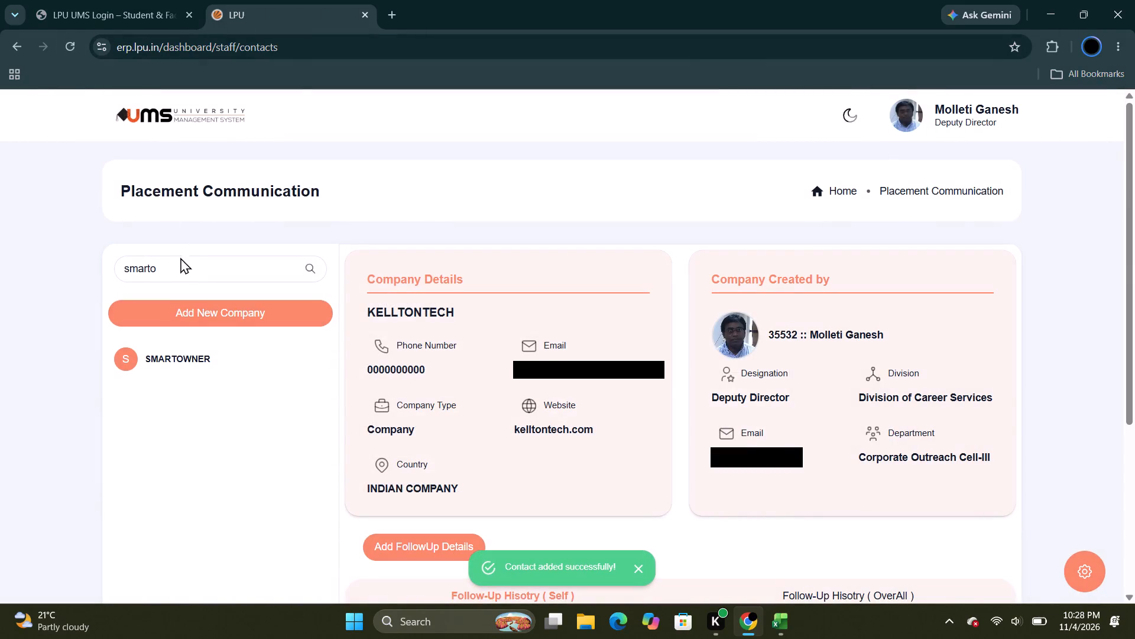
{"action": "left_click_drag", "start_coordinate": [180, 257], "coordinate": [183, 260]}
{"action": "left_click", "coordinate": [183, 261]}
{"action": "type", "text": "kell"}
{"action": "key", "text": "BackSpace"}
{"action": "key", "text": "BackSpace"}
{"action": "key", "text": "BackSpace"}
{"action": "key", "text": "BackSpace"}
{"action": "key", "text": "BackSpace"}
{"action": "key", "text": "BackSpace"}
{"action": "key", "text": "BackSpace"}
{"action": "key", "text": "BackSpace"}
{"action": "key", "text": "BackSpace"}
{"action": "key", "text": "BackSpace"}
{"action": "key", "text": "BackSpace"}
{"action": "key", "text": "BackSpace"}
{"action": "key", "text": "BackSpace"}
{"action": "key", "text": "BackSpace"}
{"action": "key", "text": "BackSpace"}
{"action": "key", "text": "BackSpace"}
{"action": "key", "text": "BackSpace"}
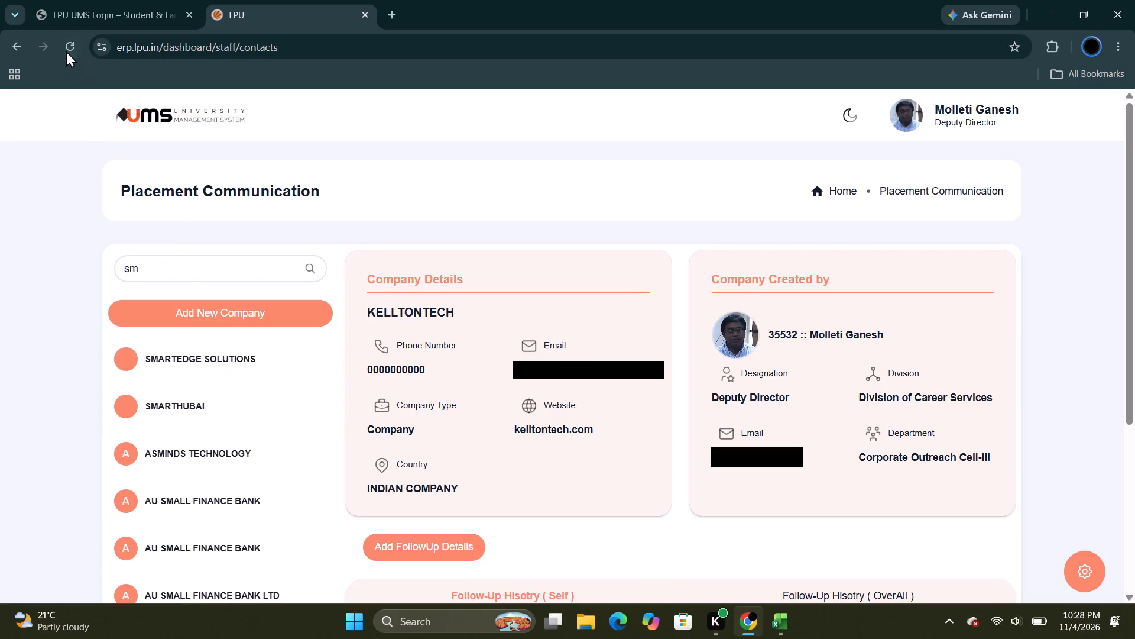
Reload the portal page, search the companies for "kell" and open the KELLTONTECH record.
{"action": "left_click", "coordinate": [66, 51]}
{"action": "left_click", "coordinate": [171, 262]}
{"action": "type", "text": "kell"}
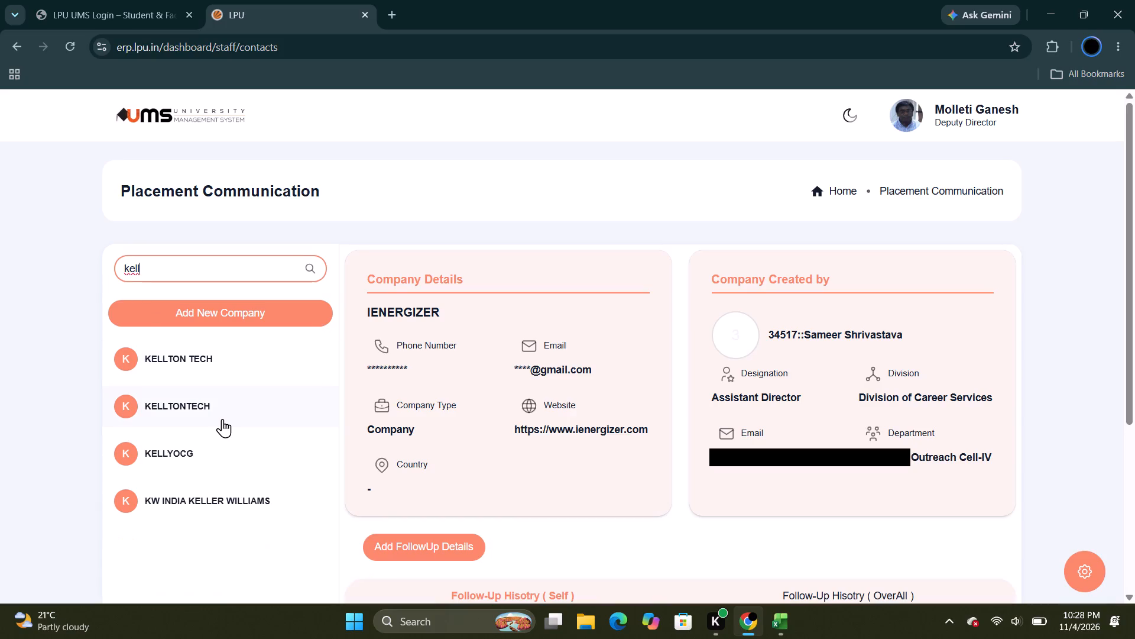
{"action": "key", "text": "alt+Tab"}
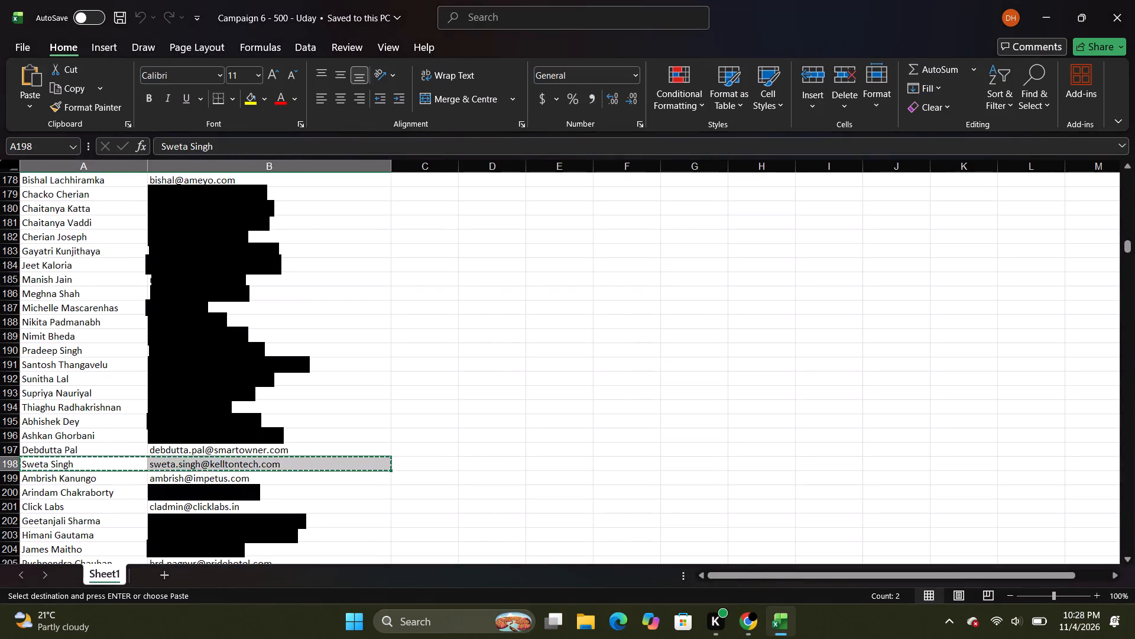
{"action": "key", "text": "alt+Tab"}
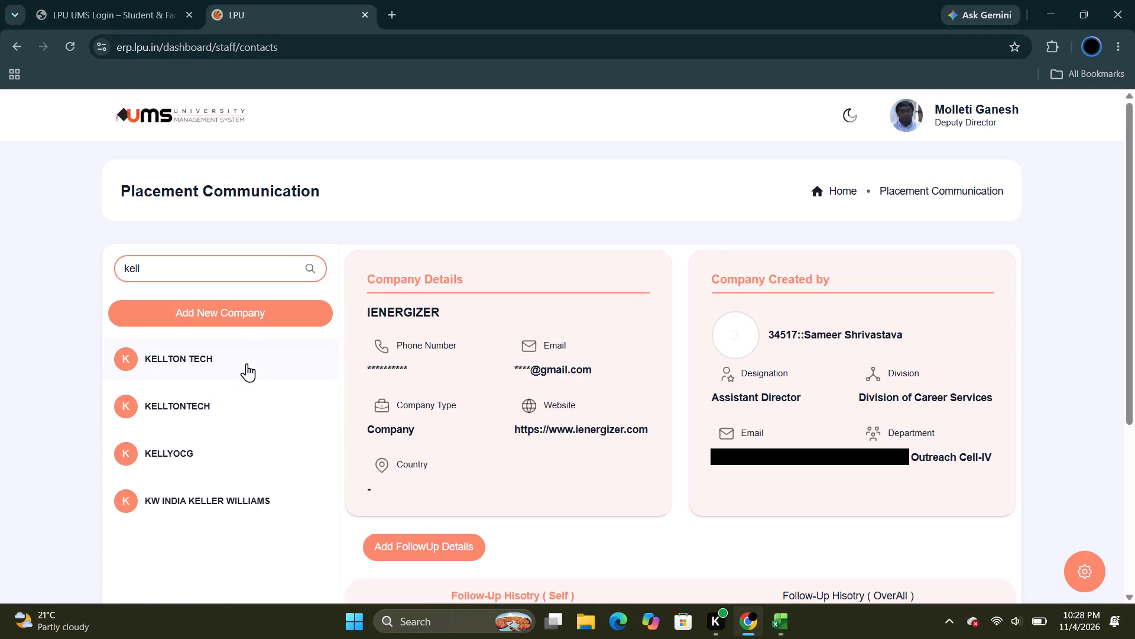
{"action": "left_click", "coordinate": [228, 398]}
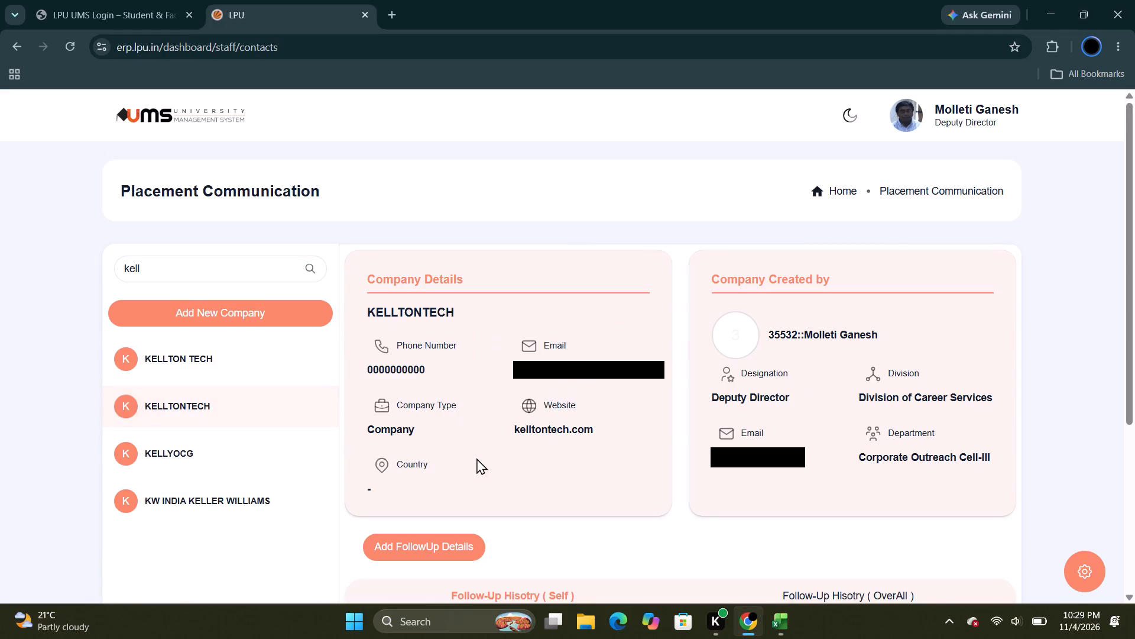
Start a follow-up for KELLTONTECH with communication type Email, entering the contact's name and email address trimmed from the copied details.
{"action": "left_click", "coordinate": [455, 547]}
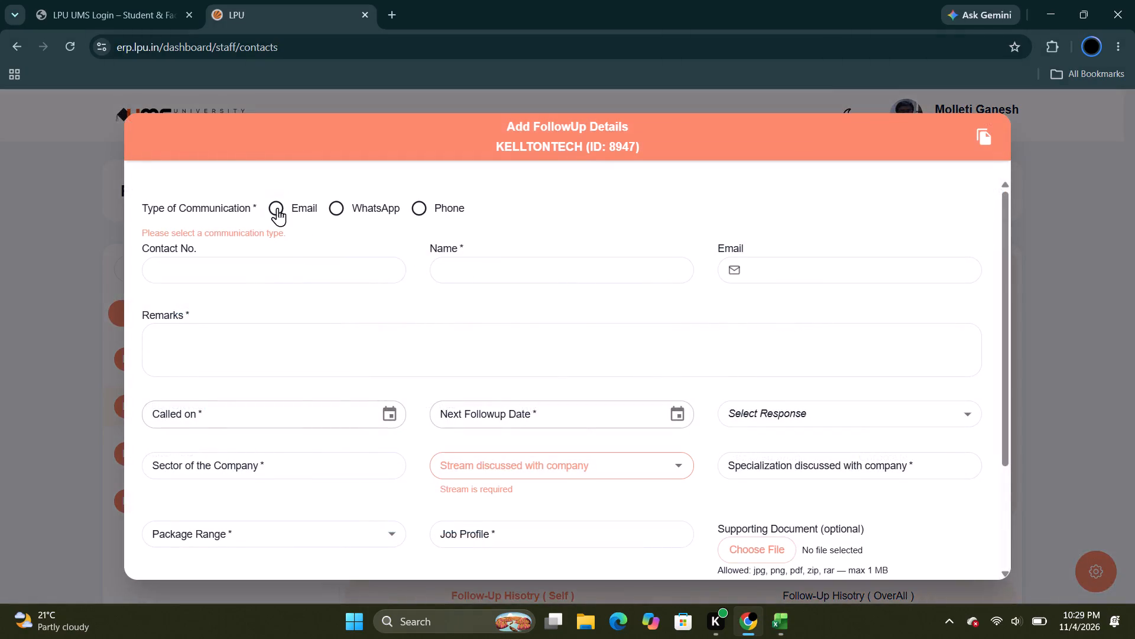
{"action": "left_click", "coordinate": [277, 205]}
{"action": "left_click", "coordinate": [489, 256]}
{"action": "key", "text": "ctrl+v"}
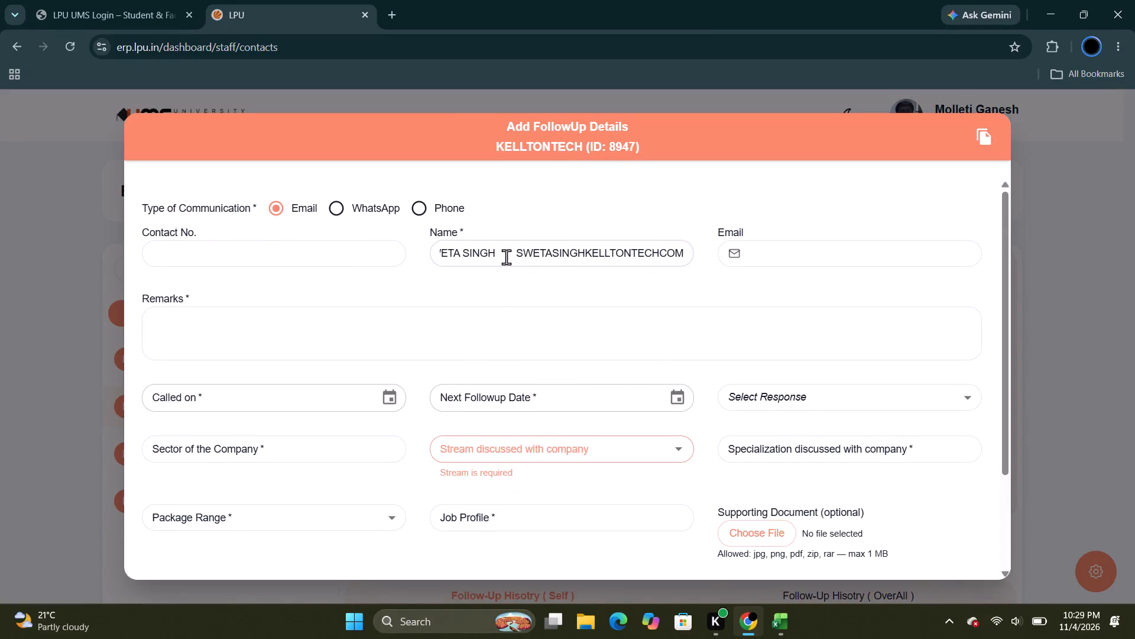
{"action": "left_click_drag", "start_coordinate": [508, 254], "coordinate": [1058, 276]}
{"action": "key", "text": "BackSpace"}
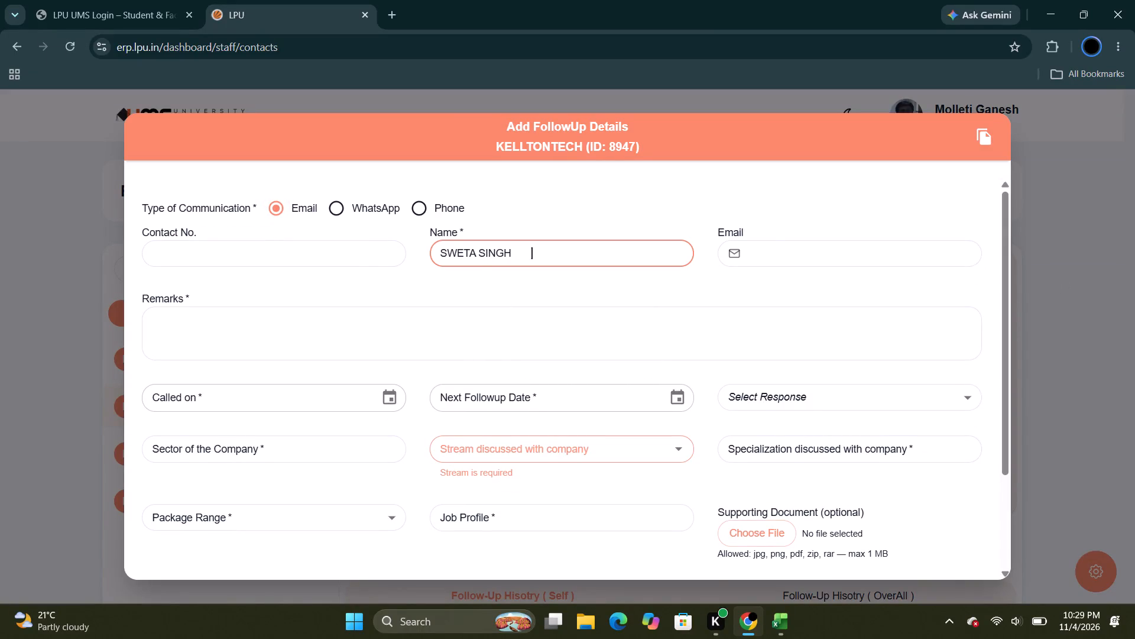
{"action": "left_click", "coordinate": [936, 255], "text": "ctrl"}
{"action": "key", "text": "ctrl+v"}
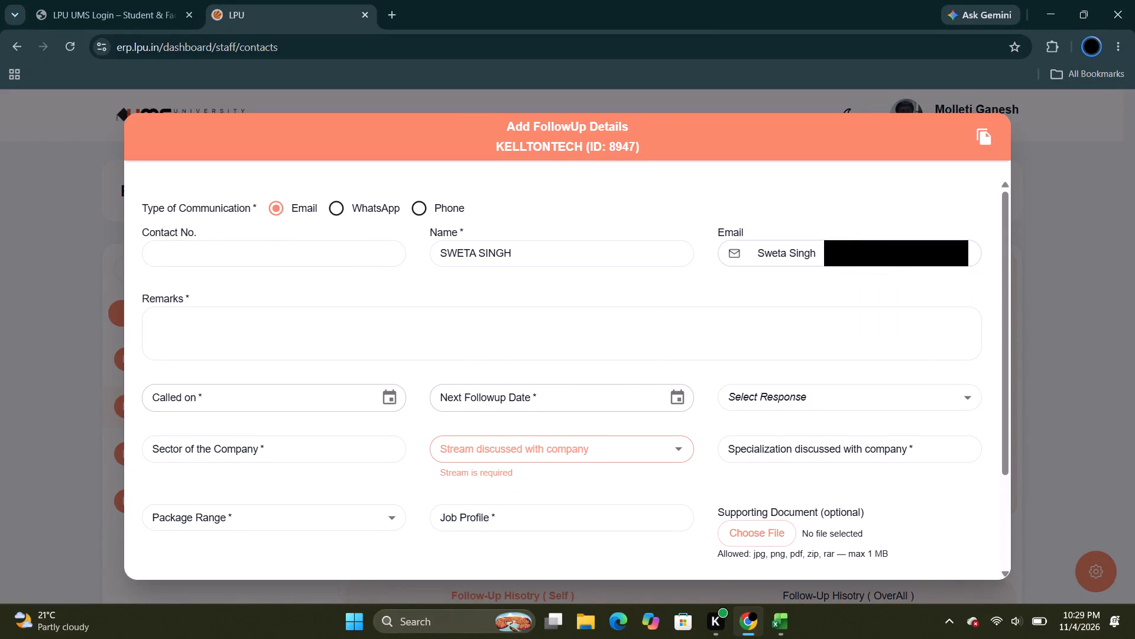
{"action": "left_click_drag", "start_coordinate": [815, 253], "coordinate": [489, 369]}
{"action": "key", "text": "BackSpace"}
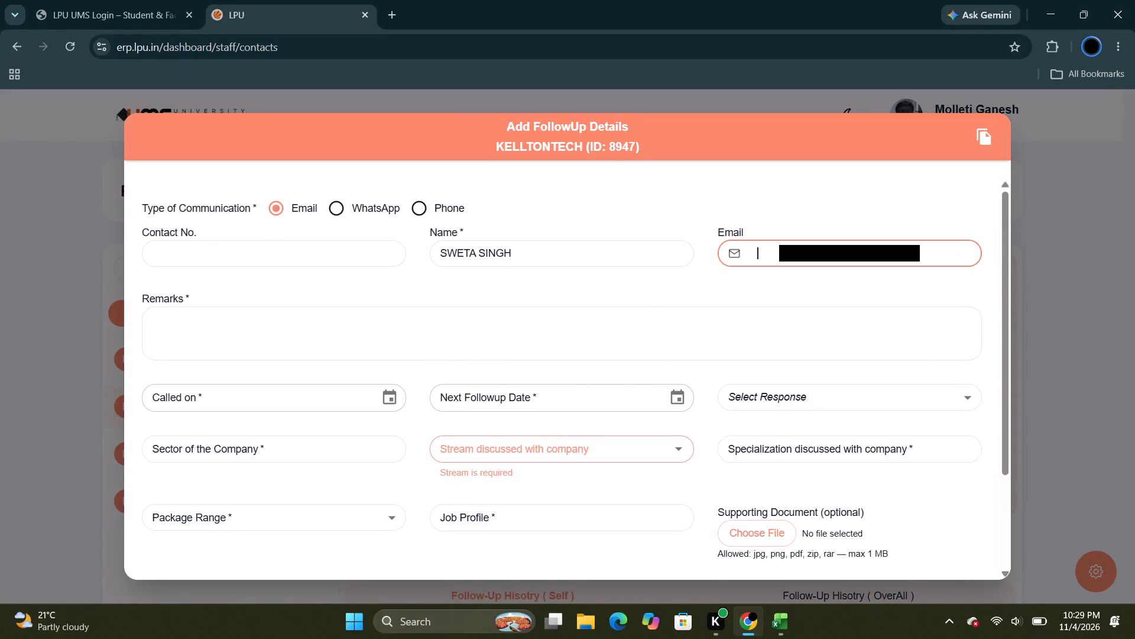
Enter the remark "email has been sent", called-on date 31/10/2026, next follow-up date 06/11/2026 and response Cold.
{"action": "left_click", "coordinate": [389, 332]}
{"action": "type", "text": "email has been sent"}
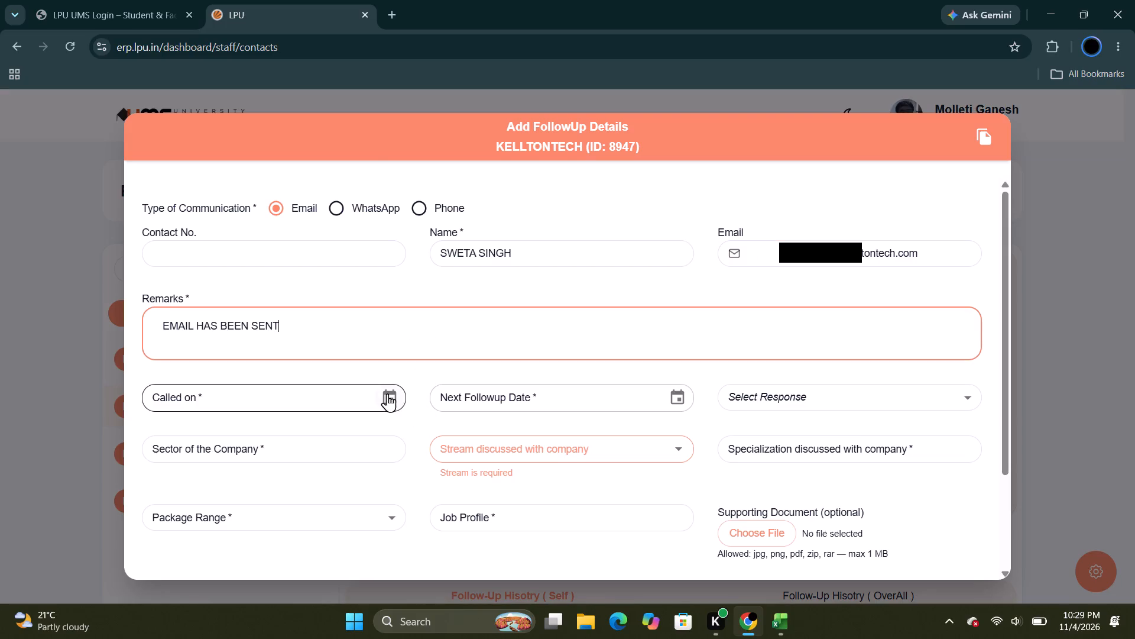
{"action": "left_click", "coordinate": [387, 393]}
{"action": "left_click", "coordinate": [325, 168]}
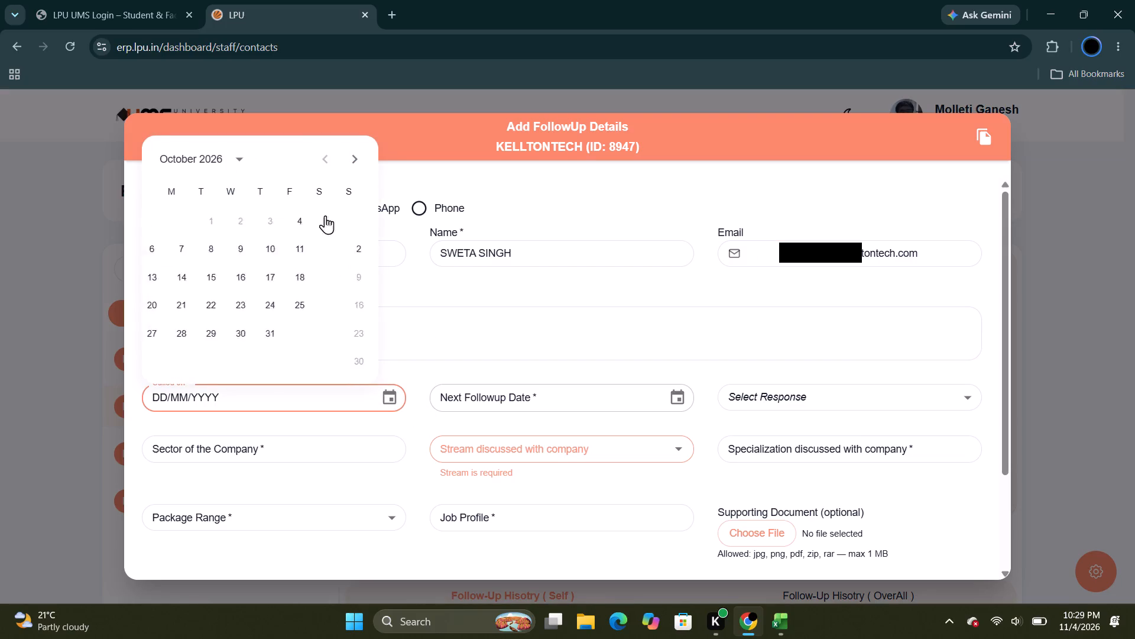
{"action": "left_click", "coordinate": [316, 330]}
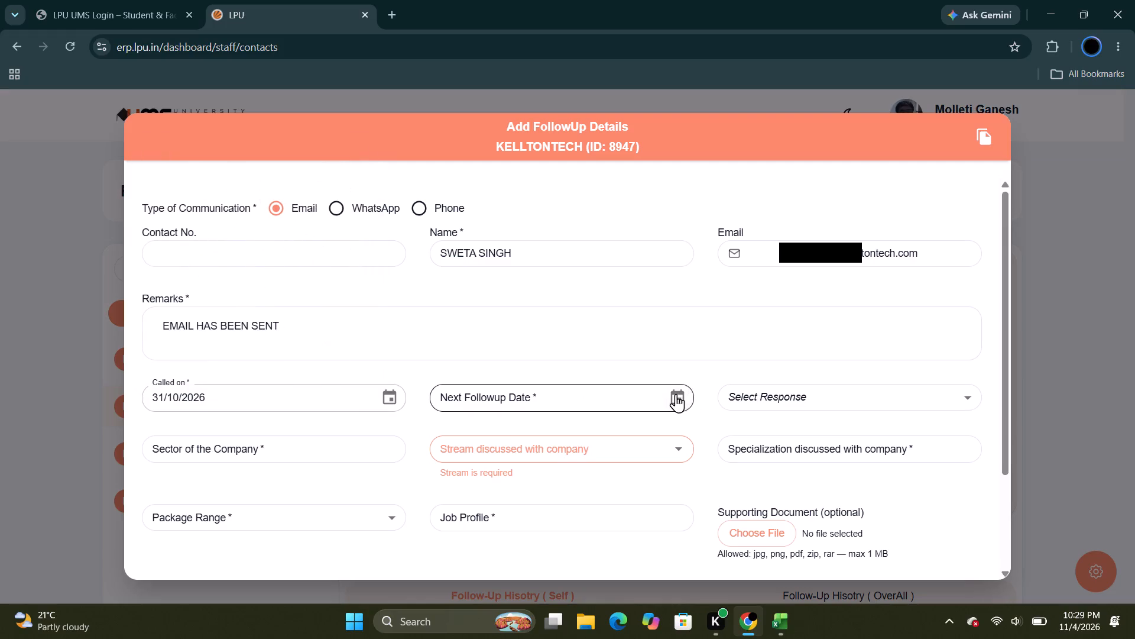
{"action": "left_click", "coordinate": [676, 394]}
{"action": "left_click", "coordinate": [578, 253]}
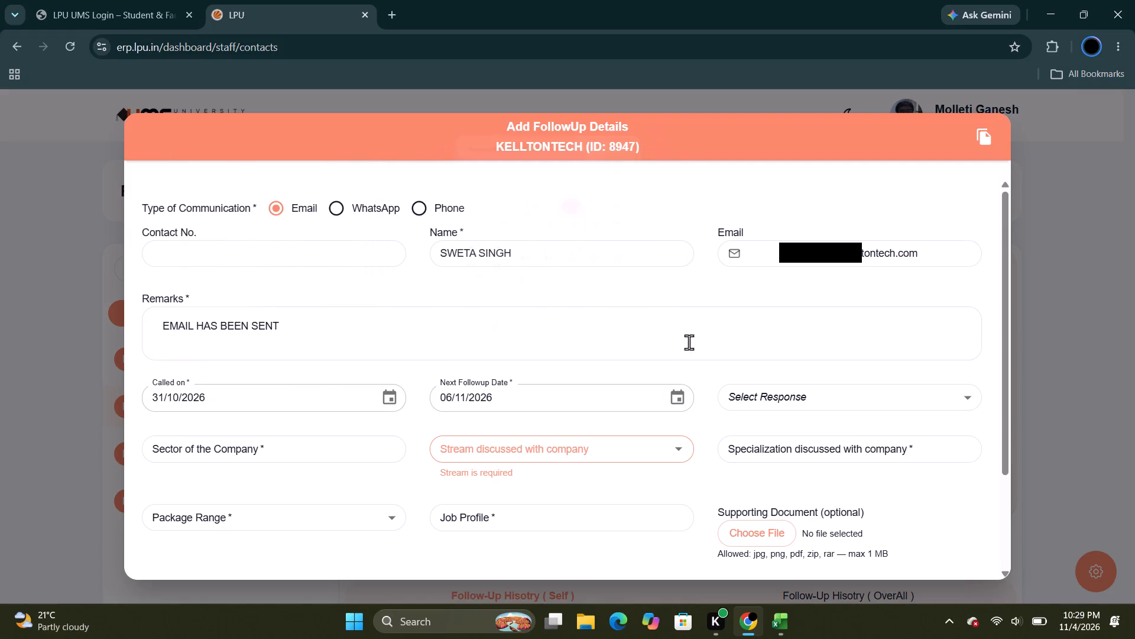
{"action": "left_click", "coordinate": [751, 399]}
{"action": "left_click", "coordinate": [760, 471]}
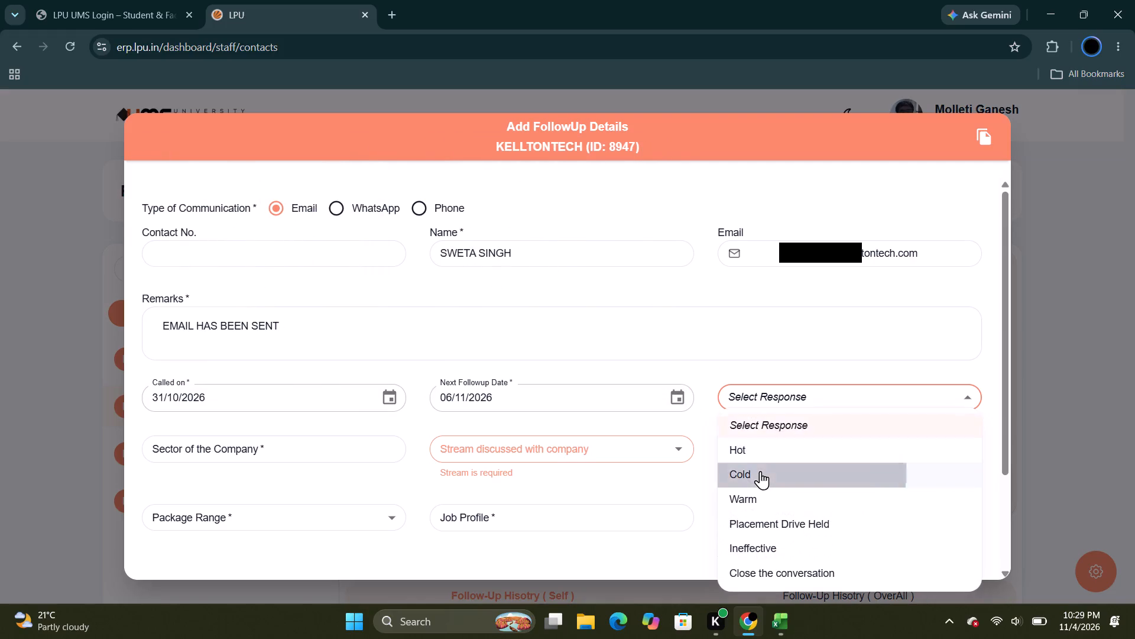
Set the sector to STAFFING AND SOFTWARE, the stream to CSE/IT and the specialization to ALL CSE.
{"action": "left_click", "coordinate": [360, 442]}
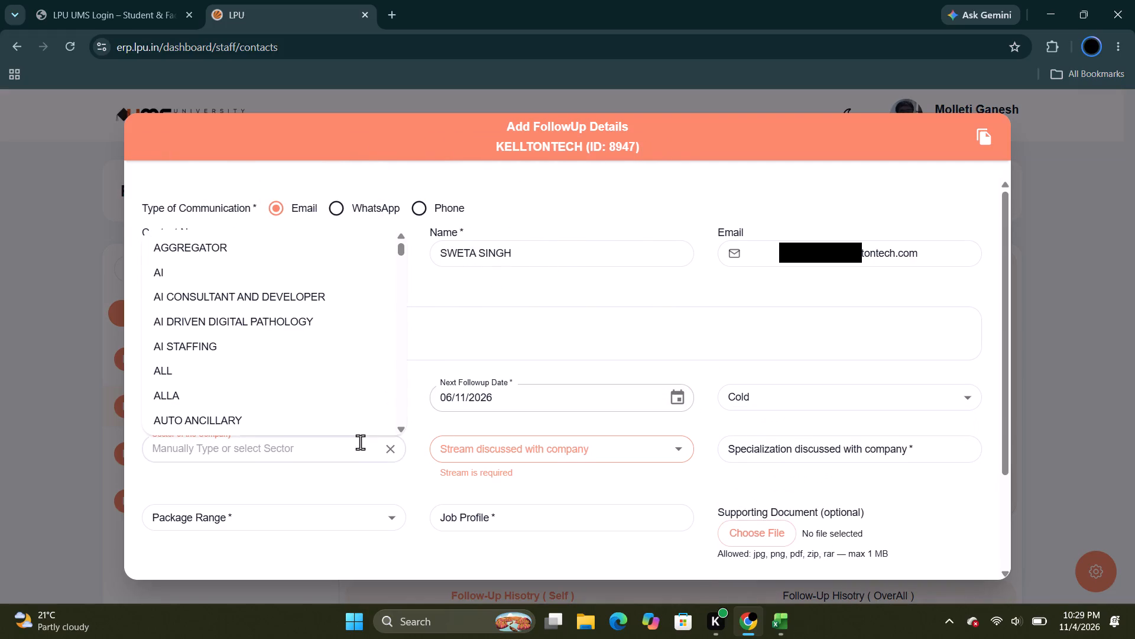
{"action": "type", "text": "soft"}
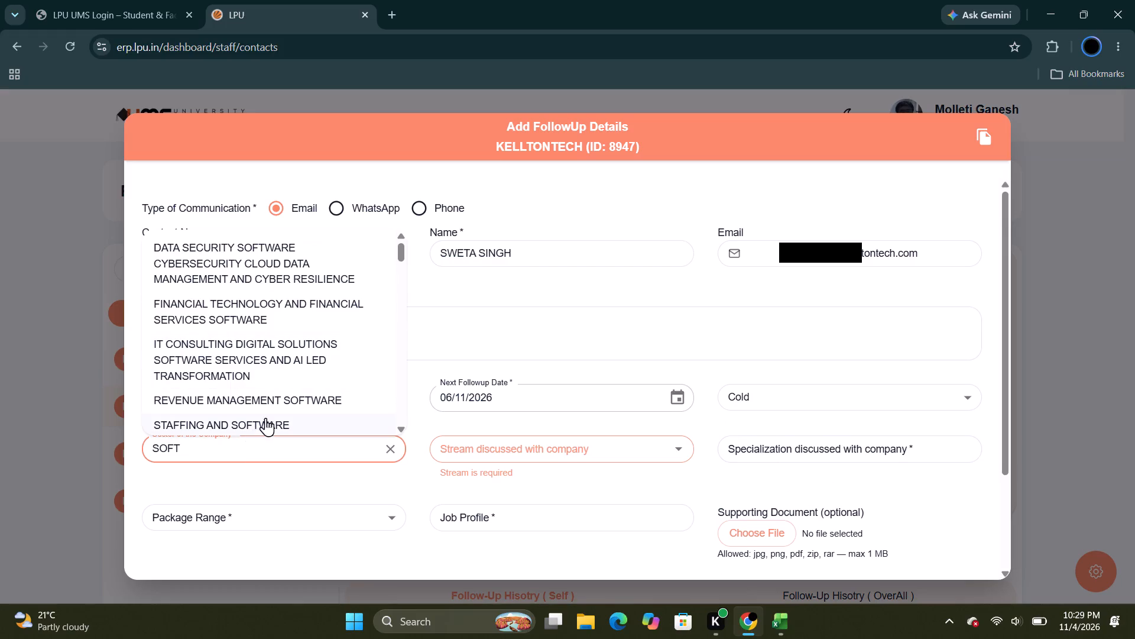
{"action": "scroll", "coordinate": [299, 401], "scroll_direction": "down", "scroll_amount": 1}
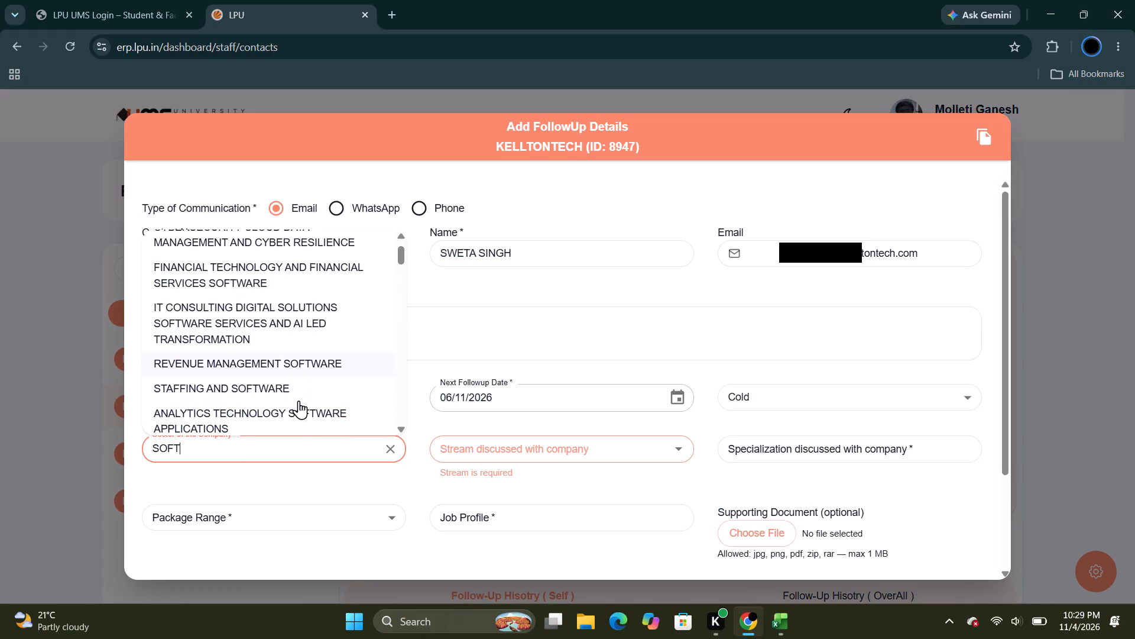
{"action": "scroll", "coordinate": [299, 401], "scroll_direction": "down", "scroll_amount": 1}
{"action": "left_click", "coordinate": [265, 381]}
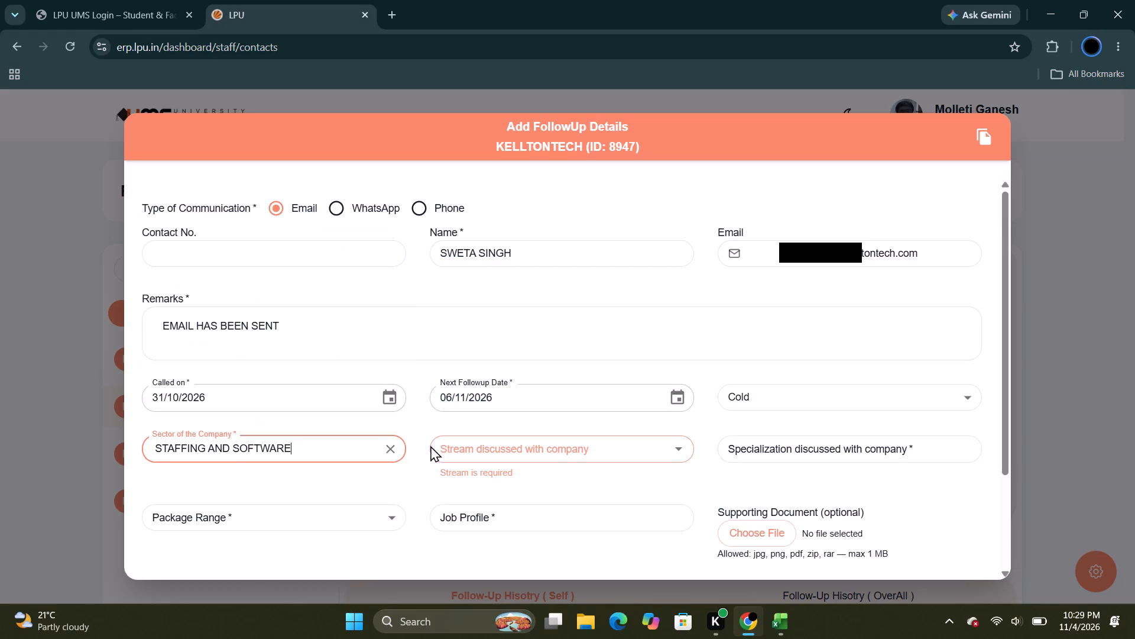
{"action": "left_click_drag", "start_coordinate": [501, 463], "coordinate": [529, 464]}
{"action": "left_click_drag", "start_coordinate": [529, 464], "coordinate": [553, 444]}
{"action": "left_click", "coordinate": [553, 444]}
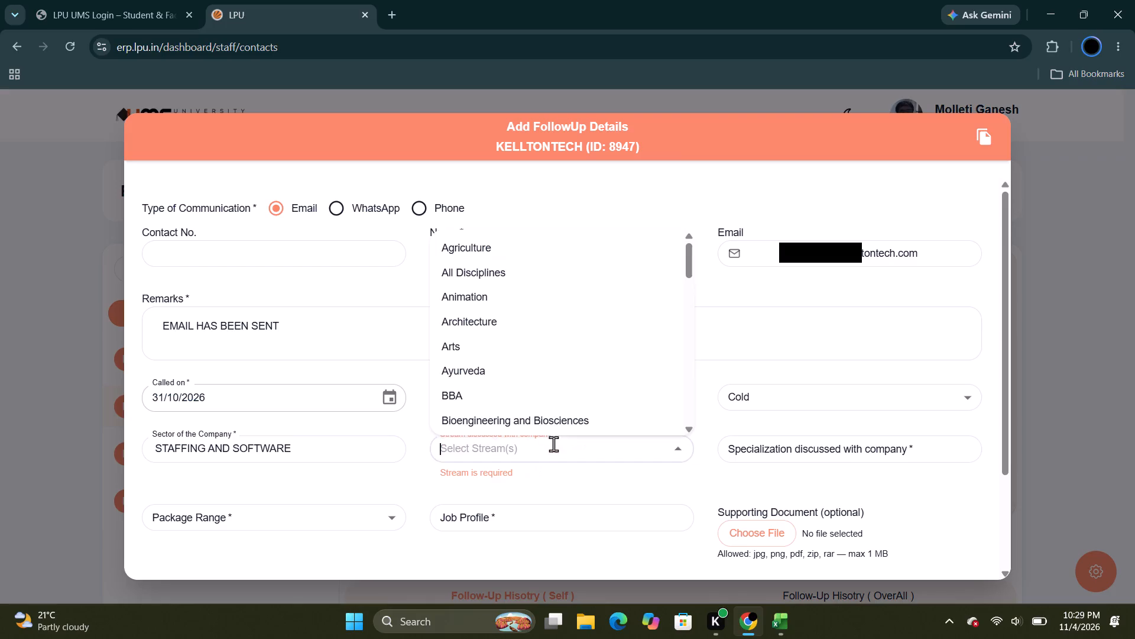
{"action": "type", "text": "it"}
{"action": "left_click", "coordinate": [537, 507]}
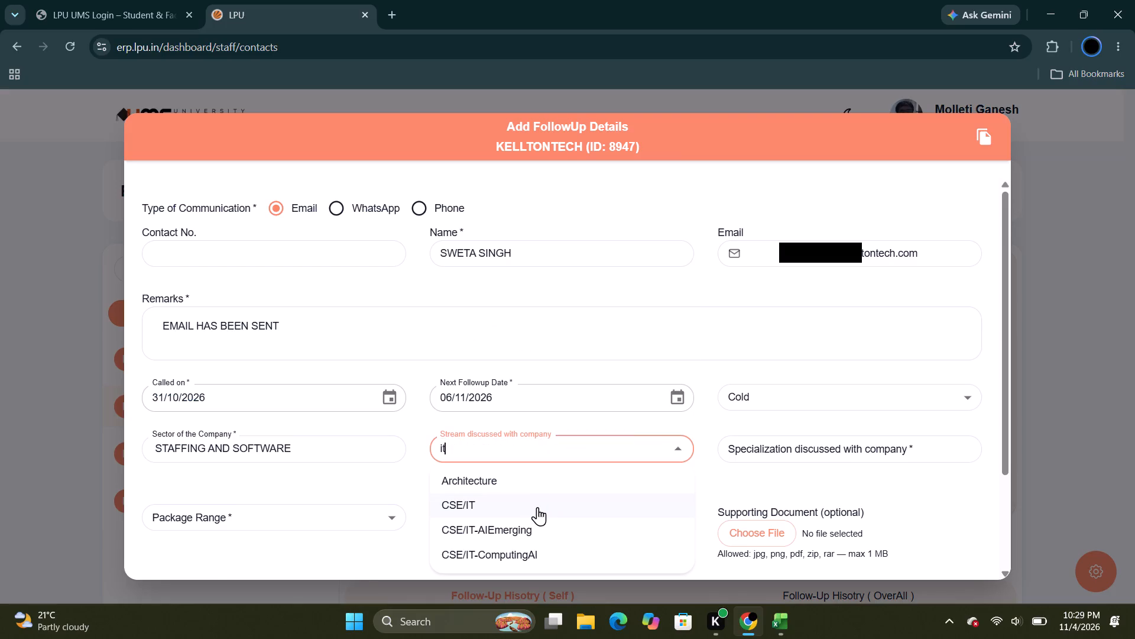
{"action": "left_click", "coordinate": [783, 454]}
{"action": "type", "text": "all"}
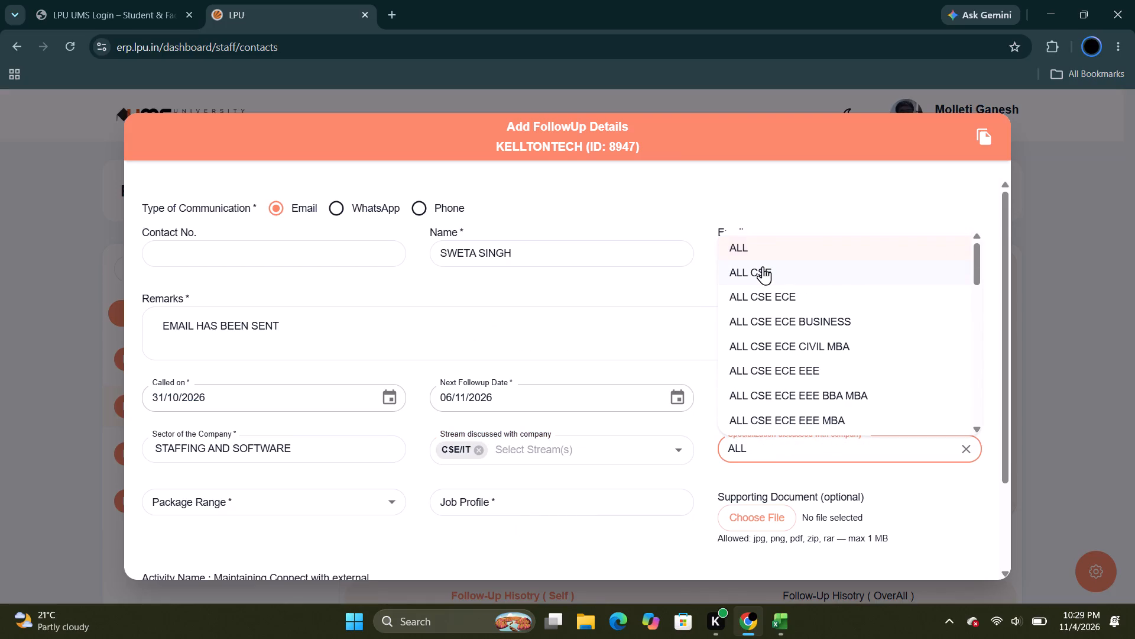
{"action": "left_click", "coordinate": [763, 266]}
Choose package range 08-09 Lakh, job profile SOFTWARE DEVELOPMENT and the DPR action, and submit the follow-up.
{"action": "left_click_drag", "start_coordinate": [349, 495], "coordinate": [295, 386]}
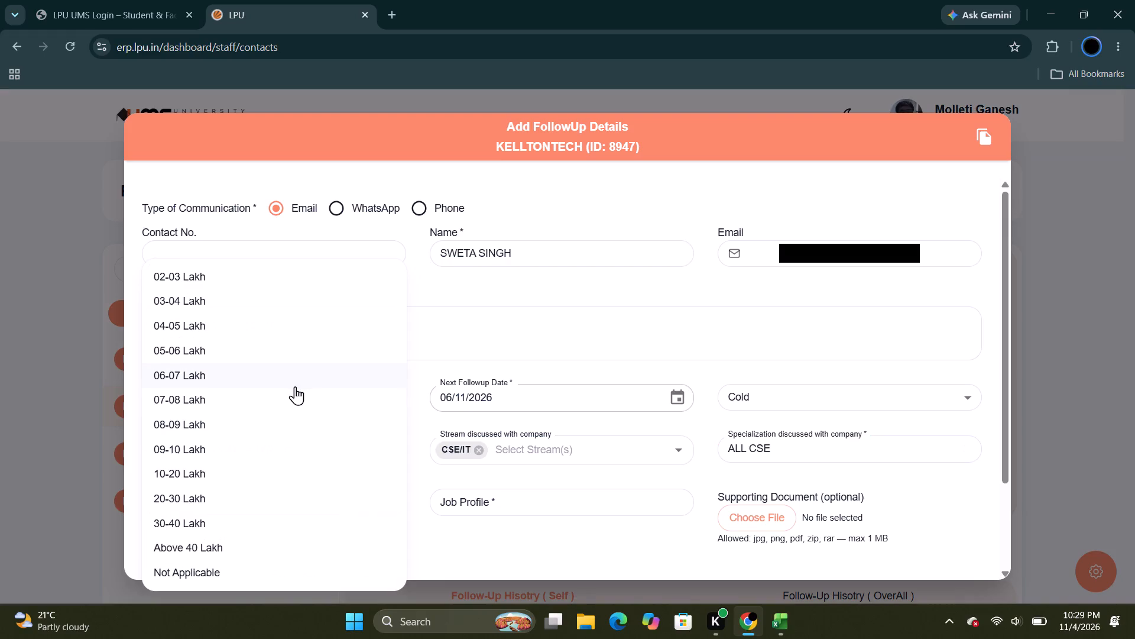
{"action": "left_click_drag", "start_coordinate": [295, 386], "coordinate": [280, 421]}
{"action": "left_click", "coordinate": [280, 421]}
{"action": "left_click", "coordinate": [526, 493]}
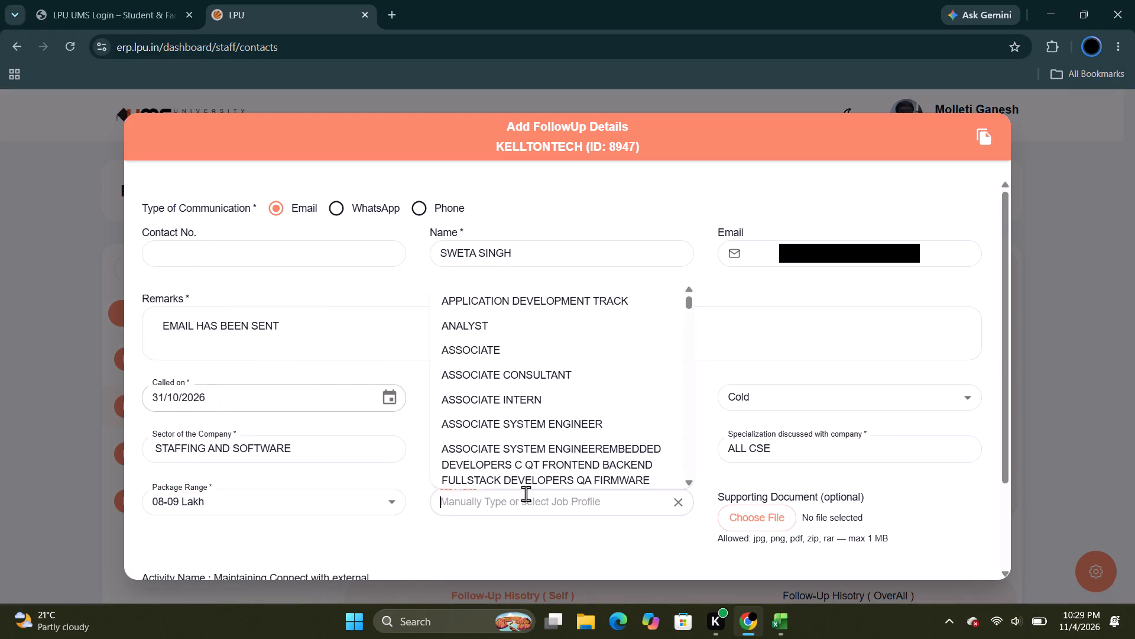
{"action": "type", "text": "soft"}
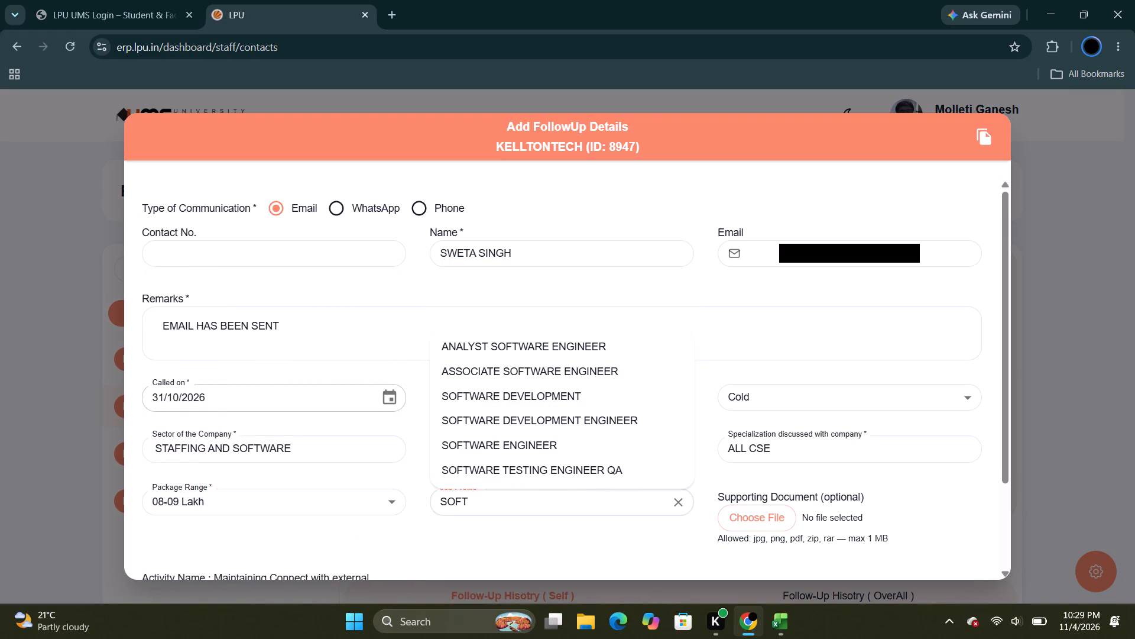
{"action": "key", "text": "w"}
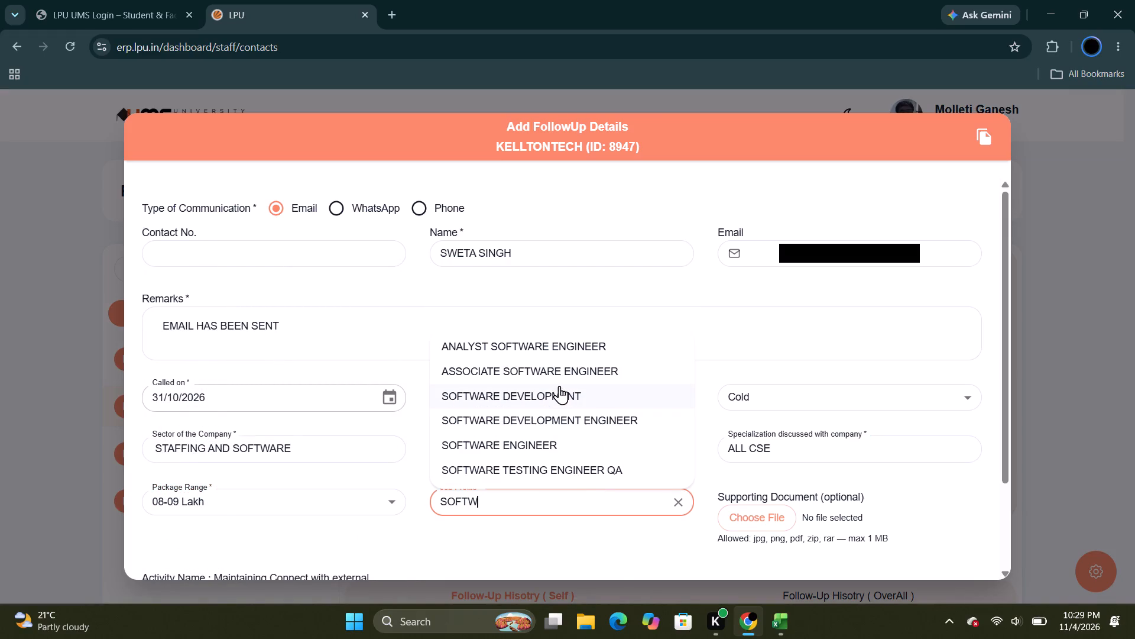
{"action": "left_click", "coordinate": [559, 386]}
{"action": "scroll", "coordinate": [559, 386], "scroll_direction": "down", "scroll_amount": 3}
{"action": "left_click_drag", "start_coordinate": [340, 494], "coordinate": [336, 534]}
{"action": "left_click", "coordinate": [336, 534]}
{"action": "left_click", "coordinate": [527, 550]}
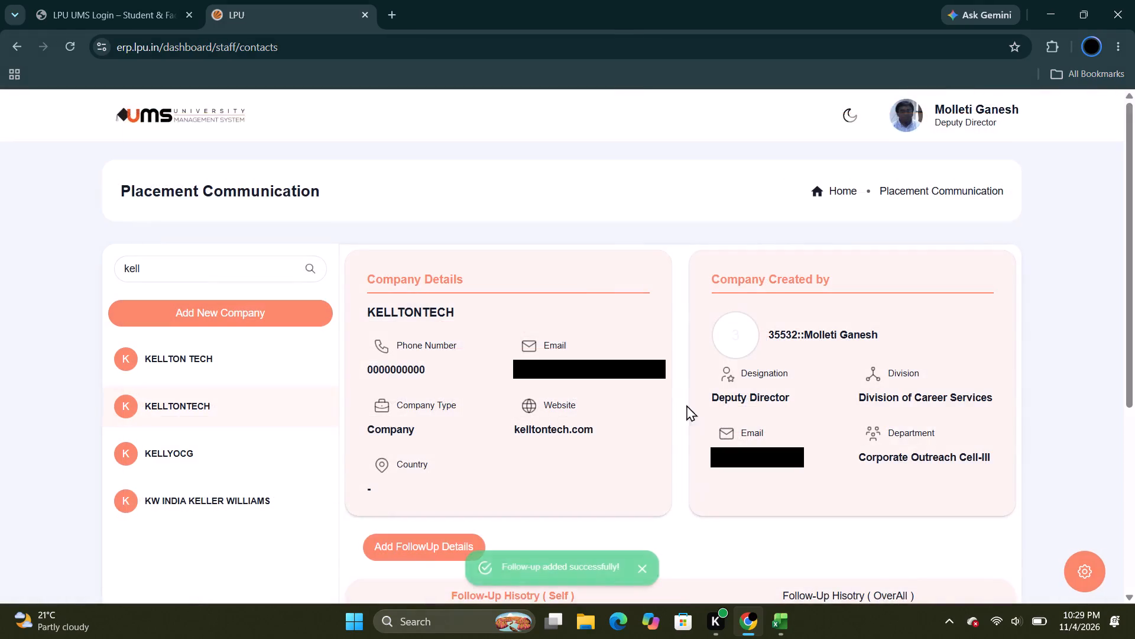
Switch to the Excel contact list and copy the name and email address in row 199.
{"action": "scroll", "coordinate": [659, 421], "scroll_direction": "down", "scroll_amount": 1}
{"action": "key", "text": "alt+Tab"}
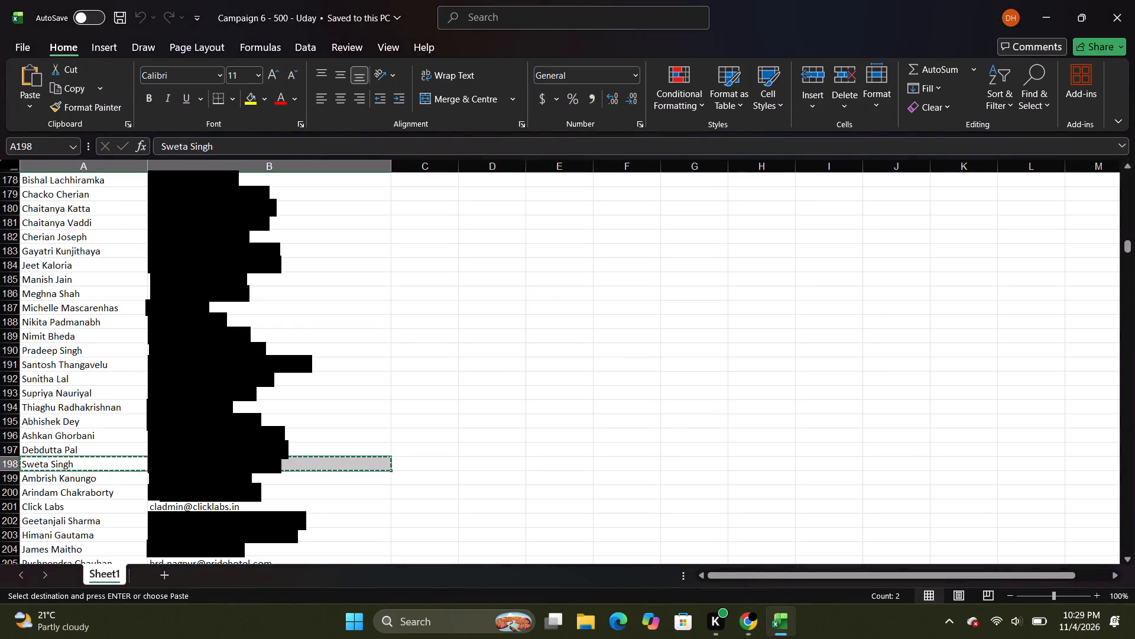
{"action": "left_click", "coordinate": [102, 485]}
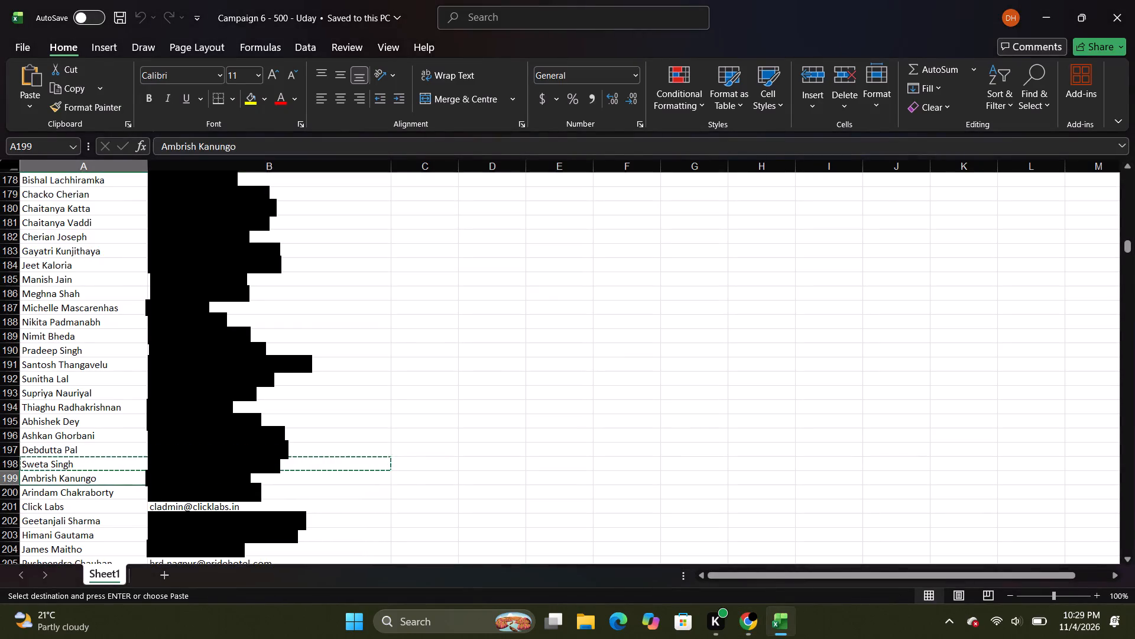
{"action": "key", "text": "shift+Right"}
{"action": "key", "text": "ctrl+c"}
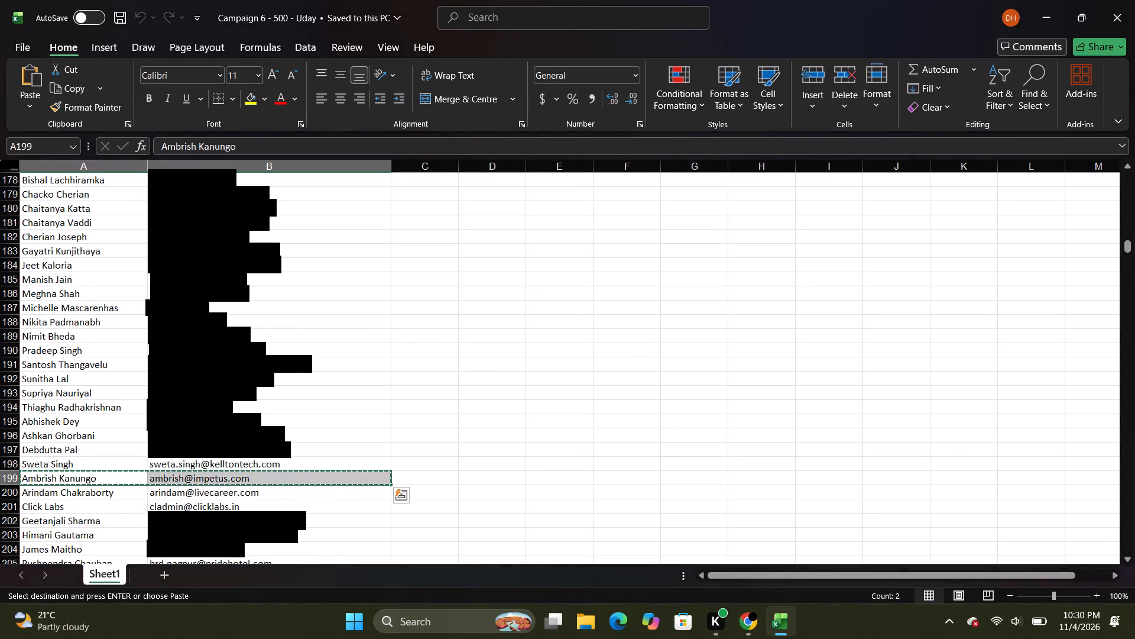
Back in the portal, start a new company, entering the copied email address and website impetus.com, each trimmed from the pasted details.
{"action": "key", "text": "alt+Tab"}
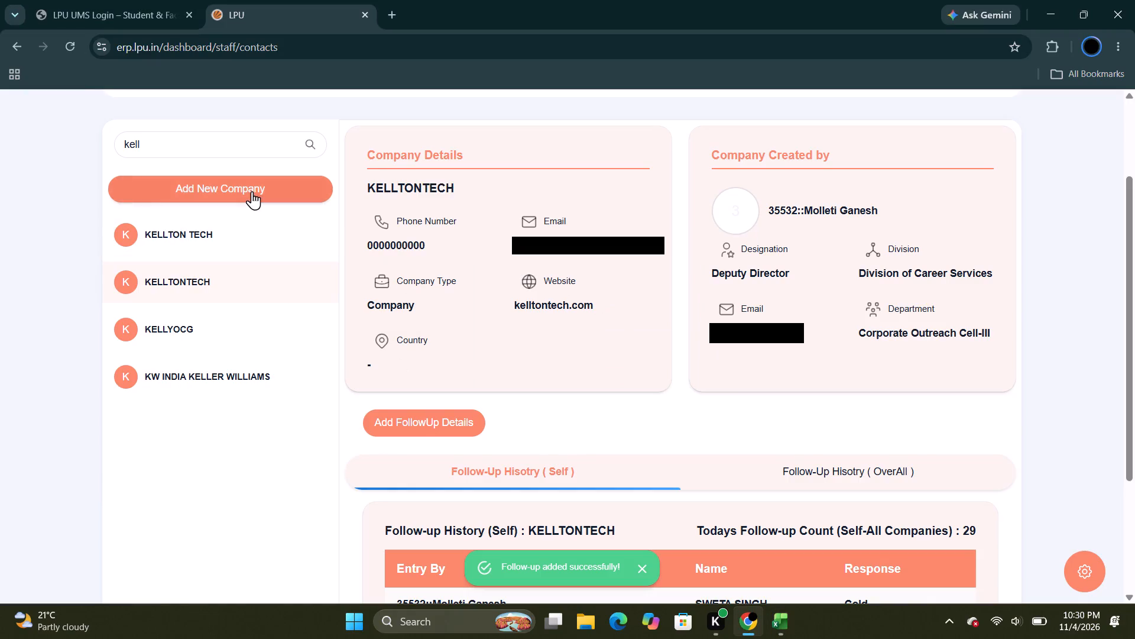
{"action": "left_click", "coordinate": [252, 191]}
{"action": "left_click", "coordinate": [636, 393]}
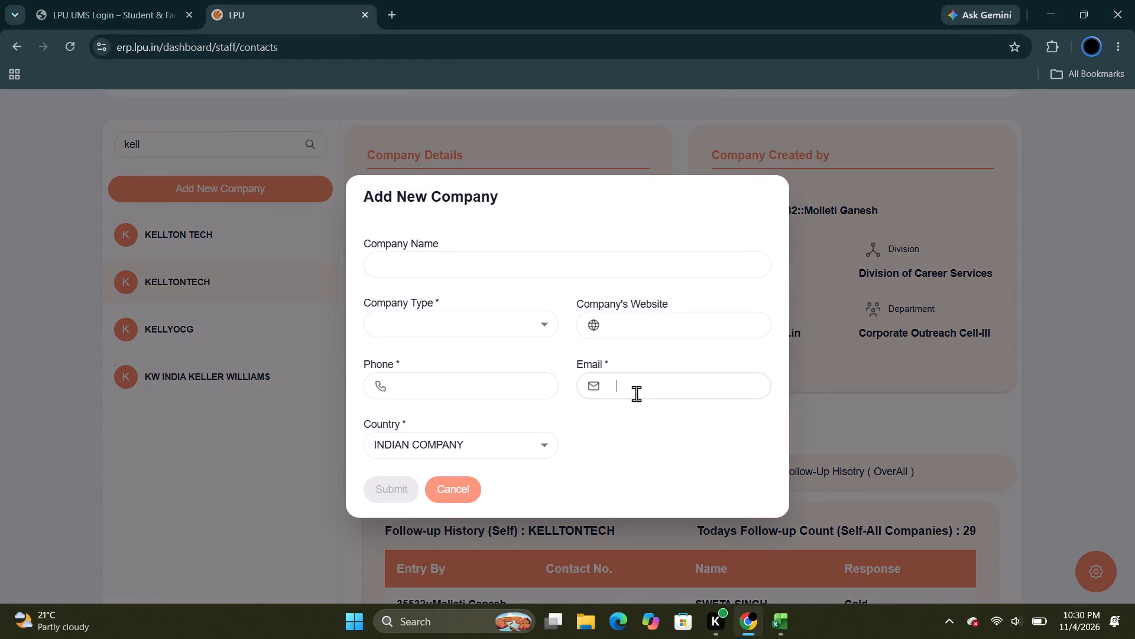
{"action": "key", "text": "ctrl+v"}
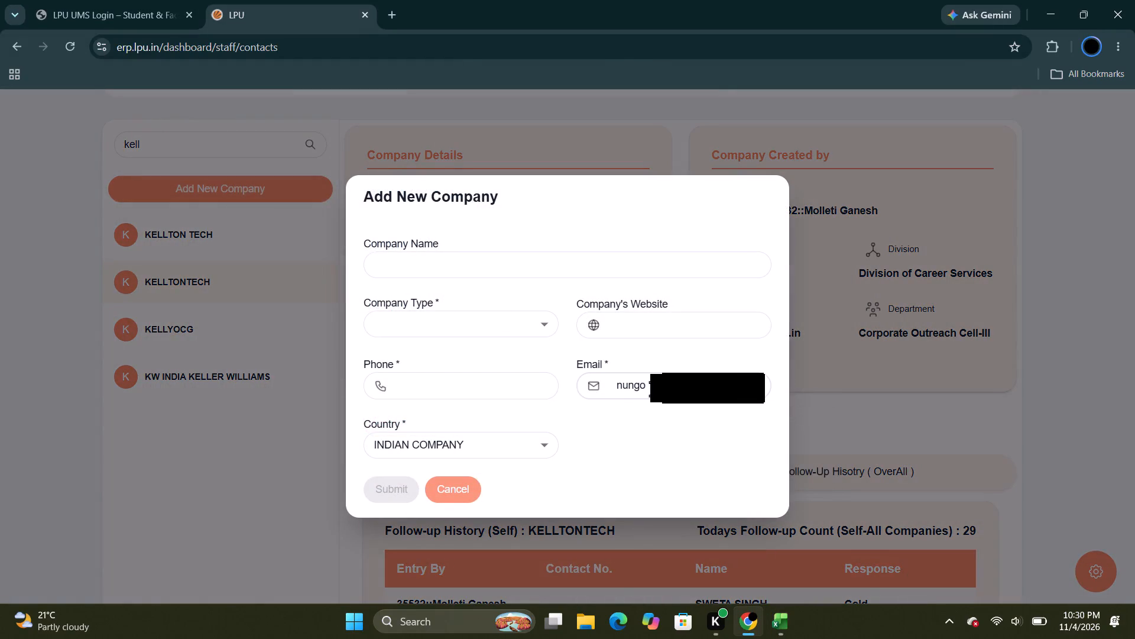
{"action": "left_click_drag", "start_coordinate": [653, 389], "coordinate": [258, 390]}
{"action": "key", "text": "BackSpace"}
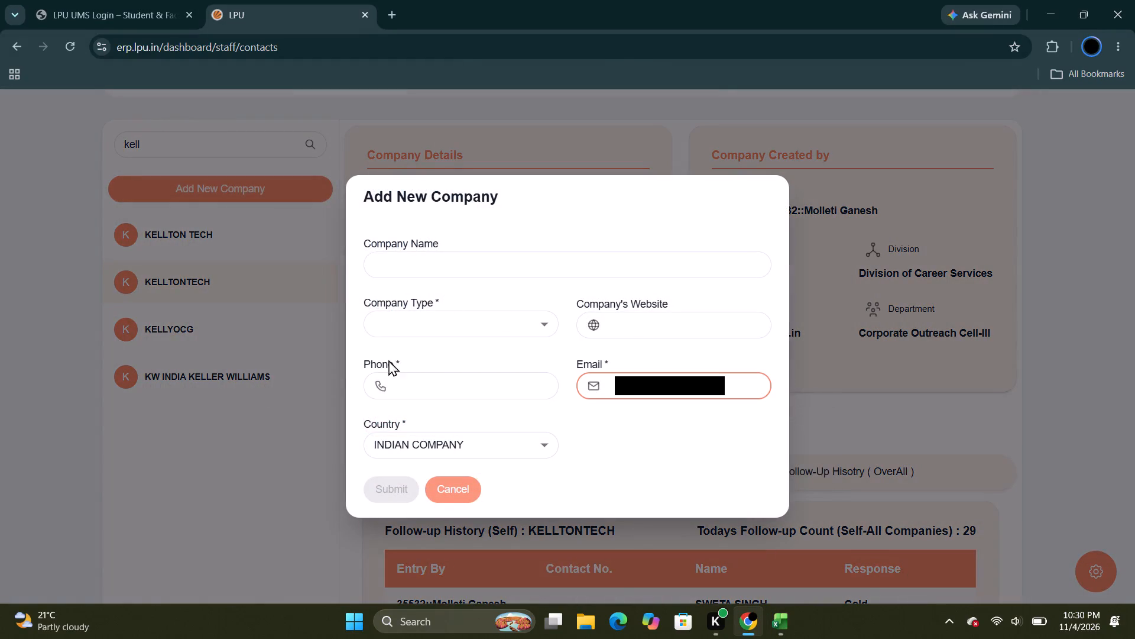
{"action": "left_click", "coordinate": [626, 314]}
{"action": "key", "text": "ctrl+v"}
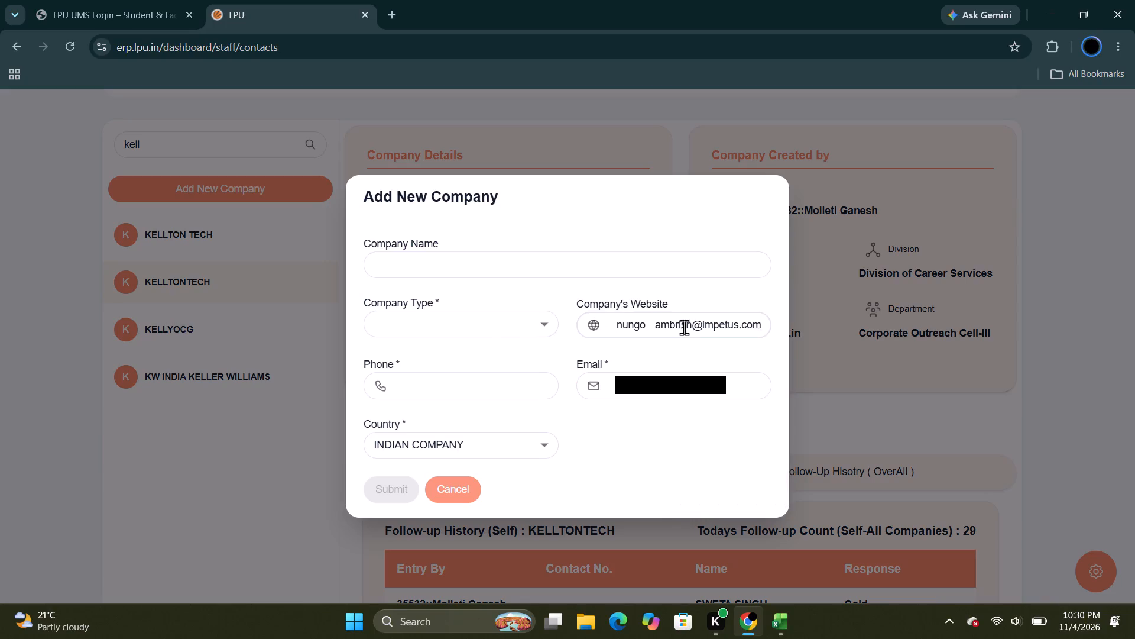
{"action": "left_click_drag", "start_coordinate": [700, 328], "coordinate": [313, 327]}
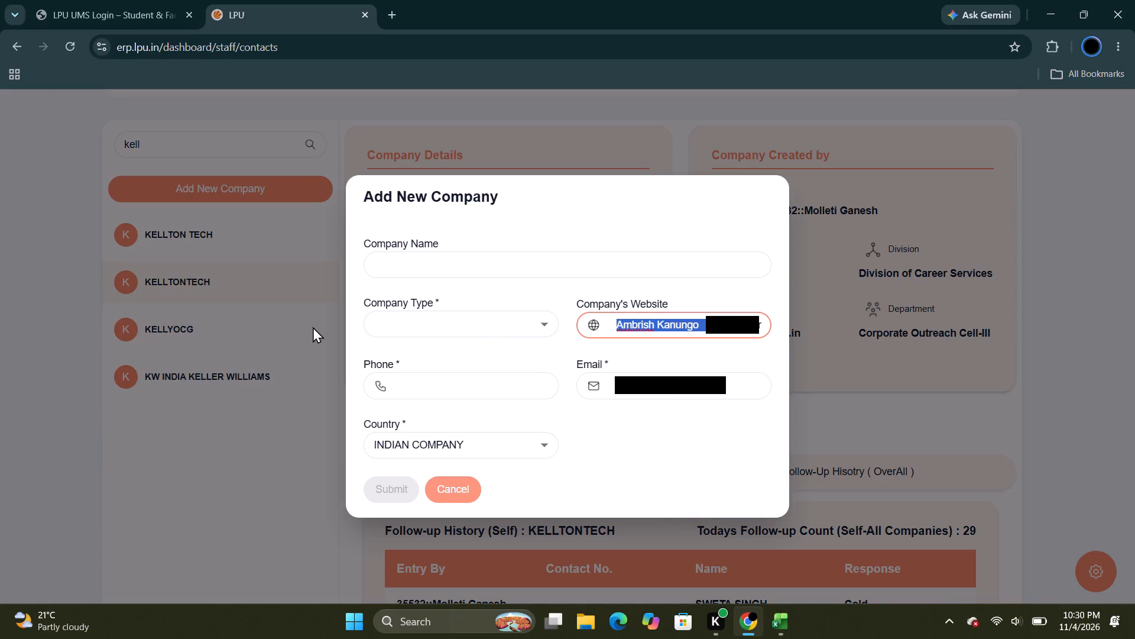
{"action": "key", "text": "BackSpace"}
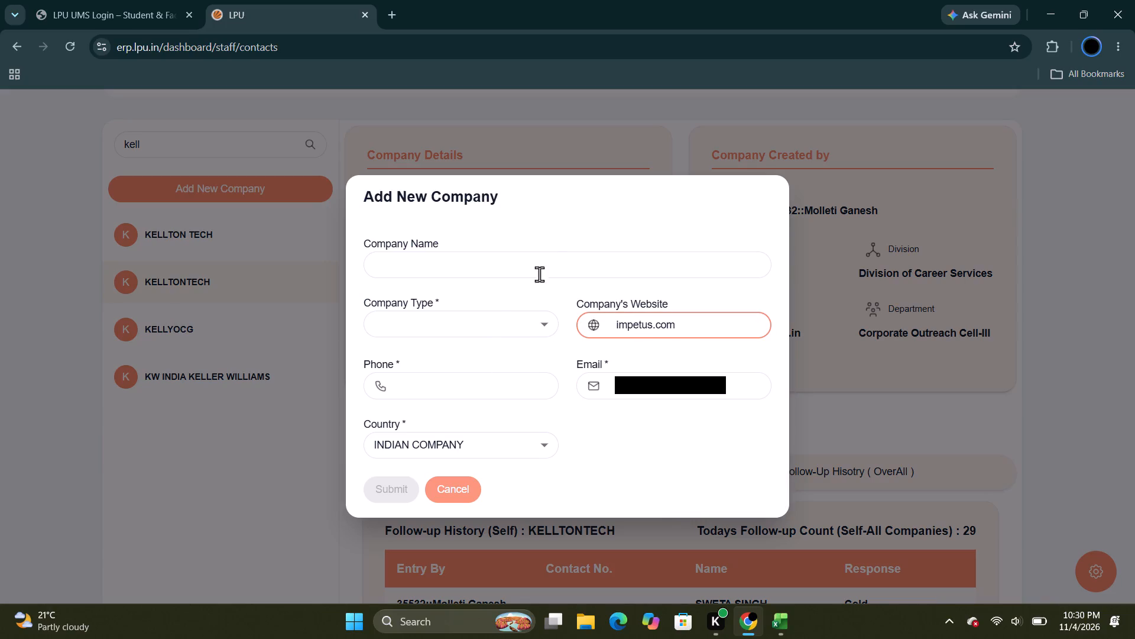
Enter the company name IMPETUS, trimmed from the copied contact details.
{"action": "double_click", "coordinate": [488, 262]}
{"action": "key", "text": "ctrl+v"}
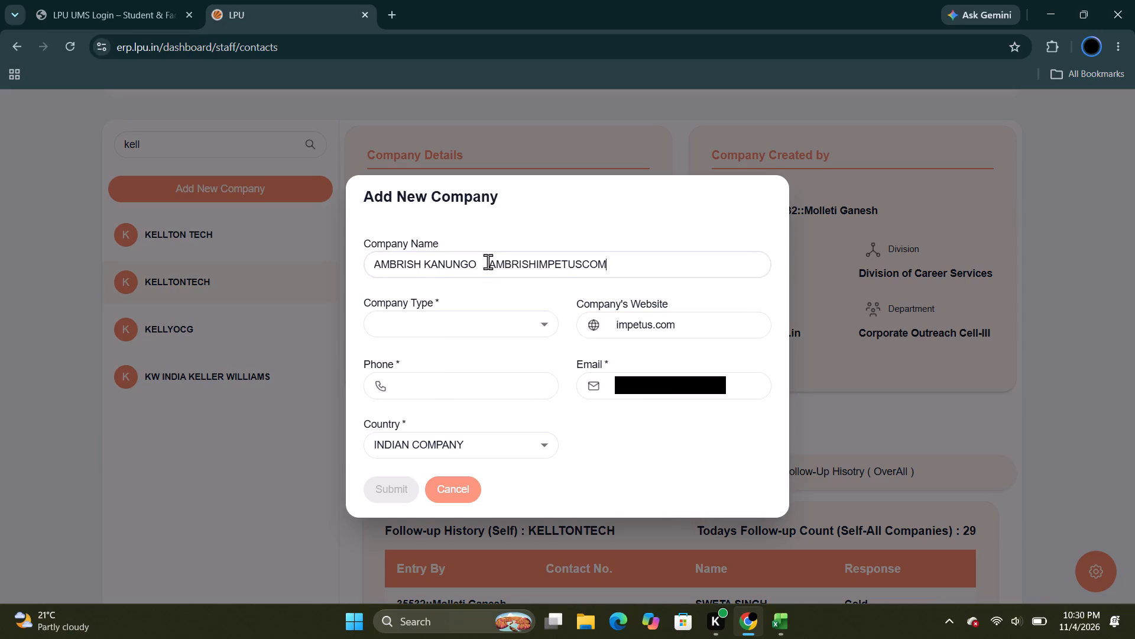
{"action": "key", "text": "BackSpace"}
{"action": "key", "text": "BackSpace"}
{"action": "key", "text": "BackSpace"}
{"action": "left_click_drag", "start_coordinate": [517, 264], "coordinate": [332, 260]}
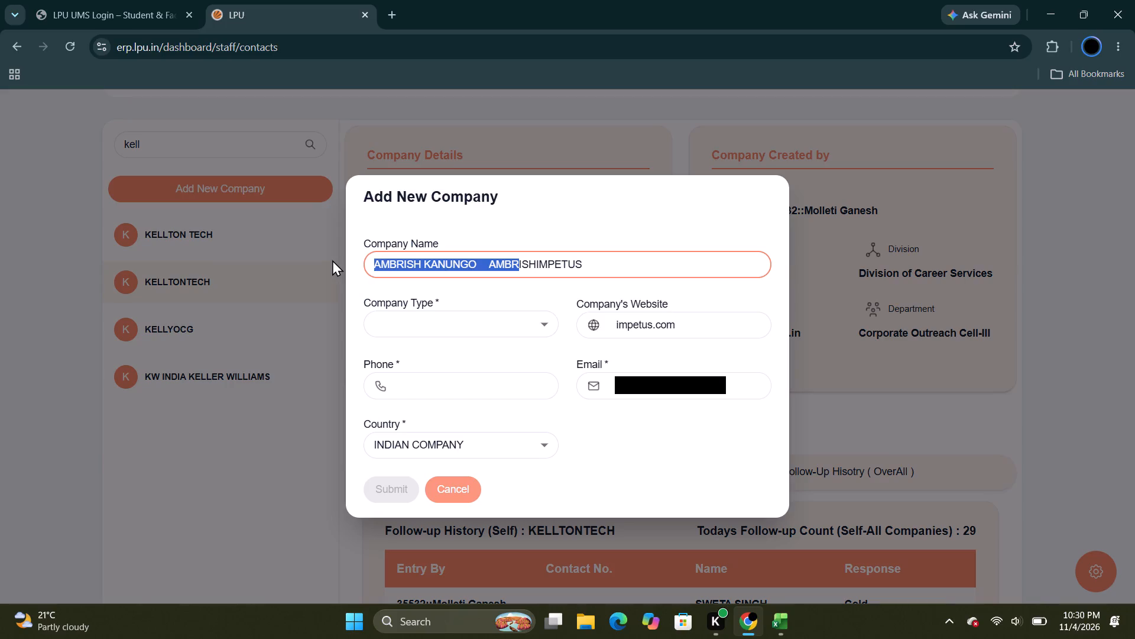
{"action": "key", "text": "BackSpace"}
{"action": "key", "text": "Right"}
{"action": "key", "text": "Right"}
{"action": "key", "text": "Right"}
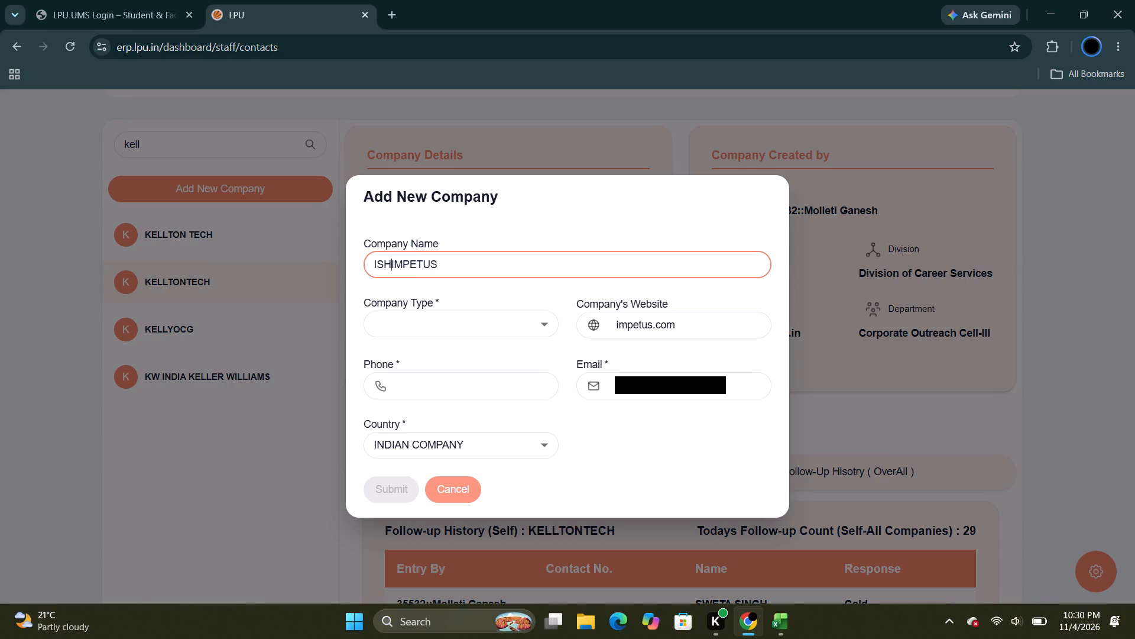
{"action": "key", "text": "BackSpace"}
{"action": "key", "text": "BackSpace"}
{"action": "key", "text": "BackSpace"}
{"action": "key", "text": "BackSpace"}
Set the company type to Company, enter the all-zero placeholder phone number and submit the new company.
{"action": "left_click_drag", "start_coordinate": [443, 321], "coordinate": [417, 375]}
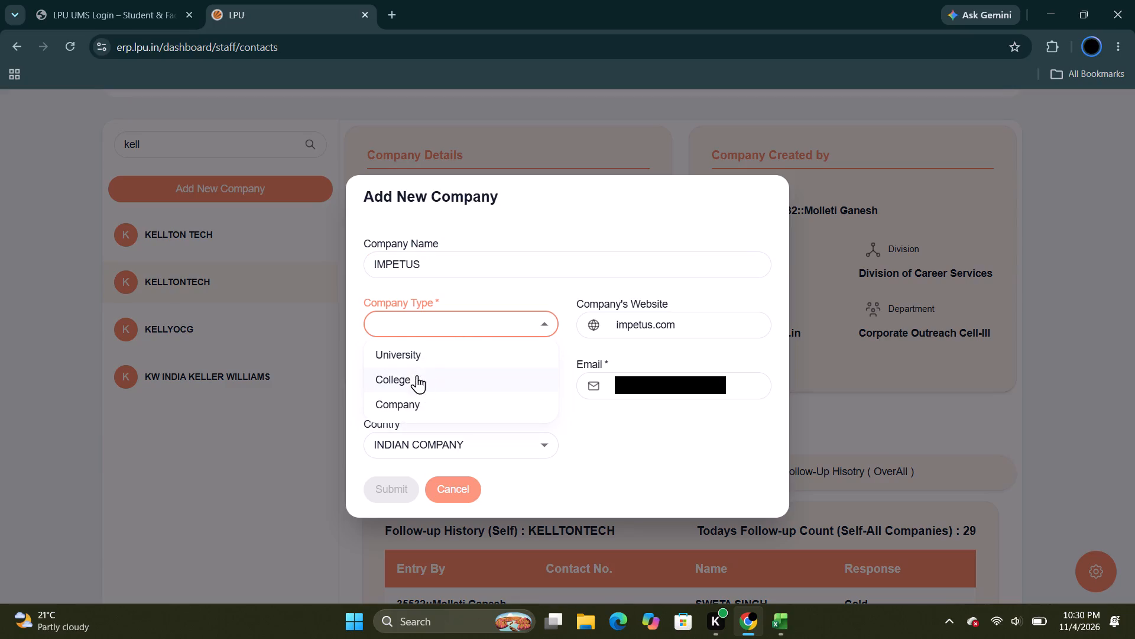
{"action": "left_click_drag", "start_coordinate": [417, 375], "coordinate": [415, 405]}
{"action": "left_click", "coordinate": [415, 405]}
{"action": "left_click", "coordinate": [451, 388]}
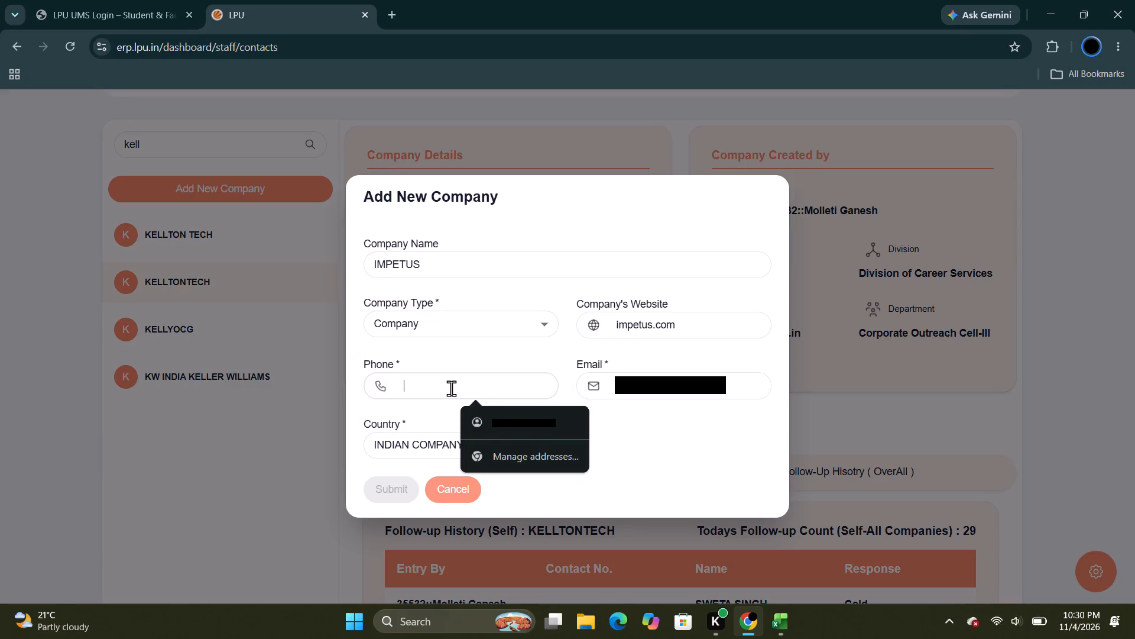
{"action": "type", "text": "000"}
{"action": "left_click", "coordinate": [485, 412]}
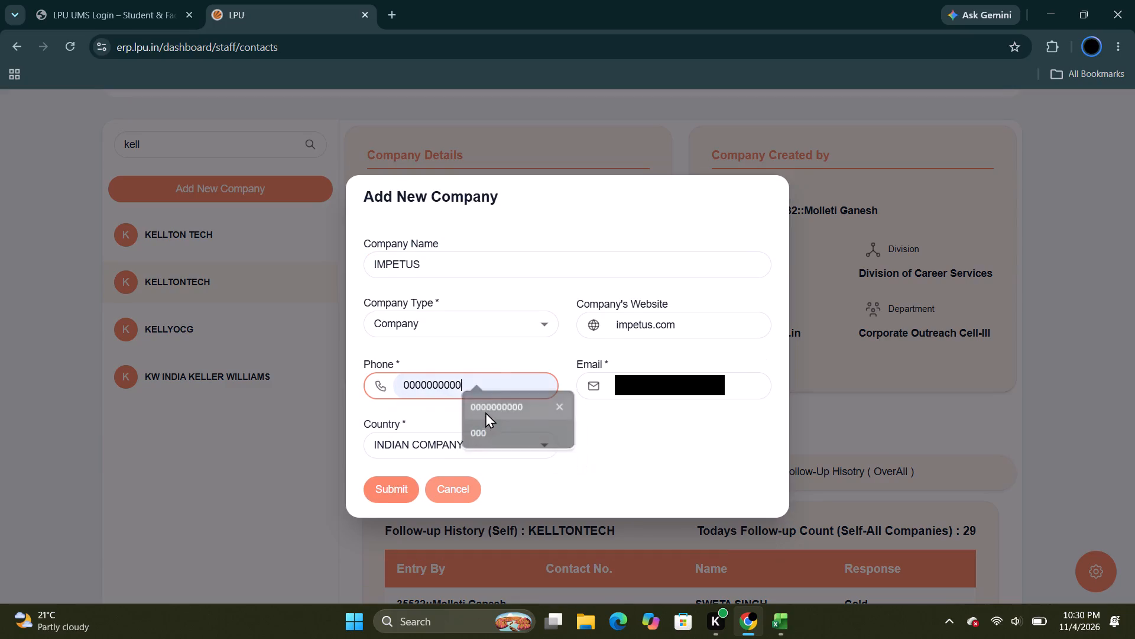
{"action": "left_click", "coordinate": [394, 490]}
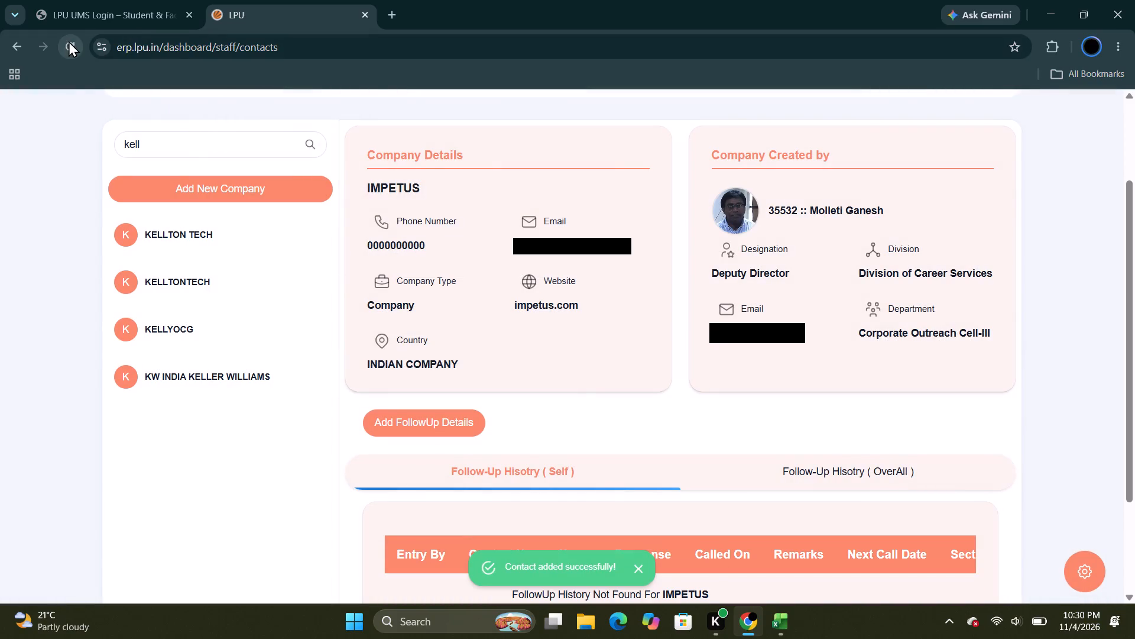
Reload the contacts page, search for "impet" and open the newly added IMPETUS record with website impetus.com.
{"action": "left_click_drag", "start_coordinate": [69, 41], "coordinate": [70, 50]}
{"action": "left_click", "coordinate": [70, 50]}
{"action": "left_click", "coordinate": [194, 265]}
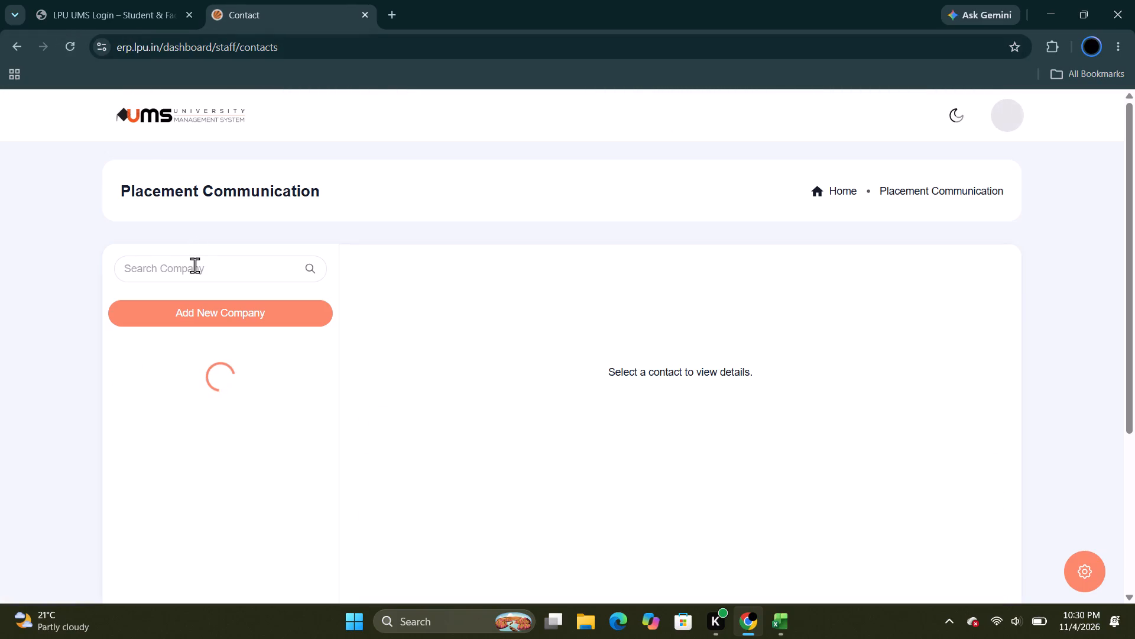
{"action": "type", "text": "impet"}
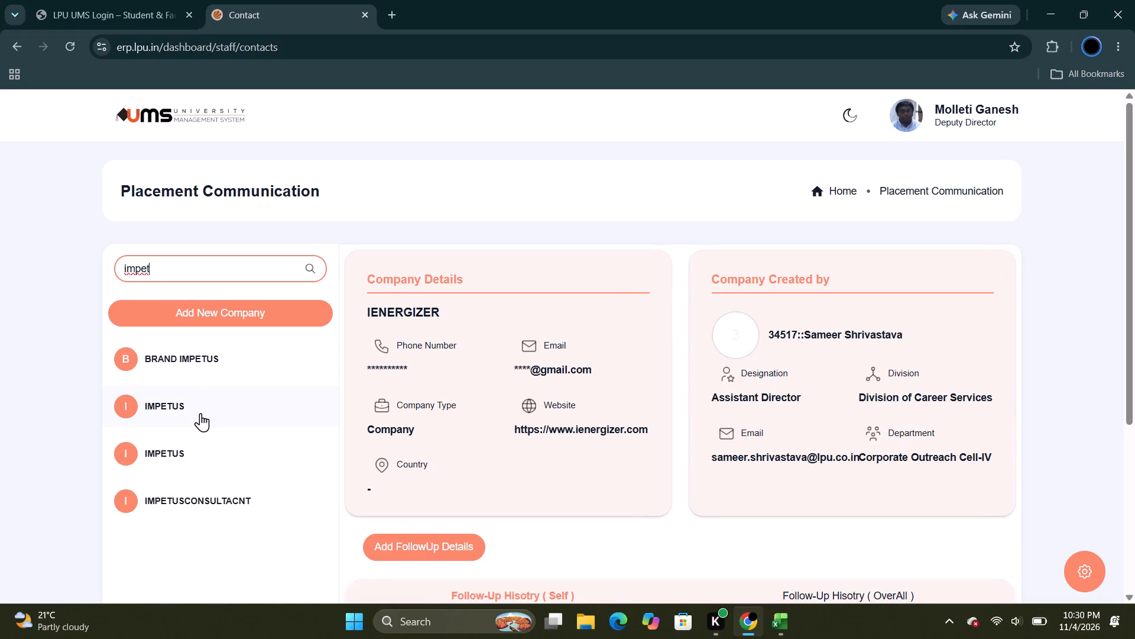
{"action": "left_click", "coordinate": [200, 413]}
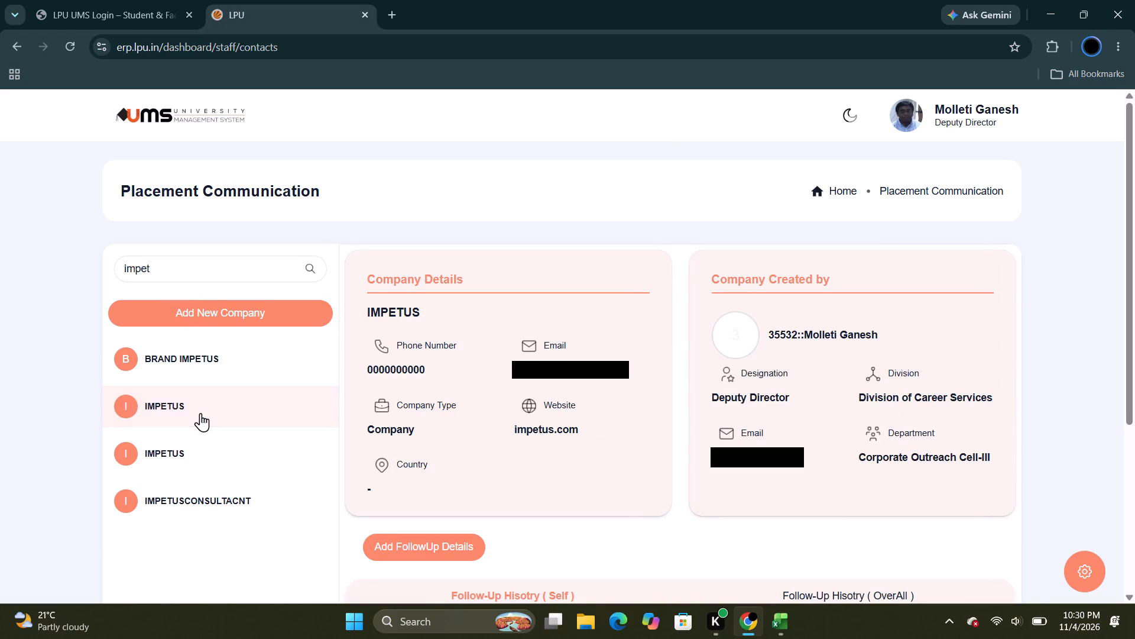
Start a follow-up for IMPETUS with communication type Email, entering the contact's name and email address trimmed from the copied details.
{"action": "key", "text": "alt+Tab"}
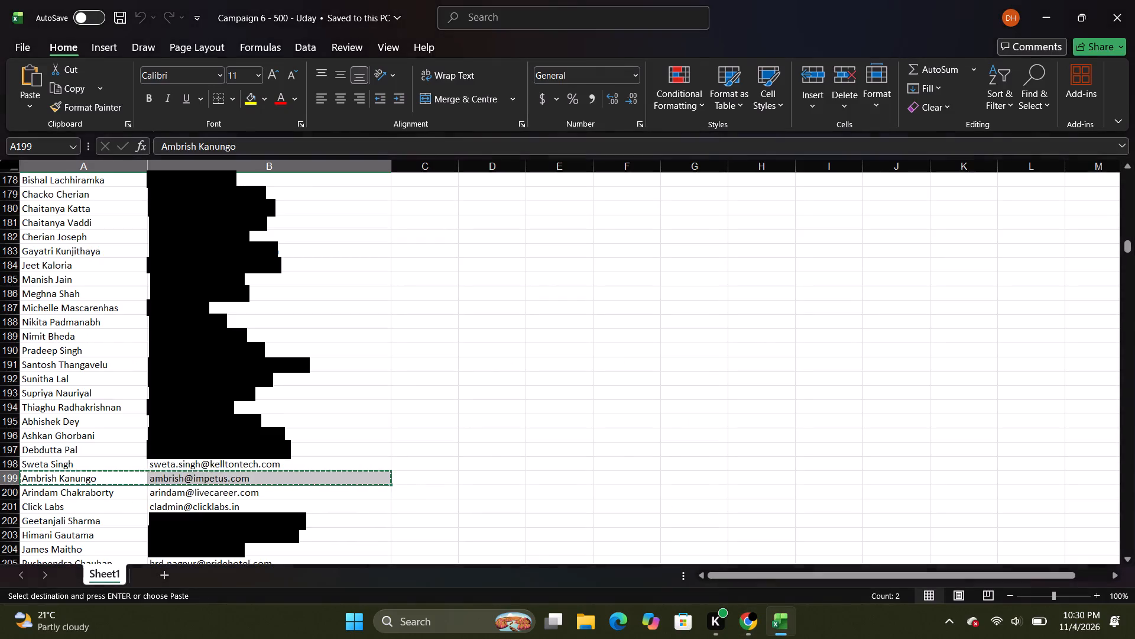
{"action": "key", "text": "alt+Tab"}
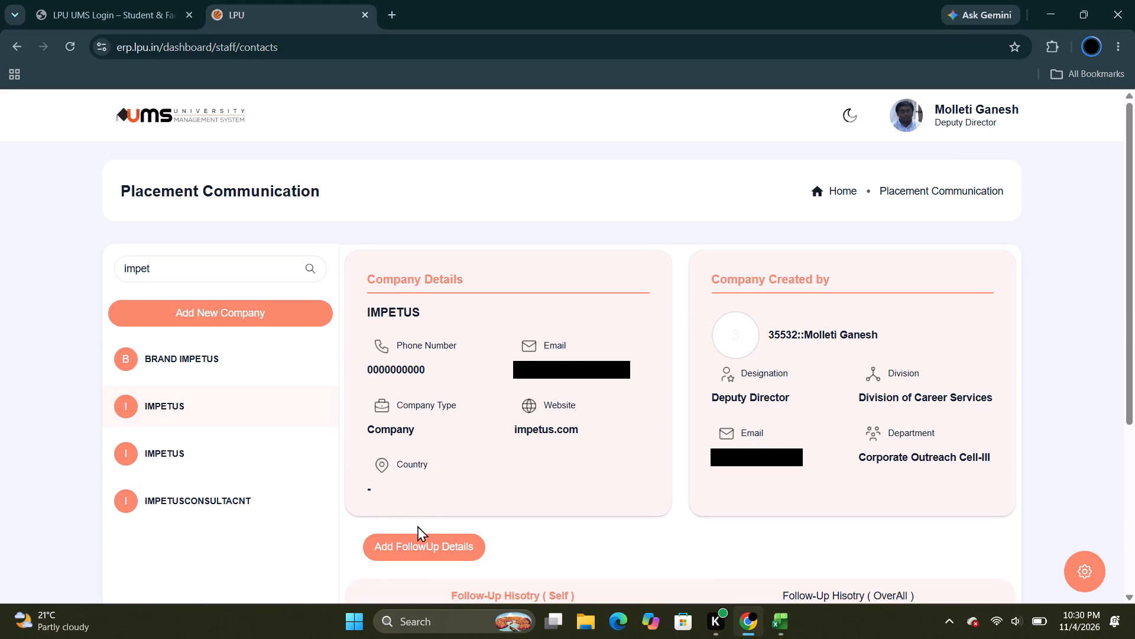
{"action": "left_click_drag", "start_coordinate": [420, 531], "coordinate": [429, 543]}
{"action": "left_click", "coordinate": [429, 543]}
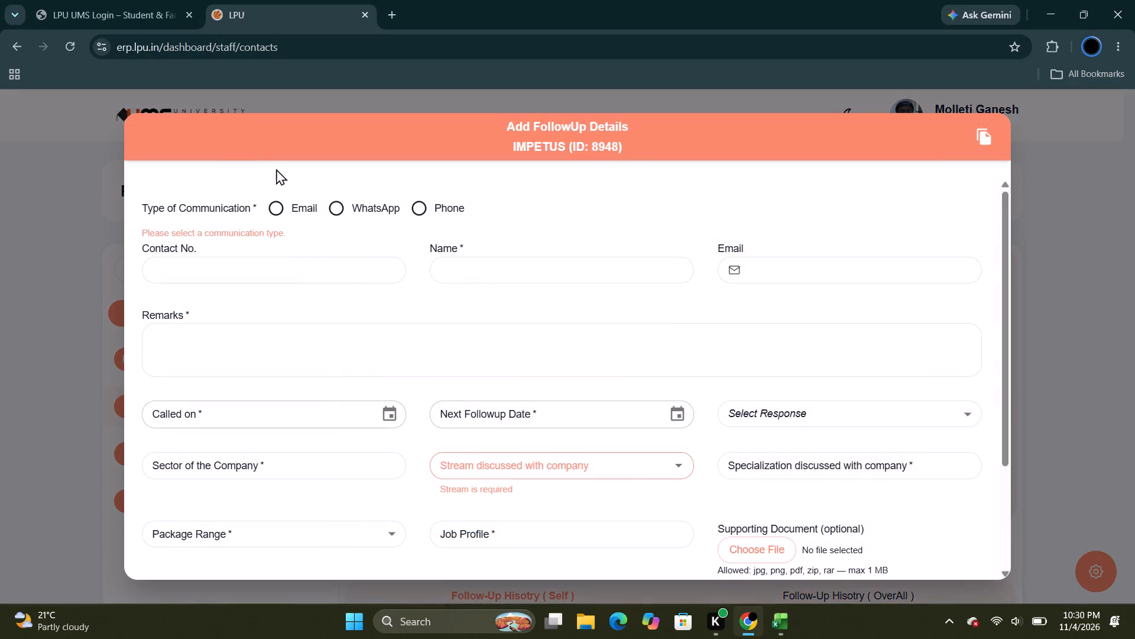
{"action": "left_click", "coordinate": [274, 215]}
{"action": "left_click", "coordinate": [474, 257]}
{"action": "key", "text": "ctrl+v"}
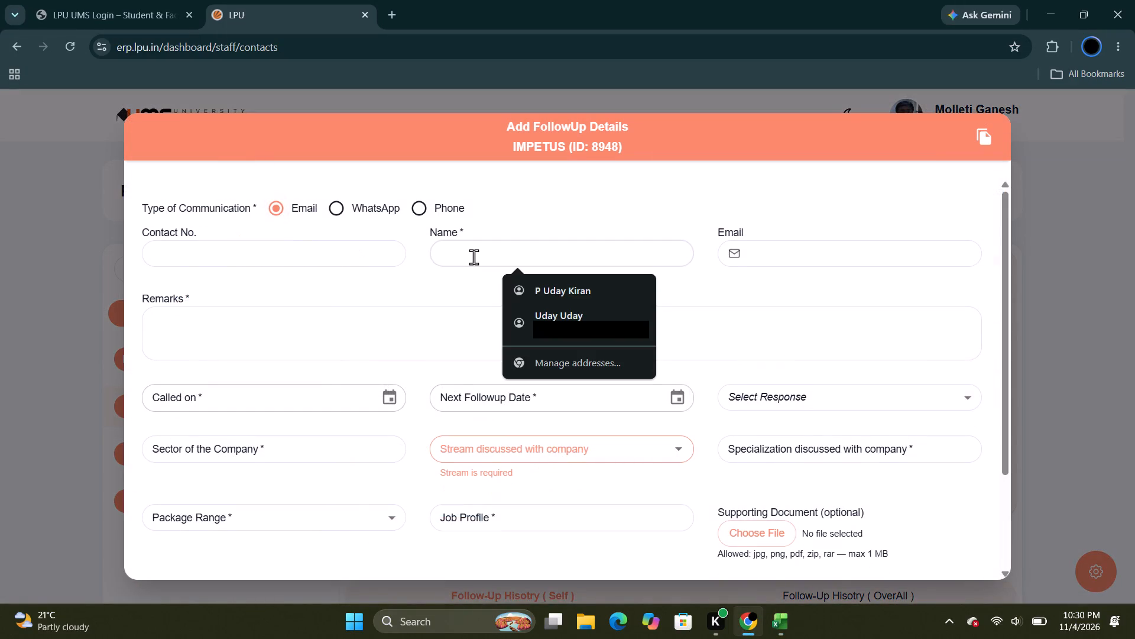
{"action": "left_click_drag", "start_coordinate": [550, 255], "coordinate": [831, 314]}
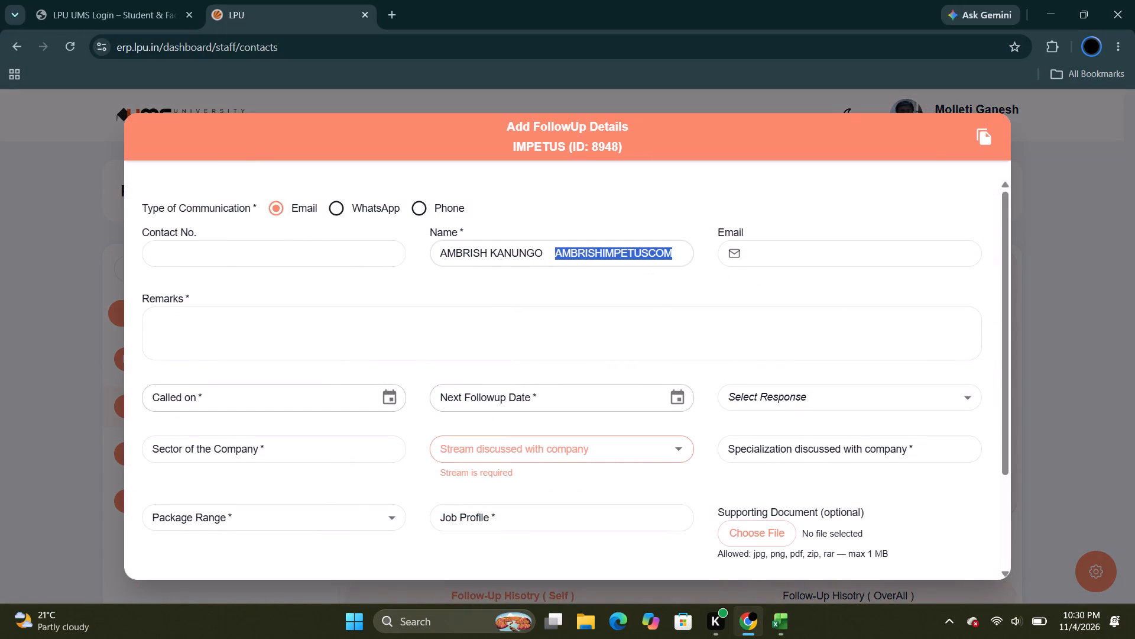
{"action": "key", "text": "BackSpace"}
{"action": "left_click", "coordinate": [933, 272]}
{"action": "left_click", "coordinate": [925, 263]}
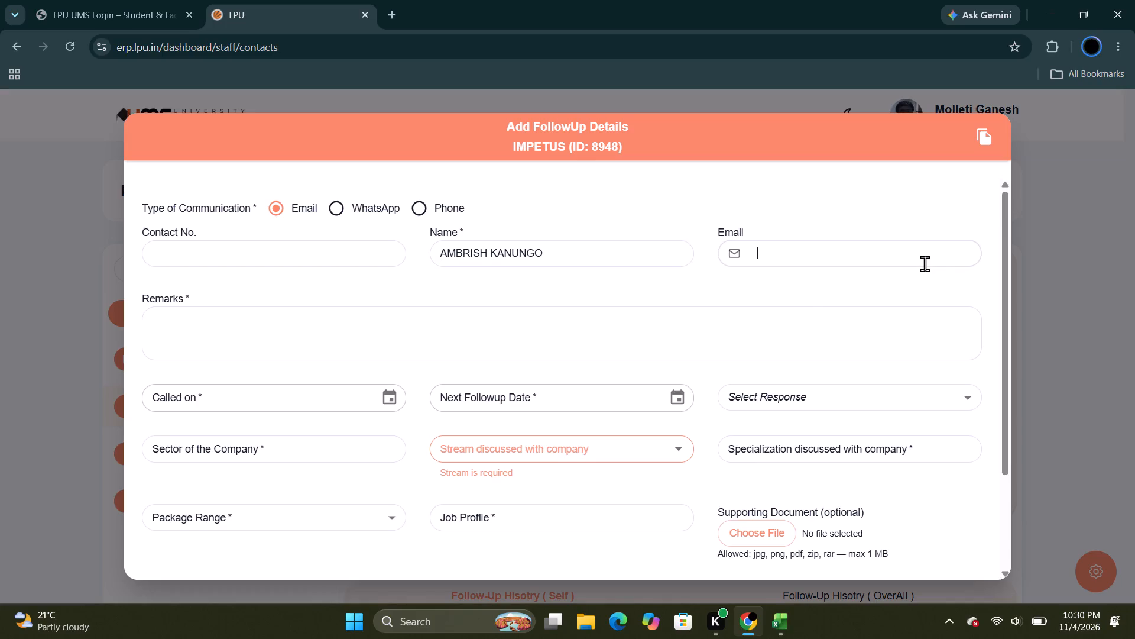
{"action": "key", "text": "ctrl+v"}
{"action": "left_click_drag", "start_coordinate": [850, 255], "coordinate": [615, 249]}
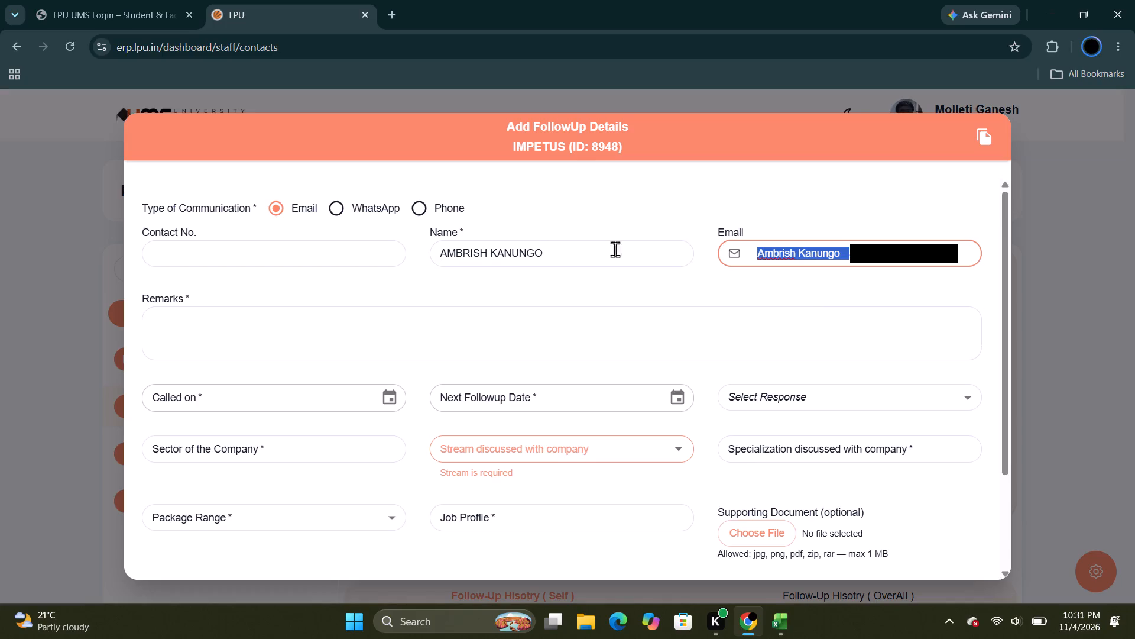
{"action": "left_click_drag", "start_coordinate": [615, 249], "coordinate": [533, 250]}
{"action": "key", "text": "BackSpace"}
Enter the remark "email has been sent", called-on date 31/10/2026 and next follow-up date 06/11/2026.
{"action": "left_click", "coordinate": [430, 329]}
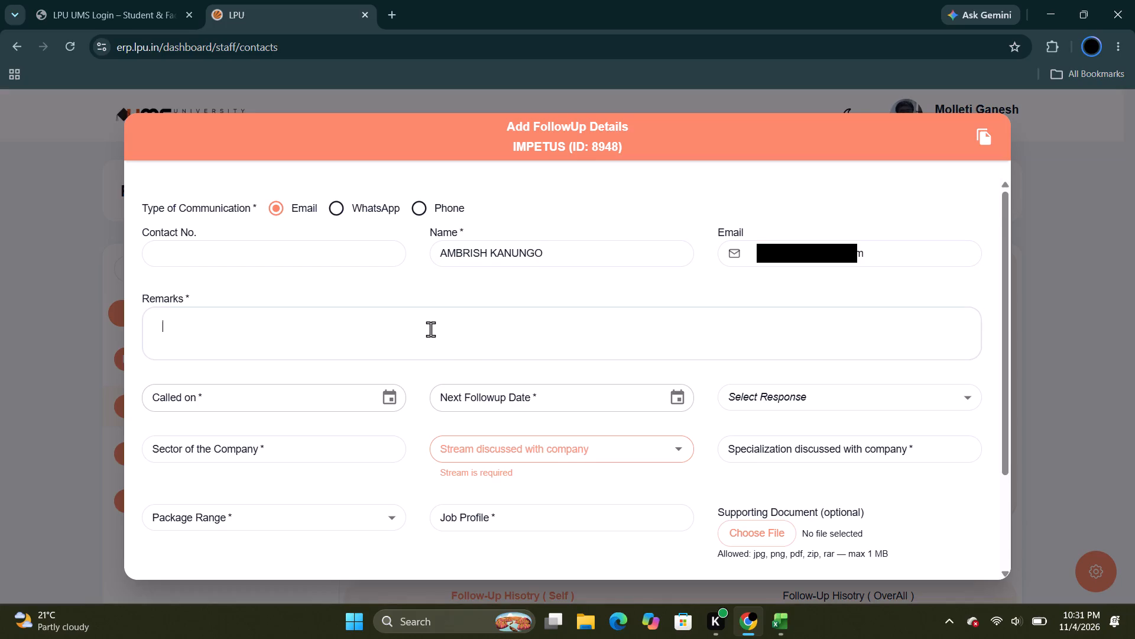
{"action": "type", "text": "email has been sent"}
{"action": "left_click", "coordinate": [384, 399]}
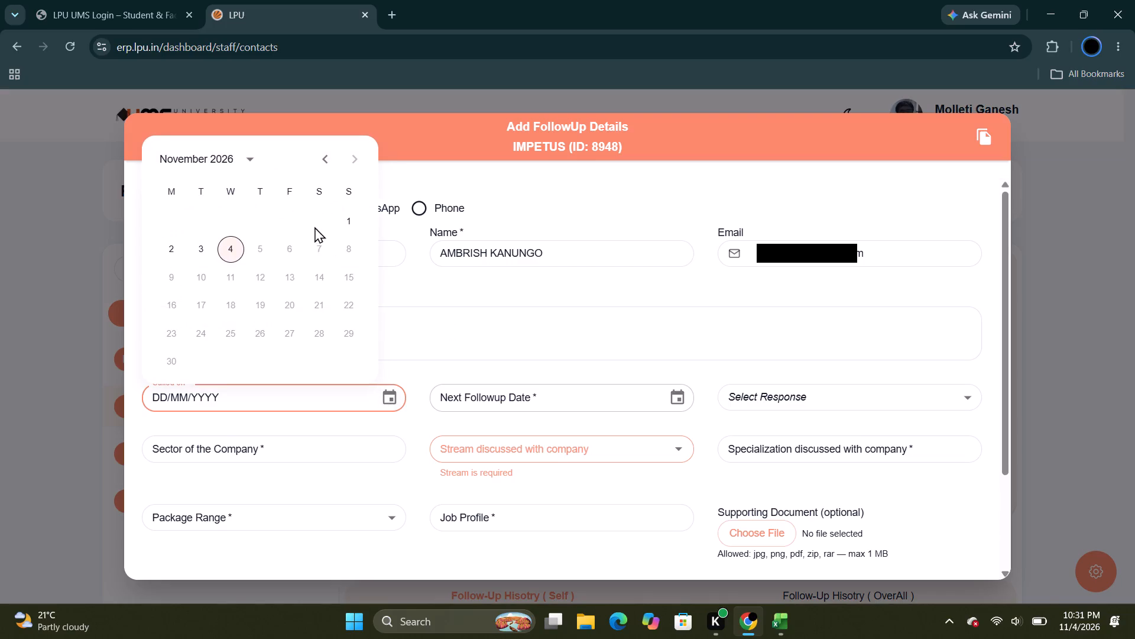
{"action": "left_click", "coordinate": [317, 166]}
{"action": "left_click", "coordinate": [312, 330]}
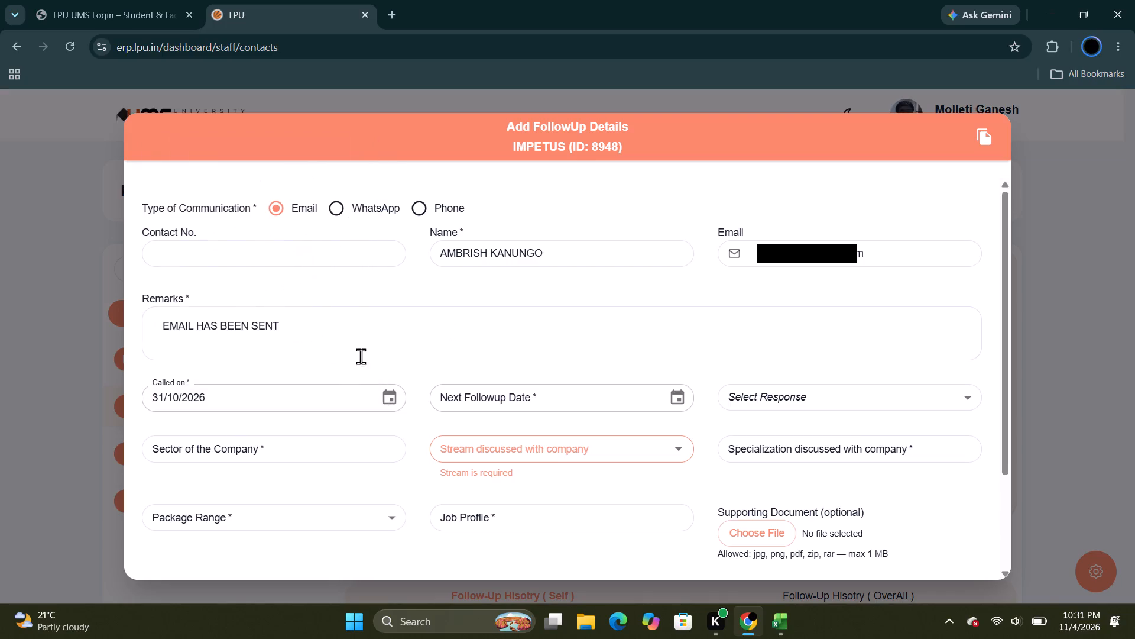
{"action": "left_click", "coordinate": [677, 397]}
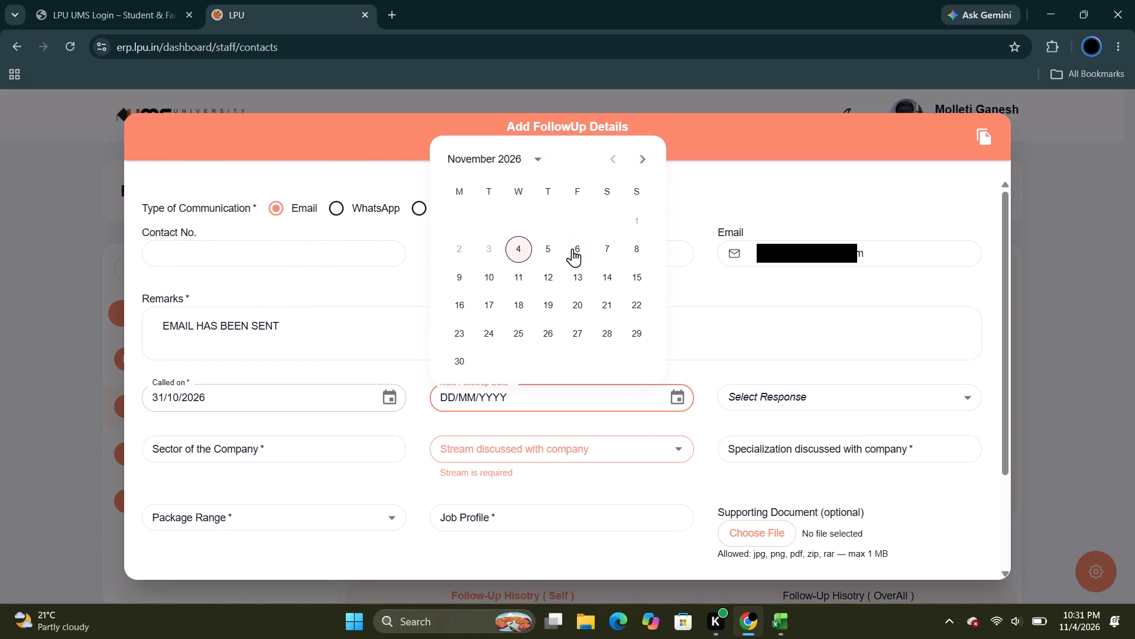
{"action": "left_click", "coordinate": [578, 245]}
Set the response to Cold, the sector to IT consulting digital solutions software, the stream to CSE/IT and the specialization to ALL CSE.
{"action": "left_click", "coordinate": [776, 398]}
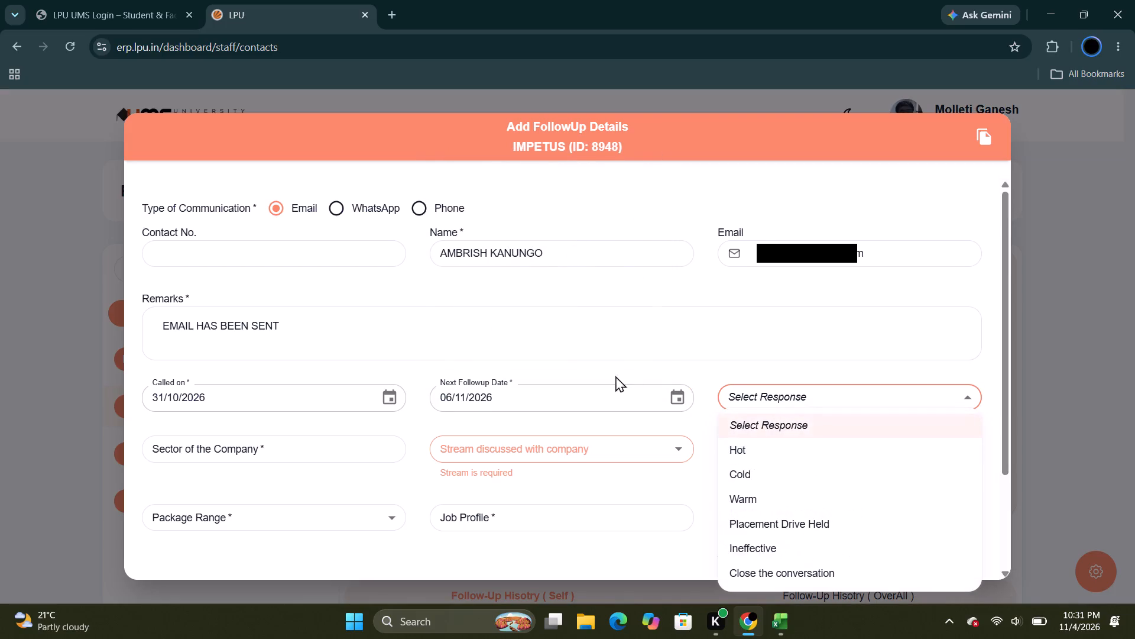
{"action": "left_click", "coordinate": [740, 479]}
{"action": "left_click", "coordinate": [378, 442]}
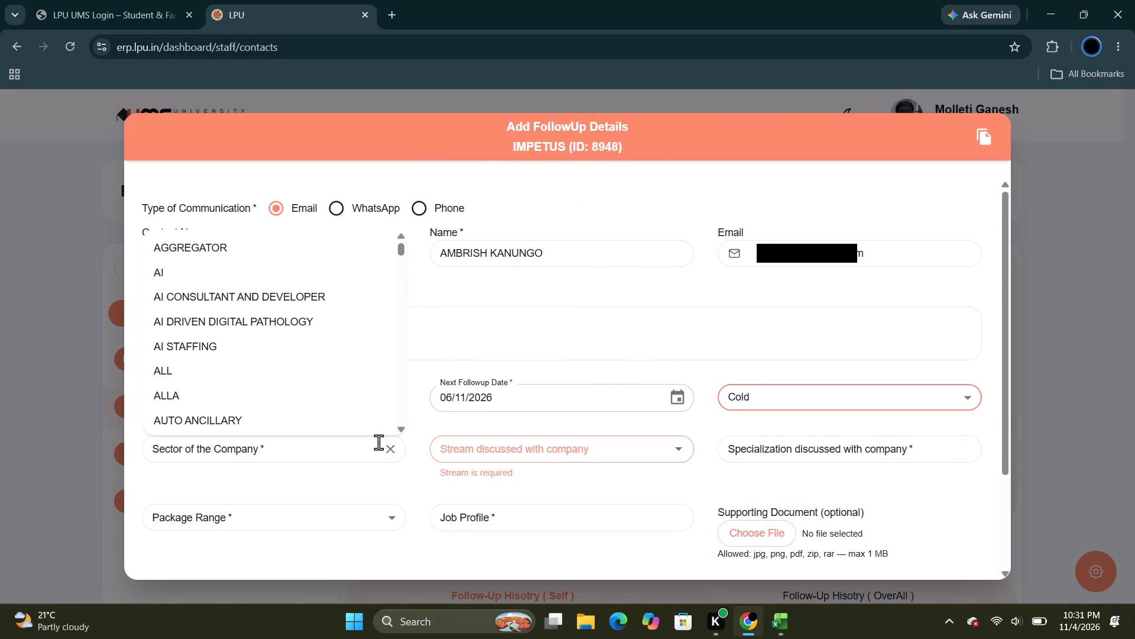
{"action": "type", "text": "soft"}
{"action": "left_click", "coordinate": [325, 364]}
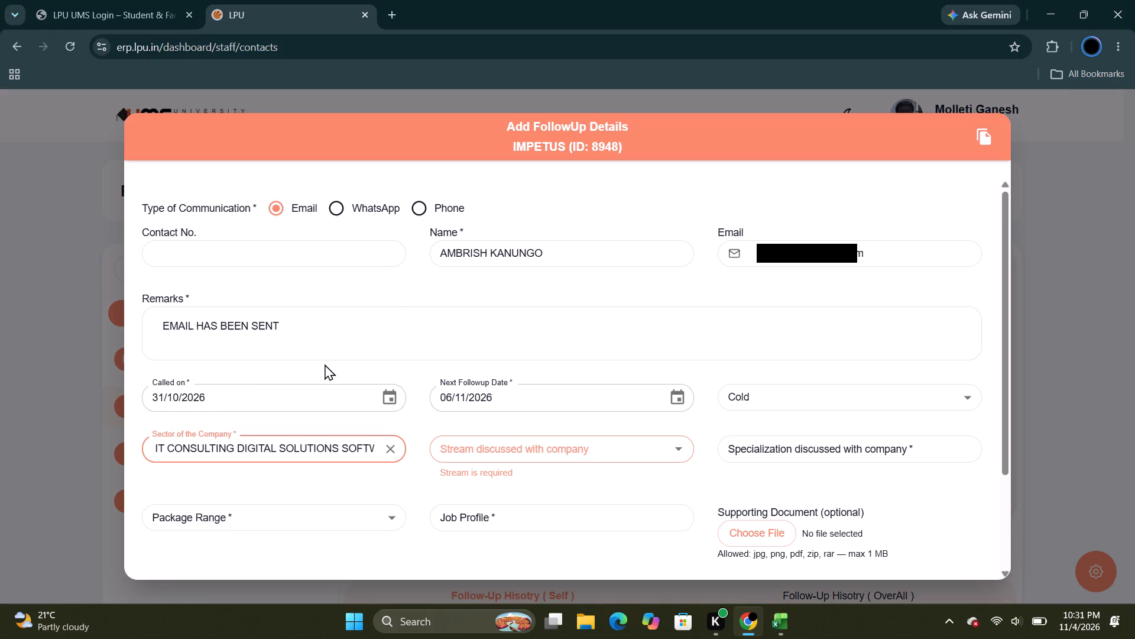
{"action": "left_click", "coordinate": [533, 454]}
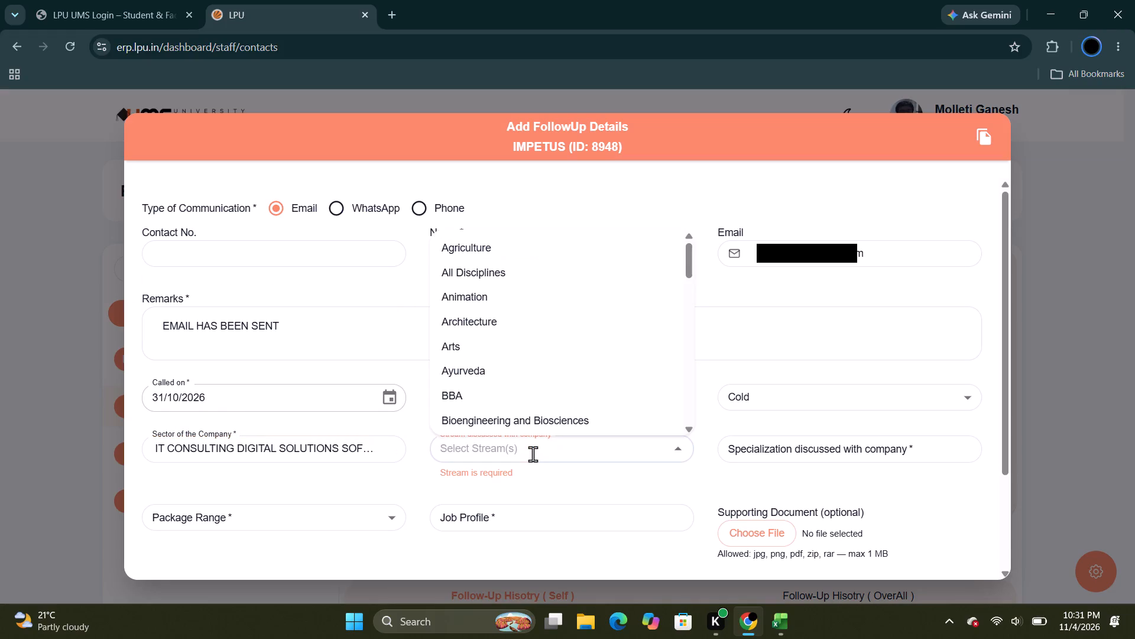
{"action": "type", "text": "it"}
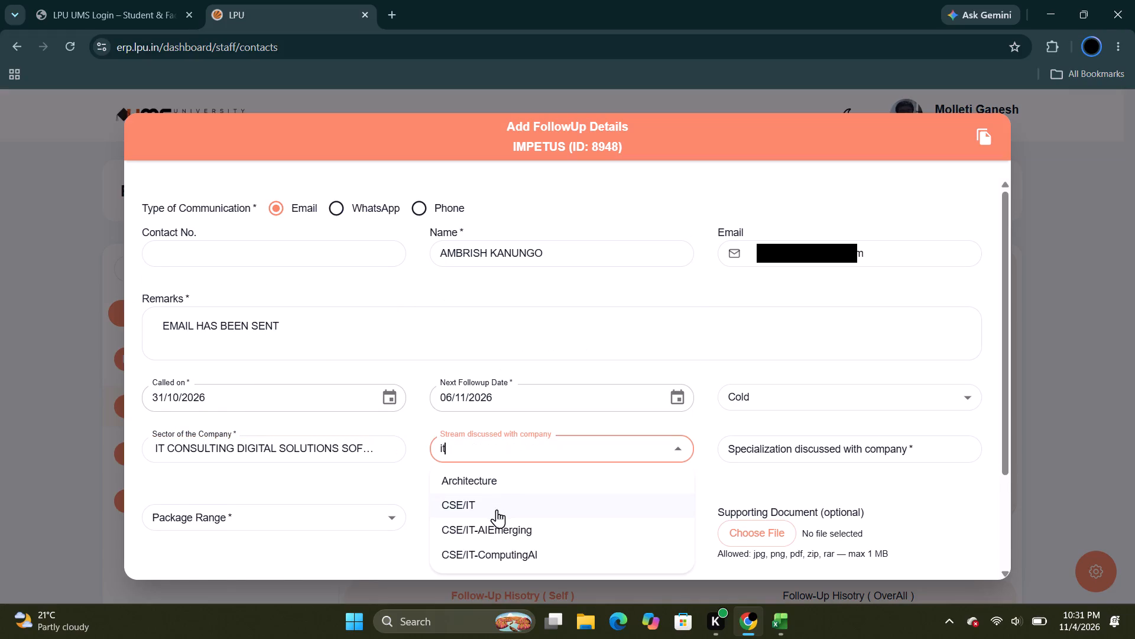
{"action": "left_click", "coordinate": [495, 511]}
{"action": "left_click", "coordinate": [777, 460]}
{"action": "type", "text": "all"}
{"action": "left_click", "coordinate": [764, 262]}
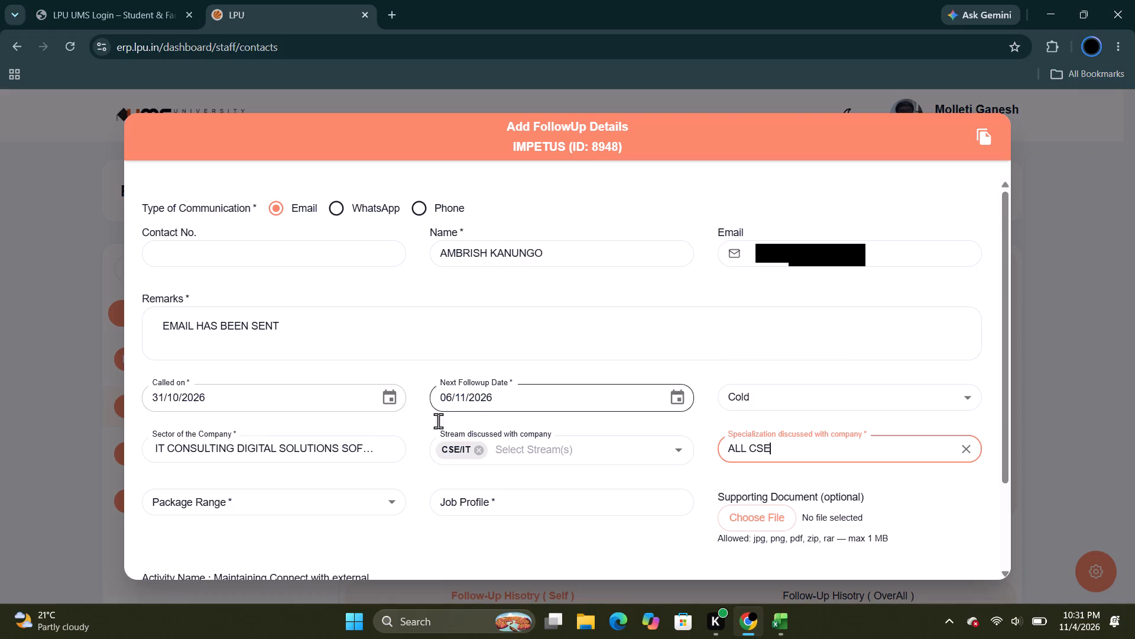
Set the IMPETUS follow-up's package range to 06-07 Lakh and its job profile to ASSOCIATE.
{"action": "double_click", "coordinate": [255, 501]}
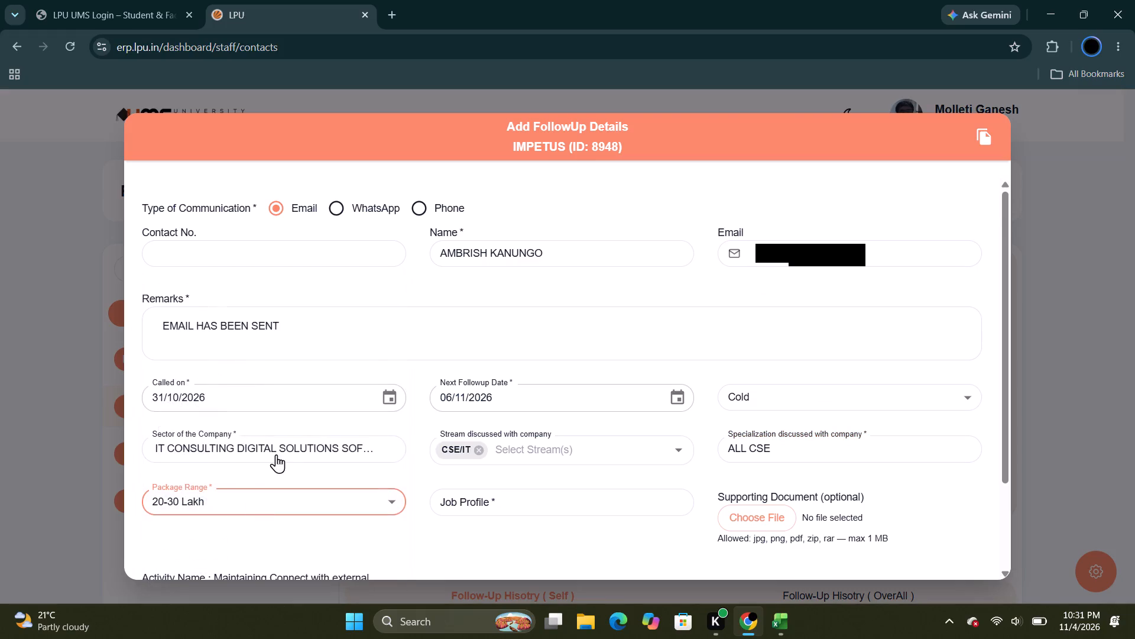
{"action": "double_click", "coordinate": [312, 496]}
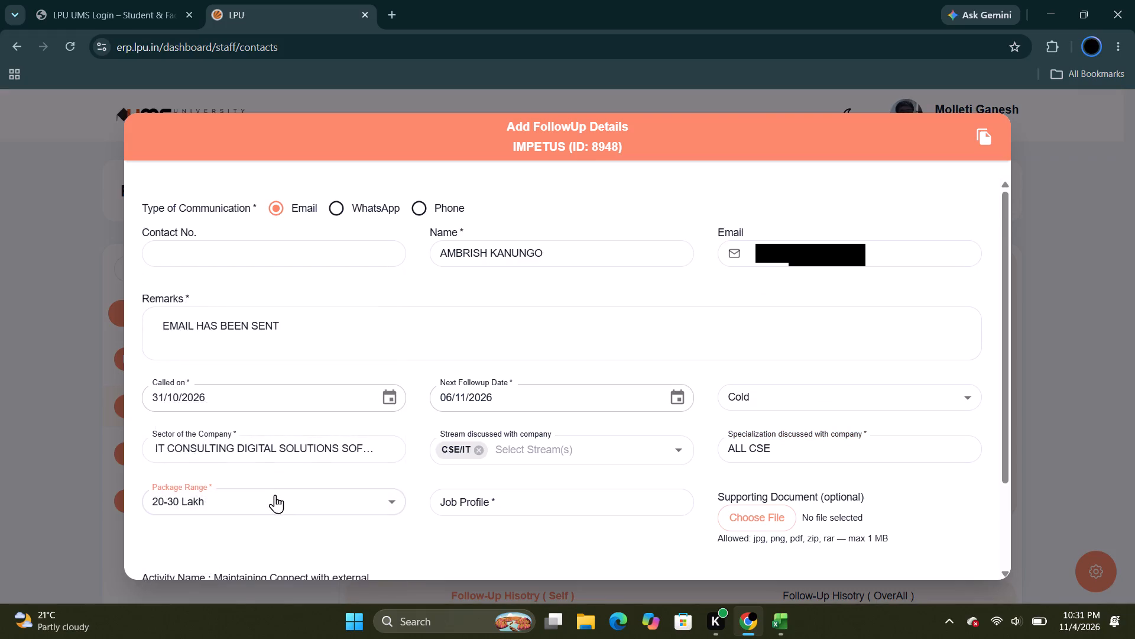
{"action": "left_click", "coordinate": [283, 498]}
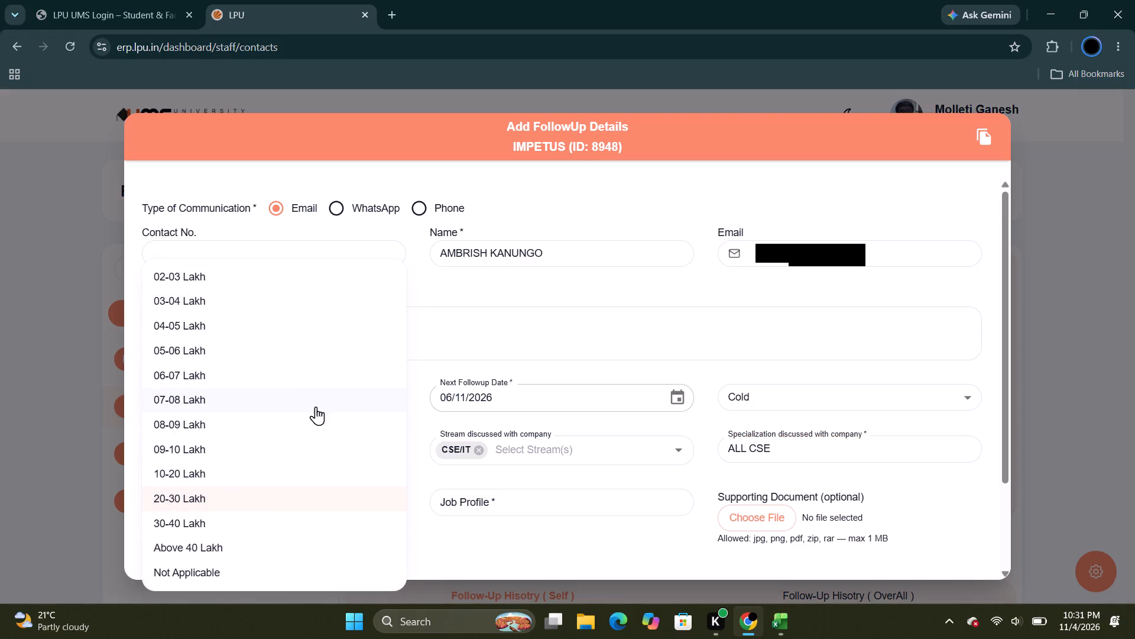
{"action": "left_click", "coordinate": [294, 365]}
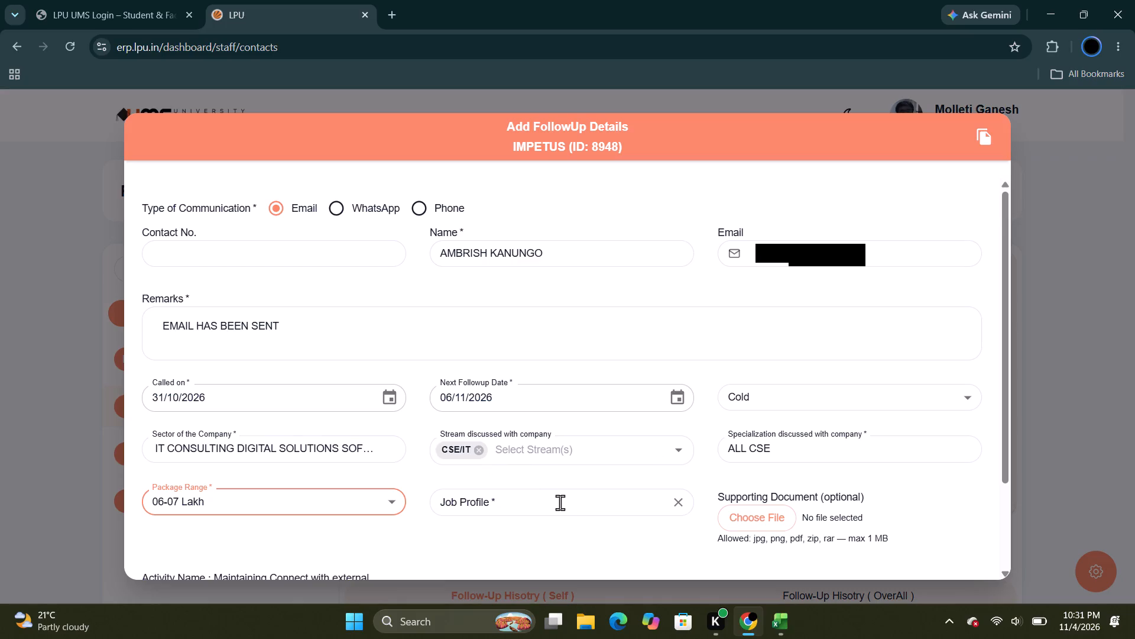
{"action": "double_click", "coordinate": [554, 512]}
{"action": "right_click", "coordinate": [554, 512]}
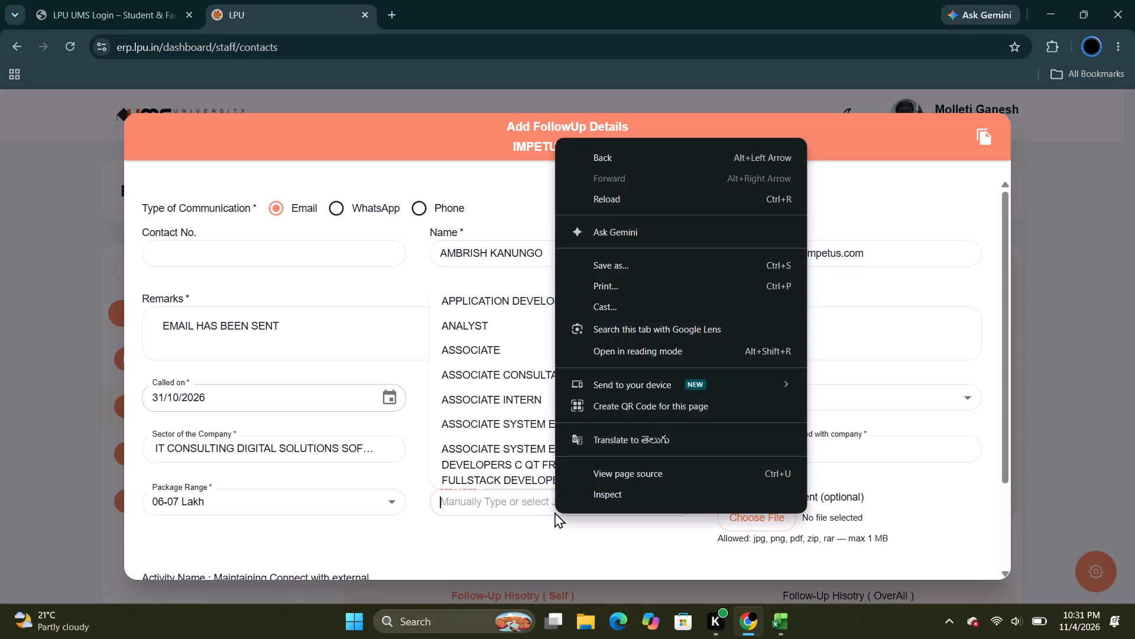
{"action": "double_click", "coordinate": [472, 353]}
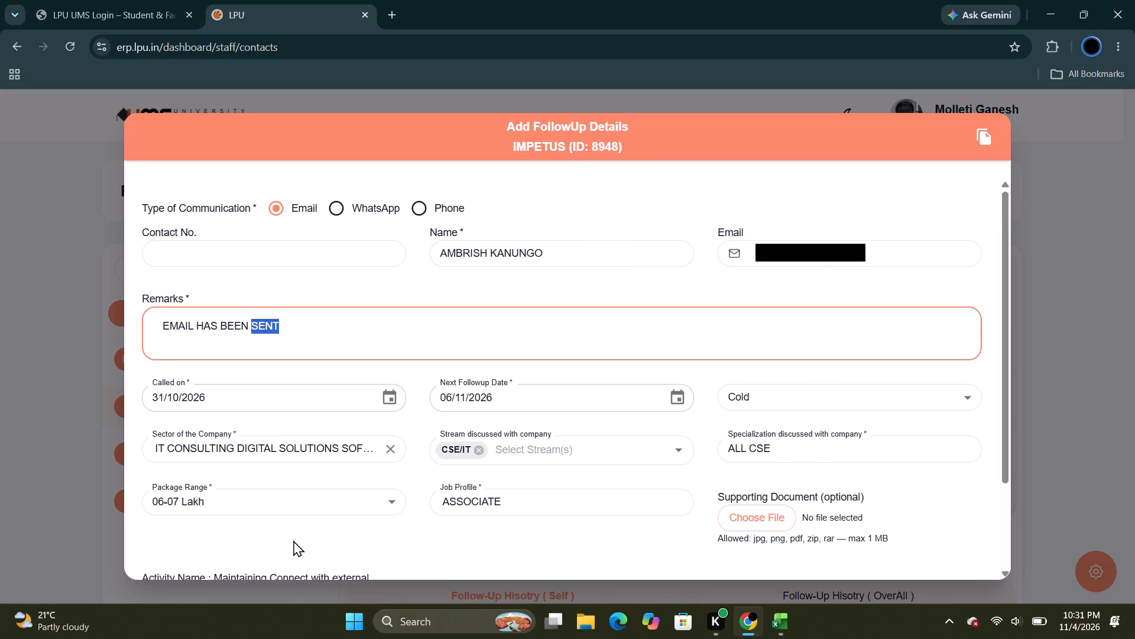
Choose the DPR action Sending Invitation Letters /Greetings and submit the IMPETUS follow-up.
{"action": "scroll", "coordinate": [278, 566], "scroll_direction": "down", "scroll_amount": 2}
{"action": "left_click", "coordinate": [308, 504]}
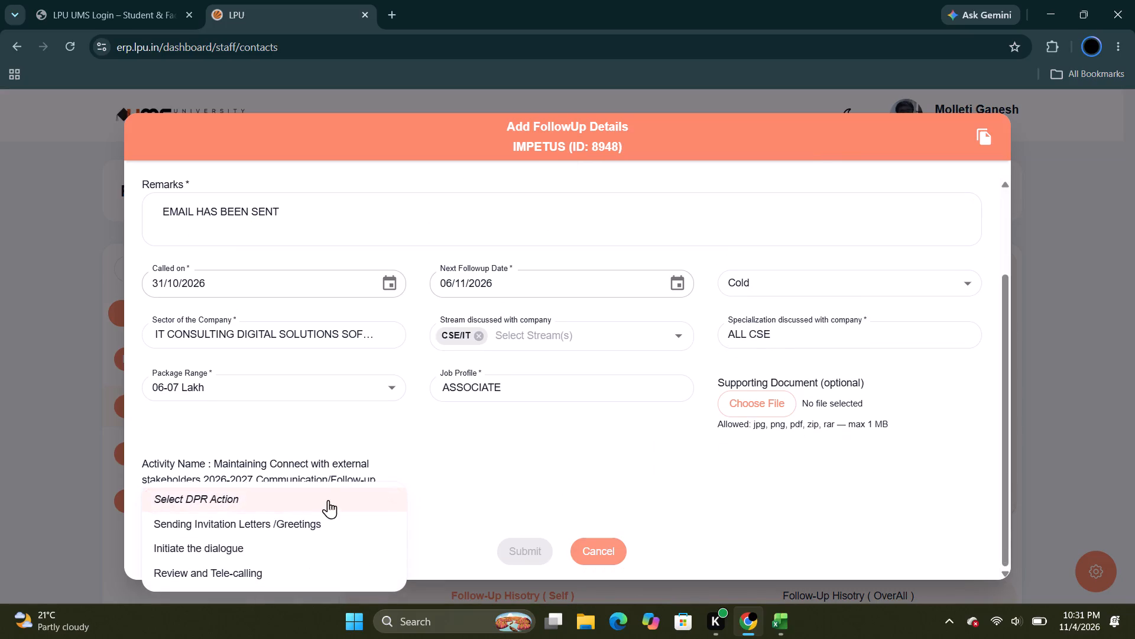
{"action": "left_click", "coordinate": [306, 514]}
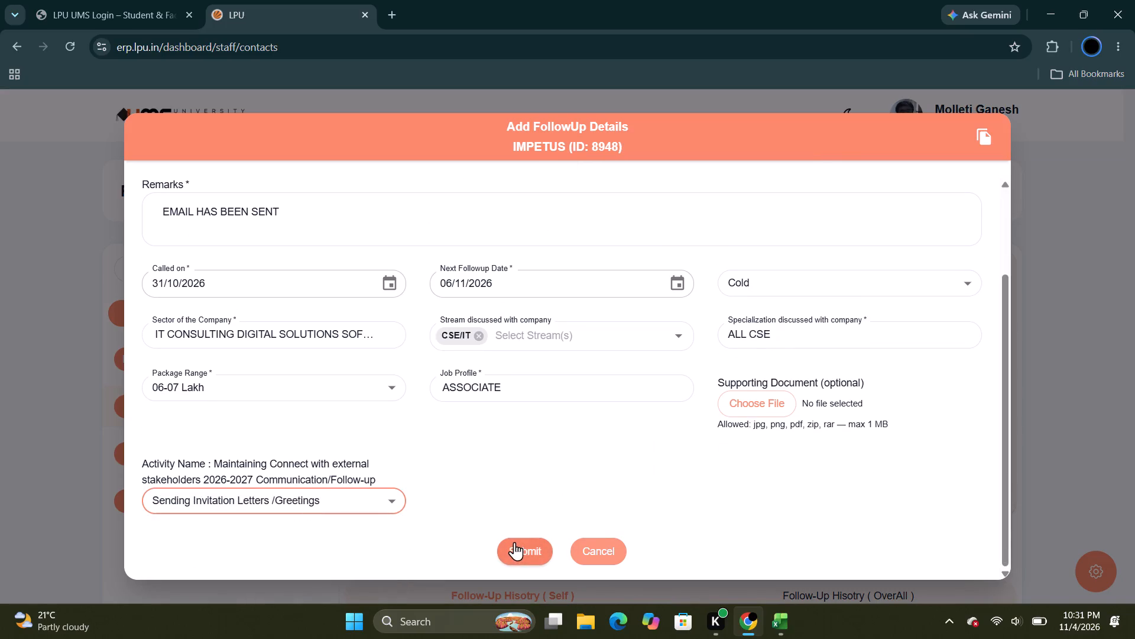
{"action": "left_click", "coordinate": [514, 542]}
Switch to the Excel contact list and copy the name and email cells of row 200.
{"action": "key", "text": "alt+grave"}
{"action": "key", "text": "alt+Tab"}
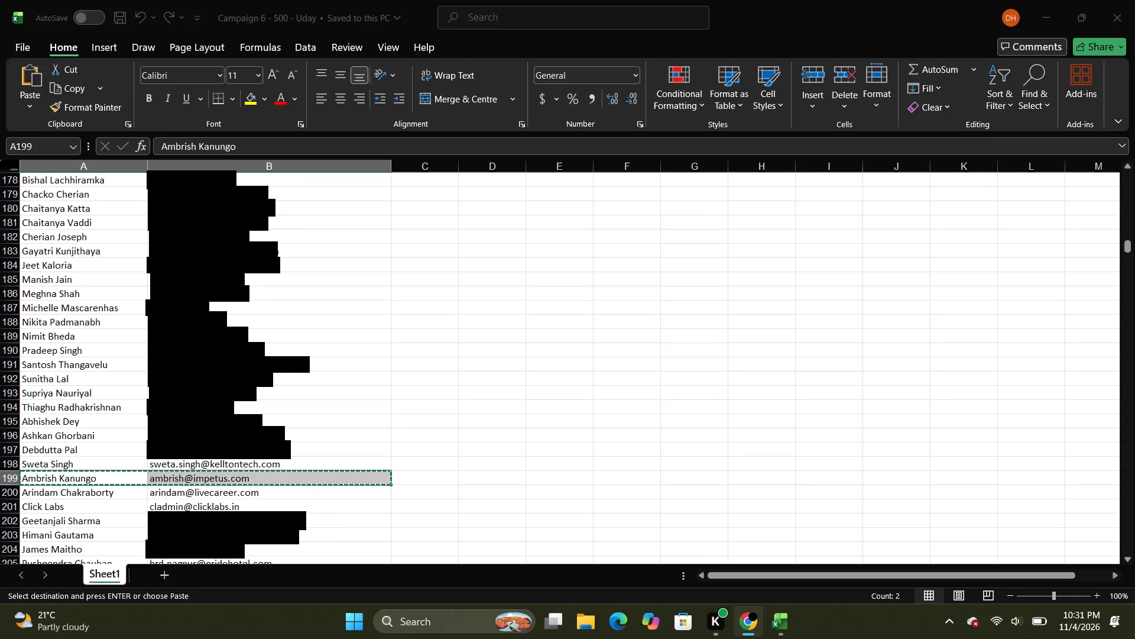
{"action": "left_click", "coordinate": [79, 495]}
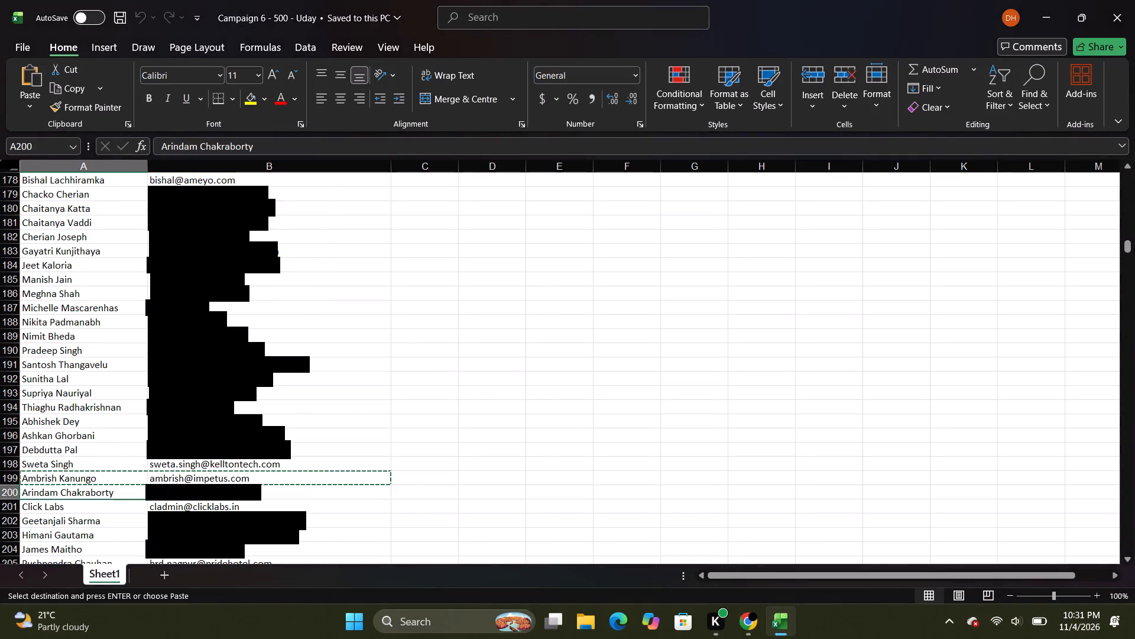
{"action": "key", "text": "shift+Right"}
{"action": "key", "text": "ctrl+c"}
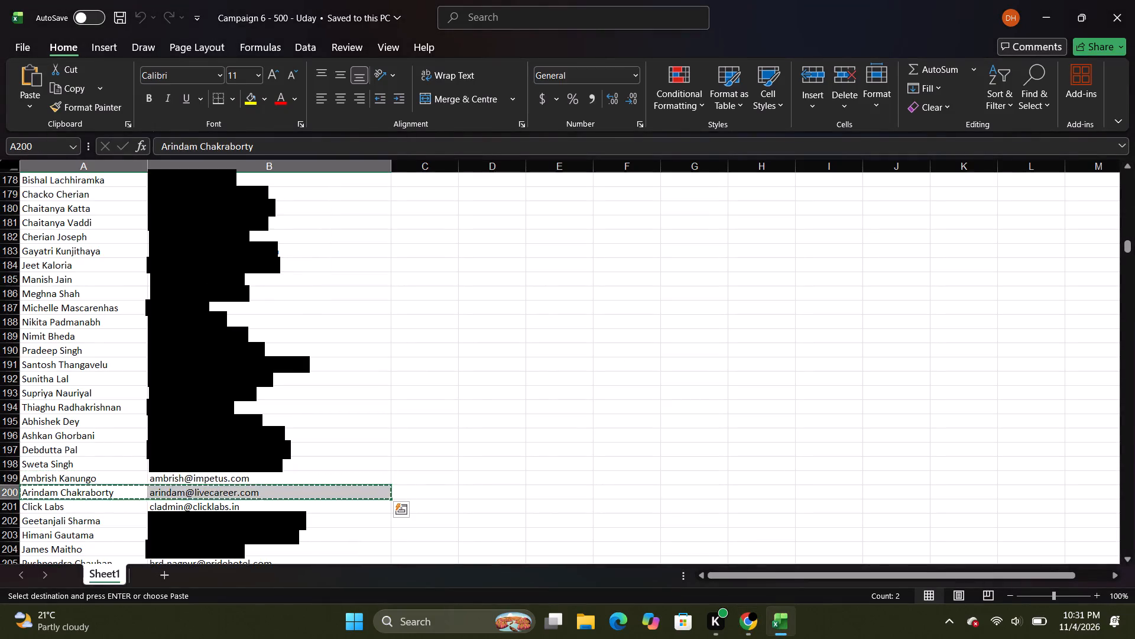
Back in the portal, start a new company, entering the copied contact's email address and the website livecareer.com.
{"action": "key", "text": "alt+Tab"}
{"action": "left_click", "coordinate": [233, 318]}
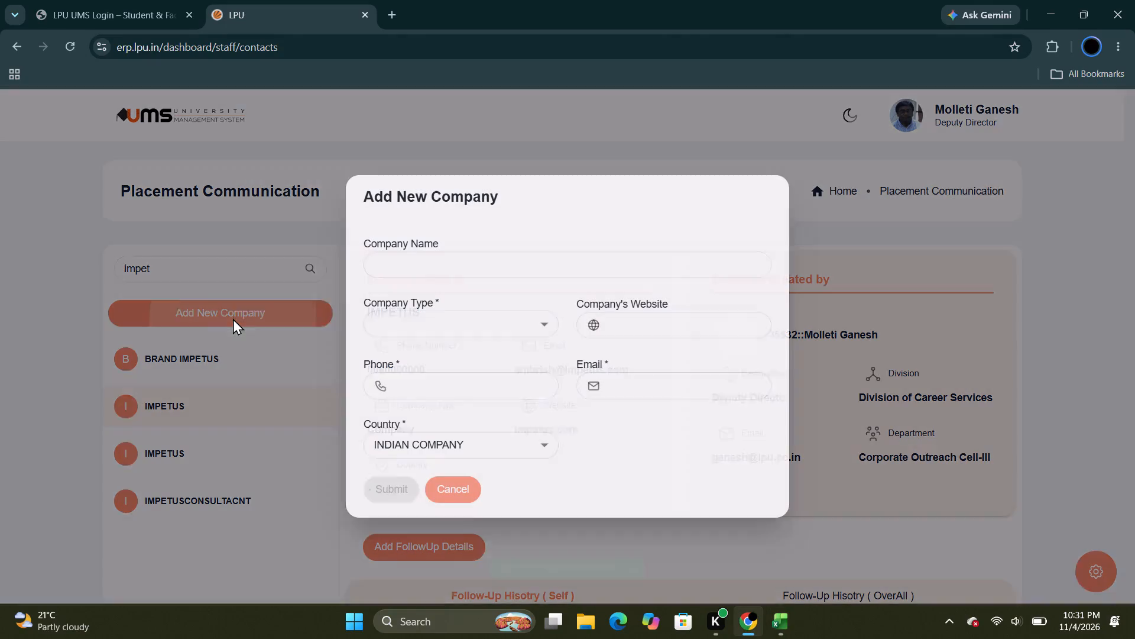
{"action": "left_click", "coordinate": [650, 397]}
{"action": "key", "text": "ctrl+v"}
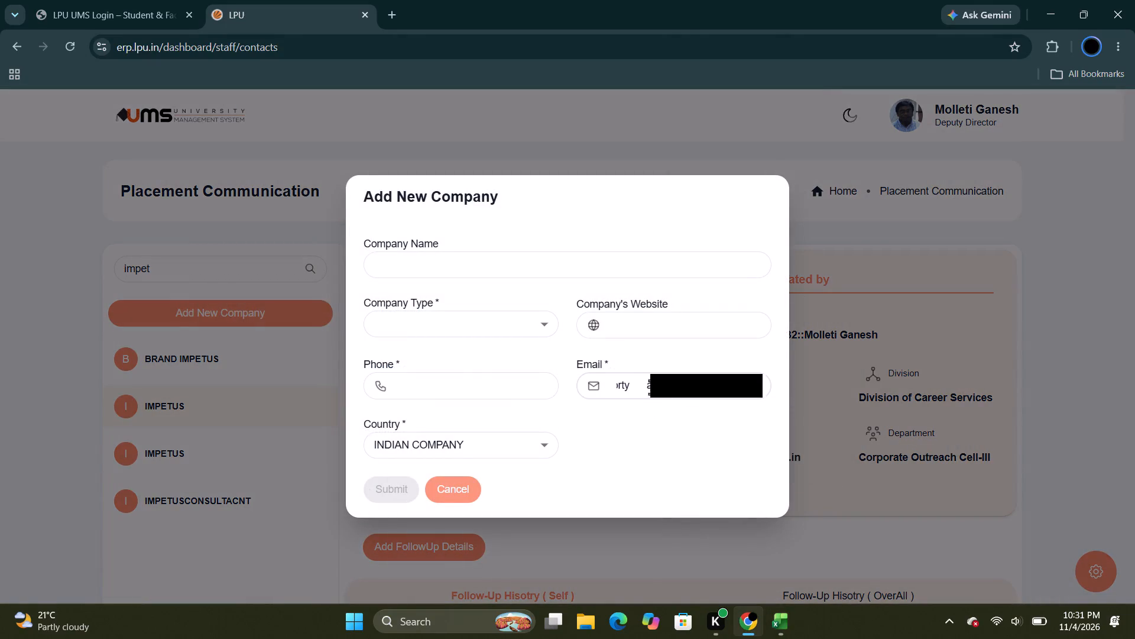
{"action": "left_click_drag", "start_coordinate": [648, 383], "coordinate": [529, 393]}
{"action": "key", "text": "BackSpace"}
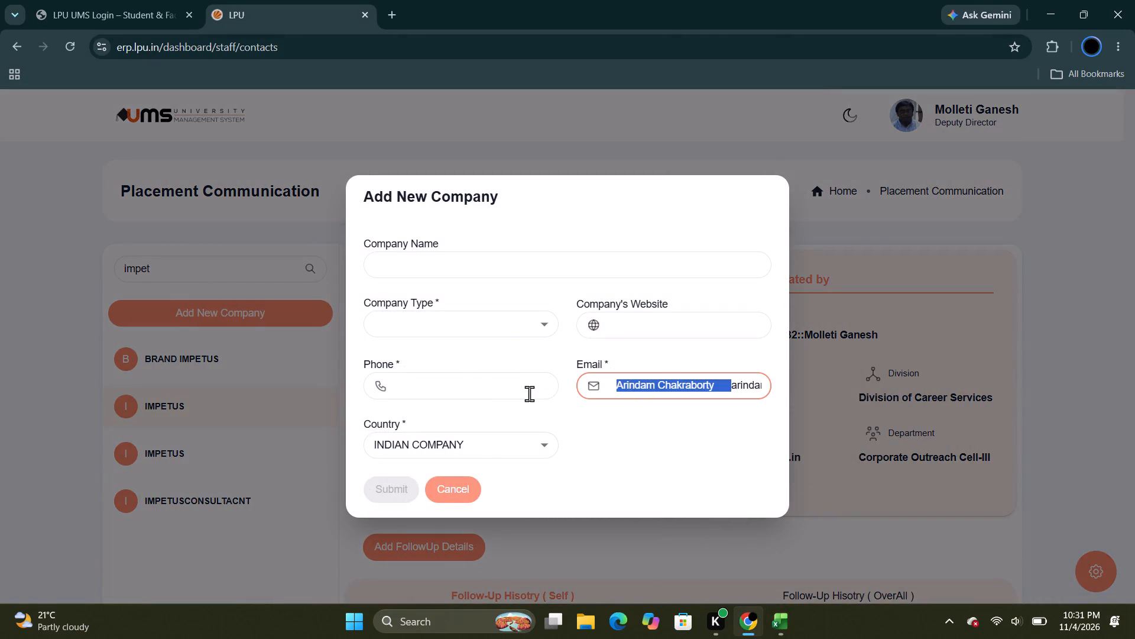
{"action": "left_click", "coordinate": [725, 323]}
{"action": "key", "text": "ctrl+v"}
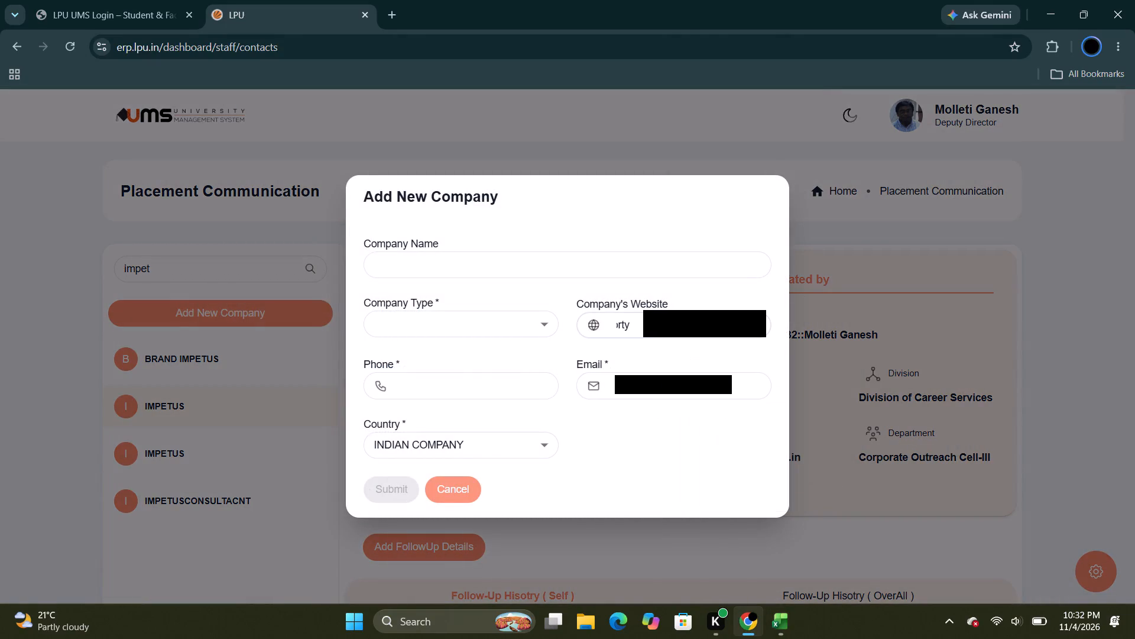
{"action": "left_click_drag", "start_coordinate": [693, 324], "coordinate": [556, 326]}
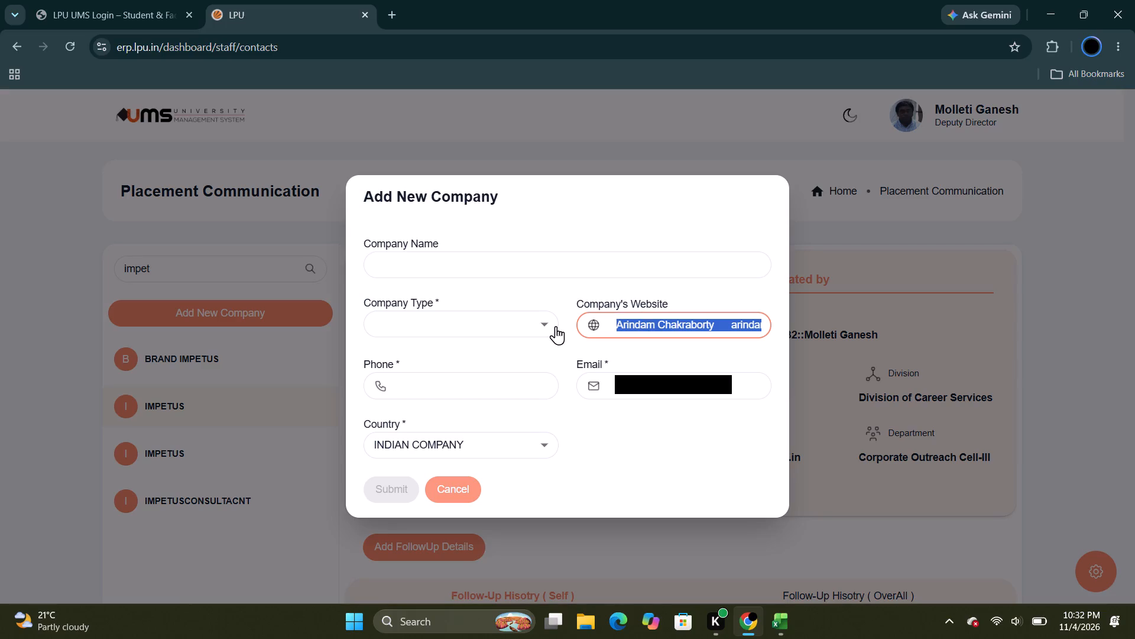
{"action": "key", "text": "BackSpace"}
Enter the company name LIVECAREER, trimmed from the copied contact details.
{"action": "left_click", "coordinate": [589, 278]}
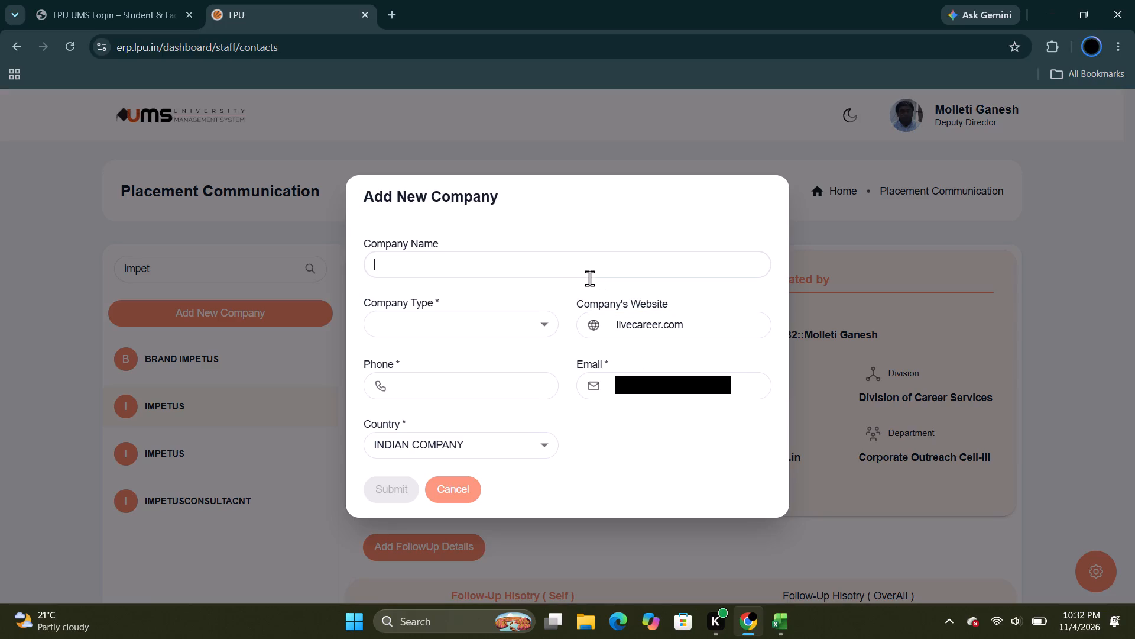
{"action": "left_click", "coordinate": [589, 278]}
{"action": "key", "text": "ctrl+v"}
{"action": "key", "text": "BackSpace"}
{"action": "key", "text": "BackSpace"}
{"action": "key", "text": "BackSpace"}
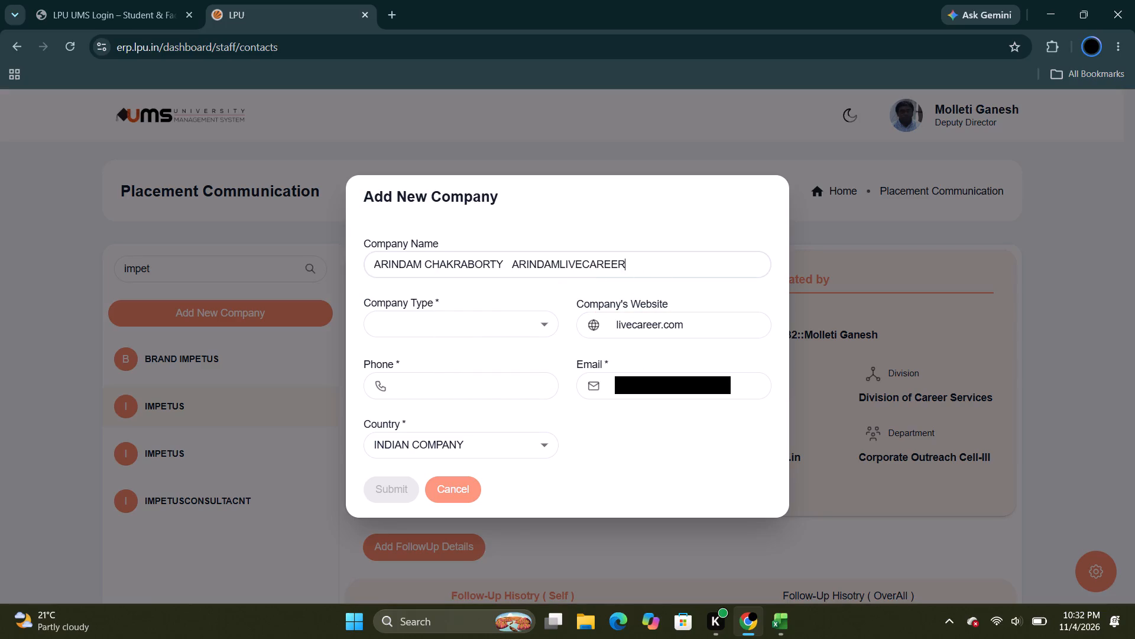
{"action": "left_click", "coordinate": [557, 269]}
{"action": "key", "text": "BackSpace"}
{"action": "key", "text": "BackSpace"}
{"action": "key", "text": "BackSpace"}
{"action": "key", "text": "BackSpace"}
{"action": "key", "text": "BackSpace"}
{"action": "key", "text": "BackSpace"}
{"action": "key", "text": "BackSpace"}
{"action": "key", "text": "BackSpace"}
{"action": "key", "text": "BackSpace"}
{"action": "key", "text": "BackSpace"}
{"action": "key", "text": "BackSpace"}
{"action": "key", "text": "BackSpace"}
{"action": "key", "text": "BackSpace"}
{"action": "key", "text": "BackSpace"}
{"action": "key", "text": "BackSpace"}
{"action": "key", "text": "BackSpace"}
{"action": "key", "text": "BackSpace"}
{"action": "key", "text": "BackSpace"}
{"action": "key", "text": "BackSpace"}
{"action": "key", "text": "BackSpace"}
{"action": "key", "text": "BackSpace"}
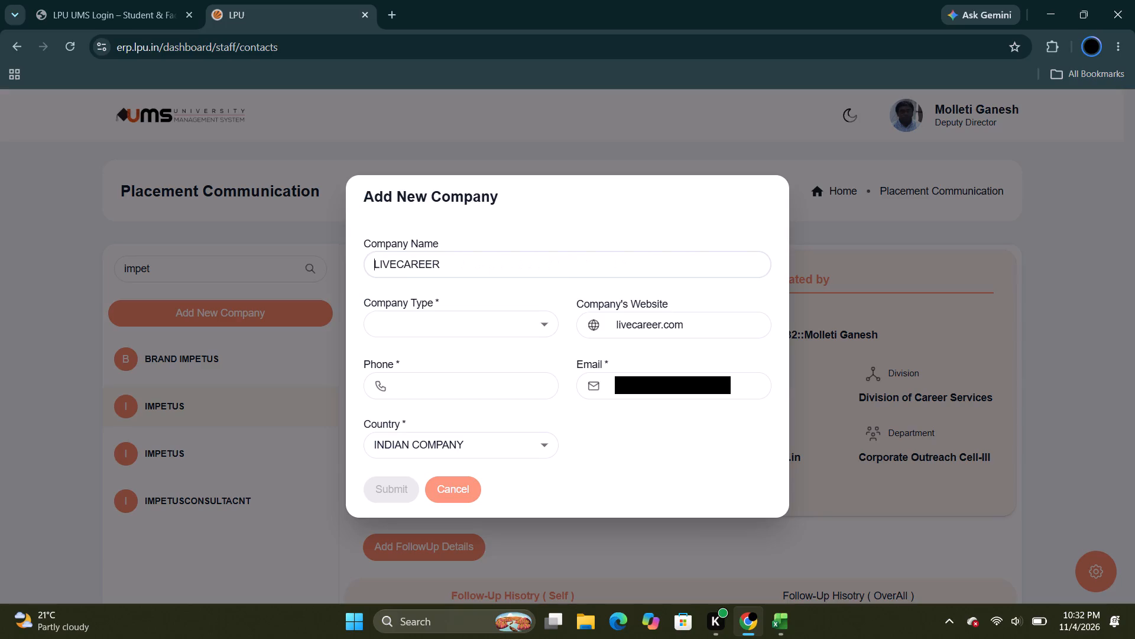
Set the company type to Company, enter the all-zero placeholder phone number and submit the new company.
{"action": "left_click_drag", "start_coordinate": [525, 322], "coordinate": [453, 409]}
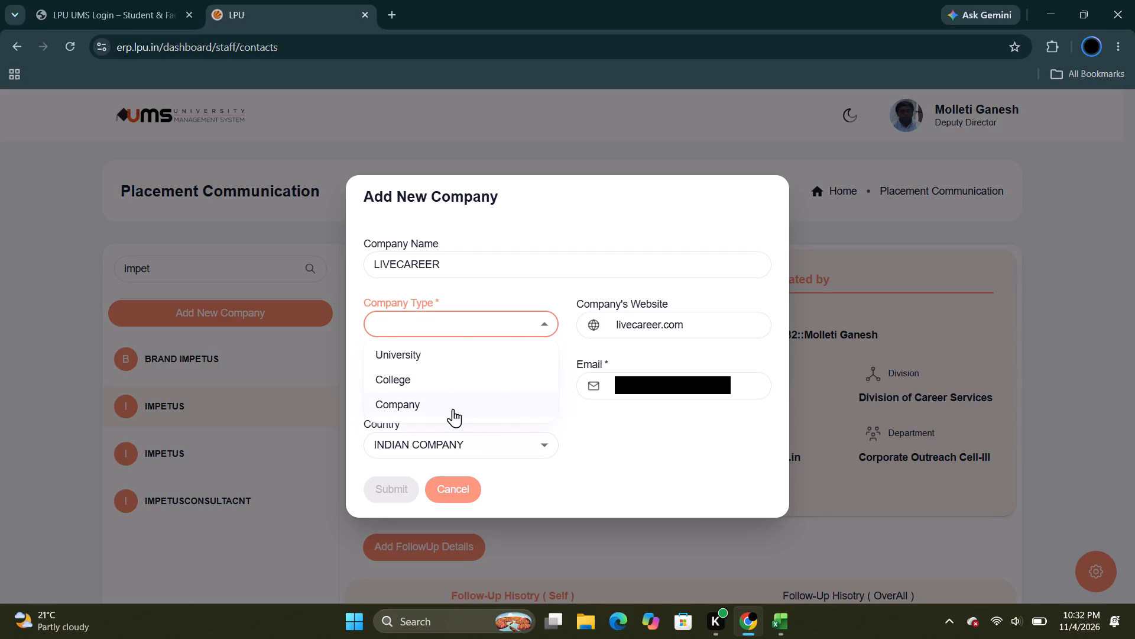
{"action": "left_click", "coordinate": [453, 409]}
{"action": "left_click", "coordinate": [461, 395]}
{"action": "type", "text": "000"}
{"action": "left_click", "coordinate": [488, 402]}
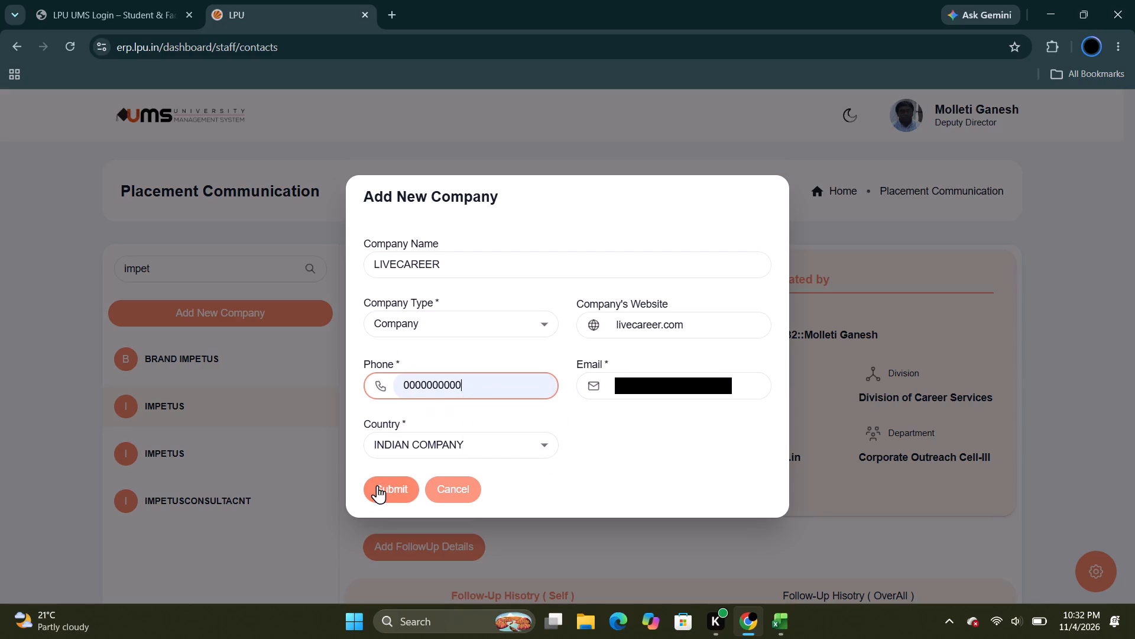
{"action": "left_click", "coordinate": [372, 490]}
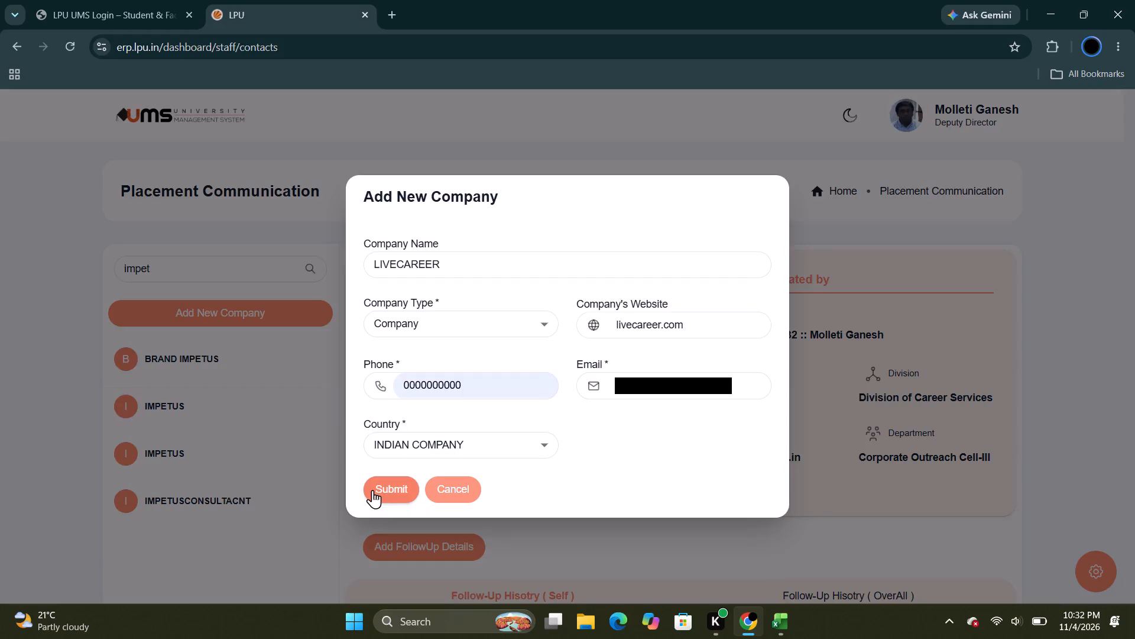
Reload the contacts page, search for "livecar" and open the LIVECAREER record.
{"action": "left_click", "coordinate": [67, 47]}
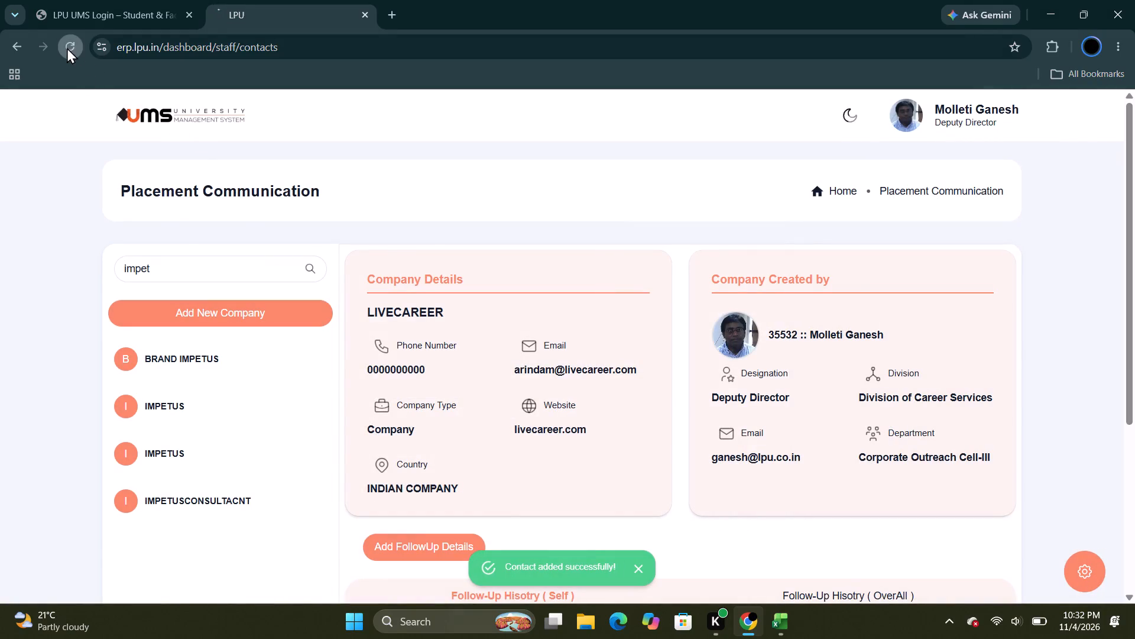
{"action": "left_click", "coordinate": [194, 262]}
{"action": "type", "text": "livecarrer"}
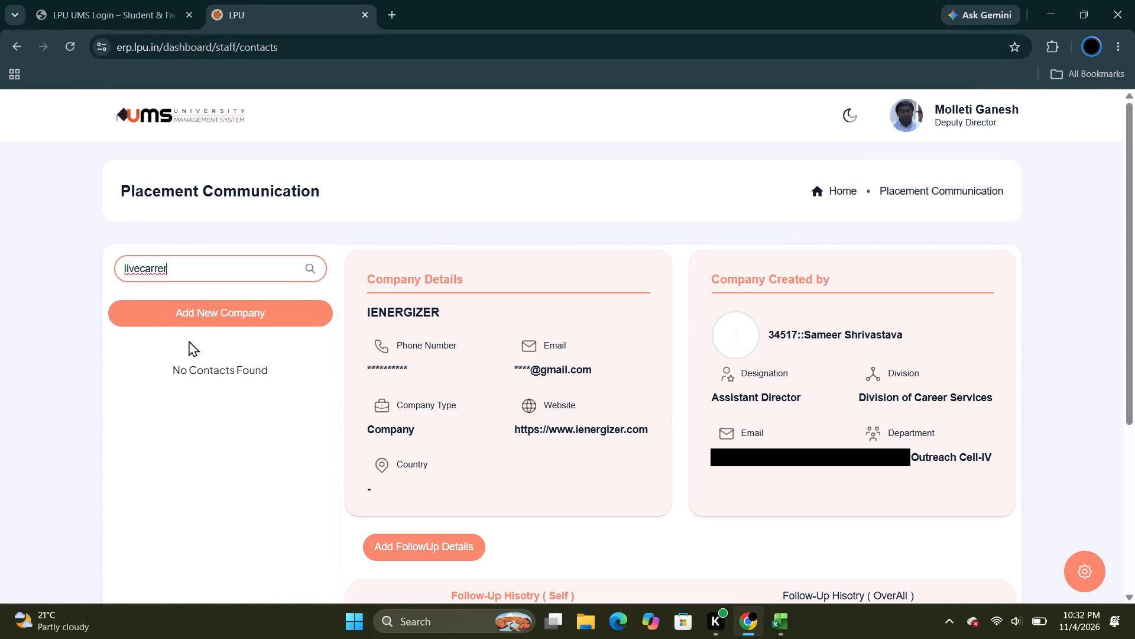
{"action": "key", "text": "BackSpace"}
{"action": "key", "text": "BackSpace"}
{"action": "key", "text": "BackSpace"}
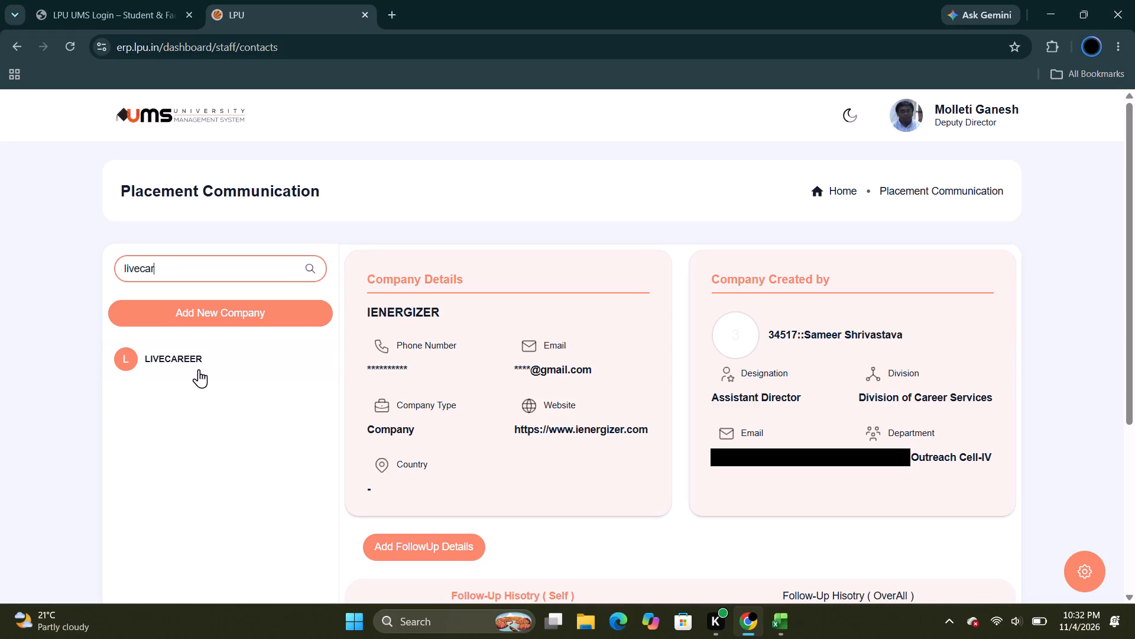
{"action": "left_click", "coordinate": [200, 369]}
Start an Email follow-up for LIVECAREER and enter the contact's name and email address, each trimmed from the copied contact details.
{"action": "left_click", "coordinate": [433, 543]}
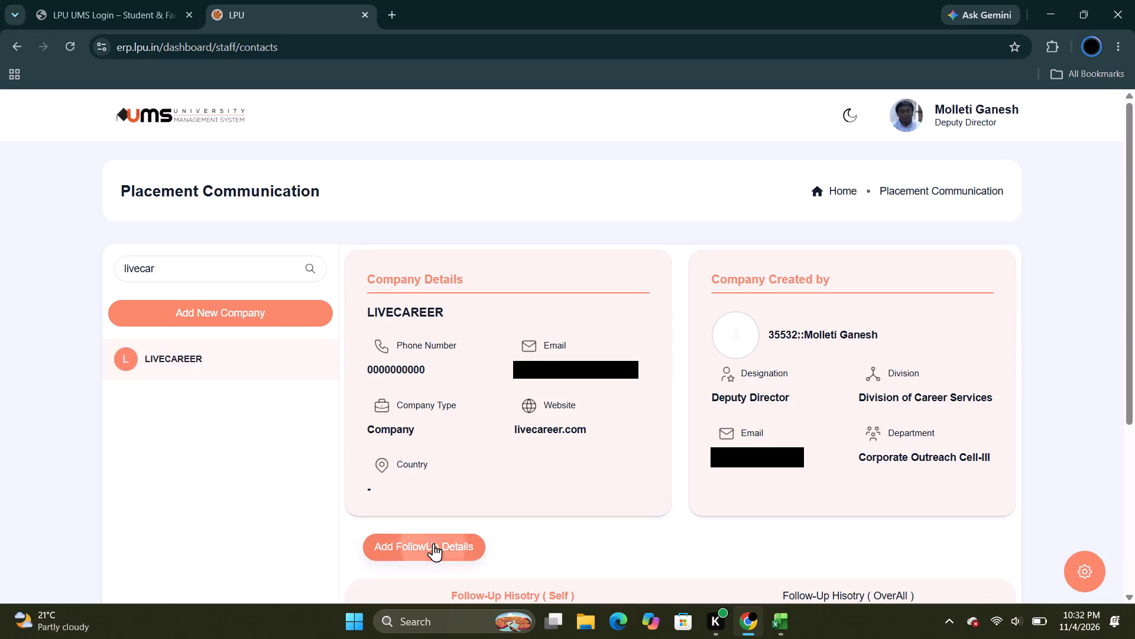
{"action": "left_click", "coordinate": [285, 202]}
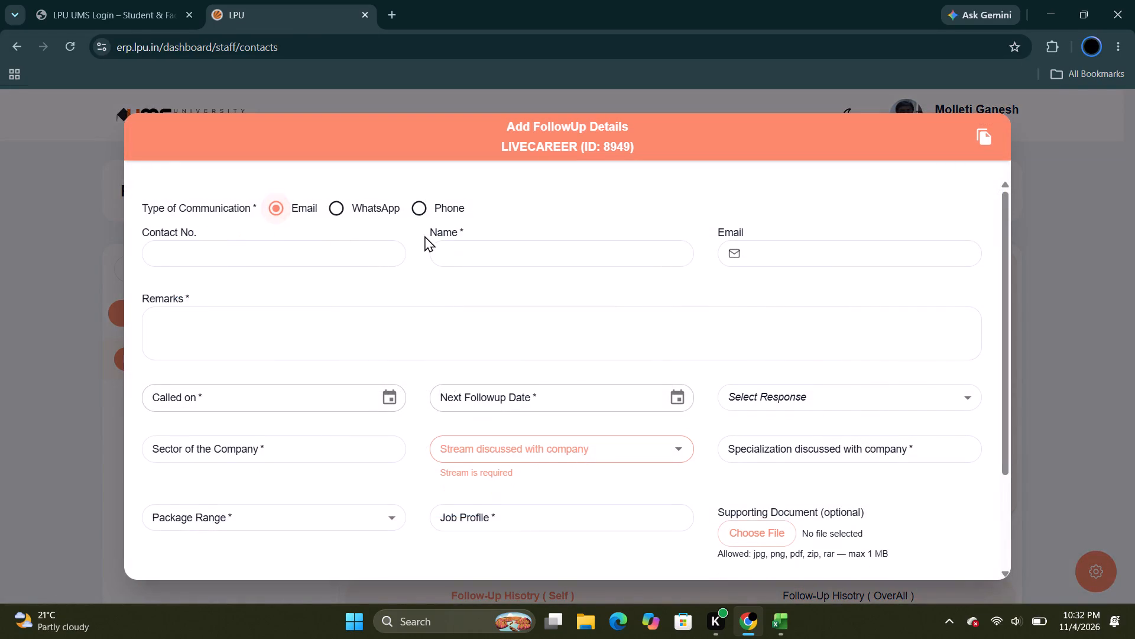
{"action": "left_click_drag", "start_coordinate": [447, 238], "coordinate": [474, 254]}
{"action": "left_click", "coordinate": [474, 254]}
{"action": "key", "text": "ctrl+v"}
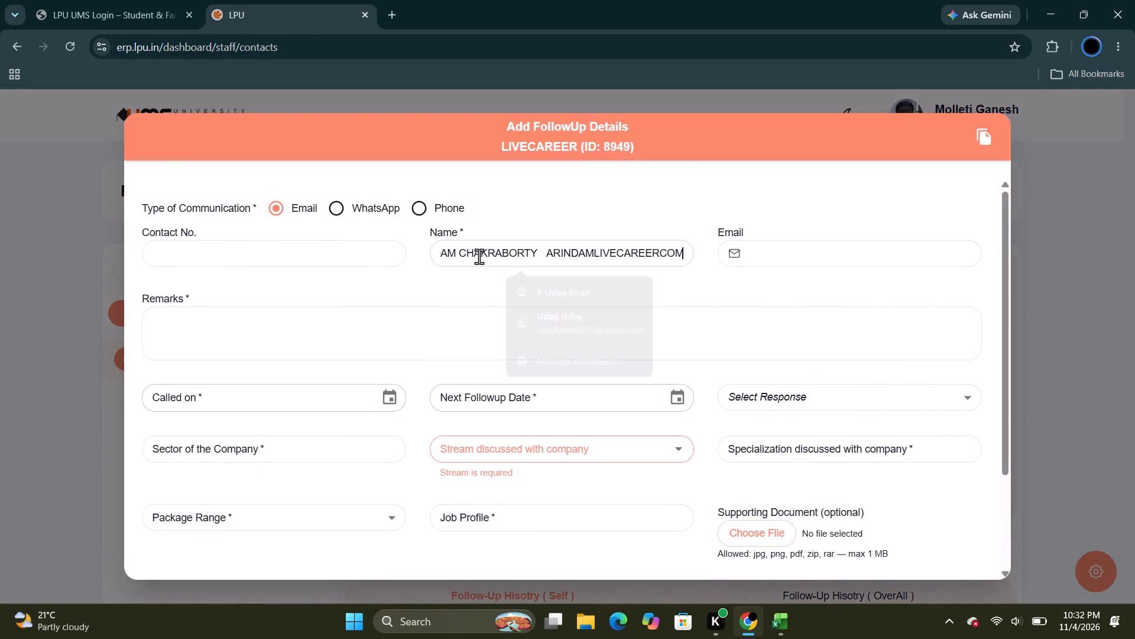
{"action": "left_click_drag", "start_coordinate": [542, 249], "coordinate": [835, 304]}
{"action": "key", "text": "BackSpace"}
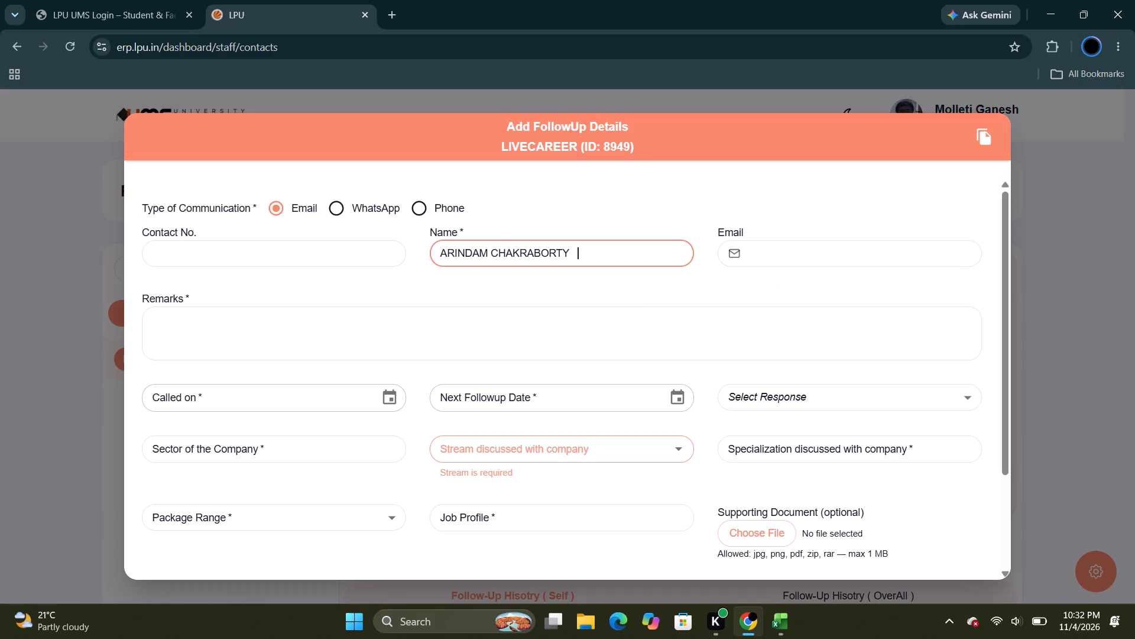
{"action": "left_click", "coordinate": [871, 262], "text": "ctrl"}
{"action": "key", "text": "ctrl+v"}
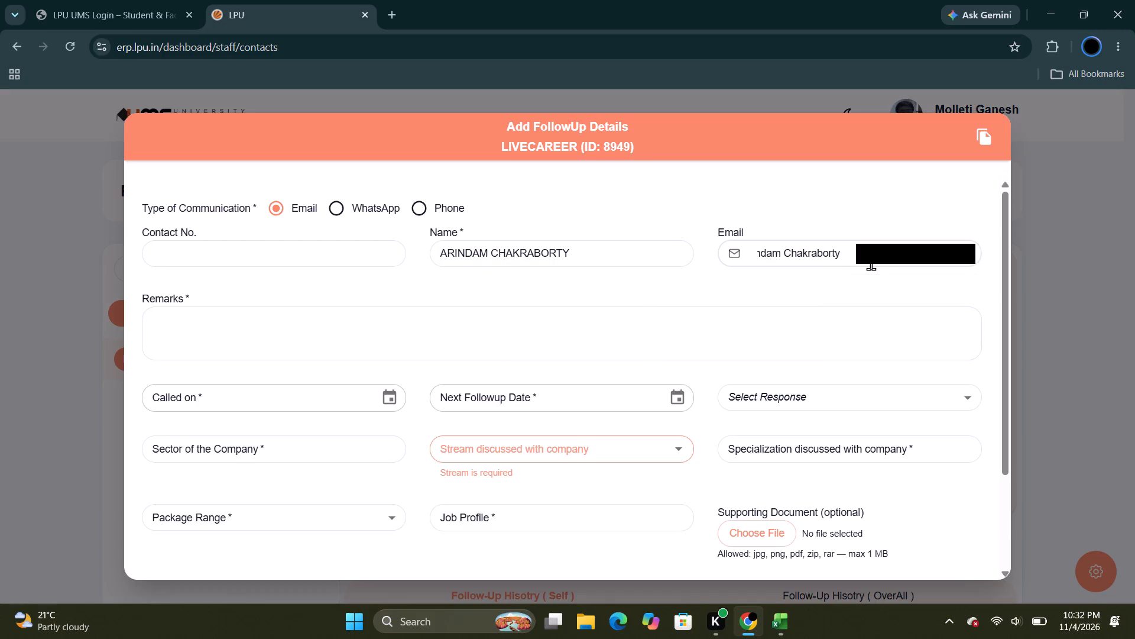
{"action": "left_click_drag", "start_coordinate": [858, 256], "coordinate": [535, 315]}
{"action": "key", "text": "BackSpace"}
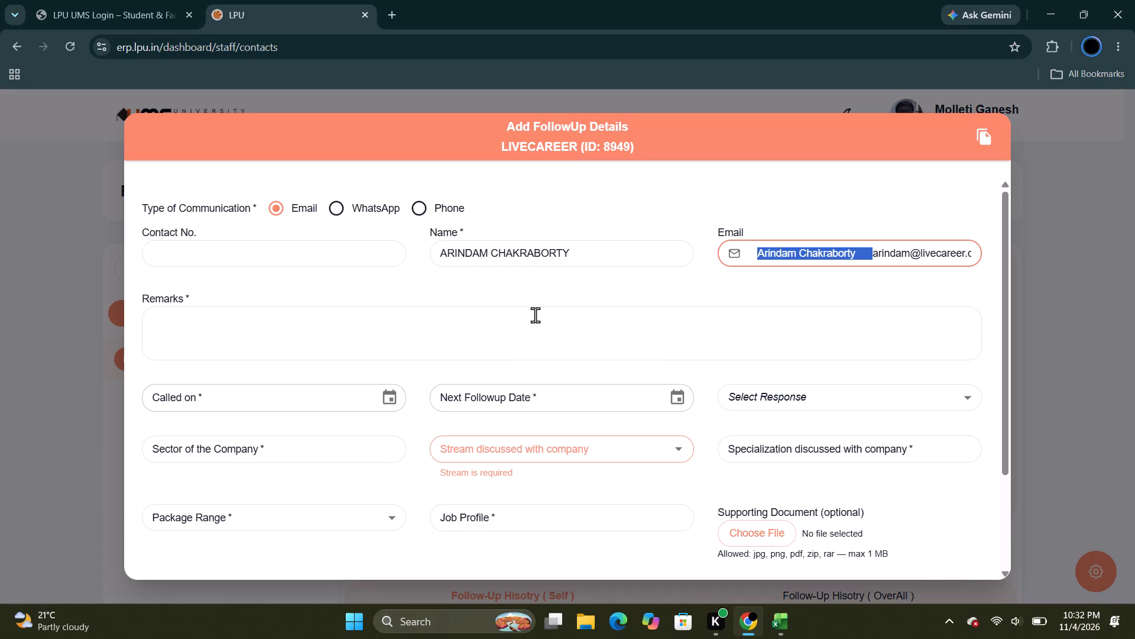
Enter the remark EMAIL HAS BEEN SENT, called-on date 31/10/2026, next follow-up date 06/11/2026 and response Cold.
{"action": "left_click", "coordinate": [495, 321]}
{"action": "type", "text": "email has been sent"}
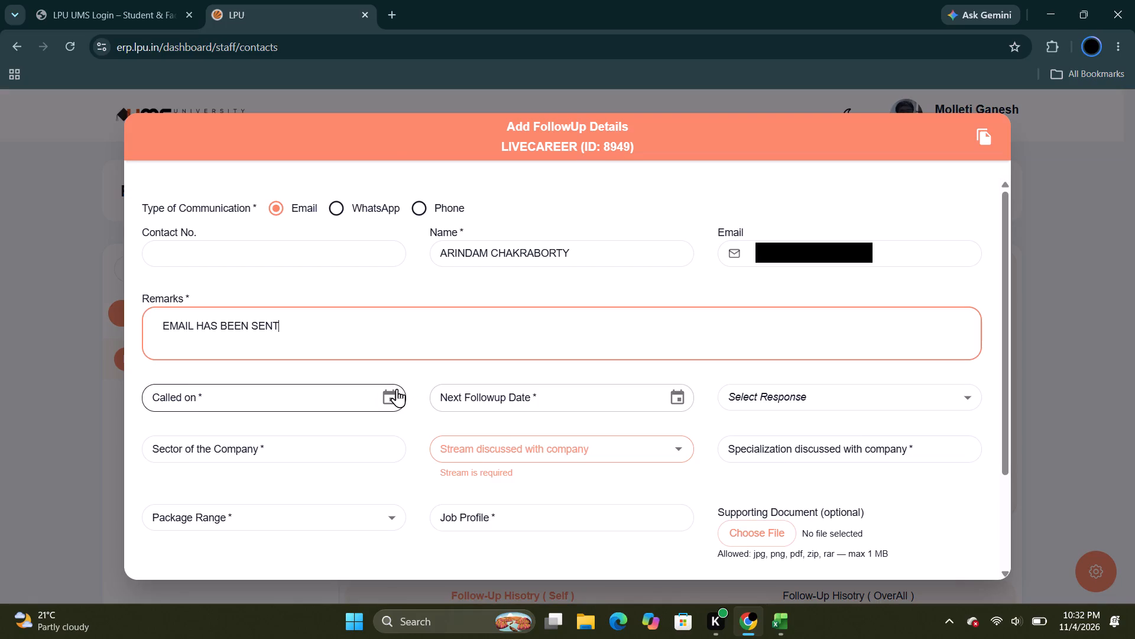
{"action": "left_click", "coordinate": [397, 389]}
{"action": "left_click", "coordinate": [319, 144]}
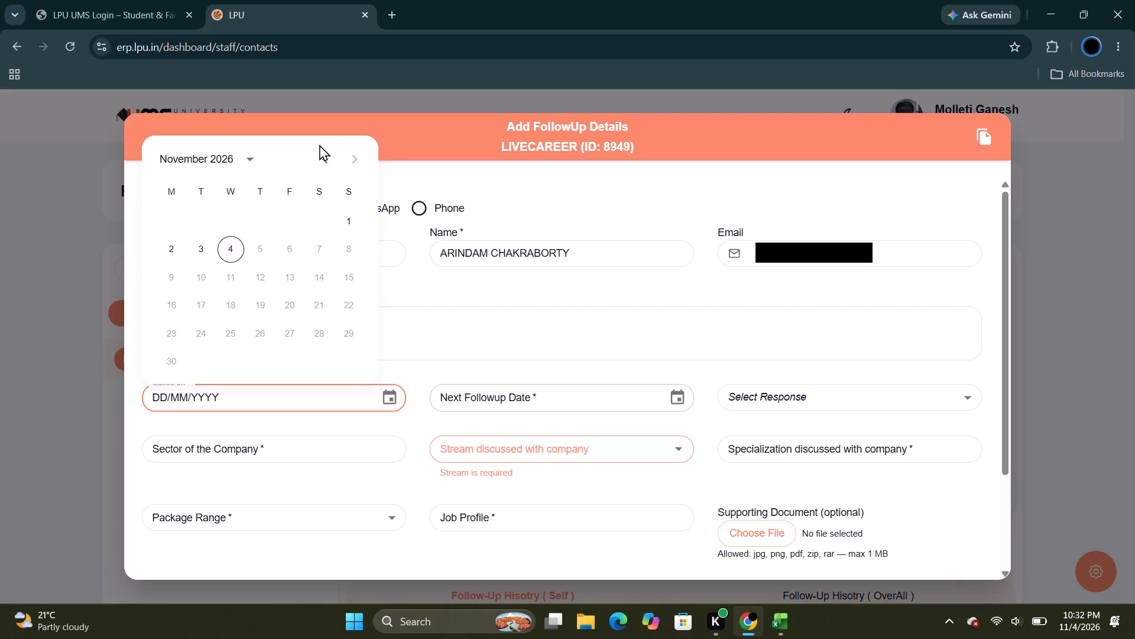
{"action": "left_click", "coordinate": [322, 152]}
{"action": "left_click", "coordinate": [319, 331]}
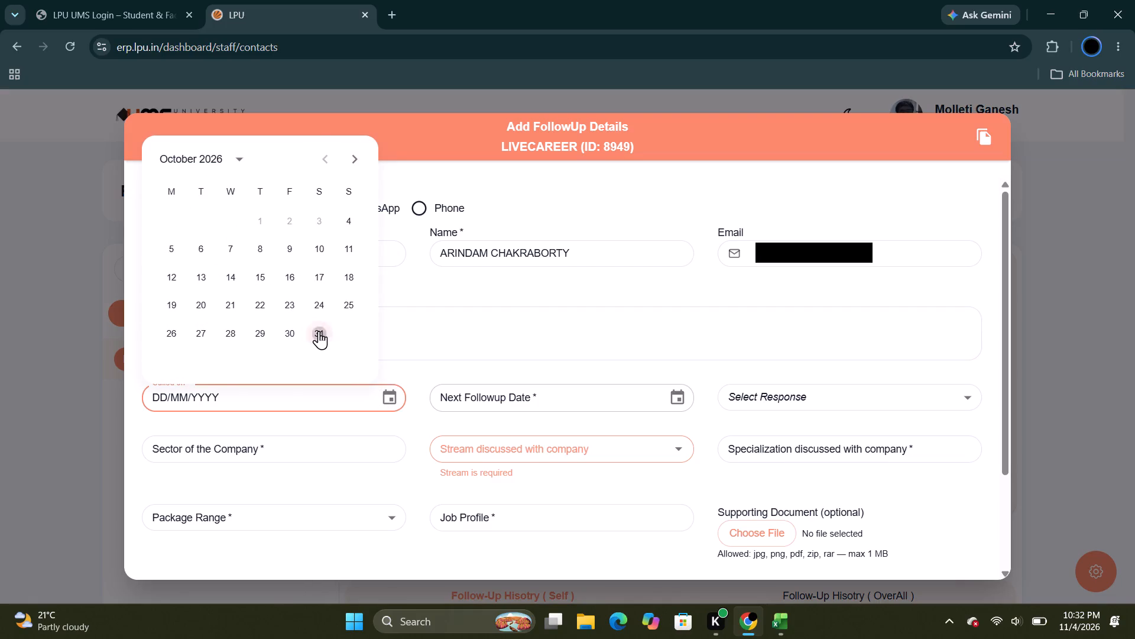
{"action": "left_click", "coordinate": [678, 398]}
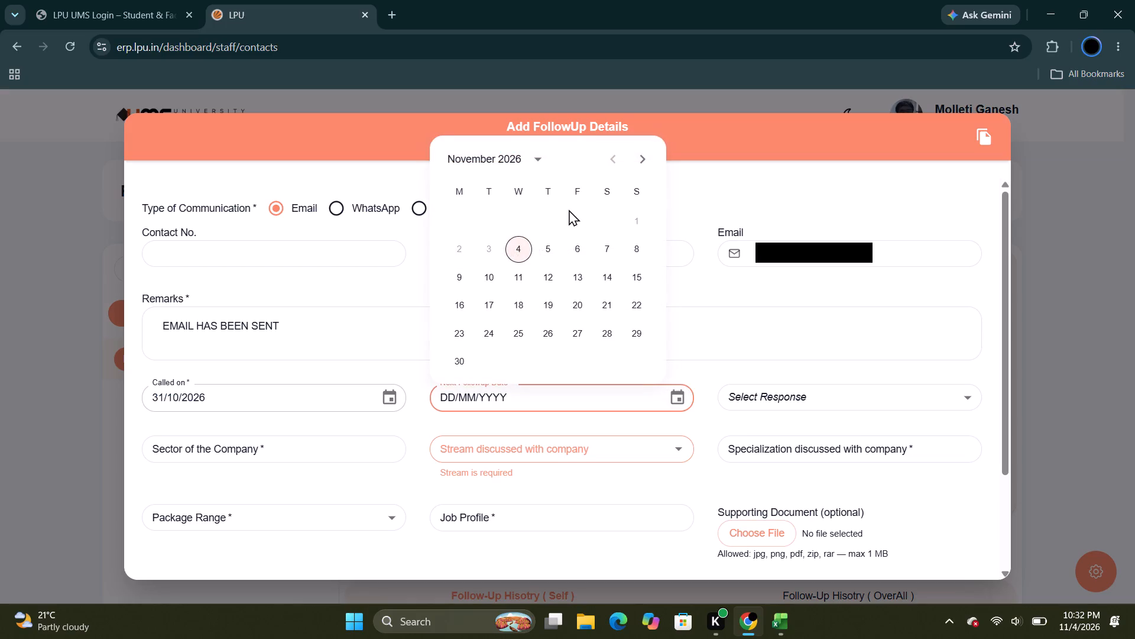
{"action": "left_click", "coordinate": [578, 242]}
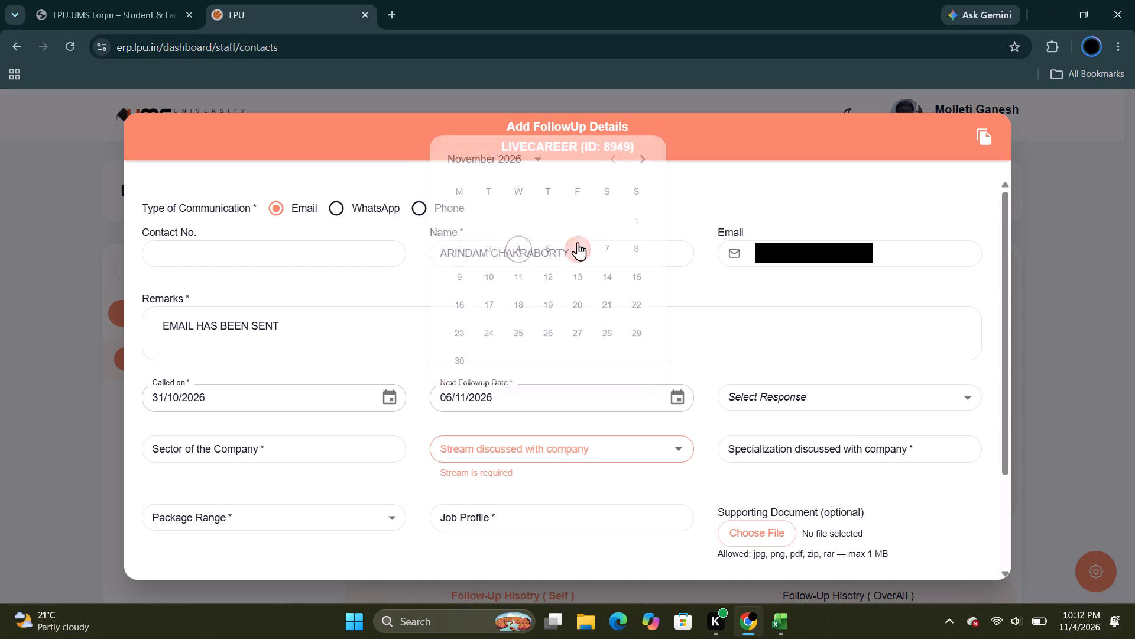
{"action": "left_click_drag", "start_coordinate": [788, 393], "coordinate": [777, 438]}
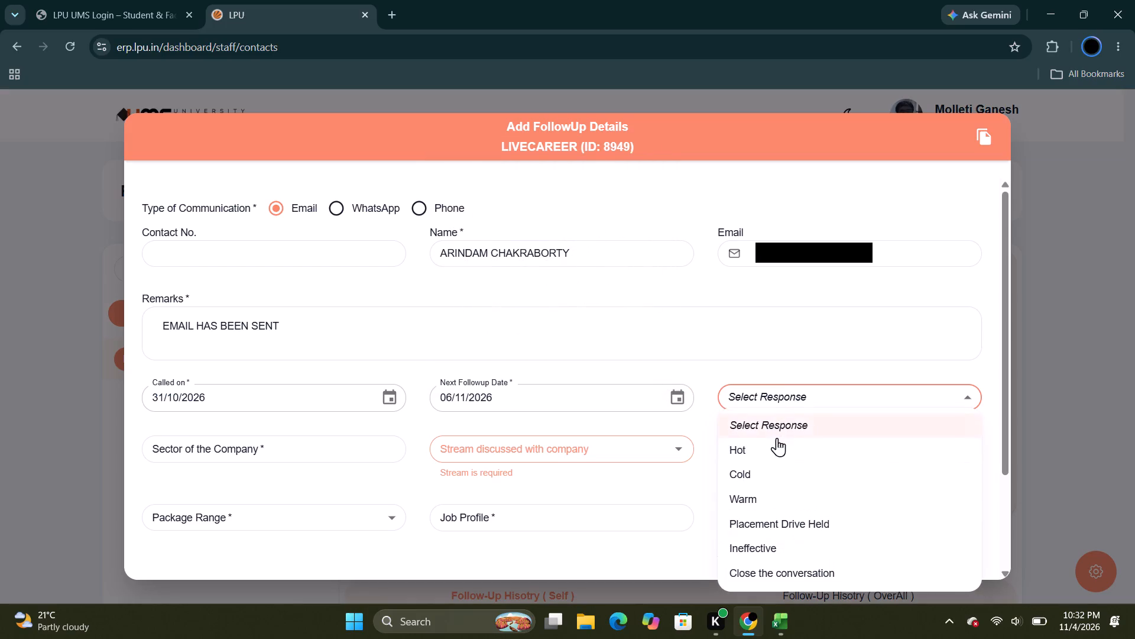
{"action": "left_click_drag", "start_coordinate": [777, 438], "coordinate": [770, 473]}
{"action": "left_click", "coordinate": [770, 473]}
Set the sector to IT Consulting Digital Solutions Software Services and AI Led Transformation, the stream to CSE/IT and the specialization to ALL CSE.
{"action": "left_click", "coordinate": [336, 454]}
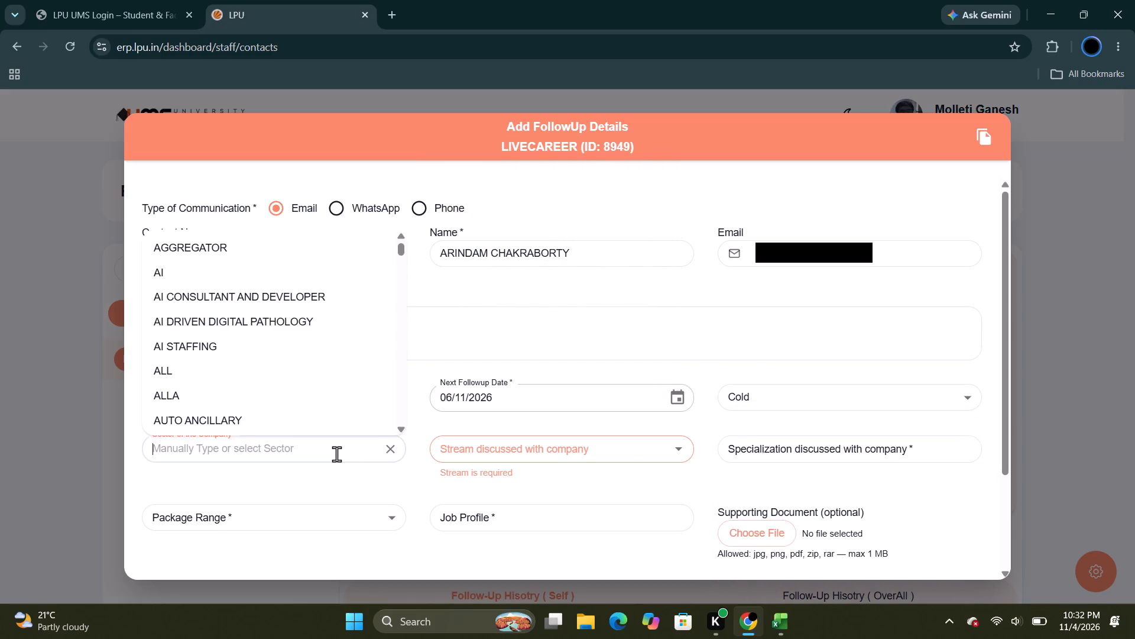
{"action": "type", "text": "soft"}
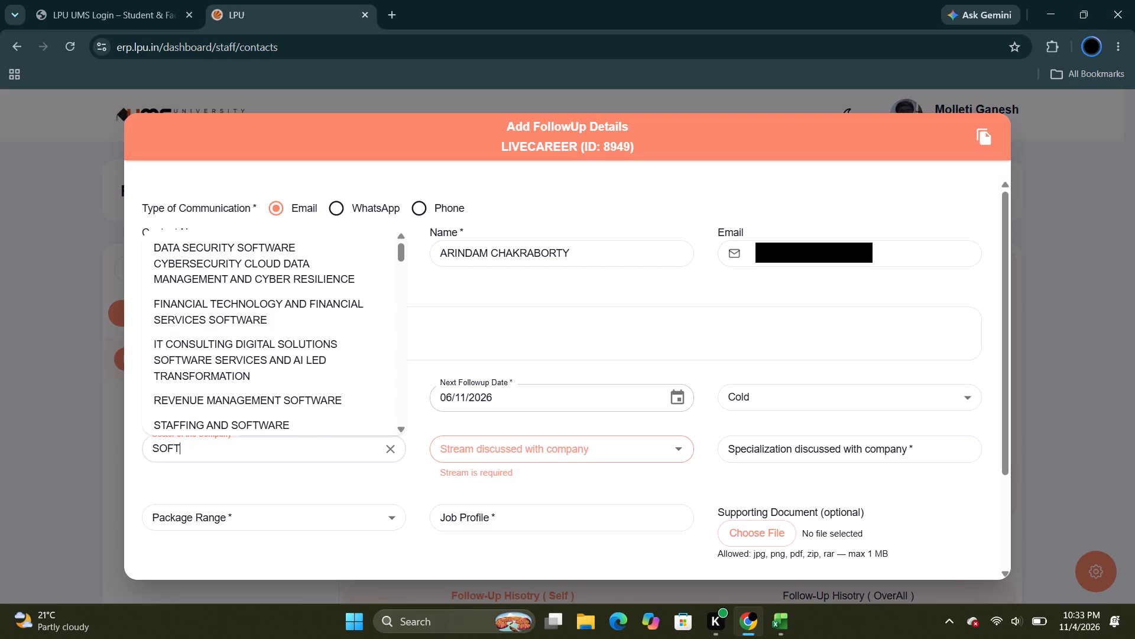
{"action": "left_click", "coordinate": [219, 333]}
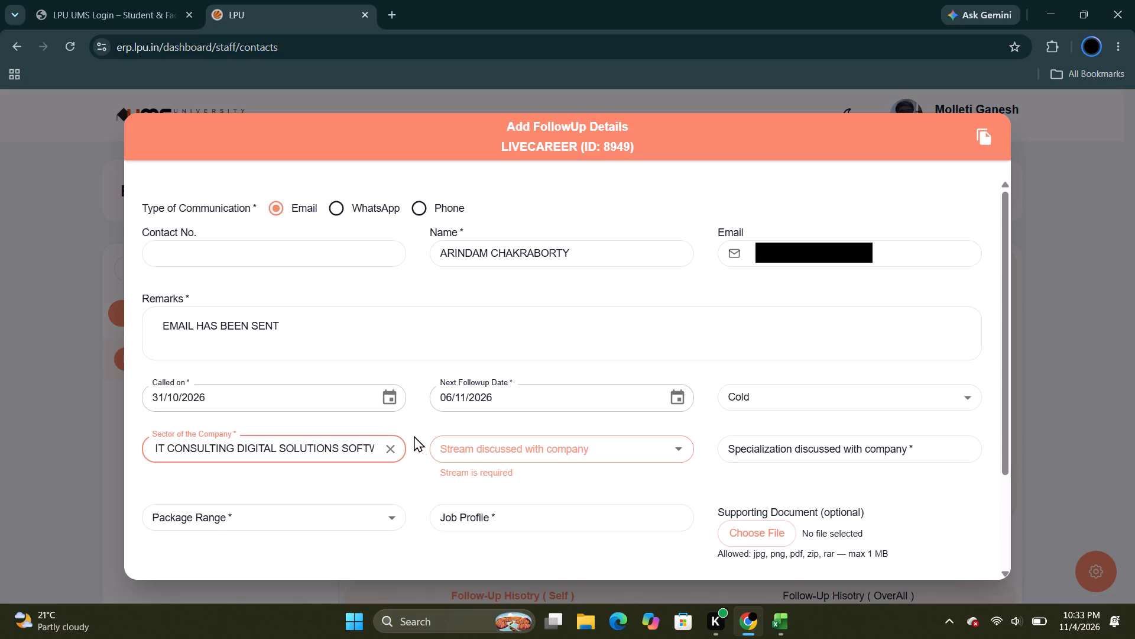
{"action": "left_click", "coordinate": [453, 443]}
{"action": "type", "text": "it"}
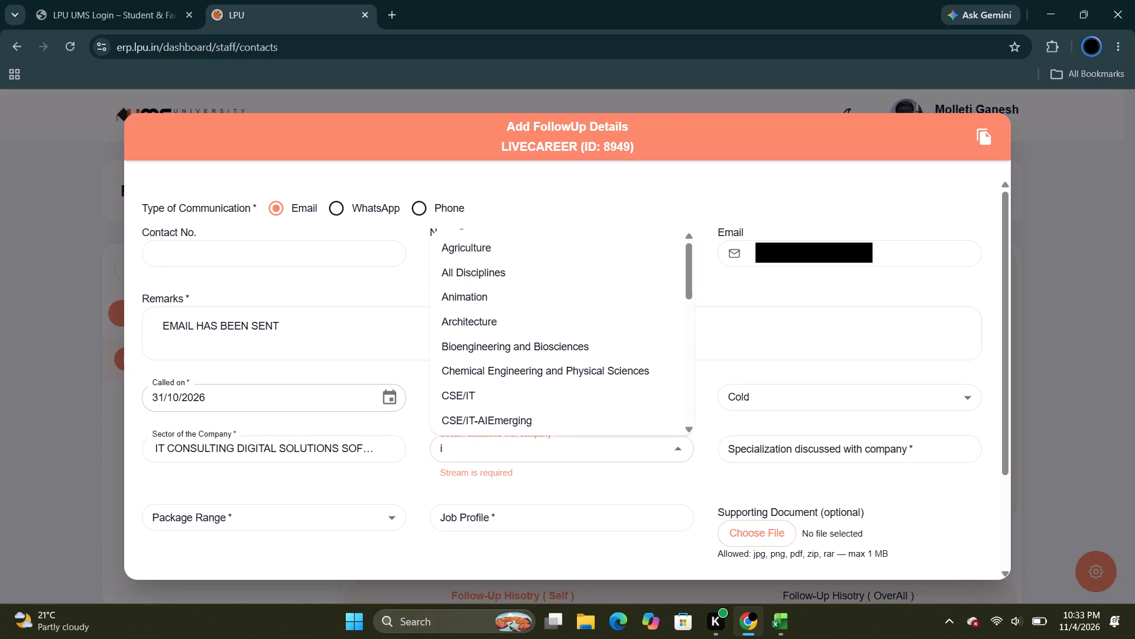
{"action": "left_click", "coordinate": [518, 499]}
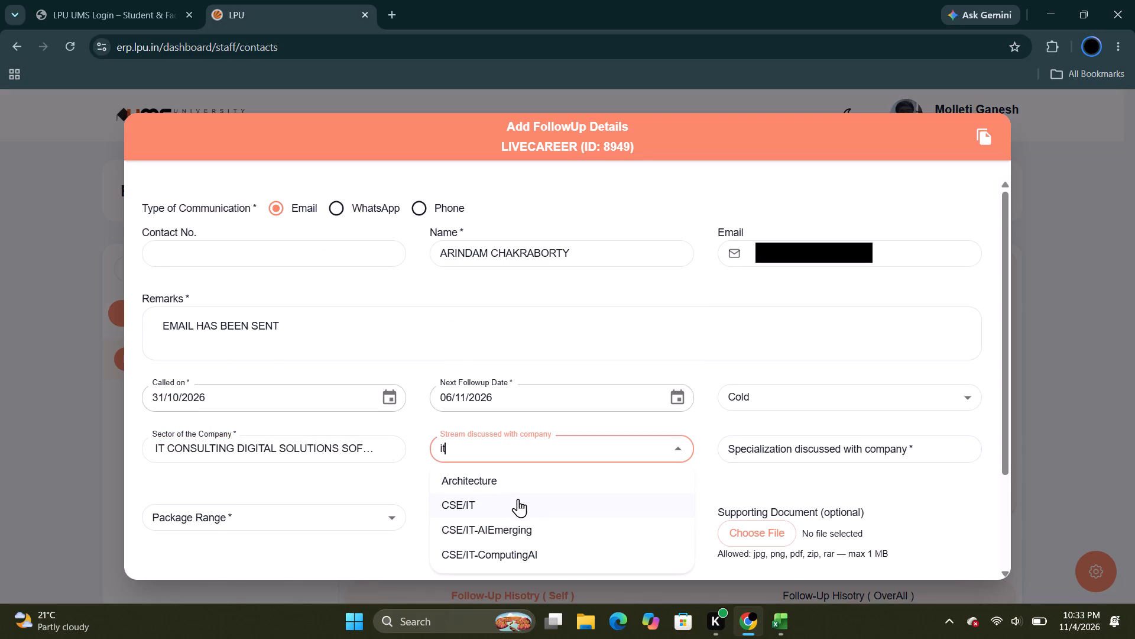
{"action": "left_click", "coordinate": [801, 455]}
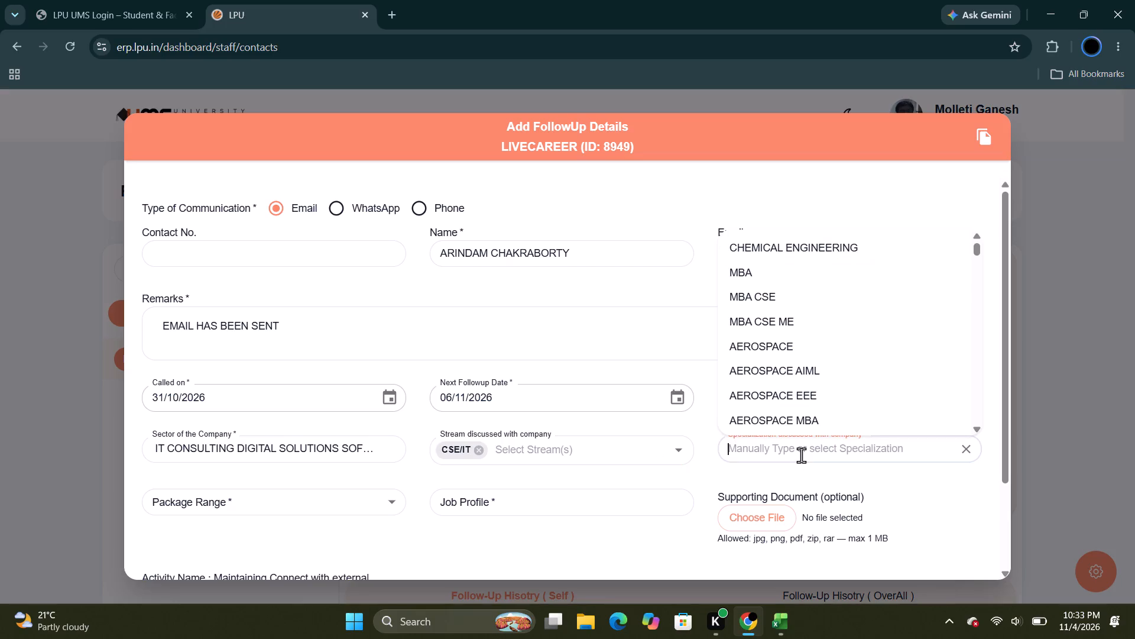
{"action": "type", "text": "all"}
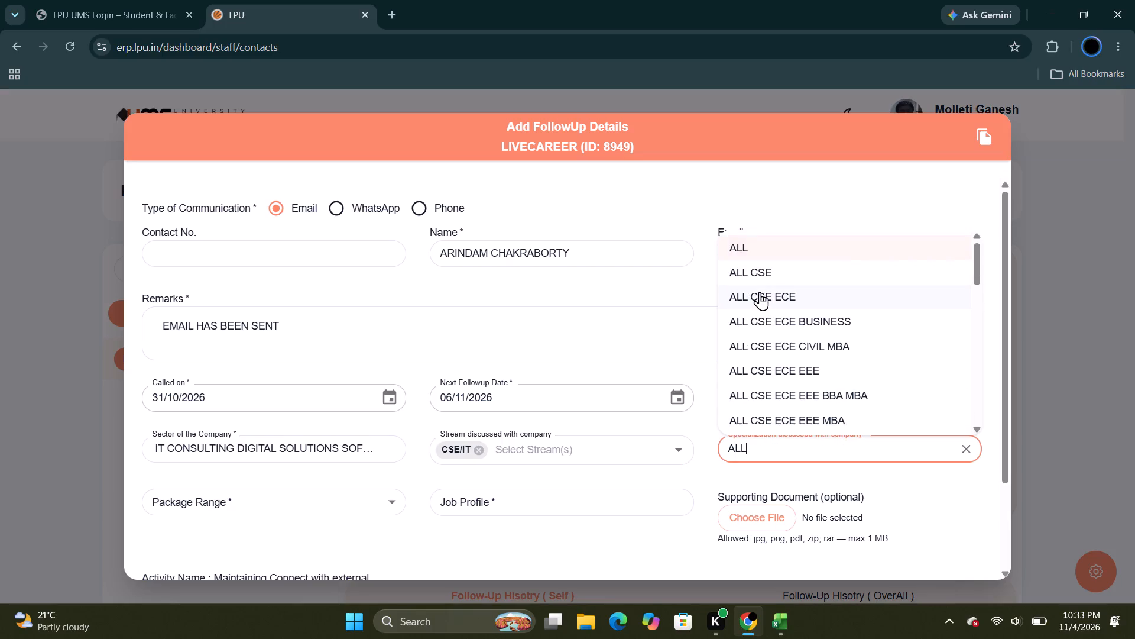
{"action": "left_click", "coordinate": [744, 259]}
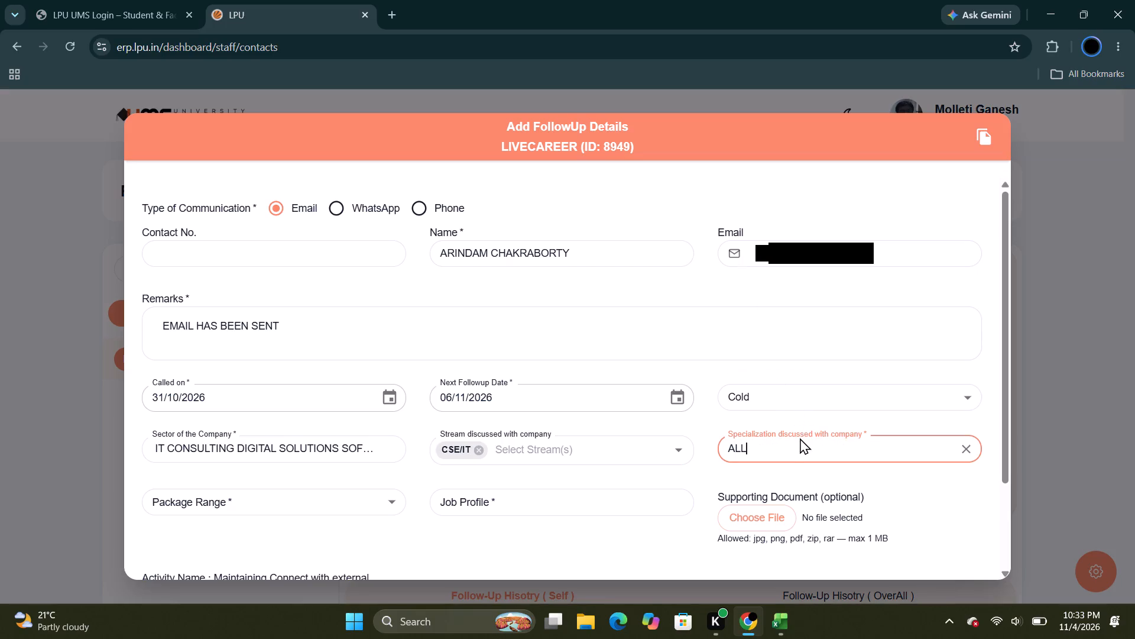
{"action": "left_click", "coordinate": [800, 438]}
{"action": "key", "text": "BackSpace"}
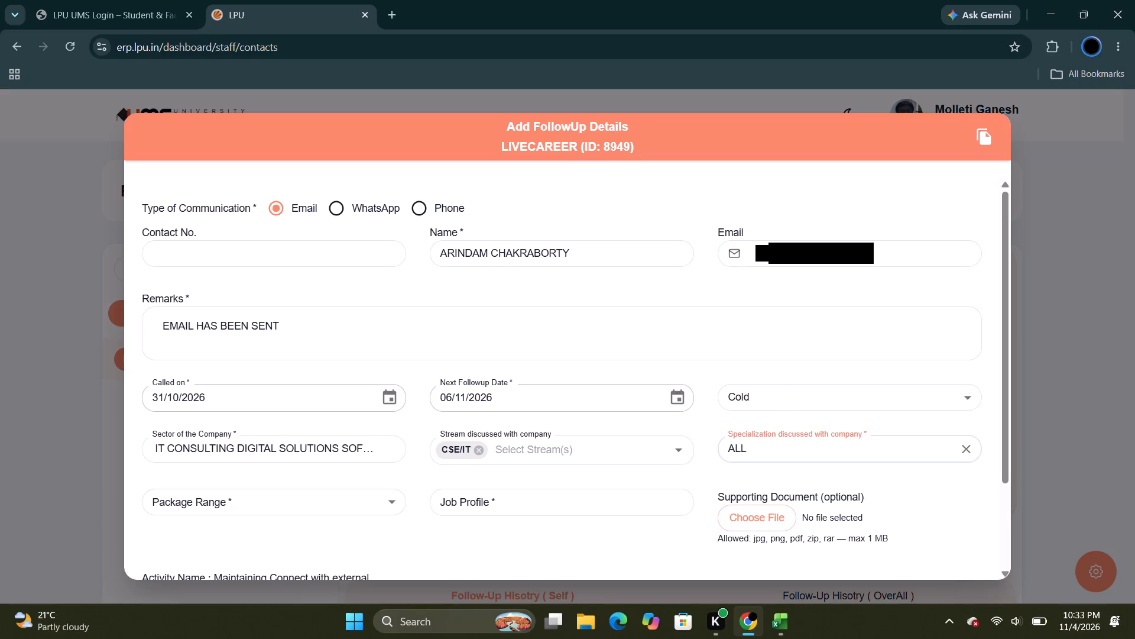
{"action": "left_click", "coordinate": [760, 353]}
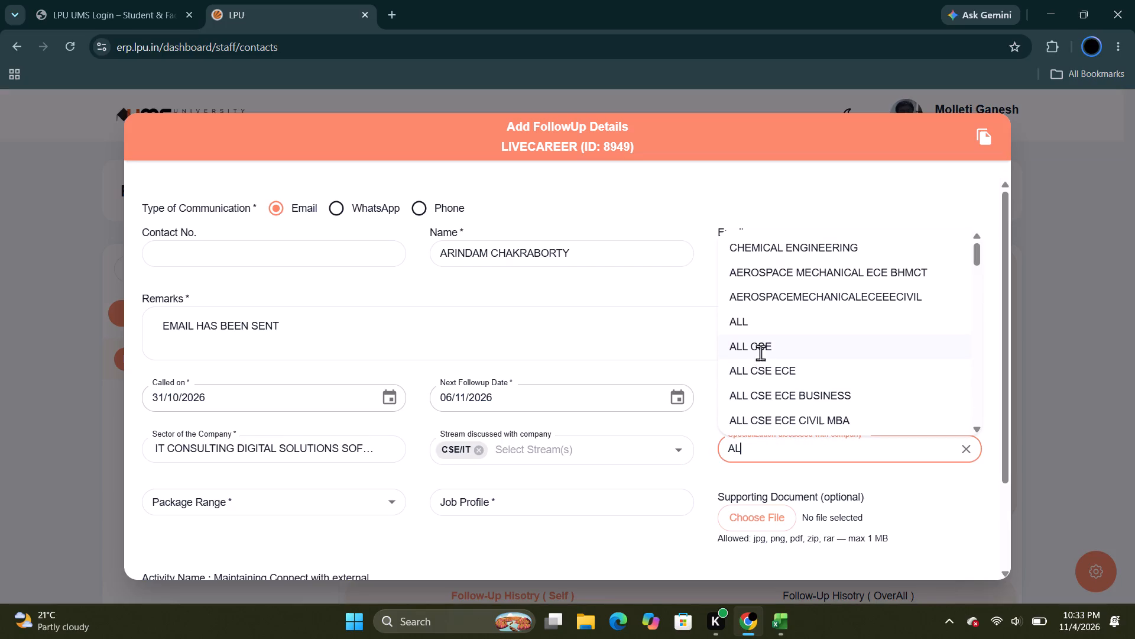
Set the package range to 07-08 Lakh and job profile to SOFTWARE DEVELOPMENT ENGINEER, complete the activity details and submit the follow-up.
{"action": "left_click", "coordinate": [359, 509]}
{"action": "left_click", "coordinate": [247, 395]}
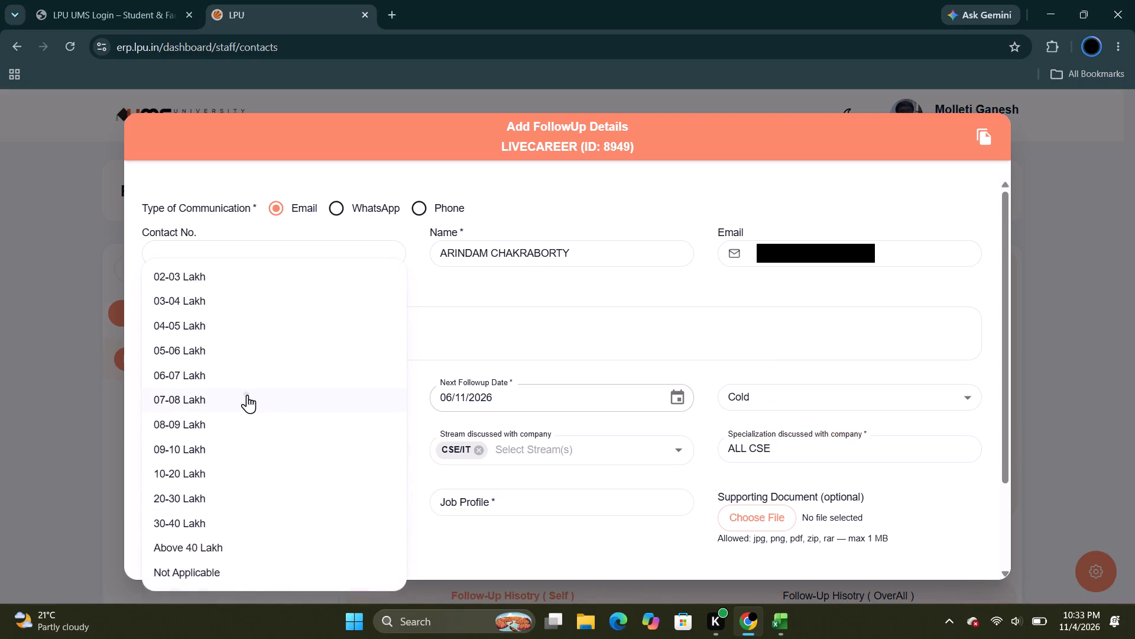
{"action": "left_click", "coordinate": [556, 506]}
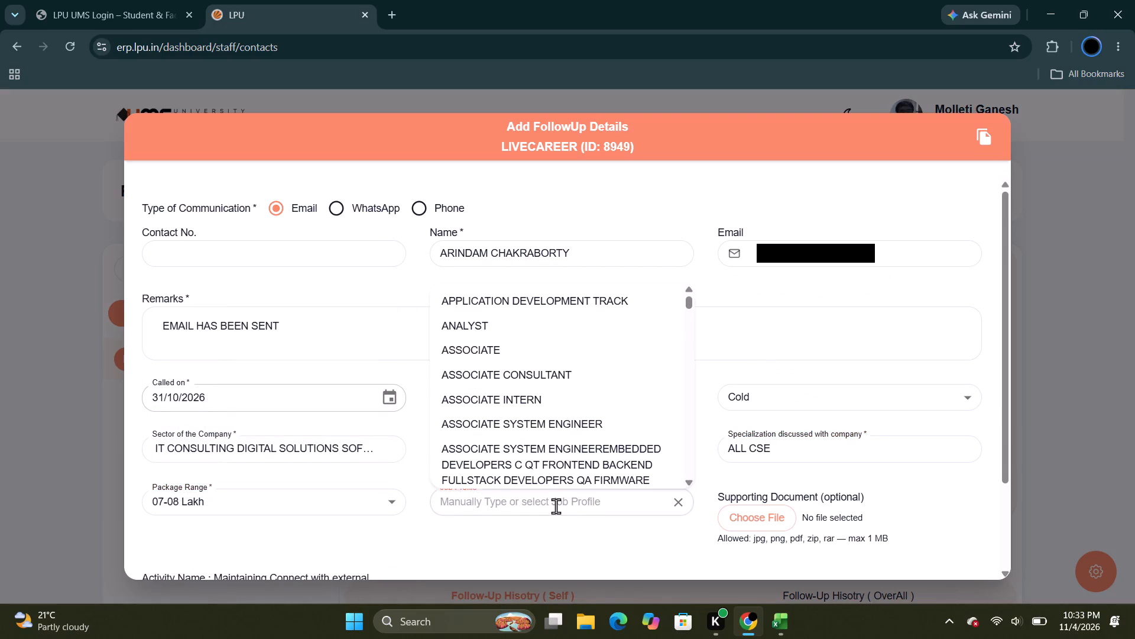
{"action": "type", "text": "soft"}
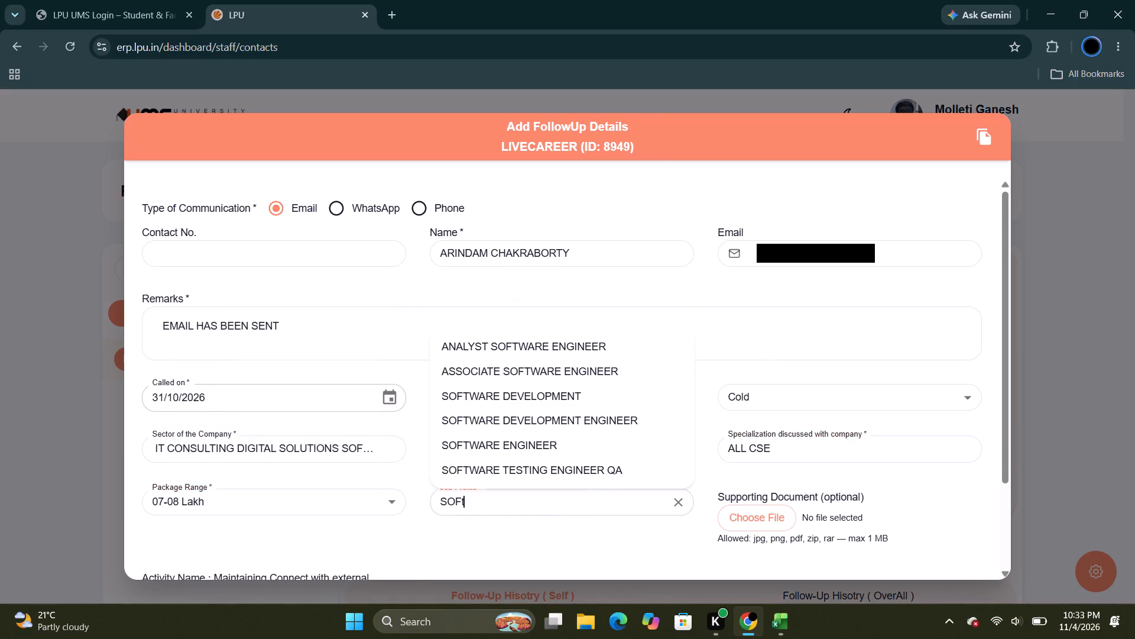
{"action": "left_click", "coordinate": [533, 417]}
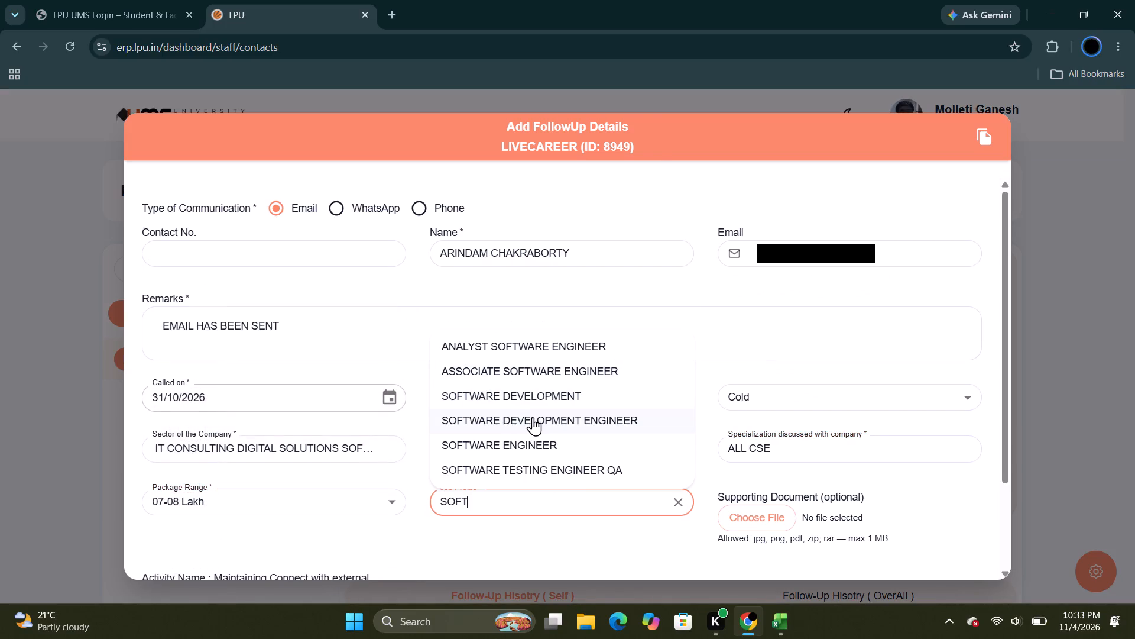
{"action": "scroll", "coordinate": [533, 417], "scroll_direction": "down", "scroll_amount": 3}
{"action": "left_click_drag", "start_coordinate": [338, 501], "coordinate": [342, 530]}
{"action": "left_click", "coordinate": [342, 530]}
{"action": "left_click", "coordinate": [530, 548]}
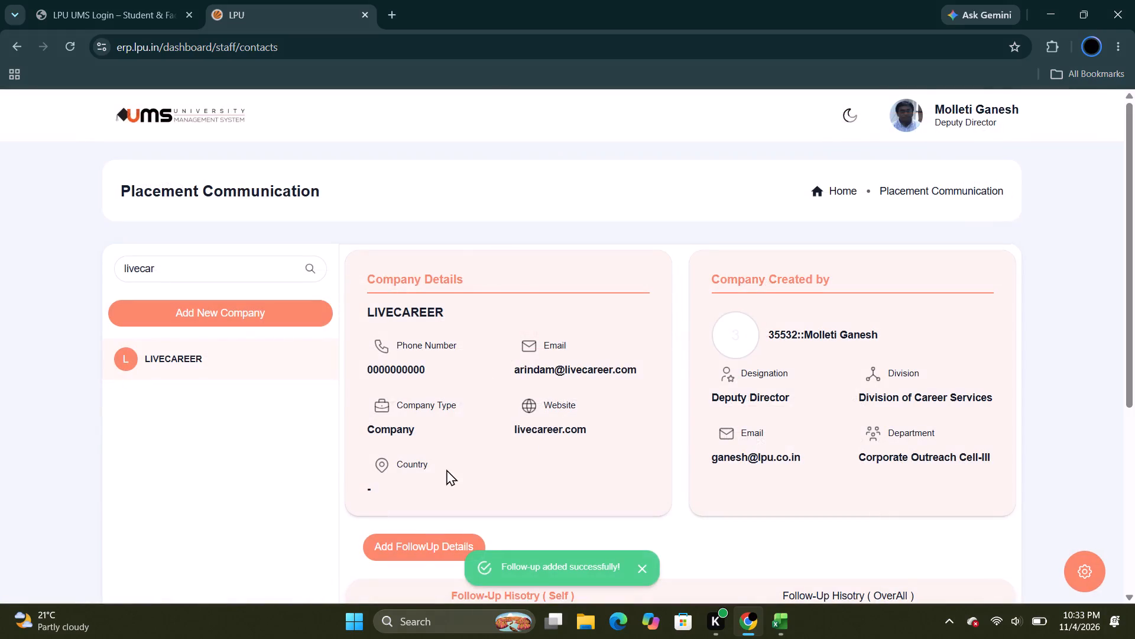
Check LIVECAREER's own follow-up history for the newly added entry.
{"action": "scroll", "coordinate": [446, 469], "scroll_direction": "down", "scroll_amount": 6}
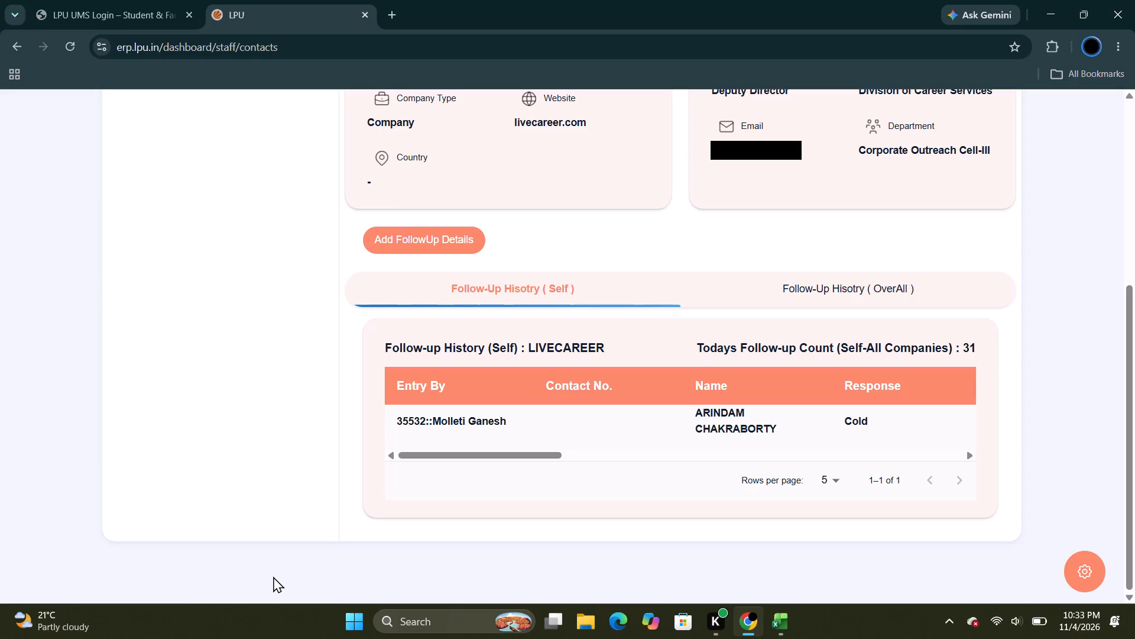
{"action": "scroll", "coordinate": [273, 576], "scroll_direction": "up", "scroll_amount": 2}
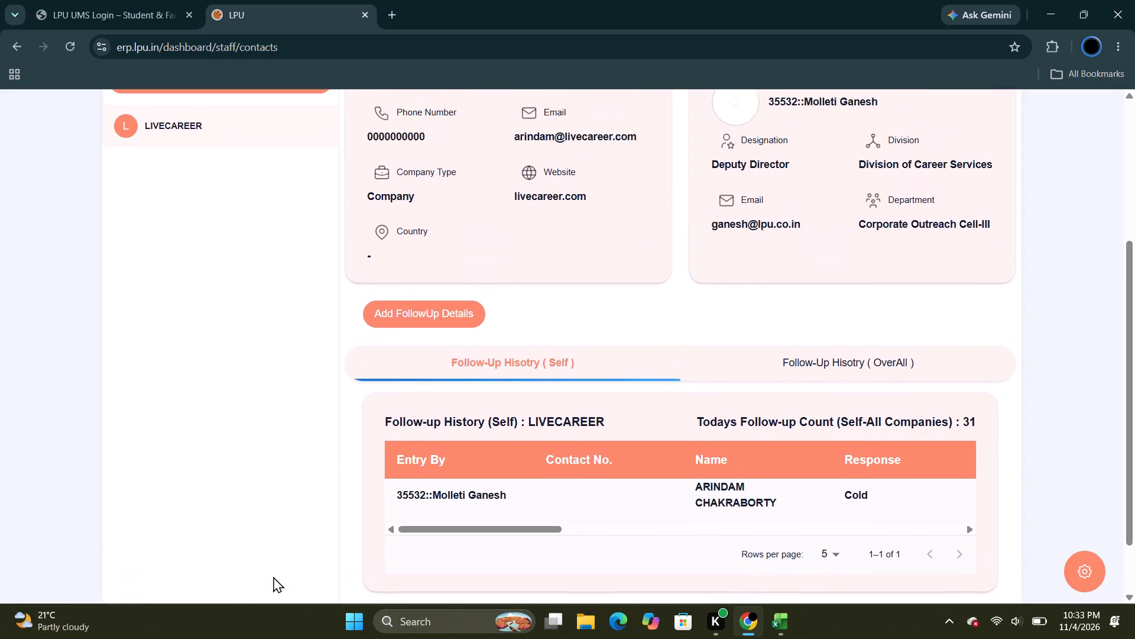
{"action": "scroll", "coordinate": [273, 576], "scroll_direction": "up", "scroll_amount": 2}
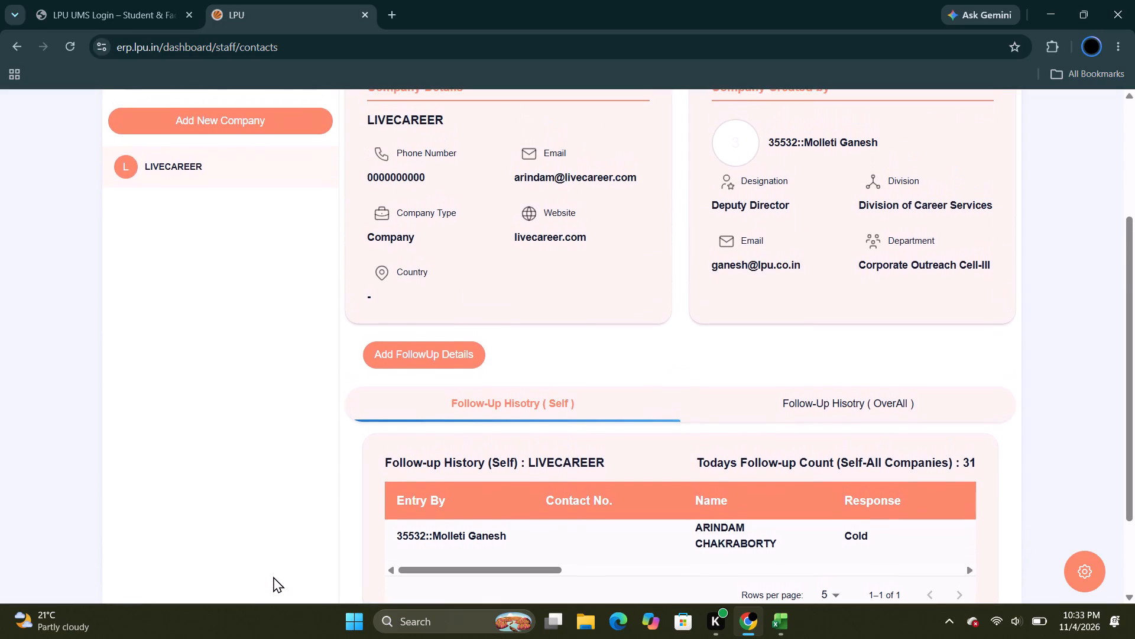
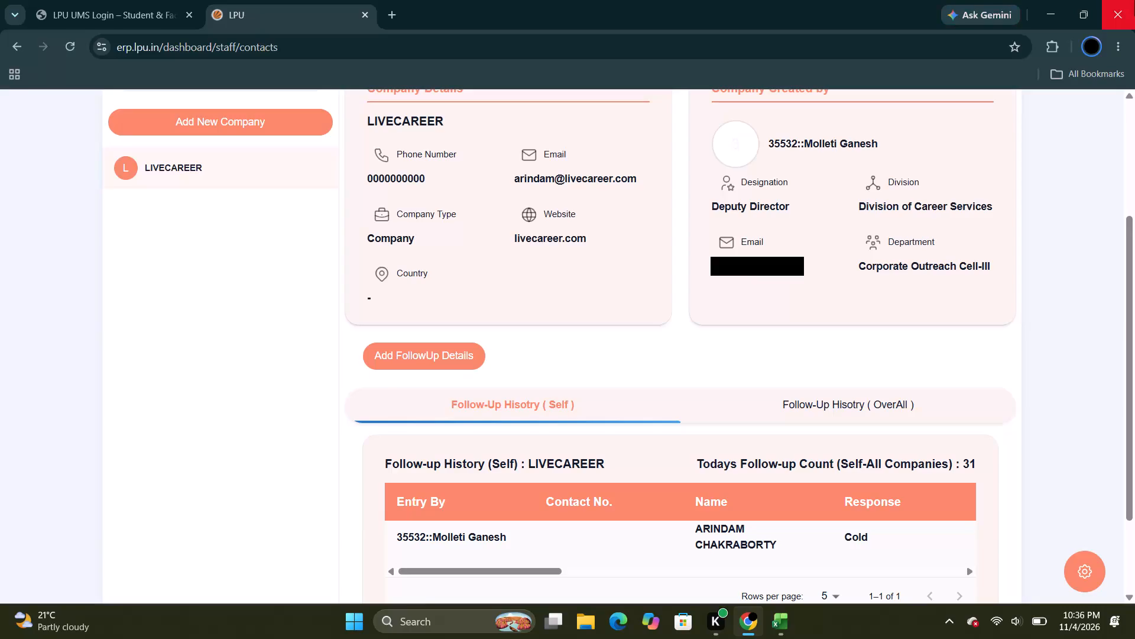
Close the browser and fill the LIVECAREER contact's cells in row 200 of the Excel contact list with yellow.
{"action": "left_click", "coordinate": [1134, 0]}
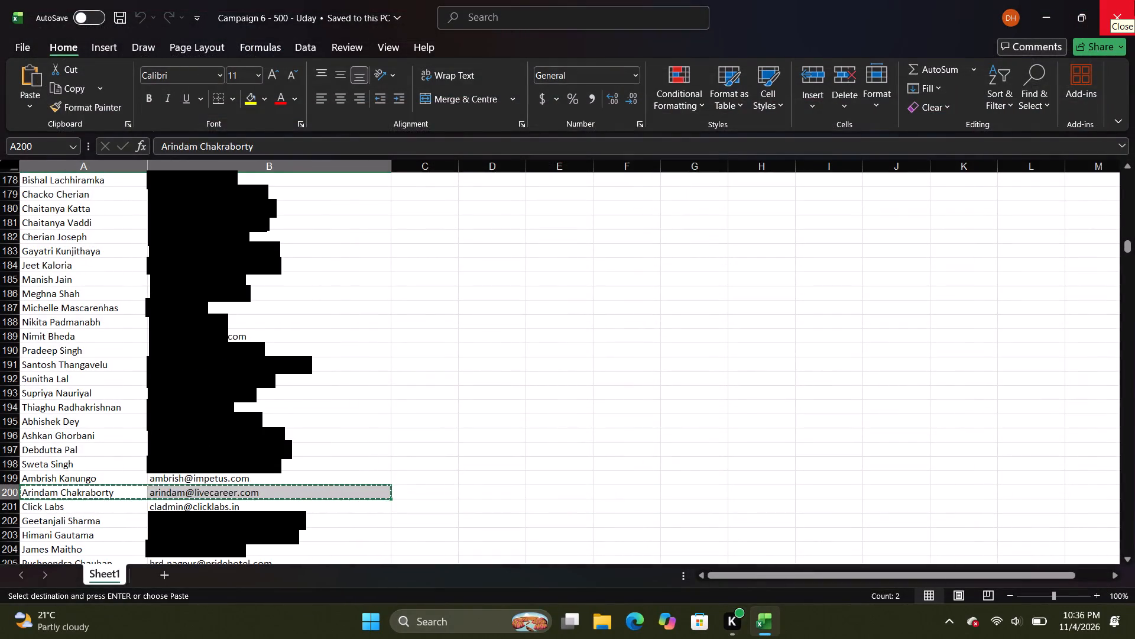
{"action": "left_click", "coordinate": [250, 92]}
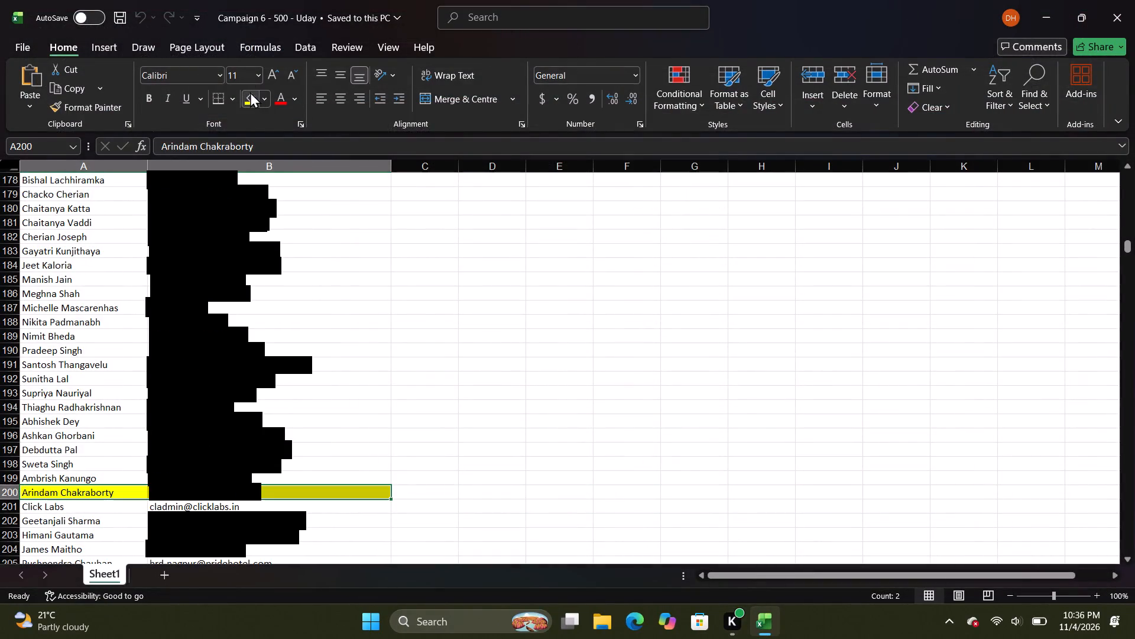
Close the Campaign 6 - 500 - Uday workbook.
{"action": "left_click", "coordinate": [1134, 0]}
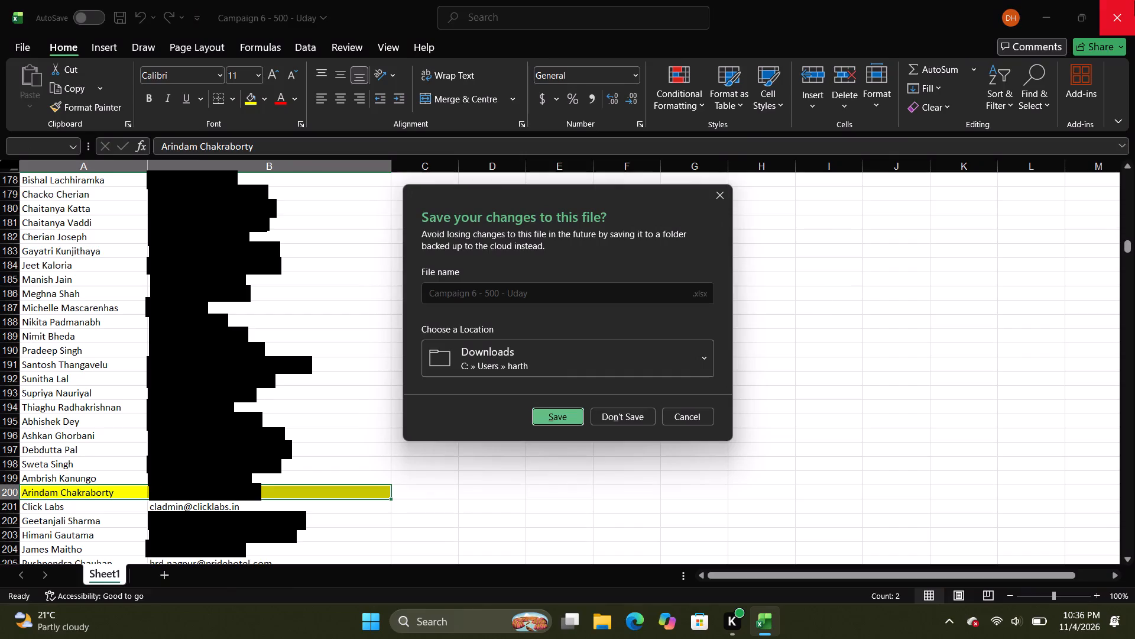